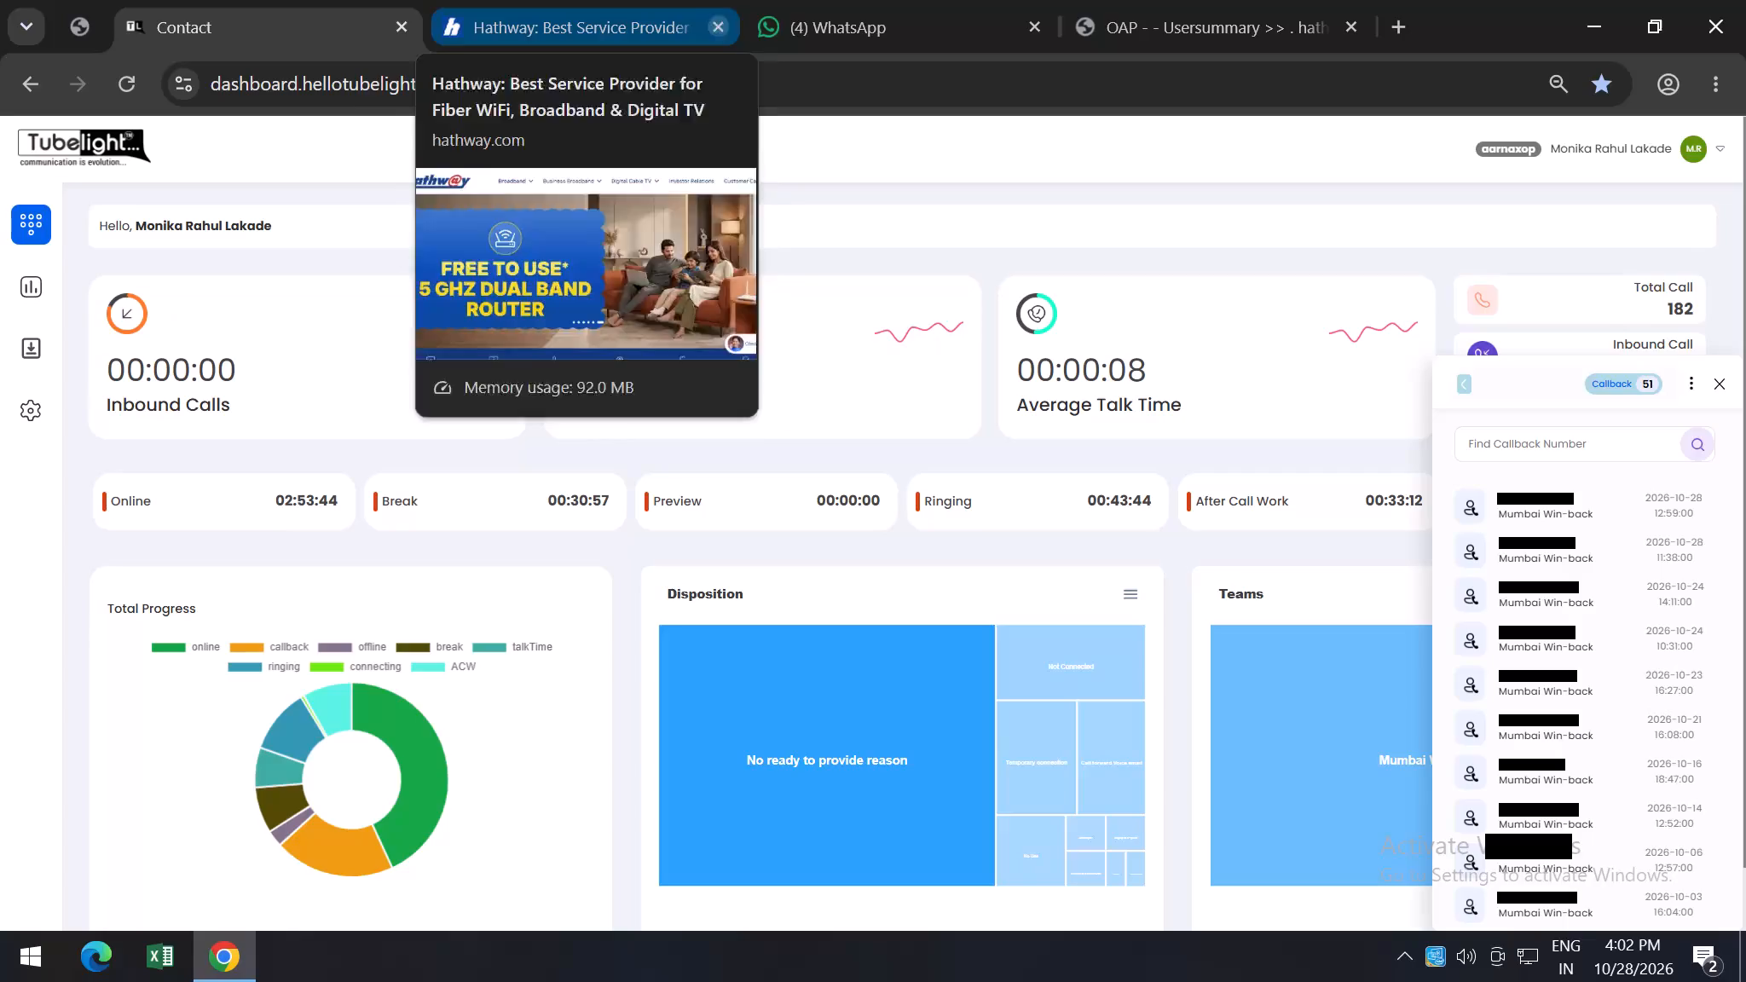
Leave the callback list and return to the recent calls list in the dialer.
{"action": "left_click", "coordinate": [1468, 383]}
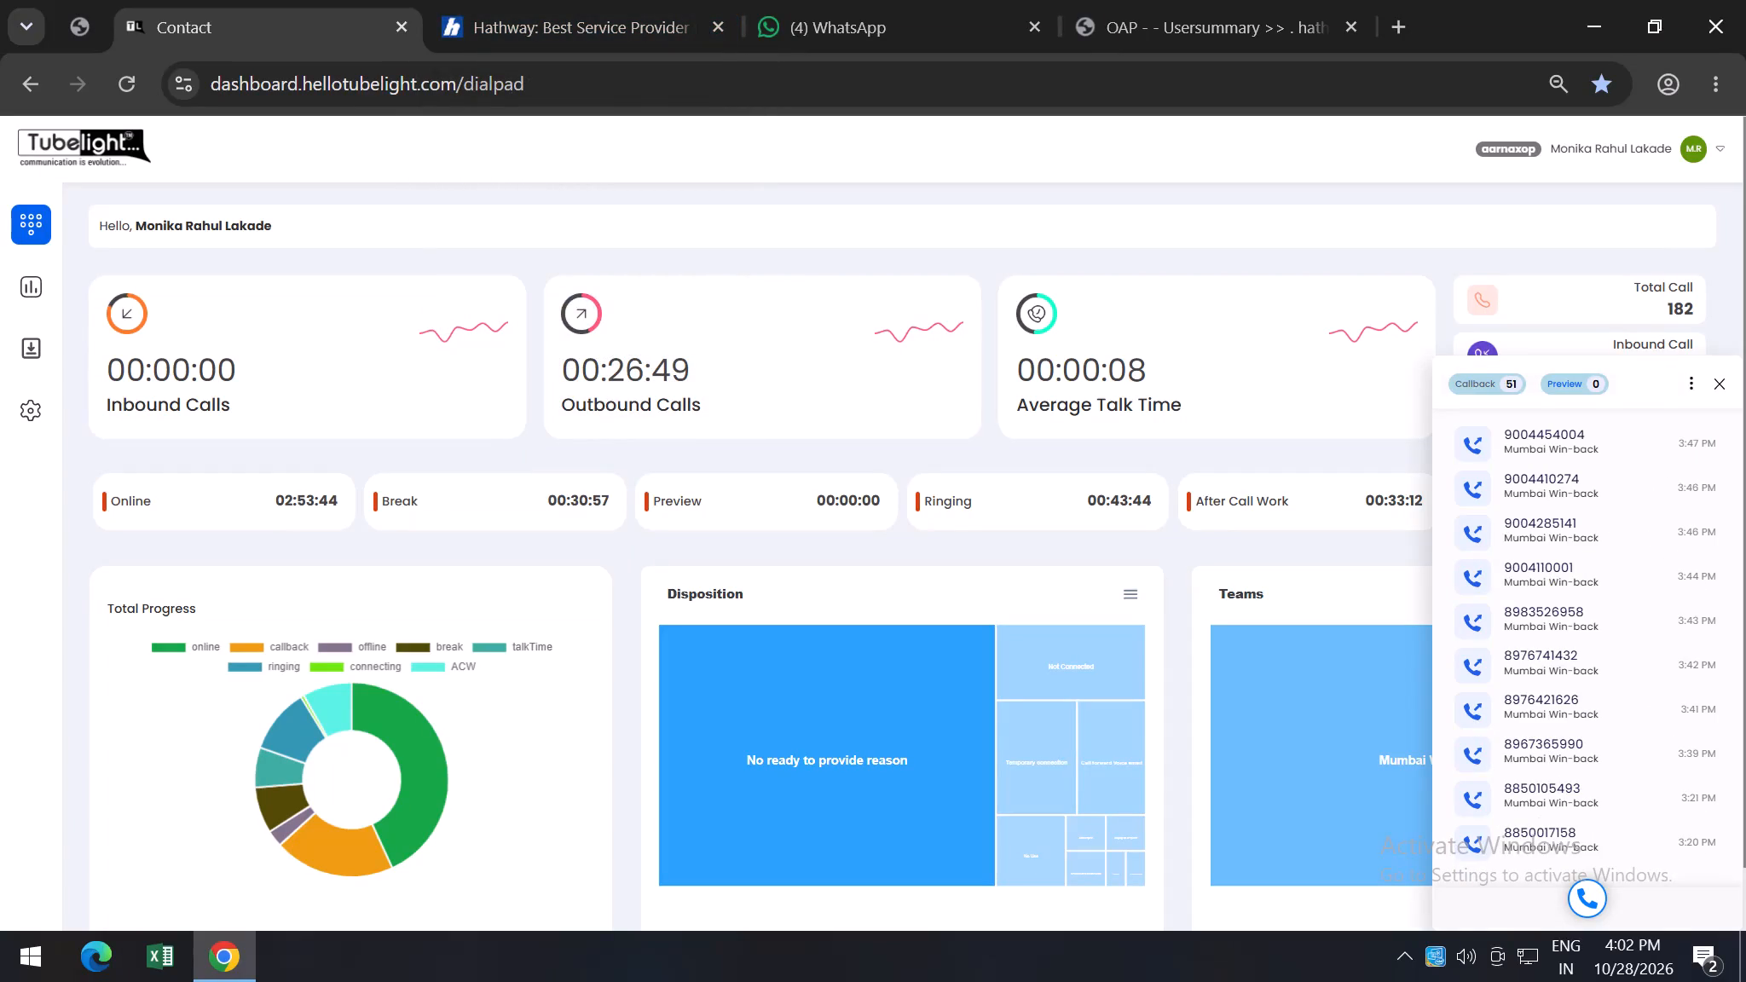
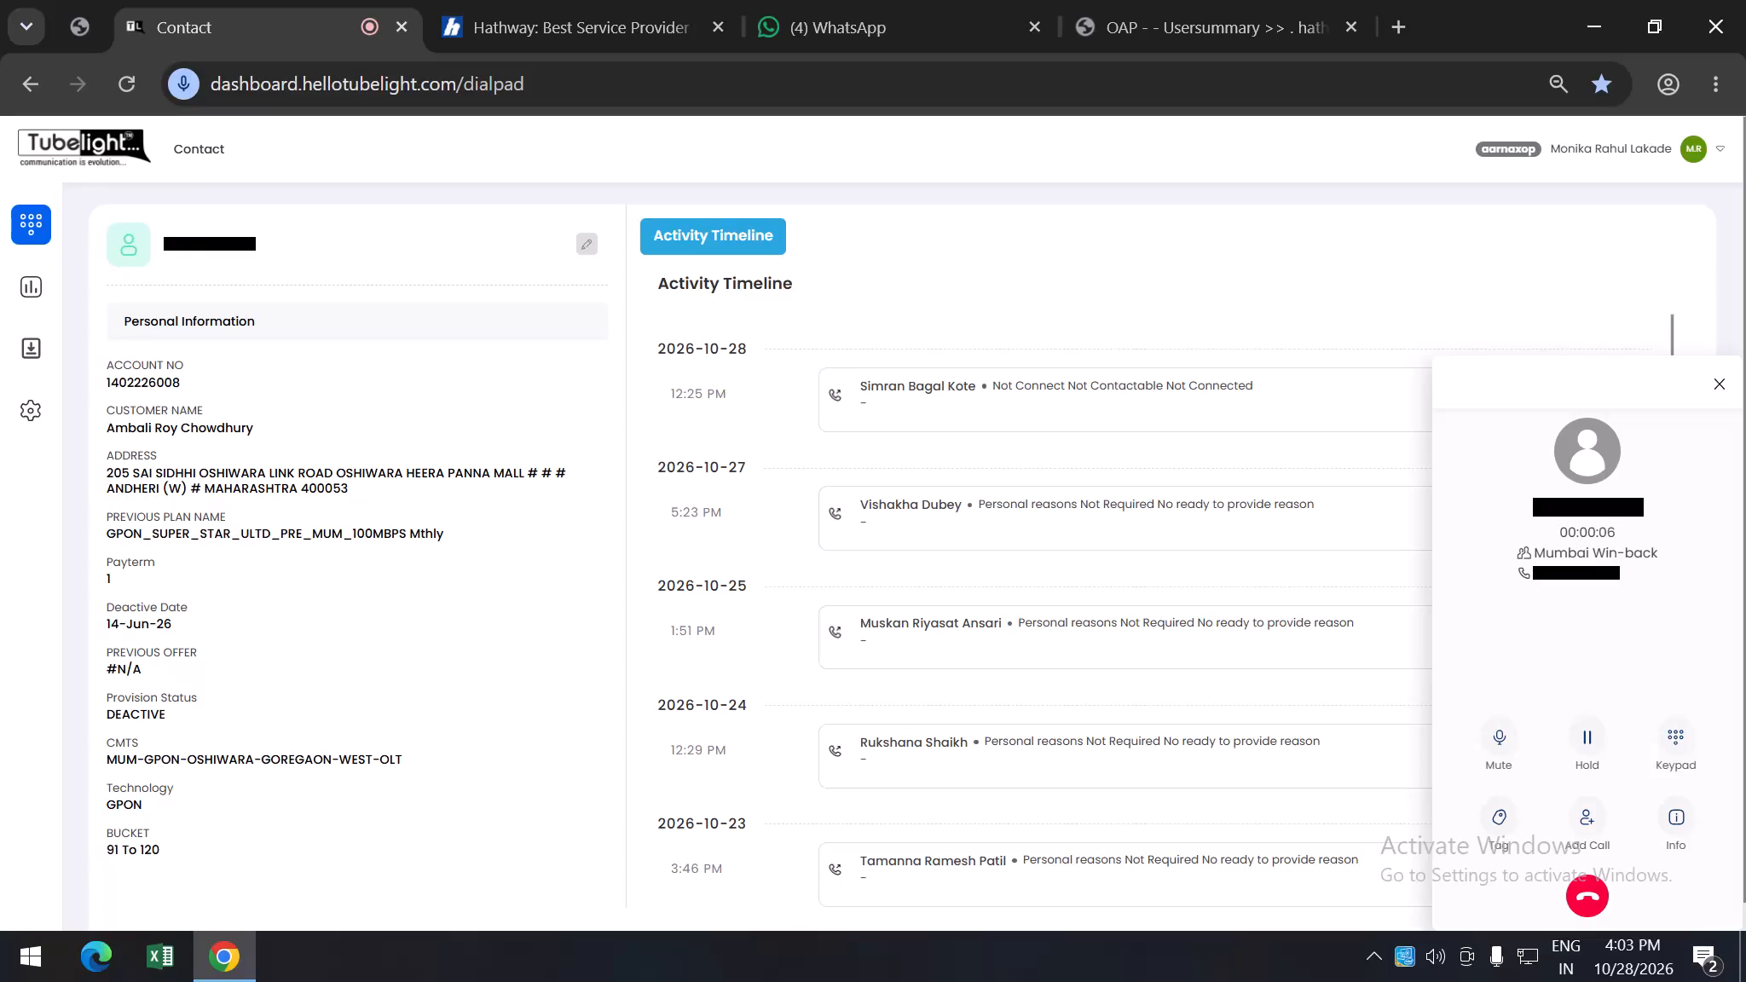
End the ongoing Mumbai Win-back call and submit its tags as Personal reasons, Not Required, No ready to provide reason.
{"action": "left_click", "coordinate": [1597, 895]}
{"action": "left_click", "coordinate": [1552, 649]}
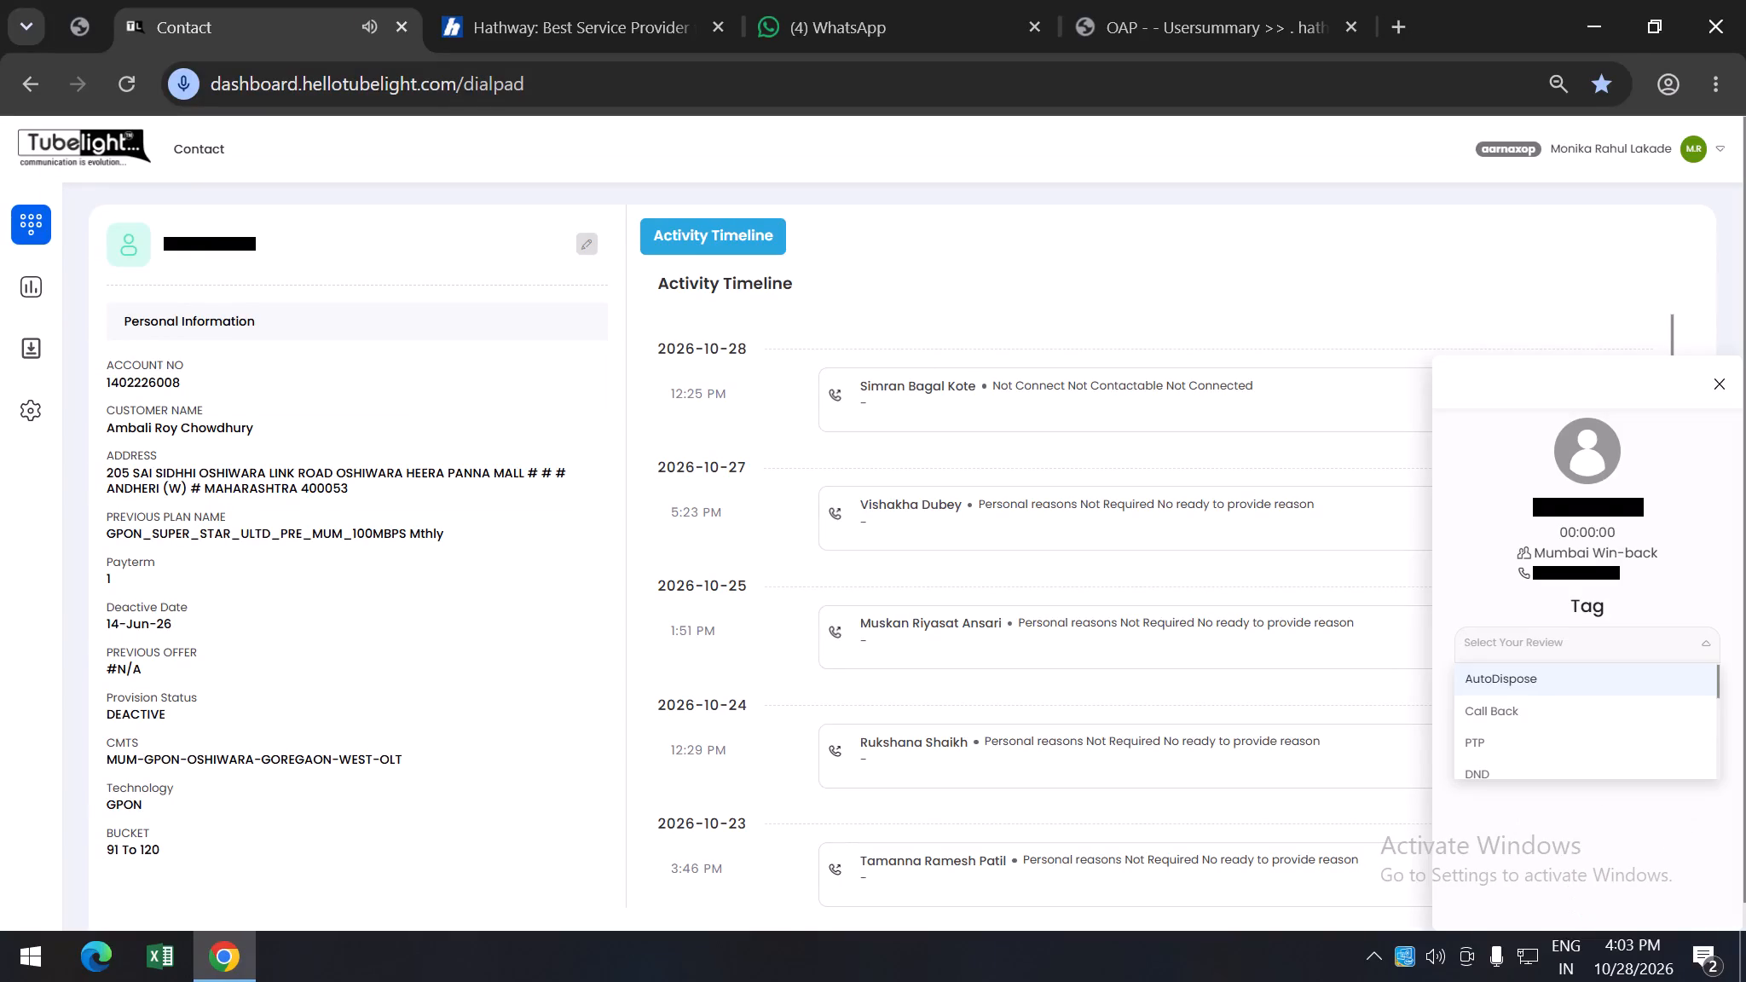
{"action": "scroll", "coordinate": [1511, 739], "scroll_direction": "down", "scroll_amount": 1}
{"action": "left_click", "coordinate": [1523, 730]}
{"action": "left_click", "coordinate": [1613, 644]}
{"action": "left_click", "coordinate": [1544, 738]}
{"action": "left_click_drag", "start_coordinate": [1607, 652], "coordinate": [1608, 672]}
{"action": "left_click", "coordinate": [1596, 739]}
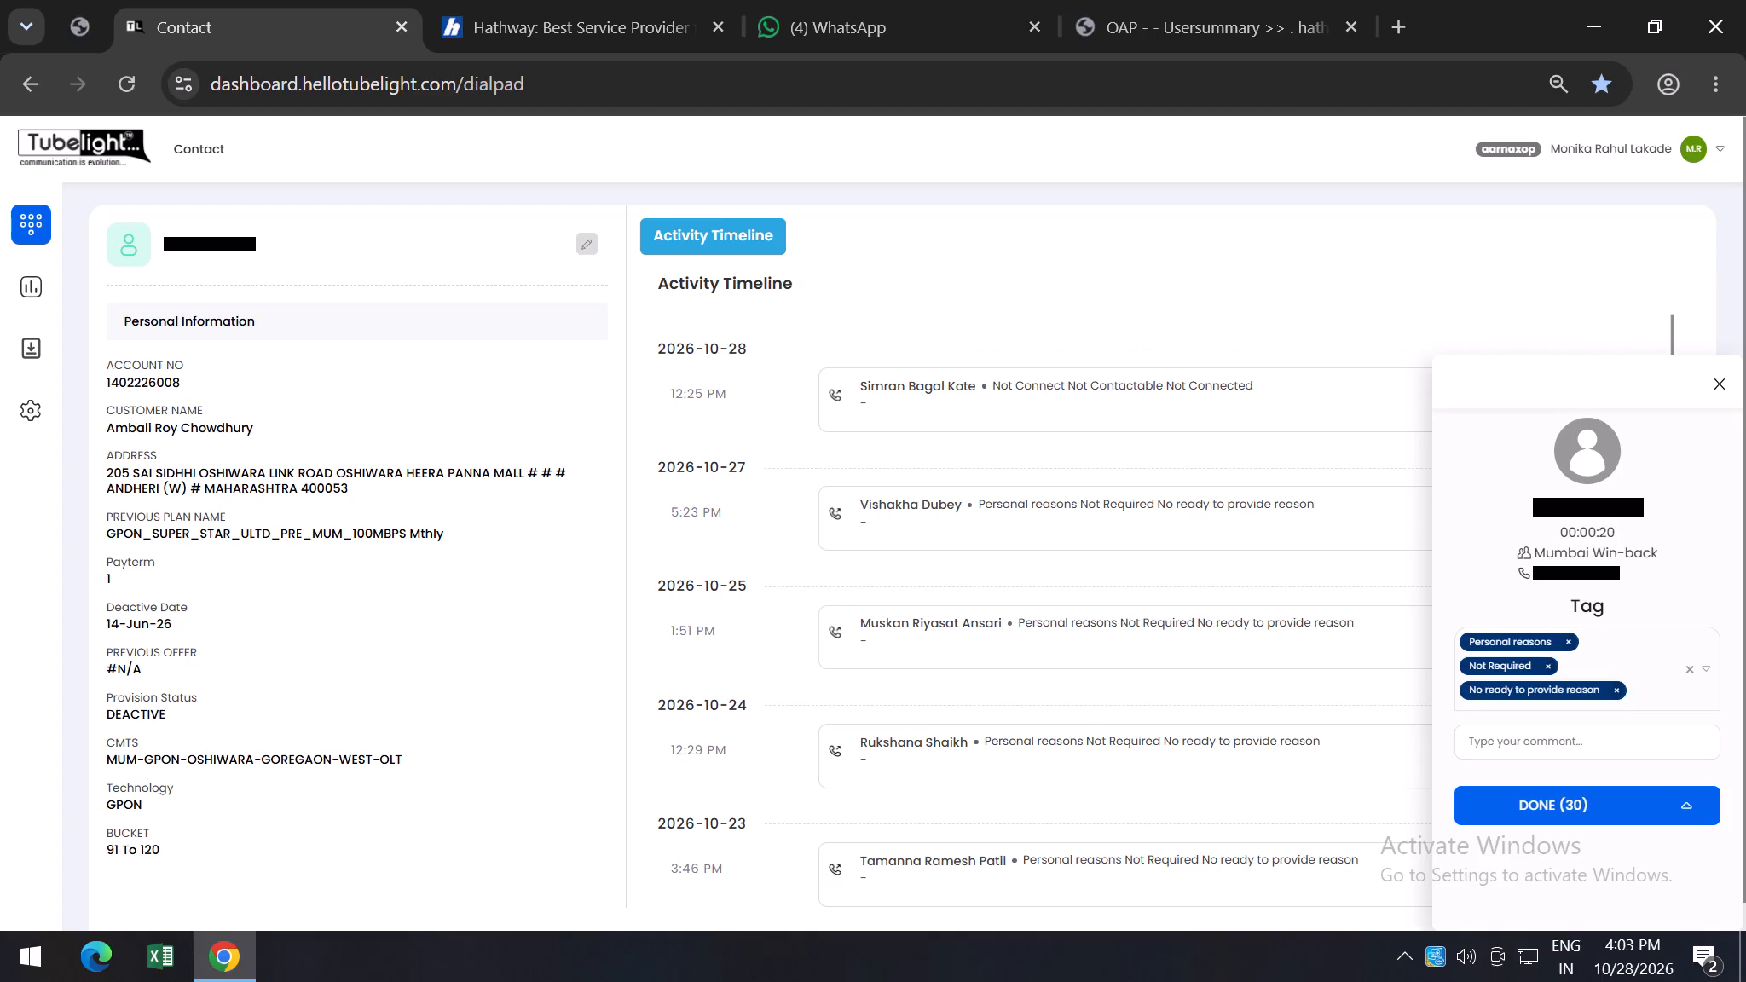
{"action": "double_click", "coordinate": [1559, 804]}
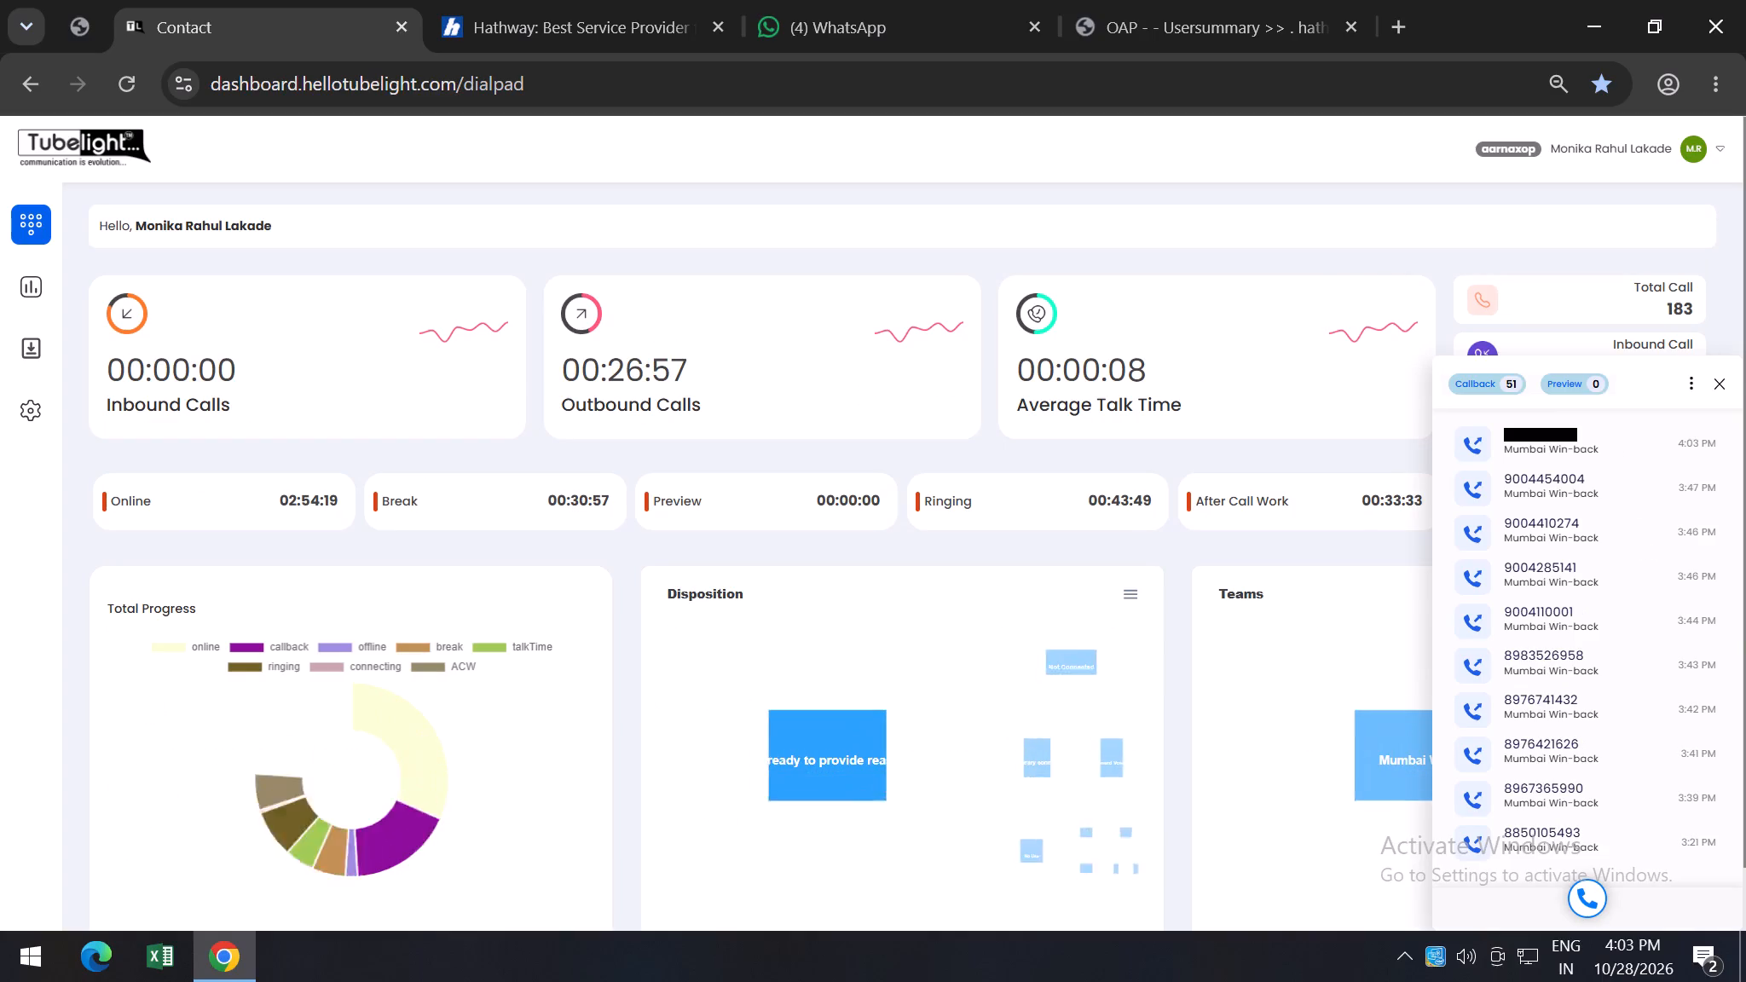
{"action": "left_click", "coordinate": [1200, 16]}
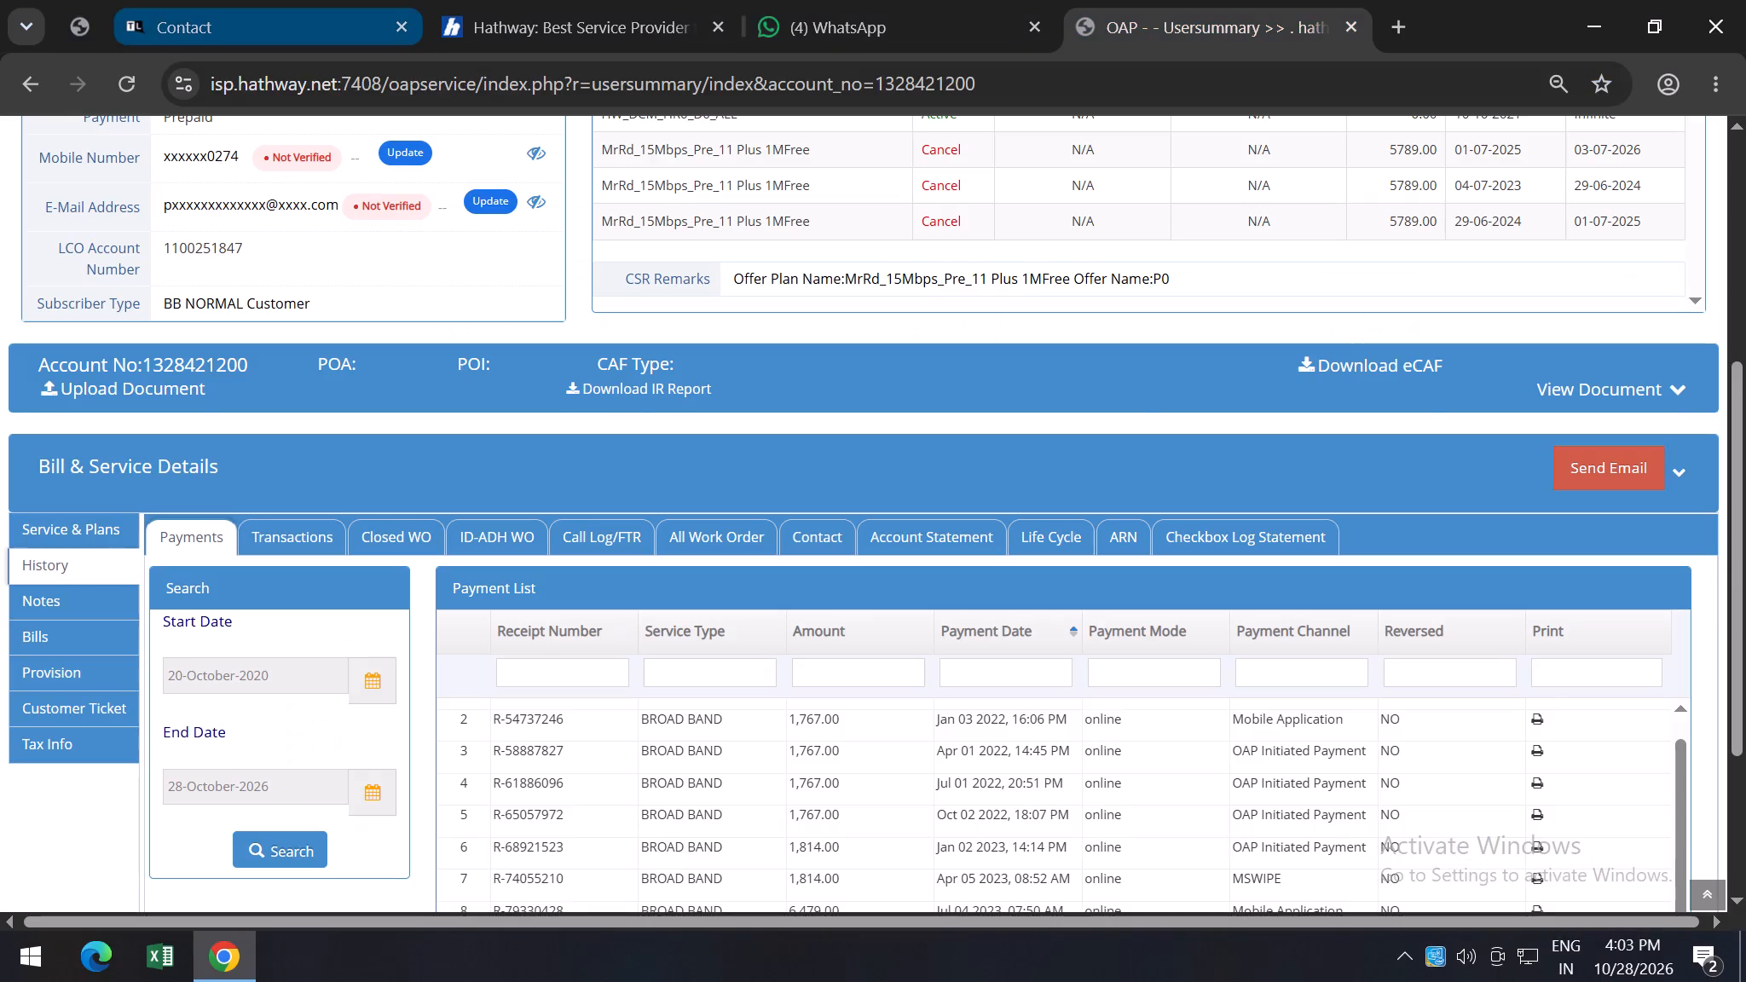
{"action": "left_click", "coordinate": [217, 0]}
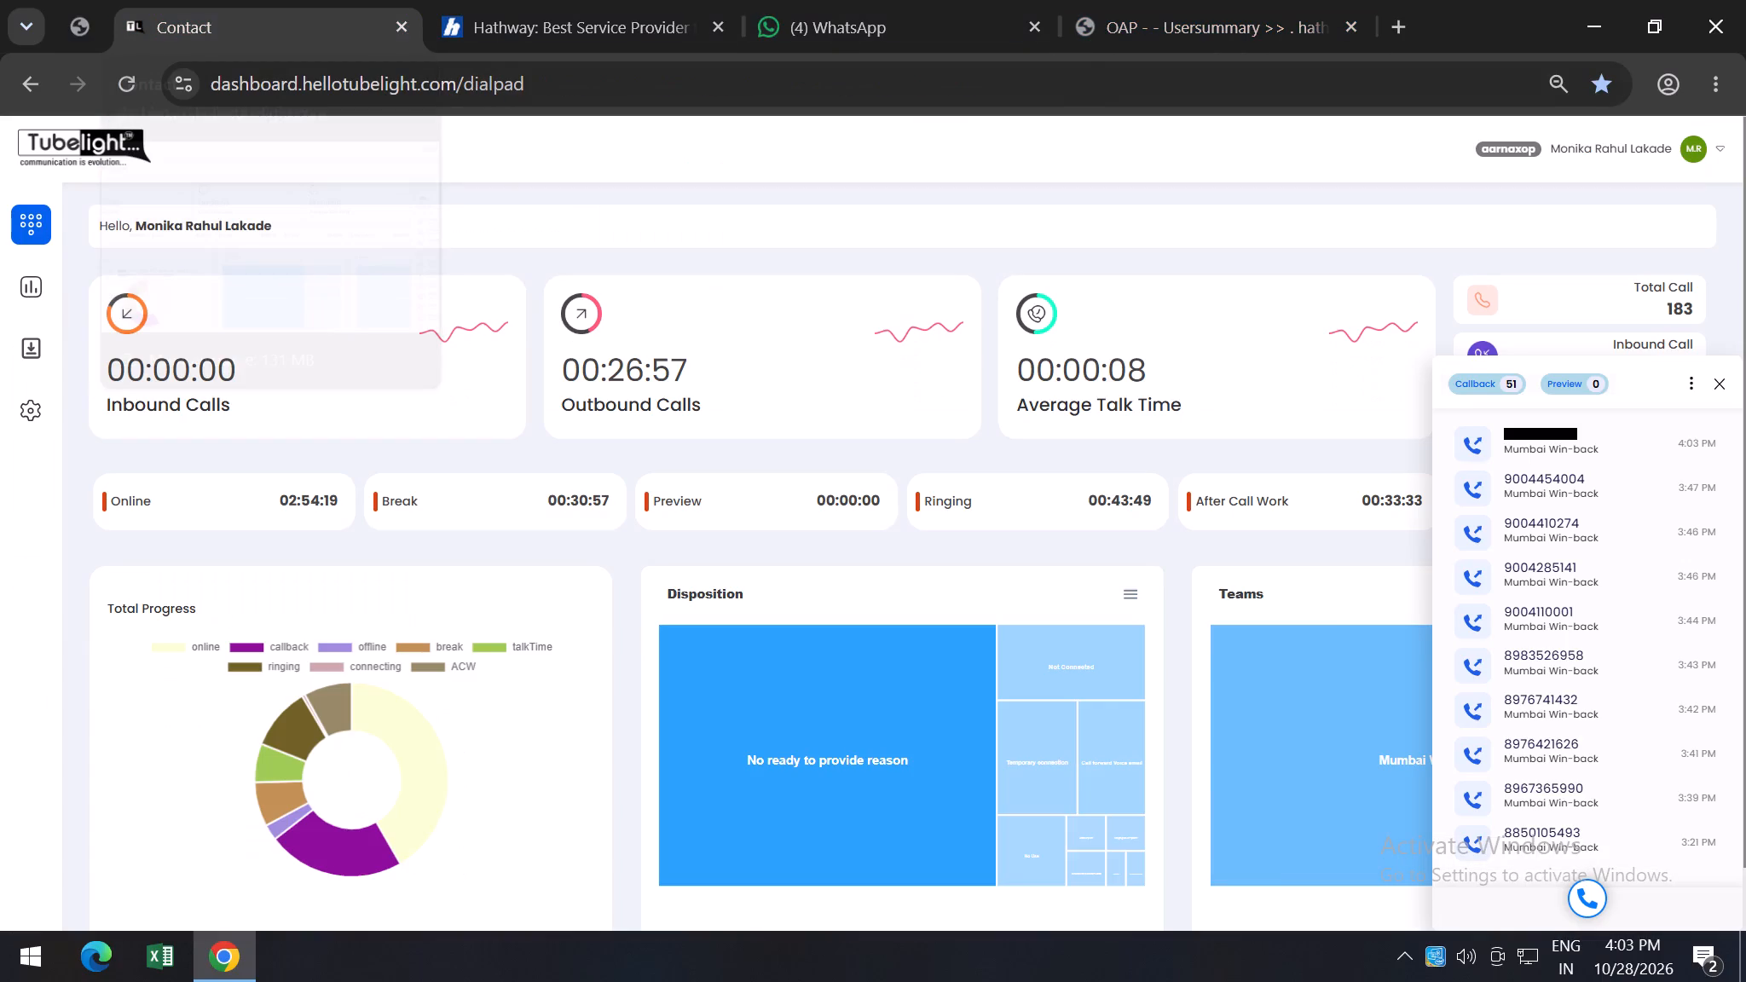
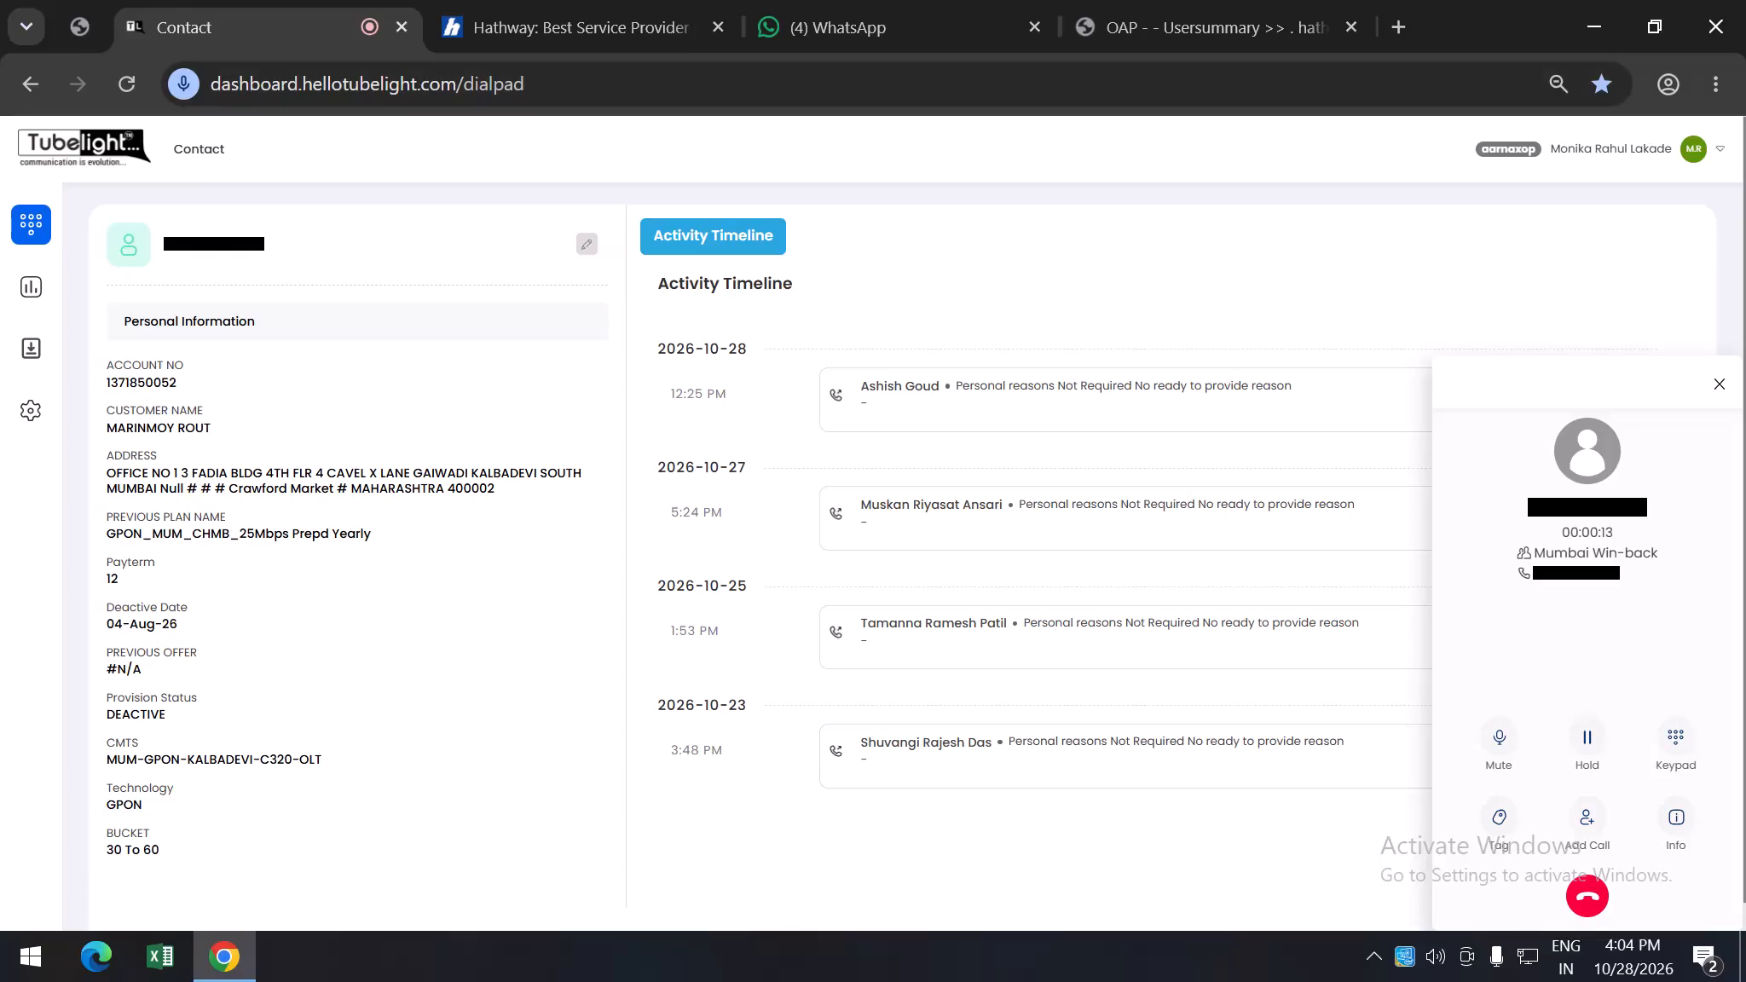
End the ongoing Mumbai Win-back call and tag it as Personal reasons, Not Required, No ready to provide reason.
{"action": "left_click", "coordinate": [1586, 909]}
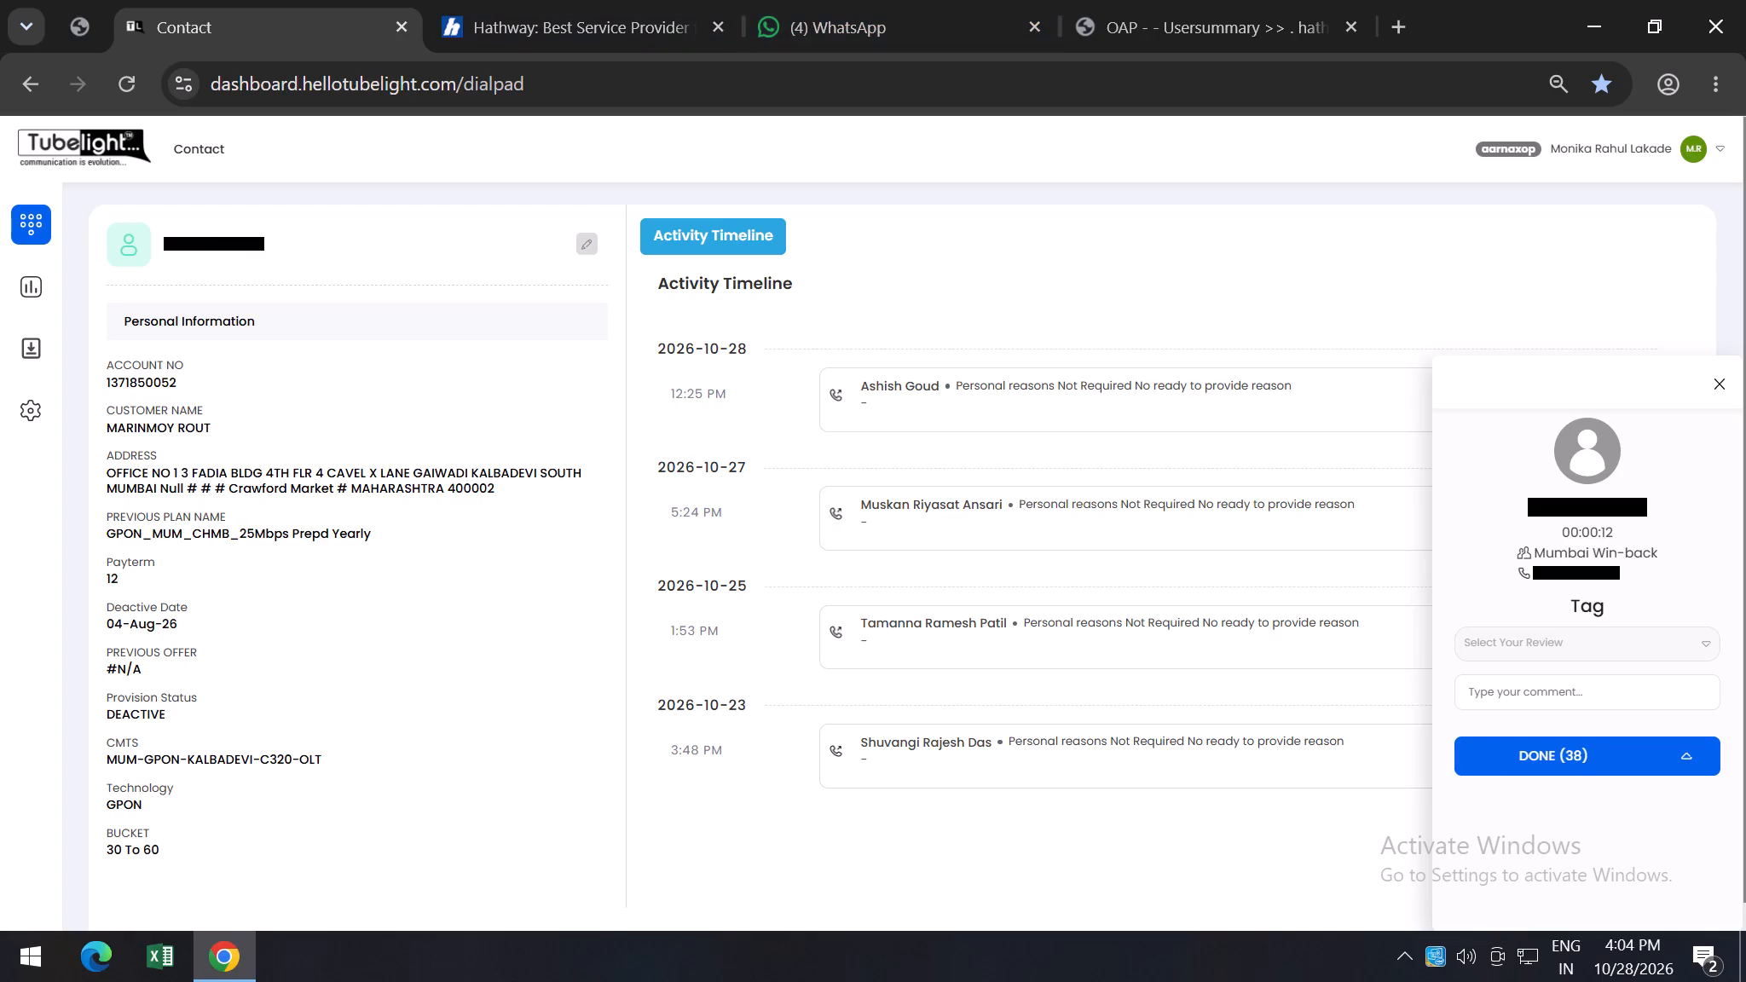
{"action": "left_click", "coordinate": [1616, 648]}
{"action": "scroll", "coordinate": [1569, 729], "scroll_direction": "down", "scroll_amount": 1}
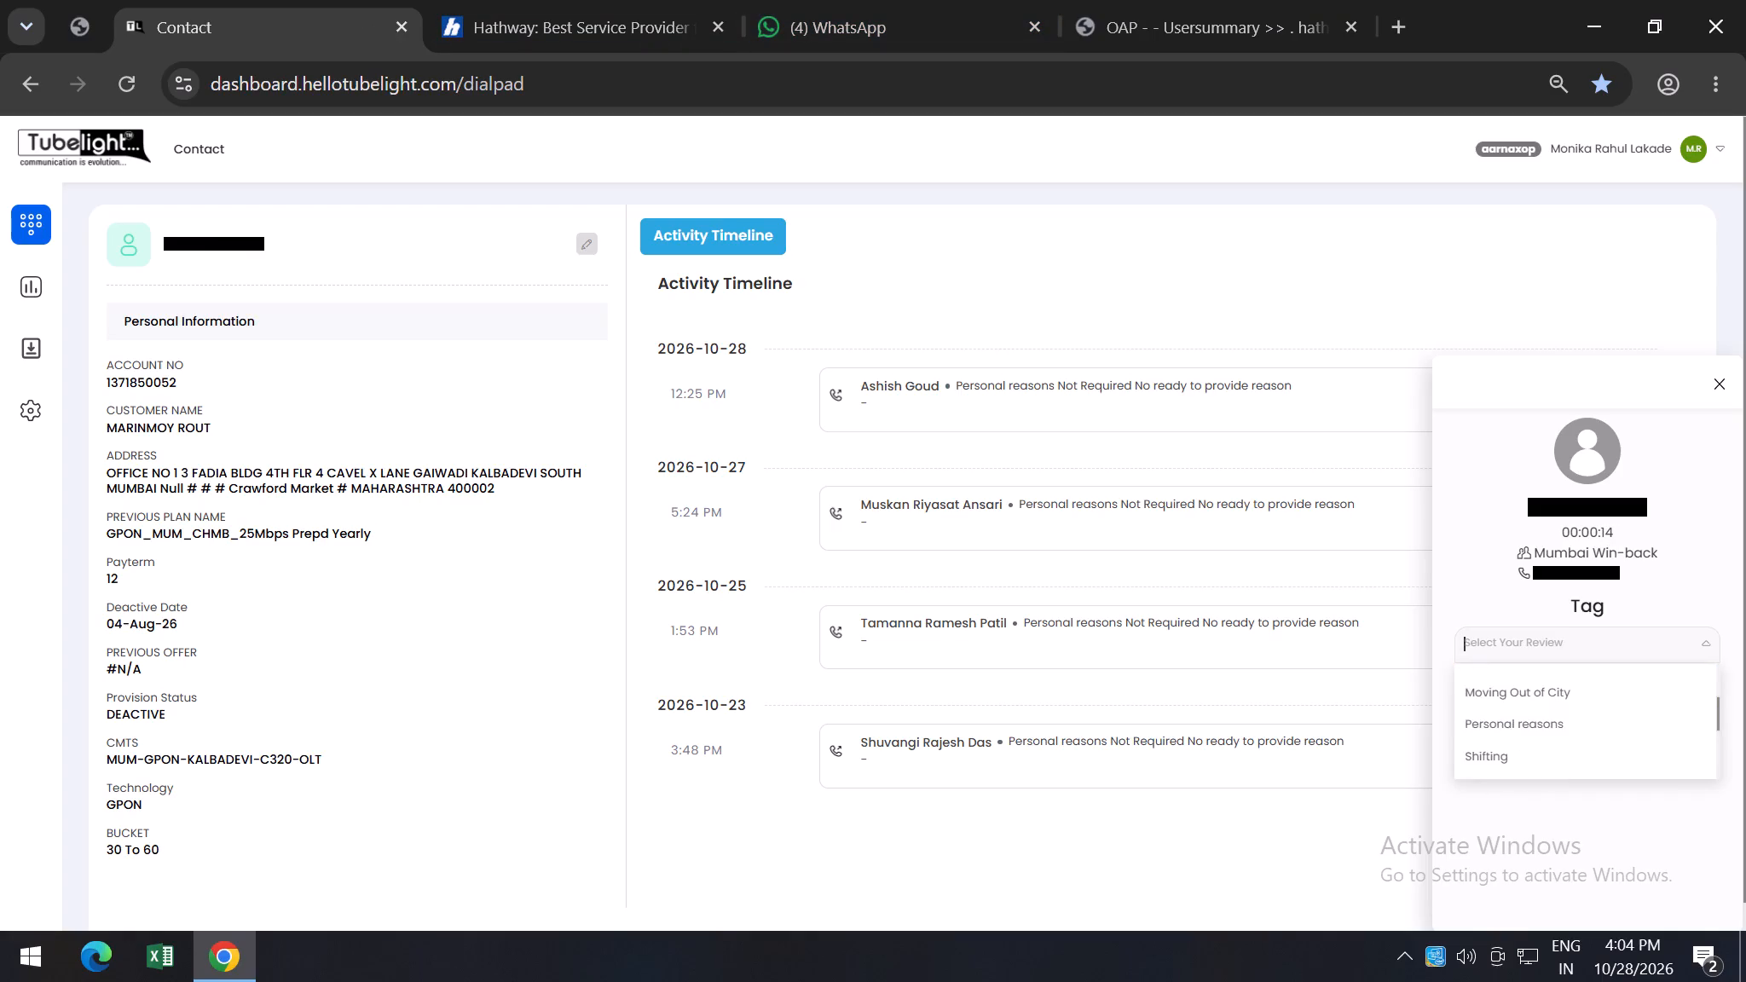
{"action": "left_click", "coordinate": [1568, 730]}
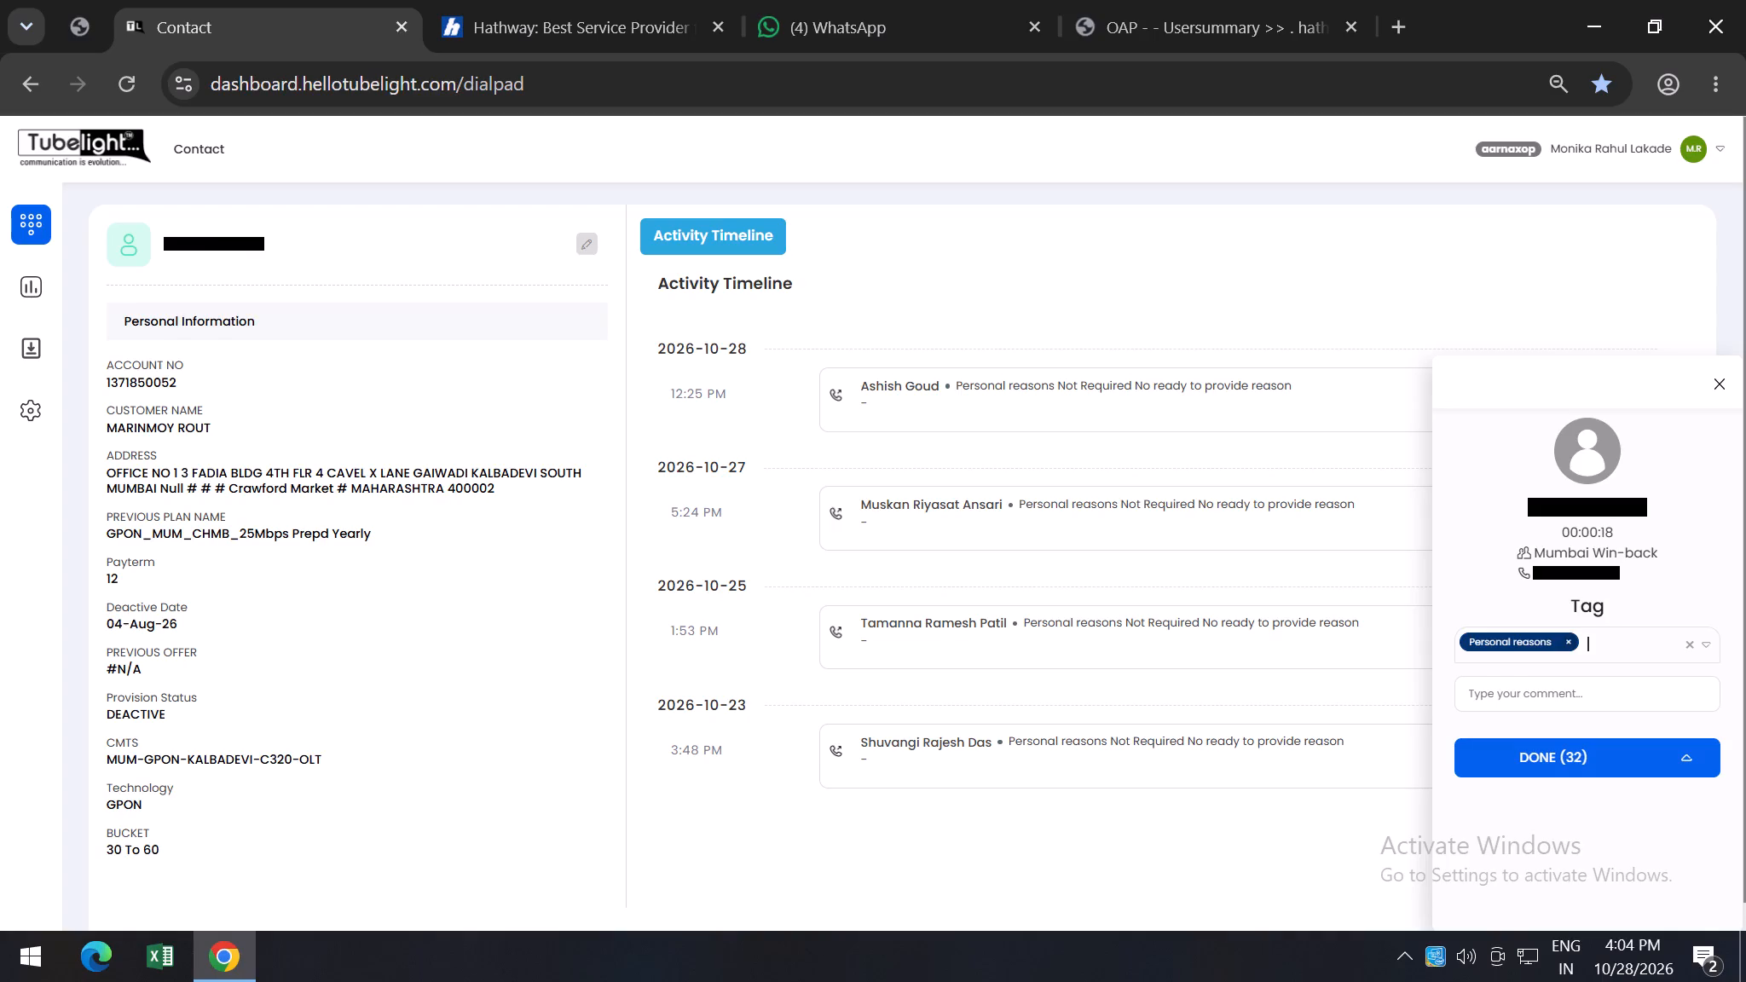
{"action": "left_click", "coordinate": [1627, 646]}
{"action": "left_click_drag", "start_coordinate": [1556, 734], "coordinate": [1560, 725]}
{"action": "left_click", "coordinate": [1590, 664]}
{"action": "left_click", "coordinate": [1591, 734]}
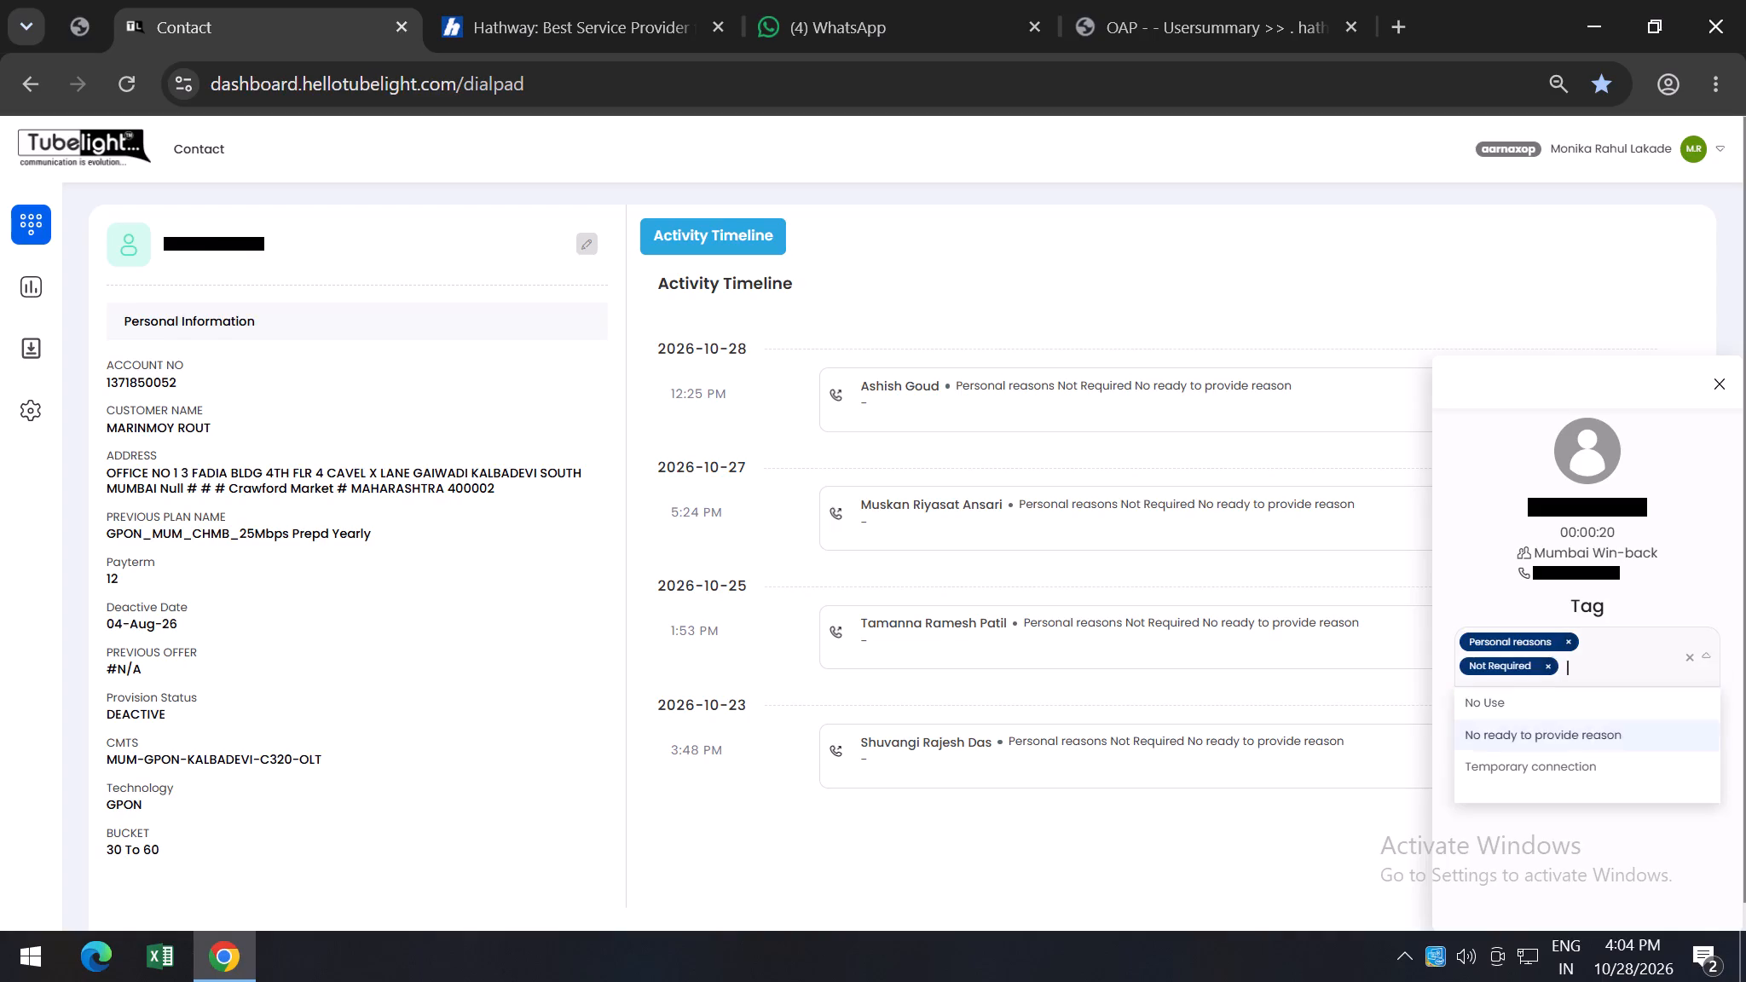
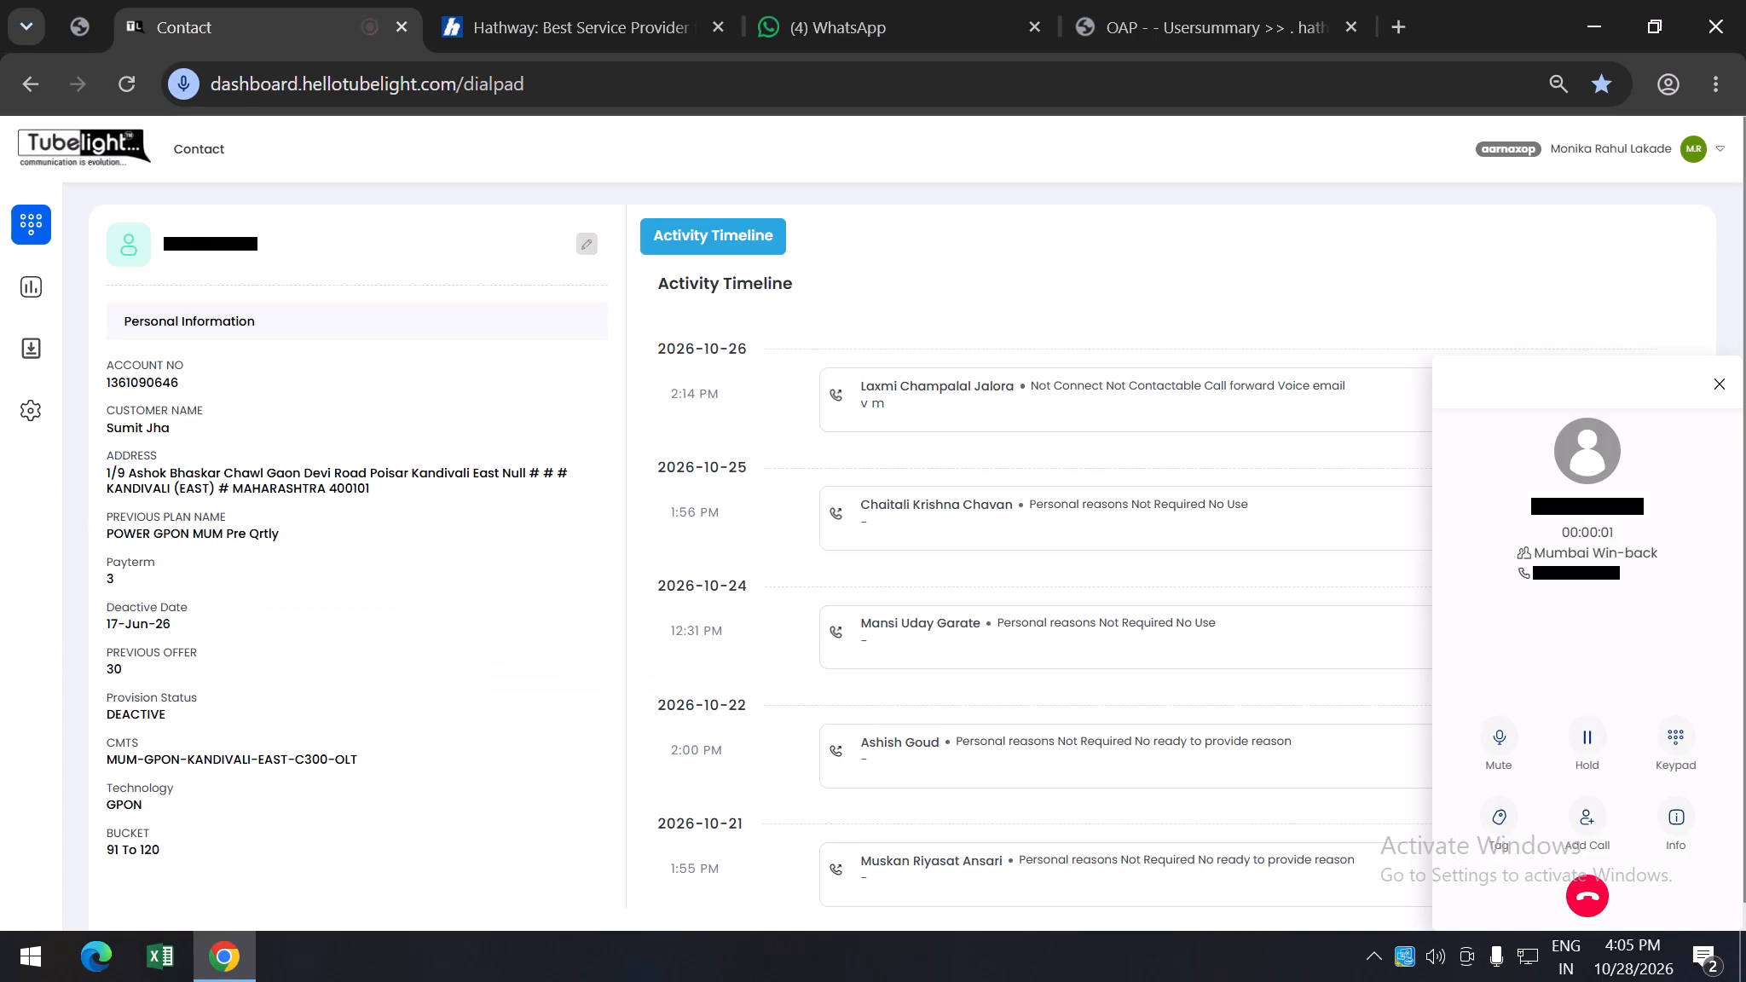
End the ongoing Mumbai Win-back call and choose Personal reasons as its first outcome tag.
{"action": "left_click", "coordinate": [1600, 905]}
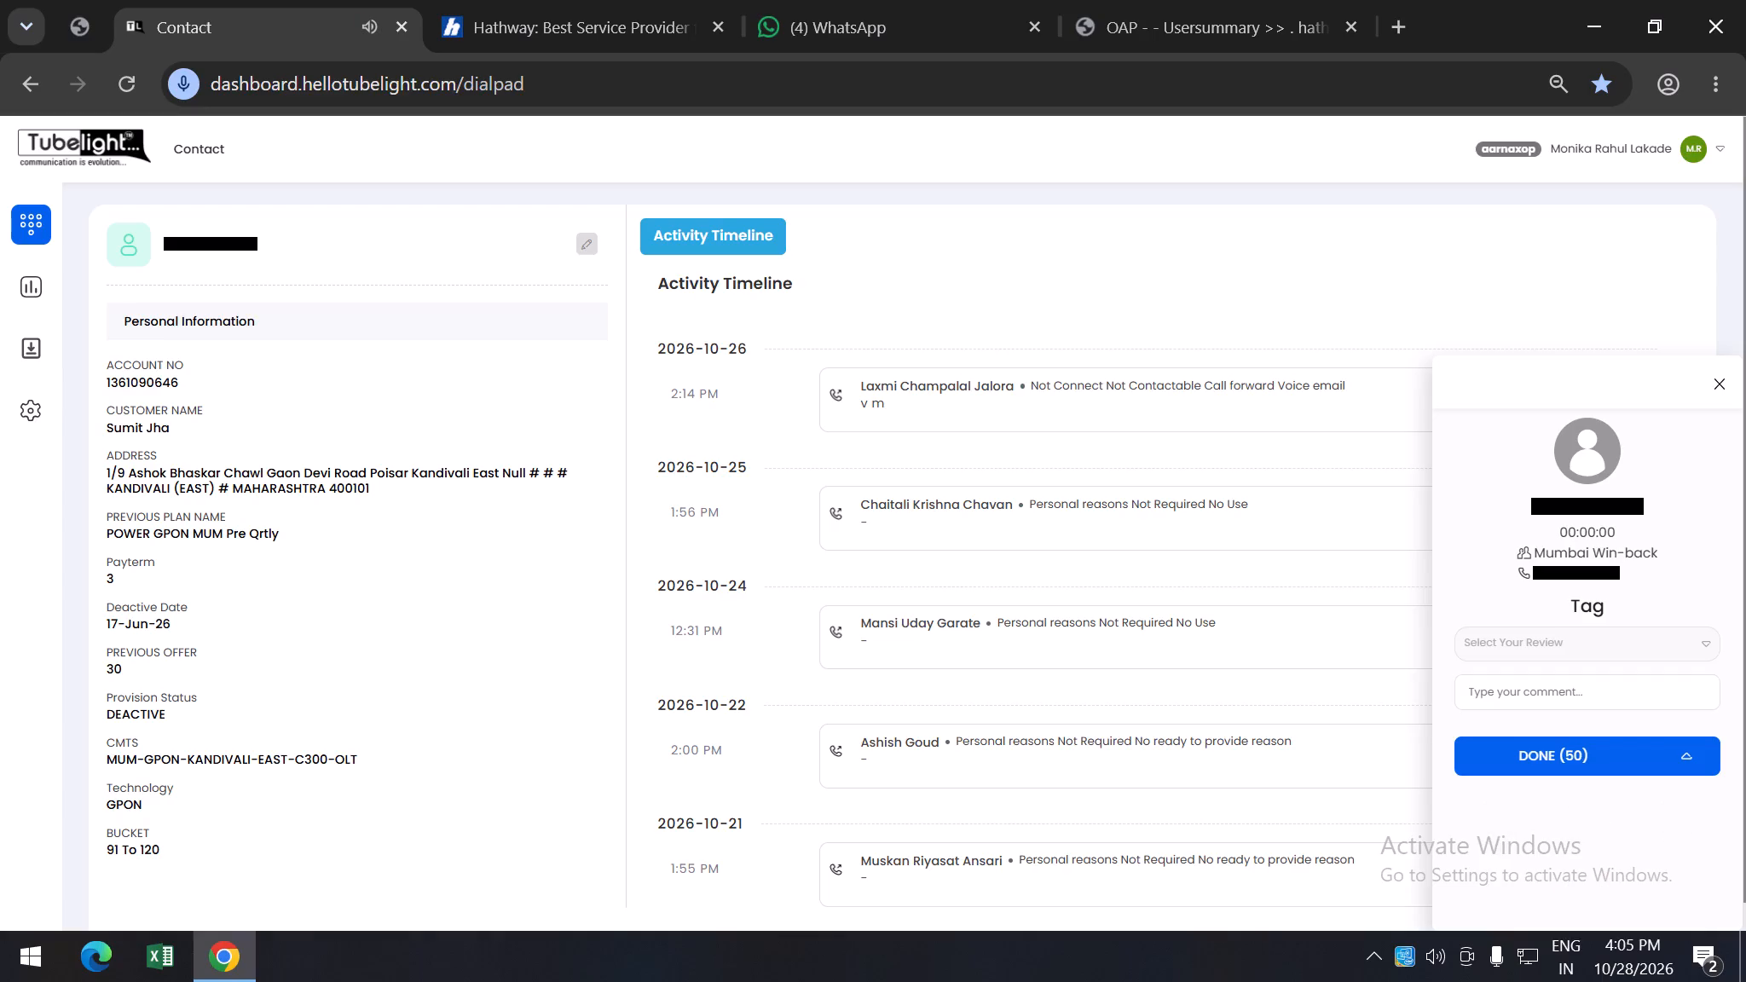
{"action": "left_click", "coordinate": [1587, 645]}
{"action": "scroll", "coordinate": [1564, 735], "scroll_direction": "down", "scroll_amount": 2}
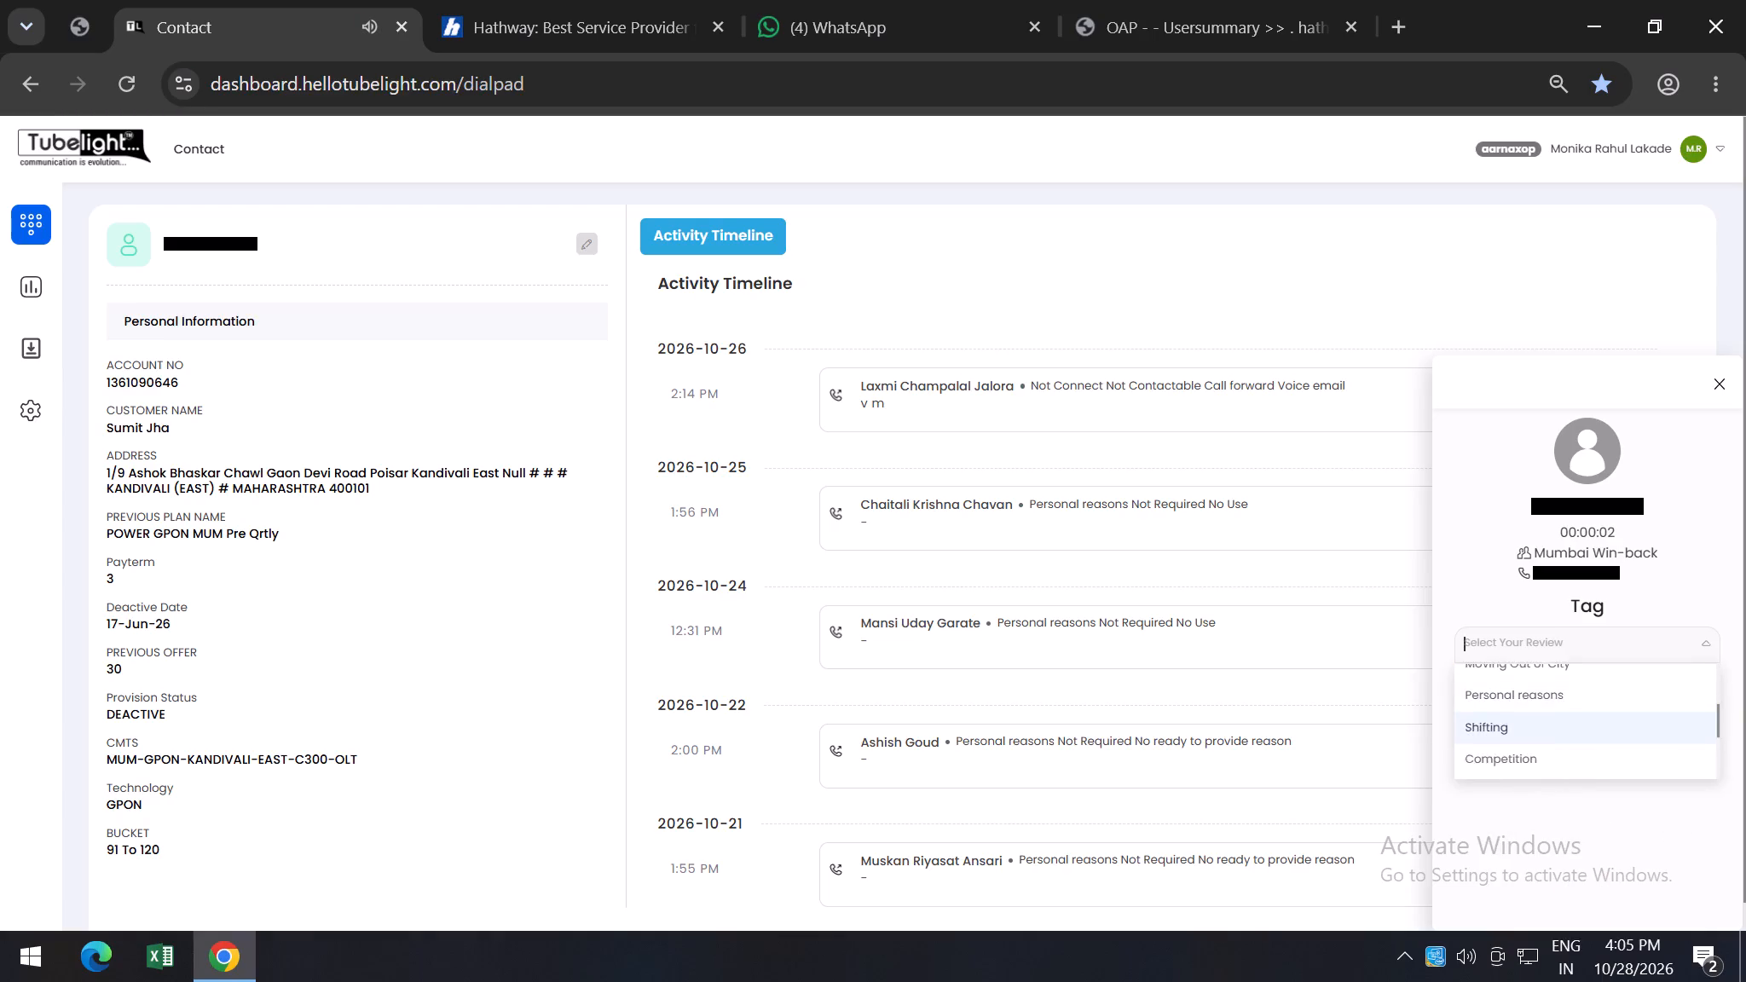
{"action": "scroll", "coordinate": [1549, 740], "scroll_direction": "up", "scroll_amount": 1}
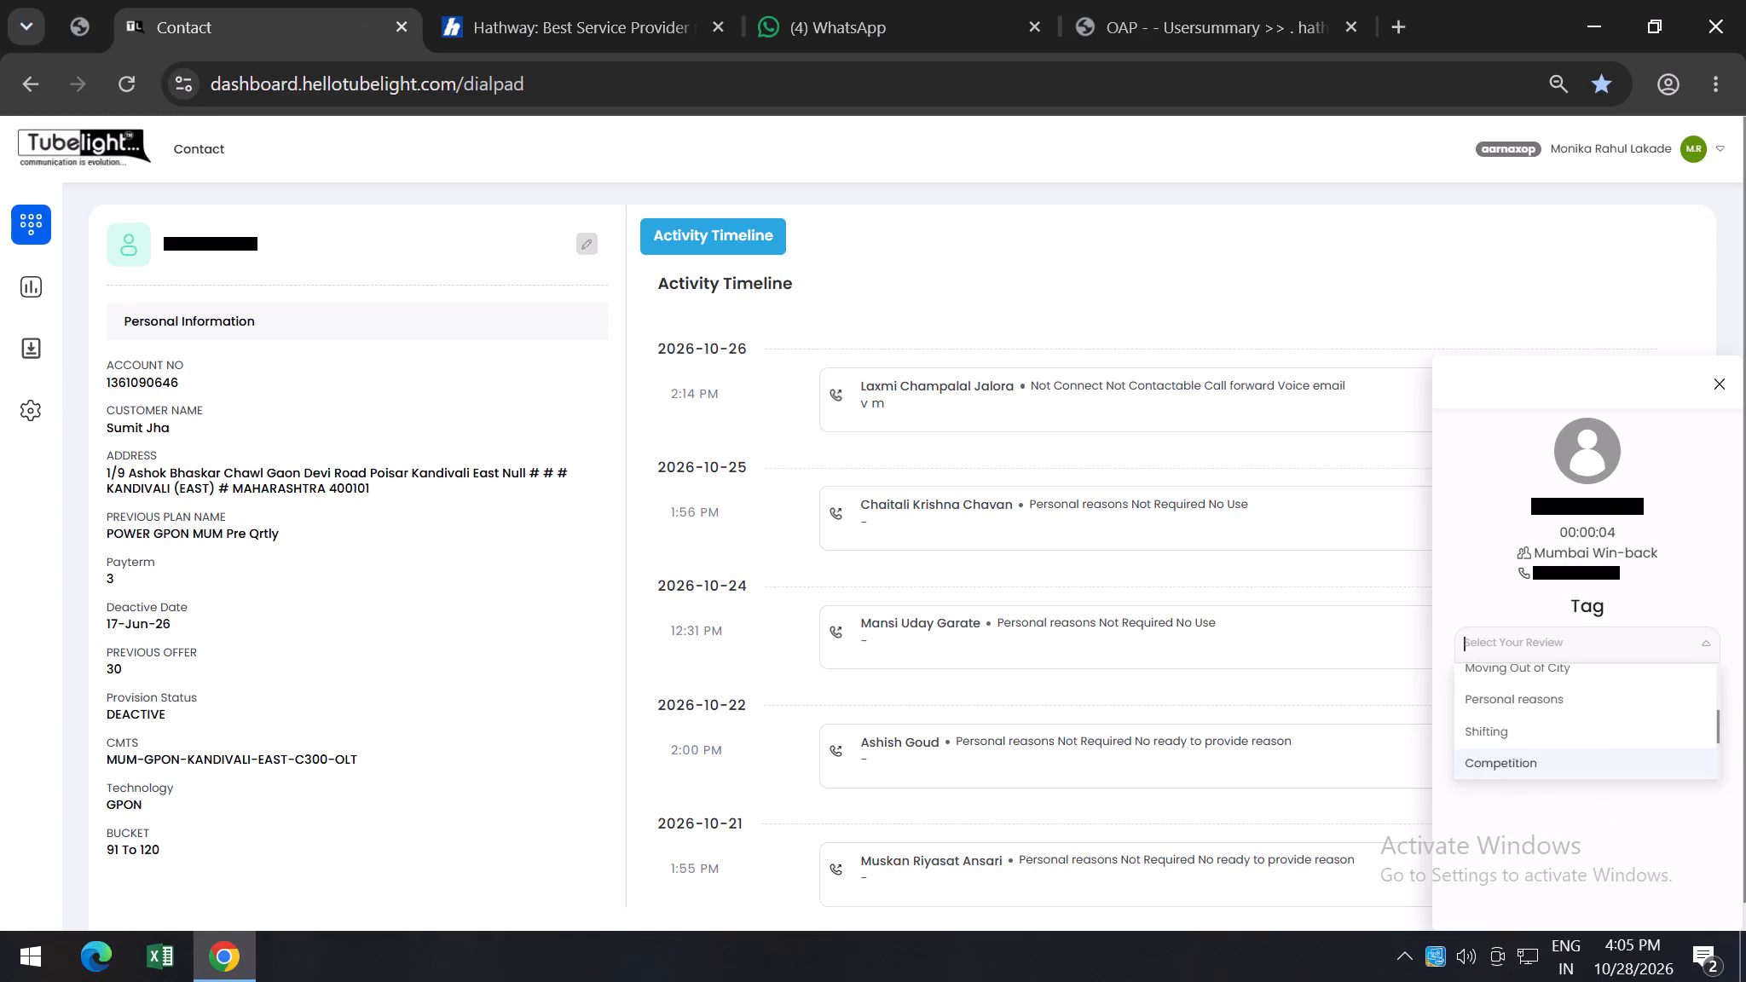
{"action": "left_click", "coordinate": [1559, 718]}
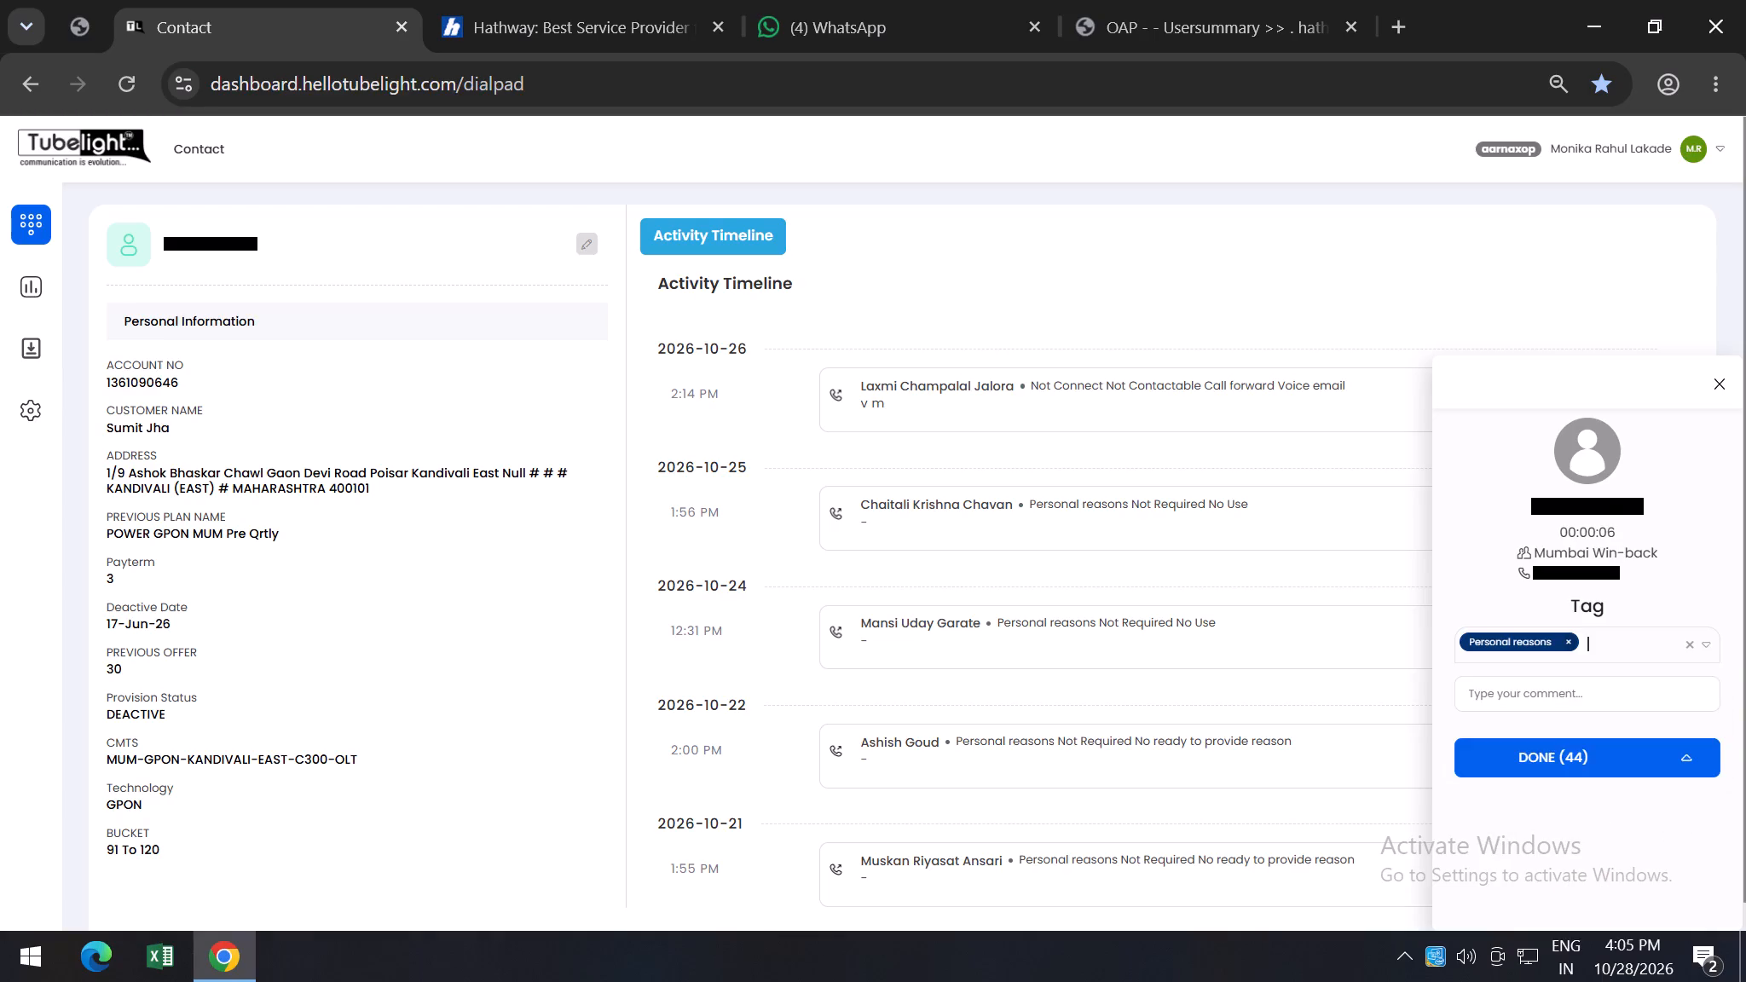
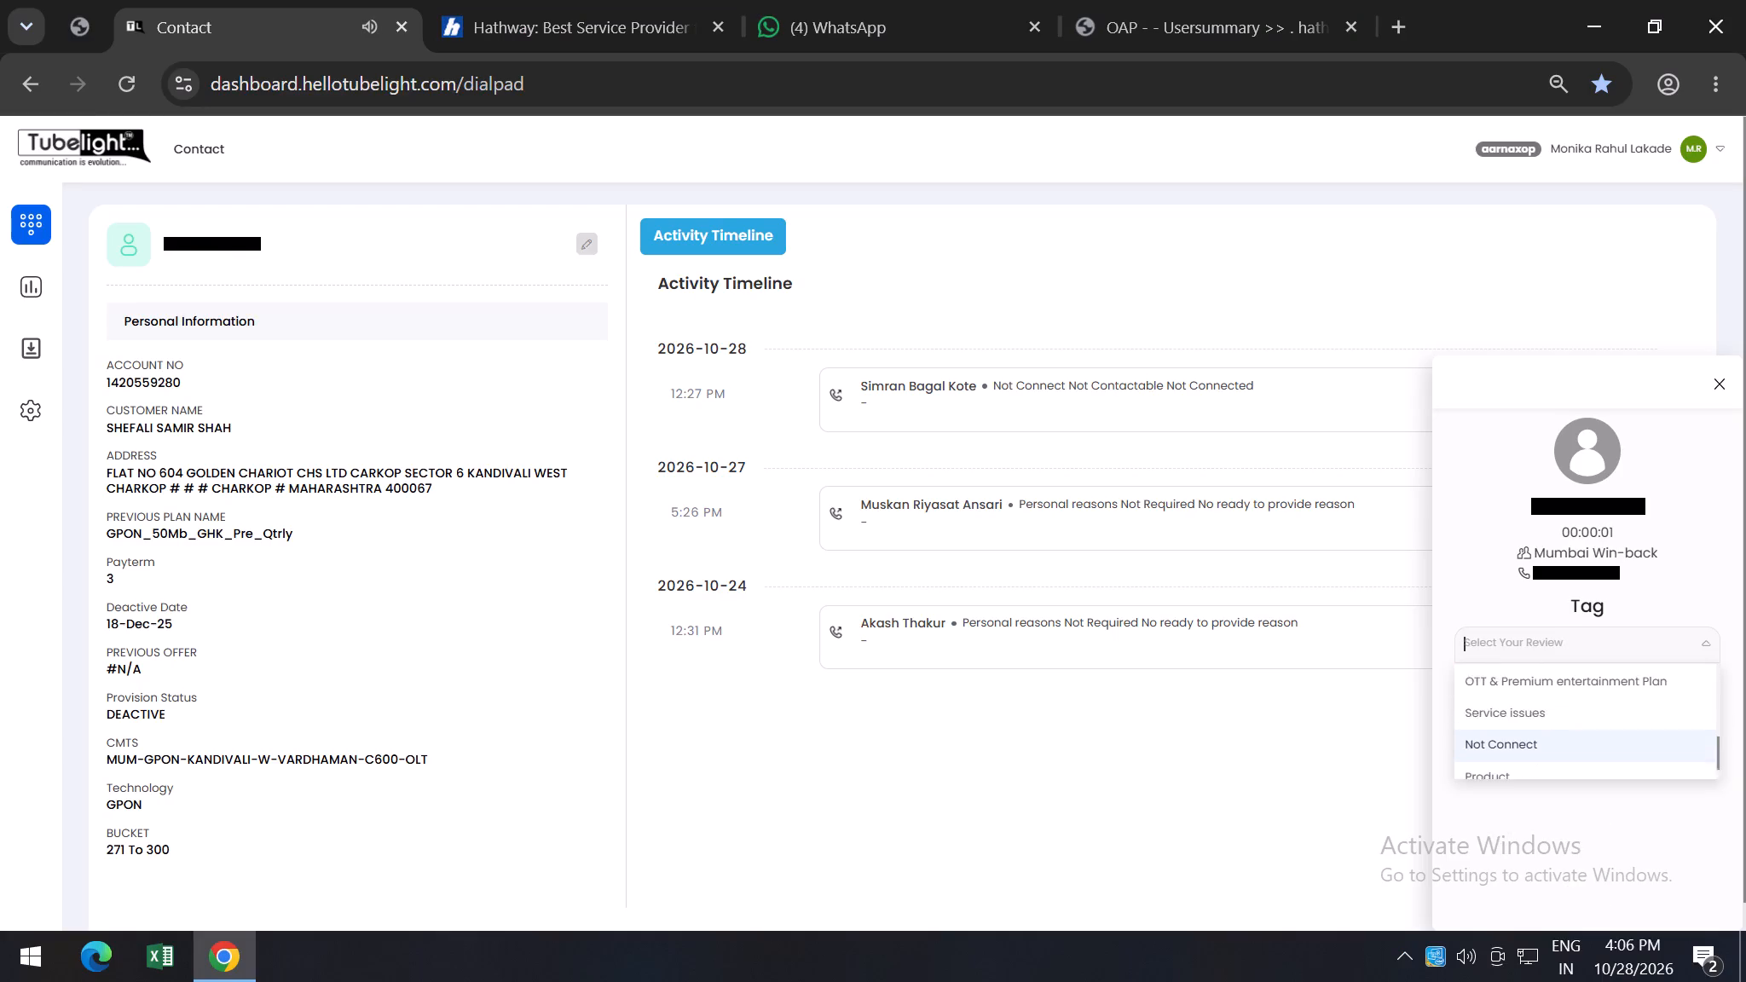
Tag the Mumbai Win-back call as Not Connect with the sub-tag Not Contactable.
{"action": "left_click", "coordinate": [1518, 741]}
{"action": "left_click_drag", "start_coordinate": [1578, 661], "coordinate": [1564, 679]}
{"action": "left_click_drag", "start_coordinate": [1512, 722], "coordinate": [1548, 697]}
{"action": "left_click_drag", "start_coordinate": [1589, 671], "coordinate": [1558, 707]}
{"action": "scroll", "coordinate": [1519, 742], "scroll_direction": "down", "scroll_amount": 1}
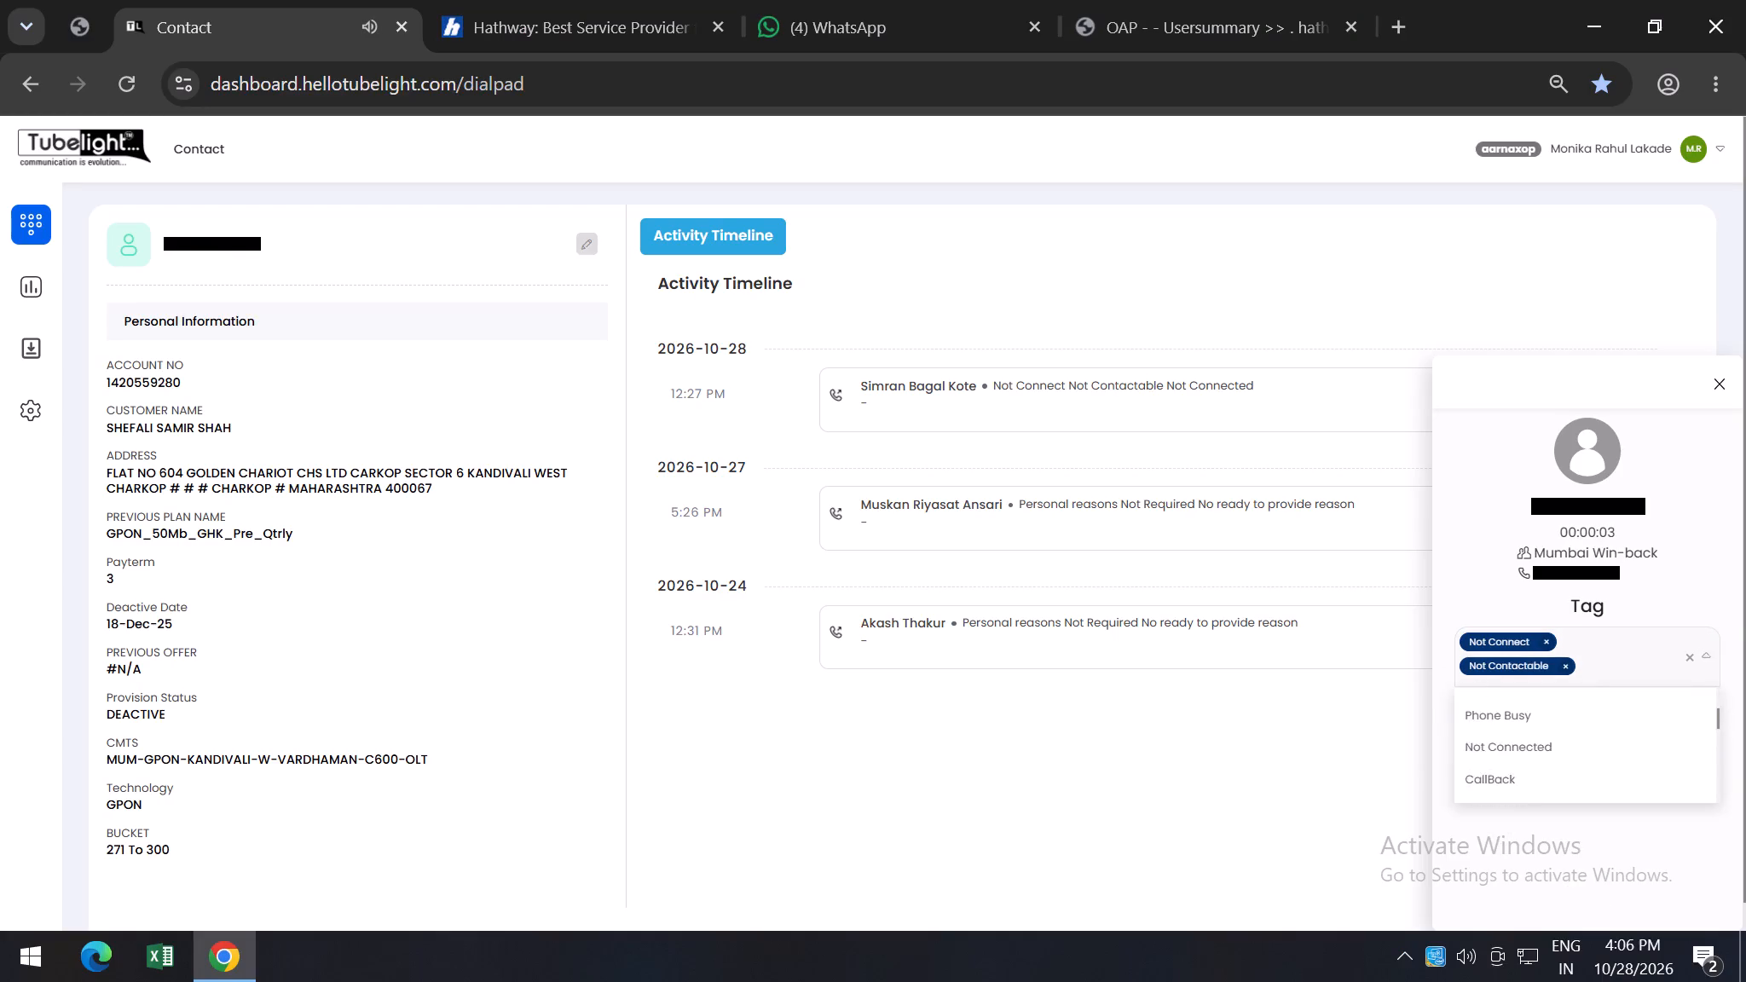
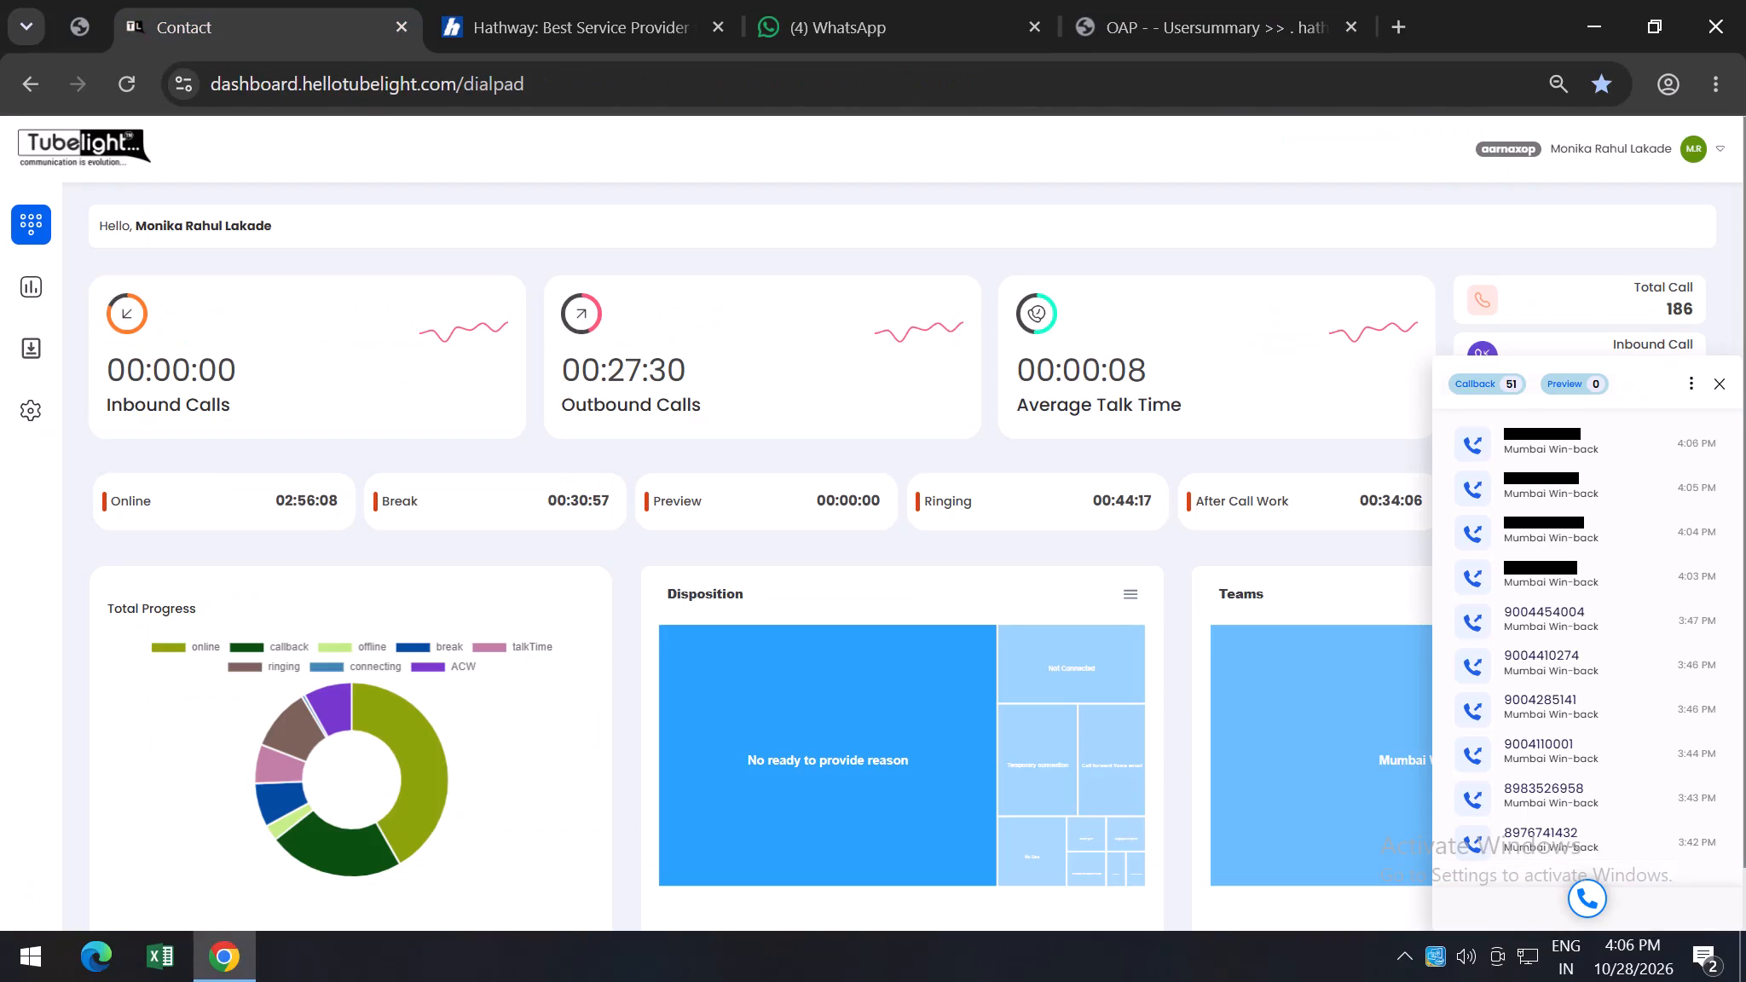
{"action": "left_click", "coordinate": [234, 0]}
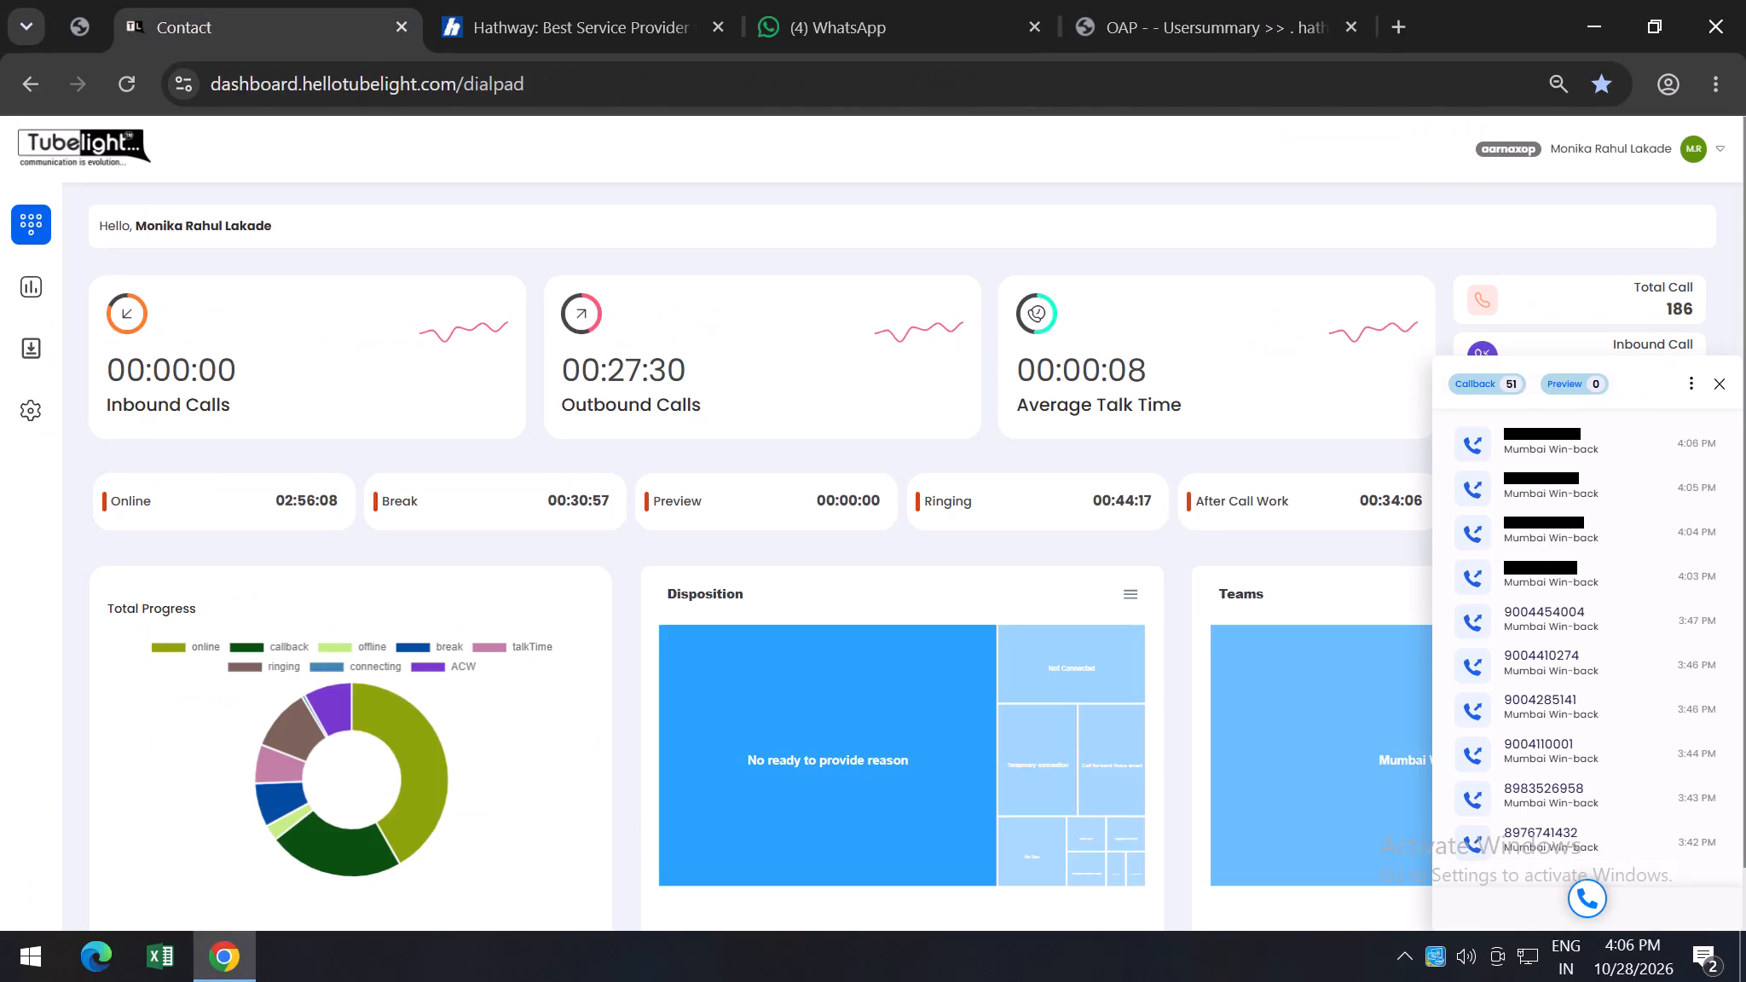
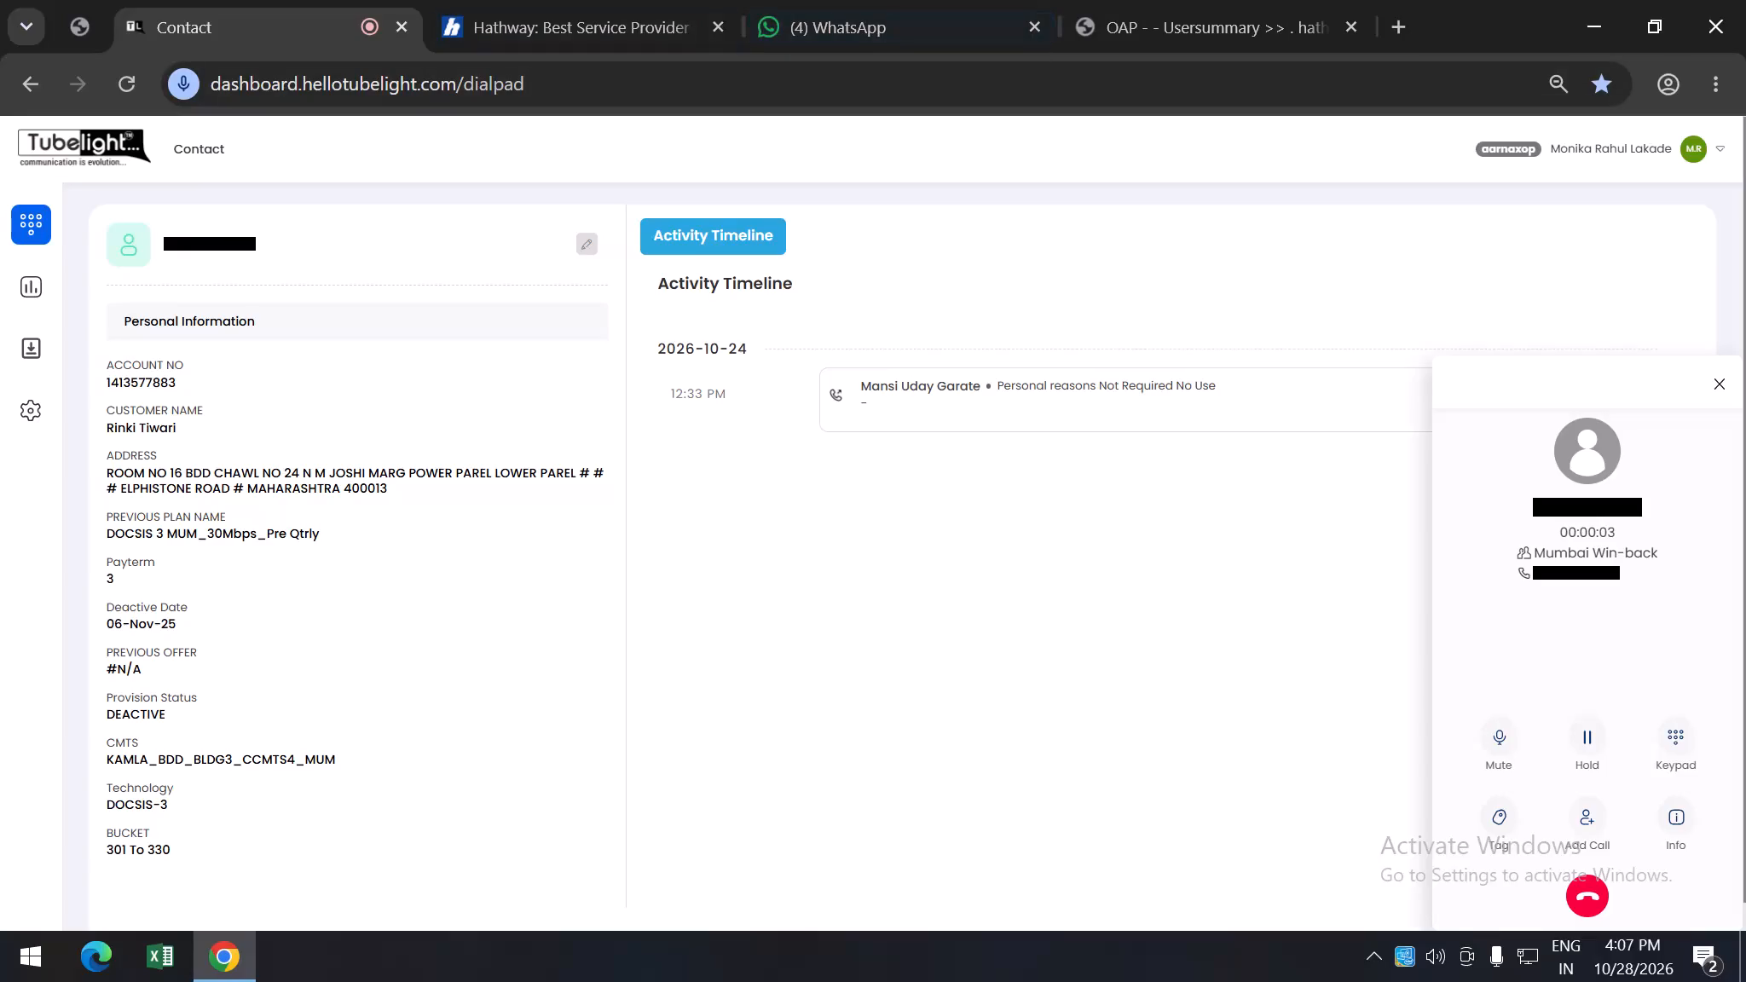
End the ongoing Mumbai Win-back call.
{"action": "left_click", "coordinate": [1579, 898]}
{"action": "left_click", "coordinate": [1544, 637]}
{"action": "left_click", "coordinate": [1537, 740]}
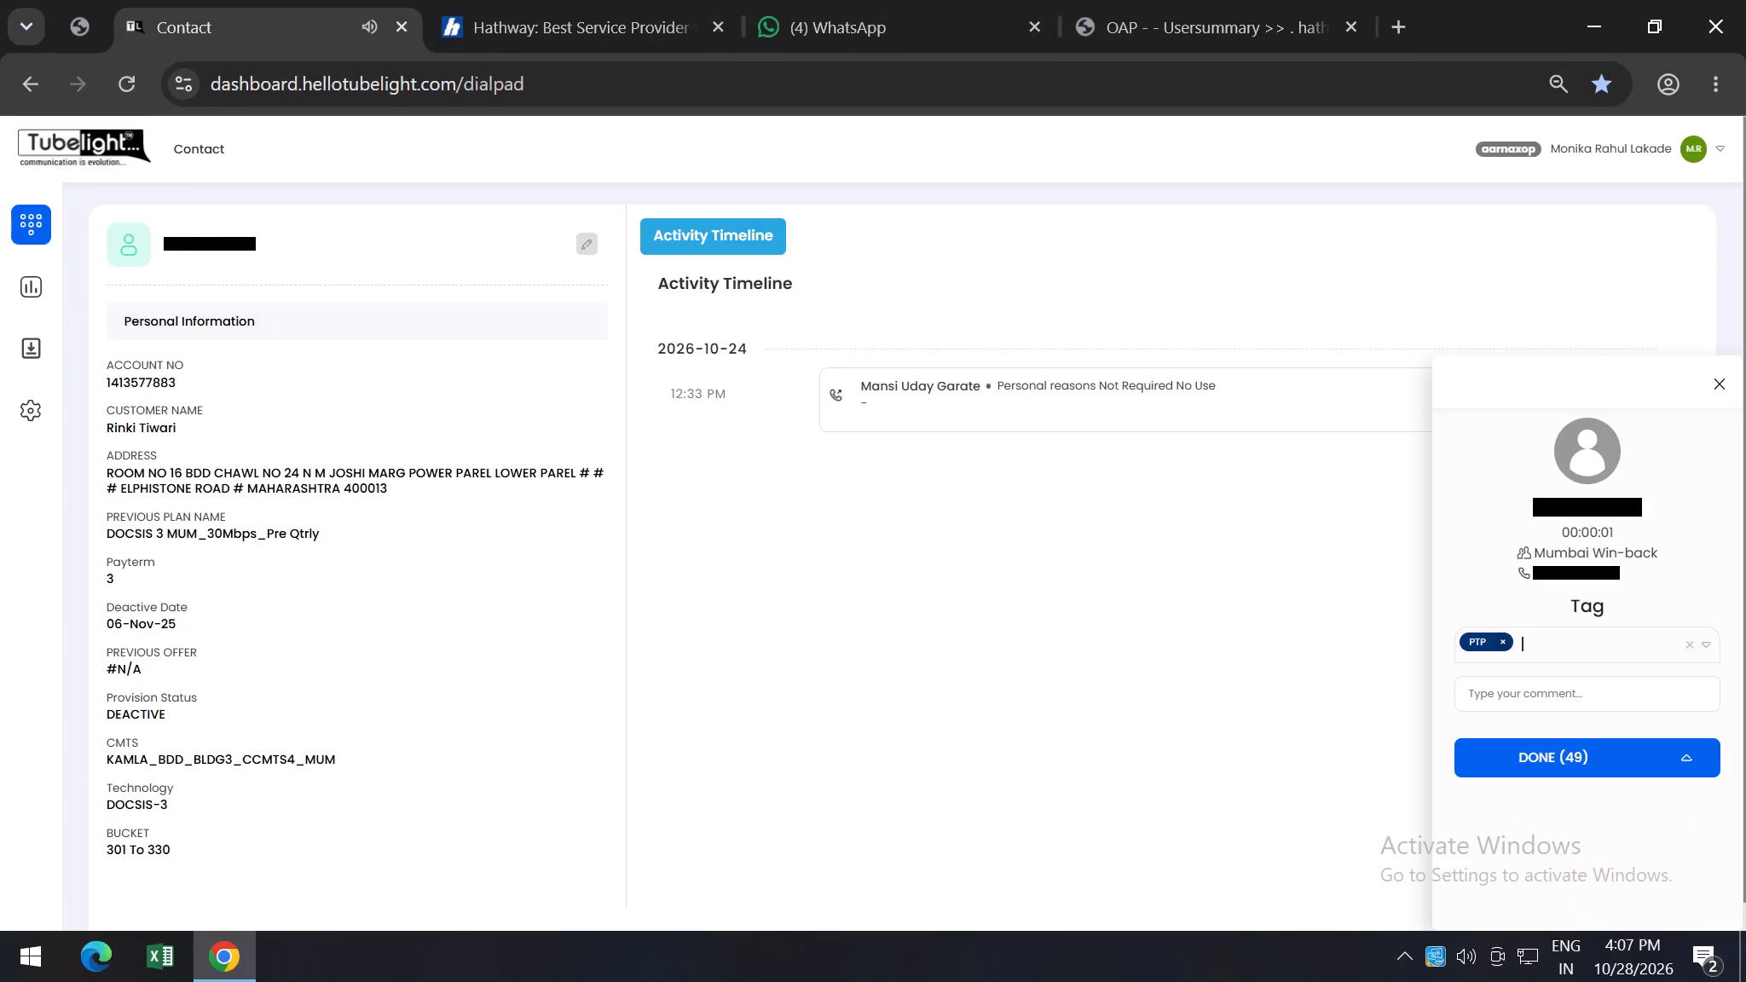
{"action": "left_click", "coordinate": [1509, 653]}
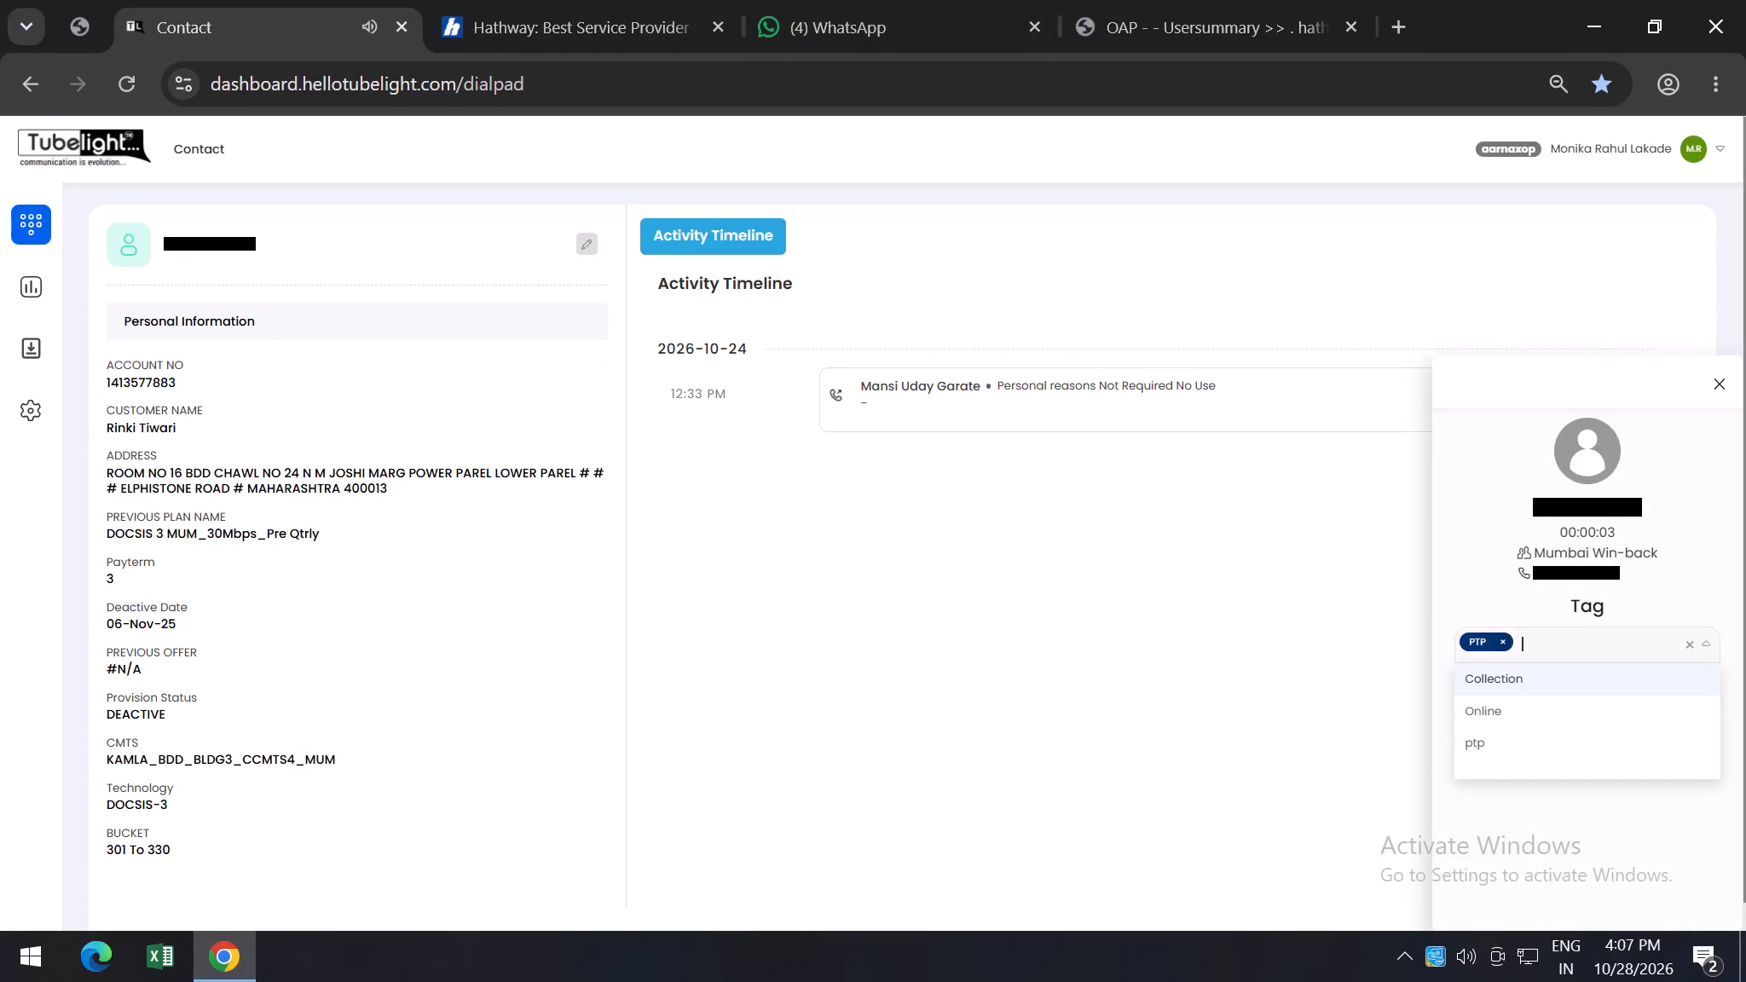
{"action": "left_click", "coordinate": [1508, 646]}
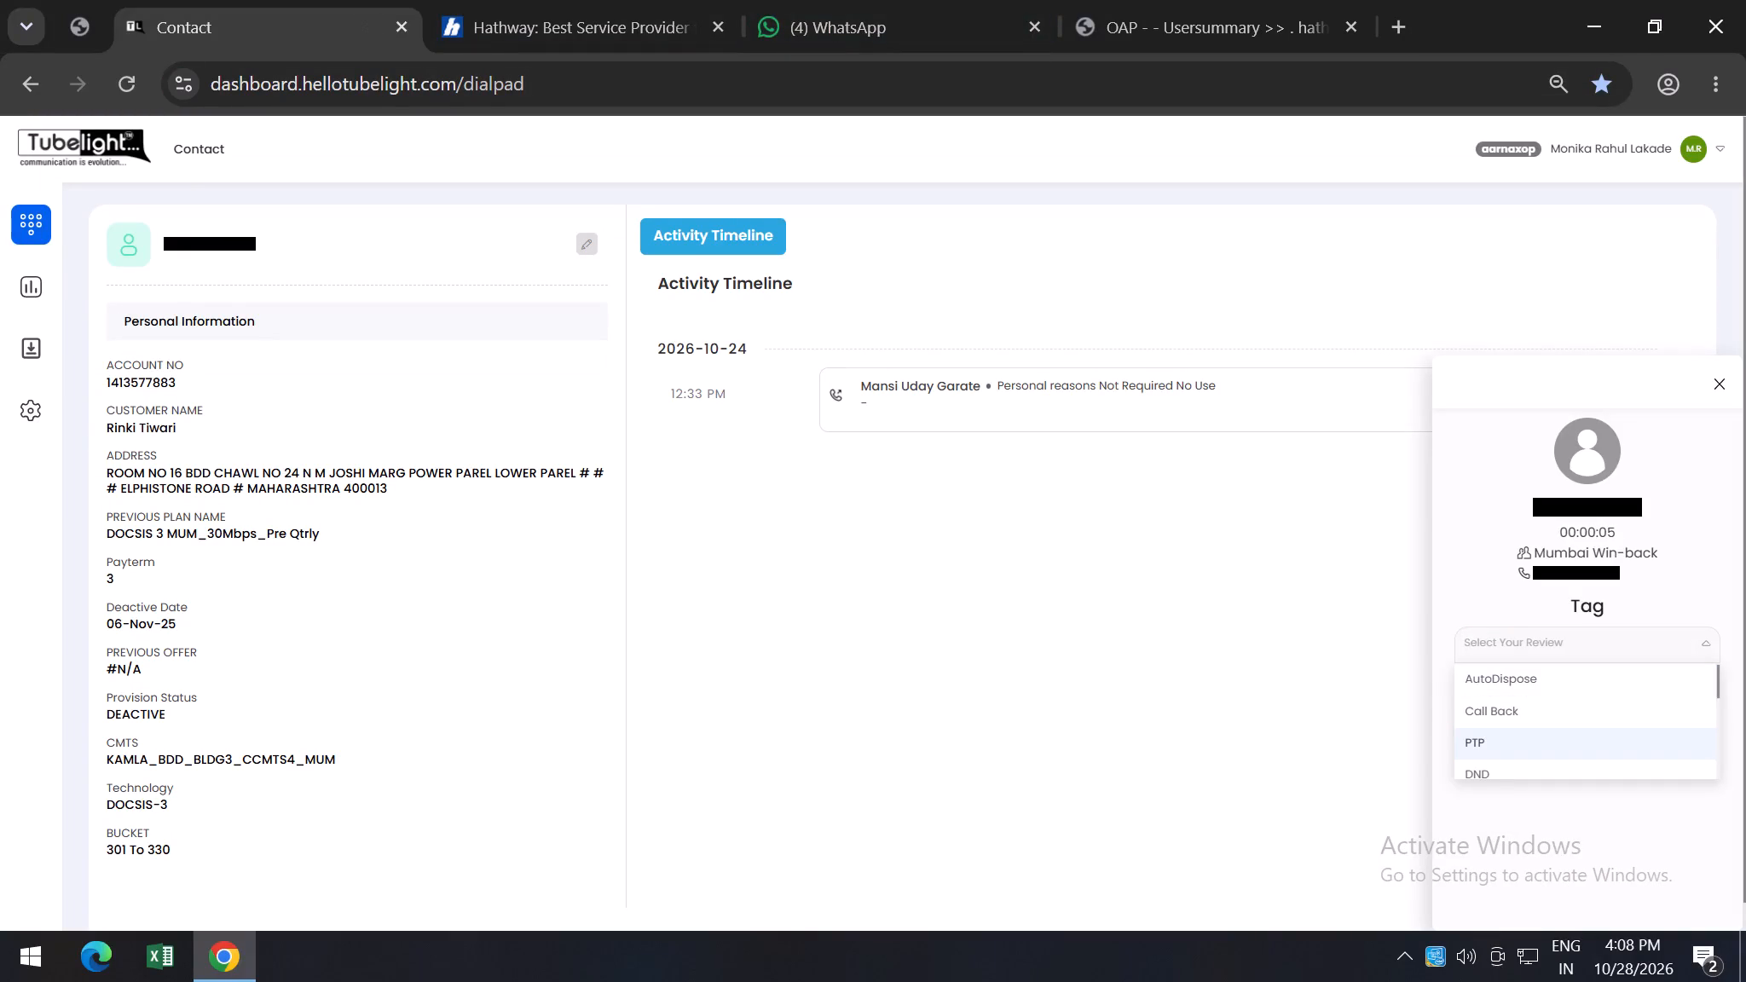
Tag the ended Mumbai Win-back call as Personal reasons with the sub-tag Not Required, and open the choice of detailed reason.
{"action": "scroll", "coordinate": [1514, 734], "scroll_direction": "down", "scroll_amount": 1}
{"action": "left_click", "coordinate": [1520, 727]}
{"action": "left_click", "coordinate": [1637, 637]}
{"action": "left_click_drag", "start_coordinate": [1552, 741], "coordinate": [1568, 719]}
{"action": "left_click", "coordinate": [1639, 640]}
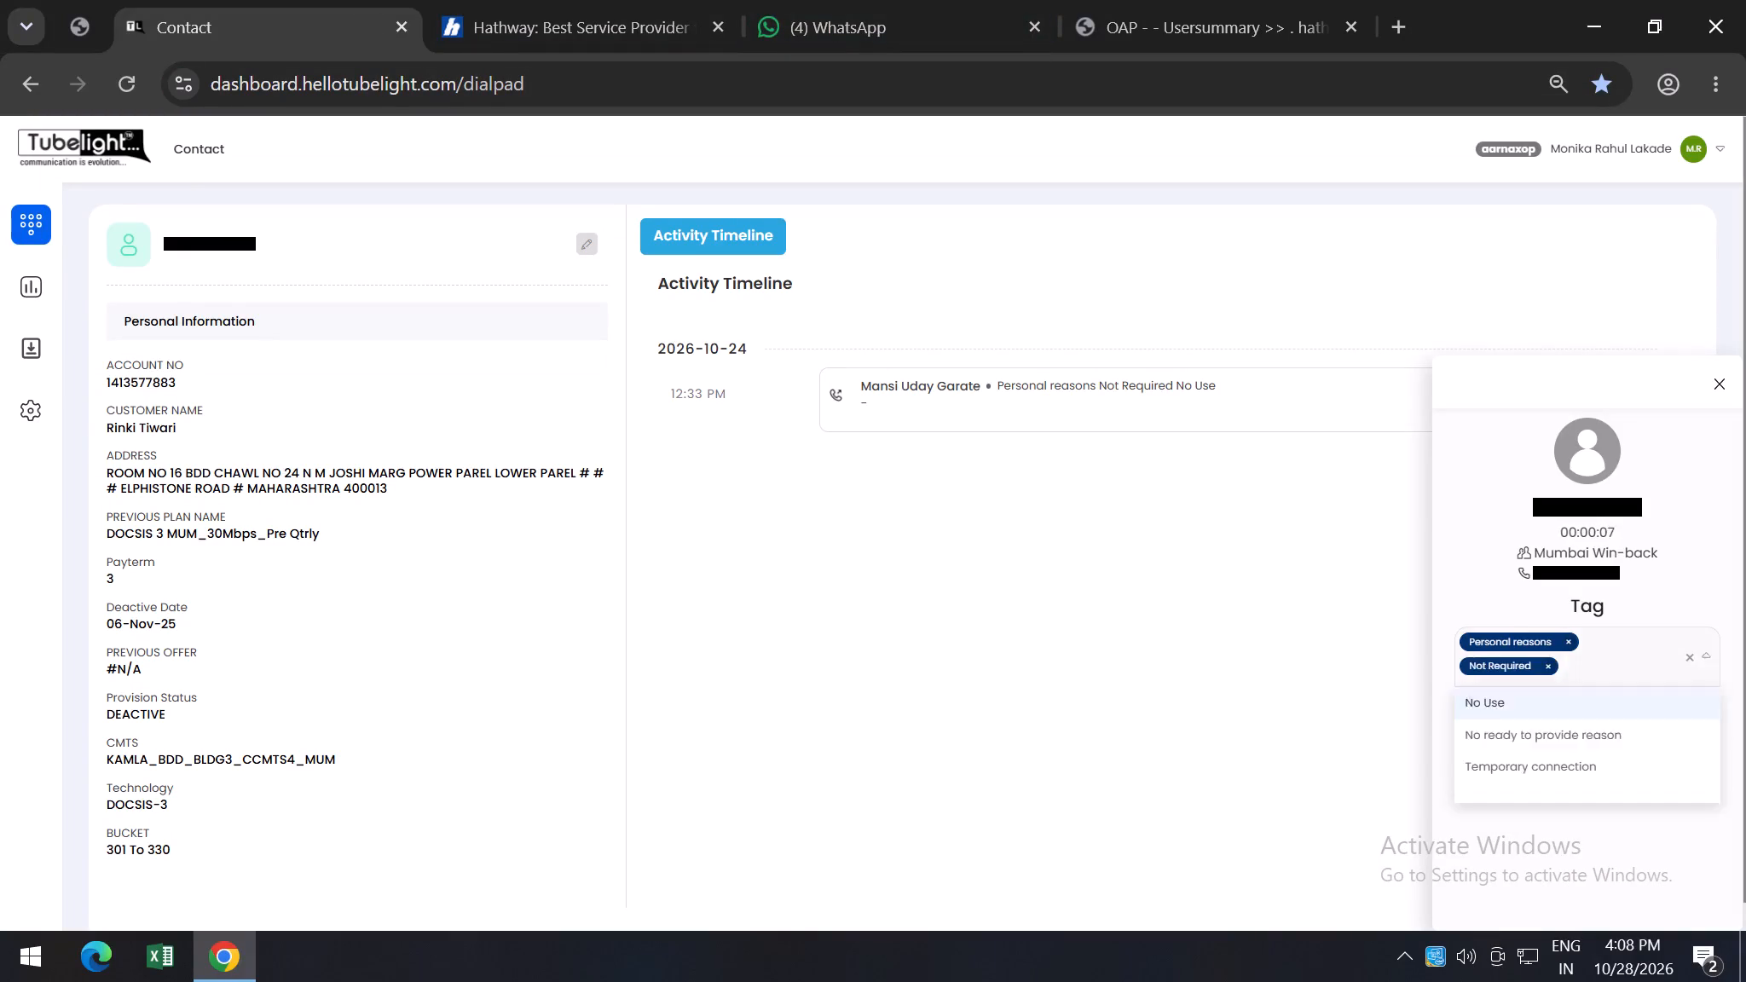
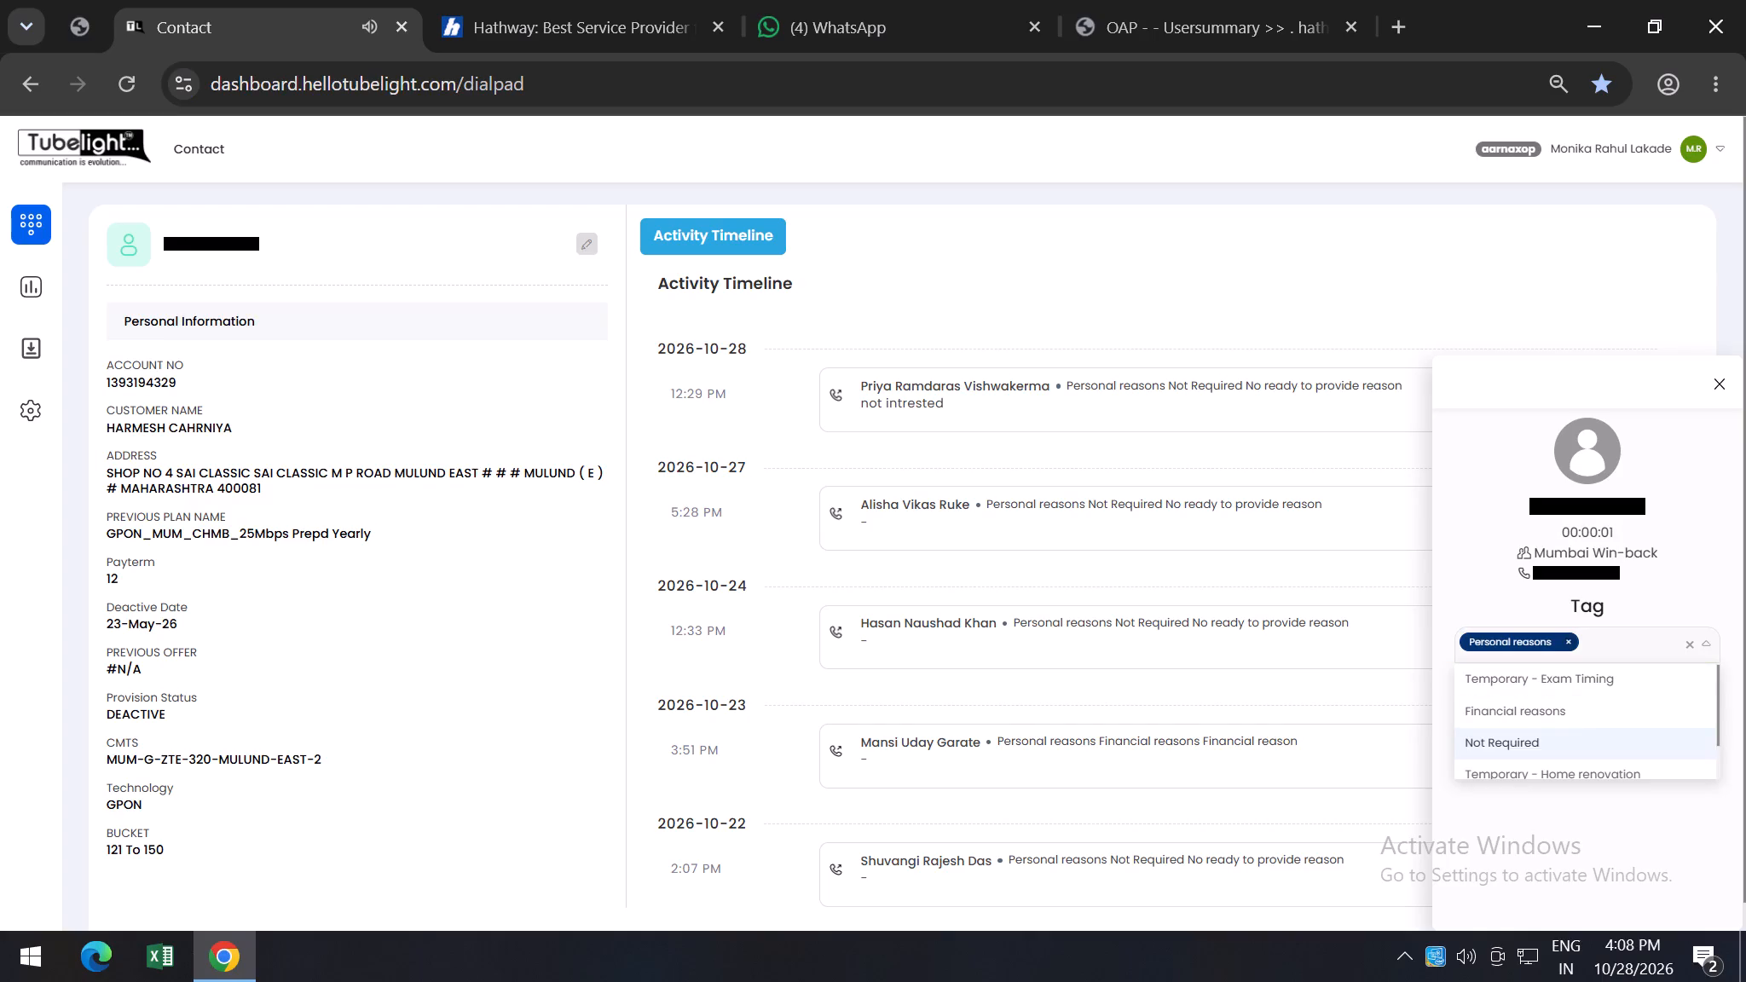
Complete the ended call's tag with Not Required and No ready to provide reason under Personal reasons, and submit it.
{"action": "left_click", "coordinate": [1550, 741]}
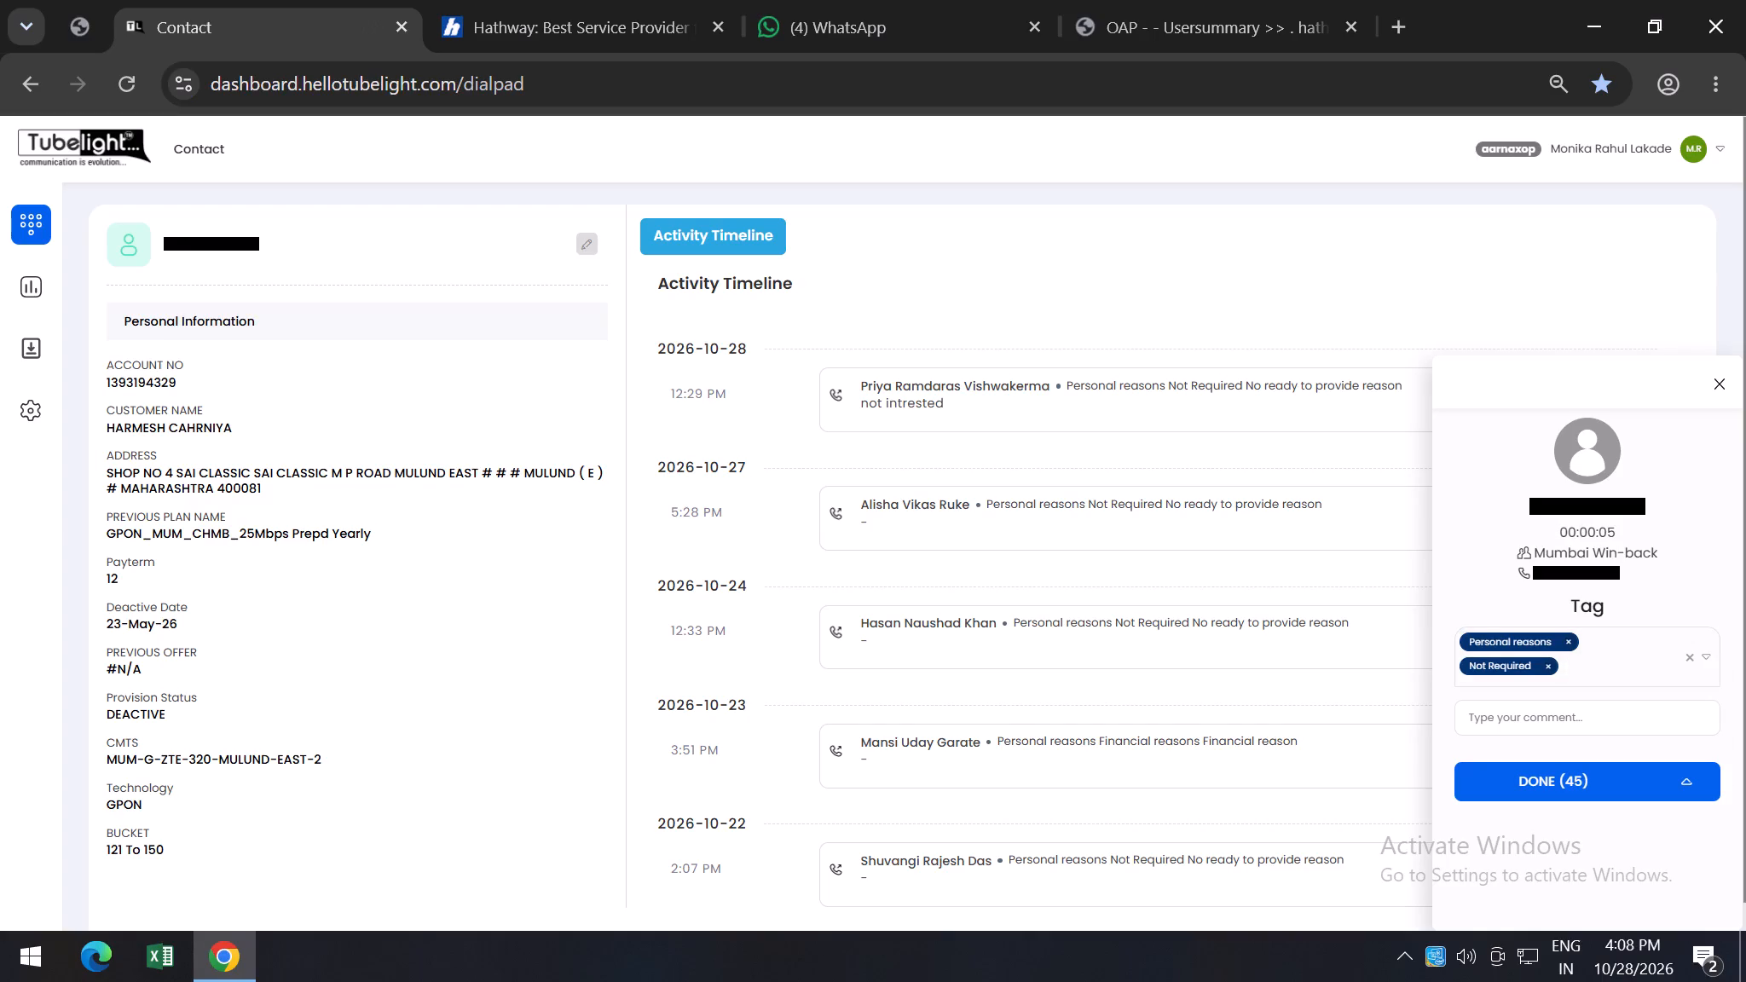
{"action": "left_click", "coordinate": [1598, 665]}
{"action": "left_click", "coordinate": [1584, 740]}
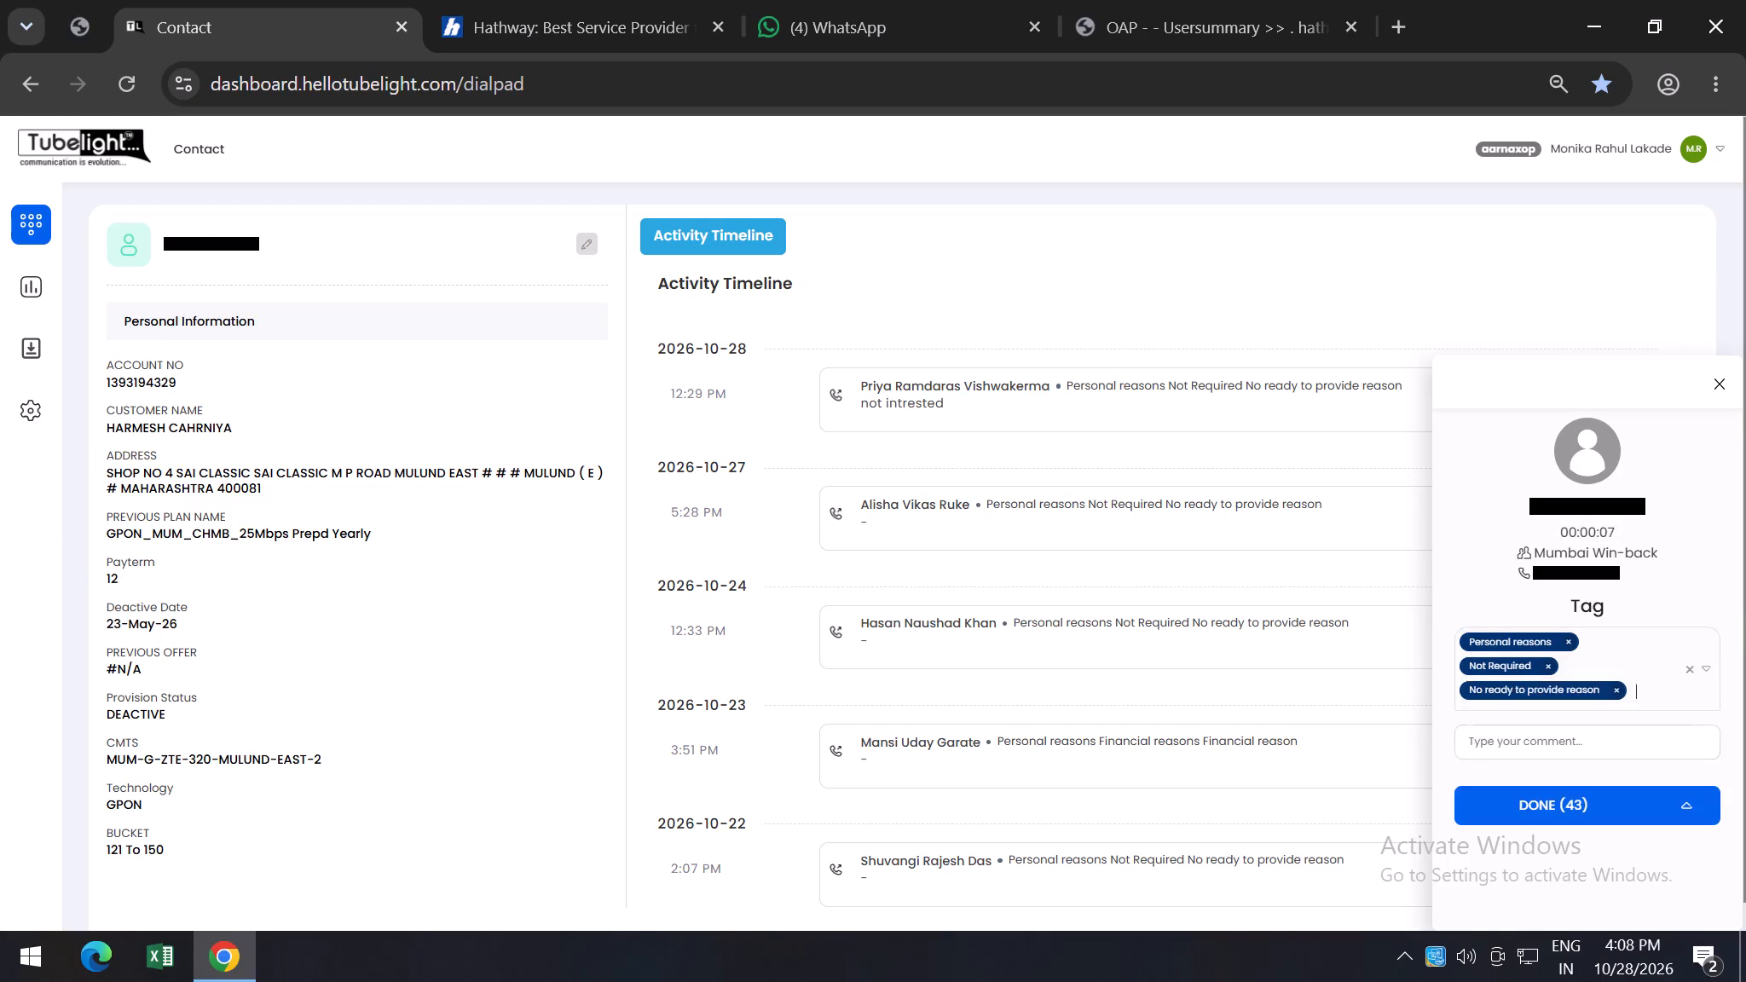
{"action": "left_click", "coordinate": [1568, 805]}
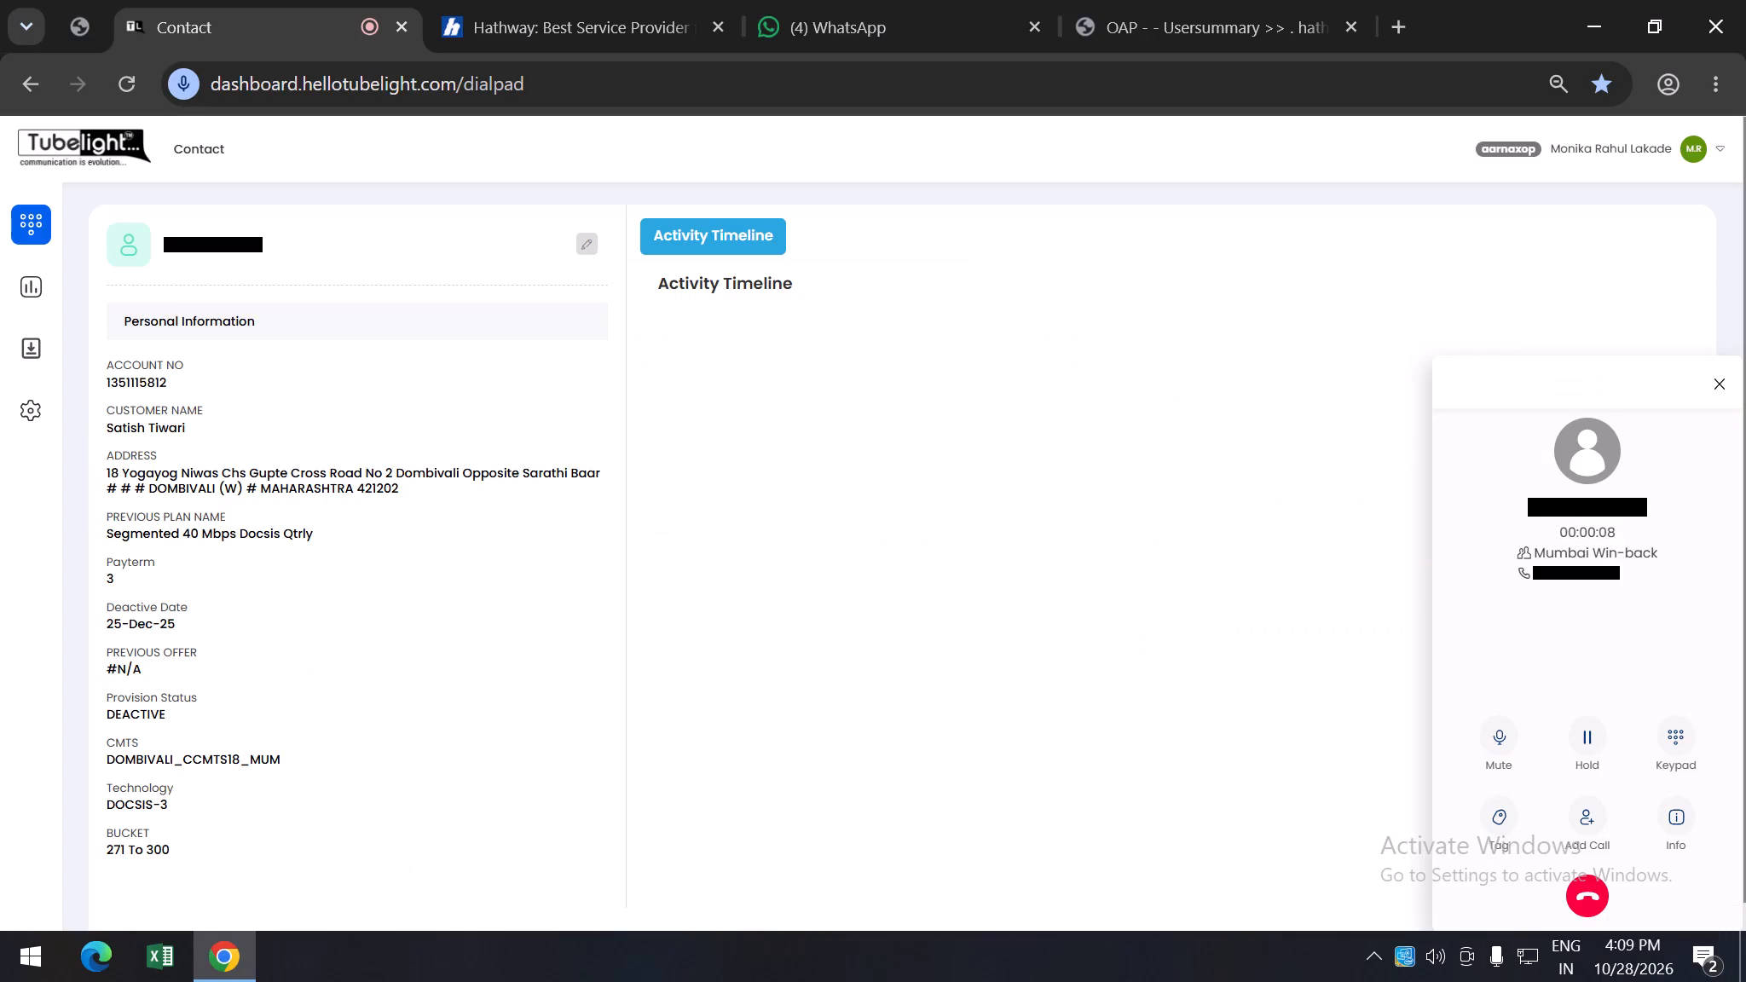
End the Dombivali customer's call, tag it Personal reasons, Not Required, No ready to provide reason, and submit the tag.
{"action": "left_click", "coordinate": [1581, 902]}
{"action": "left_click", "coordinate": [1539, 645]}
{"action": "scroll", "coordinate": [1555, 731], "scroll_direction": "down", "scroll_amount": 1}
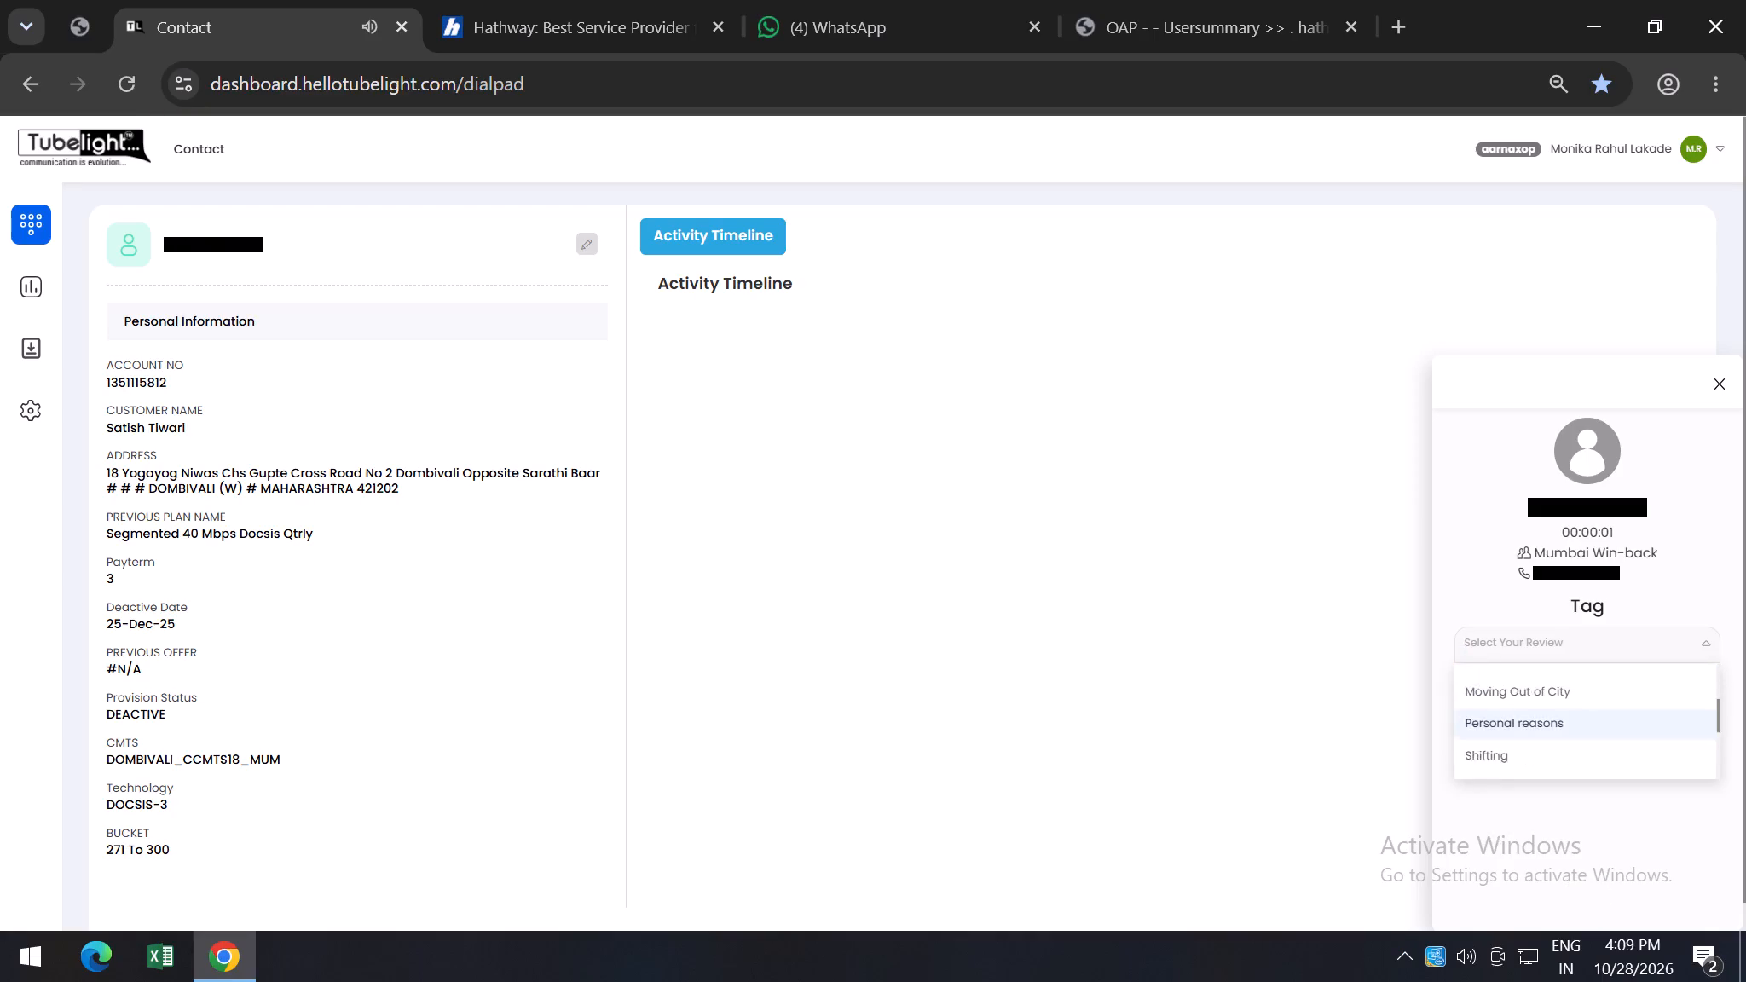
{"action": "left_click", "coordinate": [1555, 731]}
{"action": "left_click", "coordinate": [1658, 633]}
{"action": "left_click", "coordinate": [1572, 735]}
{"action": "left_click", "coordinate": [1619, 650]}
{"action": "left_click", "coordinate": [1541, 732]}
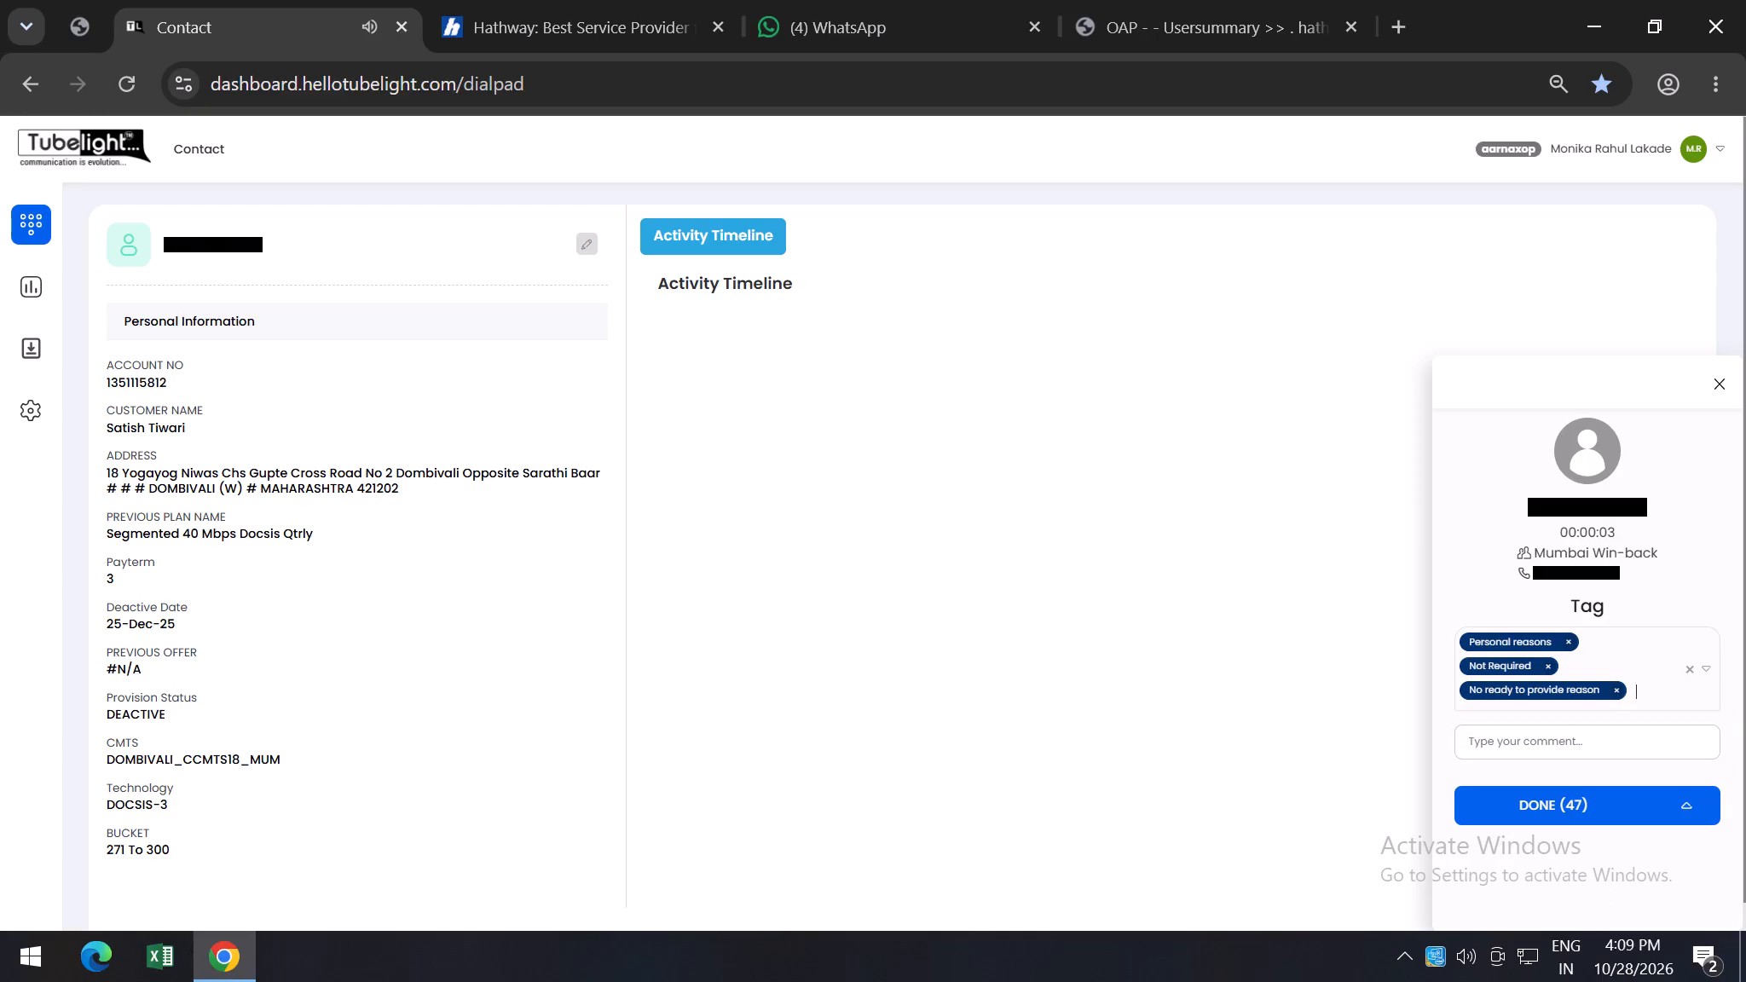
{"action": "left_click", "coordinate": [1579, 811]}
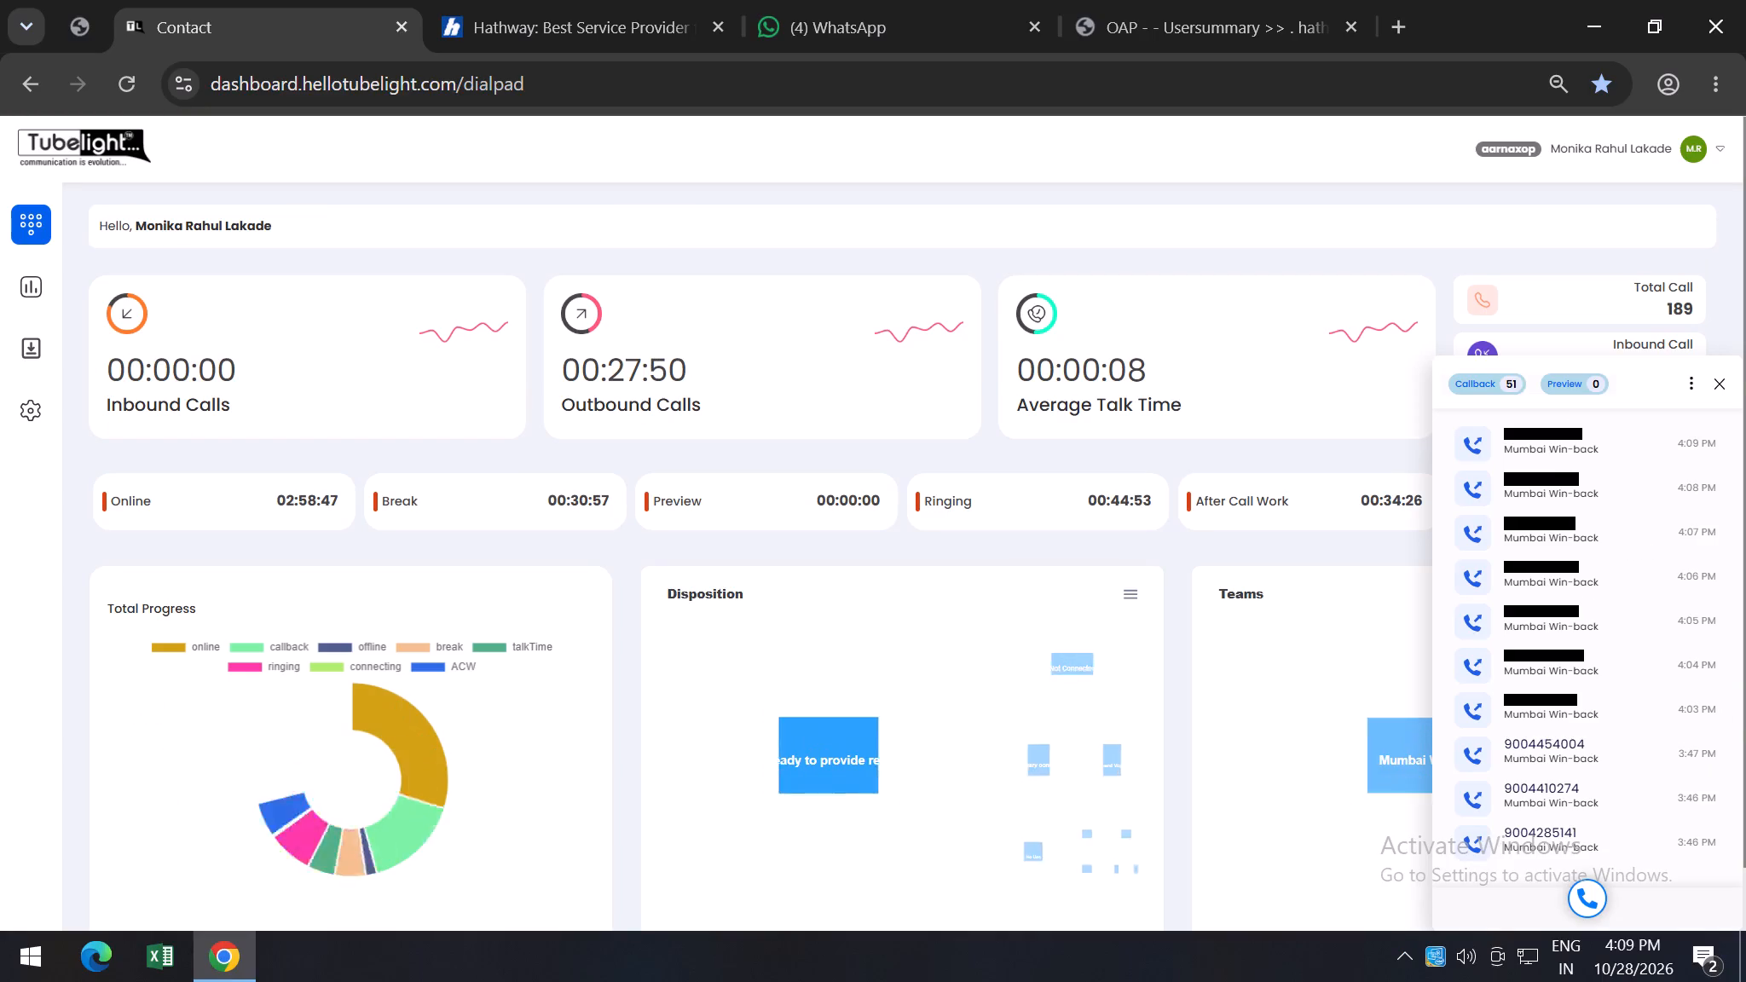
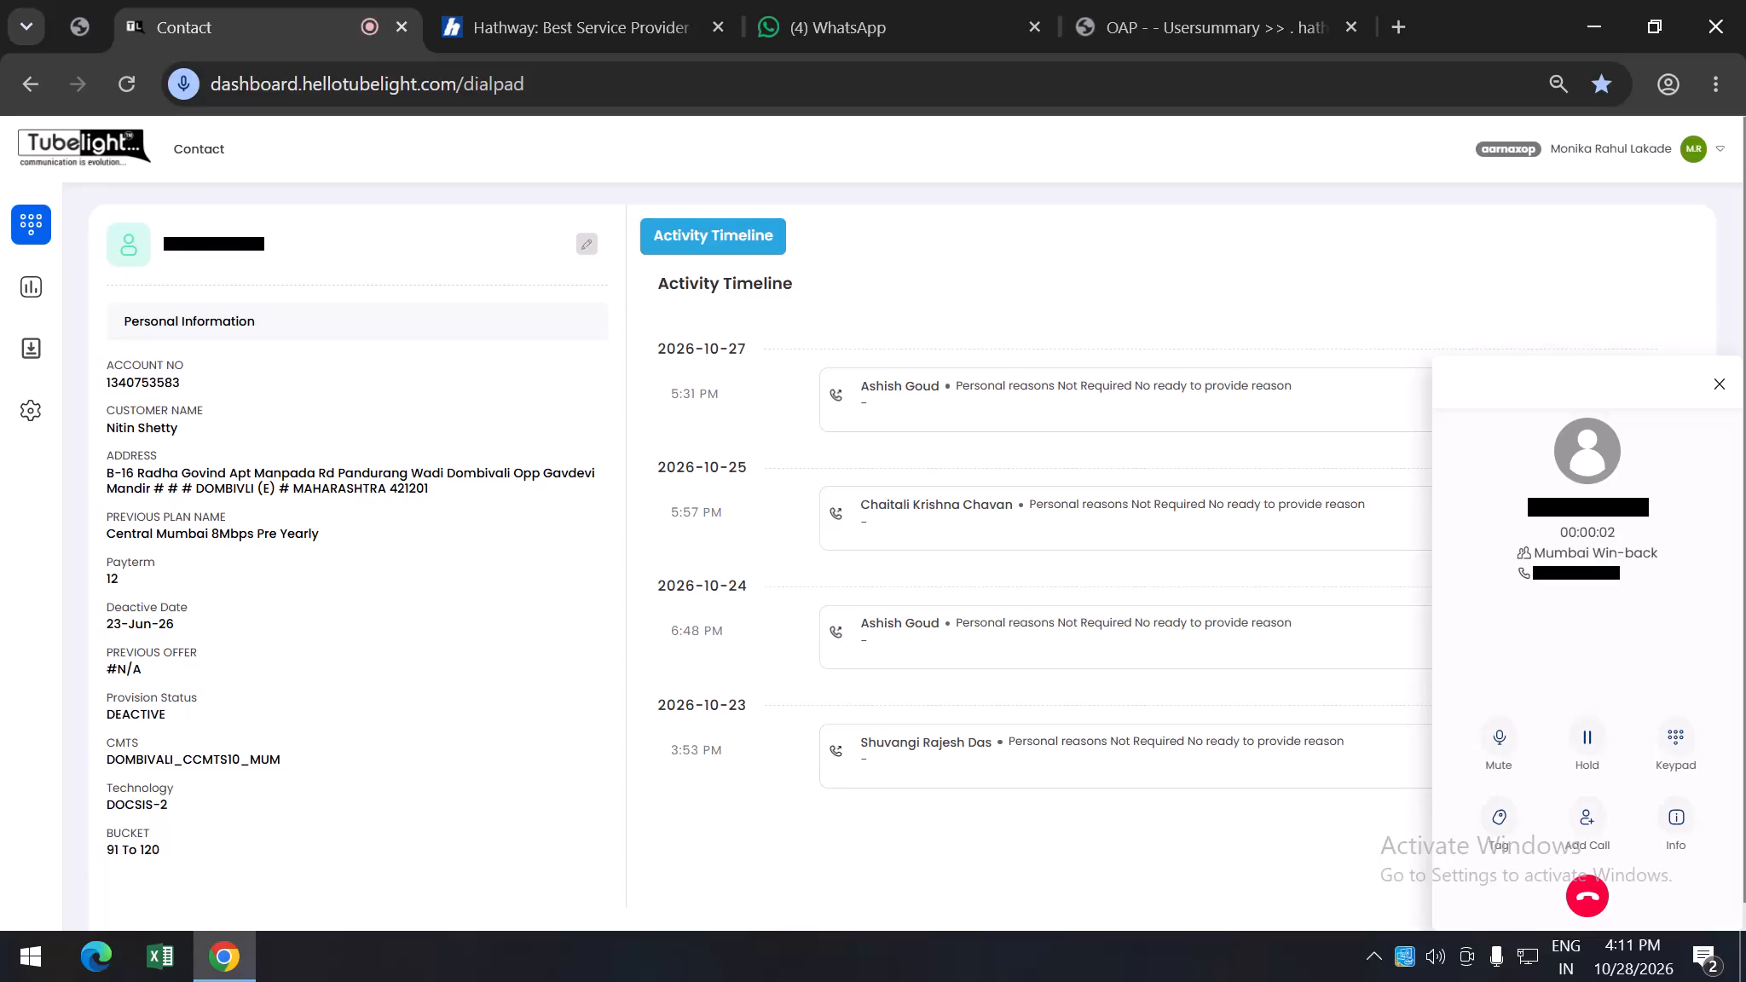
End the Mumbai Win-back call, tag it Not Connect, Not Contactable, Call forward Voice email, and submit the tag.
{"action": "left_click", "coordinate": [1584, 904]}
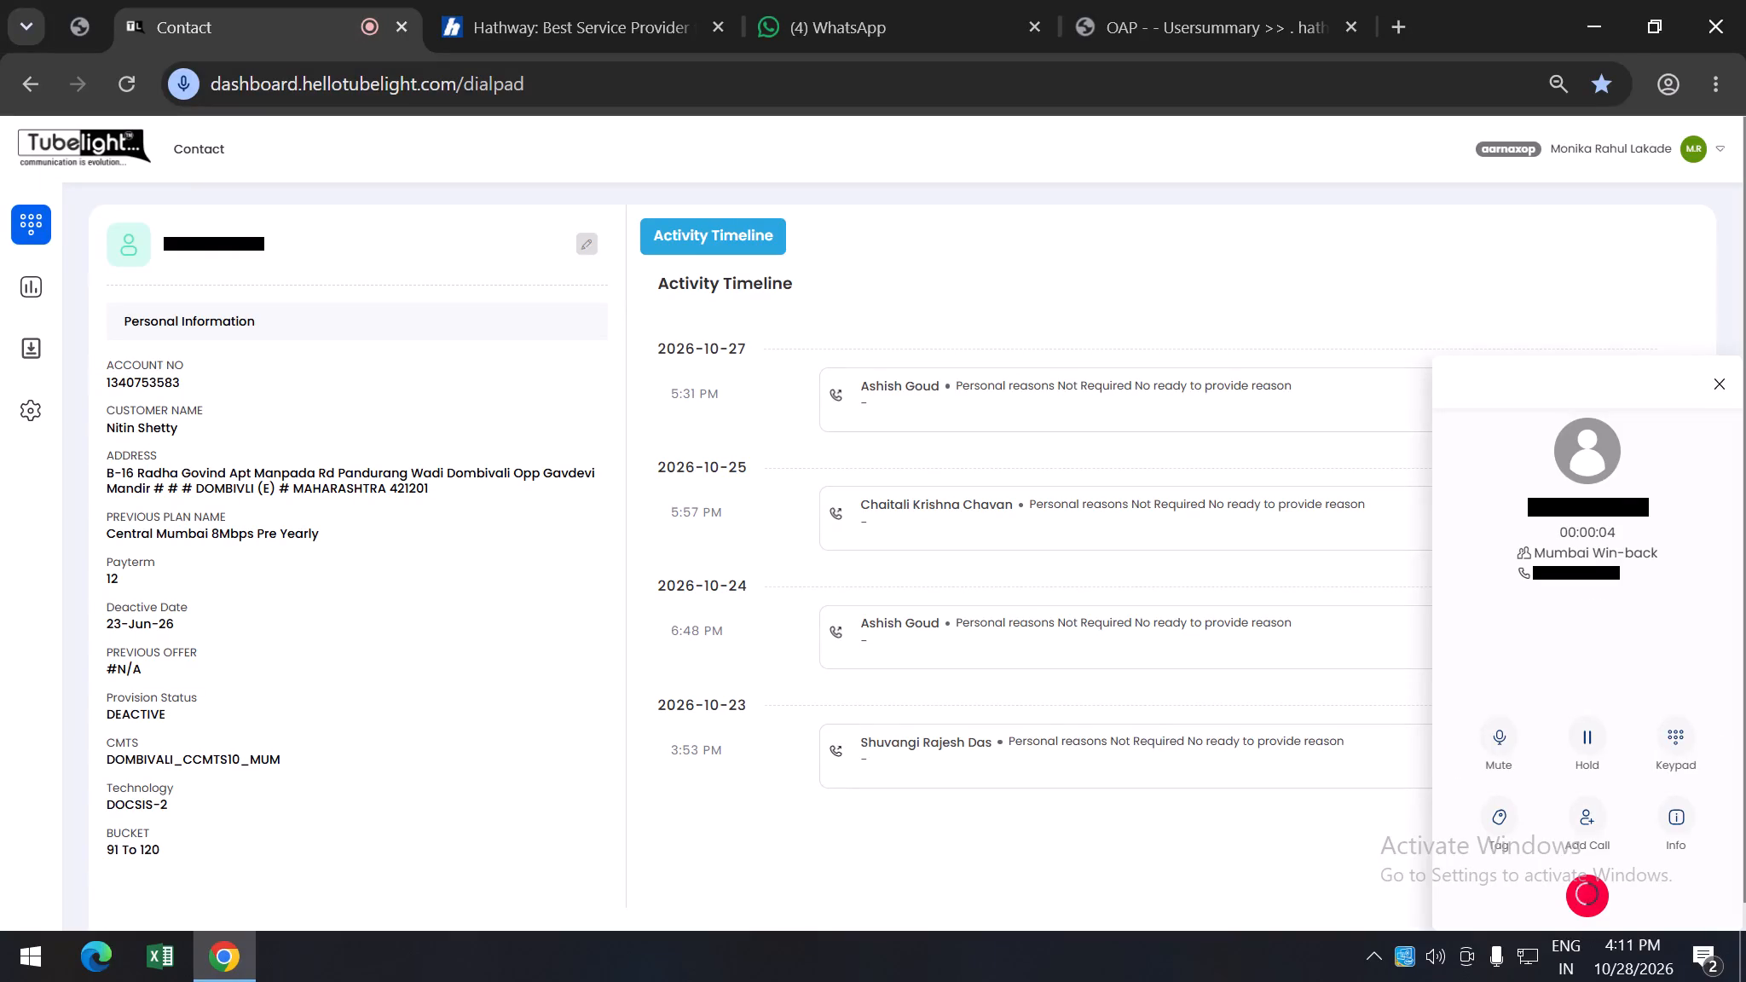
{"action": "left_click", "coordinate": [1554, 656]}
{"action": "scroll", "coordinate": [1526, 719], "scroll_direction": "down", "scroll_amount": 3}
{"action": "left_click", "coordinate": [1528, 733]}
{"action": "left_click", "coordinate": [1593, 647]}
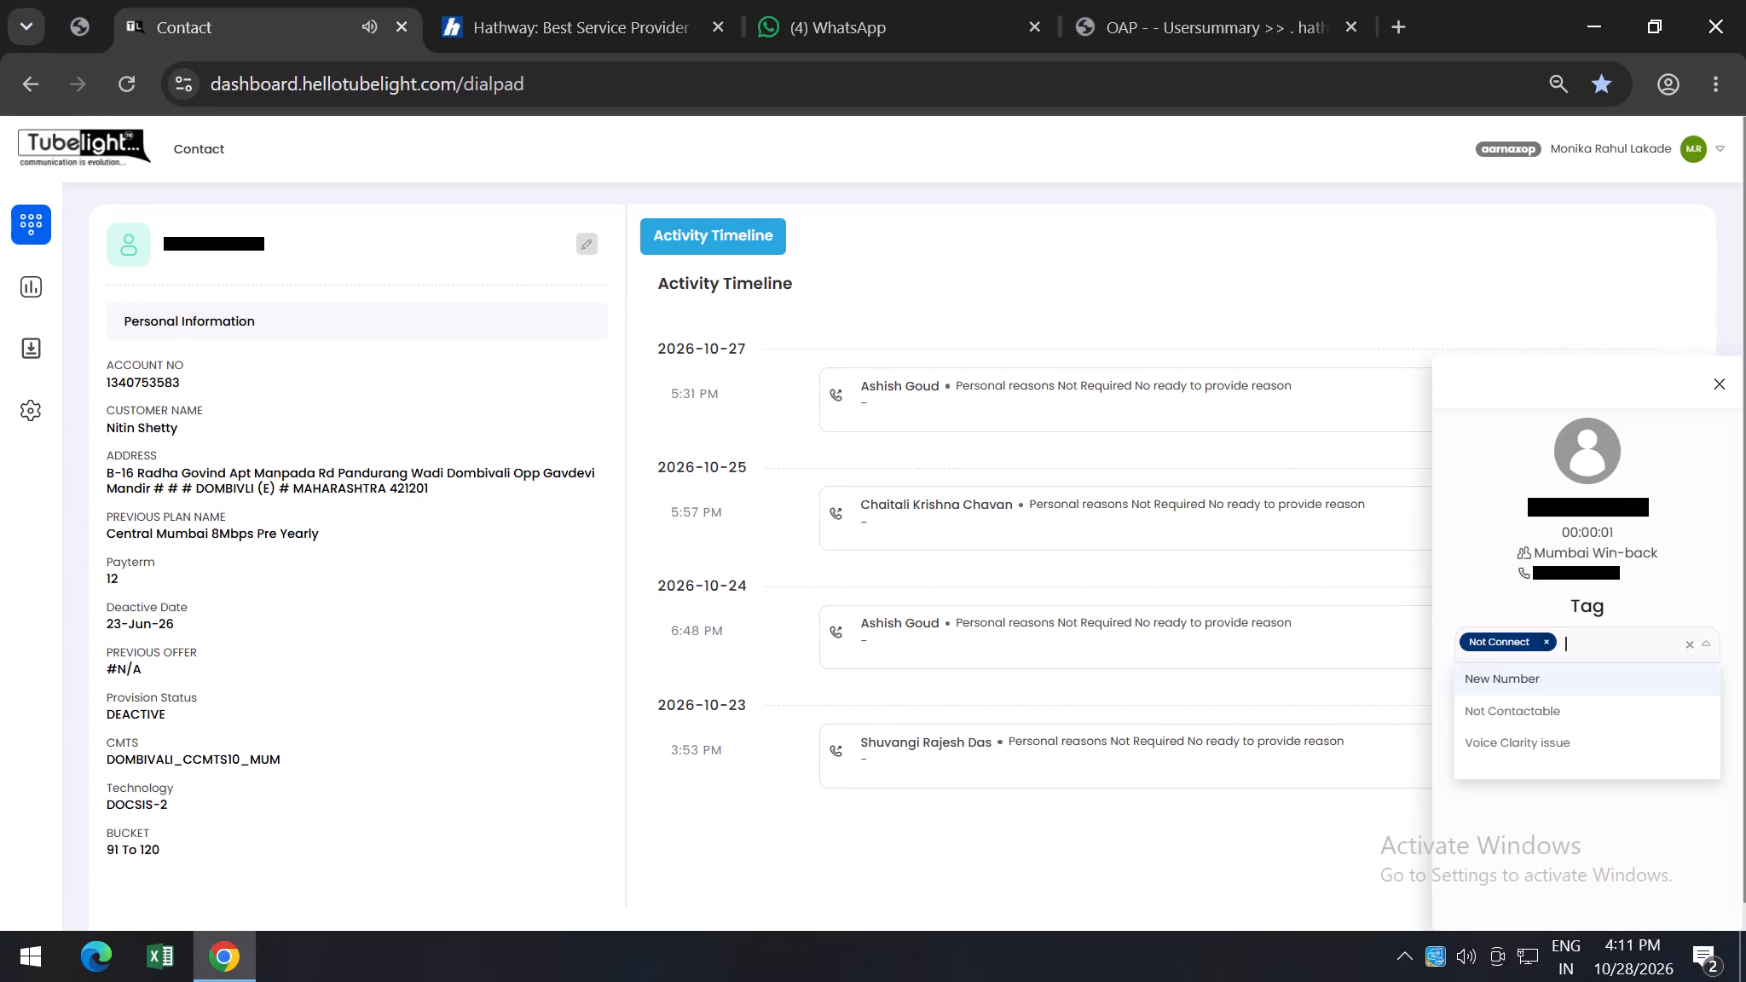
{"action": "left_click", "coordinate": [1551, 719]}
{"action": "left_click_drag", "start_coordinate": [1604, 683], "coordinate": [1557, 743]}
{"action": "scroll", "coordinate": [1553, 748], "scroll_direction": "down", "scroll_amount": 2}
{"action": "left_click", "coordinate": [1557, 712]}
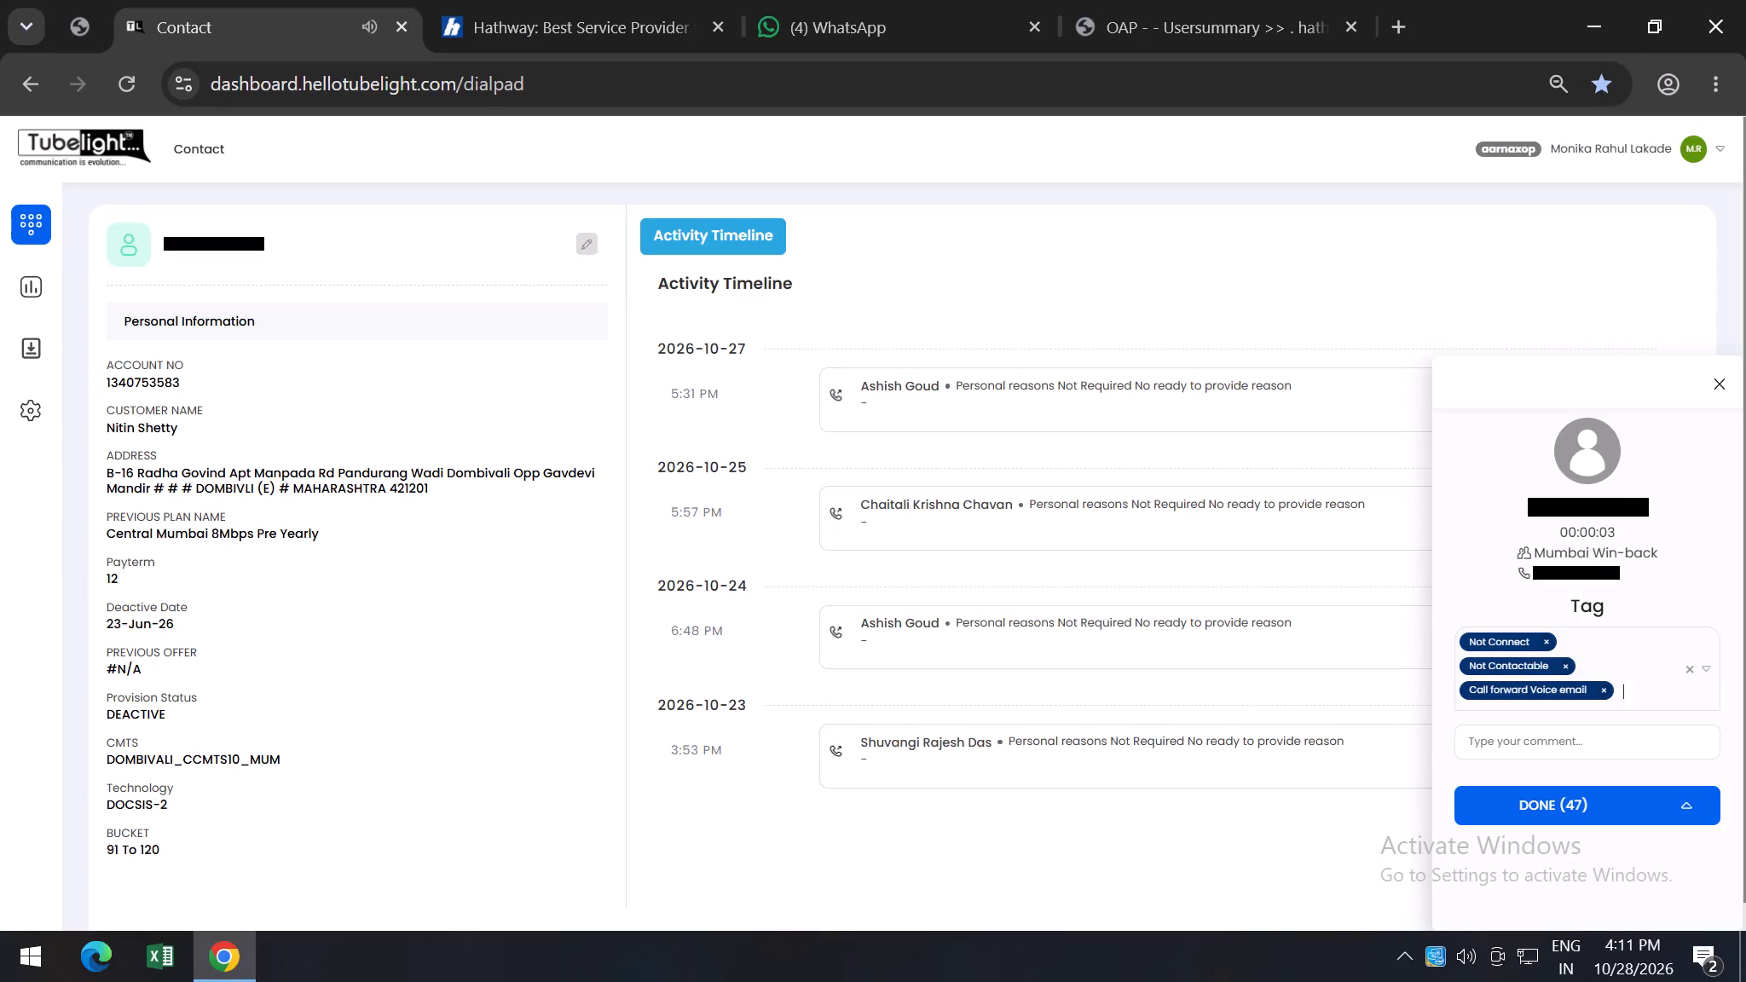
{"action": "left_click", "coordinate": [1571, 801]}
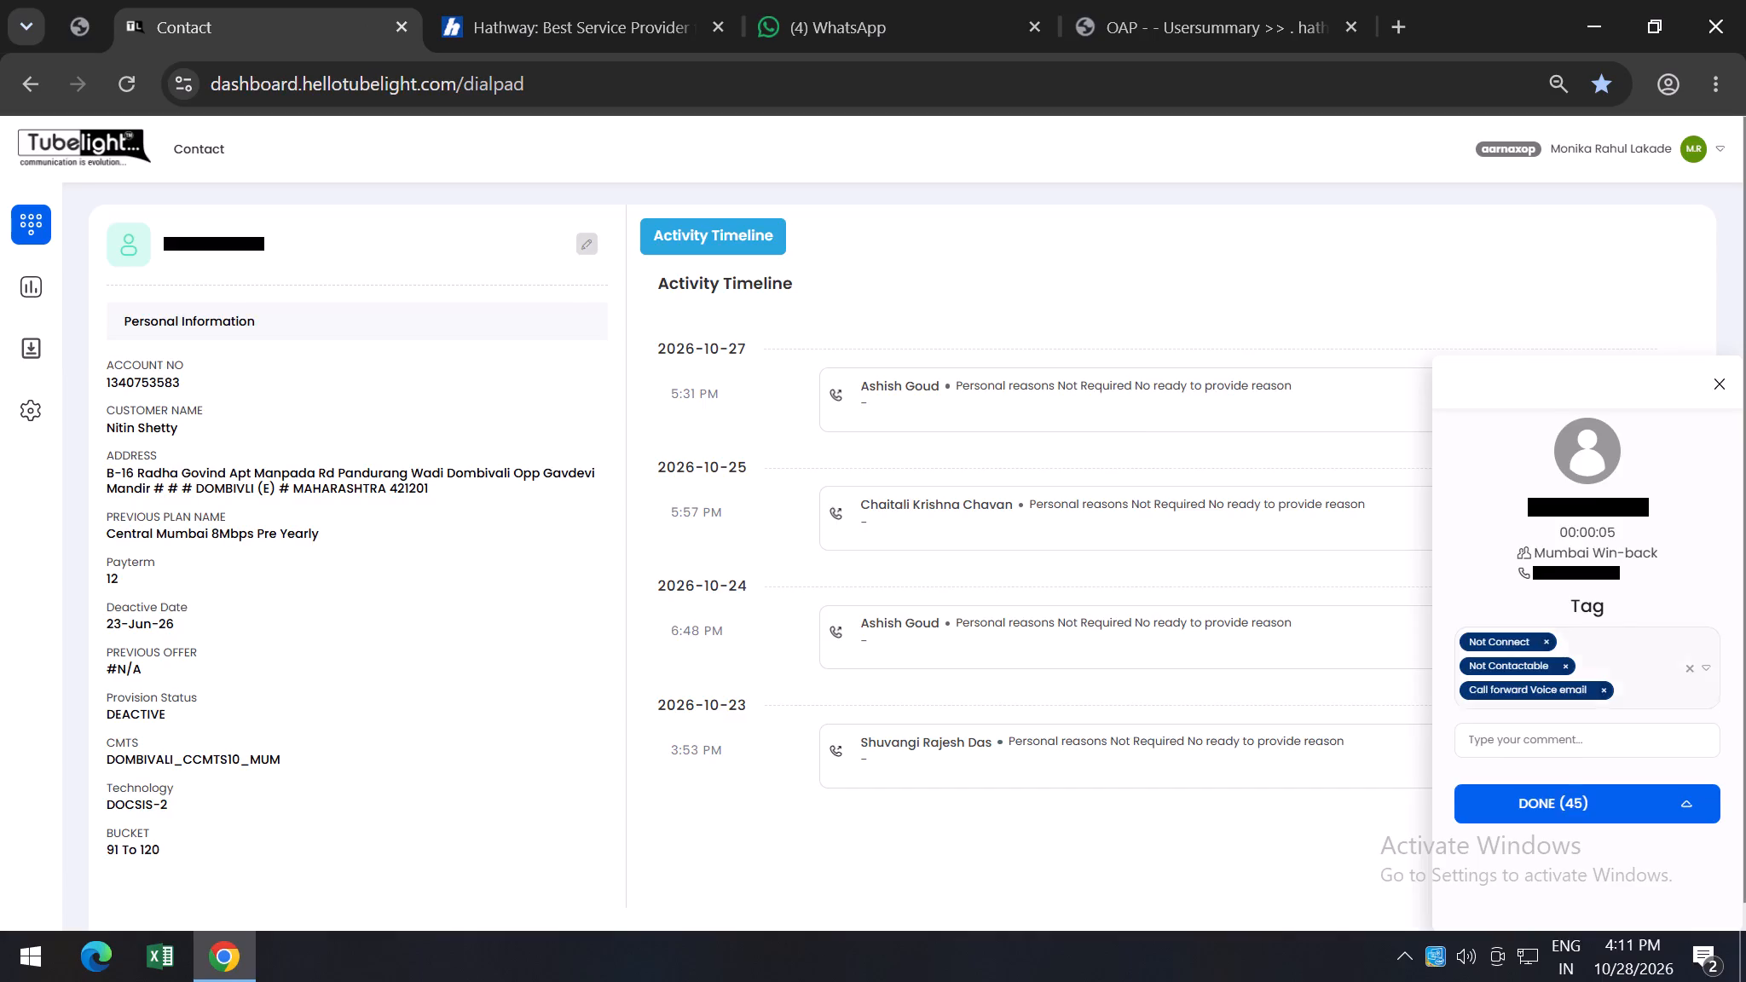
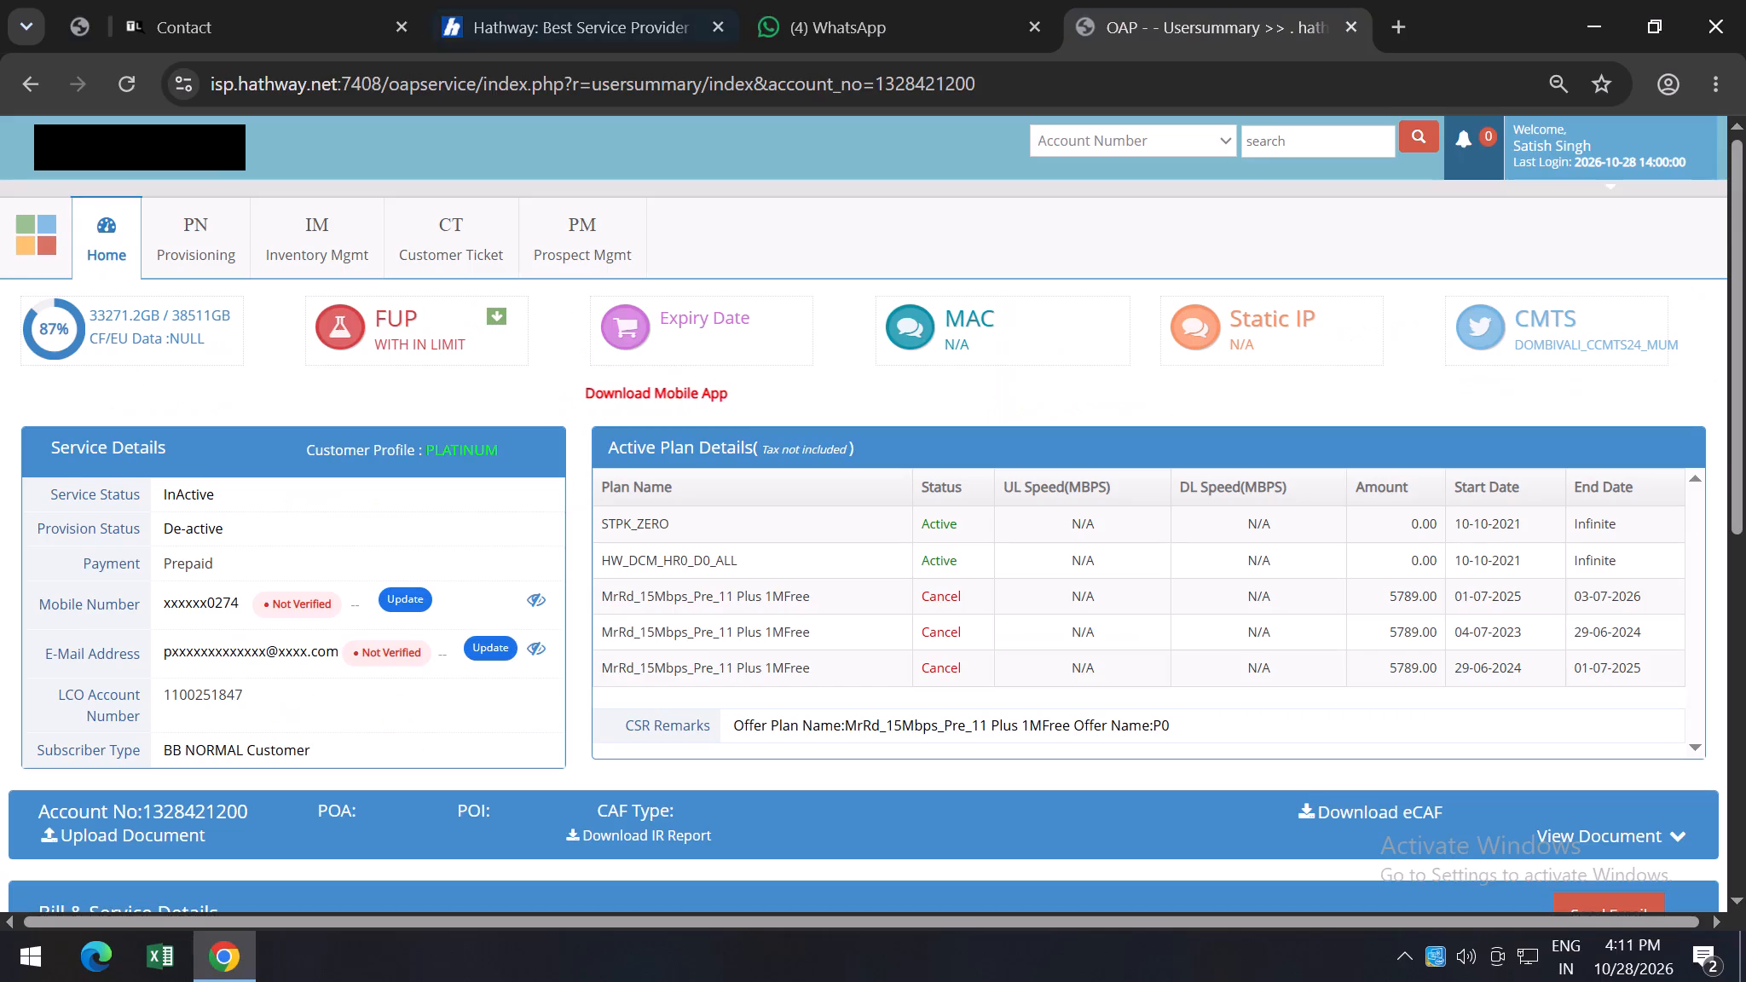
Check the dialer briefly and return to the OAP customer summary to examine the account's payment history.
{"action": "left_click", "coordinate": [199, 0]}
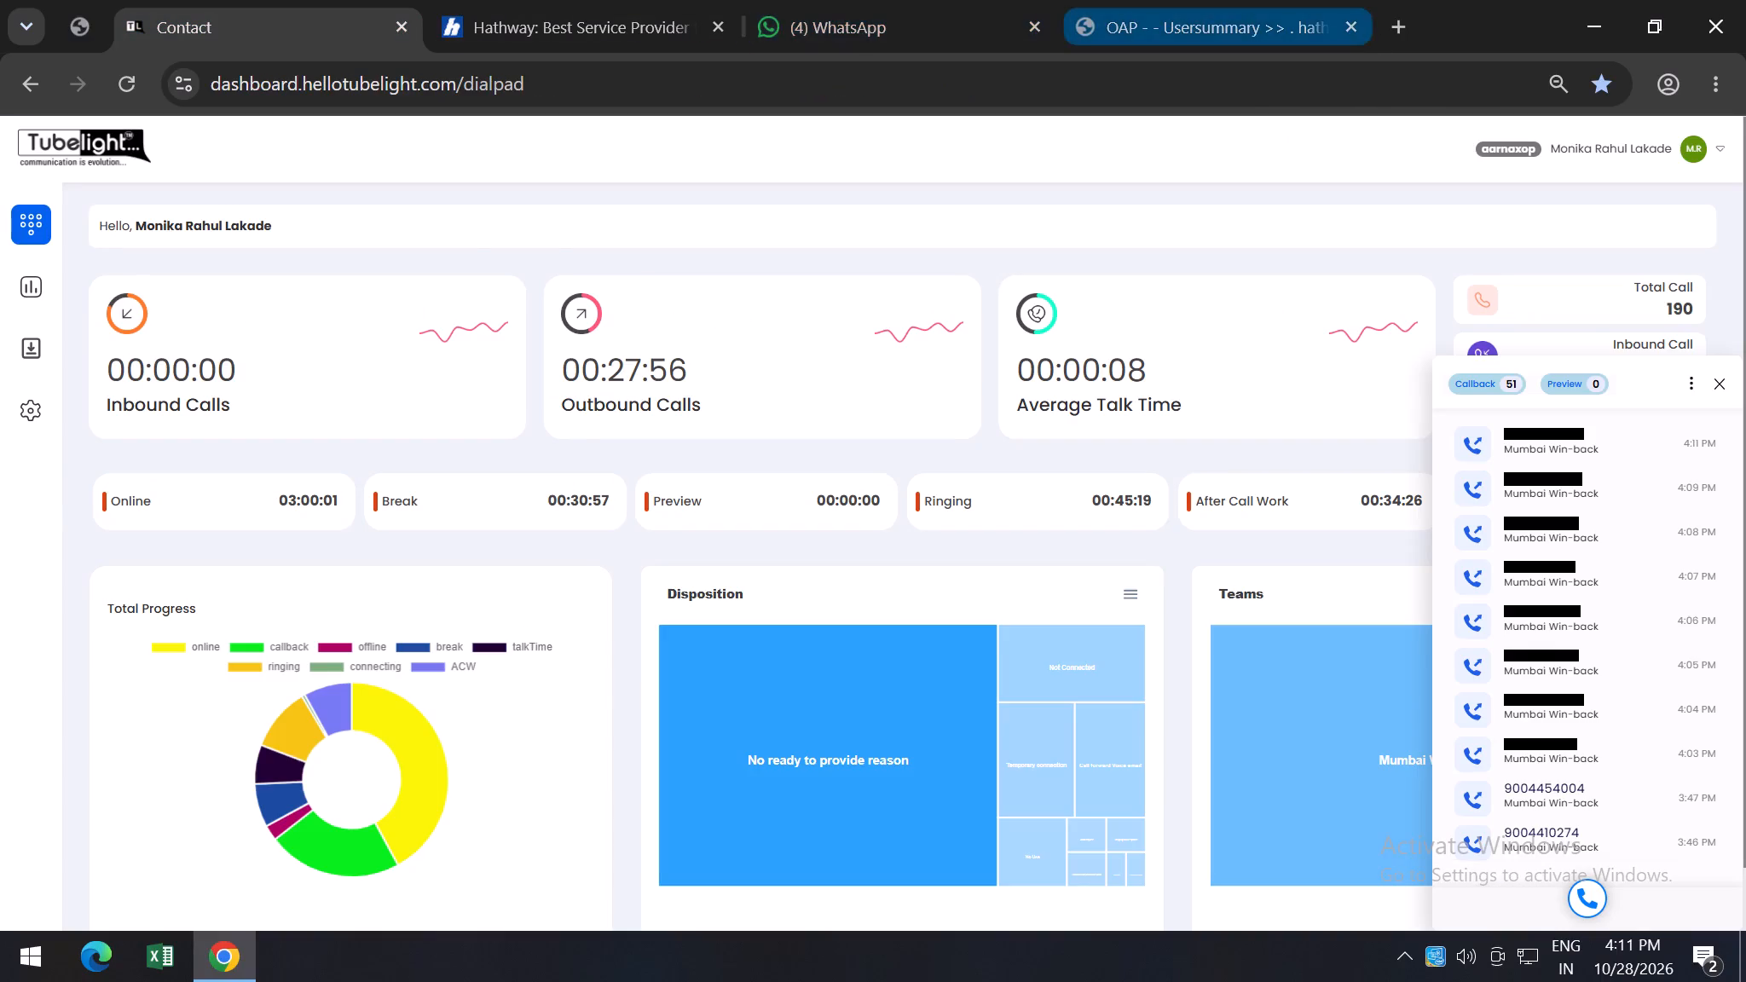
{"action": "left_click", "coordinate": [1223, 0]}
{"action": "scroll", "coordinate": [265, 527], "scroll_direction": "down", "scroll_amount": 6}
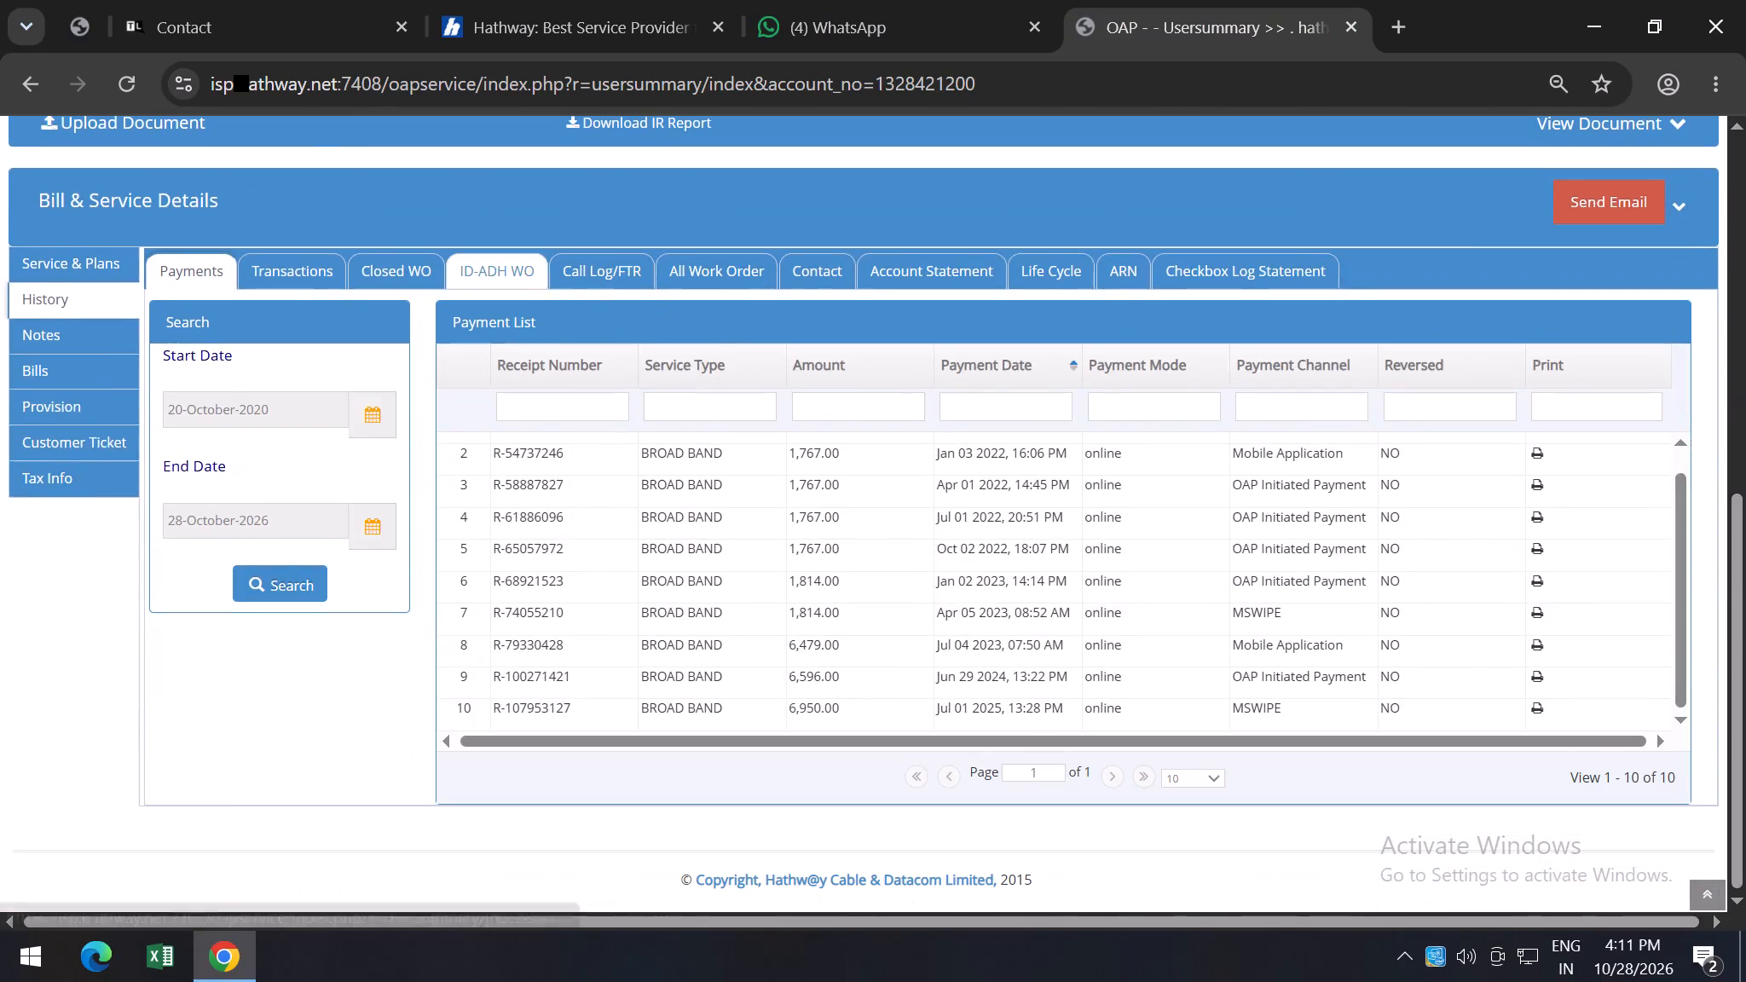
Reveal the masked mobile number and e-mail address in the customer's account details to check them.
{"action": "scroll", "coordinate": [424, 448], "scroll_direction": "up", "scroll_amount": 2}
{"action": "double_click", "coordinate": [540, 153]}
{"action": "left_click", "coordinate": [528, 200]}
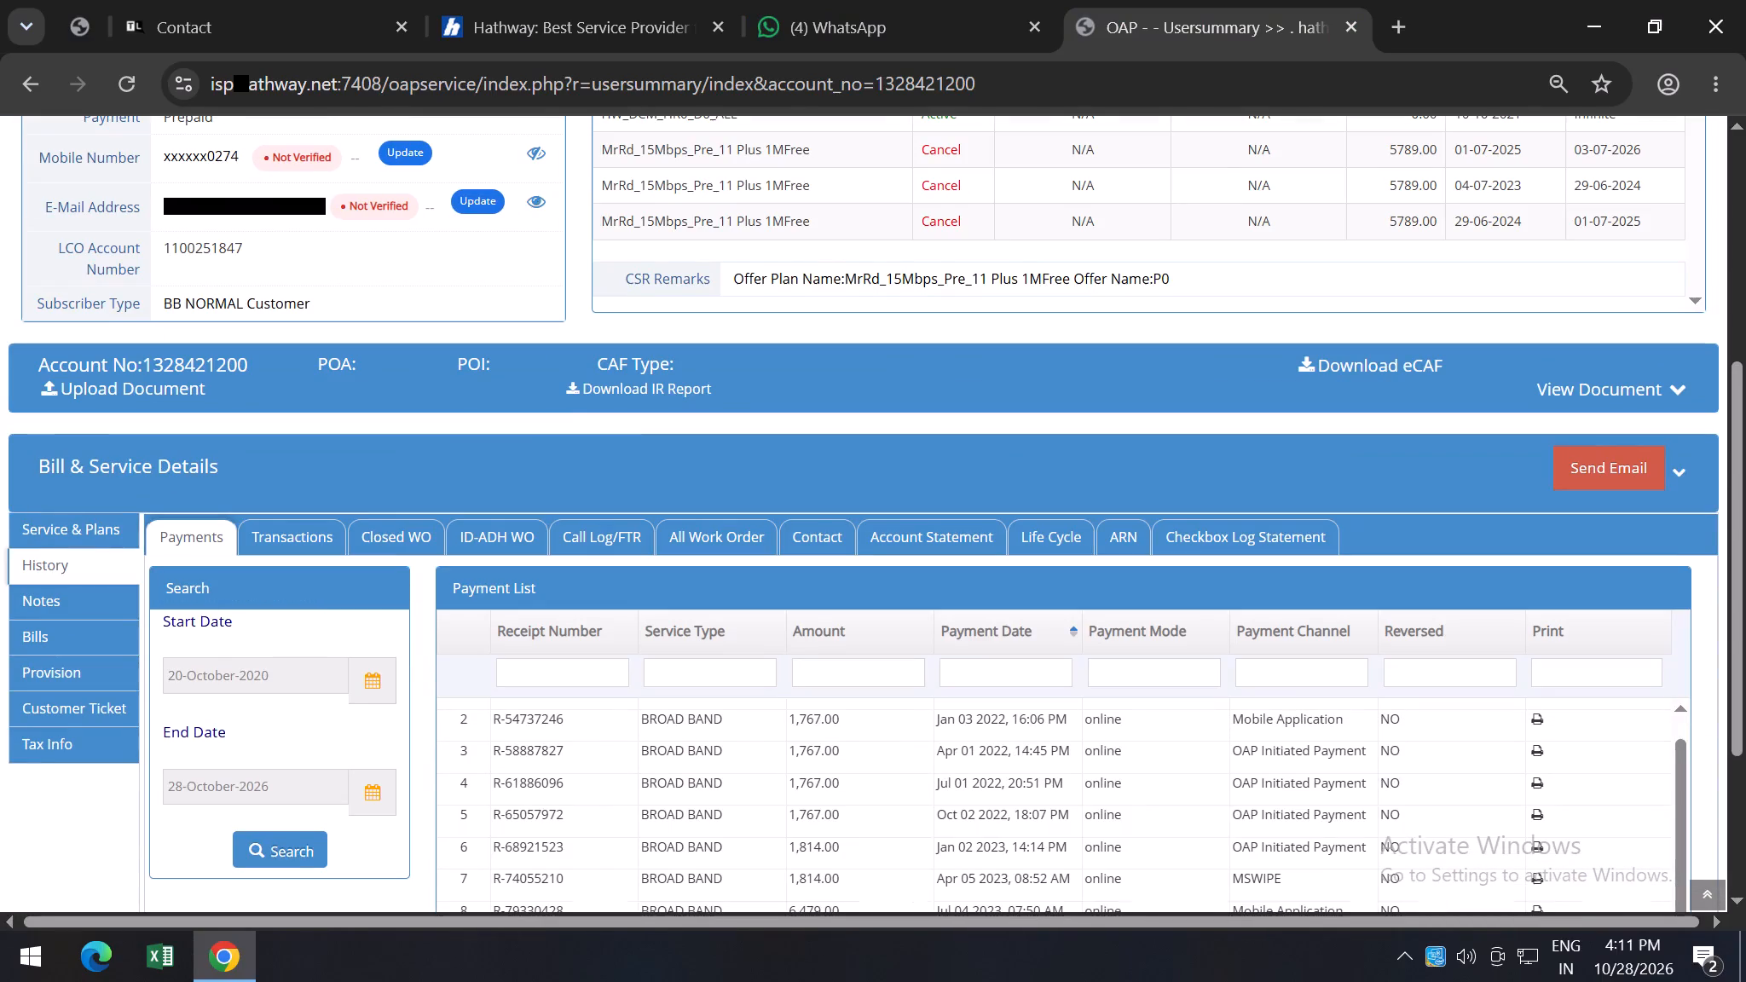
{"action": "left_click", "coordinate": [536, 211]}
{"action": "left_click", "coordinate": [535, 211]}
{"action": "left_click", "coordinate": [535, 211]}
{"action": "double_click", "coordinate": [548, 148]}
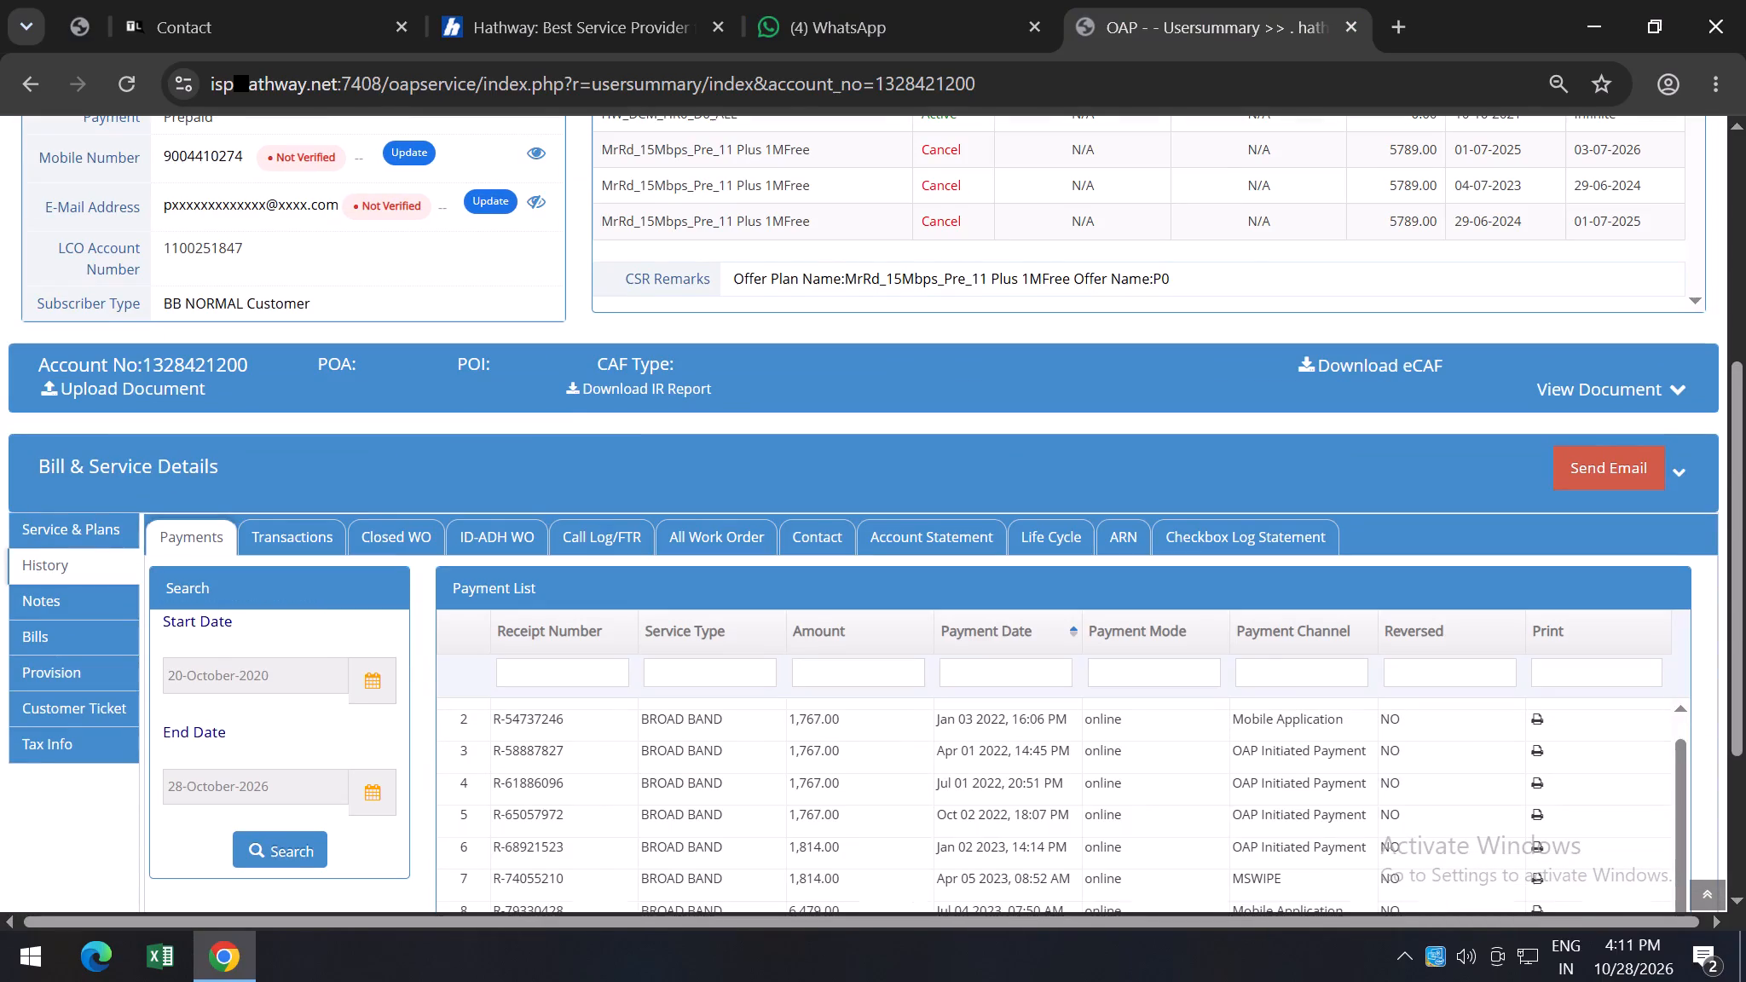
{"action": "triple_click", "coordinate": [536, 218]}
{"action": "double_click", "coordinate": [536, 215]}
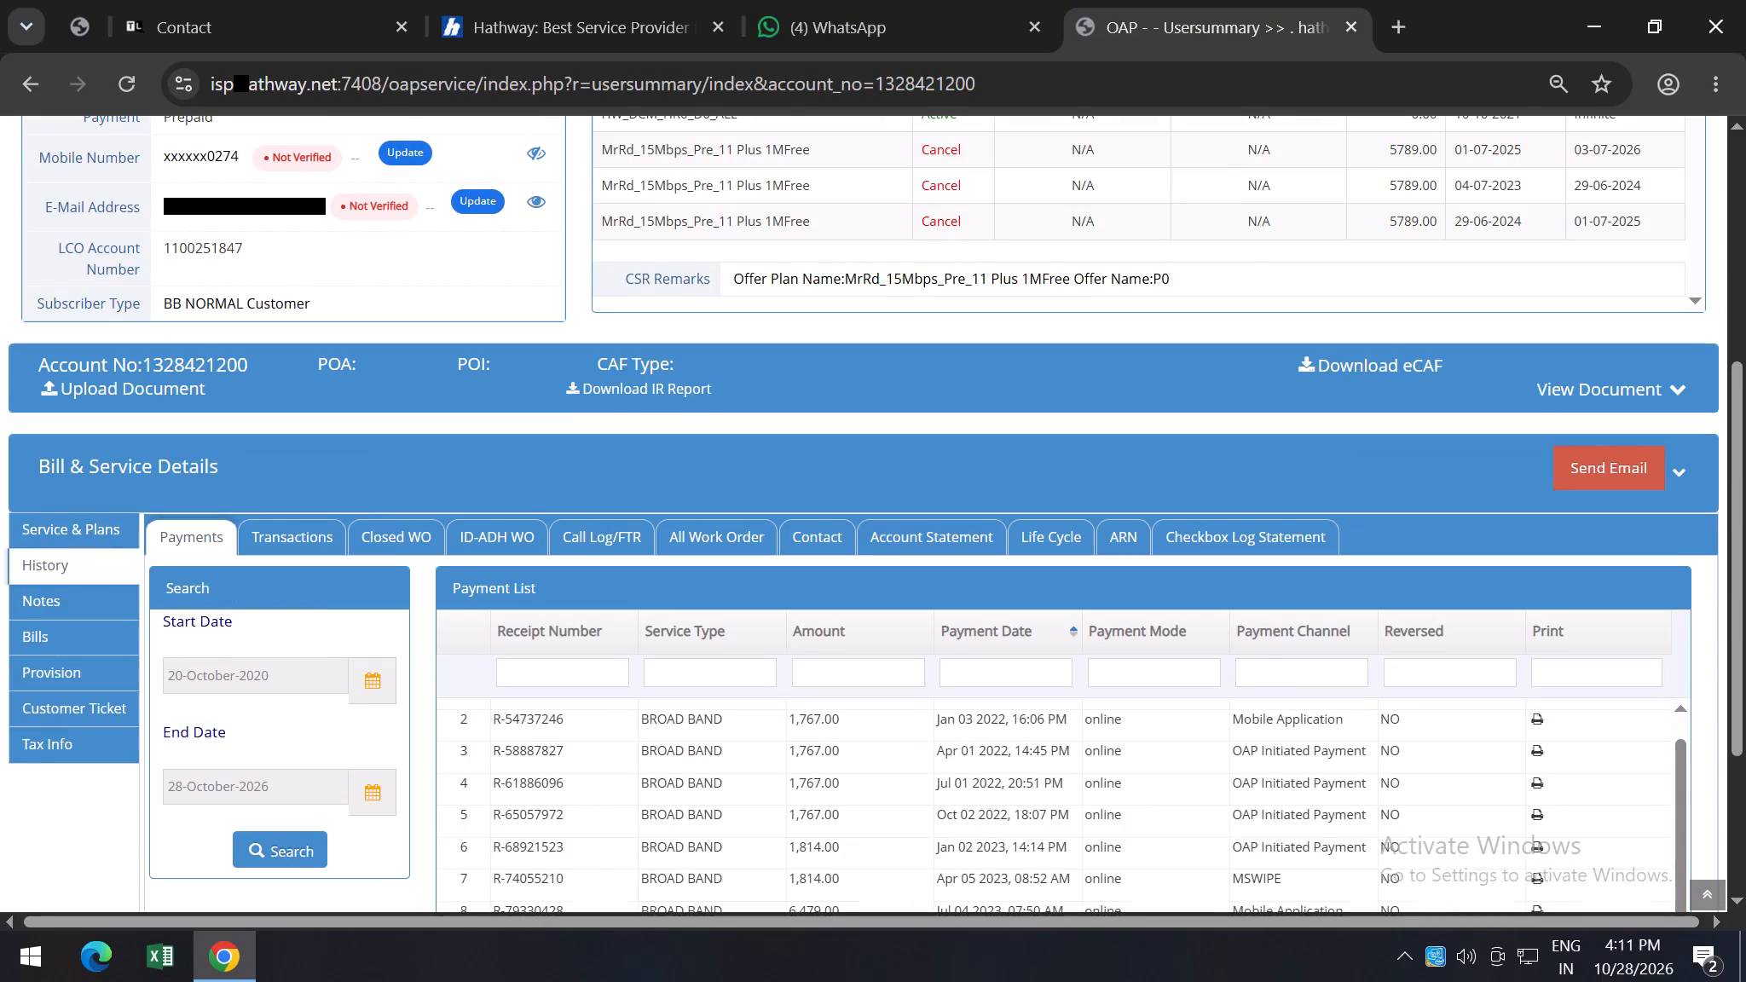
{"action": "left_click", "coordinate": [536, 209]}
Switch to the dialer, end the Goregaon customer's call, tag it Personal reasons and Not Required, and submit the tag.
{"action": "double_click", "coordinate": [172, 0]}
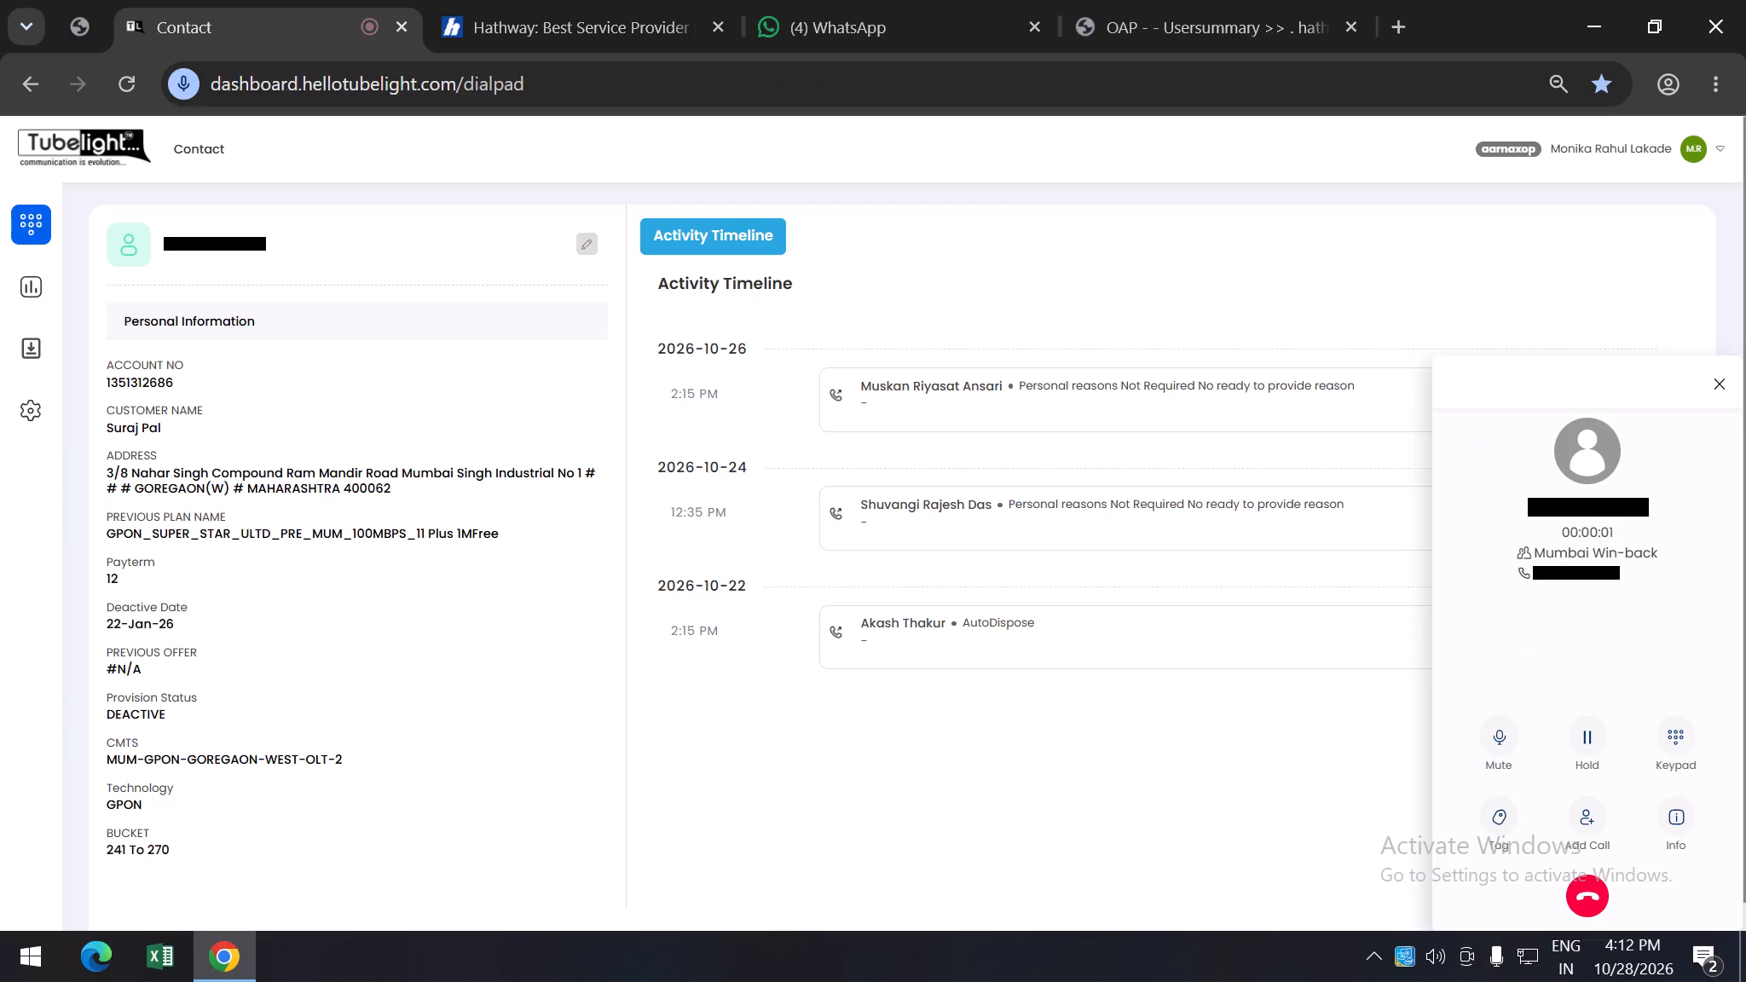
{"action": "left_click", "coordinate": [1552, 910]}
{"action": "left_click", "coordinate": [1581, 905]}
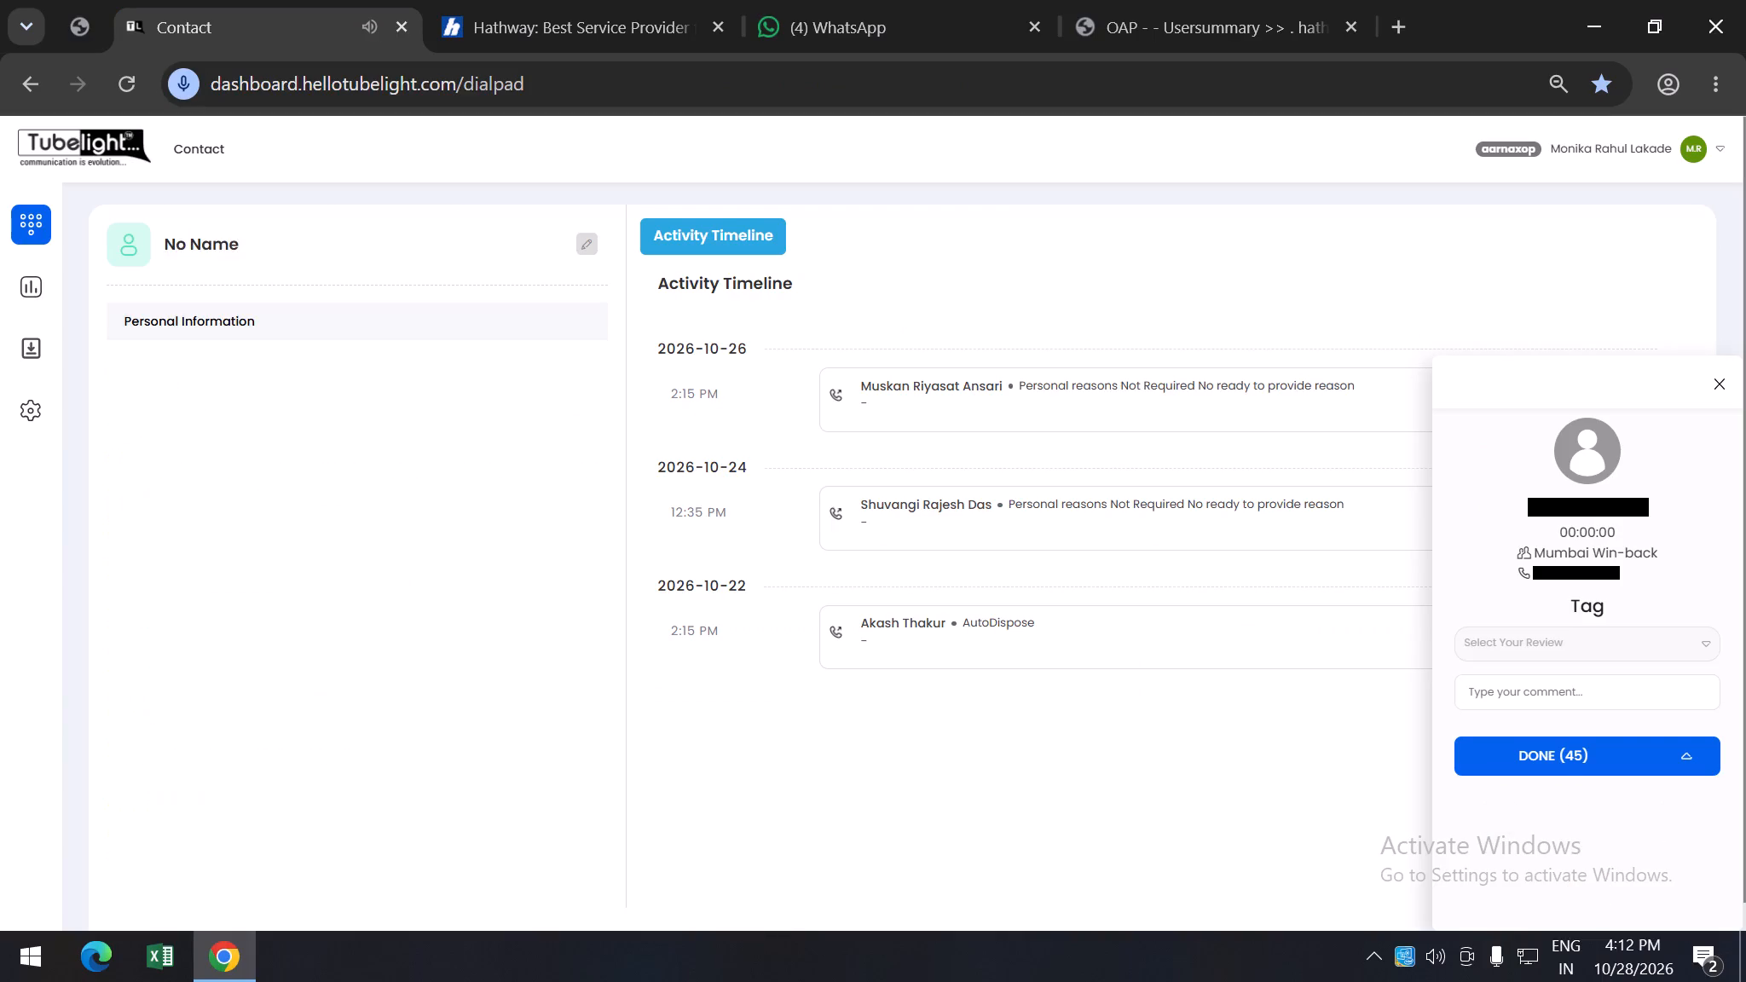
{"action": "double_click", "coordinate": [1573, 639]}
{"action": "scroll", "coordinate": [1551, 734], "scroll_direction": "down", "scroll_amount": 1}
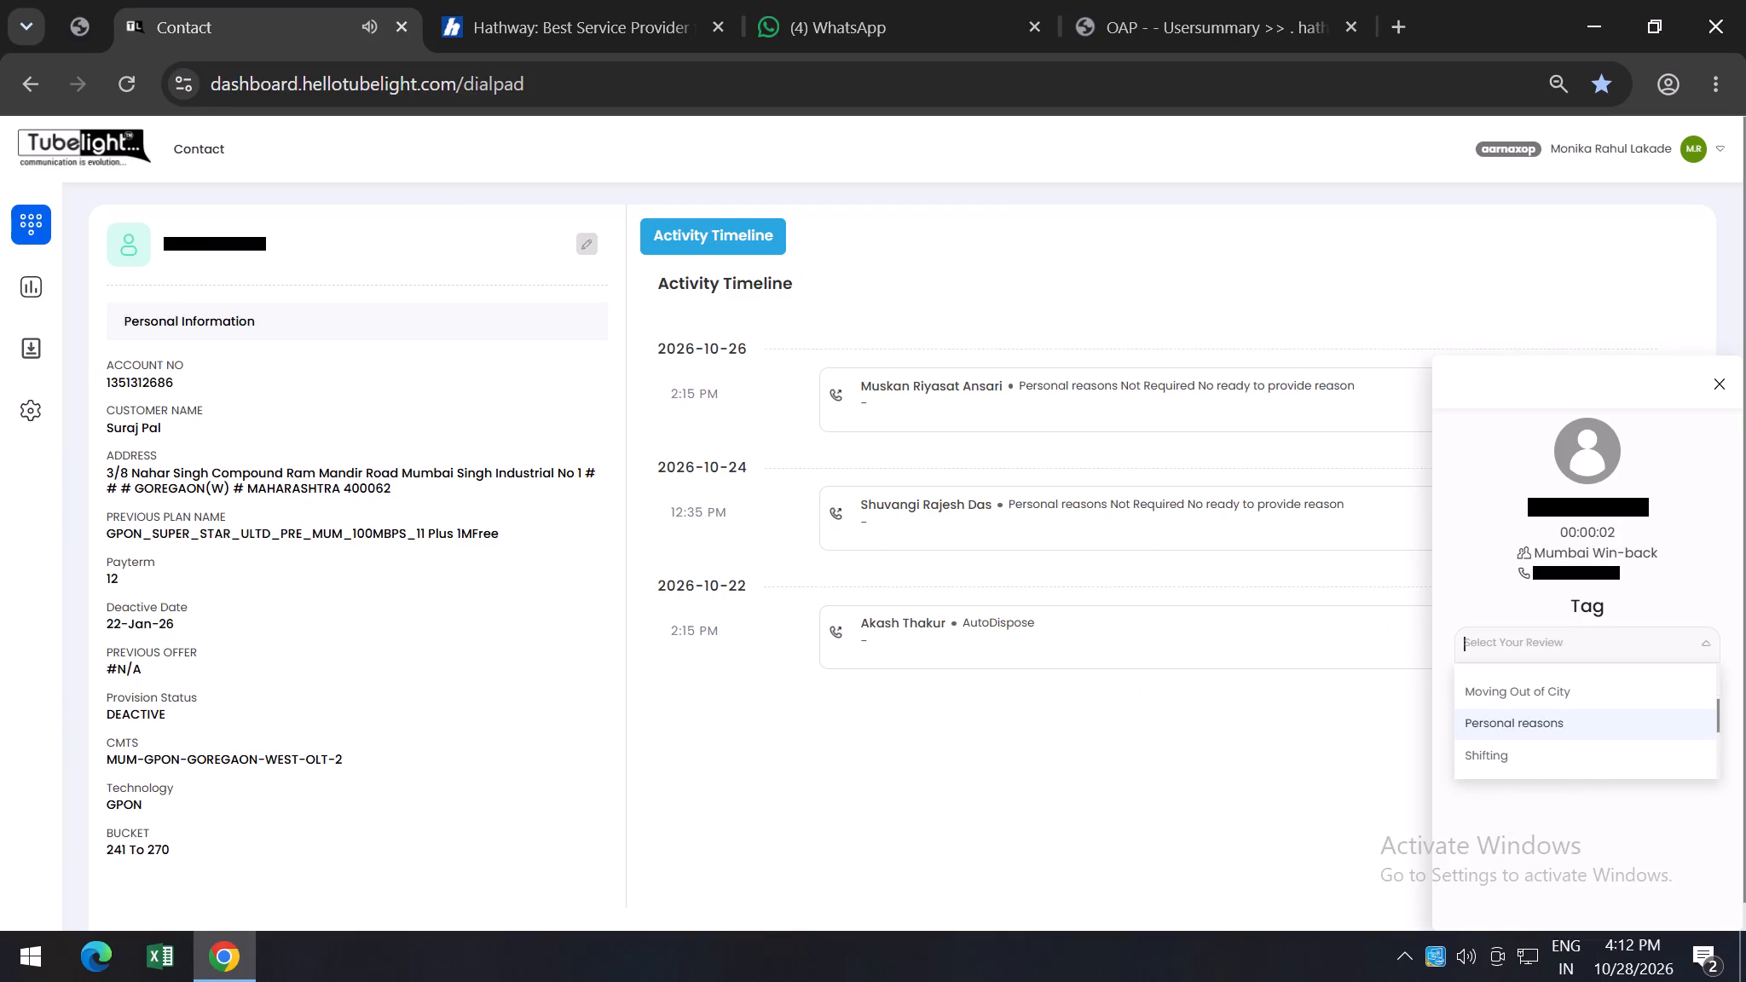
{"action": "left_click", "coordinate": [1550, 721]}
{"action": "left_click", "coordinate": [1609, 638]}
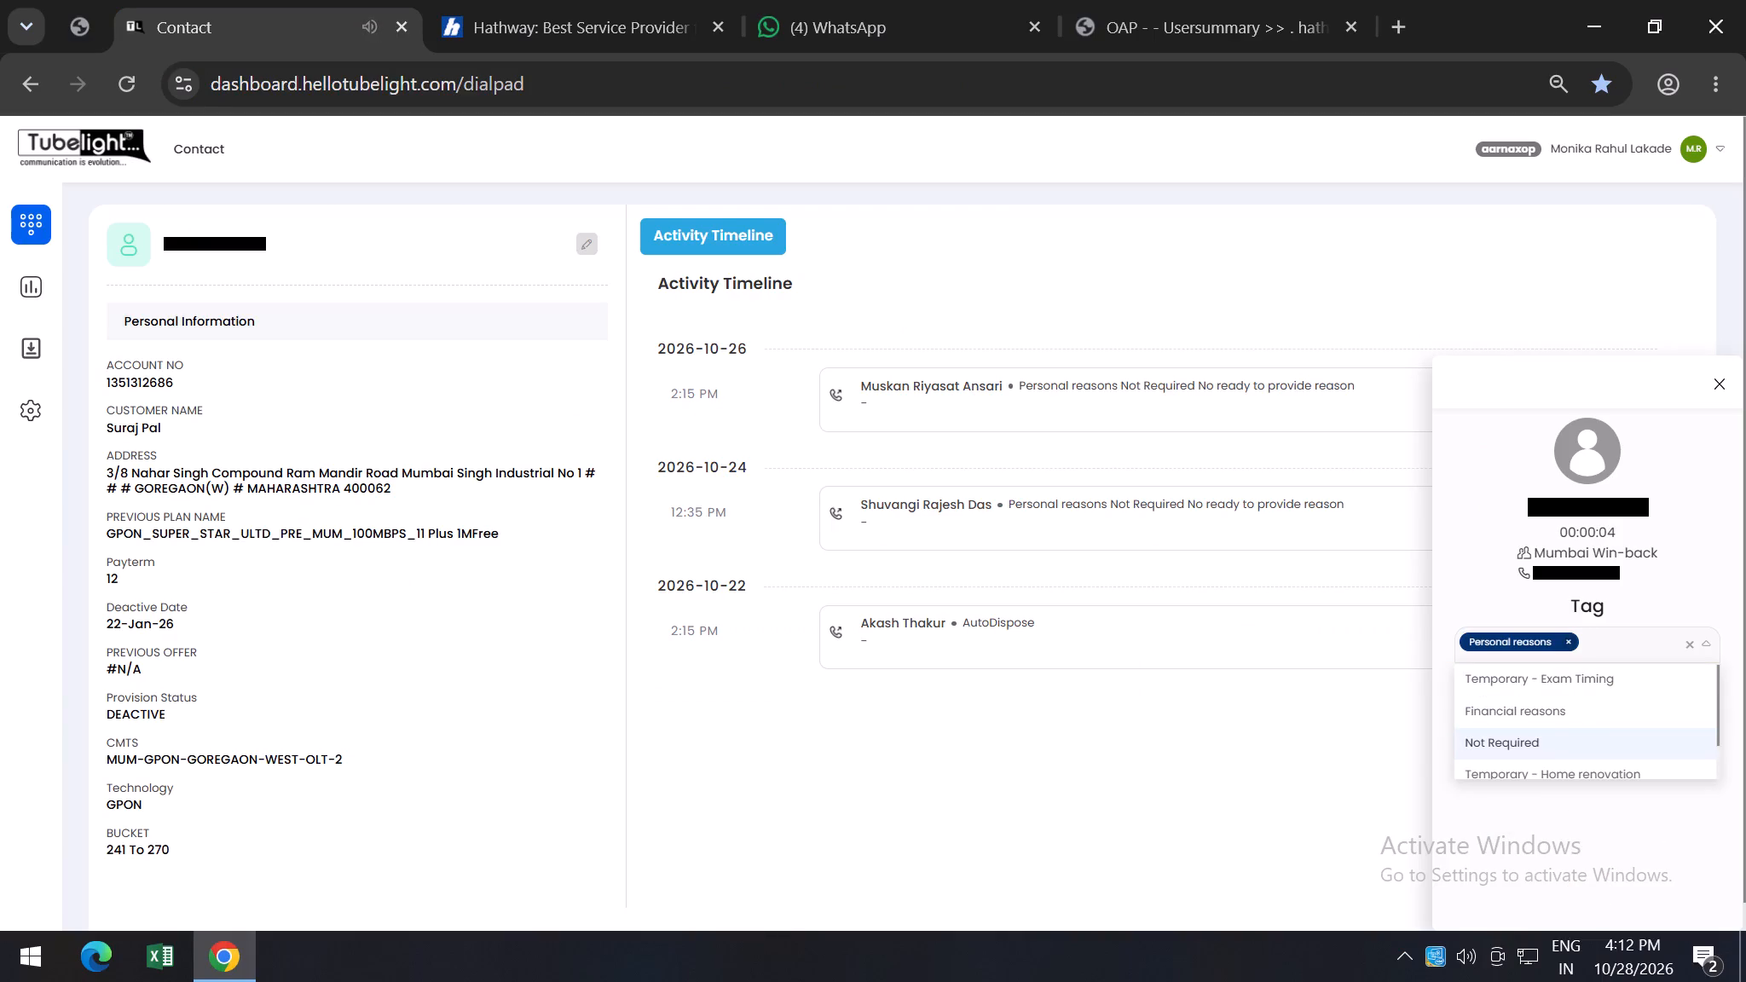
{"action": "left_click", "coordinate": [1538, 747]}
{"action": "left_click", "coordinate": [1586, 668]}
{"action": "left_click", "coordinate": [1591, 751]}
{"action": "left_click", "coordinate": [1582, 819]}
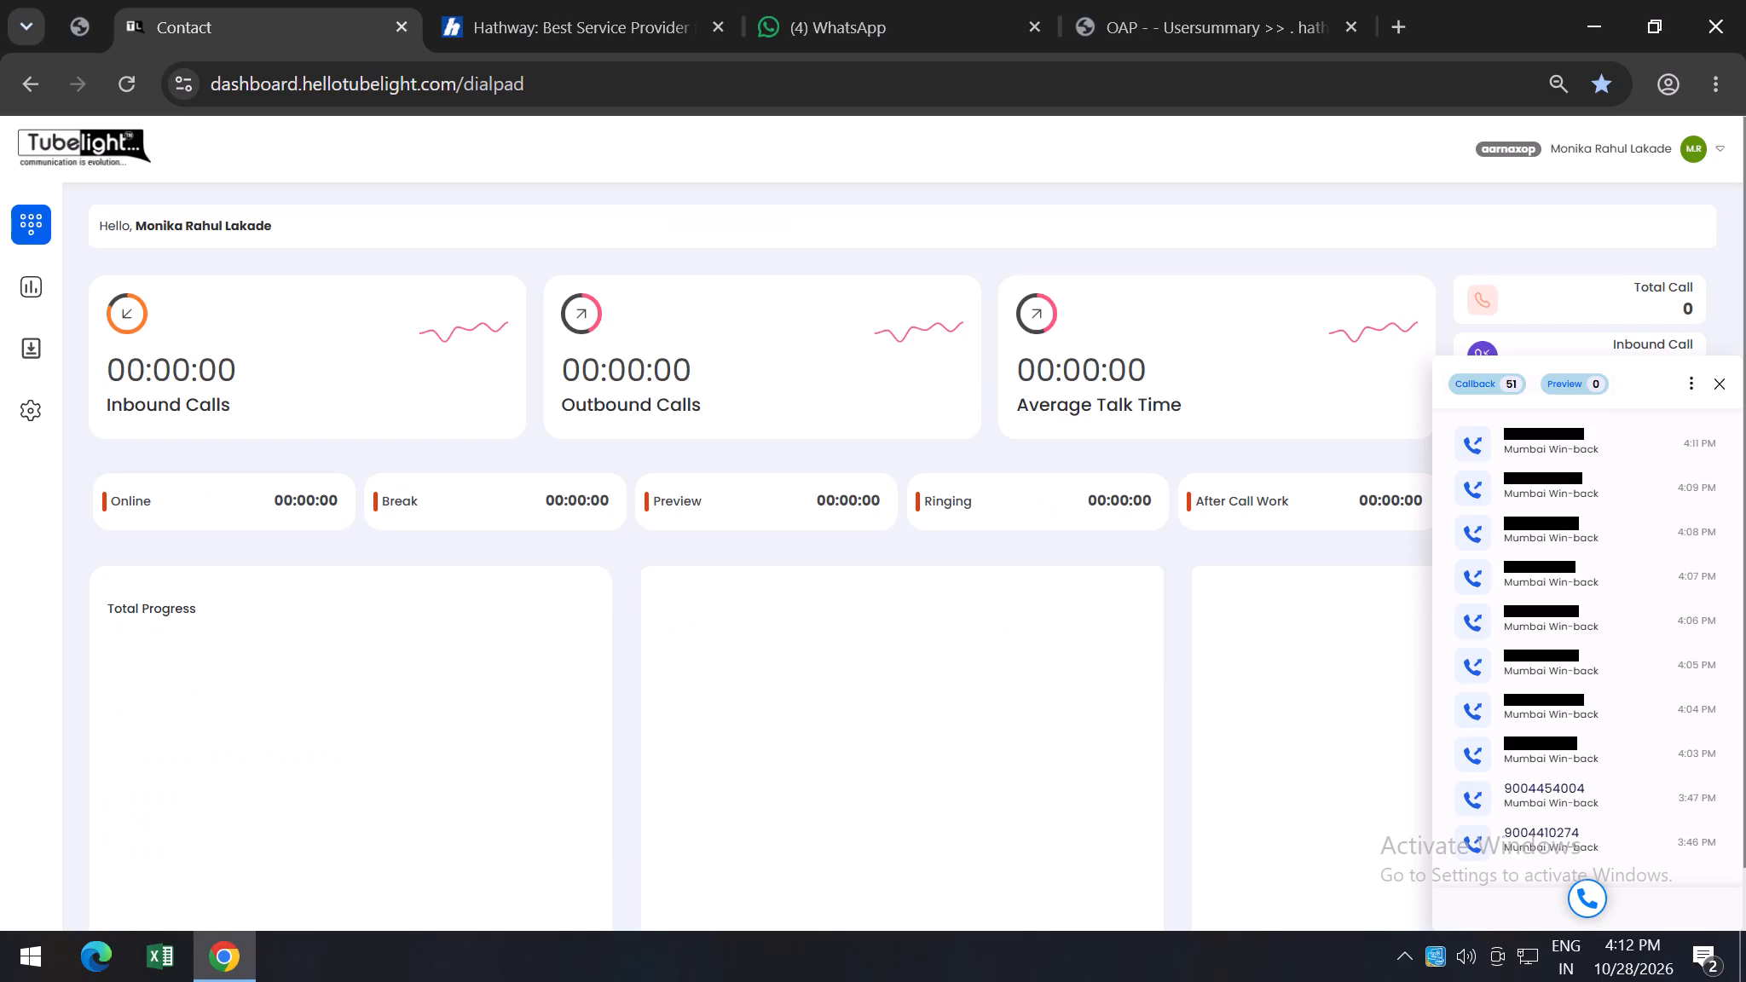
Open the callback list and look through the scheduled Mumbai Win-back callbacks.
{"action": "left_click", "coordinate": [1466, 373]}
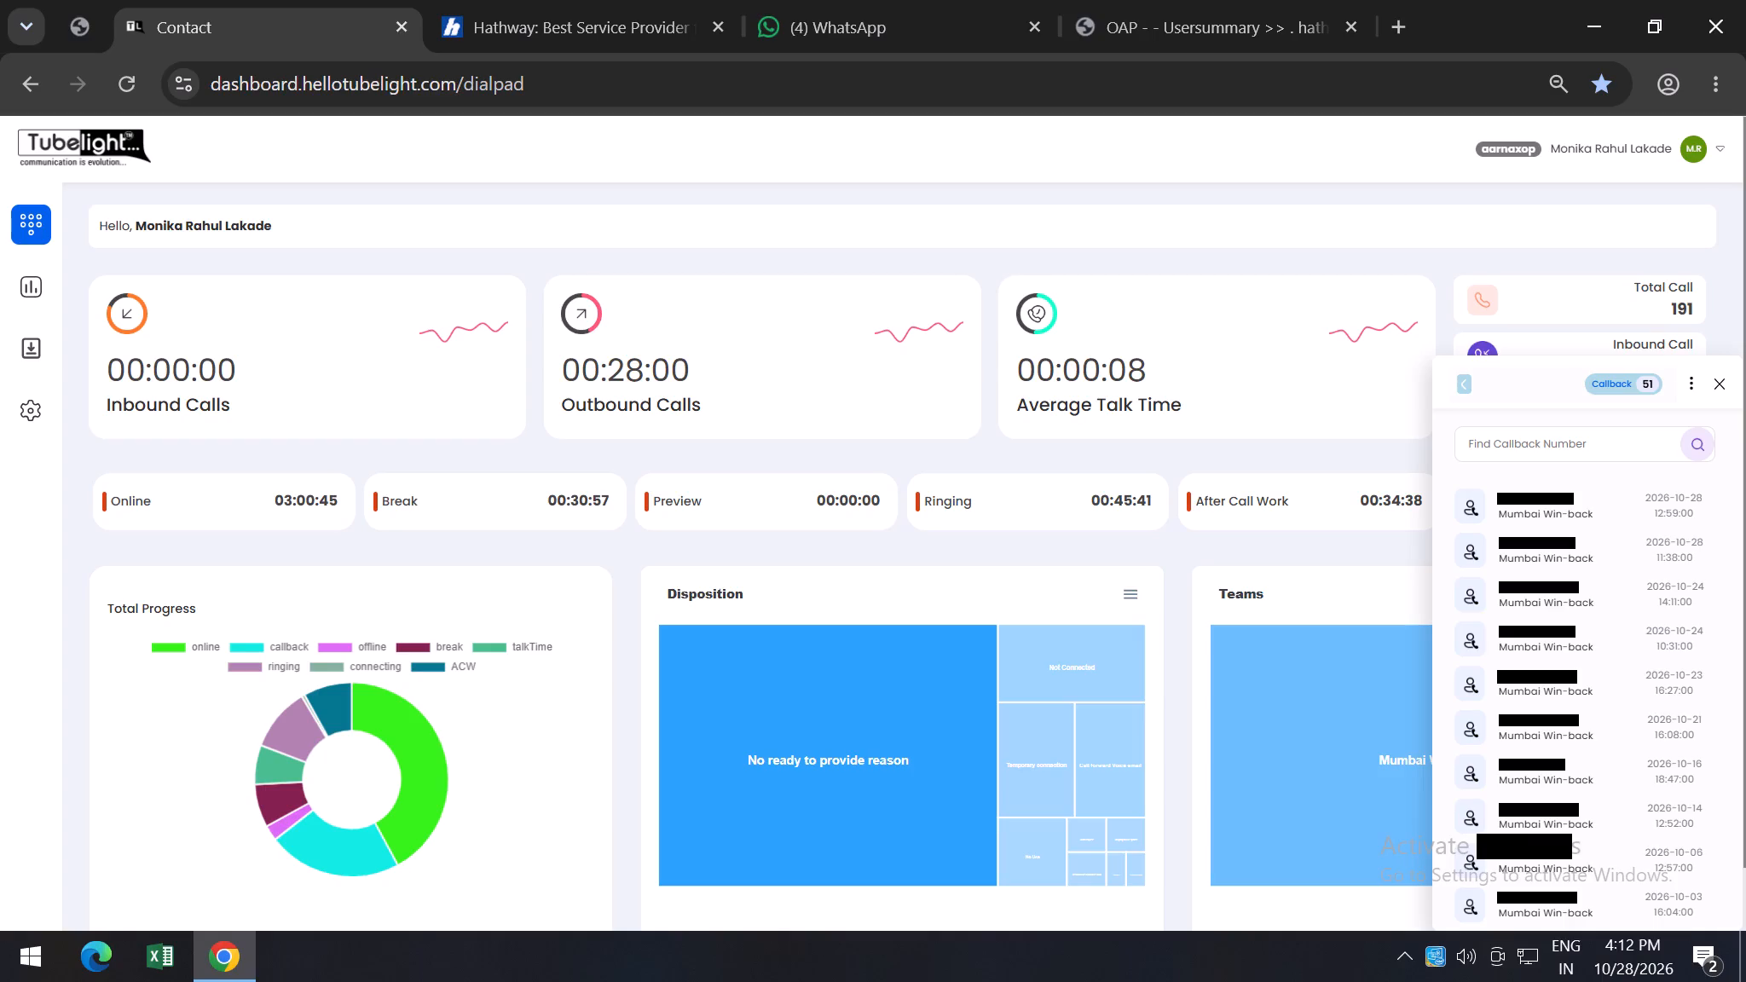
{"action": "scroll", "coordinate": [1394, 387], "scroll_direction": "down", "scroll_amount": 1}
{"action": "scroll", "coordinate": [1396, 387], "scroll_direction": "up", "scroll_amount": 4}
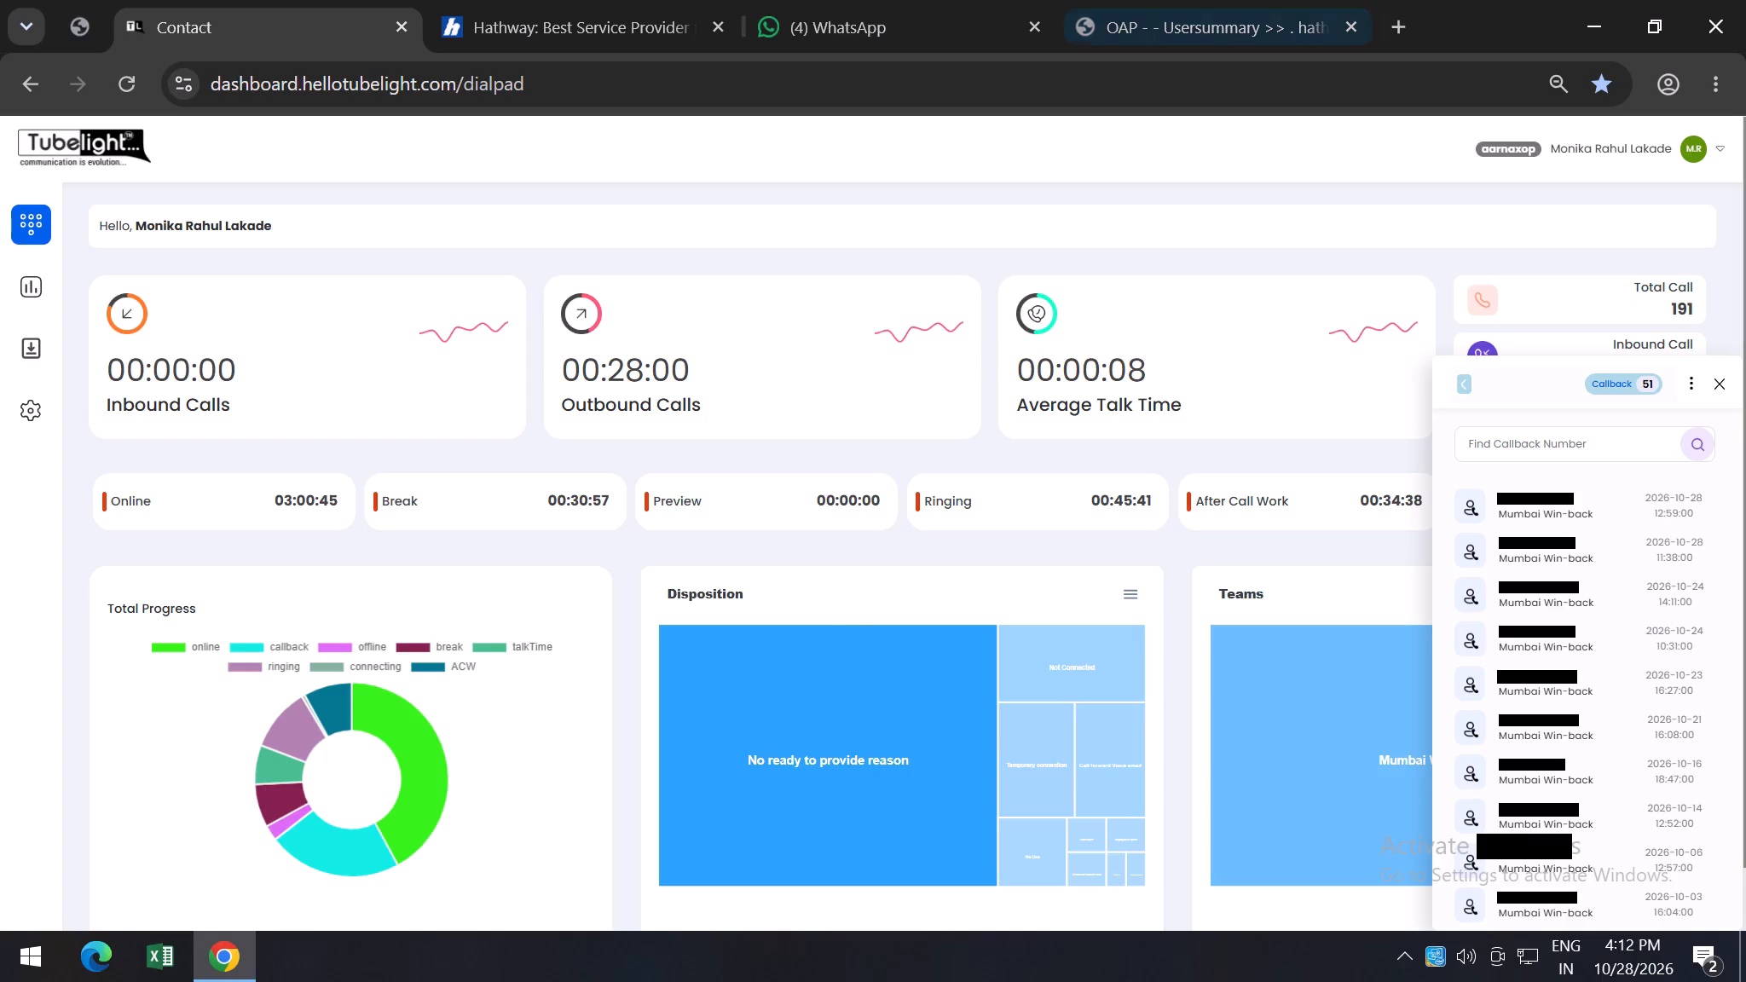
{"action": "left_click", "coordinate": [1246, 41]}
{"action": "left_click", "coordinate": [217, 13]}
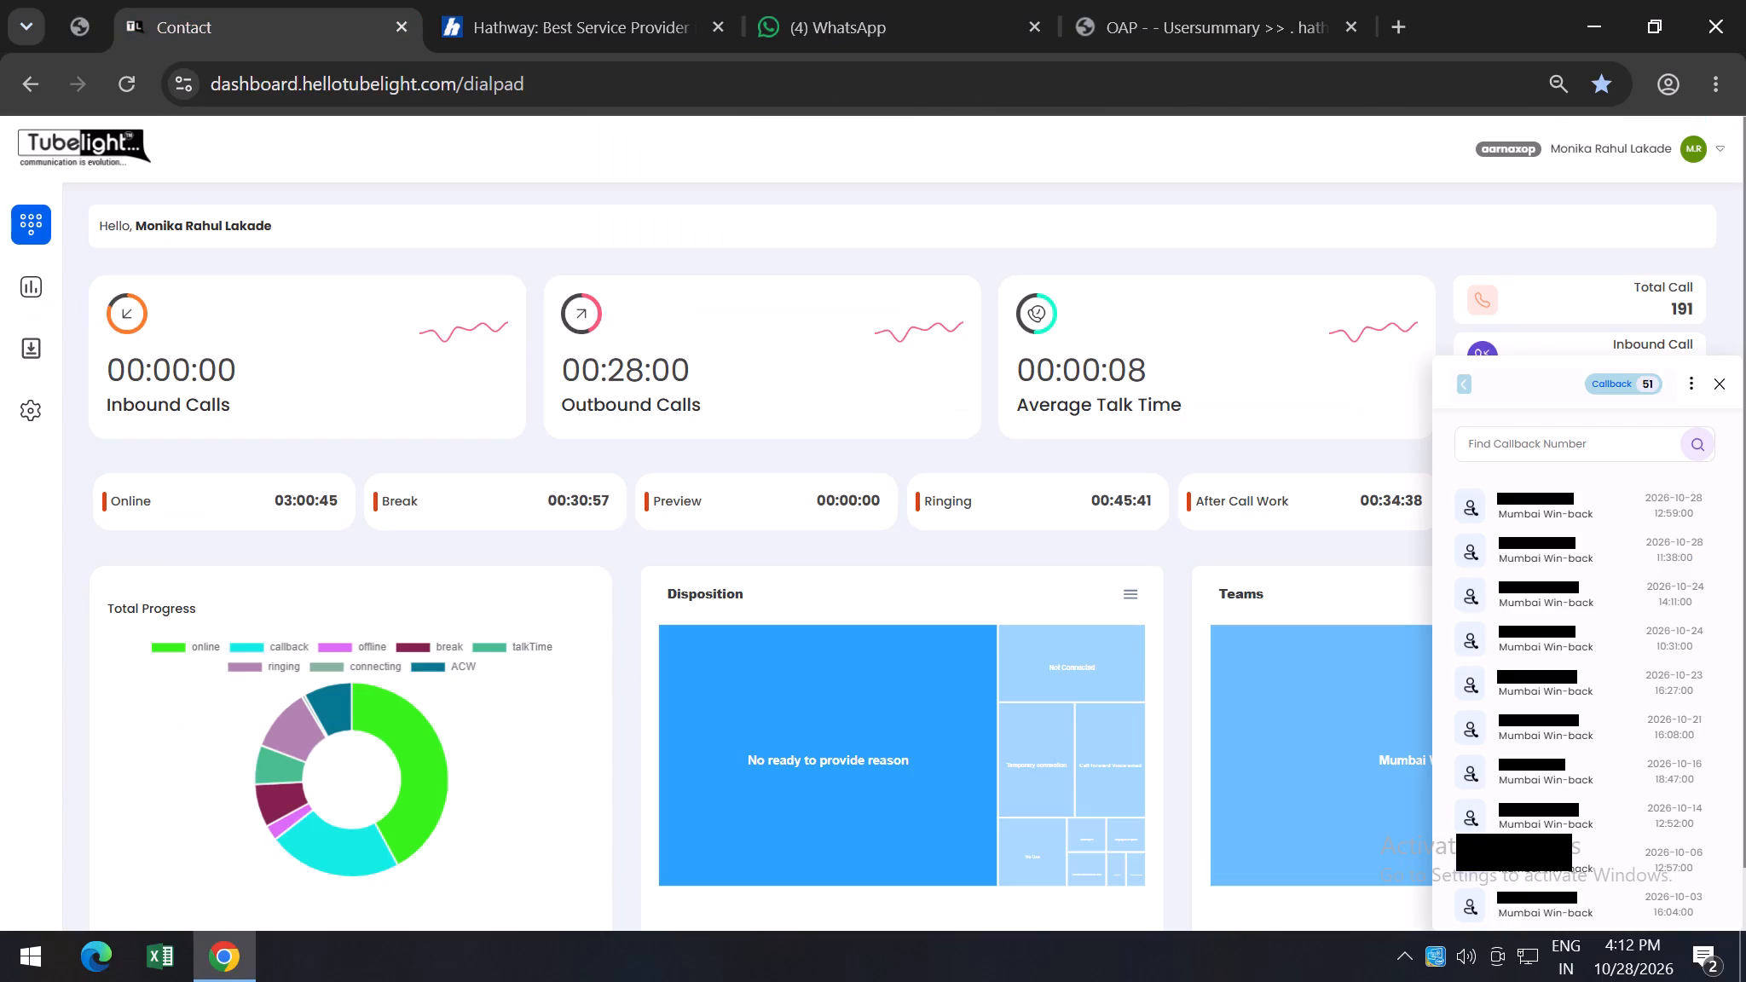
{"action": "scroll", "coordinate": [1269, 258], "scroll_direction": "down", "scroll_amount": 1}
{"action": "scroll", "coordinate": [1275, 262], "scroll_direction": "up", "scroll_amount": 9}
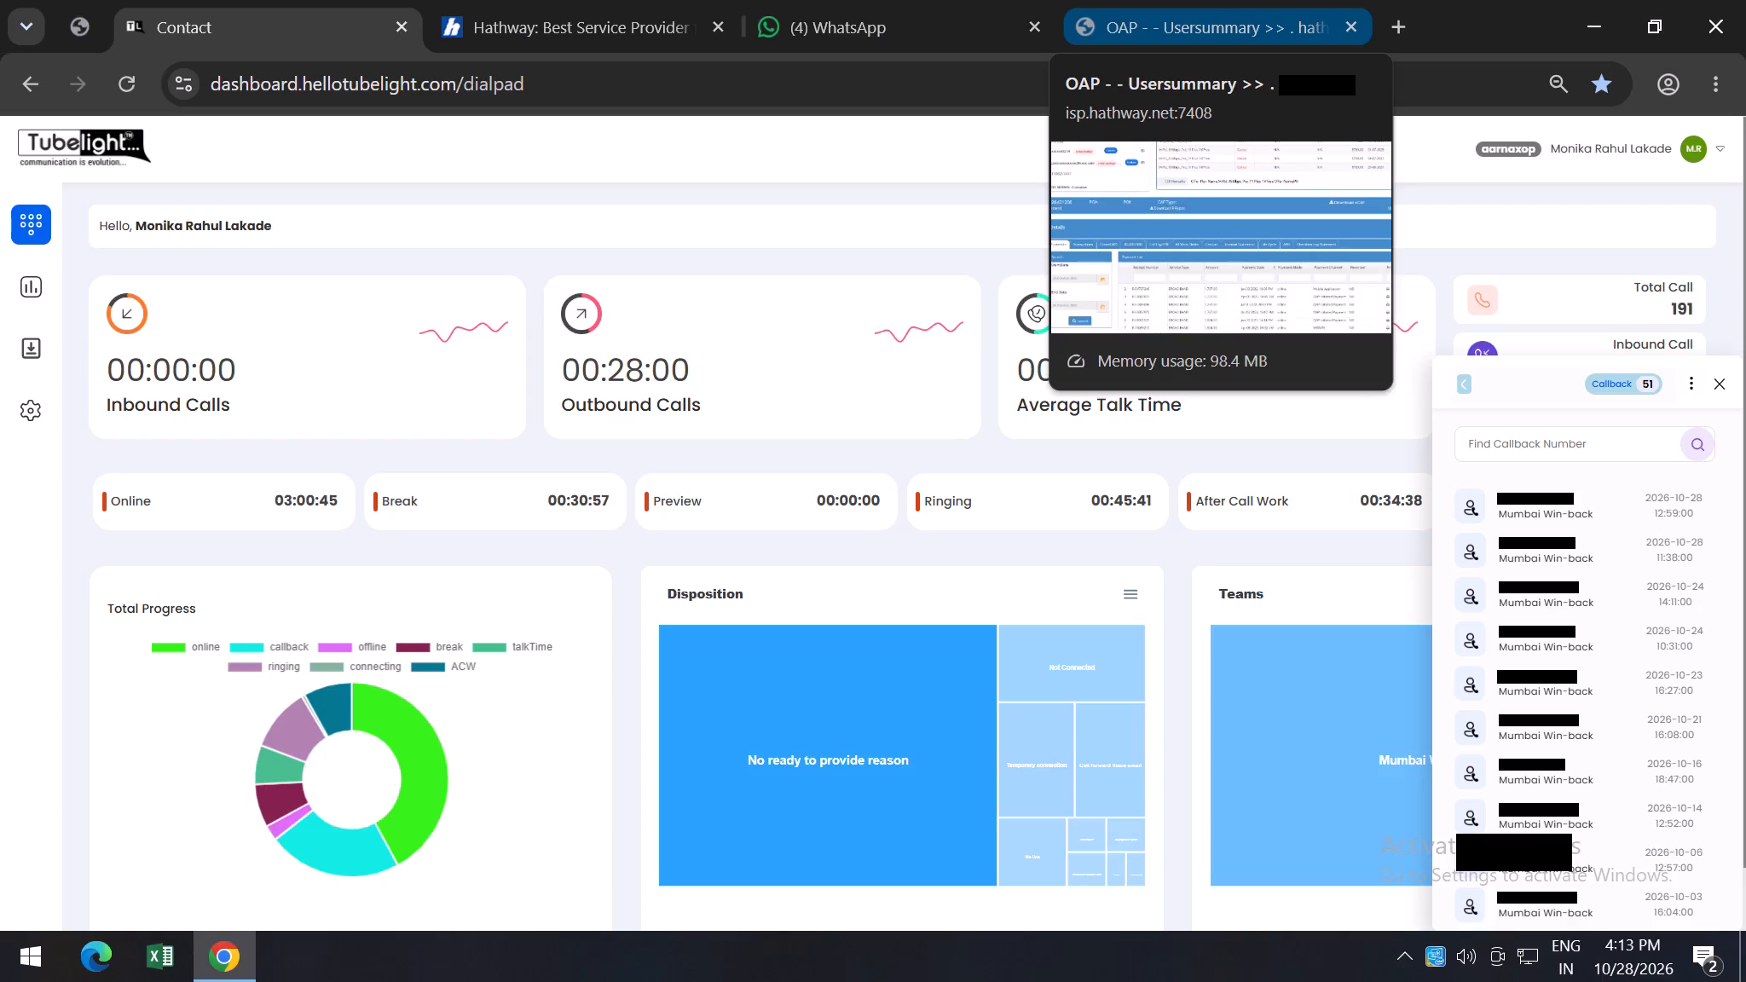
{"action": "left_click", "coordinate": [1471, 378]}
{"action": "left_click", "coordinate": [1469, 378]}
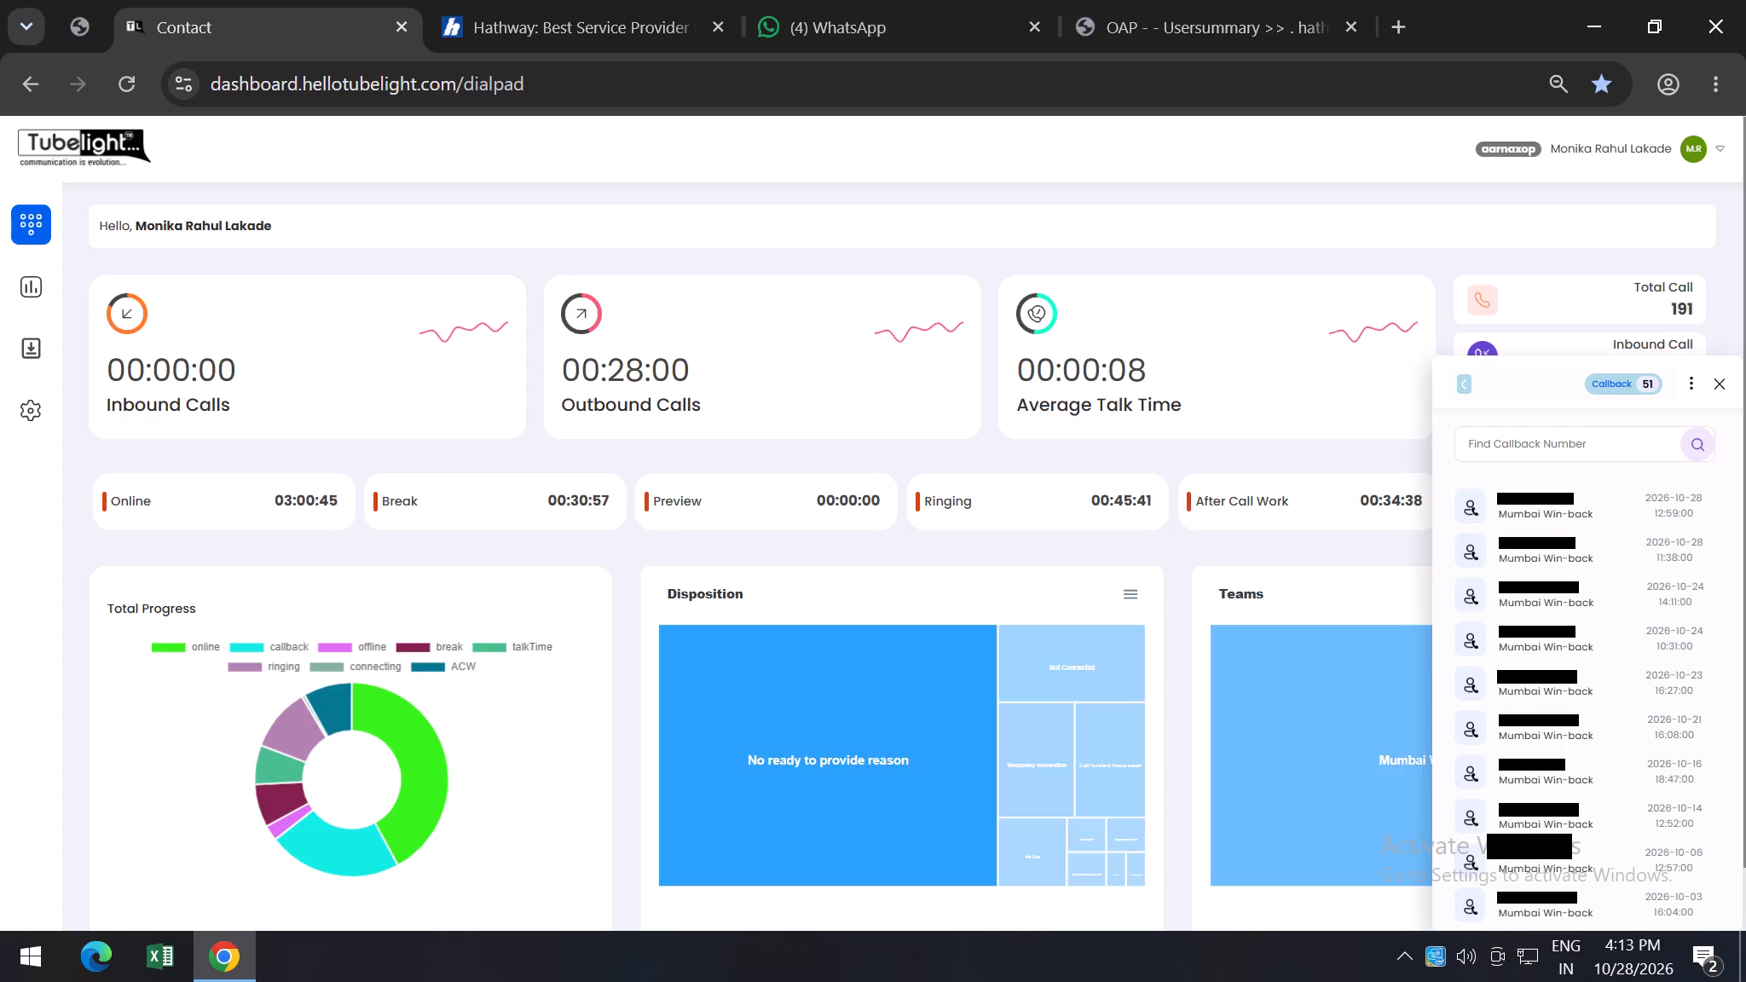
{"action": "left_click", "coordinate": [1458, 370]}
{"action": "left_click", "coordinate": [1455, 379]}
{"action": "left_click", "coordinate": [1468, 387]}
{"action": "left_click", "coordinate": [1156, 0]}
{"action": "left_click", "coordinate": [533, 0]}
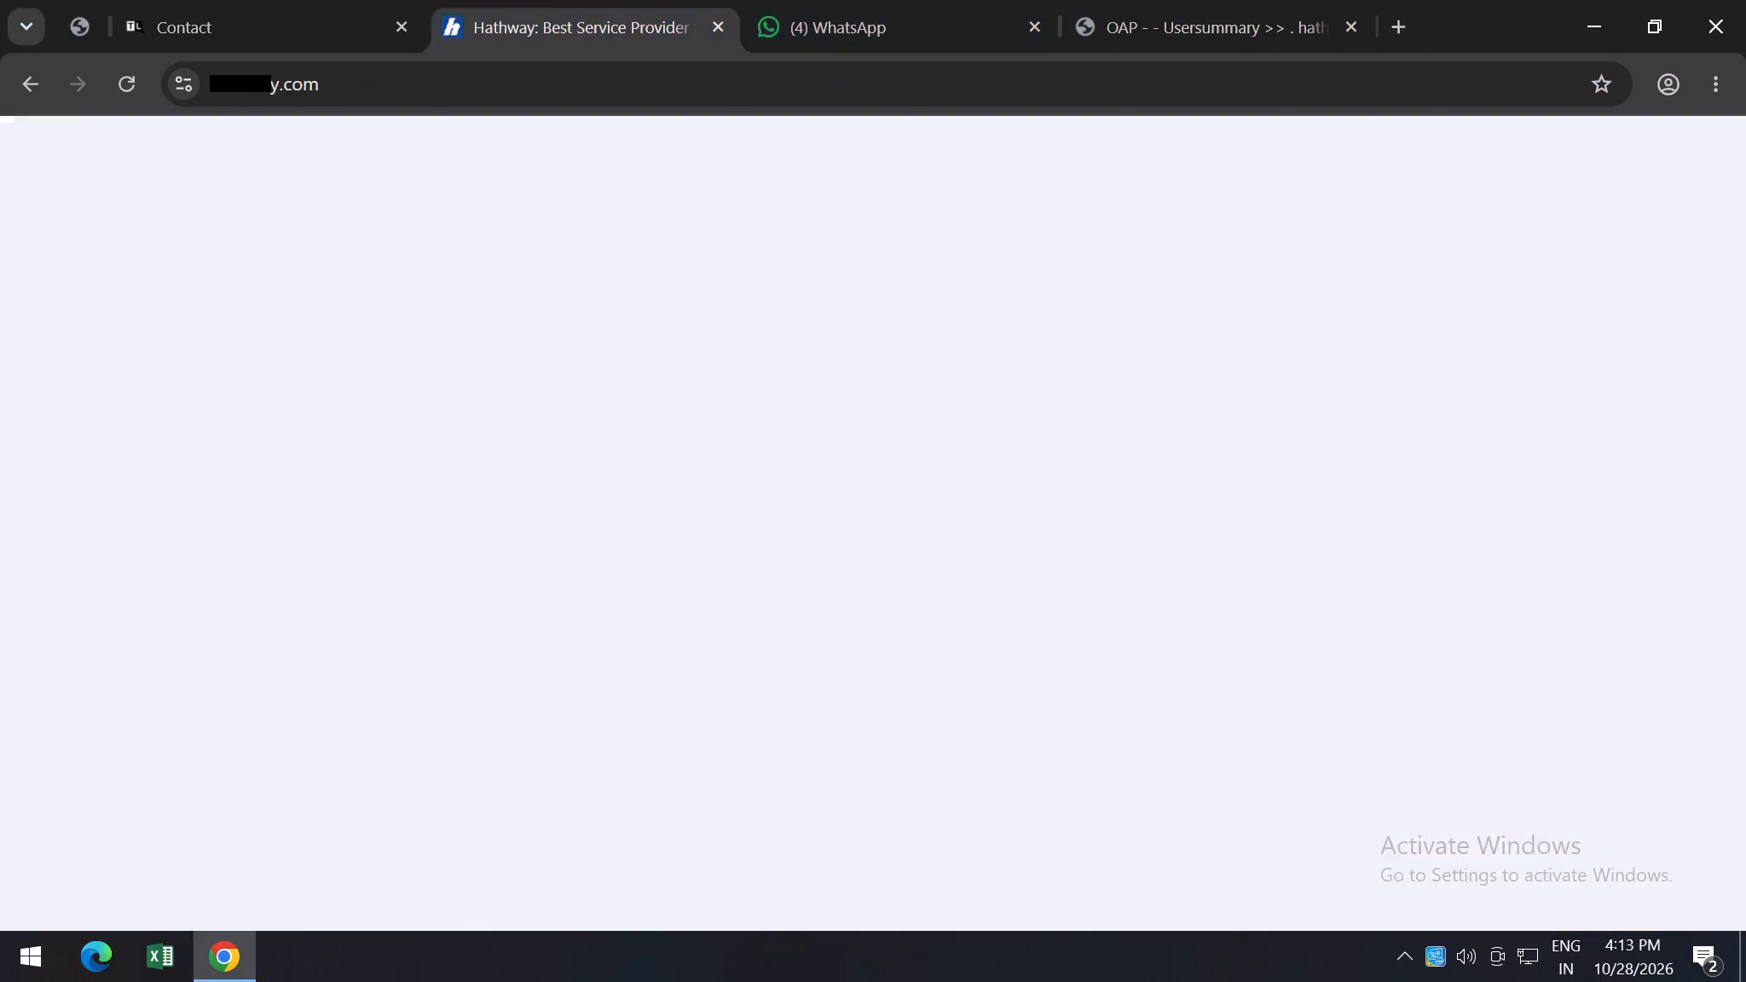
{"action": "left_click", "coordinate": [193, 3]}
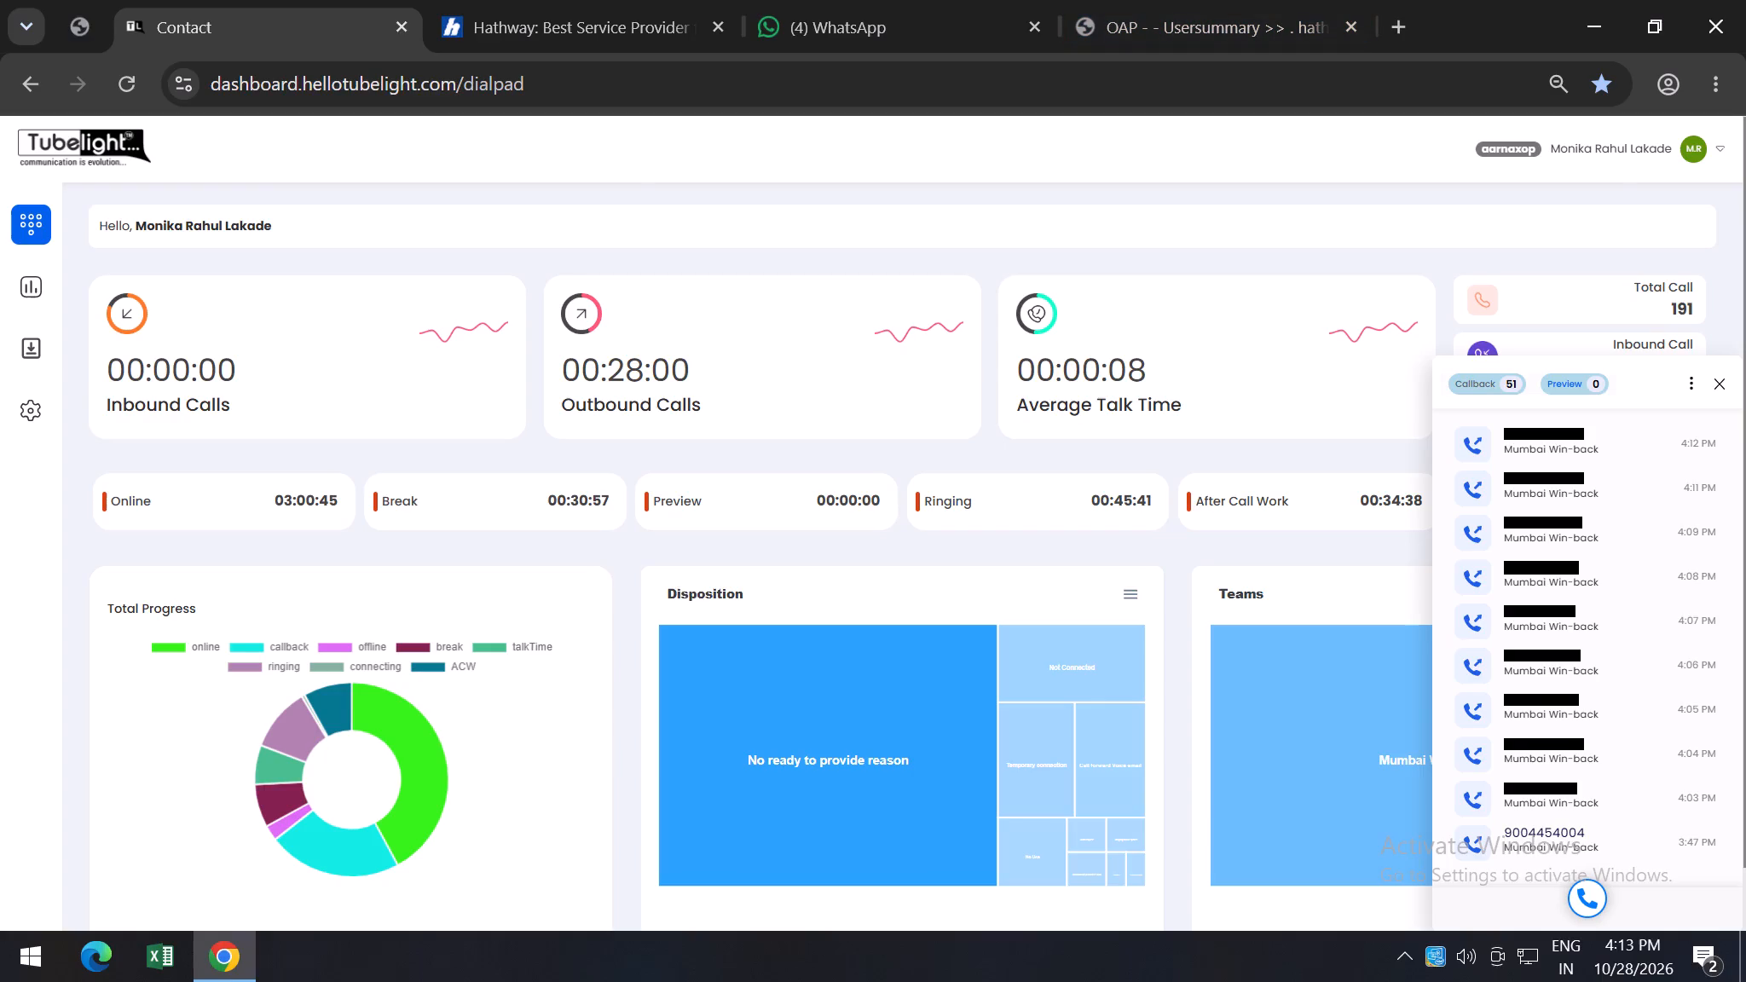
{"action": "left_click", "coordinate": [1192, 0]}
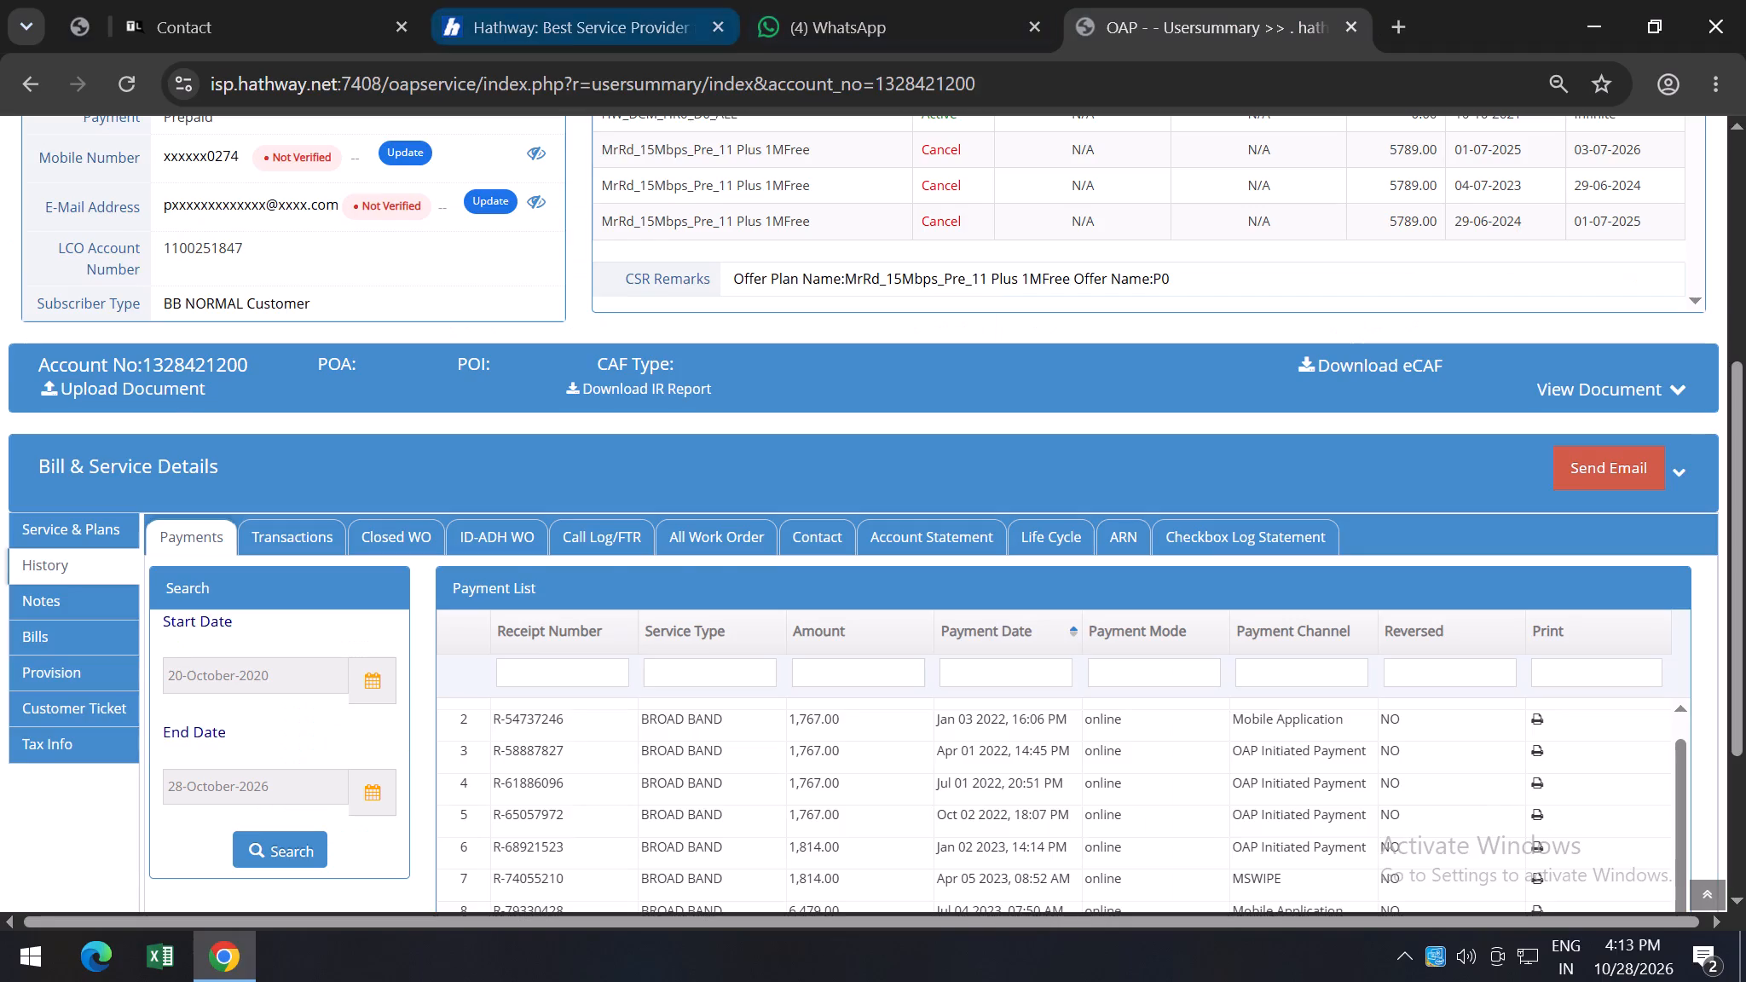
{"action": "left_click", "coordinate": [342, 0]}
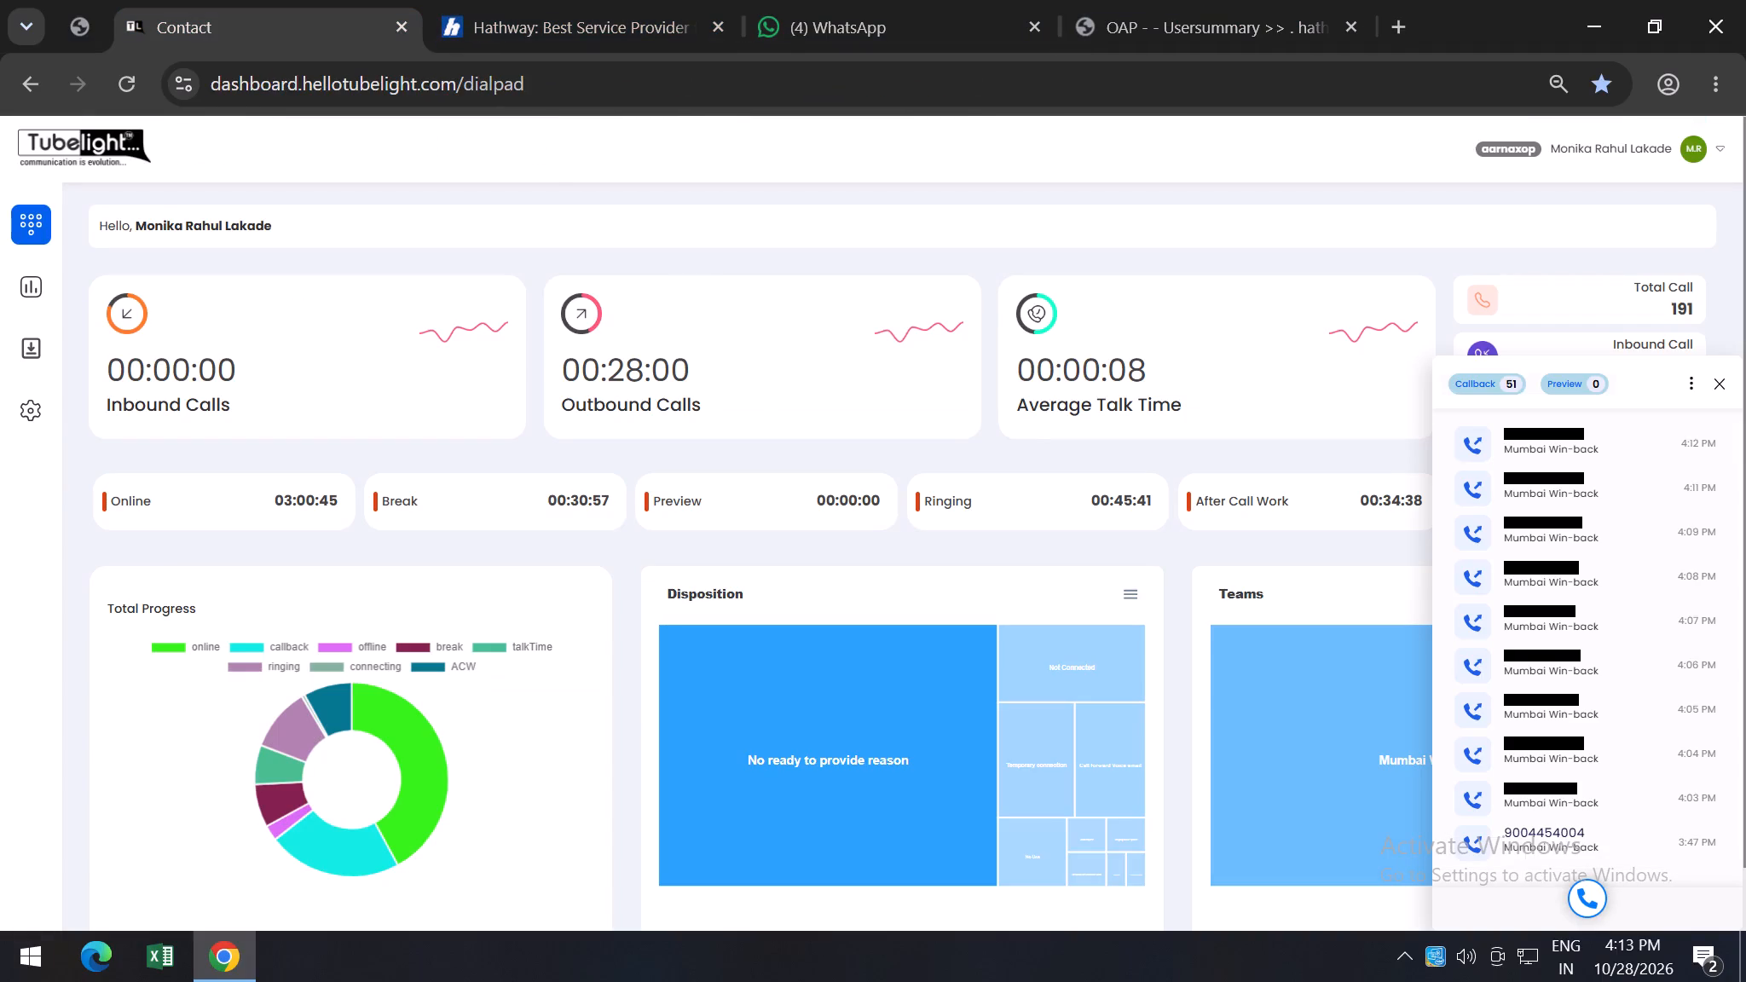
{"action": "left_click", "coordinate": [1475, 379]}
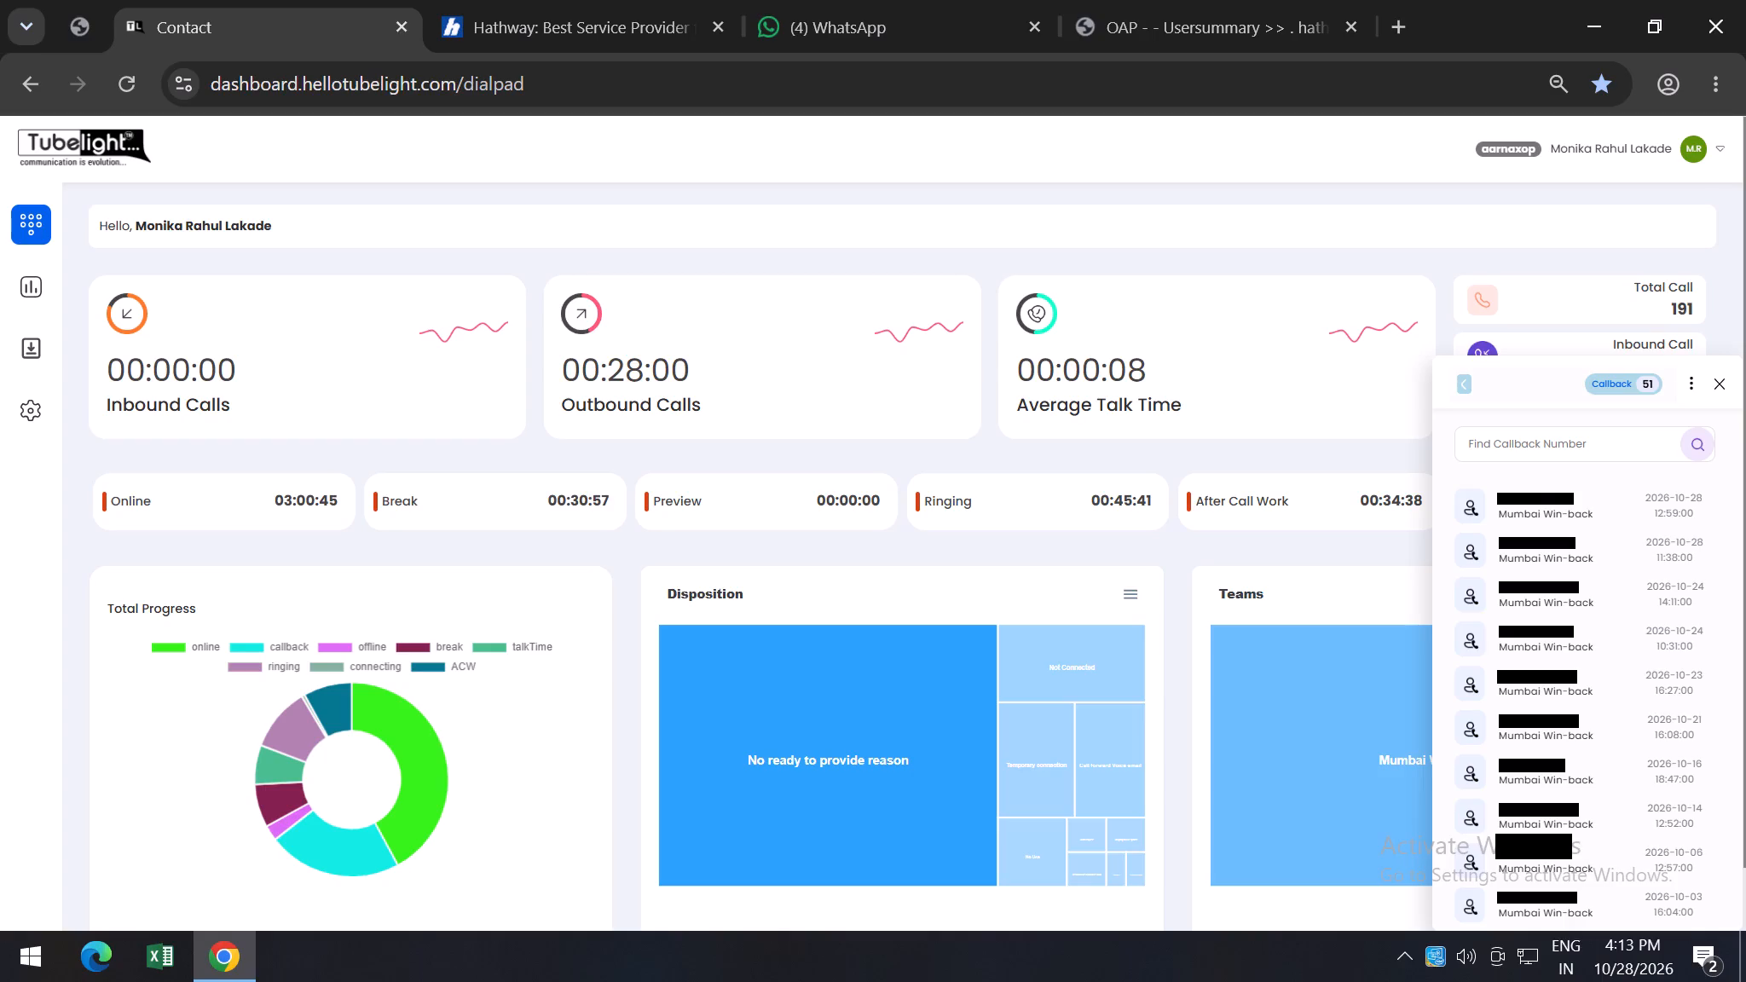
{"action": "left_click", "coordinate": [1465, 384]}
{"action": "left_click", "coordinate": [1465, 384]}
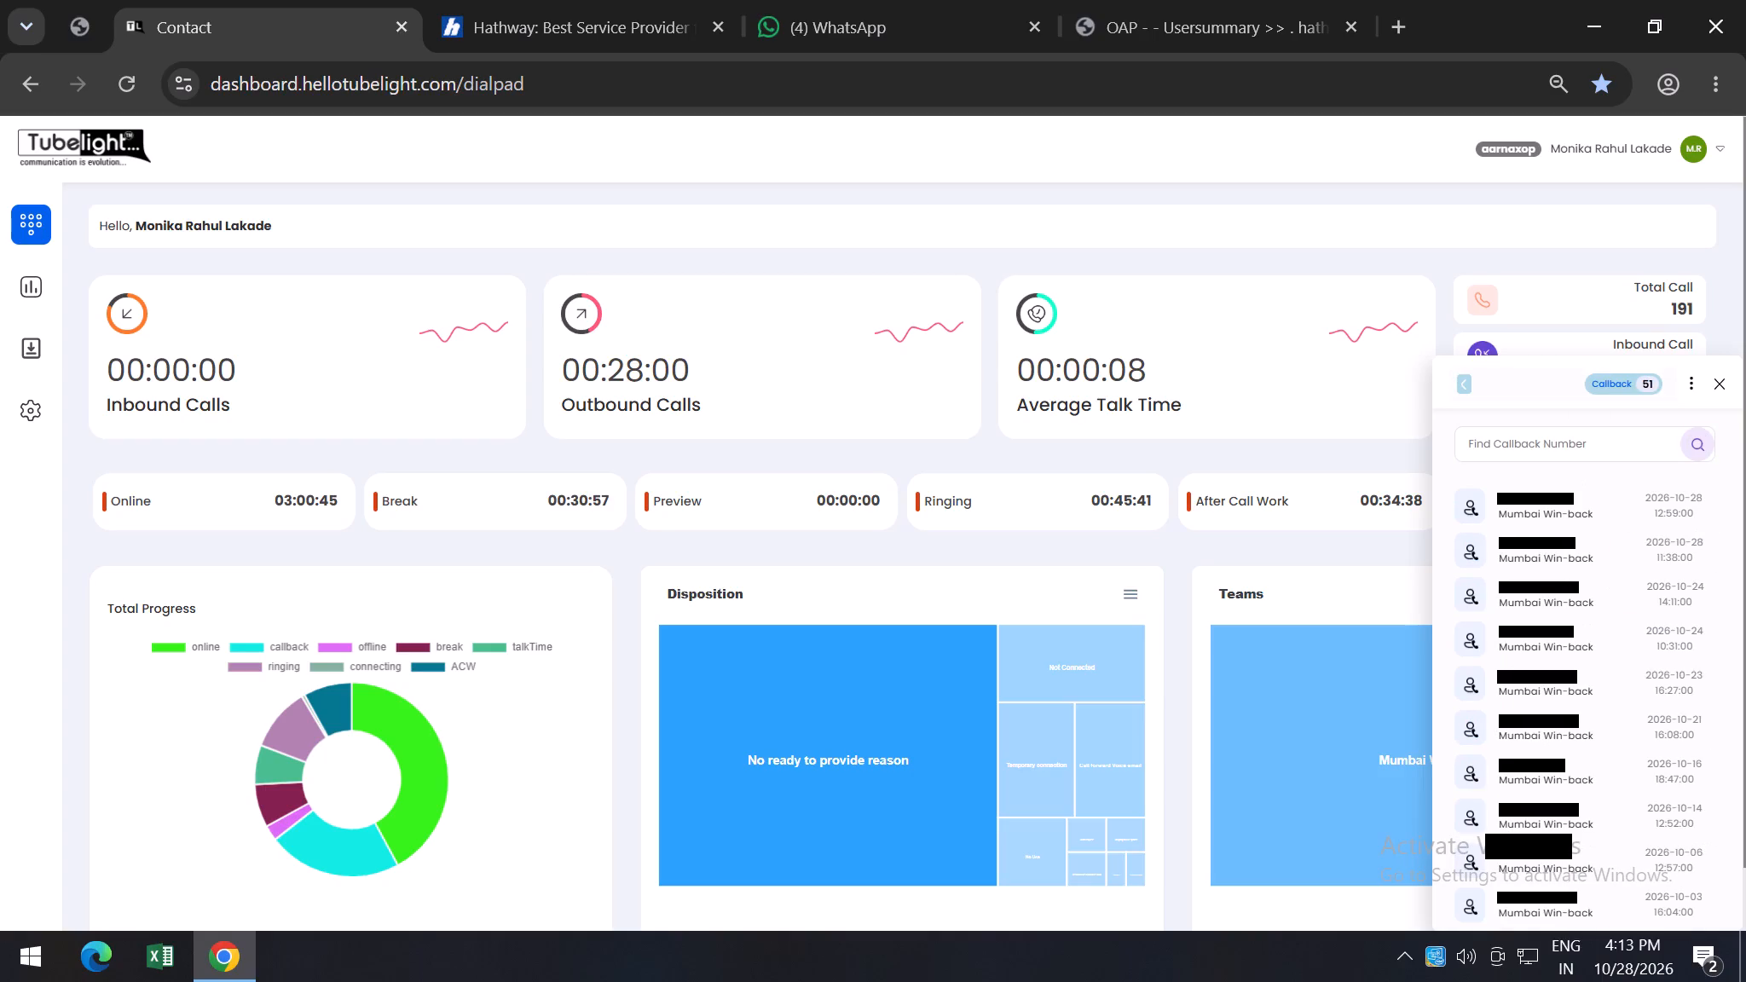
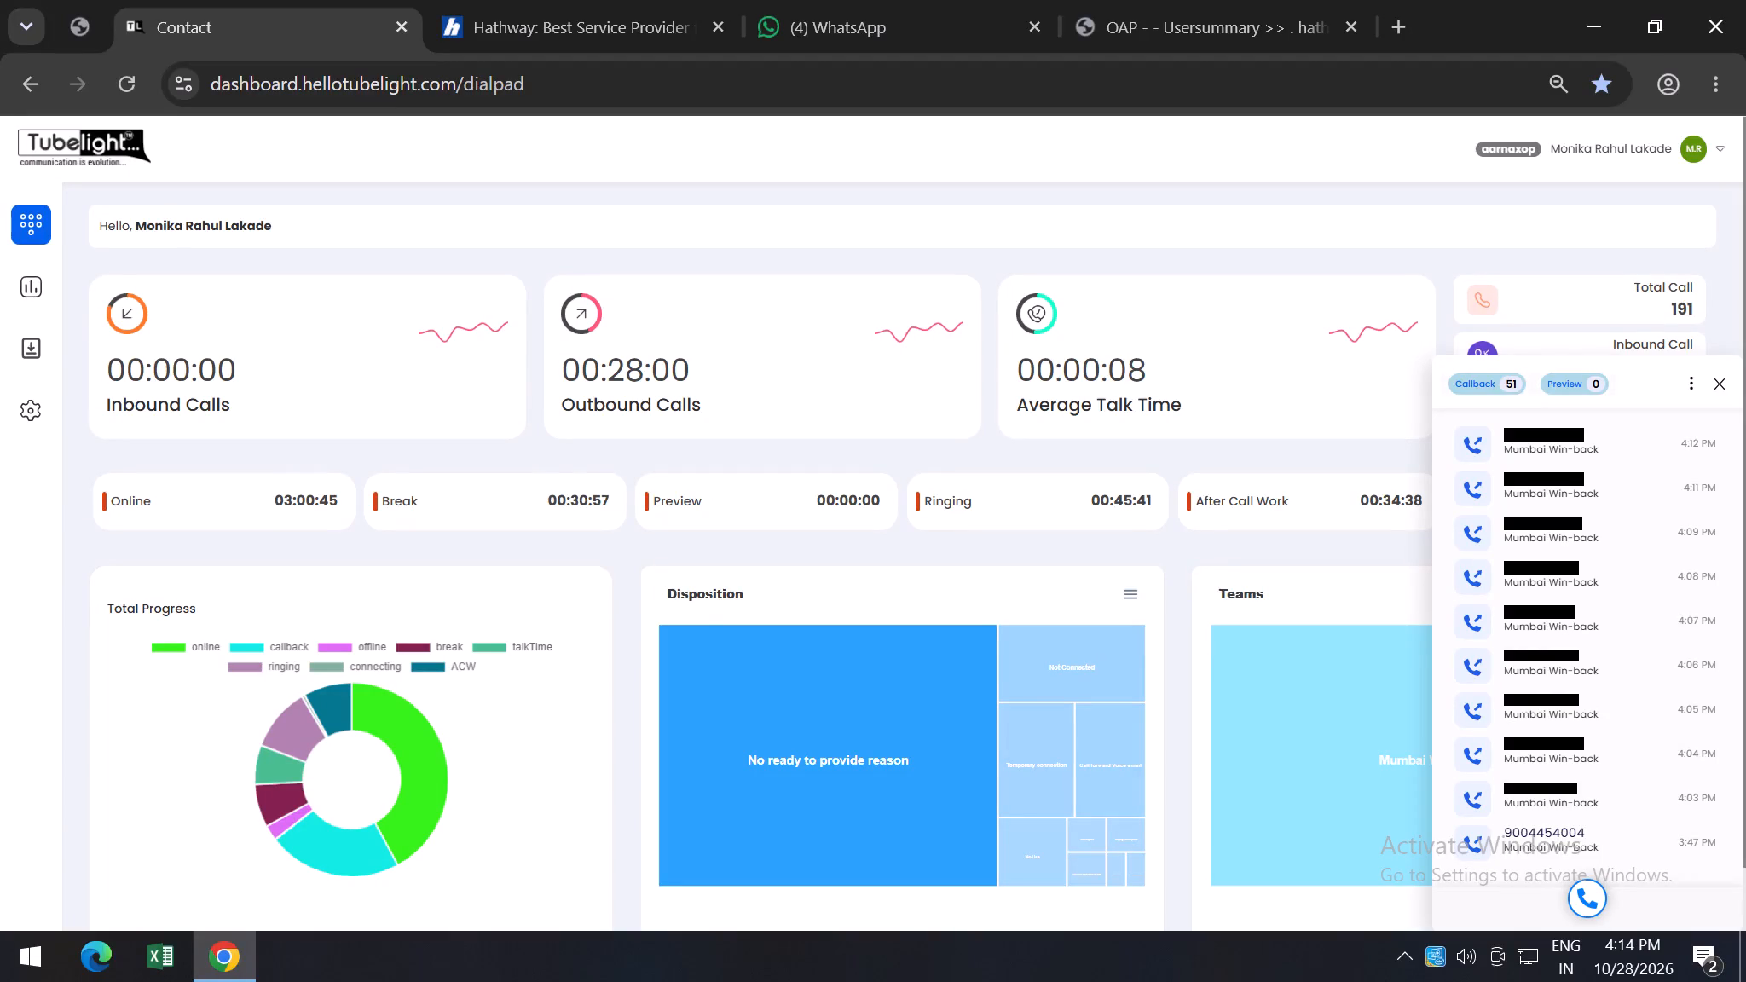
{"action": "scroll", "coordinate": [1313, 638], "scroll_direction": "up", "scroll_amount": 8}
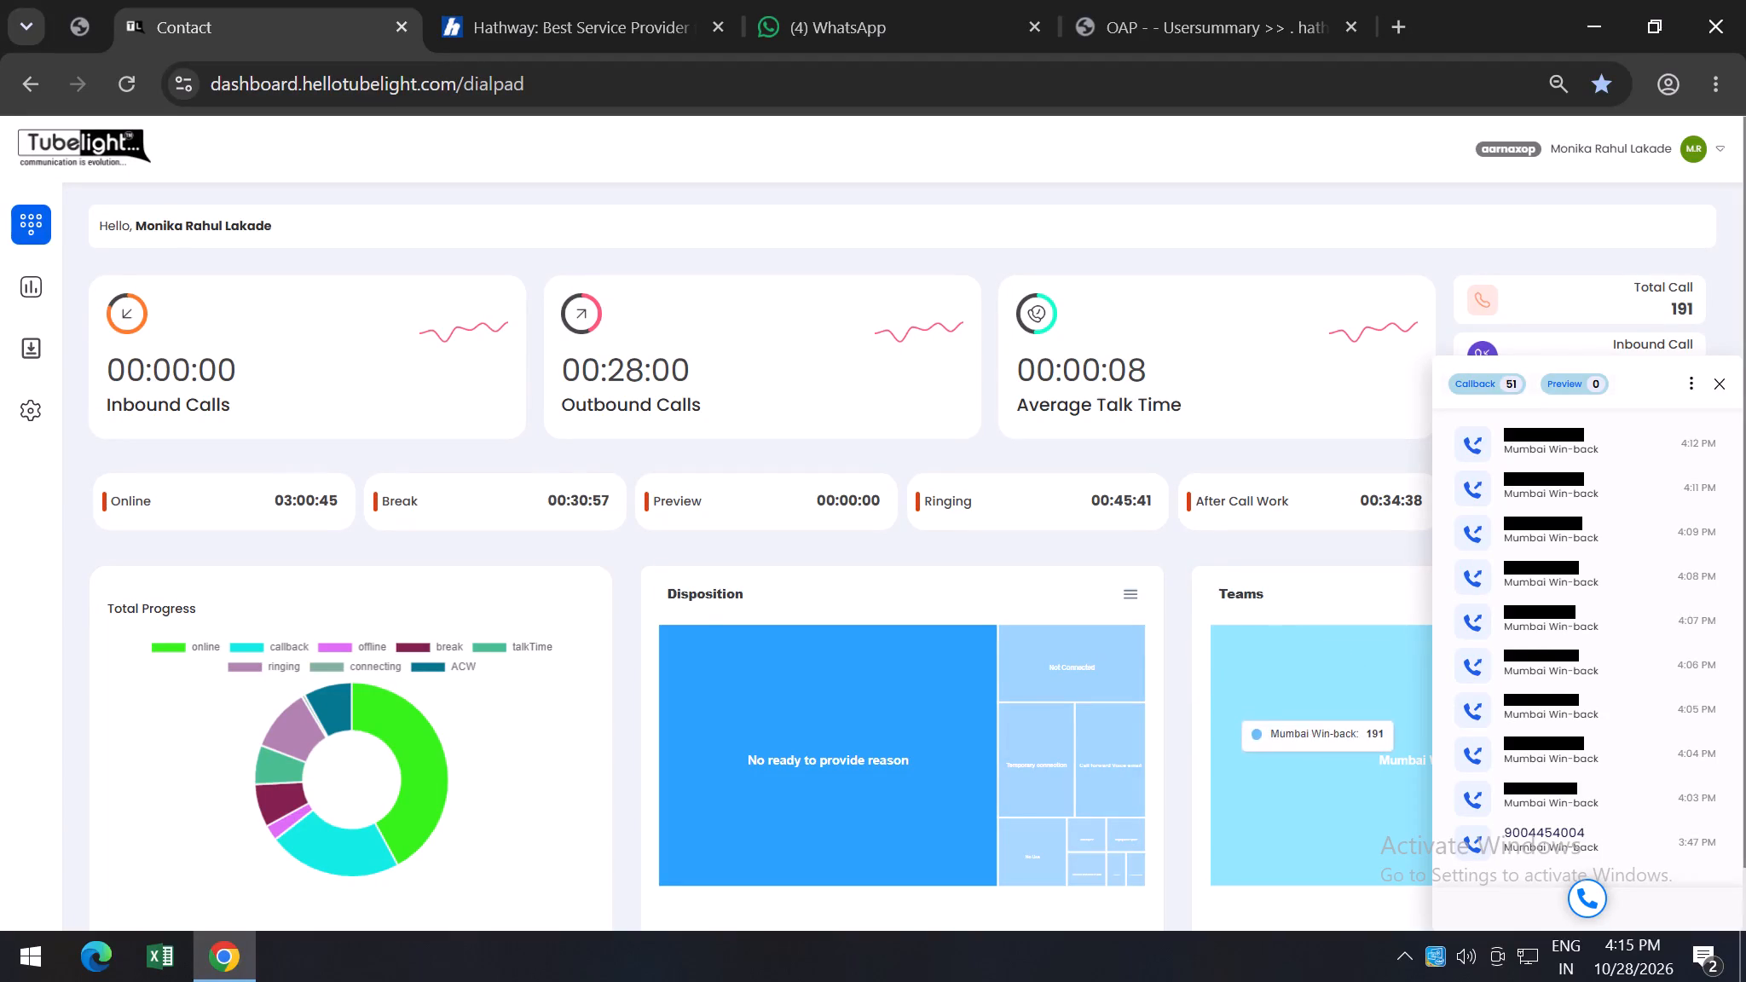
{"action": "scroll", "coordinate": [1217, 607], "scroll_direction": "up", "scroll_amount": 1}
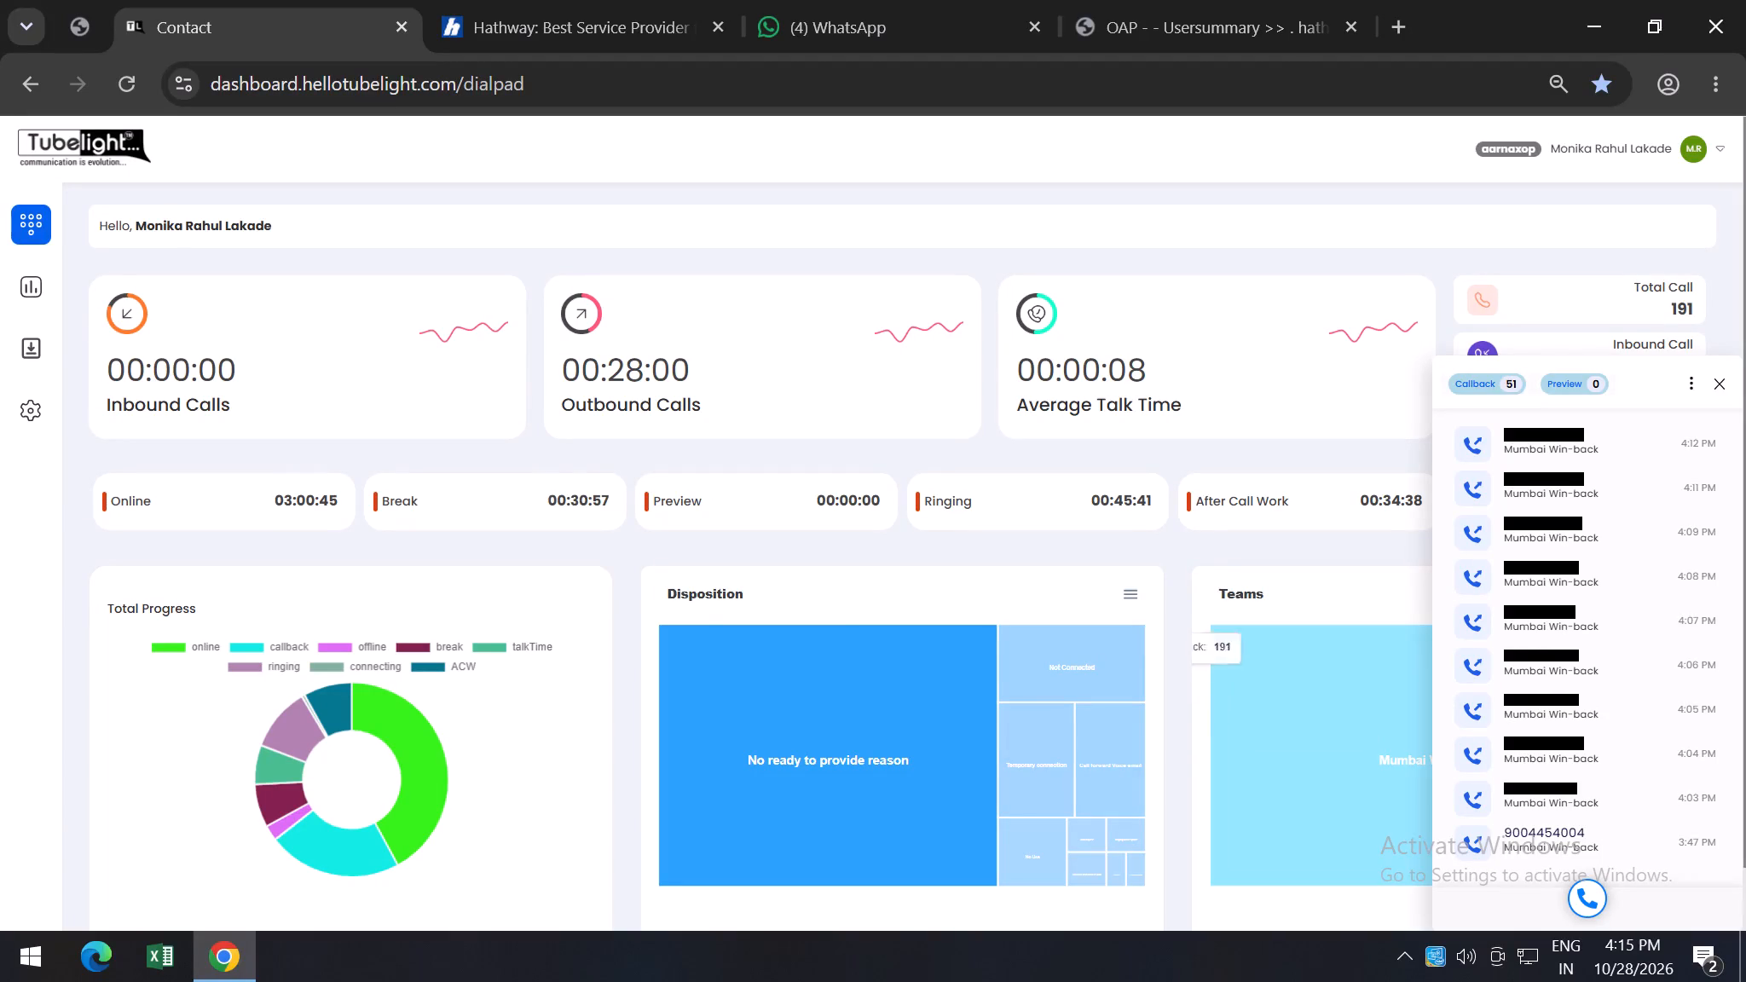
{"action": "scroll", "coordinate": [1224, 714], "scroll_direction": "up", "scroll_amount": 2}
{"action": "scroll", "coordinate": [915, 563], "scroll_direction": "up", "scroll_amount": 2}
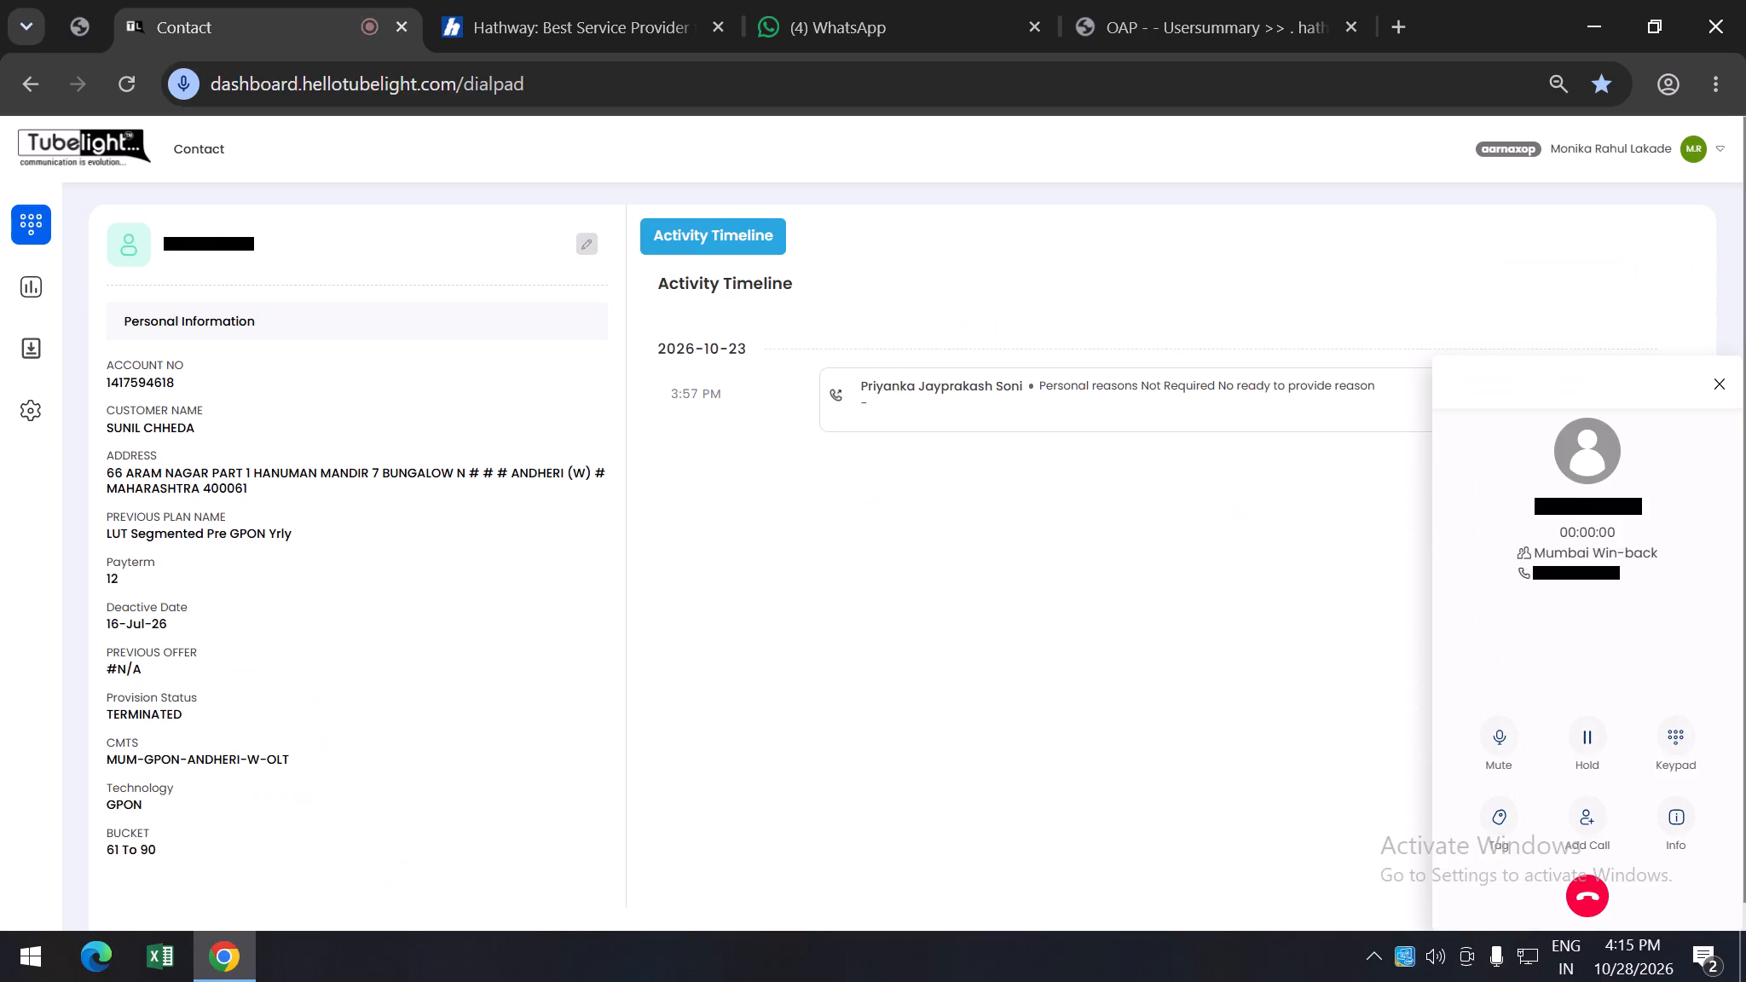
End the Andheri customer's call, tag it Personal reasons, Not Required, No ready to provide reason, and submit the tags.
{"action": "left_click", "coordinate": [1609, 894]}
{"action": "left_click", "coordinate": [1604, 894]}
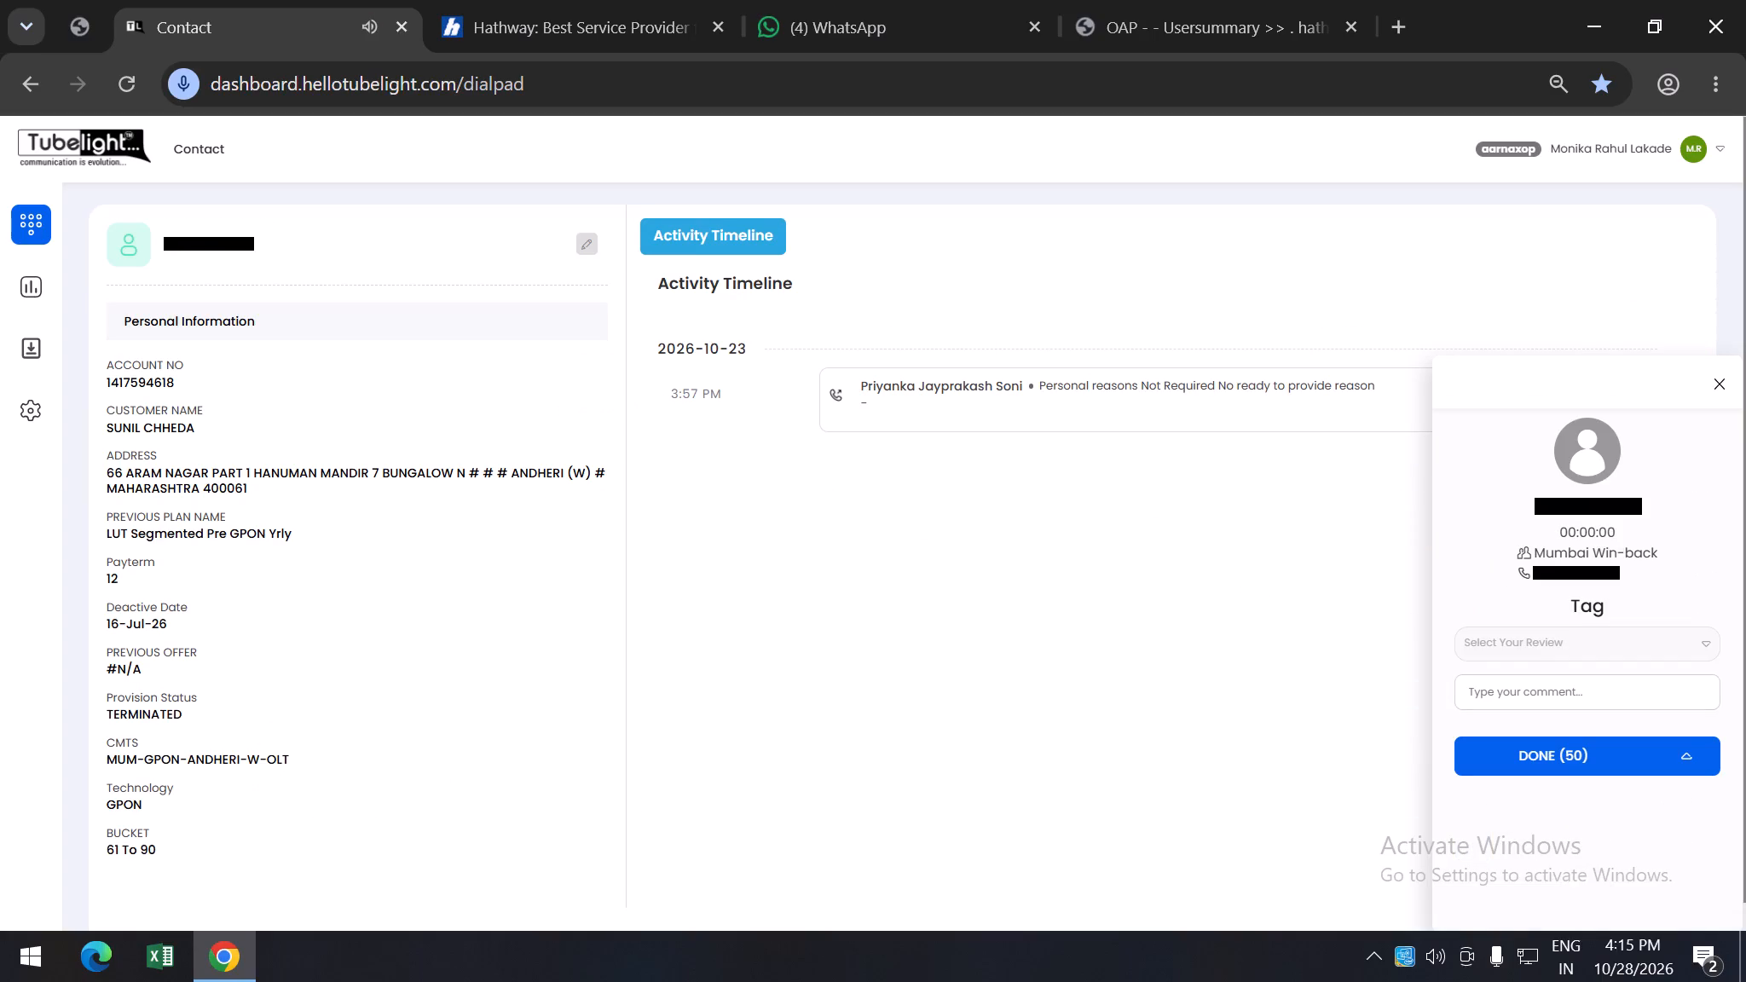
{"action": "left_click", "coordinate": [1541, 637]}
{"action": "scroll", "coordinate": [1463, 743], "scroll_direction": "down", "scroll_amount": 1}
{"action": "left_click", "coordinate": [1505, 728]}
{"action": "left_click_drag", "start_coordinate": [1599, 640], "coordinate": [1599, 639]}
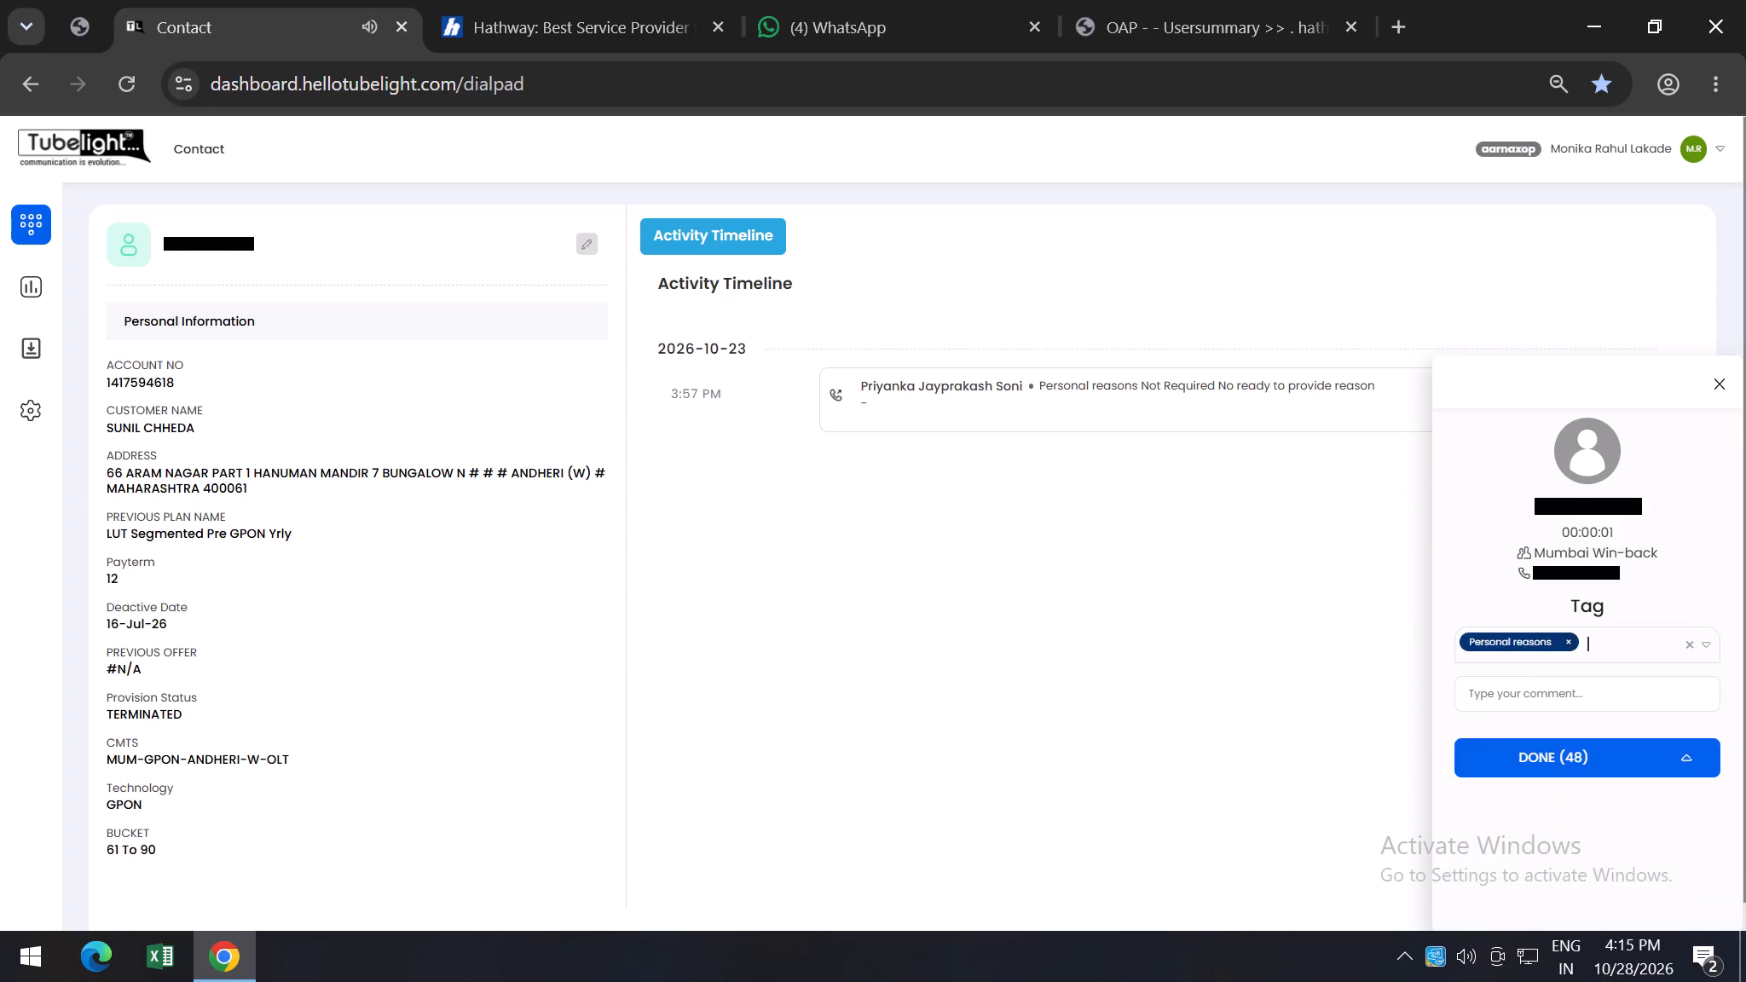
{"action": "left_click_drag", "start_coordinate": [1599, 639], "coordinate": [1601, 651]}
{"action": "left_click", "coordinate": [1544, 736]}
{"action": "left_click_drag", "start_coordinate": [1613, 676], "coordinate": [1611, 690]}
{"action": "left_click", "coordinate": [1582, 736]}
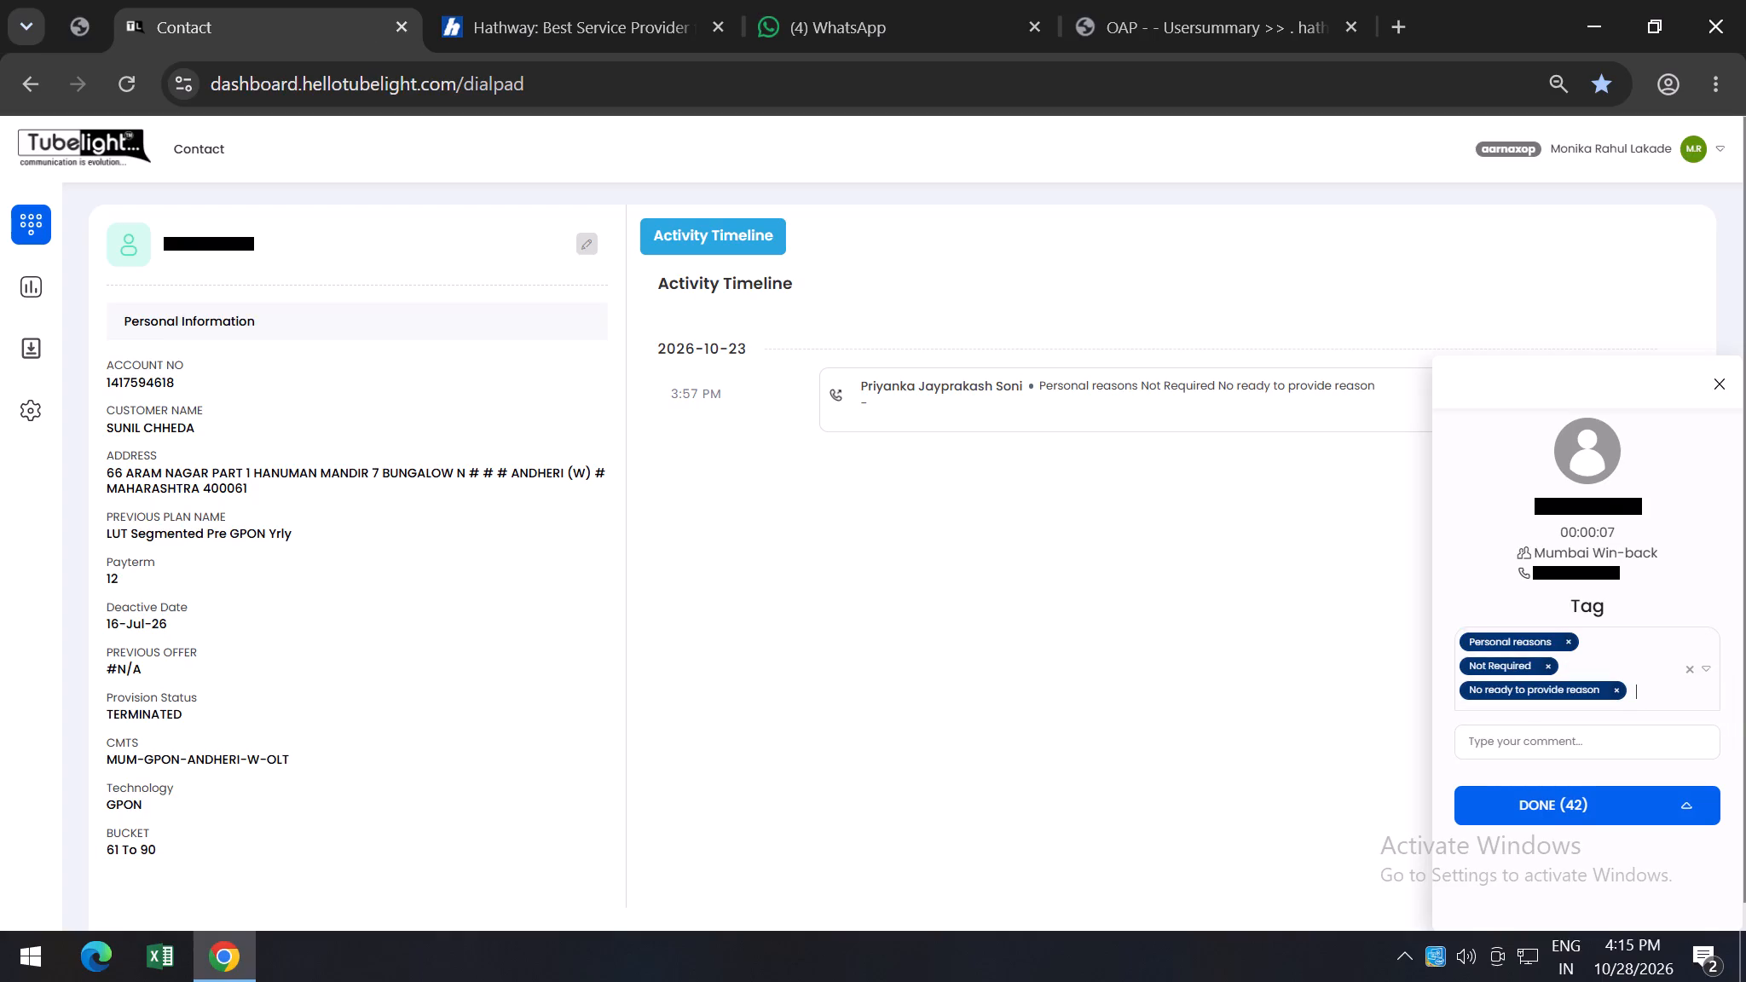
{"action": "left_click", "coordinate": [1594, 800]}
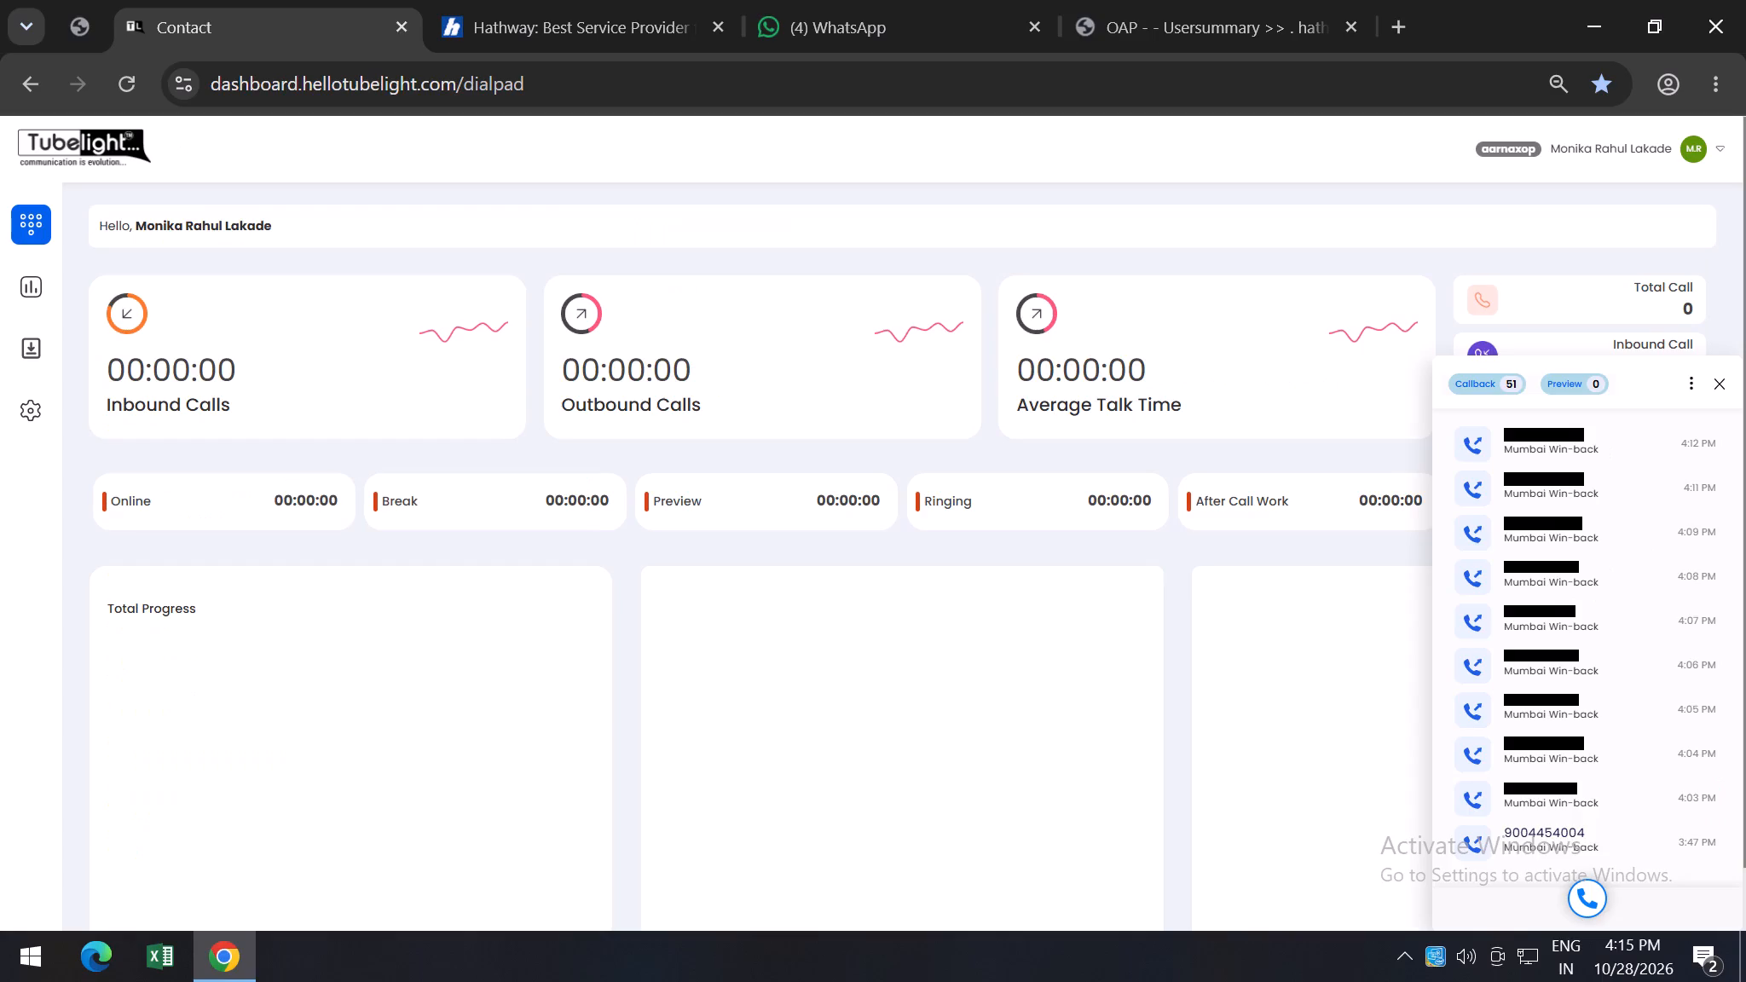
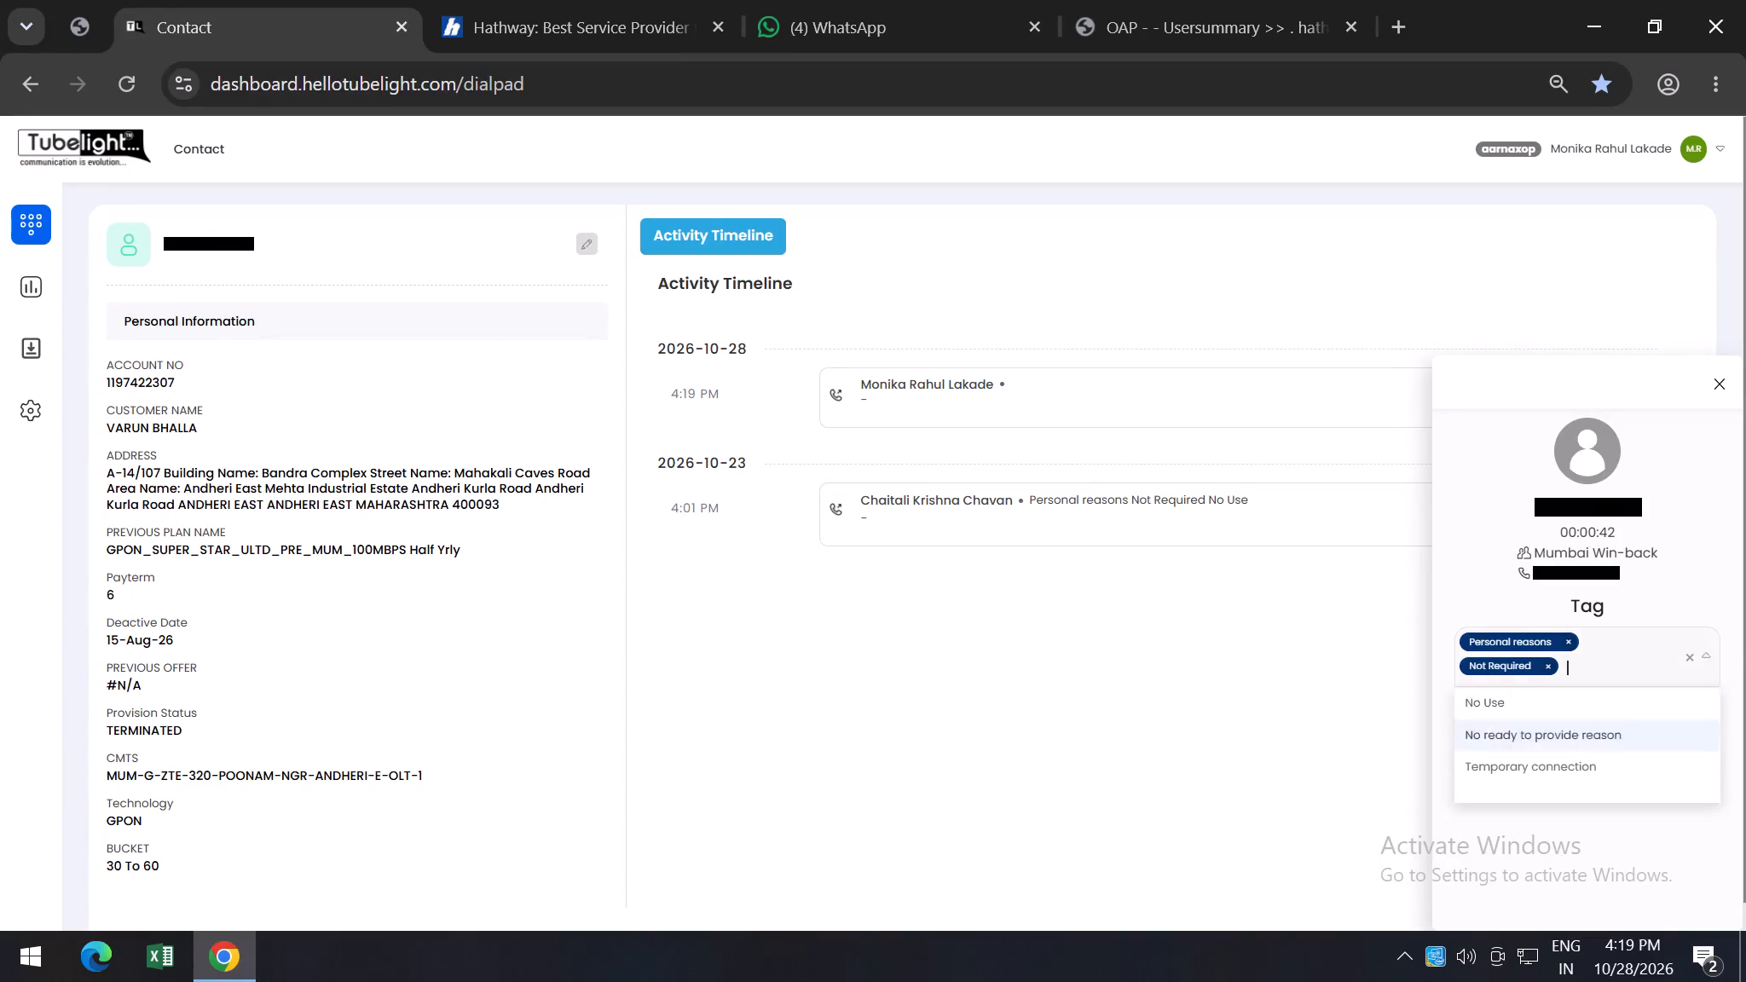
Add the tag No ready to provide reason to the Andheri East customer's call and submit the tags.
{"action": "left_click_drag", "start_coordinate": [1593, 736], "coordinate": [1596, 749]}
{"action": "left_click", "coordinate": [1603, 802]}
Switch to the OAP user summary page with the customer account's payment history.
{"action": "left_click", "coordinate": [532, 0]}
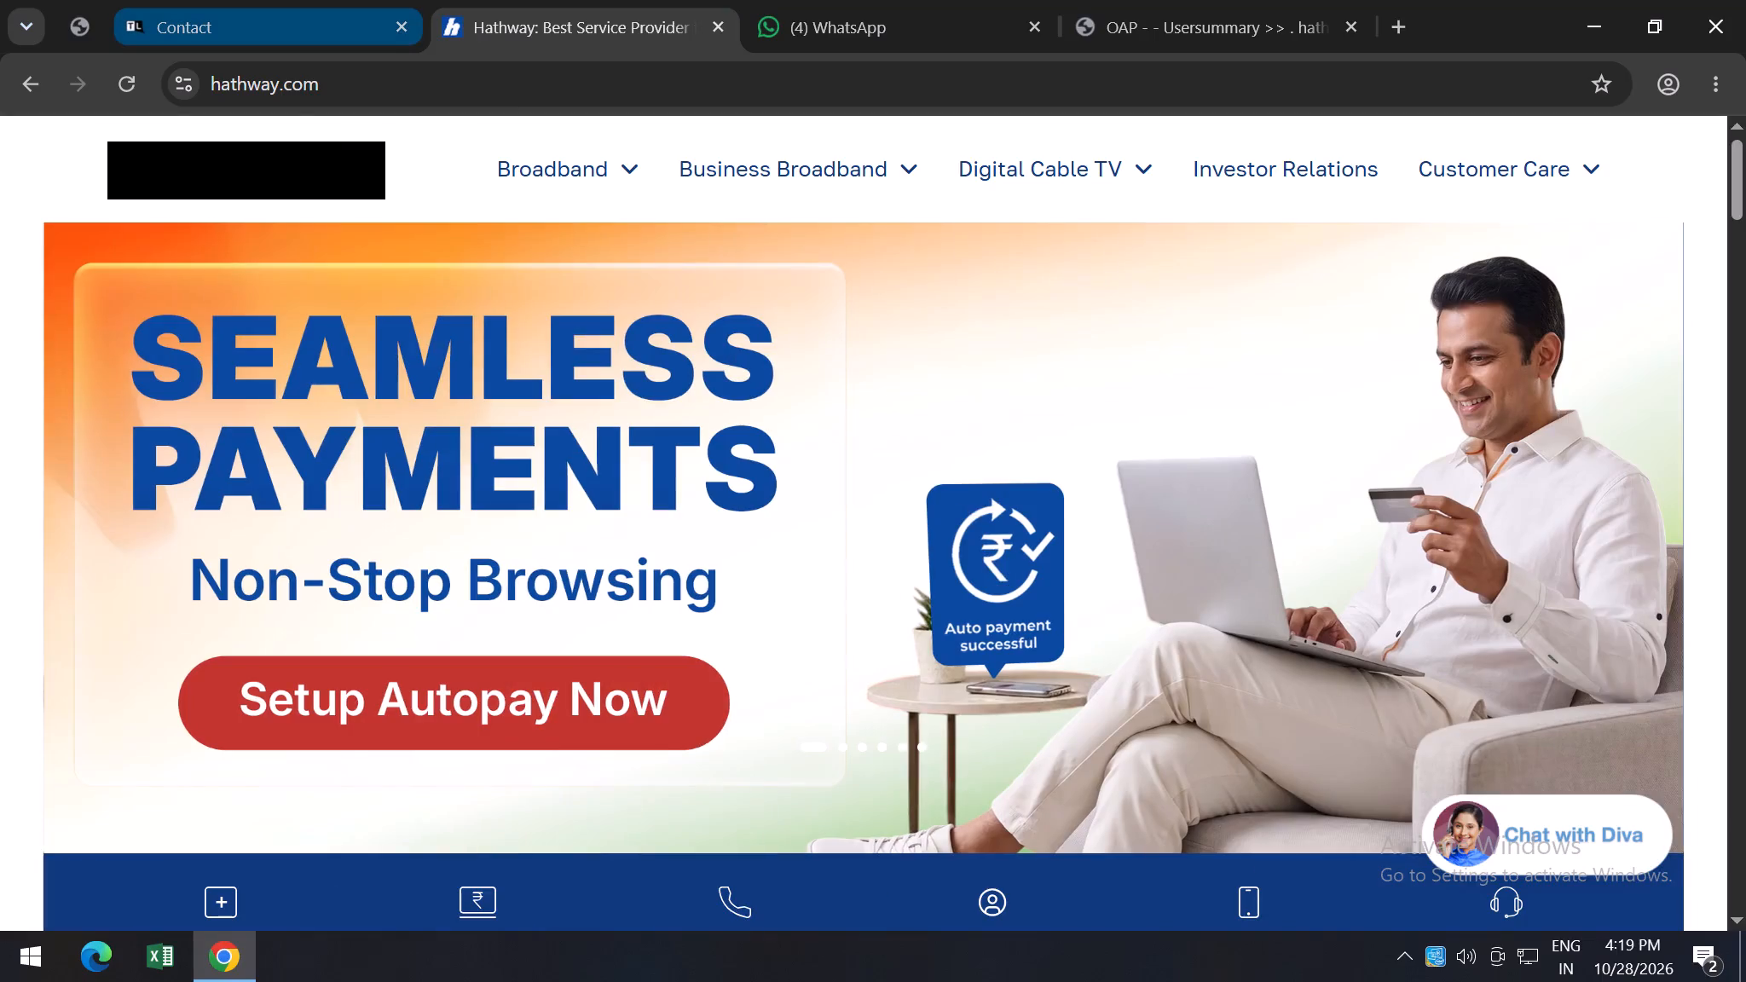
{"action": "left_click", "coordinate": [180, 0]}
{"action": "left_click", "coordinate": [1211, 14]}
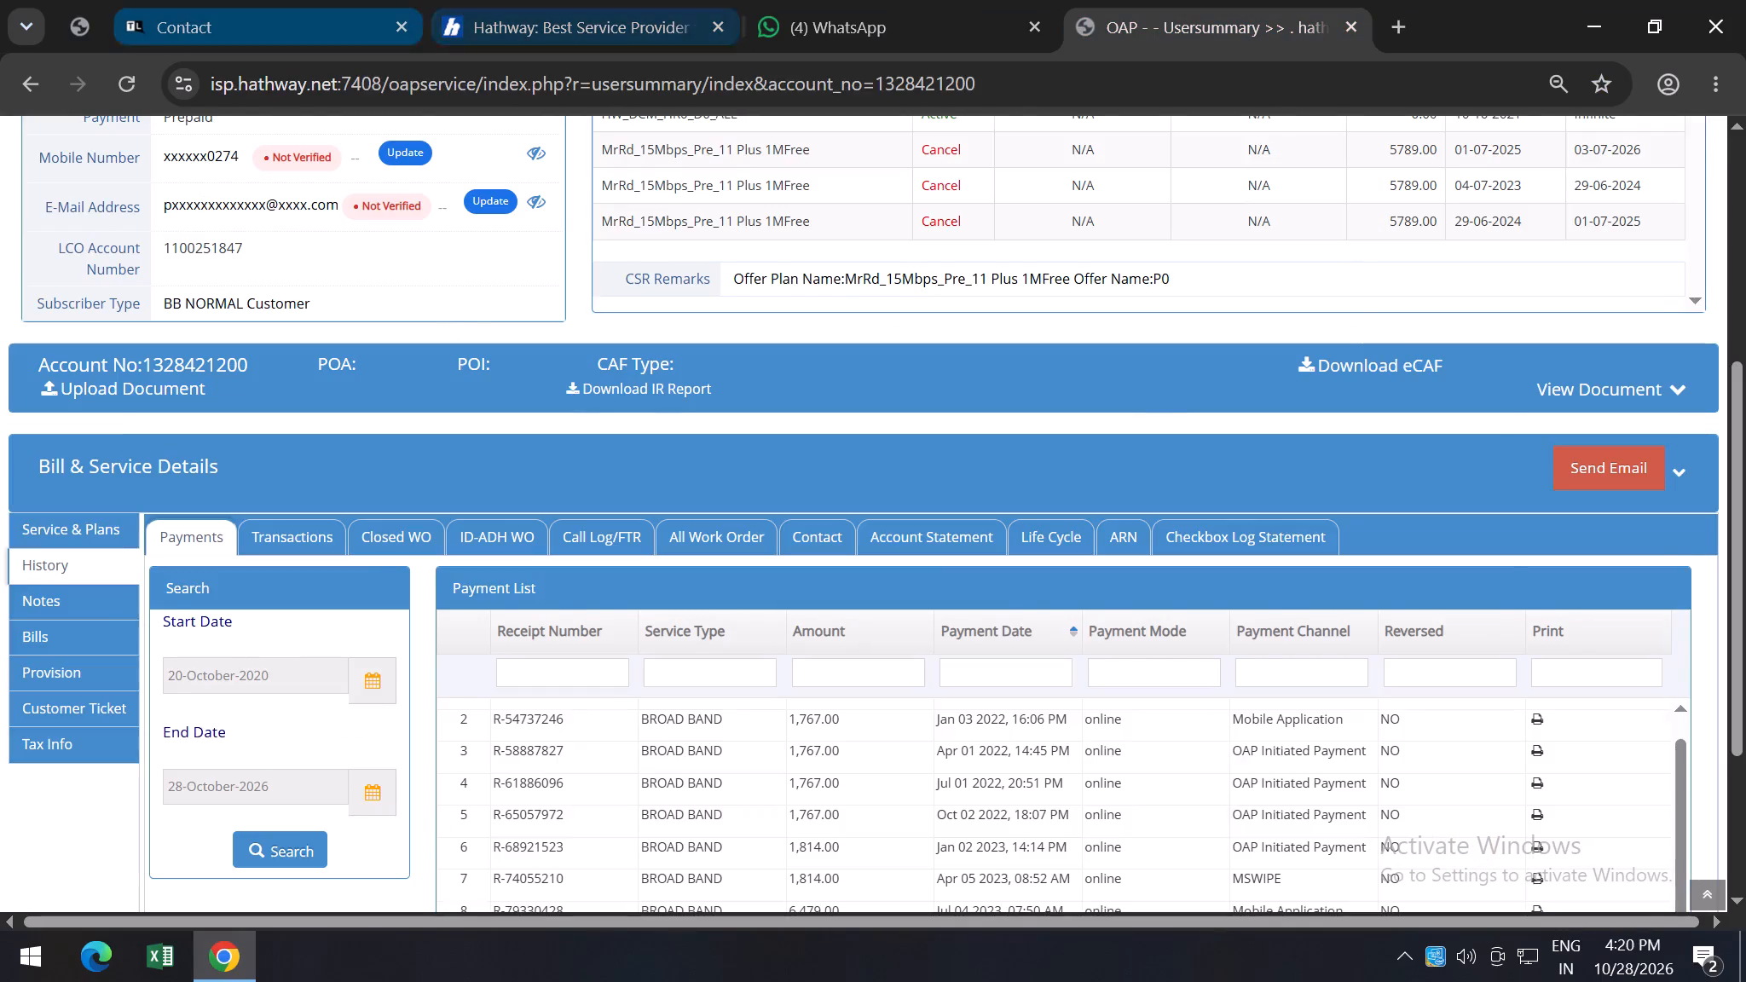
Return from the customer's Hathway account summary to the Tubelight dialer dashboard.
{"action": "left_click", "coordinate": [244, 3]}
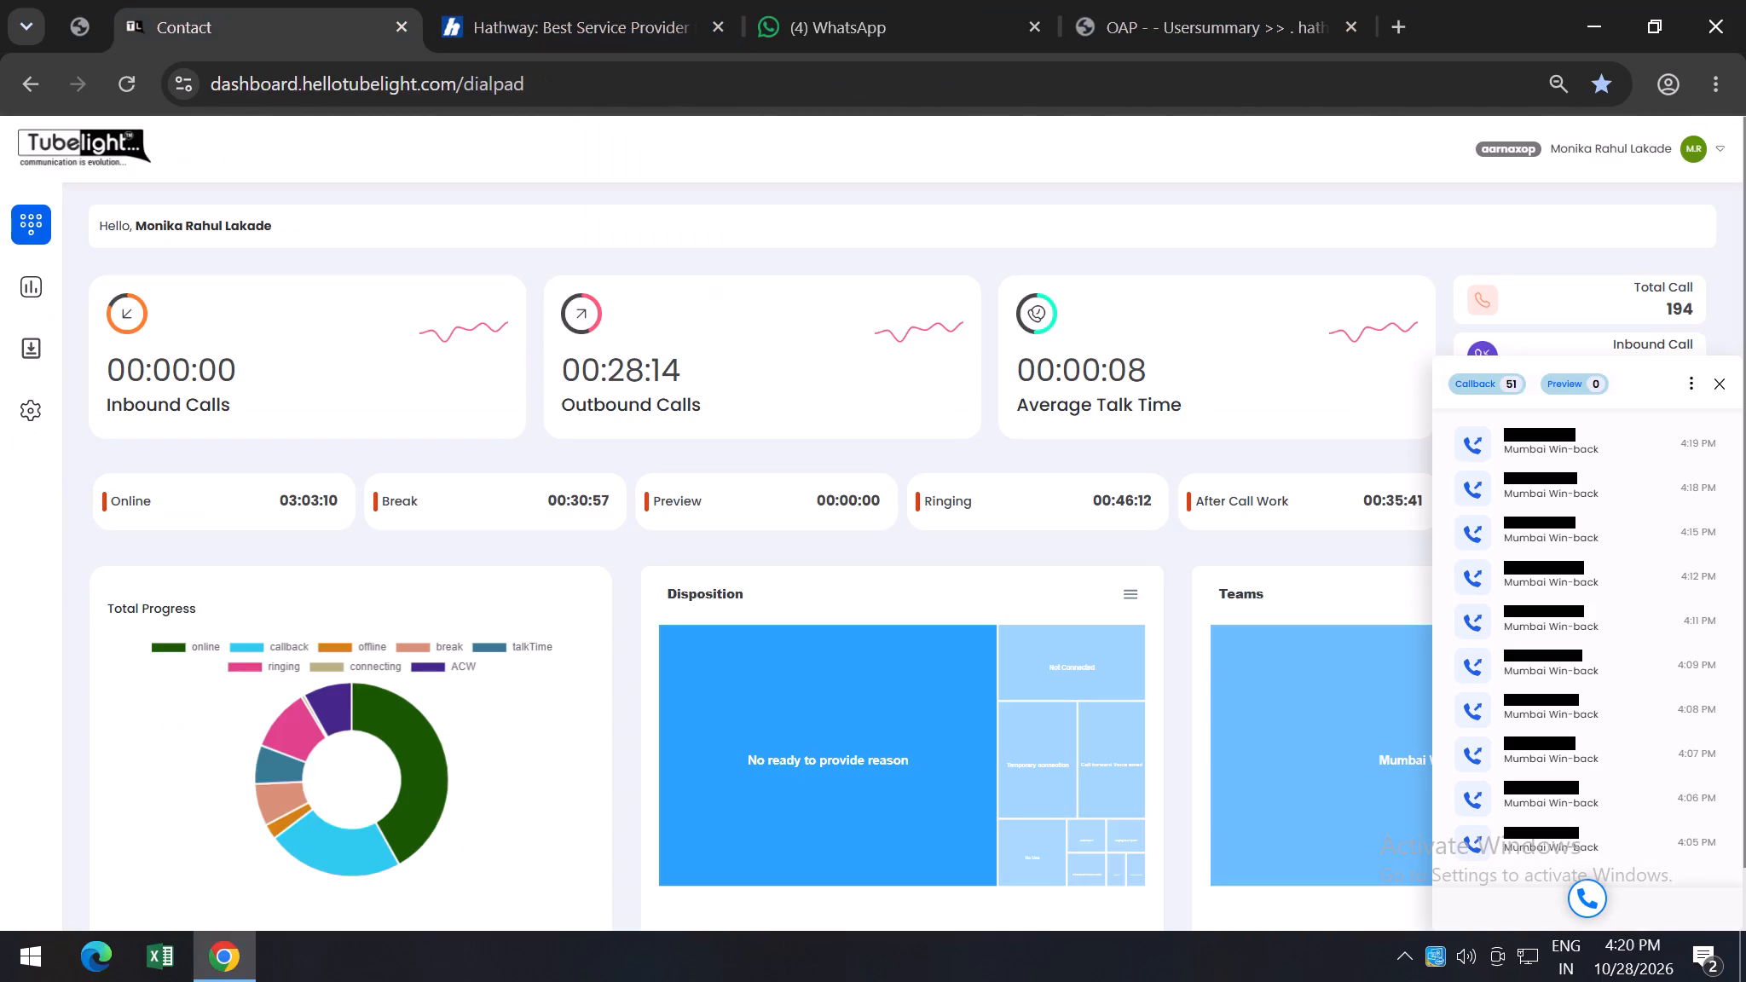
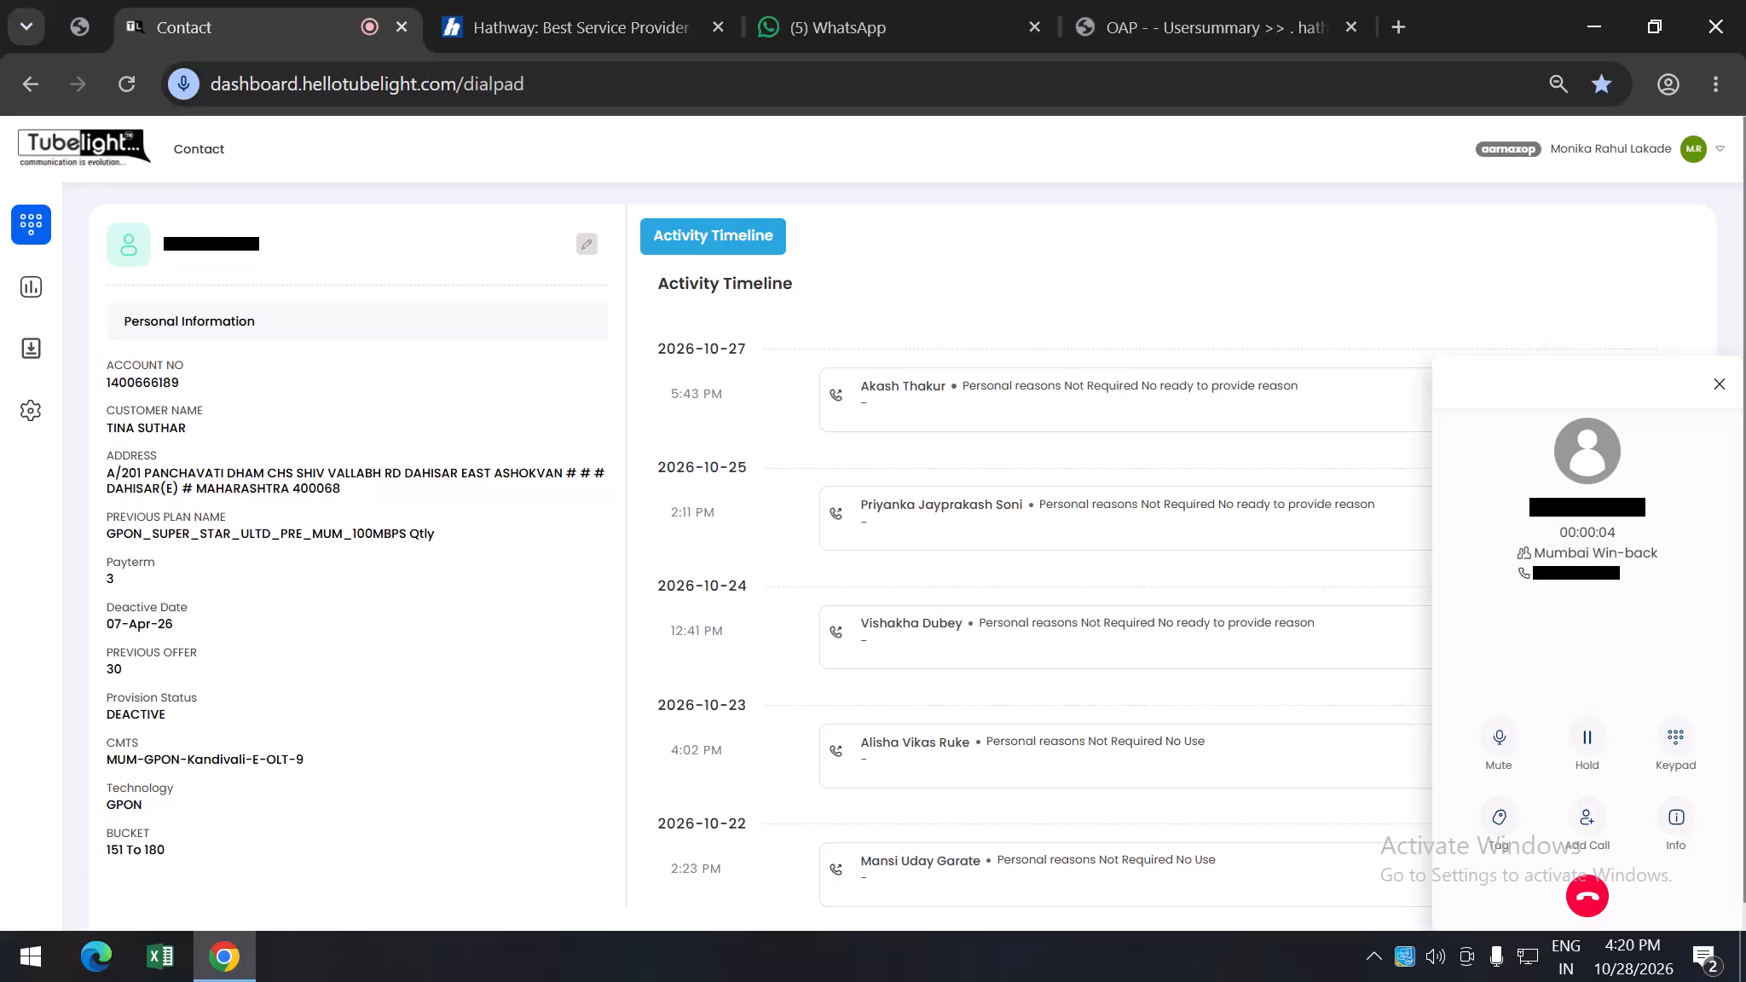
End the active Mumbai Win-back call.
{"action": "left_click", "coordinate": [1590, 892]}
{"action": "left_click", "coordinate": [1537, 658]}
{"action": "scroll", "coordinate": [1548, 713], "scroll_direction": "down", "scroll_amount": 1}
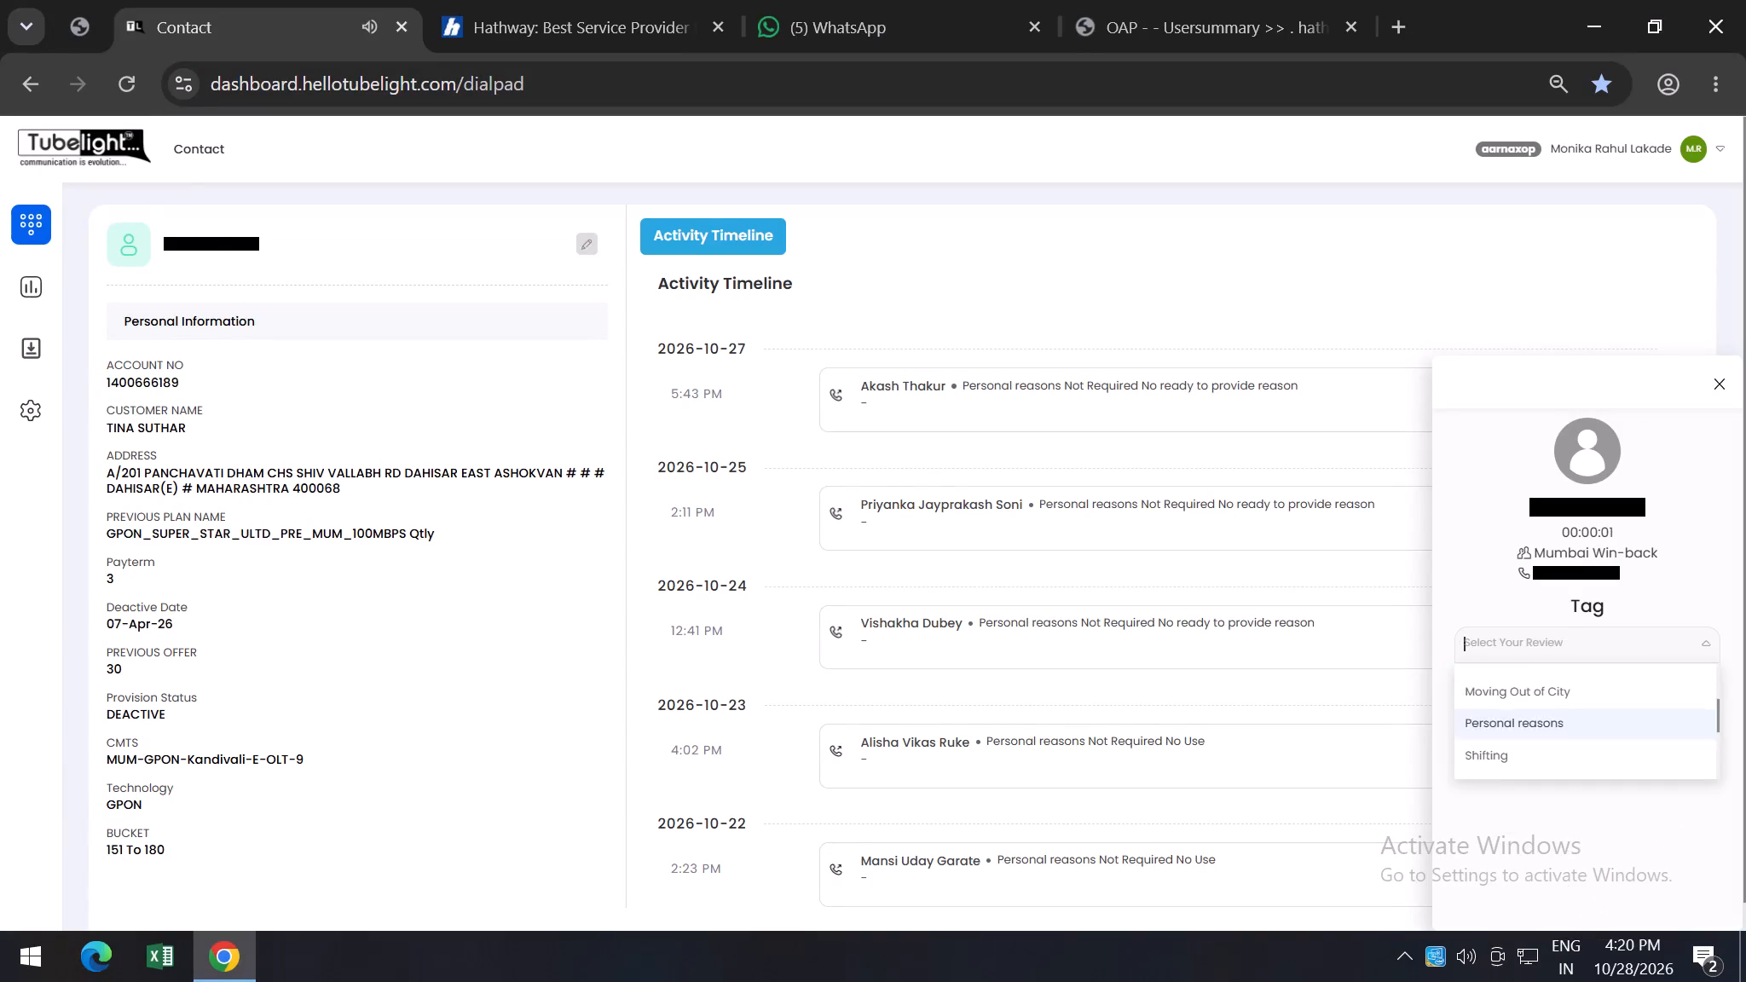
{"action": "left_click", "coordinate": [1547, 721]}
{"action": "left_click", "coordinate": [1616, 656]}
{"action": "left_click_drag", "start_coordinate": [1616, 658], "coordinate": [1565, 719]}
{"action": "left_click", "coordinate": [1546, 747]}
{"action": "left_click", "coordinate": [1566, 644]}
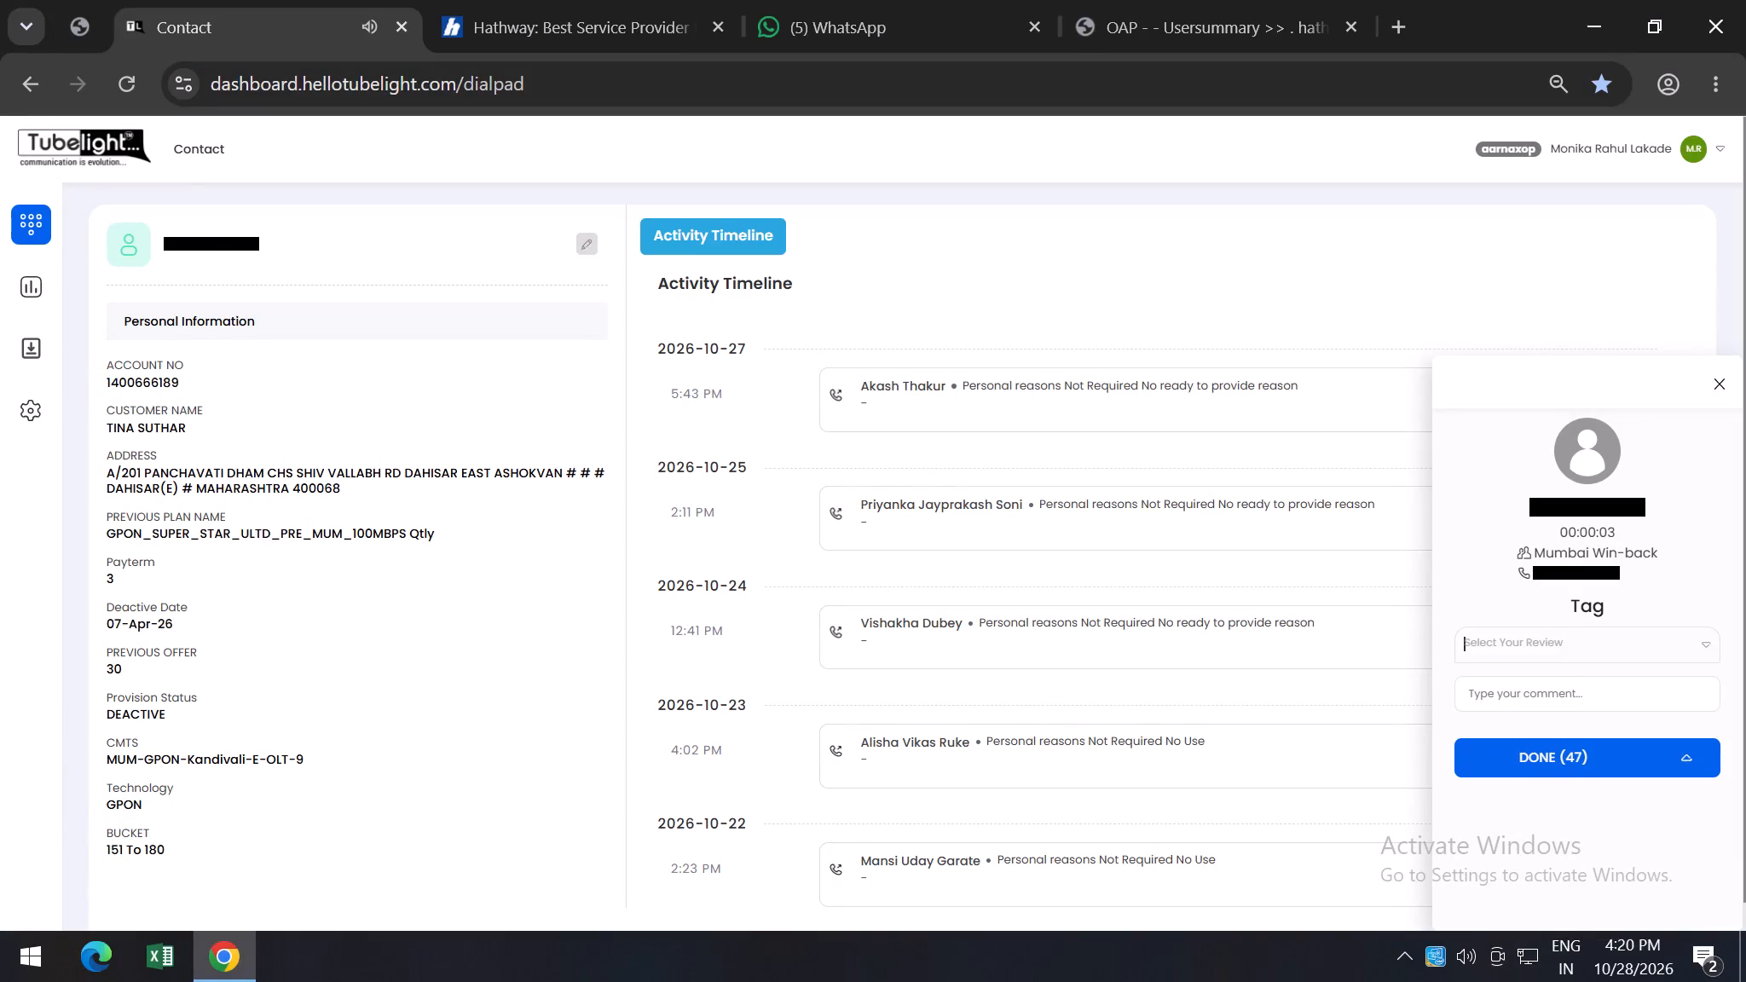
Tag the ended call as Not Connect, Not Contactable and Call forward Voice email, and submit the tags.
{"action": "left_click_drag", "start_coordinate": [1537, 642], "coordinate": [1534, 660]}
{"action": "scroll", "coordinate": [1528, 731], "scroll_direction": "down", "scroll_amount": 4}
{"action": "left_click", "coordinate": [1530, 736]}
{"action": "left_click", "coordinate": [1582, 654]}
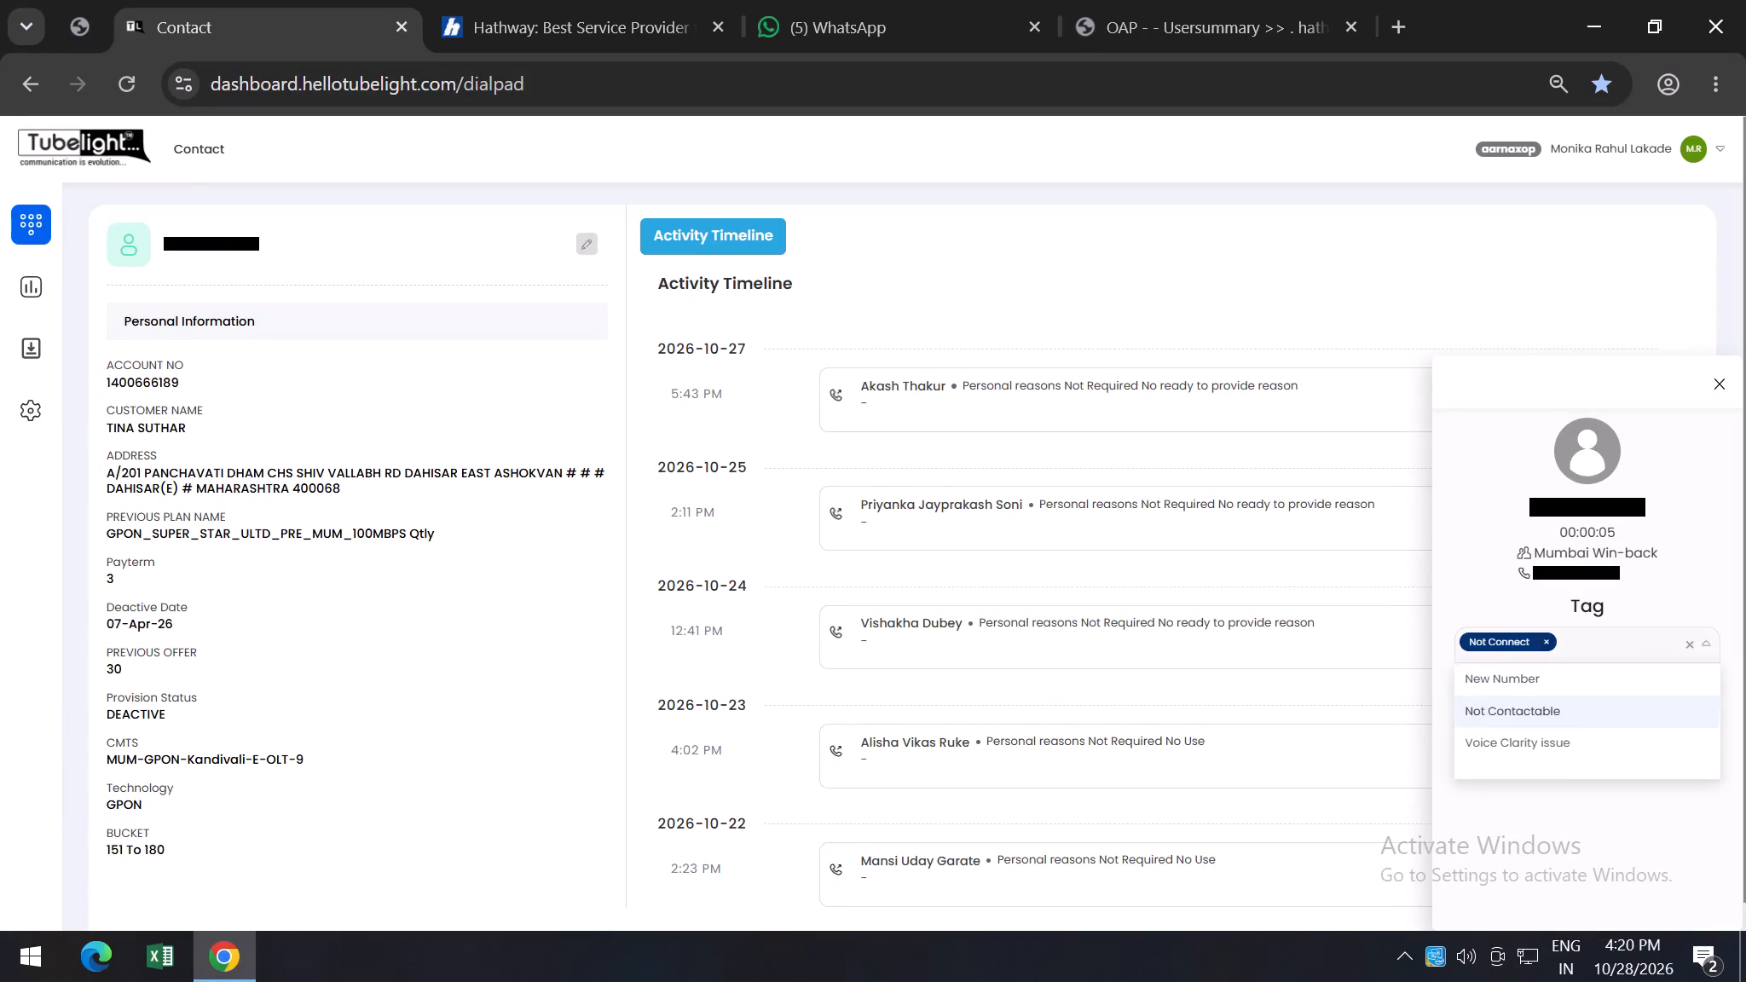
{"action": "left_click", "coordinate": [1535, 707]}
{"action": "left_click_drag", "start_coordinate": [1622, 650], "coordinate": [1605, 672]}
{"action": "scroll", "coordinate": [1528, 742], "scroll_direction": "down", "scroll_amount": 2}
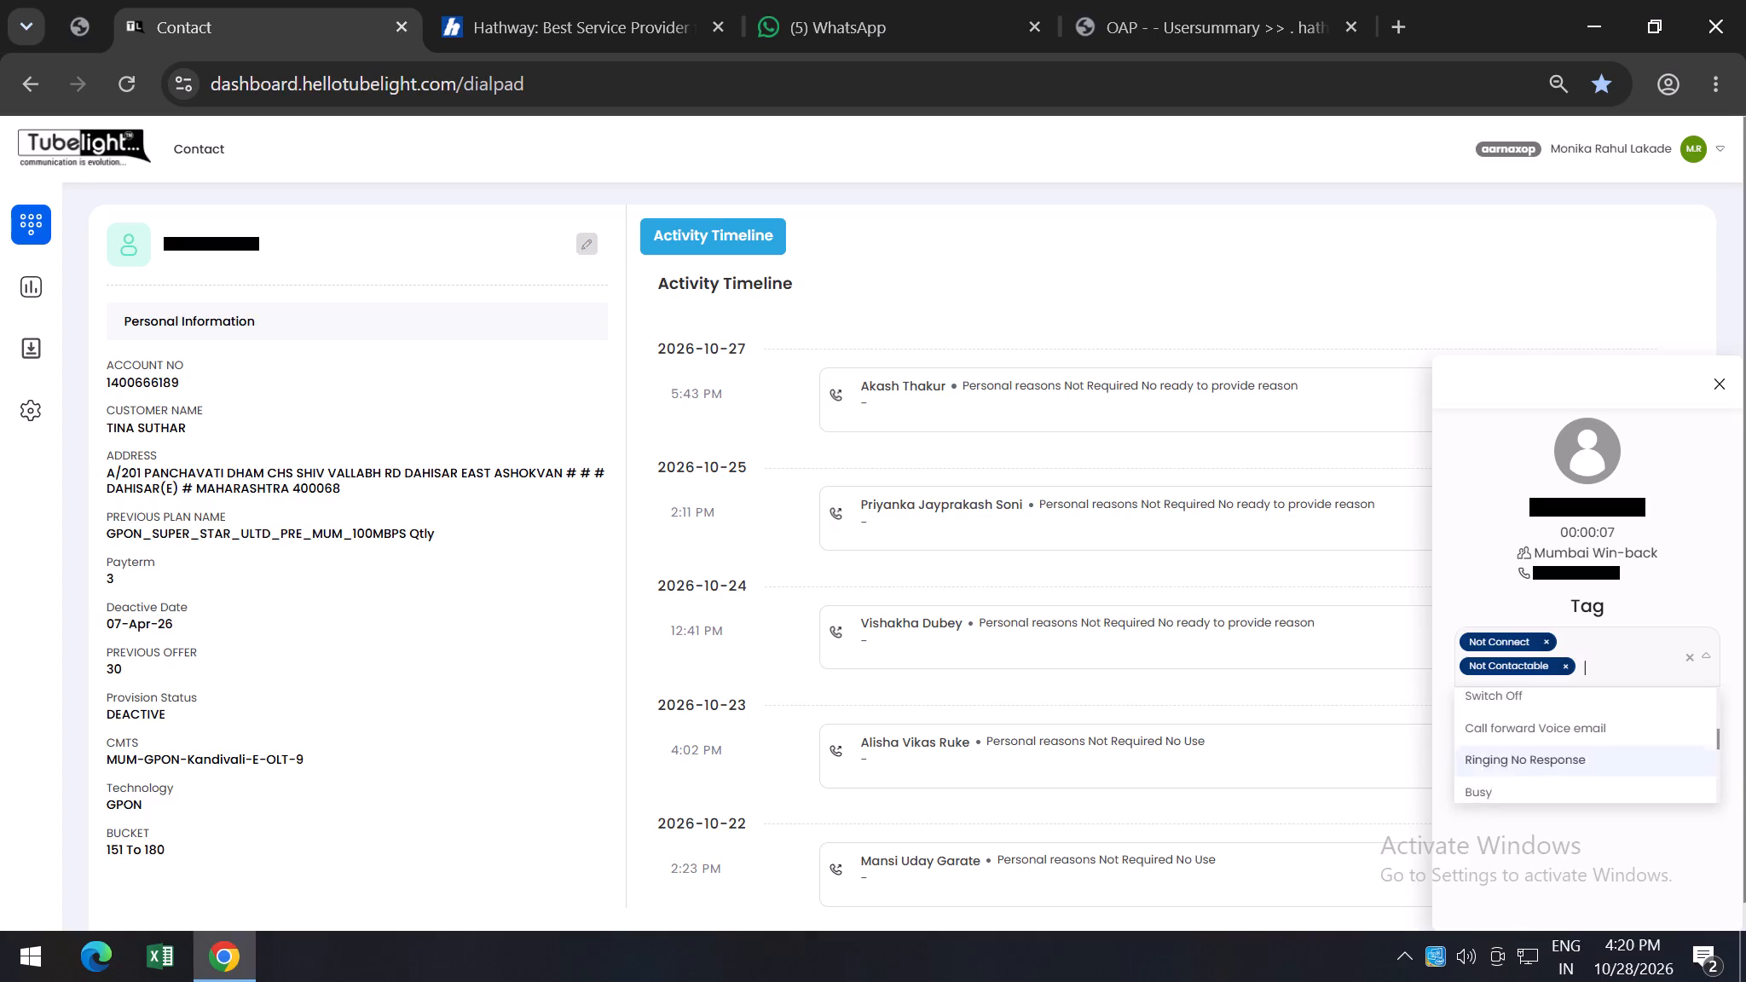
{"action": "left_click", "coordinate": [1551, 730]}
{"action": "left_click", "coordinate": [1557, 801]}
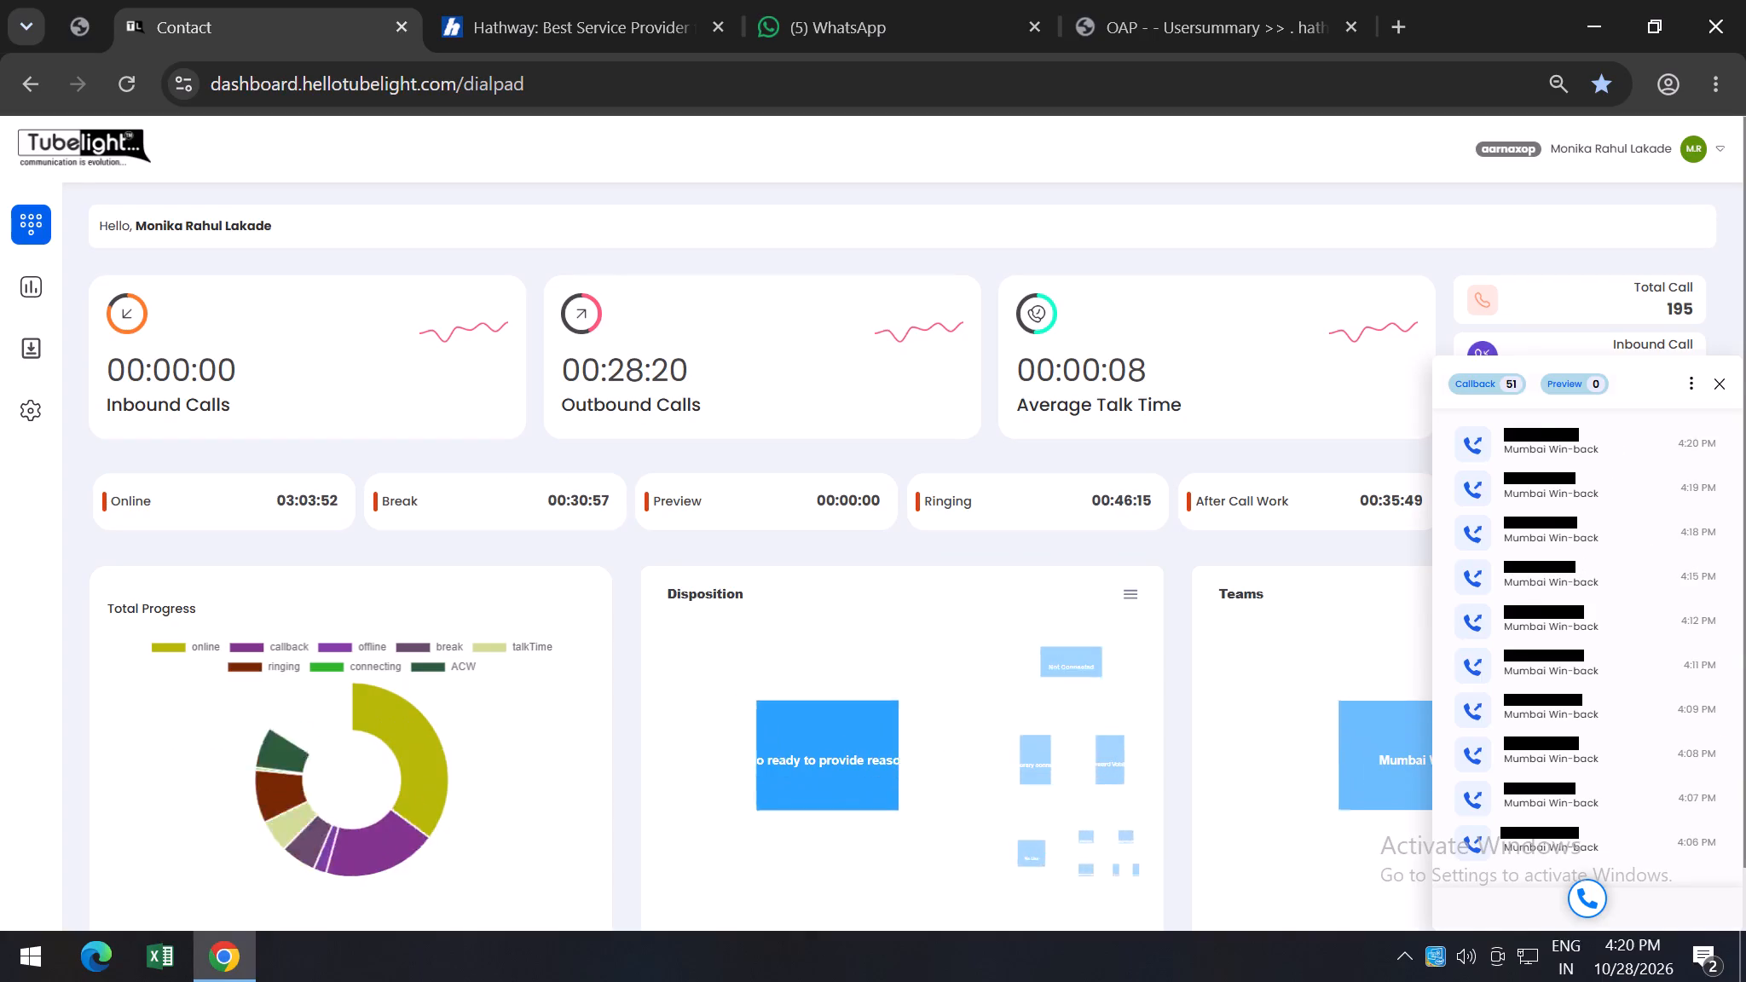
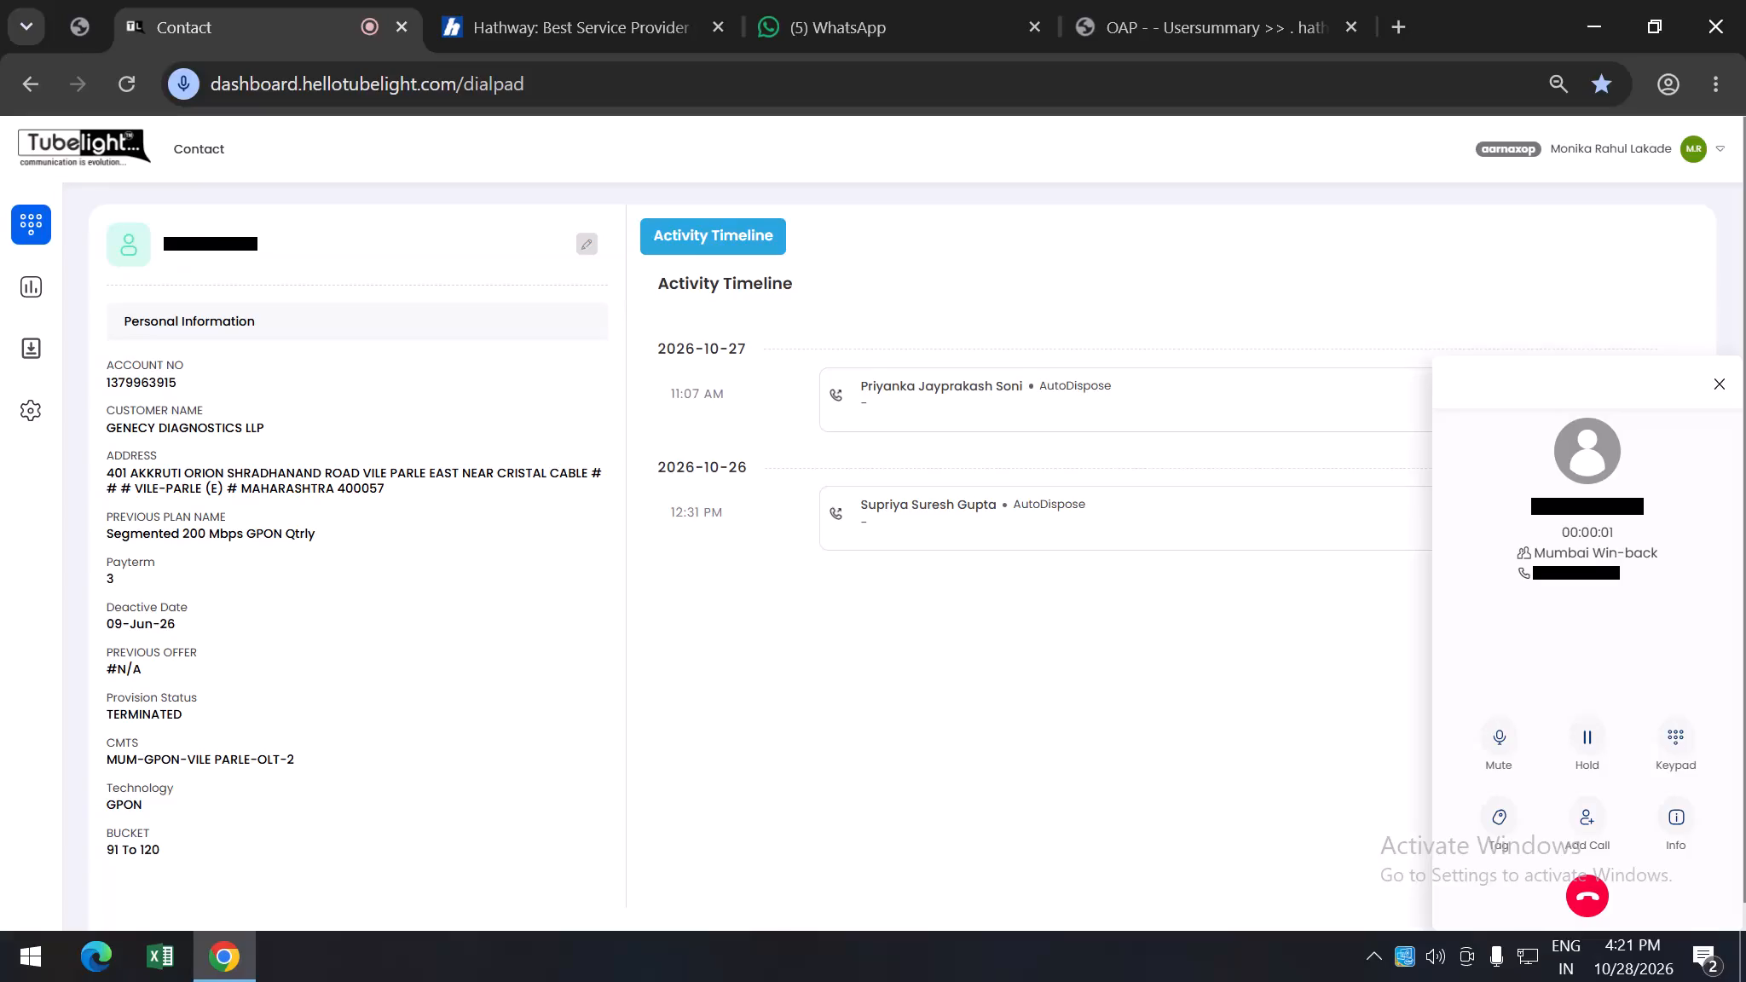
End the active Mumbai Win-back call.
{"action": "left_click", "coordinate": [1590, 894]}
Tag the ended call as Personal reasons, Not Required and No ready to provide reason, and submit the tags.
{"action": "left_click_drag", "start_coordinate": [1528, 619], "coordinate": [1524, 635]}
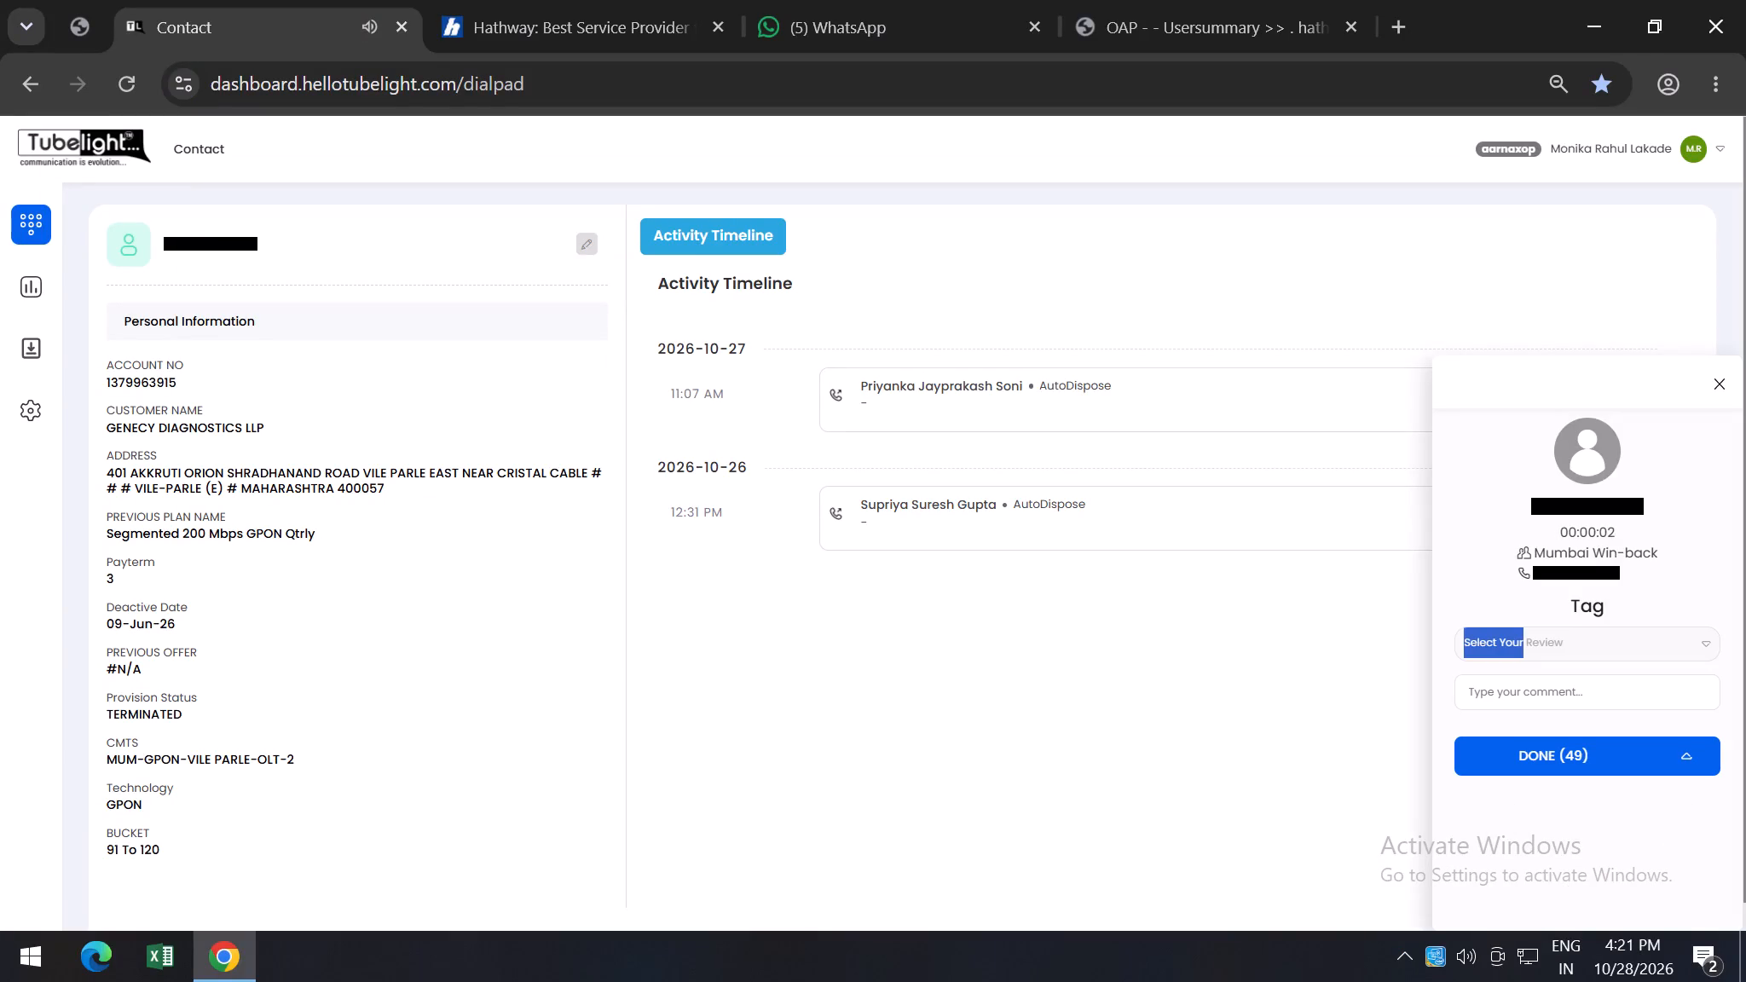
{"action": "left_click", "coordinate": [1524, 635]}
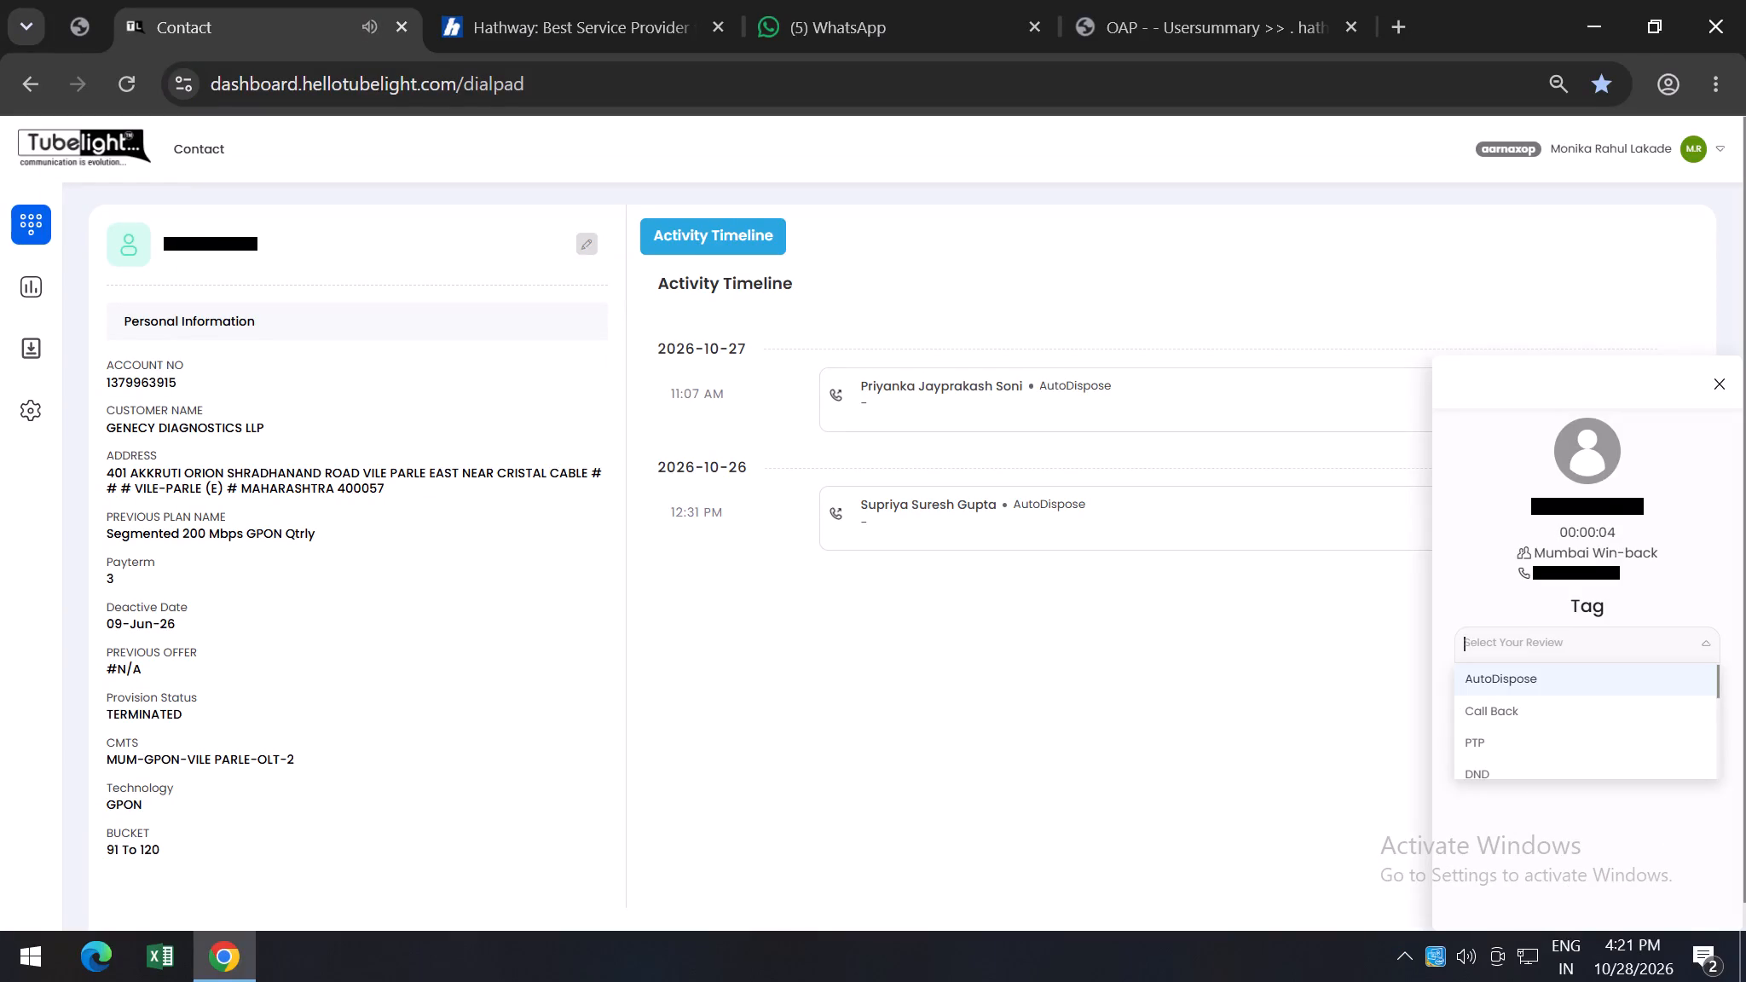
{"action": "scroll", "coordinate": [1517, 690], "scroll_direction": "down", "scroll_amount": 2}
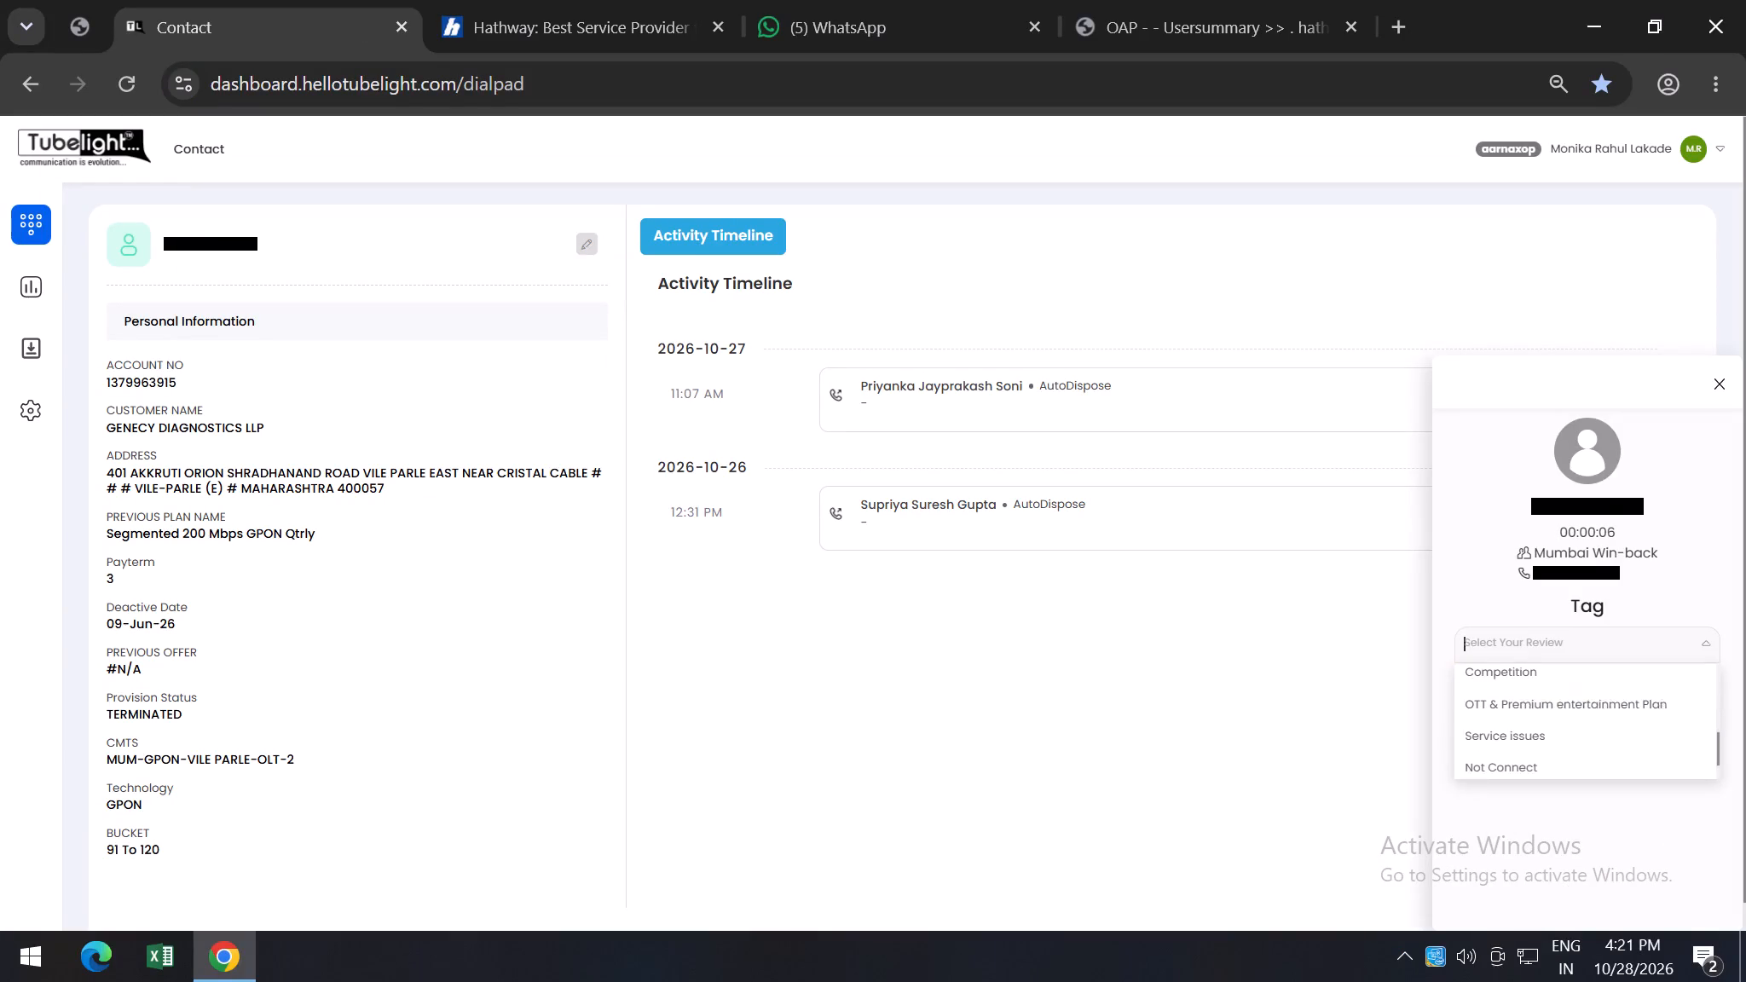
{"action": "scroll", "coordinate": [1517, 690], "scroll_direction": "up", "scroll_amount": 1}
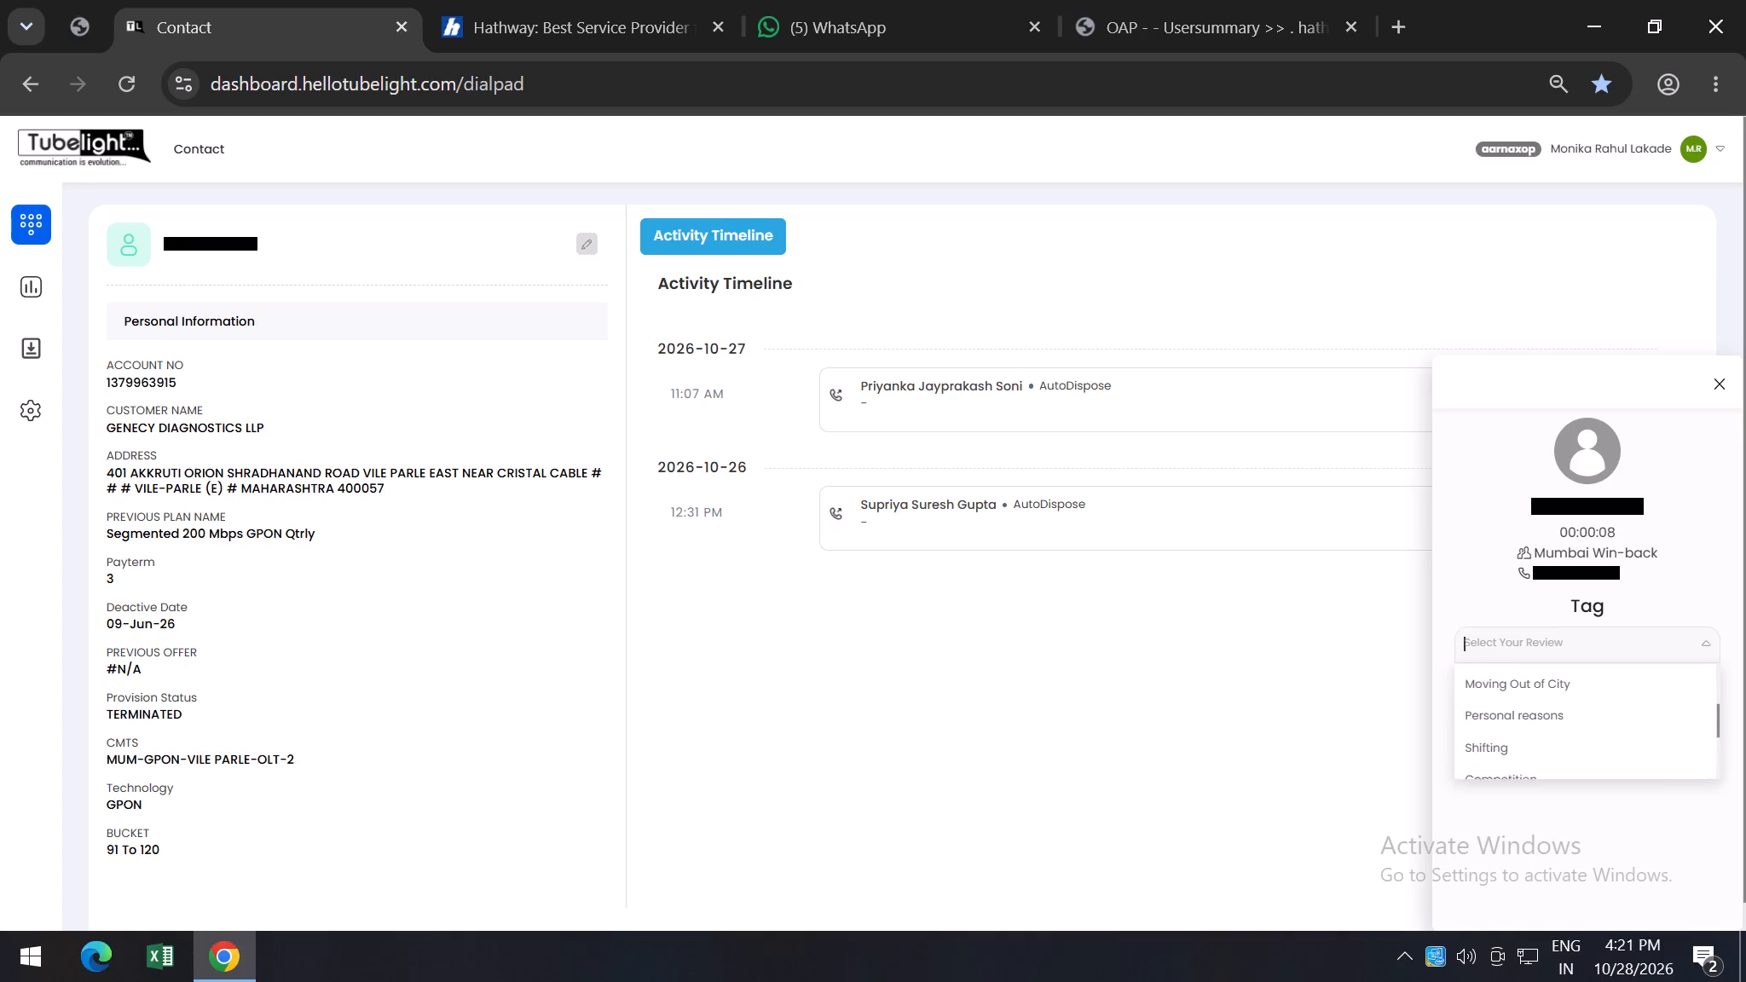
{"action": "left_click", "coordinate": [1556, 723]}
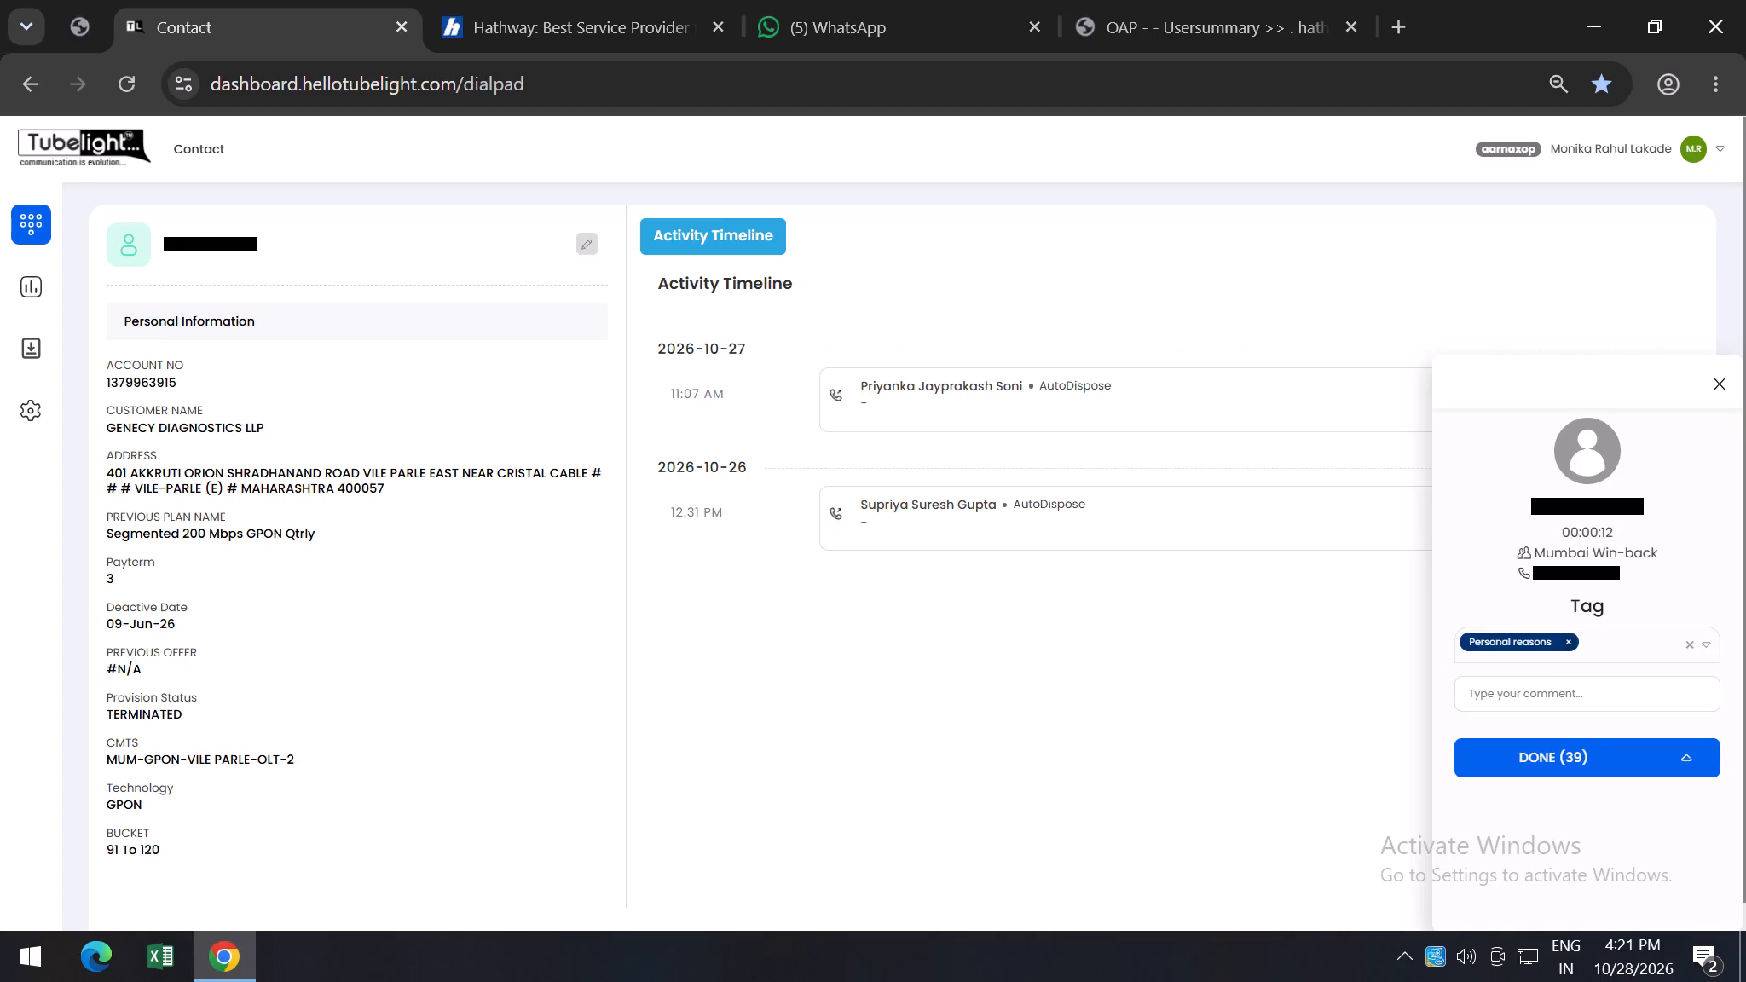
{"action": "left_click", "coordinate": [1612, 639]}
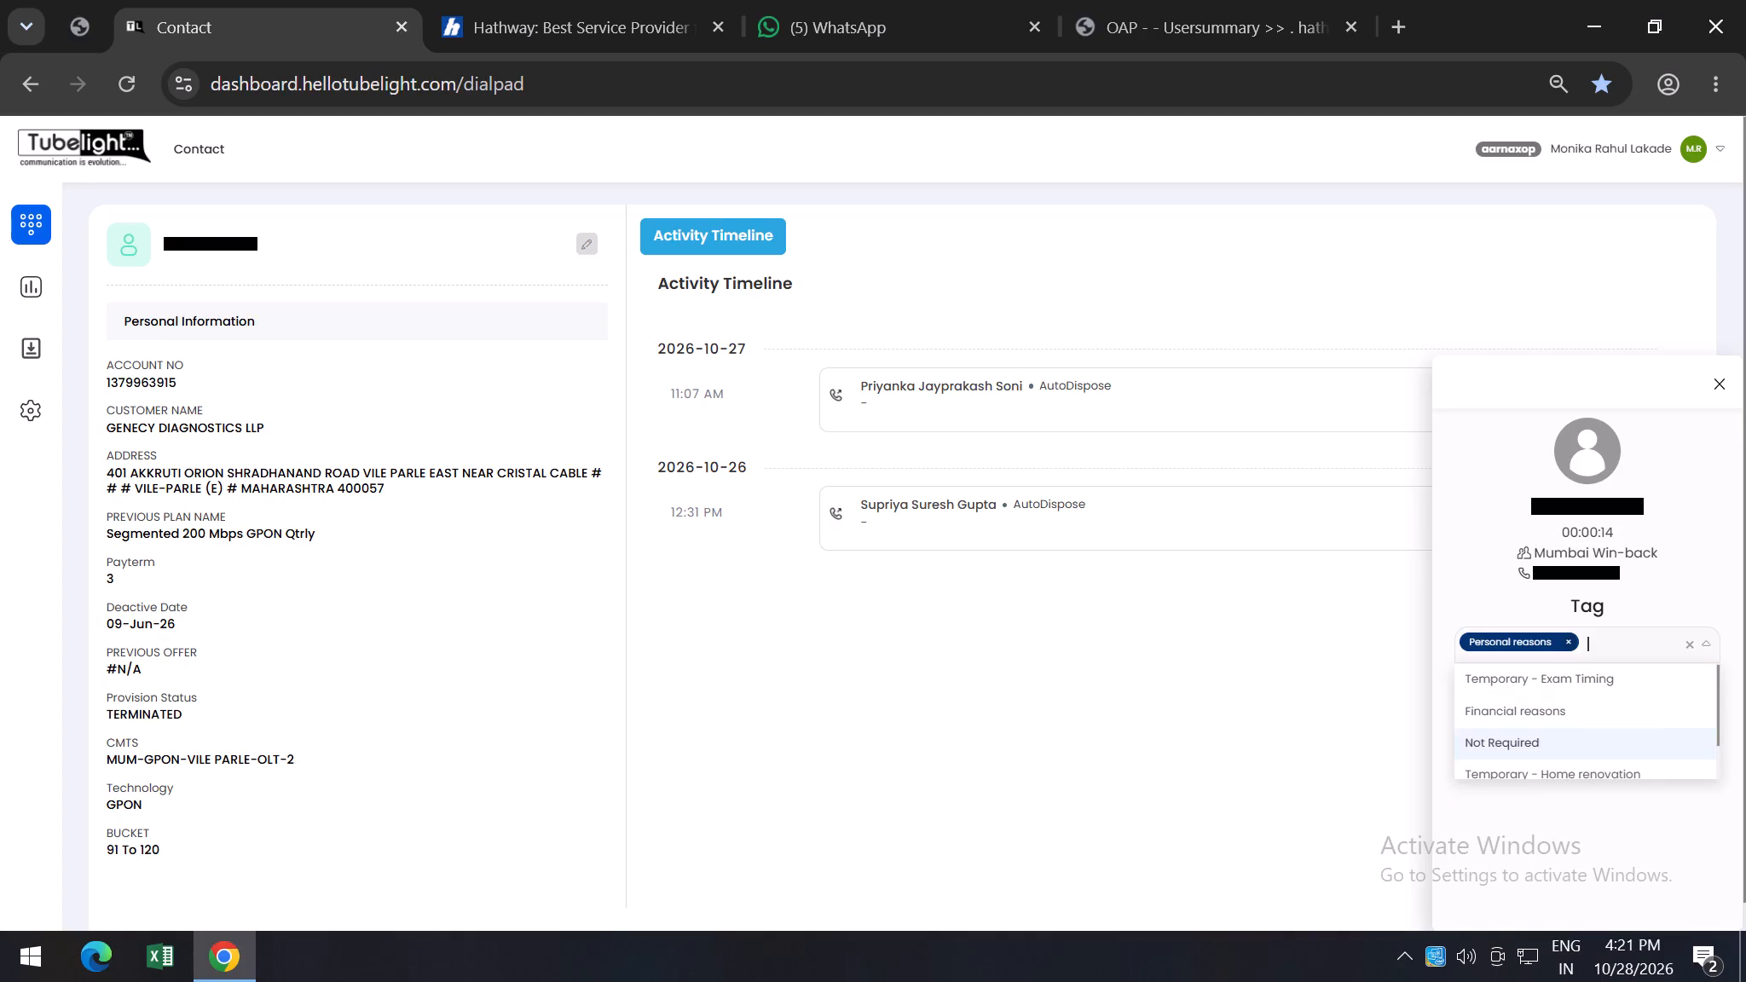
{"action": "left_click", "coordinate": [1524, 730]}
{"action": "left_click", "coordinate": [1592, 665]}
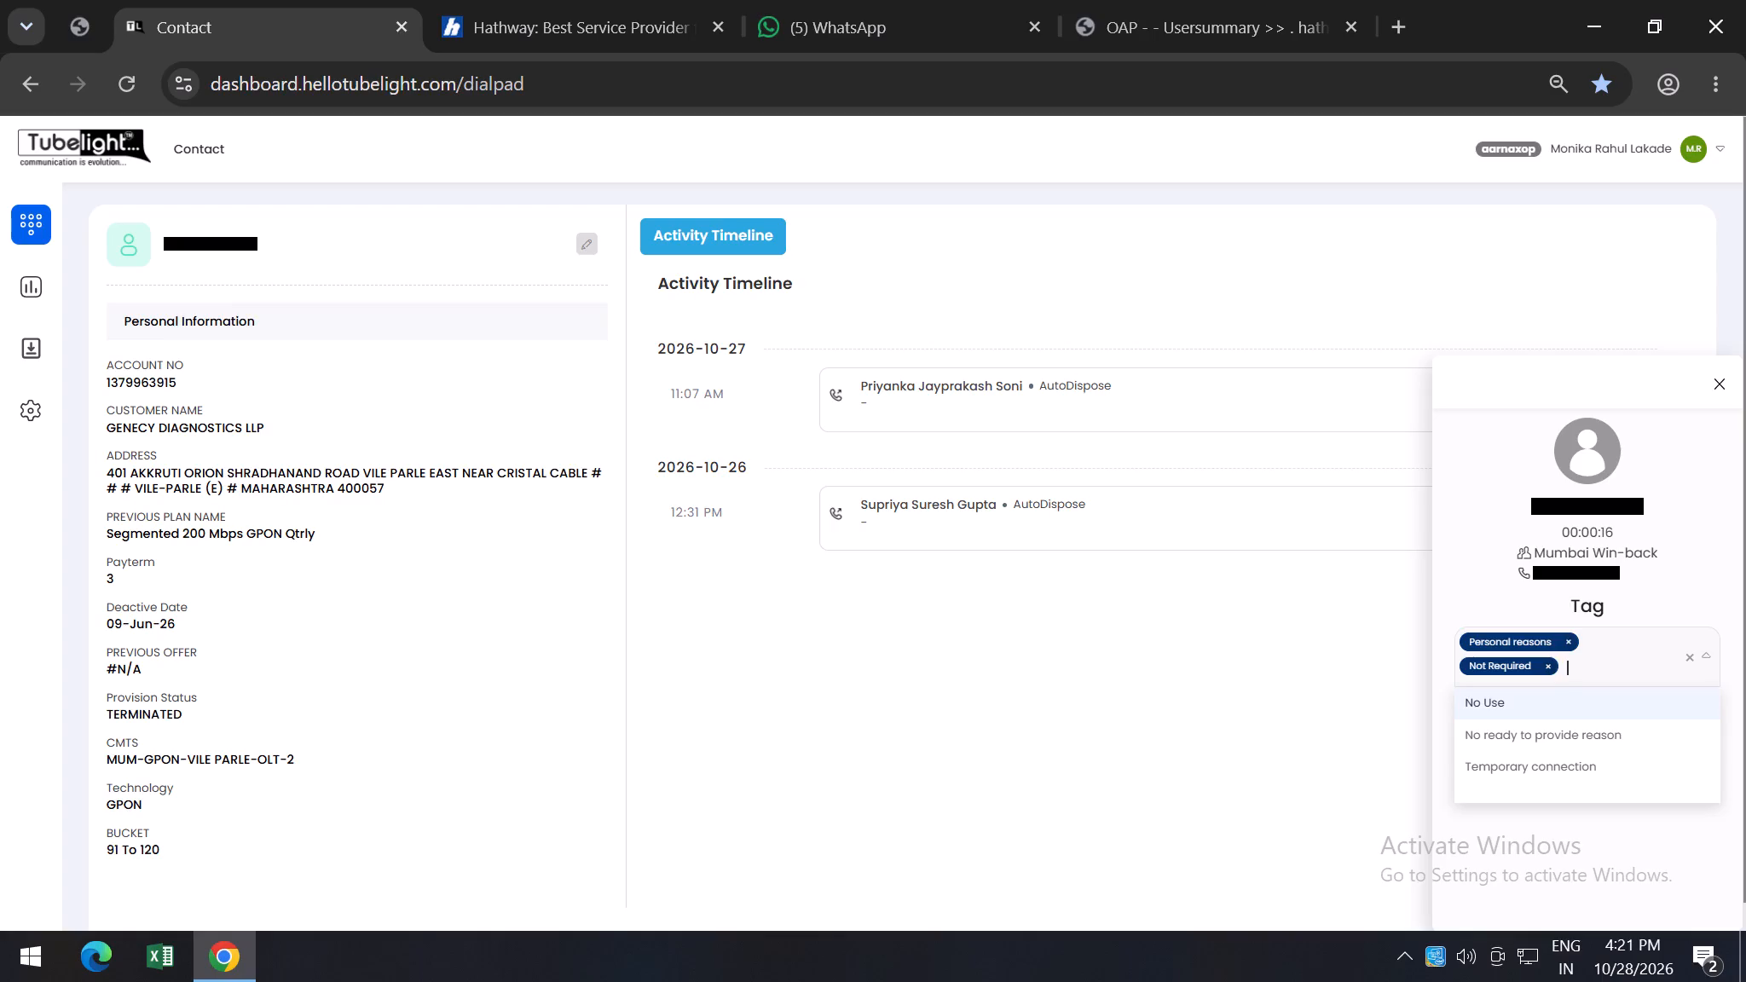
{"action": "left_click", "coordinate": [1558, 742]}
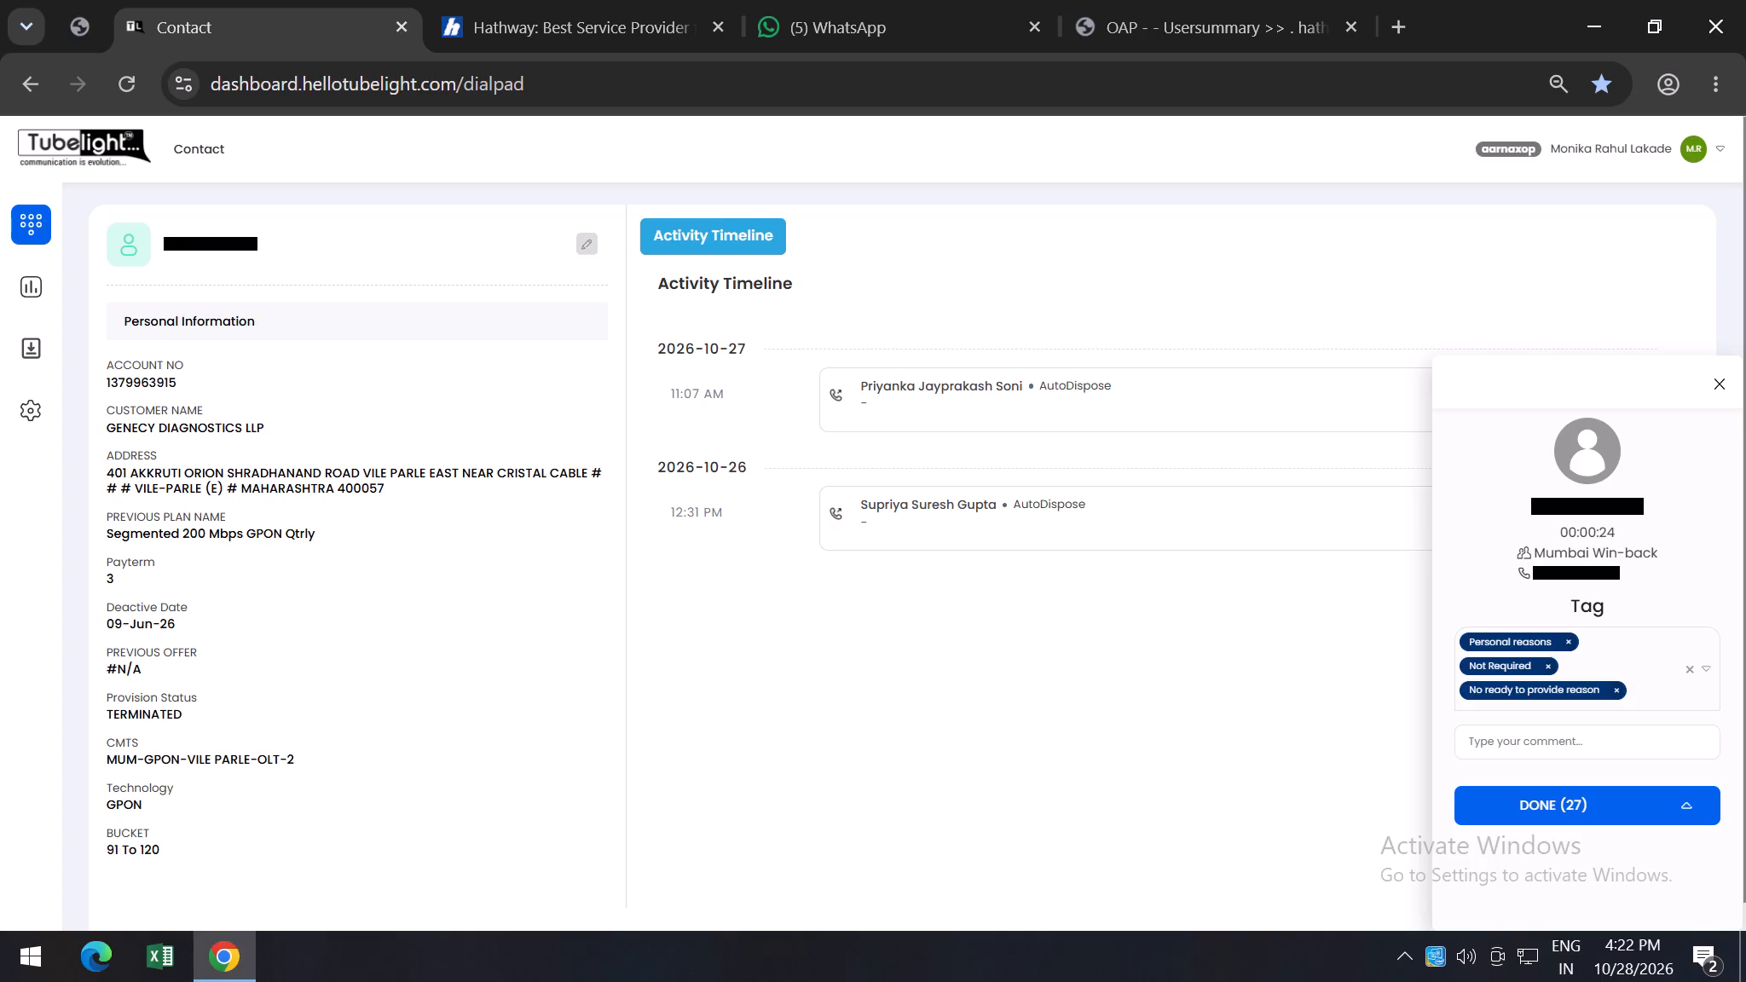
{"action": "left_click", "coordinate": [1547, 795]}
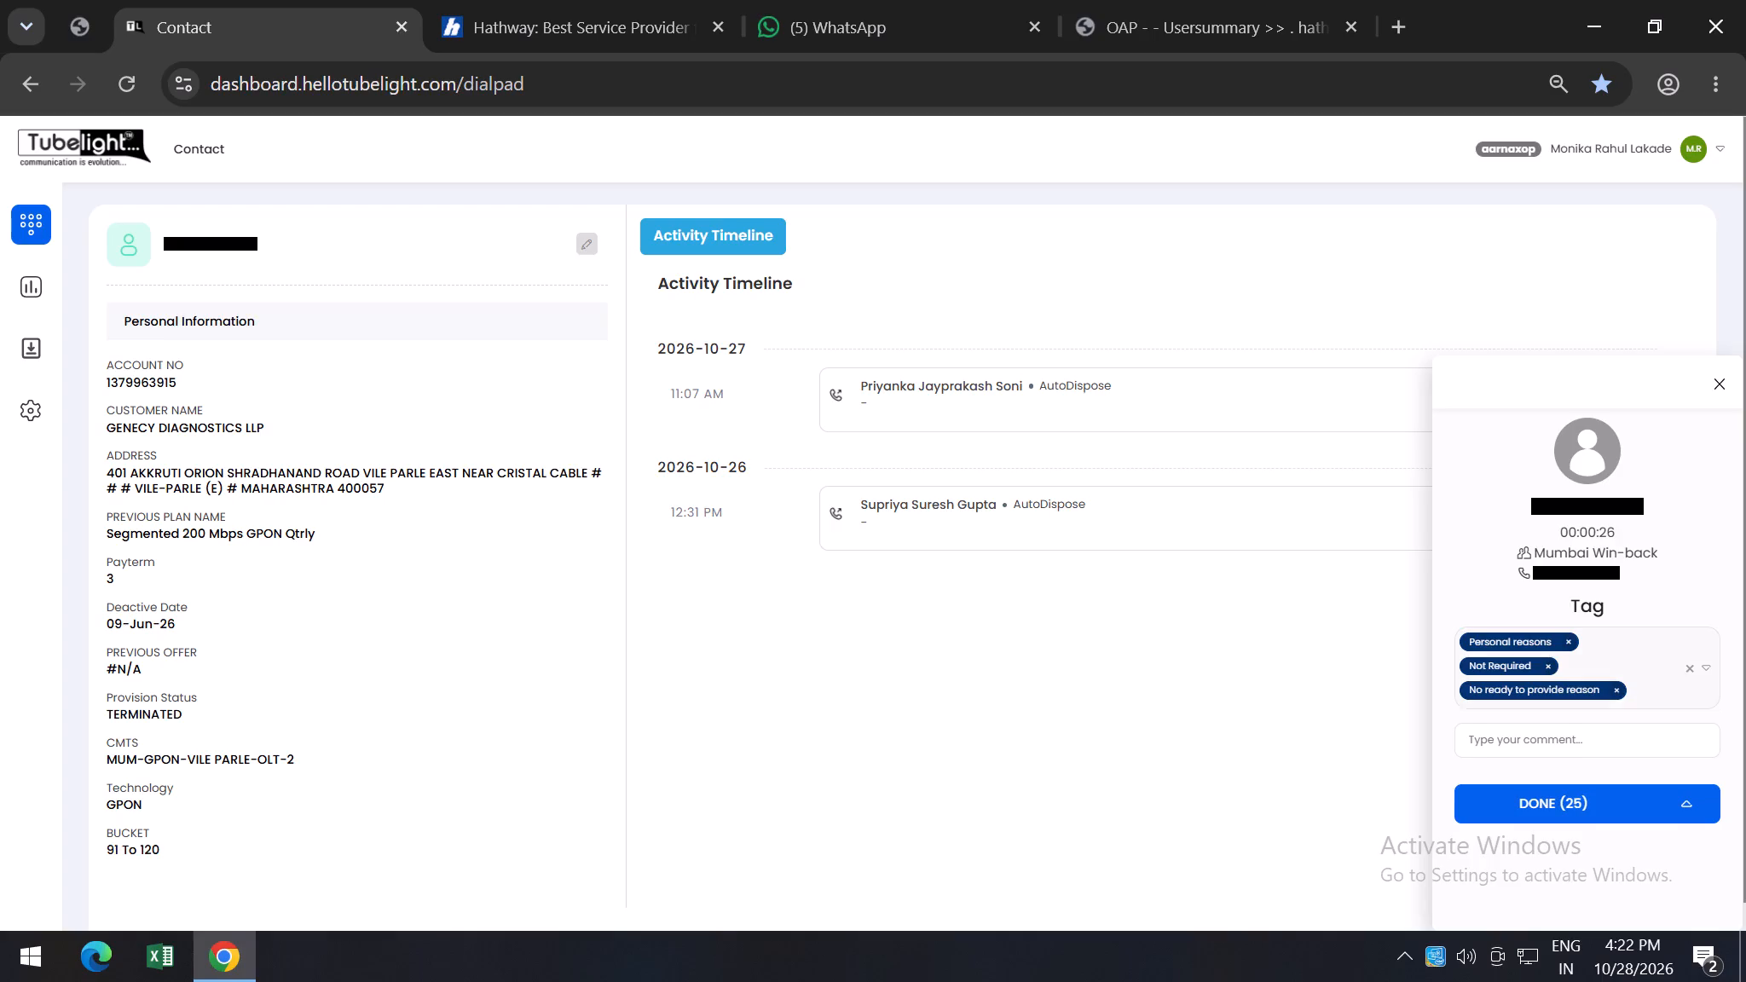
{"action": "left_click", "coordinate": [1547, 795]}
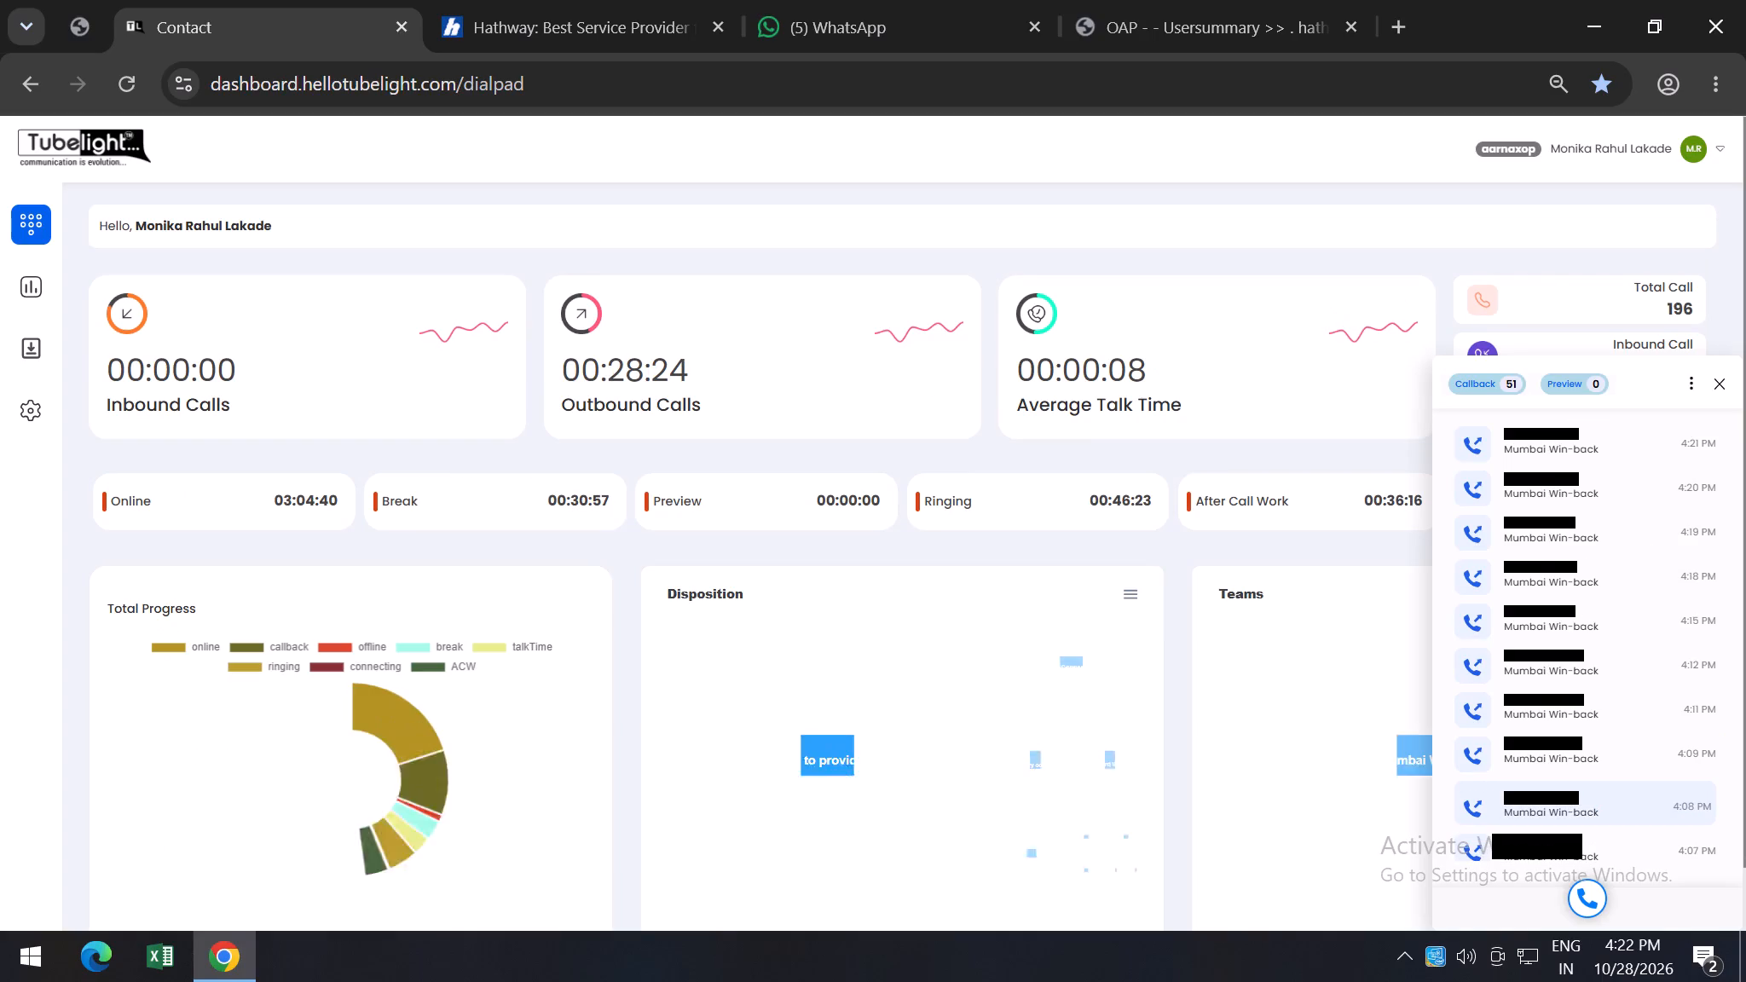
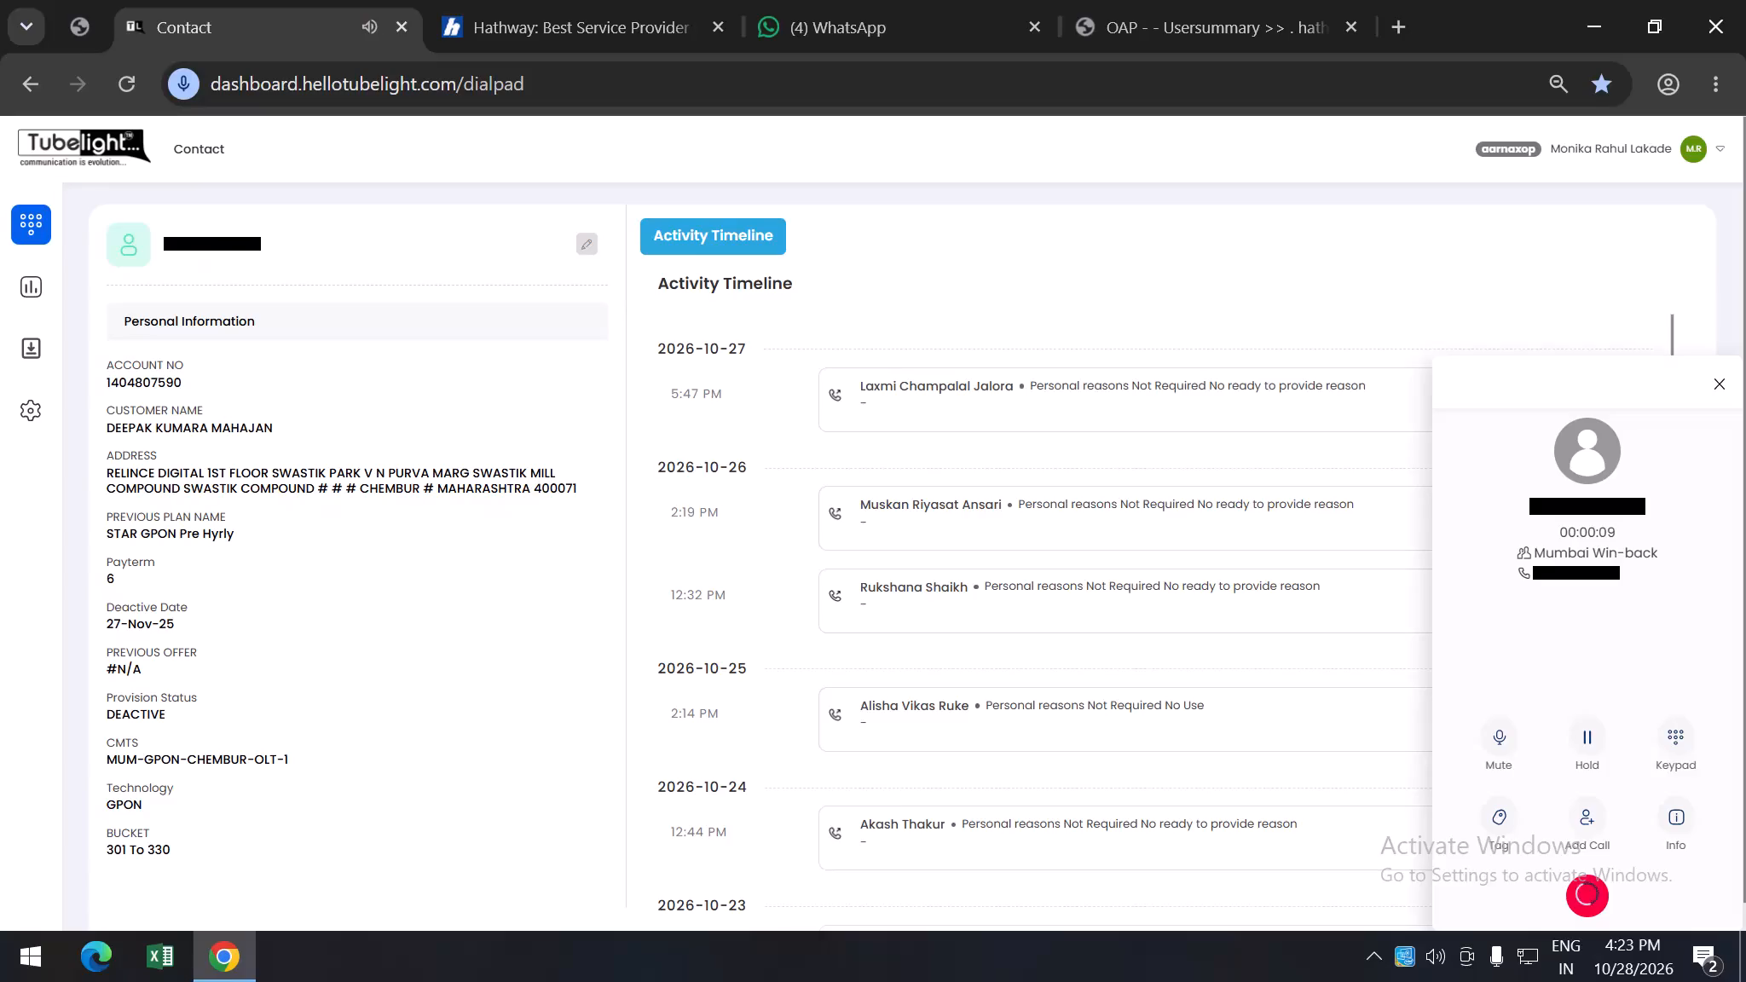
Tag the ended Mumbai Win-back call as Not Connect and Not Contactable, and find the specific reason to add.
{"action": "left_click", "coordinate": [1516, 641]}
{"action": "scroll", "coordinate": [1524, 737], "scroll_direction": "down", "scroll_amount": 5}
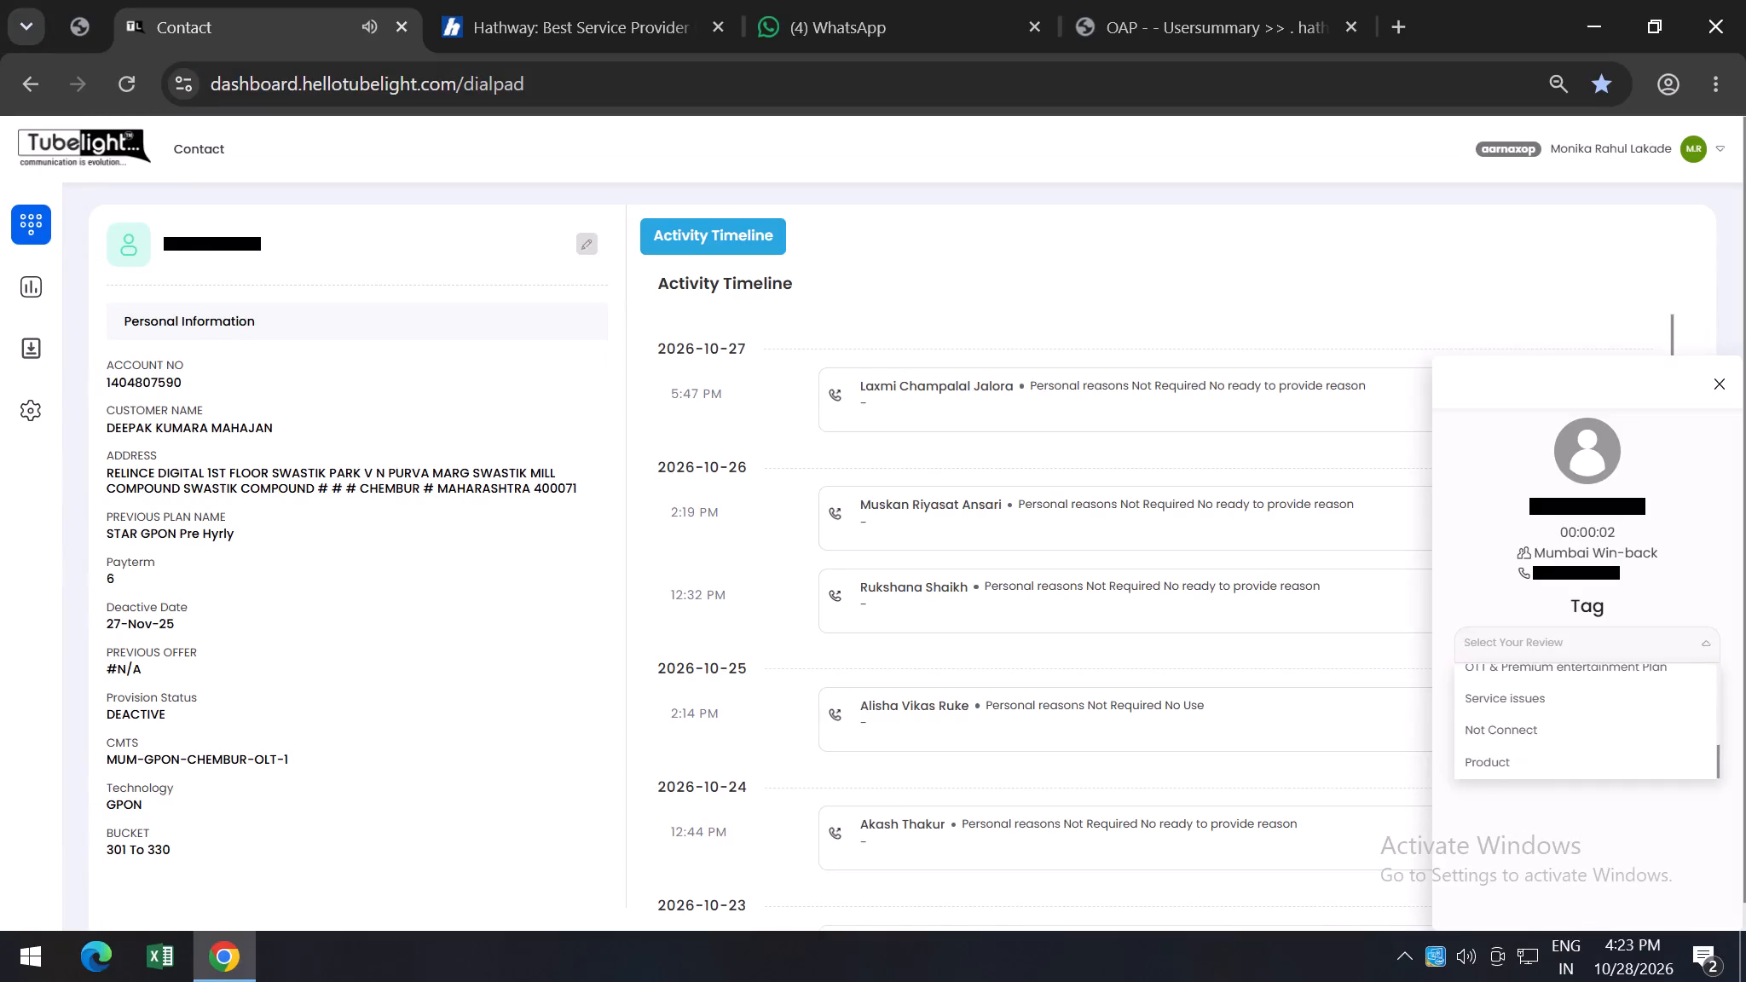
{"action": "left_click_drag", "start_coordinate": [1529, 735], "coordinate": [1535, 719]}
{"action": "left_click_drag", "start_coordinate": [1586, 635], "coordinate": [1586, 644]}
{"action": "left_click", "coordinate": [1551, 713]}
{"action": "left_click", "coordinate": [1610, 661]}
{"action": "scroll", "coordinate": [1557, 745], "scroll_direction": "down", "scroll_amount": 2}
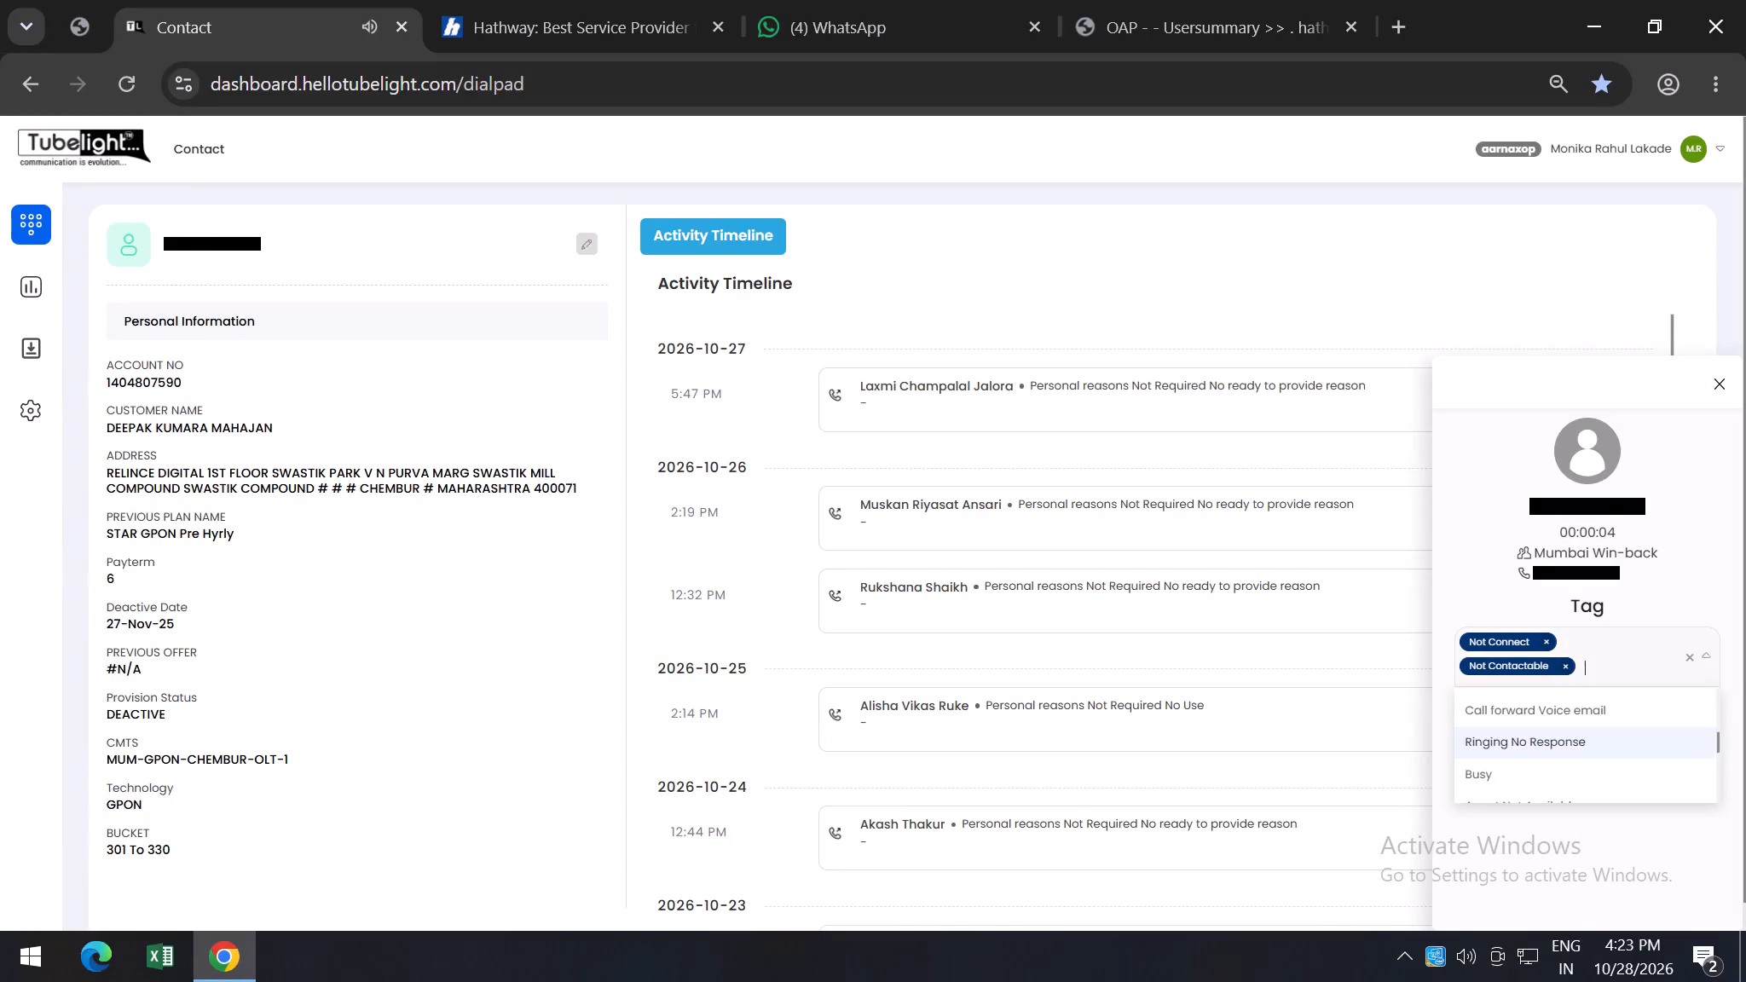
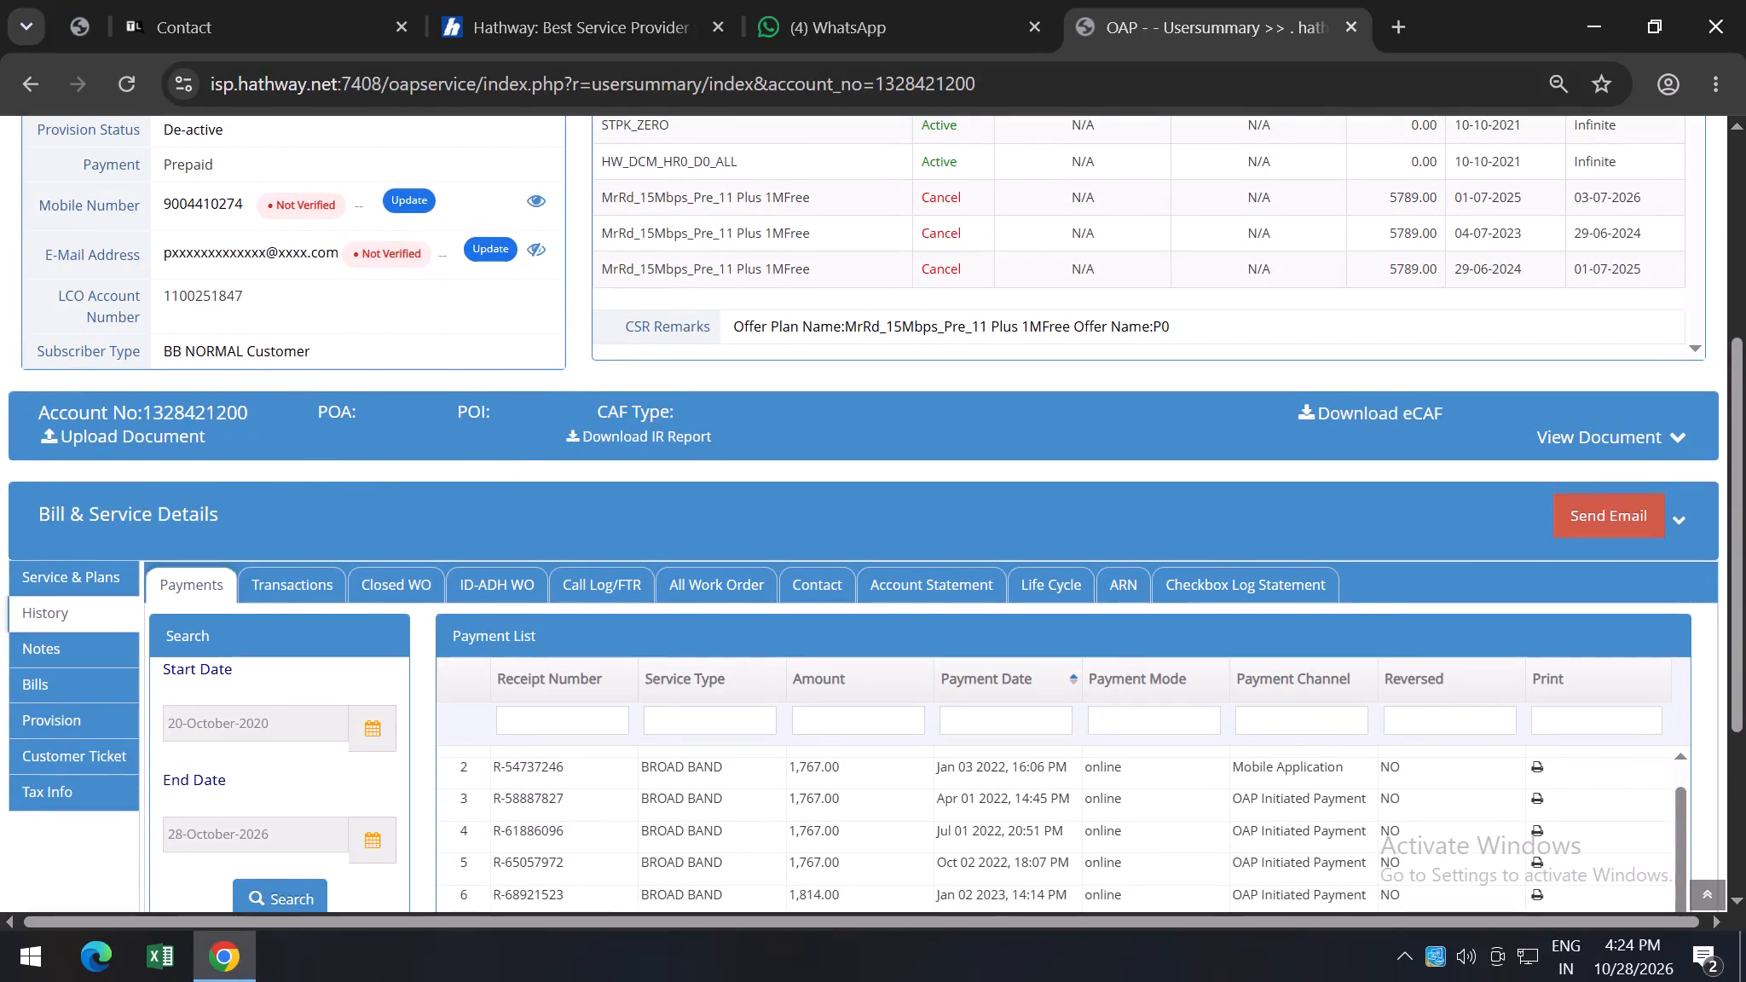
Reveal the customer's masked e-mail address in the account details, and mask both the mobile number and e-mail again.
{"action": "left_click", "coordinate": [531, 244]}
{"action": "double_click", "coordinate": [536, 257]}
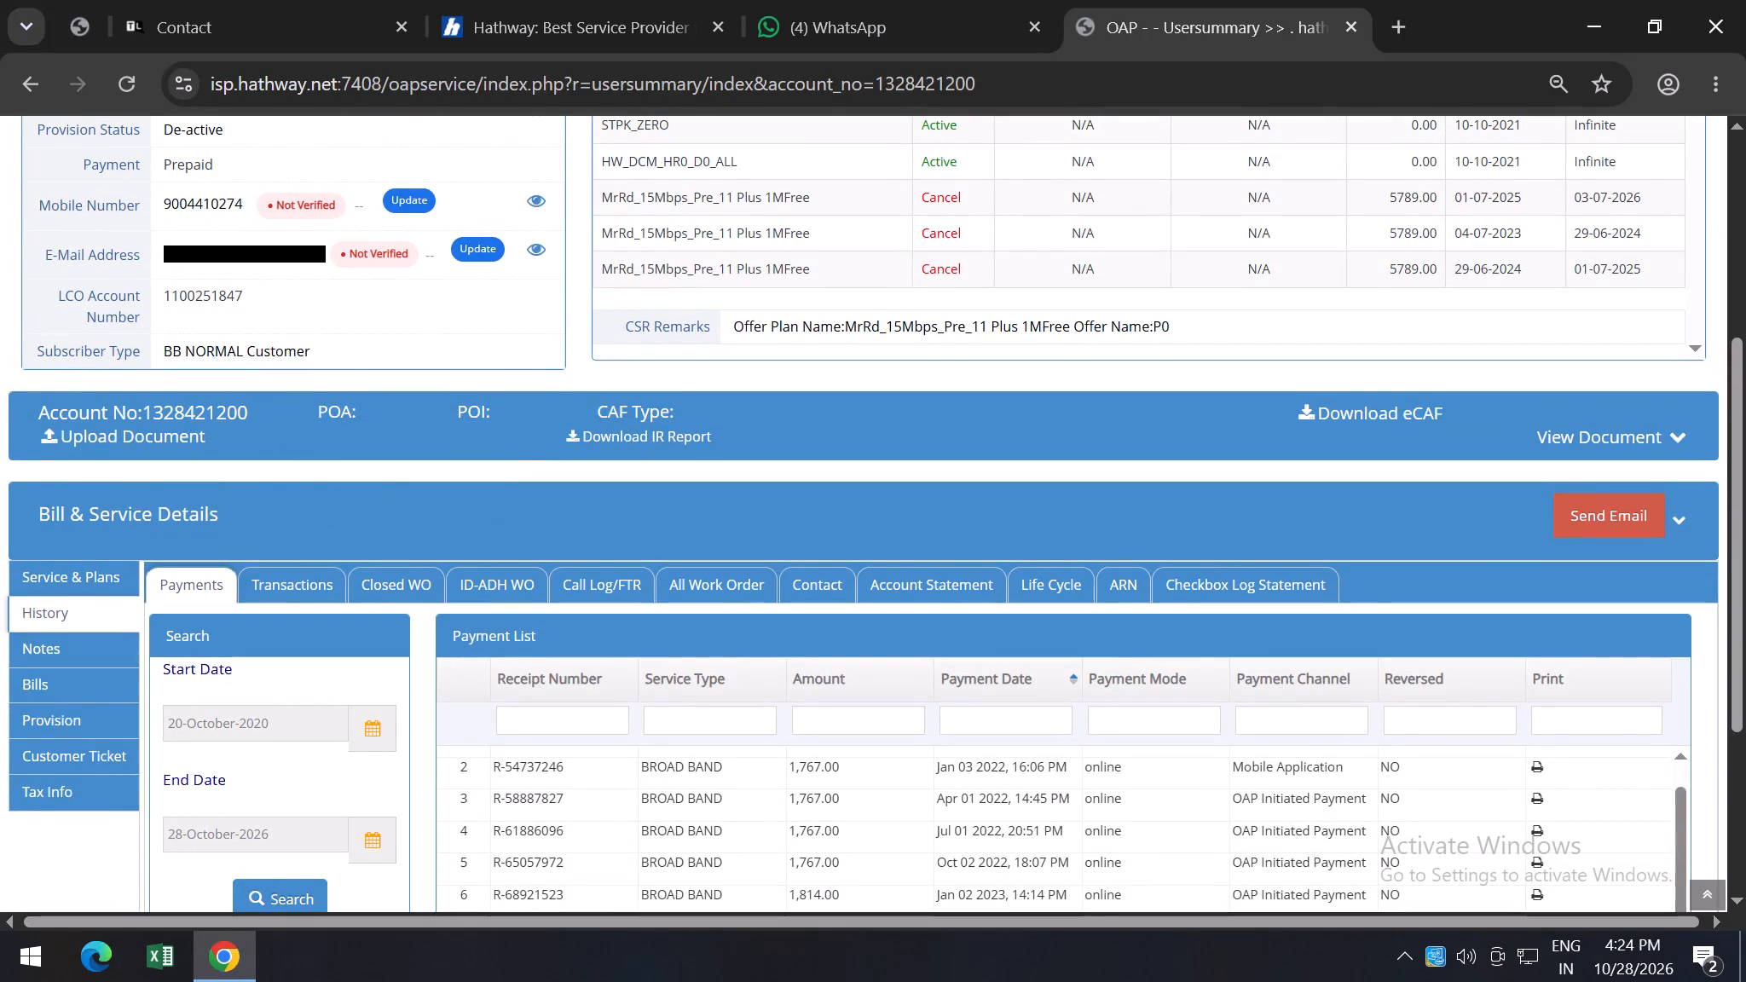
{"action": "left_click", "coordinate": [539, 212]}
{"action": "left_click", "coordinate": [545, 247]}
Check the Tubelight dialer dashboard for an incoming or active Mumbai Win-back call.
{"action": "left_click", "coordinate": [263, 0]}
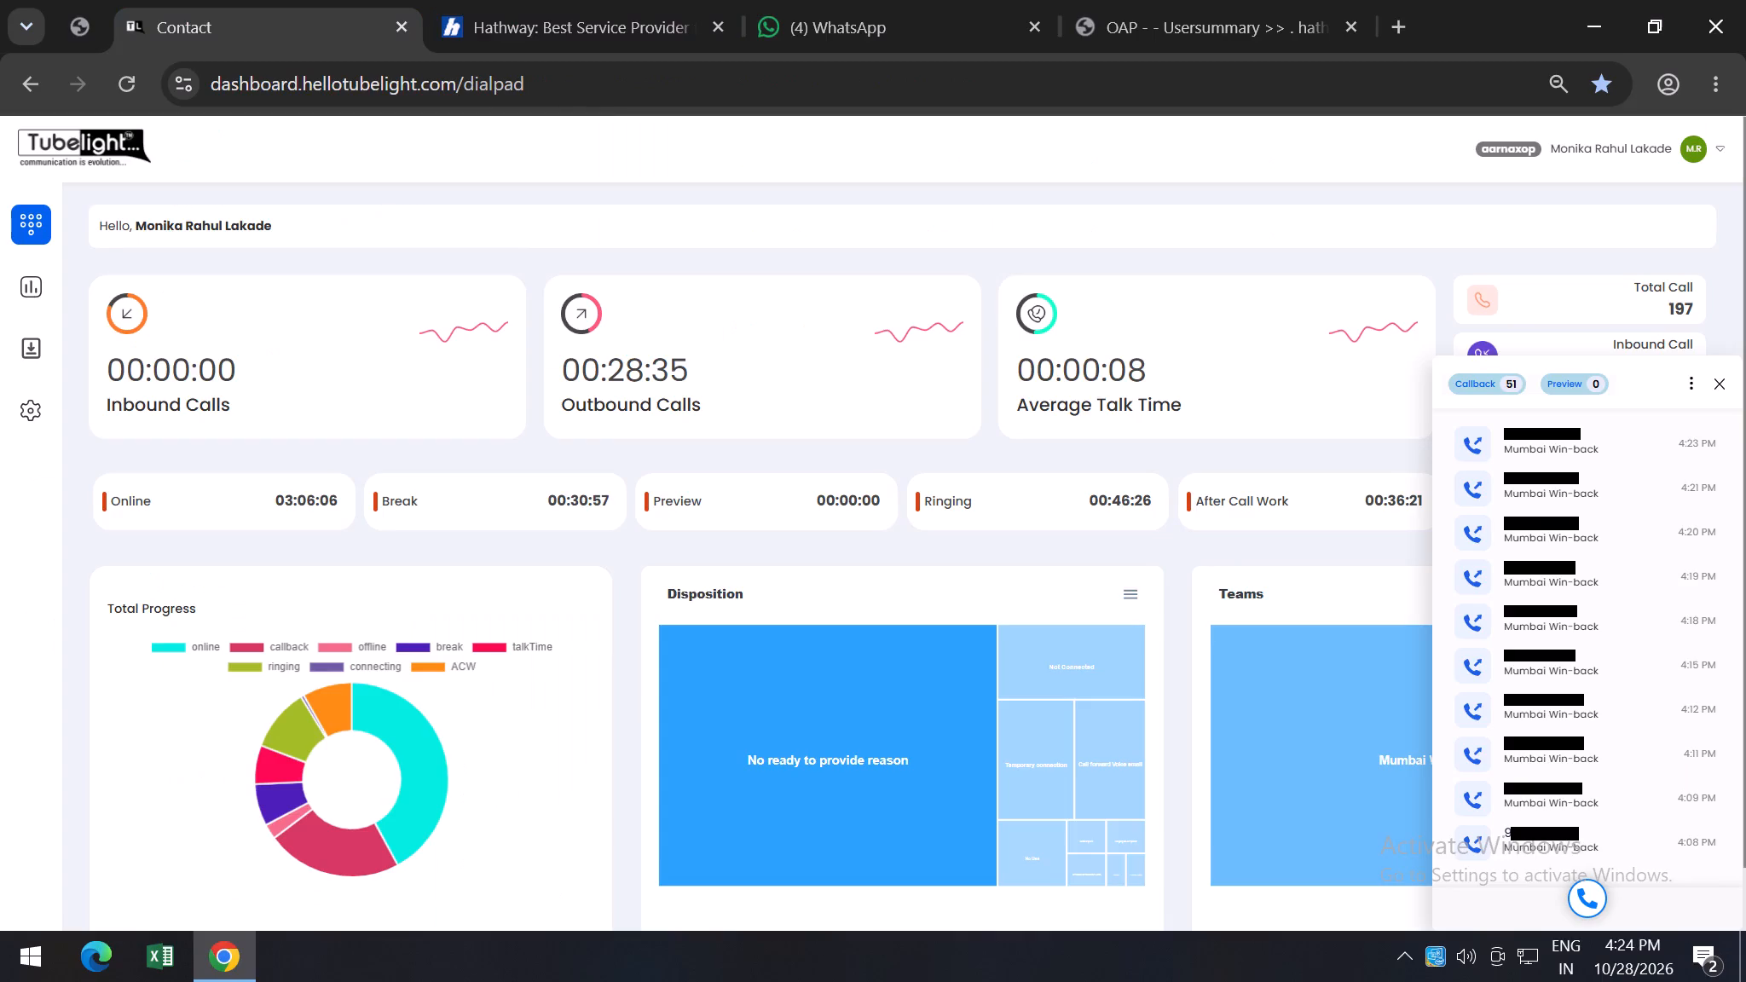
Return to the Hathway customer account summary and review its payment history through to the last entry.
{"action": "left_click", "coordinate": [1183, 0]}
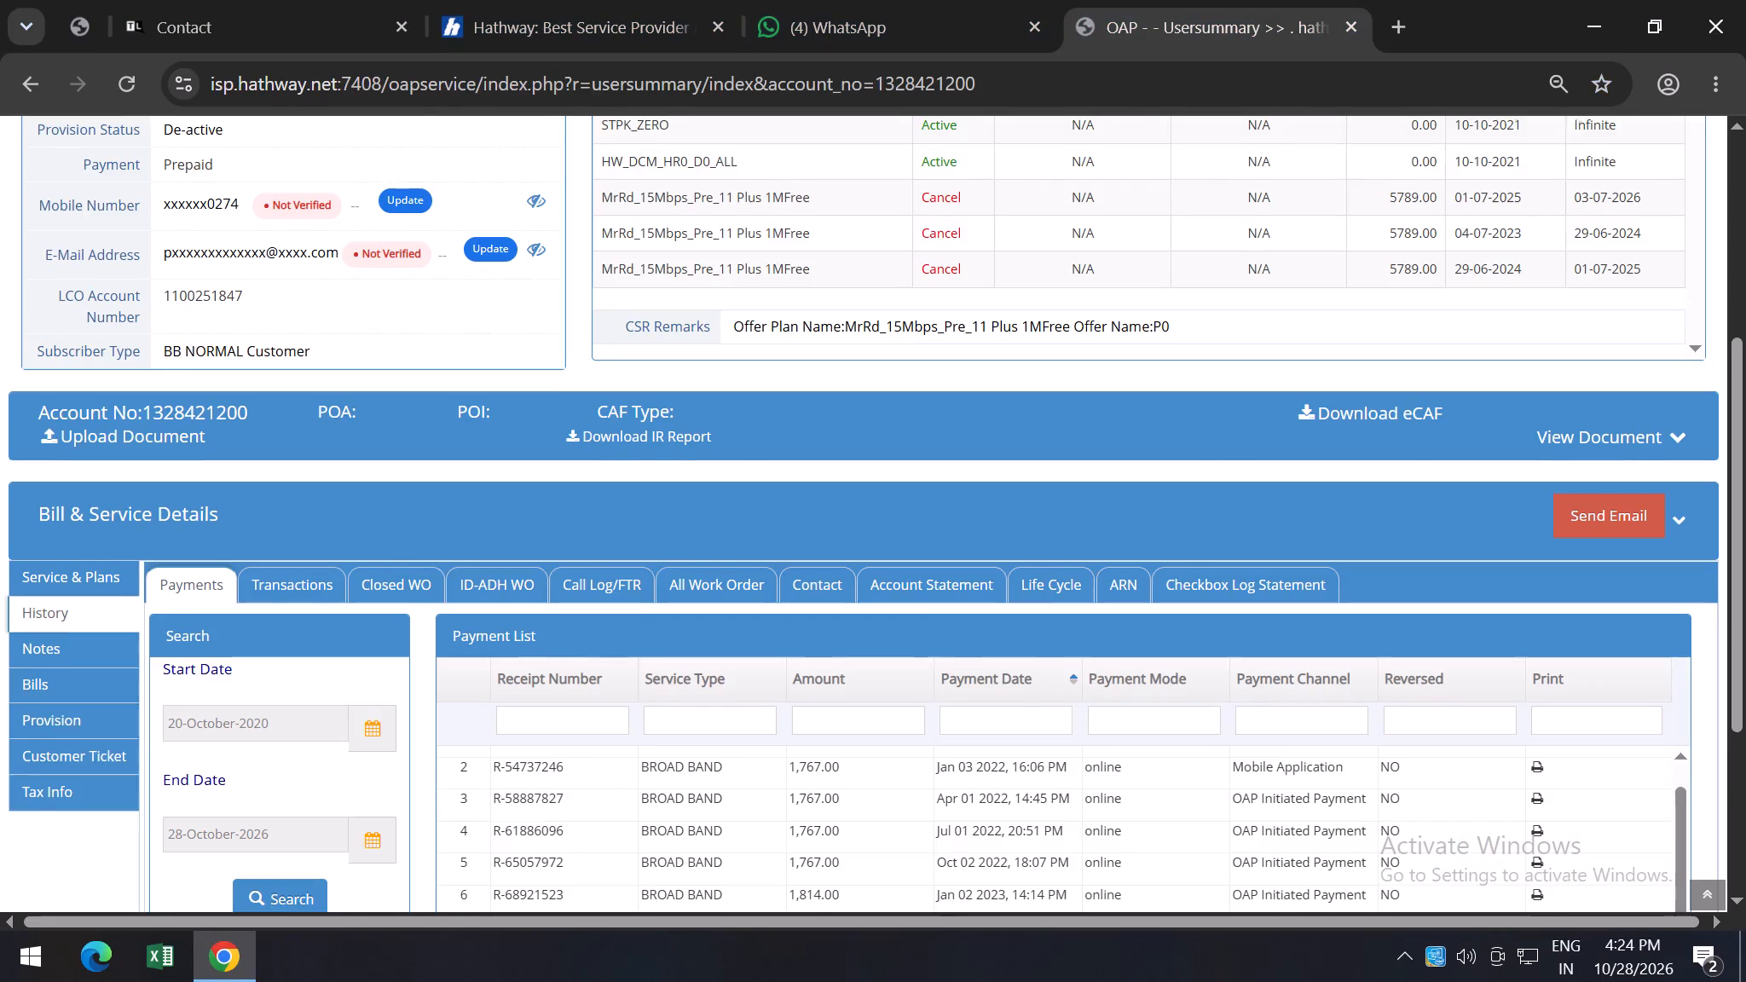
{"action": "scroll", "coordinate": [227, 585], "scroll_direction": "down", "scroll_amount": 1}
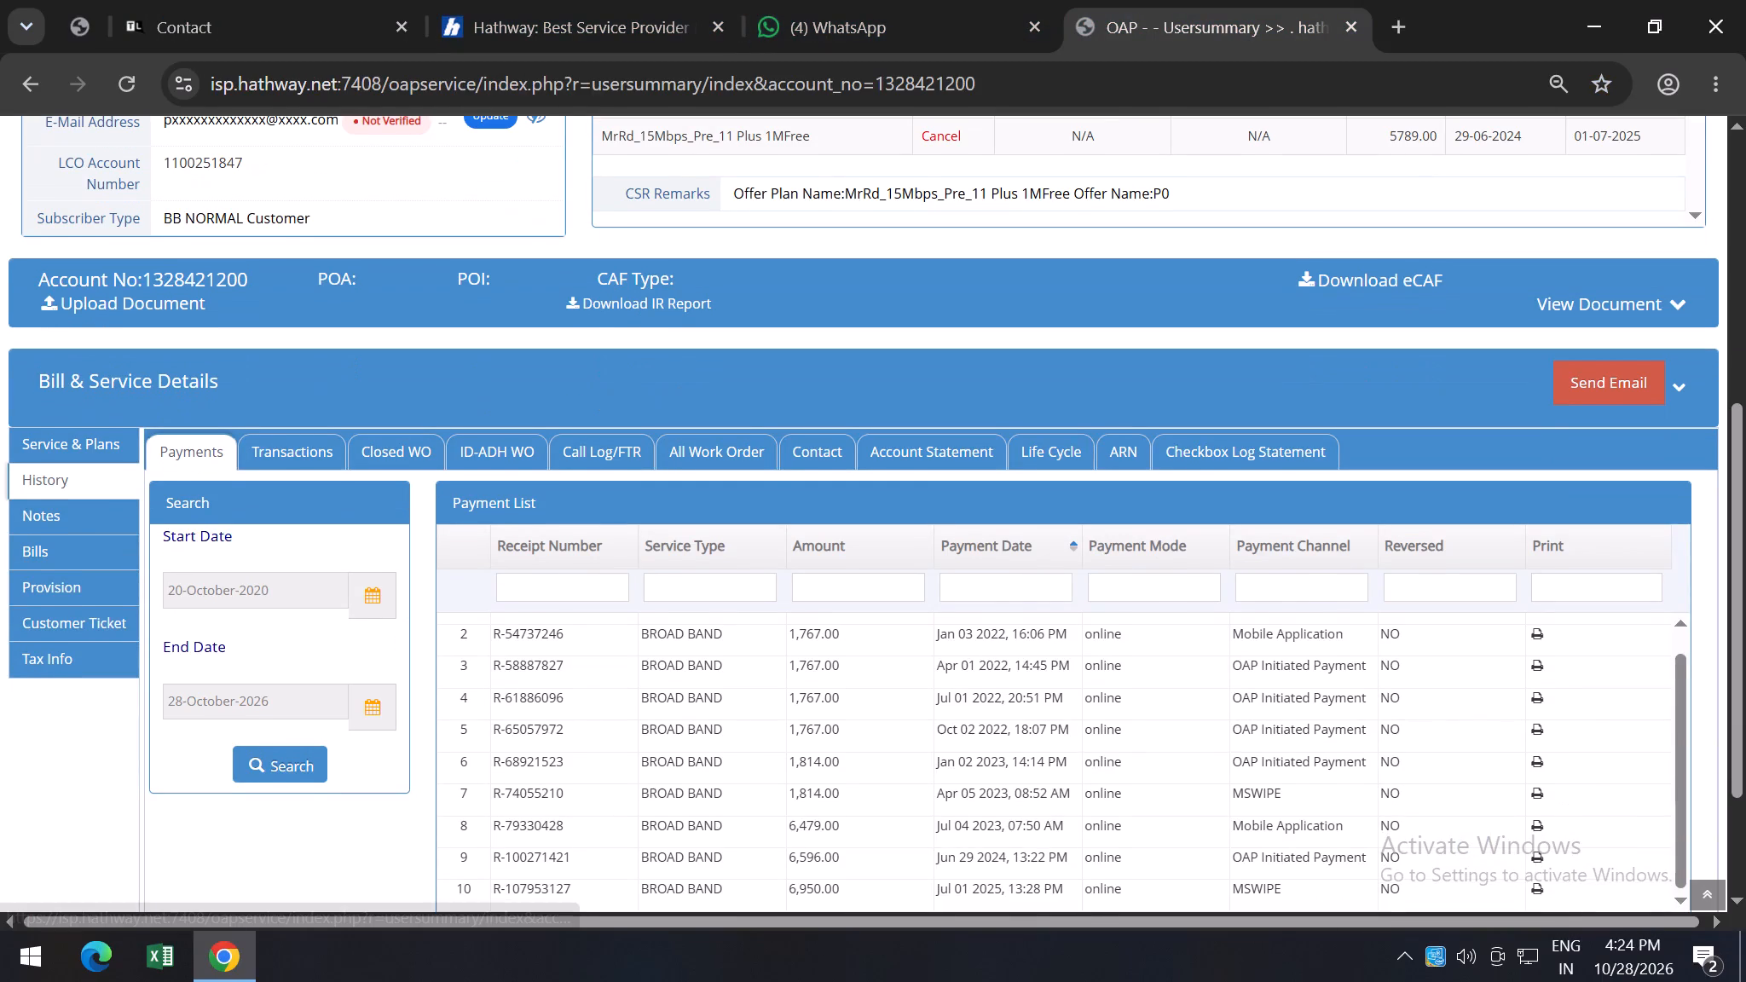
{"action": "scroll", "coordinate": [1069, 911], "scroll_direction": "down", "scroll_amount": 2}
{"action": "scroll", "coordinate": [1201, 714], "scroll_direction": "down", "scroll_amount": 1}
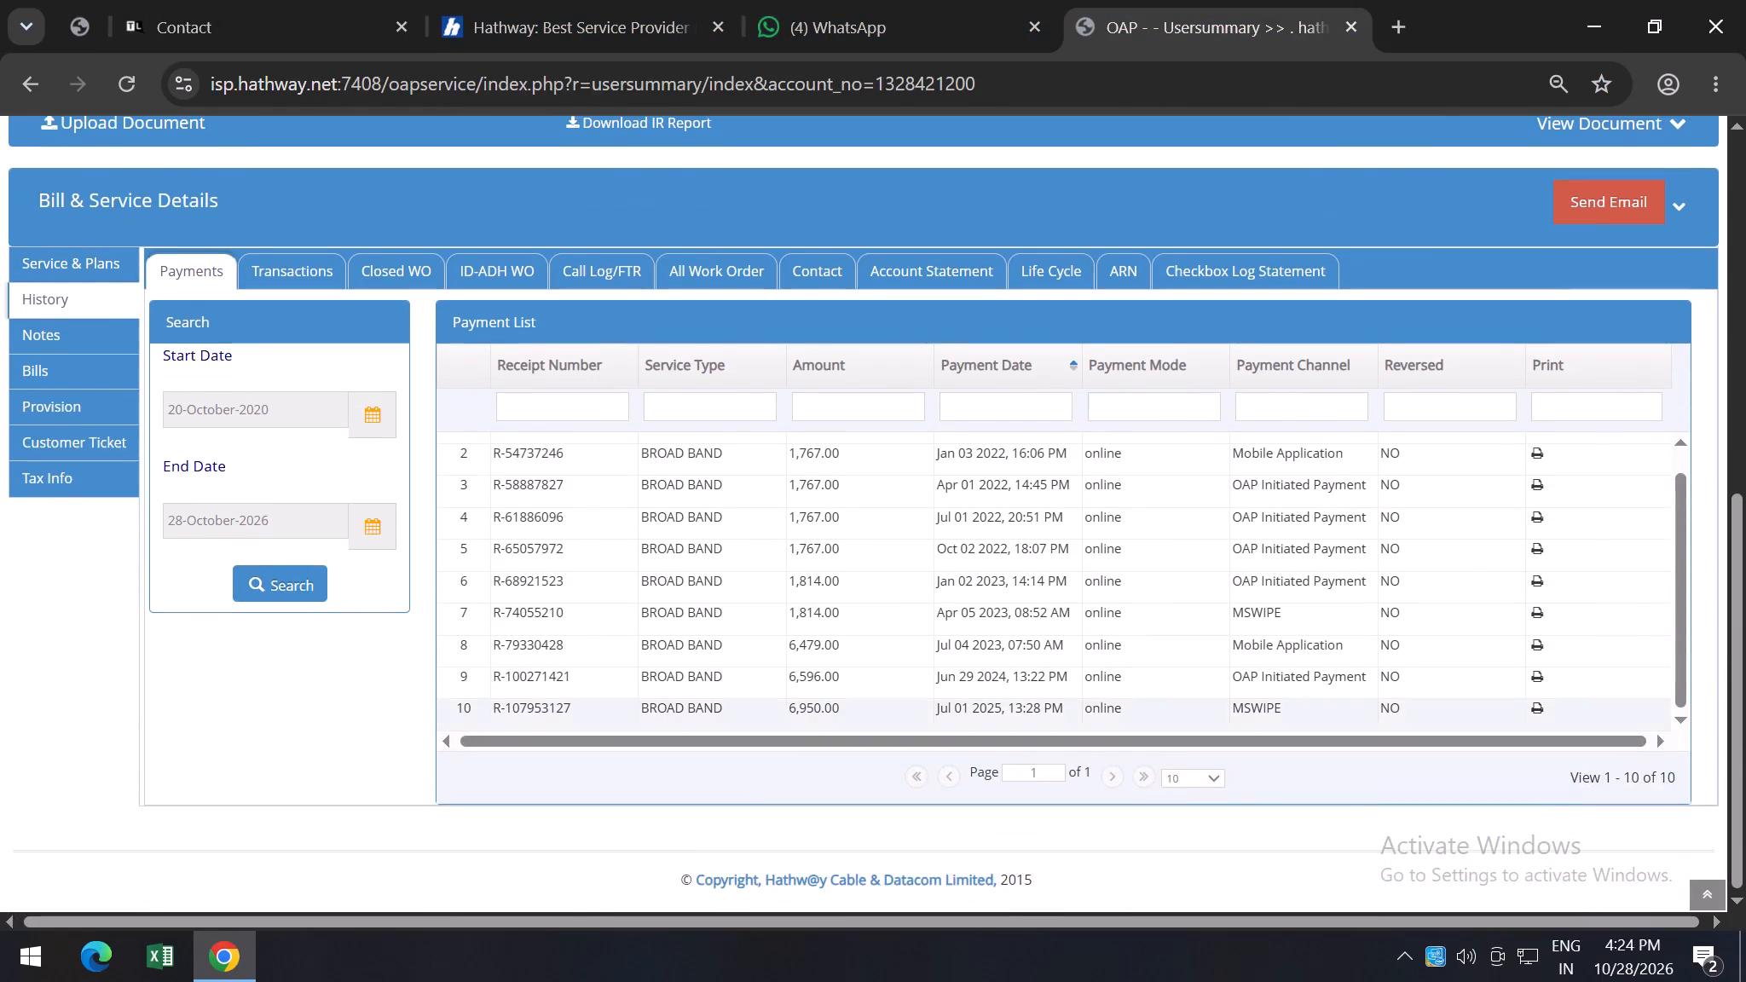
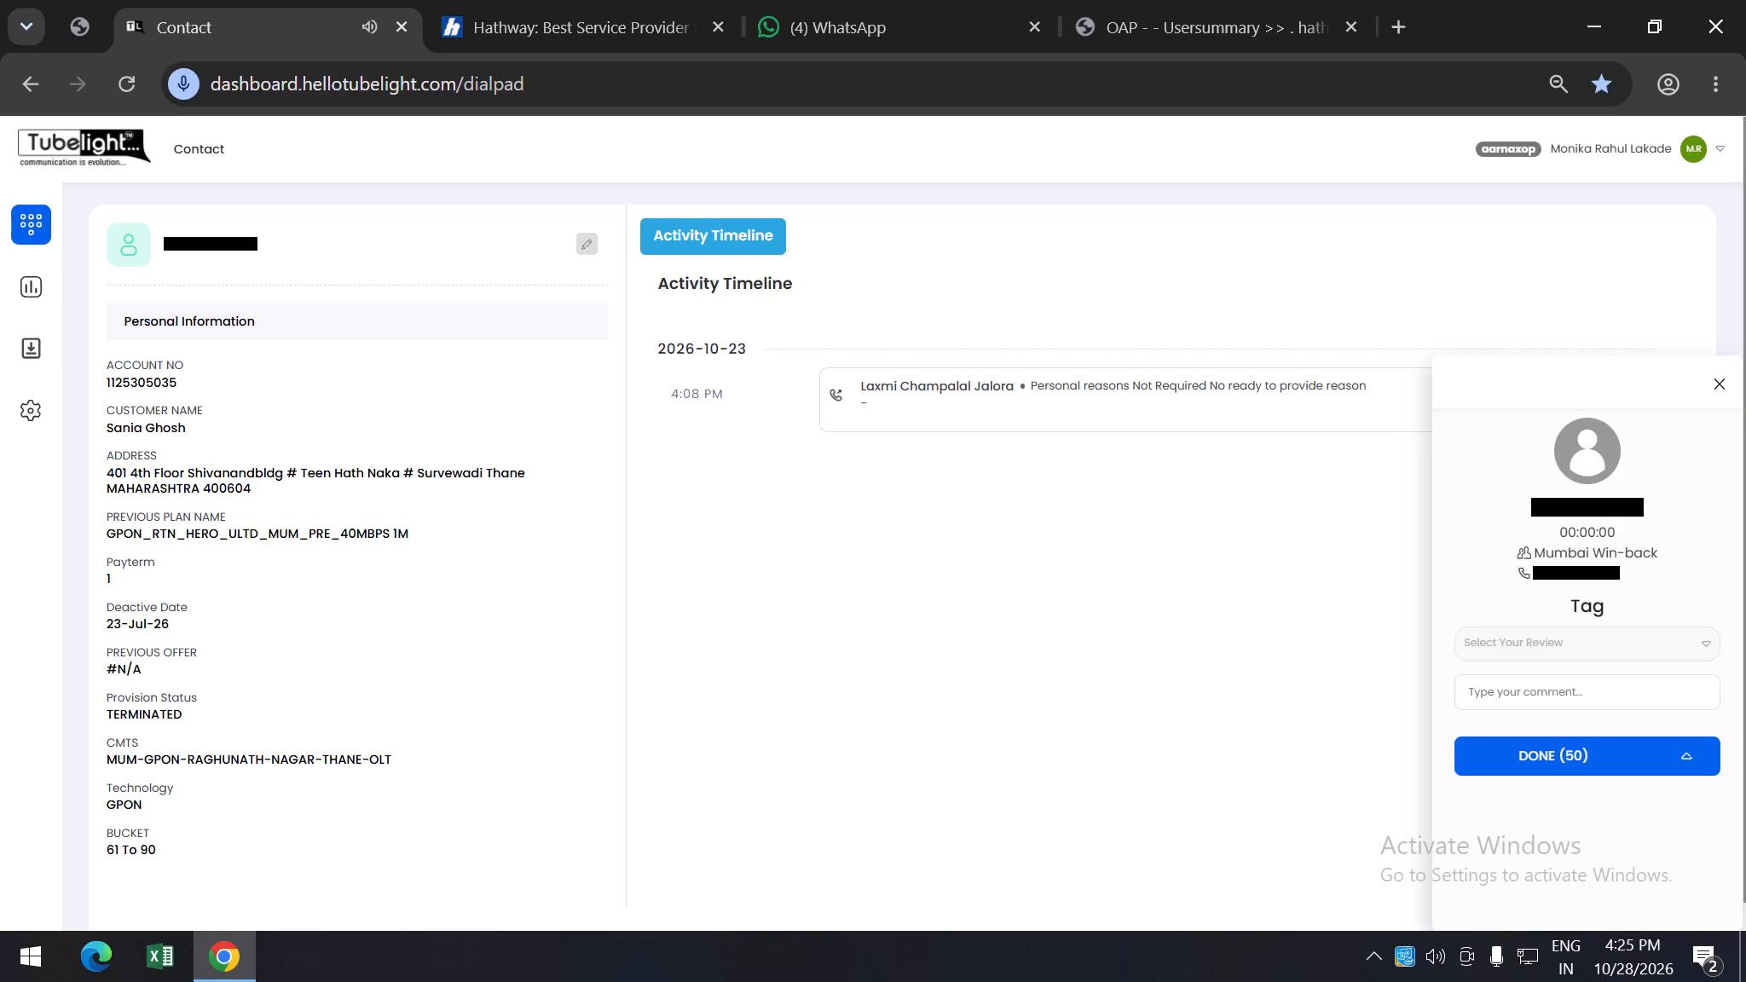
Tag the ended Mumbai Win-back call as Not Connect, Not Contactable and Not Connected.
{"action": "left_click", "coordinate": [1550, 642]}
{"action": "scroll", "coordinate": [1544, 694], "scroll_direction": "down", "scroll_amount": 4}
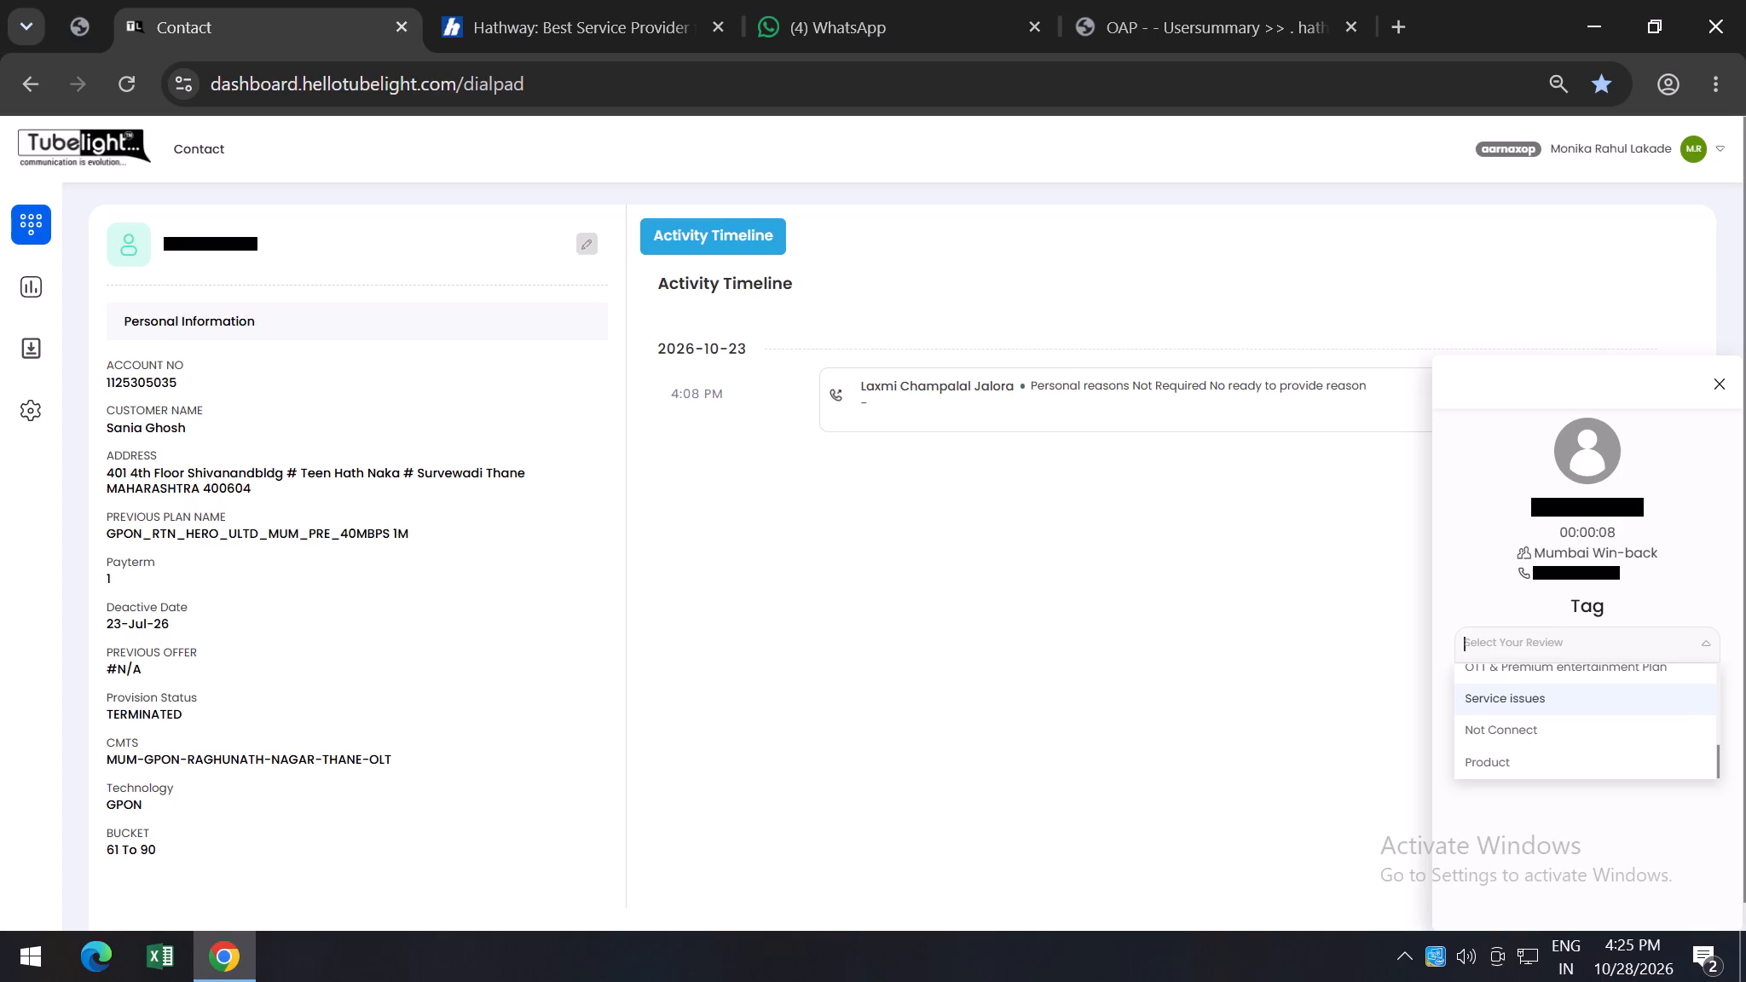
{"action": "left_click", "coordinate": [1535, 728]}
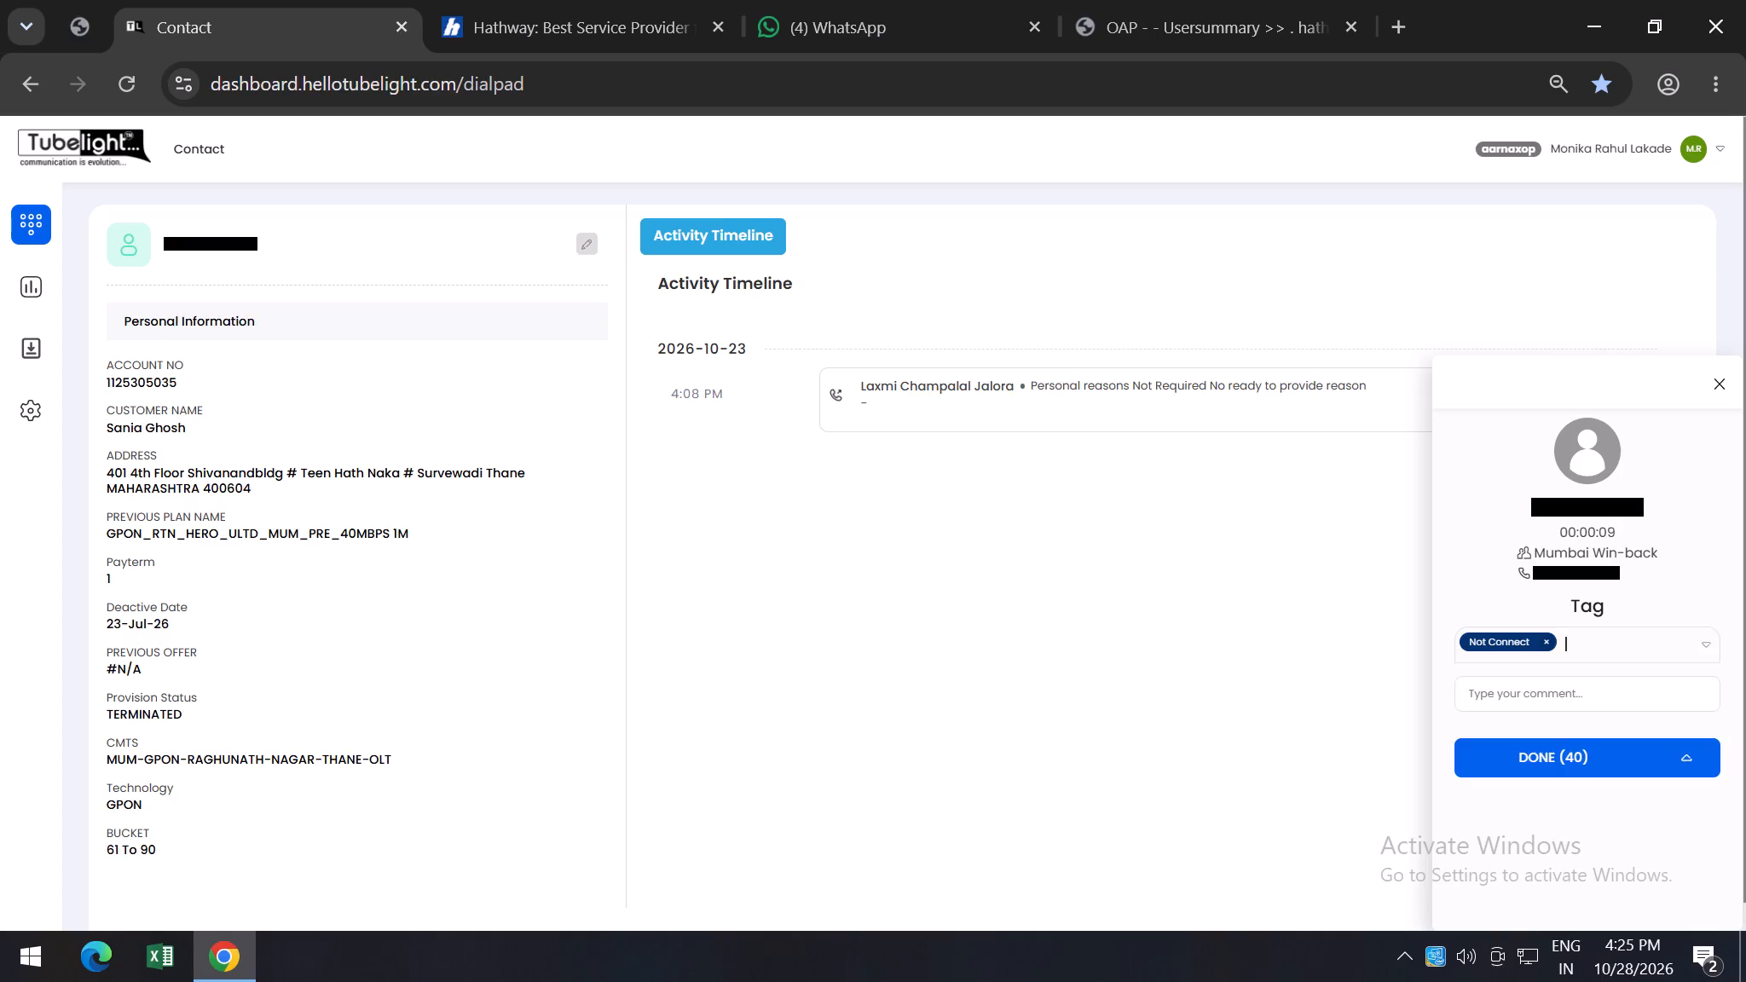
{"action": "left_click", "coordinate": [1624, 646]}
{"action": "left_click", "coordinate": [1571, 719]}
{"action": "left_click", "coordinate": [1648, 651]}
{"action": "scroll", "coordinate": [1532, 753], "scroll_direction": "down", "scroll_amount": 1}
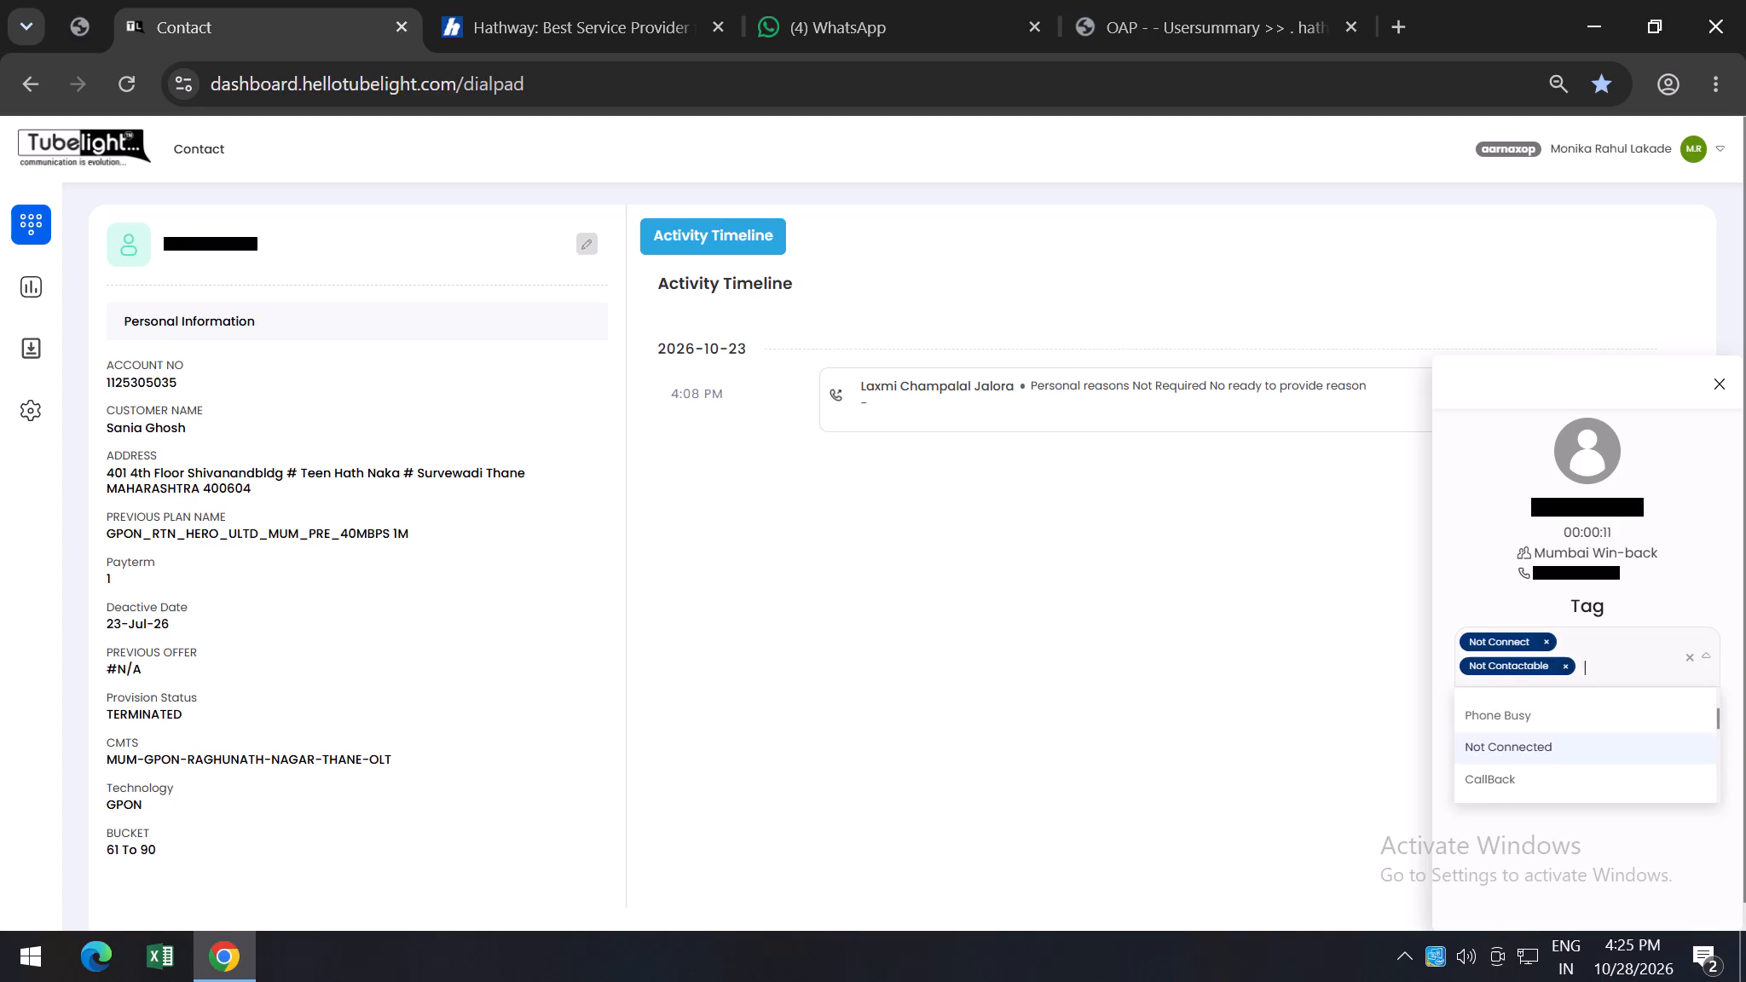
{"action": "left_click", "coordinate": [1542, 742]}
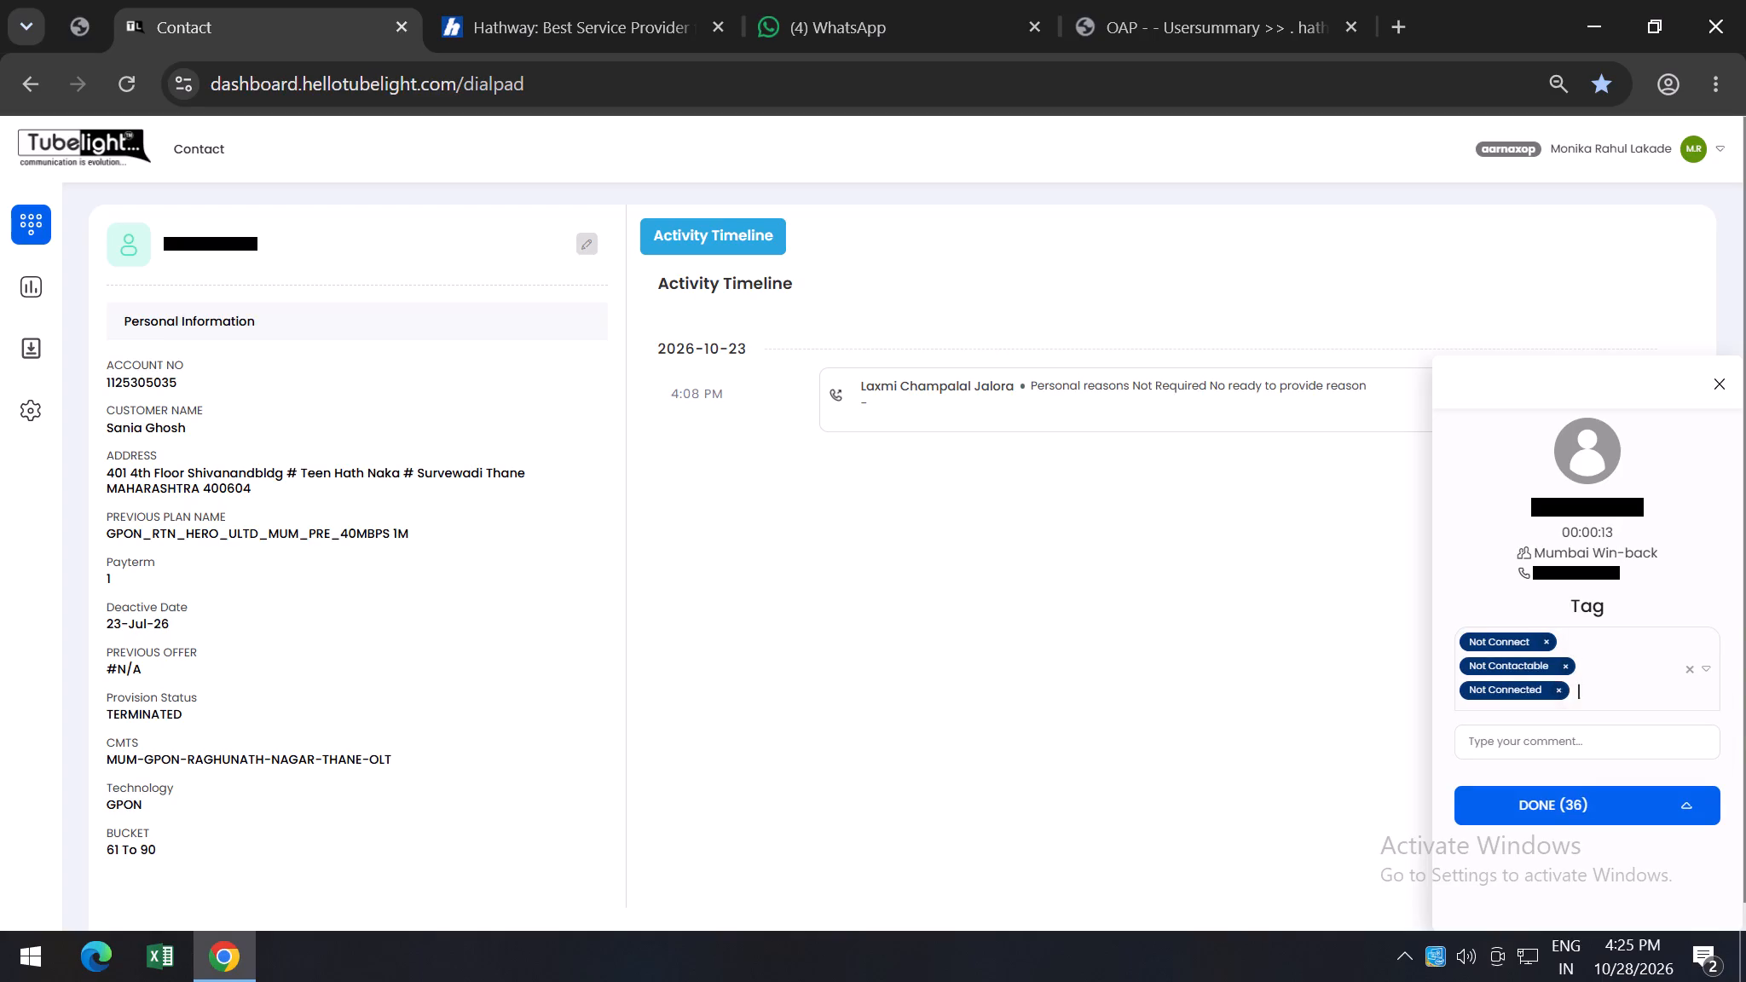
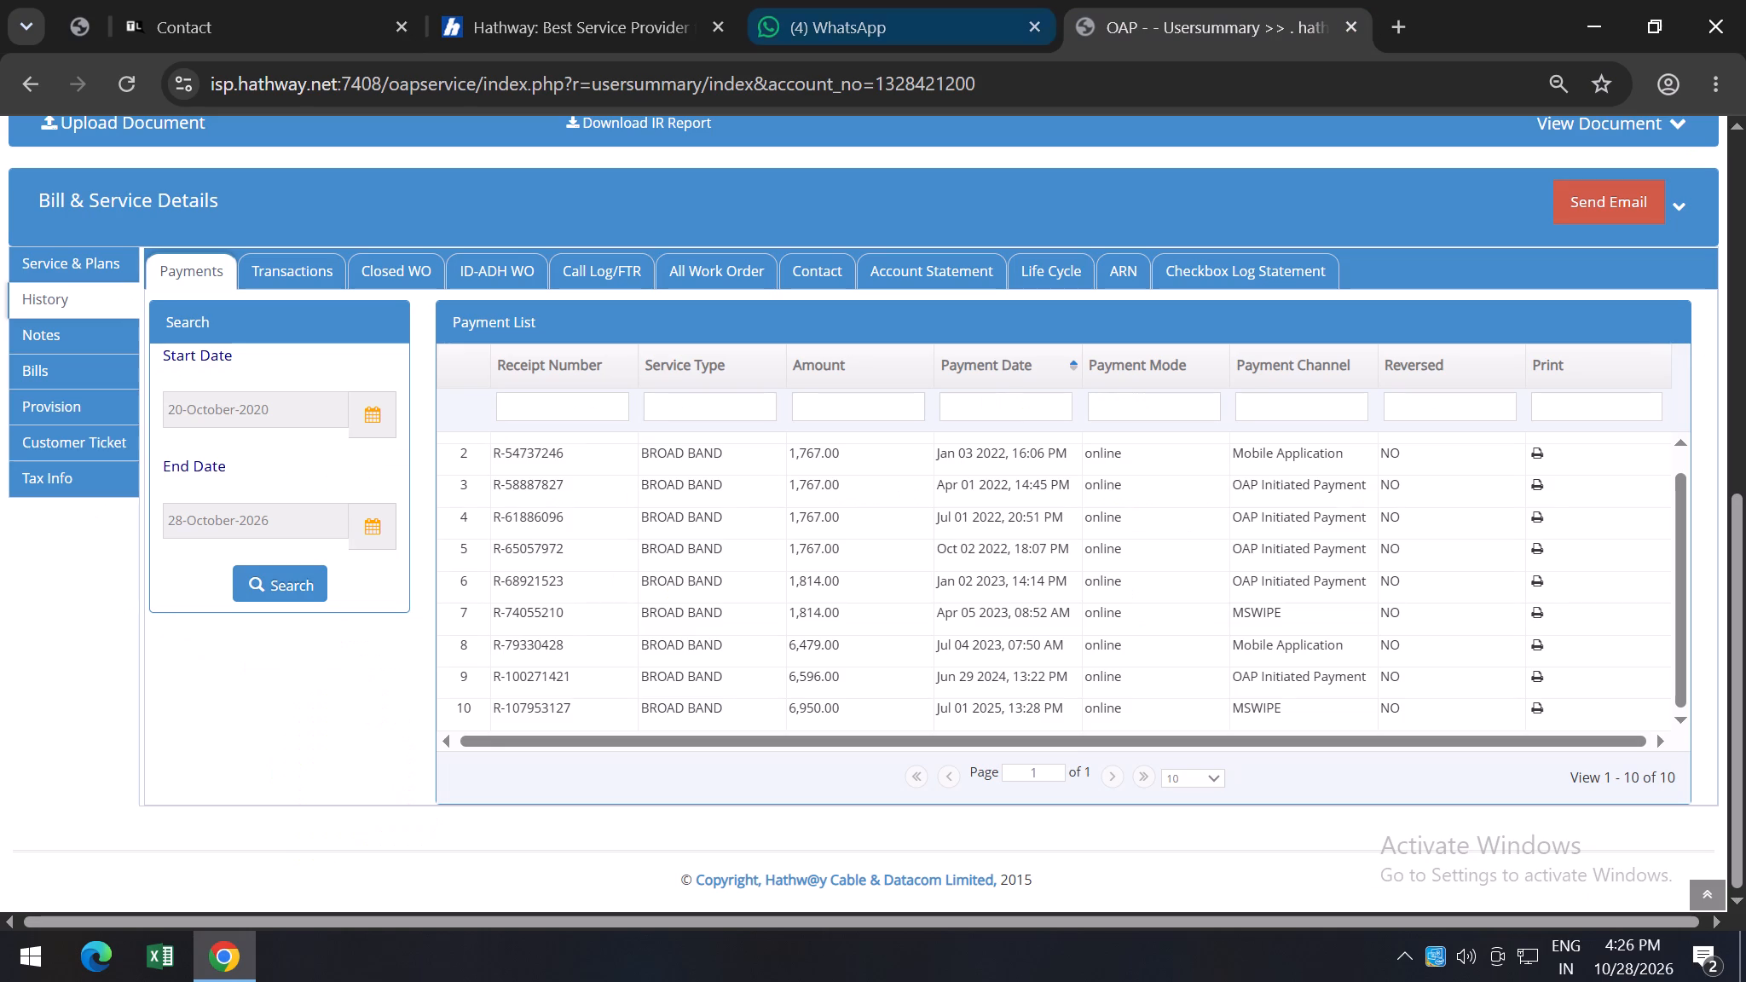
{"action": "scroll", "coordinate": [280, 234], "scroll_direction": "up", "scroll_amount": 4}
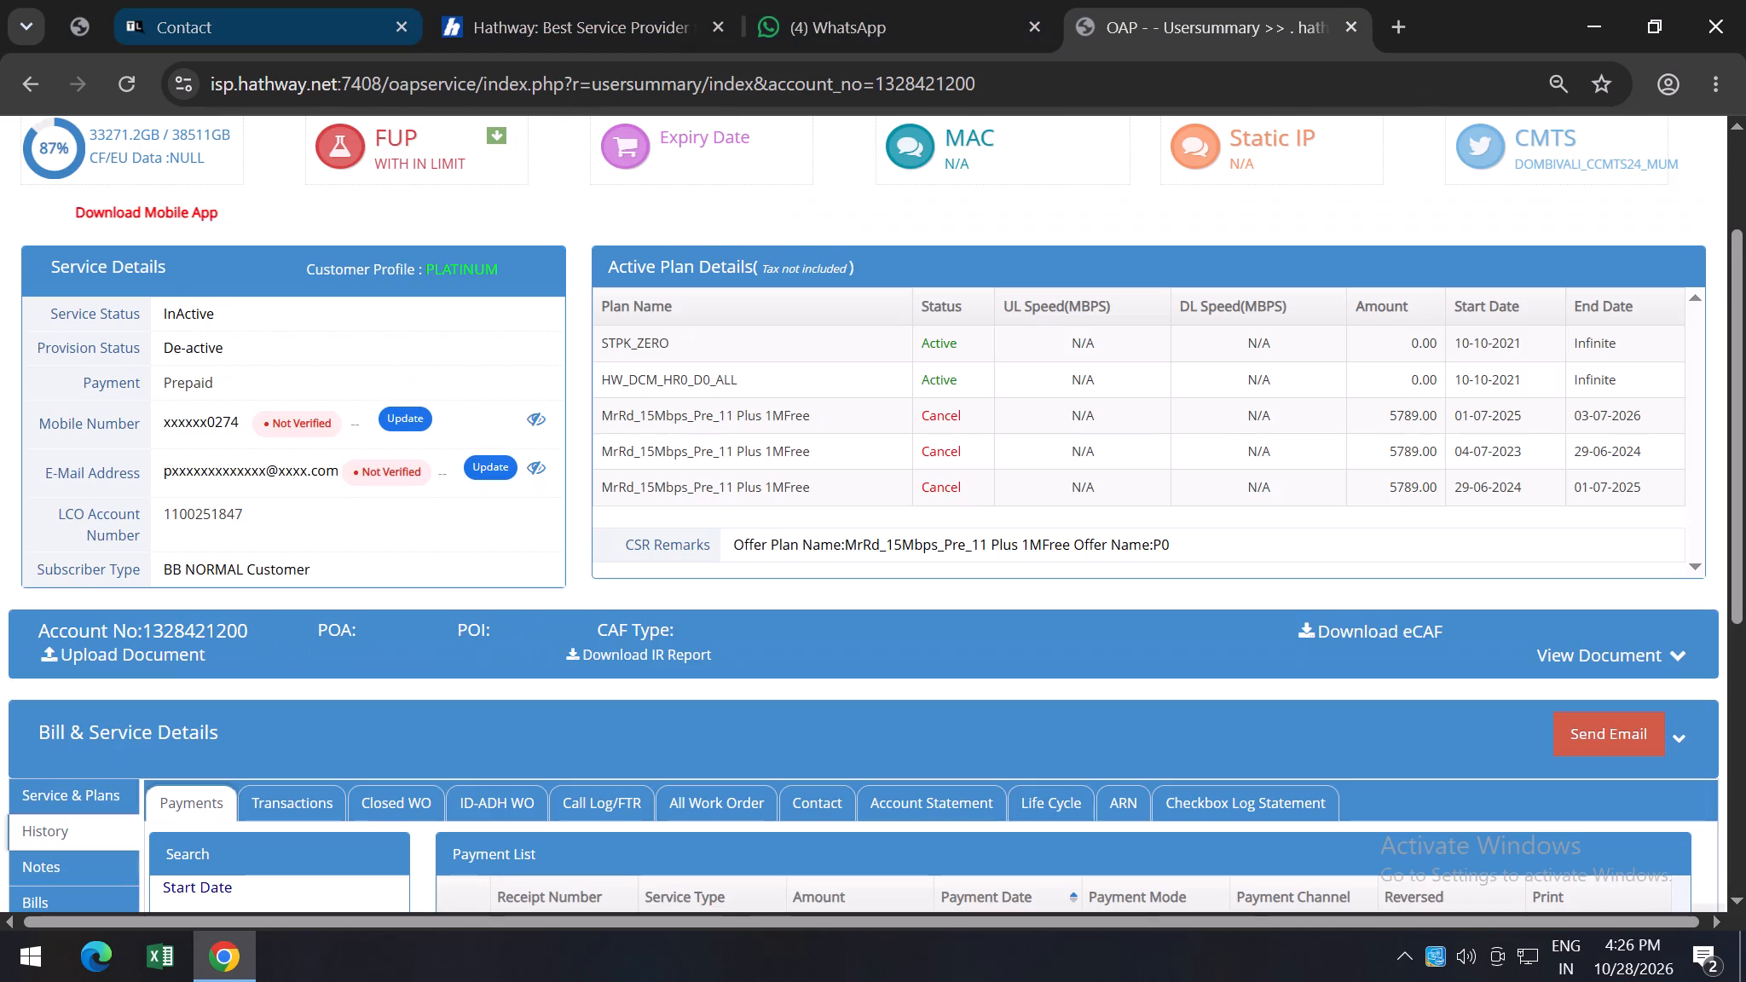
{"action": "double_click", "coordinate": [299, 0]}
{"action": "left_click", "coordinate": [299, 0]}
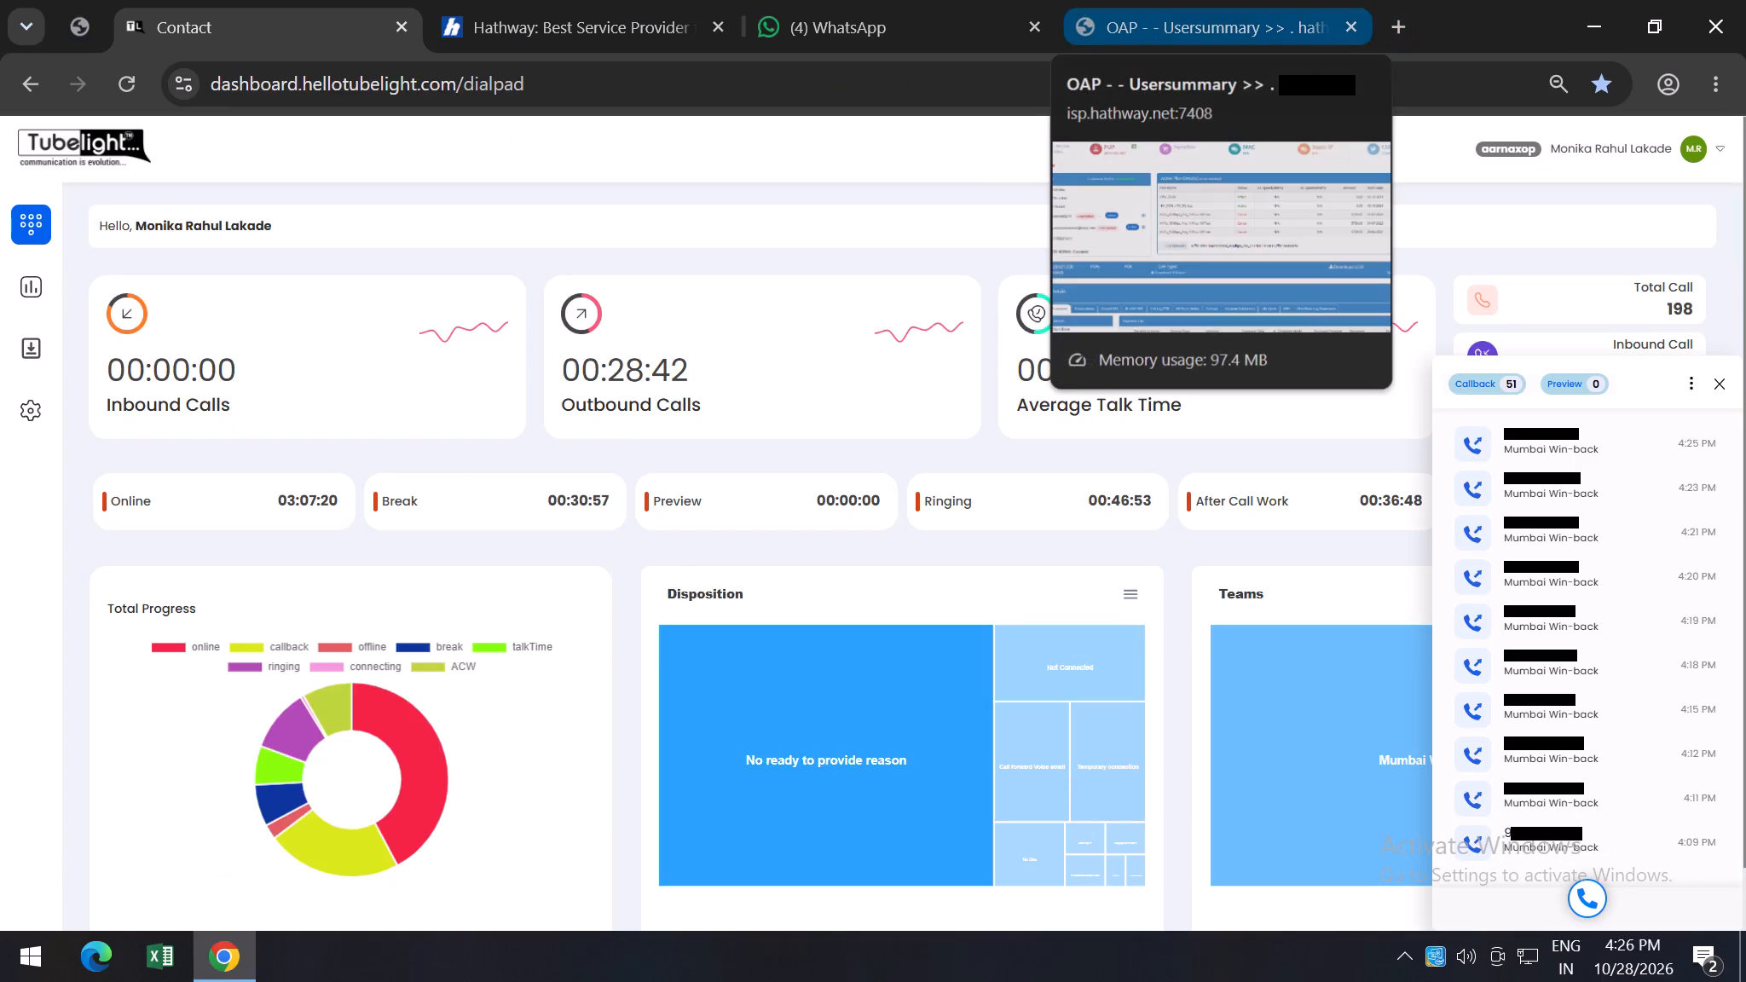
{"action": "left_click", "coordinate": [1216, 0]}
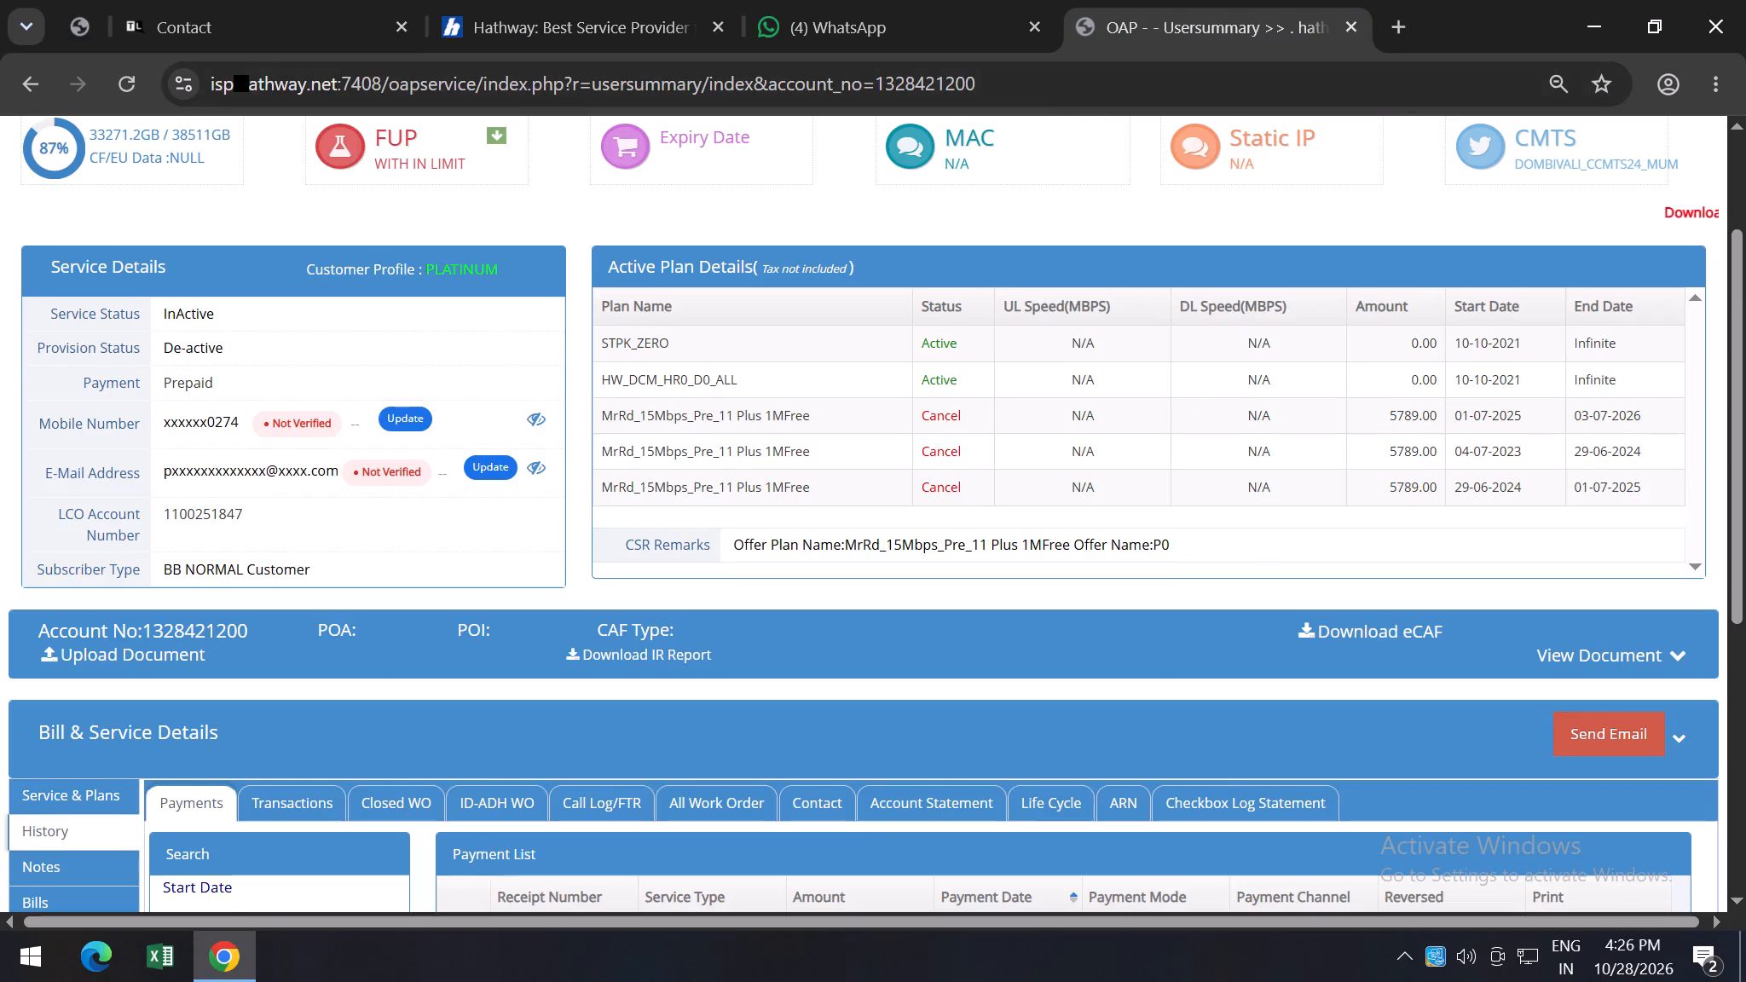
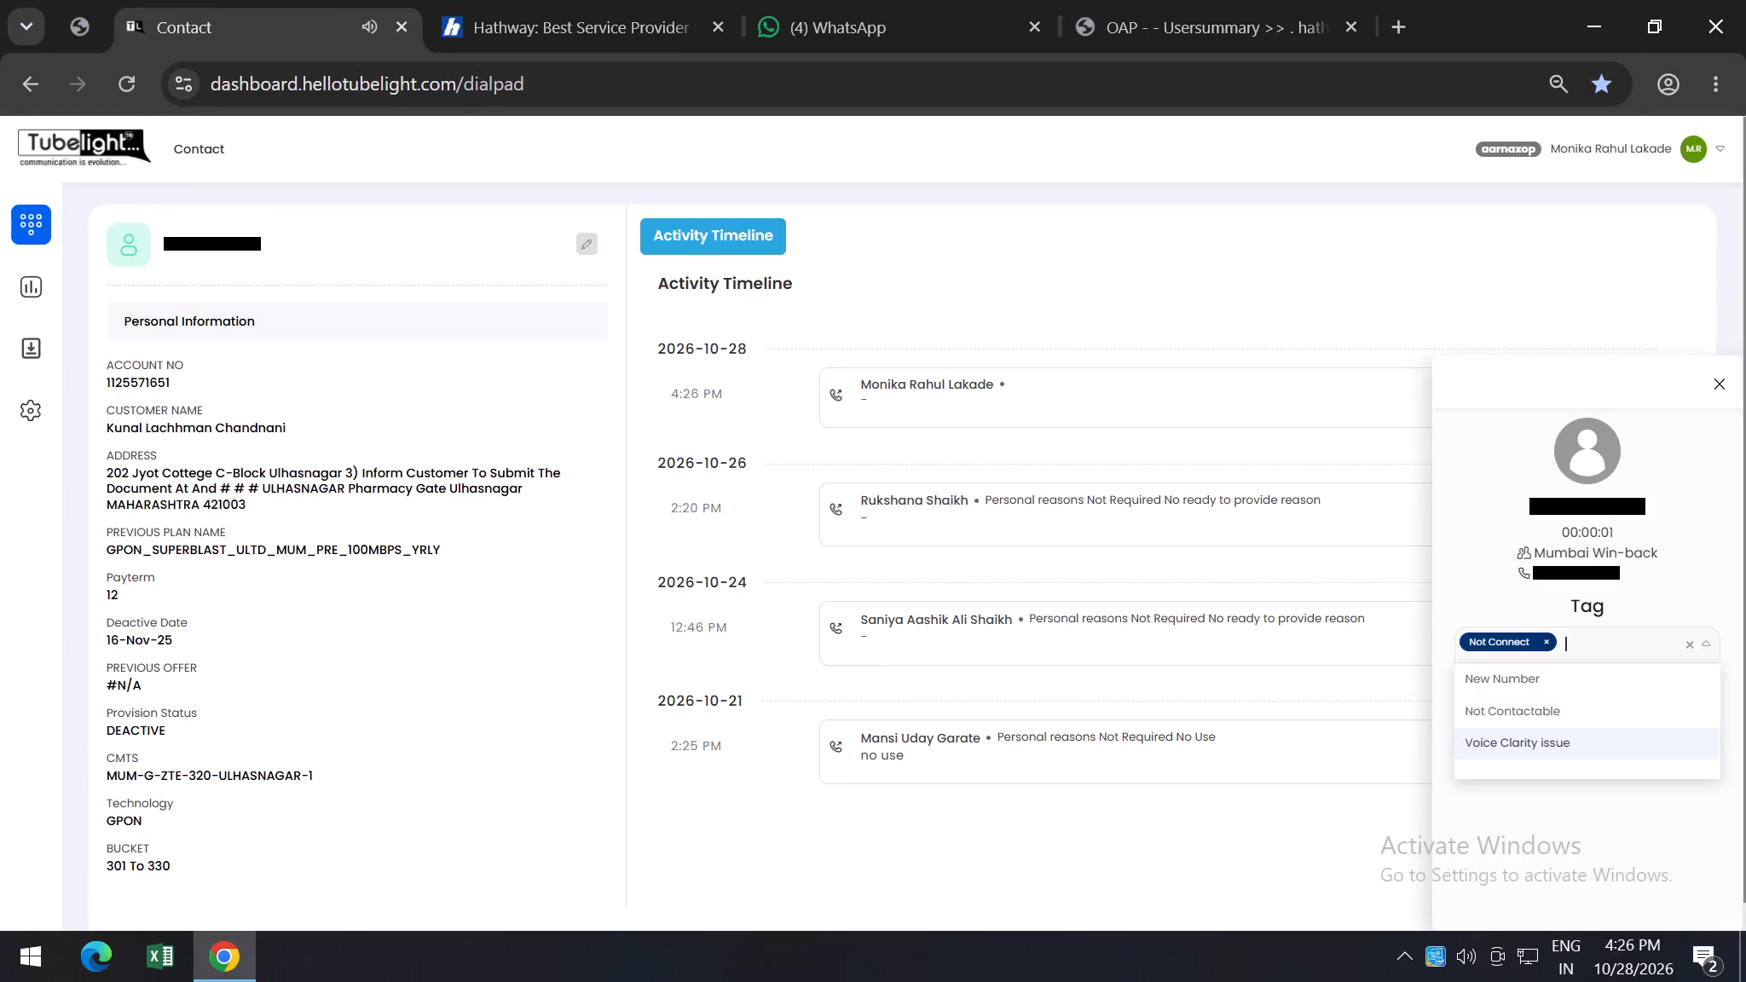
Add the Not Contactable and Disconnected Number Auto tags to the ended Mumbai Win-back call already tagged Not Connect.
{"action": "left_click", "coordinate": [1547, 711]}
{"action": "left_click", "coordinate": [1601, 682]}
{"action": "scroll", "coordinate": [1551, 760], "scroll_direction": "down", "scroll_amount": 3}
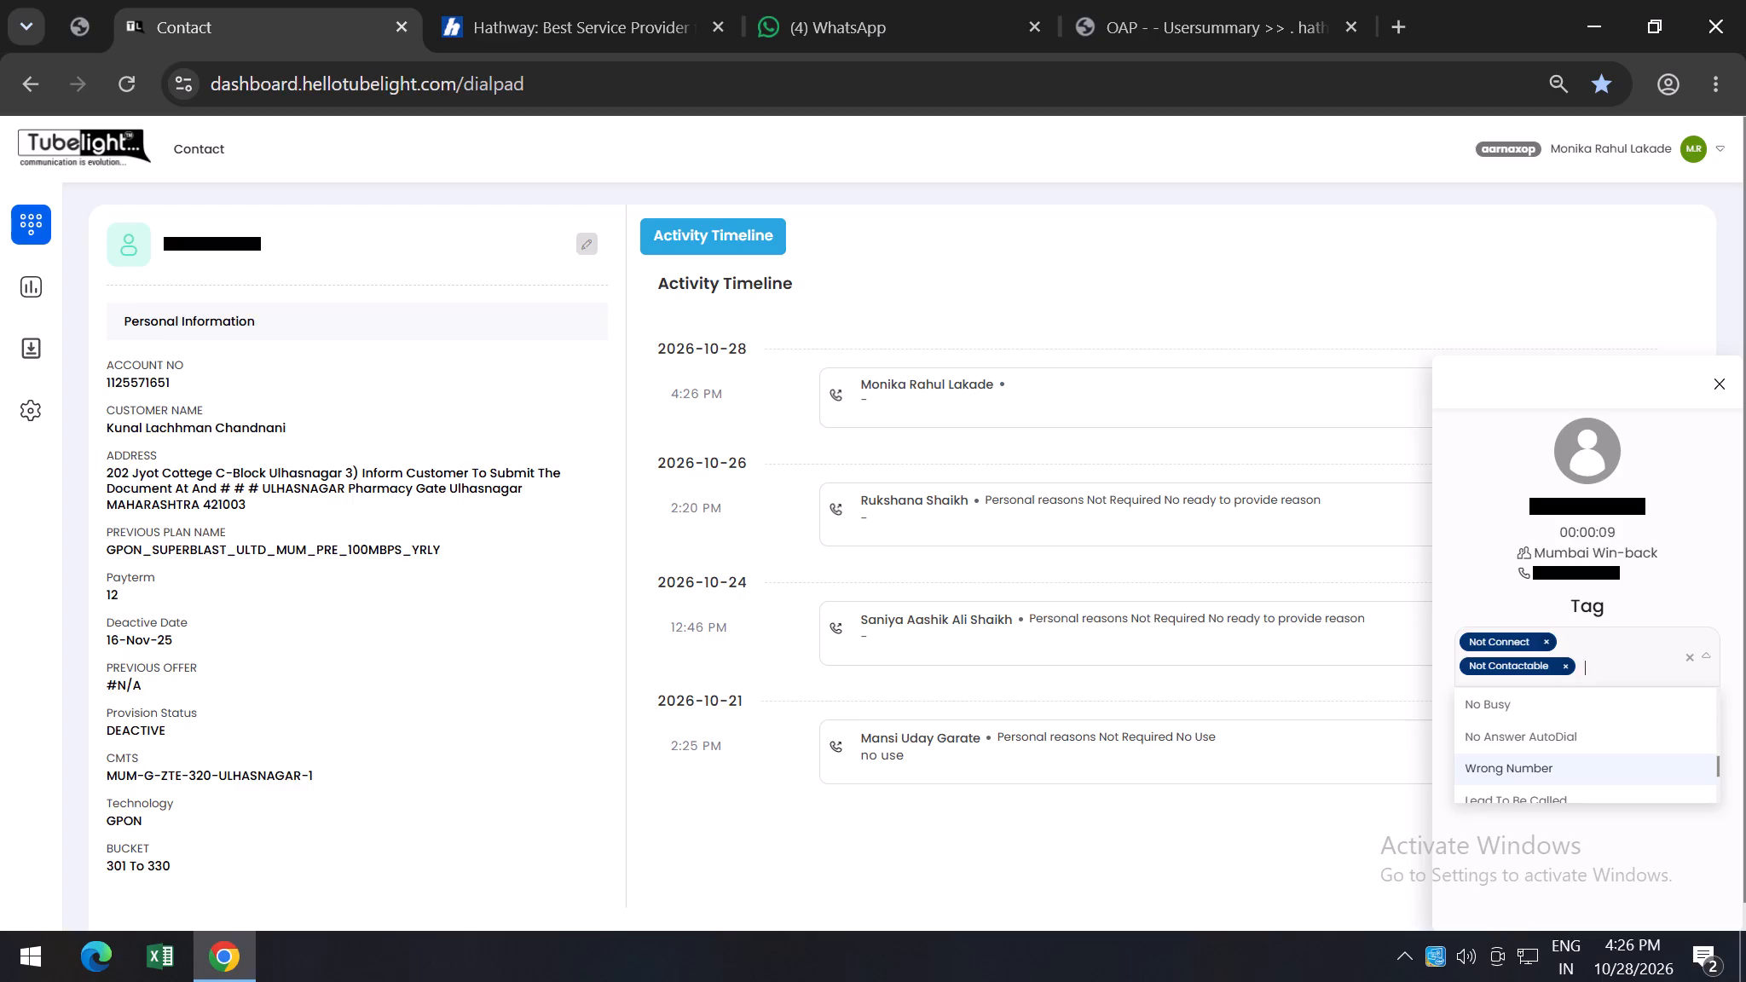
{"action": "scroll", "coordinate": [1535, 764], "scroll_direction": "down", "scroll_amount": 1}
{"action": "left_click", "coordinate": [1547, 745]}
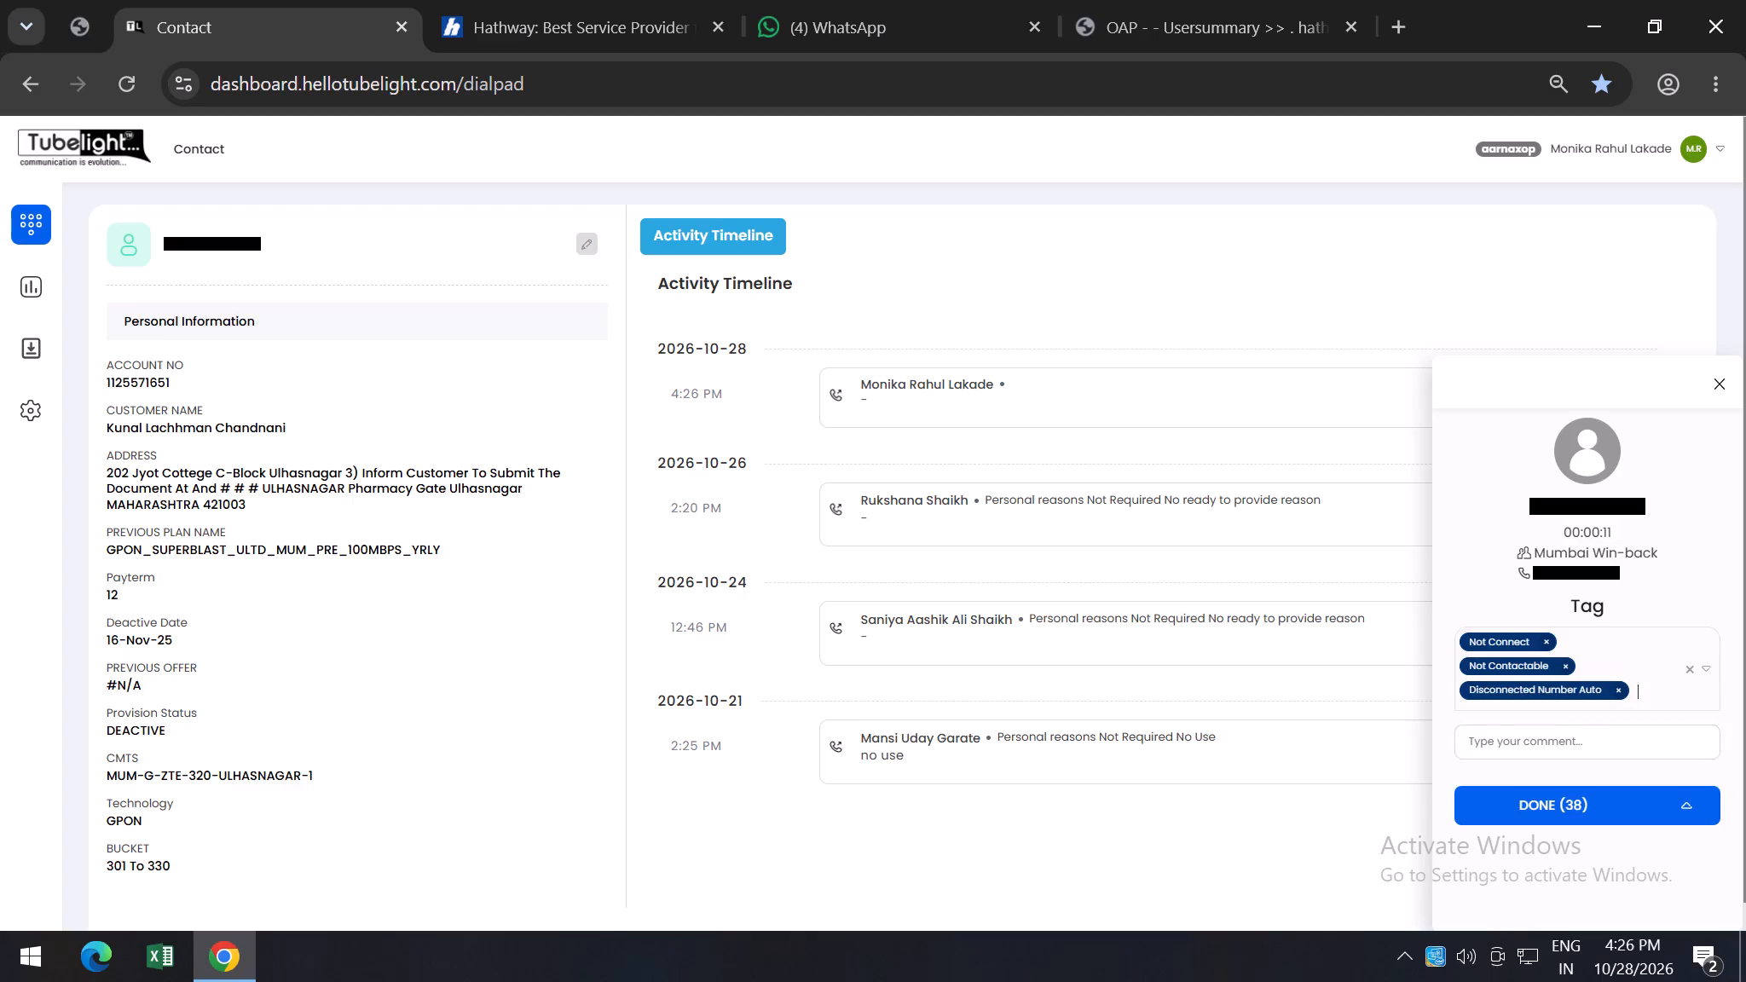
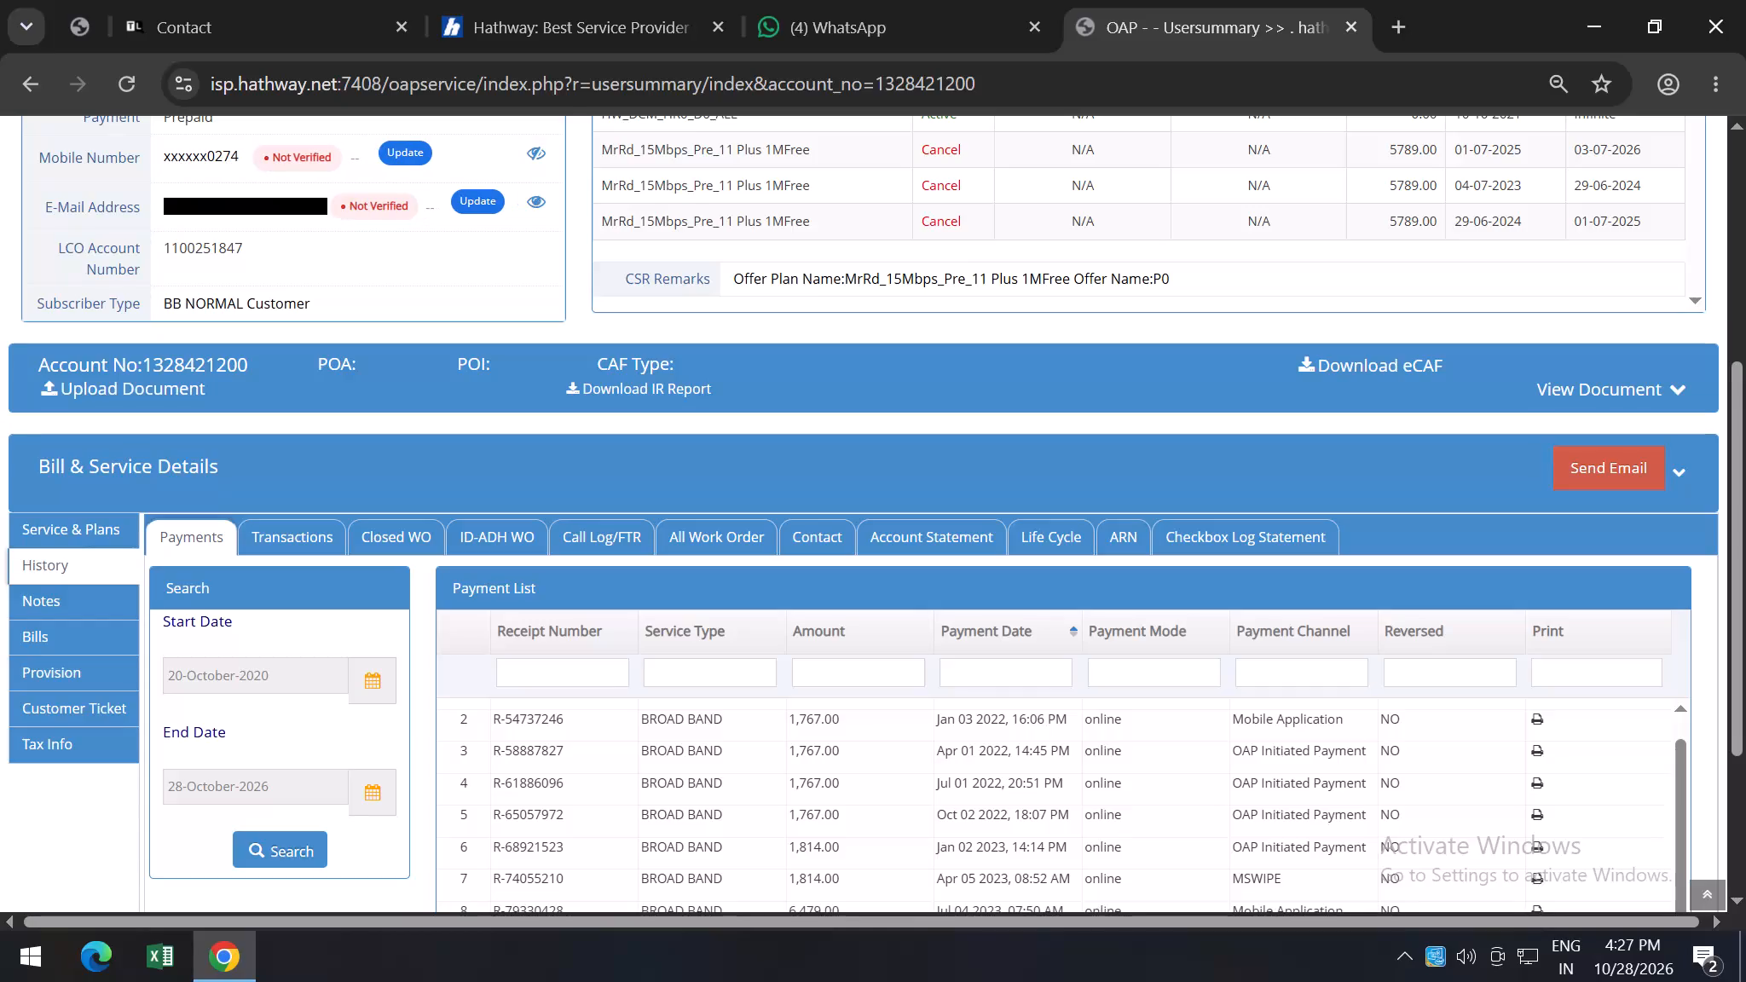
Toggle the masking of the customer's mobile number and e-mail address to view the contact details on the account summary.
{"action": "double_click", "coordinate": [543, 156]}
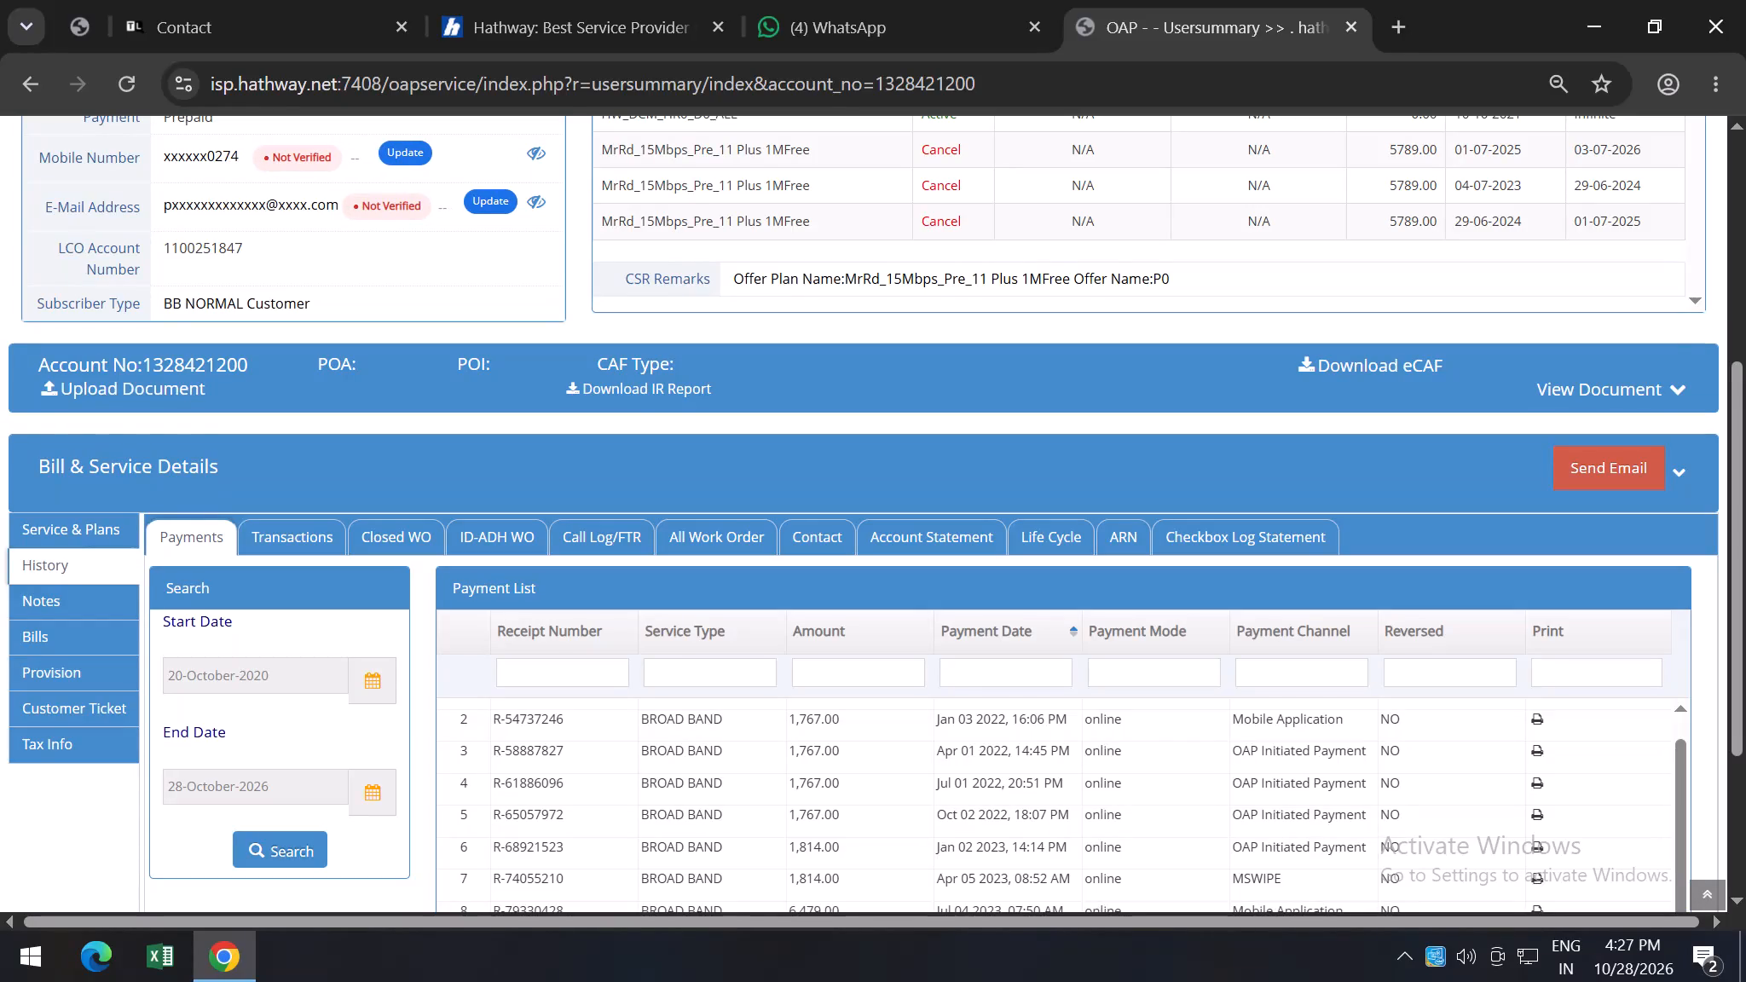
{"action": "double_click", "coordinate": [537, 213]}
{"action": "double_click", "coordinate": [536, 212]}
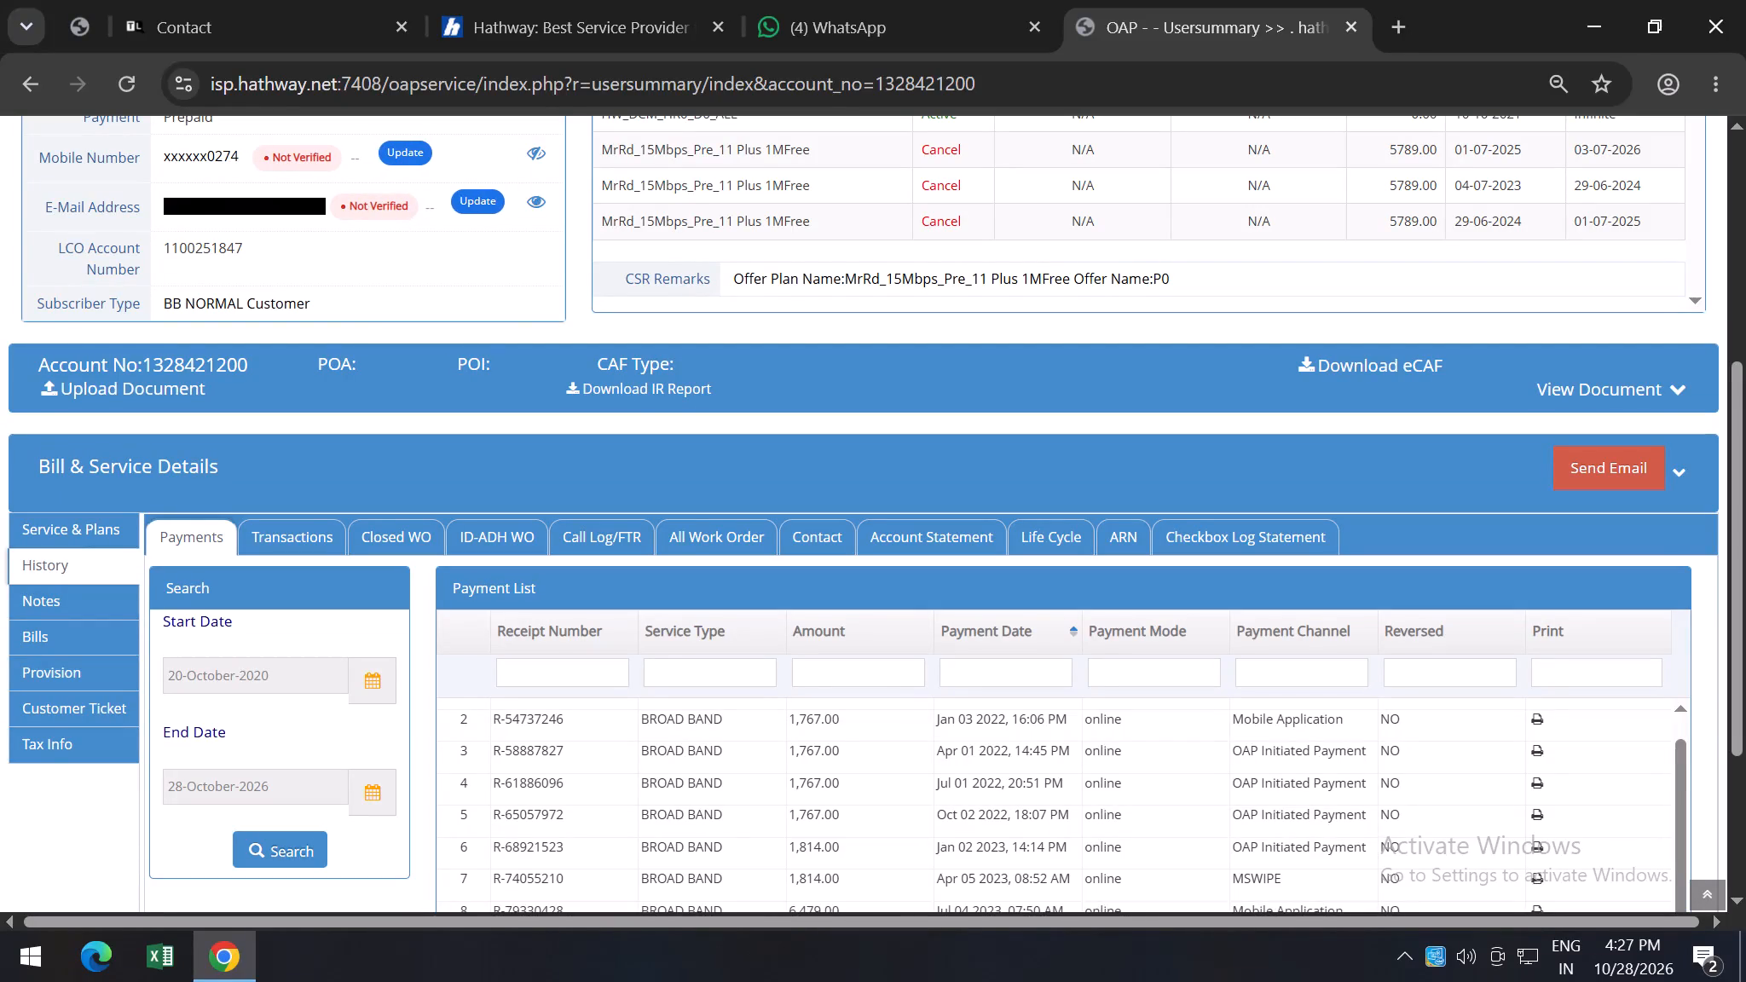
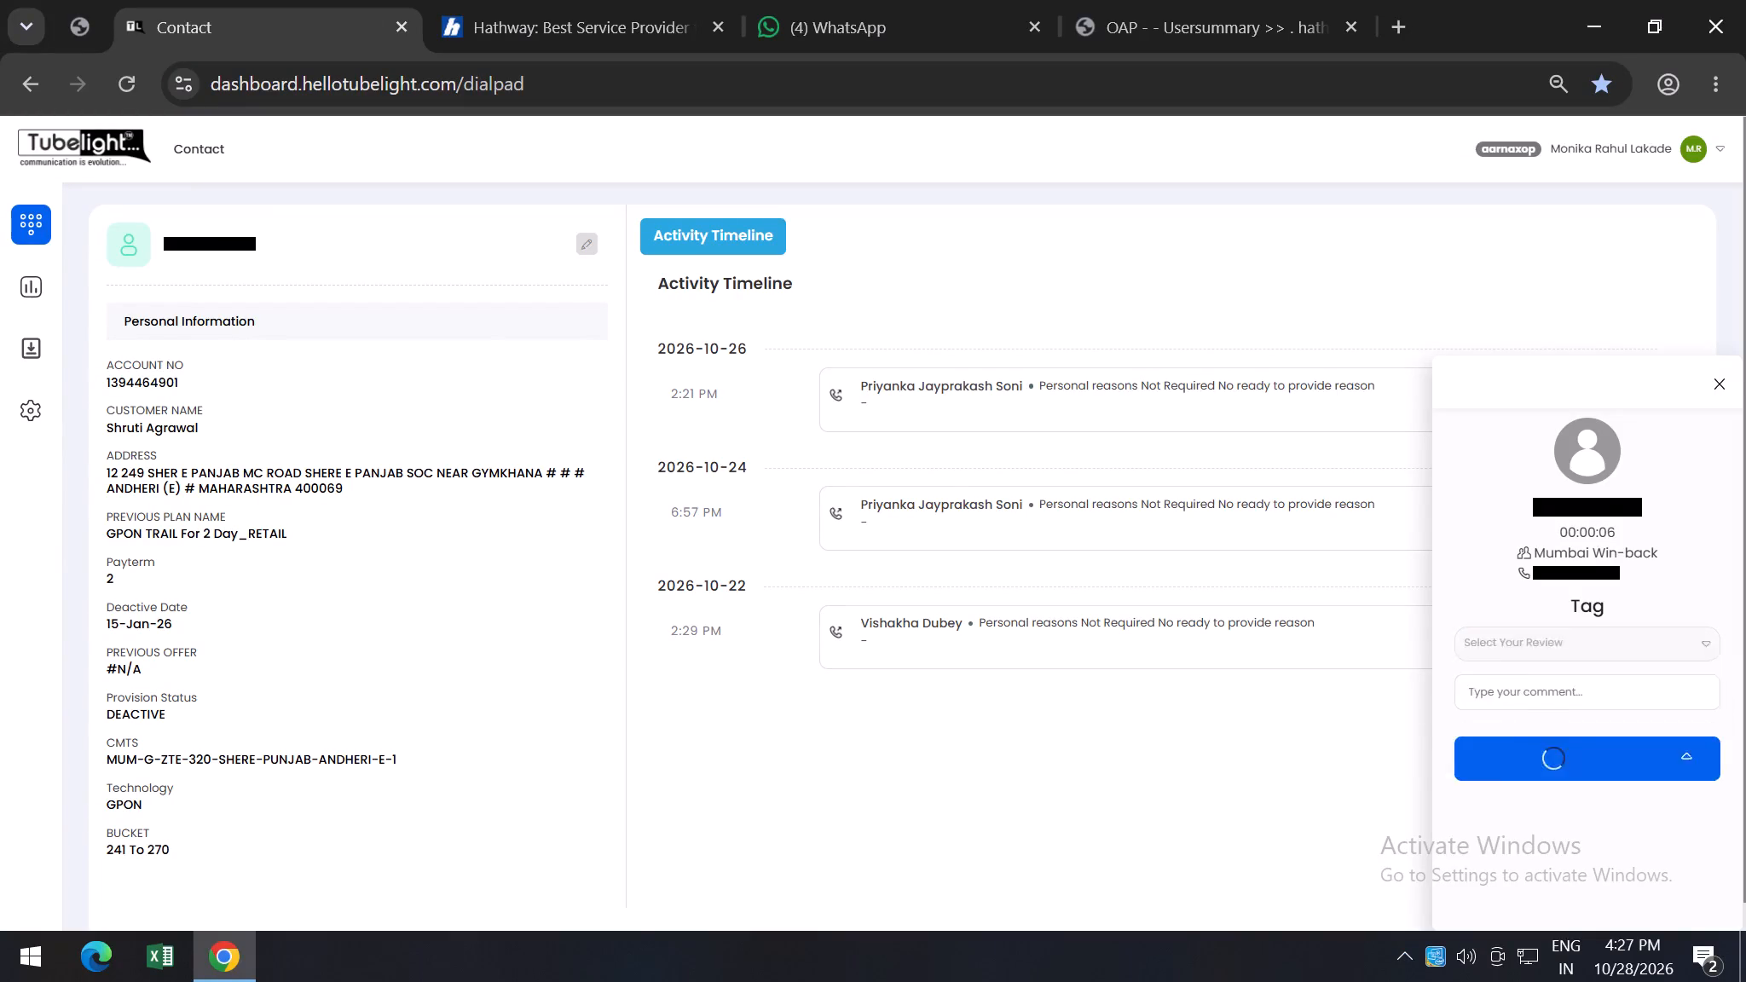
Open the callback list for the Mumbai Win-back campaign.
{"action": "left_click", "coordinate": [1462, 378]}
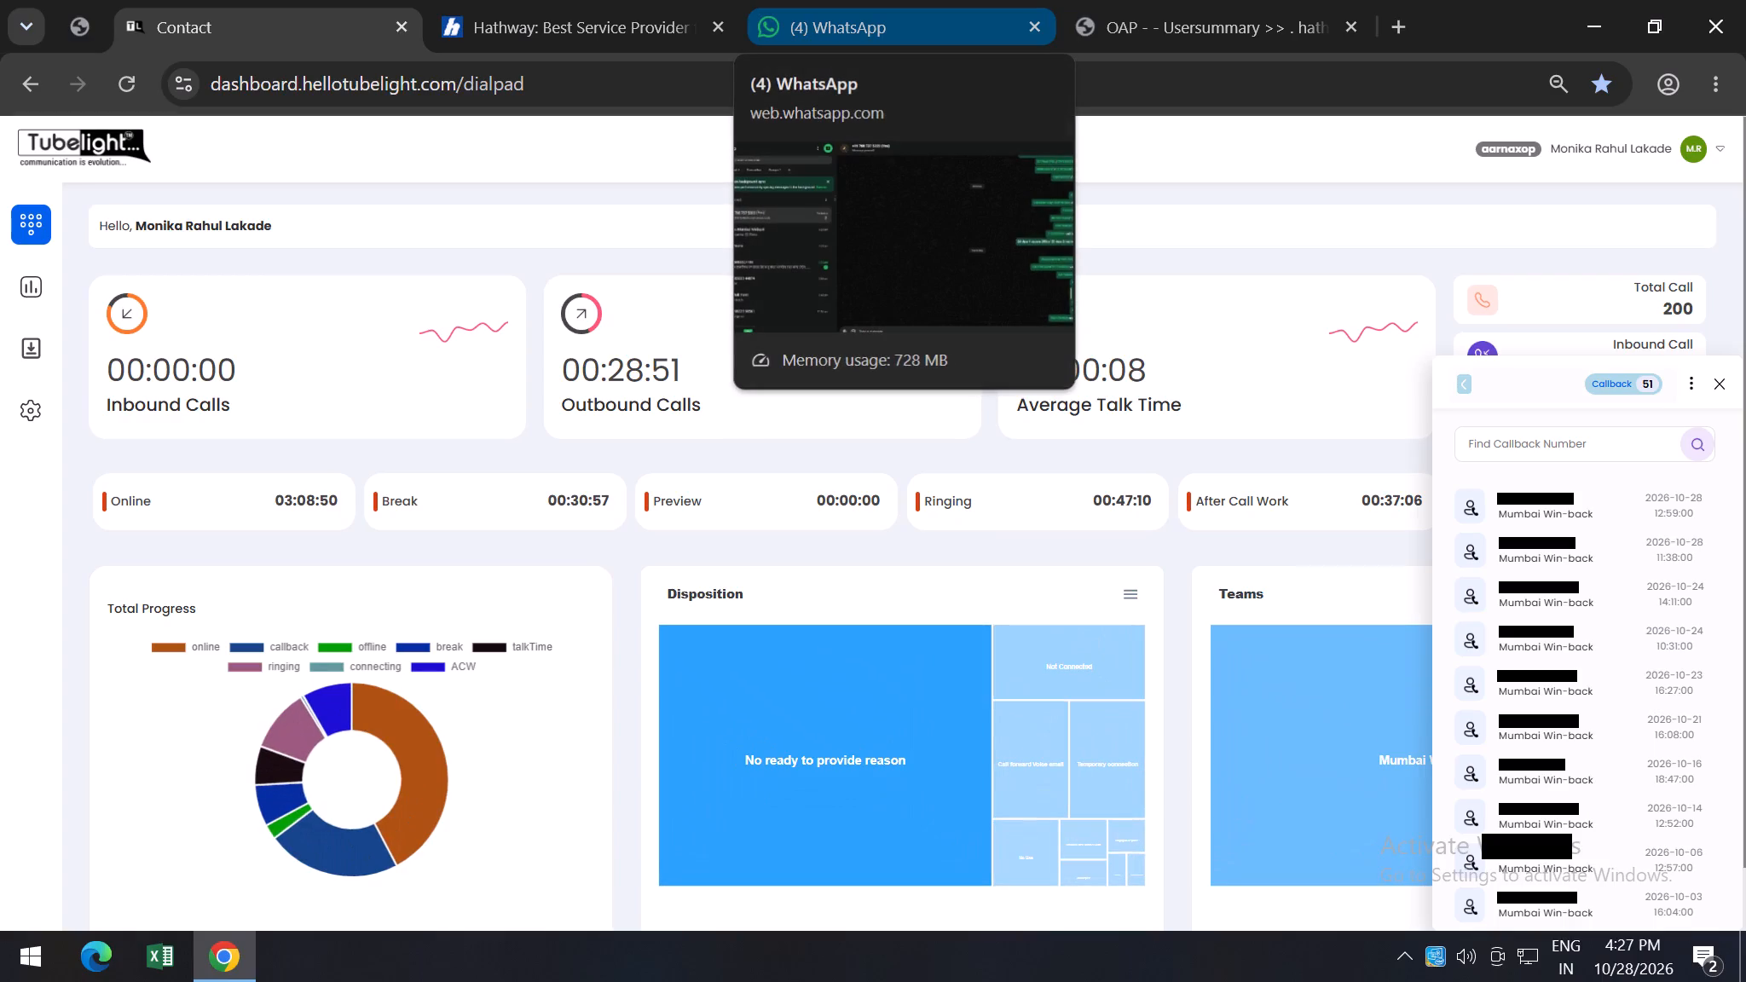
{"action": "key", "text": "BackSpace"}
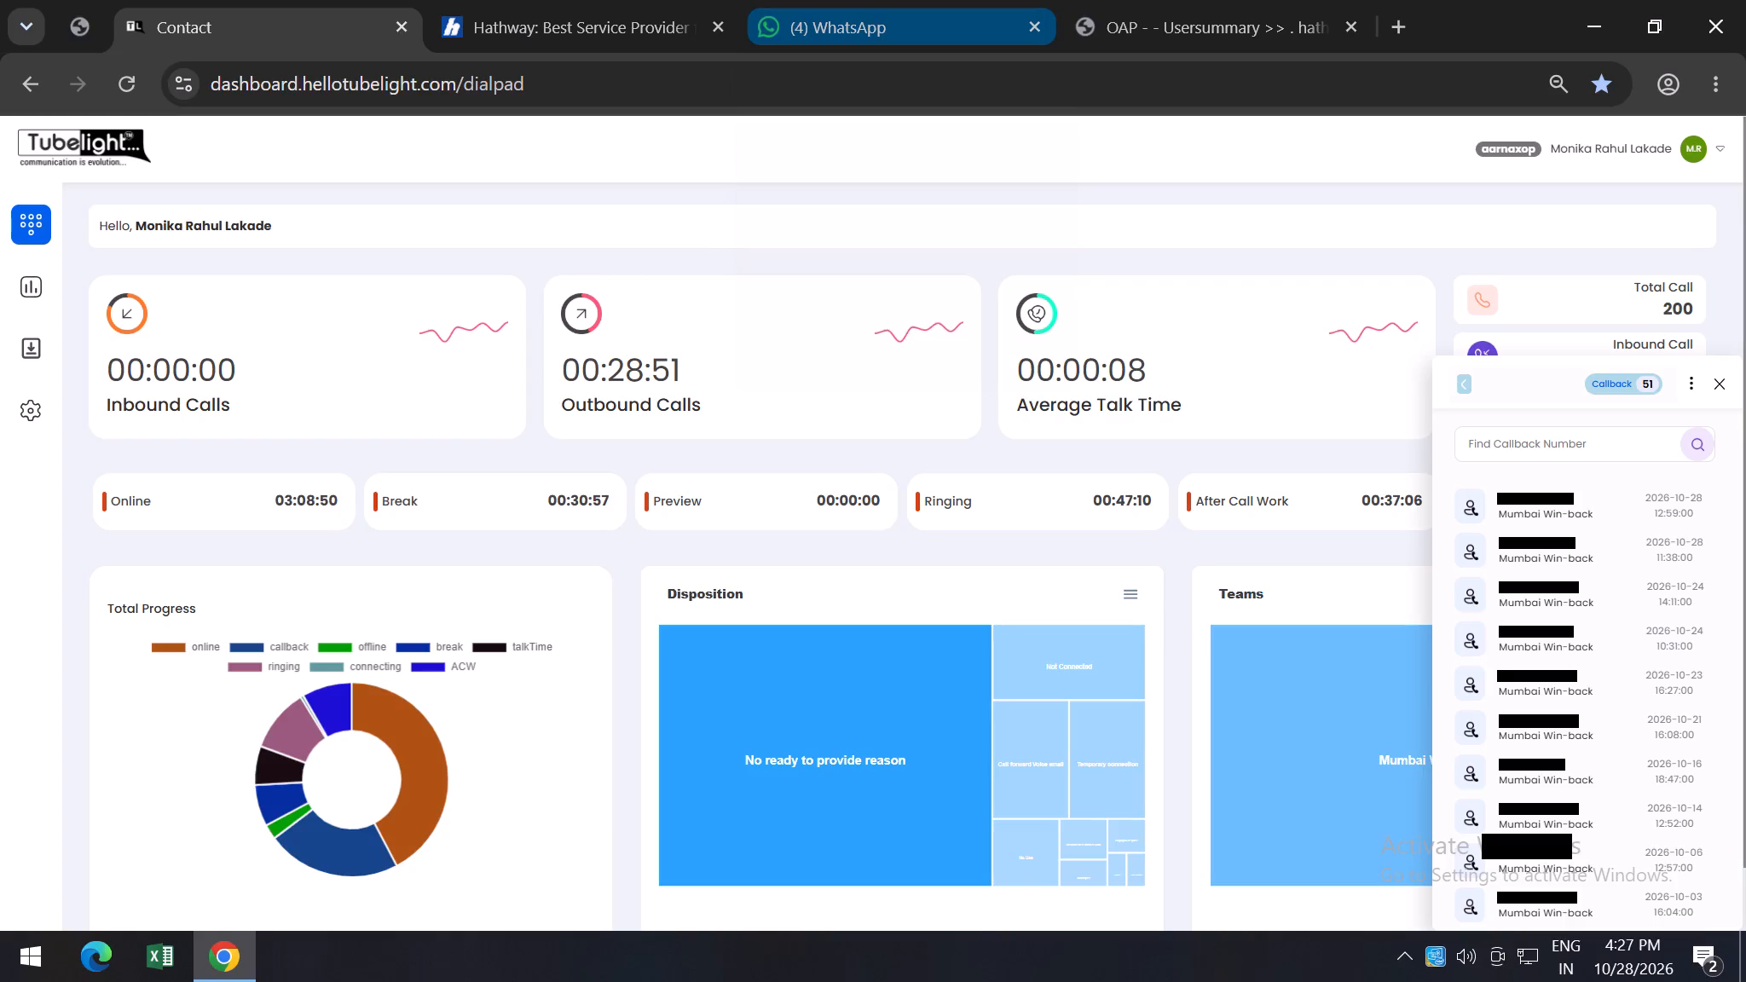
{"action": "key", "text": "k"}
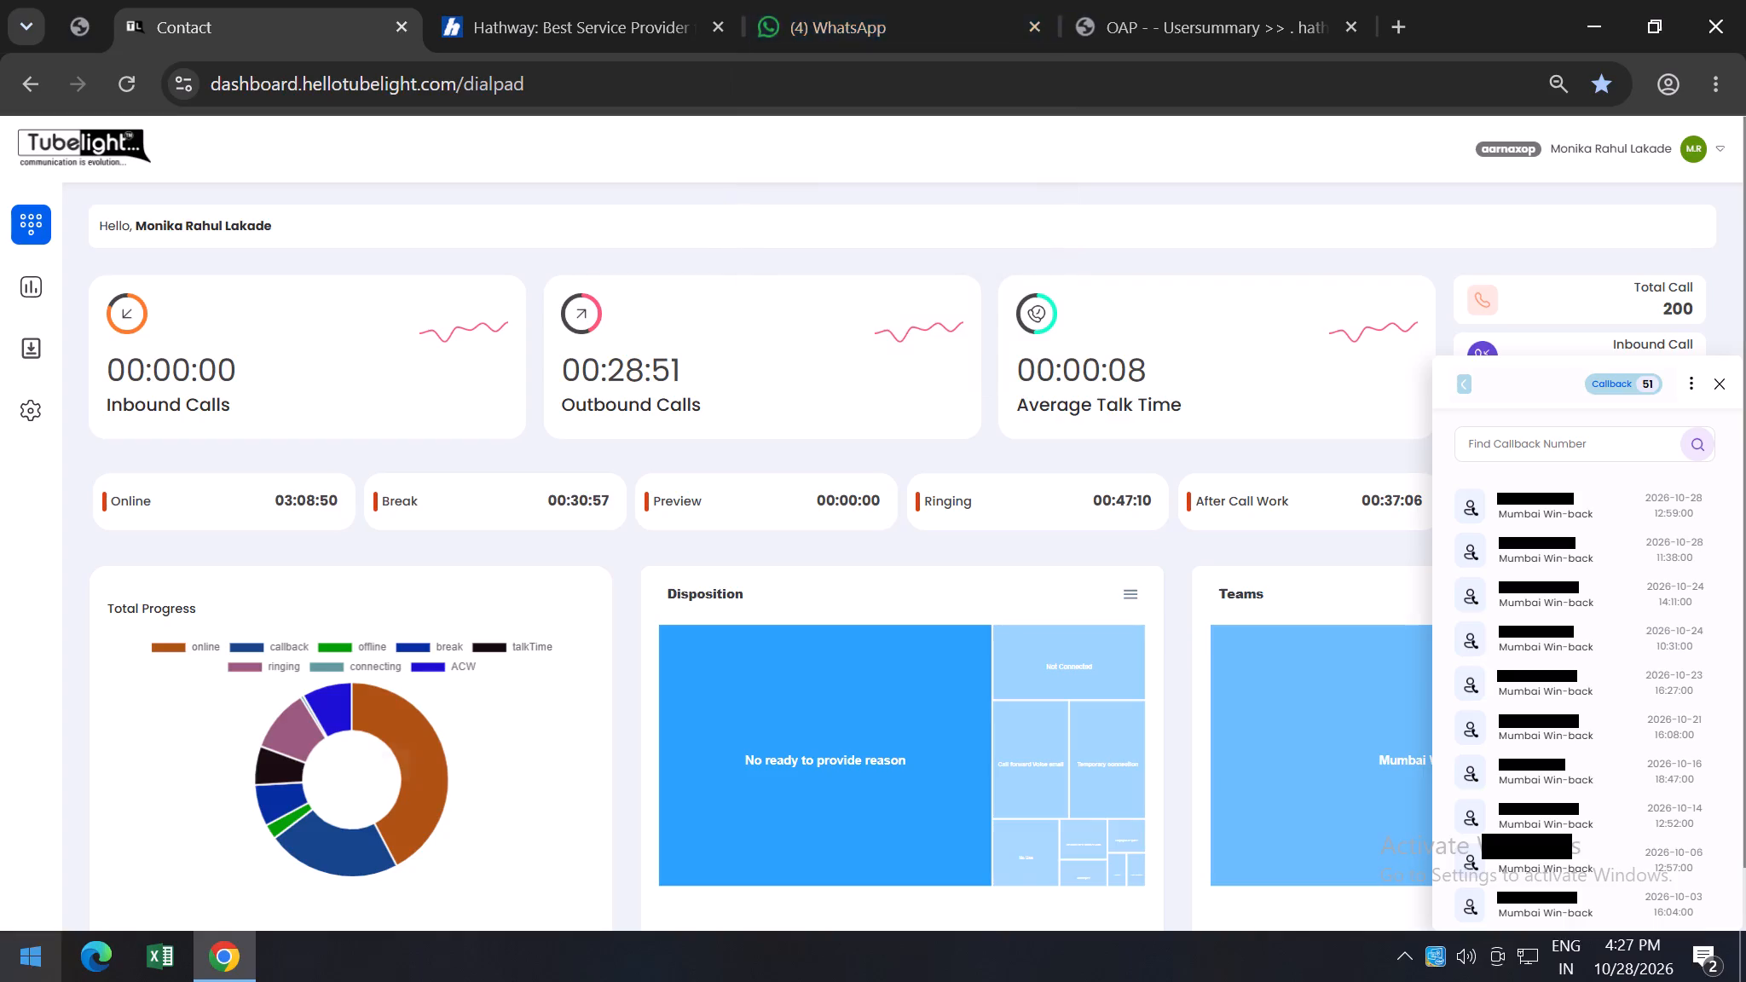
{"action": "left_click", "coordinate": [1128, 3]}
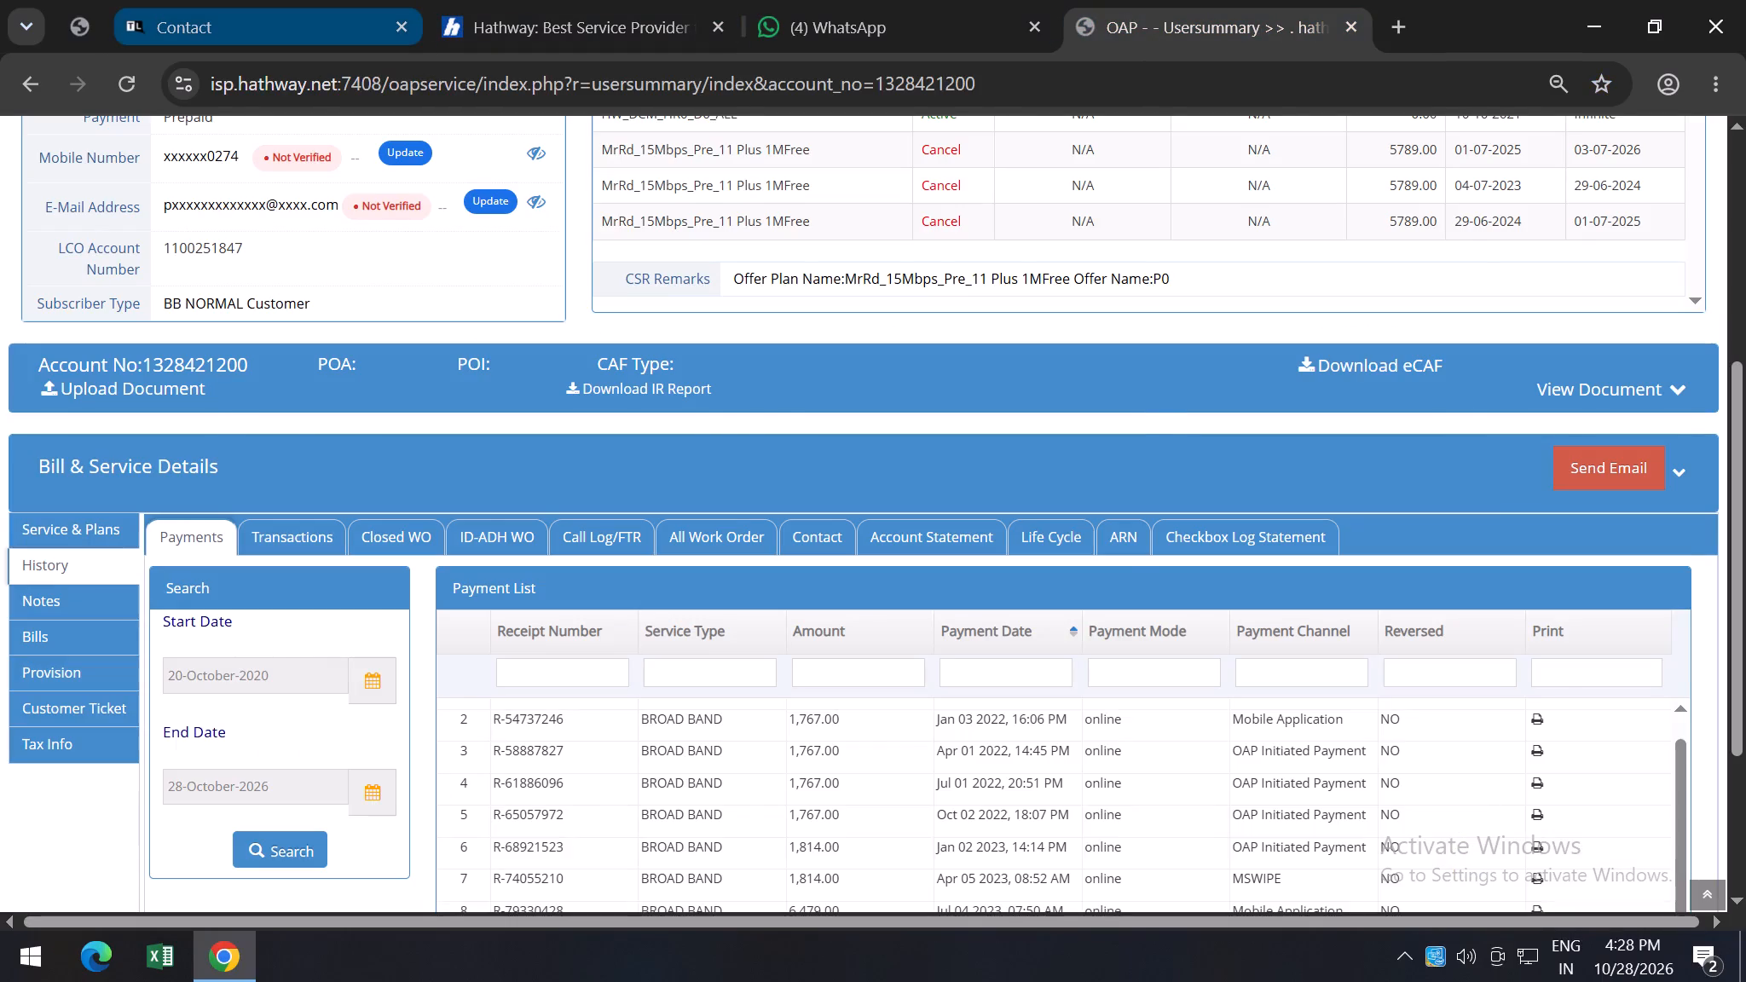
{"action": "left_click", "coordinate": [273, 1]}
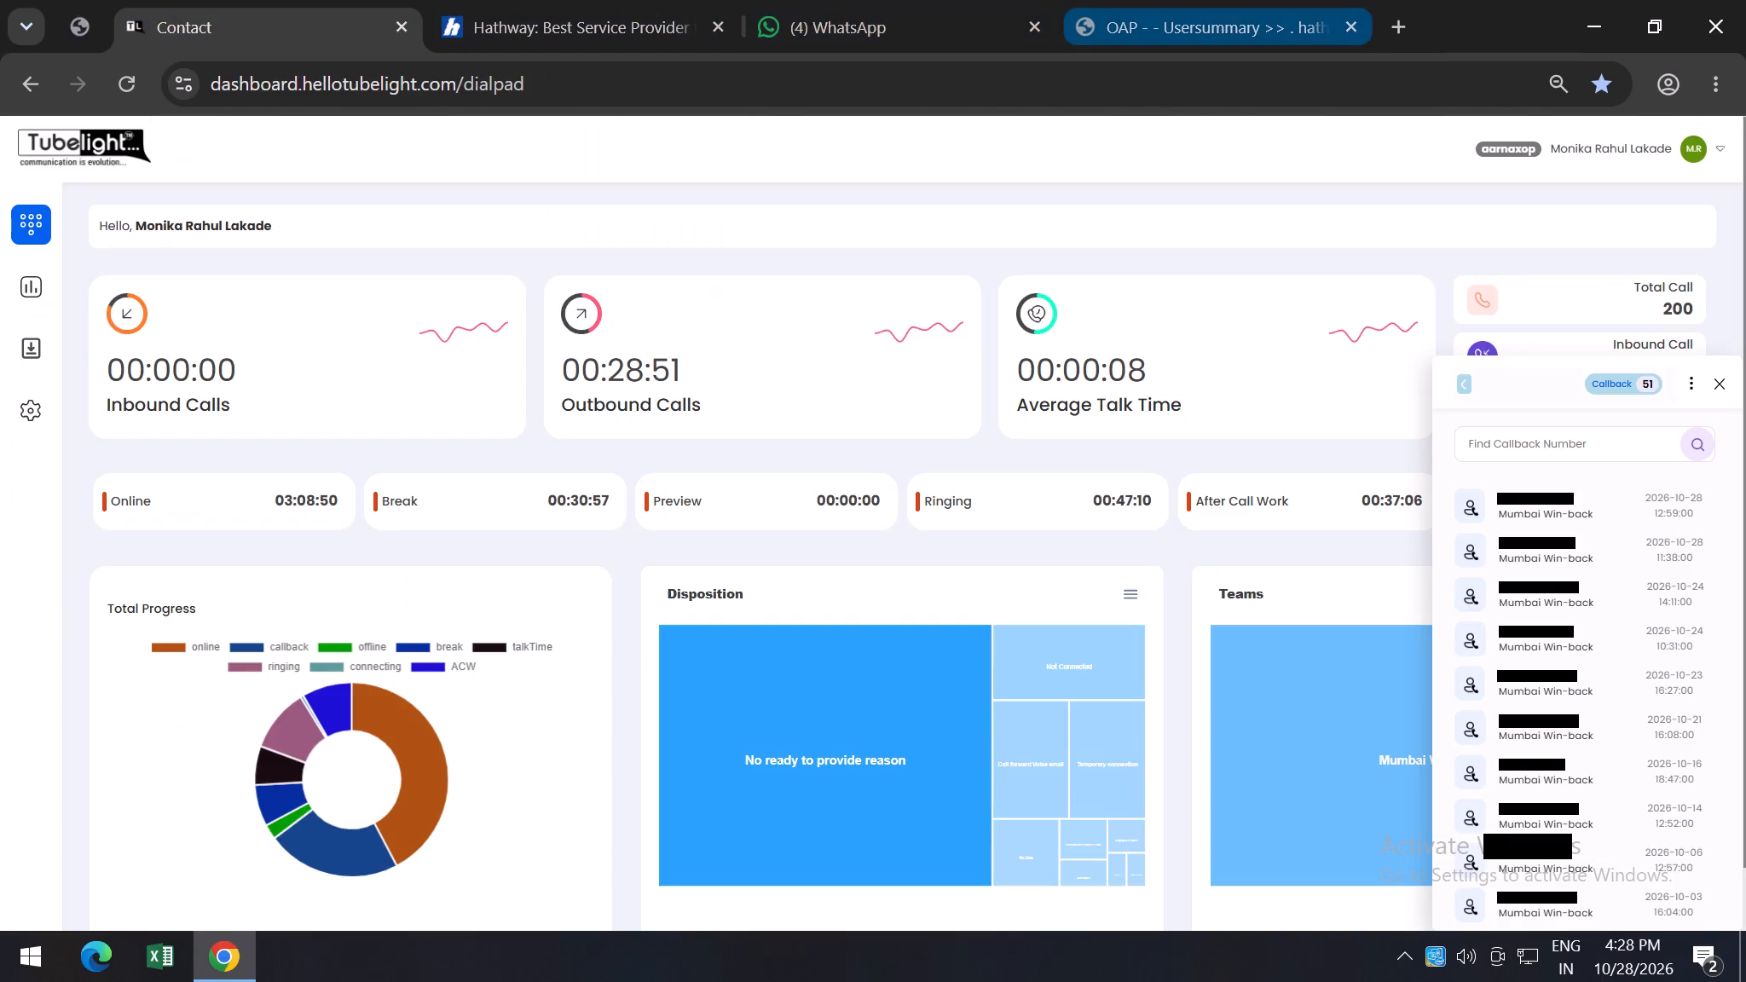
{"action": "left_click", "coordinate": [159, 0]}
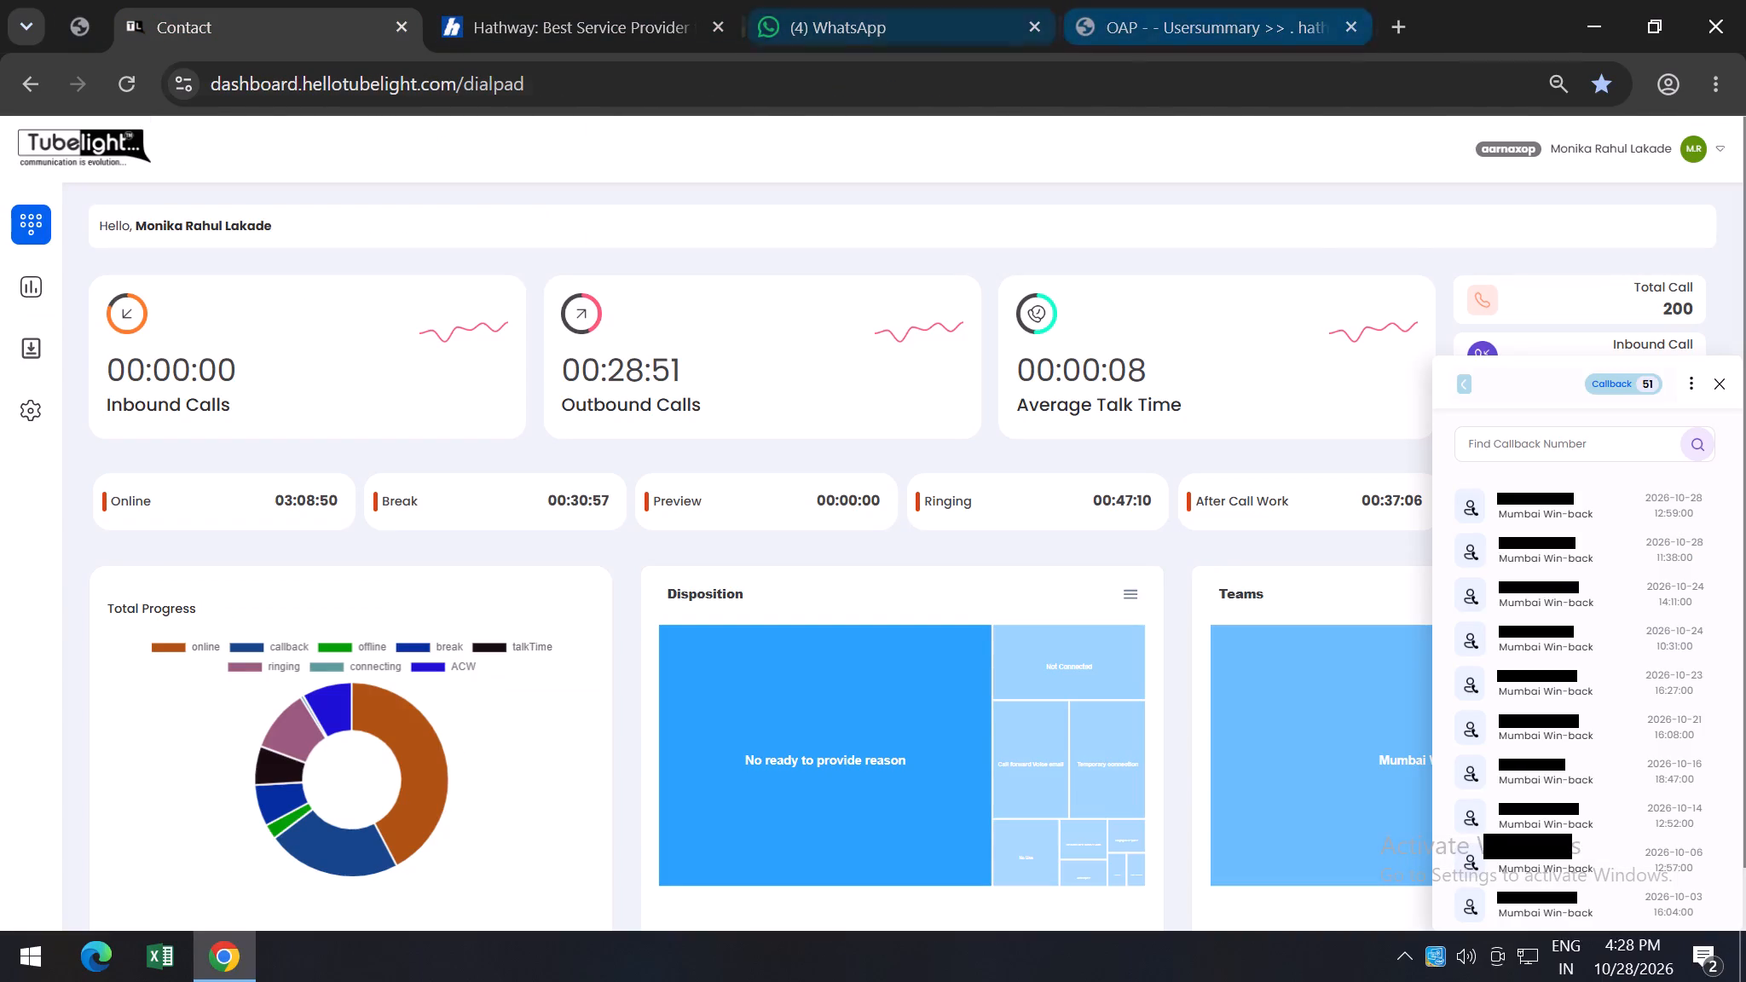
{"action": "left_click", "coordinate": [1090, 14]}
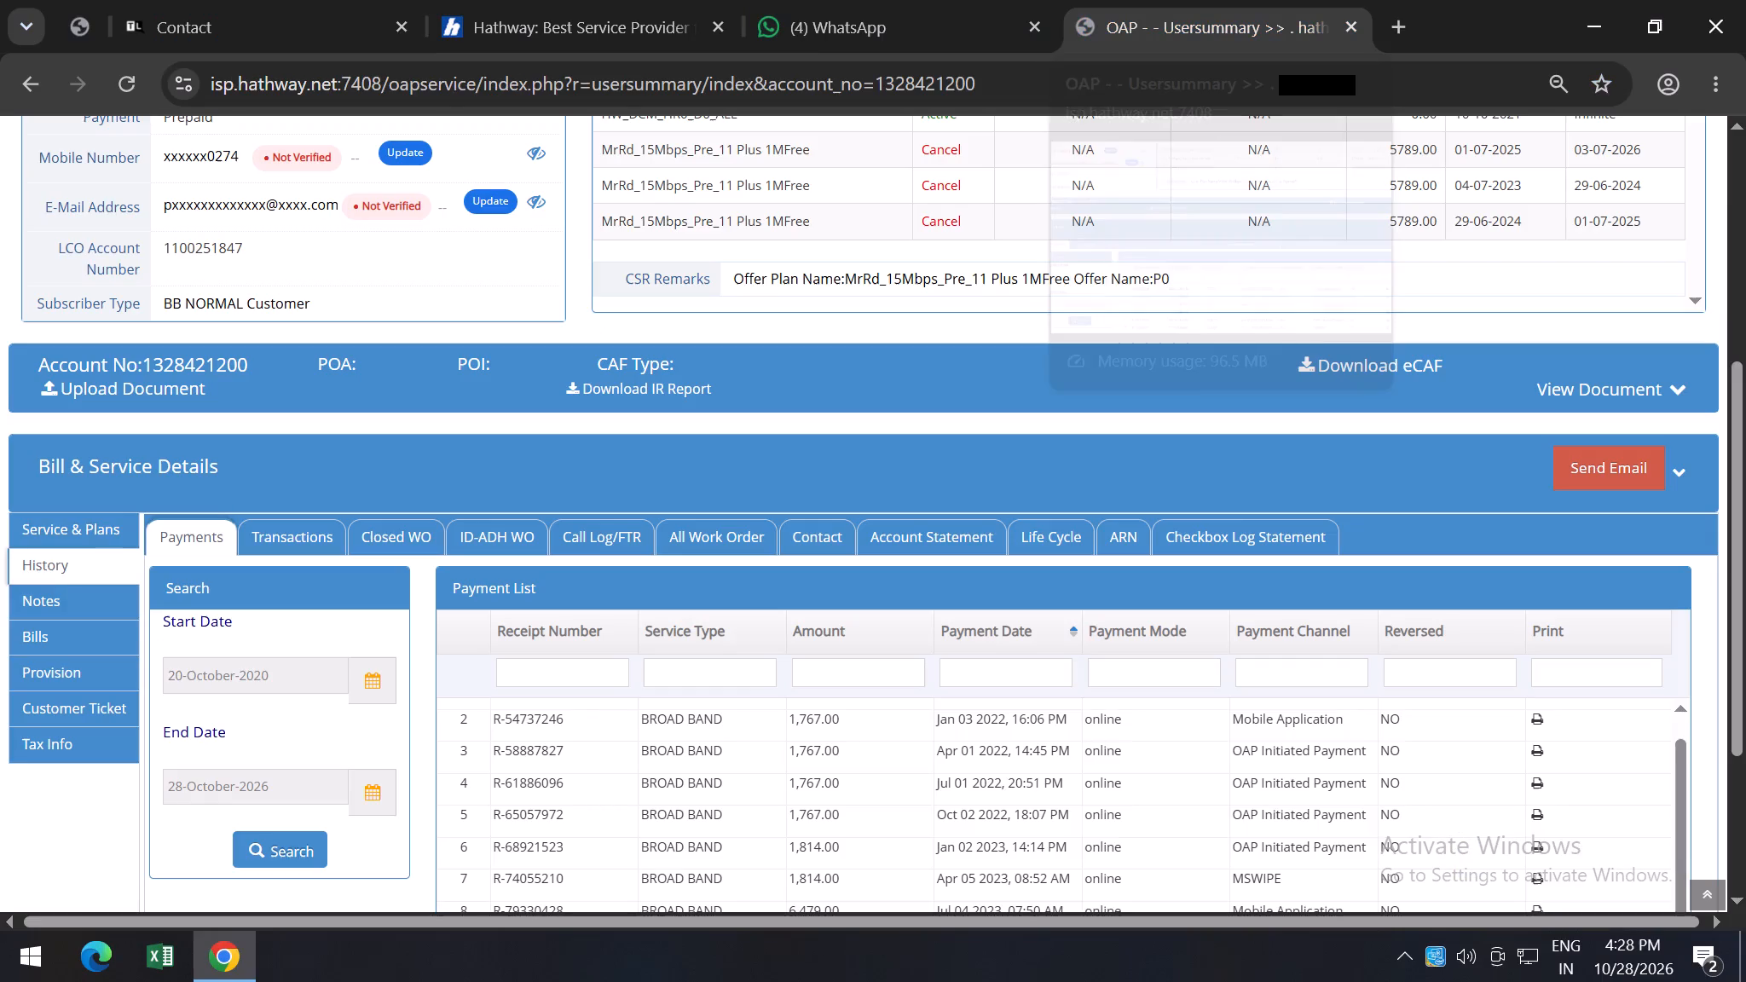
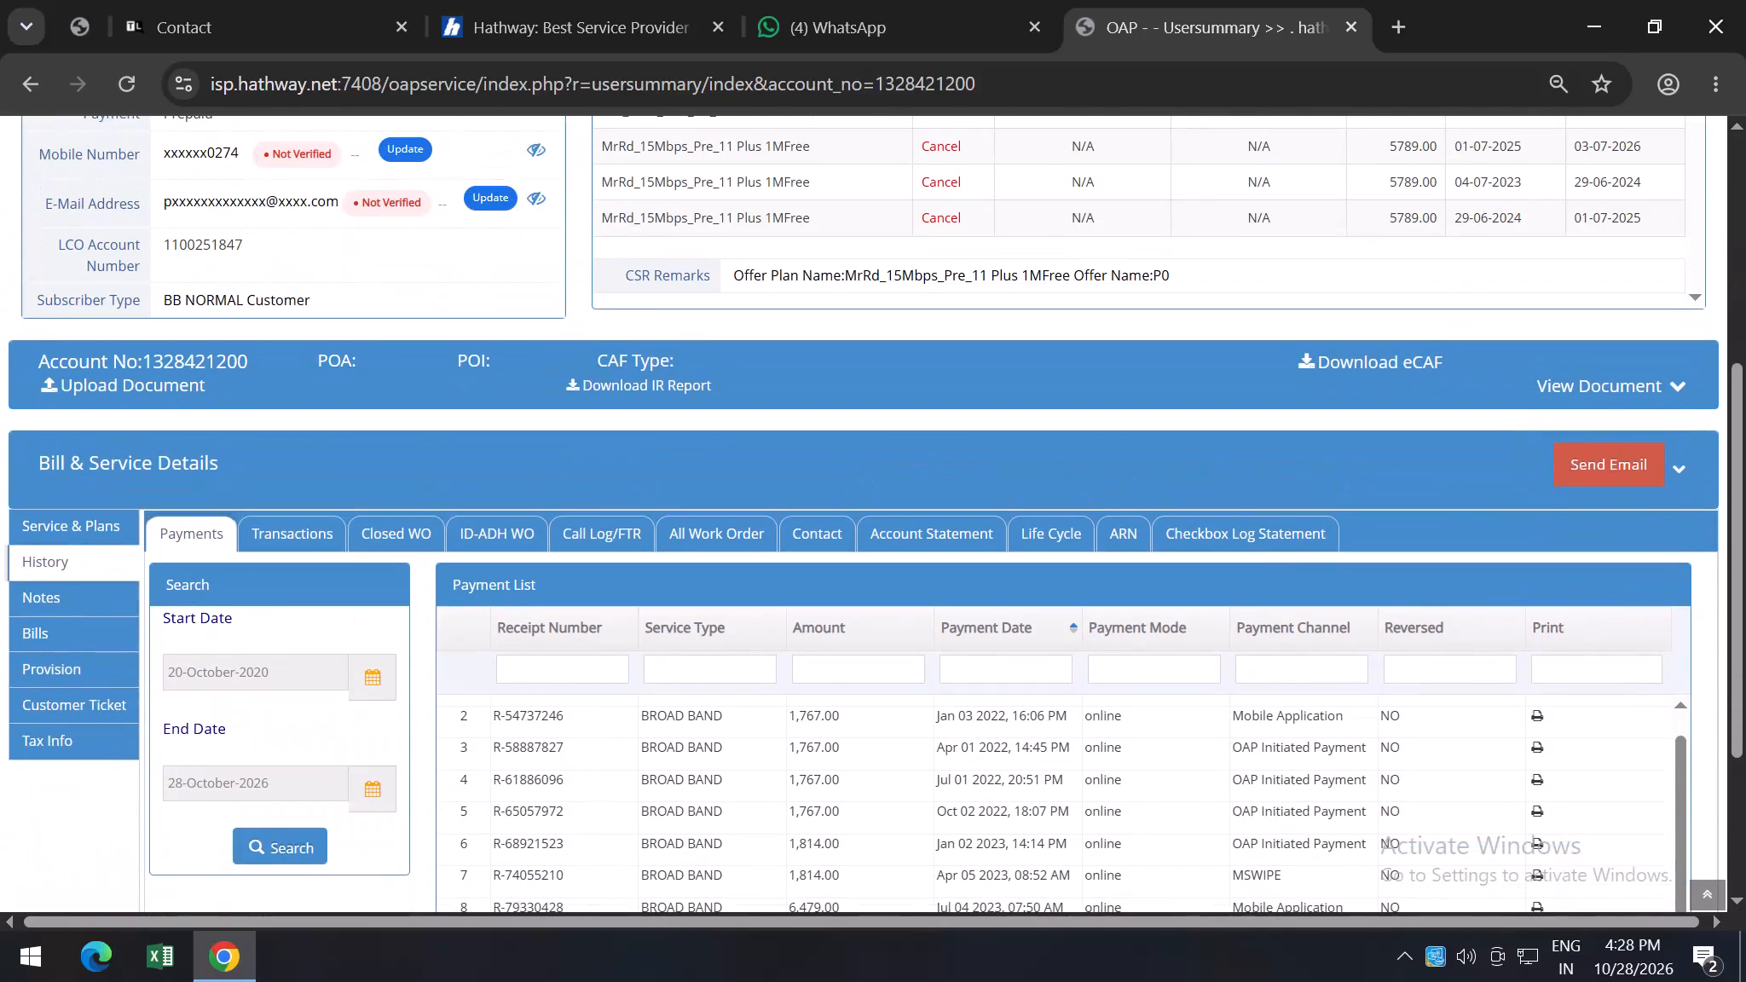
Examine the customer's payment history and toggle the visibility of the masked mobile number and e-mail address on the account record.
{"action": "left_click", "coordinate": [529, 145]}
{"action": "left_click", "coordinate": [542, 199]}
{"action": "scroll", "coordinate": [594, 598], "scroll_direction": "down", "scroll_amount": 3}
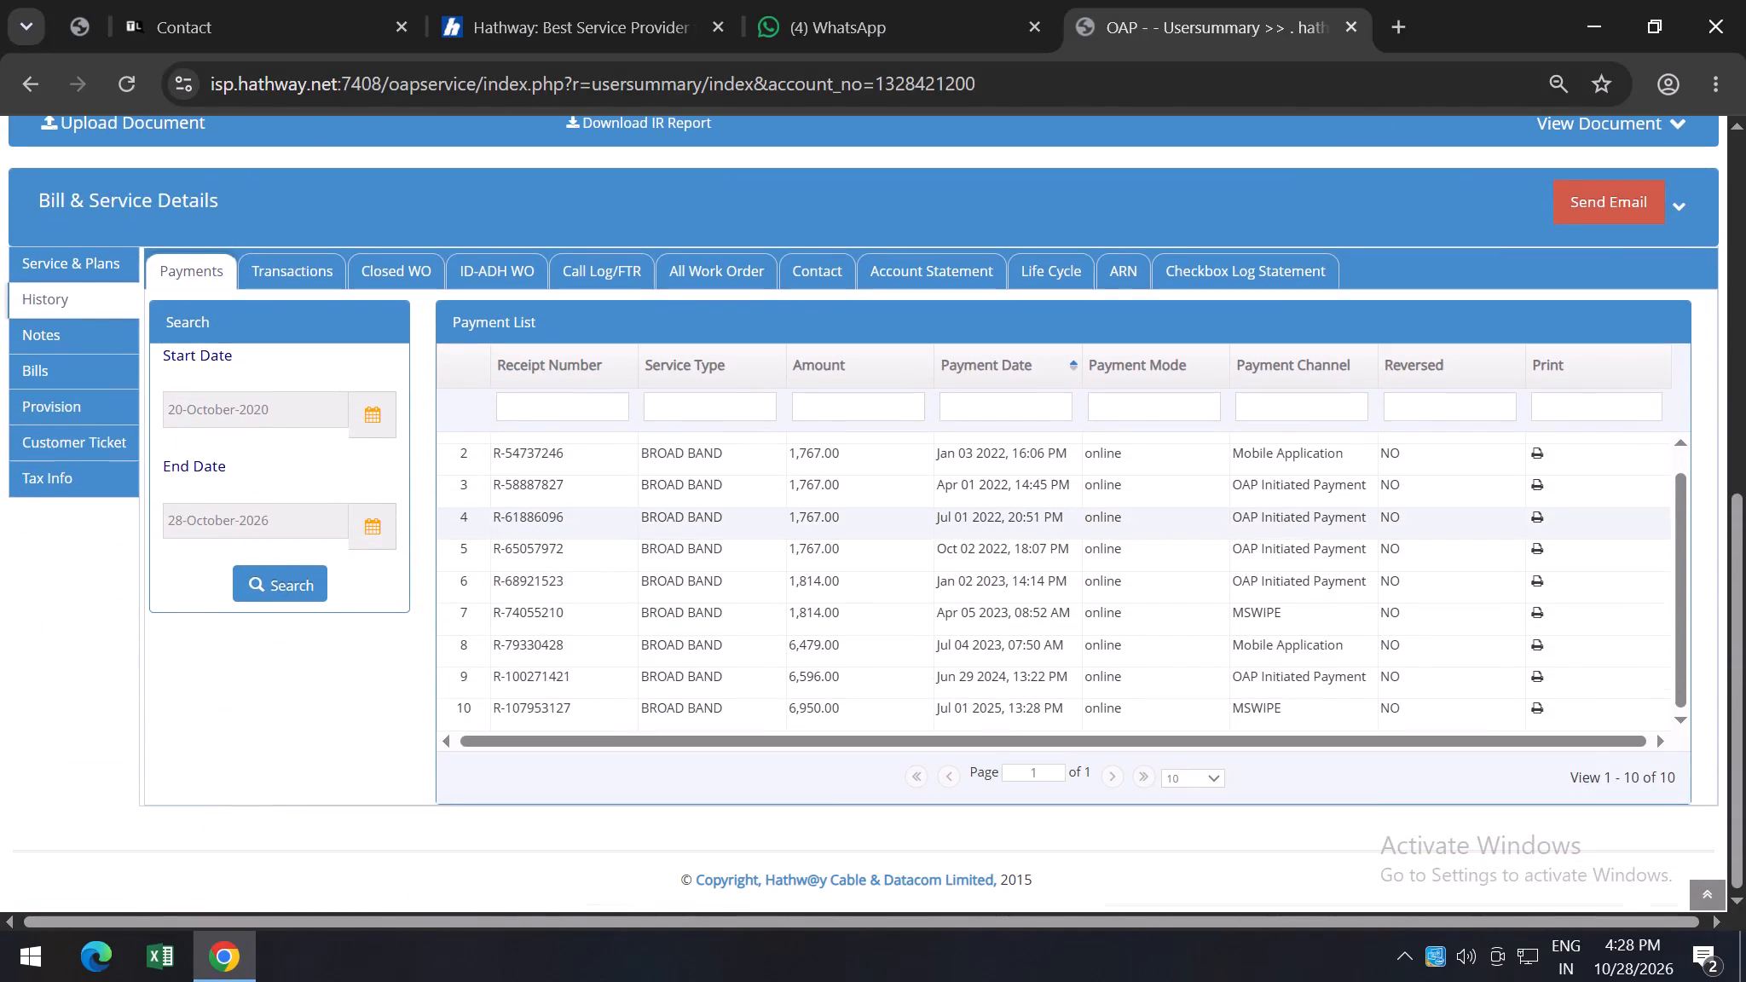
{"action": "scroll", "coordinate": [1038, 544], "scroll_direction": "down", "scroll_amount": 5}
{"action": "triple_click", "coordinate": [1138, 768]}
{"action": "left_click", "coordinate": [1138, 765]}
{"action": "scroll", "coordinate": [986, 649], "scroll_direction": "down", "scroll_amount": 8}
{"action": "scroll", "coordinate": [832, 384], "scroll_direction": "up", "scroll_amount": 2}
{"action": "left_click", "coordinate": [544, 153]}
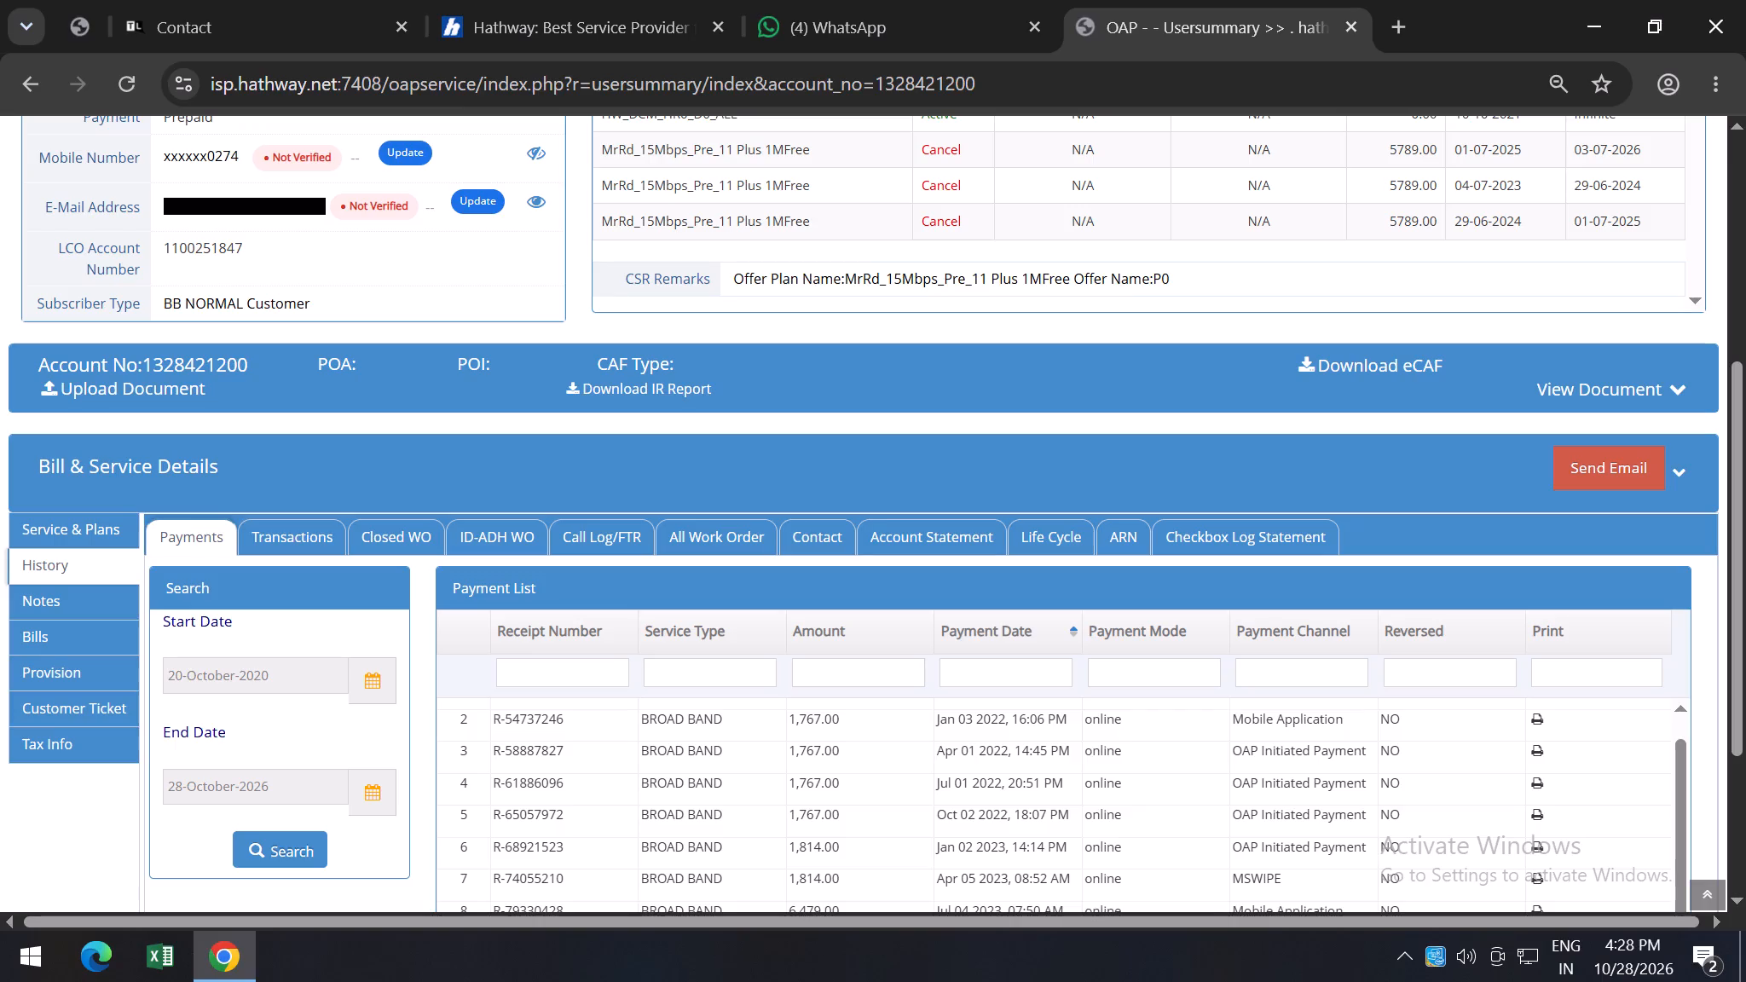
{"action": "double_click", "coordinate": [543, 203]}
{"action": "left_click", "coordinate": [543, 203]}
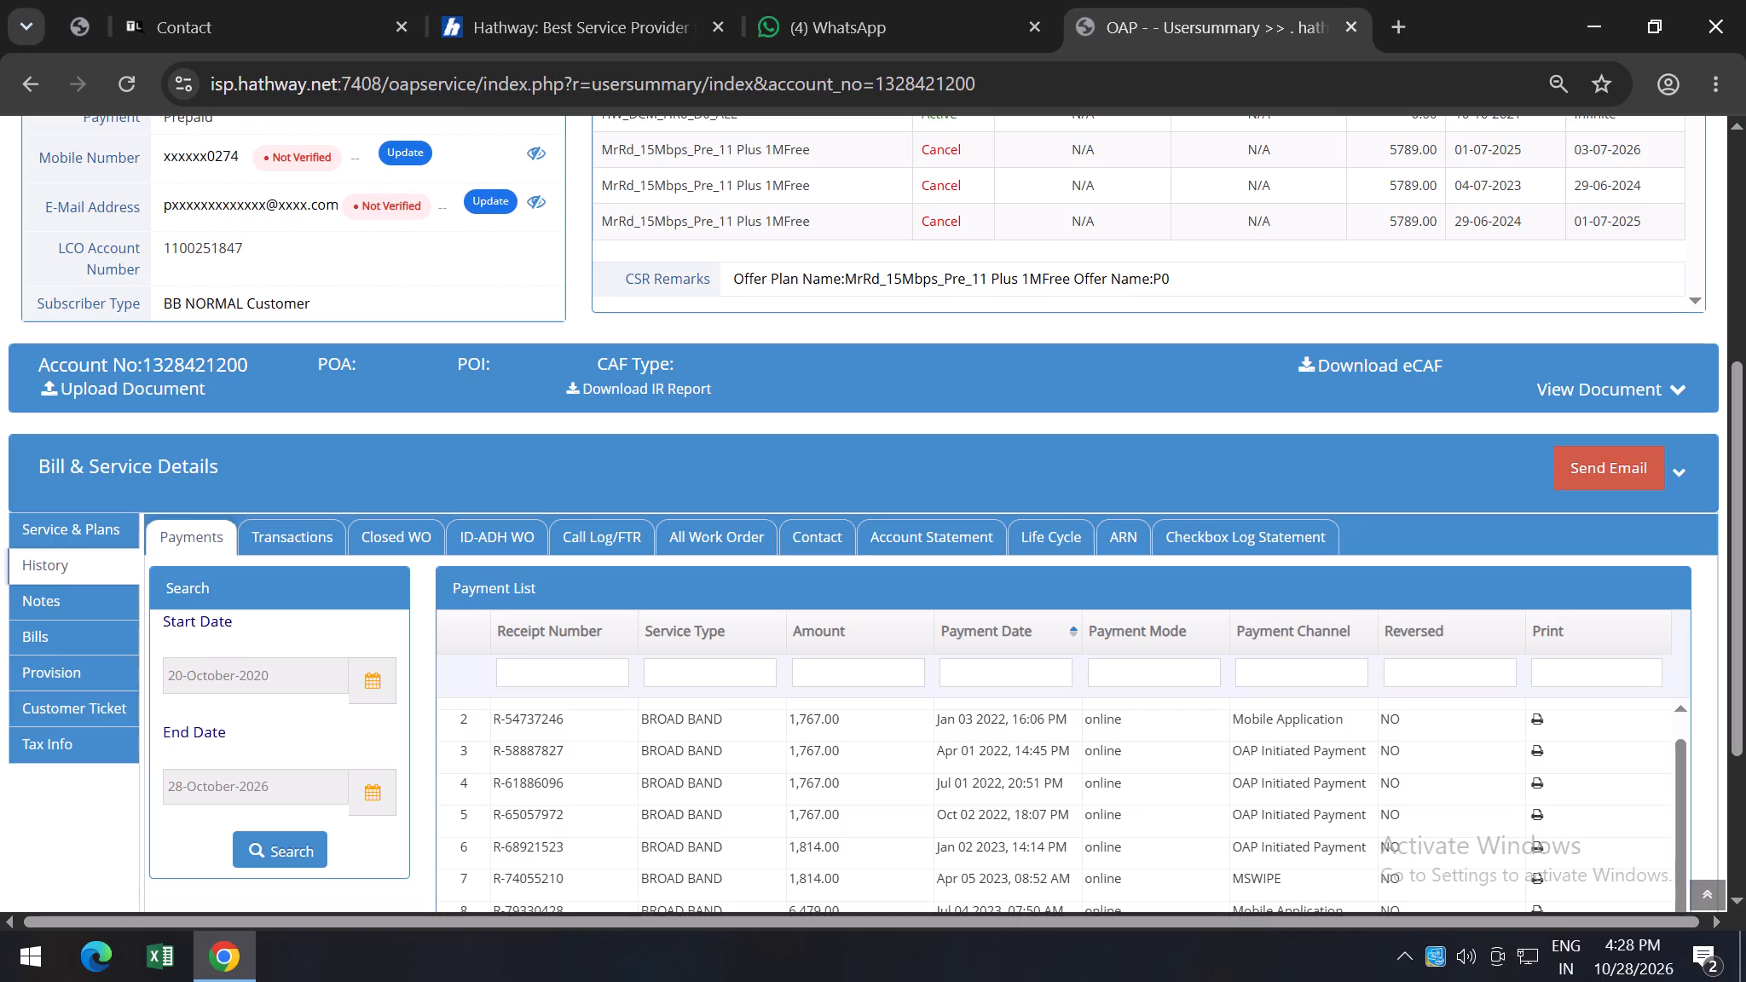
Reveal the customer's mobile number and e-mail address in the account details to check them, and mask both again.
{"action": "left_click", "coordinate": [543, 203]}
{"action": "left_click", "coordinate": [535, 154]}
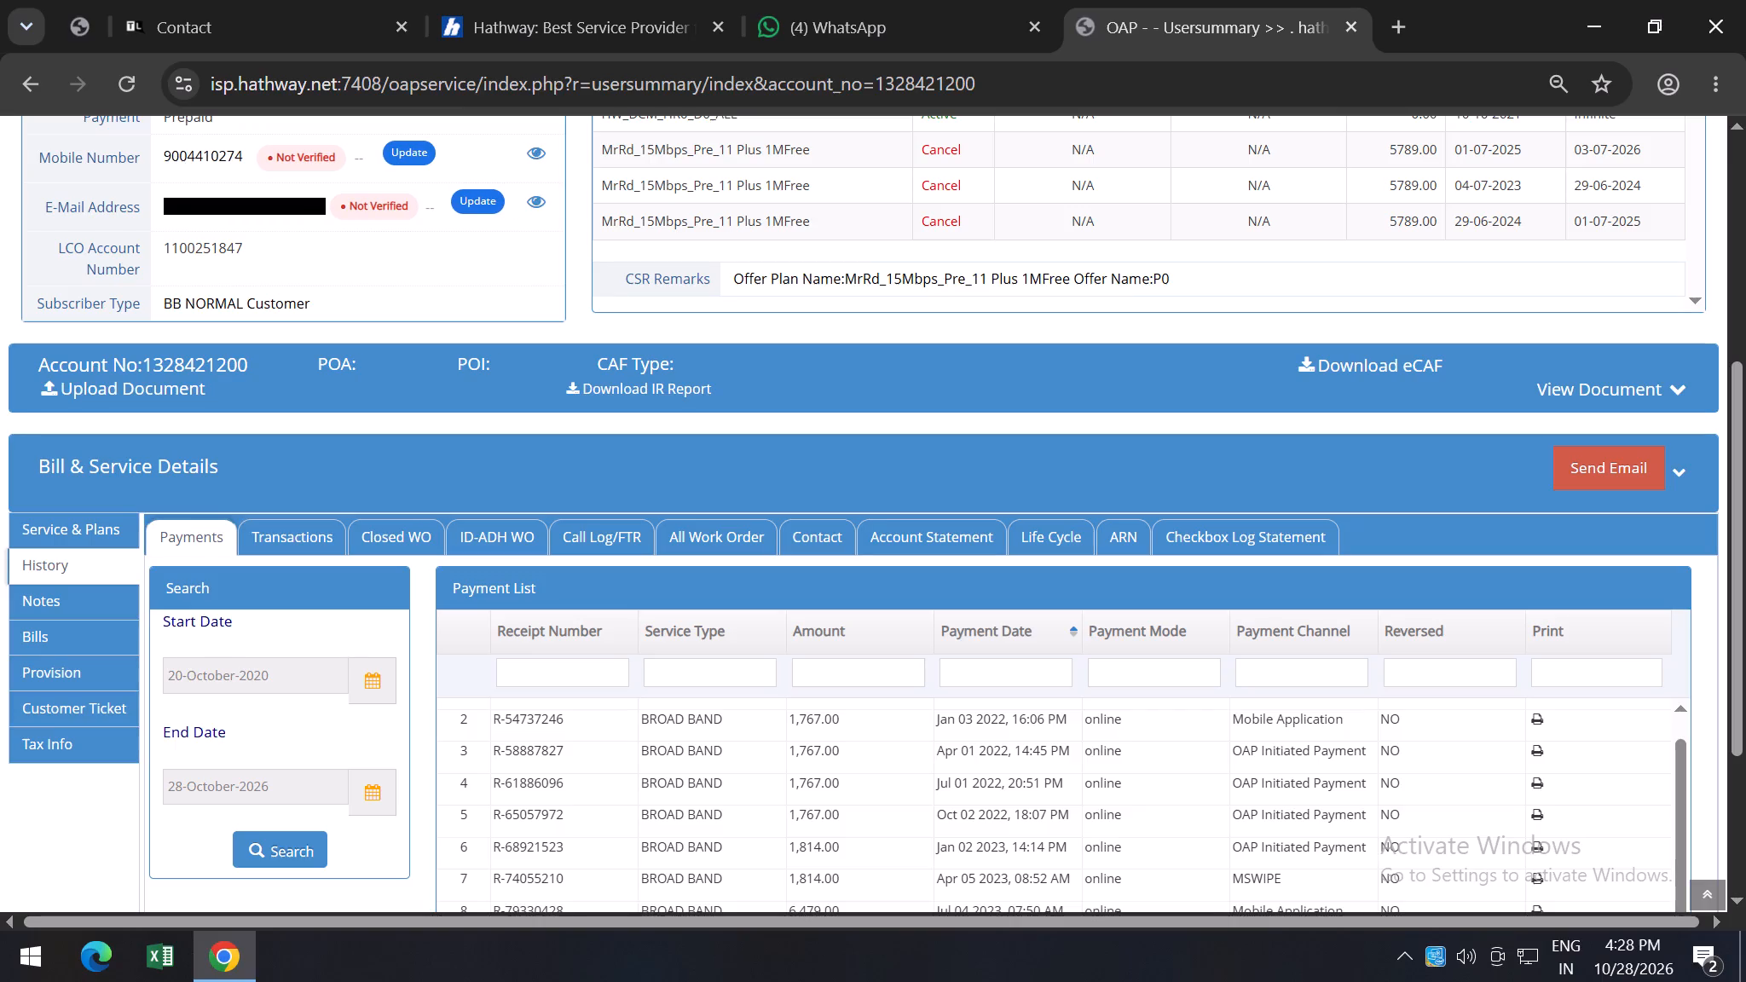
{"action": "left_click", "coordinate": [535, 154]}
{"action": "double_click", "coordinate": [542, 202]}
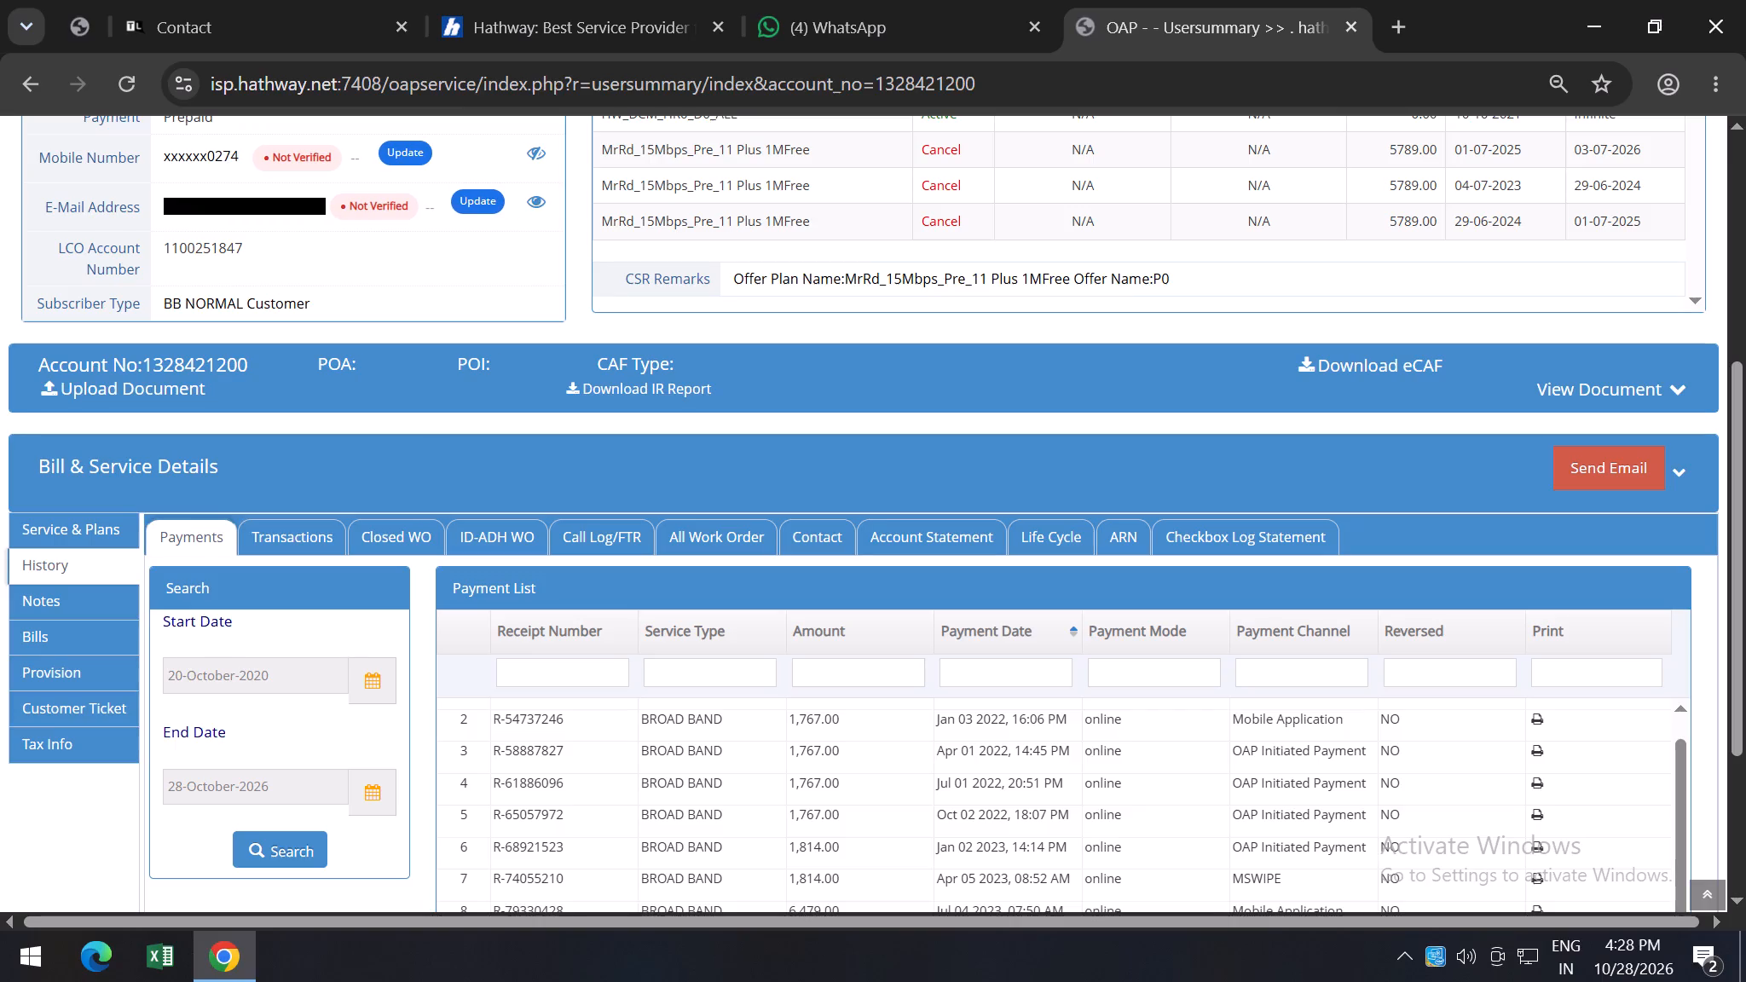
{"action": "left_click", "coordinate": [542, 202]}
{"action": "double_click", "coordinate": [542, 202]}
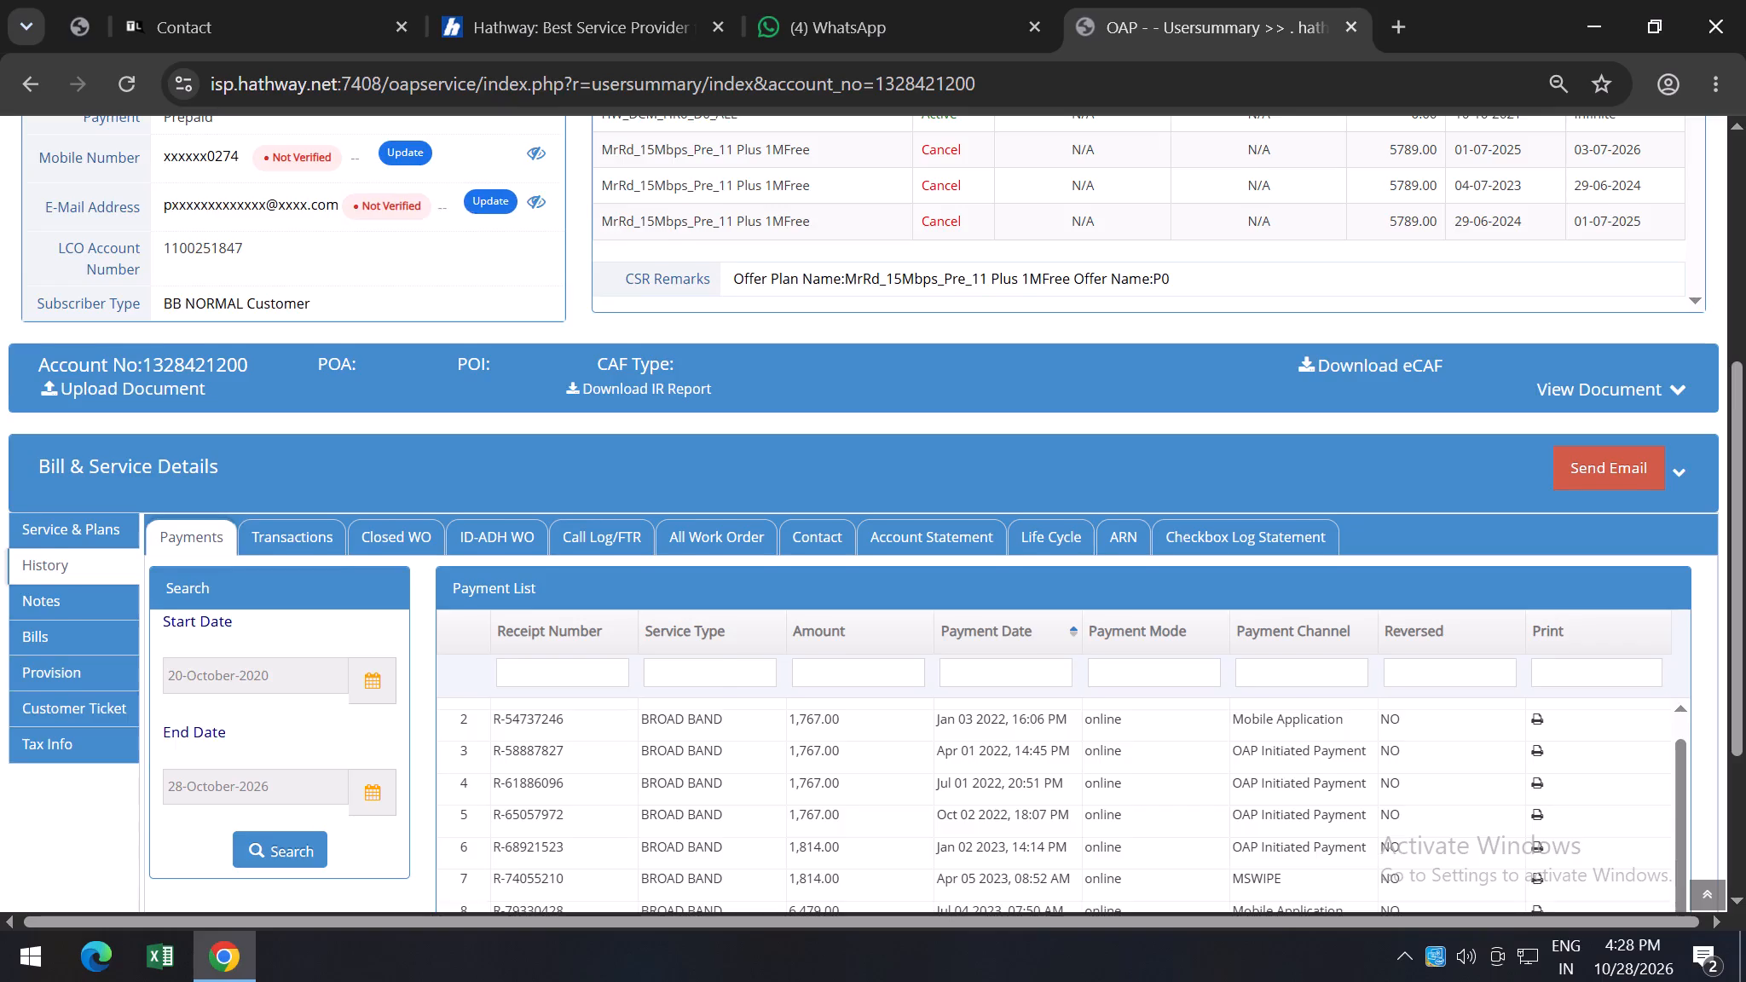
Examine the latest broadband payments in the account's payment history list.
{"action": "scroll", "coordinate": [440, 335], "scroll_direction": "down", "scroll_amount": 14}
{"action": "scroll", "coordinate": [599, 623], "scroll_direction": "down", "scroll_amount": 3}
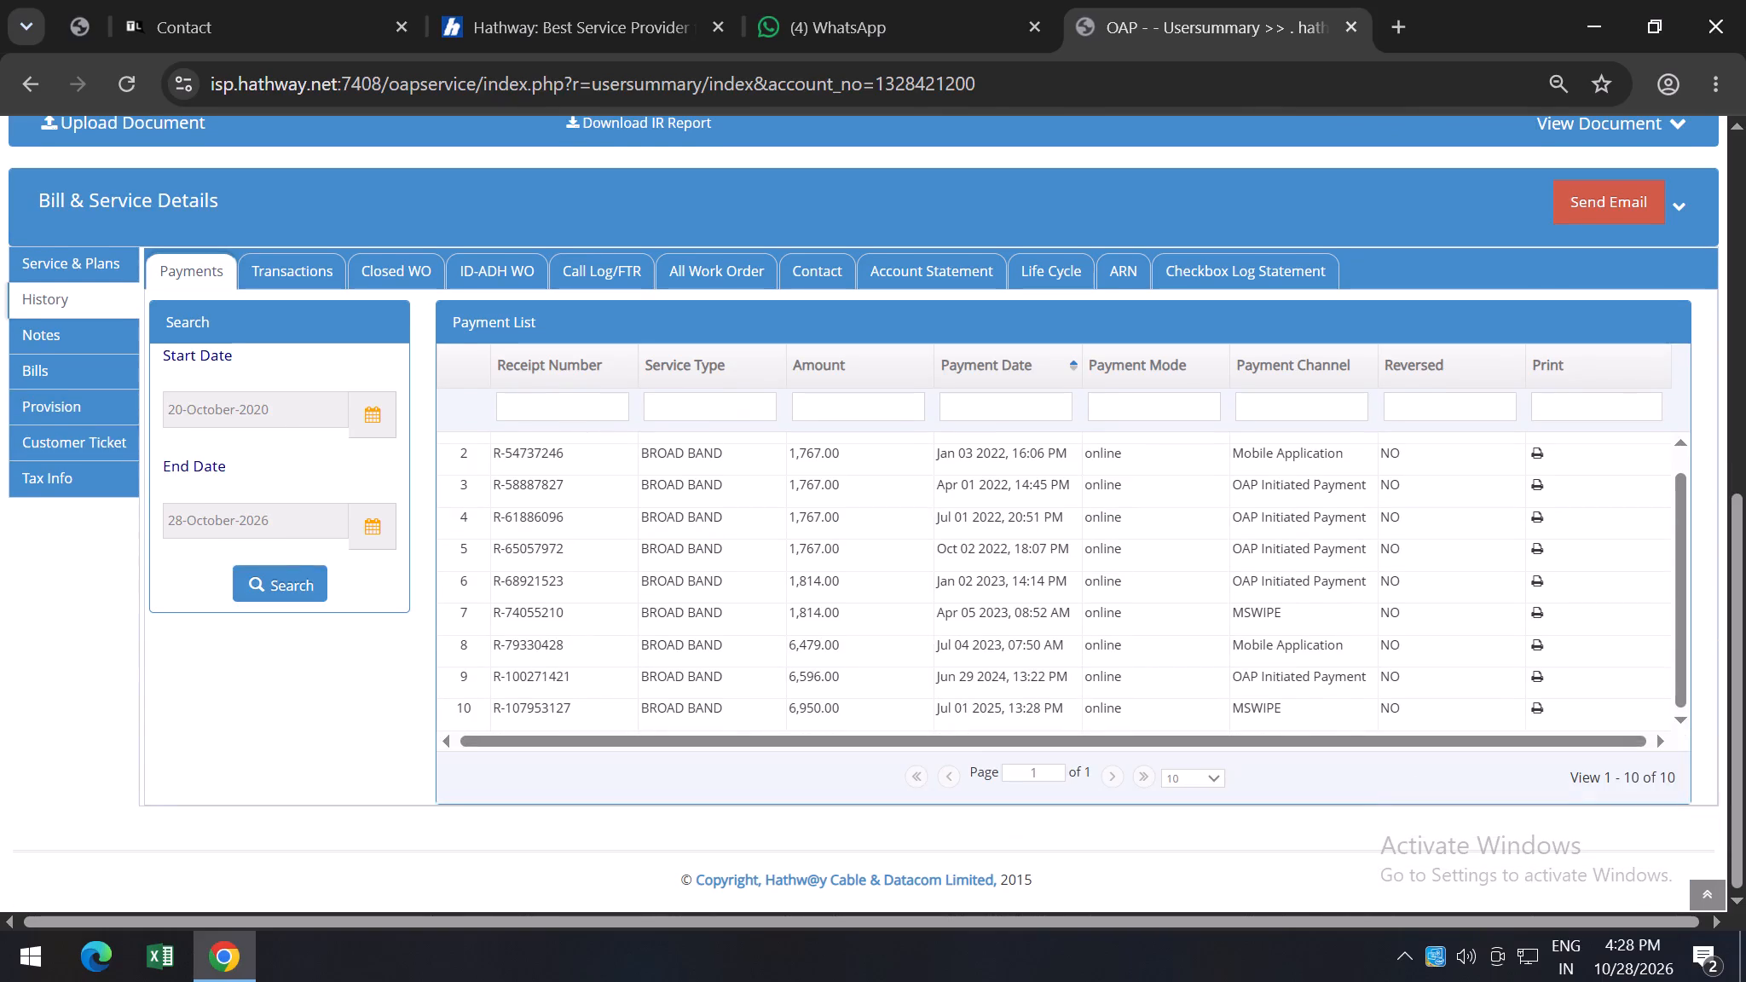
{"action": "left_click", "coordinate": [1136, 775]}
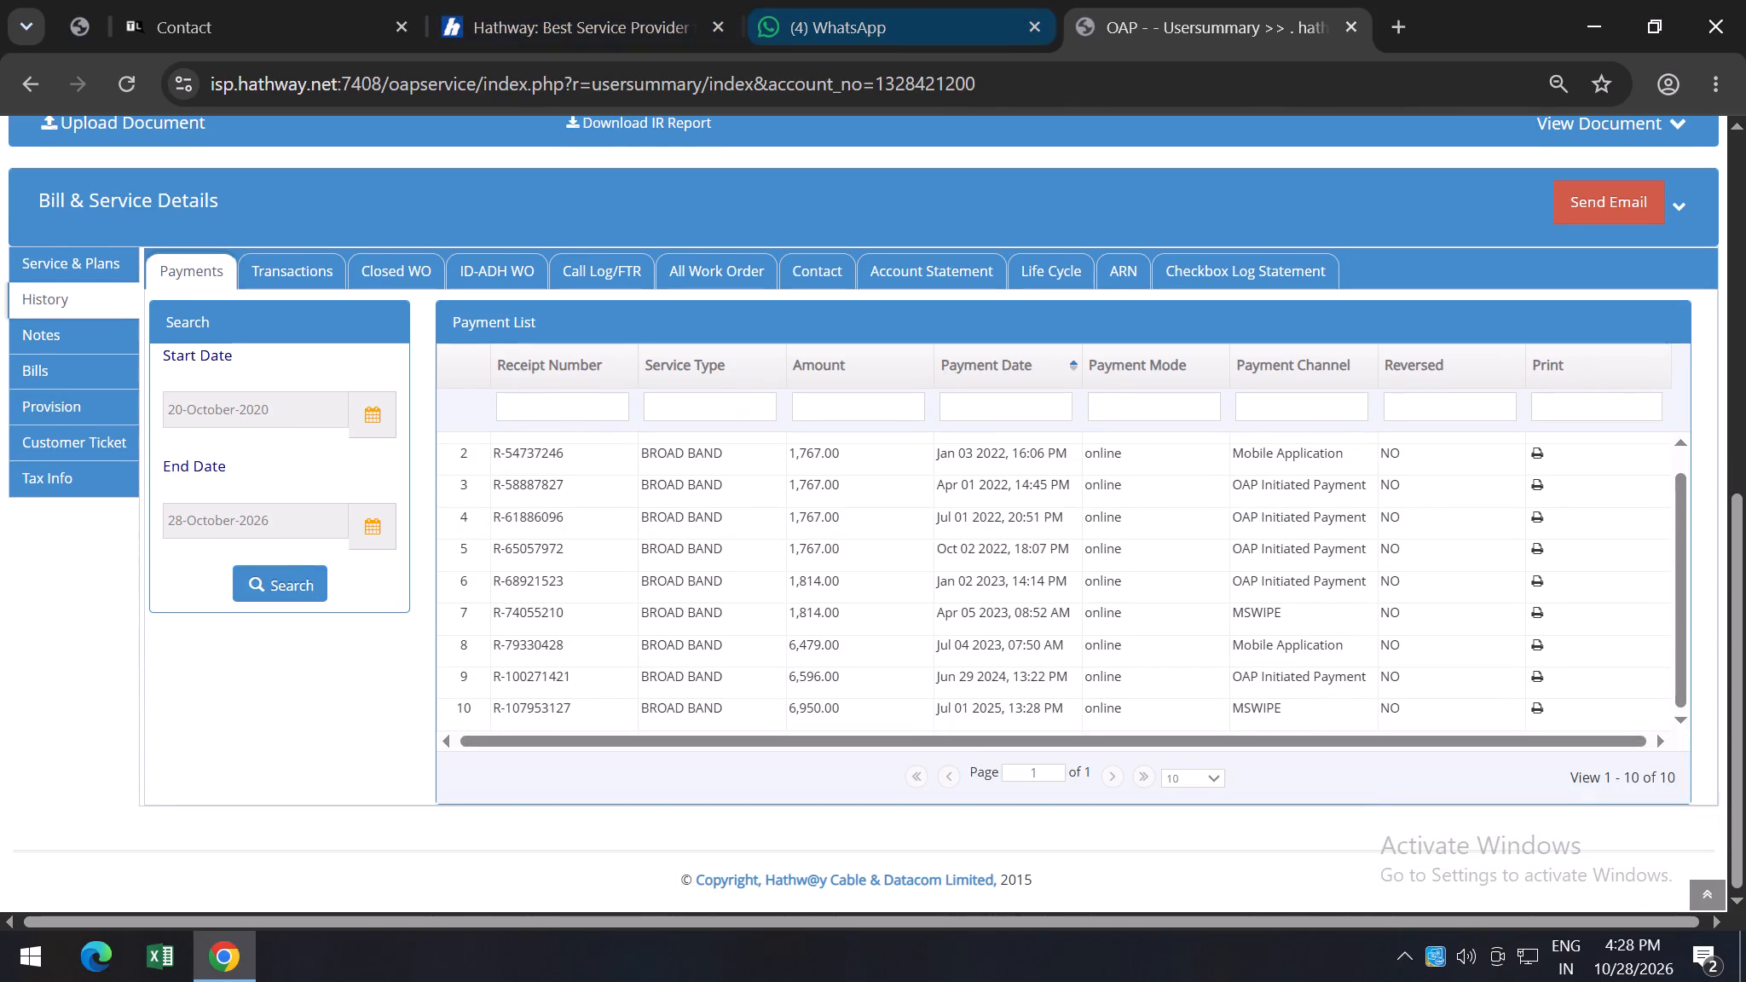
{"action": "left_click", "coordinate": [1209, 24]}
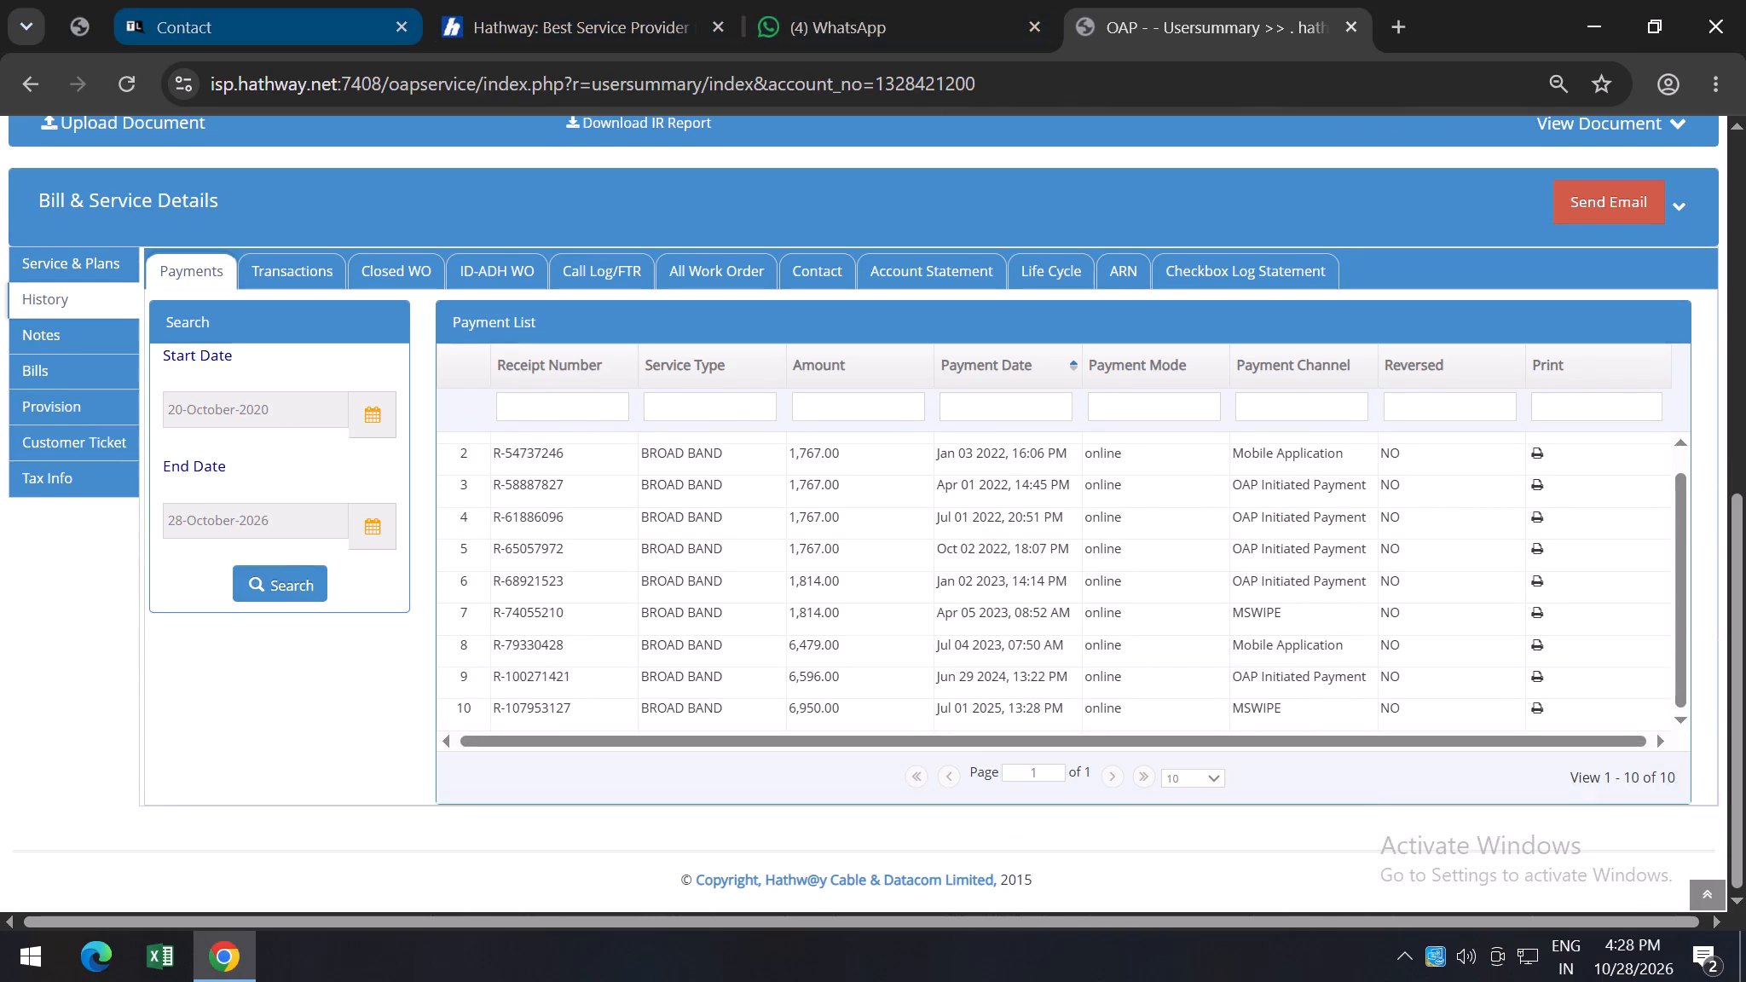
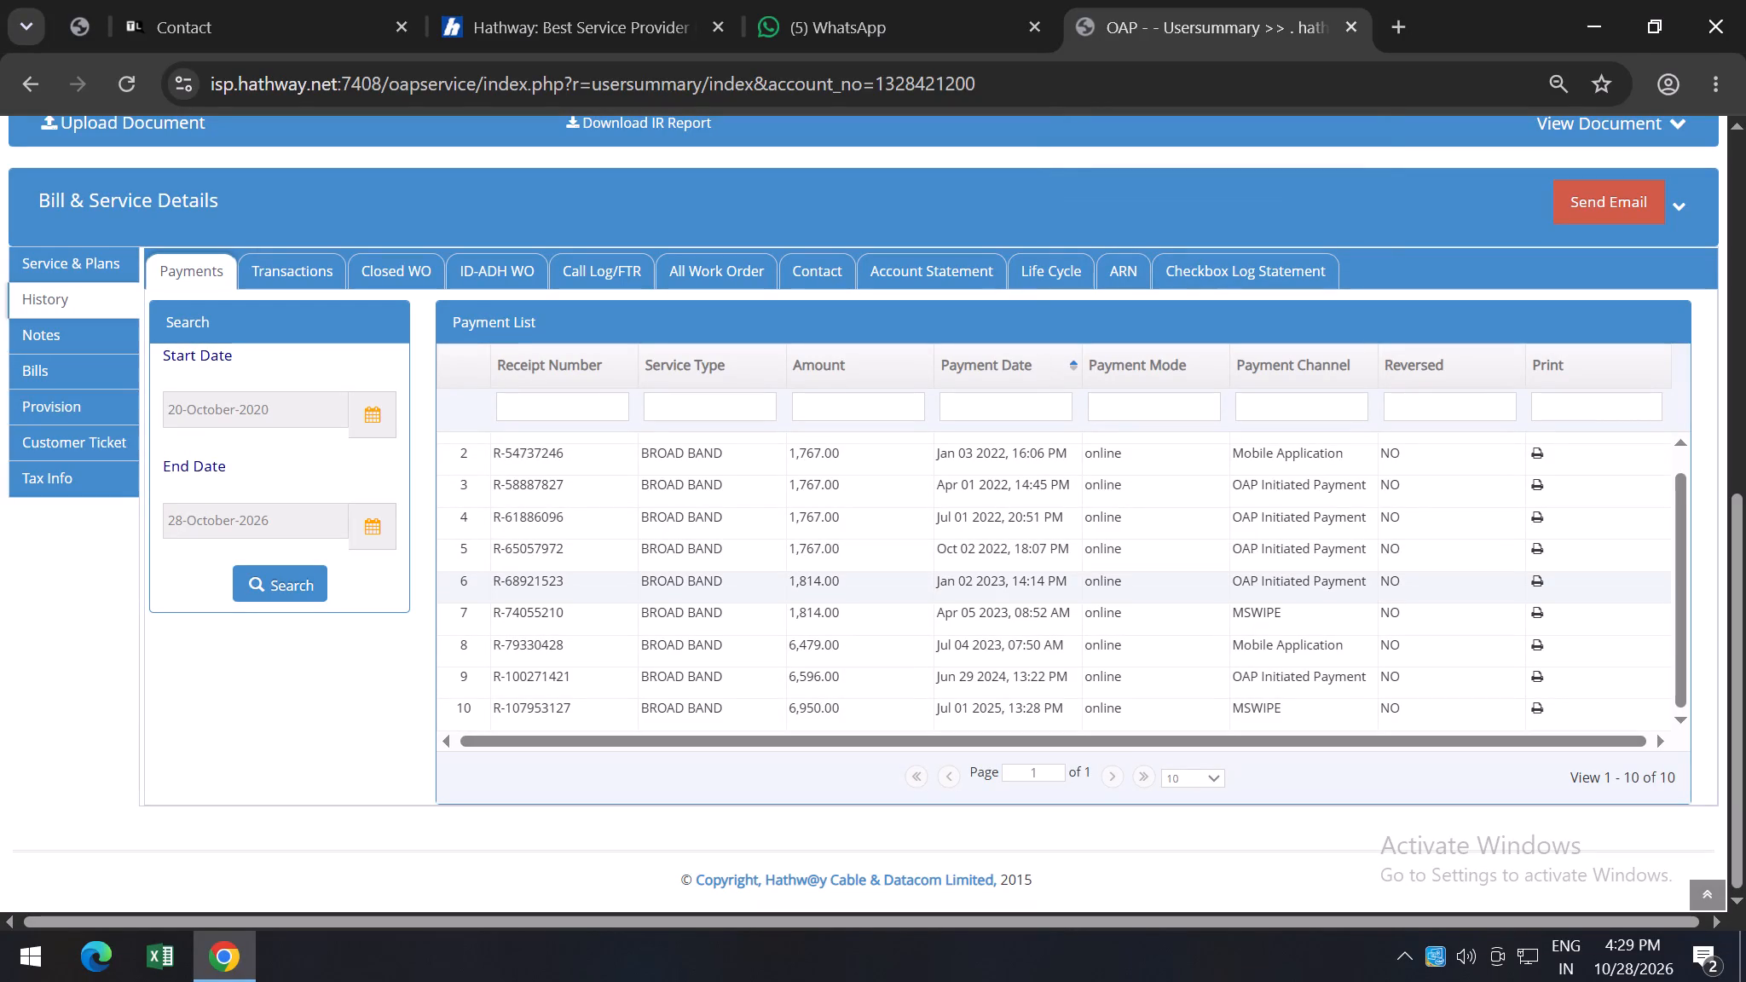
Check the account's service status and plan dates against the broadband payments in its payment history list.
{"action": "scroll", "coordinate": [1107, 586], "scroll_direction": "down", "scroll_amount": 4}
{"action": "scroll", "coordinate": [907, 496], "scroll_direction": "up", "scroll_amount": 4}
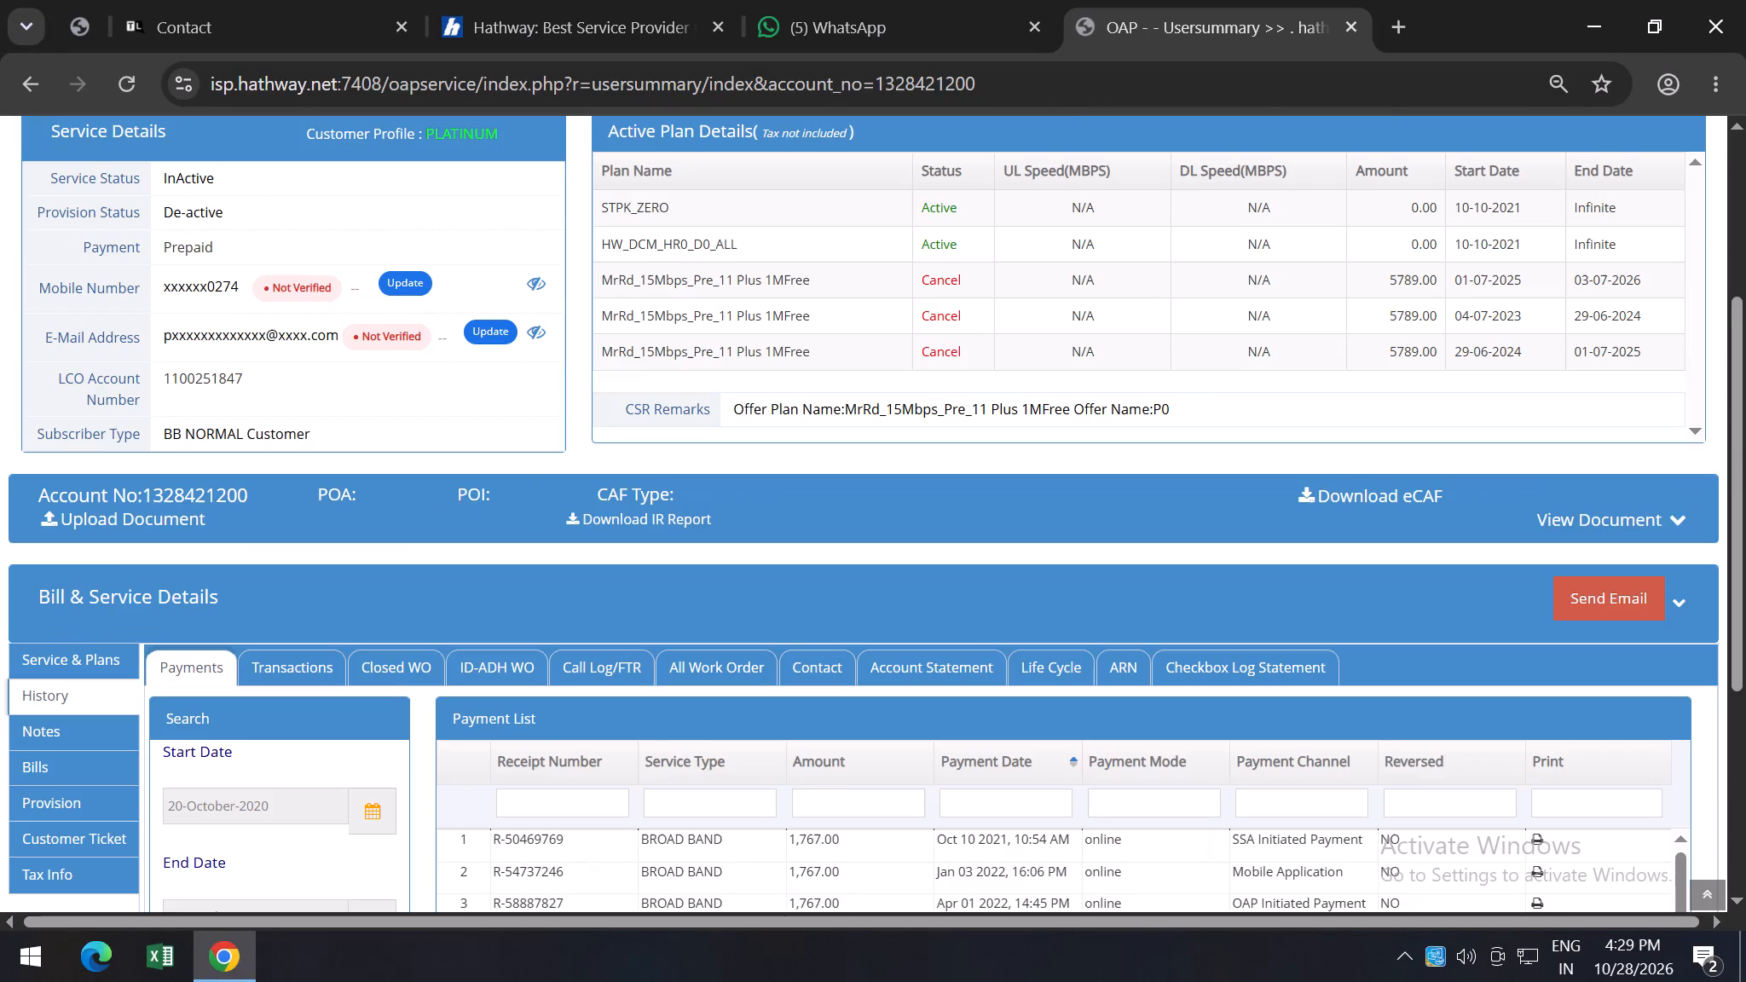
{"action": "scroll", "coordinate": [933, 496], "scroll_direction": "down", "scroll_amount": 10}
{"action": "scroll", "coordinate": [1115, 788], "scroll_direction": "down", "scroll_amount": 1}
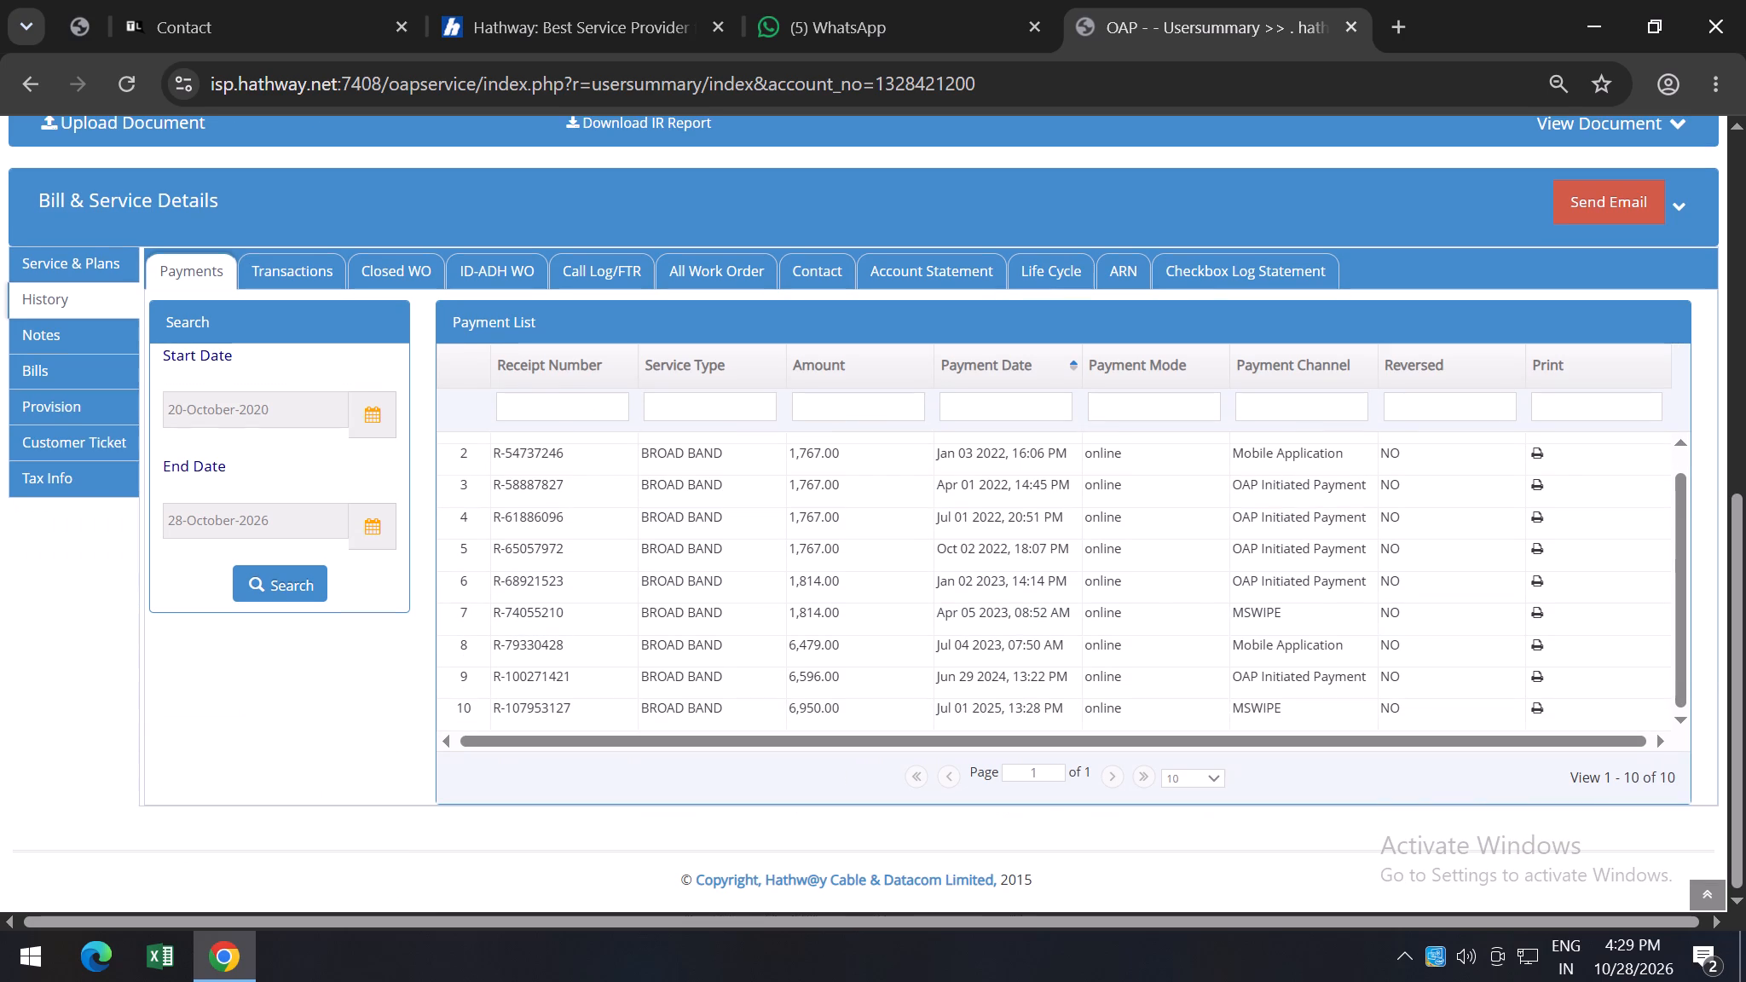
{"action": "left_click", "coordinate": [1142, 760]}
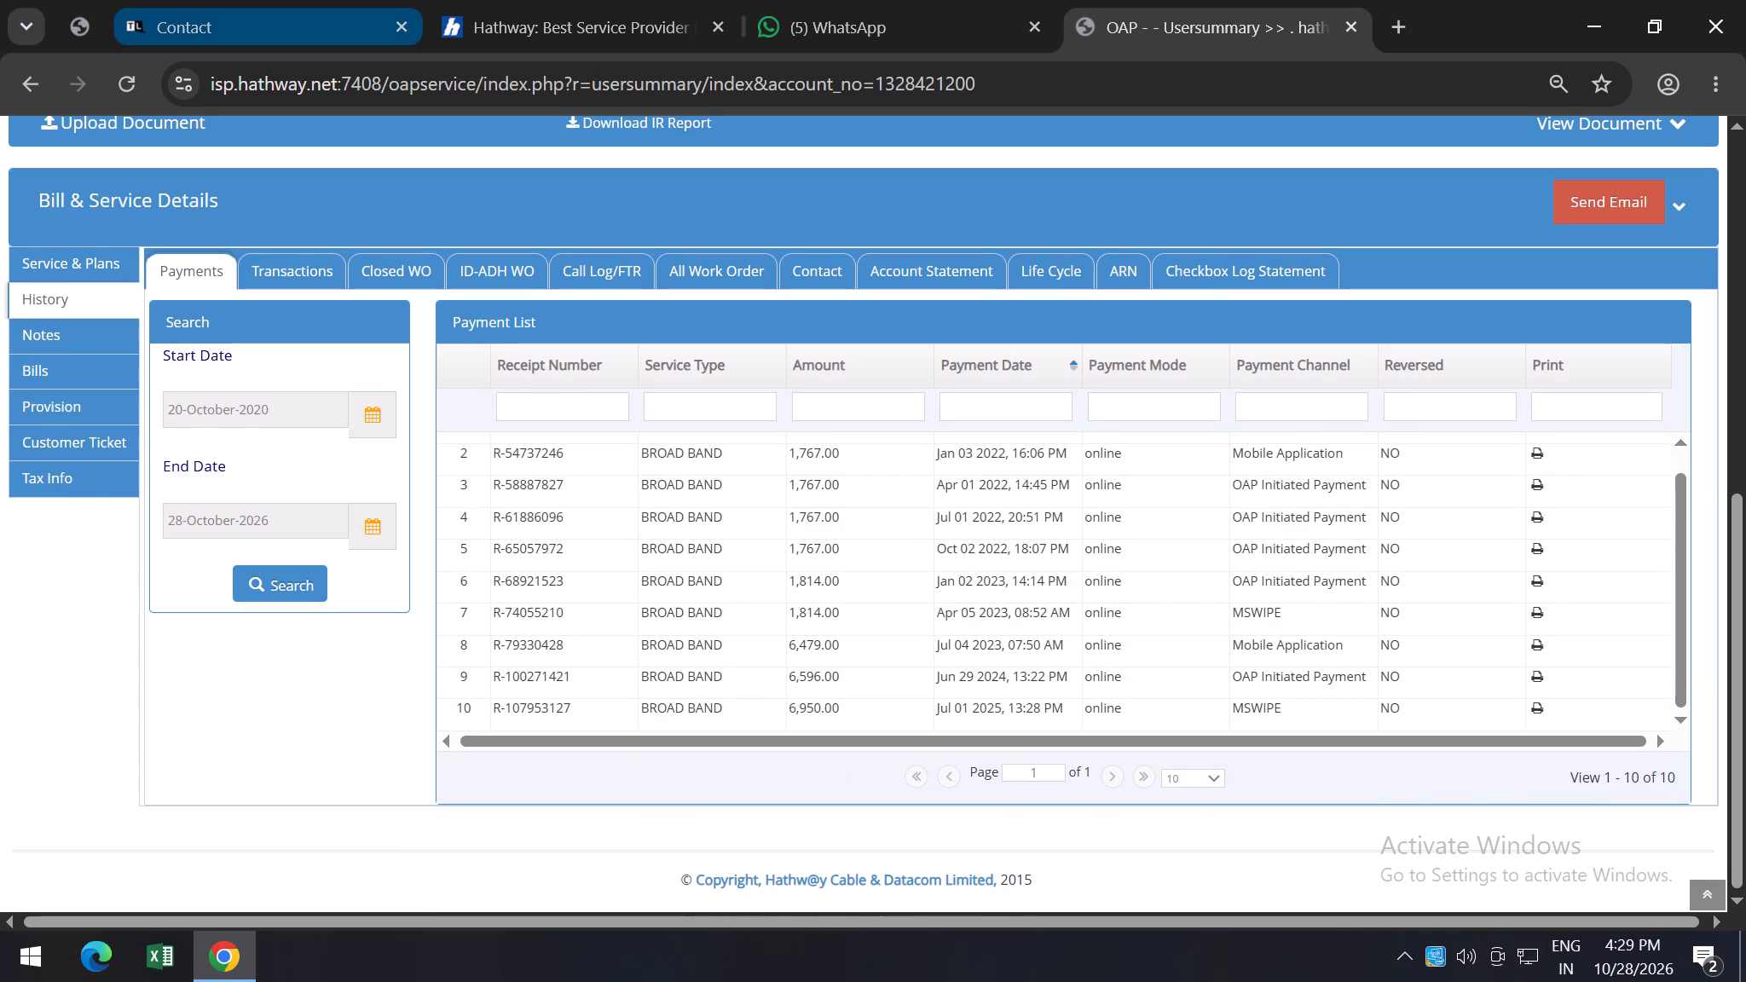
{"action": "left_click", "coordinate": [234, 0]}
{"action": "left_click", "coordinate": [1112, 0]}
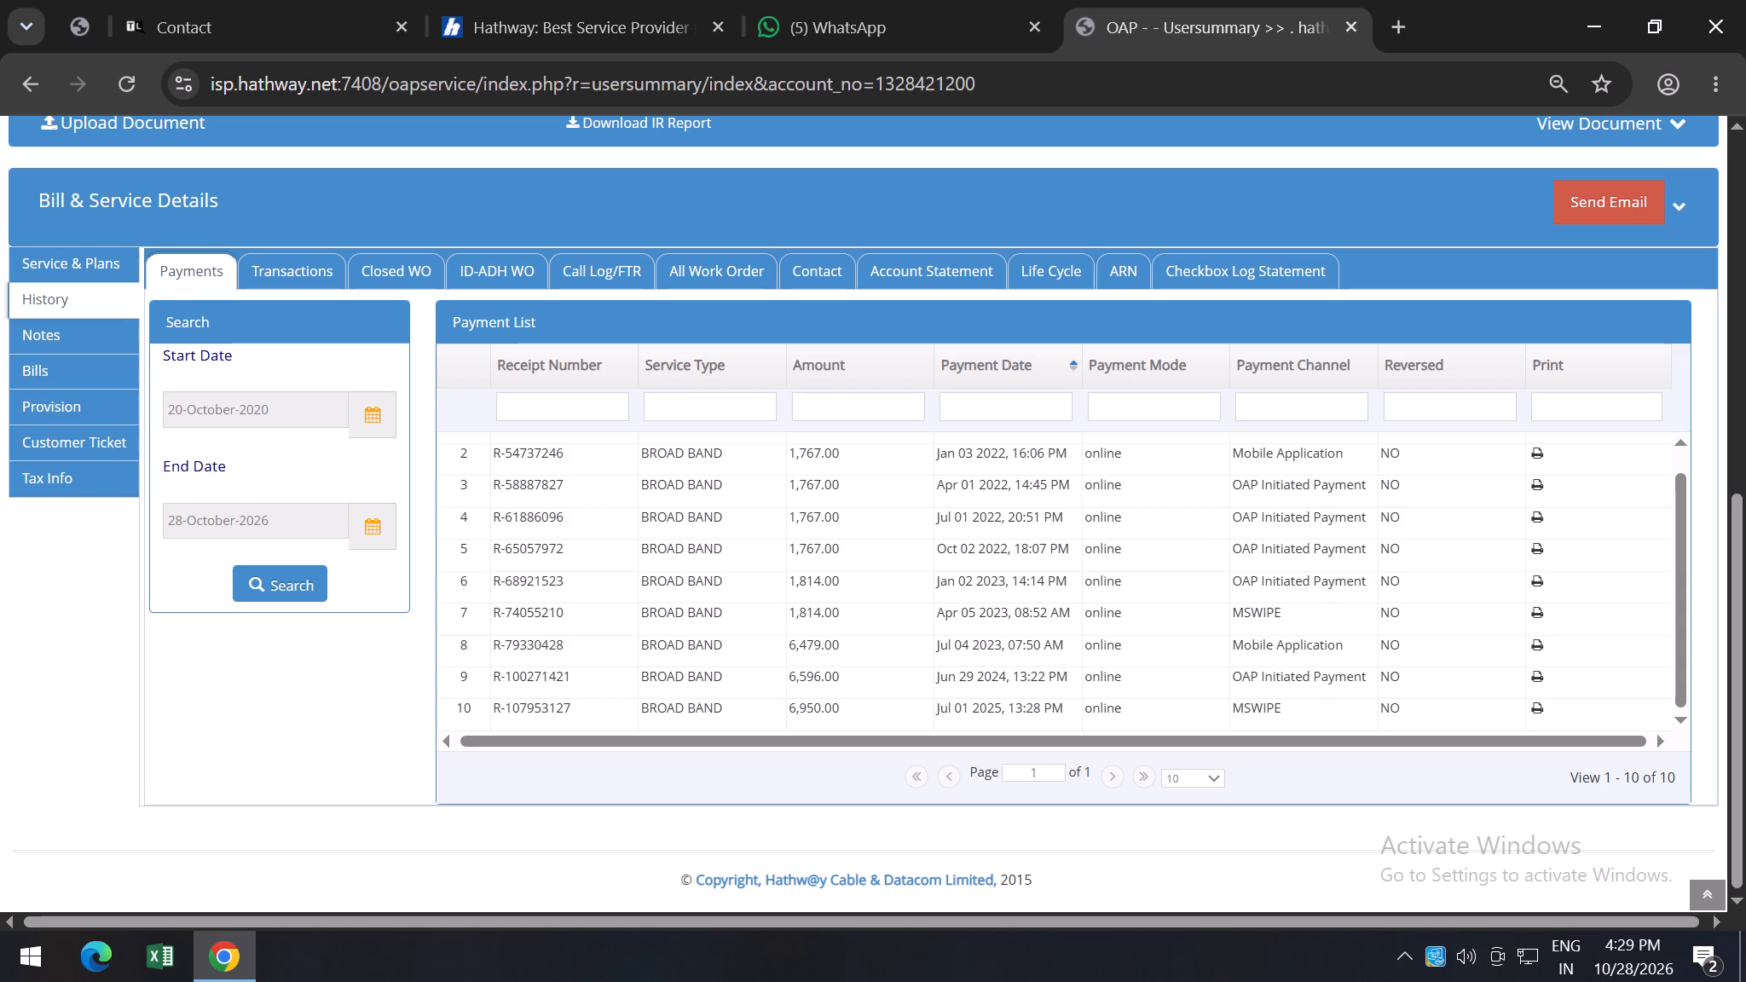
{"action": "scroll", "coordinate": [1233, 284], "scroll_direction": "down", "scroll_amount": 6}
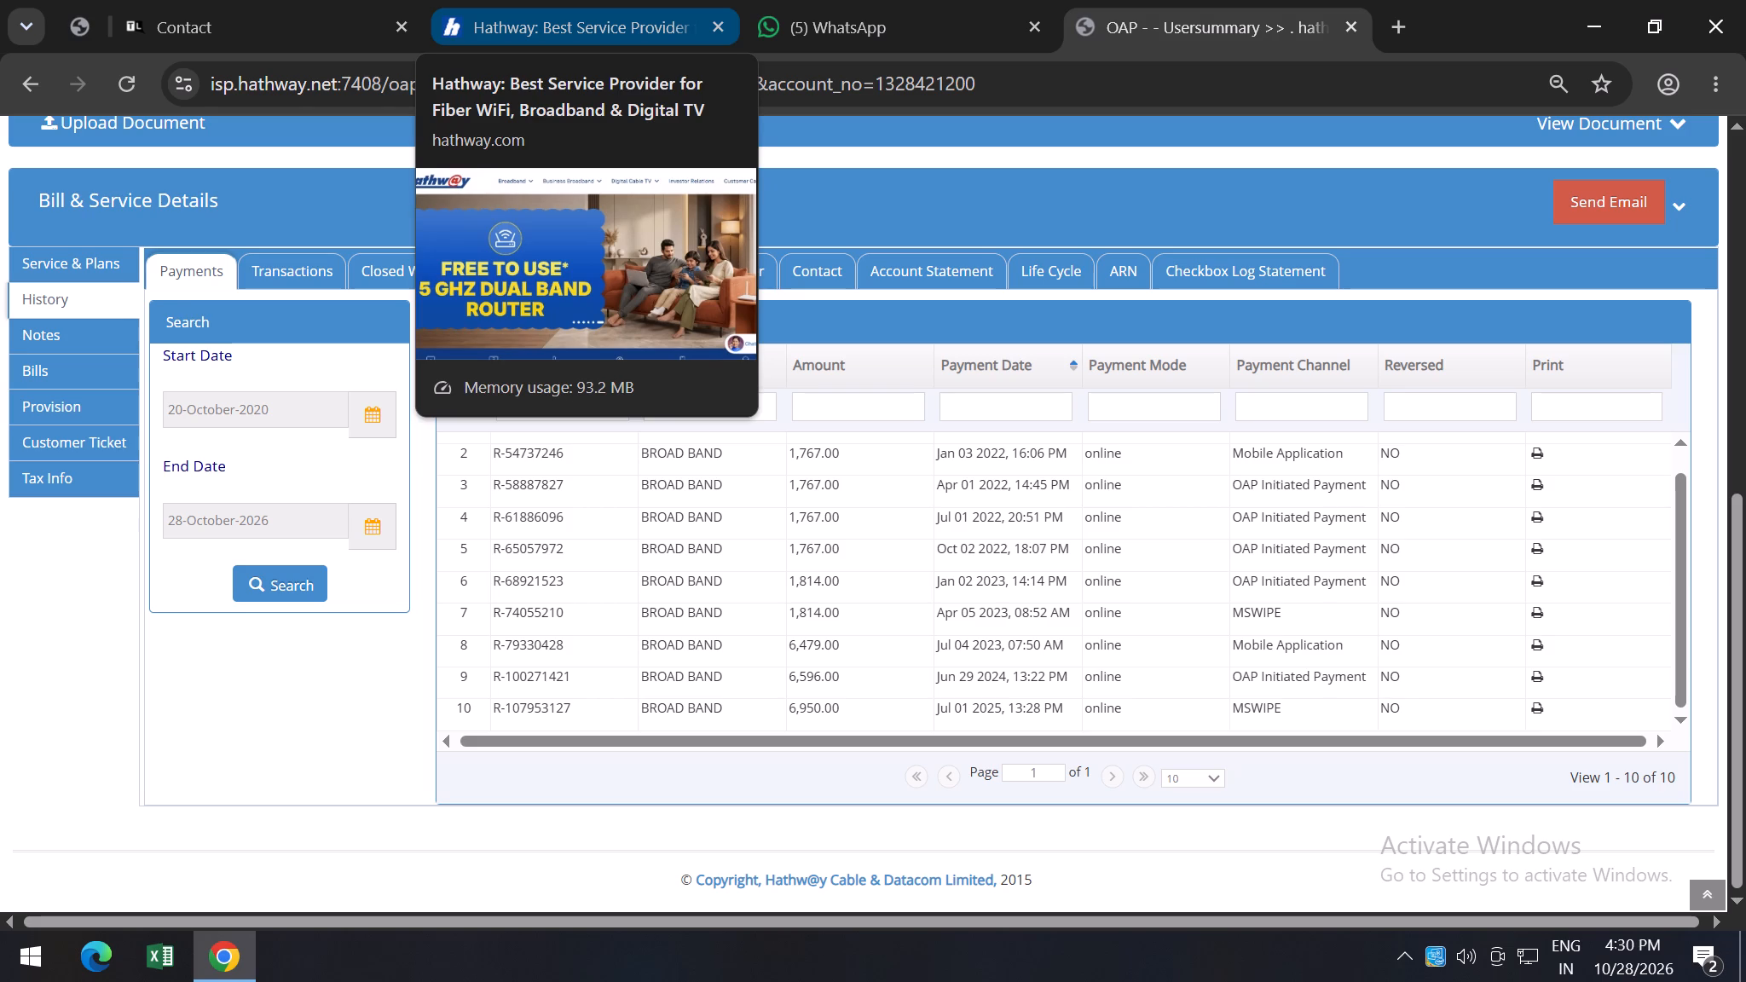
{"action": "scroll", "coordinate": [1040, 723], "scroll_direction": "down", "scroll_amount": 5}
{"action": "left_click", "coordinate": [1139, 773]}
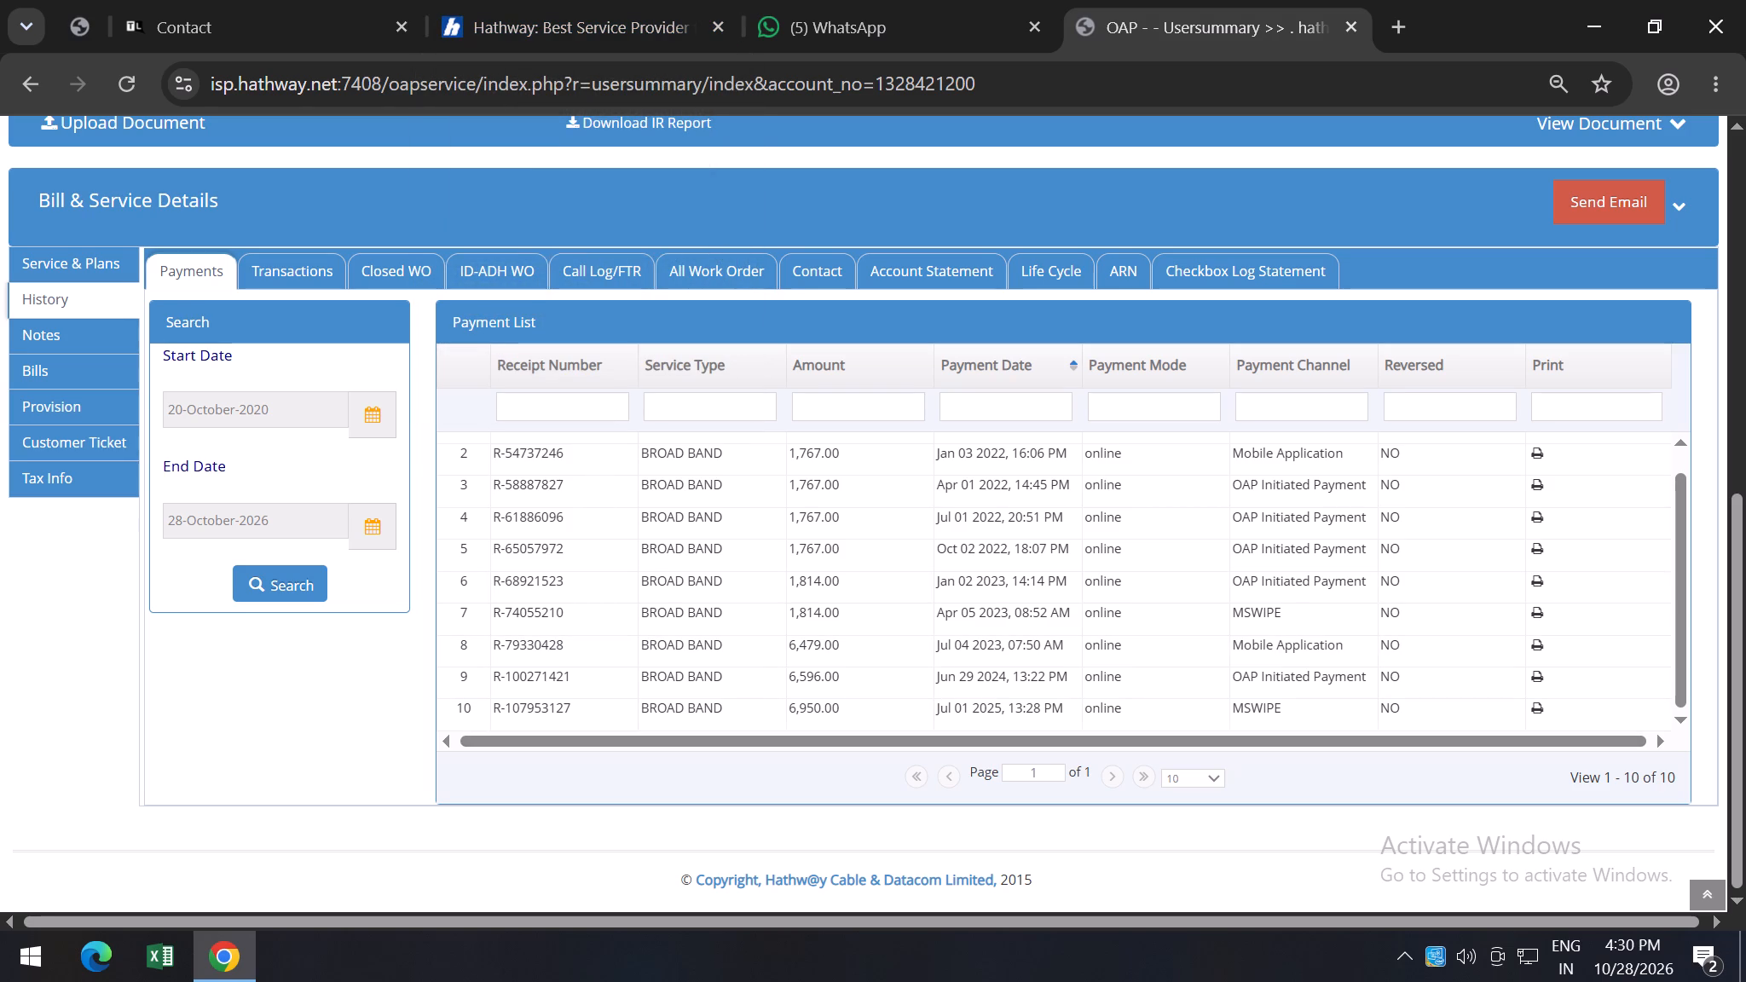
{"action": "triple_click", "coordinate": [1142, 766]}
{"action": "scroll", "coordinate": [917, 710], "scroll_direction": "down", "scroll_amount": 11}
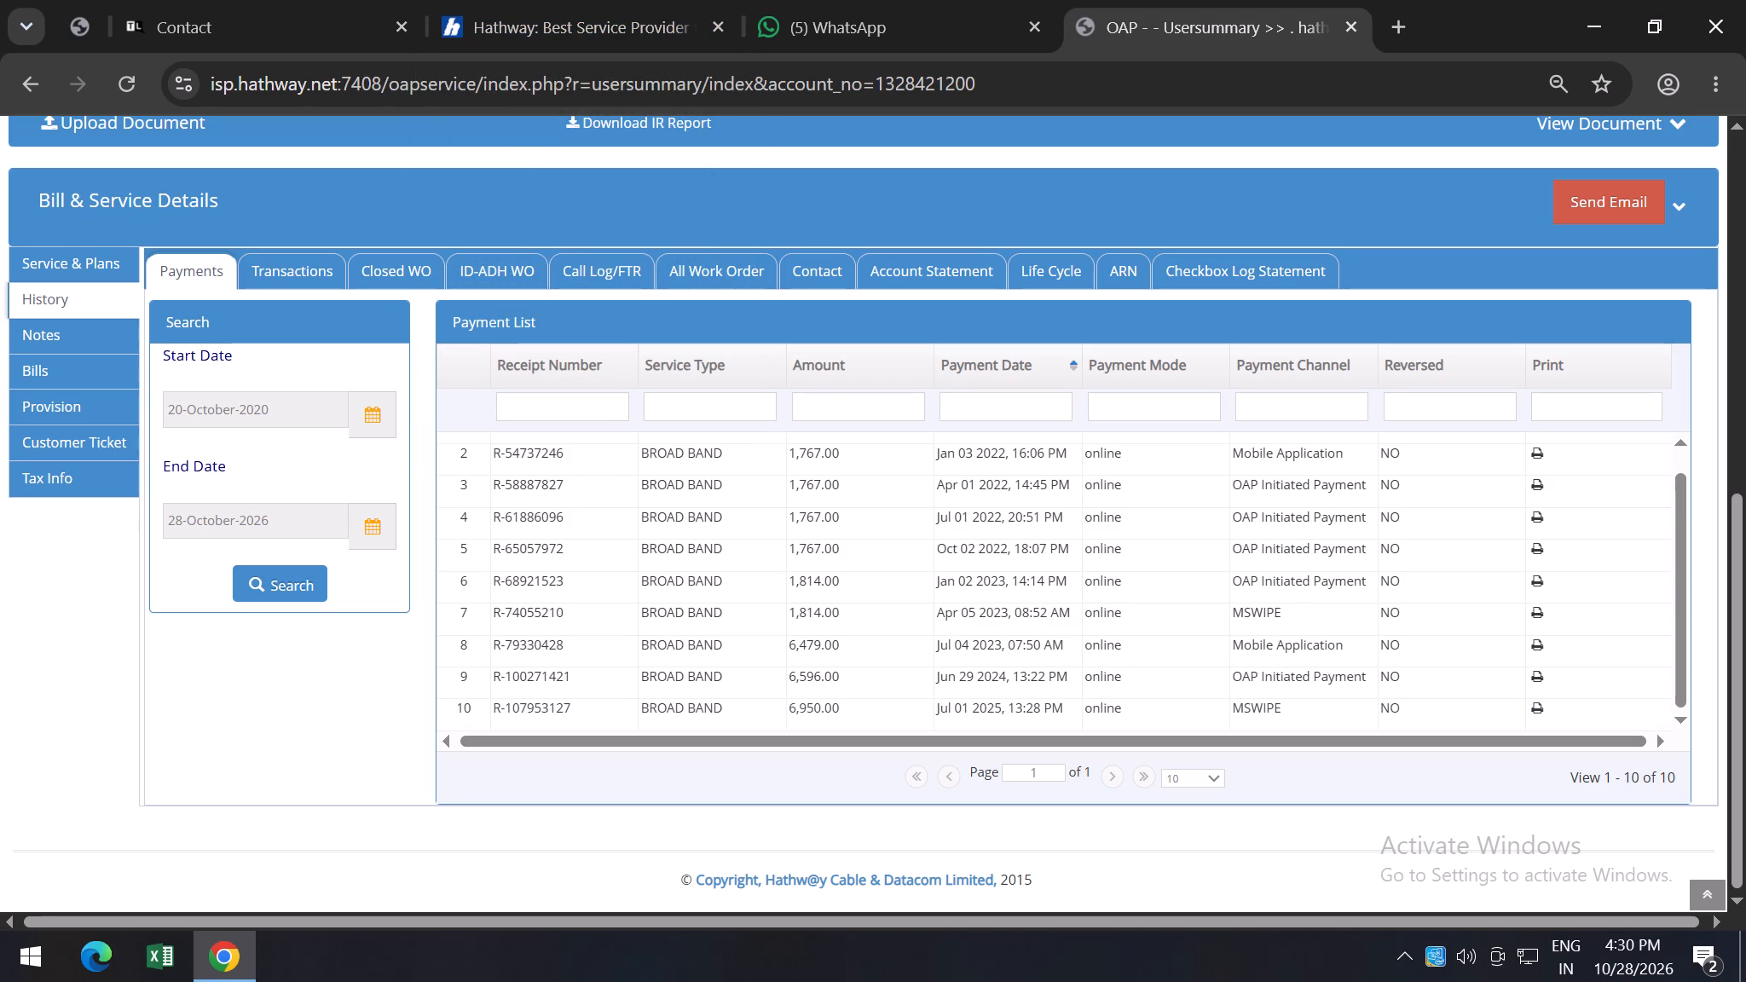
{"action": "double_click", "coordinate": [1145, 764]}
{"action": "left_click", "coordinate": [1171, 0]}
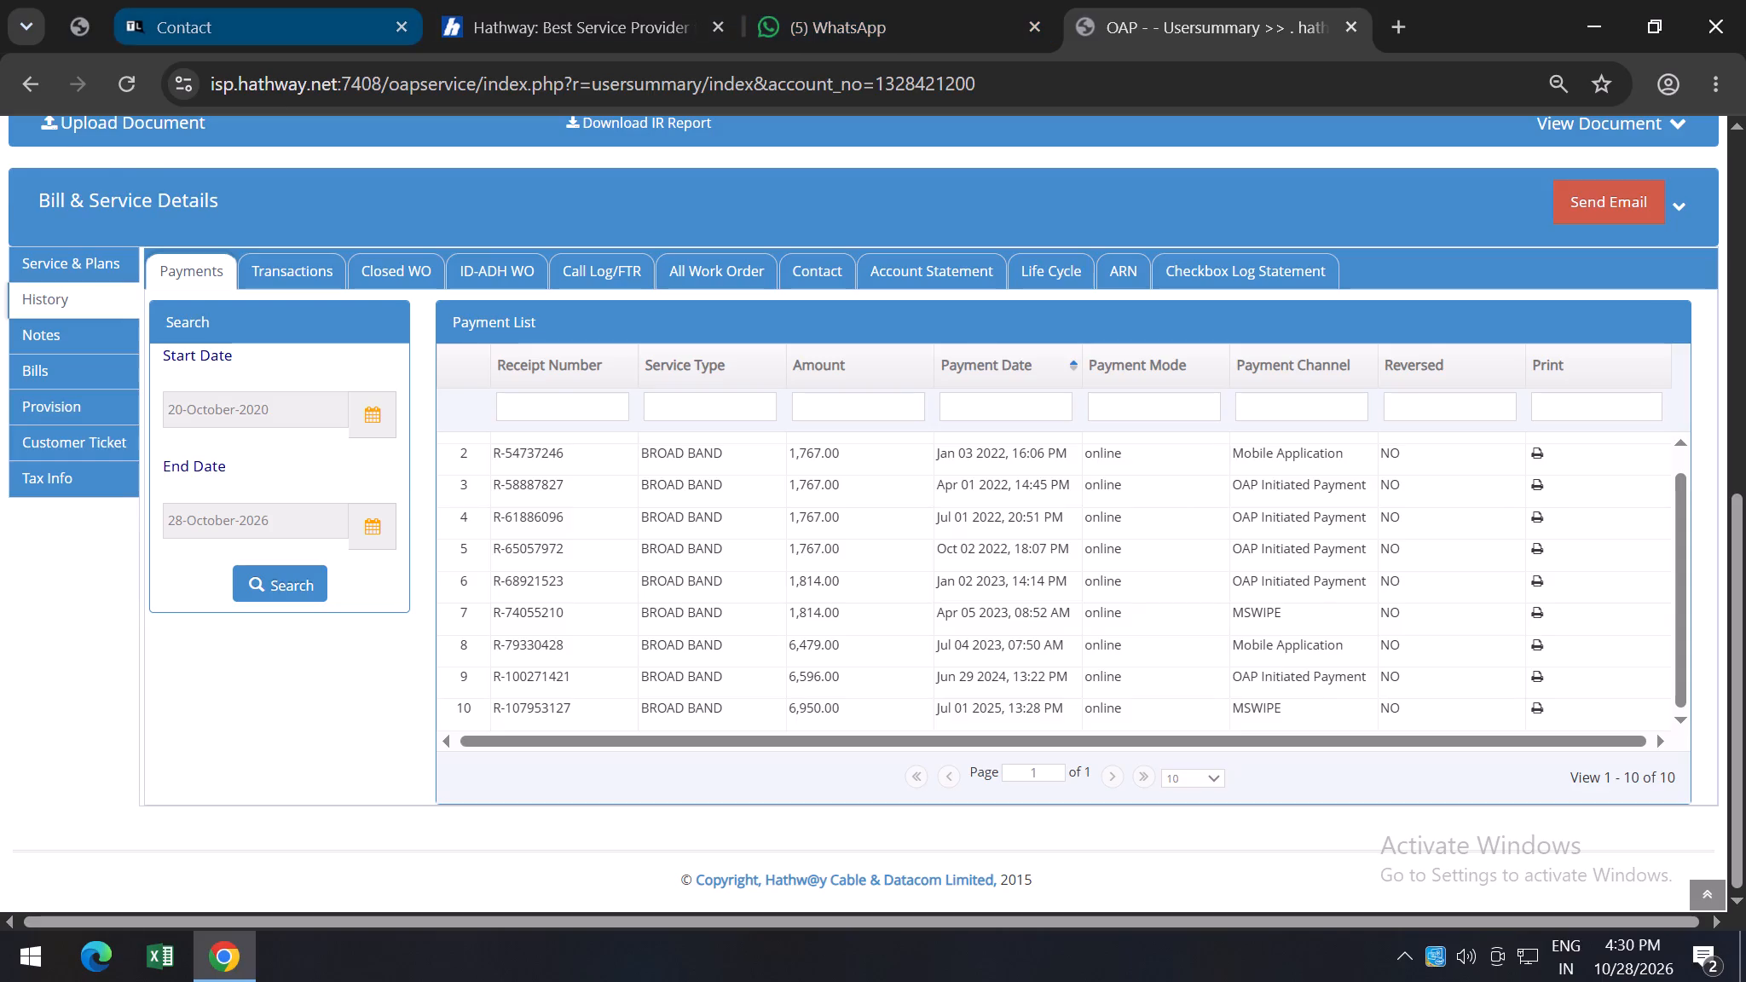
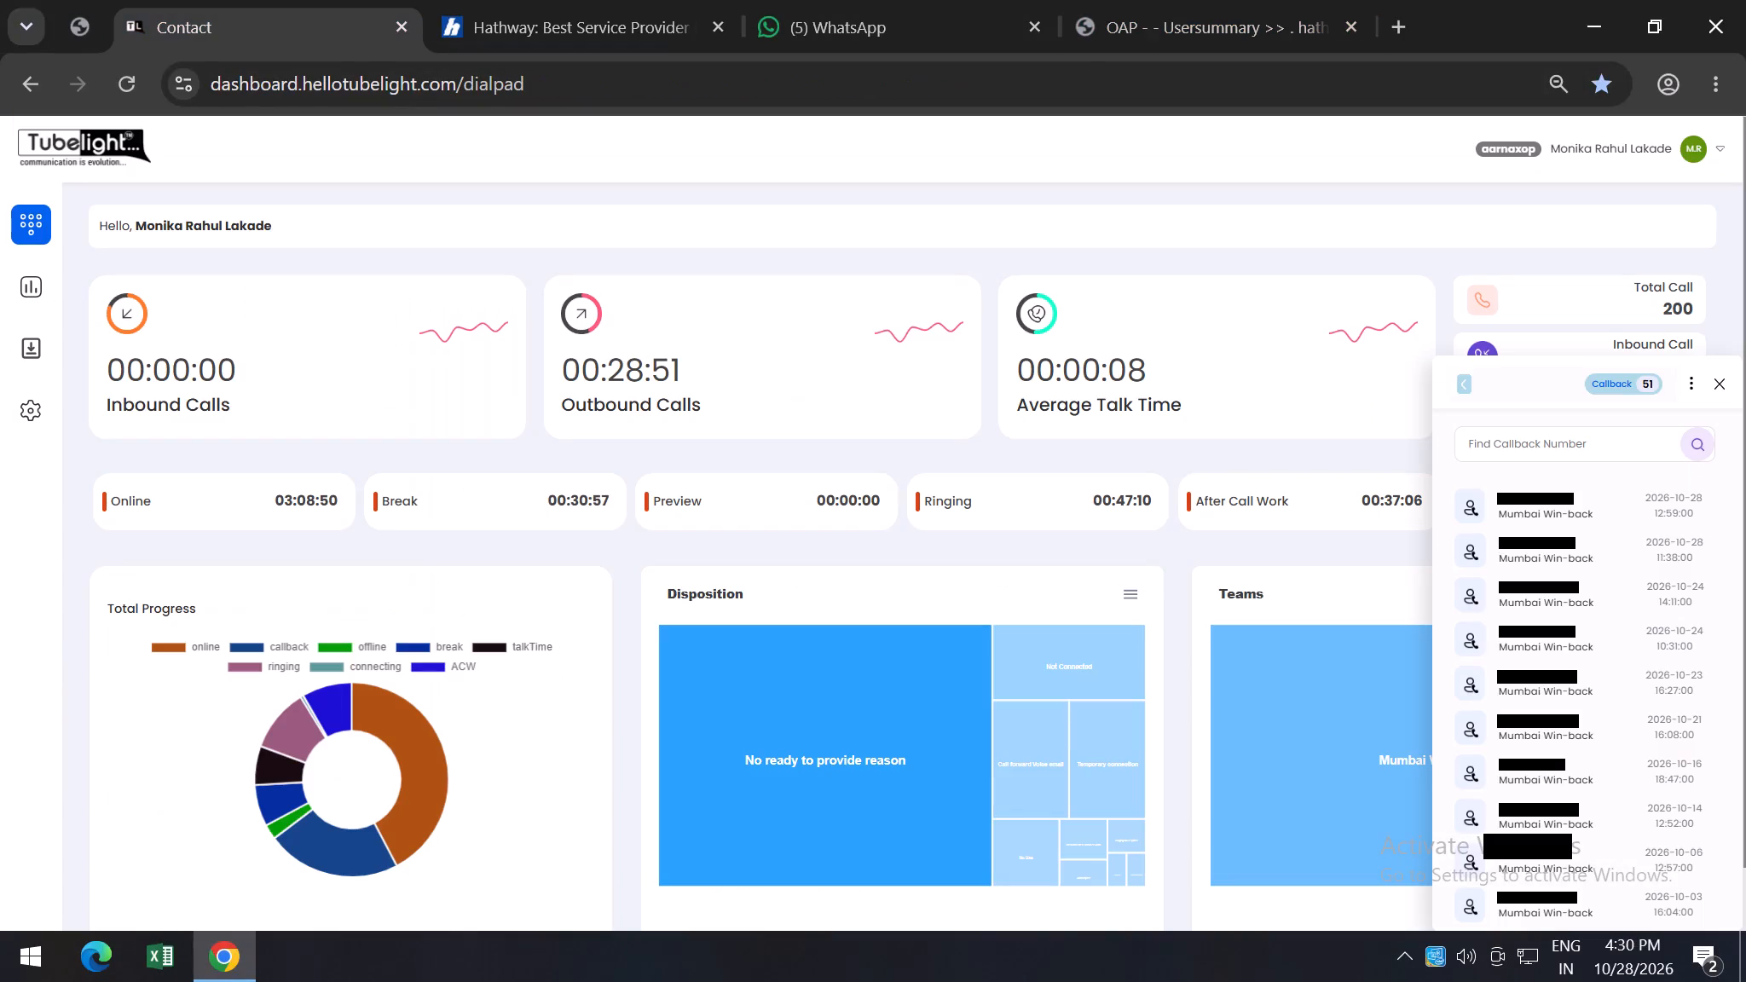
Switch to the OAP user summary and check the last page of the account's payment history list.
{"action": "left_click", "coordinate": [1210, 14]}
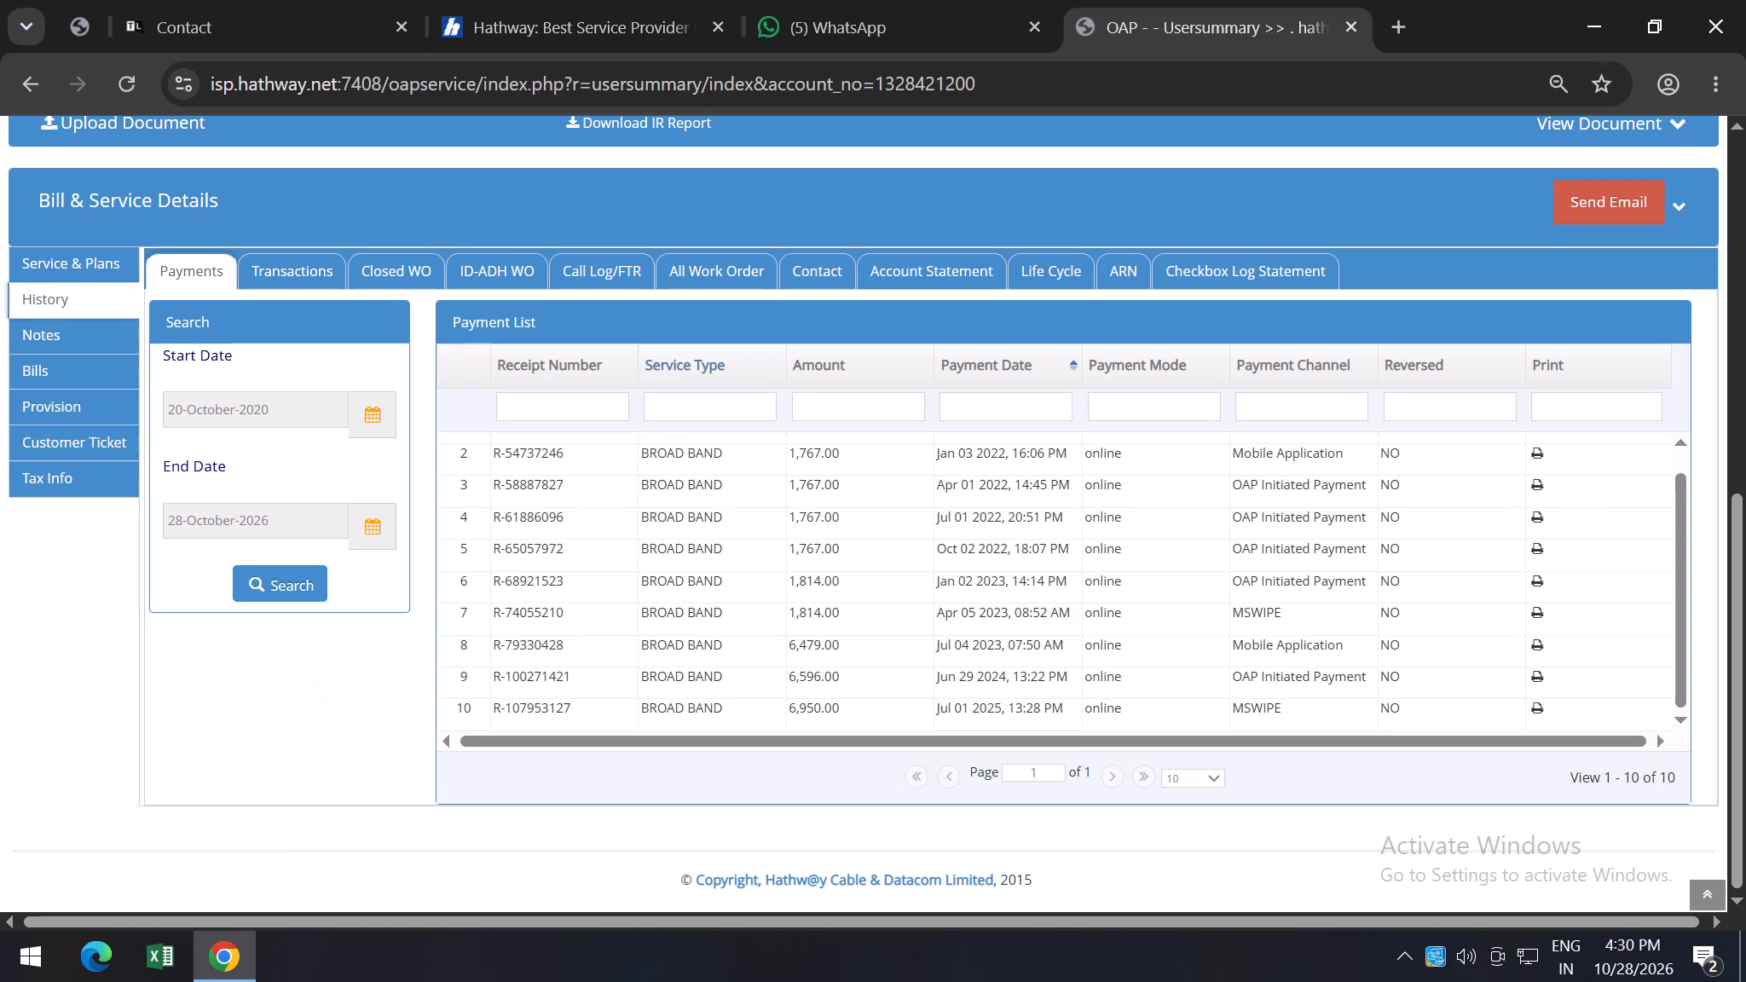
{"action": "scroll", "coordinate": [368, 638], "scroll_direction": "down", "scroll_amount": 3}
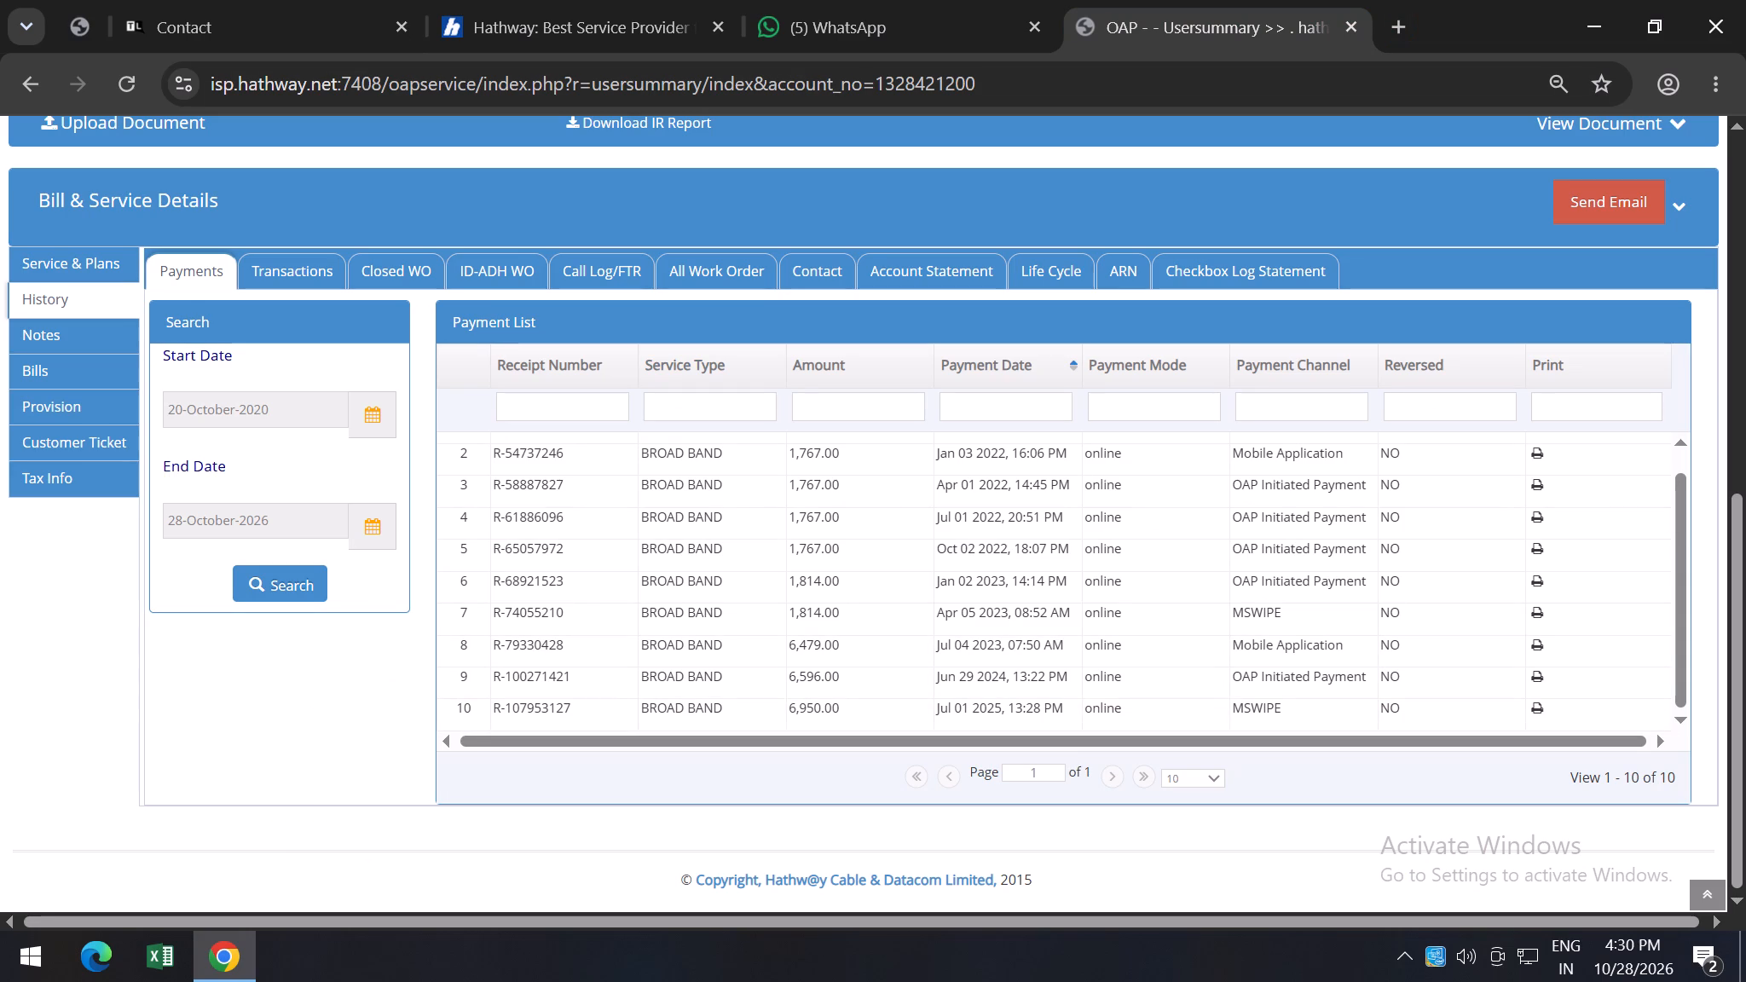
{"action": "left_click", "coordinate": [1143, 773]}
{"action": "double_click", "coordinate": [1143, 773]}
{"action": "left_click", "coordinate": [1143, 773]}
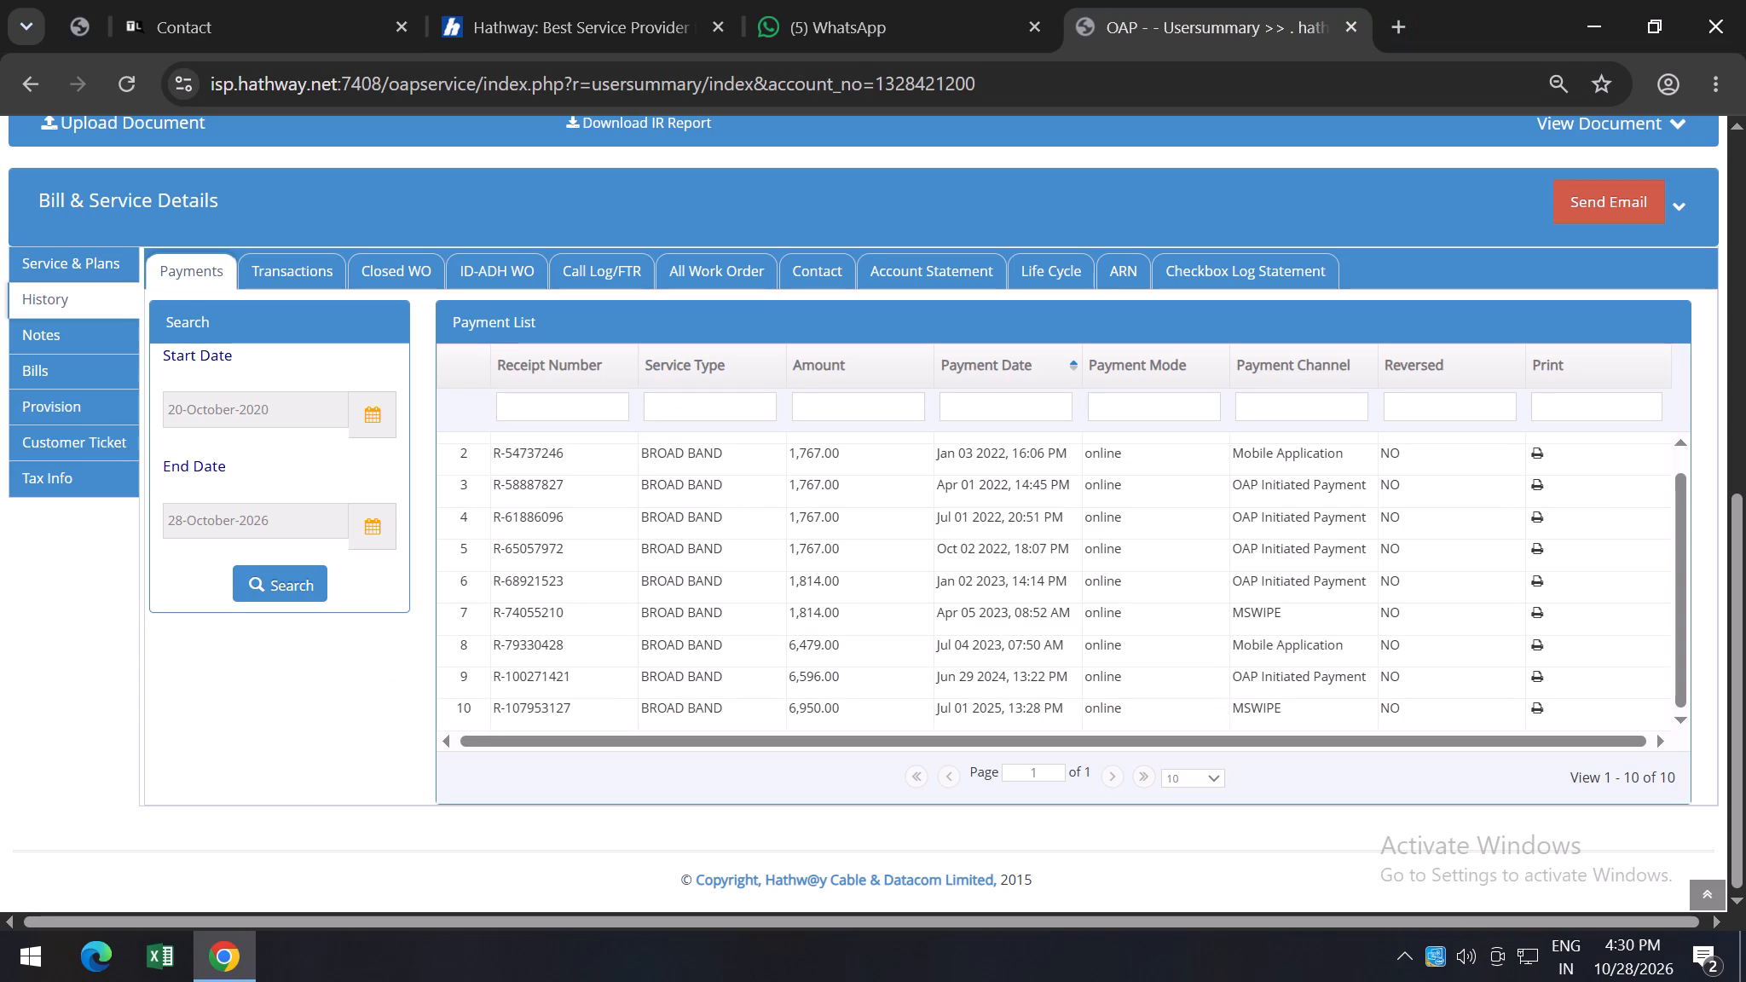
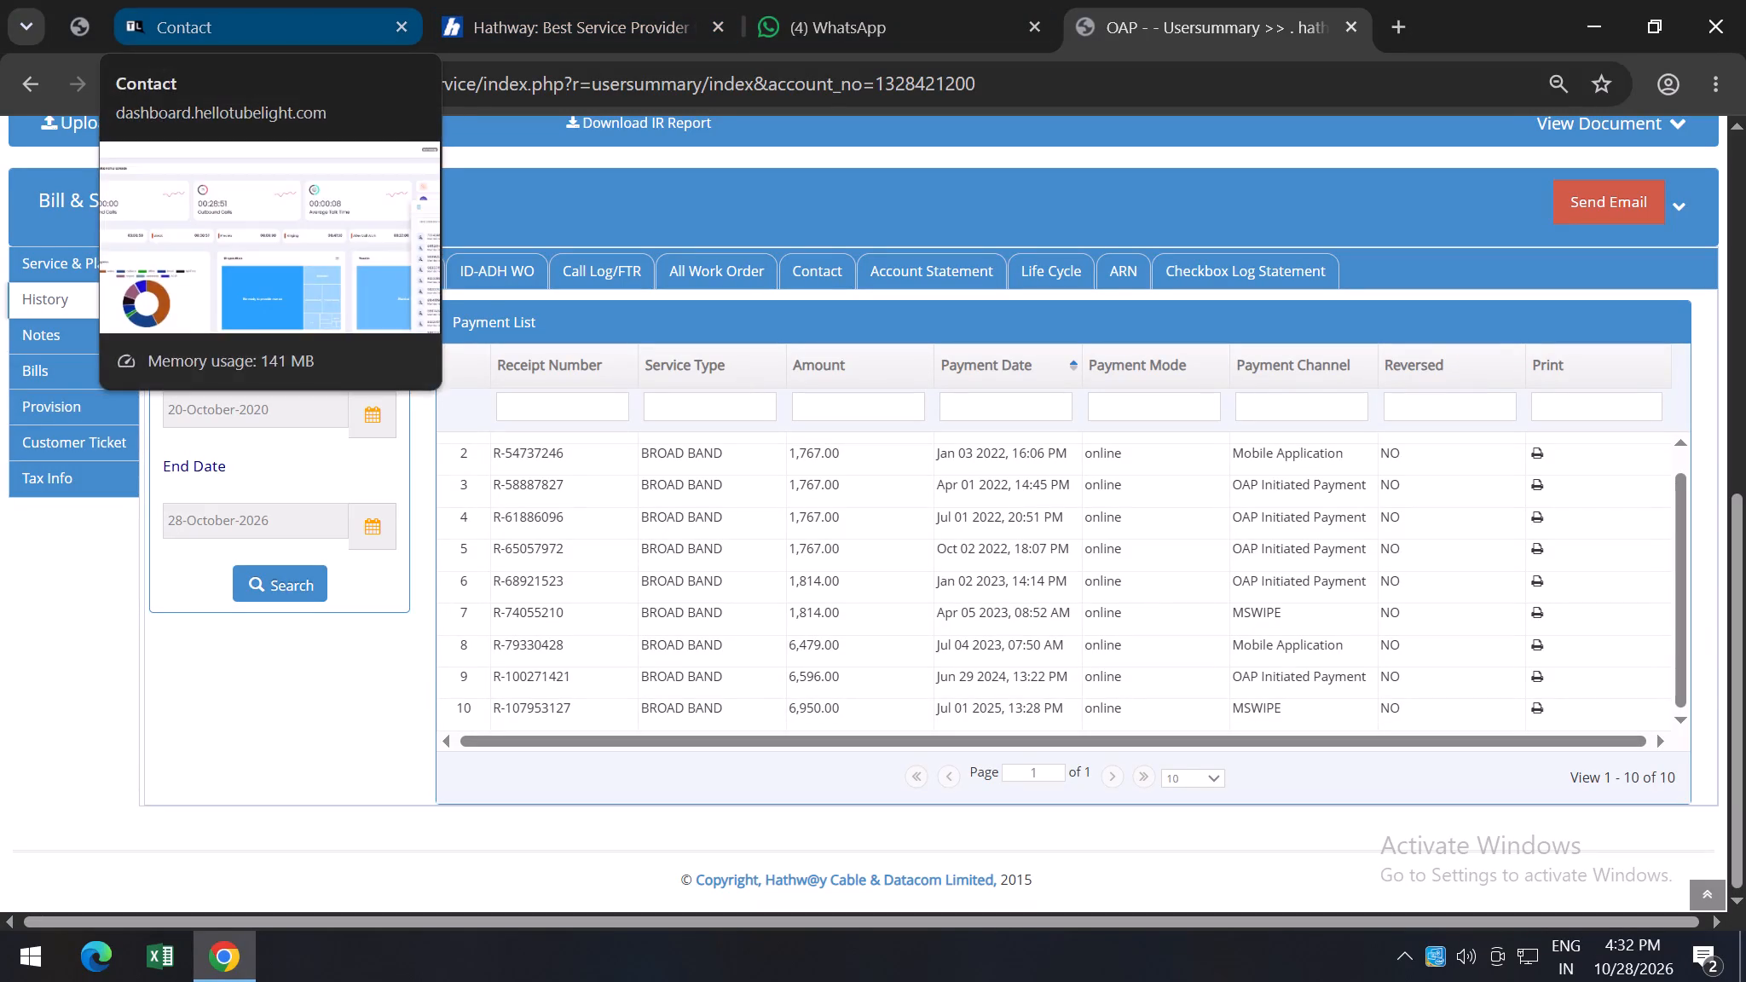
Glance at the dialer's Contact page, then return to the customer's account summary to review the service and active plan details.
{"action": "scroll", "coordinate": [454, 257], "scroll_direction": "up", "scroll_amount": 4}
{"action": "left_click", "coordinate": [275, 0]}
{"action": "left_click", "coordinate": [1246, 0]}
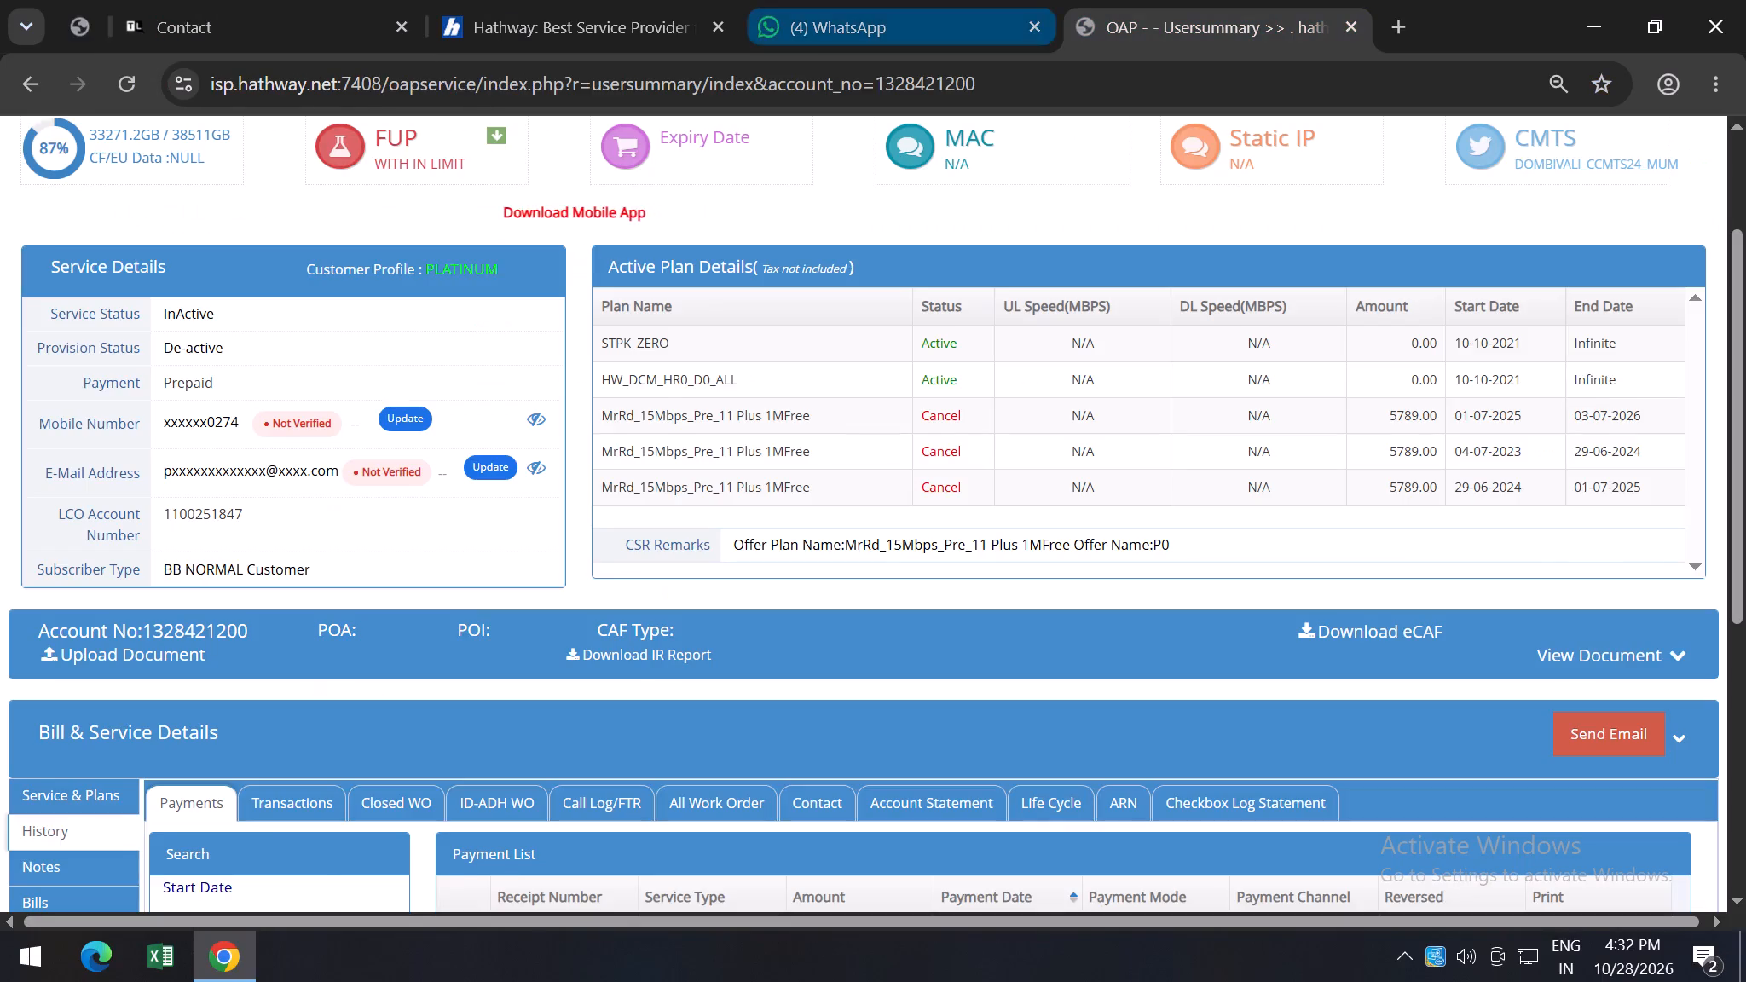
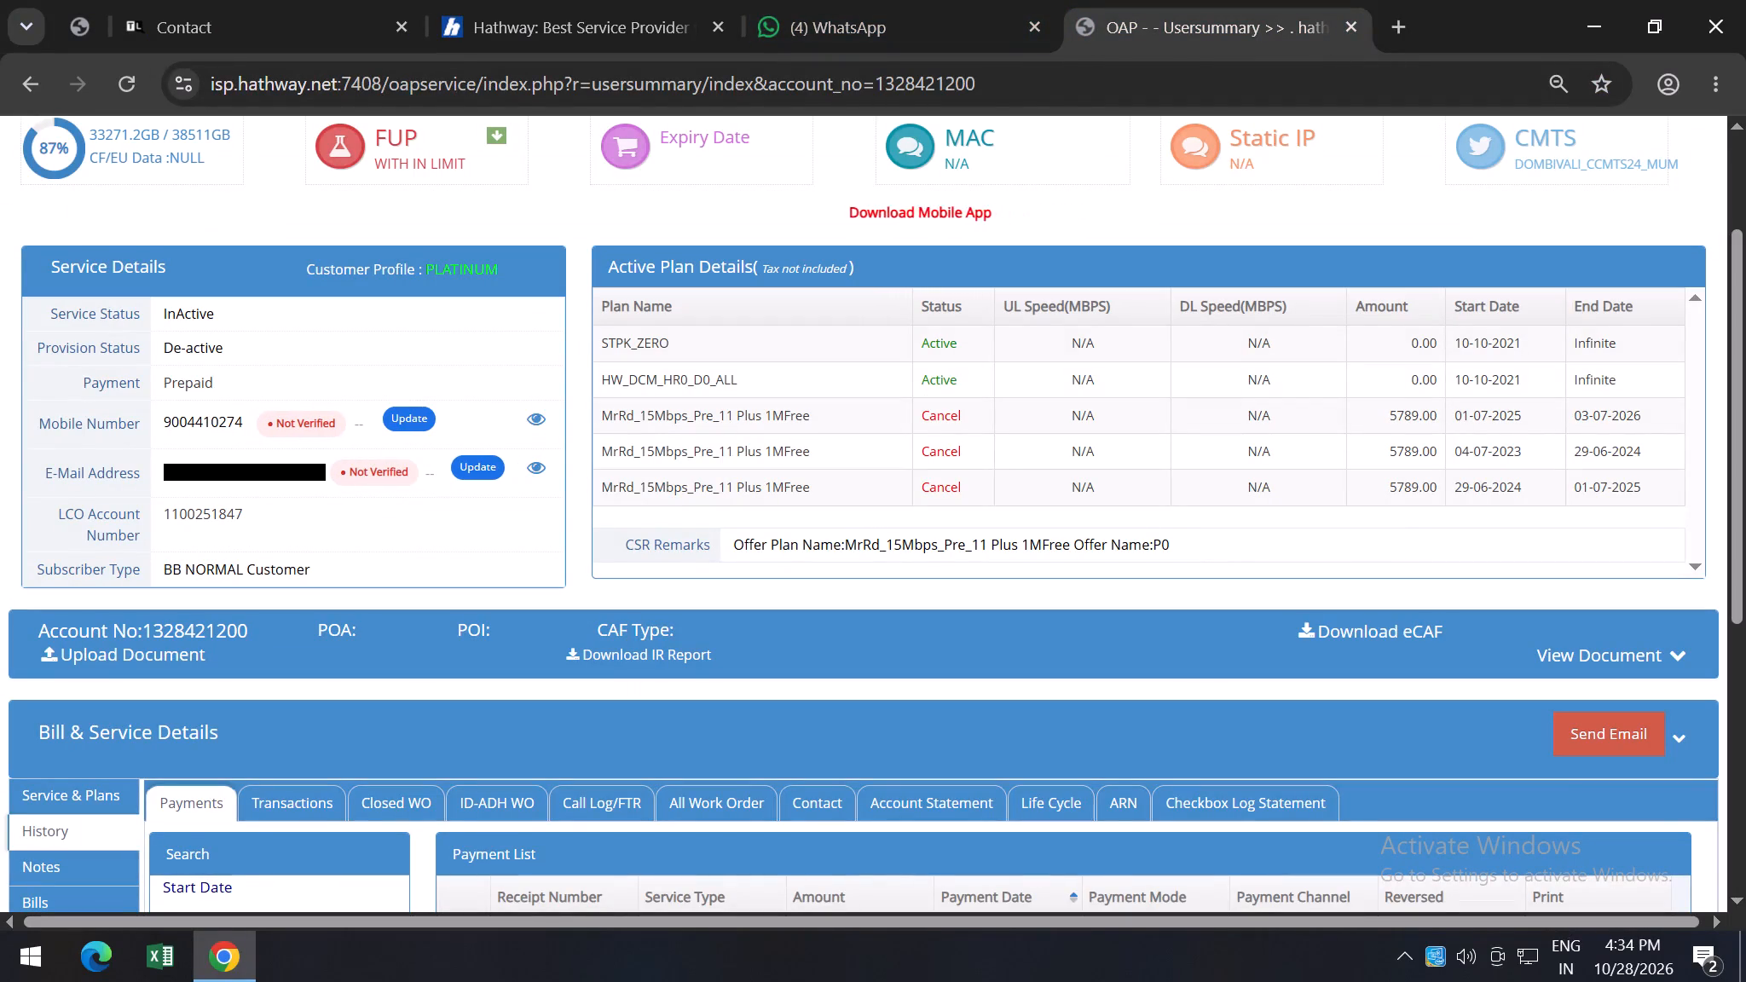
Mask the customer's revealed mobile number and e-mail address again in the service details.
{"action": "left_click", "coordinate": [534, 432]}
{"action": "left_click", "coordinate": [535, 419]}
{"action": "left_click", "coordinate": [539, 475]}
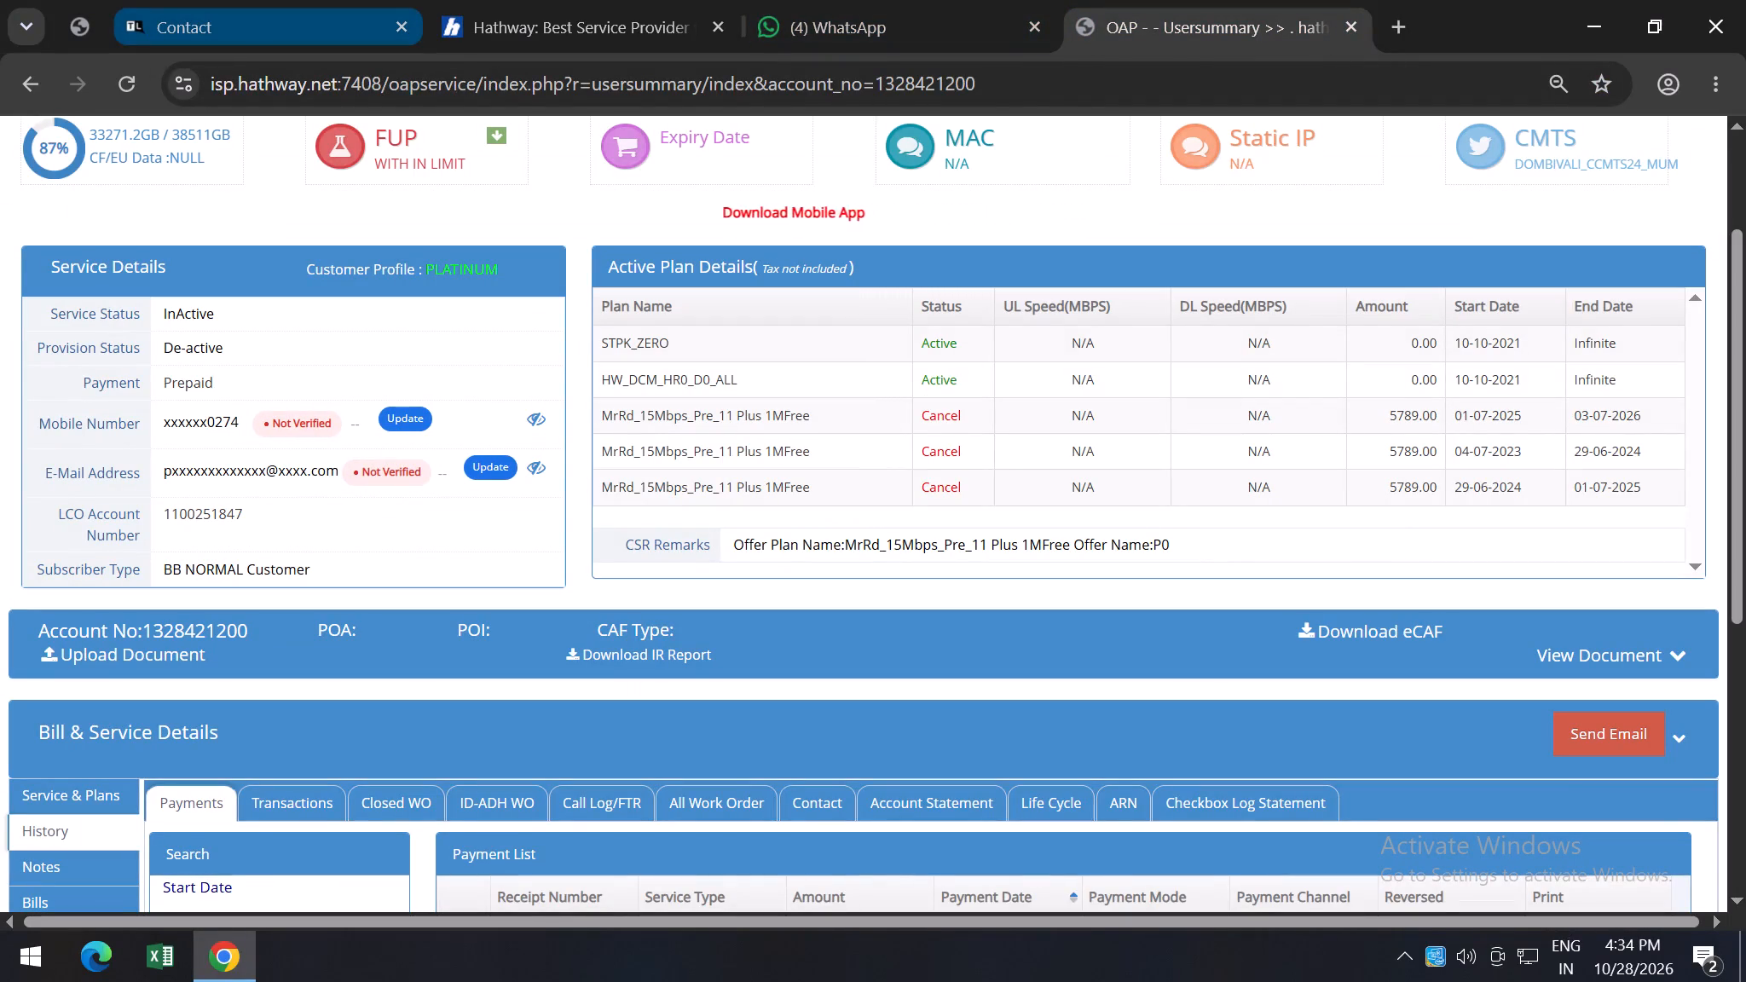
{"action": "scroll", "coordinate": [378, 264], "scroll_direction": "up", "scroll_amount": 2}
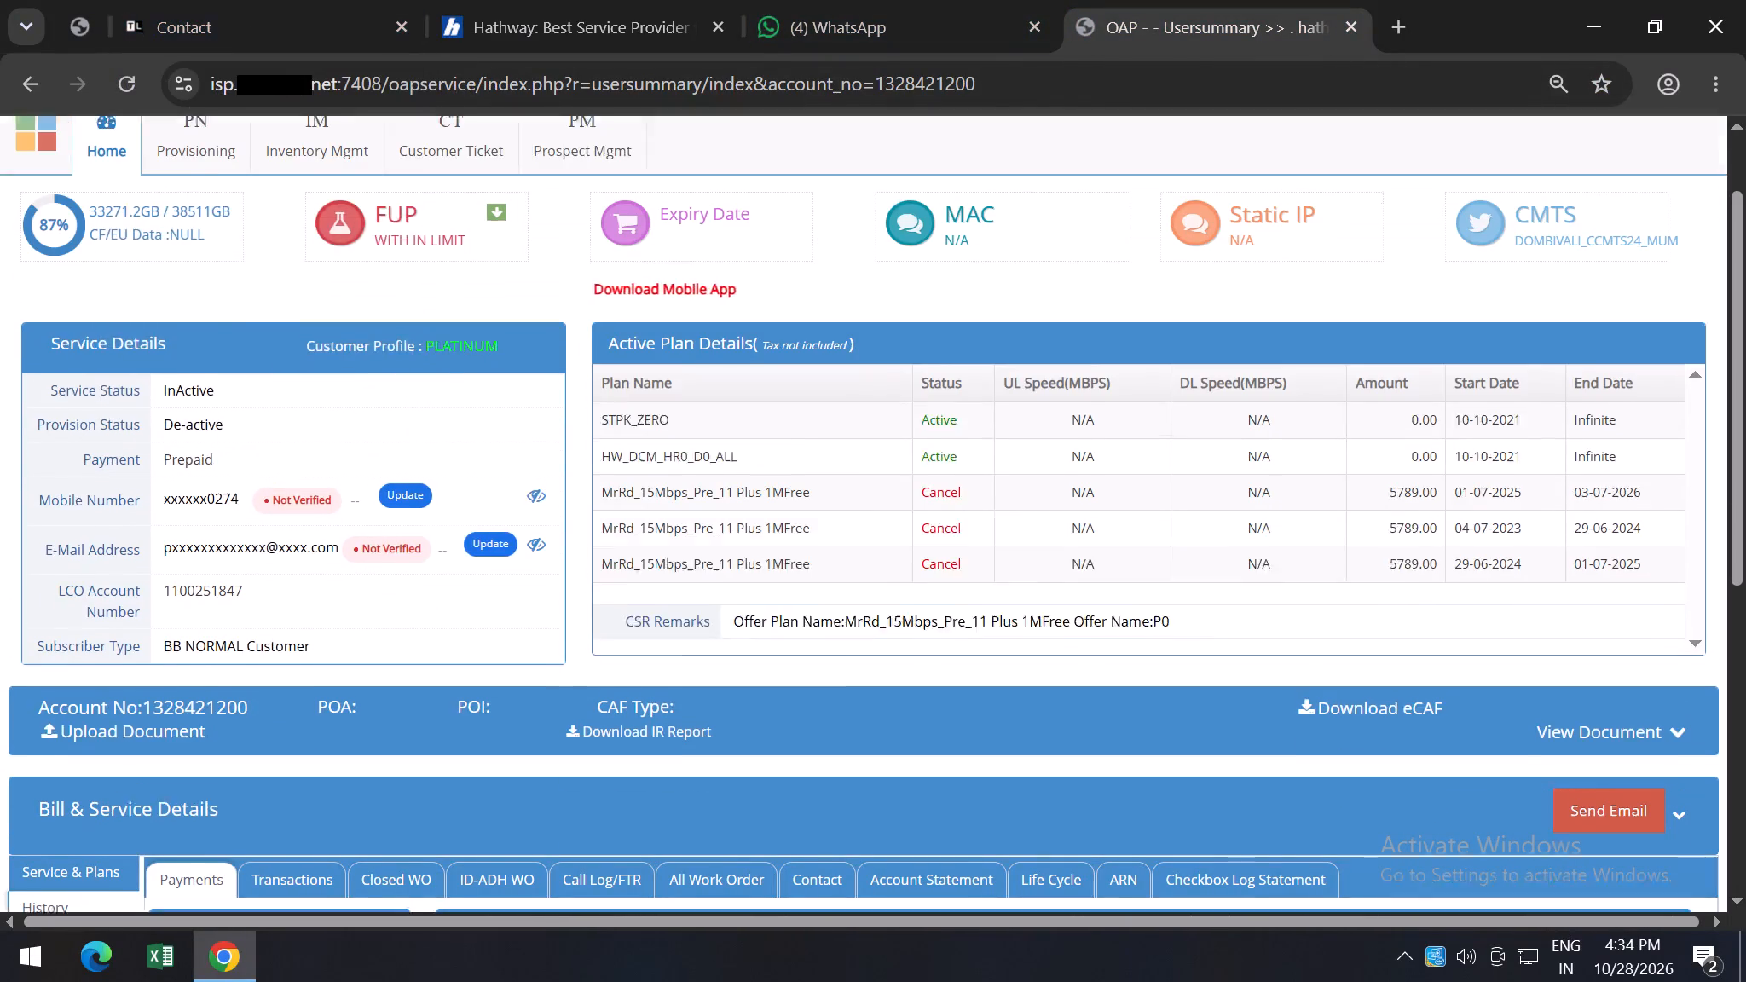
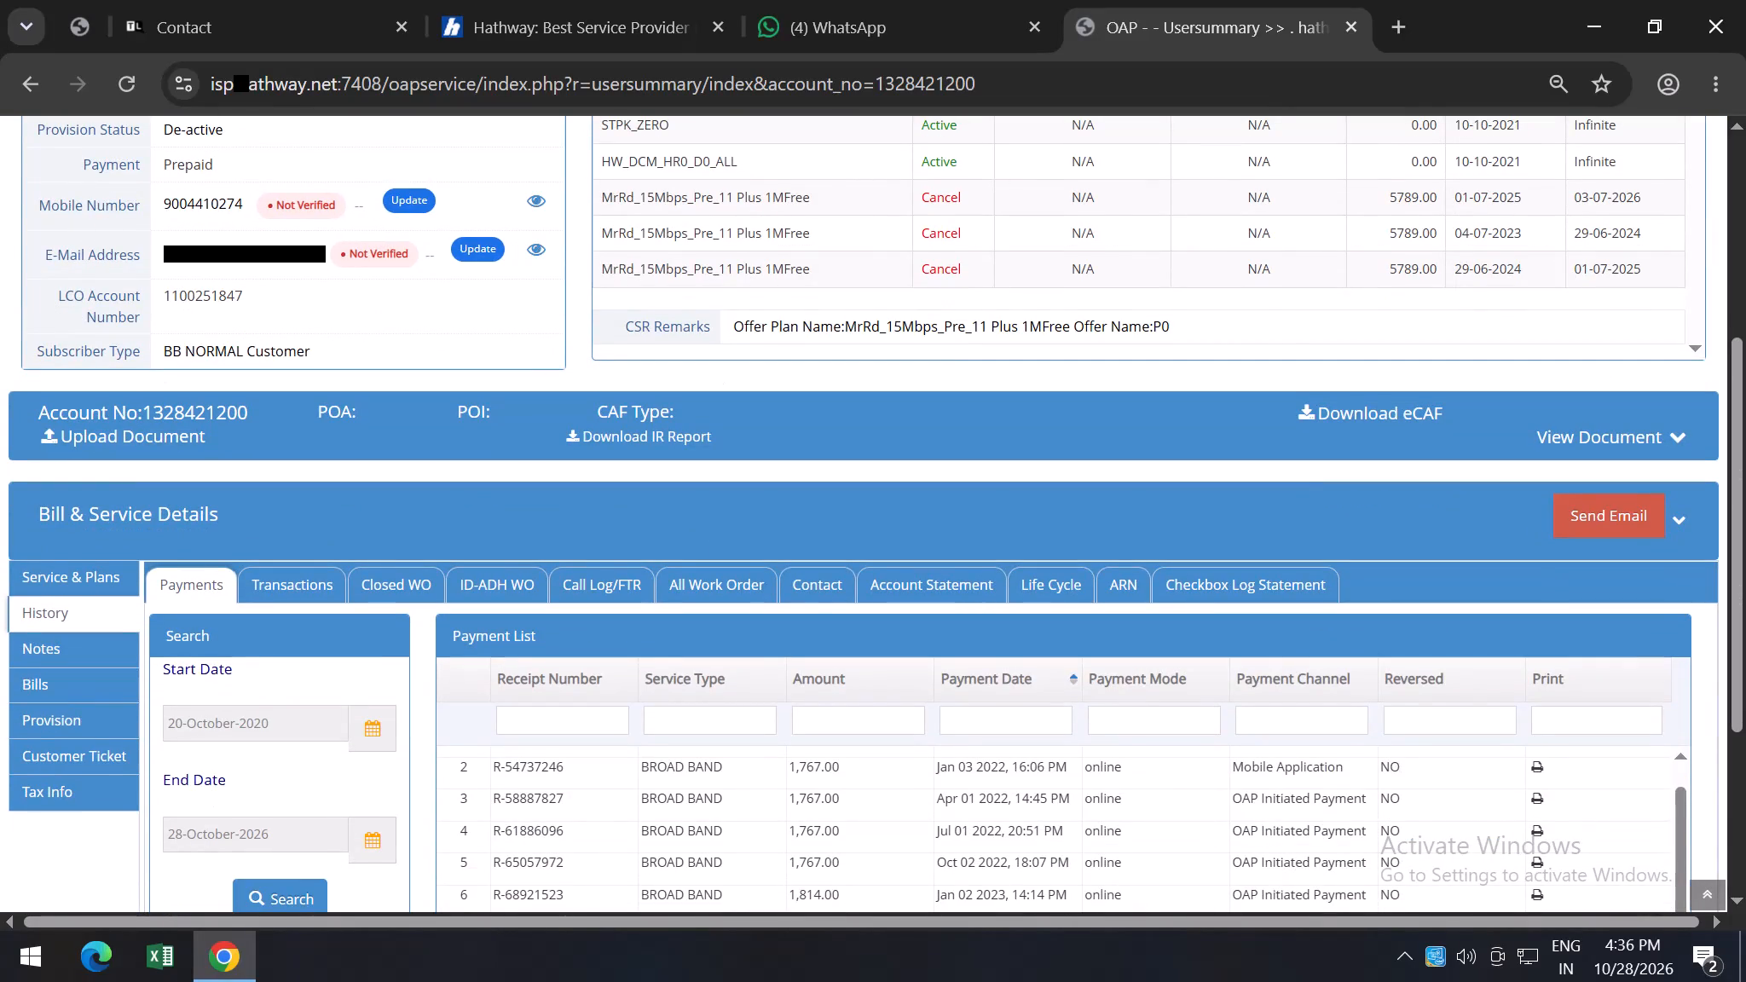
Toggle the visibility of the customer's mobile number and e-mail address in the account details, leaving both masked.
{"action": "double_click", "coordinate": [545, 203]}
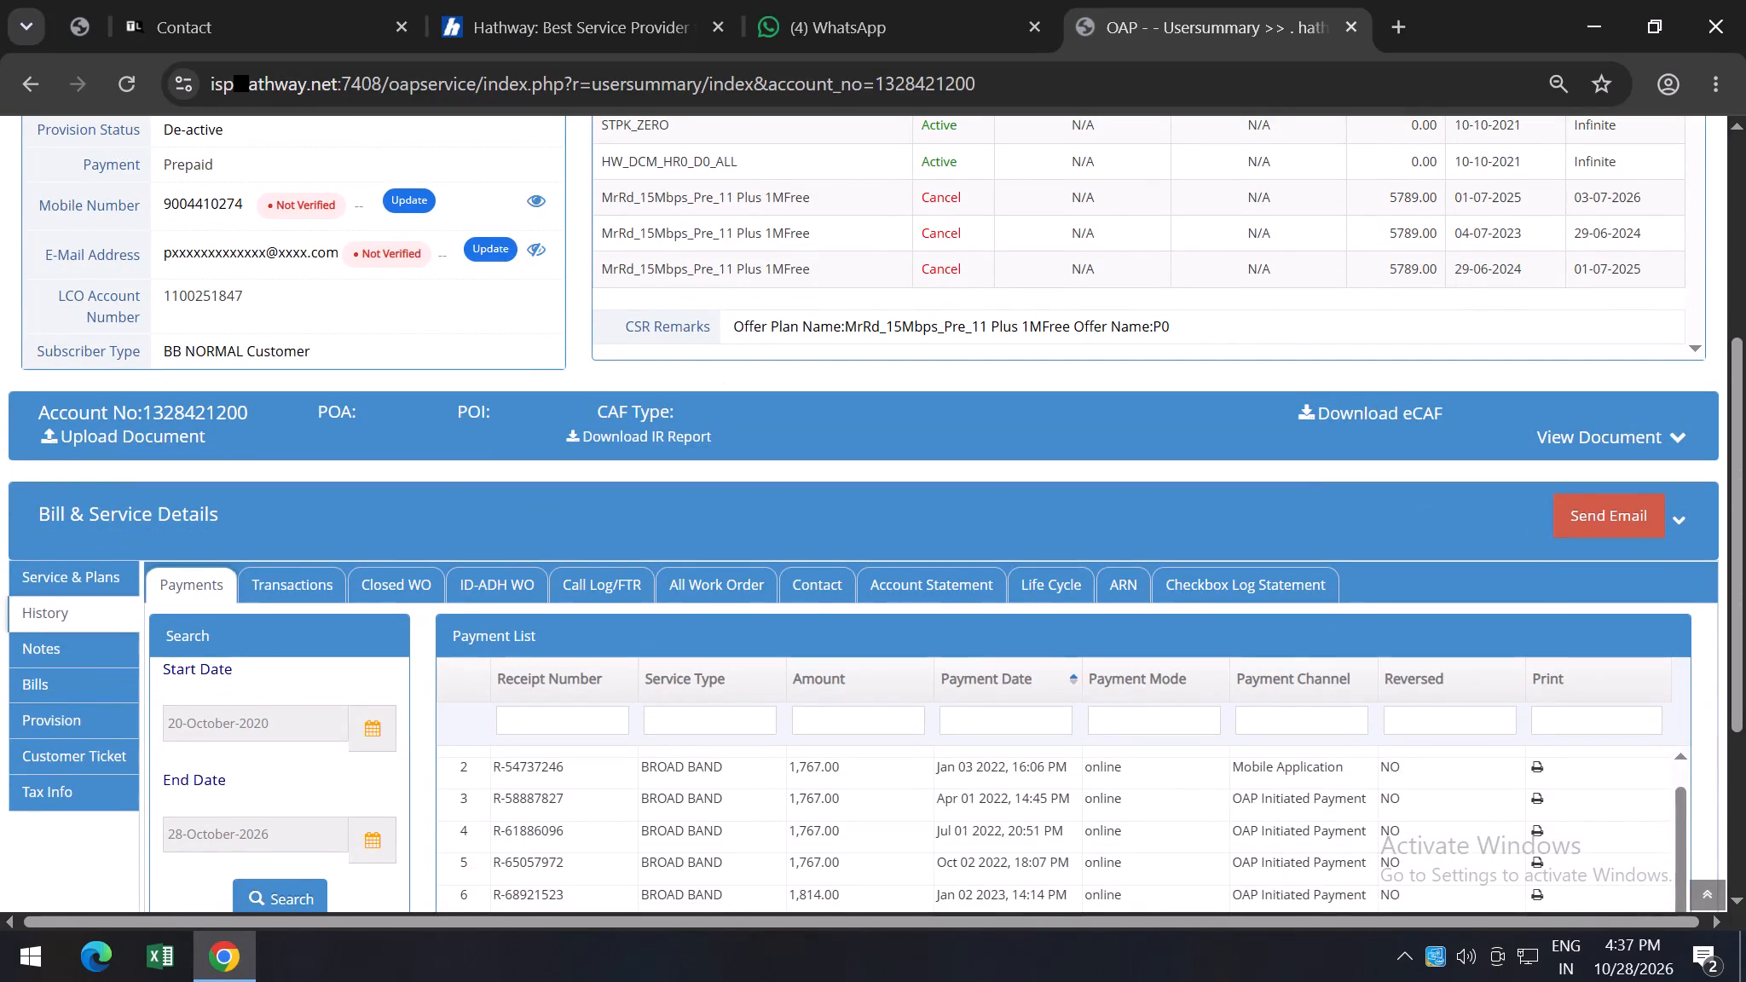
{"action": "double_click", "coordinate": [540, 251]}
{"action": "left_click", "coordinate": [547, 197]}
{"action": "double_click", "coordinate": [539, 257]}
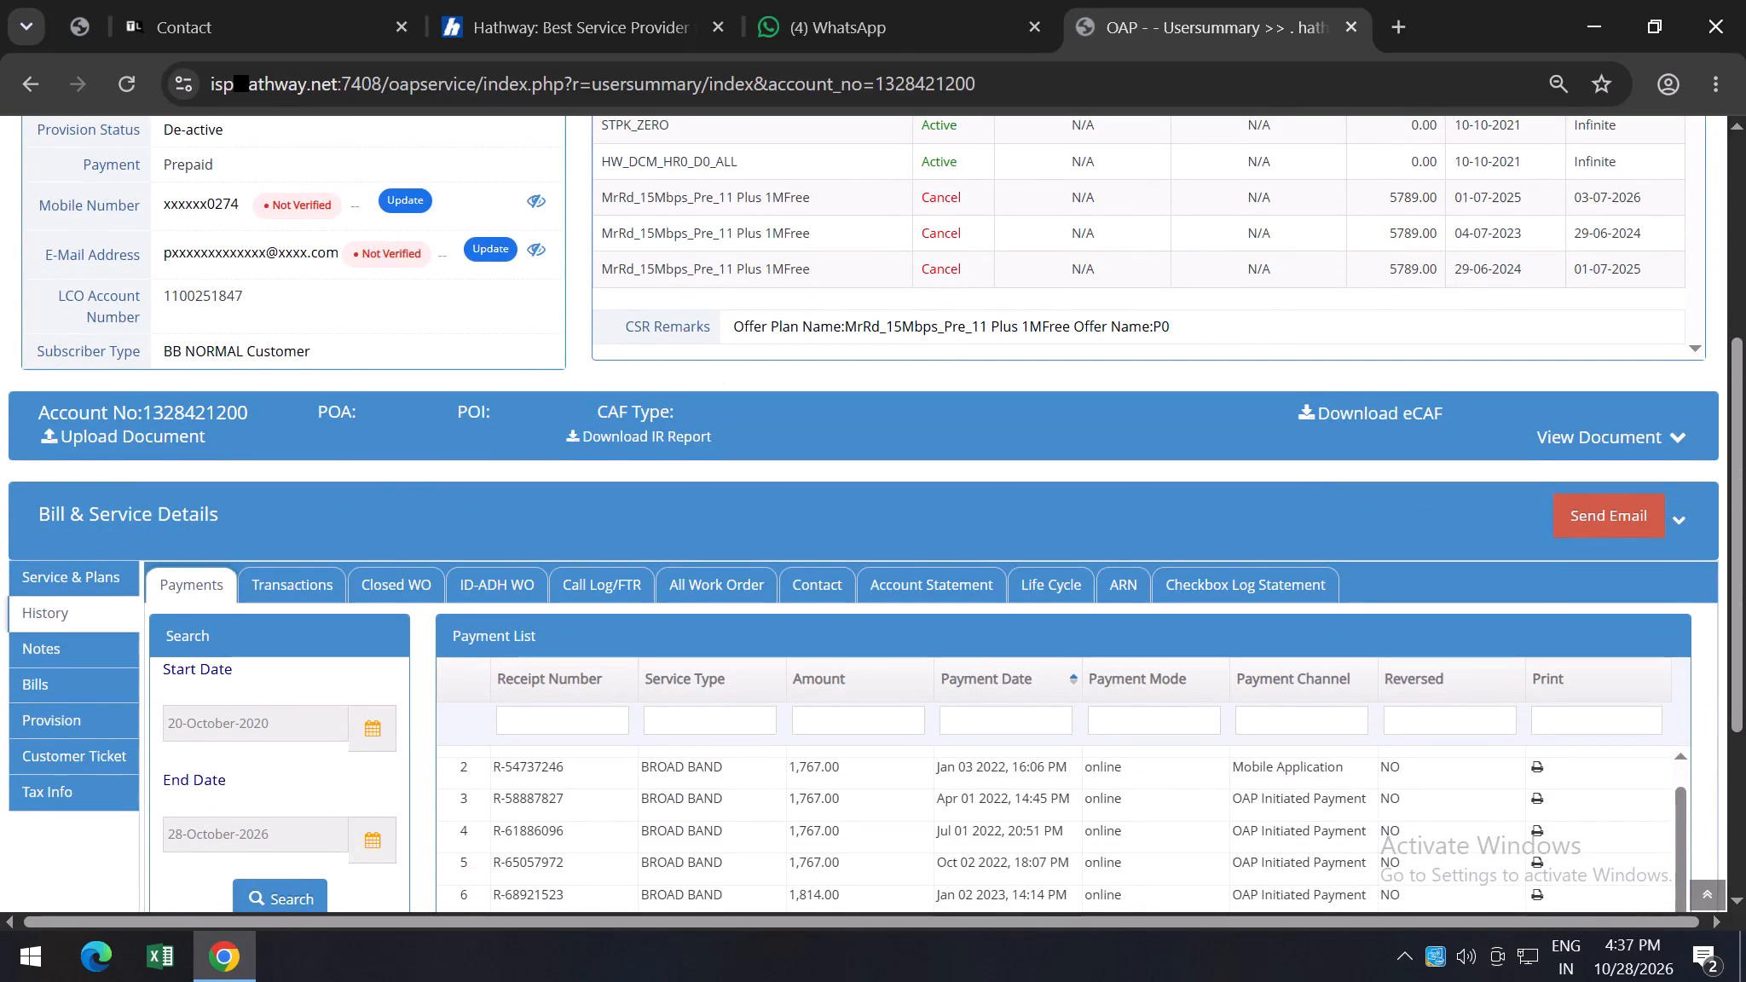
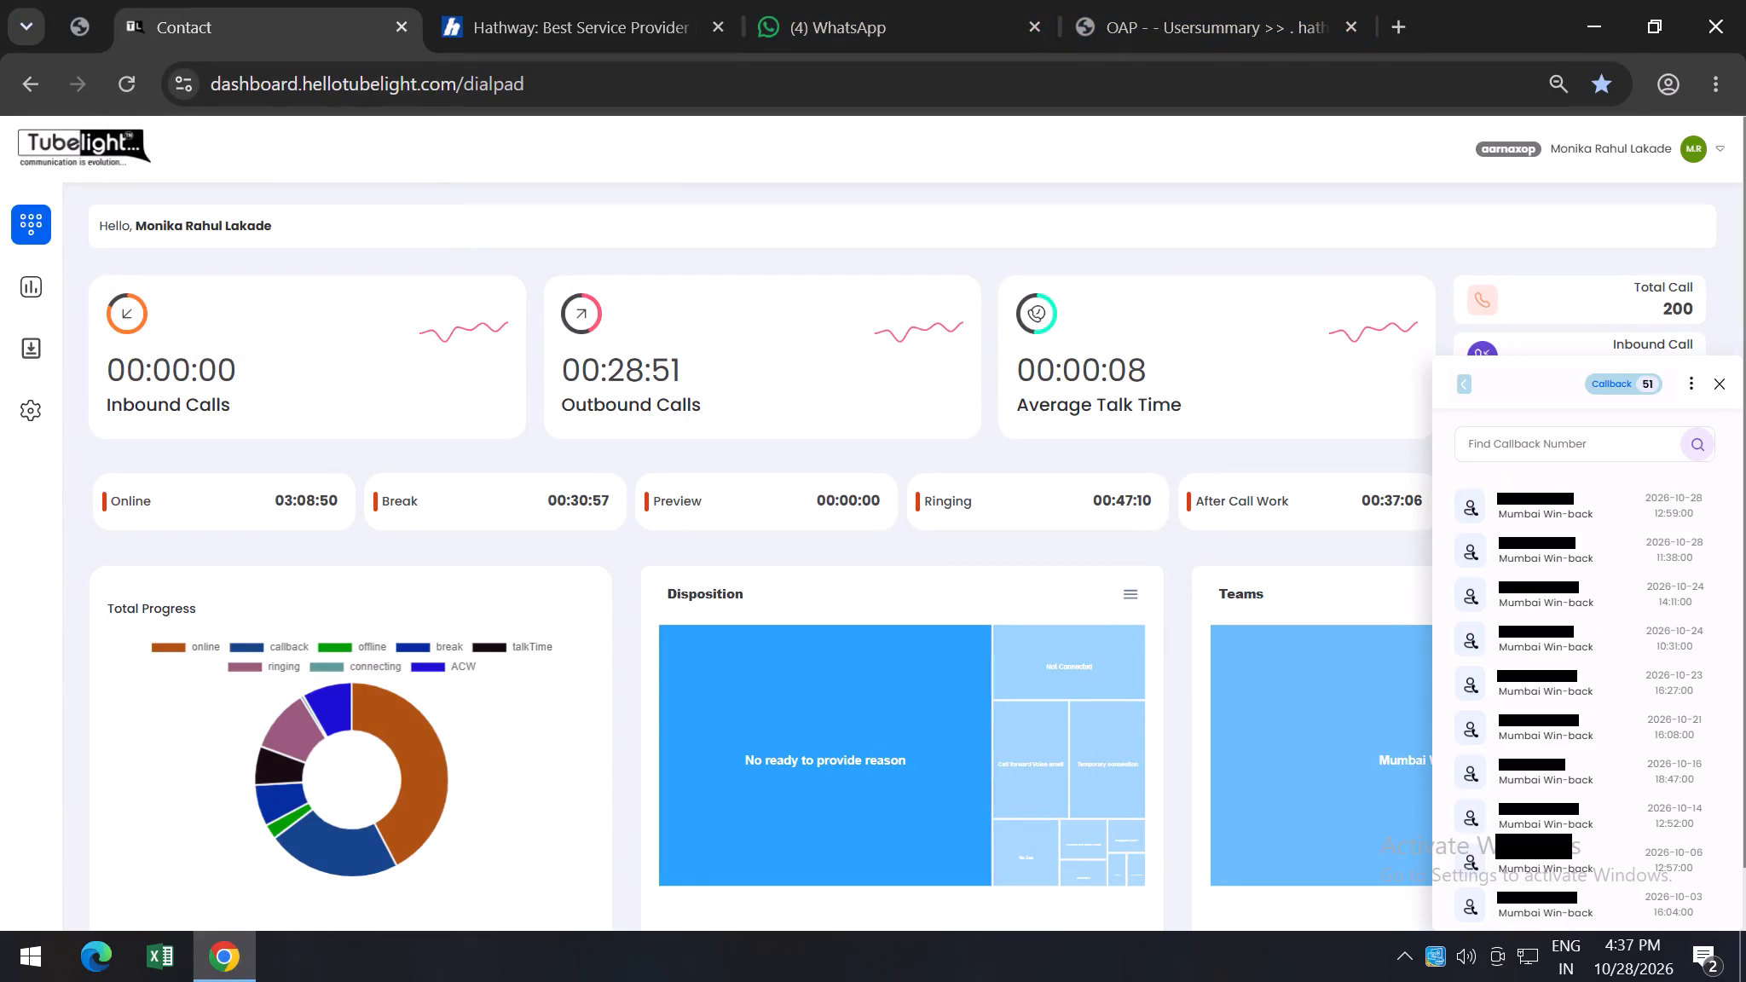
Check the dialer's recent calls list, then reopen the scheduled callback list and look through its Mumbai Win-back entries.
{"action": "left_click", "coordinate": [1465, 387]}
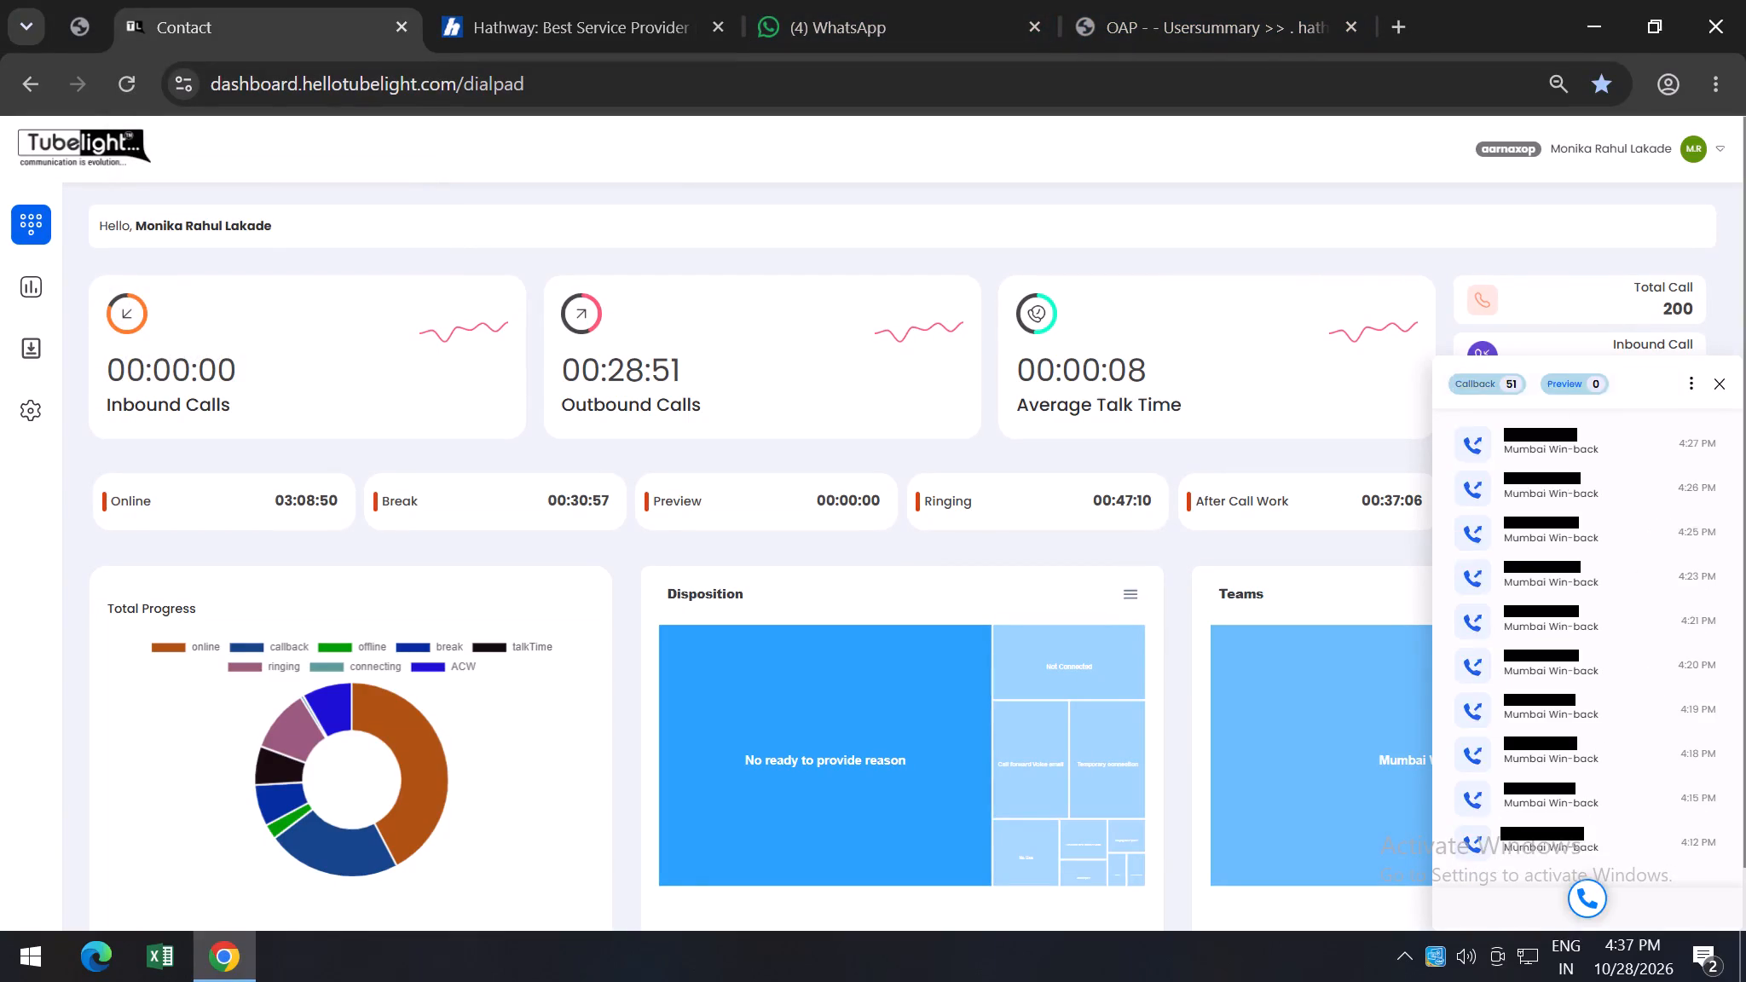
{"action": "left_click", "coordinate": [1465, 387]}
{"action": "scroll", "coordinate": [1310, 403], "scroll_direction": "down", "scroll_amount": 5}
{"action": "scroll", "coordinate": [1298, 422], "scroll_direction": "up", "scroll_amount": 3}
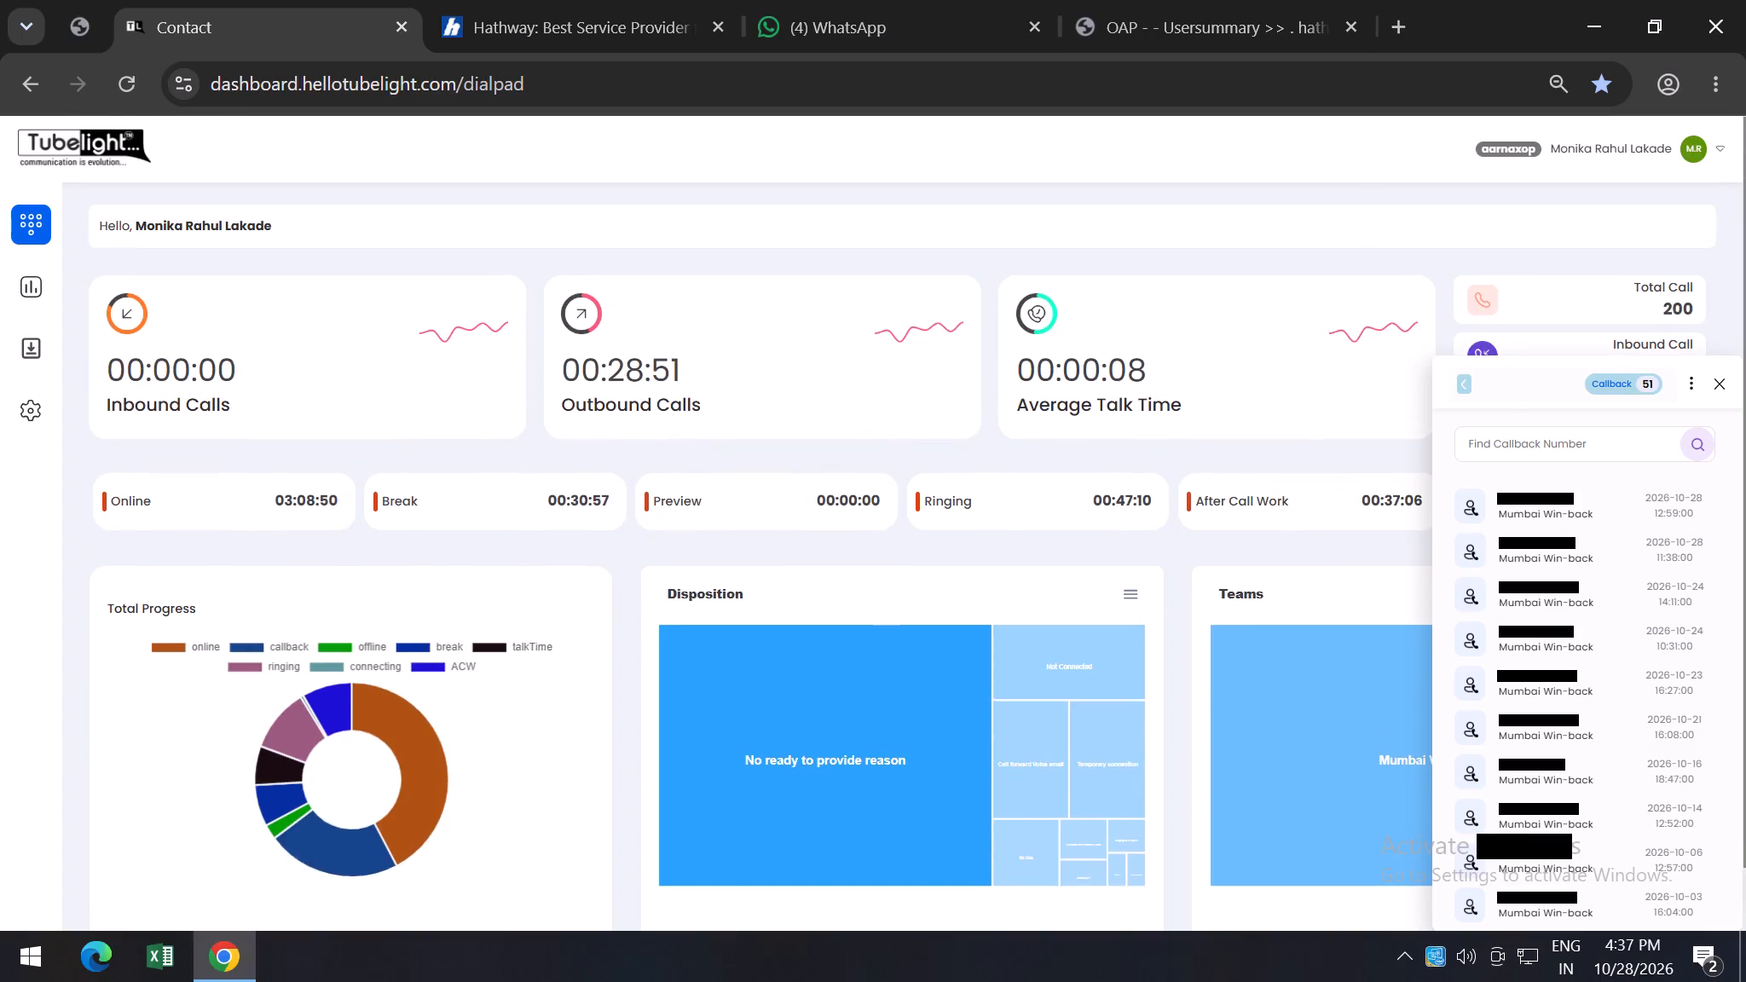
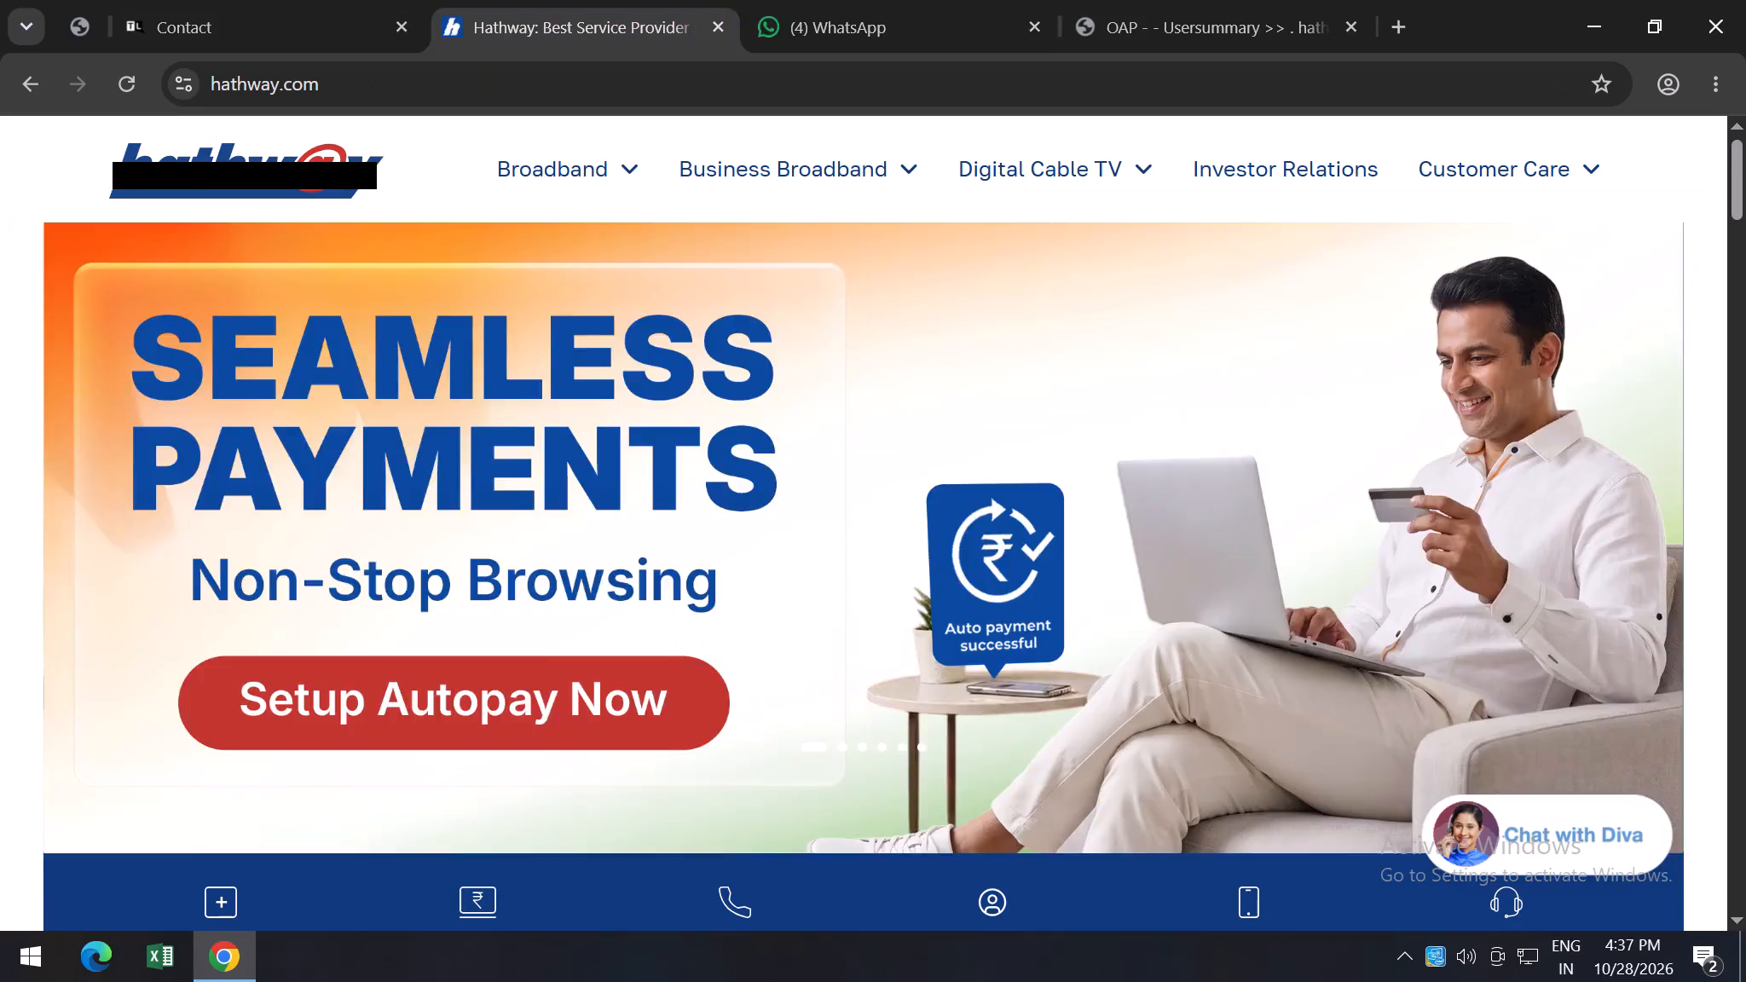
Return to the customer's account summary, reveal the mobile number and e-mail address in the service details to check them, and mask them again.
{"action": "left_click", "coordinate": [1199, 2]}
{"action": "scroll", "coordinate": [315, 518], "scroll_direction": "down", "scroll_amount": 2}
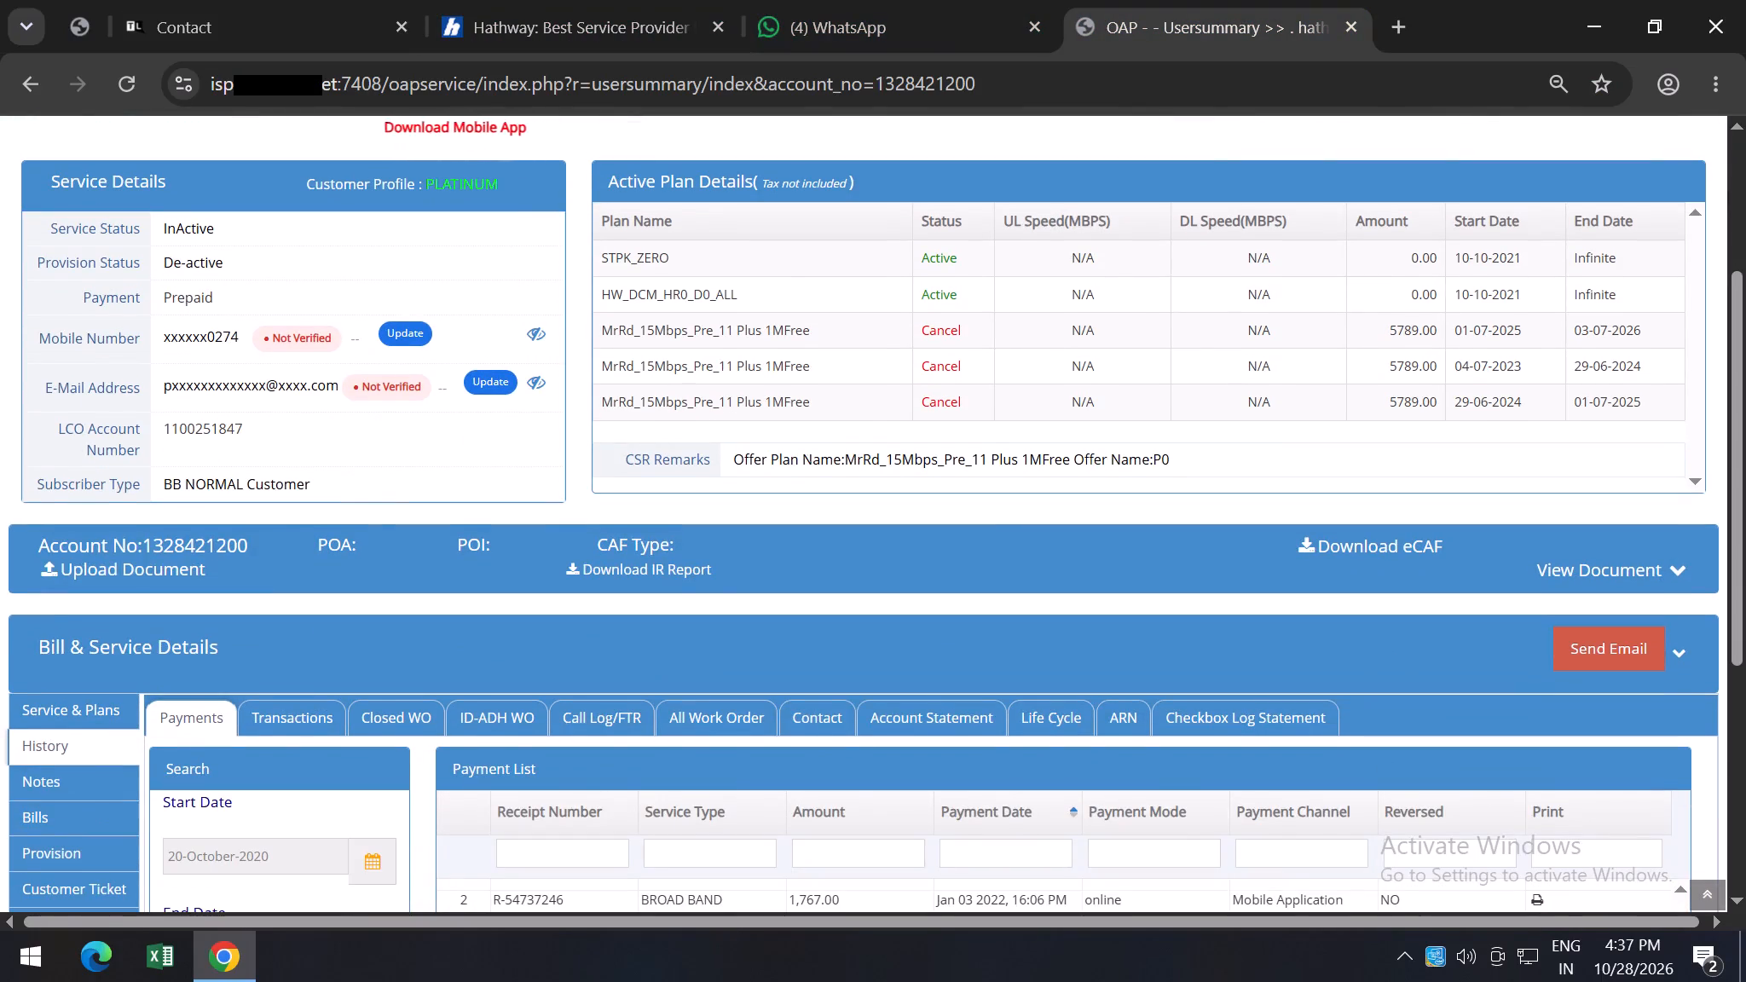
{"action": "left_click", "coordinate": [546, 381]}
{"action": "left_click", "coordinate": [536, 327]}
{"action": "left_click", "coordinate": [533, 383]}
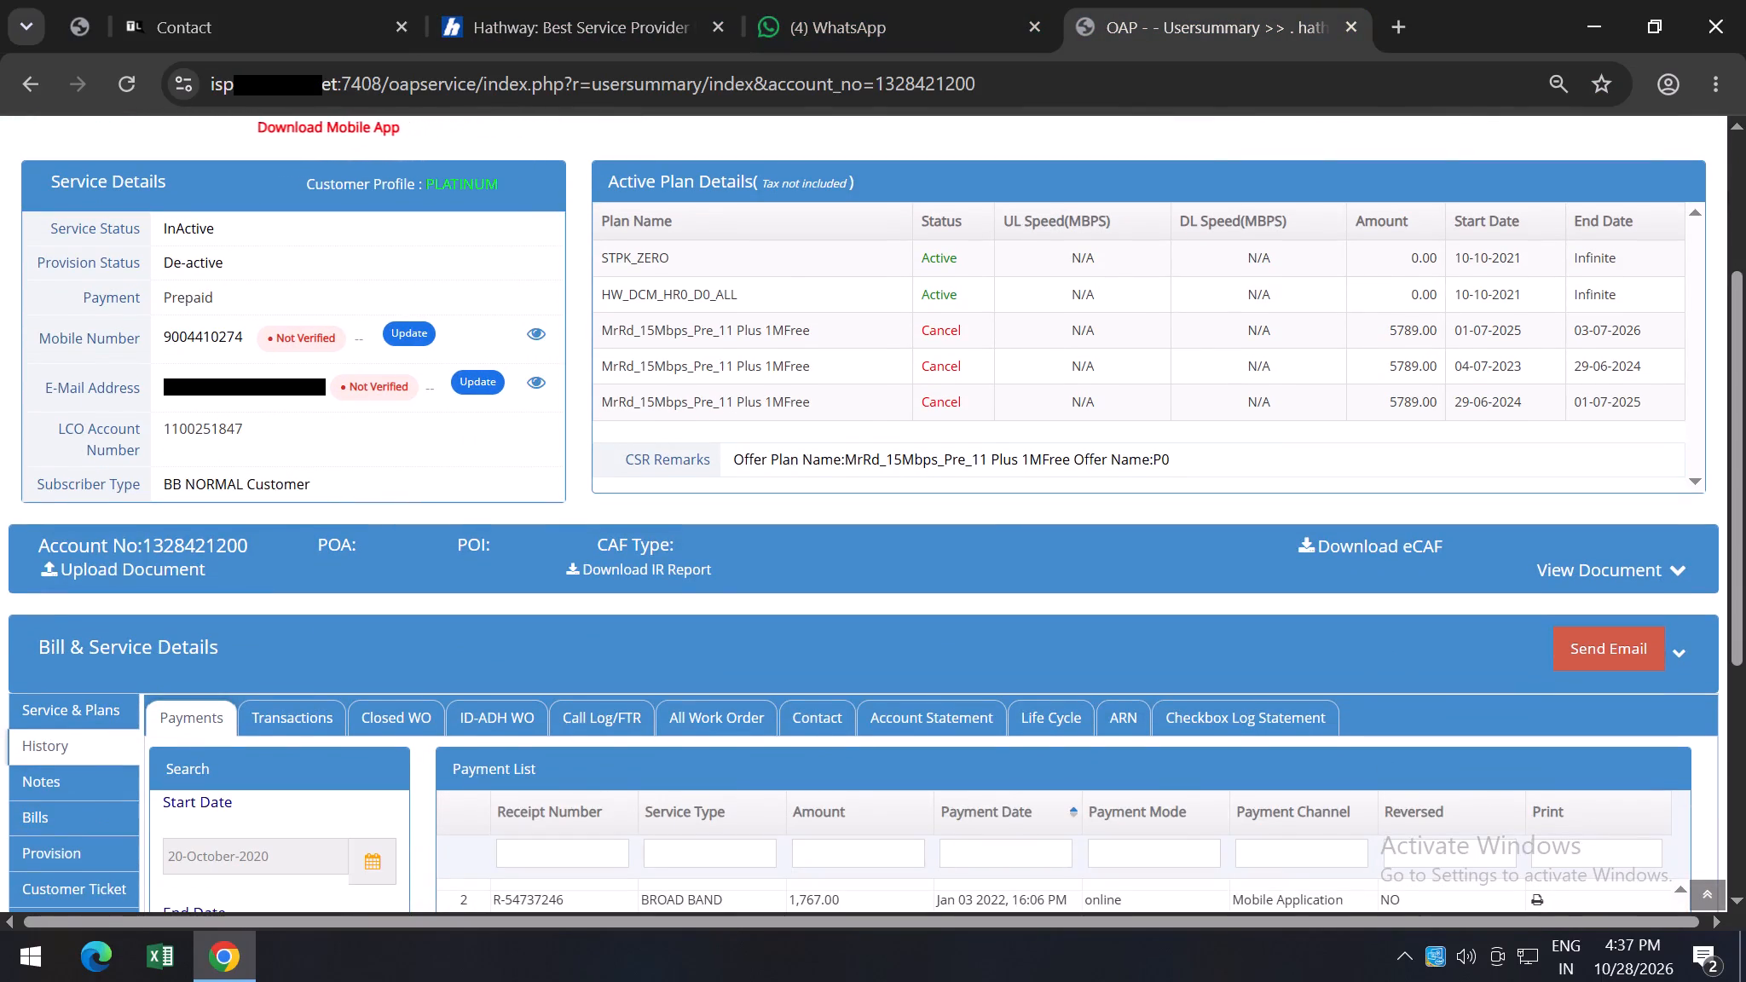
{"action": "left_click", "coordinate": [535, 343]}
{"action": "double_click", "coordinate": [535, 385]}
Search the account's payment history from 20-October-2020 to 28-October-2026 and review the listed broadband payments.
{"action": "scroll", "coordinate": [284, 650], "scroll_direction": "down", "scroll_amount": 7}
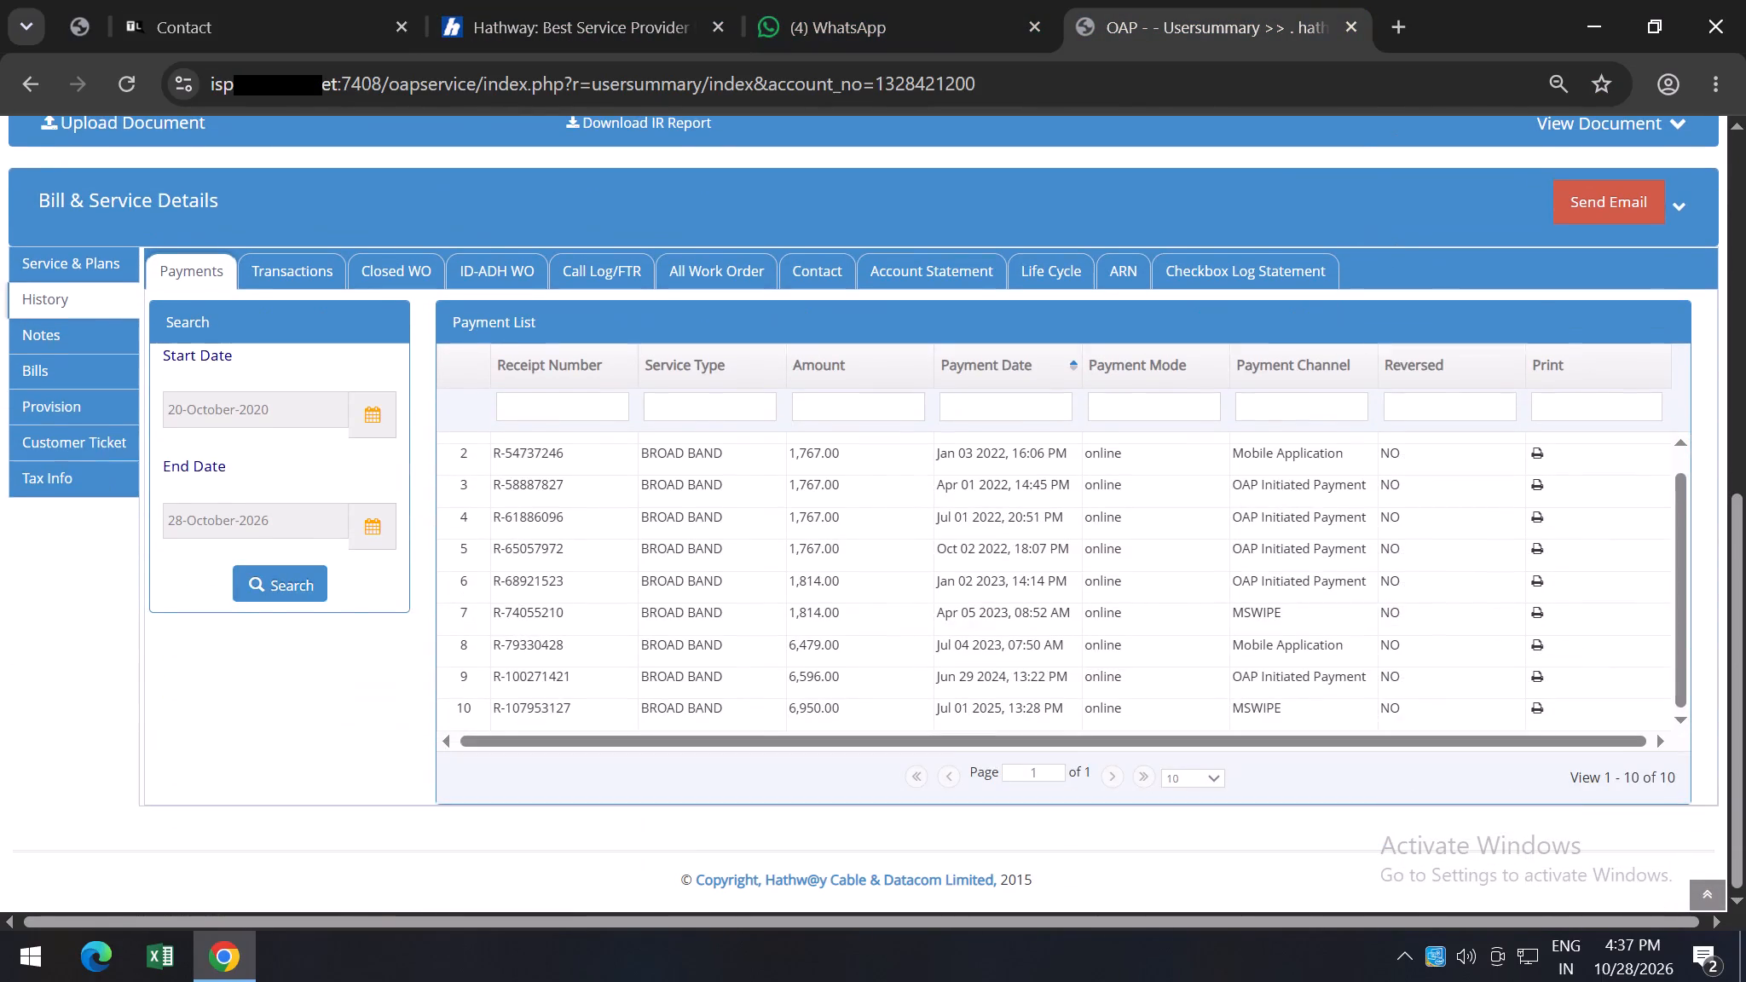
{"action": "scroll", "coordinate": [332, 610], "scroll_direction": "down", "scroll_amount": 4}
{"action": "left_click", "coordinate": [291, 573]}
{"action": "scroll", "coordinate": [896, 699], "scroll_direction": "down", "scroll_amount": 8}
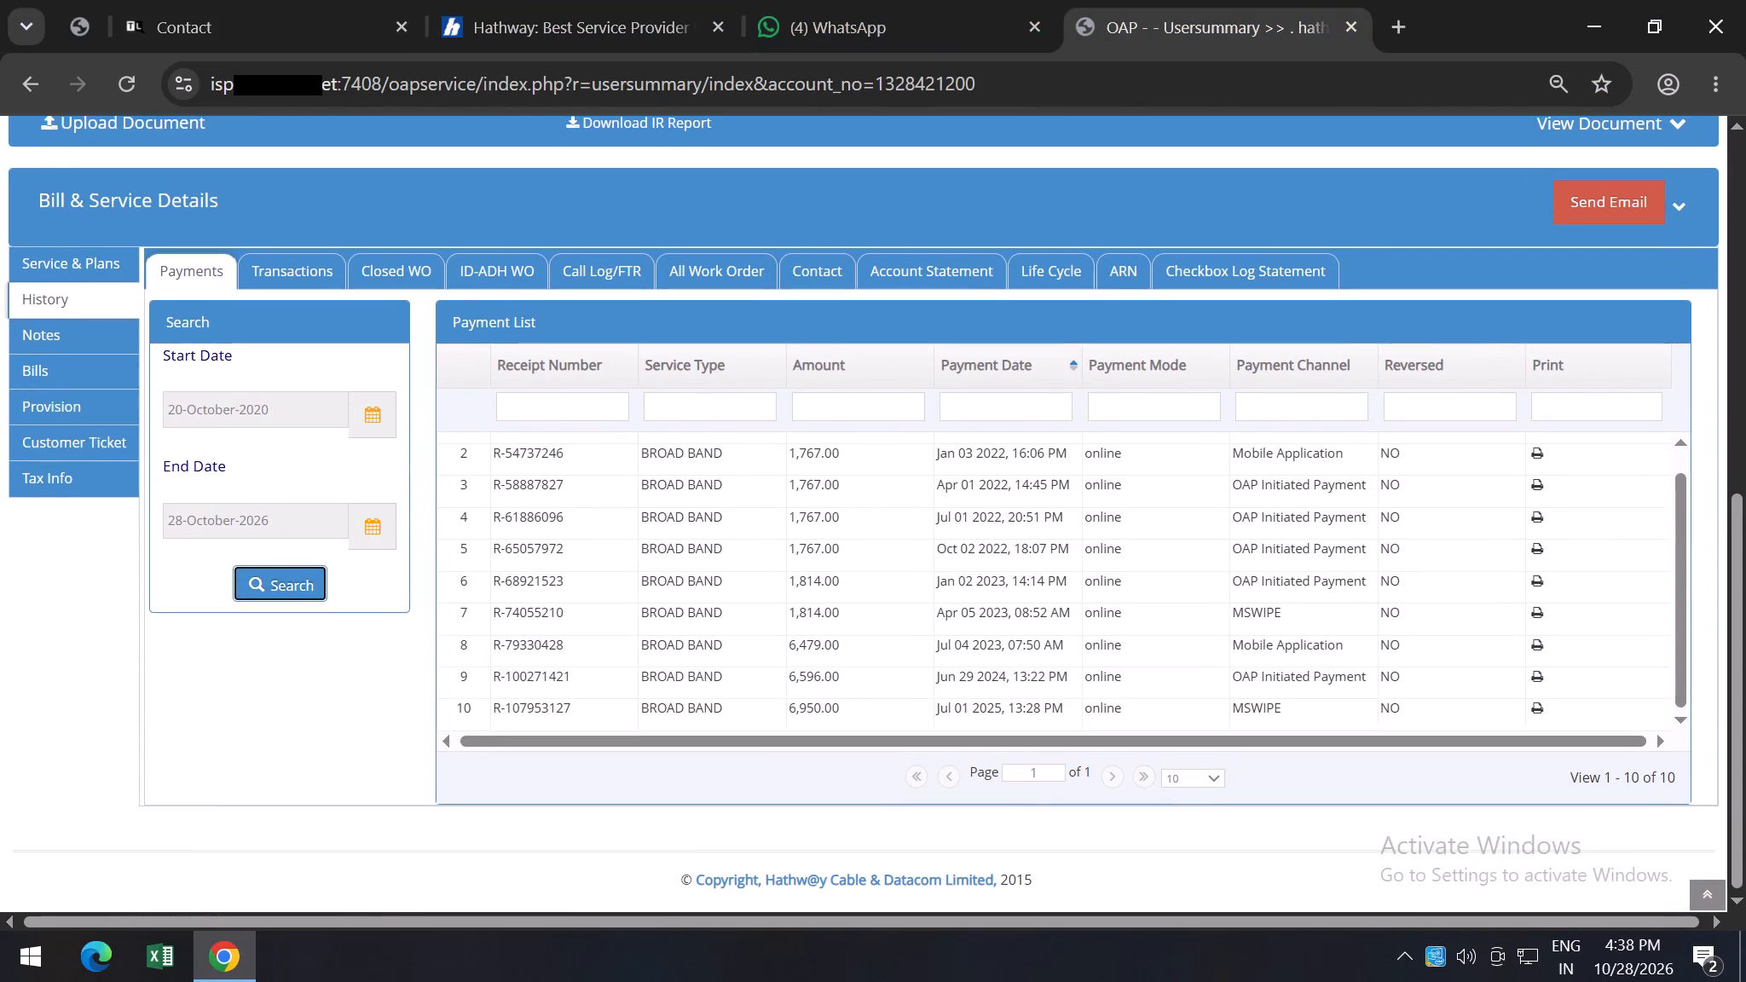
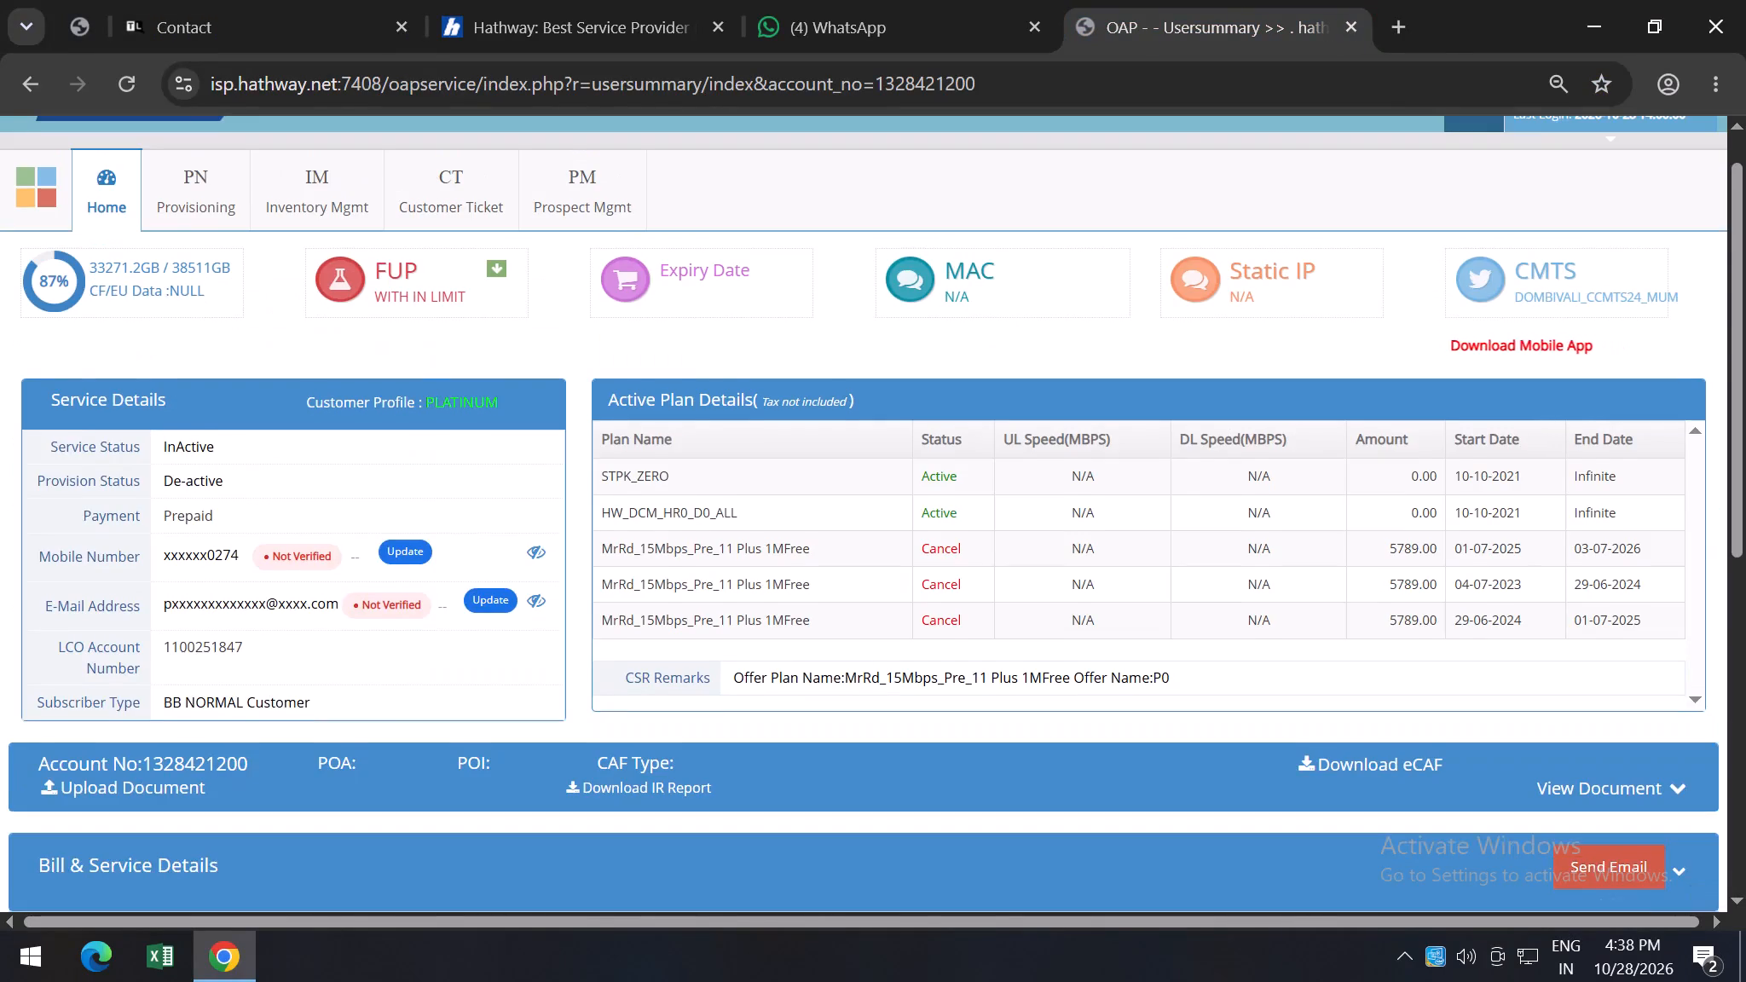
Start a new customer lookup by Account Number in the account summary's search field.
{"action": "scroll", "coordinate": [1269, 175], "scroll_direction": "up", "scroll_amount": 3}
{"action": "left_click", "coordinate": [1276, 142]}
{"action": "right_click", "coordinate": [1276, 142]}
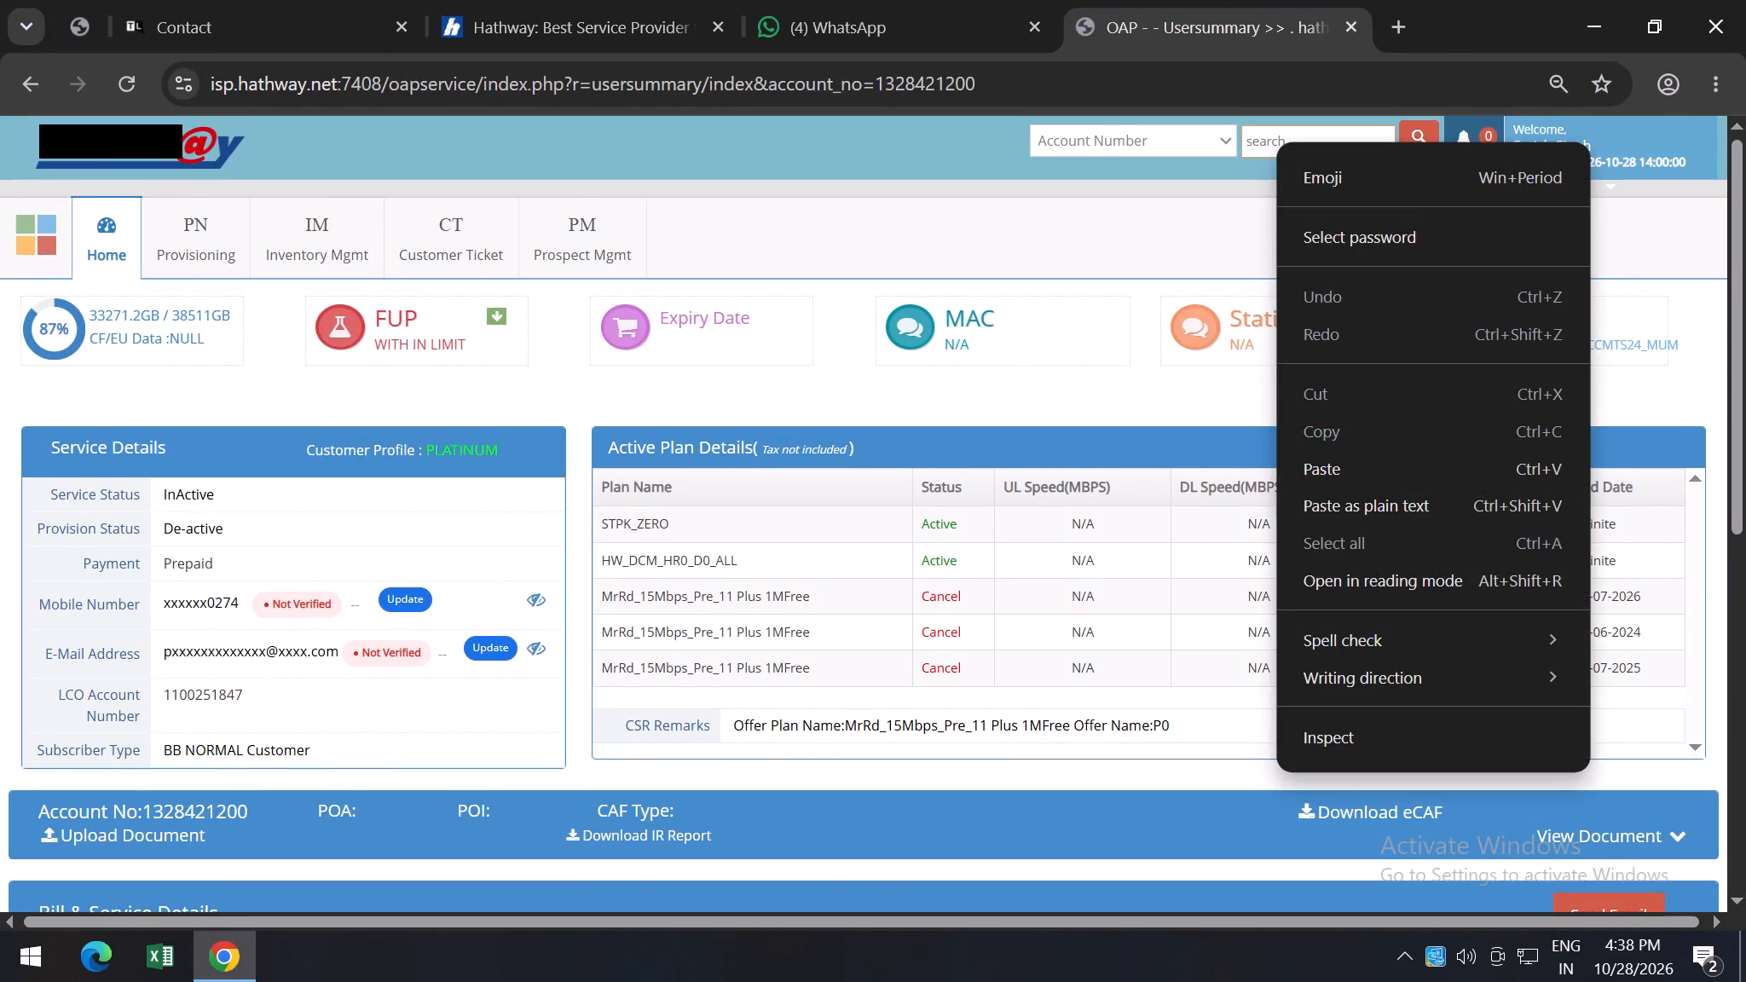
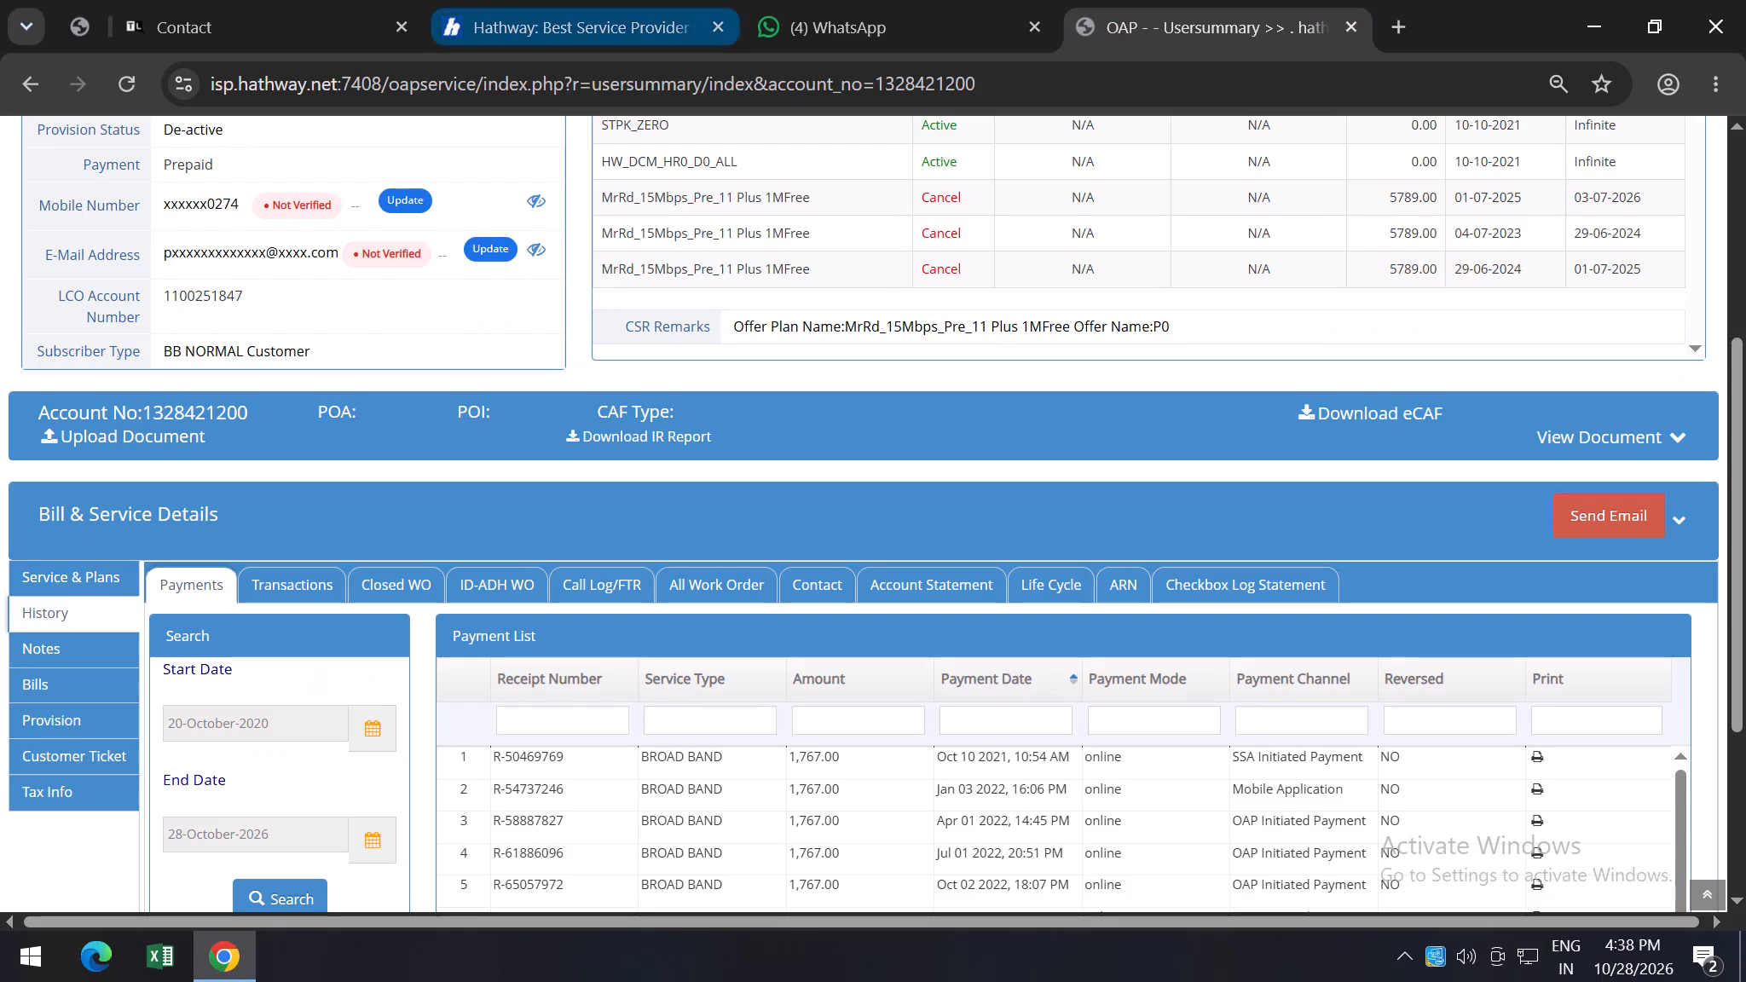
Glance at the dialer's Contact page, then reveal the customer's masked mobile number on the account summary.
{"action": "left_click", "coordinate": [298, 0]}
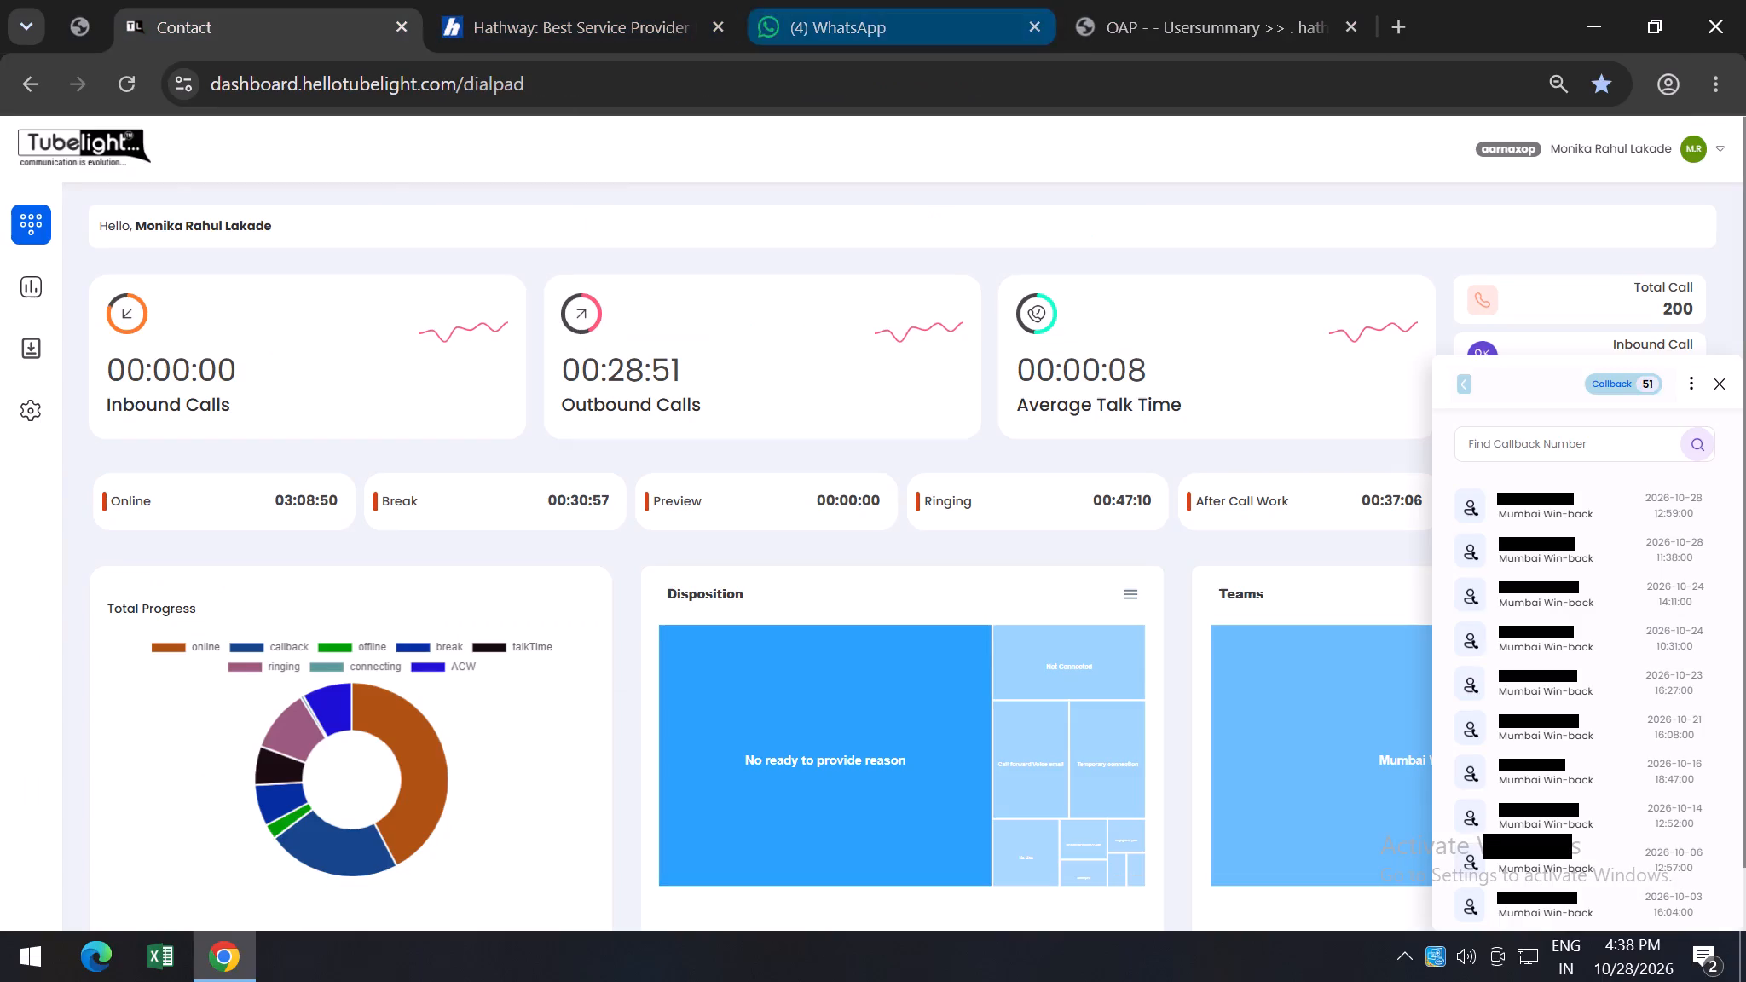
{"action": "left_click", "coordinate": [1172, 0]}
{"action": "left_click", "coordinate": [548, 195]}
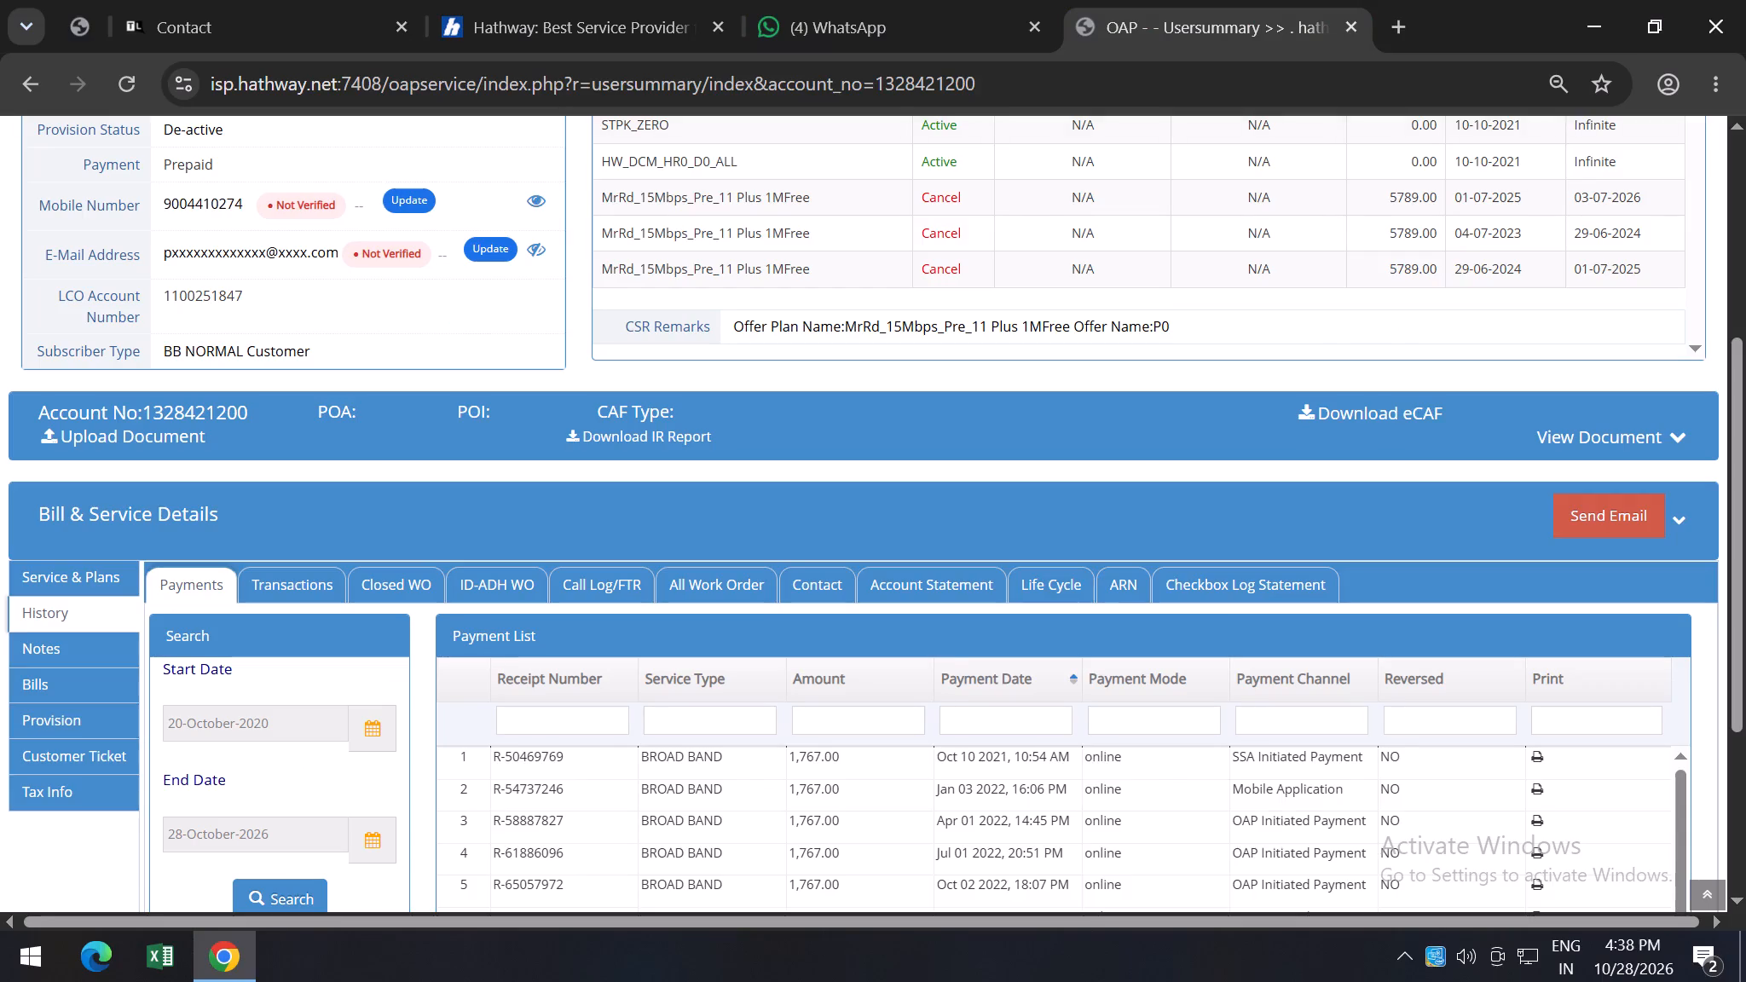
Mask the customer's mobile number, then reveal the e-mail address in the account details to check it and mask it again.
{"action": "left_click", "coordinate": [541, 210]}
{"action": "left_click", "coordinate": [548, 256]}
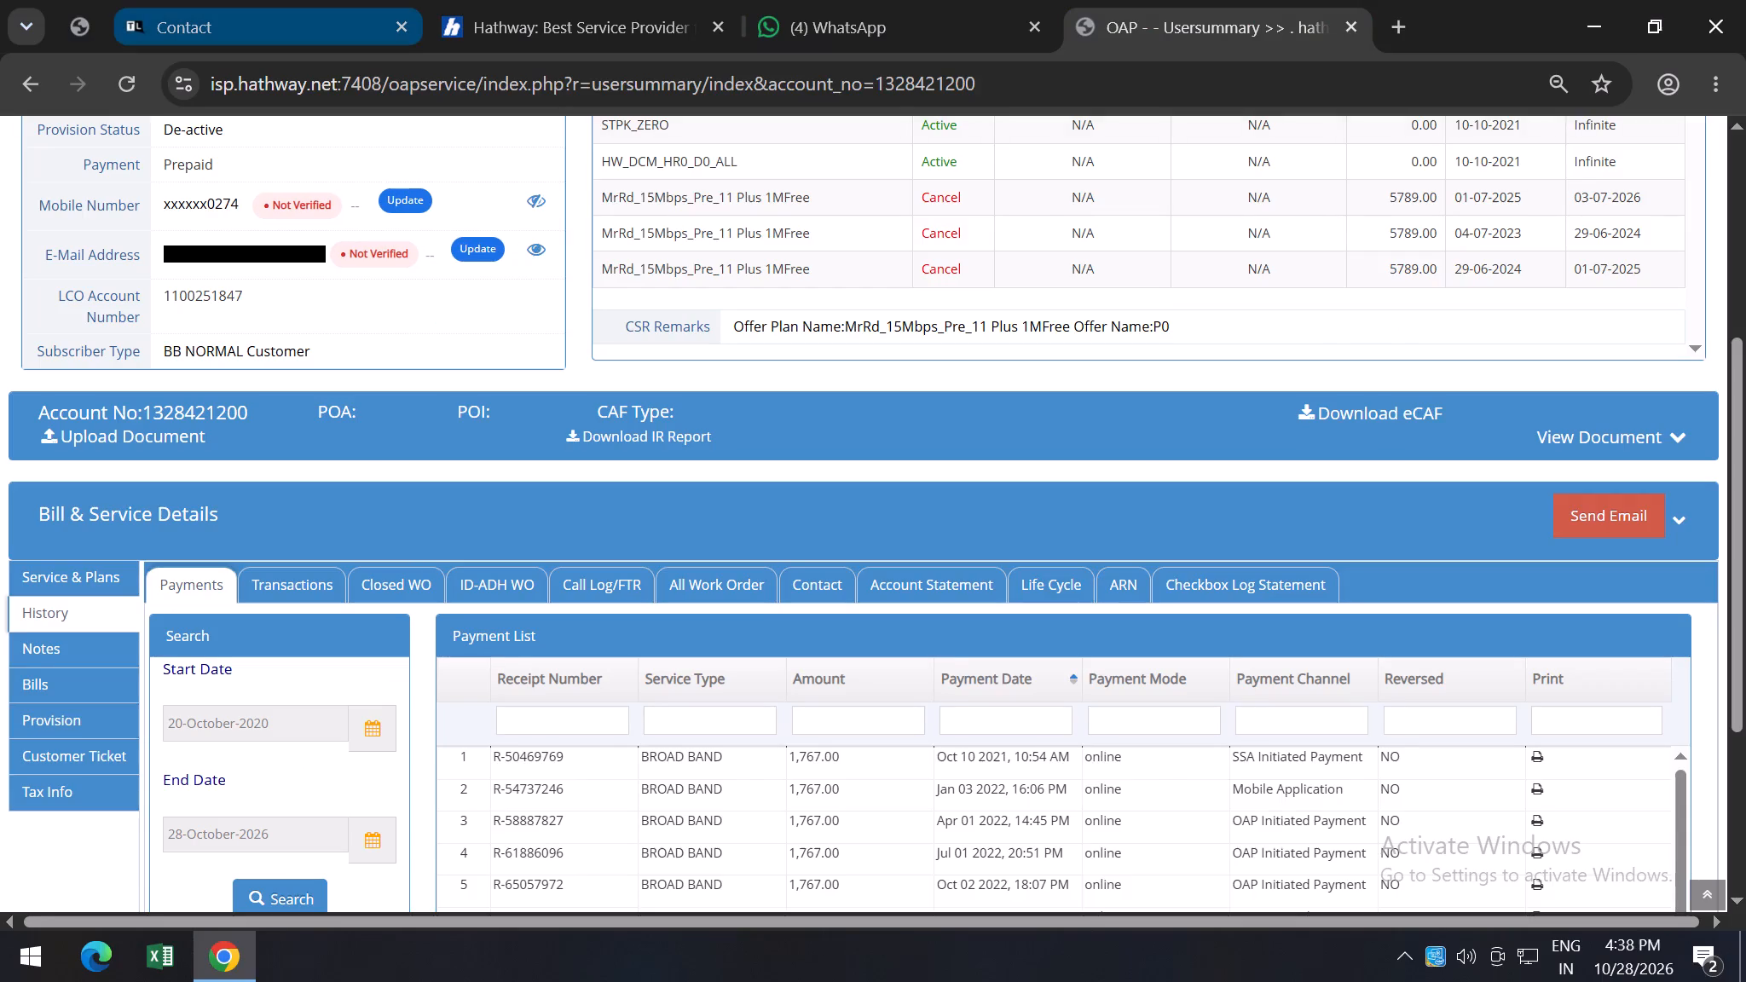
{"action": "left_click", "coordinate": [529, 252]}
Glance at the dialer's Contact page, then recheck the customer's mobile number and e-mail address on the account summary, leaving only the e-mail revealed.
{"action": "left_click", "coordinate": [267, 9]}
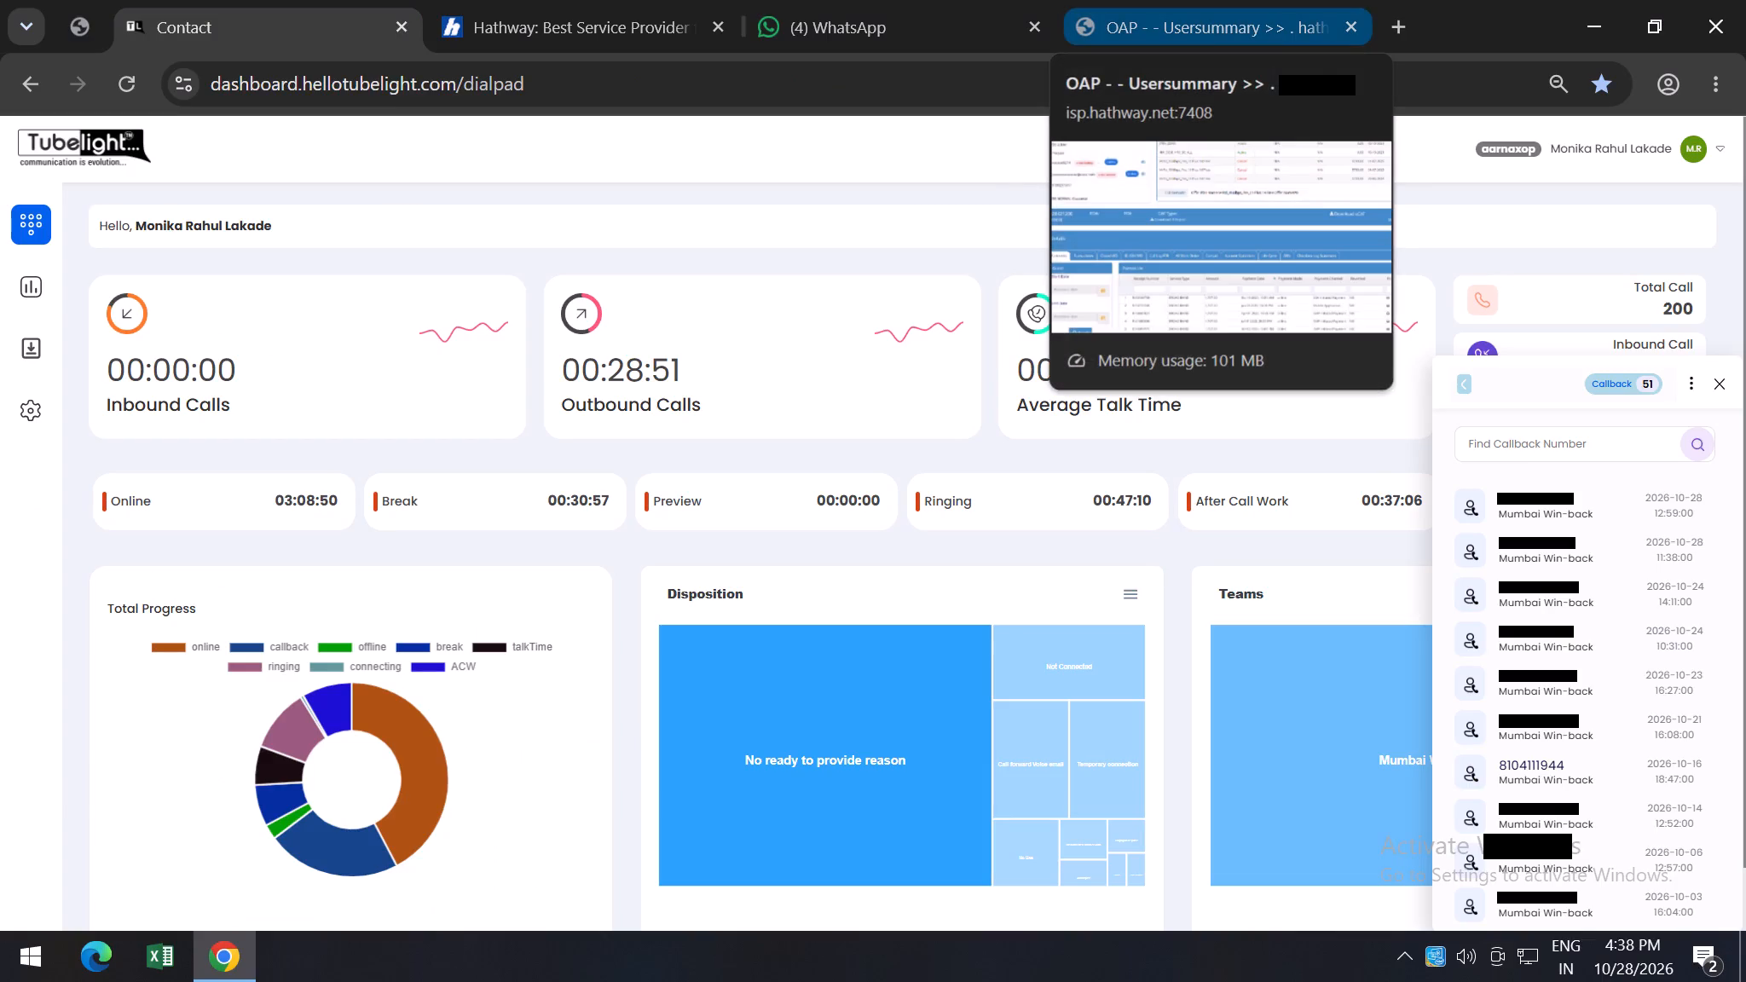
{"action": "left_click", "coordinate": [1159, 44]}
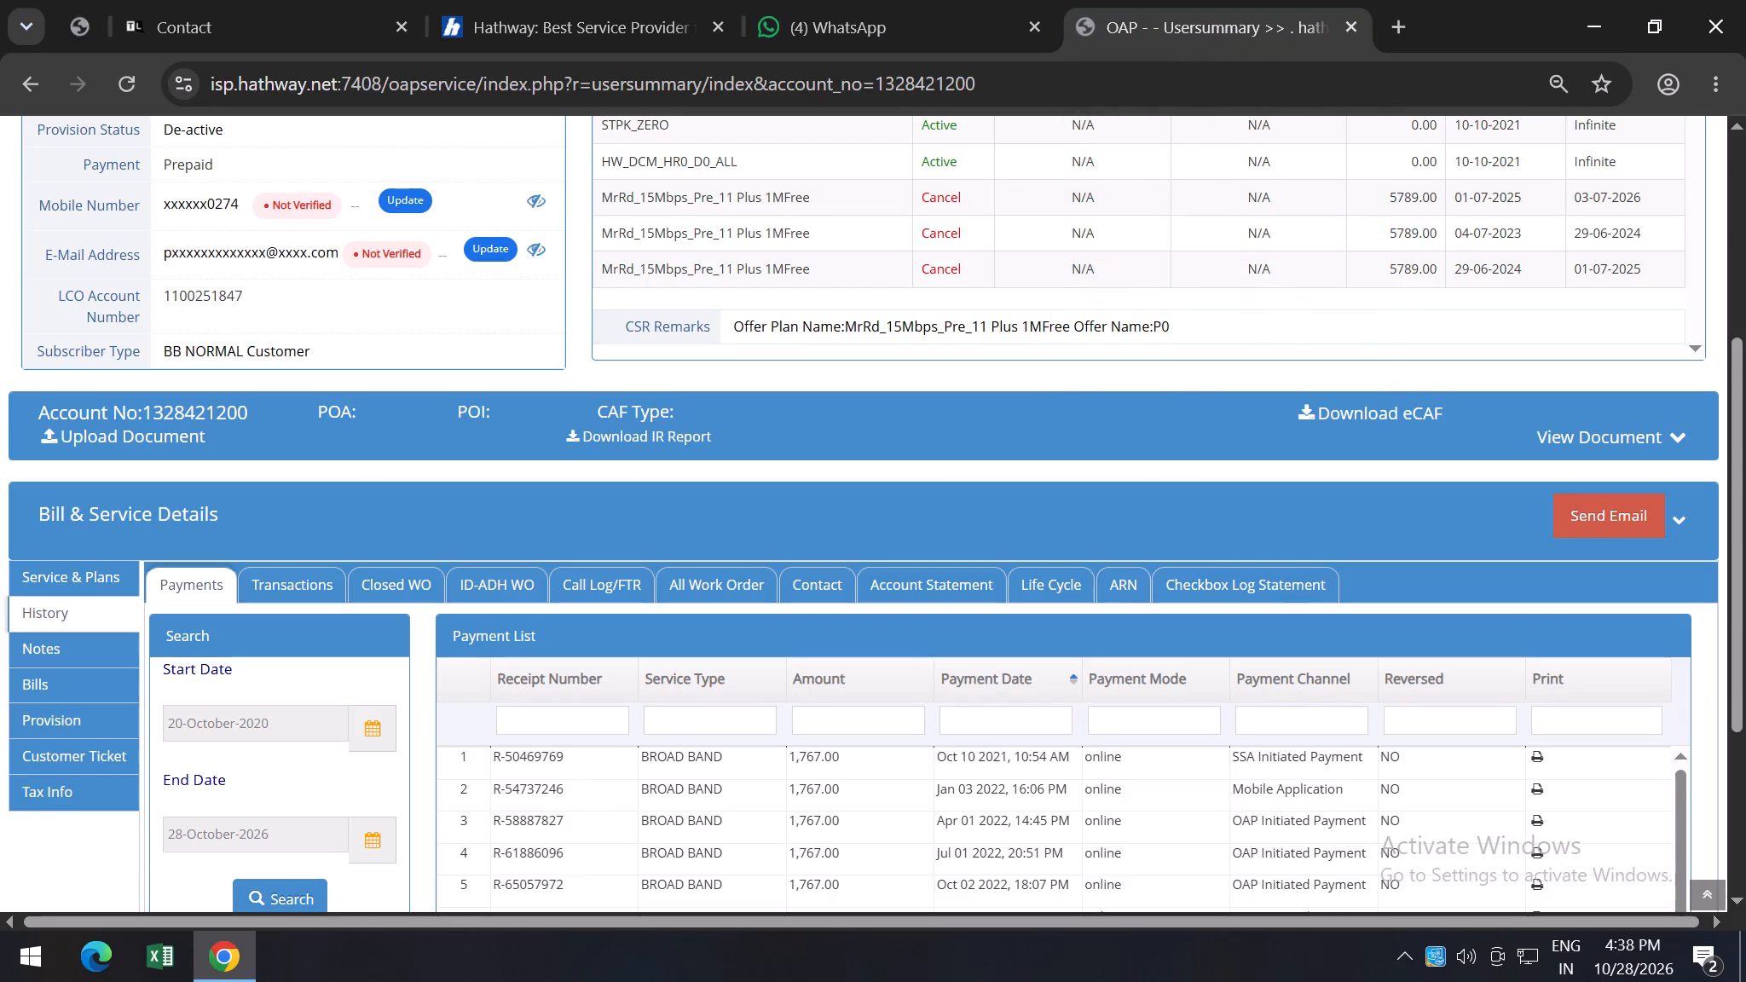
{"action": "left_click", "coordinate": [536, 208]}
{"action": "left_click", "coordinate": [541, 260]}
{"action": "left_click", "coordinate": [547, 198]}
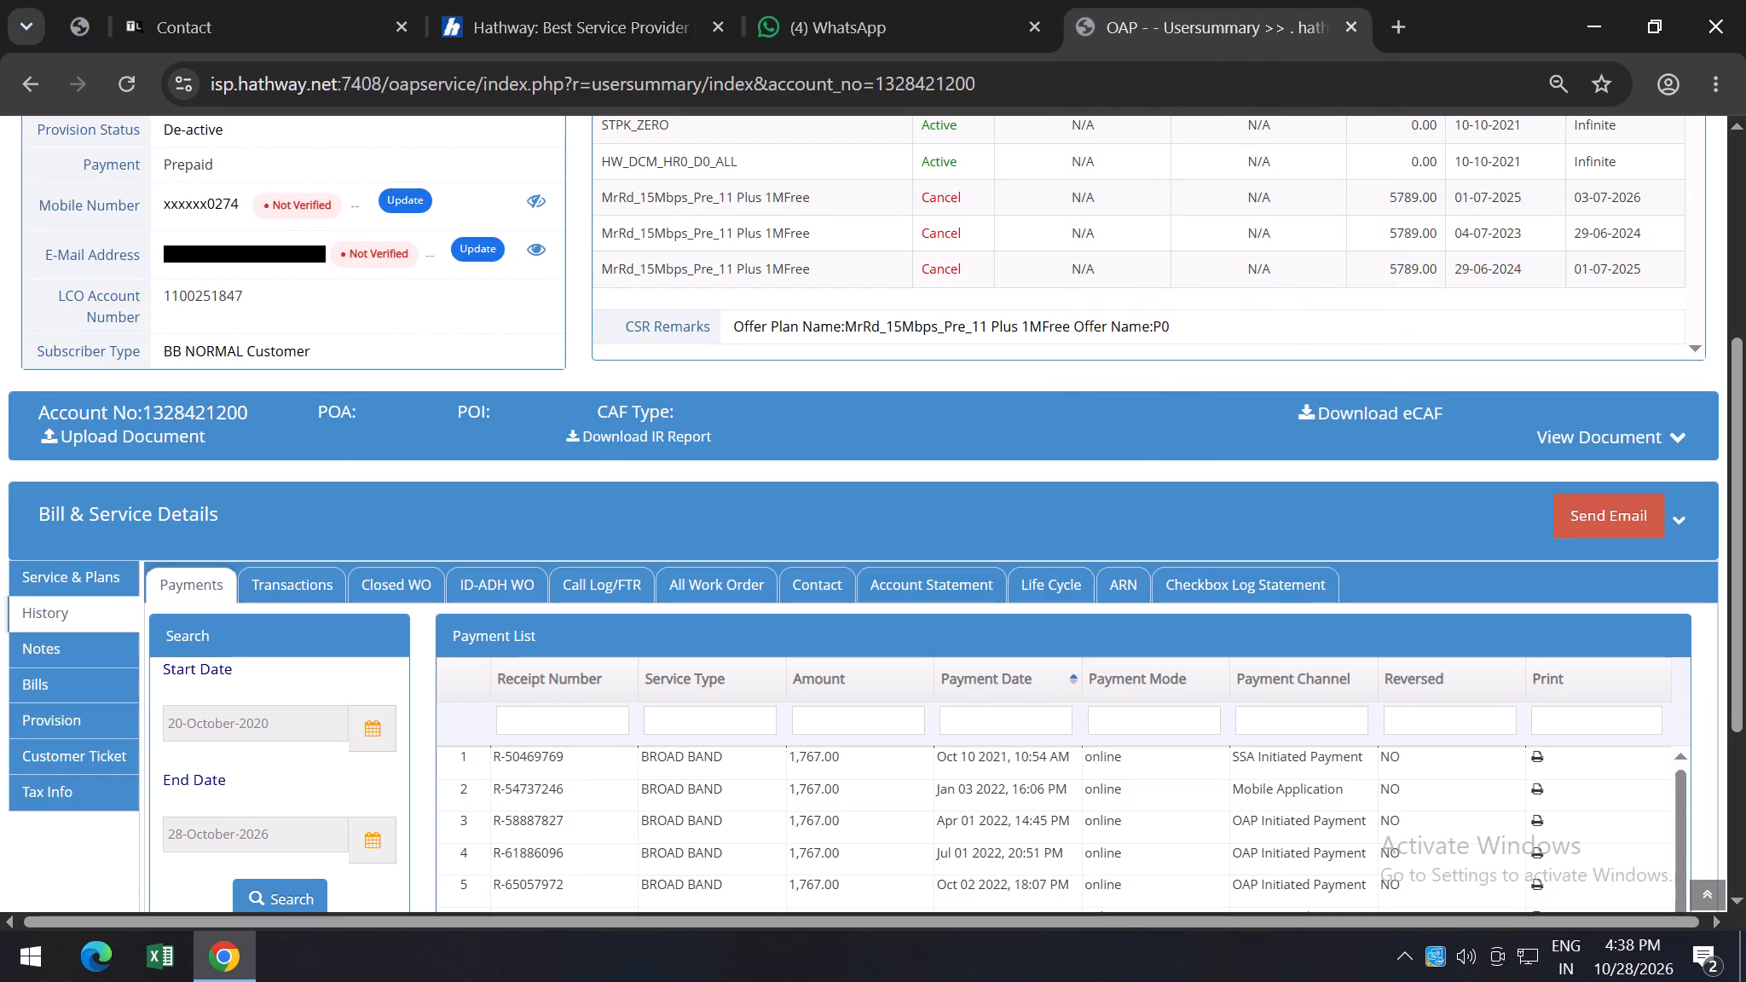
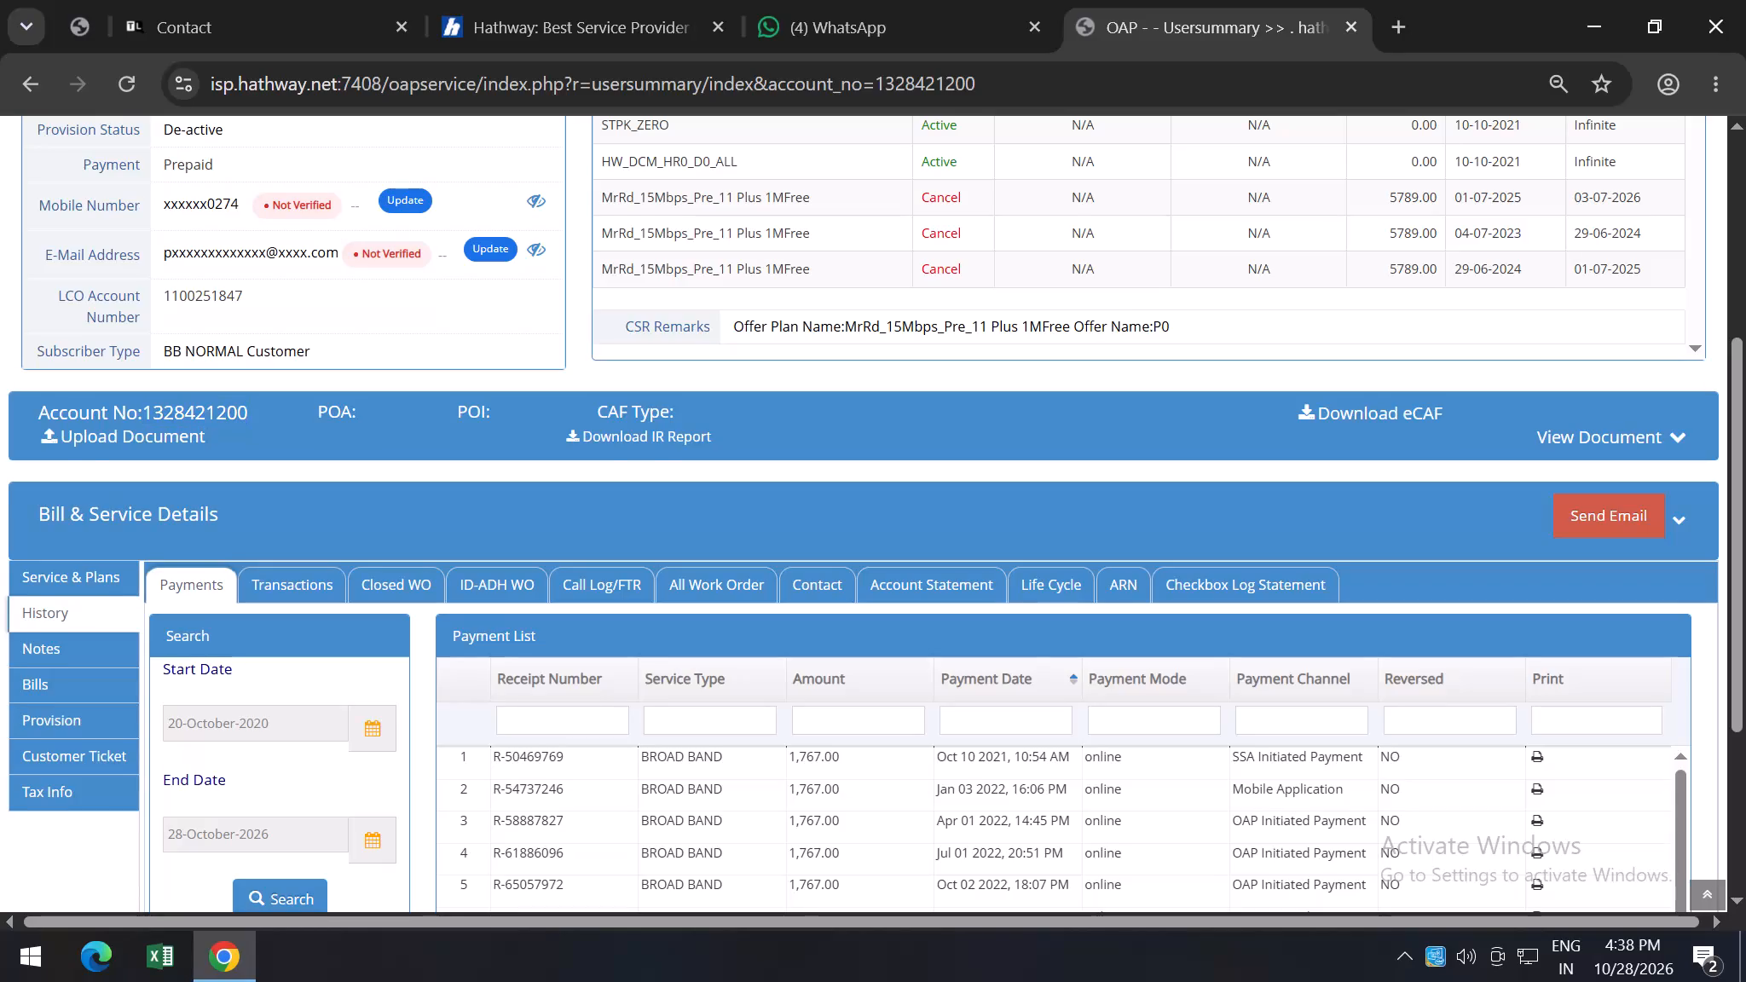
Examine the most recent broadband payments at the end of the account's payment history list.
{"action": "scroll", "coordinate": [517, 678], "scroll_direction": "down", "scroll_amount": 9}
{"action": "double_click", "coordinate": [1145, 777]}
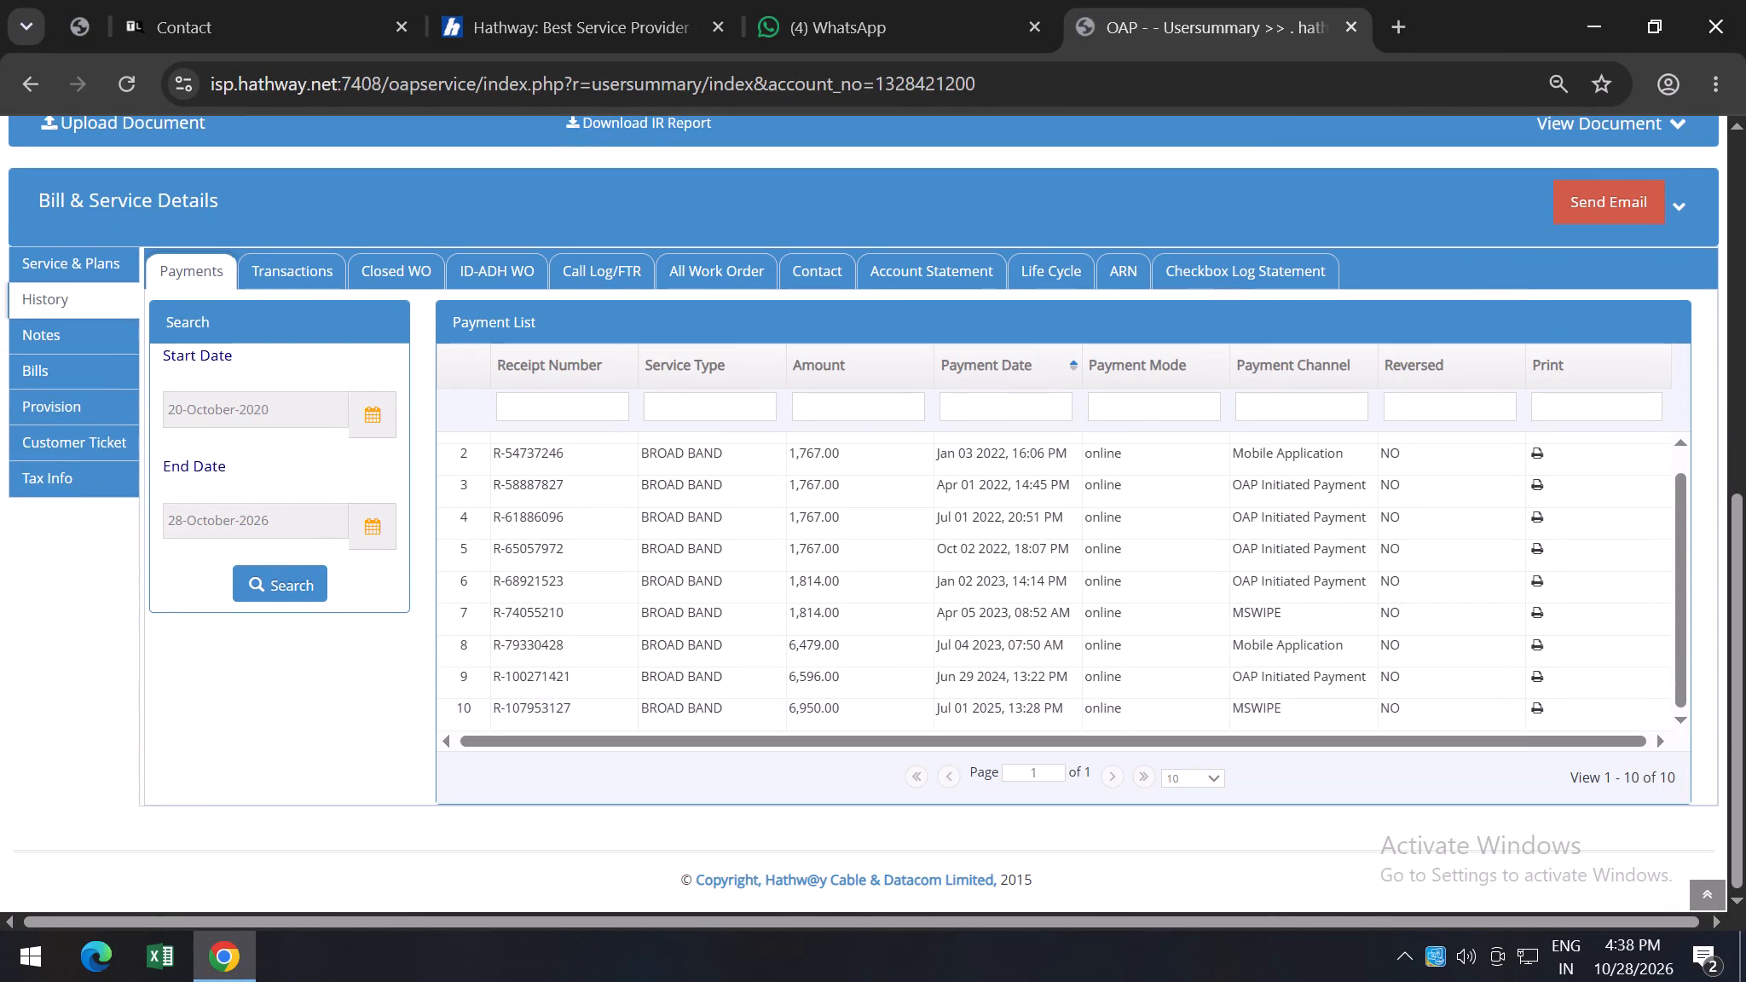
{"action": "left_click", "coordinate": [1146, 777]}
{"action": "scroll", "coordinate": [1084, 726], "scroll_direction": "down", "scroll_amount": 5}
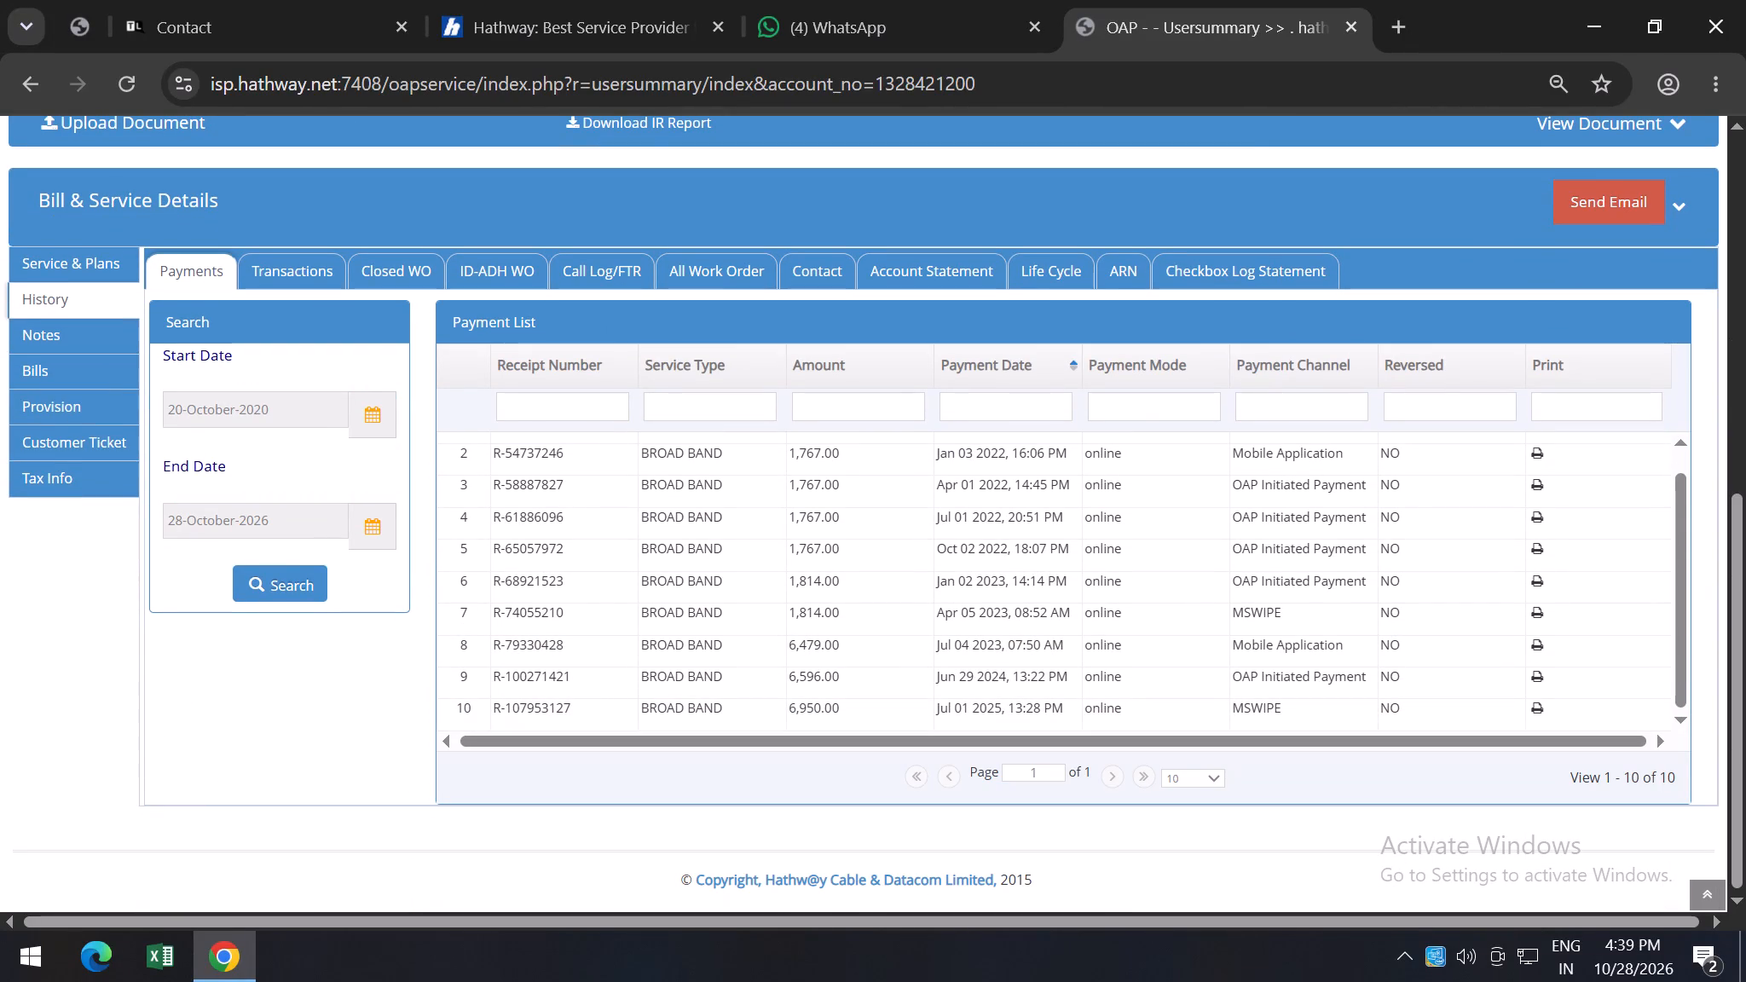
{"action": "double_click", "coordinate": [1138, 771]}
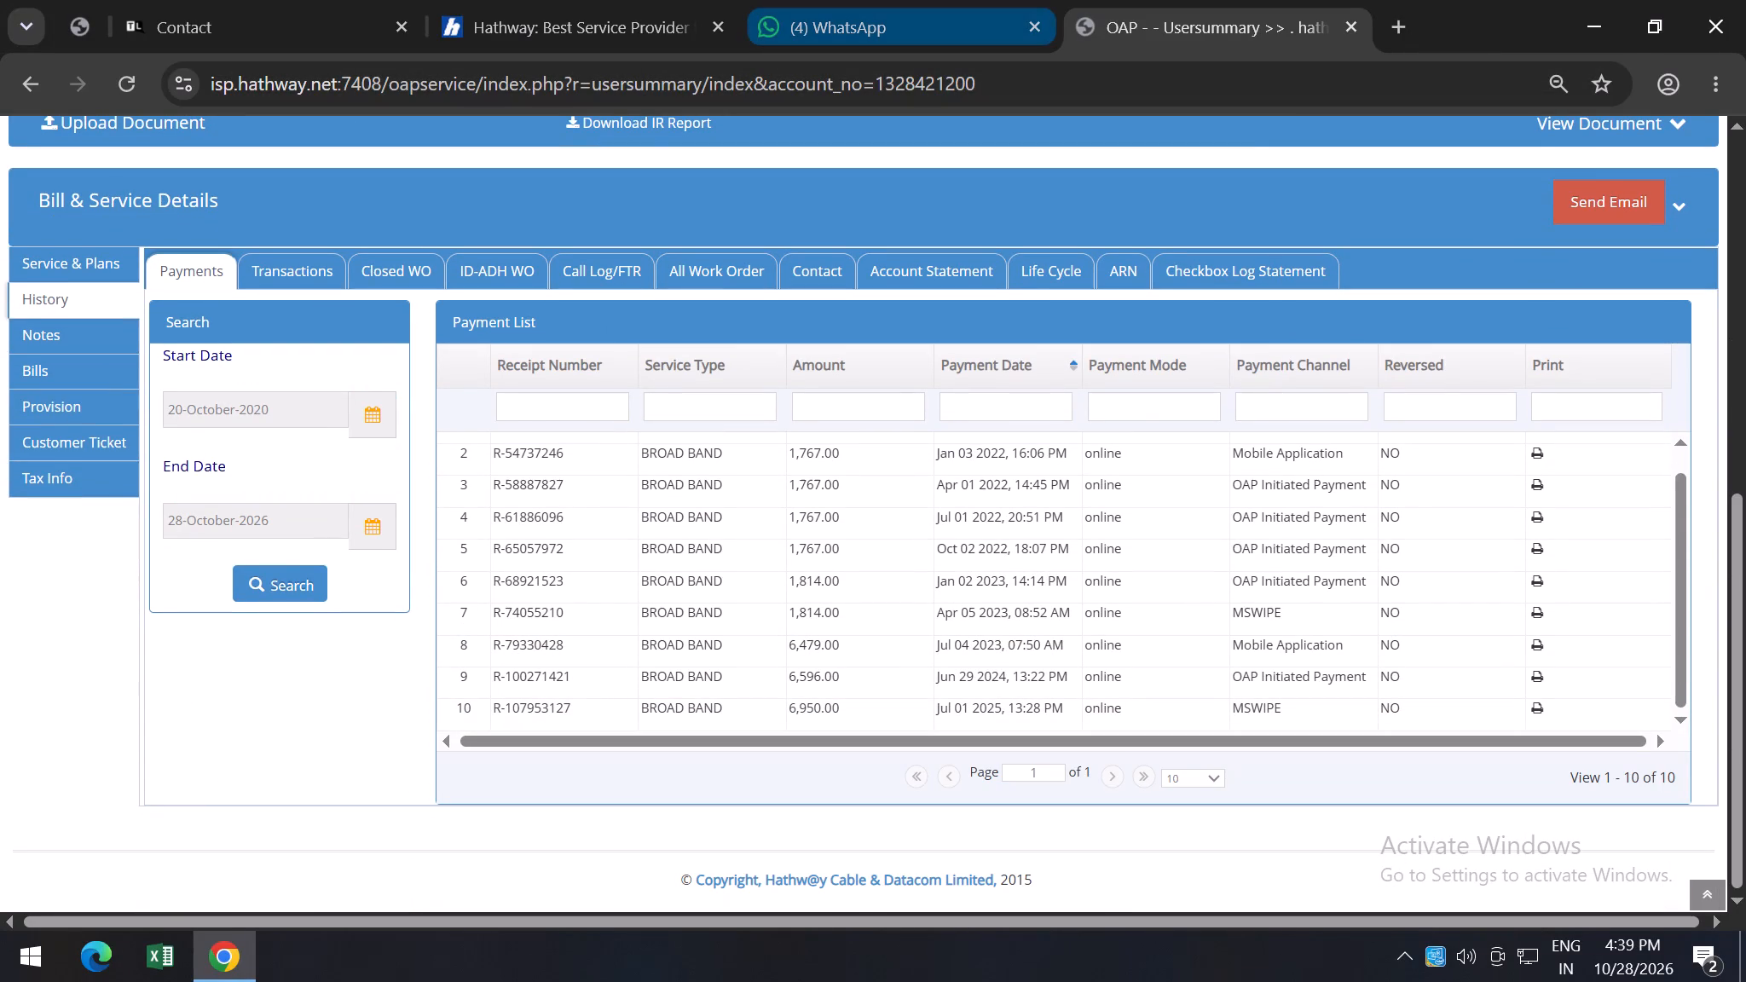
Reveal the customer's masked mobile number and e-mail address in the service details to check them, and mask both again.
{"action": "scroll", "coordinate": [497, 447], "scroll_direction": "up", "scroll_amount": 7}
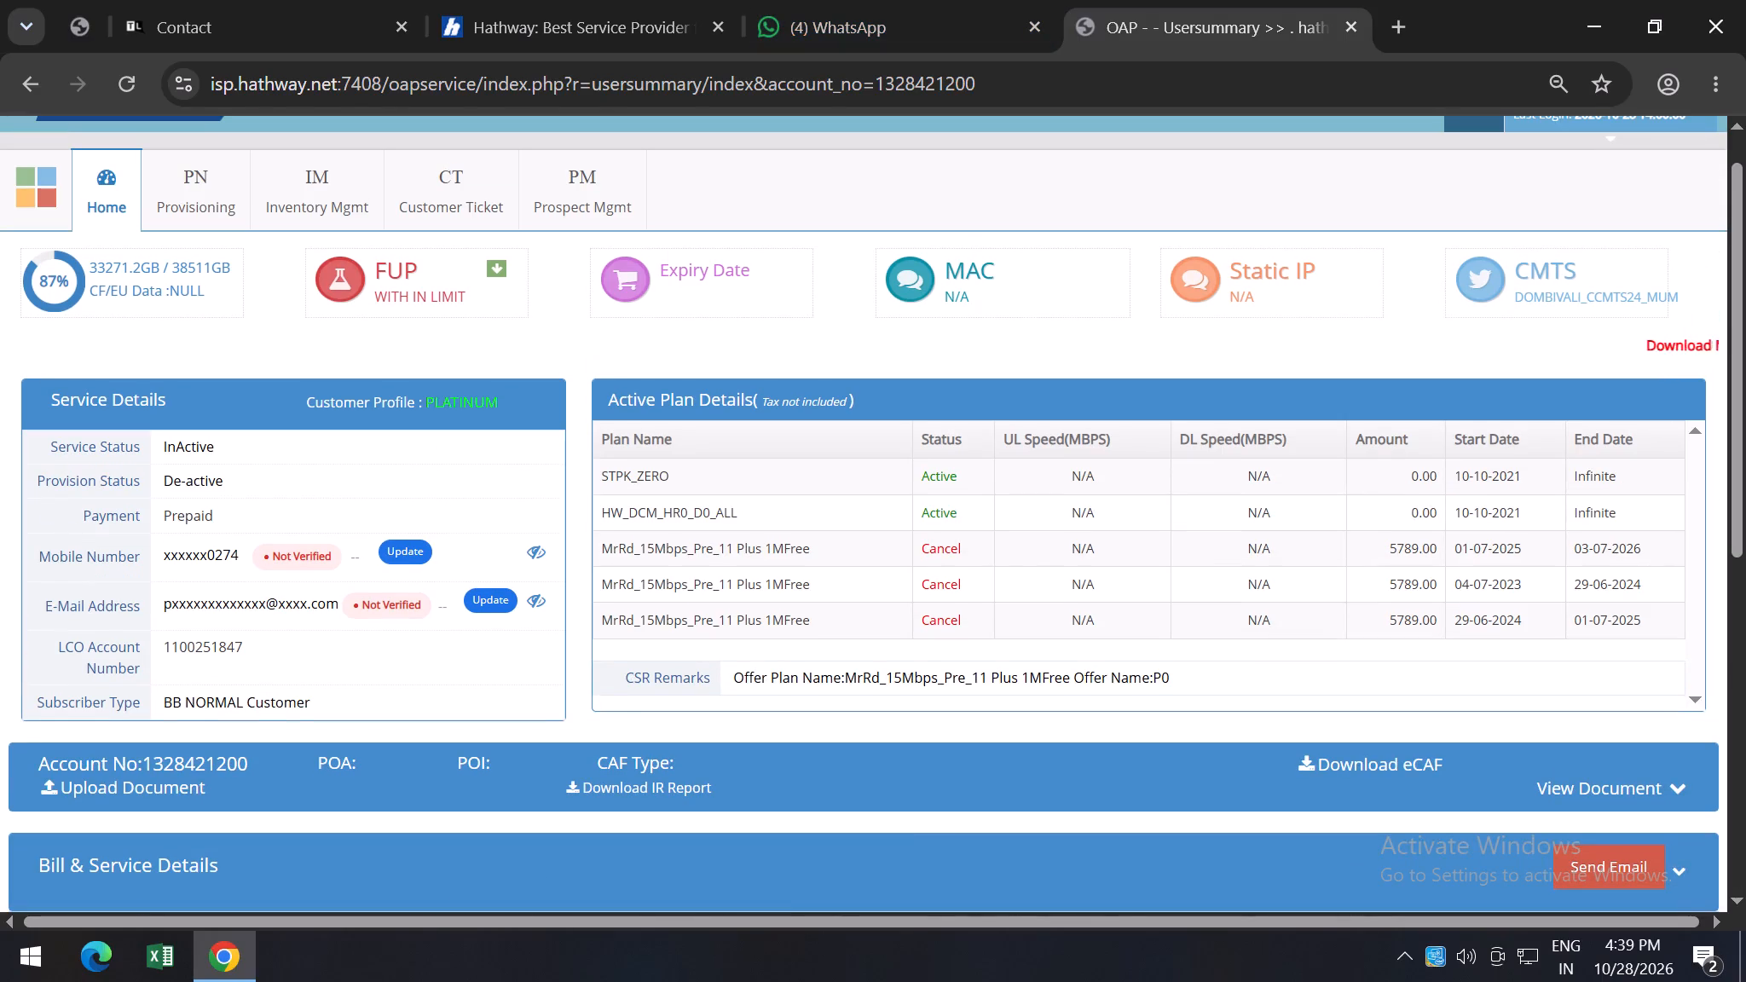
{"action": "left_click", "coordinate": [535, 551]}
{"action": "left_click", "coordinate": [535, 558]}
{"action": "double_click", "coordinate": [538, 597]}
{"action": "double_click", "coordinate": [535, 562]}
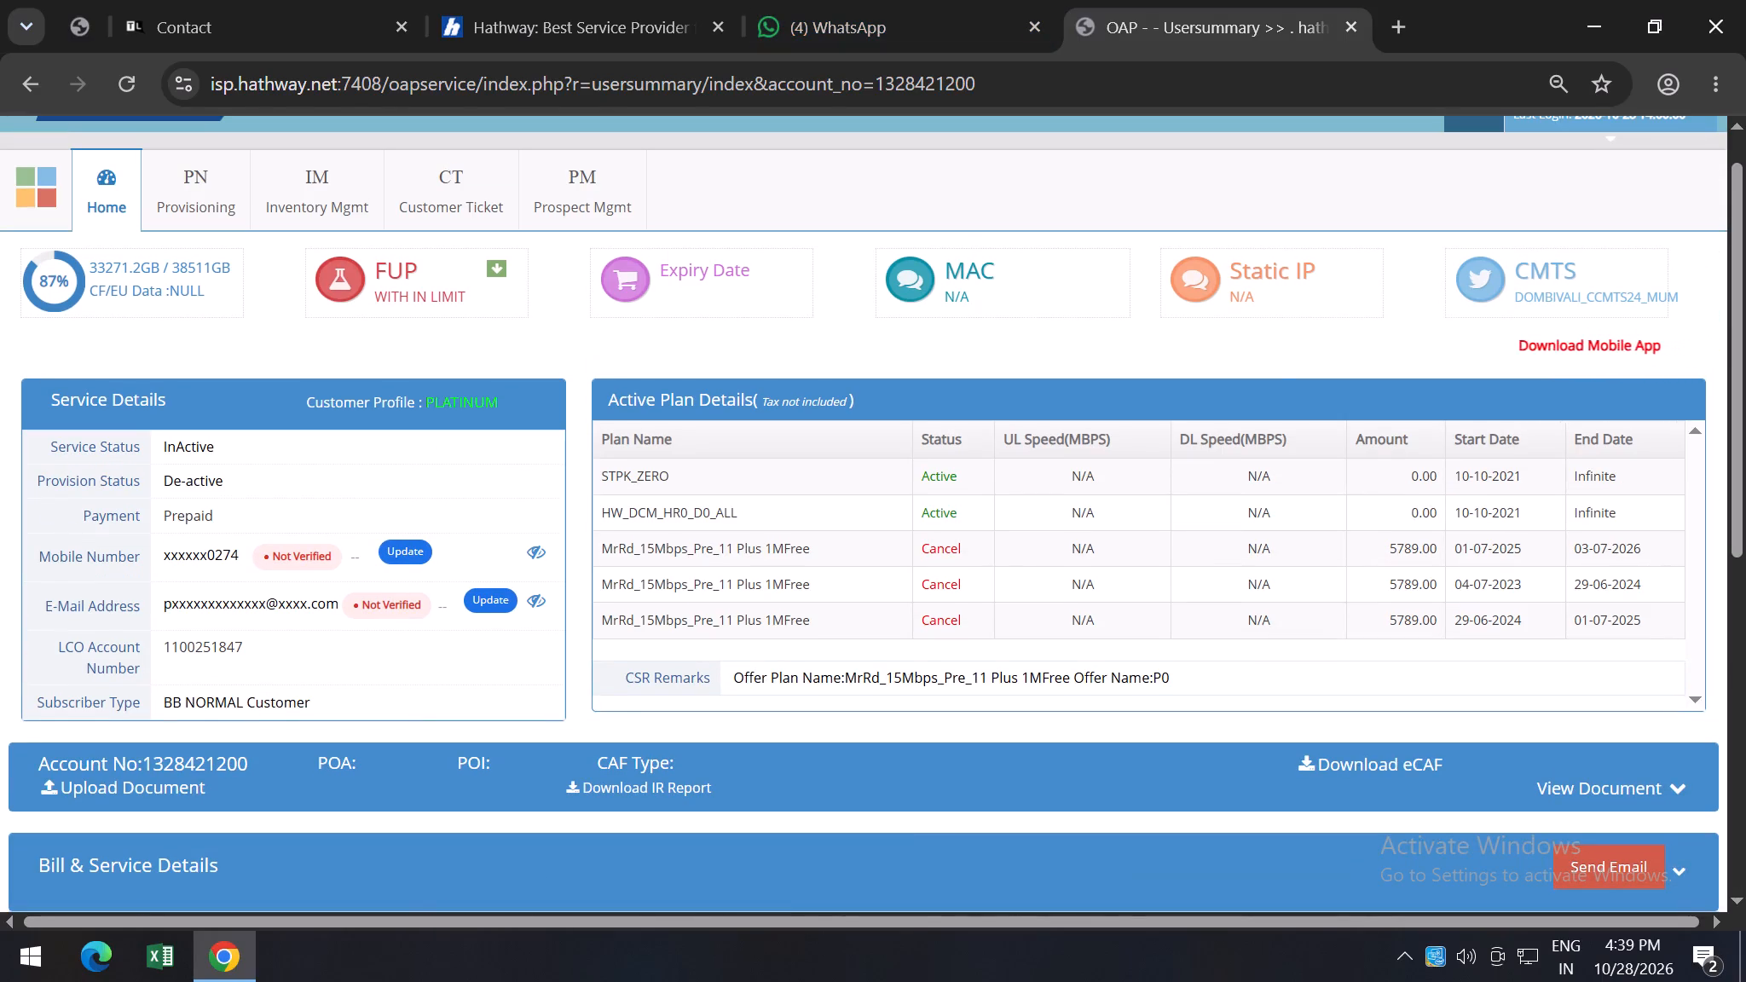
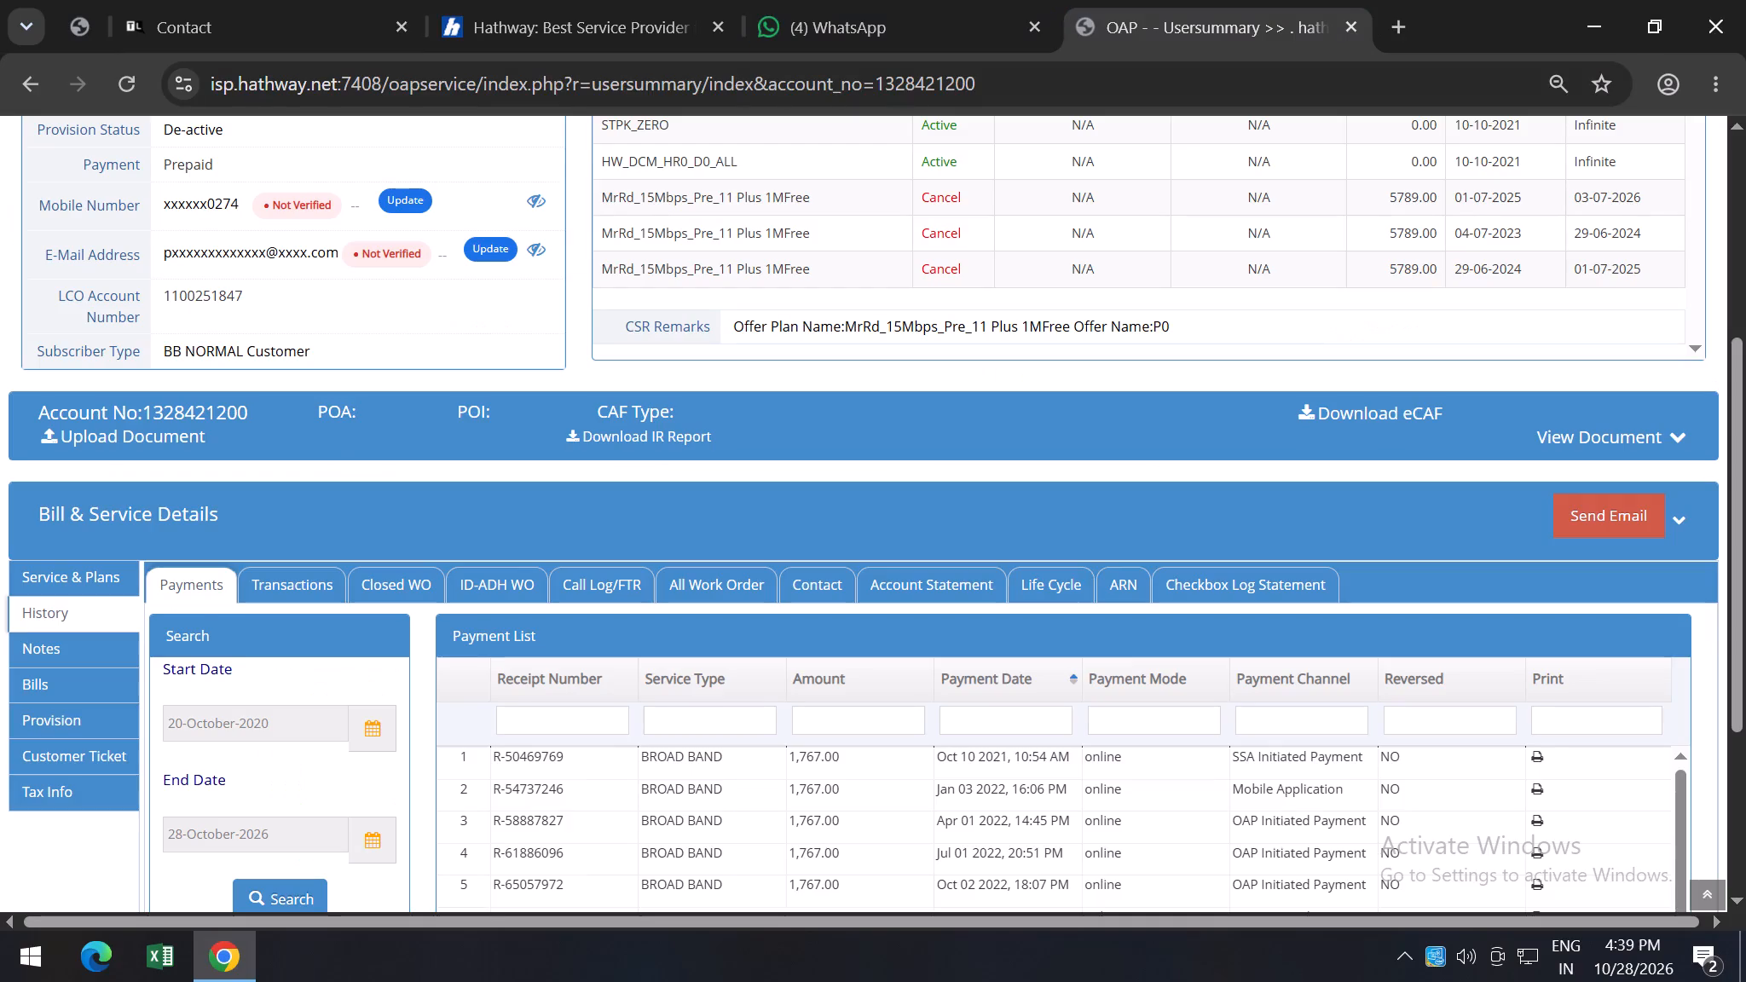
Reveal the customer's mobile number and e-mail address in the service details to check them, and mask both again.
{"action": "left_click", "coordinate": [537, 209]}
{"action": "left_click", "coordinate": [543, 246]}
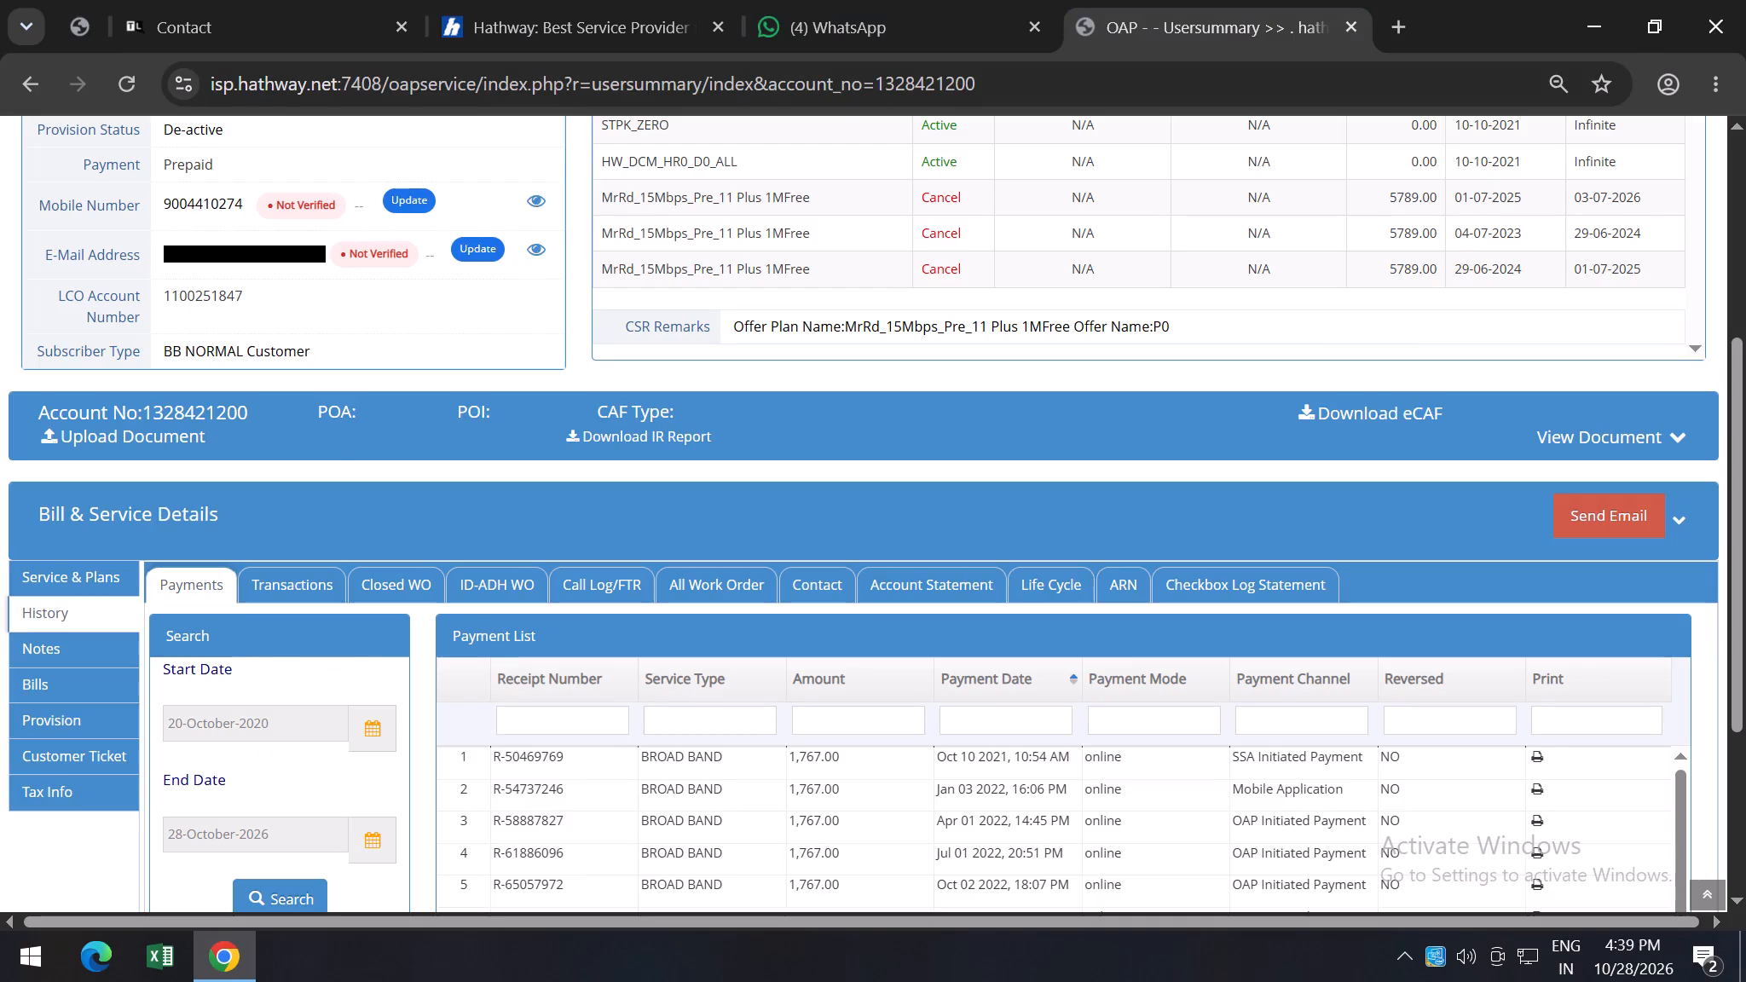
{"action": "left_click", "coordinate": [541, 200]}
{"action": "left_click", "coordinate": [529, 256]}
Glance at the dialer's Contact page, then return to the account summary and briefly toggle the mobile number and e-mail masking.
{"action": "left_click", "coordinate": [244, 0]}
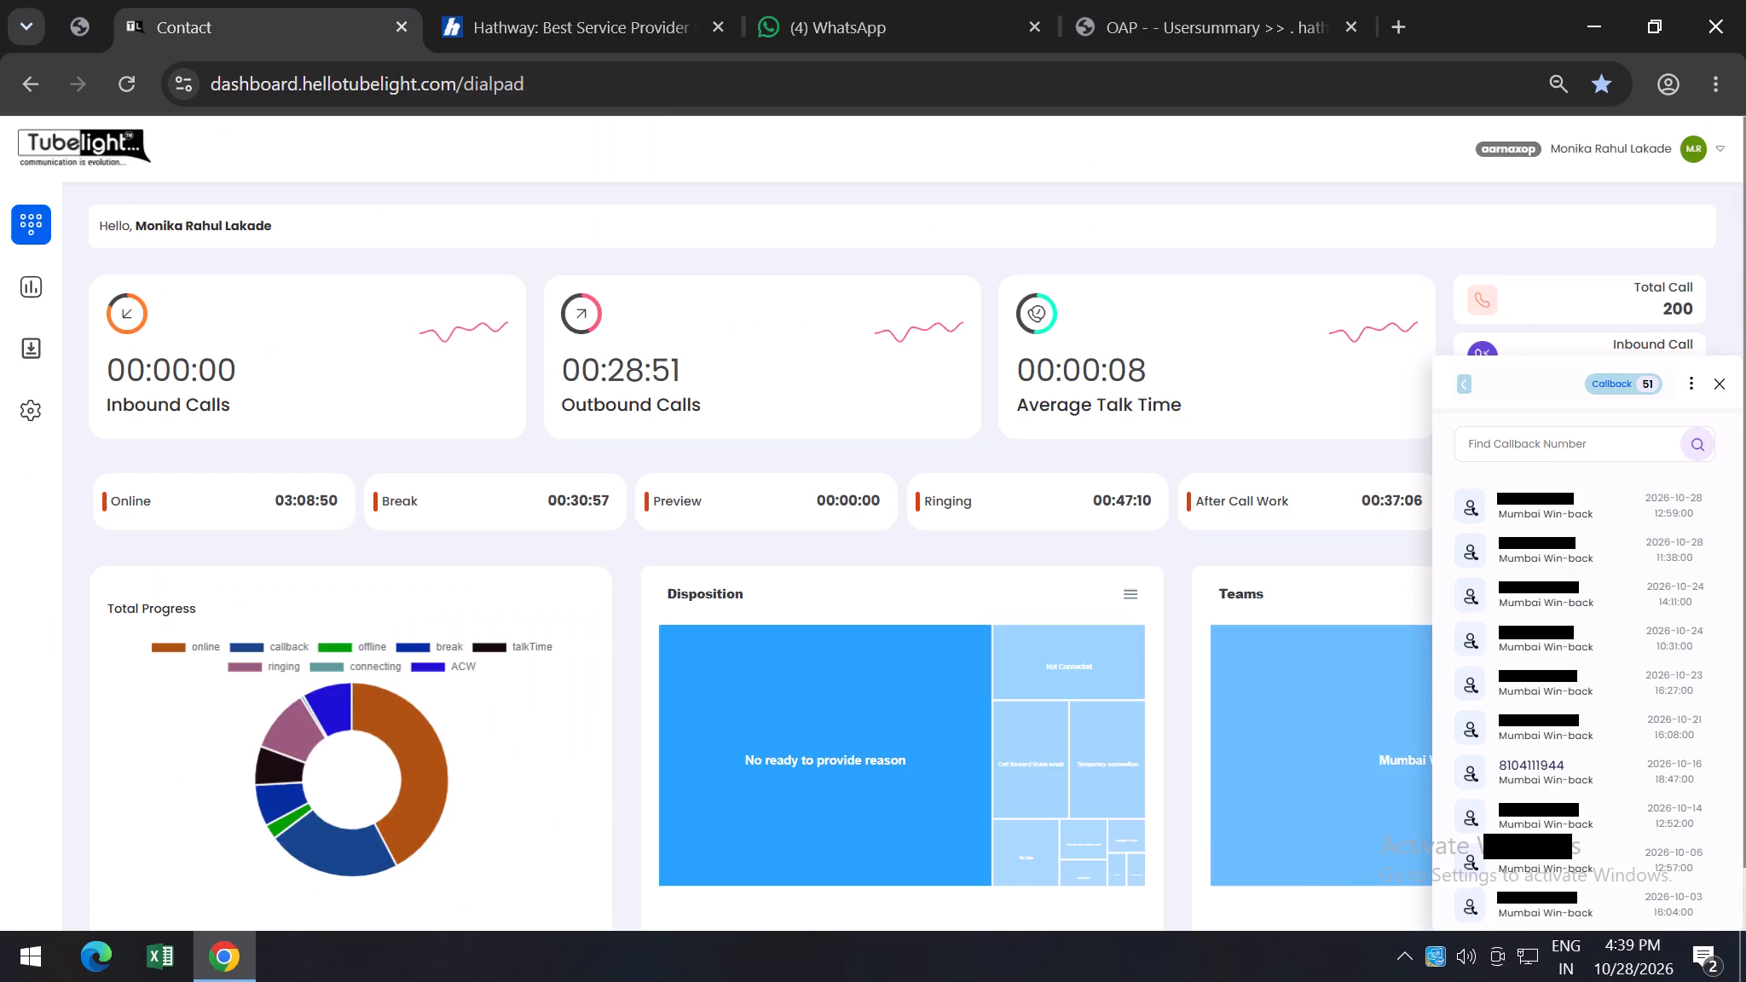
{"action": "left_click", "coordinate": [1207, 0]}
{"action": "scroll", "coordinate": [520, 332], "scroll_direction": "up", "scroll_amount": 3}
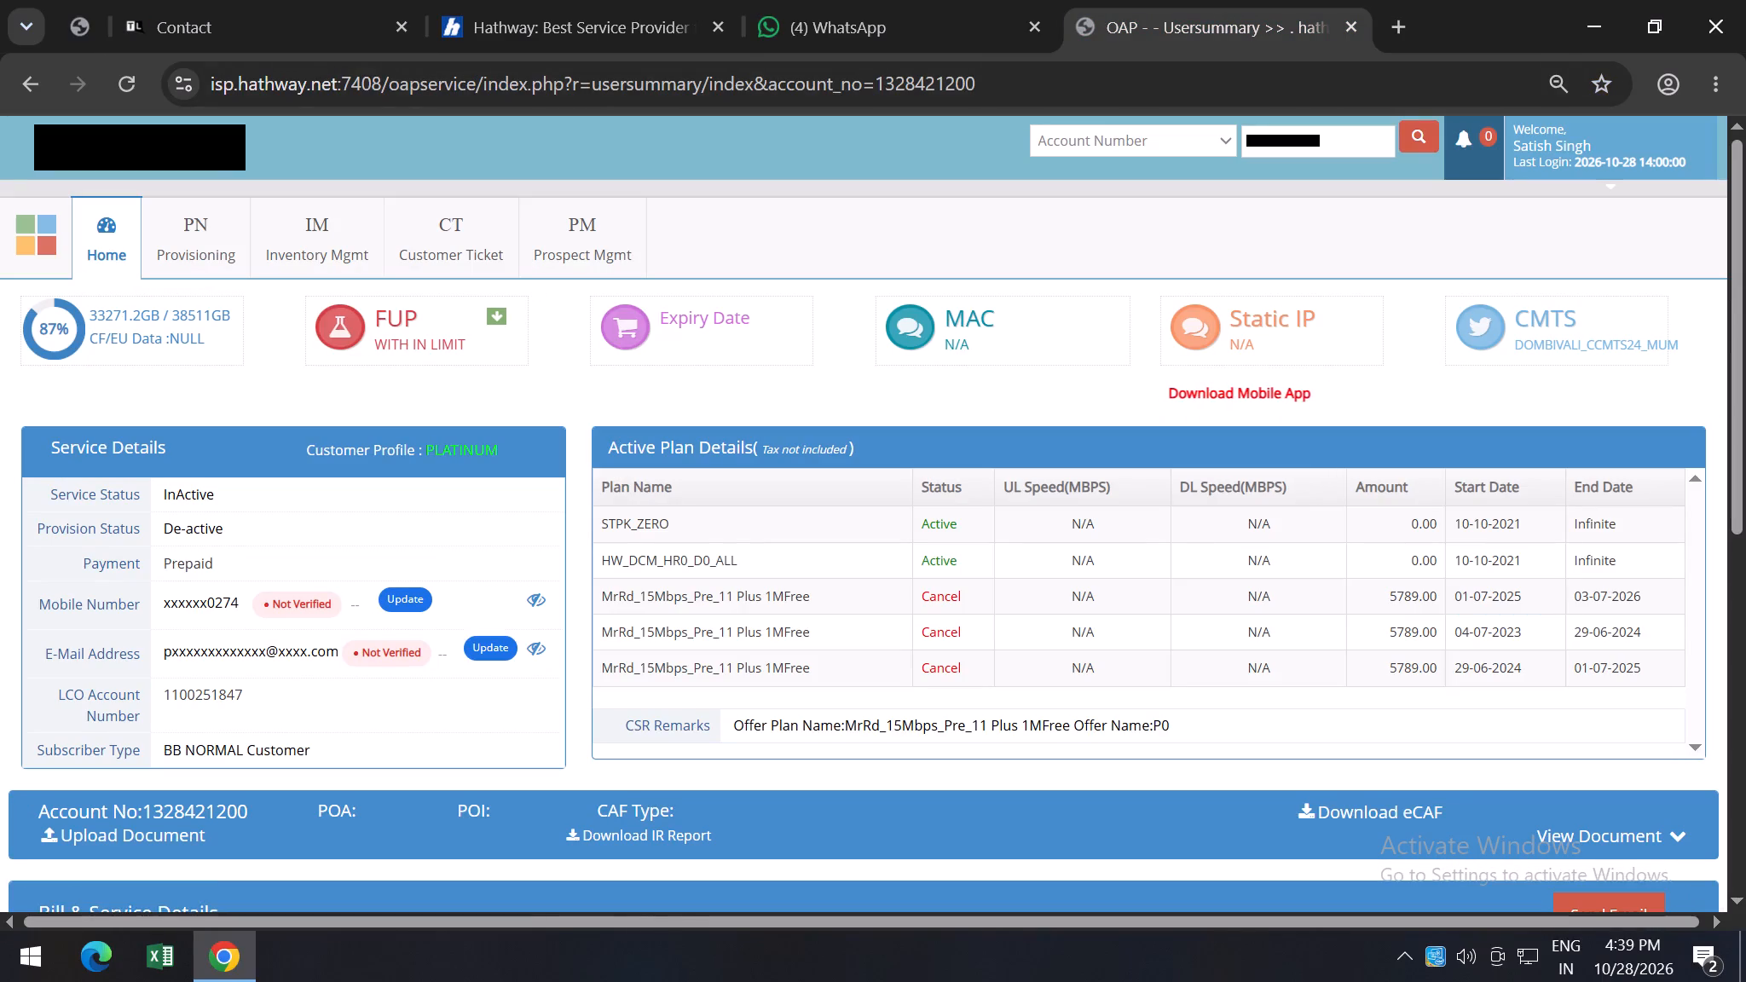
{"action": "left_click", "coordinate": [529, 595]}
{"action": "left_click", "coordinate": [536, 605]}
{"action": "double_click", "coordinate": [533, 645]}
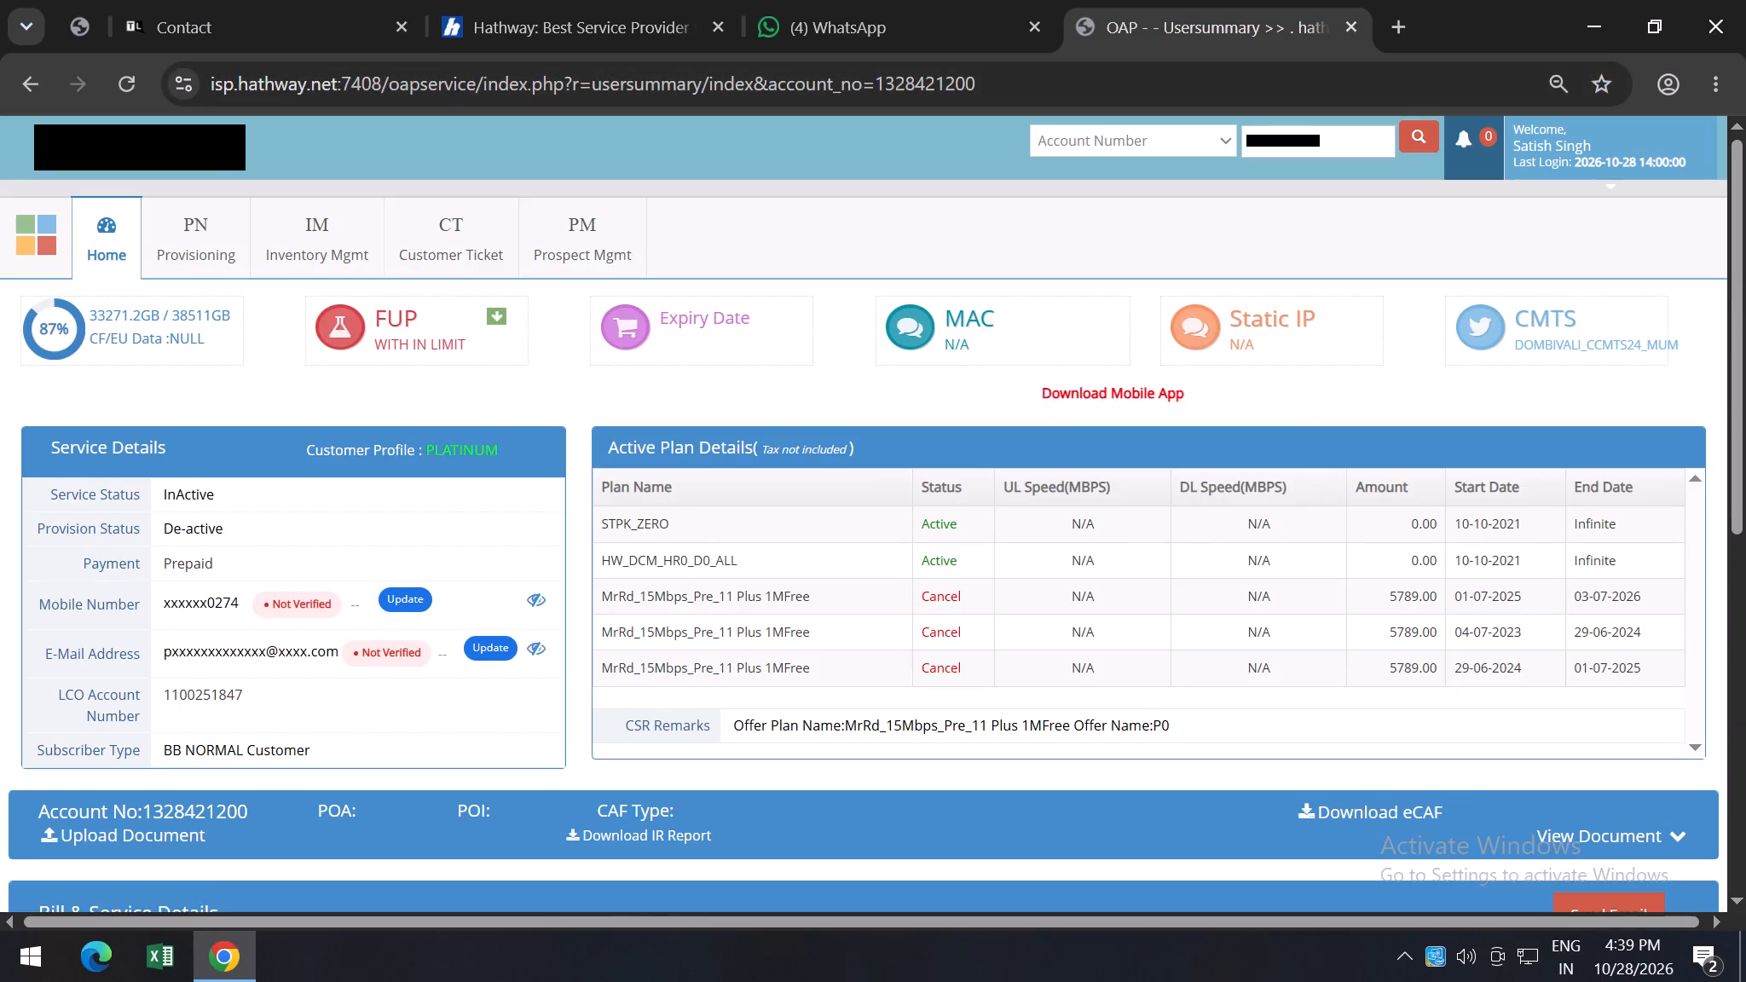
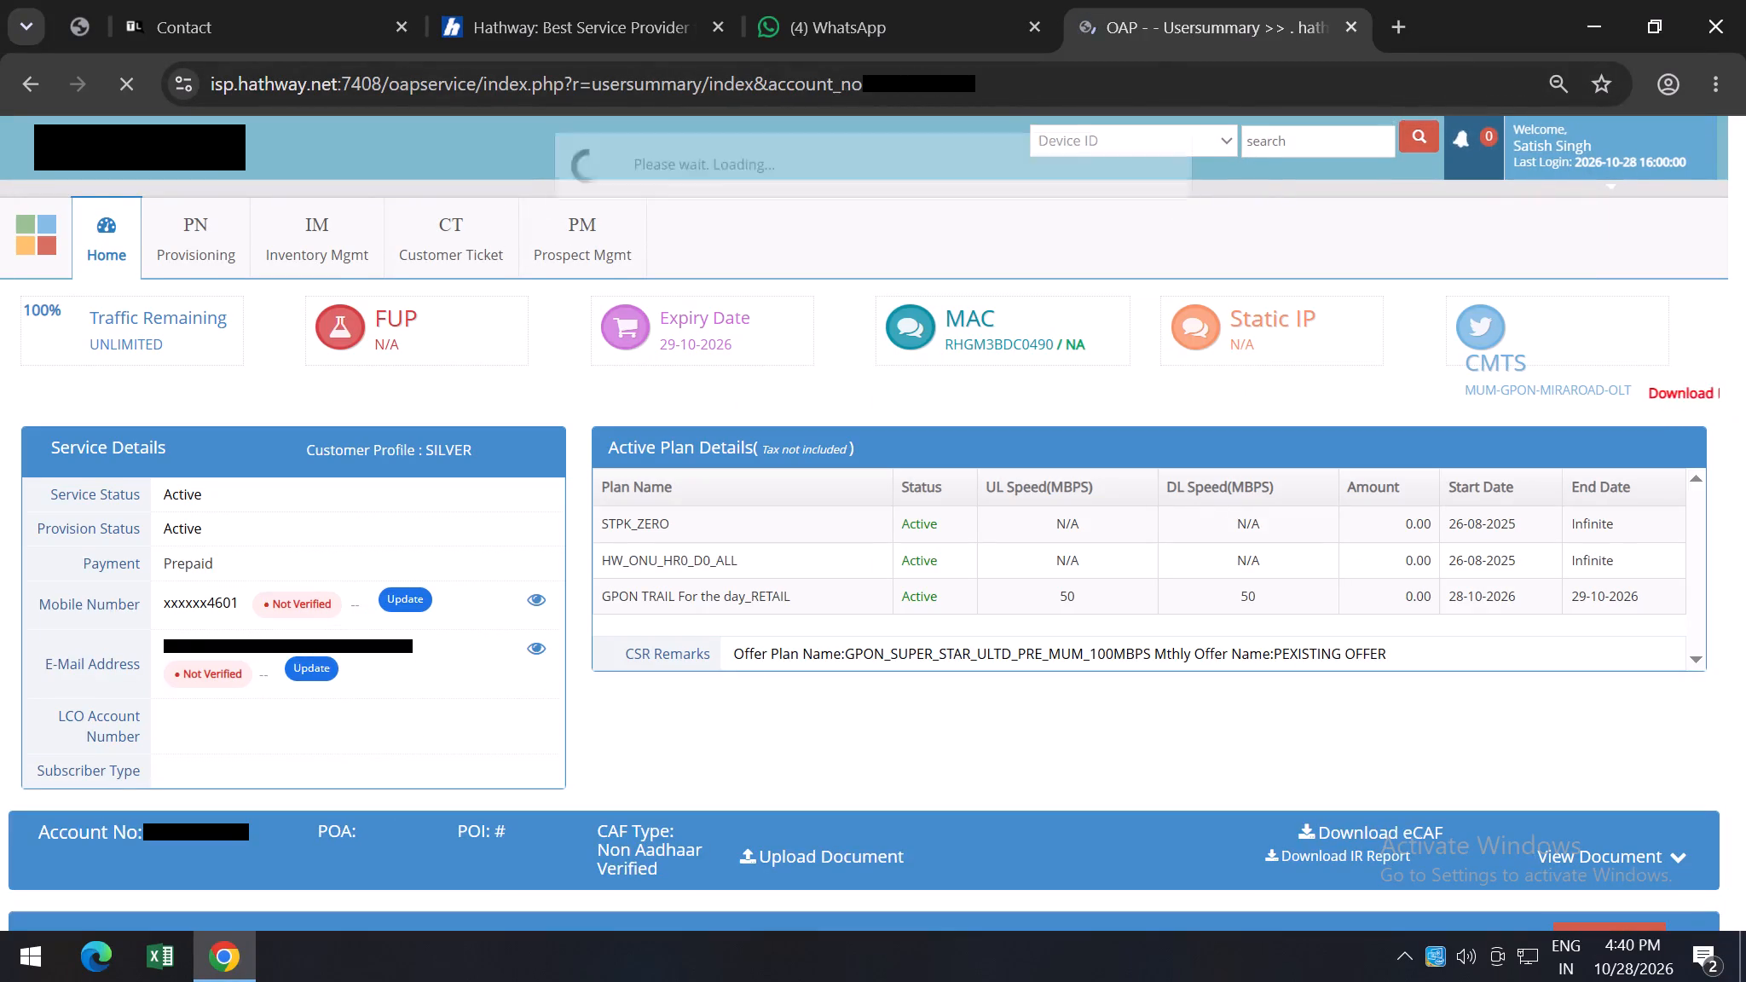
Reveal the customer's masked mobile number and e-mail address in the service details.
{"action": "left_click", "coordinate": [539, 596]}
{"action": "left_click", "coordinate": [537, 633]}
{"action": "left_click", "coordinate": [544, 657]}
Search this account's payment history for 28 September to 28 October 2026.
{"action": "scroll", "coordinate": [321, 766], "scroll_direction": "down", "scroll_amount": 3}
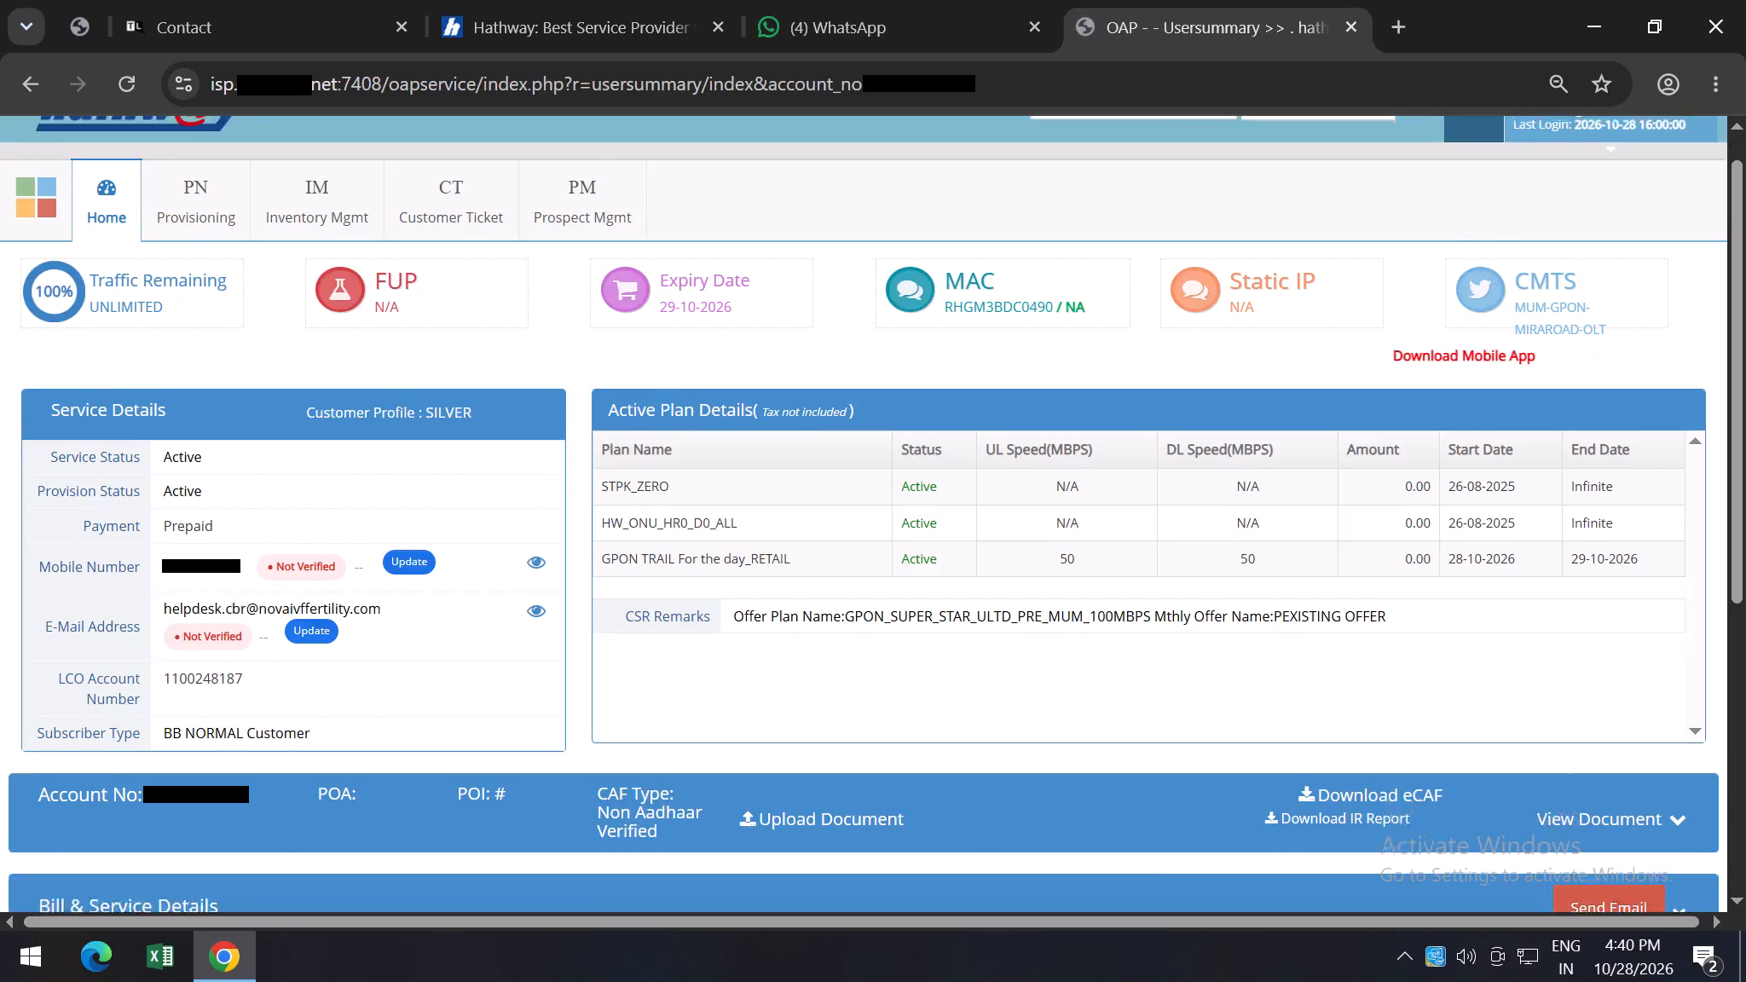
{"action": "scroll", "coordinate": [321, 766], "scroll_direction": "down", "scroll_amount": 2}
{"action": "left_click", "coordinate": [101, 500]}
{"action": "left_click", "coordinate": [289, 771]}
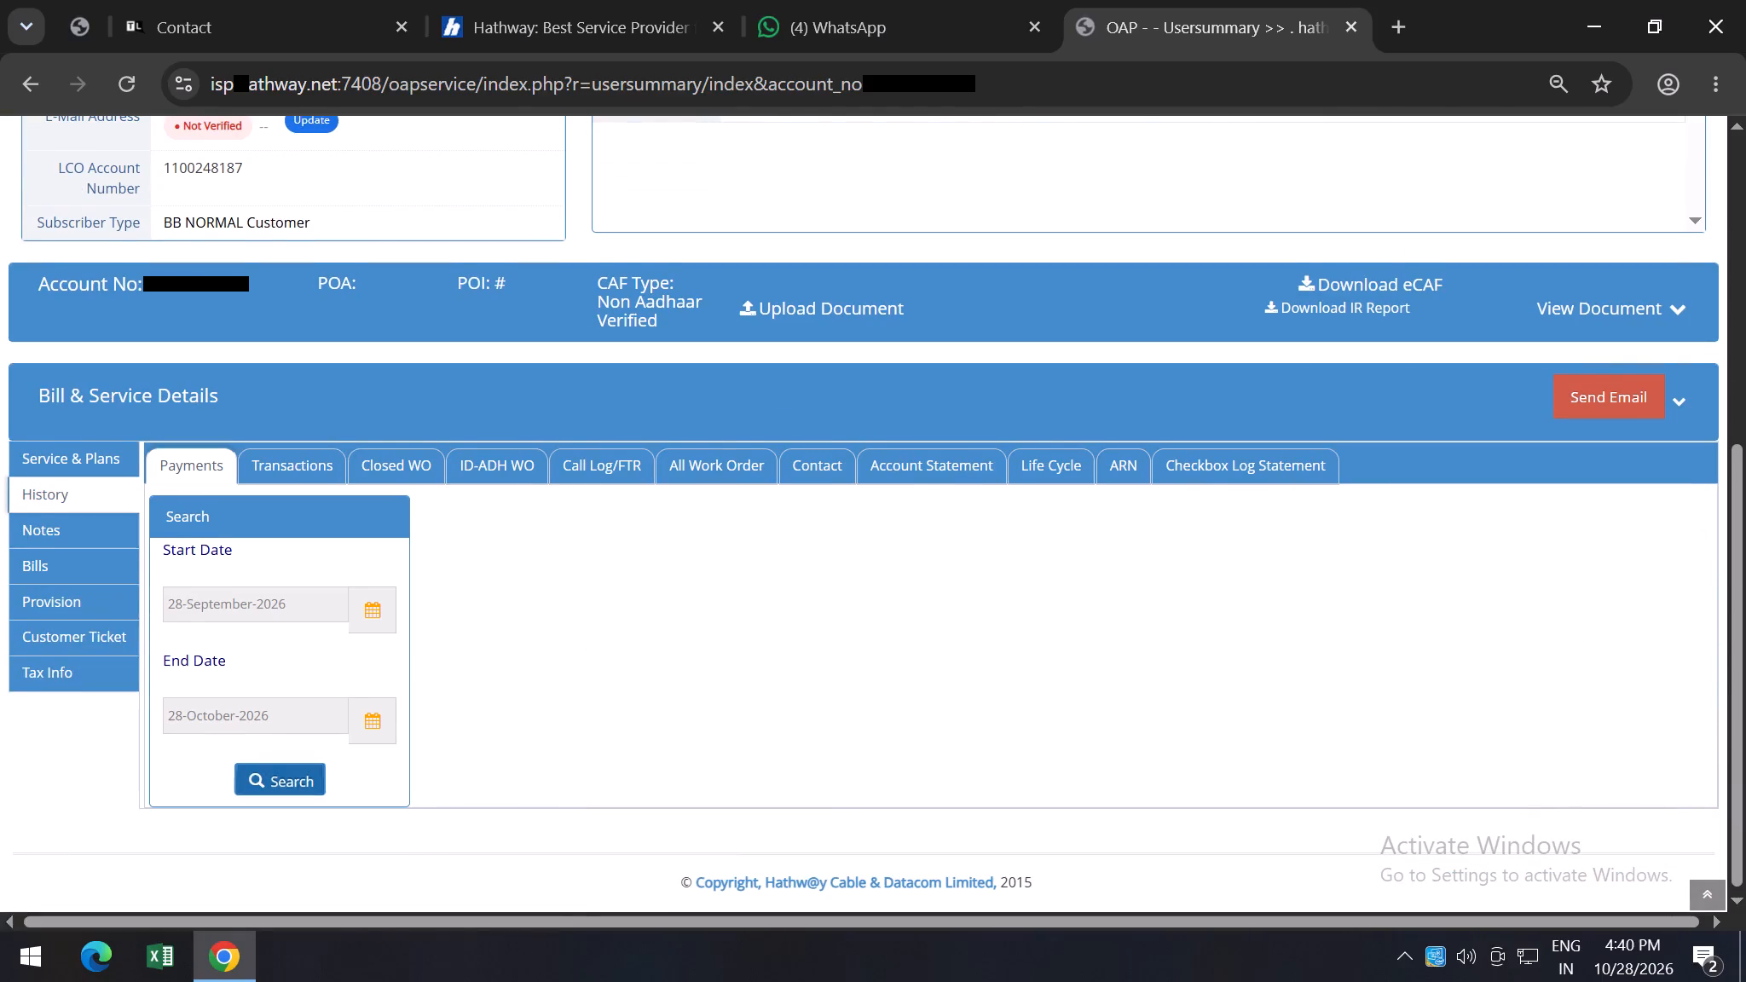
Switch to the dialer, leave the callback list, and copy the phone number of the most recent Mumbai Win-back call.
{"action": "left_click", "coordinate": [260, 0]}
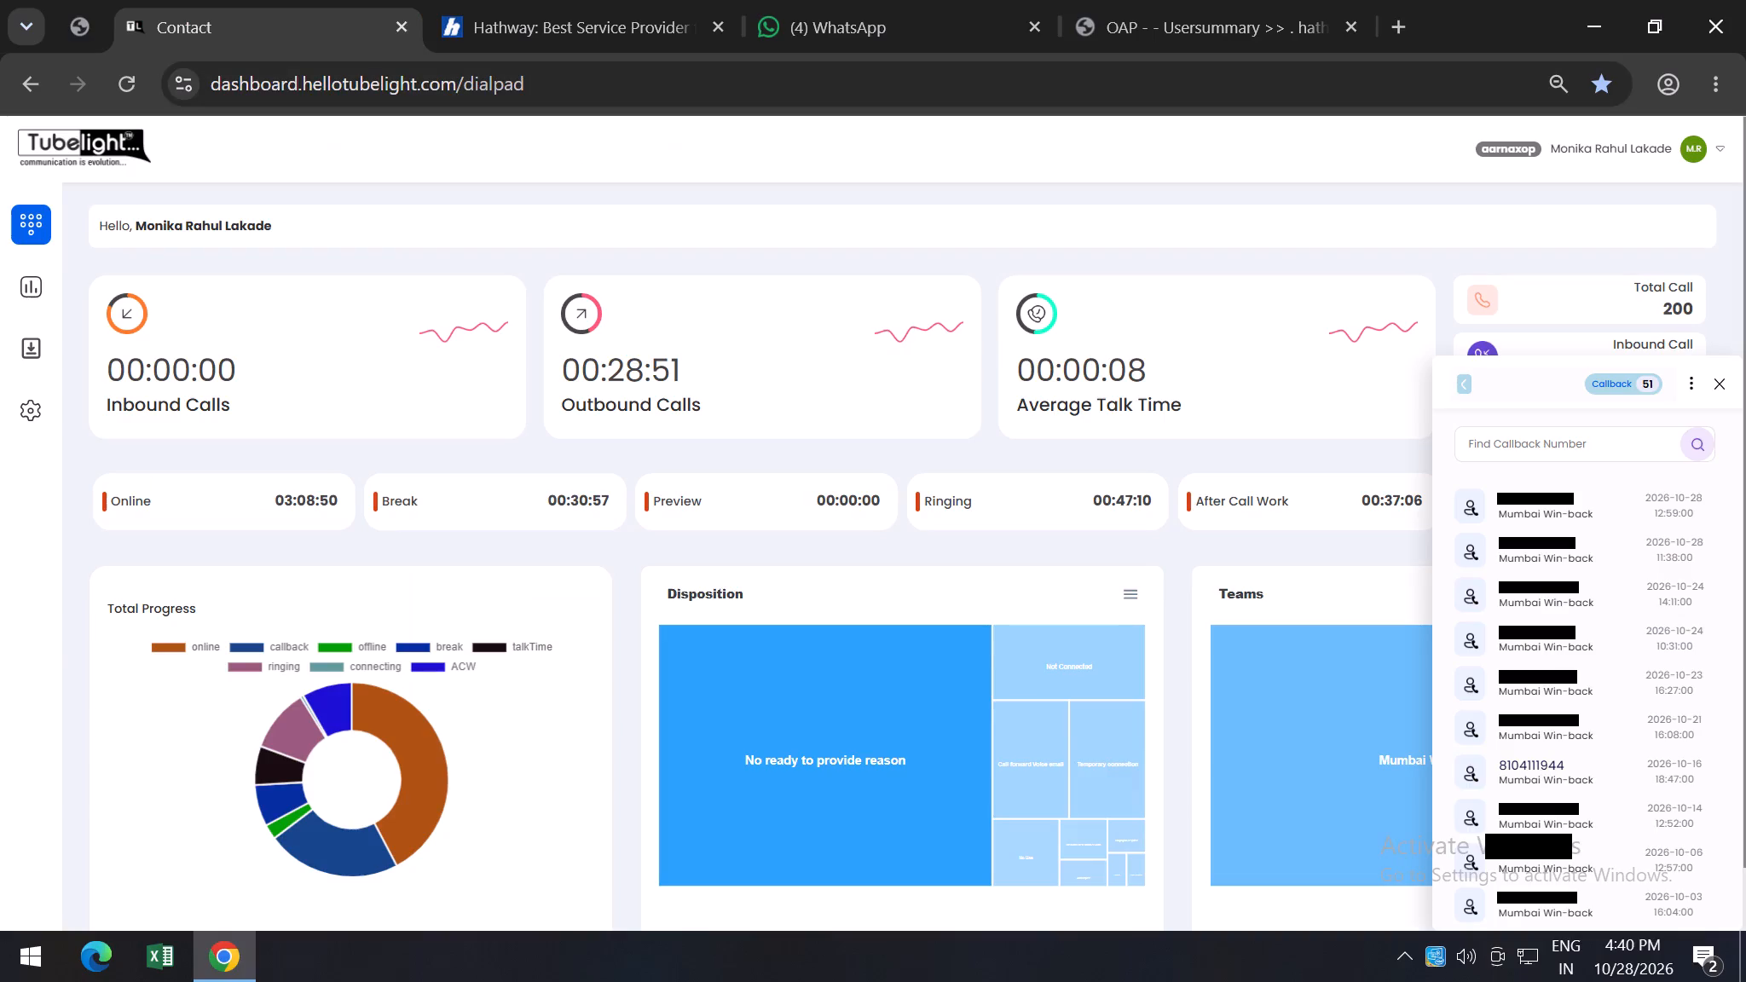
{"action": "left_click", "coordinate": [1462, 385]}
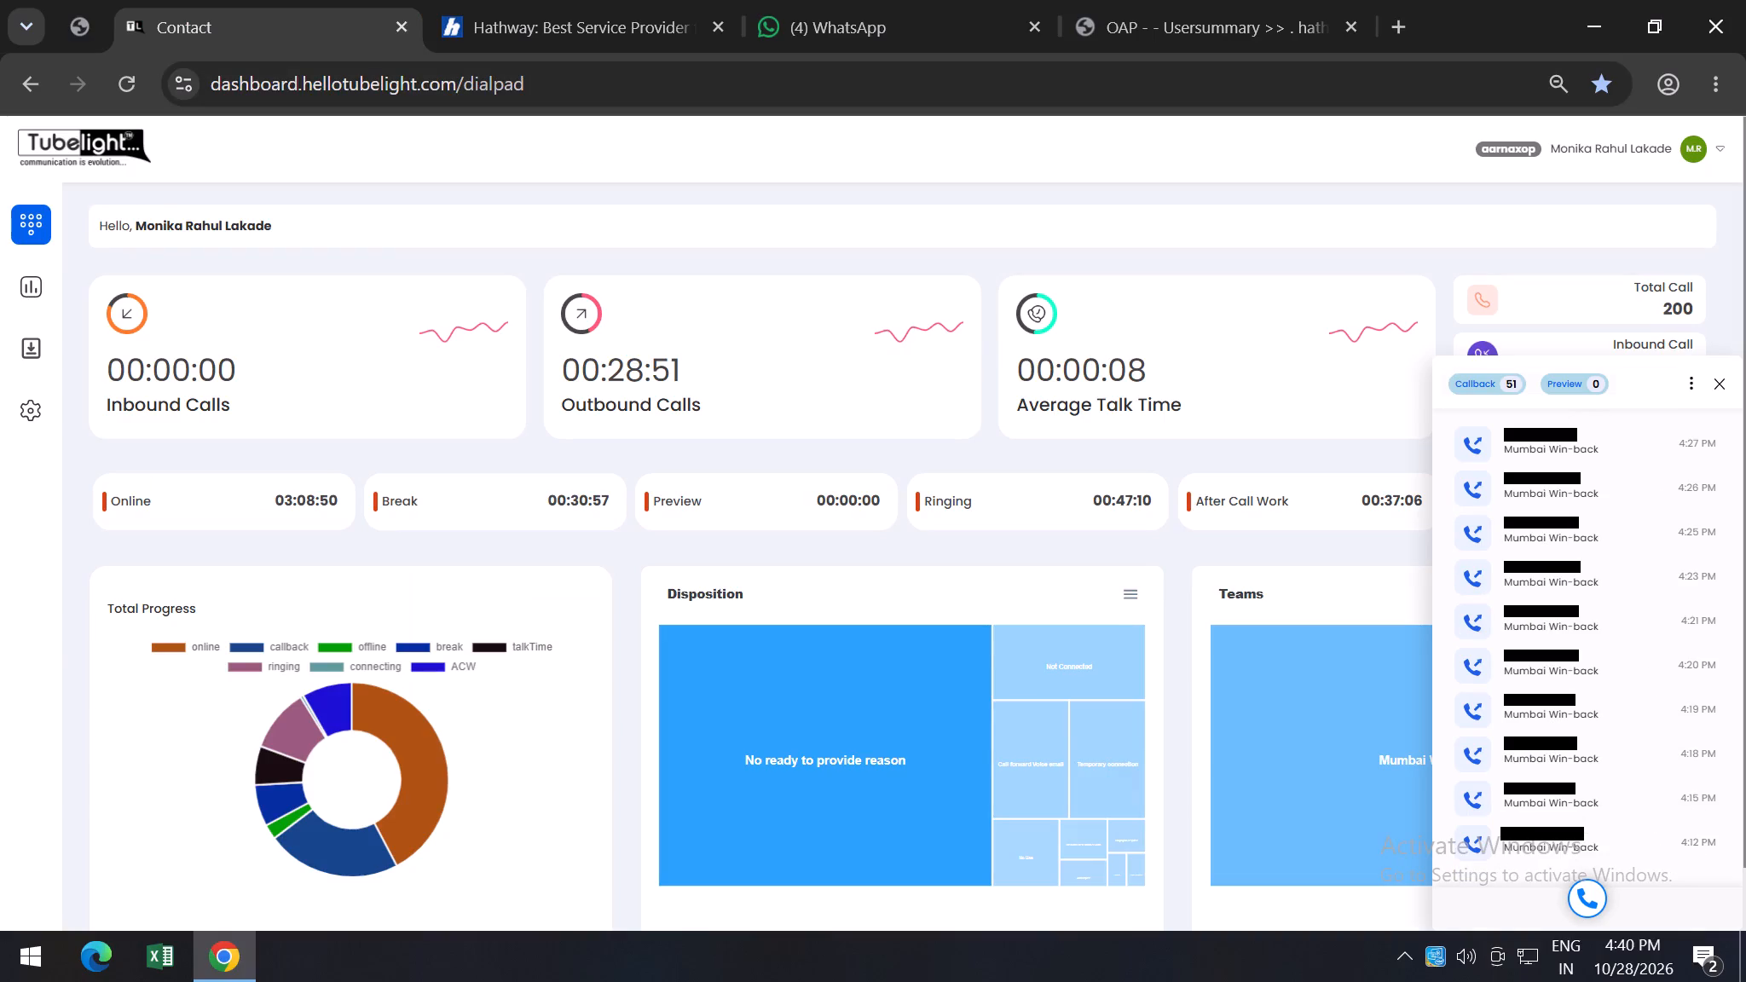
{"action": "double_click", "coordinate": [1536, 420]}
{"action": "key", "text": "ctrl+c"}
Return to the OAP portal, search for the copied number by Registered Mobile Number, and open the first matching account.
{"action": "left_click", "coordinate": [1188, 3]}
{"action": "scroll", "coordinate": [1239, 147], "scroll_direction": "up", "scroll_amount": 2}
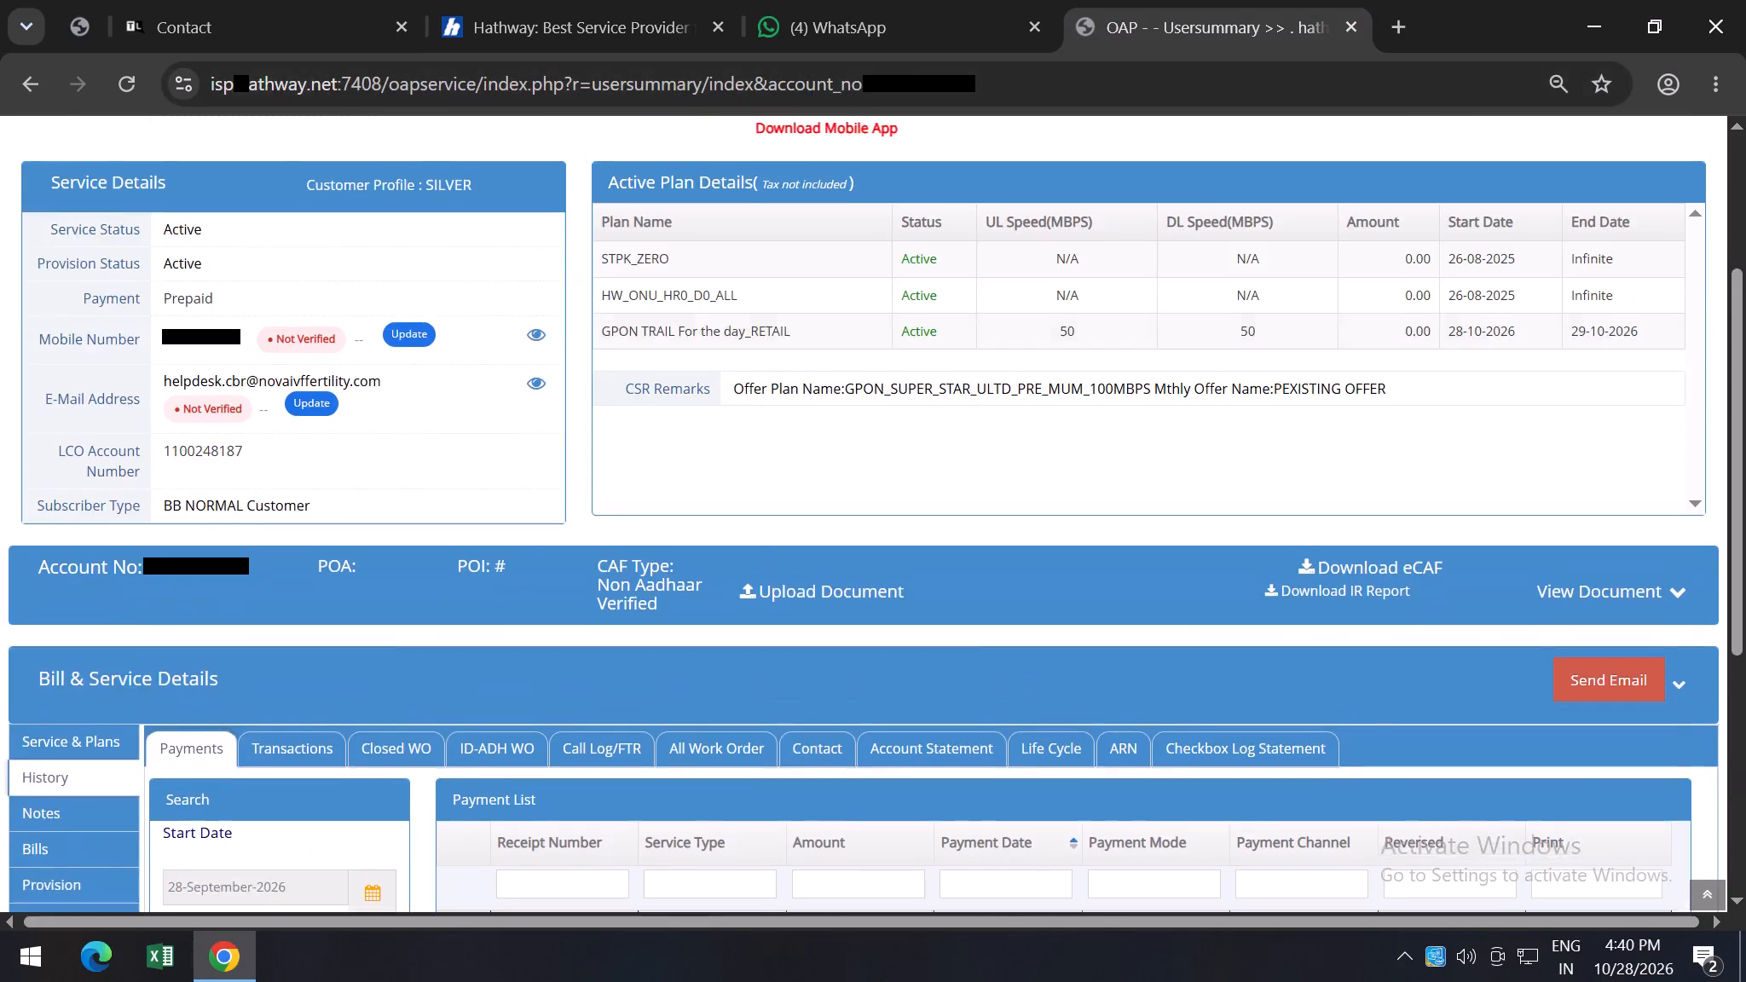
{"action": "scroll", "coordinate": [1377, 155], "scroll_direction": "up", "scroll_amount": 4}
{"action": "left_click", "coordinate": [1276, 143]}
{"action": "right_click", "coordinate": [1276, 143]}
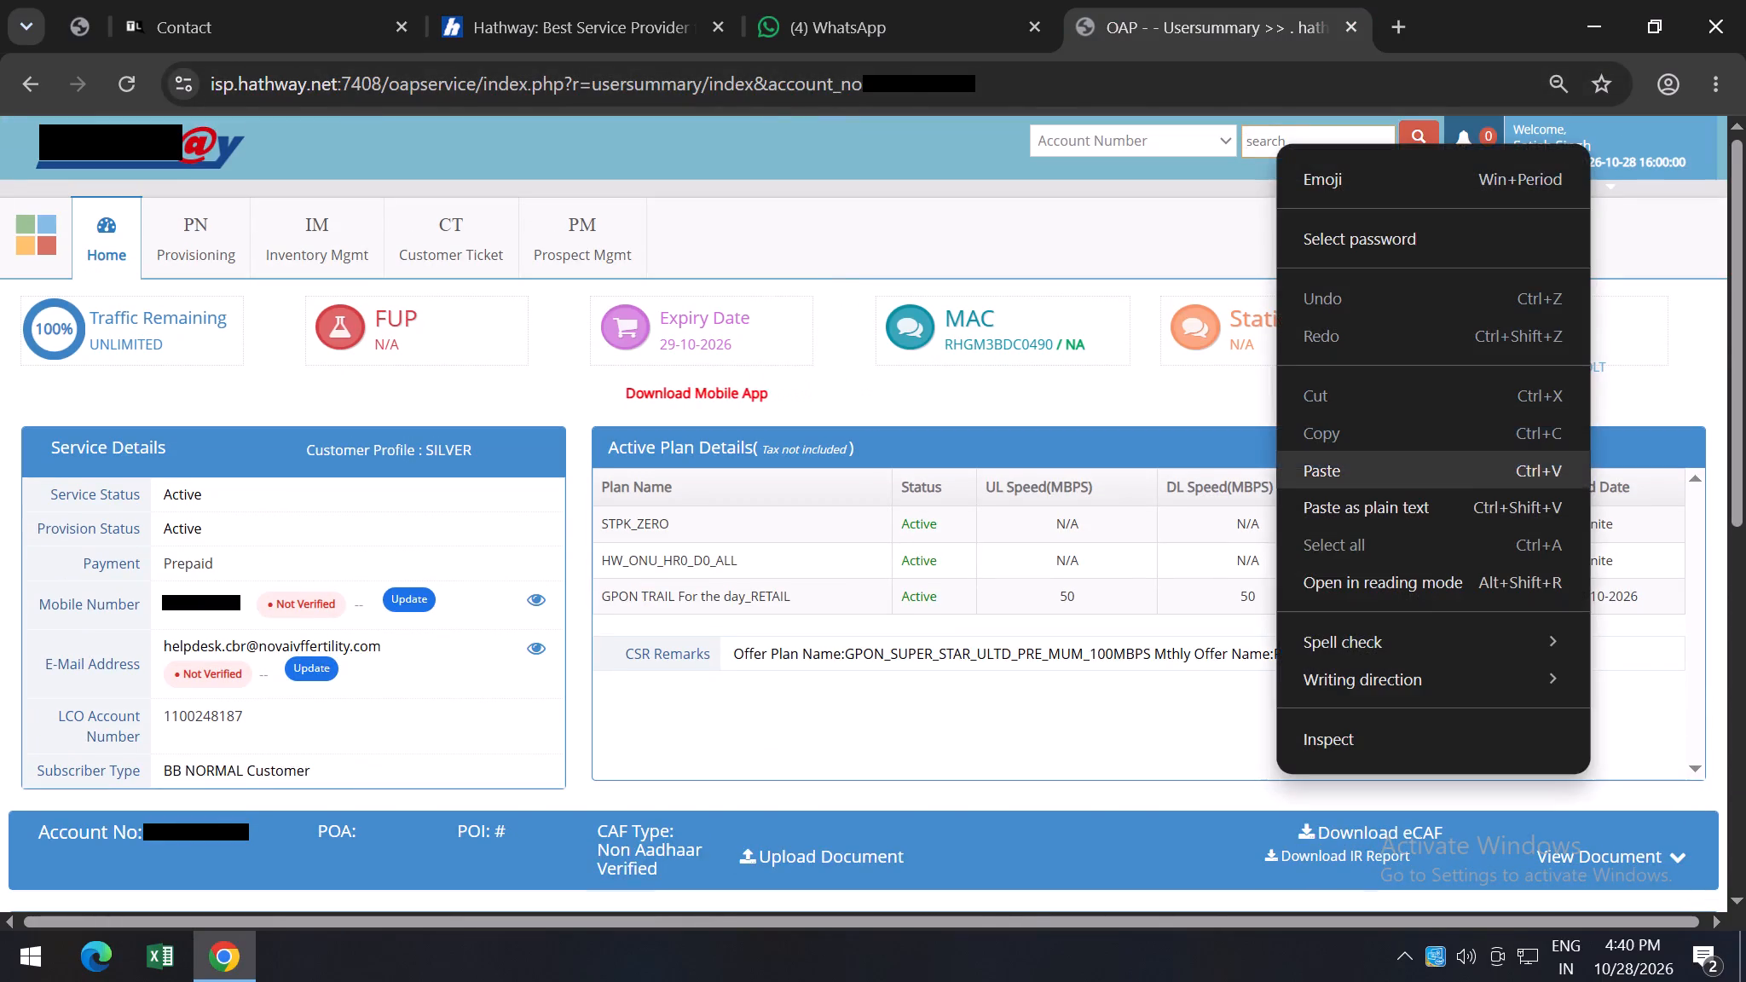
{"action": "left_click", "coordinate": [1321, 473]}
{"action": "left_click", "coordinate": [1227, 135]}
{"action": "left_click", "coordinate": [1170, 341]}
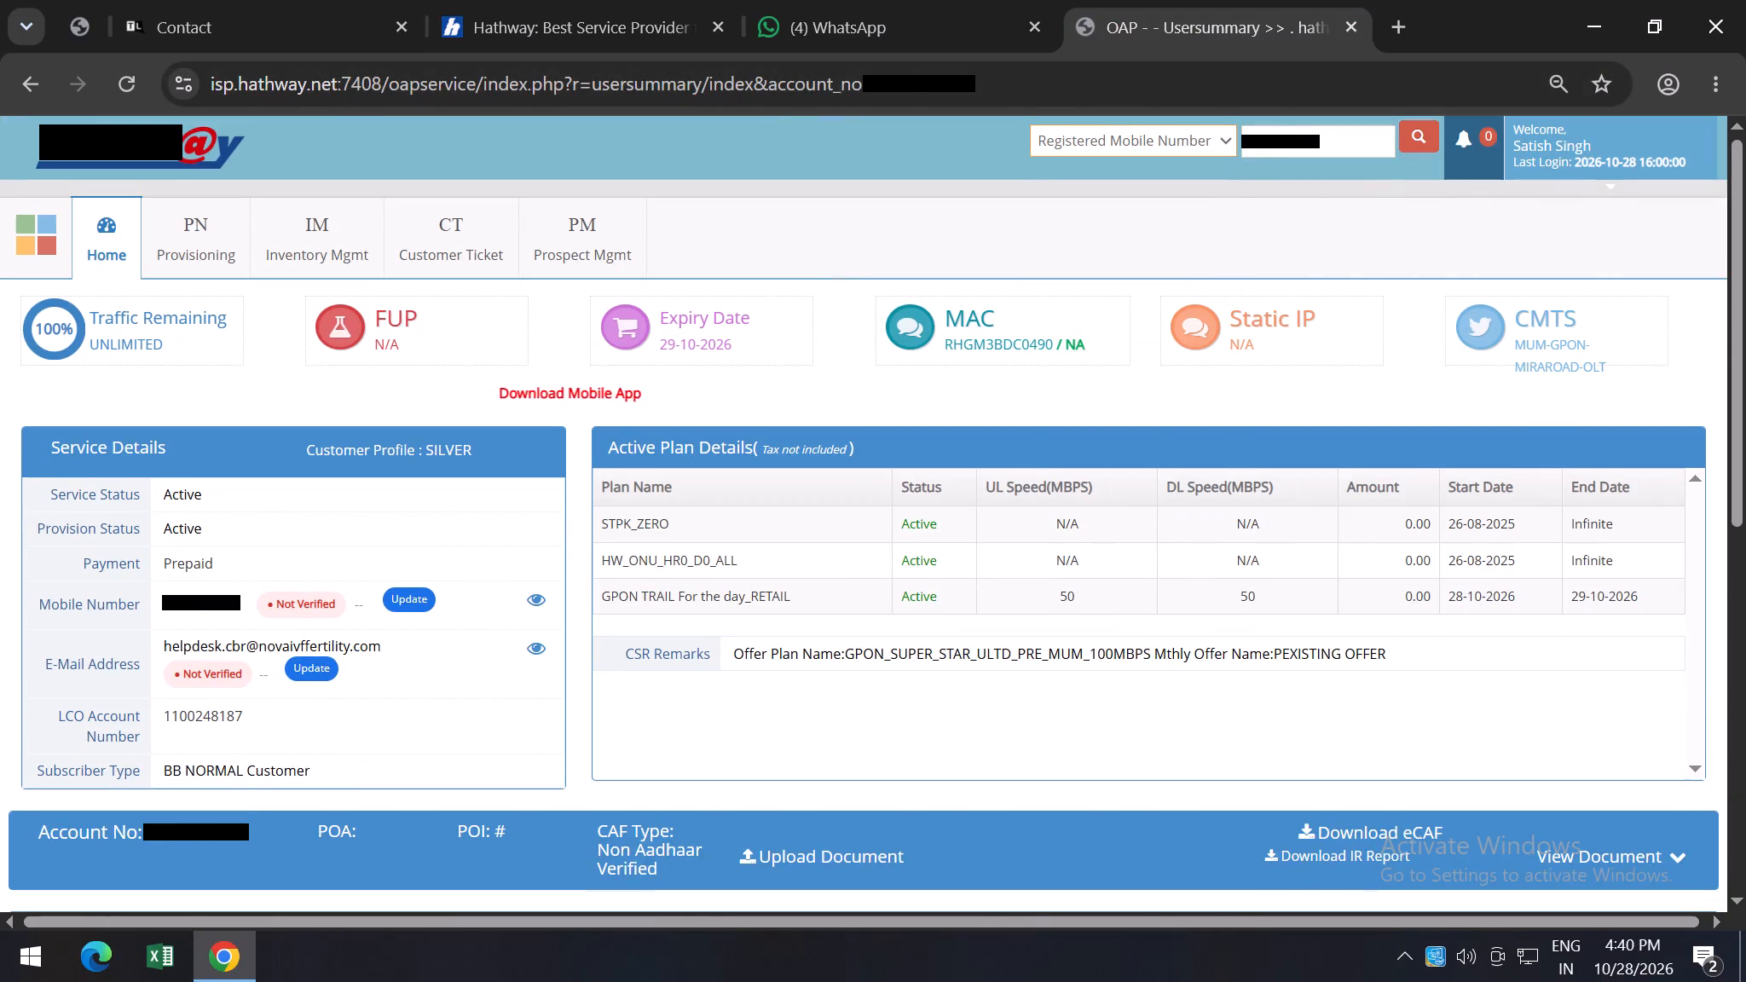
{"action": "left_click", "coordinate": [1437, 141]}
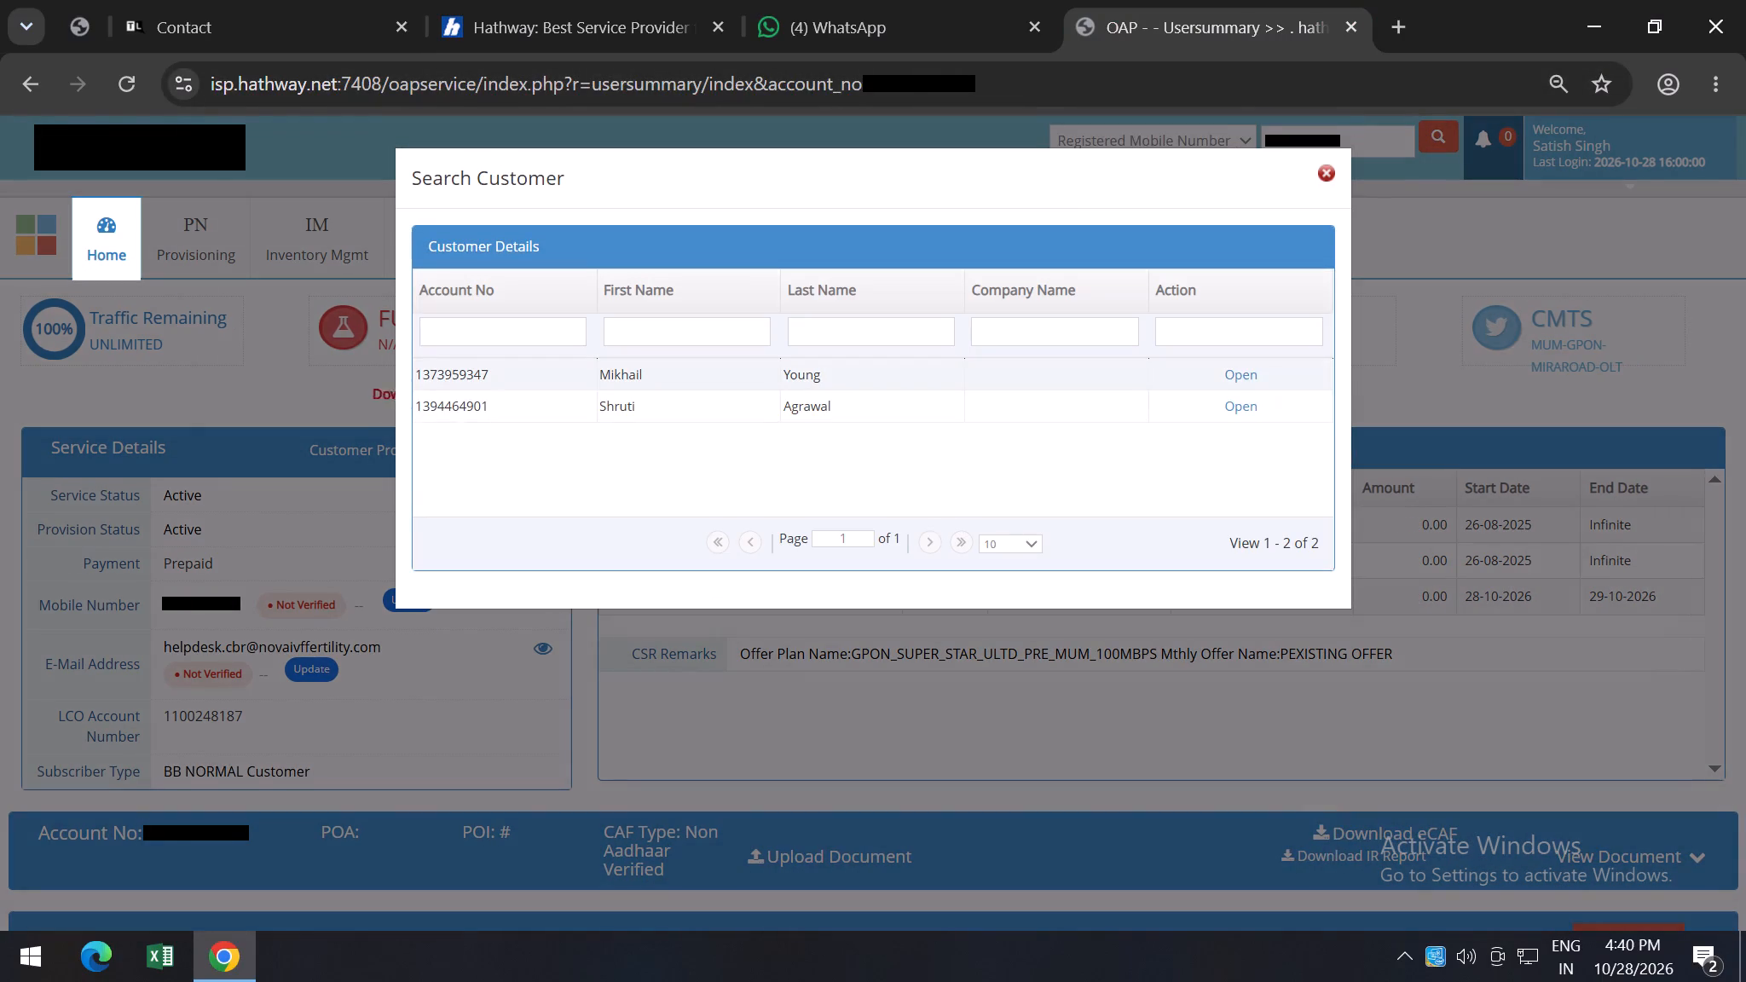
{"action": "left_click", "coordinate": [1240, 366]}
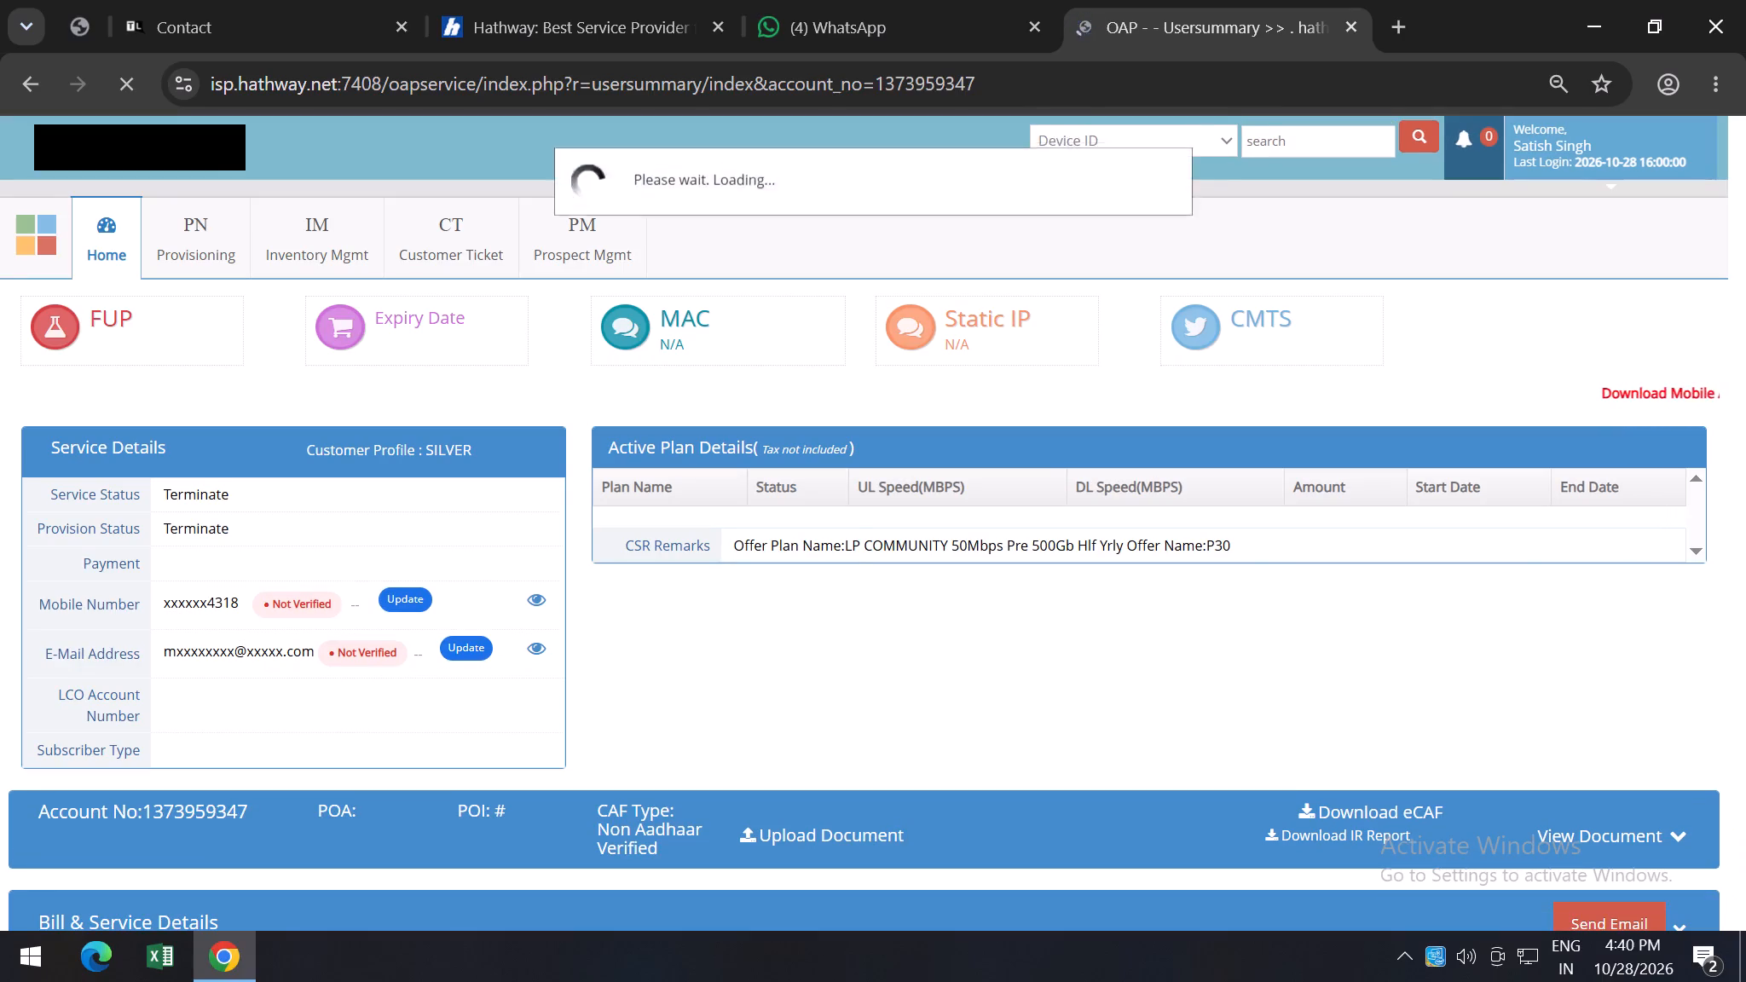
Search for the same number by Registered Mobile Number again and open the second matching account.
{"action": "left_click", "coordinate": [1312, 142]}
{"action": "right_click", "coordinate": [1312, 142]}
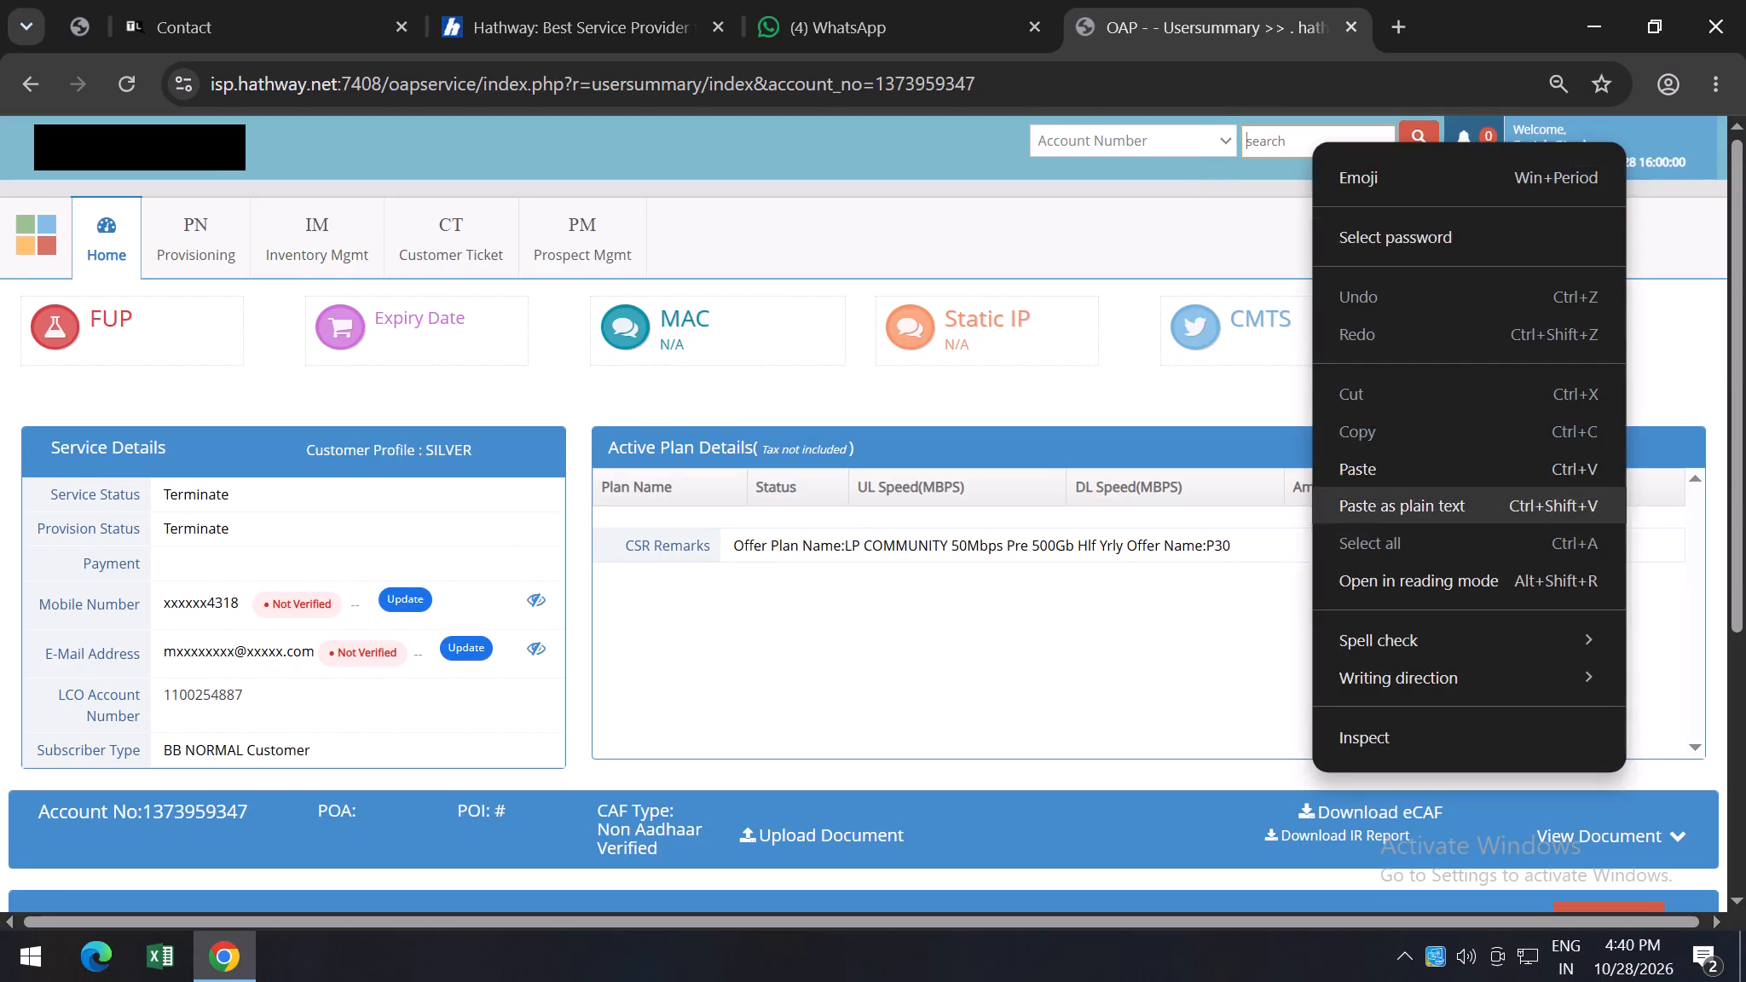
{"action": "left_click", "coordinate": [1371, 474]}
{"action": "left_click", "coordinate": [1227, 140]}
{"action": "left_click", "coordinate": [1182, 331]}
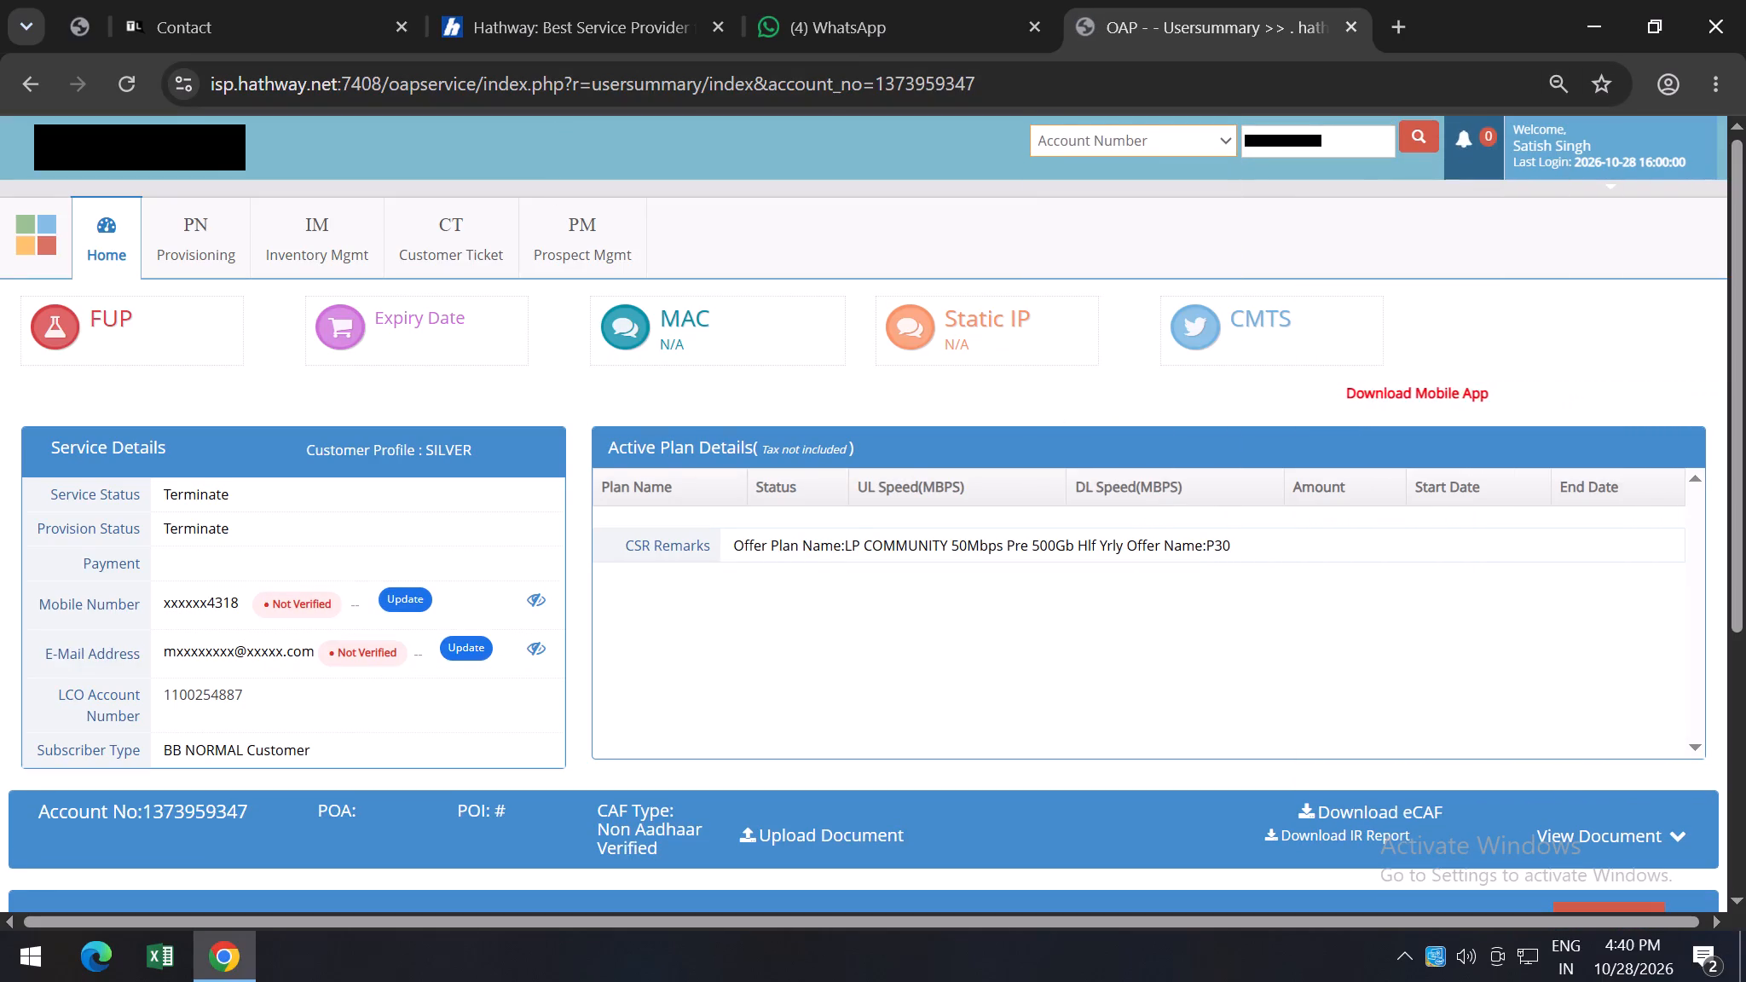
{"action": "left_click", "coordinate": [1411, 137]}
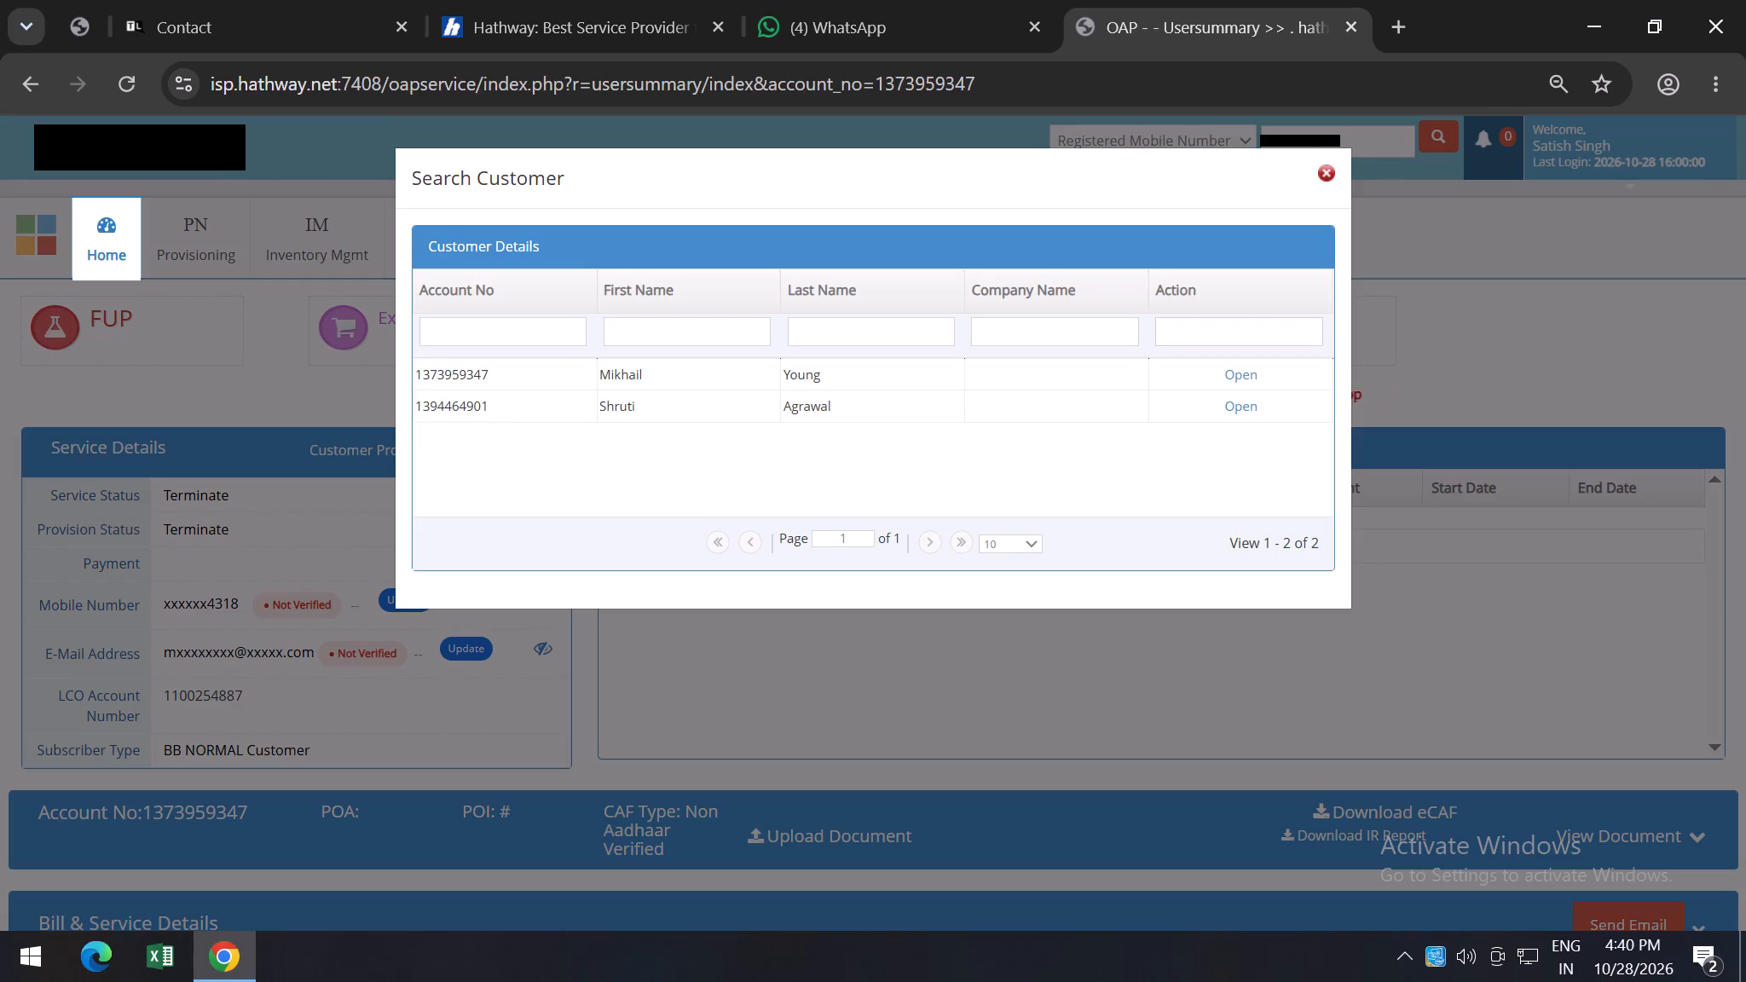
{"action": "left_click", "coordinate": [1242, 410]}
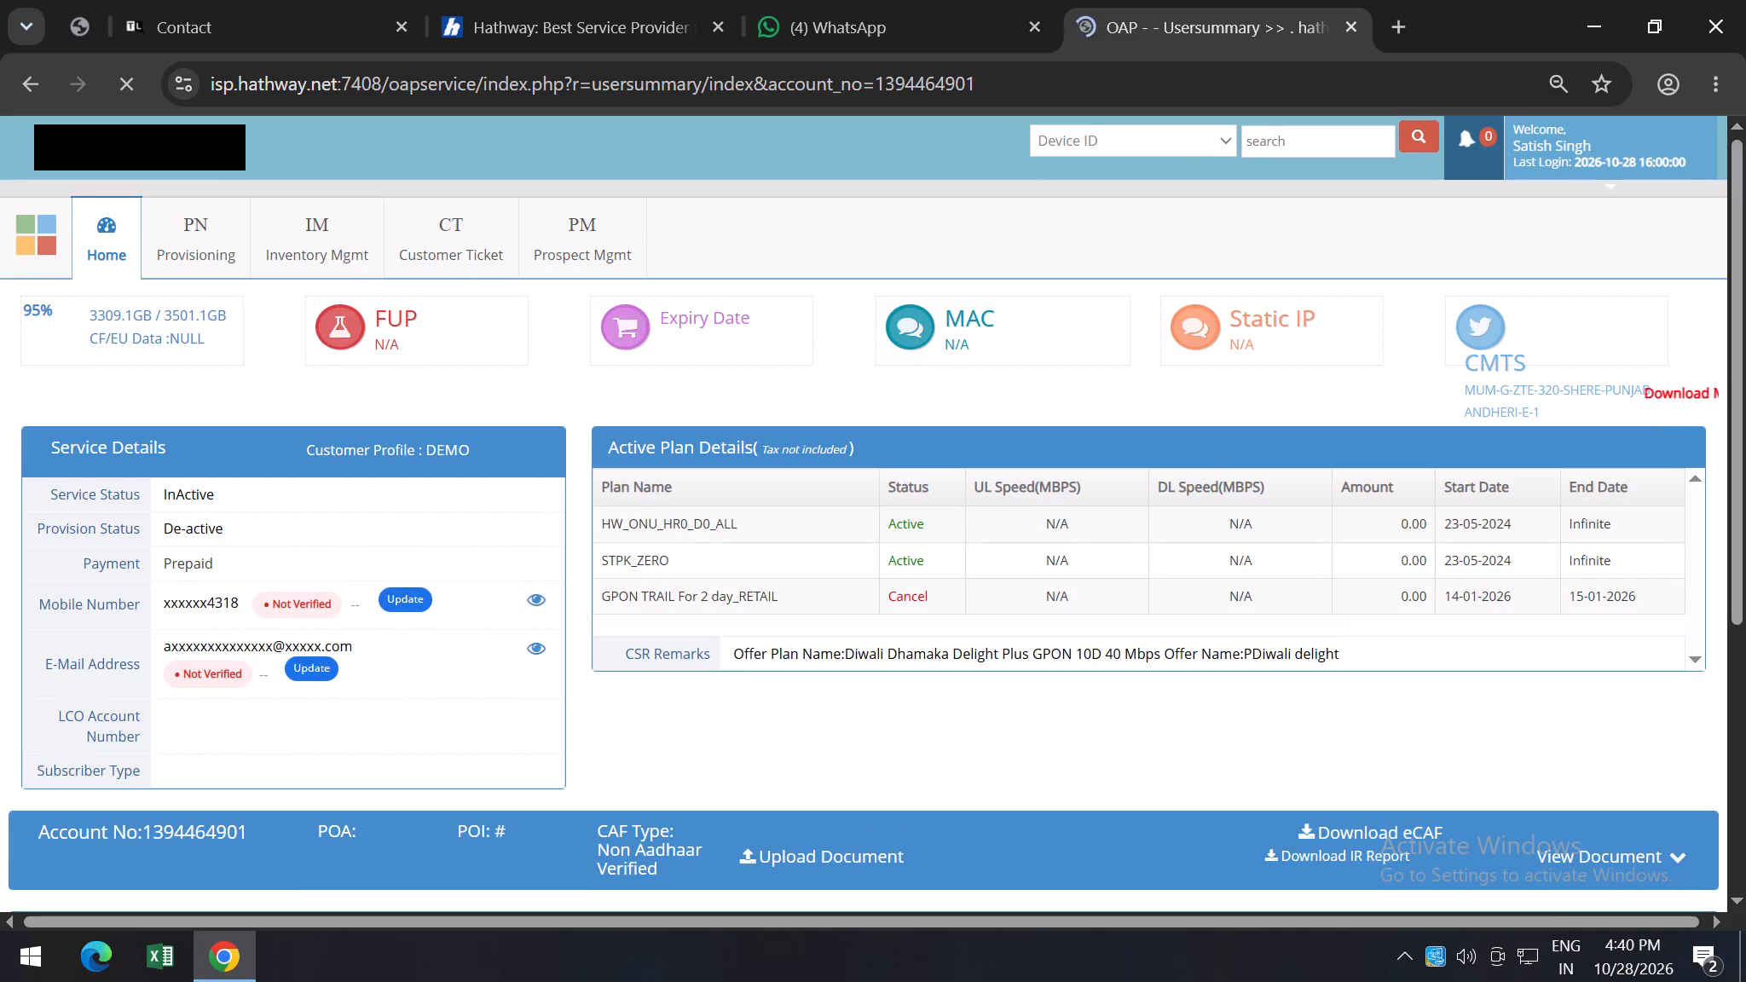
Toggle the masking of the customer's mobile number in the service details to check it.
{"action": "left_click", "coordinate": [531, 599]}
{"action": "left_click", "coordinate": [534, 600]}
{"action": "left_click", "coordinate": [535, 606]}
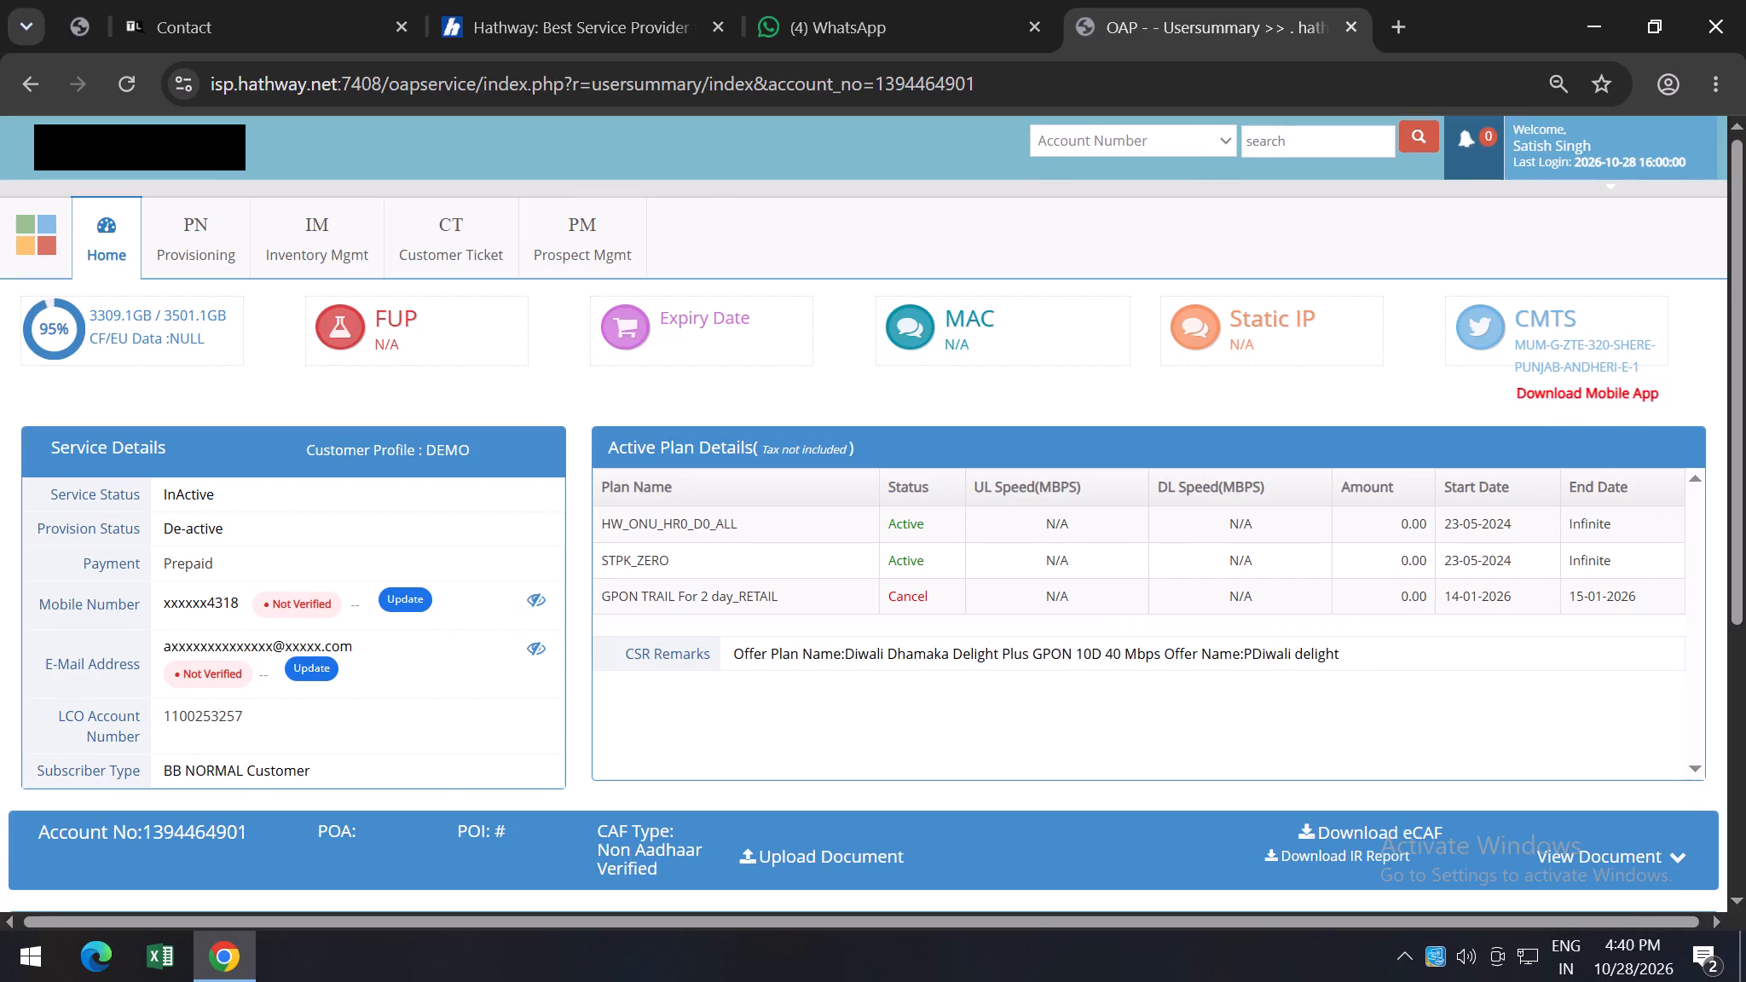
{"action": "left_click", "coordinate": [539, 638]}
{"action": "left_click", "coordinate": [539, 638]}
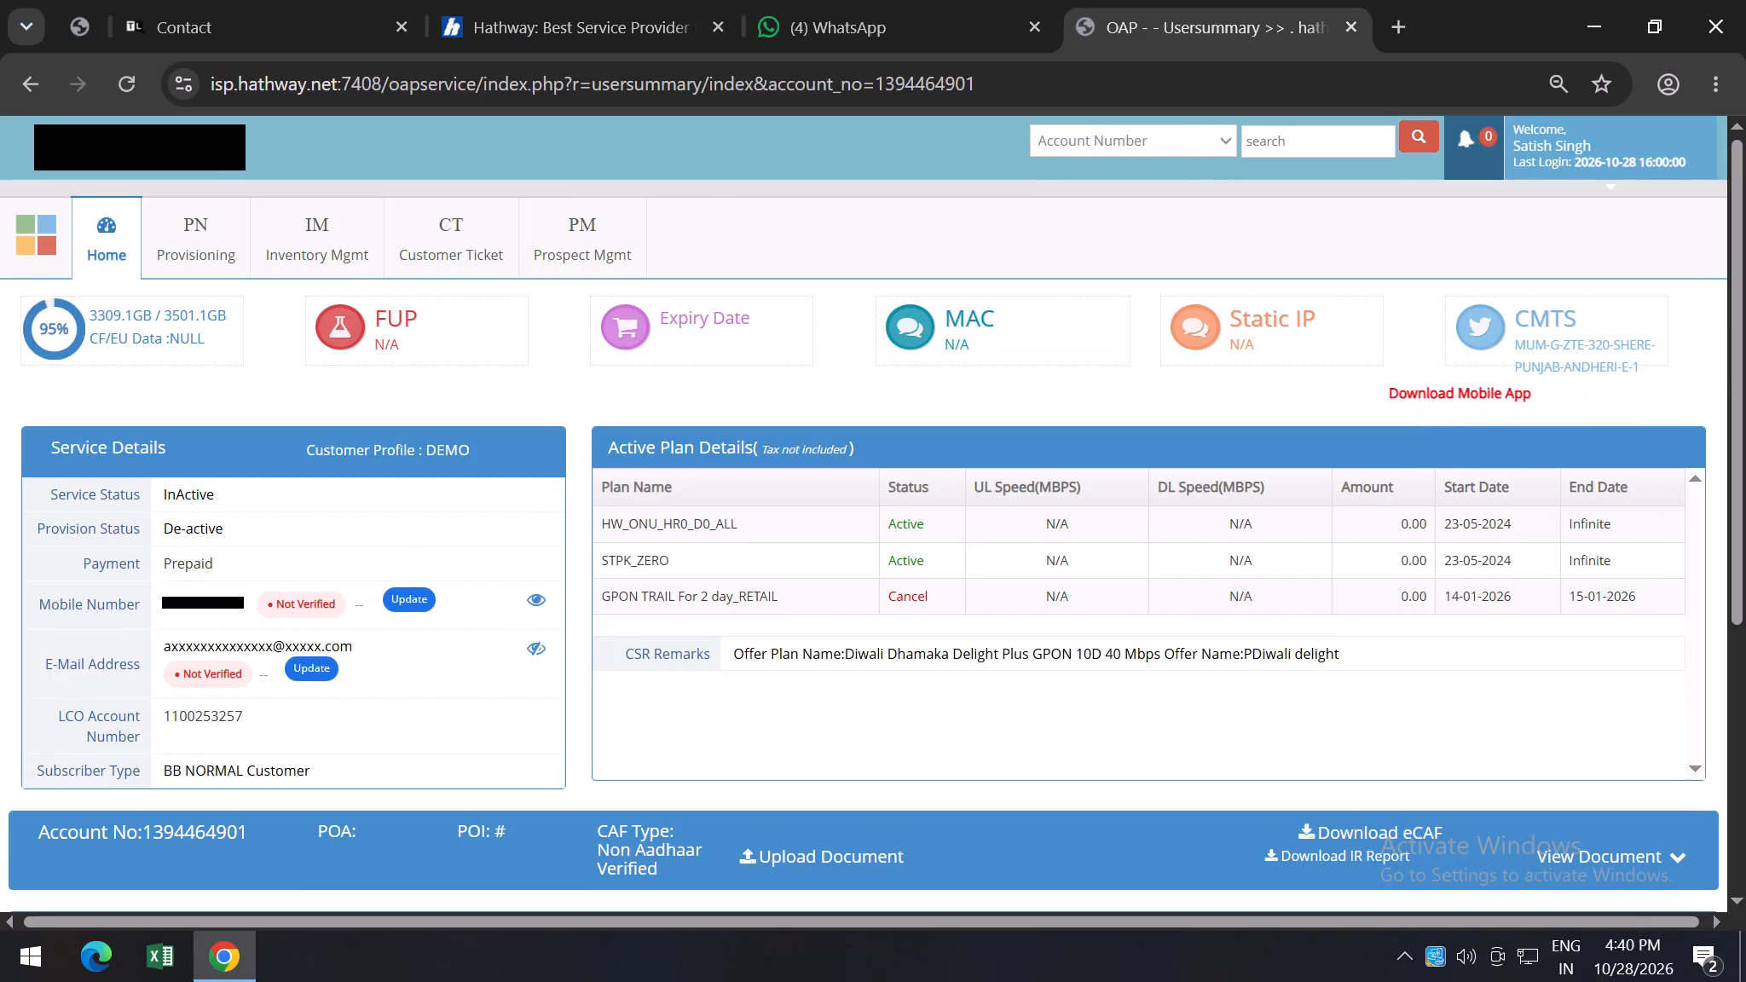
{"action": "left_click", "coordinate": [532, 616]}
{"action": "left_click", "coordinate": [538, 616]}
{"action": "double_click", "coordinate": [546, 593]}
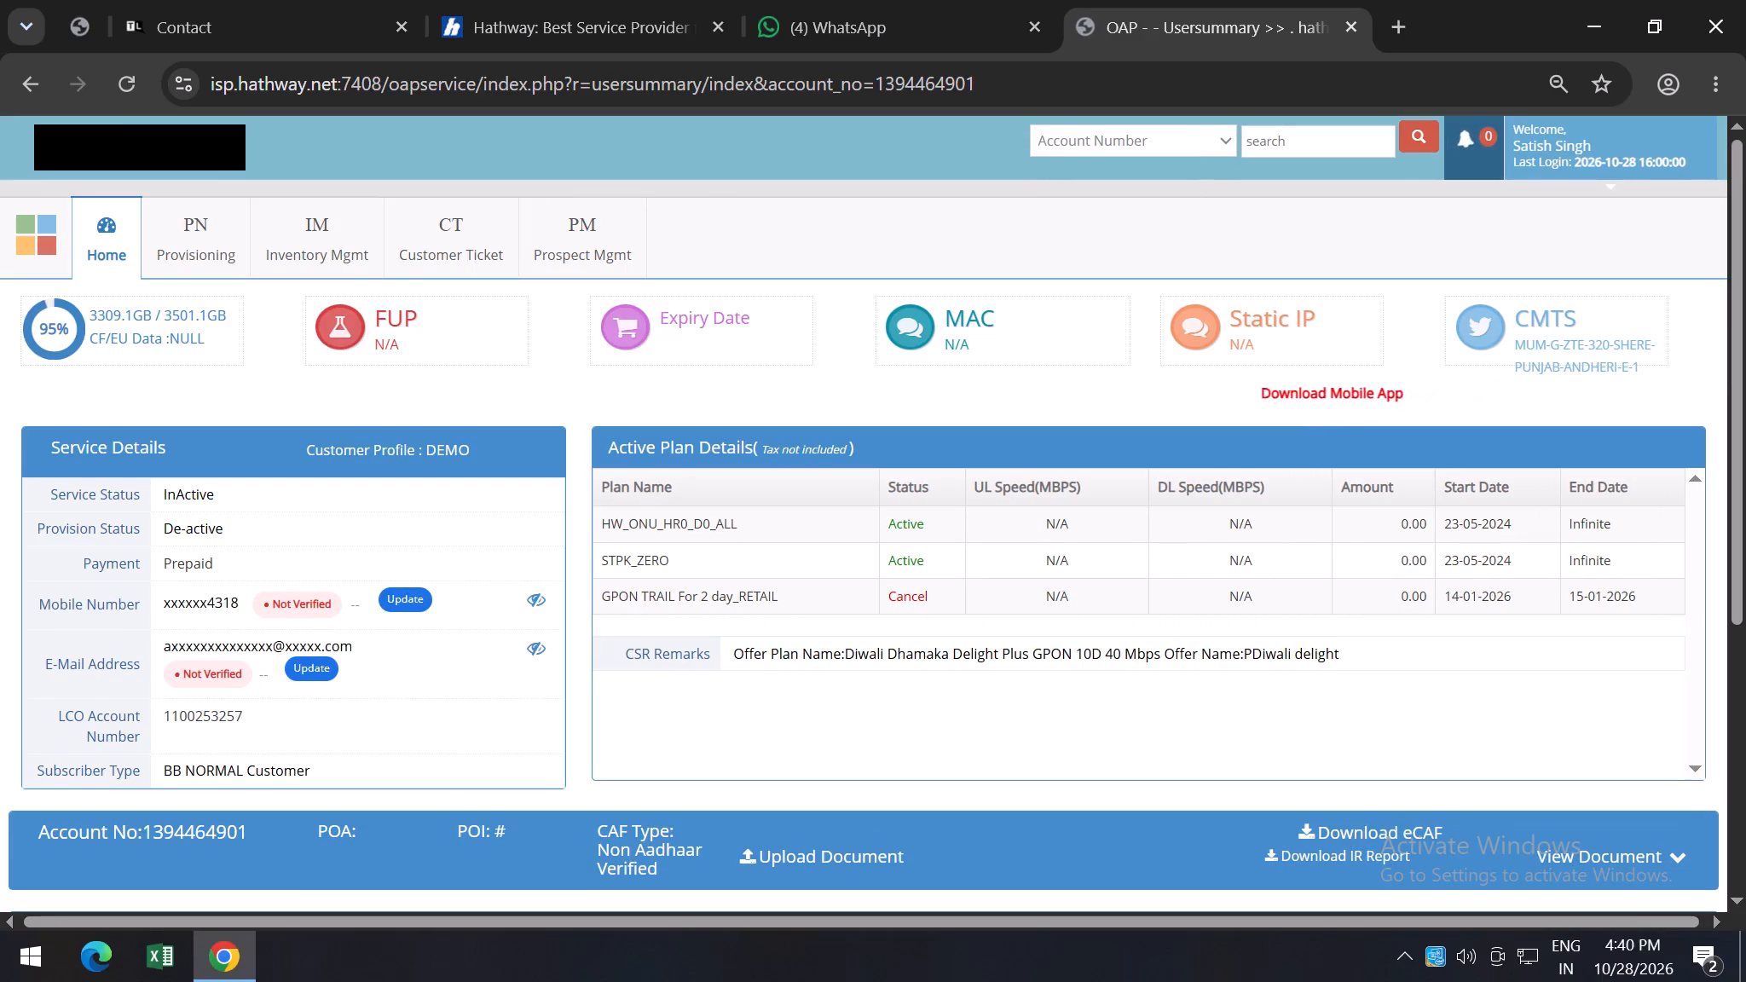
{"action": "left_click", "coordinate": [544, 609]}
Search this account's payment history from 11 February 2026 to 28 October 2026 and dismiss the status message.
{"action": "scroll", "coordinate": [513, 642], "scroll_direction": "down", "scroll_amount": 11}
{"action": "left_click", "coordinate": [99, 618]}
{"action": "scroll", "coordinate": [160, 675], "scroll_direction": "down", "scroll_amount": 6}
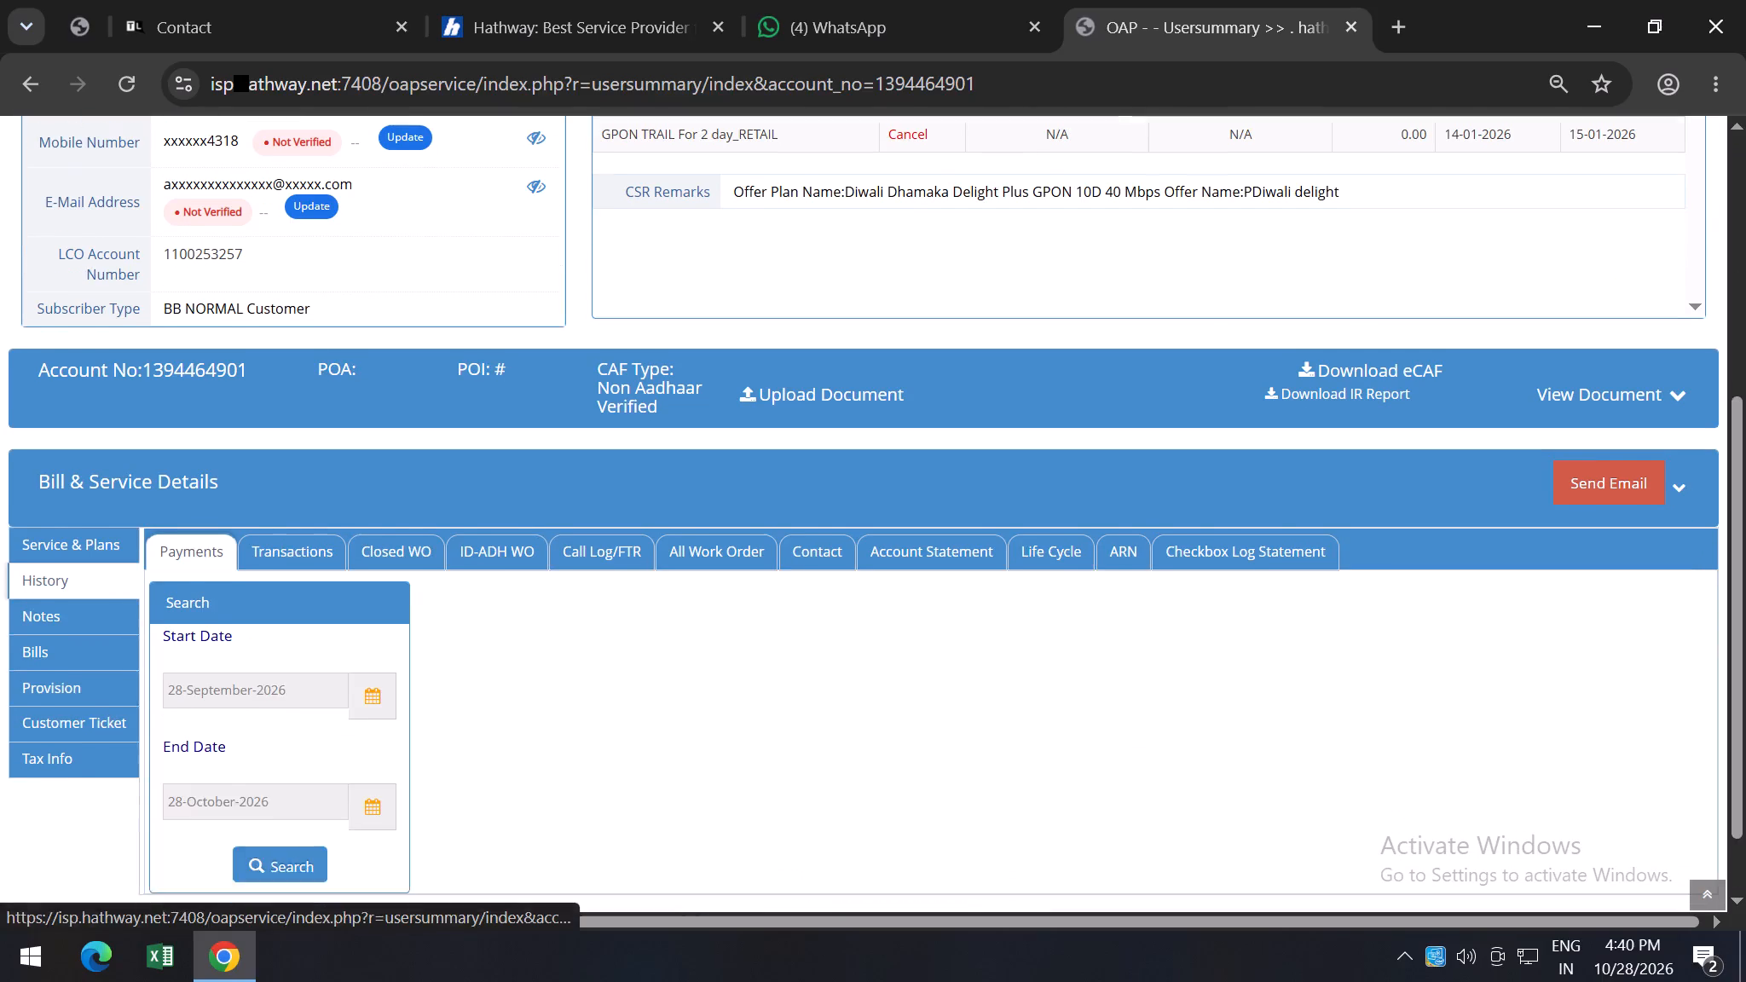
{"action": "scroll", "coordinate": [269, 742], "scroll_direction": "down", "scroll_amount": 1}
{"action": "left_click", "coordinate": [377, 621]}
{"action": "double_click", "coordinate": [275, 623]}
{"action": "left_click", "coordinate": [253, 673]}
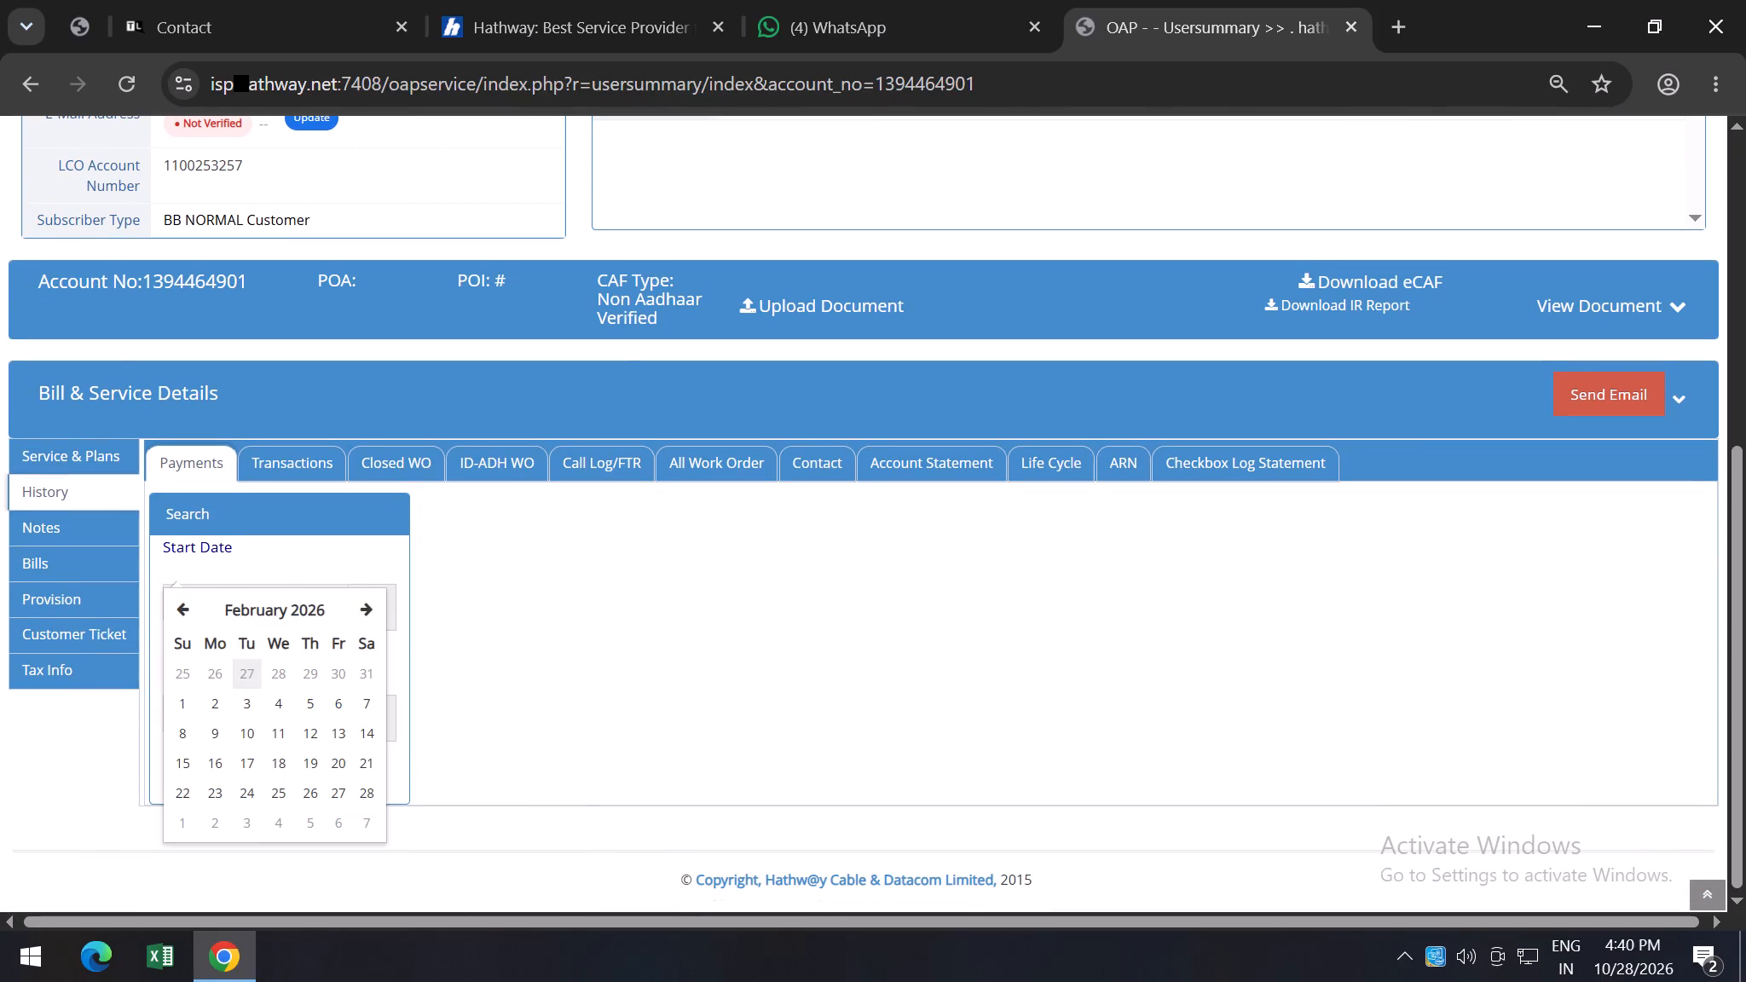
{"action": "left_click", "coordinate": [261, 732]}
{"action": "left_click", "coordinate": [269, 756]}
{"action": "left_click", "coordinate": [277, 769]}
{"action": "scroll", "coordinate": [542, 714], "scroll_direction": "down", "scroll_amount": 8}
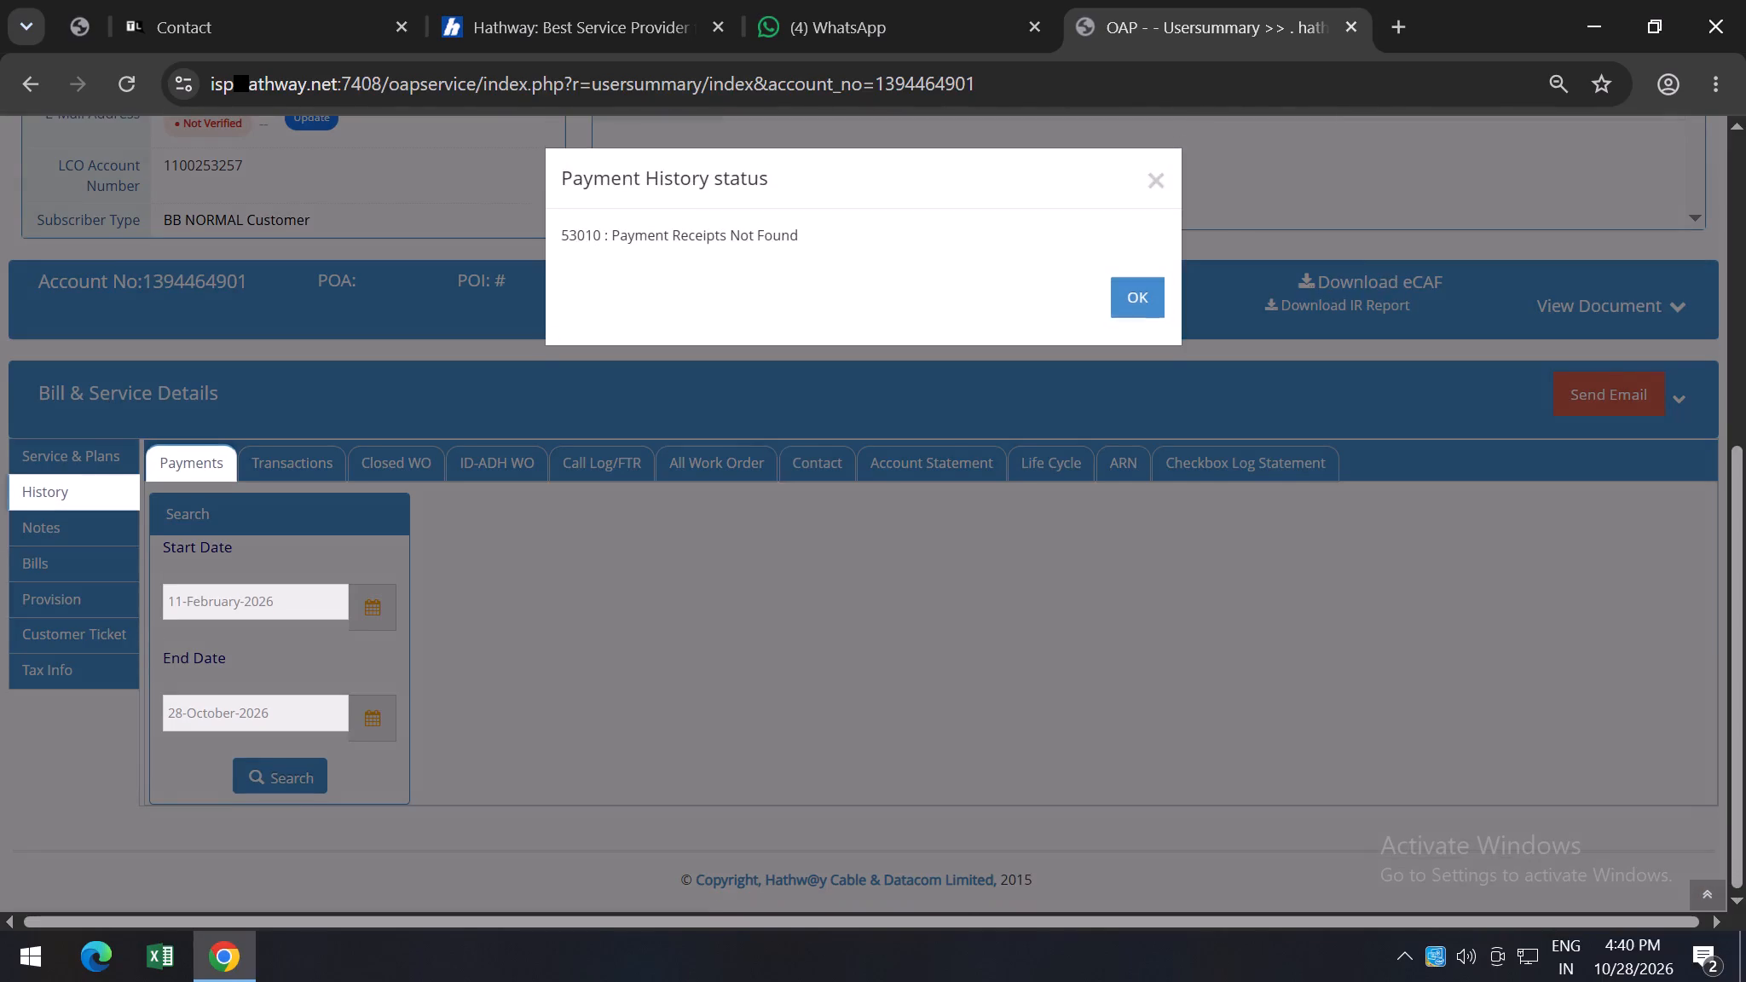
{"action": "left_click", "coordinate": [1134, 292]}
{"action": "scroll", "coordinate": [101, 697], "scroll_direction": "down", "scroll_amount": 5}
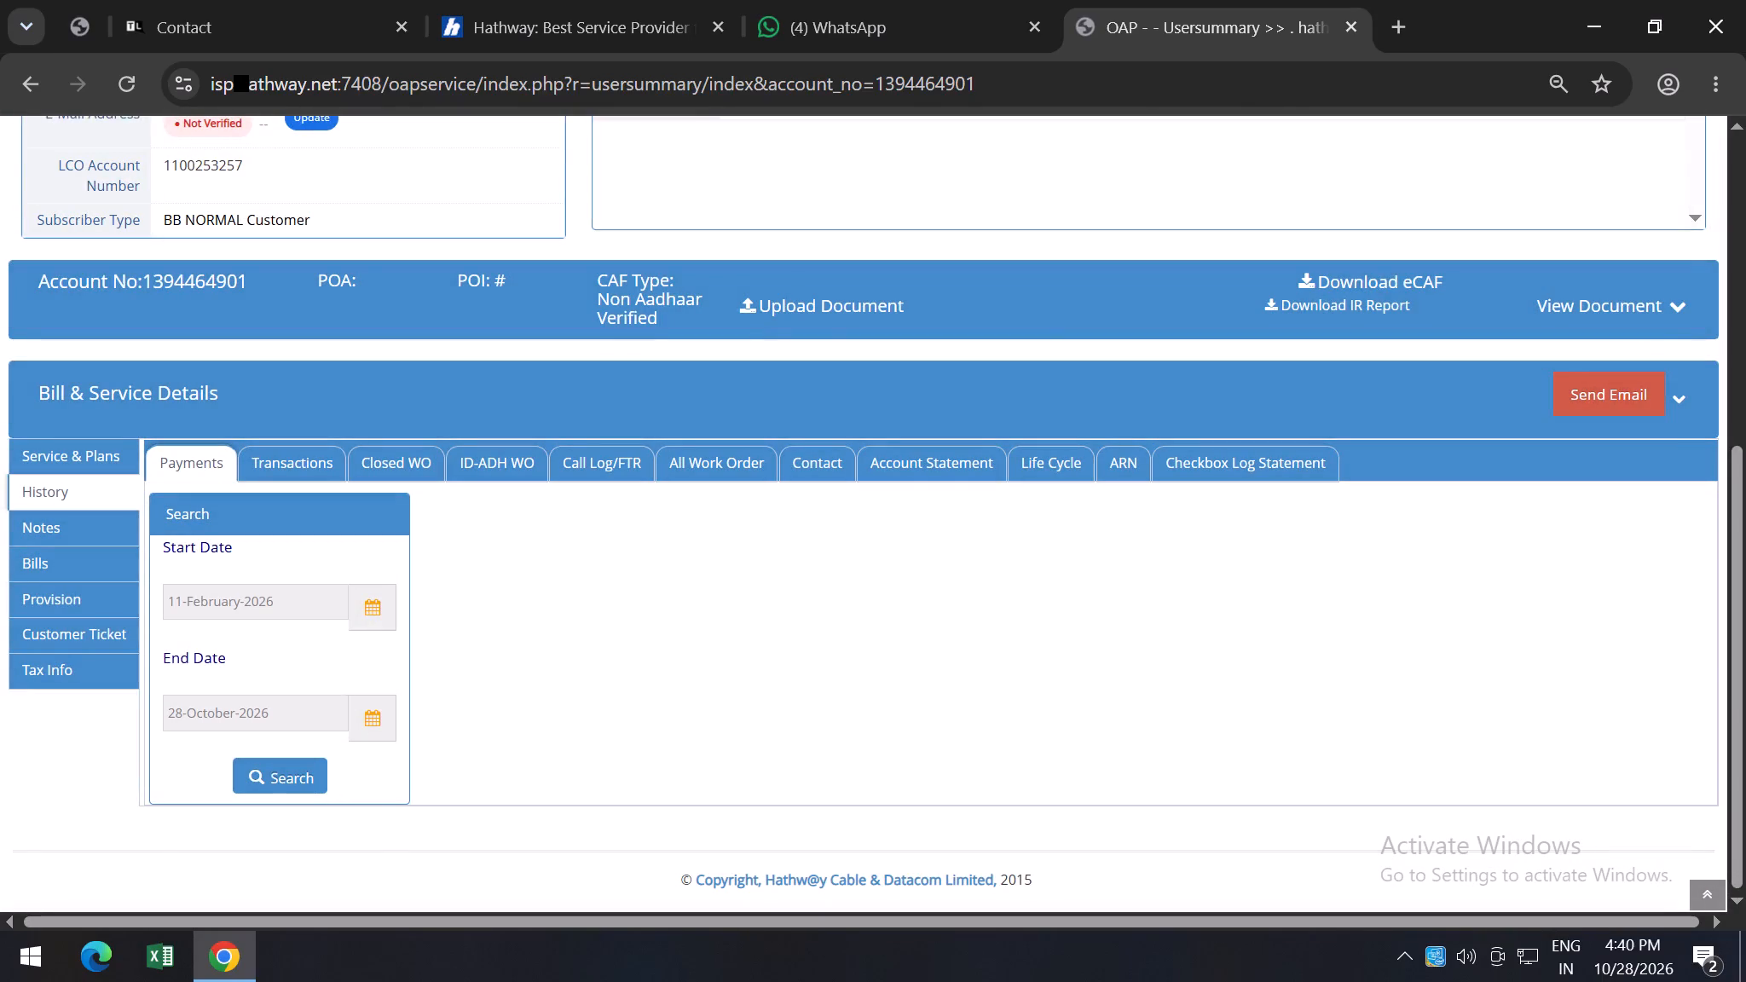
Set the payment history start date to 24 June 2020 and search the payments again.
{"action": "left_click", "coordinate": [381, 600]}
{"action": "double_click", "coordinate": [248, 619]}
{"action": "left_click", "coordinate": [248, 661]}
{"action": "left_click", "coordinate": [263, 723]}
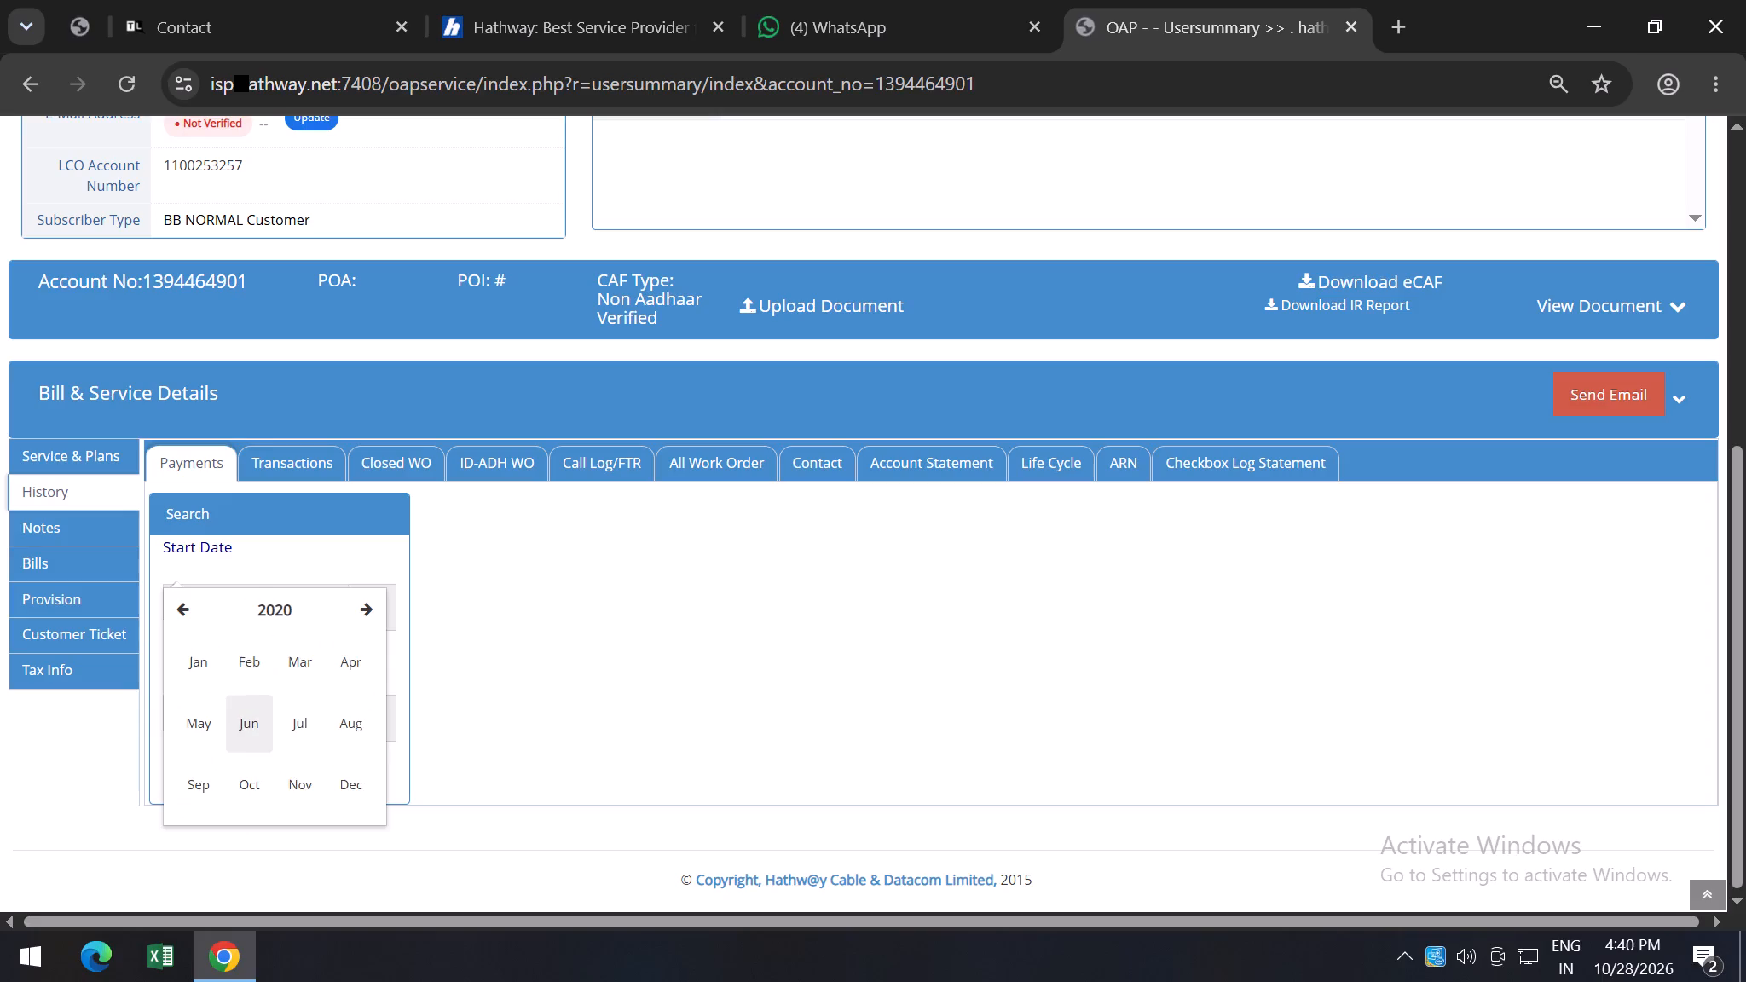
{"action": "left_click", "coordinate": [290, 765]}
{"action": "left_click", "coordinate": [298, 778]}
{"action": "scroll", "coordinate": [298, 778], "scroll_direction": "down", "scroll_amount": 15}
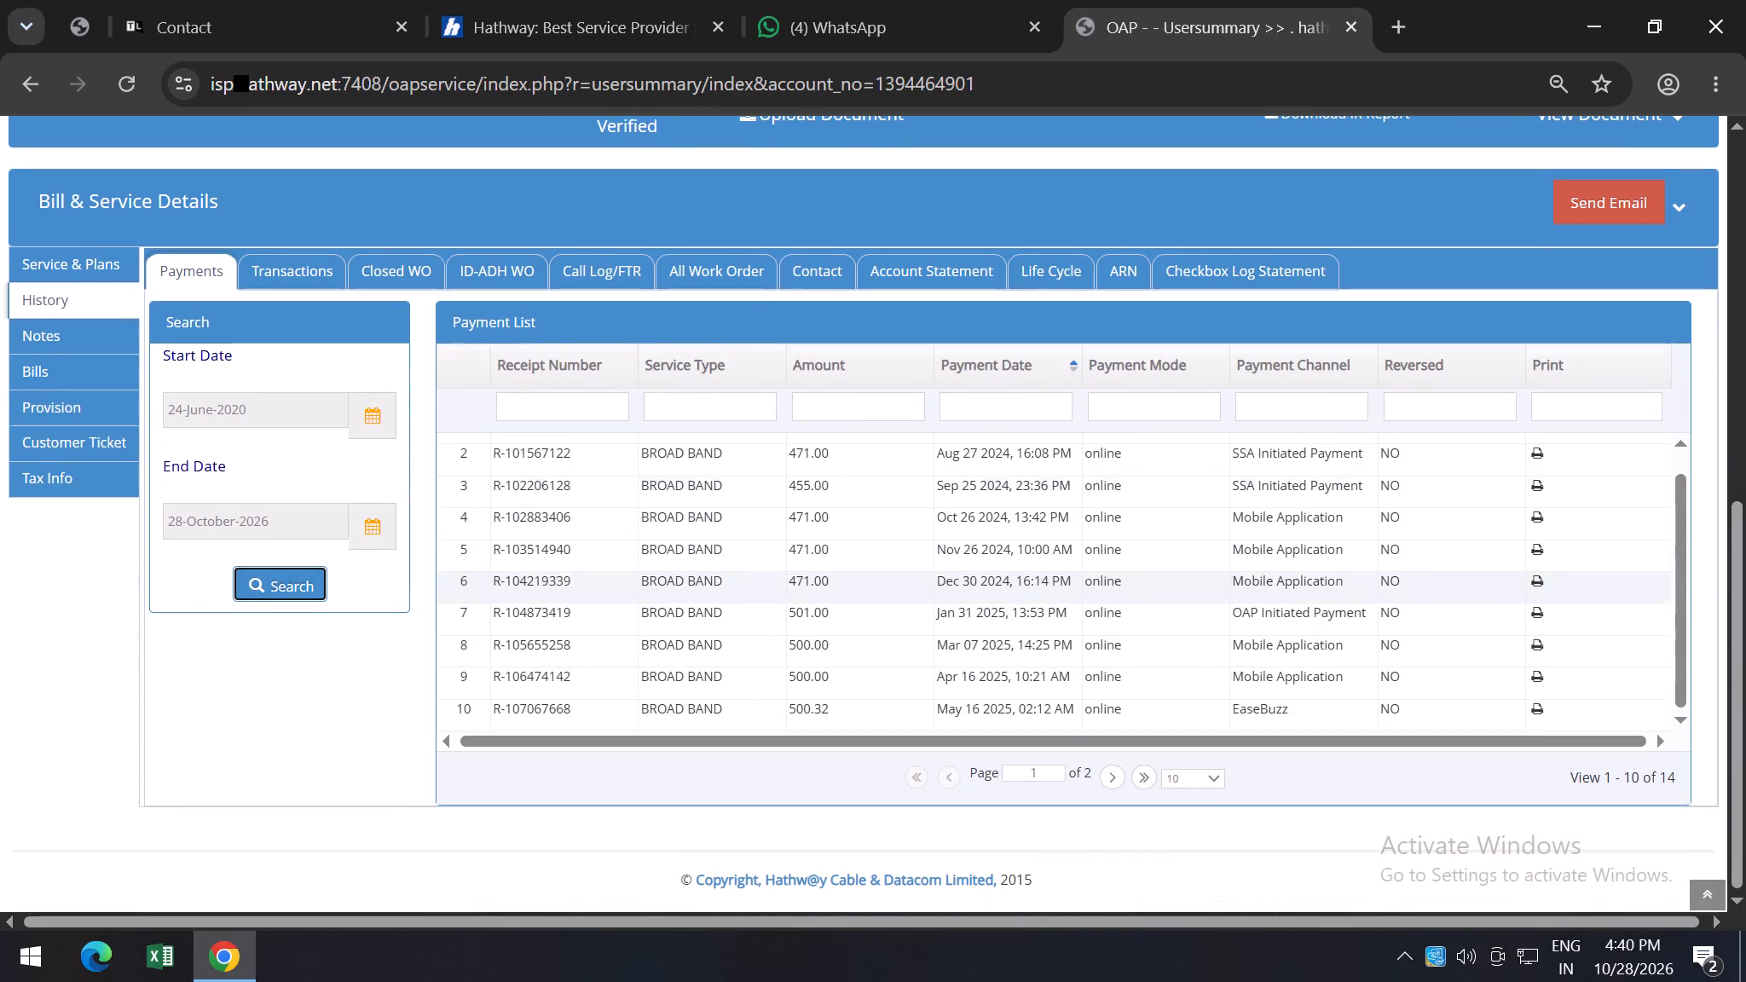
Review the last page of the payment list for the customer's most recent payments.
{"action": "left_click", "coordinate": [1138, 772]}
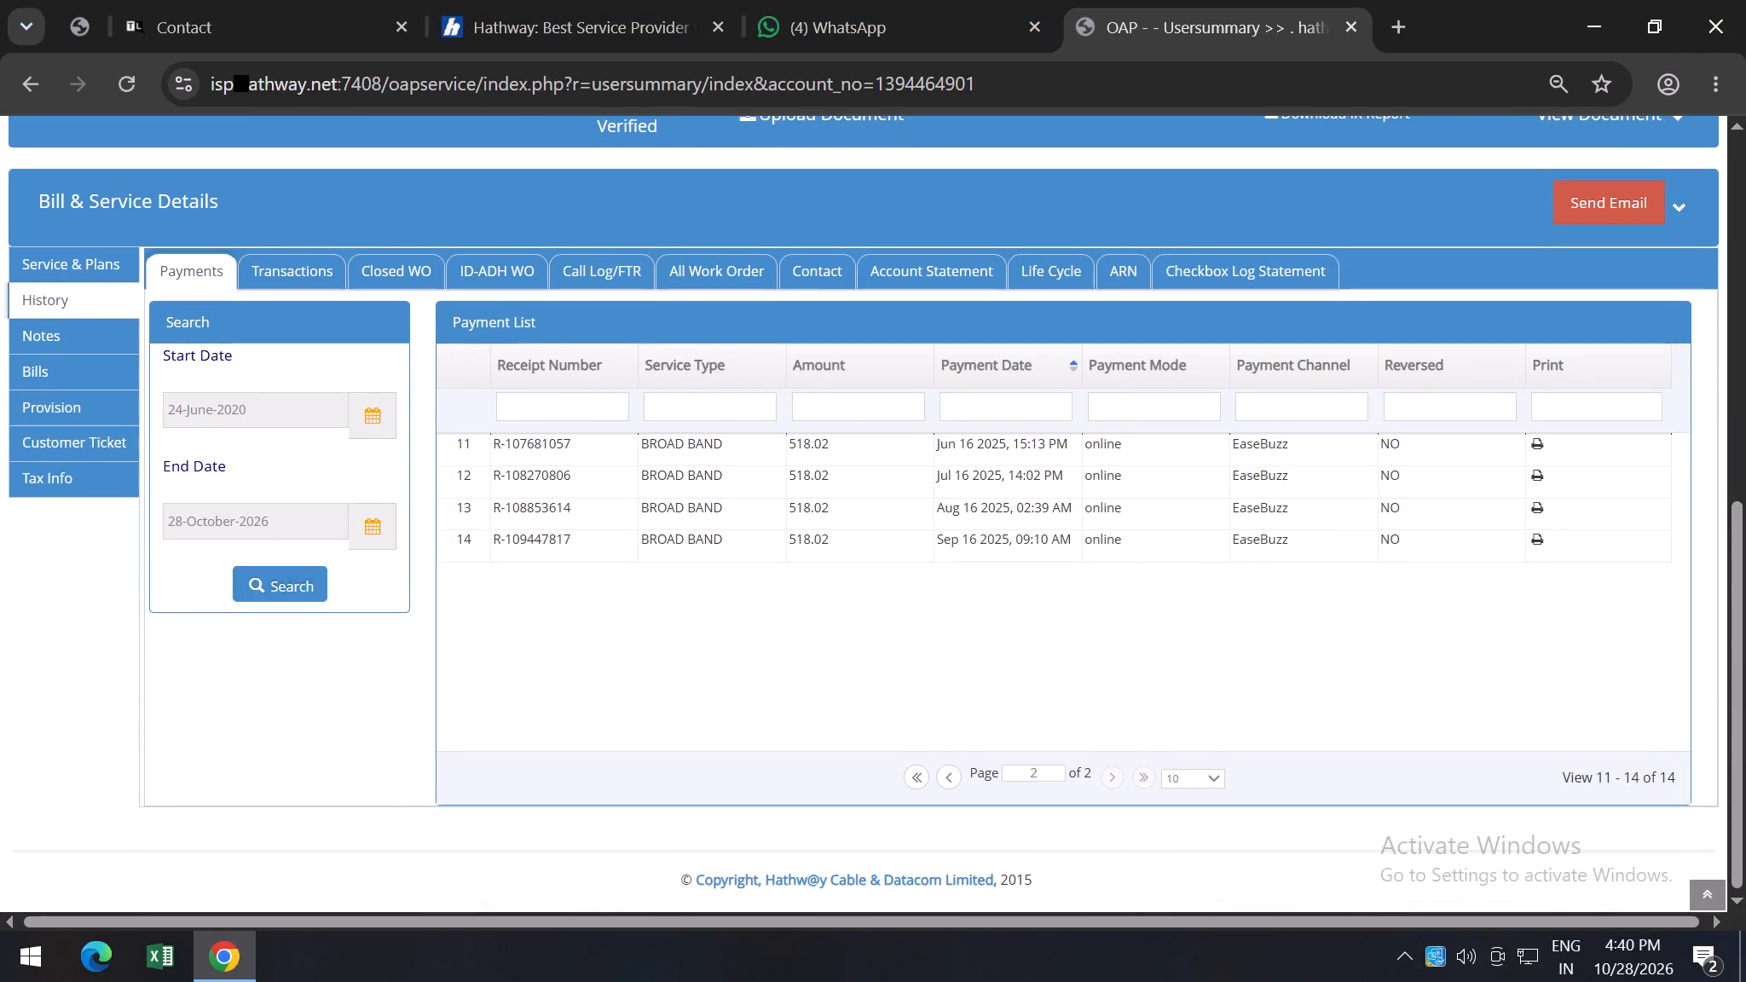
{"action": "scroll", "coordinate": [1062, 556], "scroll_direction": "down", "scroll_amount": 5}
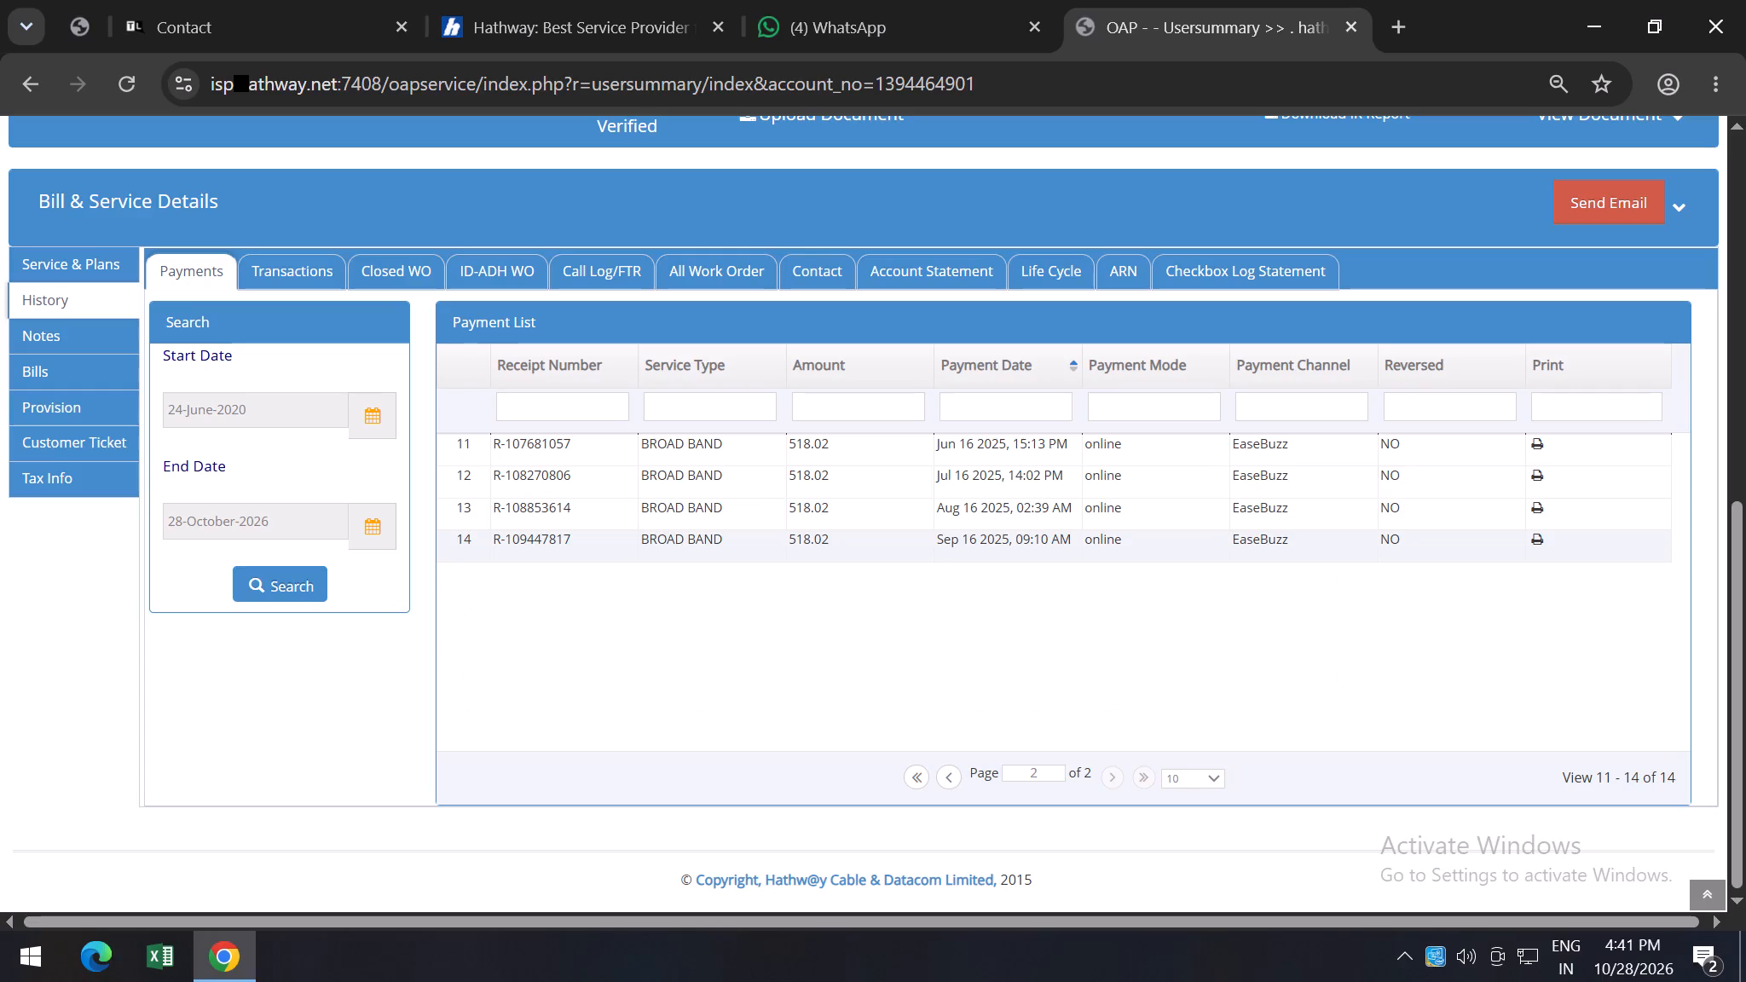
{"action": "double_click", "coordinate": [1143, 765]}
{"action": "scroll", "coordinate": [737, 586], "scroll_direction": "down", "scroll_amount": 8}
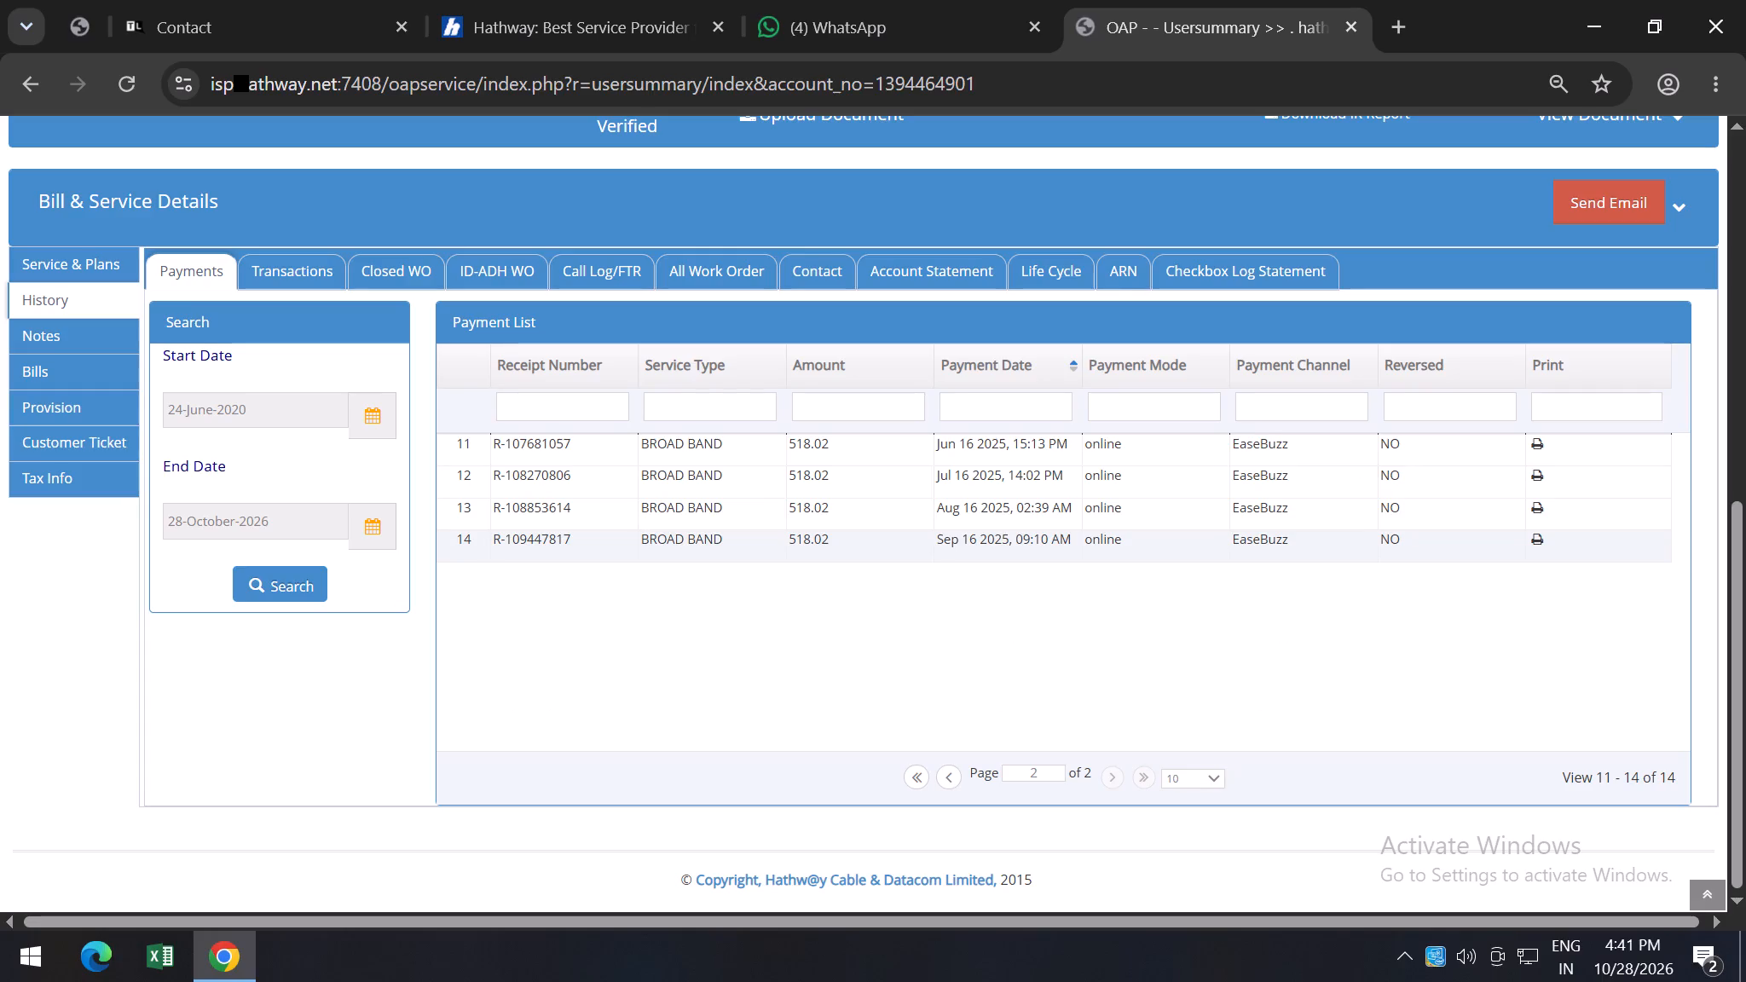
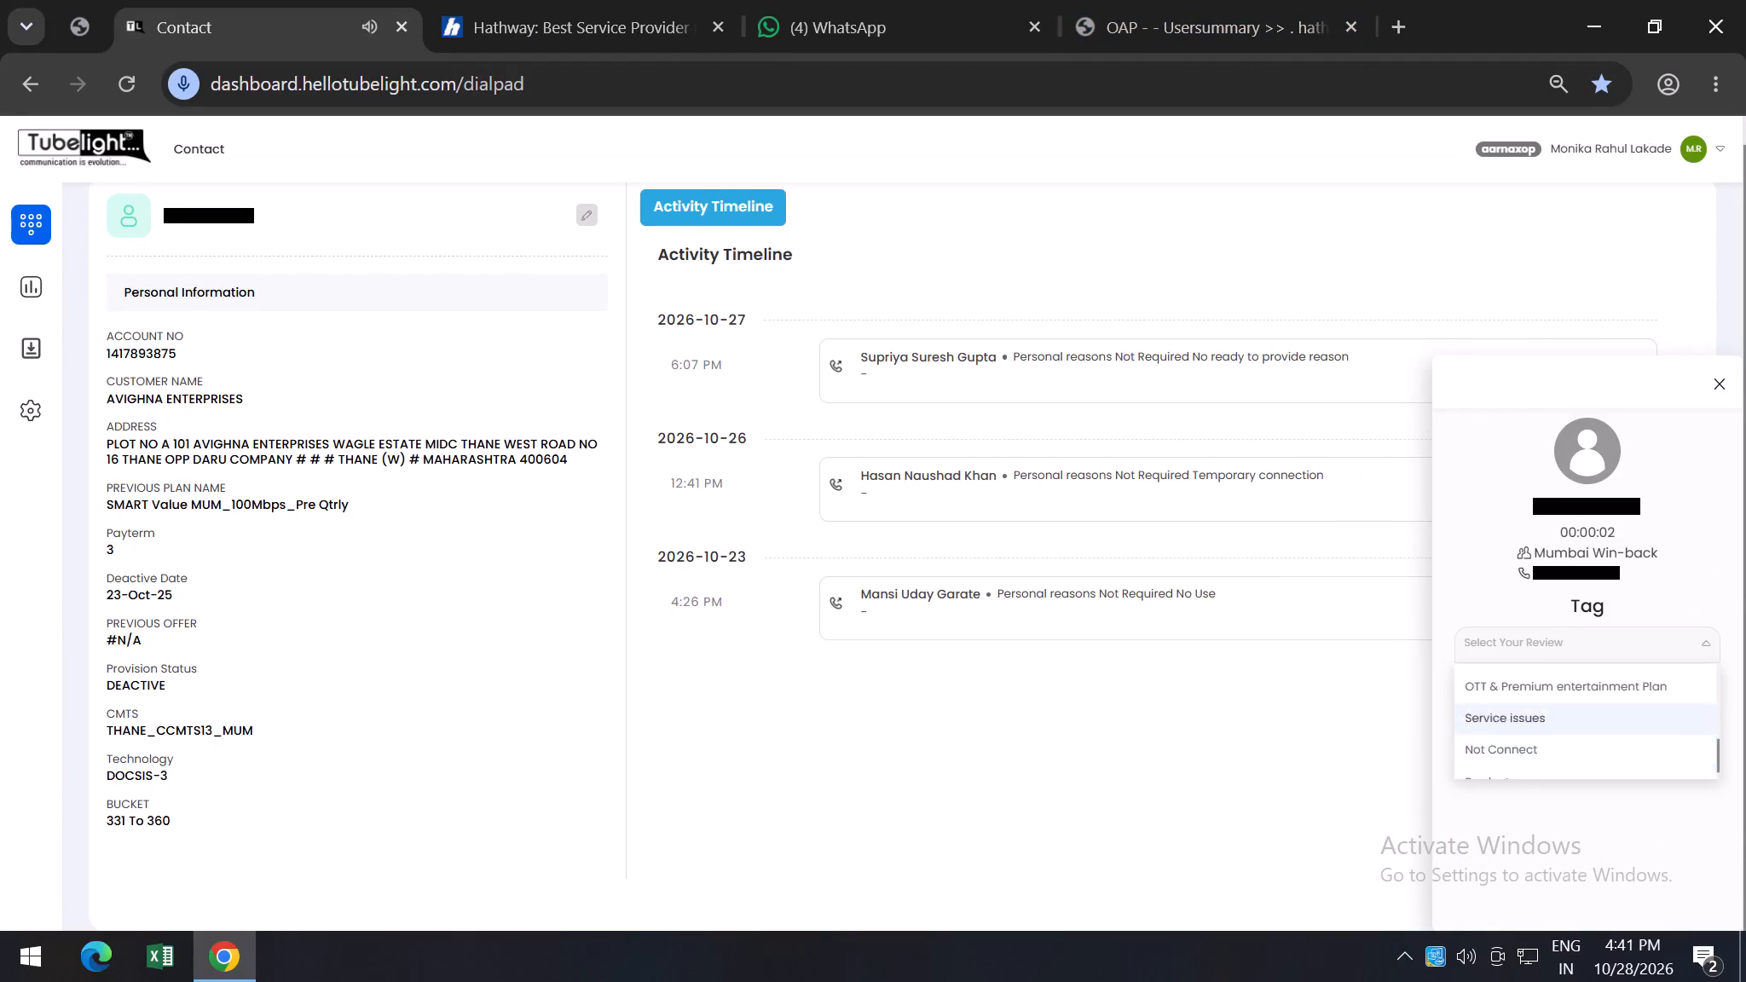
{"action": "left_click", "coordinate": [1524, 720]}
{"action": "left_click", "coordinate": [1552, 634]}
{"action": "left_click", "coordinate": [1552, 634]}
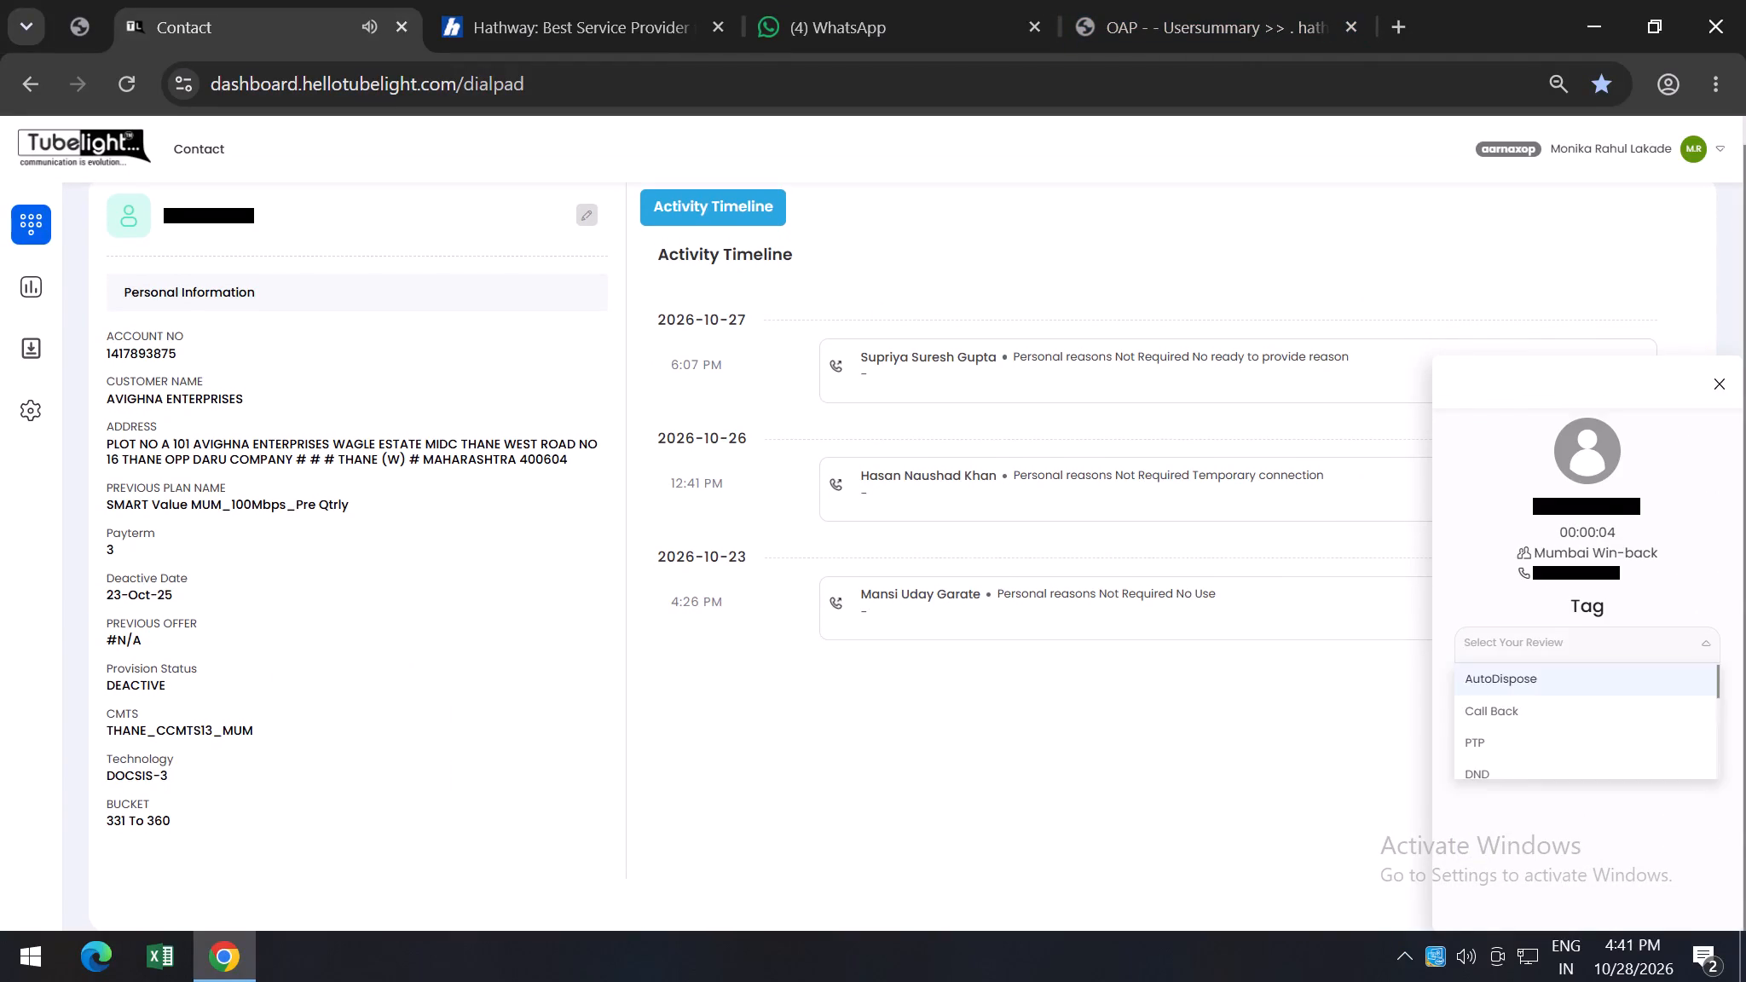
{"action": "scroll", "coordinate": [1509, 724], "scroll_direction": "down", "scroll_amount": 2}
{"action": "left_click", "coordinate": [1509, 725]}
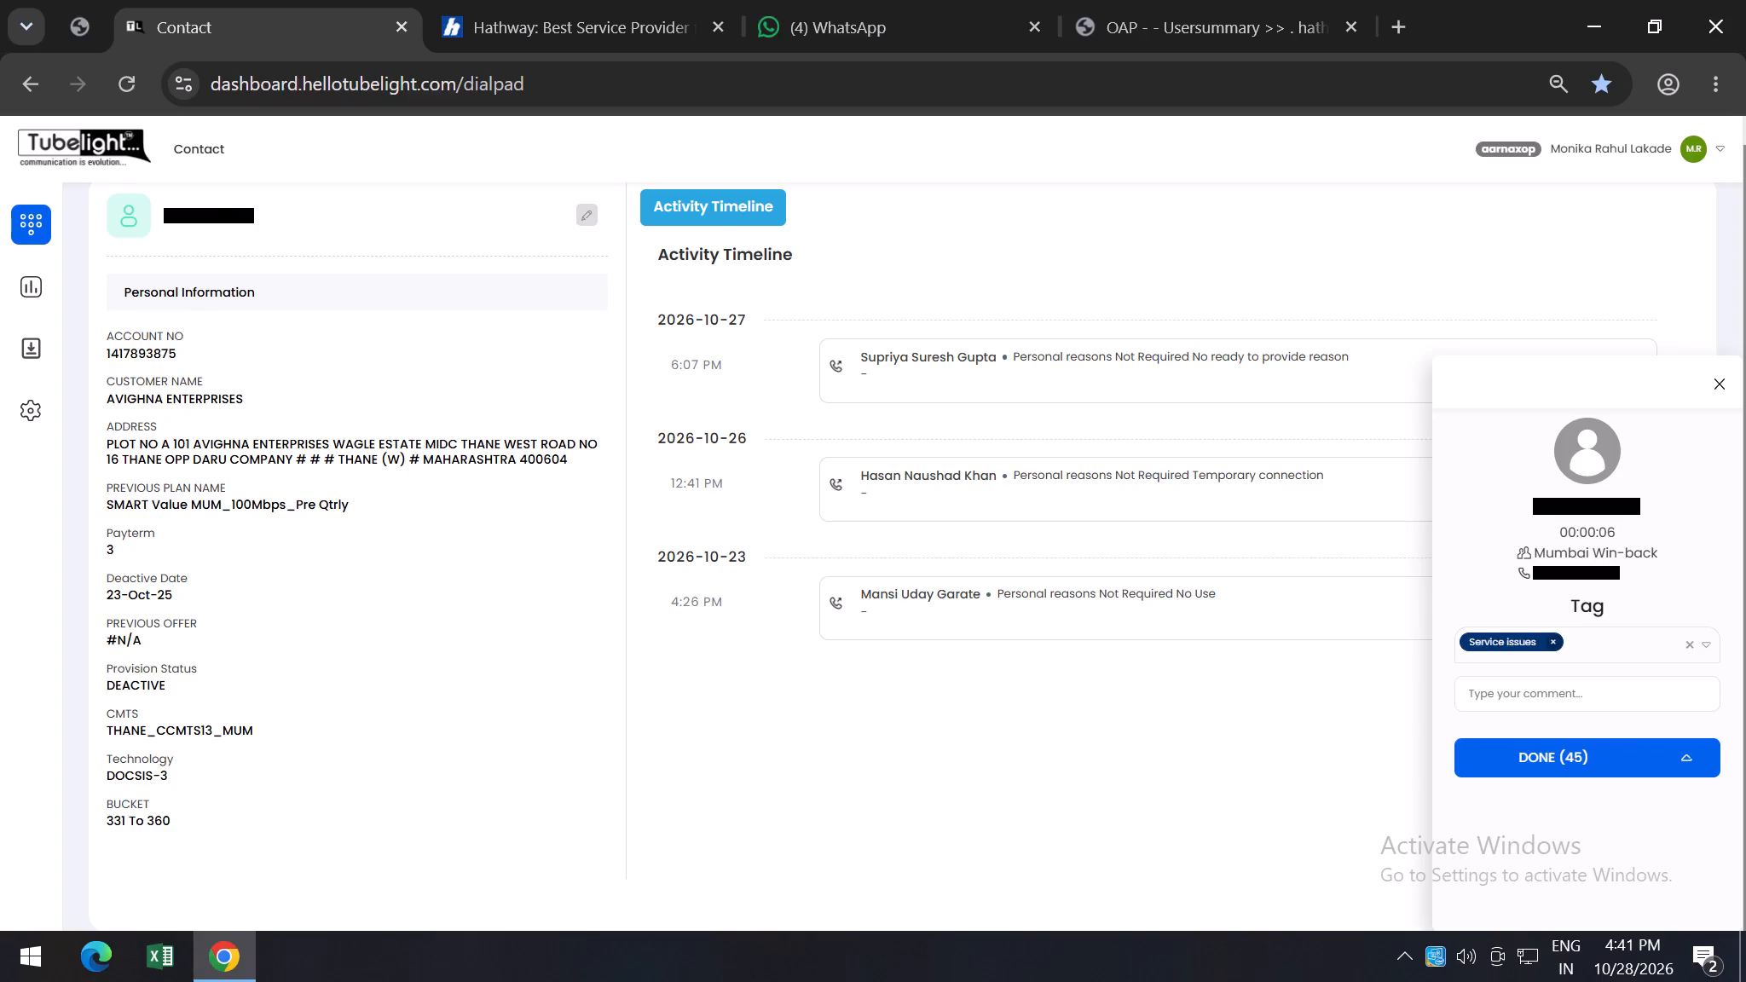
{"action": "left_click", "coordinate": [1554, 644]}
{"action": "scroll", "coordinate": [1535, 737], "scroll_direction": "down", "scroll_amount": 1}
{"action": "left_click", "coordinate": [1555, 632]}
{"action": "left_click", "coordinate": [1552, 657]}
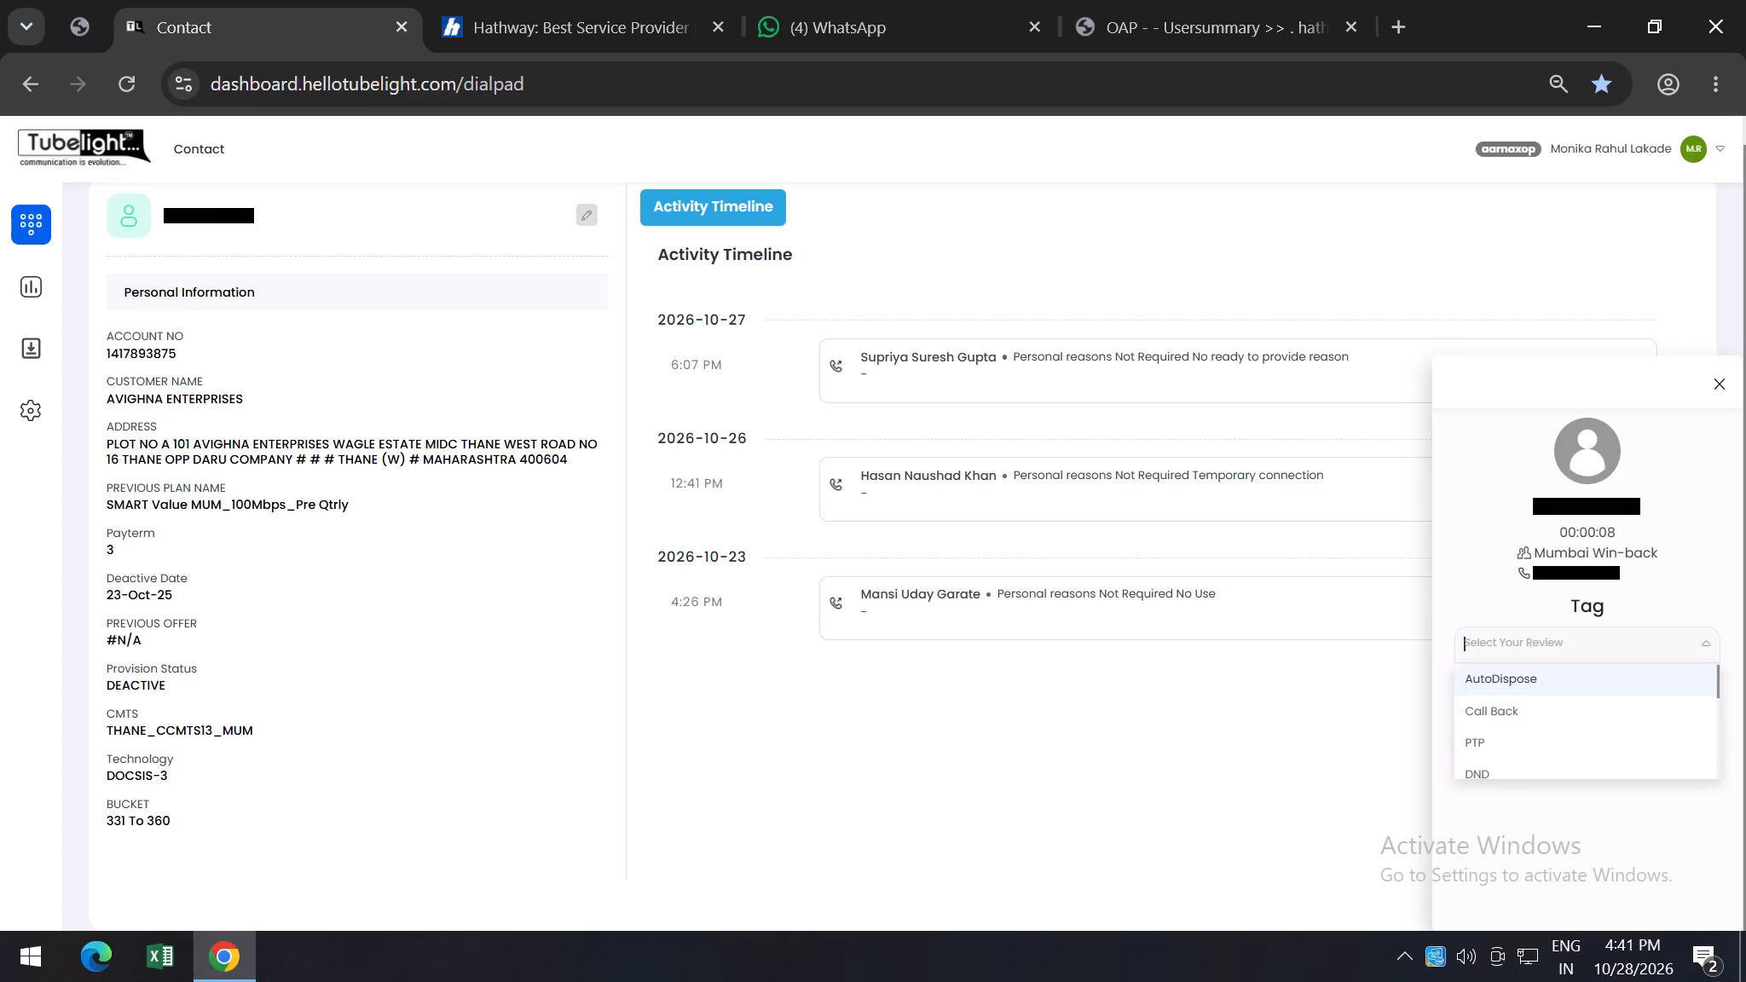
Tag the Mumbai Win-back call as Not Connect.
{"action": "scroll", "coordinate": [1496, 759], "scroll_direction": "down", "scroll_amount": 2}
{"action": "left_click", "coordinate": [1511, 750]}
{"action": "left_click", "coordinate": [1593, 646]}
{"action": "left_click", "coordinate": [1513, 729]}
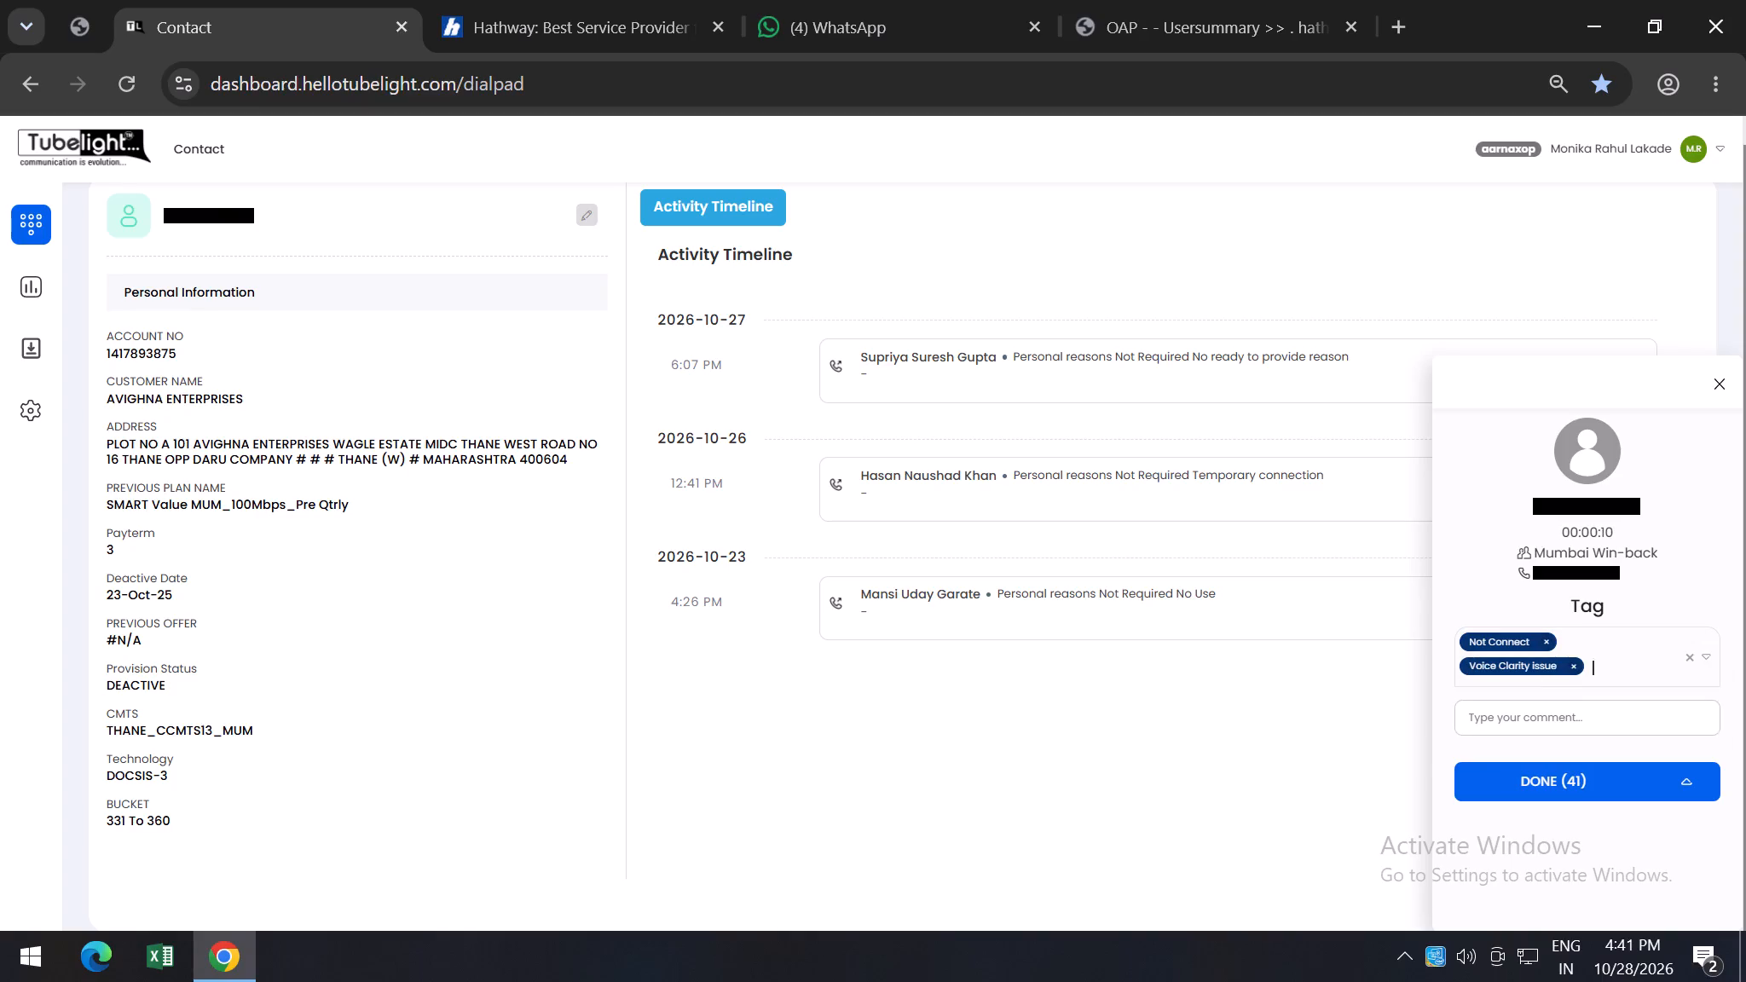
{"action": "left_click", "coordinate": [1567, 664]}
Add Not Contactable as the call's second-level tag and open the choices for the next-level reason.
{"action": "left_click", "coordinate": [1578, 655]}
{"action": "left_click", "coordinate": [1536, 713]}
{"action": "left_click_drag", "start_coordinate": [1621, 641], "coordinate": [1586, 707]}
{"action": "scroll", "coordinate": [1552, 745], "scroll_direction": "down", "scroll_amount": 1}
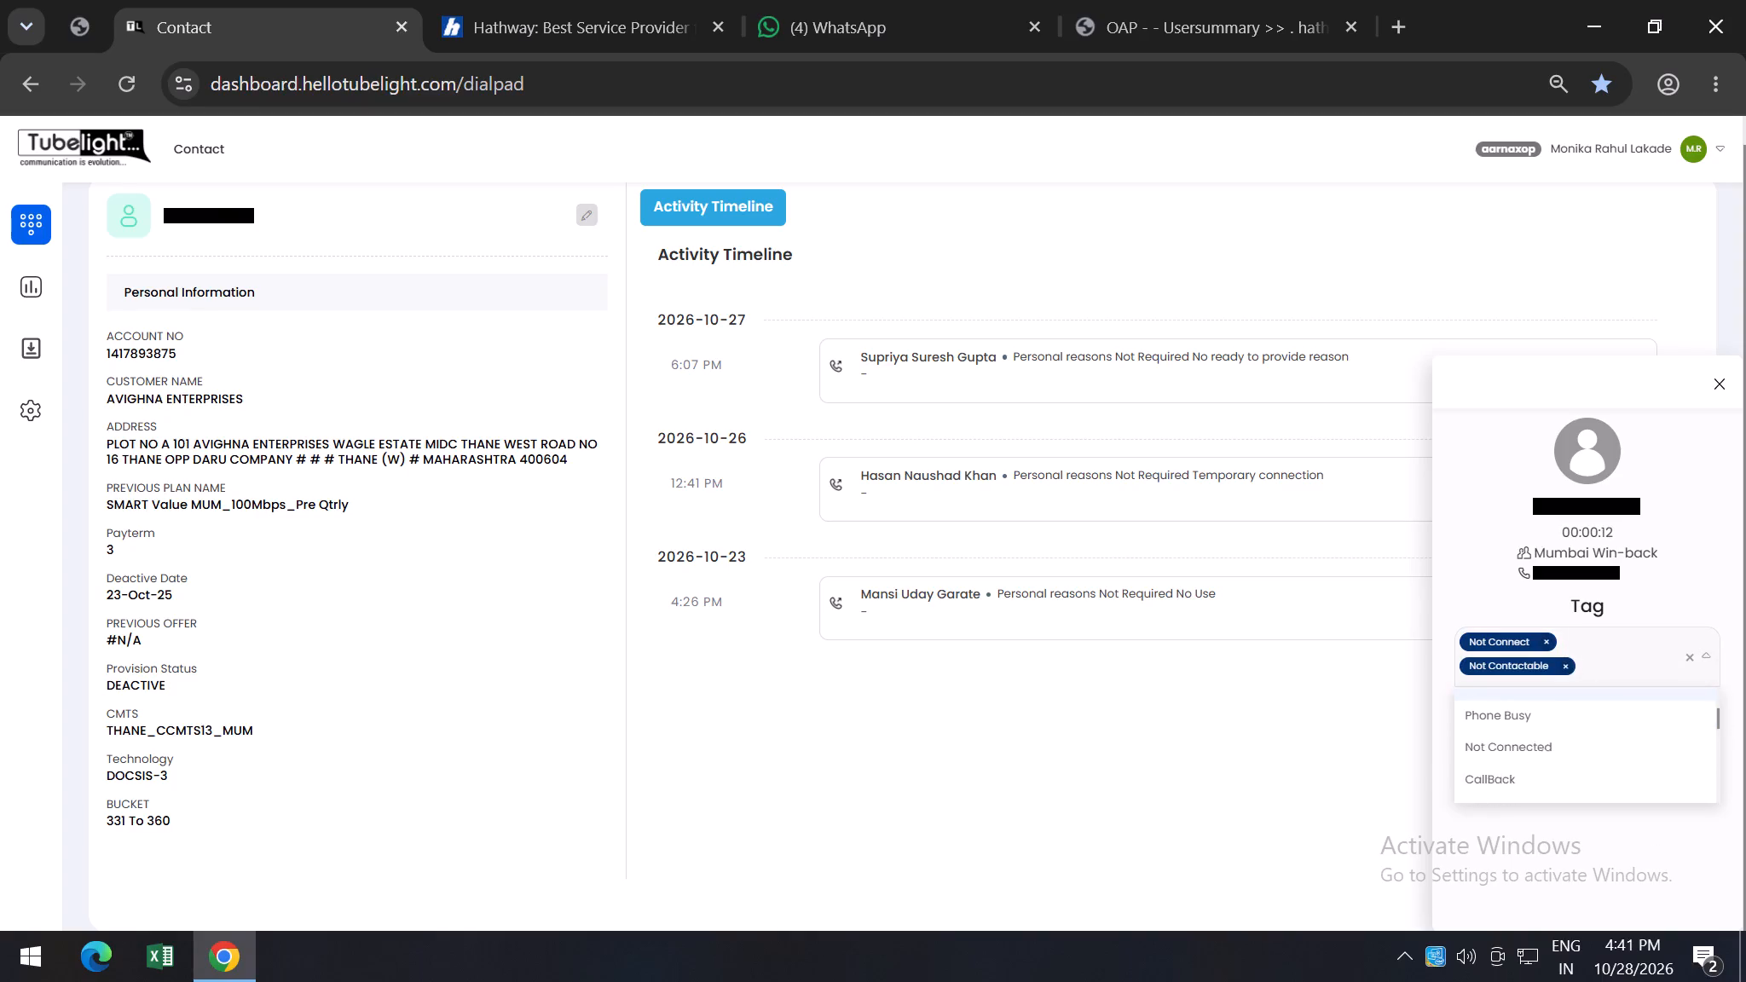
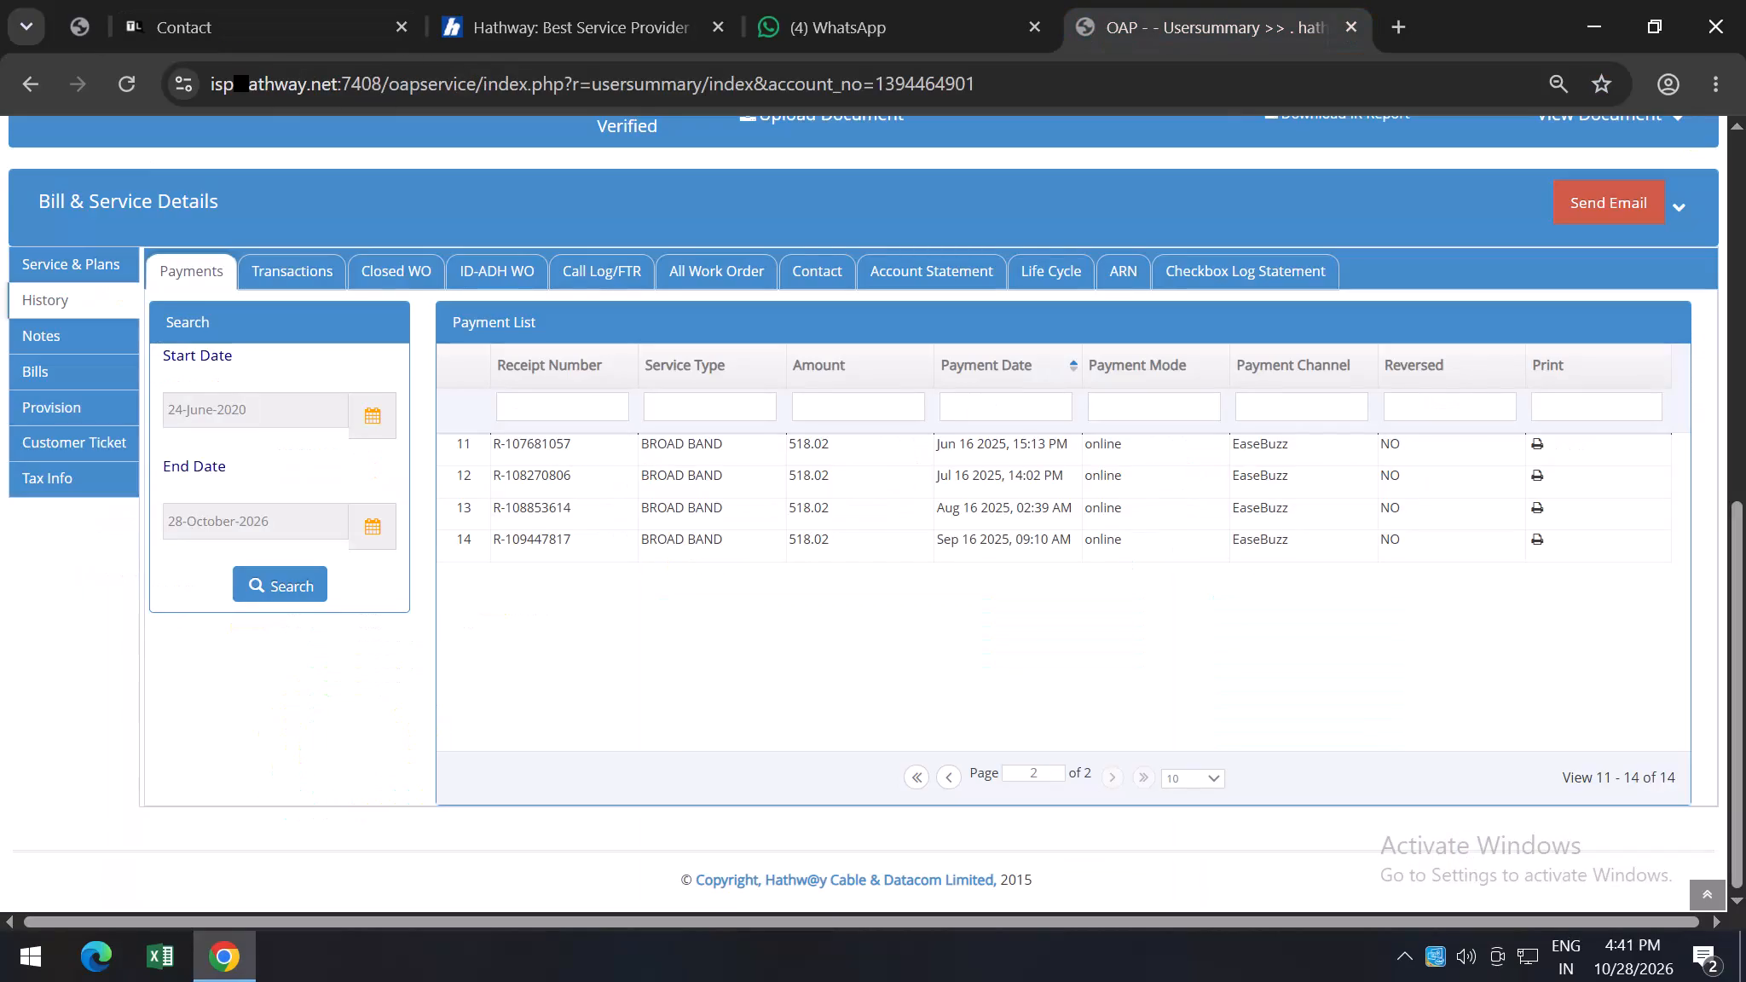
Try to reveal the masked mobile number and e-mail address in the deactivated customer's service details.
{"action": "scroll", "coordinate": [1003, 350], "scroll_direction": "up", "scroll_amount": 9}
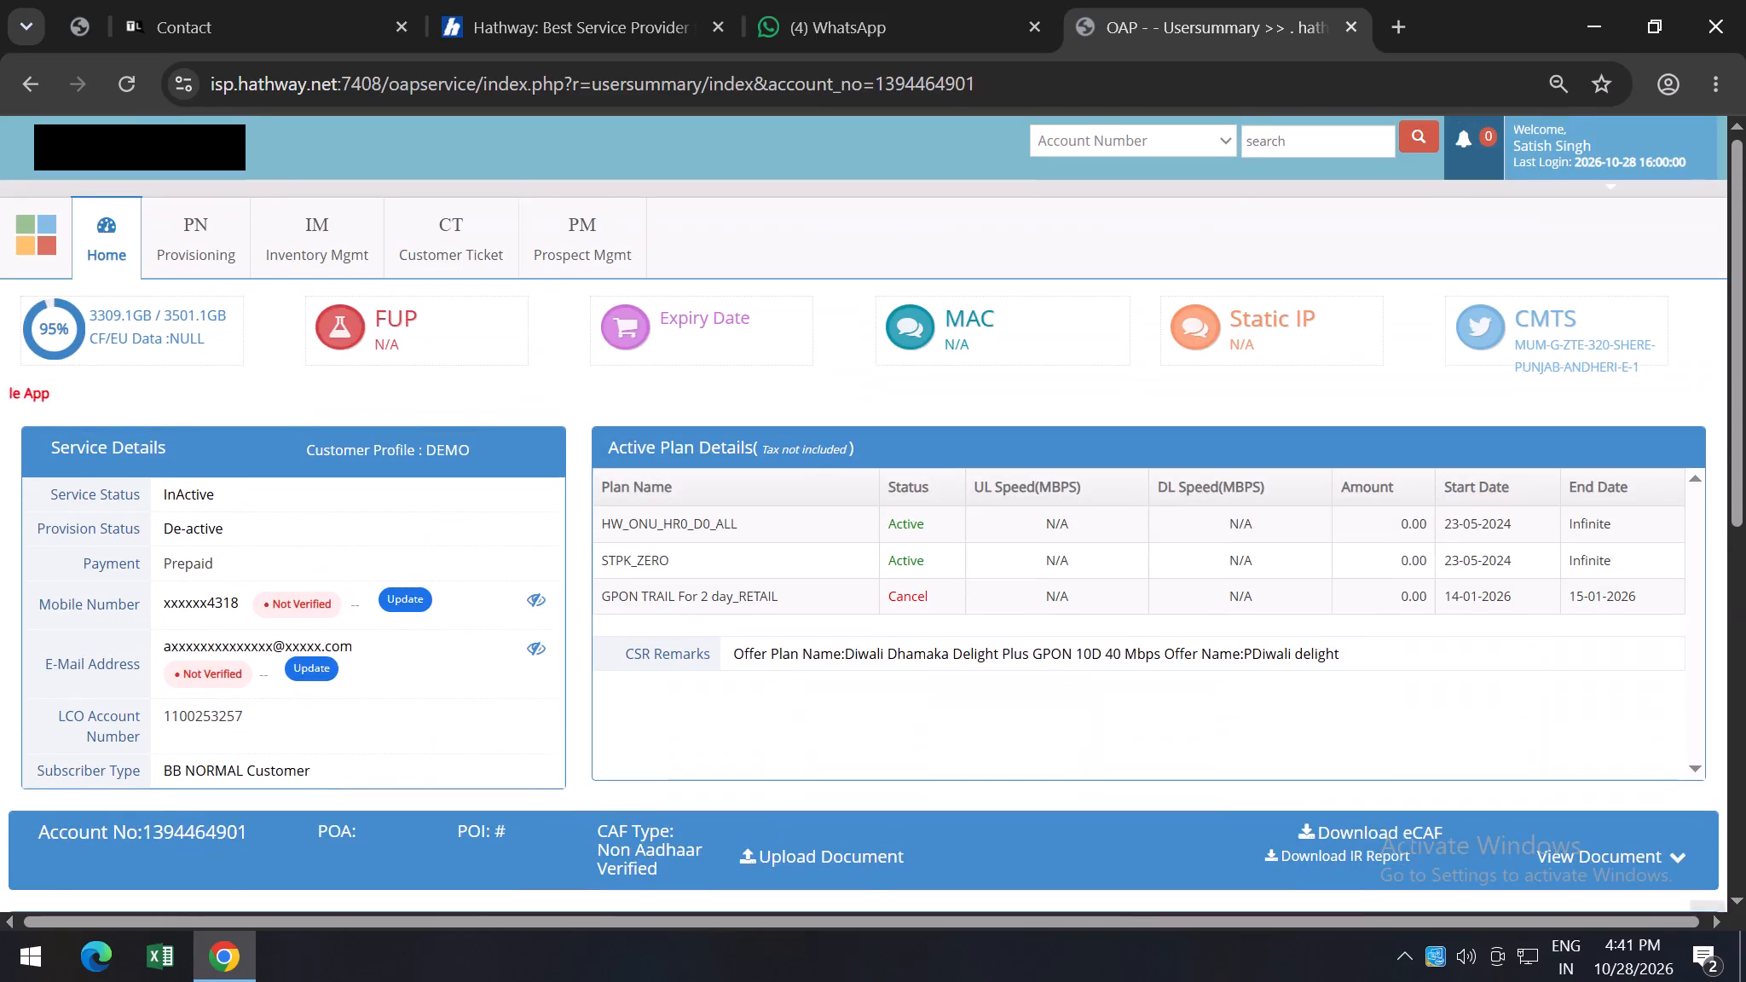
{"action": "left_click", "coordinate": [546, 608]}
{"action": "left_click", "coordinate": [541, 609]}
{"action": "double_click", "coordinate": [535, 643]}
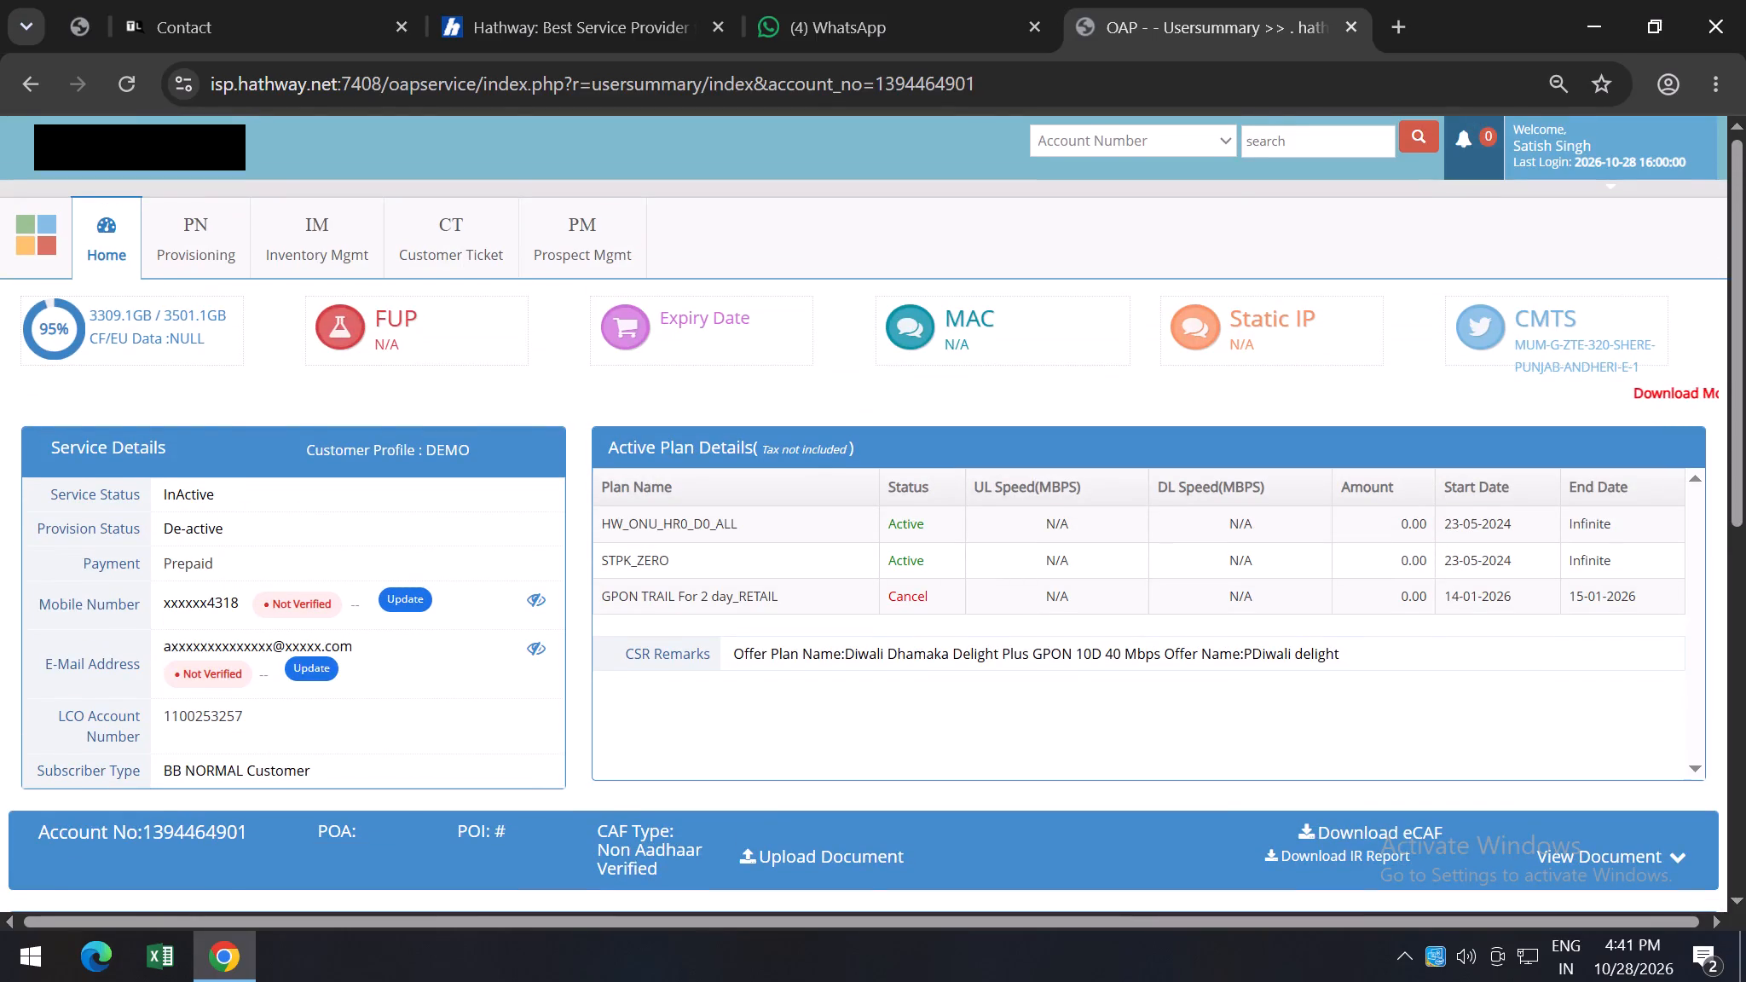
Switch back to the Tubelight dialpad dashboard with the Mumbai Win-back callback list.
{"action": "left_click", "coordinate": [230, 0]}
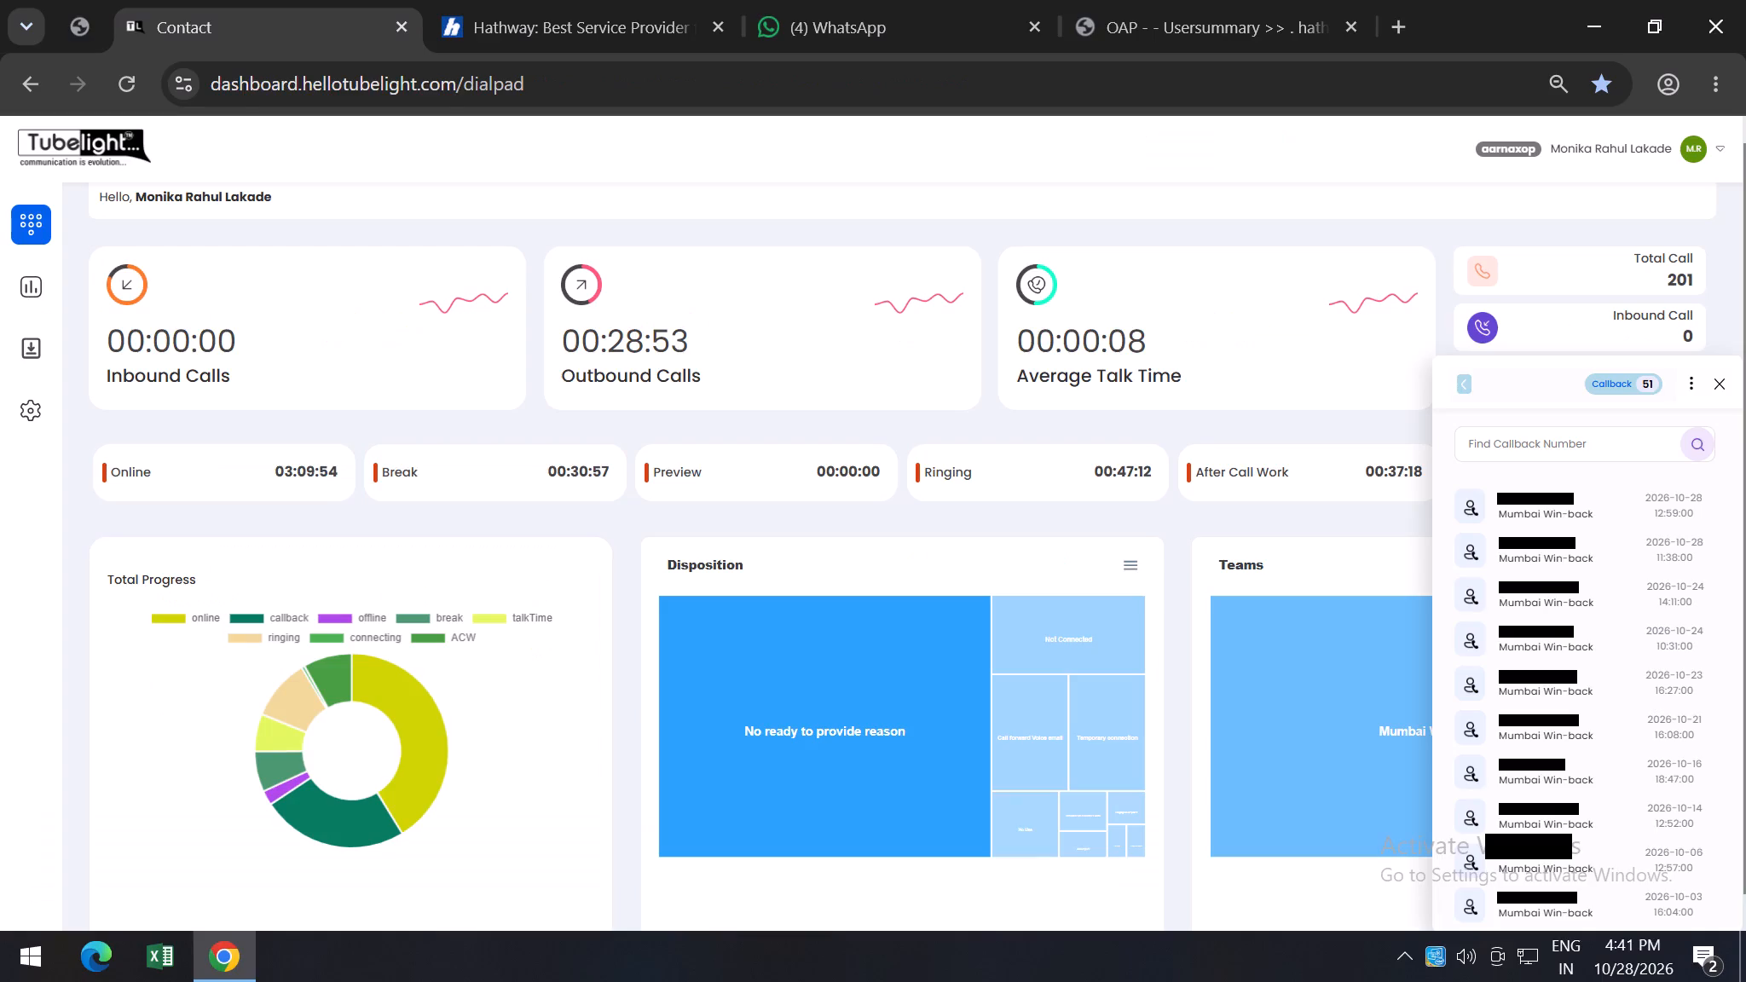
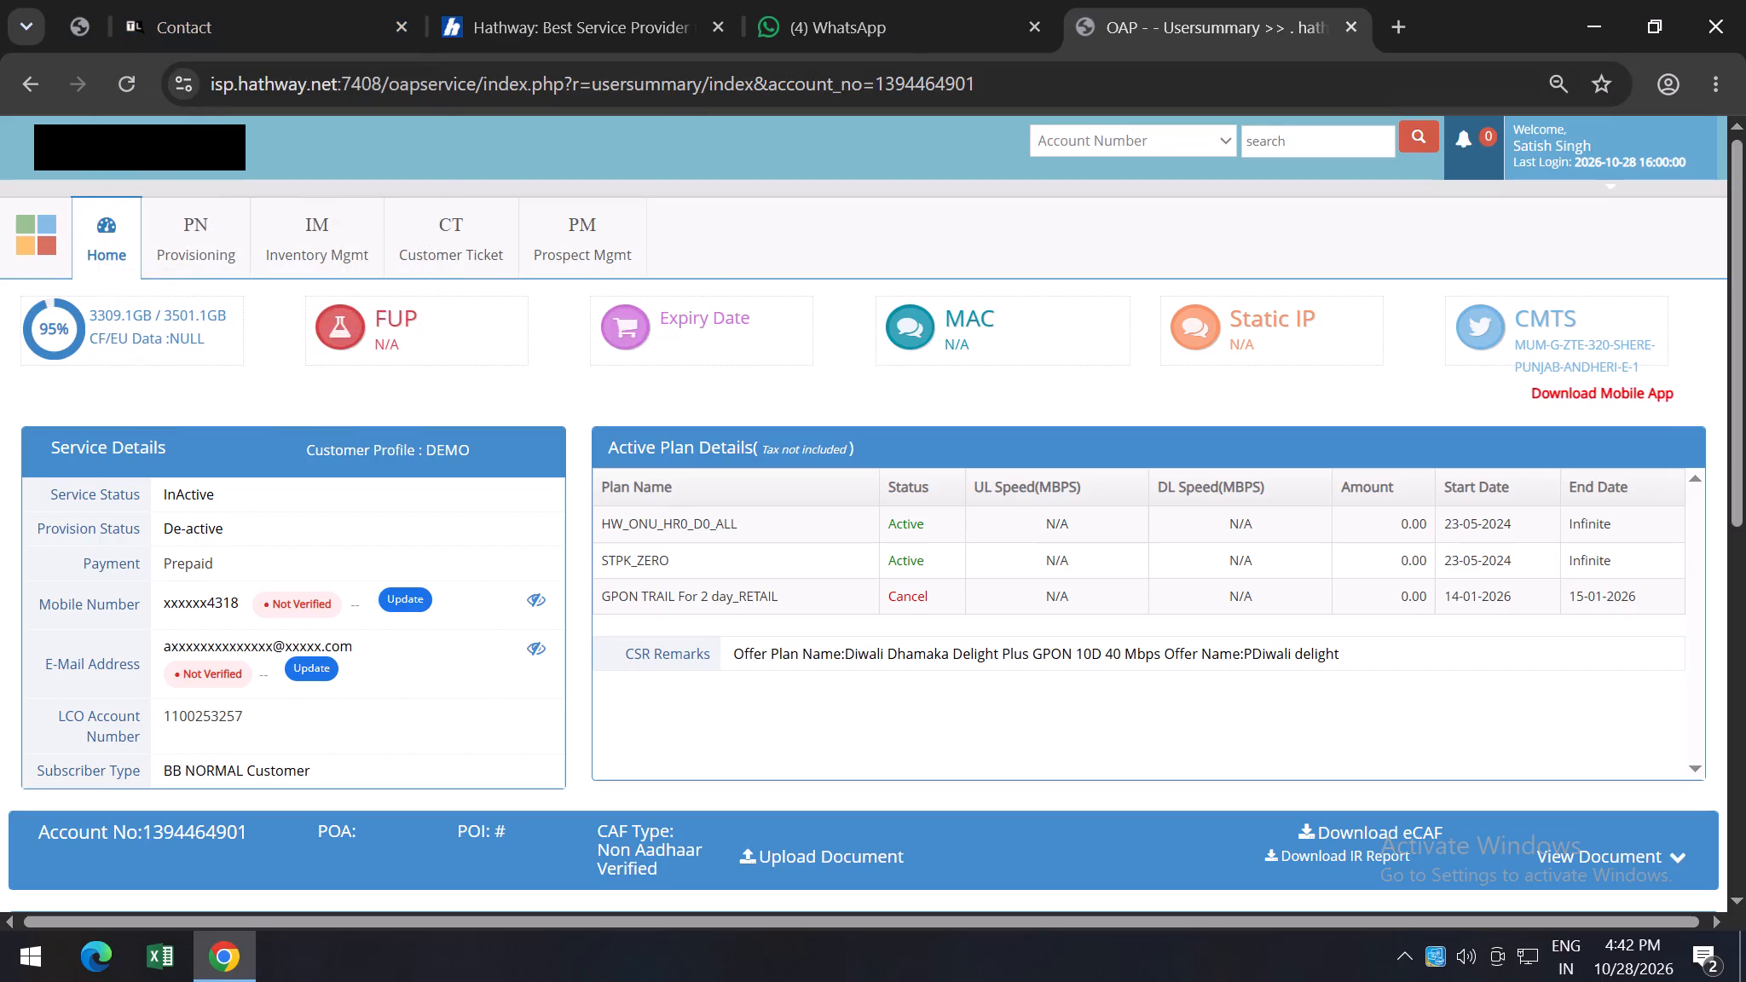
Unmask the customer's registered mobile number and e-mail address in the service details to view the contact information.
{"action": "left_click", "coordinate": [532, 597]}
{"action": "left_click", "coordinate": [541, 650]}
{"action": "left_click", "coordinate": [546, 588]}
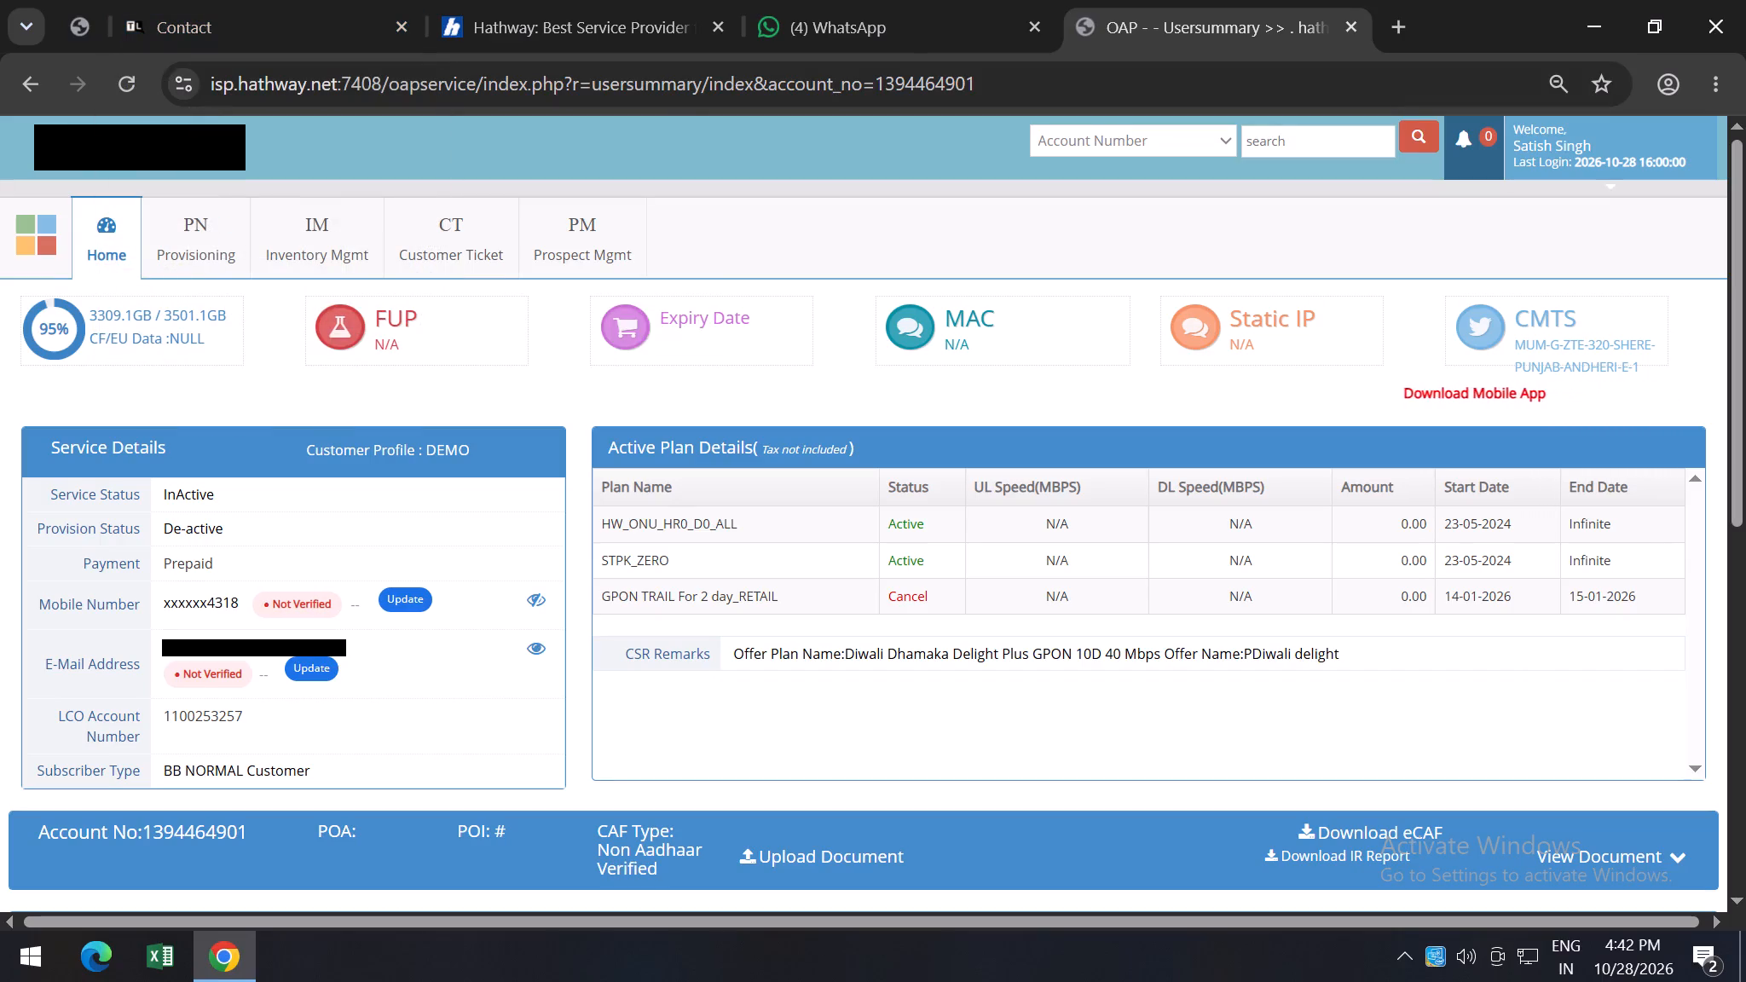
Reveal the customer's masked mobile number in the account's service details and switch to the dialer dashboard.
{"action": "left_click", "coordinate": [532, 644]}
{"action": "left_click", "coordinate": [532, 644]}
{"action": "left_click", "coordinate": [543, 599]}
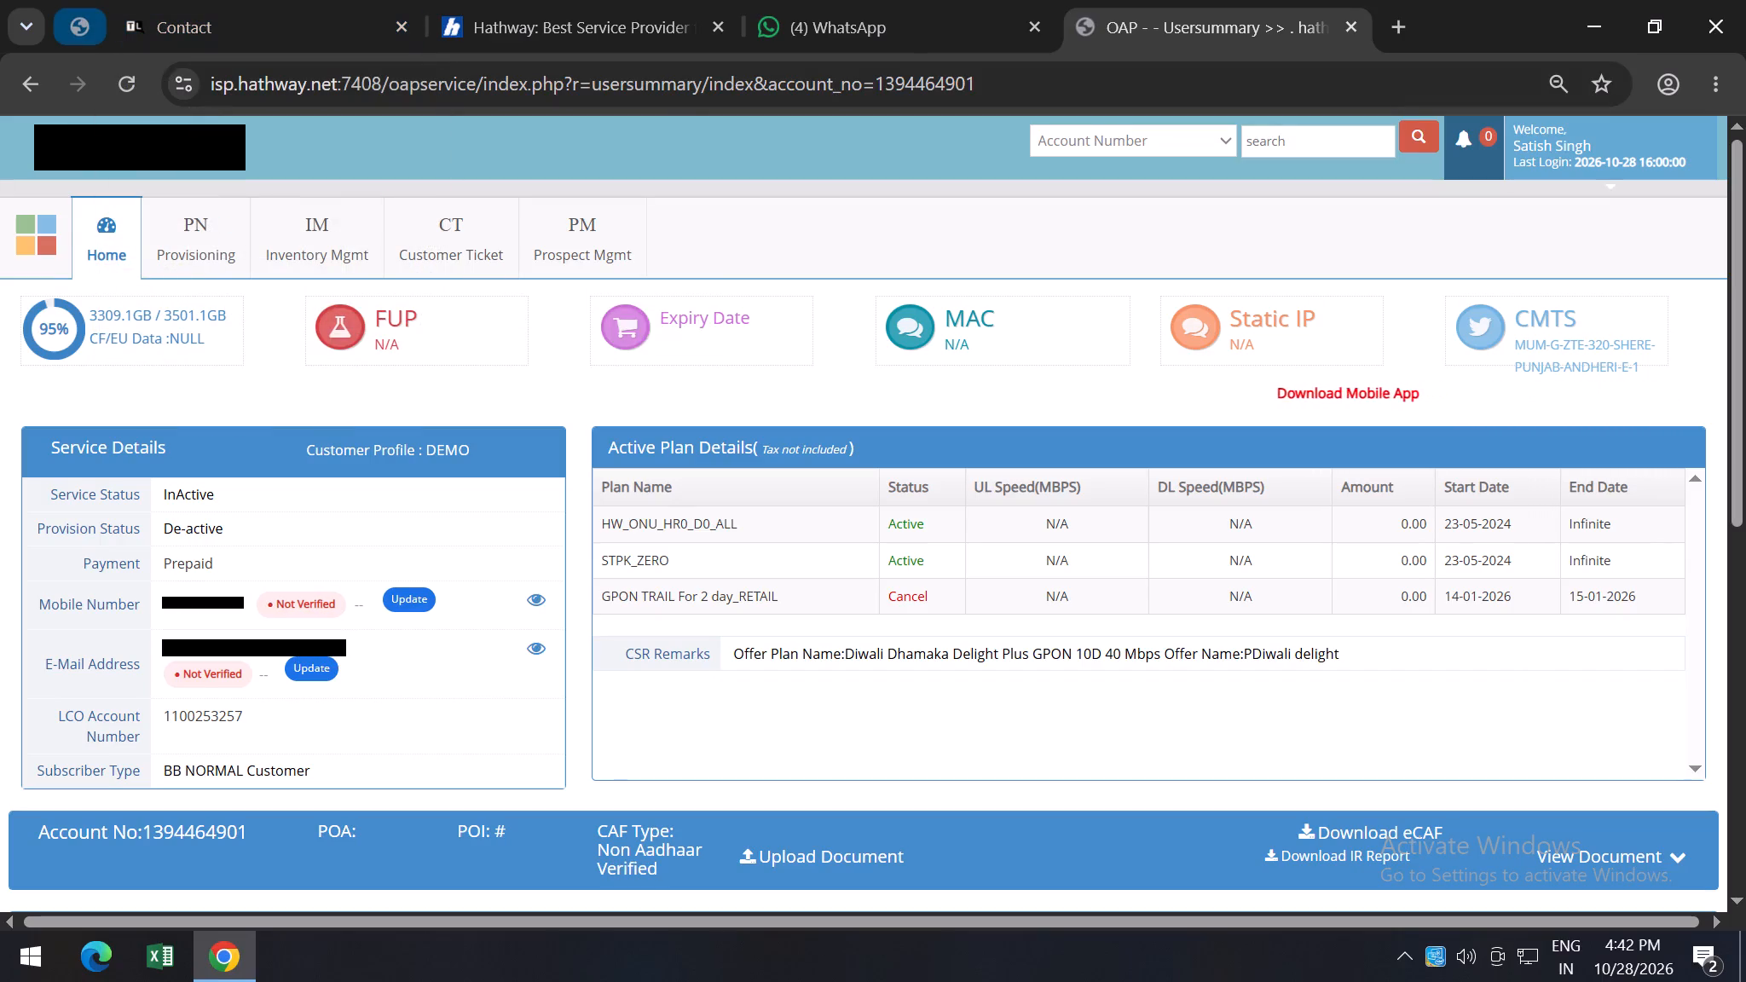
{"action": "left_click", "coordinate": [208, 0]}
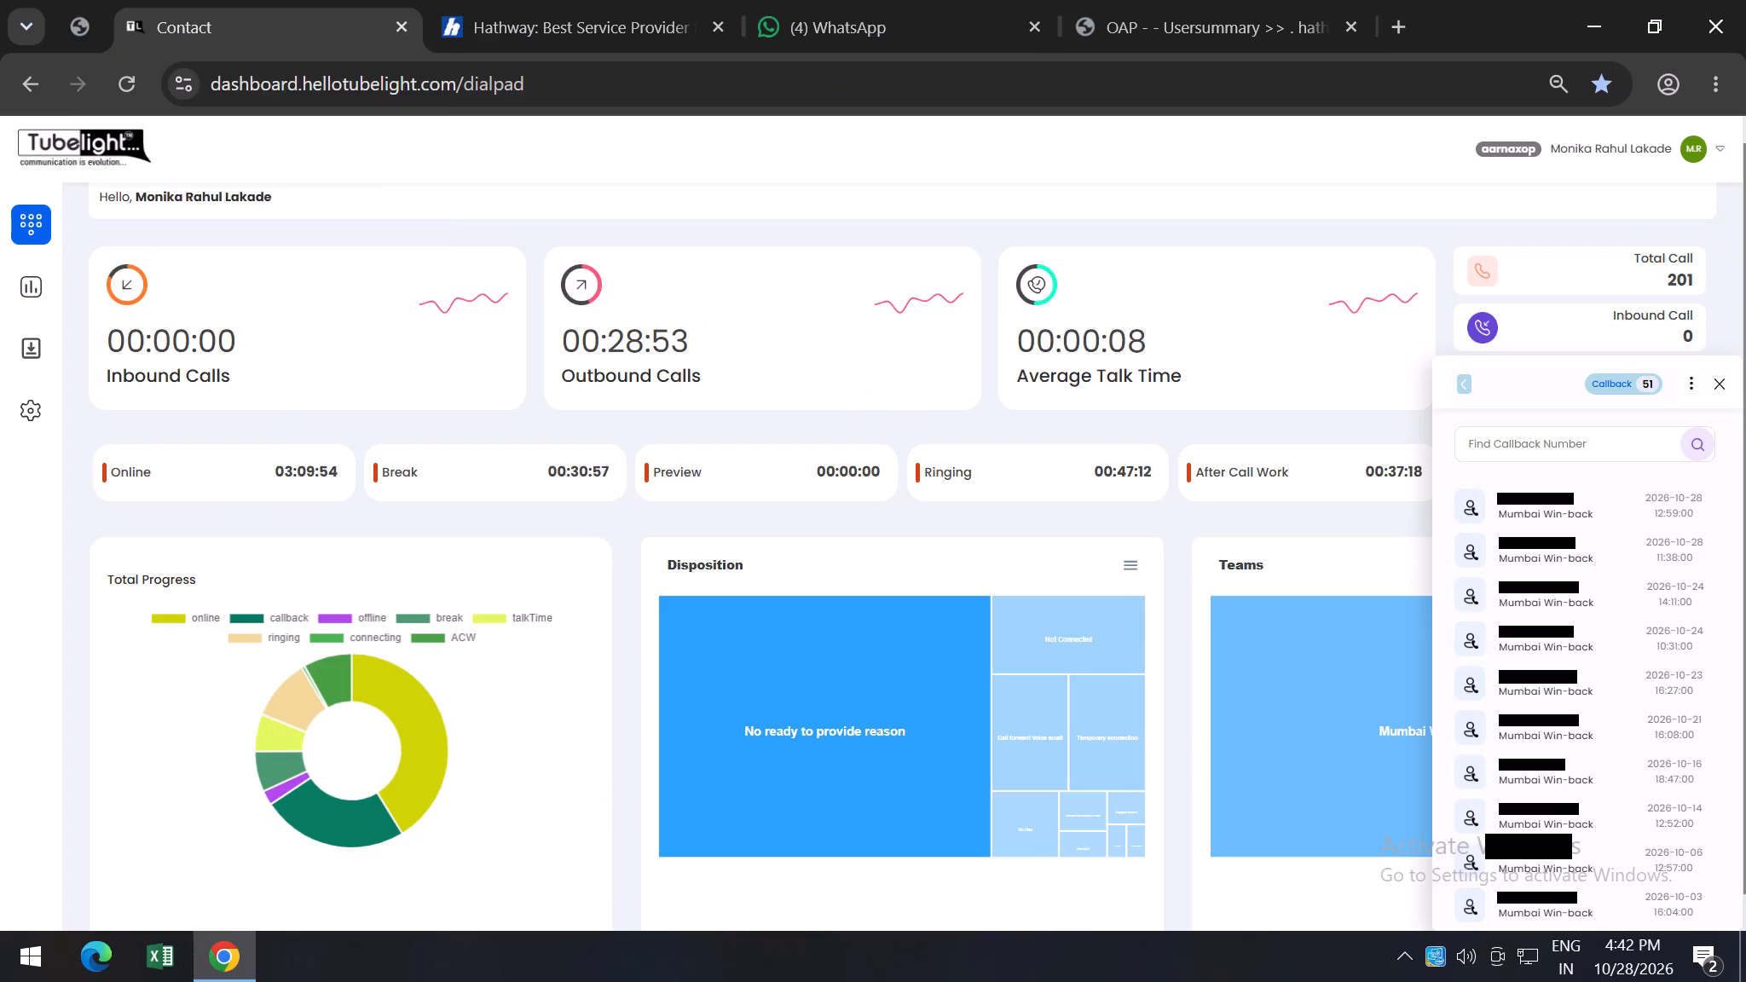
Back in the OAP portal, rerun the account's payment history search and go to the last page of the payment list.
{"action": "left_click", "coordinate": [1246, 9]}
{"action": "scroll", "coordinate": [368, 663], "scroll_direction": "down", "scroll_amount": 5}
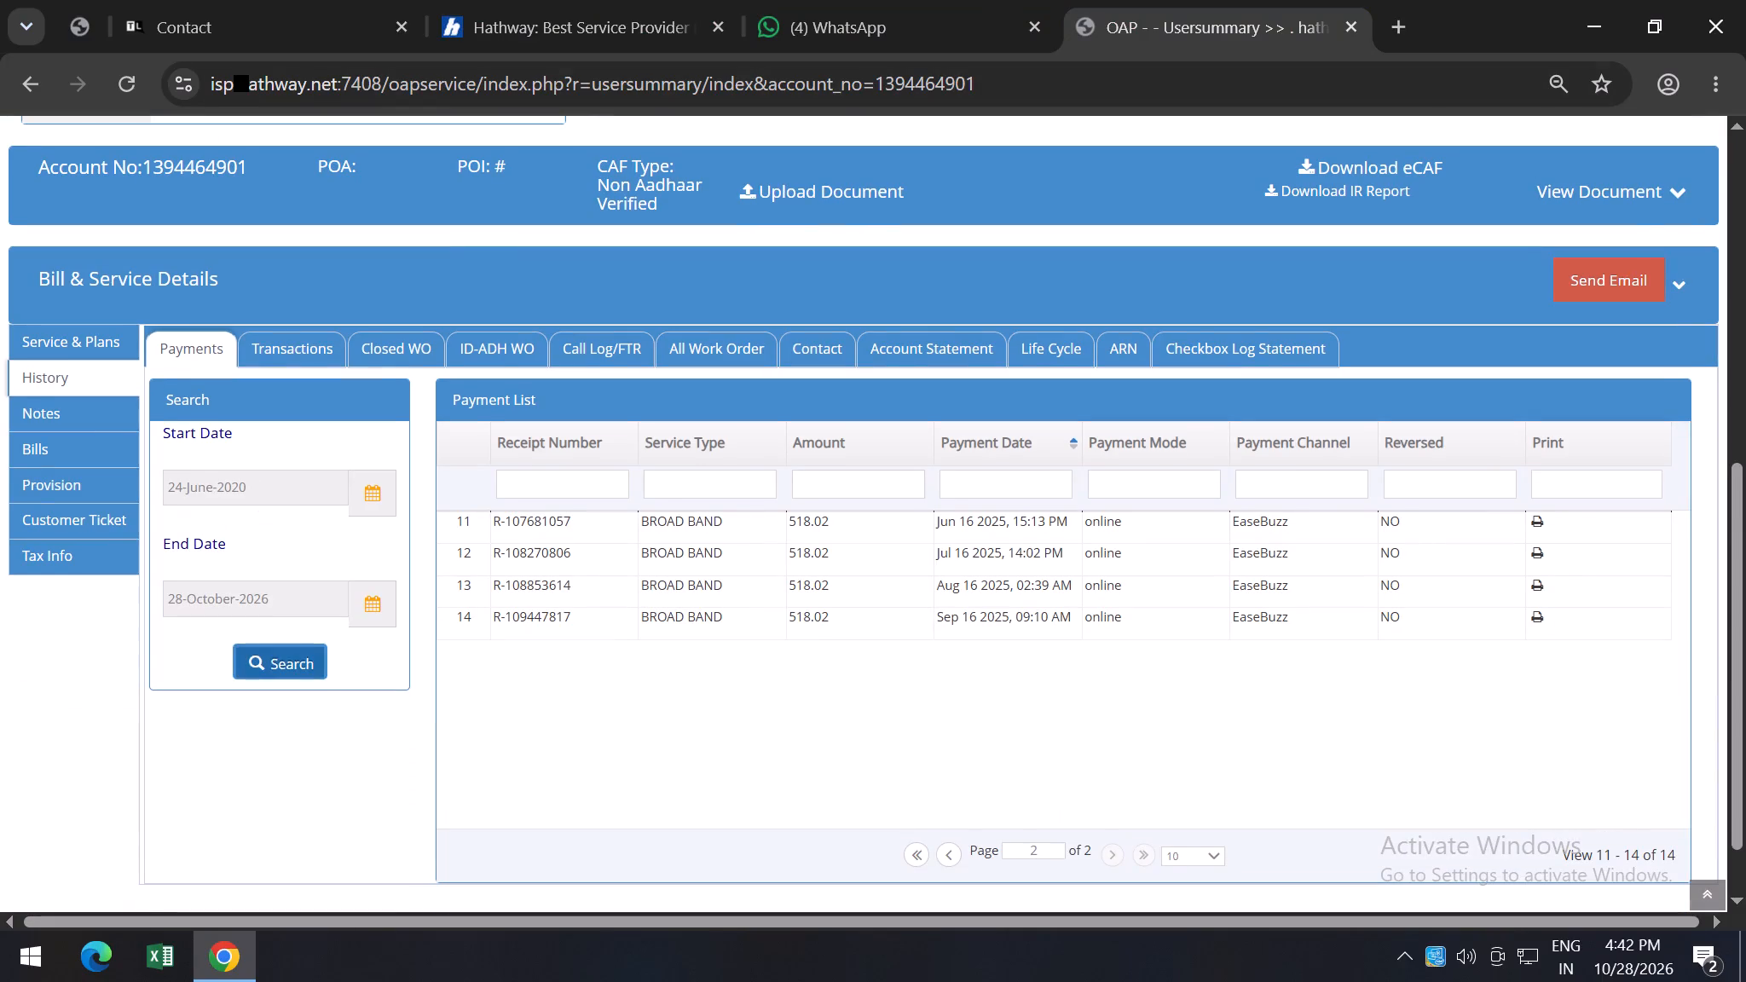
{"action": "left_click", "coordinate": [291, 647]}
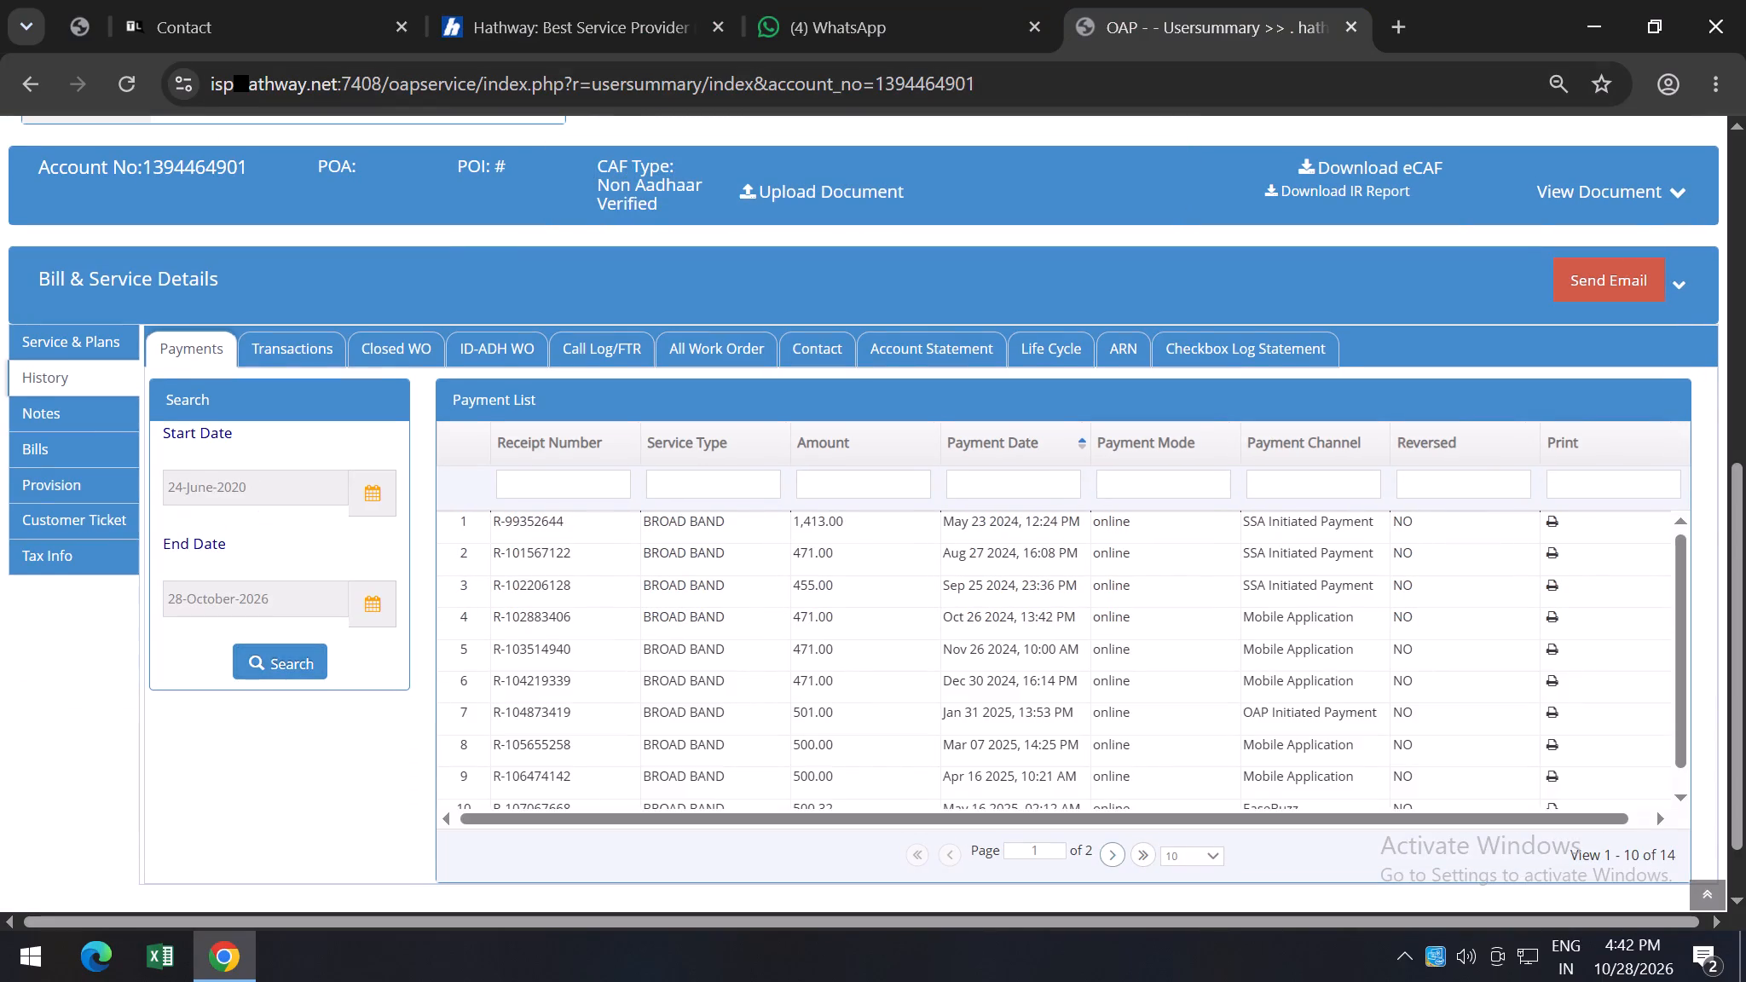
{"action": "left_click", "coordinate": [1140, 846]}
{"action": "double_click", "coordinate": [1140, 846]}
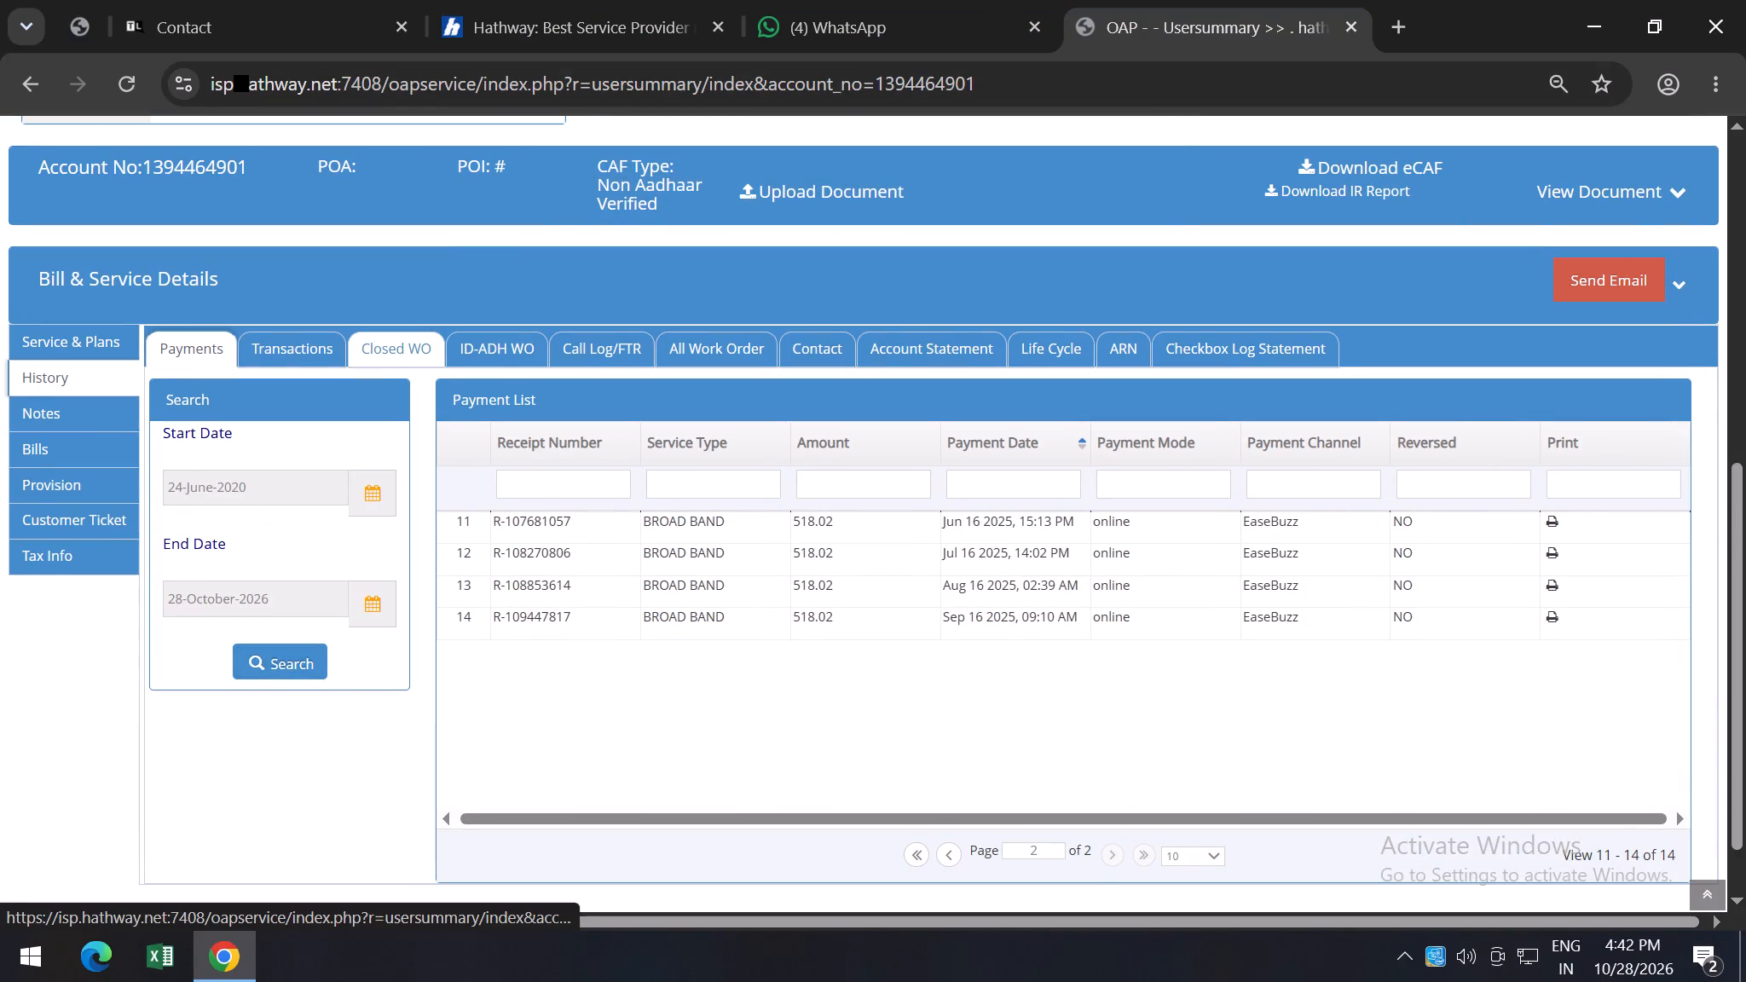
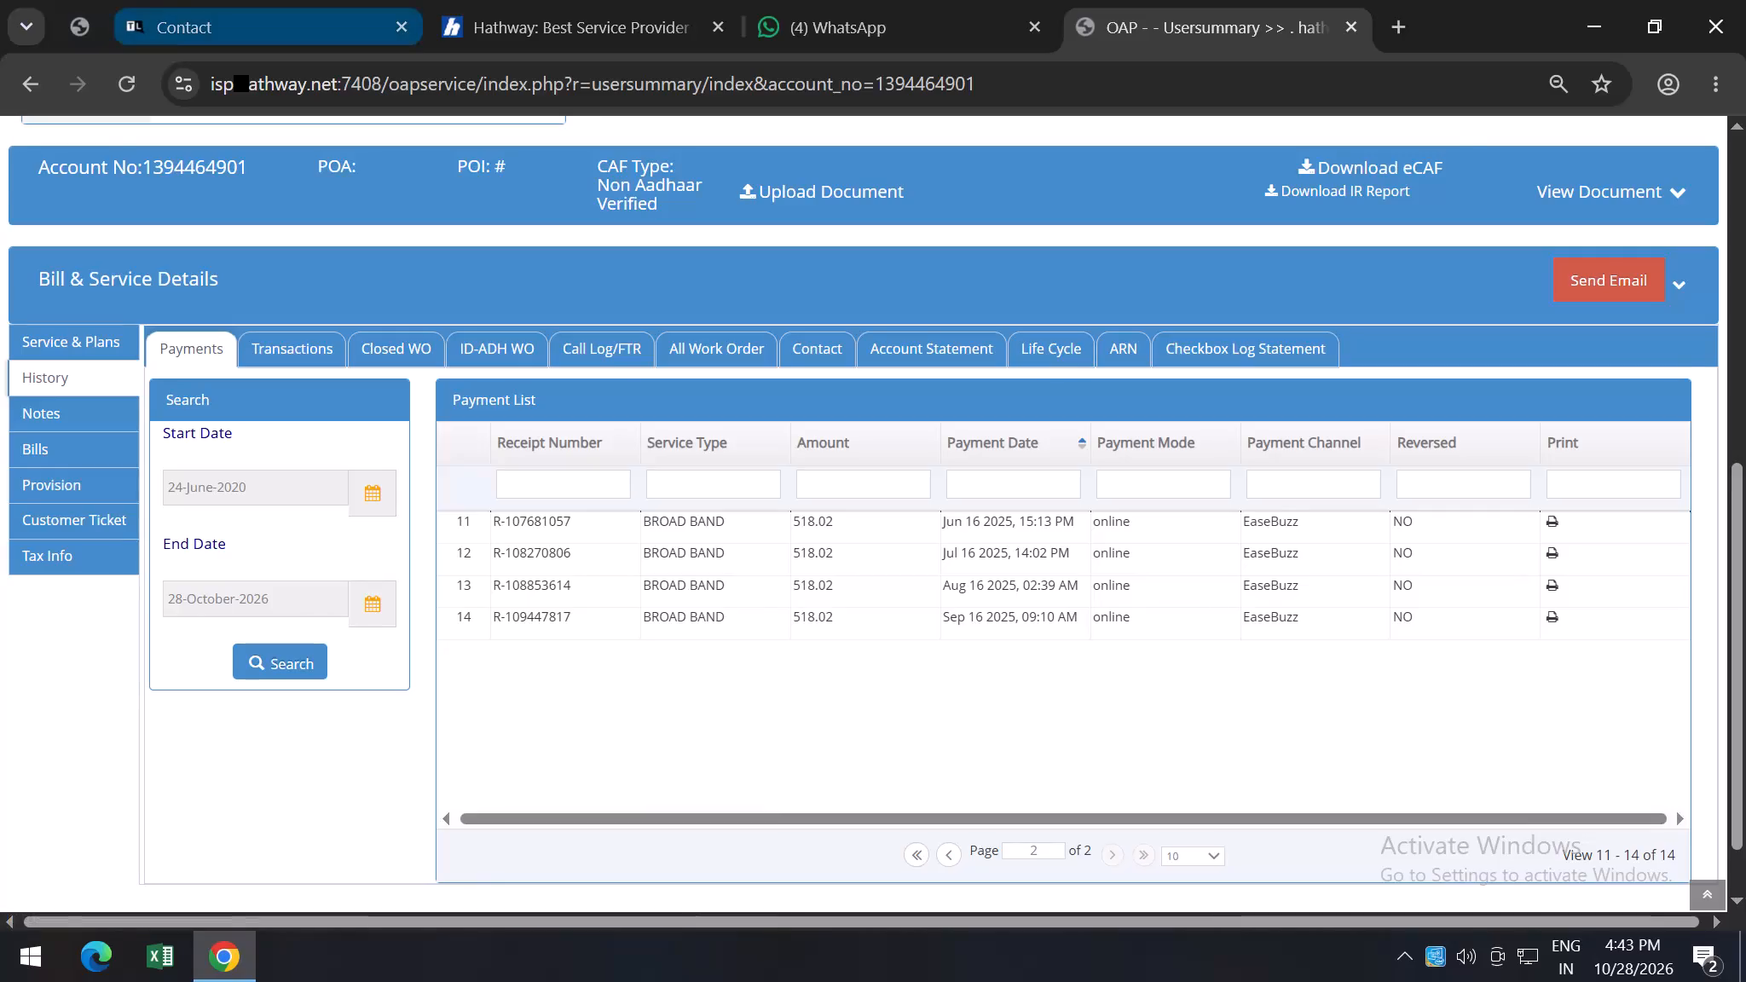
Switch back to the Tubelight dialer dashboard and return to the Mumbai Win-back campaign's call panel.
{"action": "left_click", "coordinate": [339, 0]}
{"action": "left_click", "coordinate": [1459, 389]}
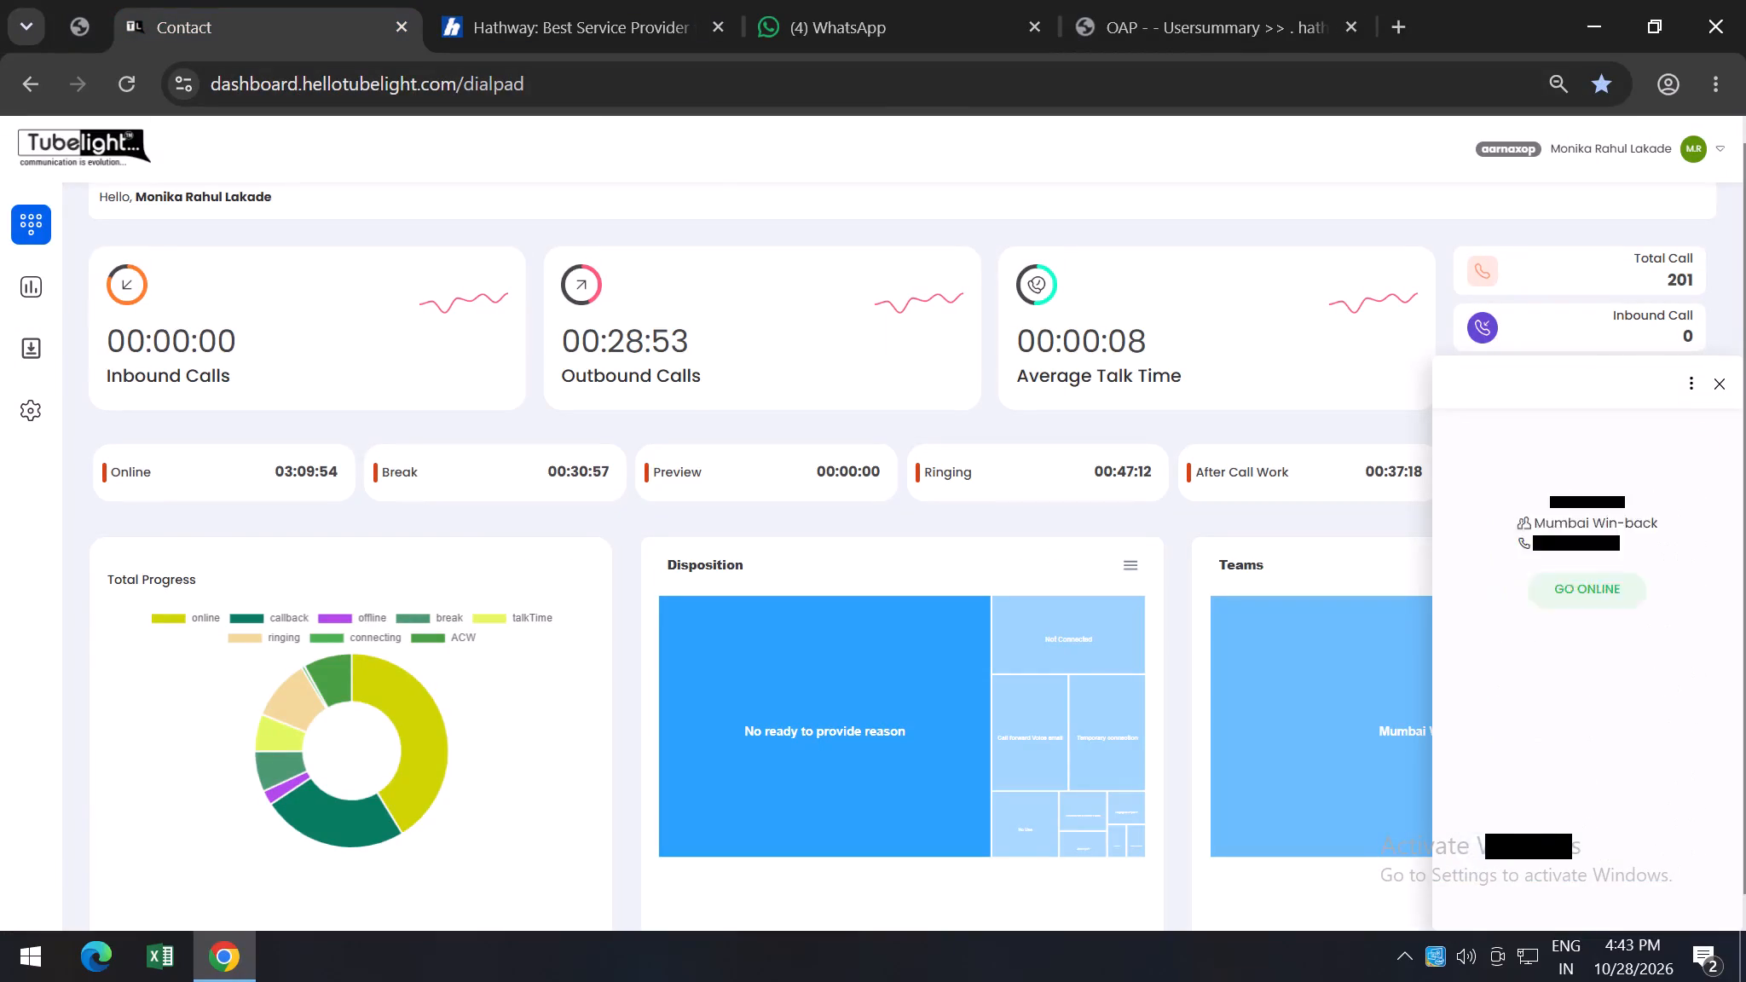
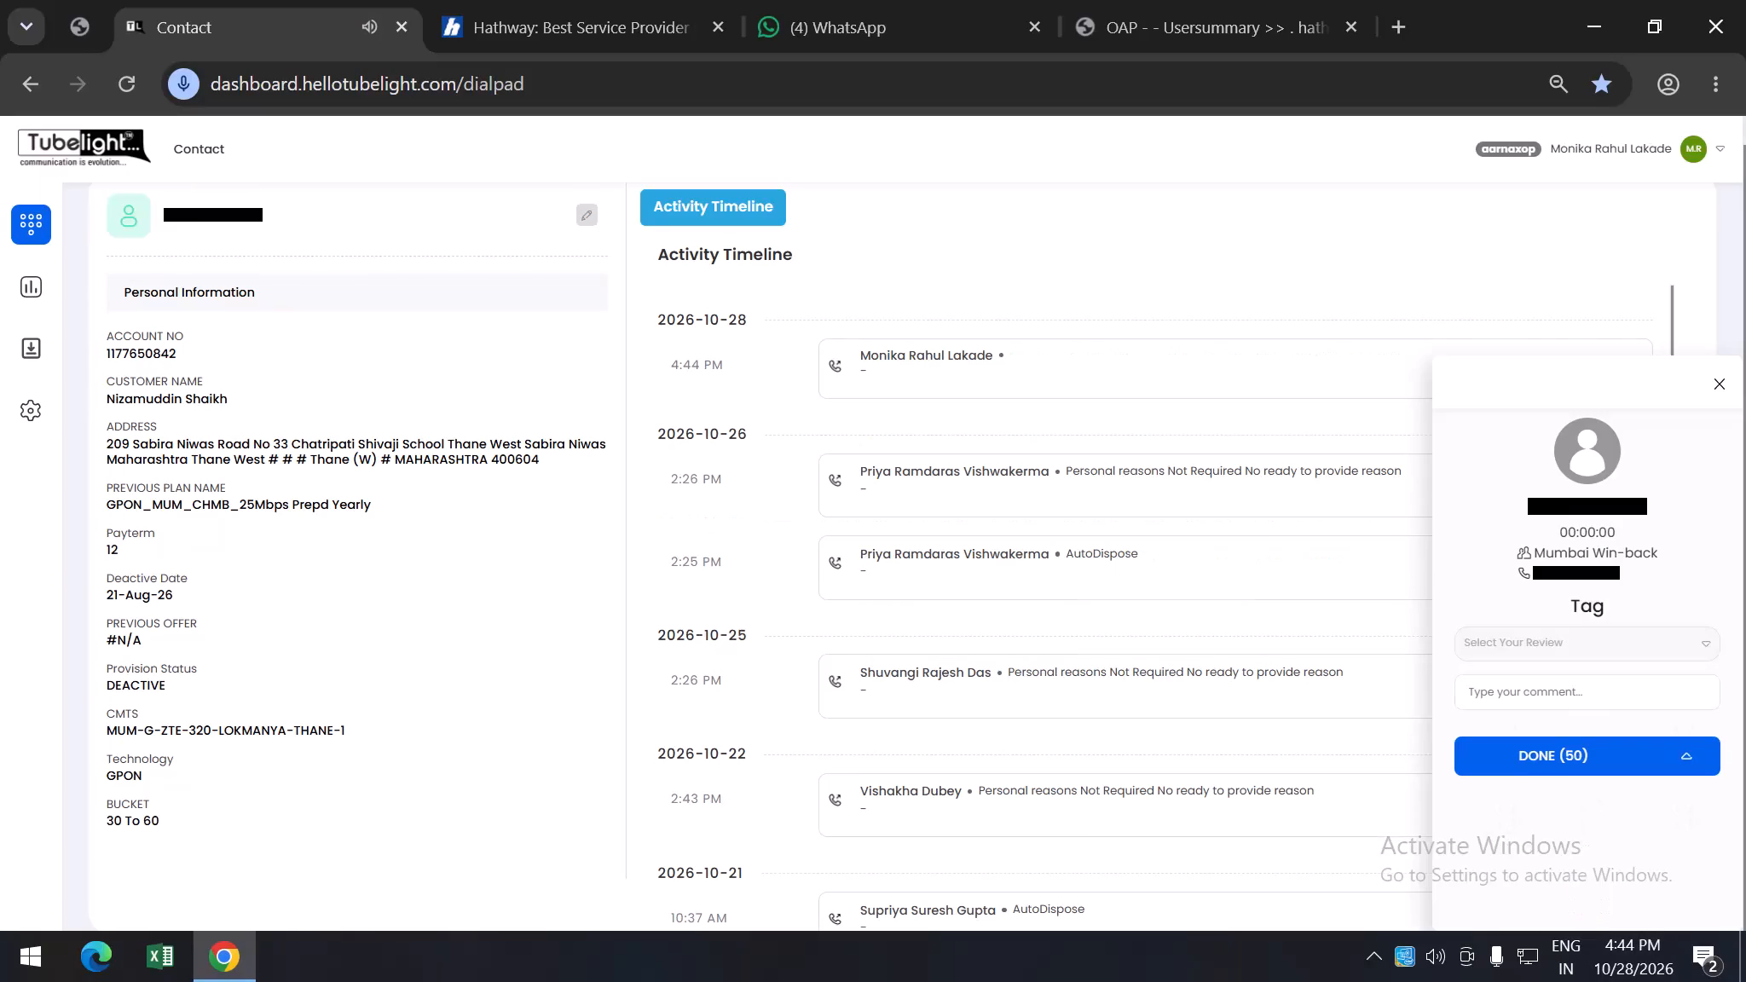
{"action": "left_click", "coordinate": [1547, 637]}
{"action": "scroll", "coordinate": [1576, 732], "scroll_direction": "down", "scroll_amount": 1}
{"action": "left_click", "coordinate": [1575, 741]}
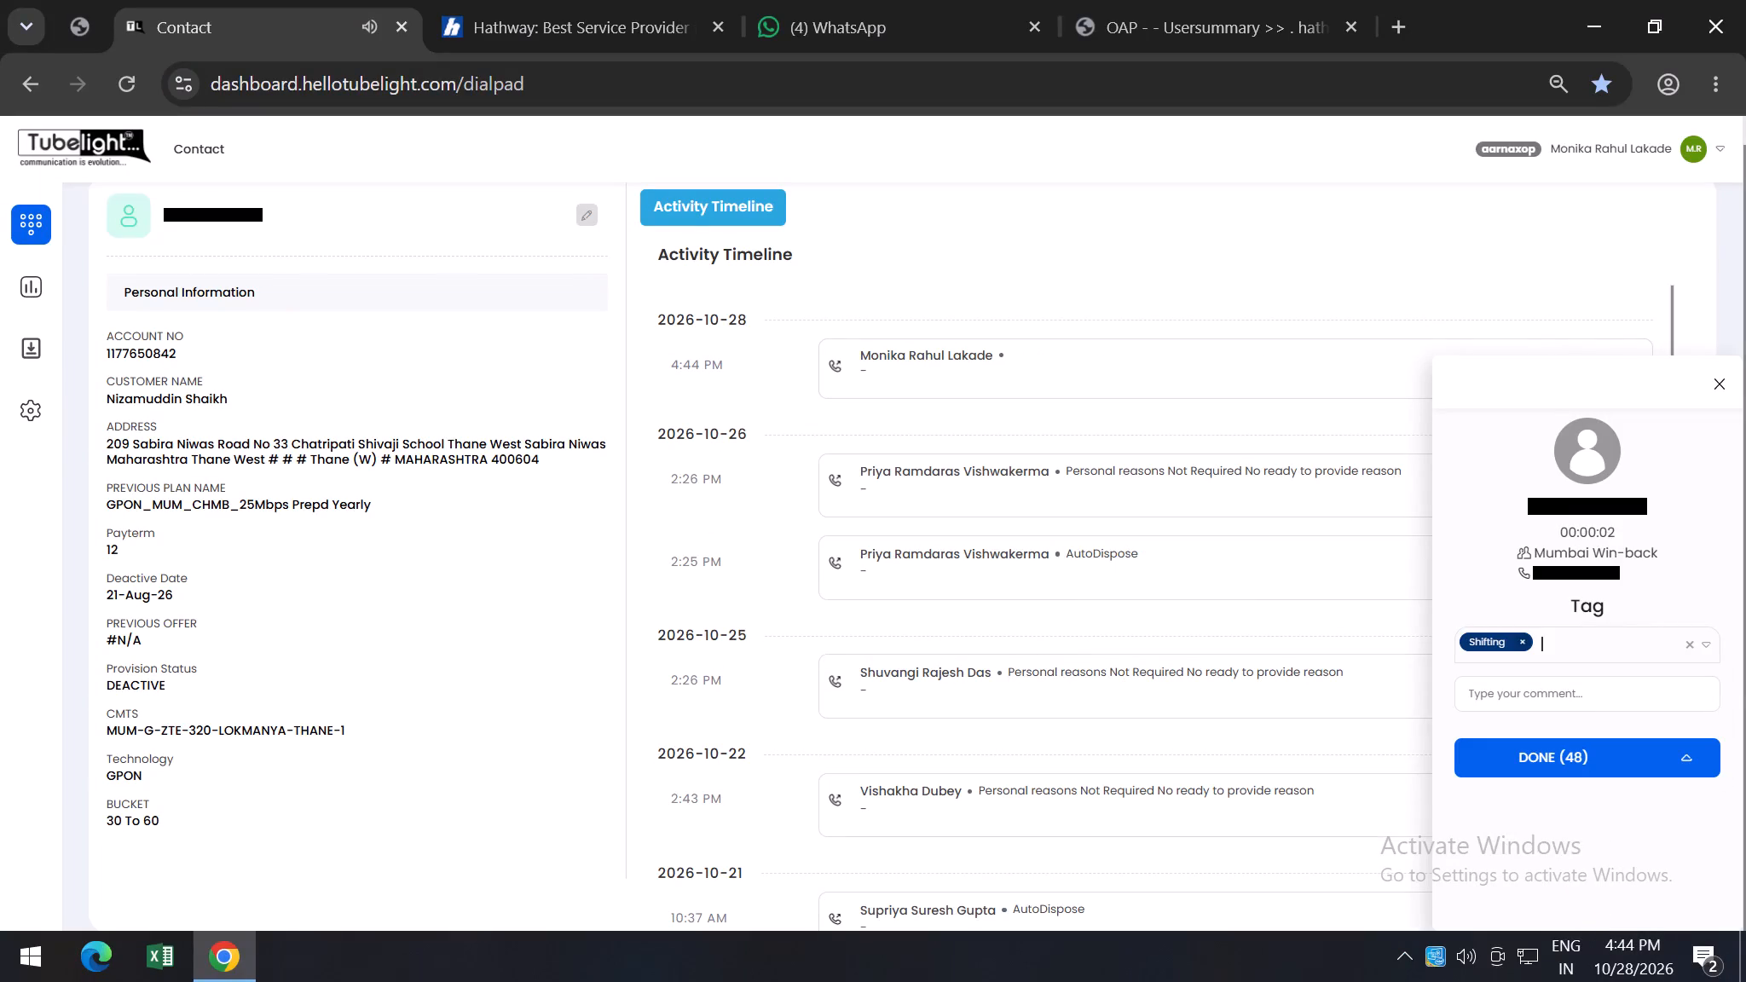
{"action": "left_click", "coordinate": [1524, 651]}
Tag the Mumbai Win-back call as Personal reasons, Not Required and No ready to provide reason, and submit the disposition.
{"action": "left_click", "coordinate": [1527, 634]}
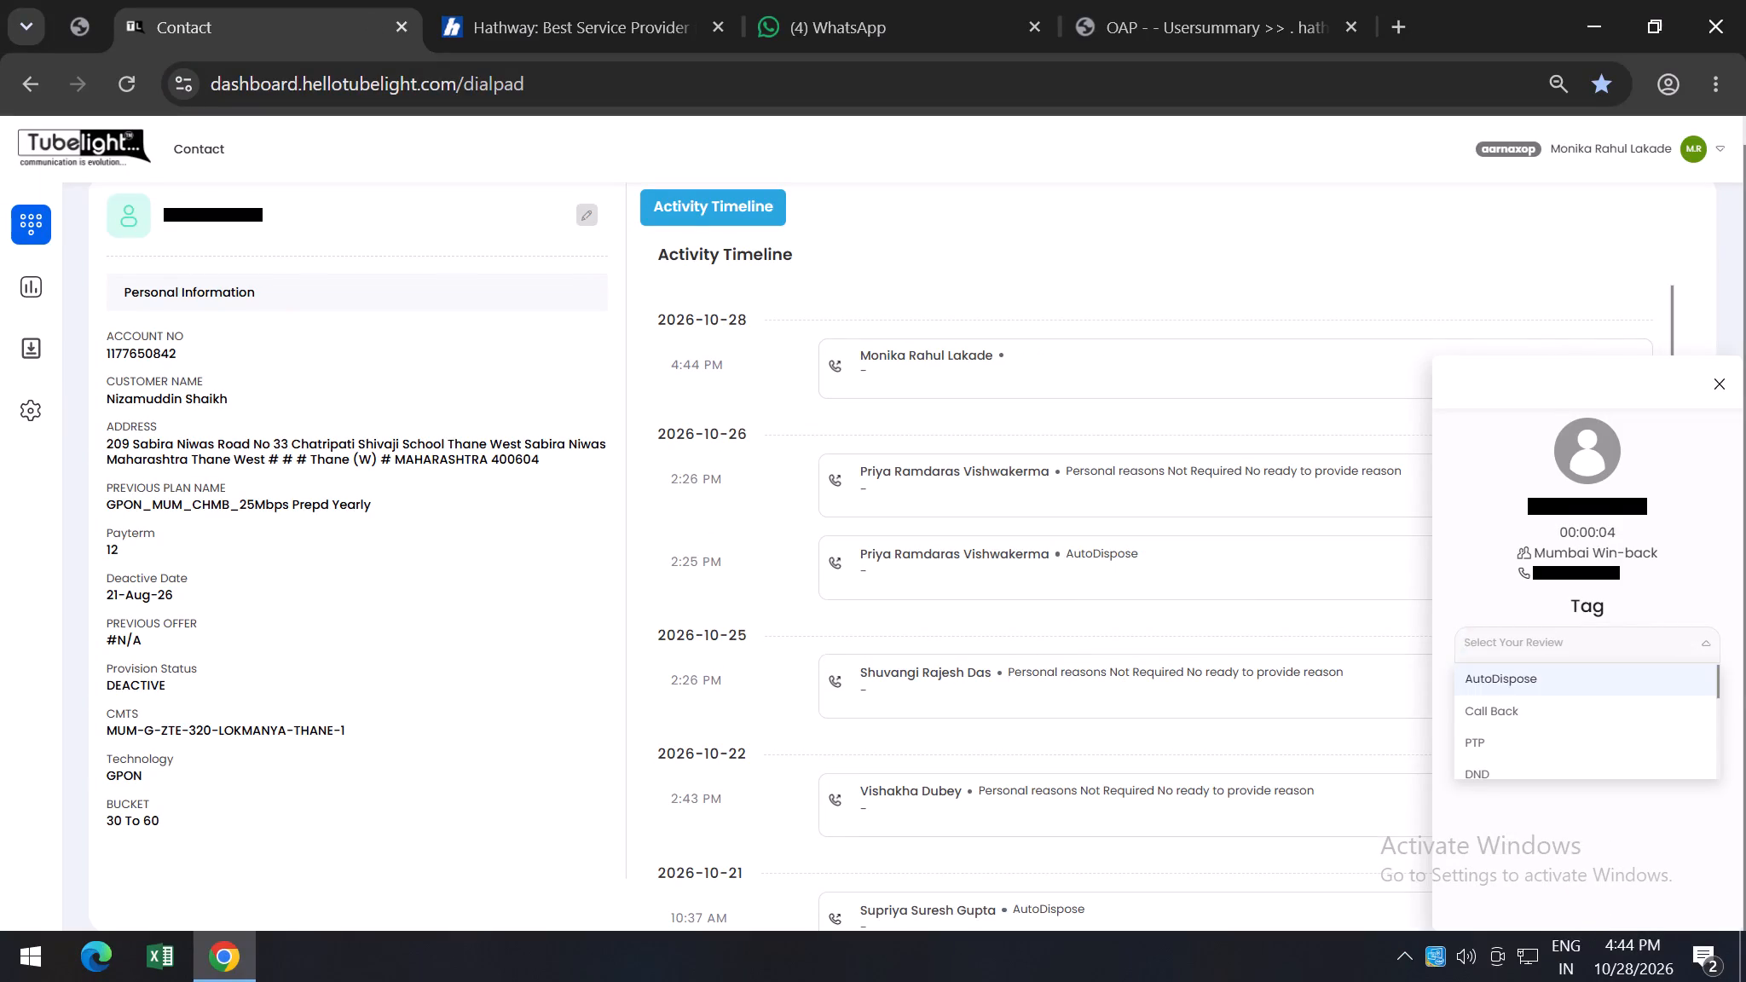
{"action": "scroll", "coordinate": [1521, 706], "scroll_direction": "down", "scroll_amount": 1}
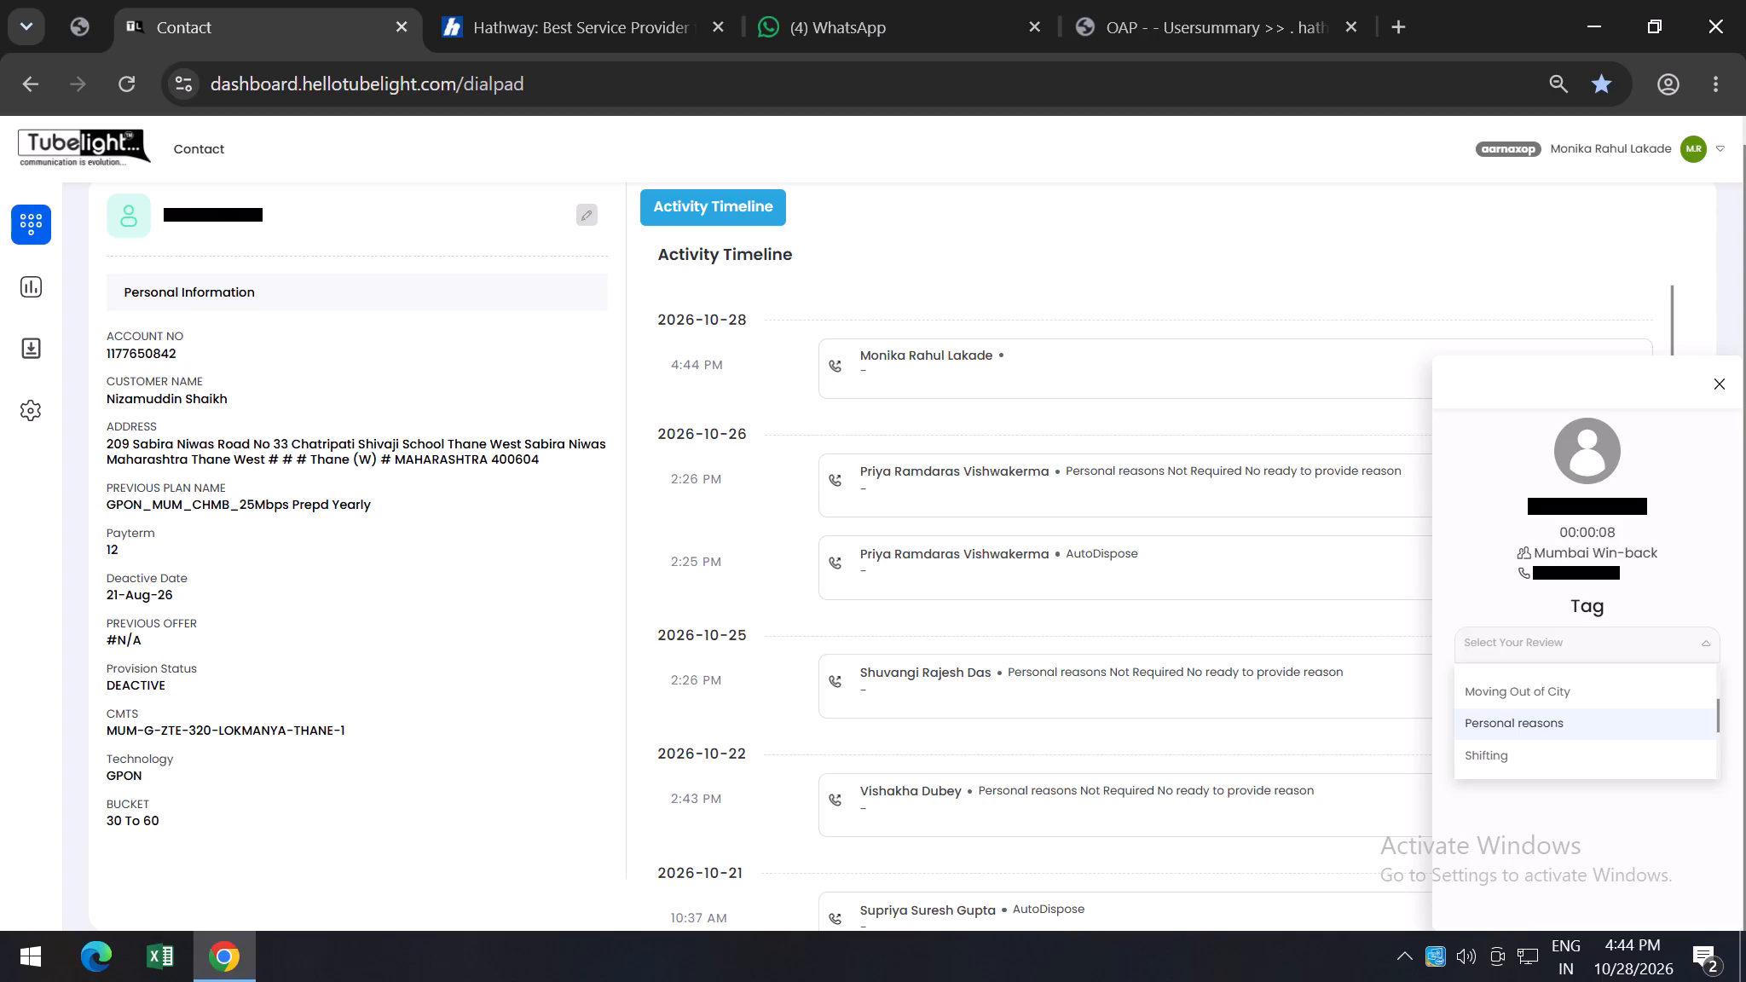
{"action": "left_click", "coordinate": [1521, 729]}
{"action": "left_click", "coordinate": [1627, 646]}
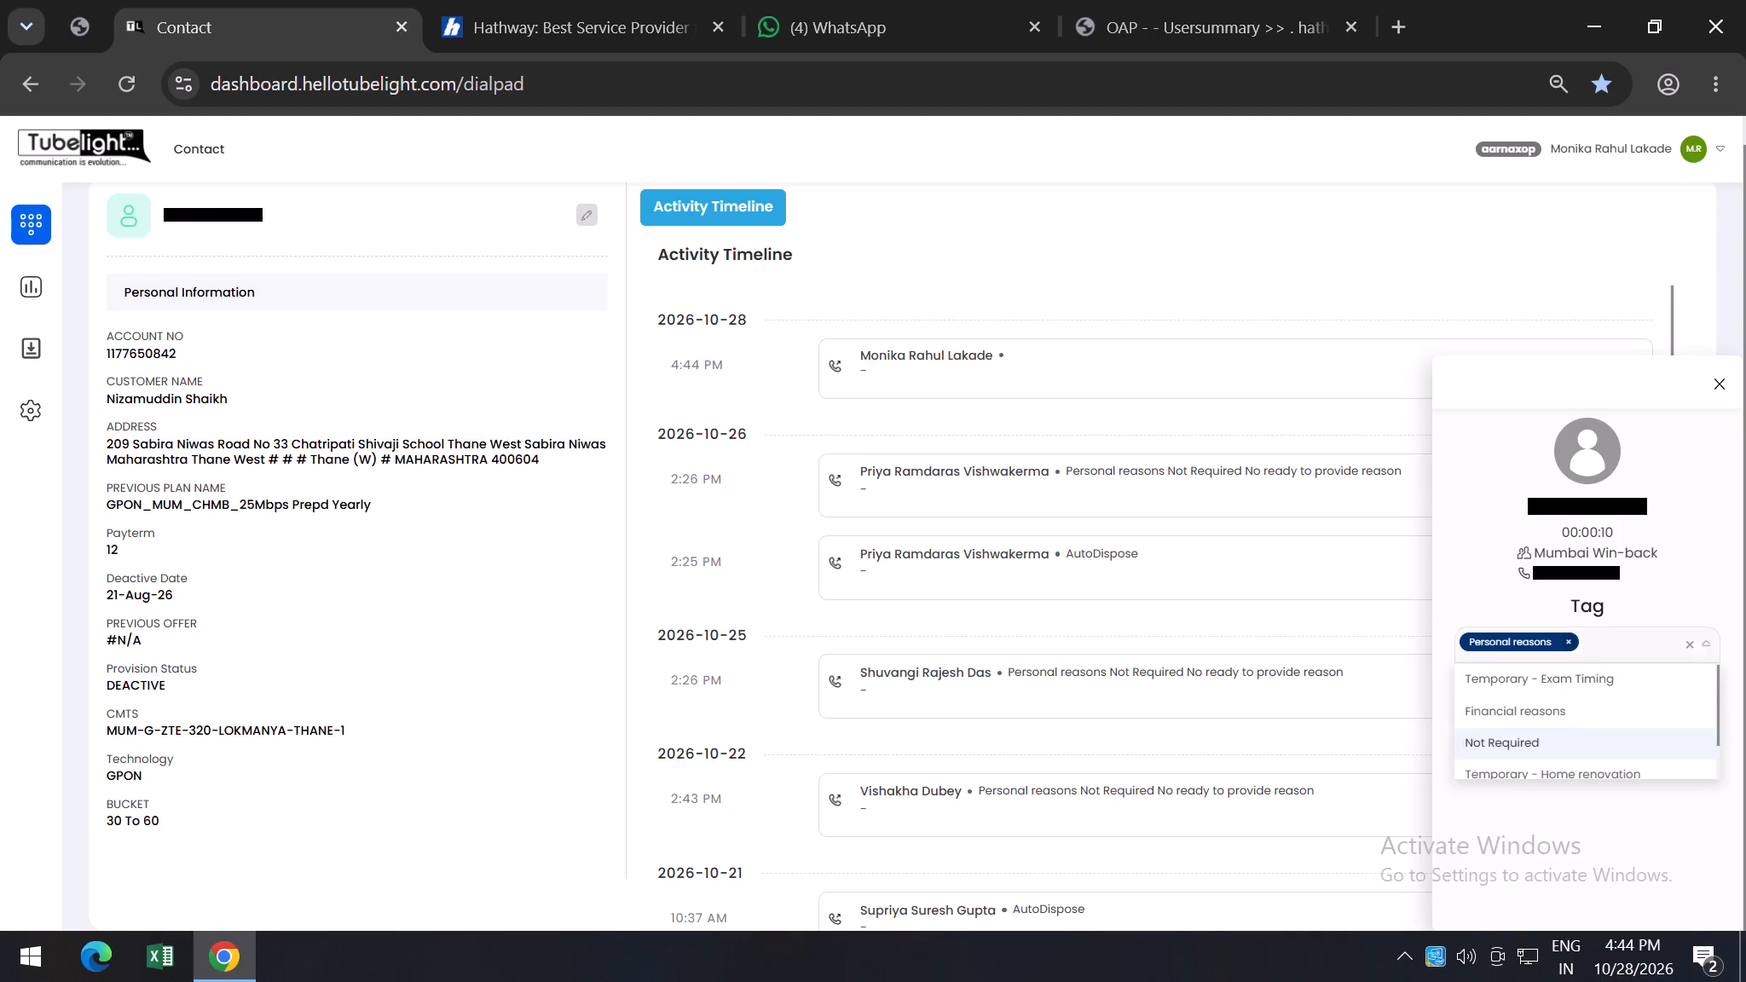
{"action": "left_click", "coordinate": [1563, 745]}
{"action": "left_click_drag", "start_coordinate": [1604, 673], "coordinate": [1599, 683]}
{"action": "left_click", "coordinate": [1573, 736]}
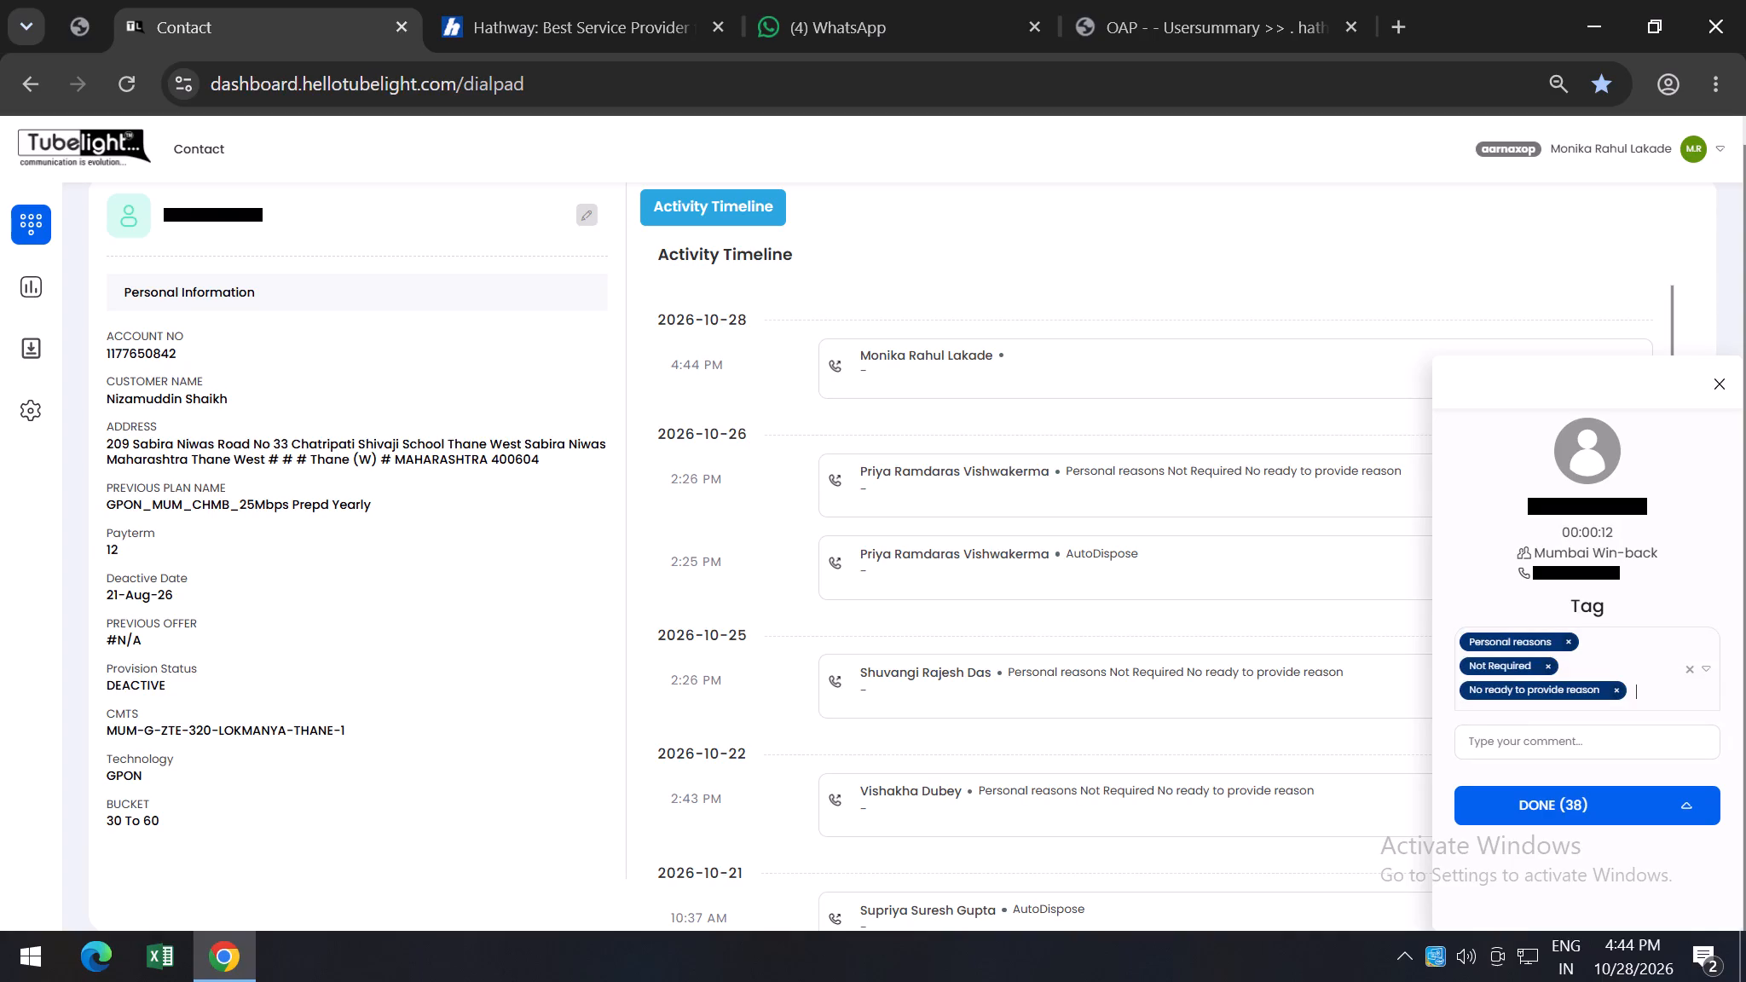
{"action": "left_click", "coordinate": [1548, 799]}
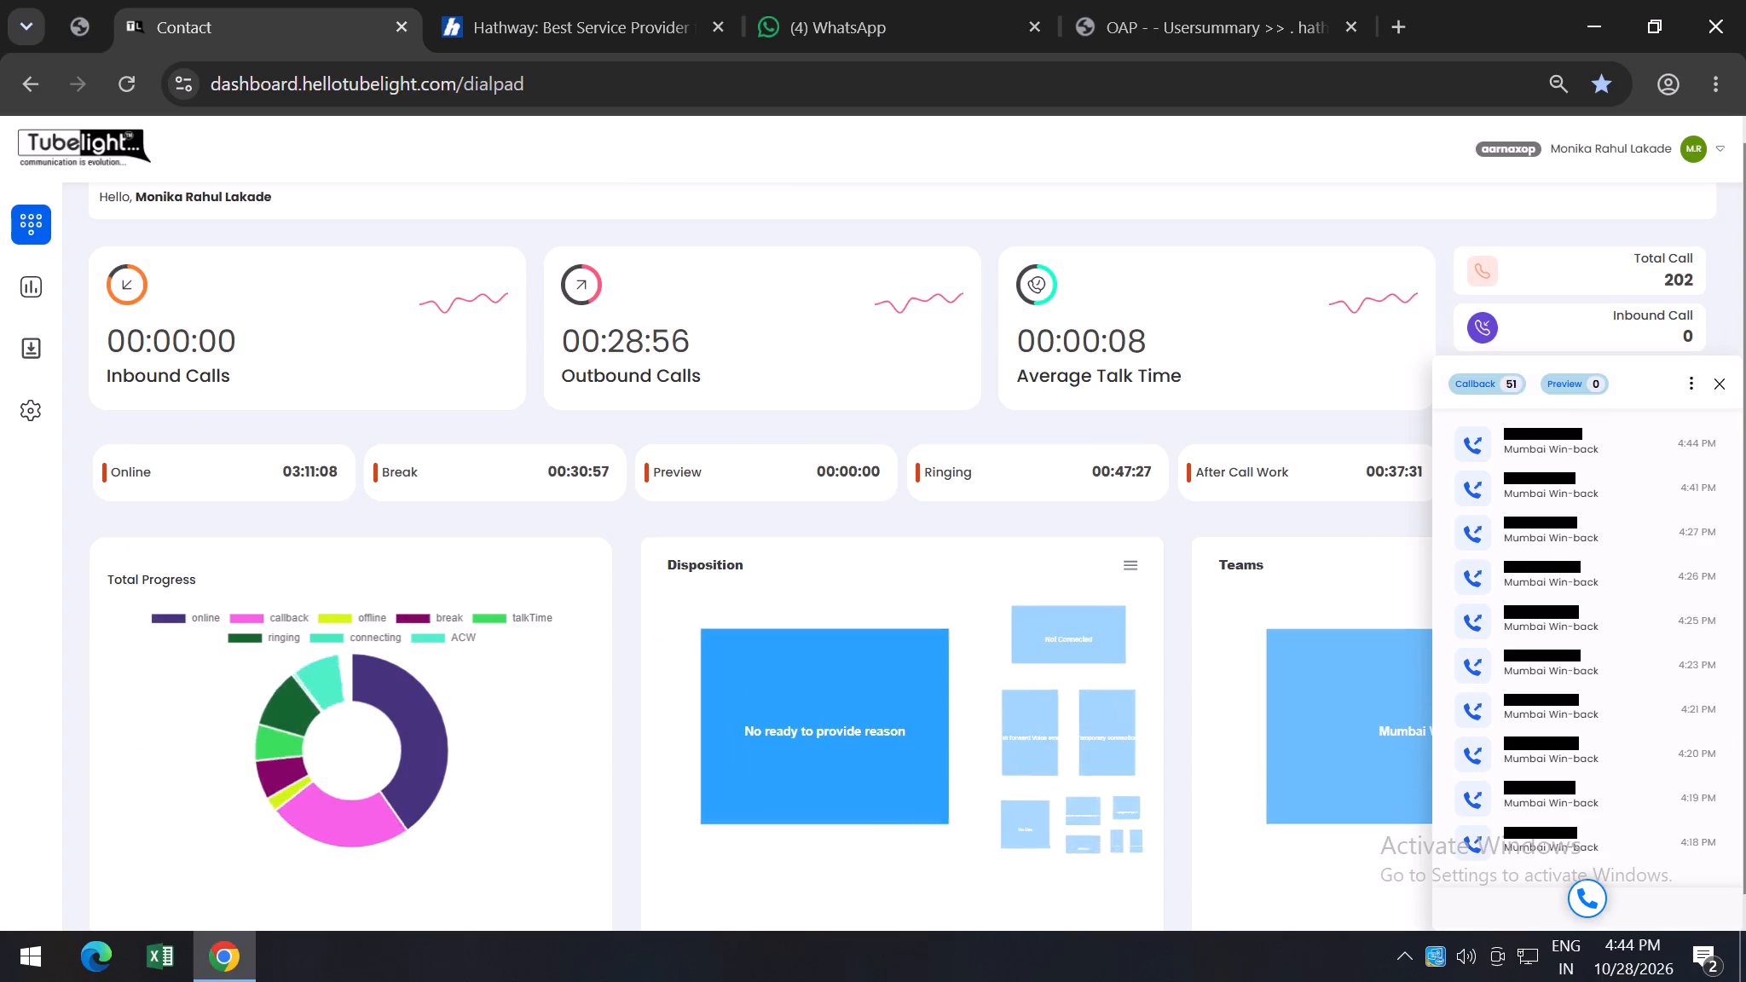
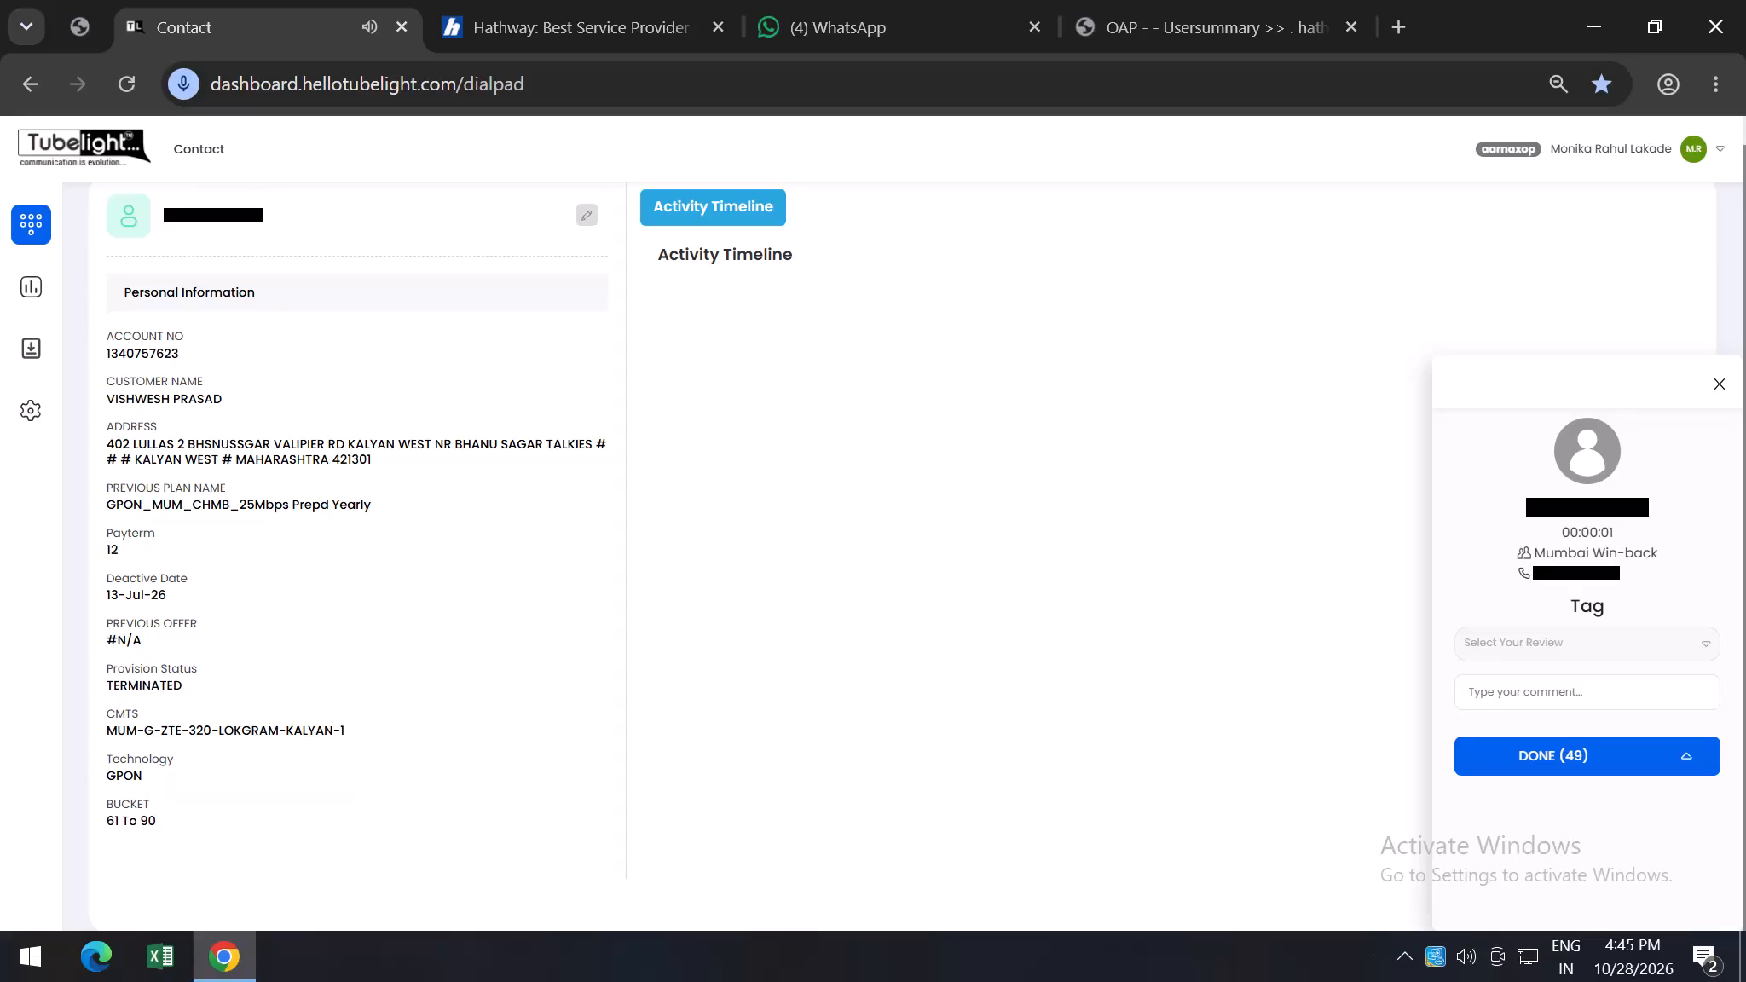
Tag the current Mumbai Win-back call as Personal reasons, Not Required and No ready to provide reason.
{"action": "left_click", "coordinate": [1568, 644]}
{"action": "scroll", "coordinate": [1499, 756], "scroll_direction": "down", "scroll_amount": 1}
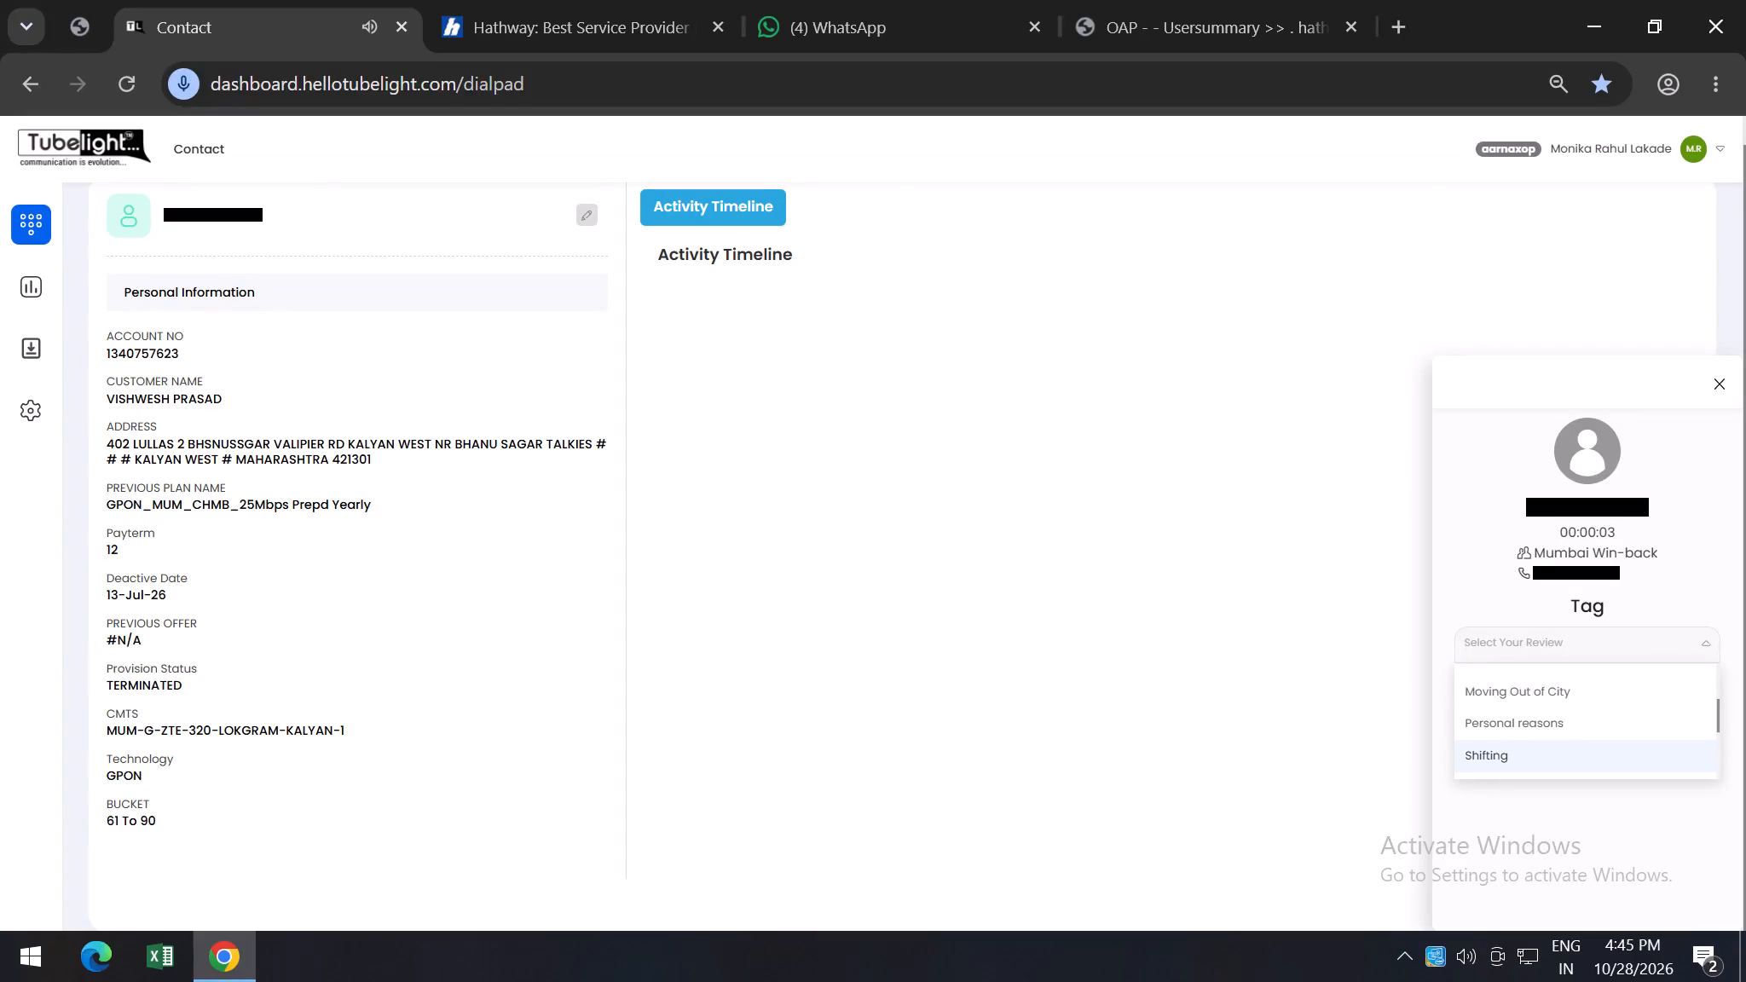
{"action": "left_click", "coordinate": [1546, 729]}
{"action": "left_click", "coordinate": [1624, 639]}
{"action": "left_click", "coordinate": [1578, 753]}
{"action": "left_click_drag", "start_coordinate": [1605, 659], "coordinate": [1607, 674]}
{"action": "left_click", "coordinate": [1600, 748]}
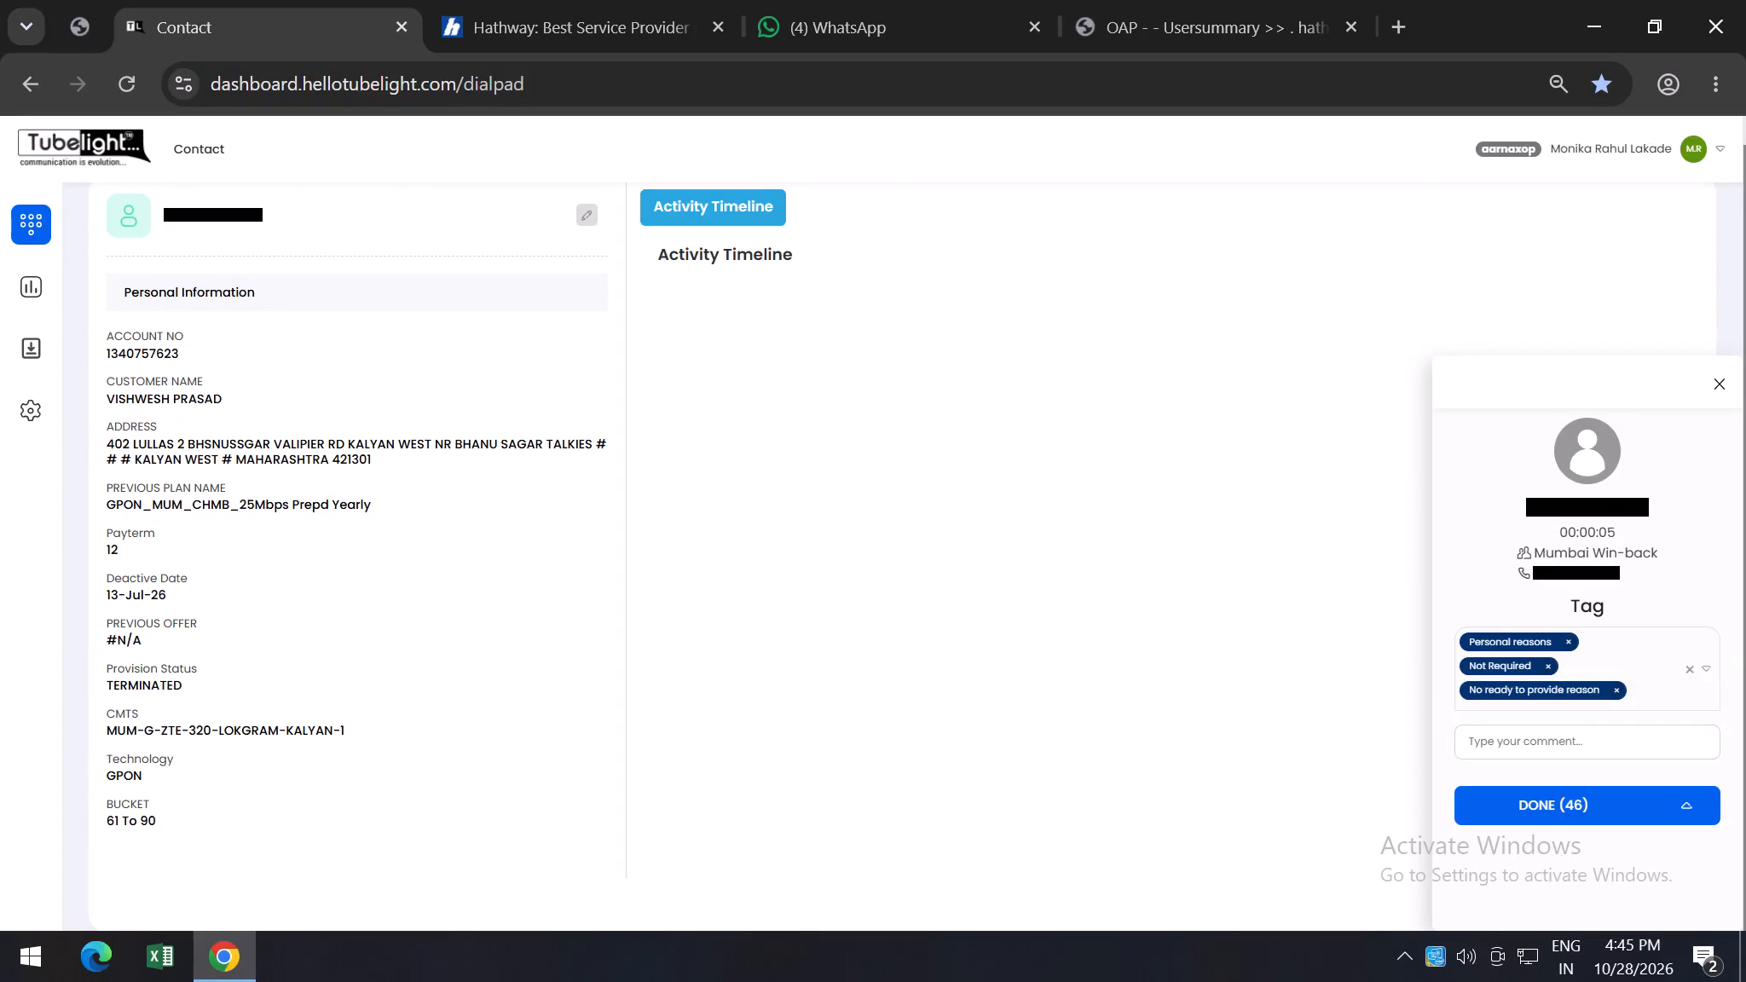
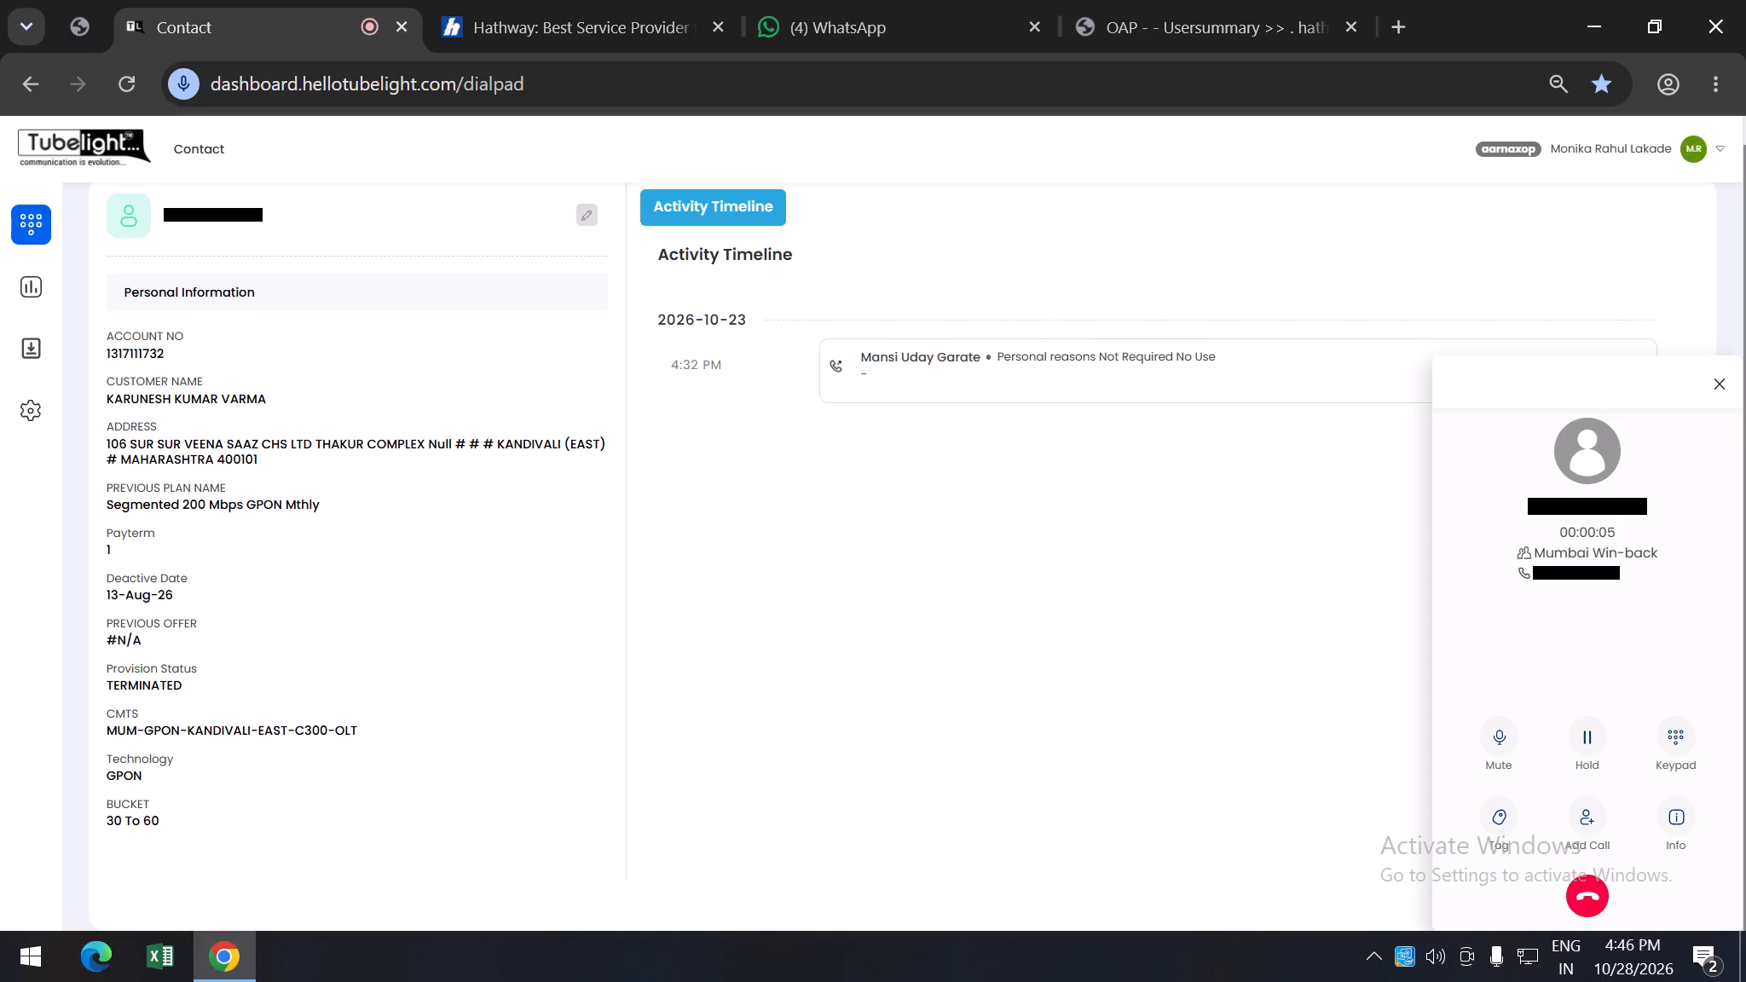
End the current Mumbai Win-back call and submit it tagged as Not Connect, Not Contactable and Call forward Voice email.
{"action": "left_click", "coordinate": [1592, 899]}
{"action": "left_click", "coordinate": [1536, 642]}
{"action": "scroll", "coordinate": [1536, 735], "scroll_direction": "down", "scroll_amount": 4}
{"action": "left_click", "coordinate": [1538, 737]}
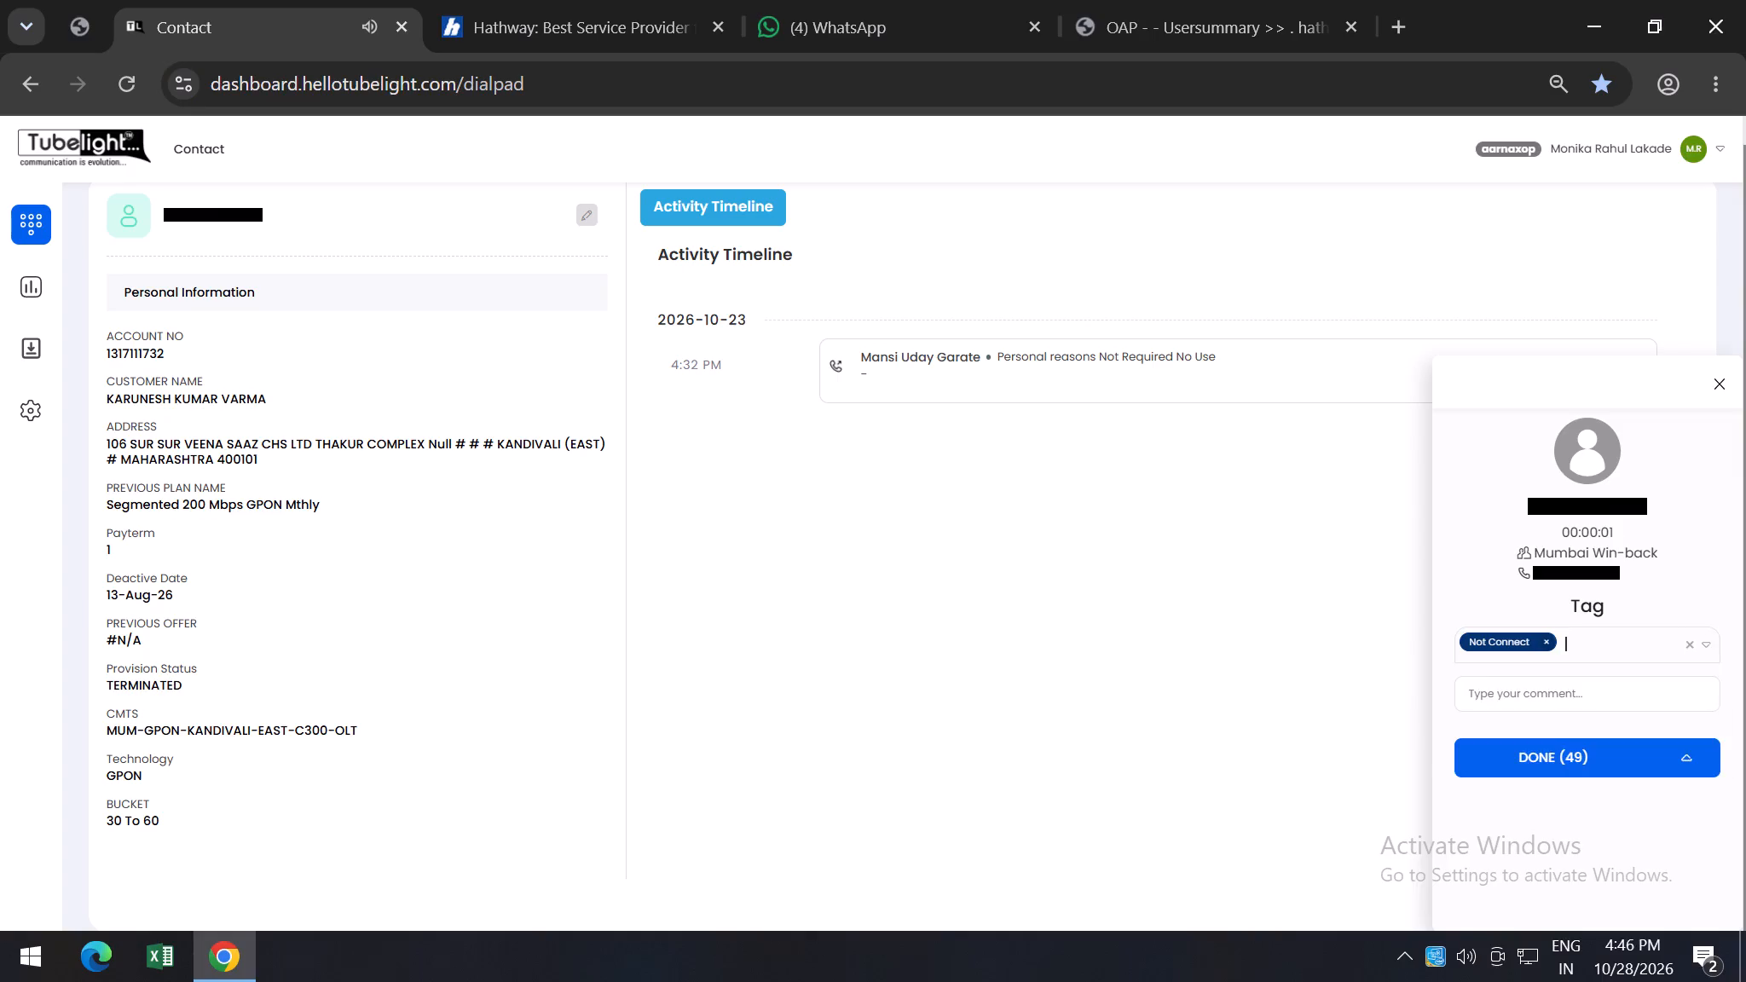
{"action": "left_click", "coordinate": [1580, 652]}
{"action": "left_click", "coordinate": [1523, 707]}
{"action": "left_click", "coordinate": [1644, 666]}
{"action": "scroll", "coordinate": [1506, 735], "scroll_direction": "down", "scroll_amount": 2}
{"action": "left_click", "coordinate": [1544, 707]}
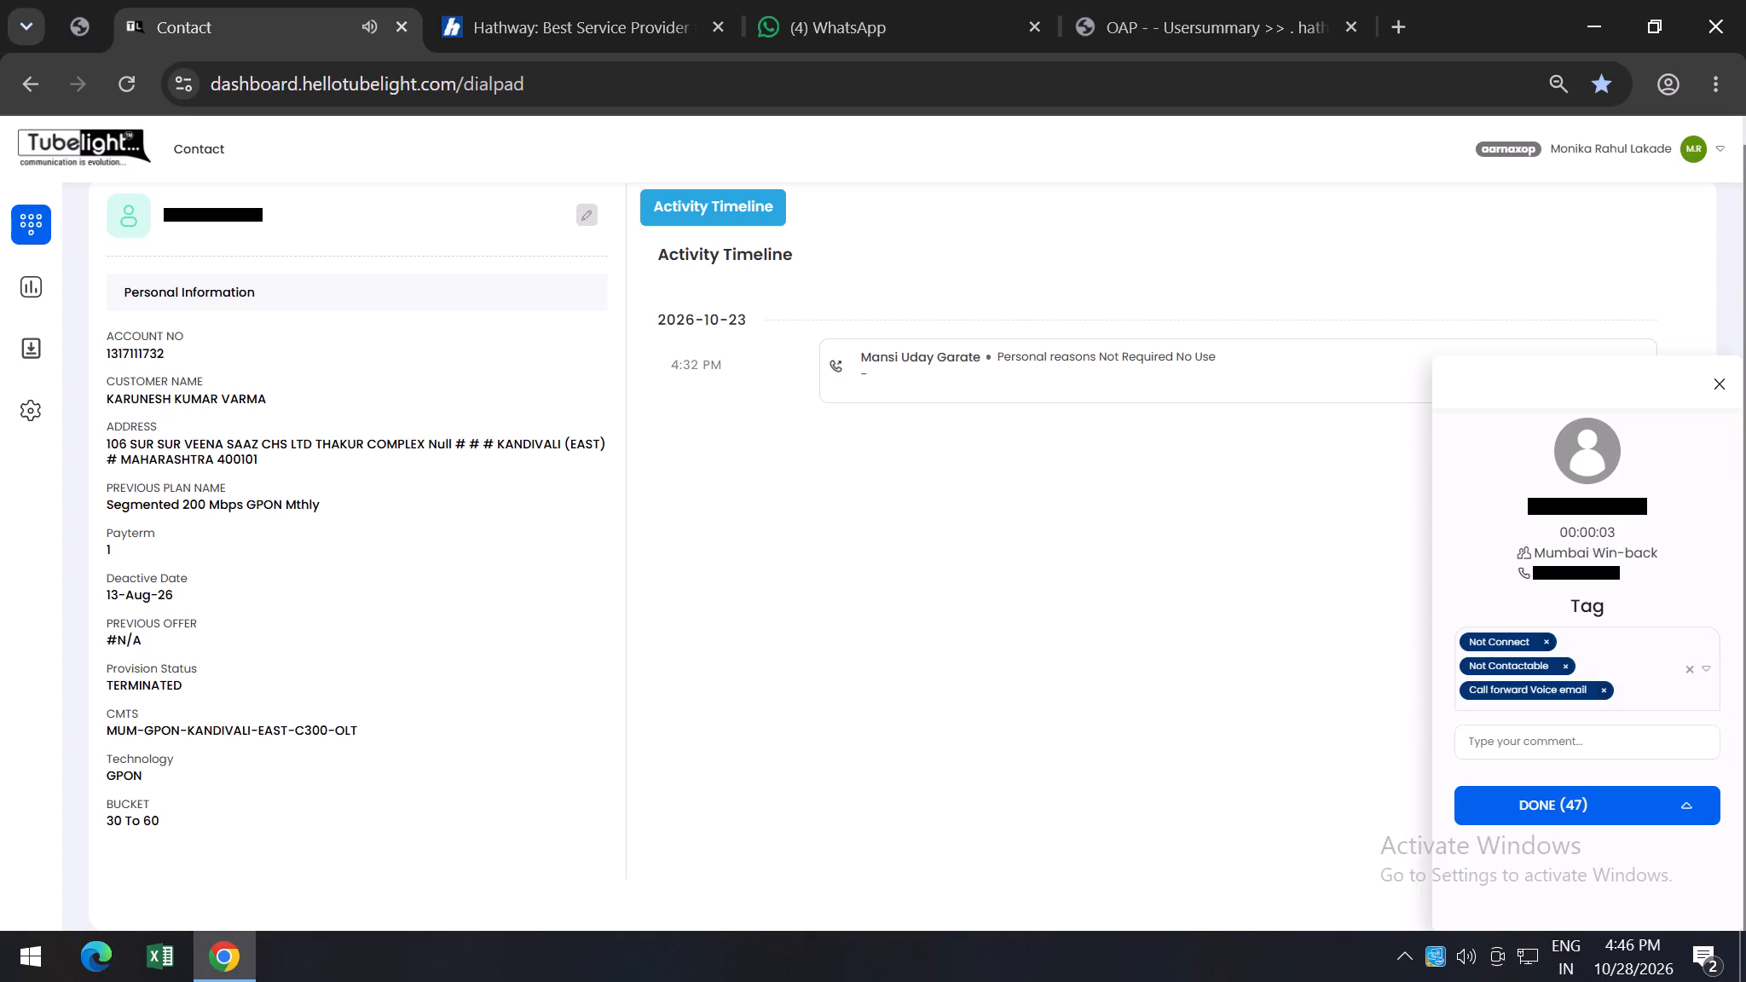
{"action": "left_click", "coordinate": [1518, 795]}
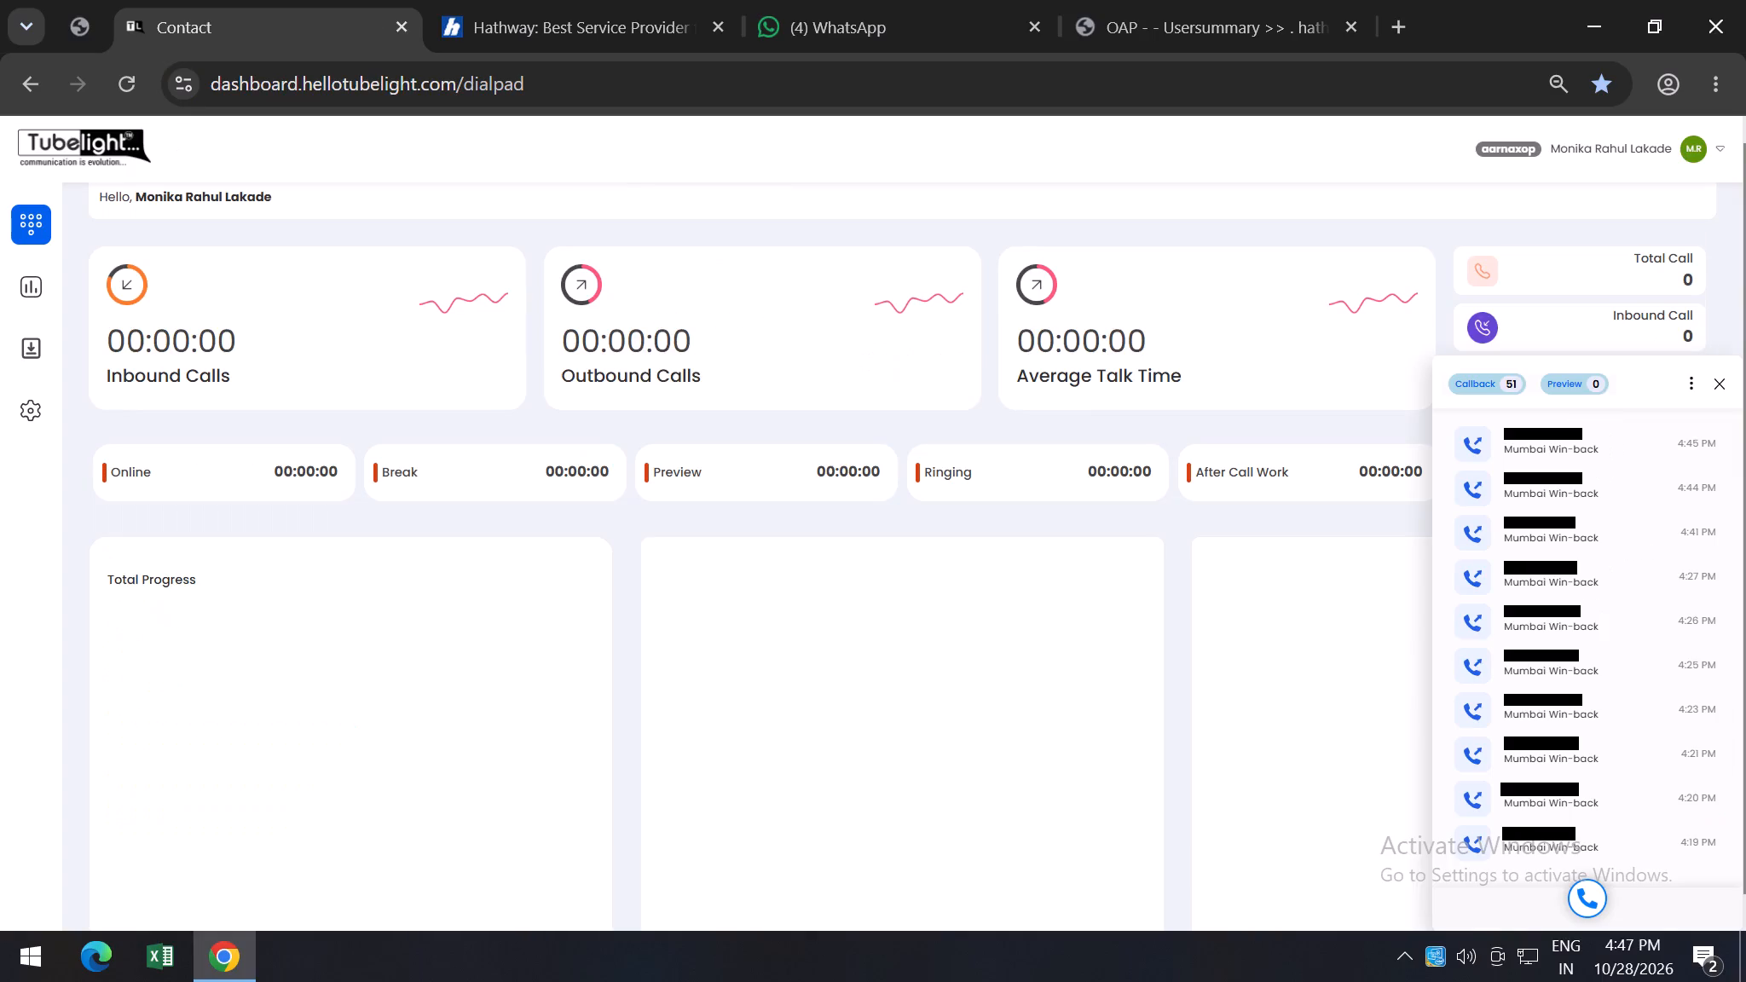
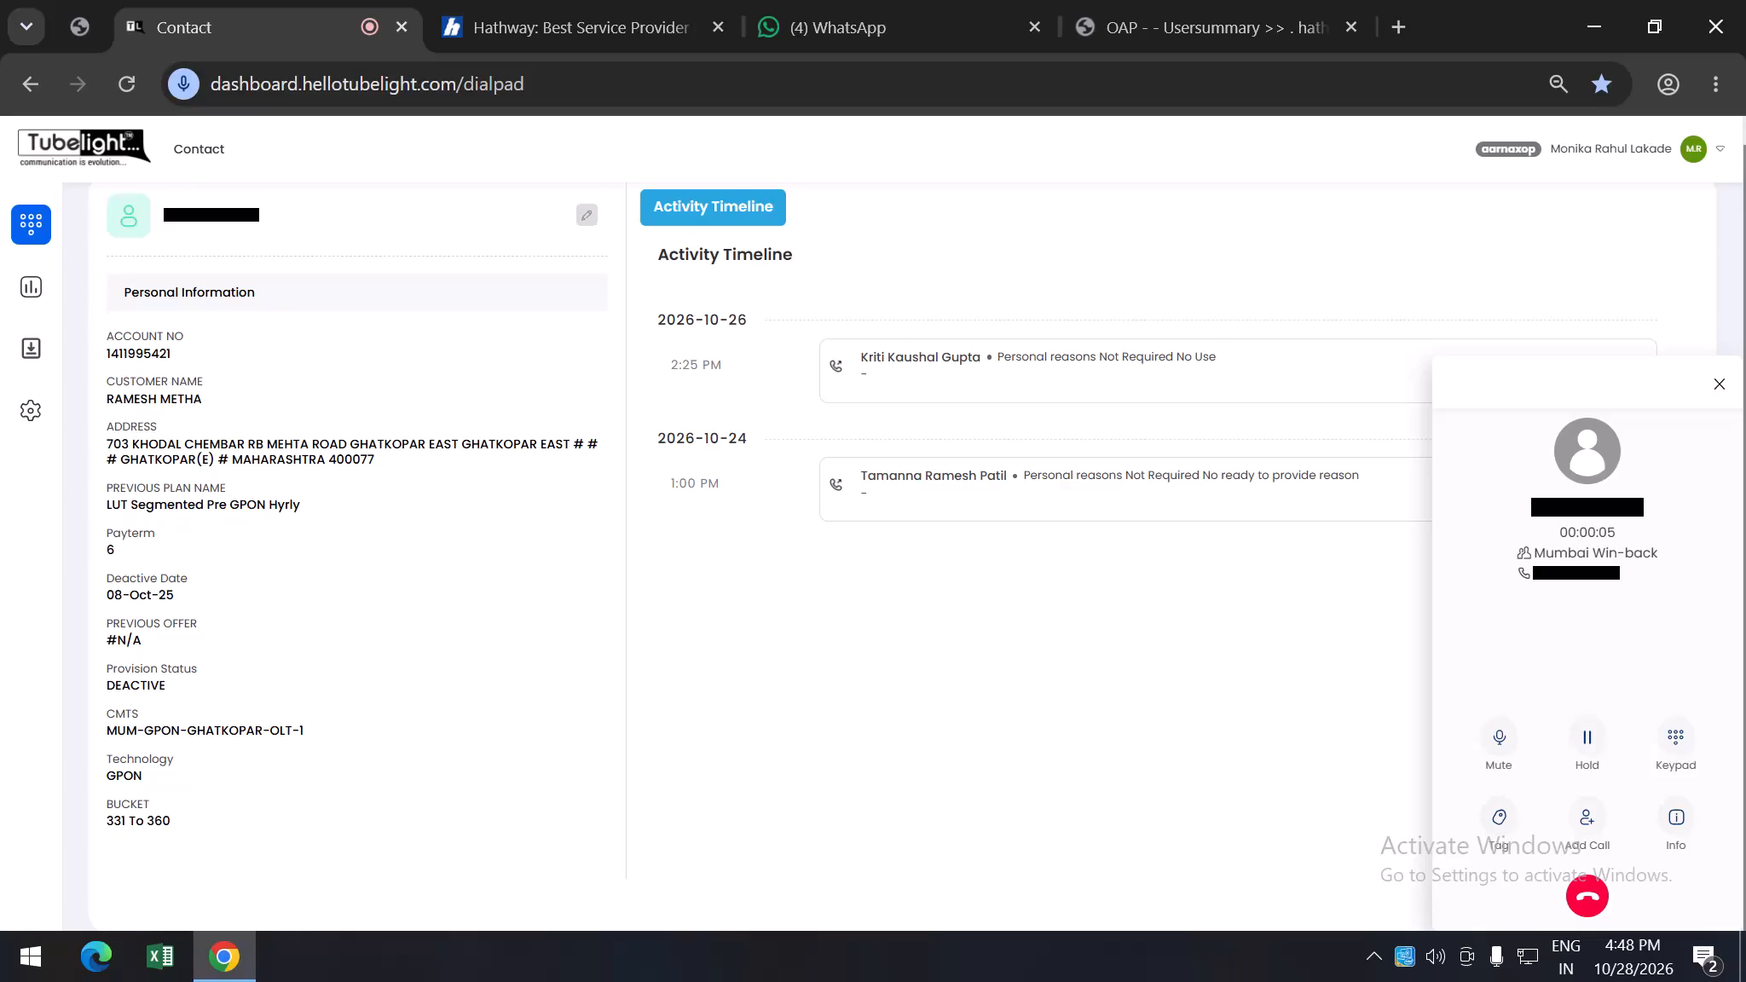
End the current Mumbai Win-back call and tag it as Not Connect and Not Contactable.
{"action": "left_click", "coordinate": [1582, 895]}
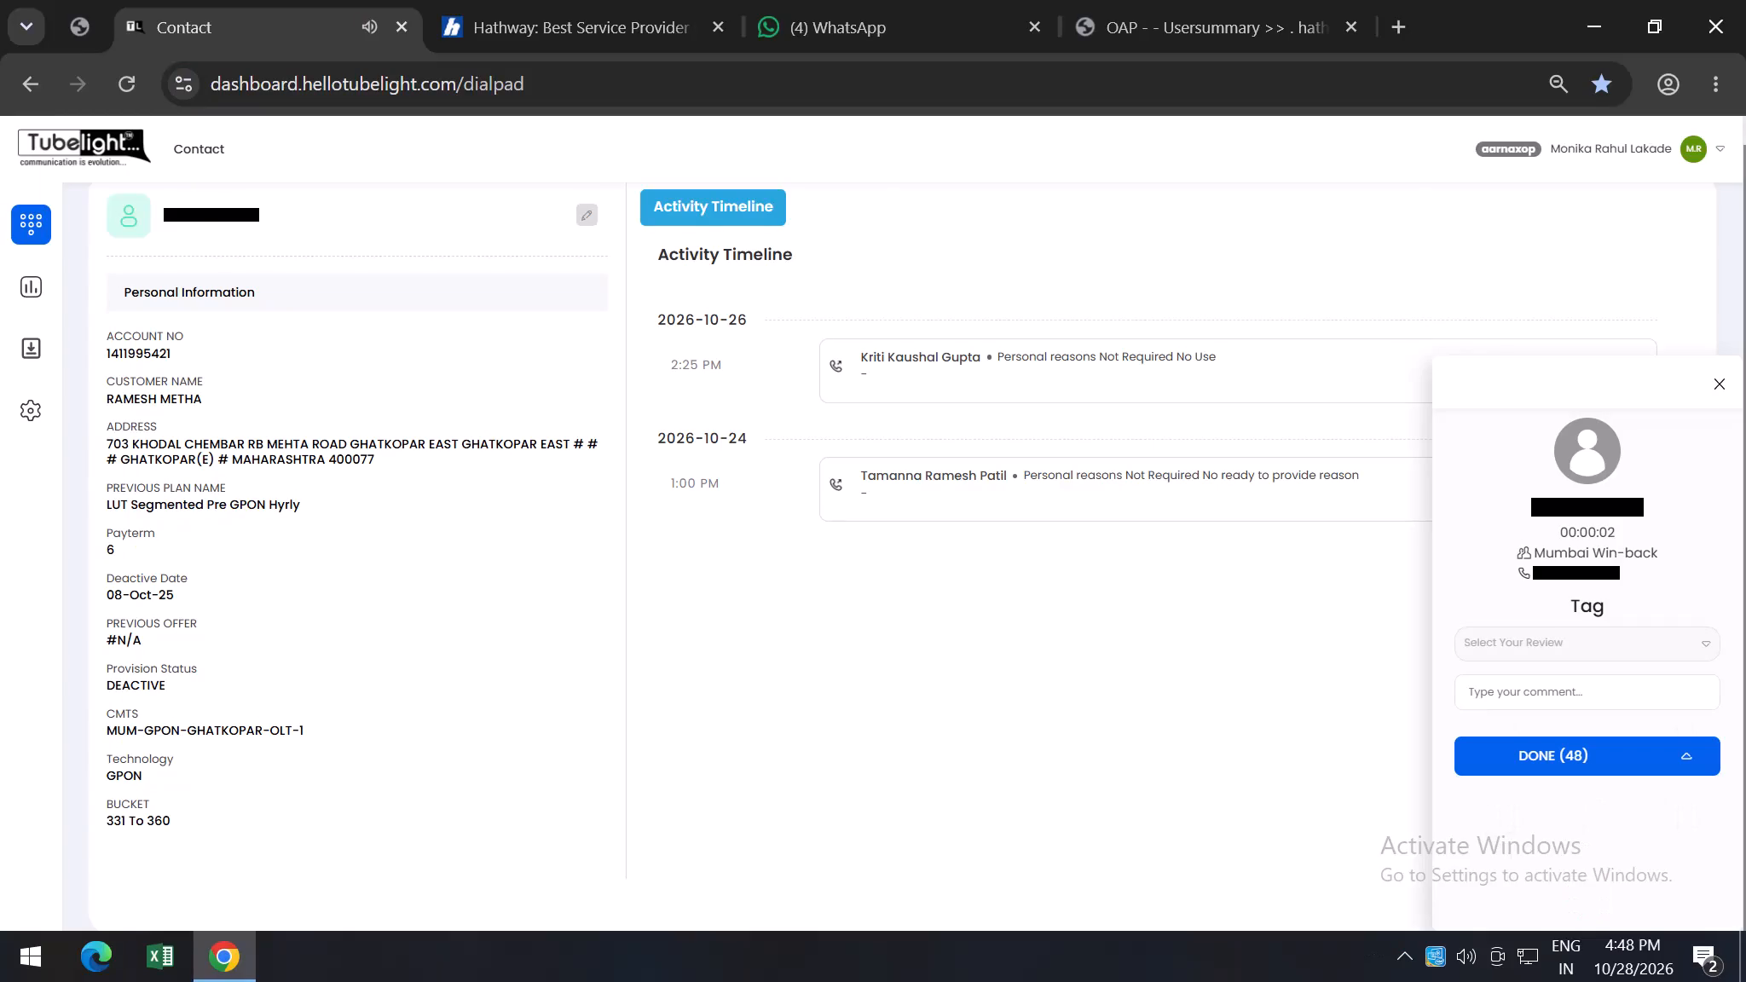
{"action": "left_click", "coordinate": [1575, 633]}
{"action": "scroll", "coordinate": [1523, 782], "scroll_direction": "down", "scroll_amount": 3}
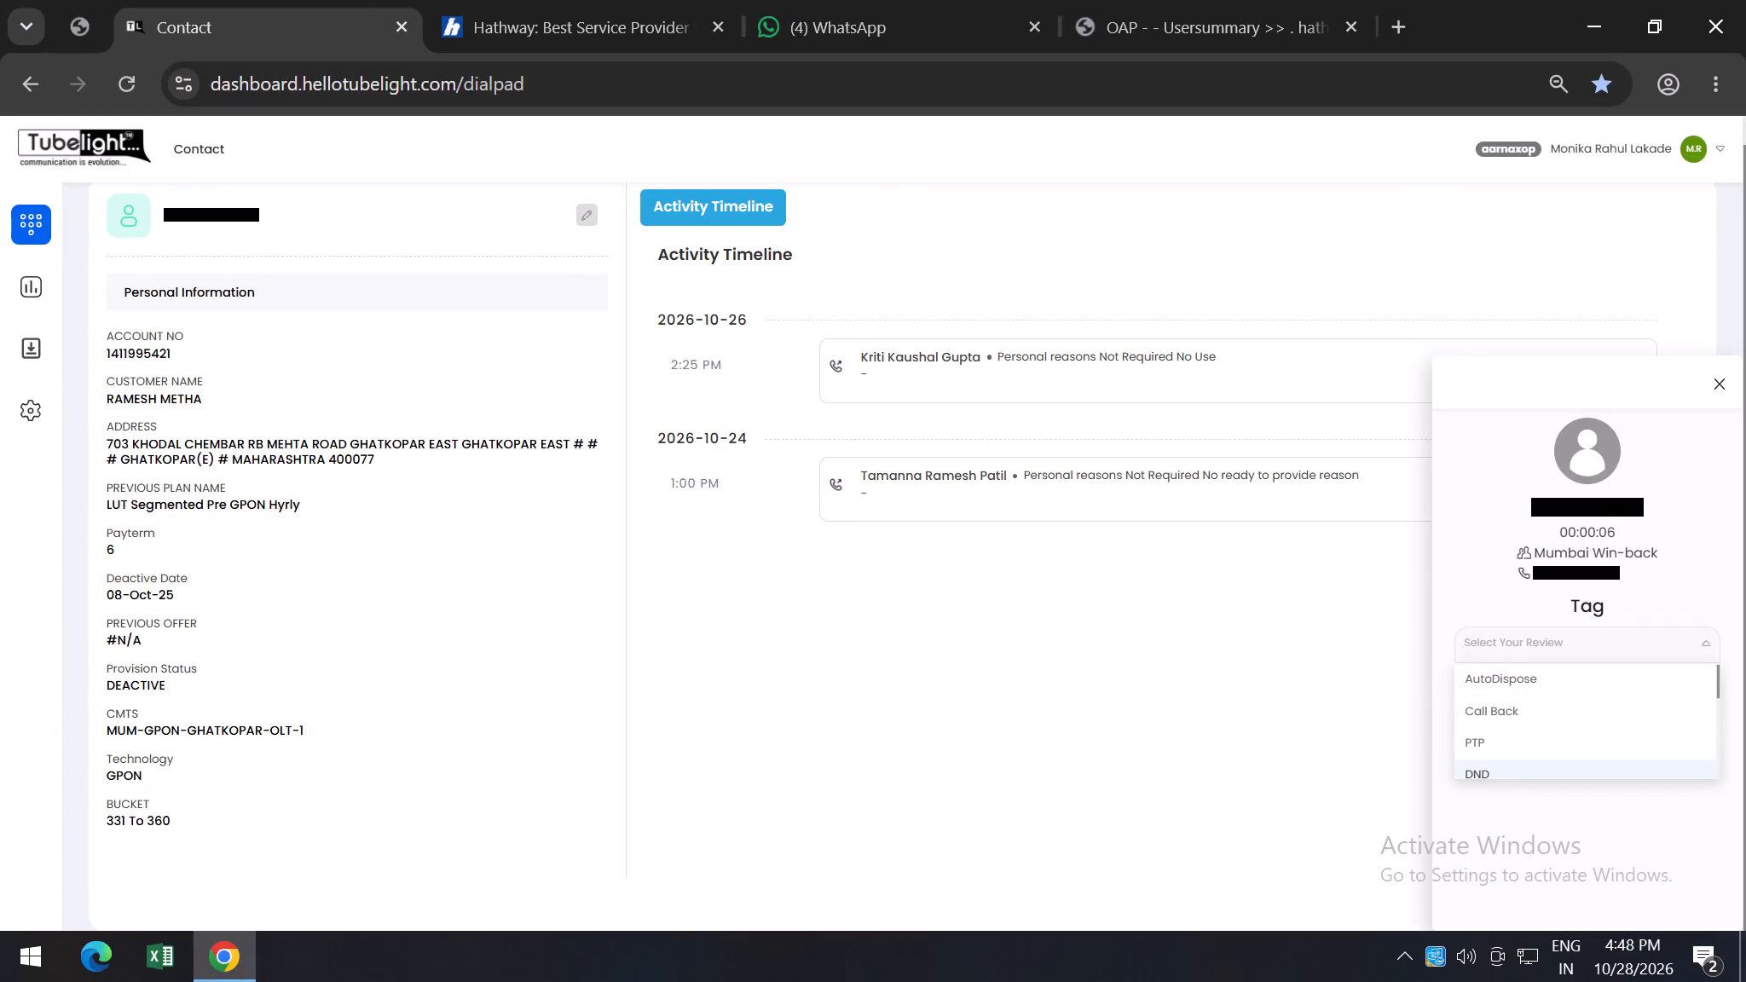
{"action": "scroll", "coordinate": [1500, 714], "scroll_direction": "down", "scroll_amount": 3}
{"action": "left_click", "coordinate": [1503, 731]}
{"action": "left_click_drag", "start_coordinate": [1592, 638], "coordinate": [1578, 656]}
{"action": "left_click", "coordinate": [1528, 704]}
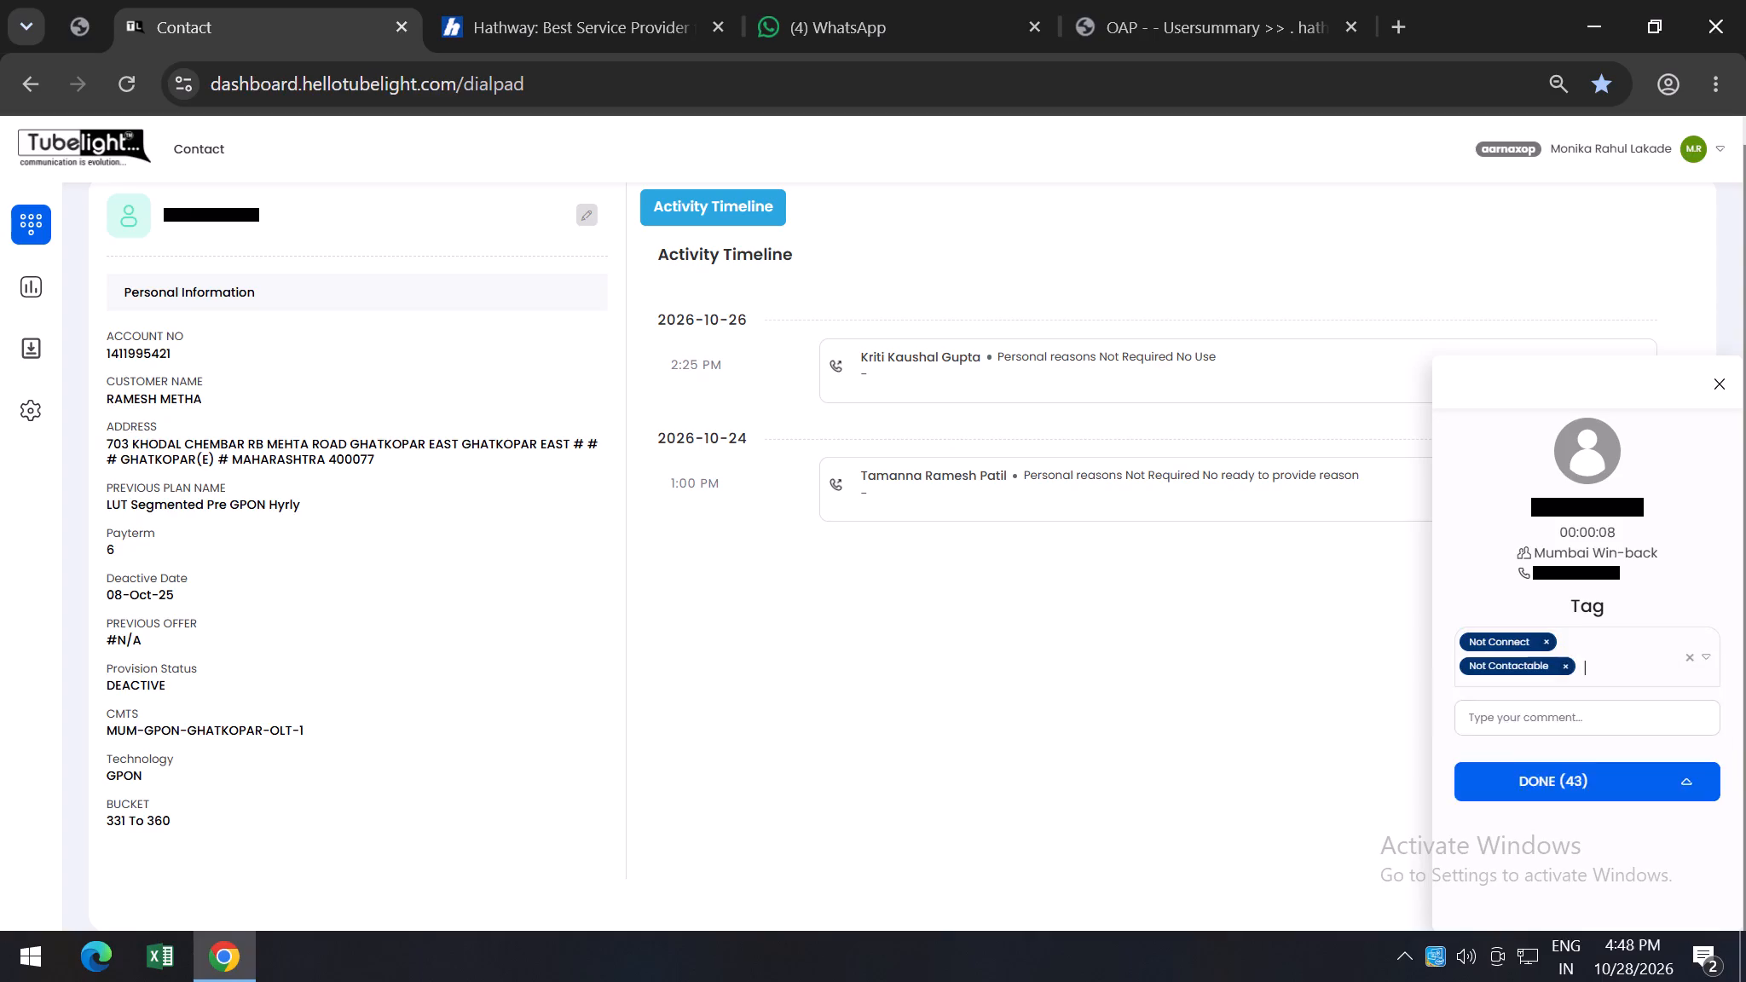
Open the choices for the third outcome tag, following Not Connect and Not Contactable, on the current Mumbai Win-back call.
{"action": "left_click_drag", "start_coordinate": [1627, 643], "coordinate": [1616, 670]}
{"action": "scroll", "coordinate": [1581, 725], "scroll_direction": "down", "scroll_amount": 2}
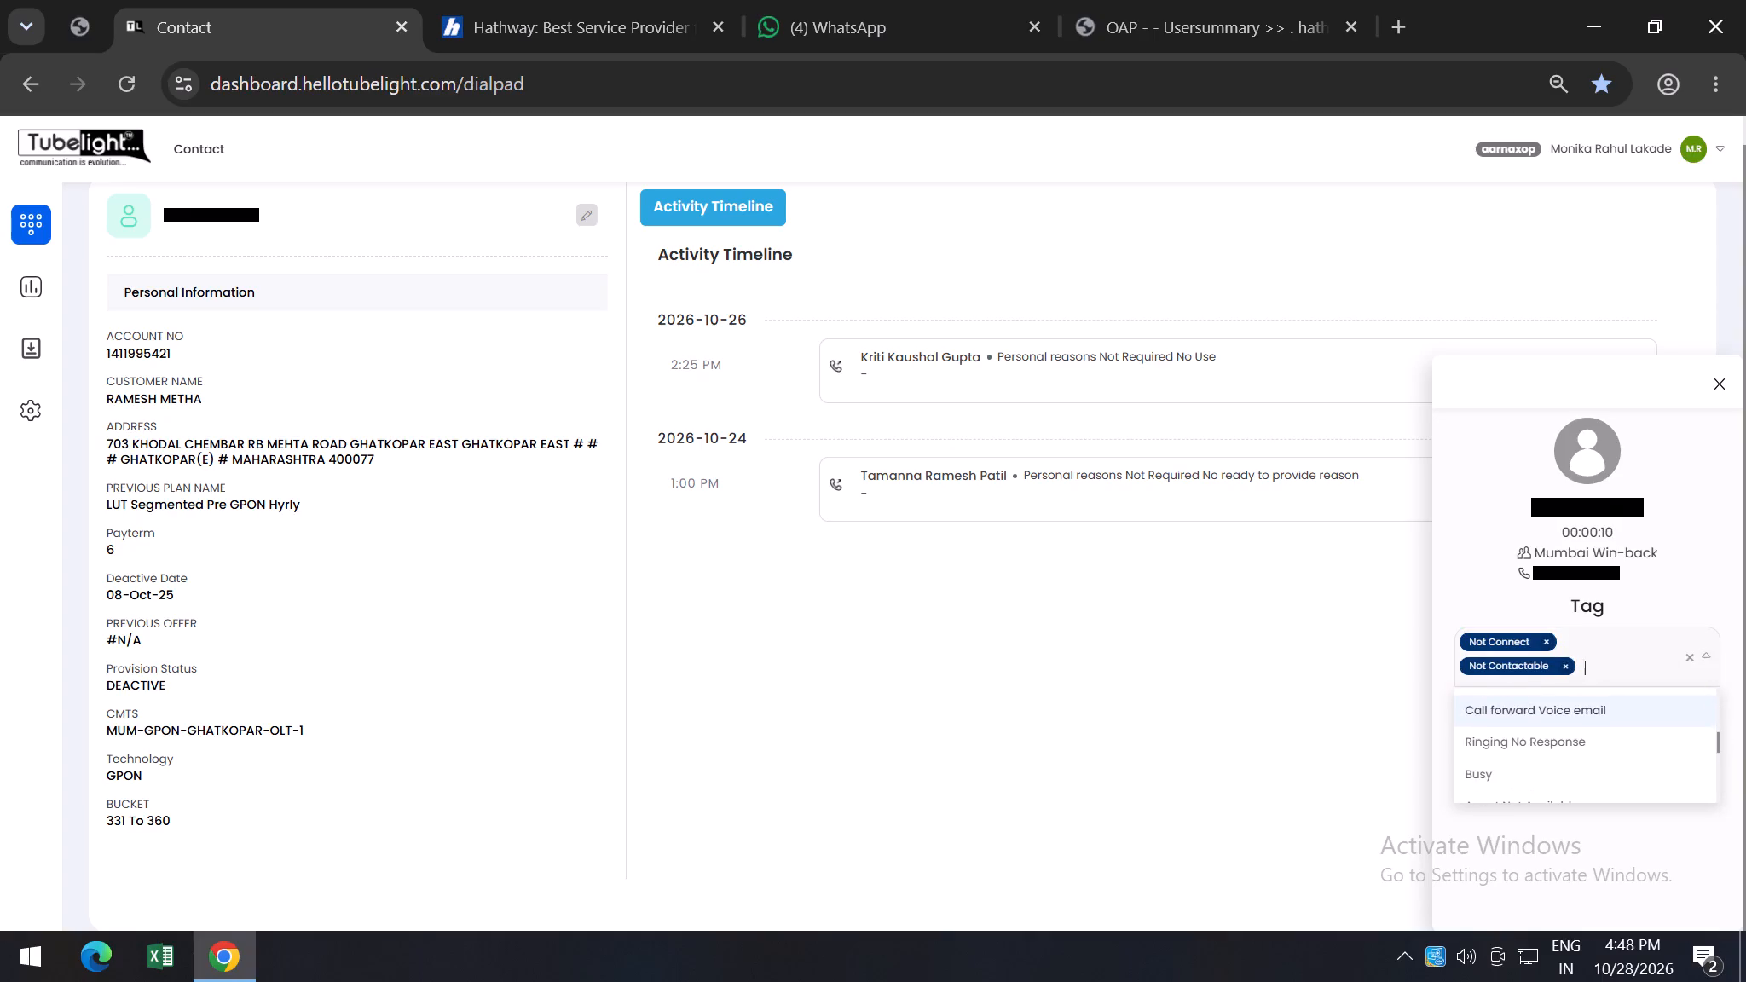
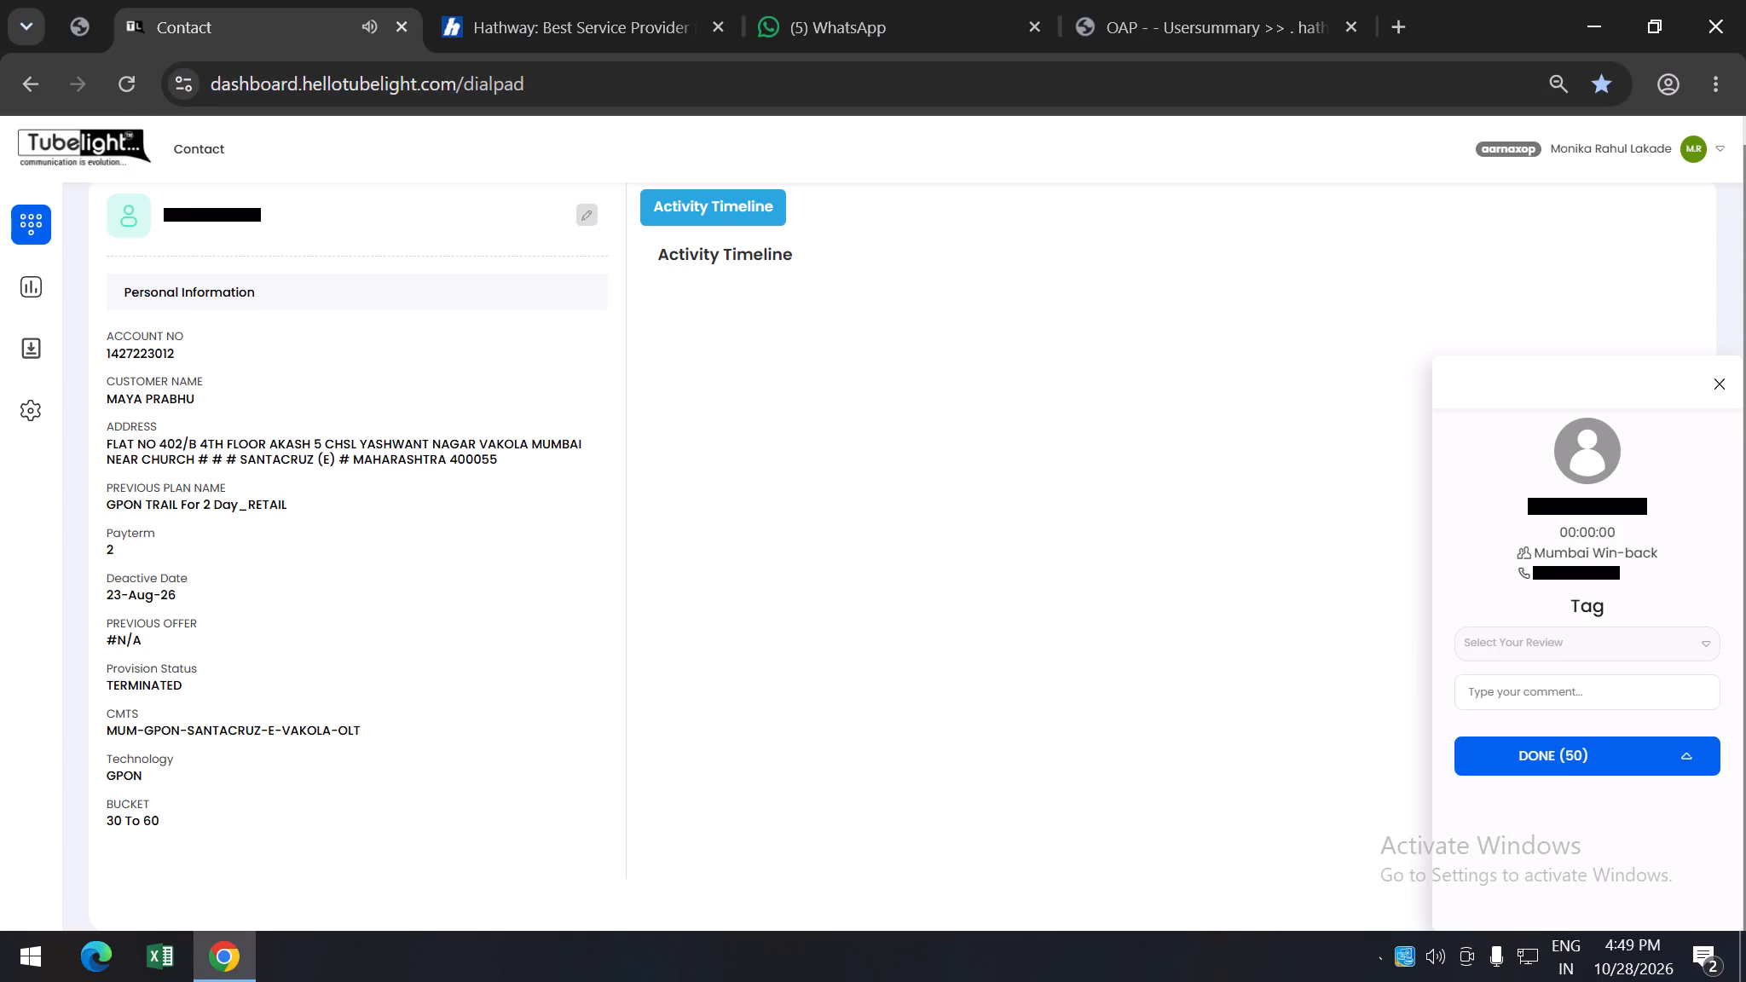
Tag the ended Mumbai Win-back call as Personal reasons and open the follow-up reason choices.
{"action": "left_click", "coordinate": [1525, 649]}
{"action": "scroll", "coordinate": [1535, 724], "scroll_direction": "down", "scroll_amount": 1}
{"action": "left_click_drag", "start_coordinate": [1564, 722], "coordinate": [1576, 710]}
{"action": "left_click", "coordinate": [1635, 647]}
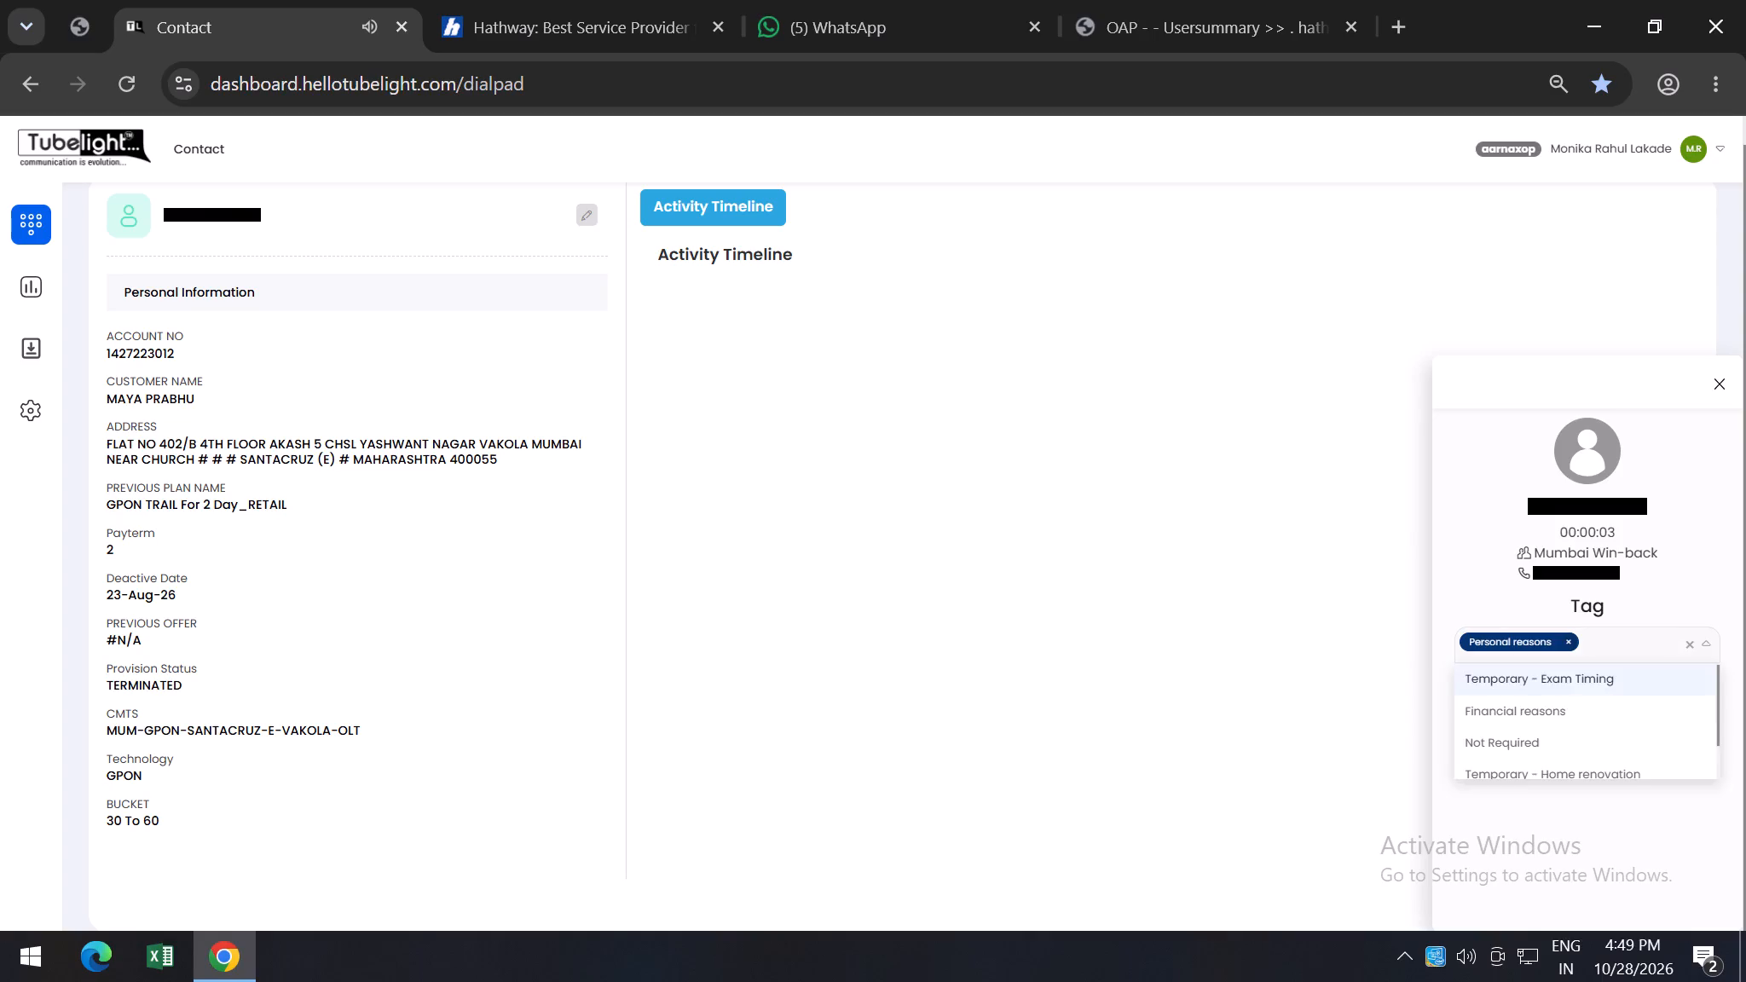
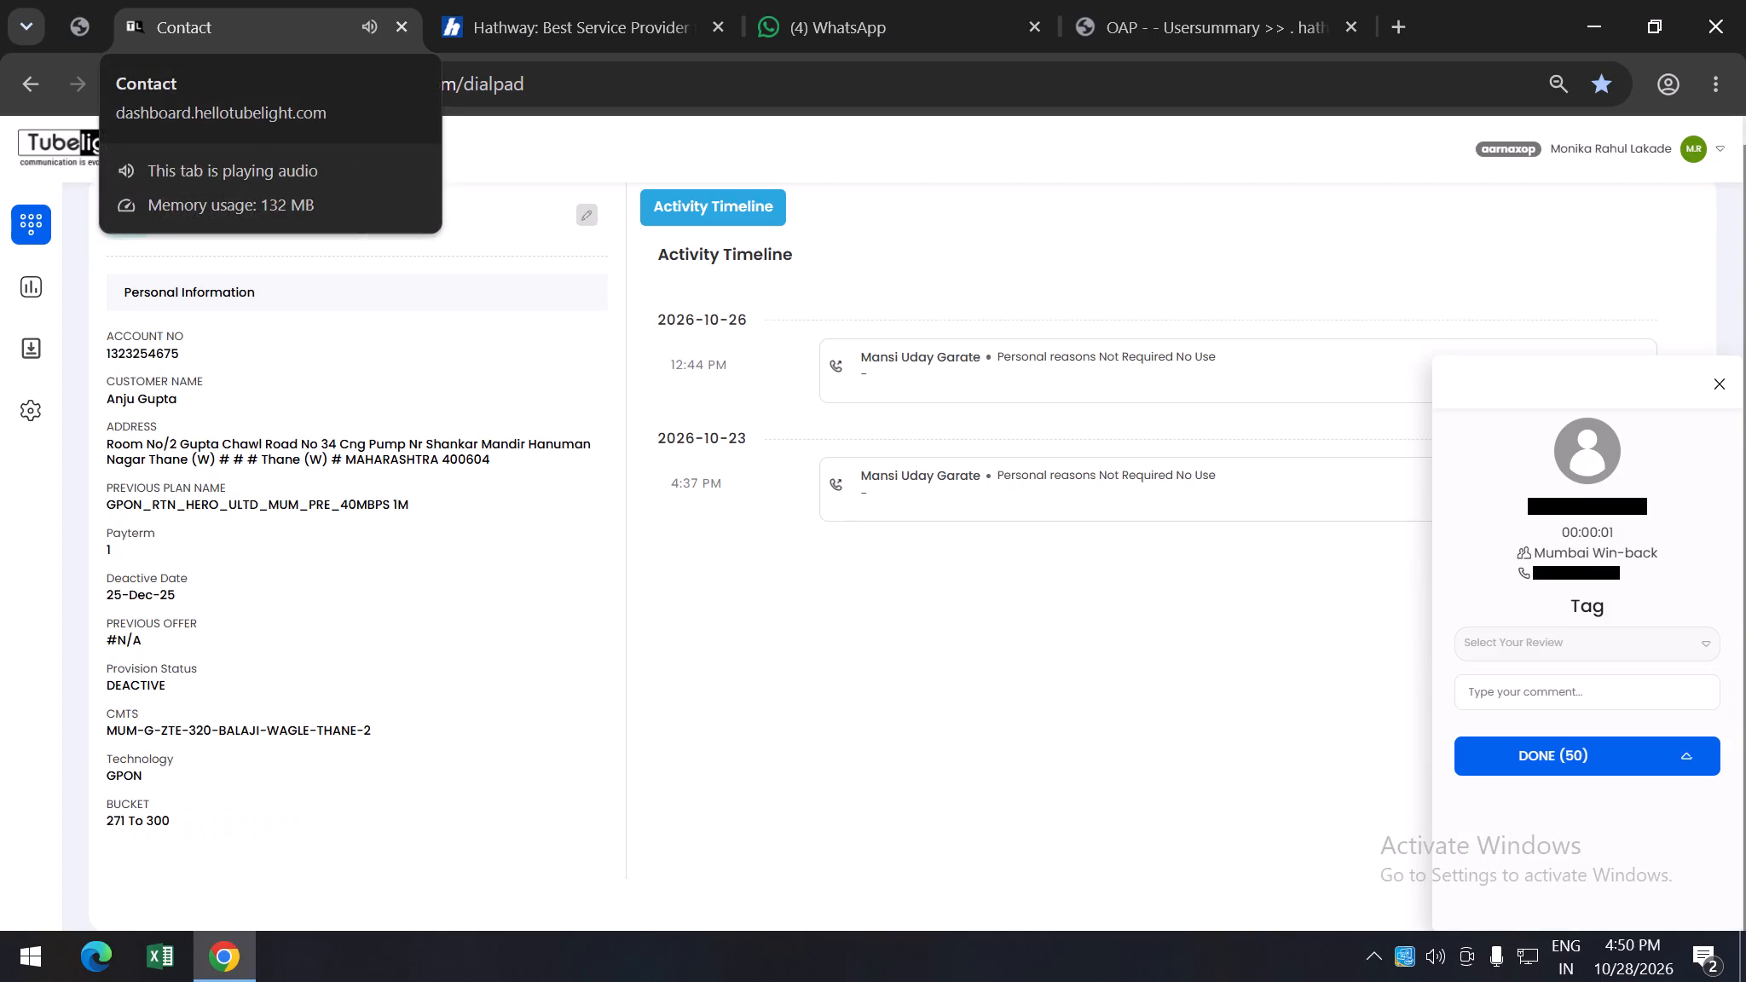
Tag the ended Mumbai Win-back call as Not Connect, Not Contactable and Call forward Voice email.
{"action": "left_click", "coordinate": [1513, 656]}
{"action": "scroll", "coordinate": [1512, 701], "scroll_direction": "down", "scroll_amount": 5}
{"action": "left_click", "coordinate": [1529, 726]}
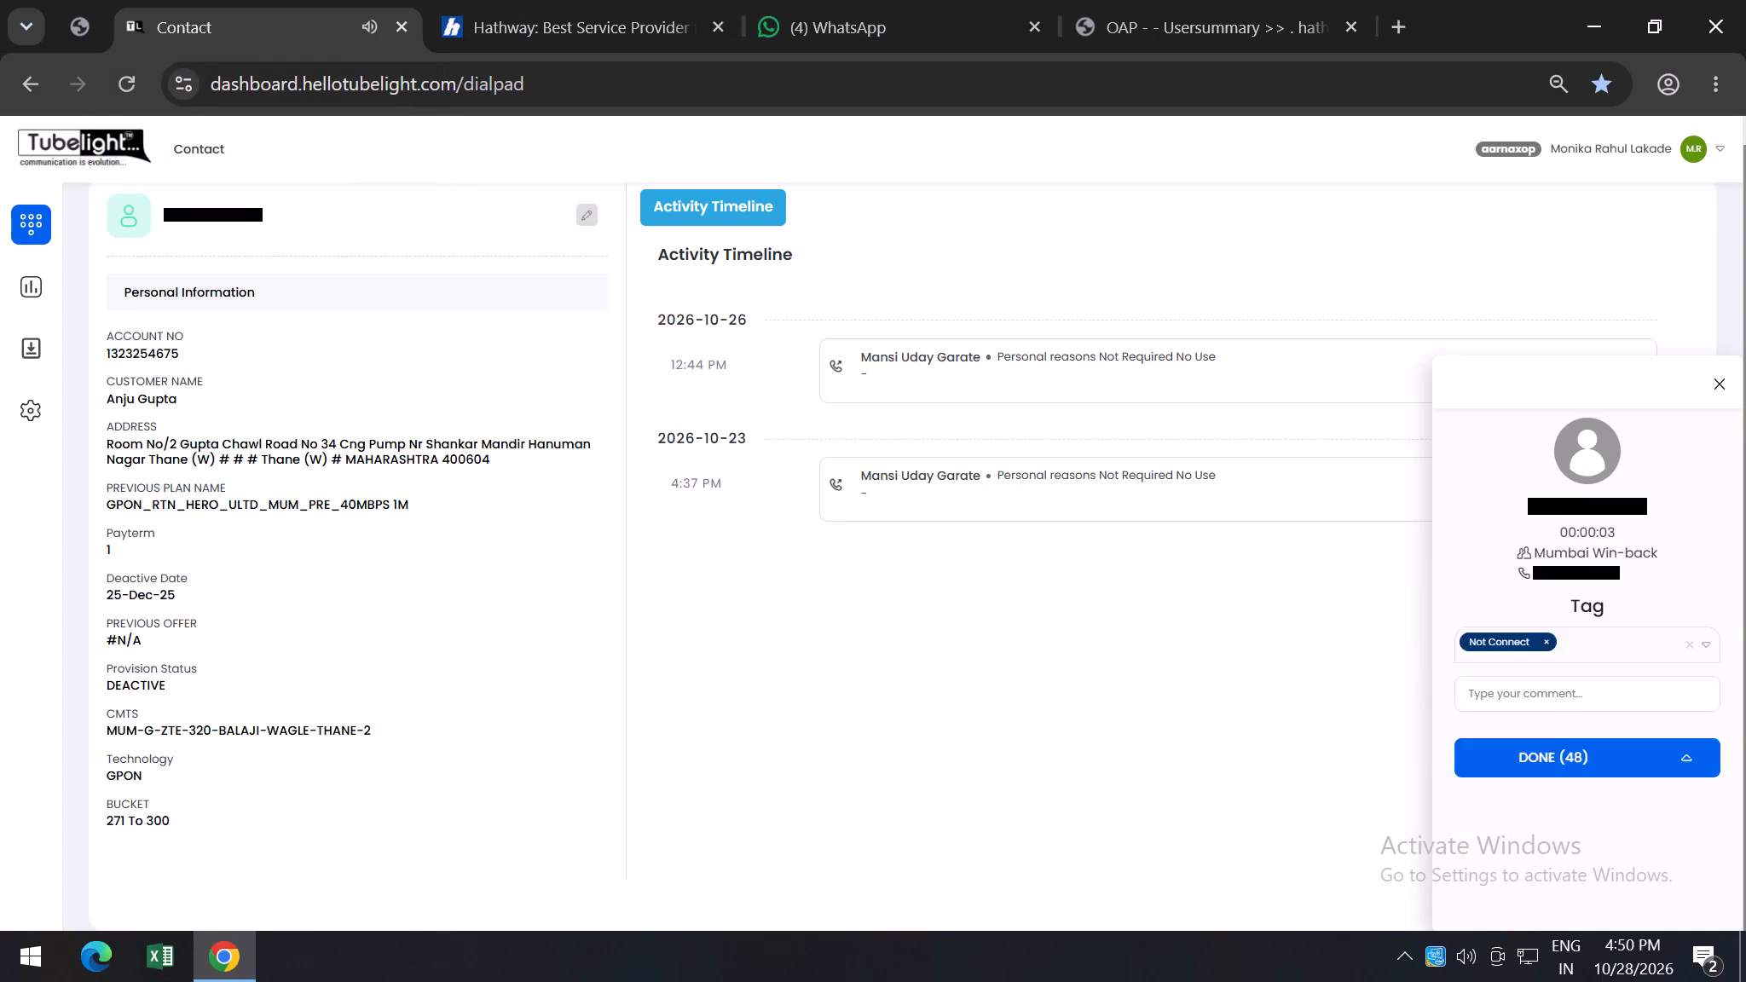
{"action": "left_click", "coordinate": [1569, 657]}
{"action": "left_click", "coordinate": [1541, 726]}
{"action": "left_click", "coordinate": [1640, 645]}
{"action": "scroll", "coordinate": [1522, 731], "scroll_direction": "down", "scroll_amount": 2}
{"action": "left_click", "coordinate": [1537, 714]}
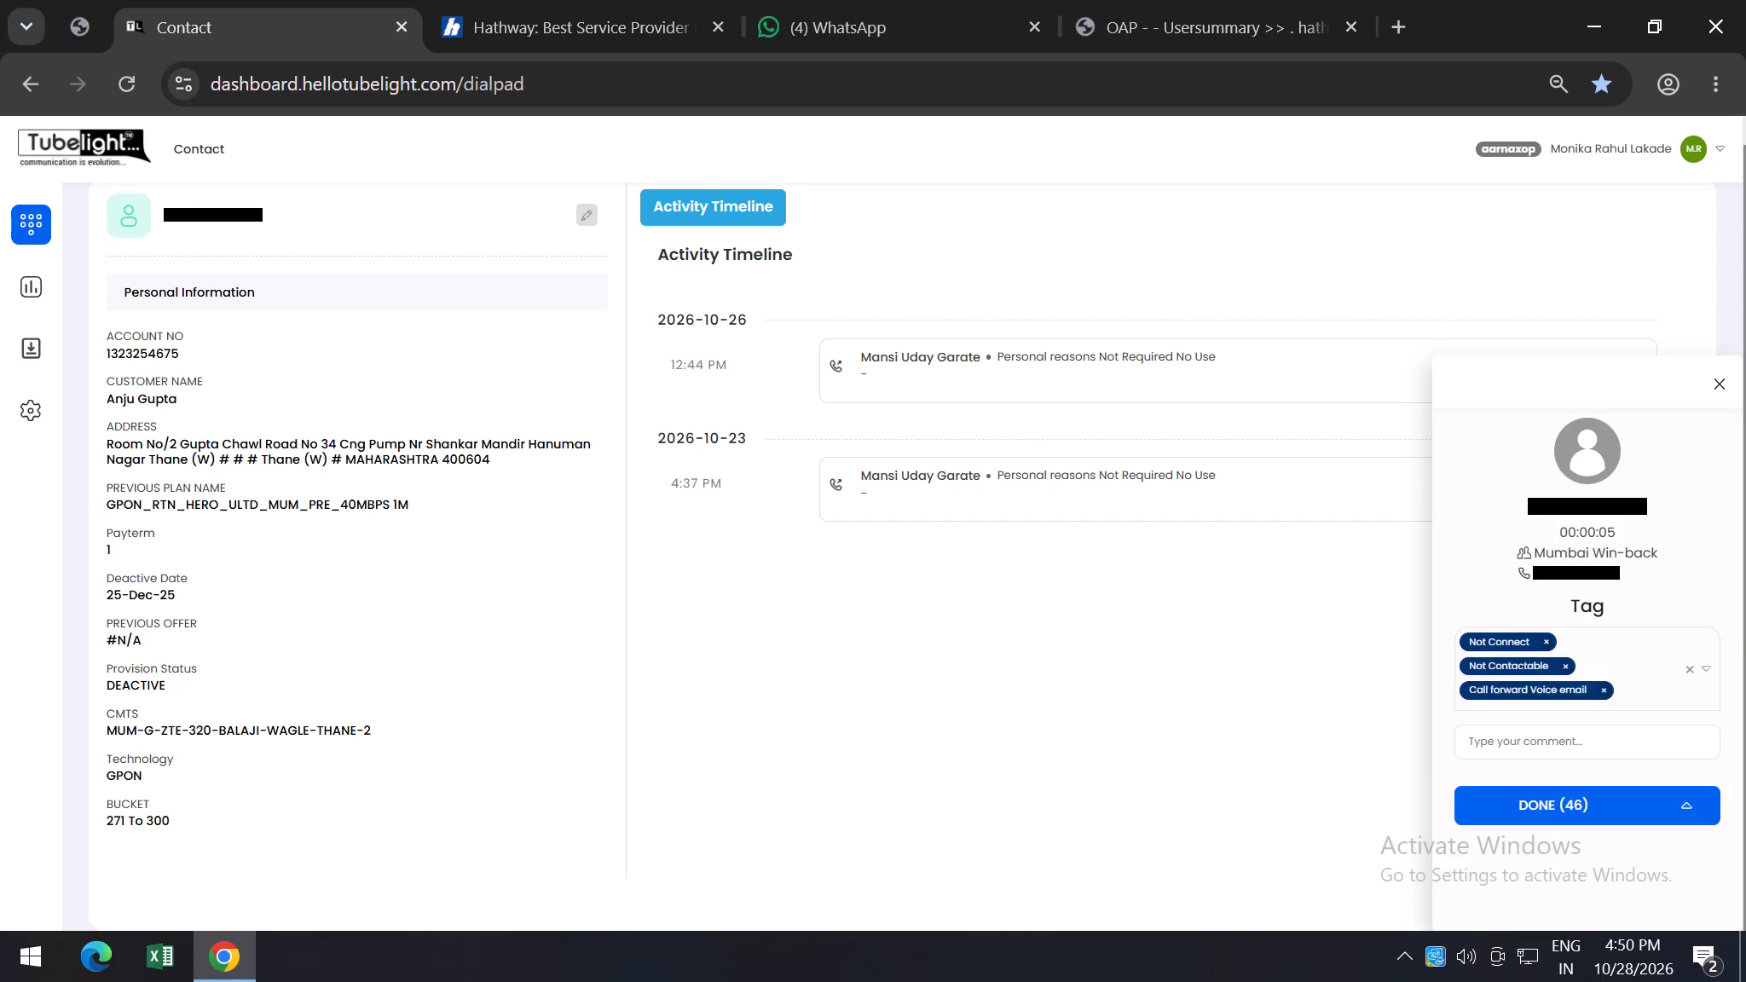
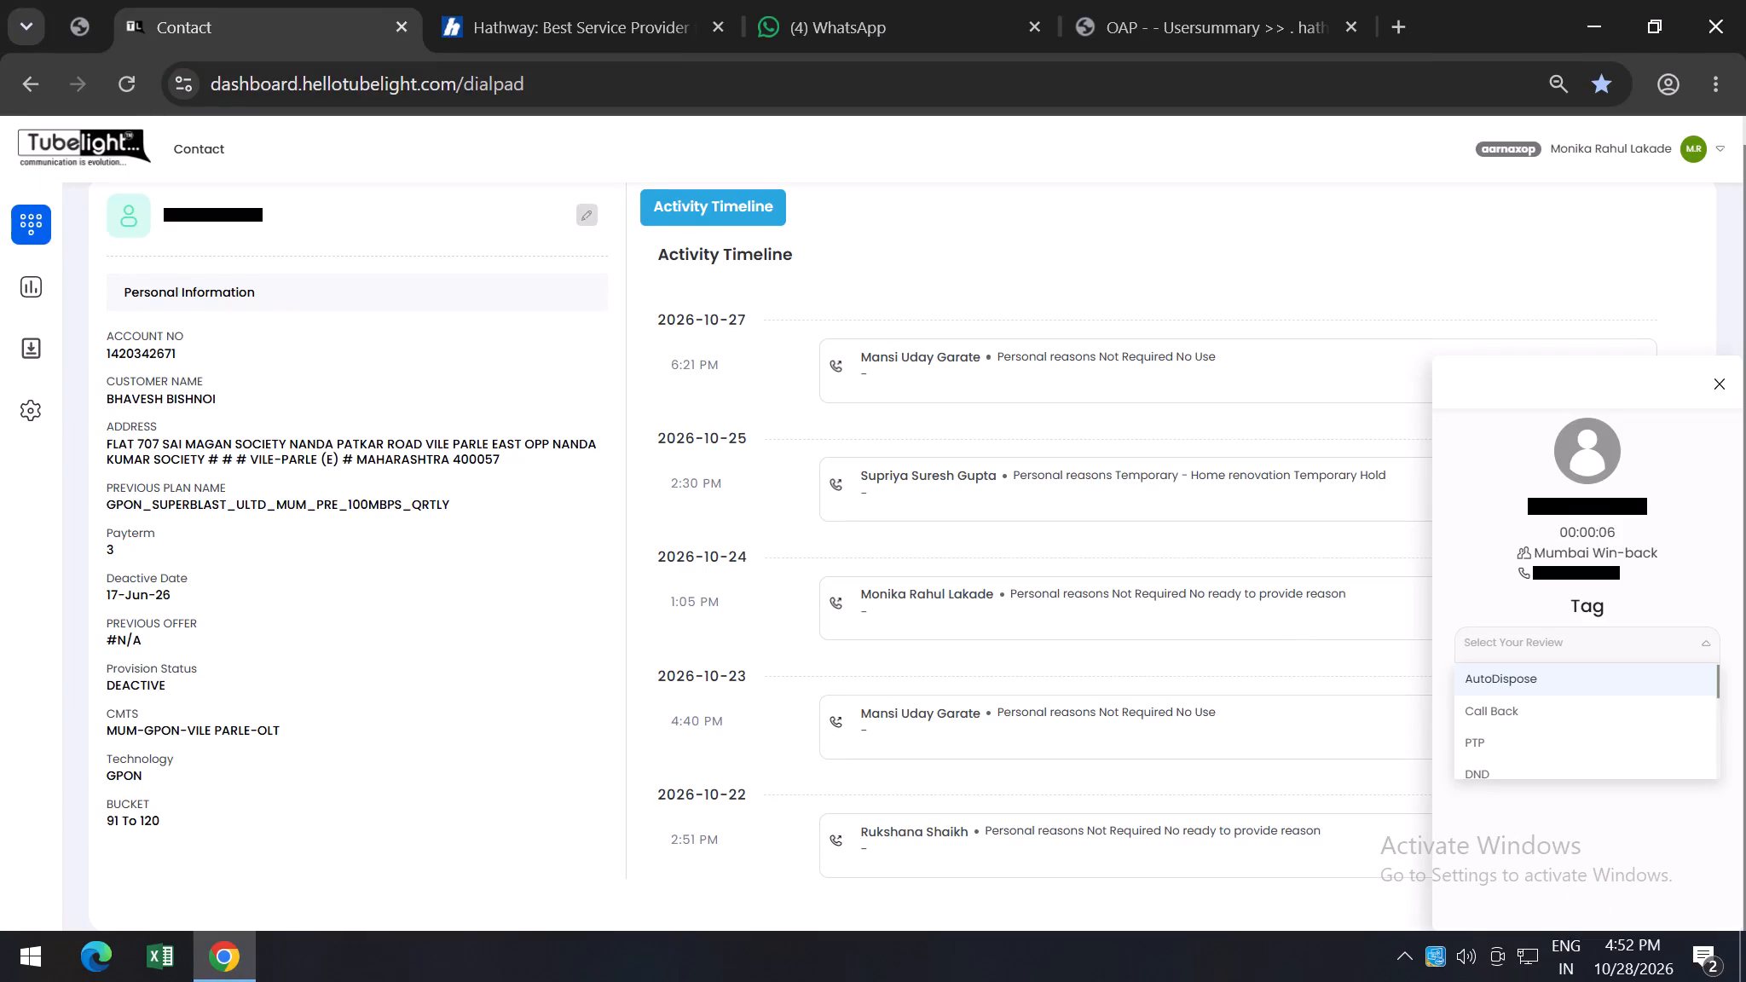
Select the three-level outcome tag for the ended Mumbai Win-back call on the Vile Parle account and submit it without a comment.
{"action": "scroll", "coordinate": [1508, 719], "scroll_direction": "down", "scroll_amount": 2}
{"action": "left_click", "coordinate": [1524, 749]}
{"action": "left_click_drag", "start_coordinate": [1593, 652], "coordinate": [1584, 671]}
{"action": "left_click", "coordinate": [1562, 702]}
{"action": "left_click_drag", "start_coordinate": [1619, 657], "coordinate": [1606, 676]}
{"action": "scroll", "coordinate": [1537, 736], "scroll_direction": "down", "scroll_amount": 1}
{"action": "left_click", "coordinate": [1538, 742]}
{"action": "left_click", "coordinate": [1536, 803]}
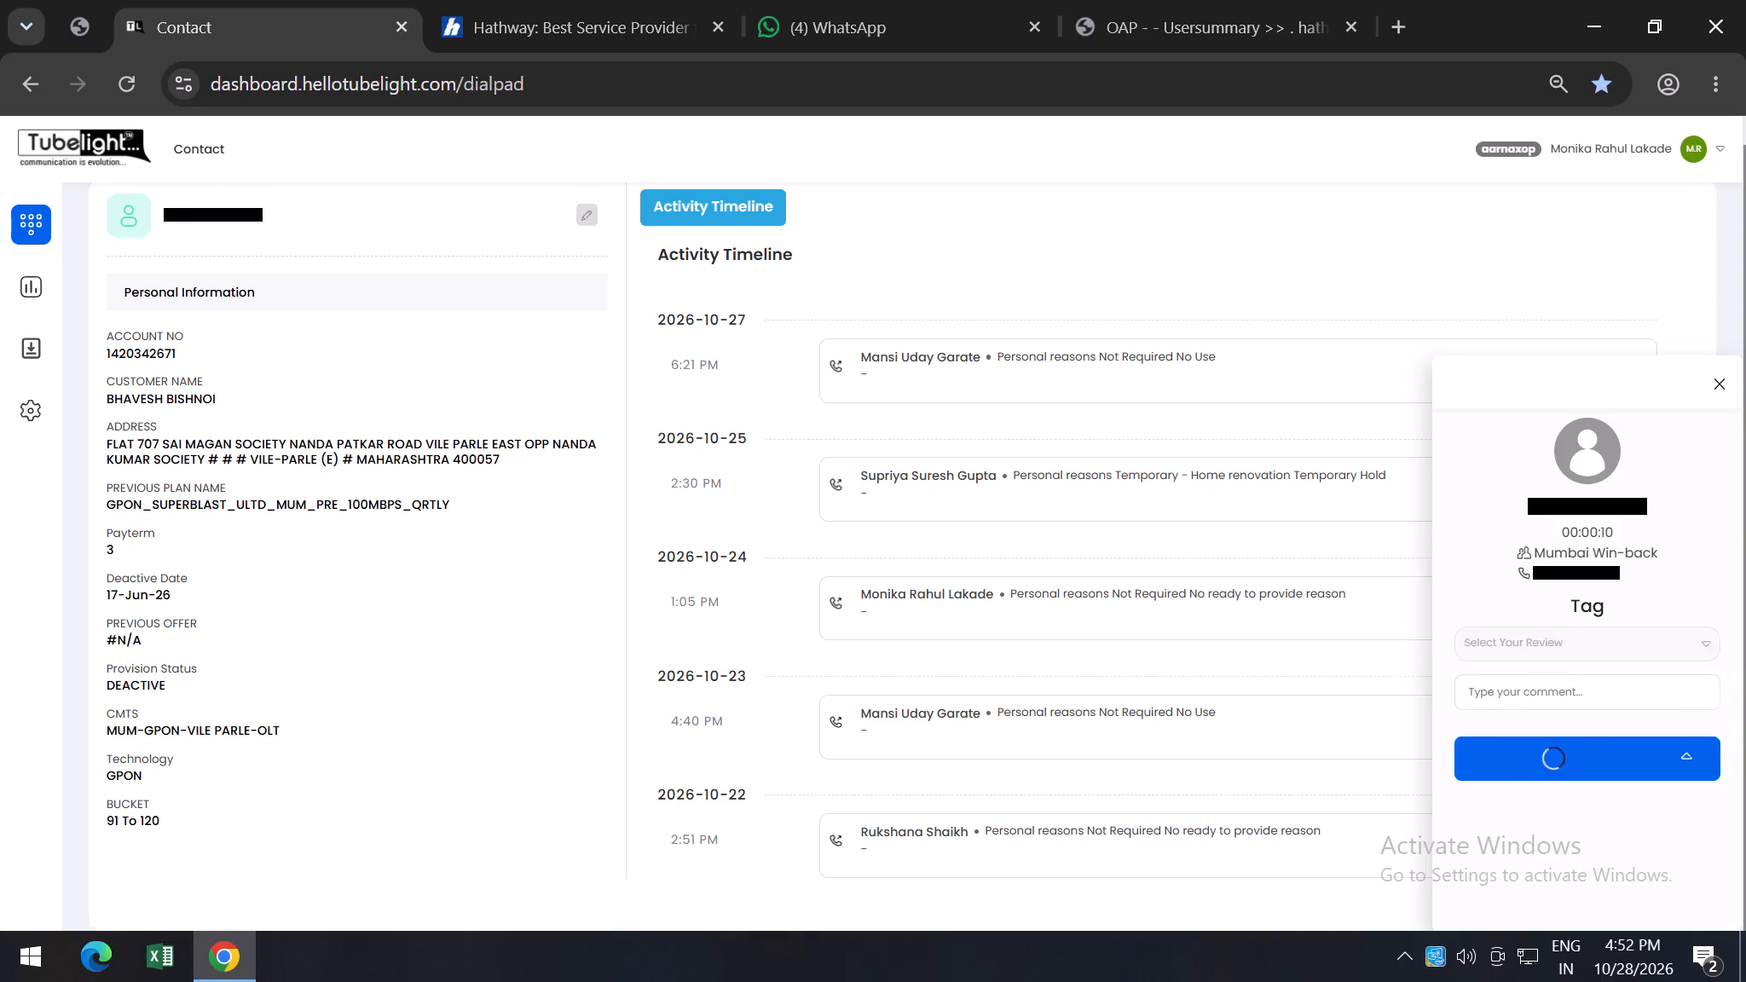
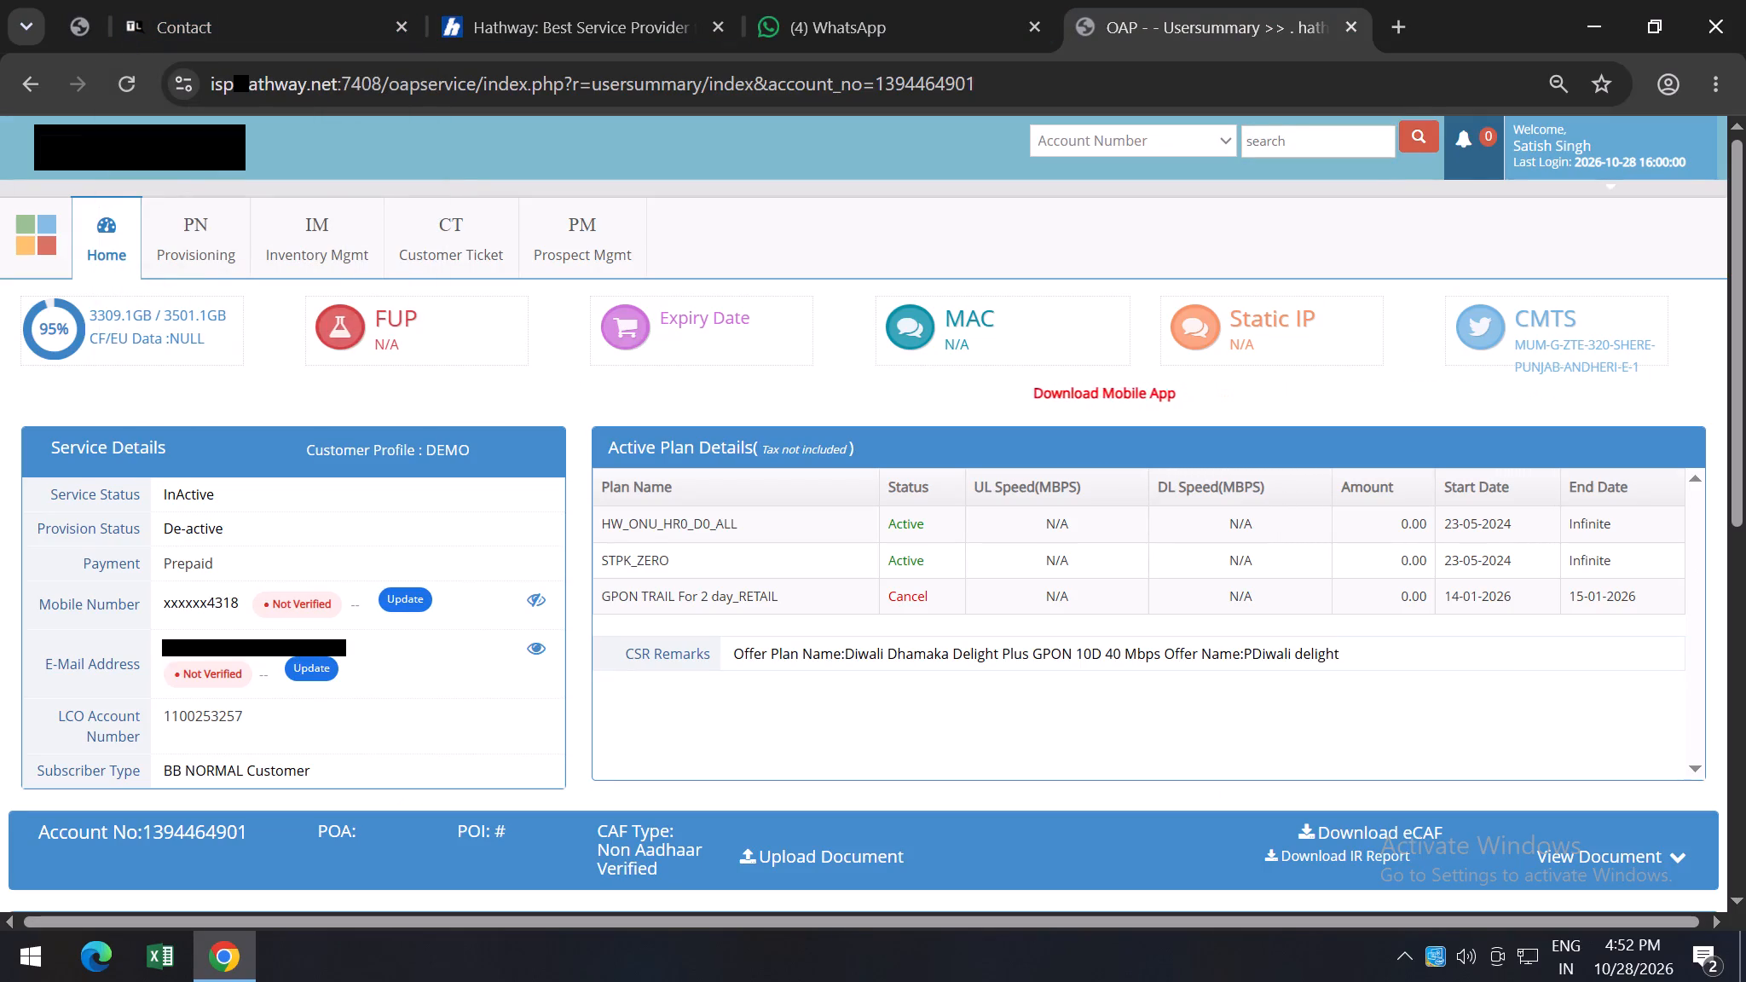
Reveal the deactivated customer's masked mobile number and toggle the e-mail address visibility in the service details.
{"action": "left_click", "coordinate": [537, 643]}
{"action": "left_click", "coordinate": [530, 590]}
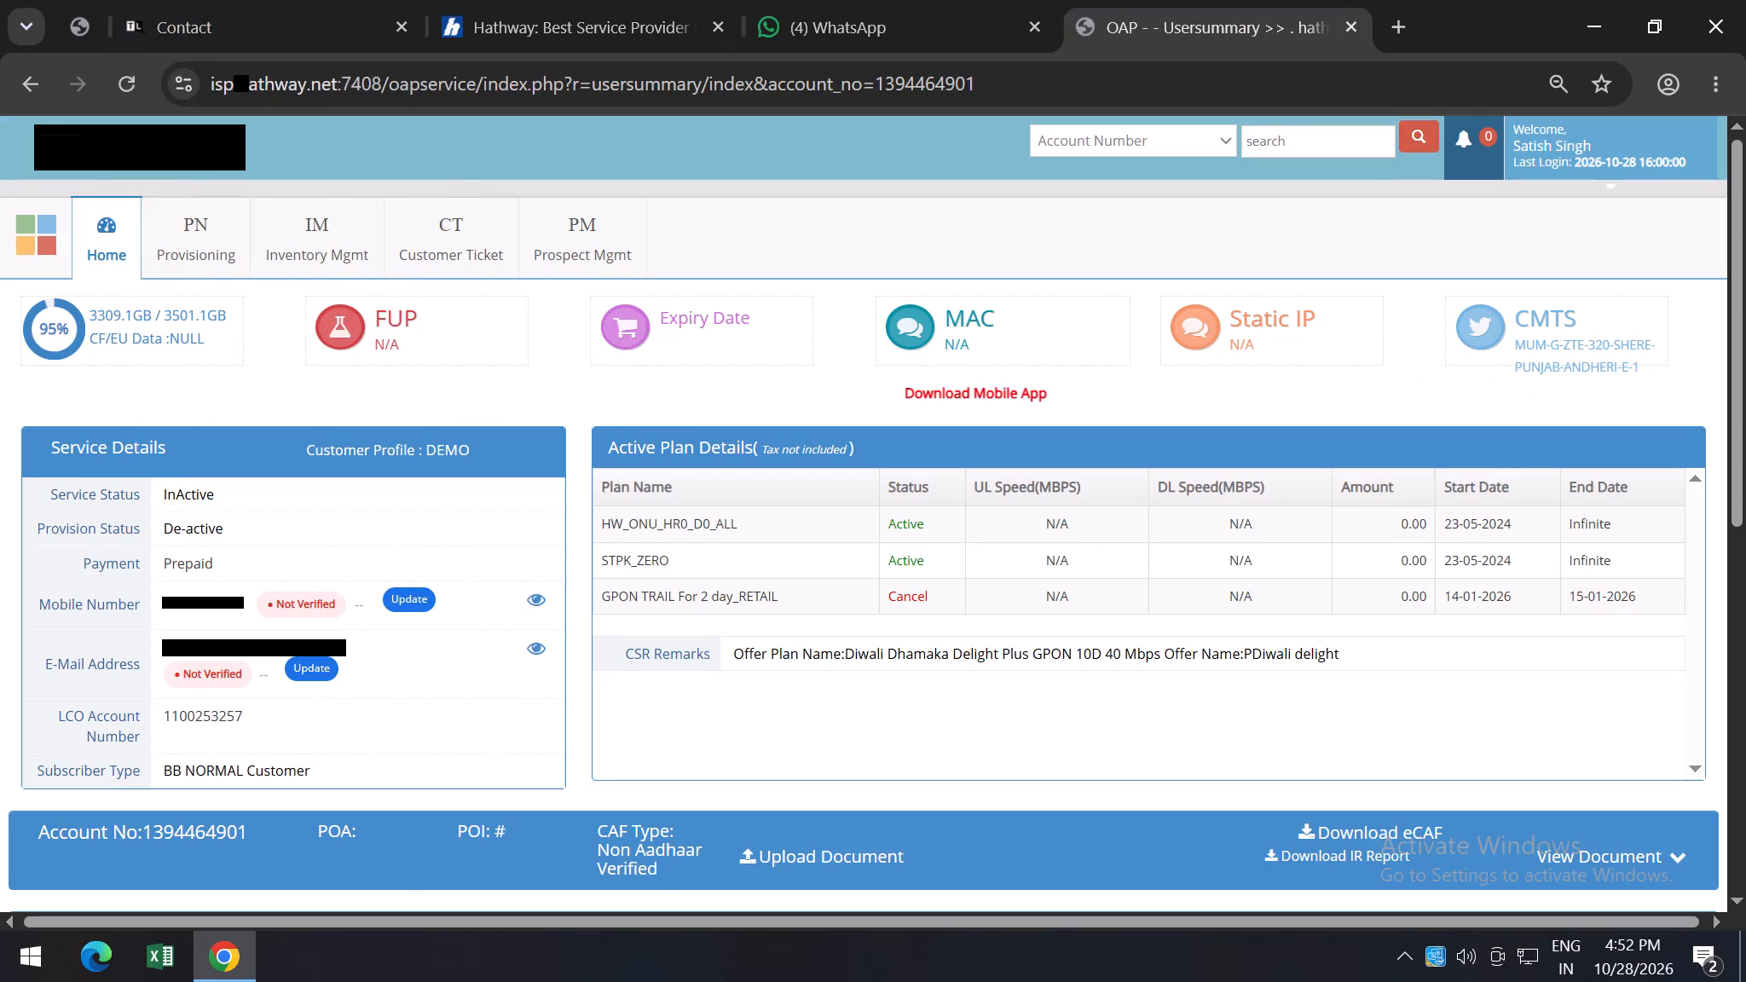
{"action": "double_click", "coordinate": [533, 598]}
{"action": "scroll", "coordinate": [489, 765], "scroll_direction": "down", "scroll_amount": 3}
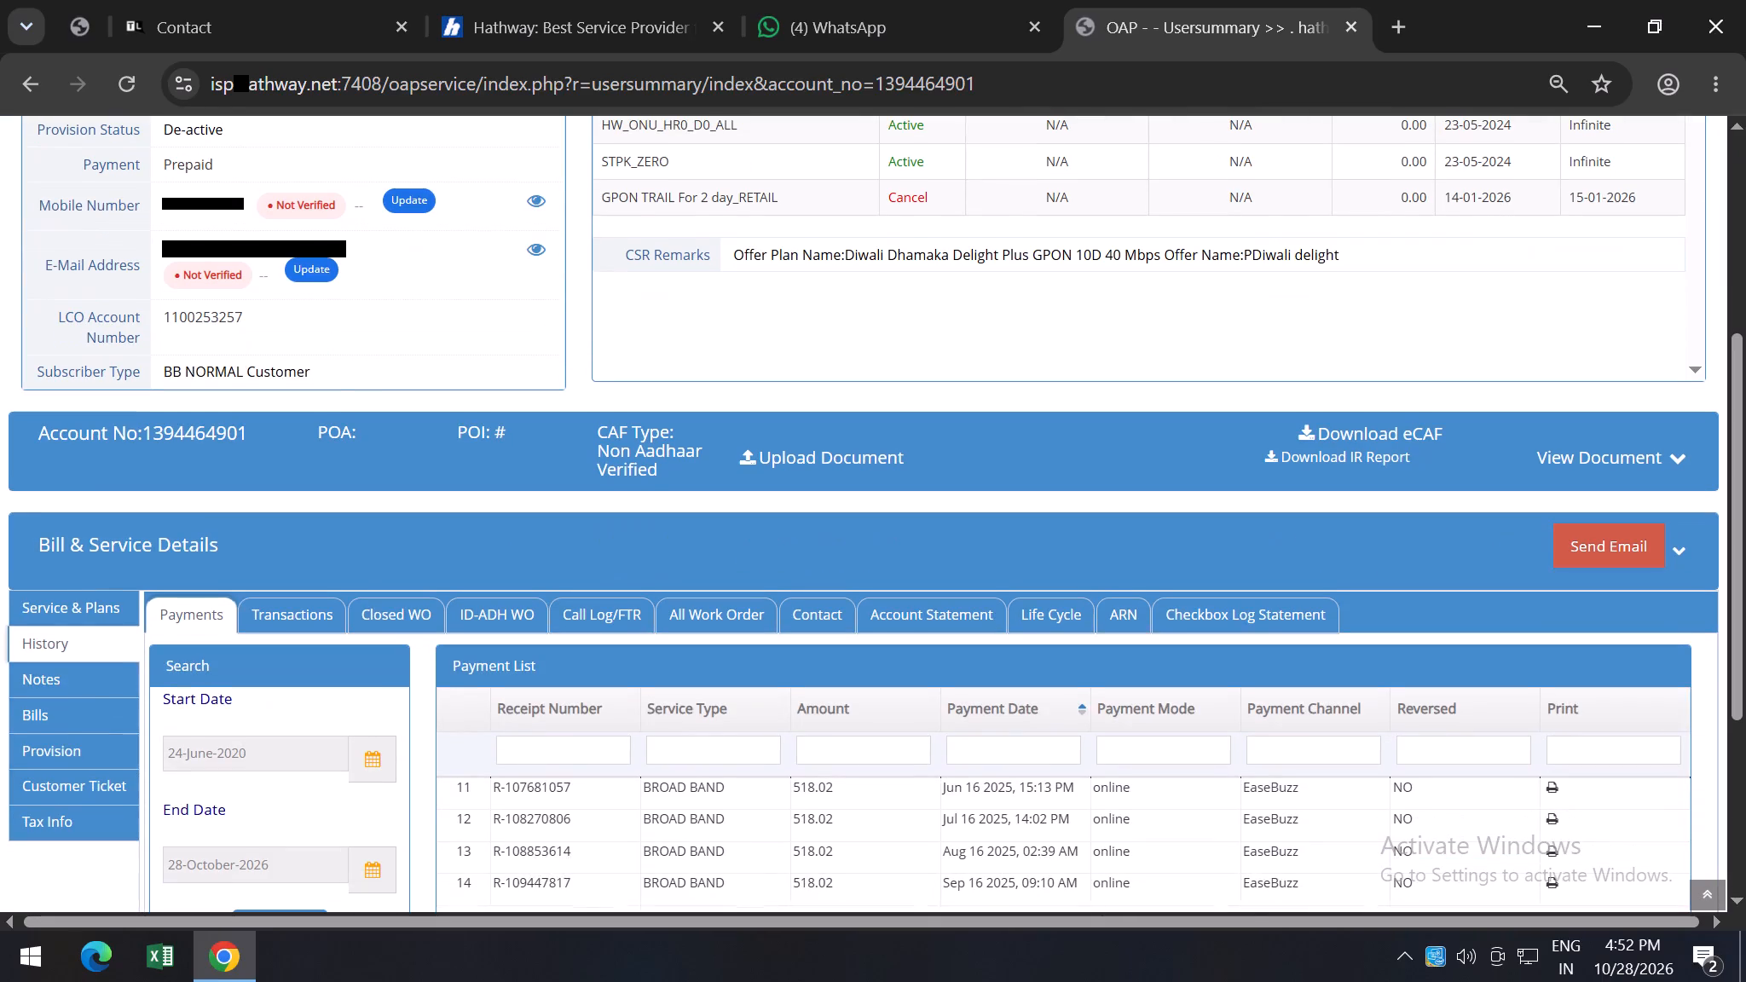
{"action": "double_click", "coordinate": [541, 256]}
{"action": "double_click", "coordinate": [541, 256]}
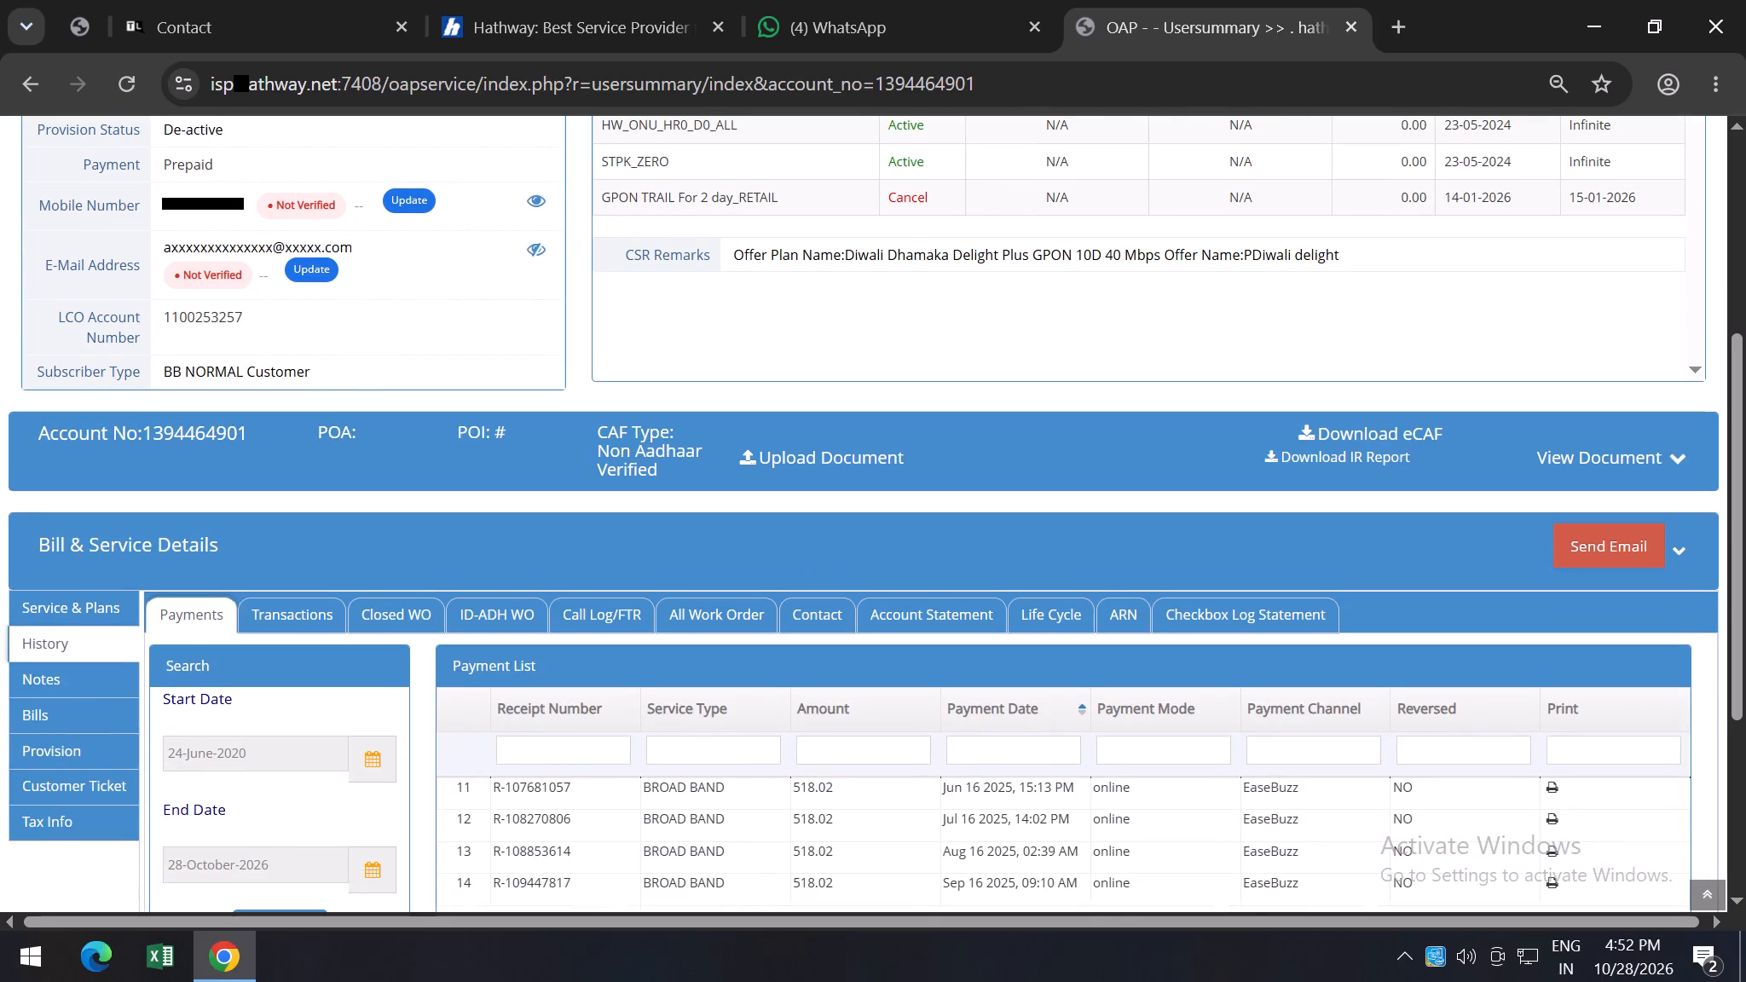
Search the customer's broadband payment history over the preset date range and examine the payment list.
{"action": "scroll", "coordinate": [216, 678], "scroll_direction": "down", "scroll_amount": 4}
{"action": "left_click", "coordinate": [308, 583]}
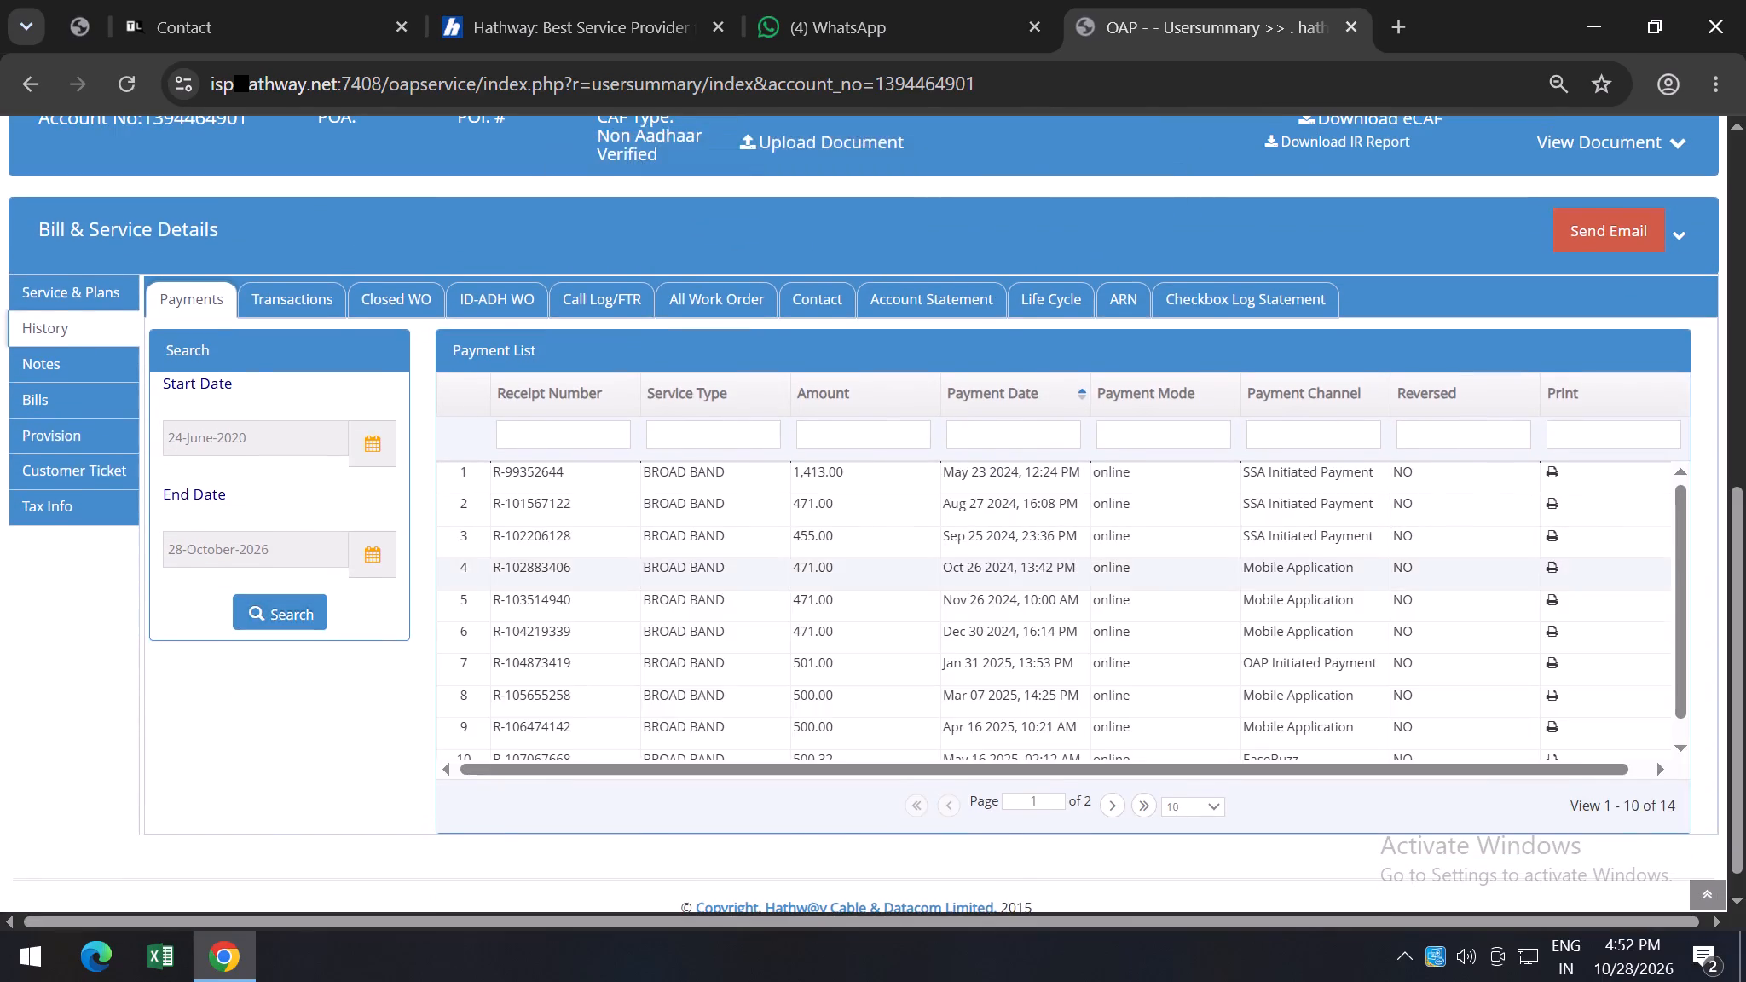
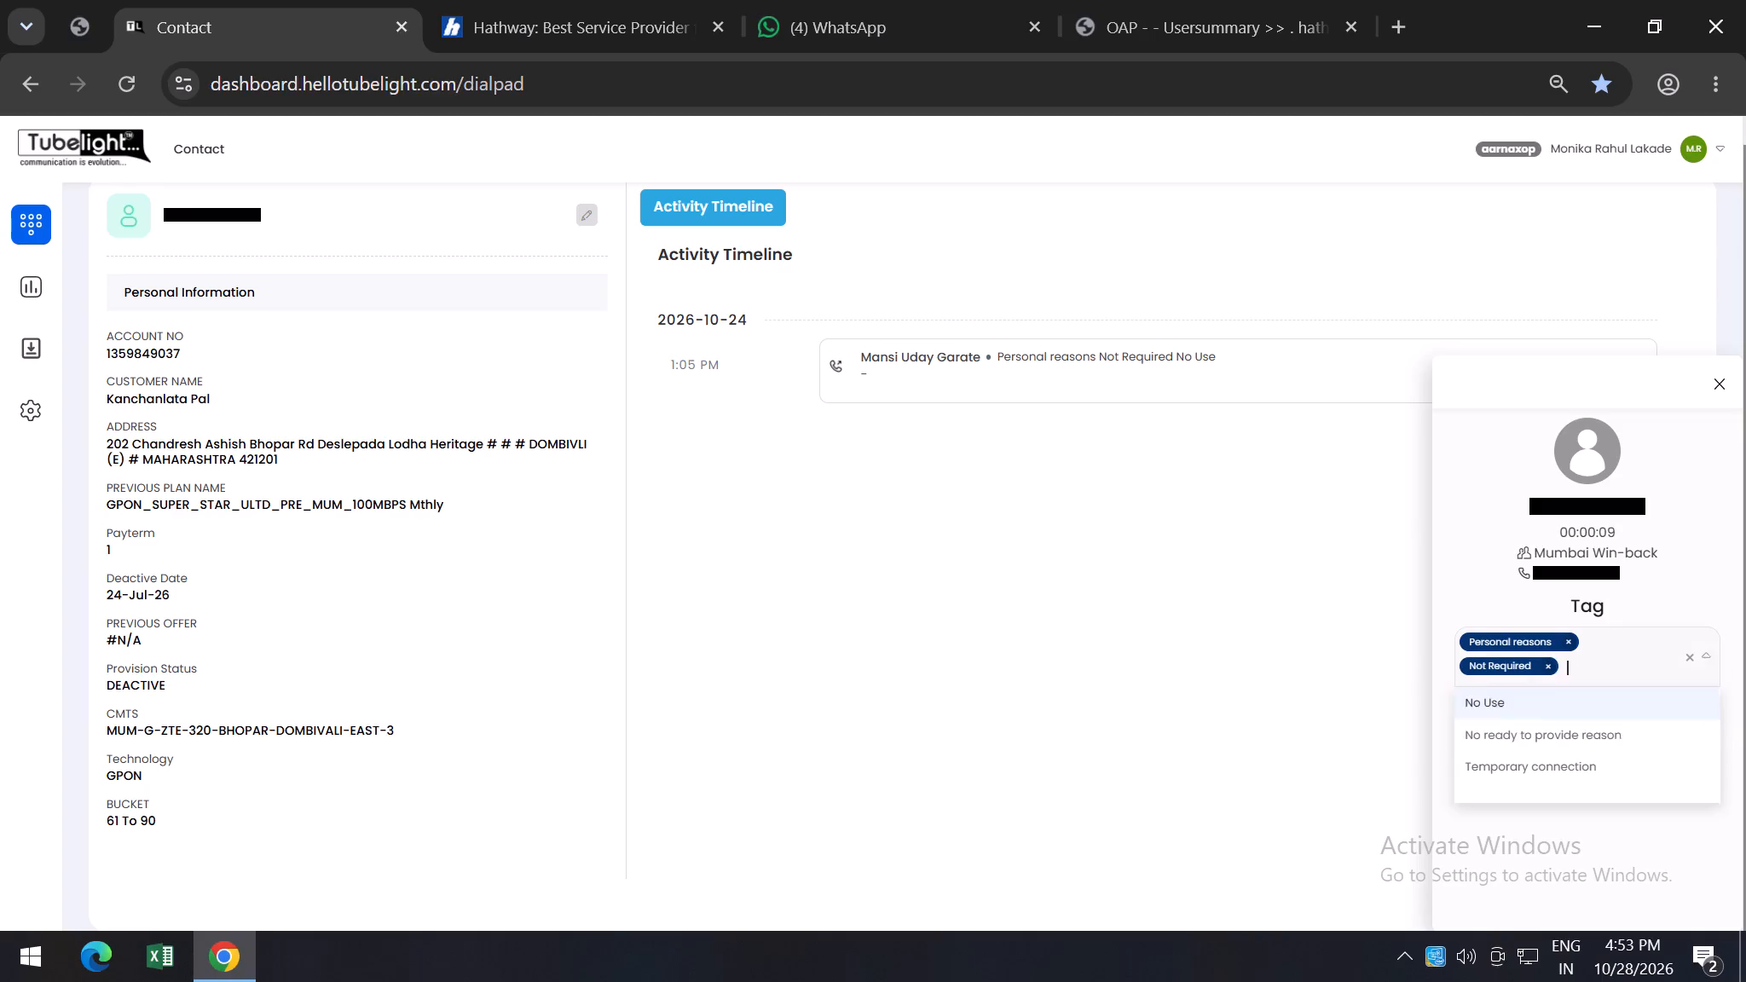
Complete the Mumbai Win-back call's Personal reasons, Not Required tag with No ready to provide reason and submit it.
{"action": "left_click", "coordinate": [1591, 728]}
{"action": "left_click", "coordinate": [1612, 820]}
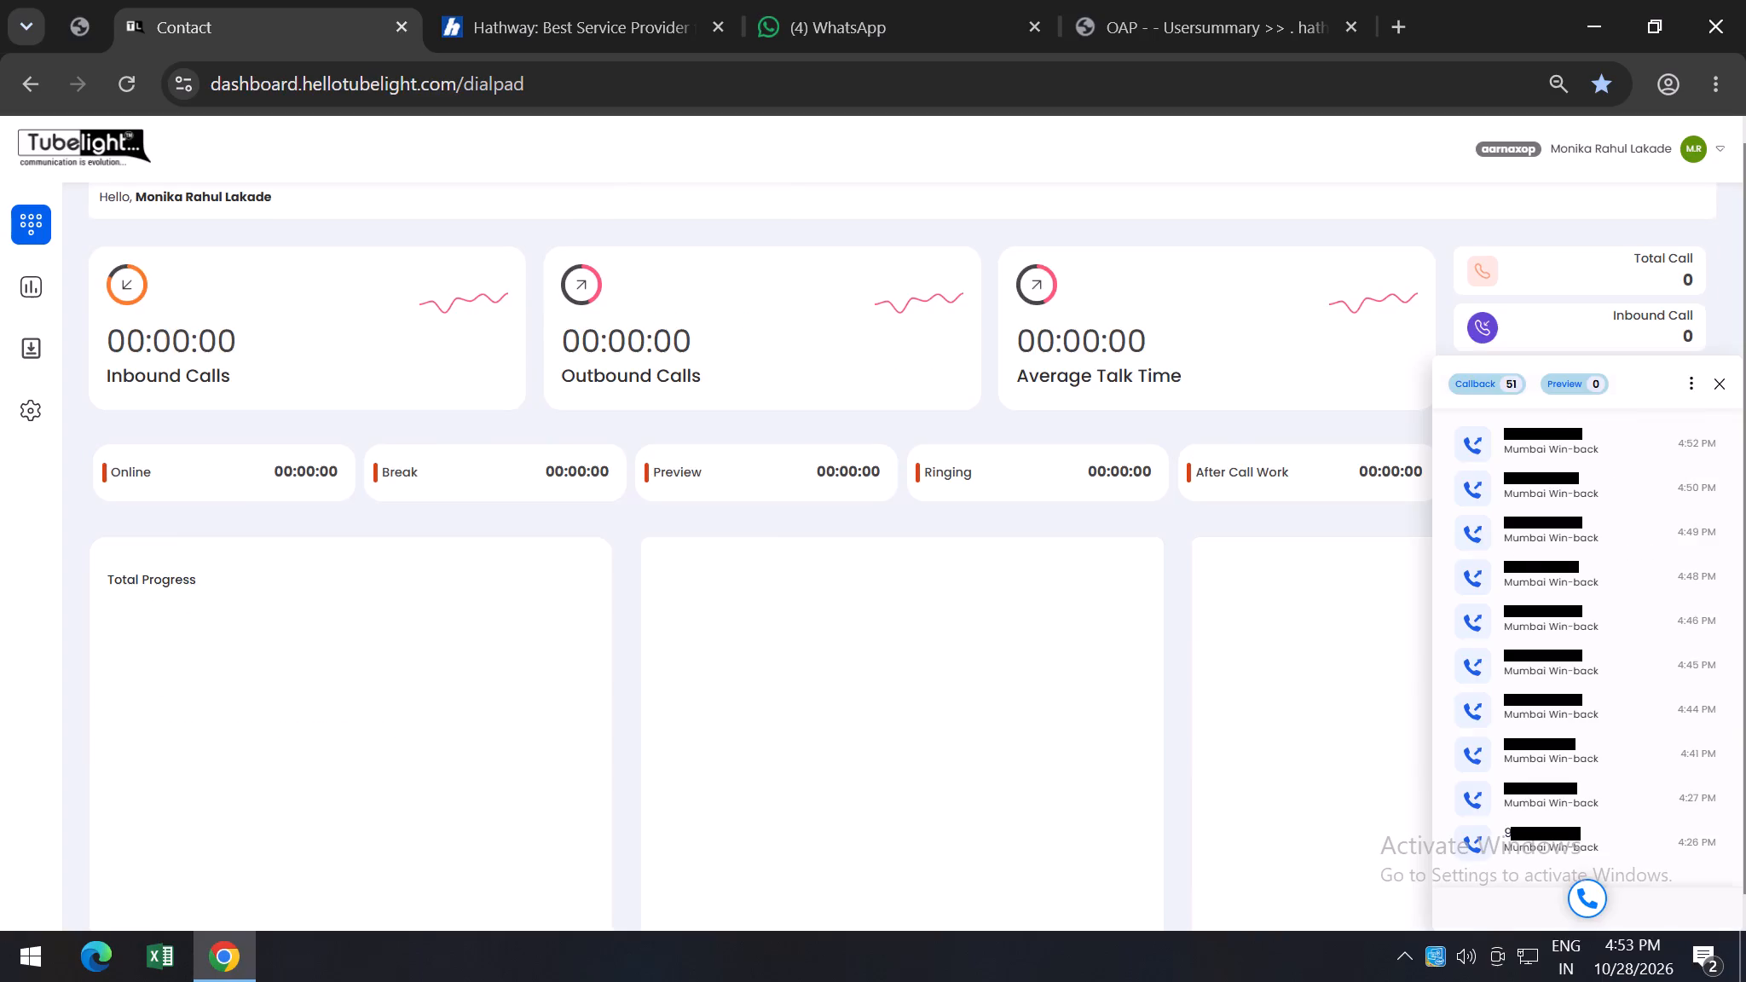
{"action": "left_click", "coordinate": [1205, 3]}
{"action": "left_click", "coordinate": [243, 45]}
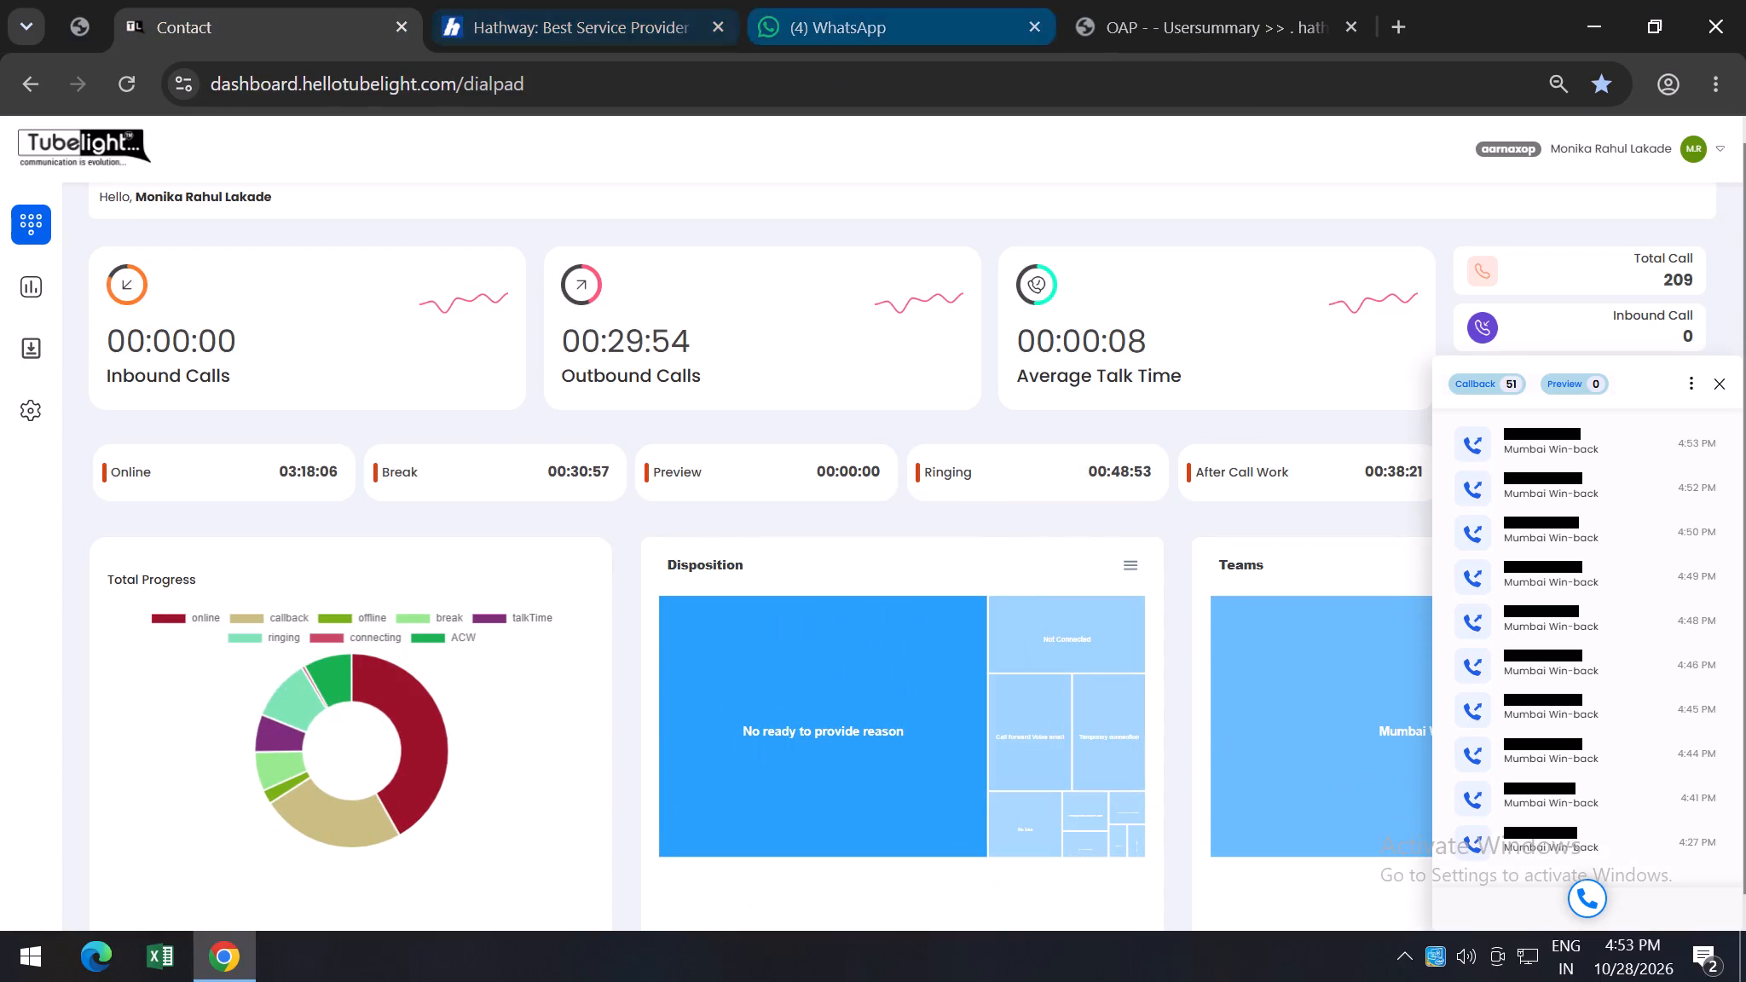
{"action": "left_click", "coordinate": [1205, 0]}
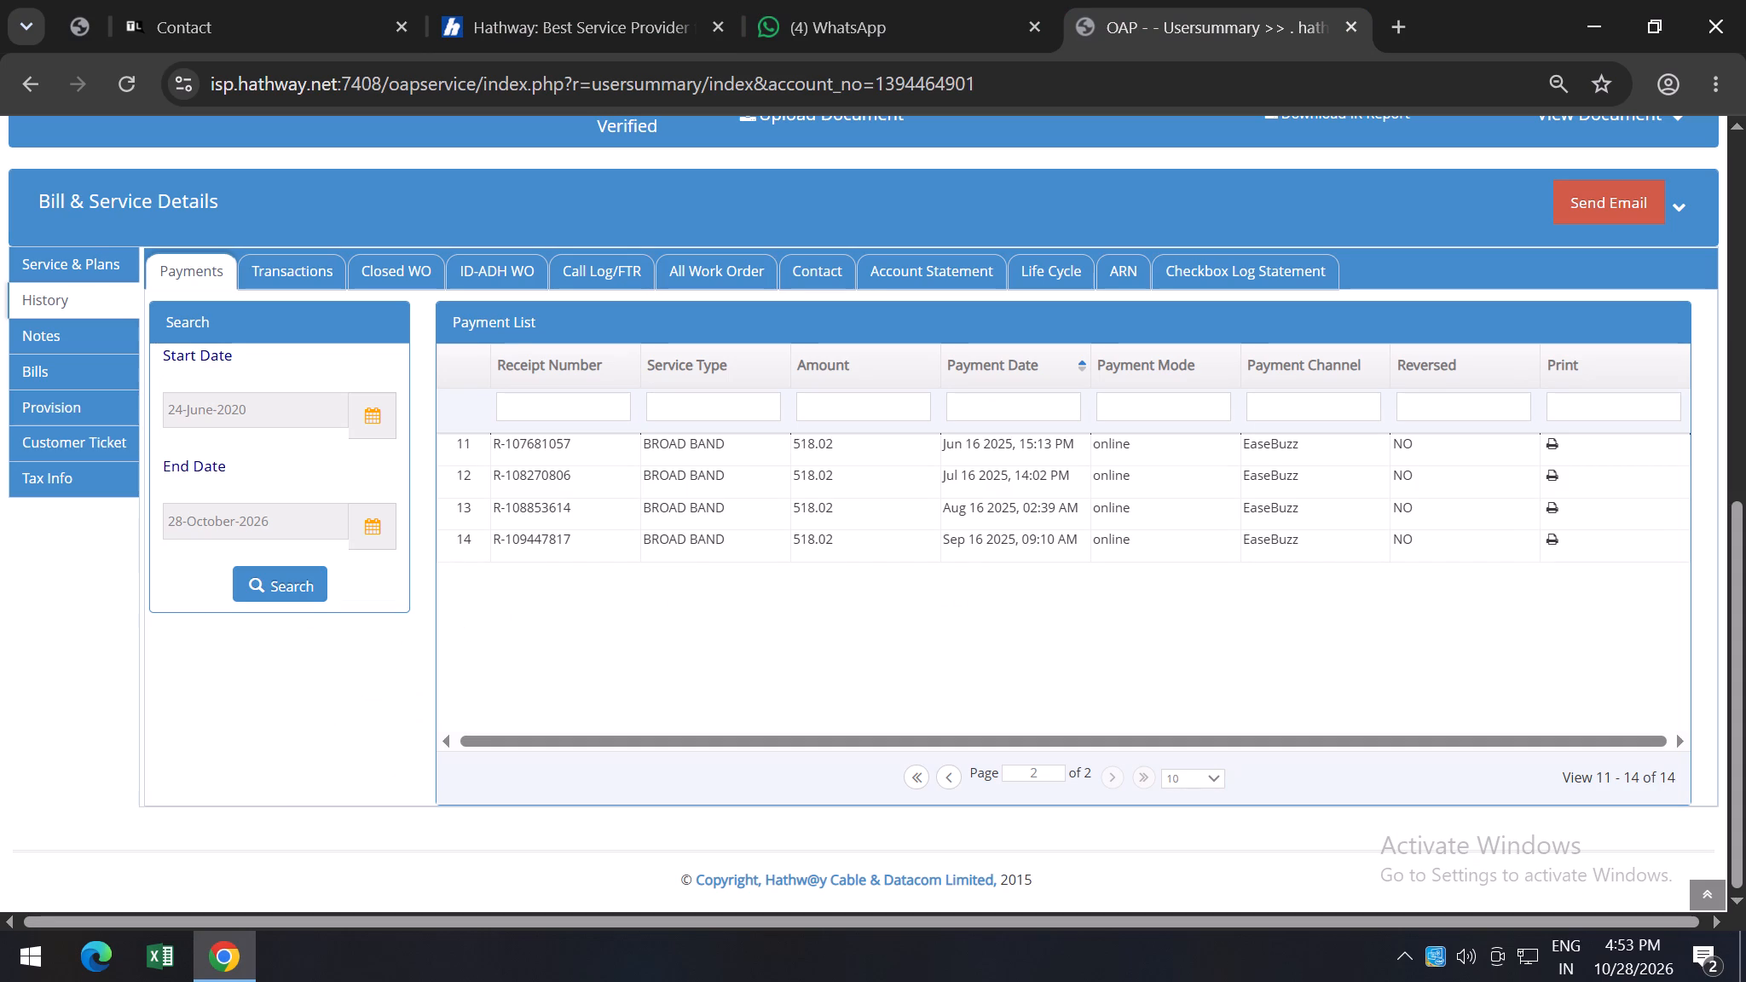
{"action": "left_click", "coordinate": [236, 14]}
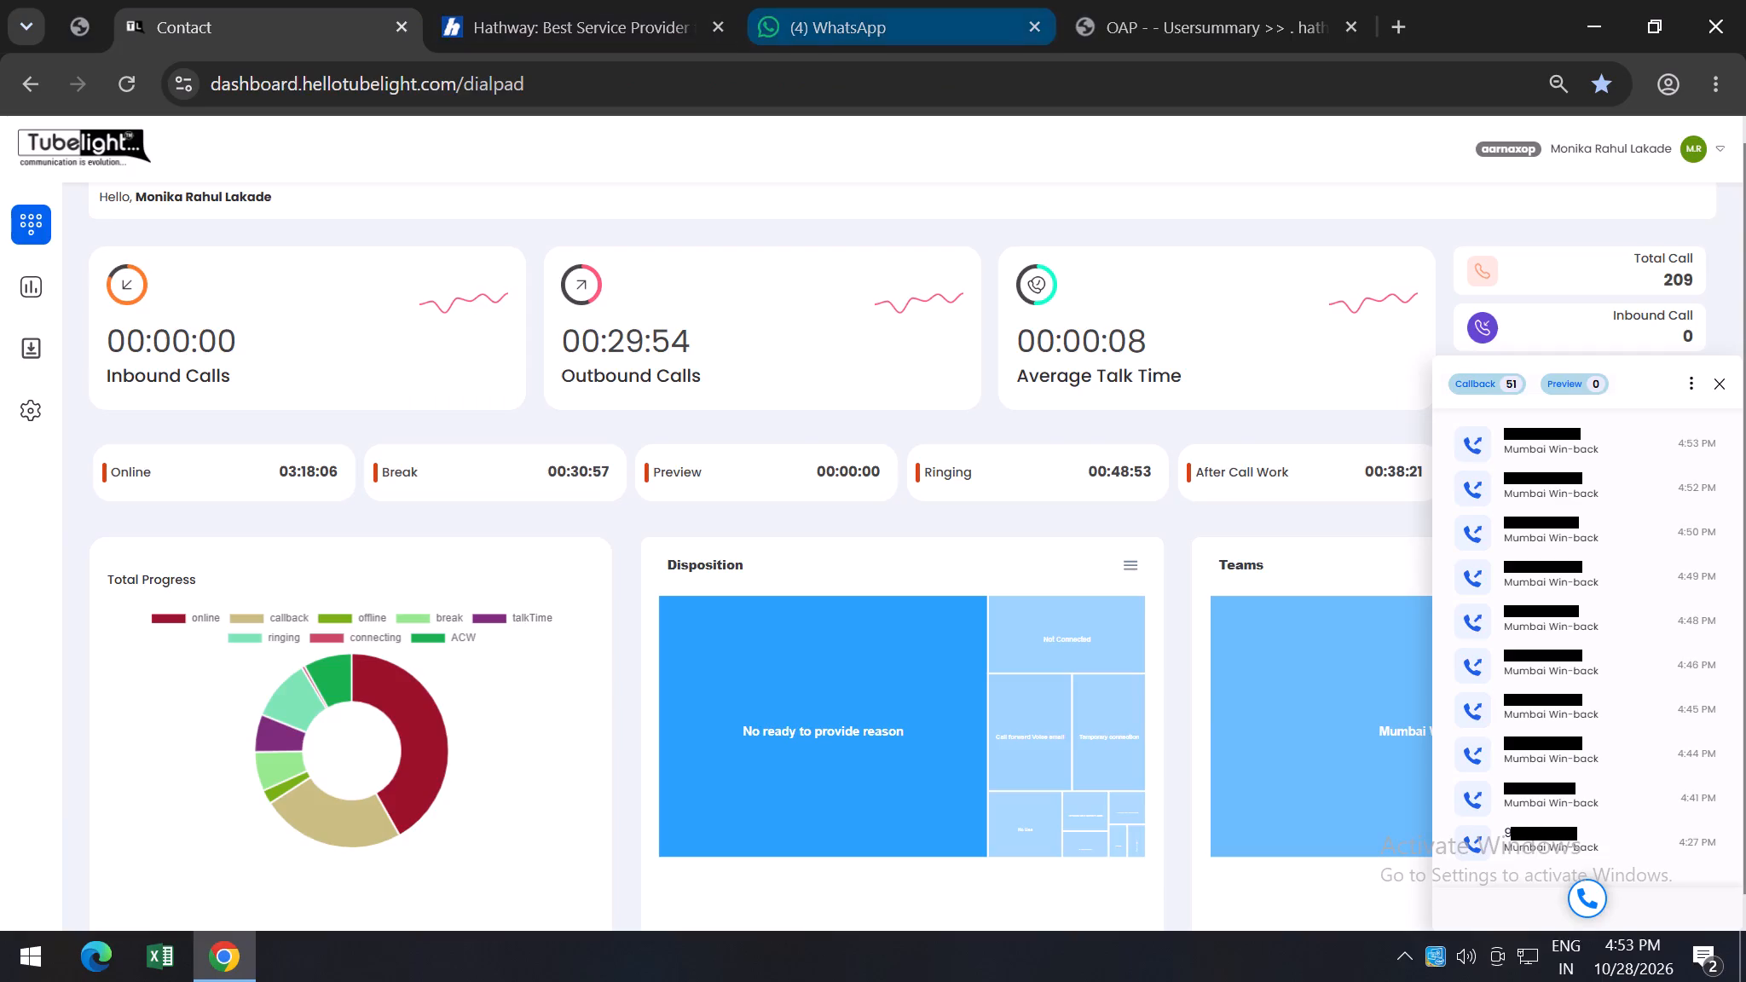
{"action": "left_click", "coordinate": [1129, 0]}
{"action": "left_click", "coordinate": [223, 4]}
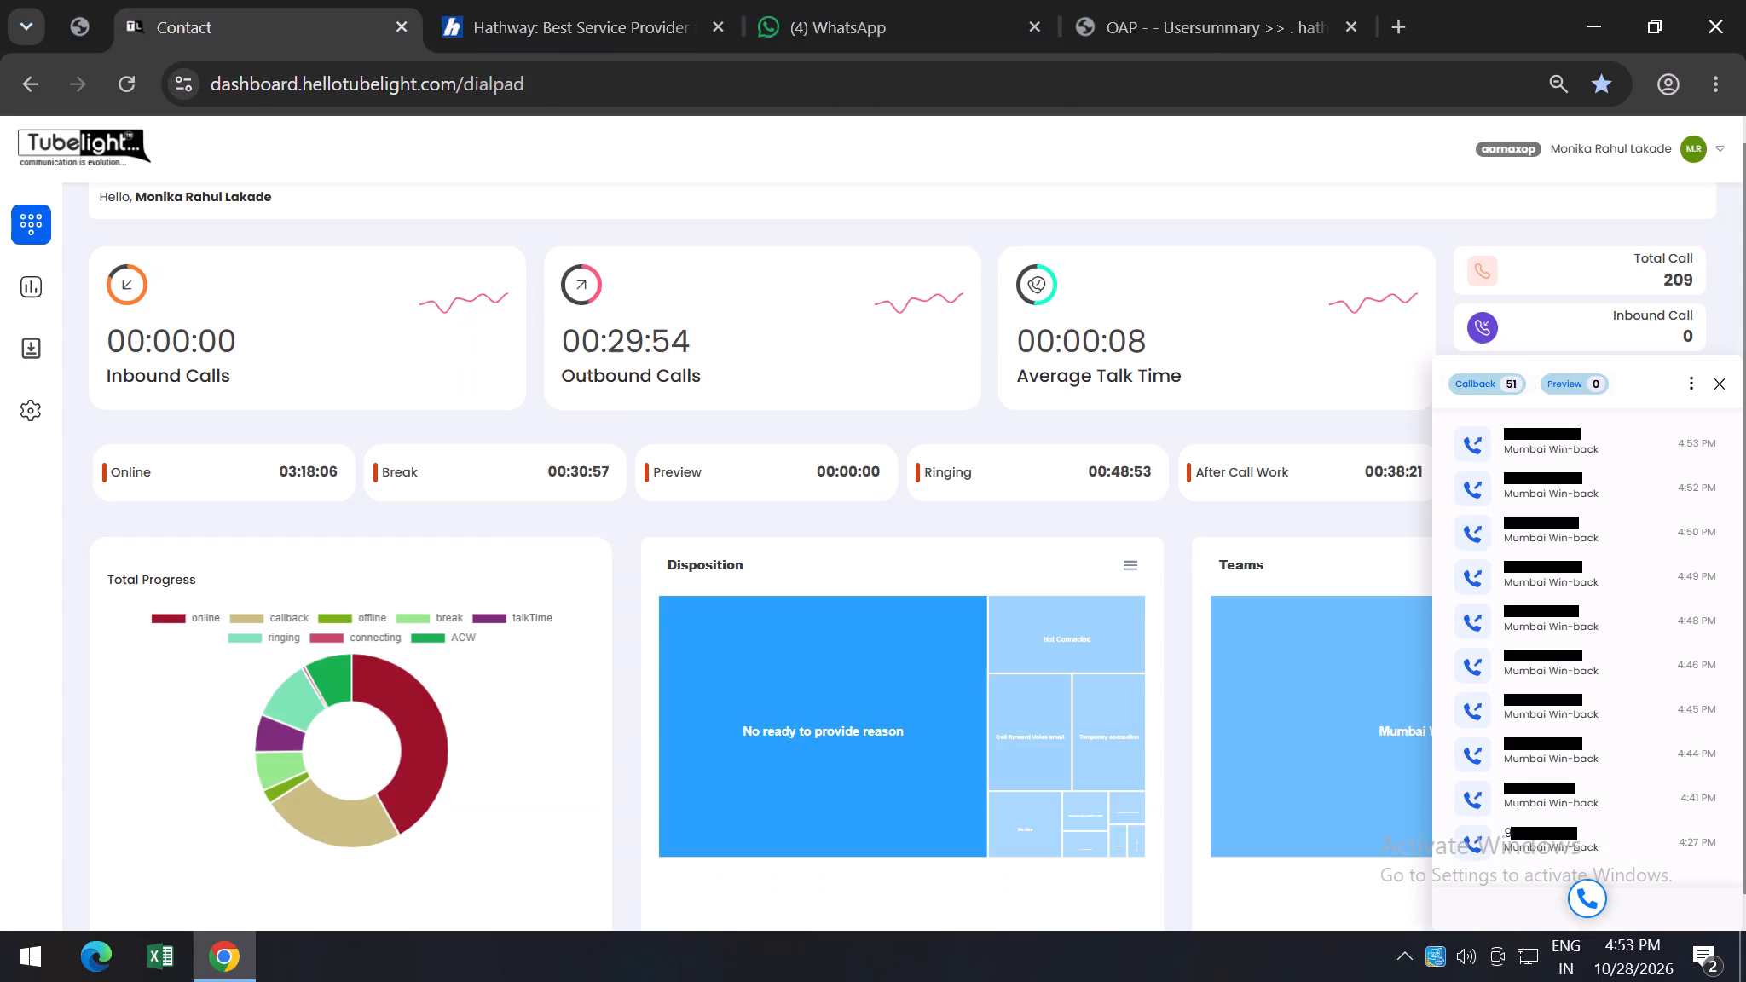
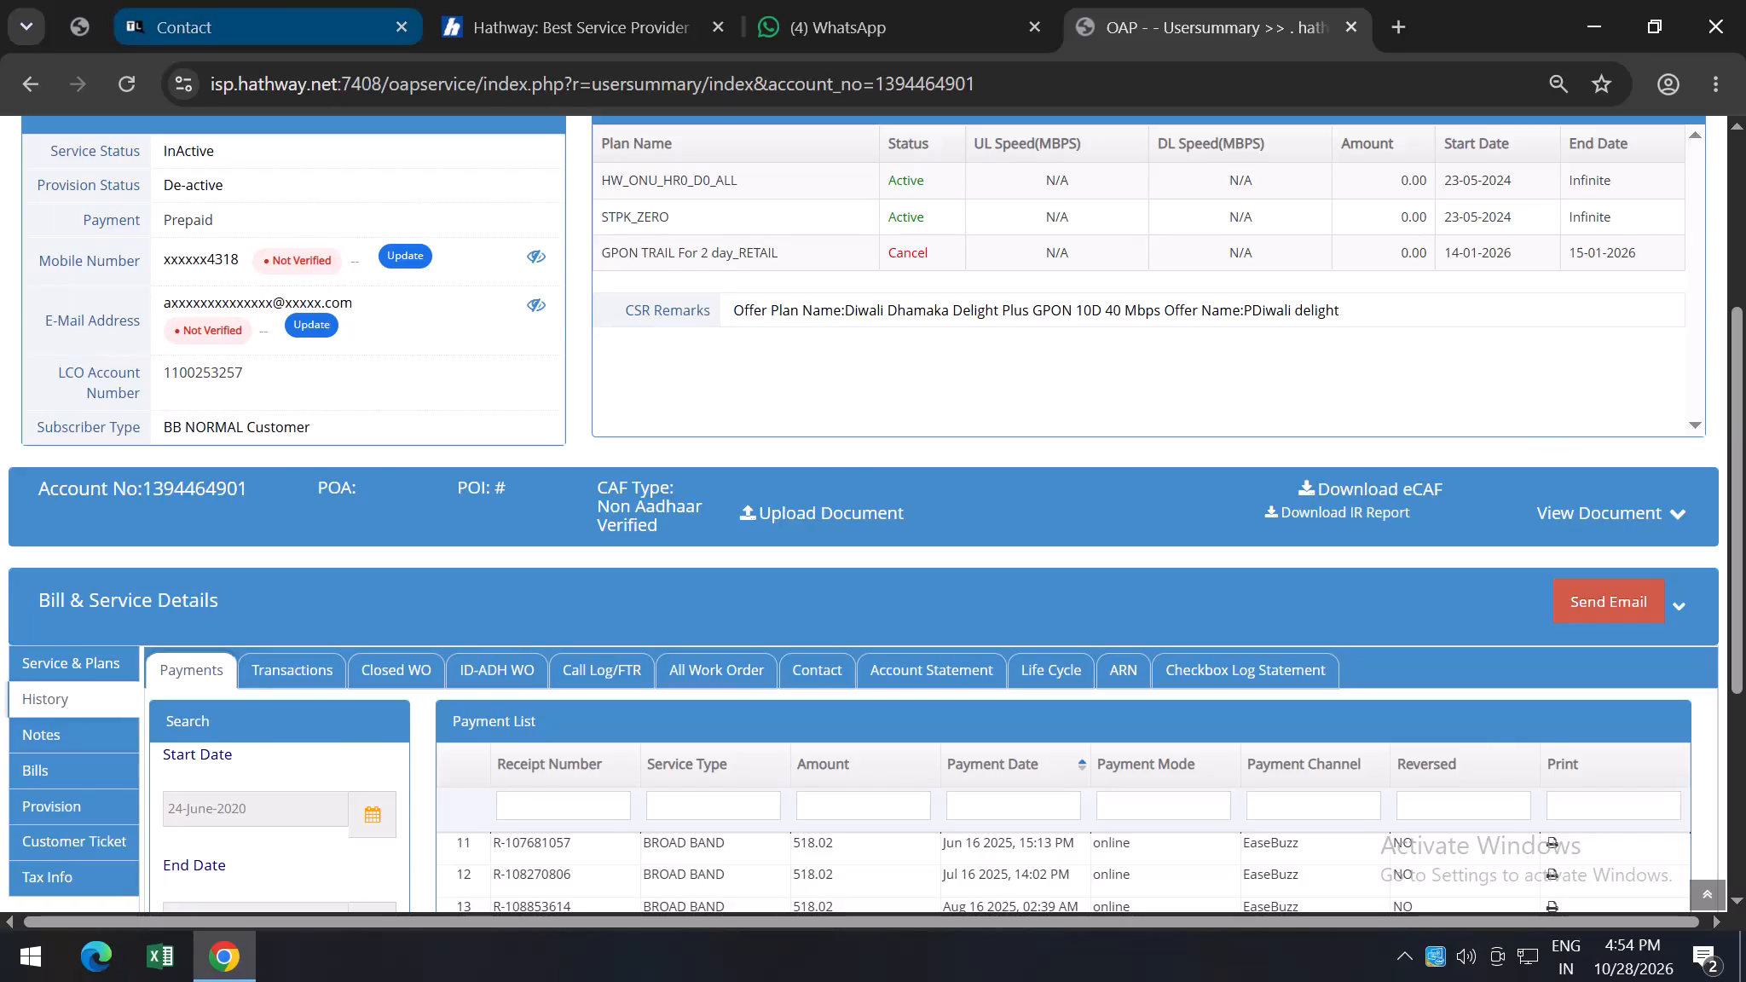
Switch to the Tubelight dialpad and review the Mumbai Win-back callback list.
{"action": "left_click", "coordinate": [246, 0]}
{"action": "scroll", "coordinate": [1254, 442], "scroll_direction": "down", "scroll_amount": 1}
{"action": "scroll", "coordinate": [1254, 442], "scroll_direction": "up", "scroll_amount": 2}
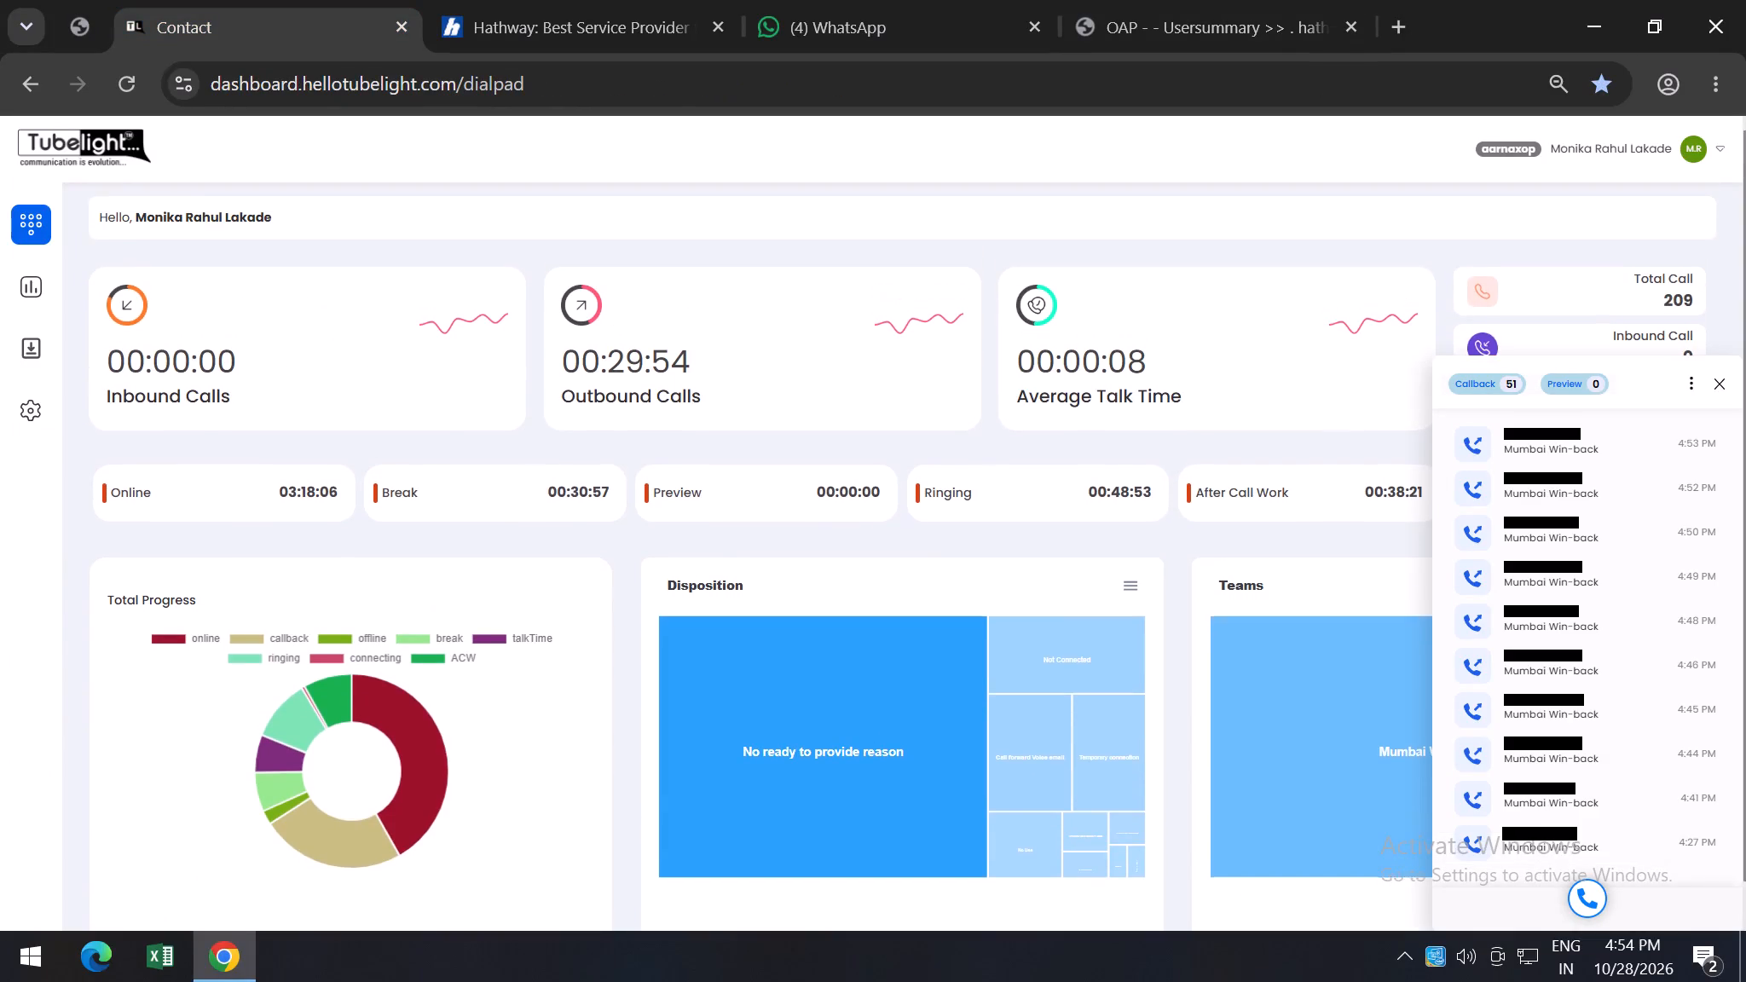
{"action": "scroll", "coordinate": [1252, 456], "scroll_direction": "up", "scroll_amount": 4}
Return to the OAP user summary and reveal the deactivated customer's masked mobile number.
{"action": "left_click", "coordinate": [1129, 17]}
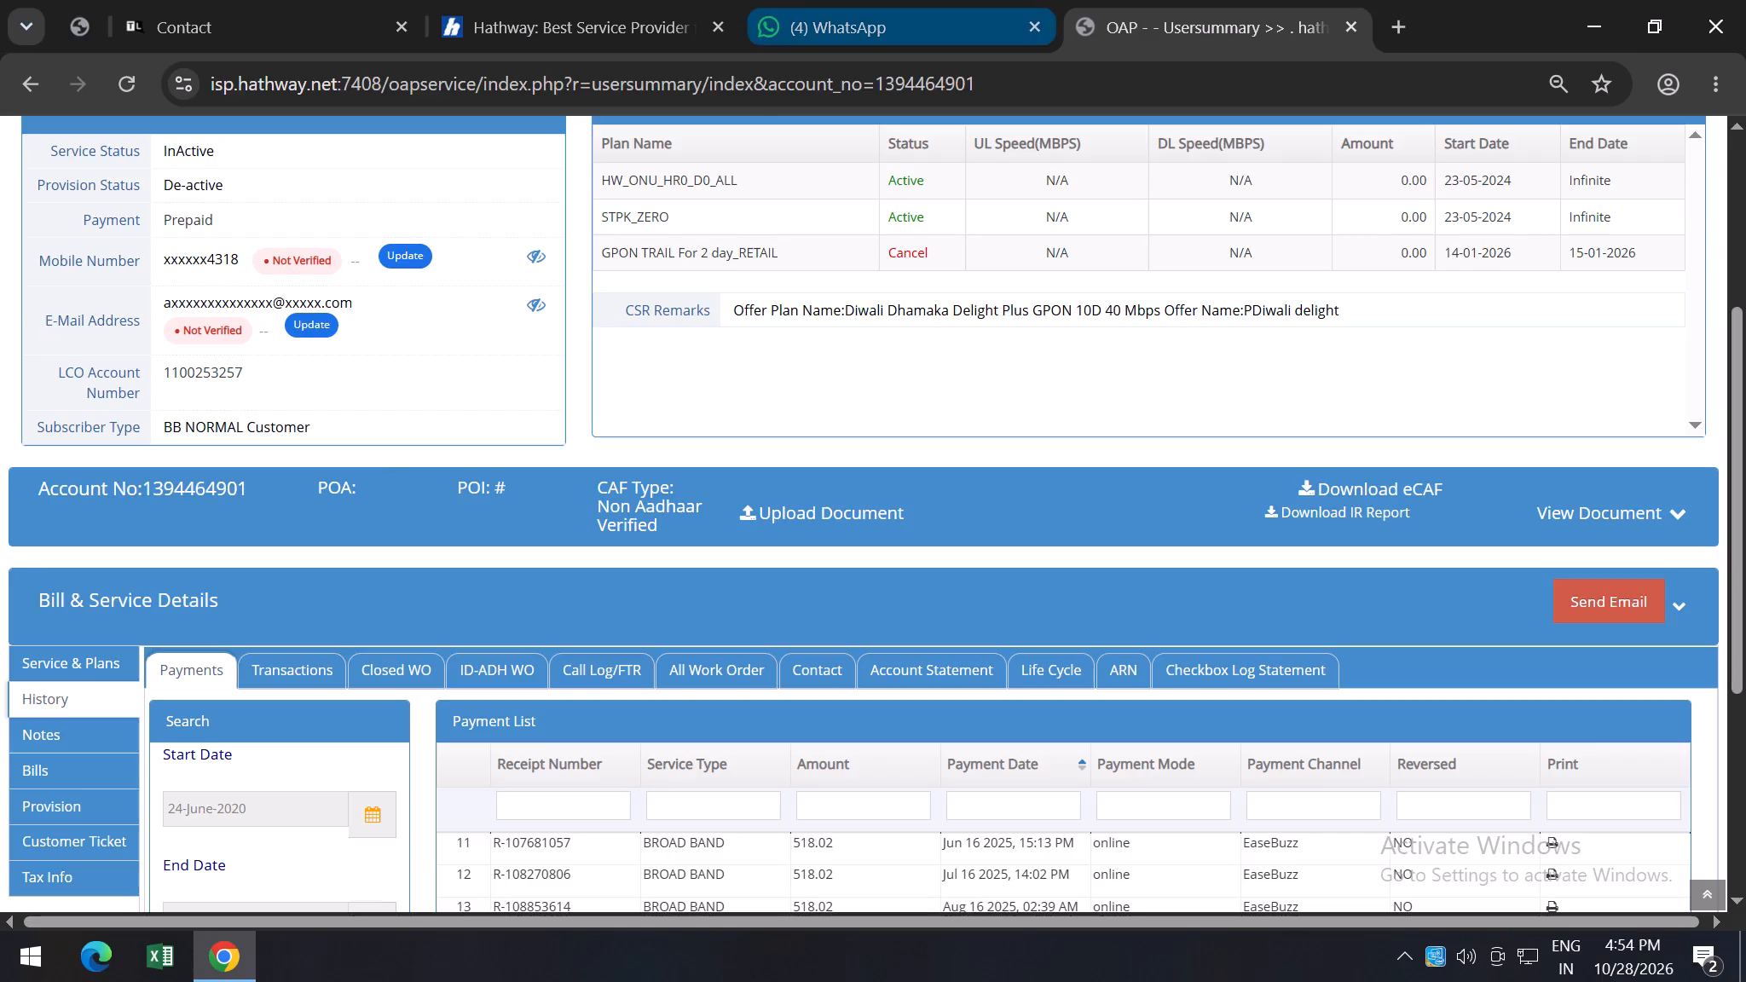
{"action": "double_click", "coordinate": [804, 5]}
{"action": "double_click", "coordinate": [1230, 0]}
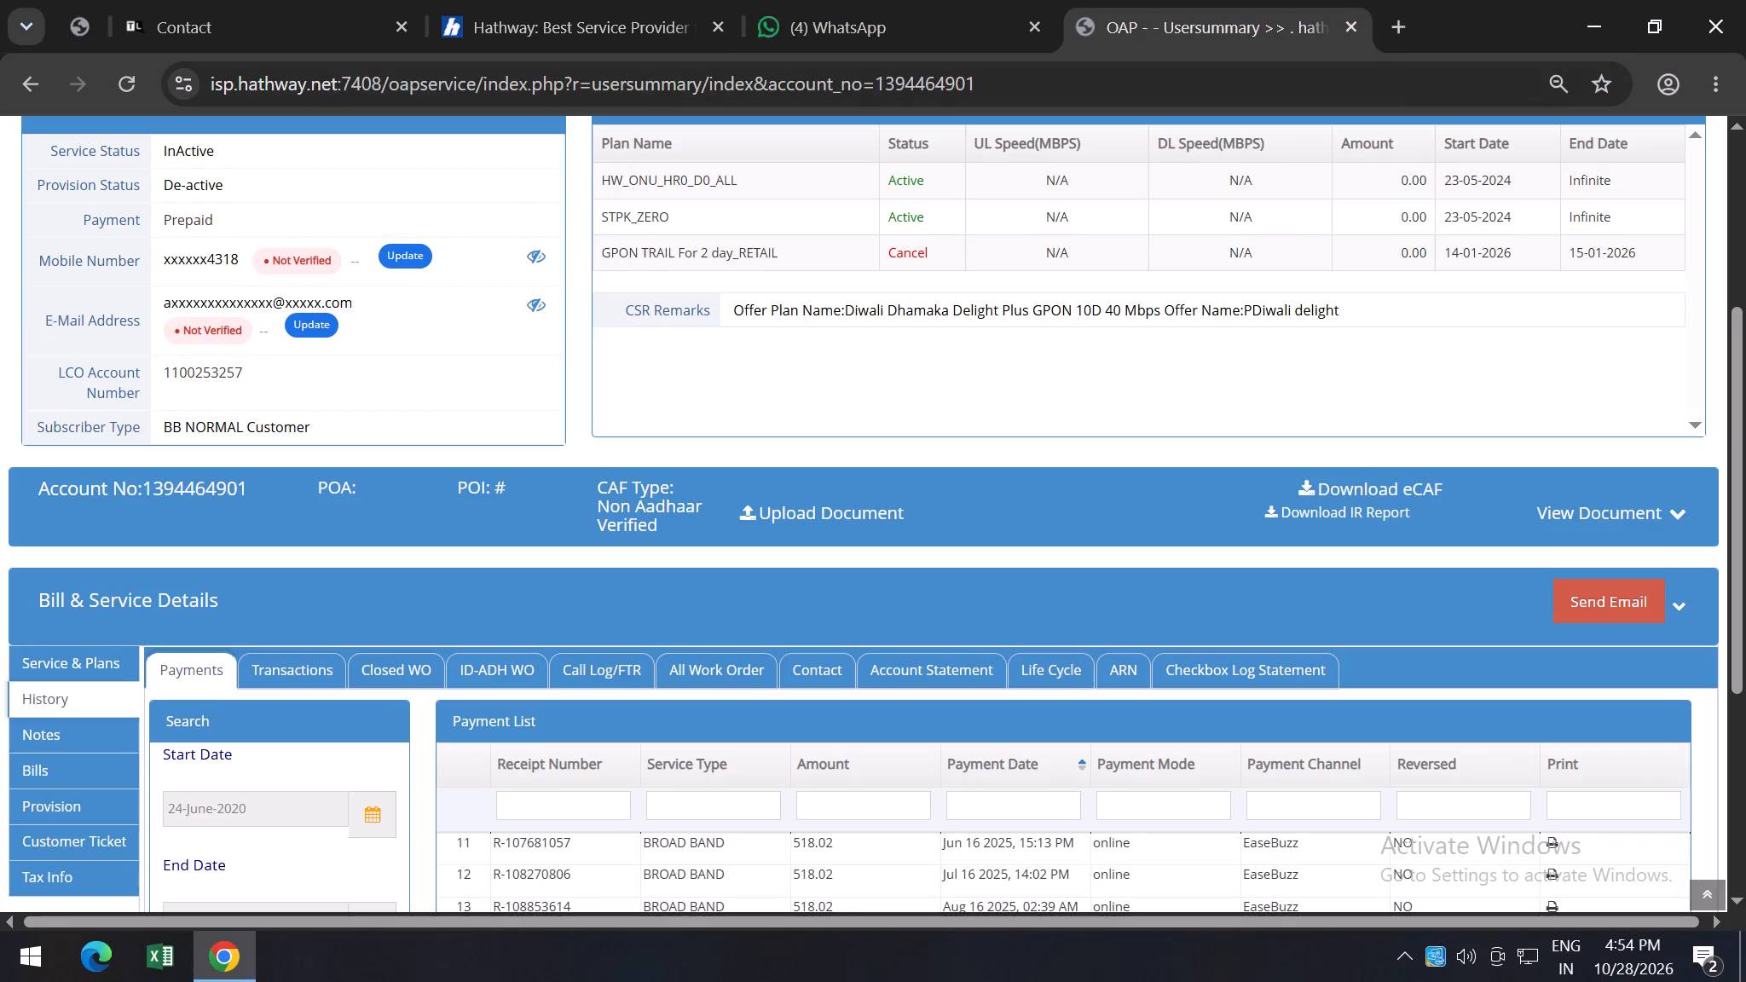
{"action": "left_click", "coordinate": [527, 257]}
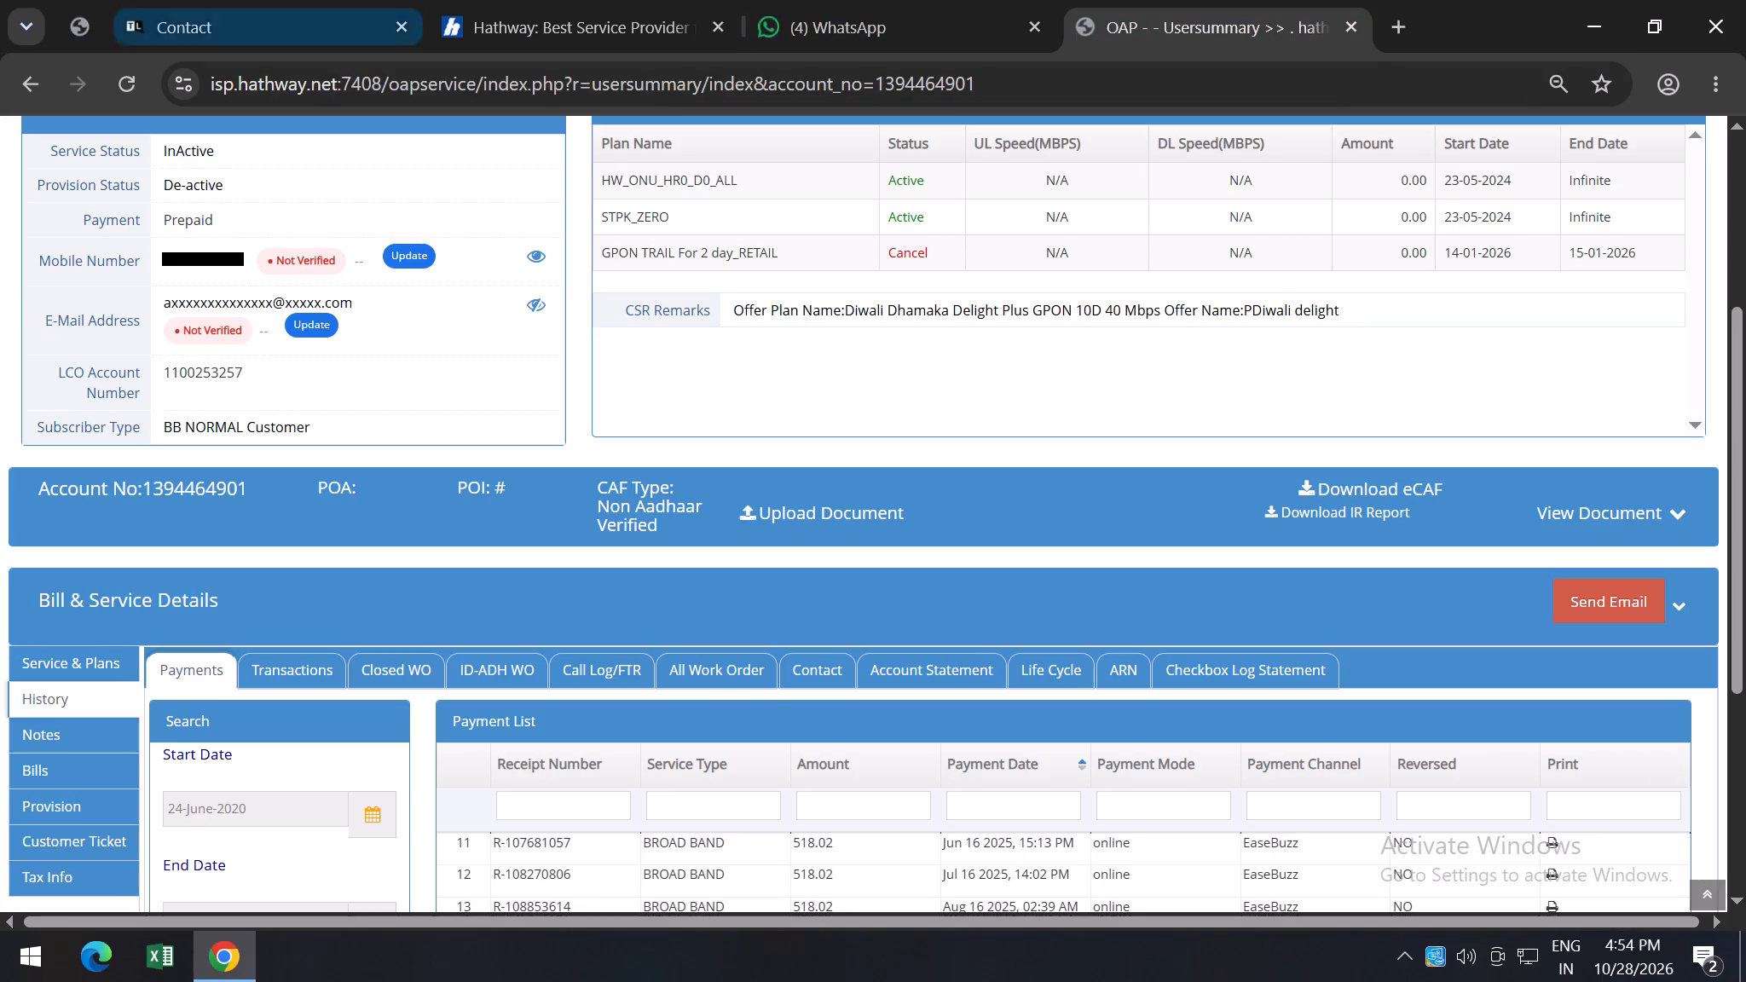
Switch back to the Tubelight dialpad and end the current Mumbai Win-back call.
{"action": "left_click", "coordinate": [193, 0]}
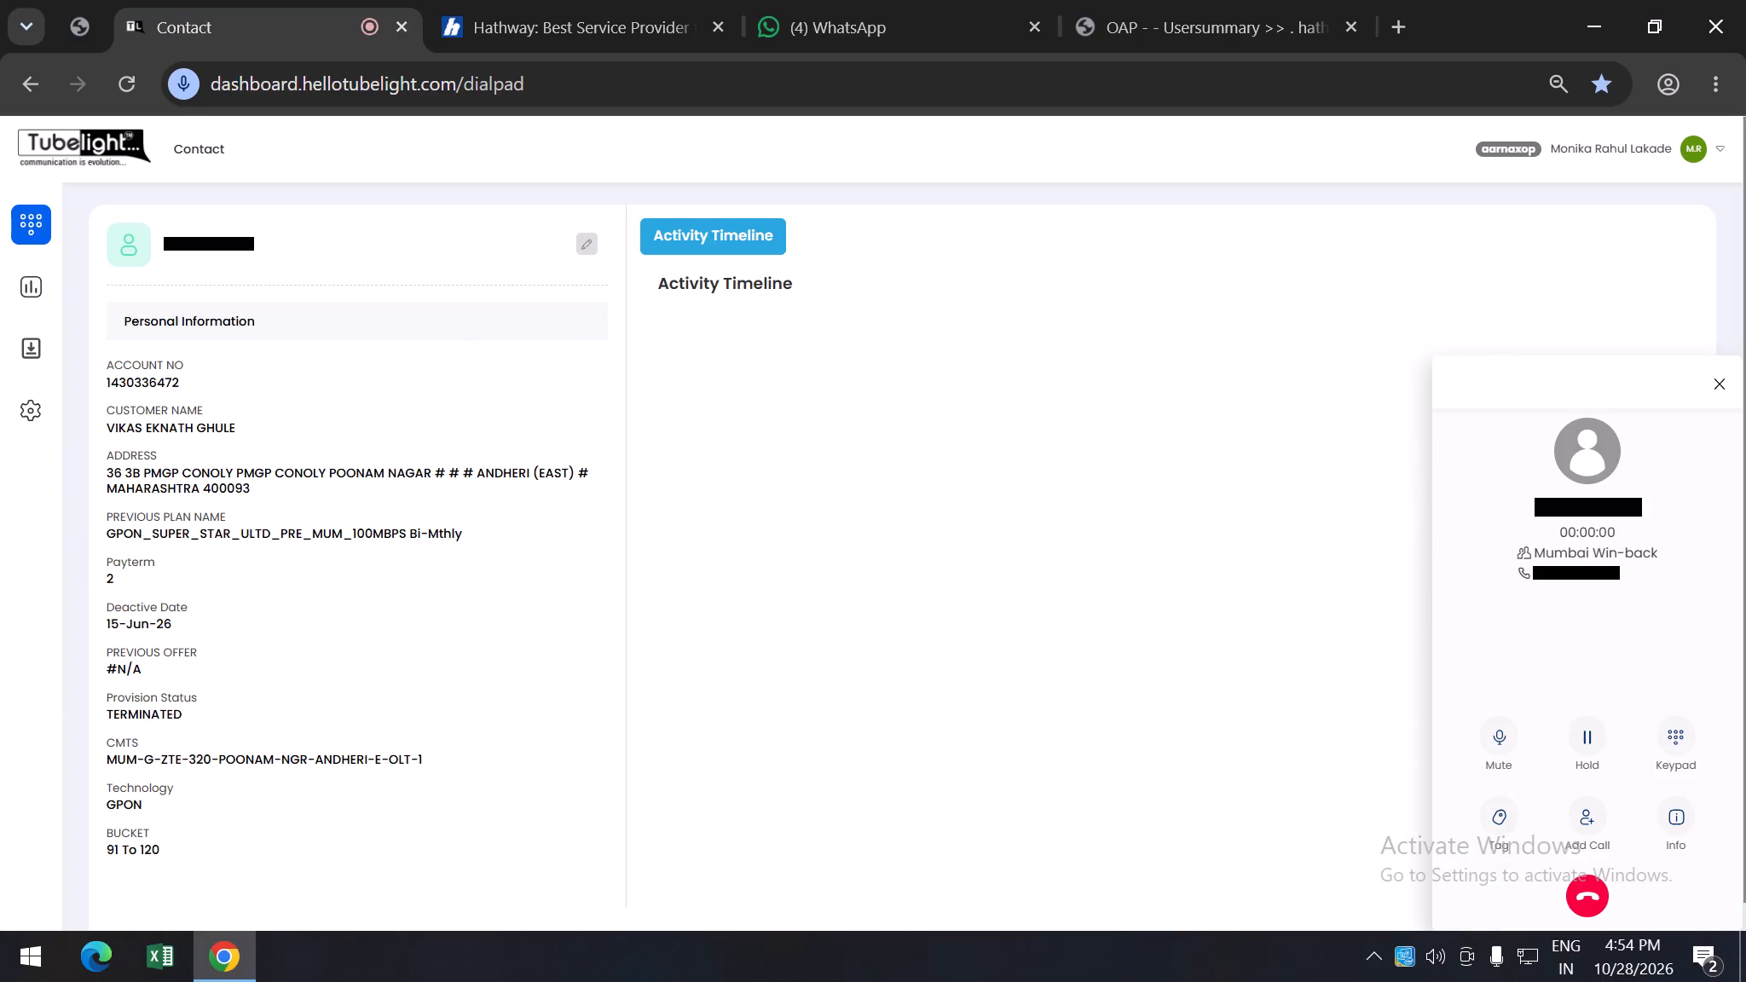
{"action": "left_click", "coordinate": [1592, 912]}
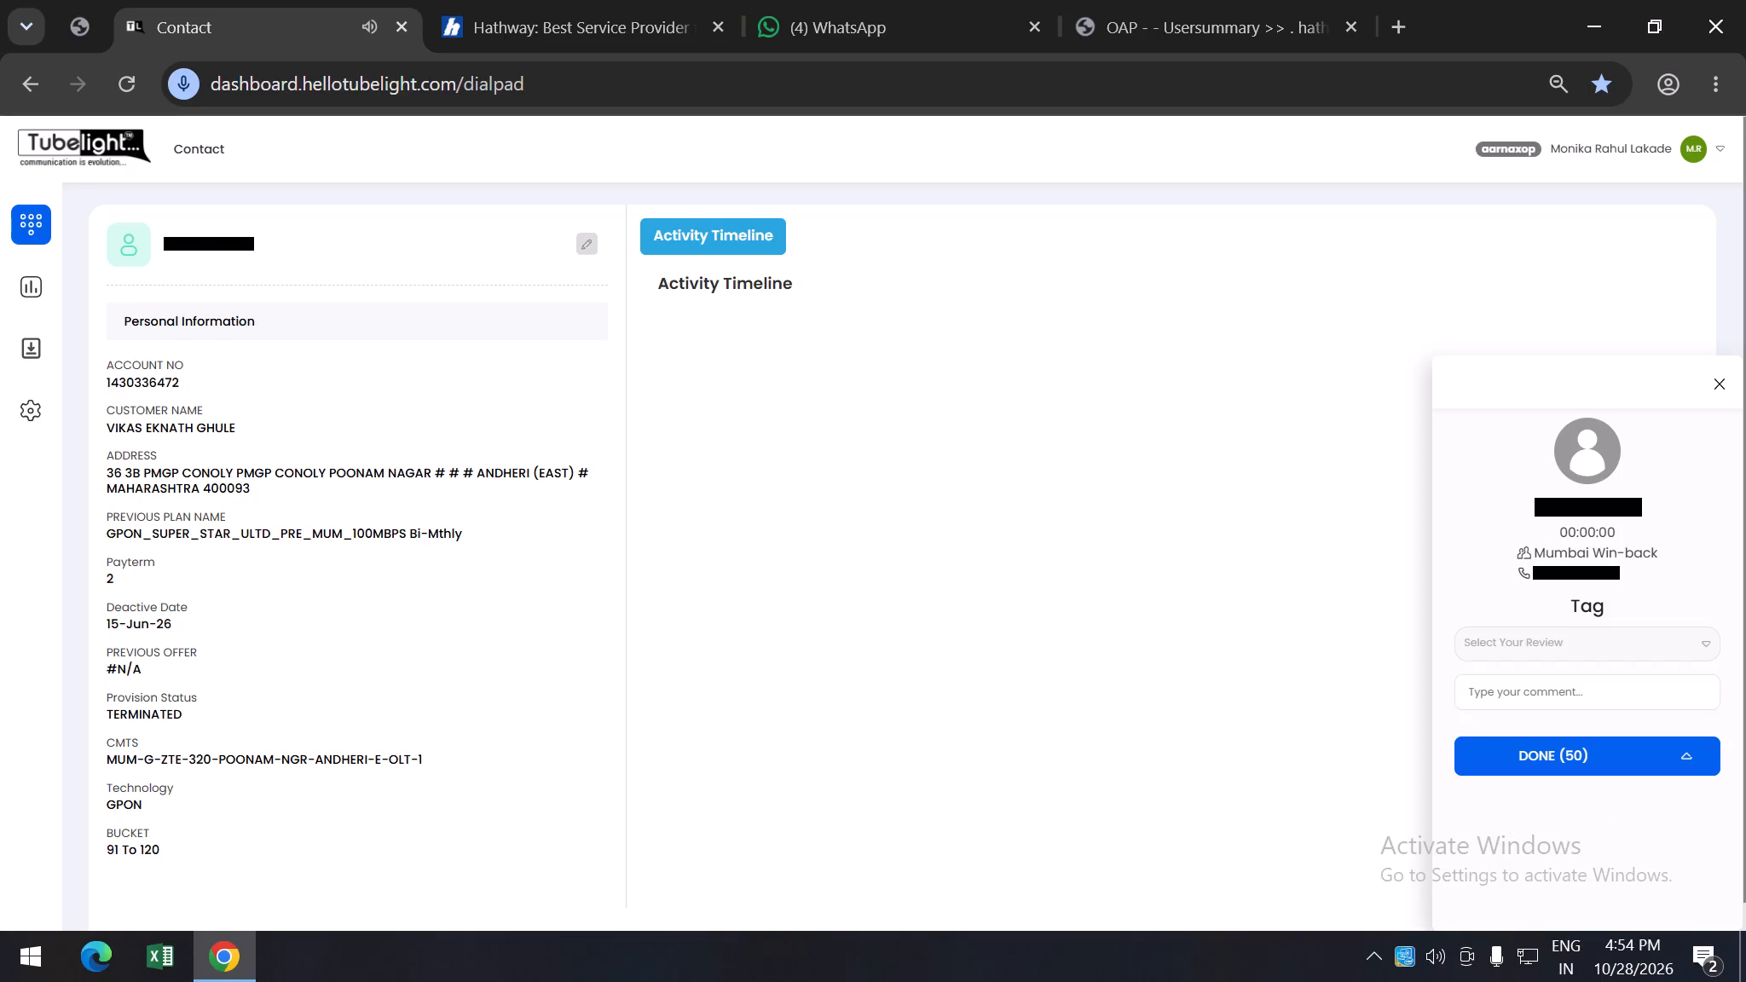
{"action": "left_click", "coordinate": [1529, 656]}
{"action": "scroll", "coordinate": [1518, 741], "scroll_direction": "down", "scroll_amount": 1}
{"action": "left_click", "coordinate": [1528, 724]}
{"action": "left_click_drag", "start_coordinate": [1605, 648], "coordinate": [1601, 658]}
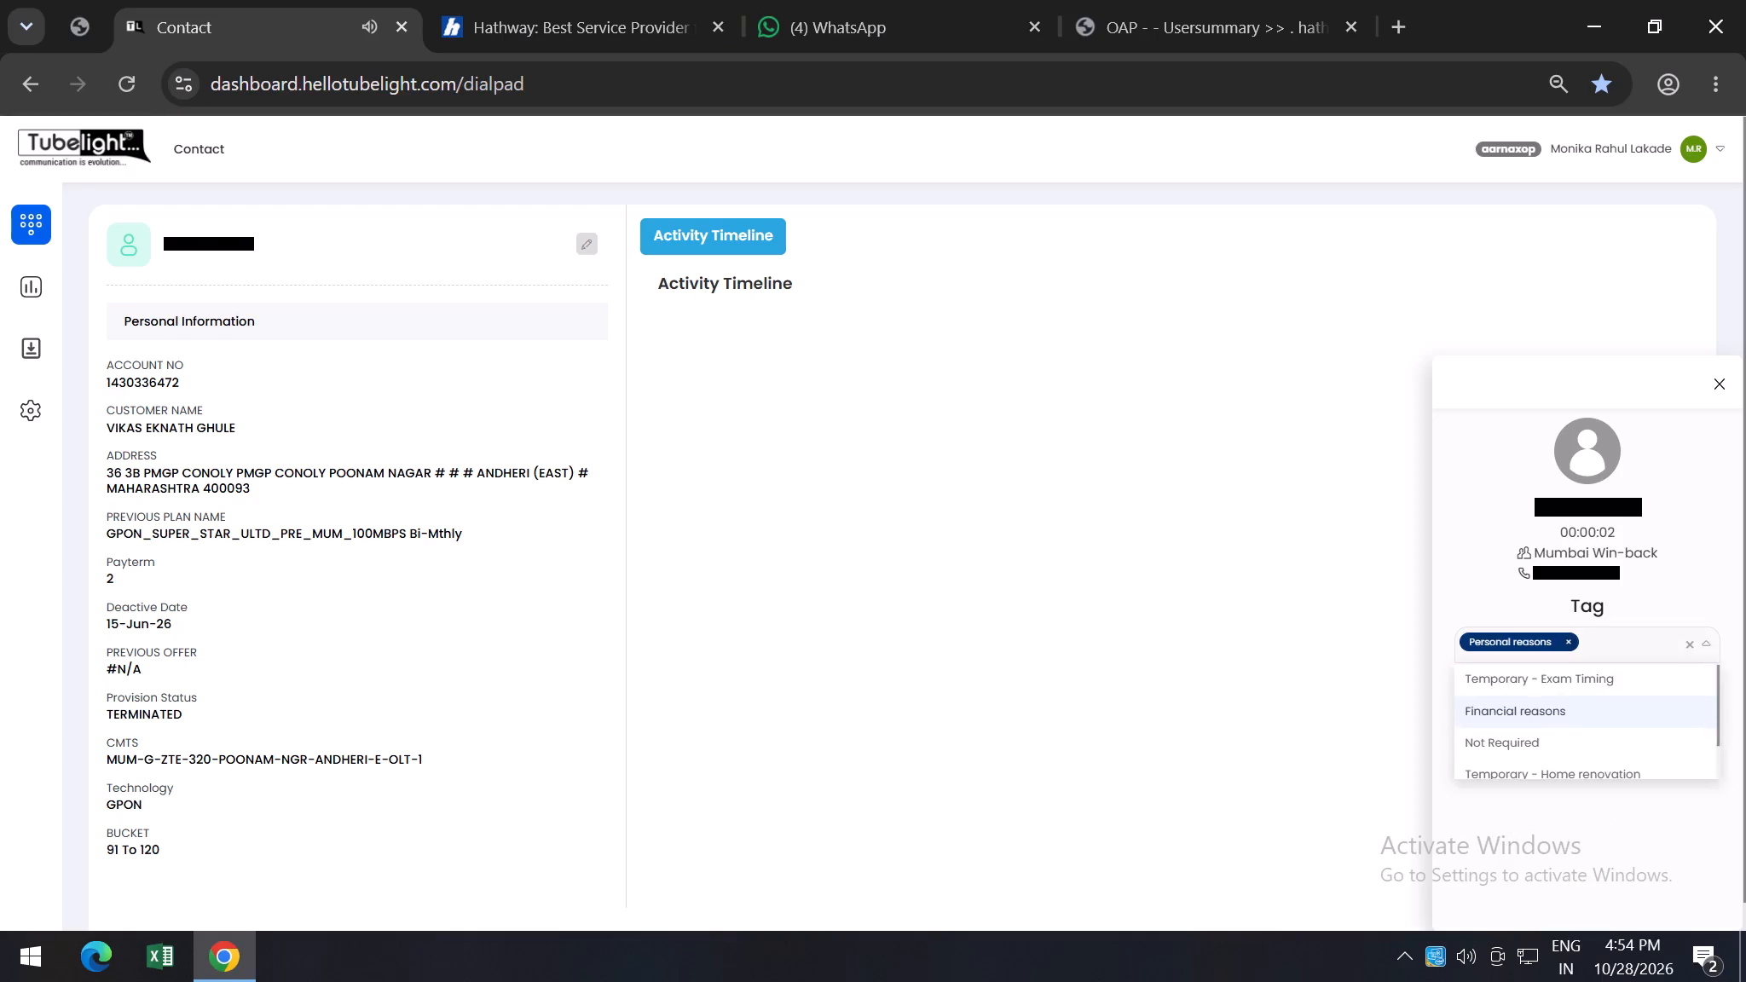
{"action": "left_click", "coordinate": [1554, 742]}
{"action": "left_click_drag", "start_coordinate": [1633, 638], "coordinate": [1626, 668]}
{"action": "left_click", "coordinate": [1604, 729]}
{"action": "left_click", "coordinate": [1664, 703]}
{"action": "double_click", "coordinate": [1655, 699]}
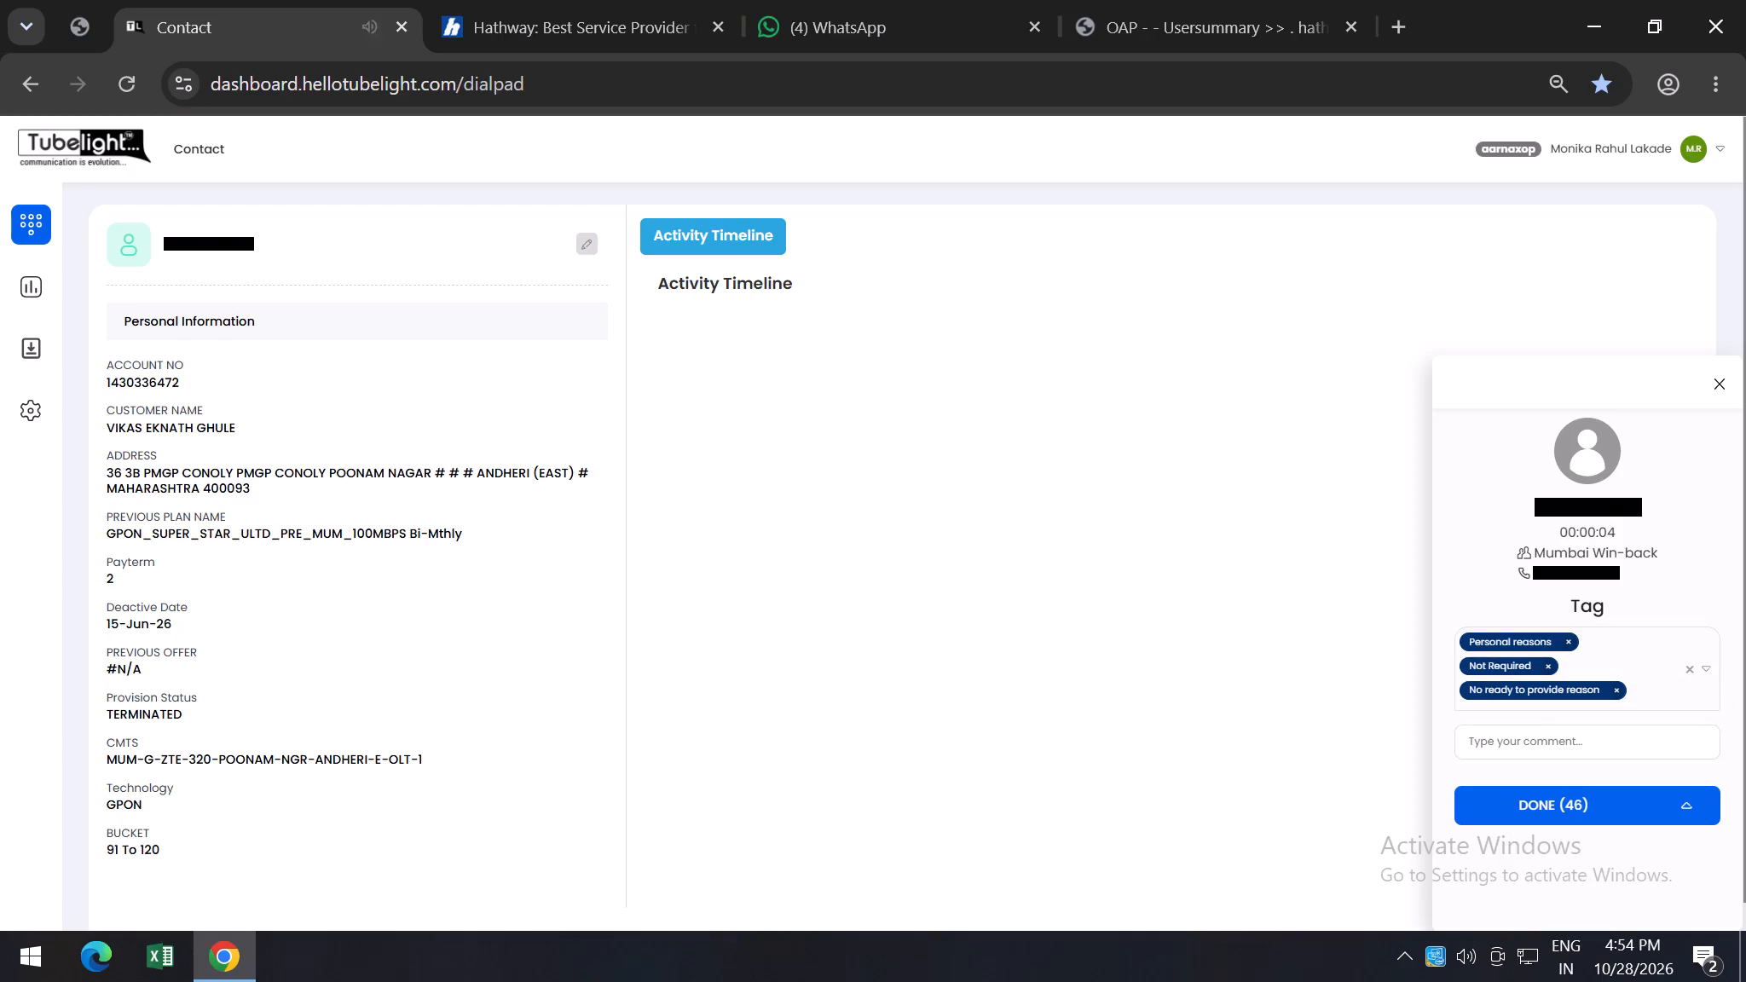
Submit the ended Mumbai Win-back call with the tags Personal reasons, Not Required and No ready to provide reason.
{"action": "double_click", "coordinate": [1645, 692]}
{"action": "left_click", "coordinate": [1642, 671]}
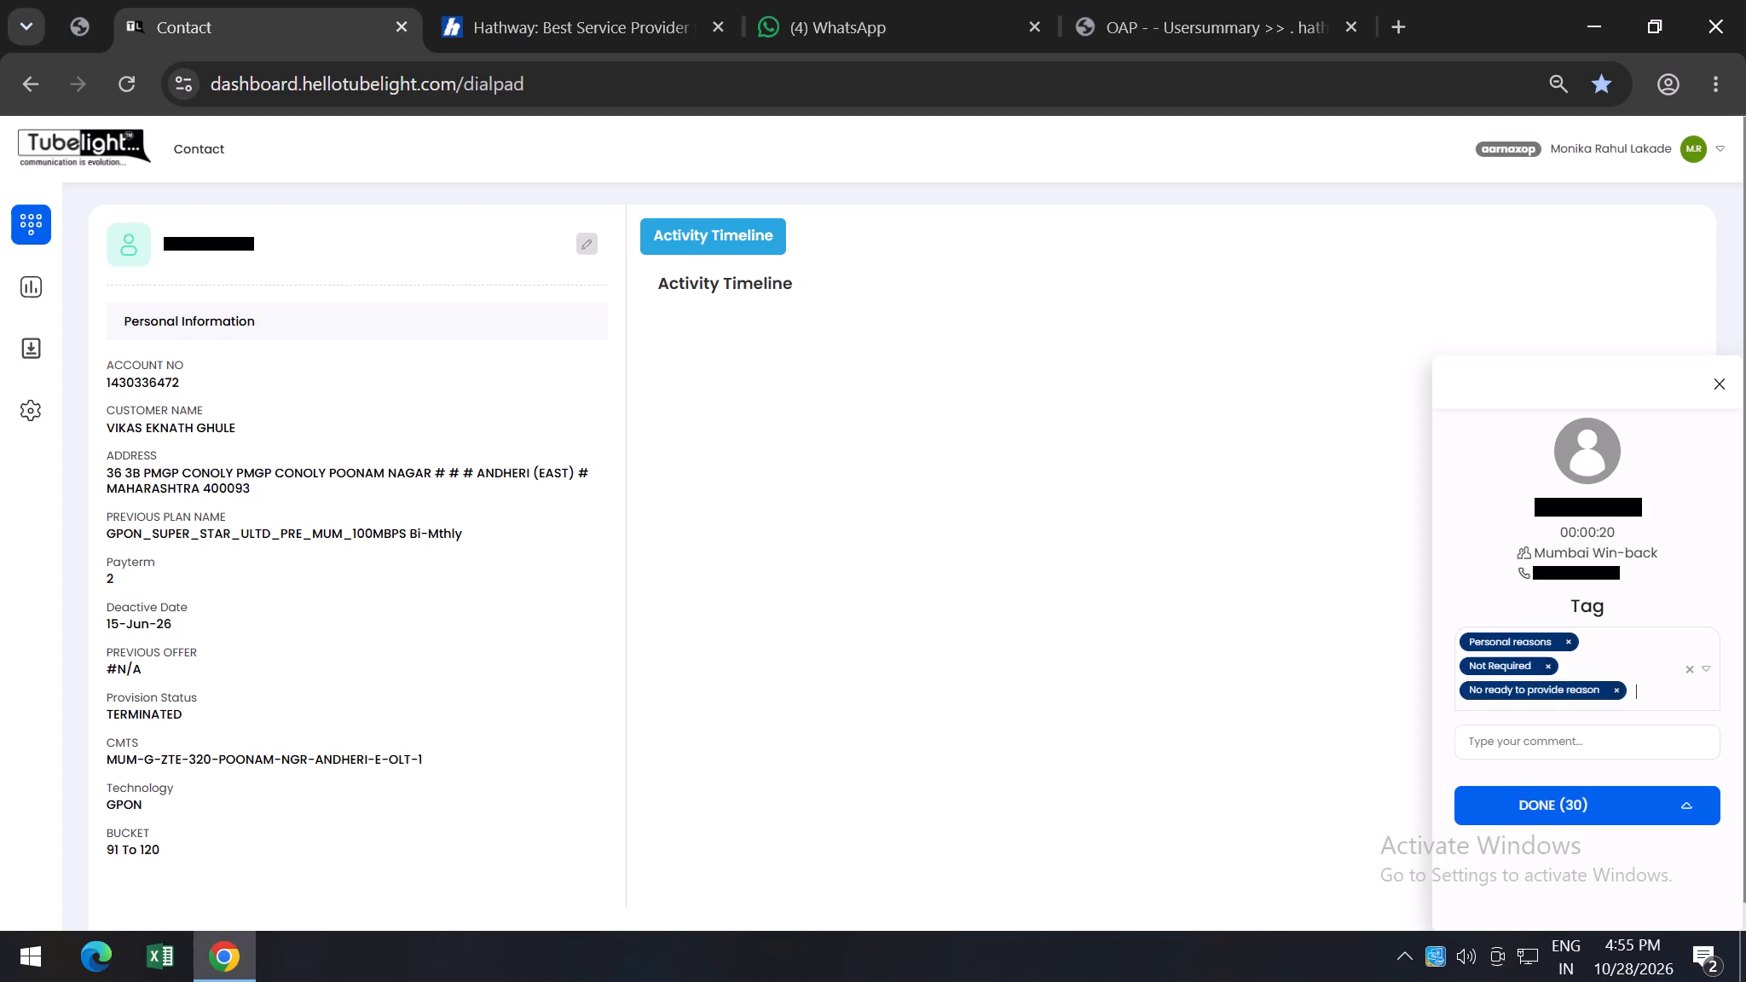
{"action": "left_click", "coordinate": [1573, 794]}
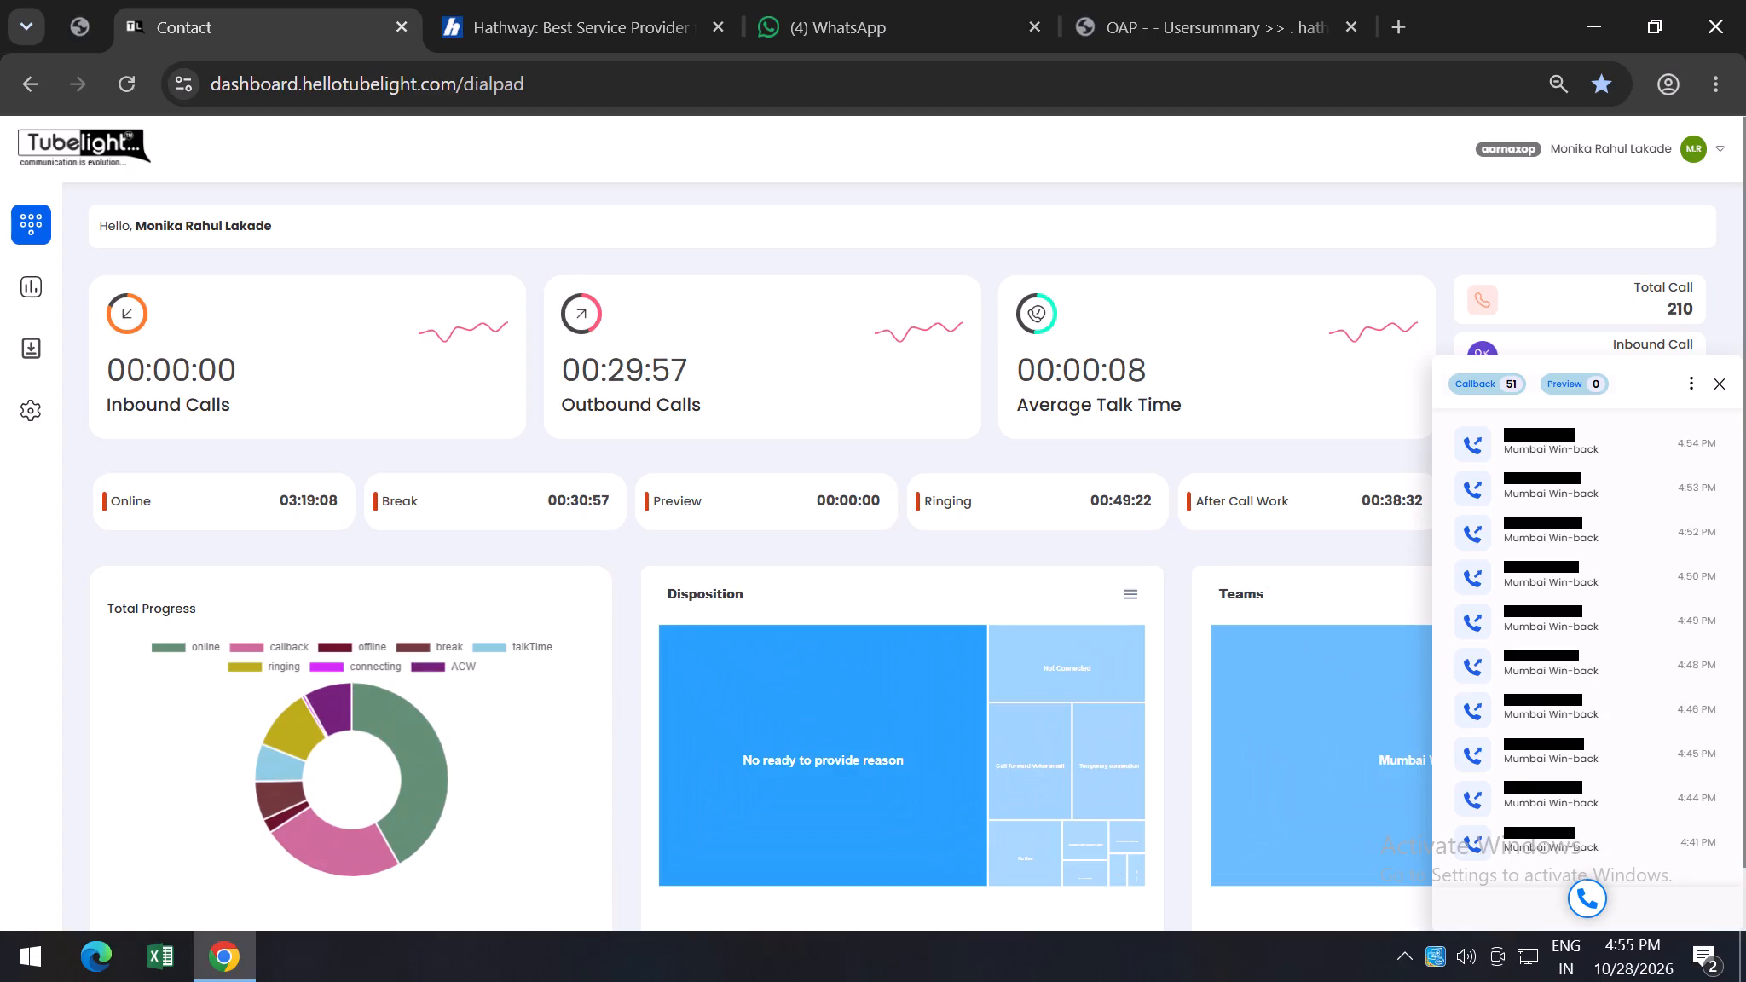
Open the list of scheduled Mumbai Win-back callbacks for review.
{"action": "left_click", "coordinate": [1451, 382]}
{"action": "scroll", "coordinate": [1286, 394], "scroll_direction": "down", "scroll_amount": 3}
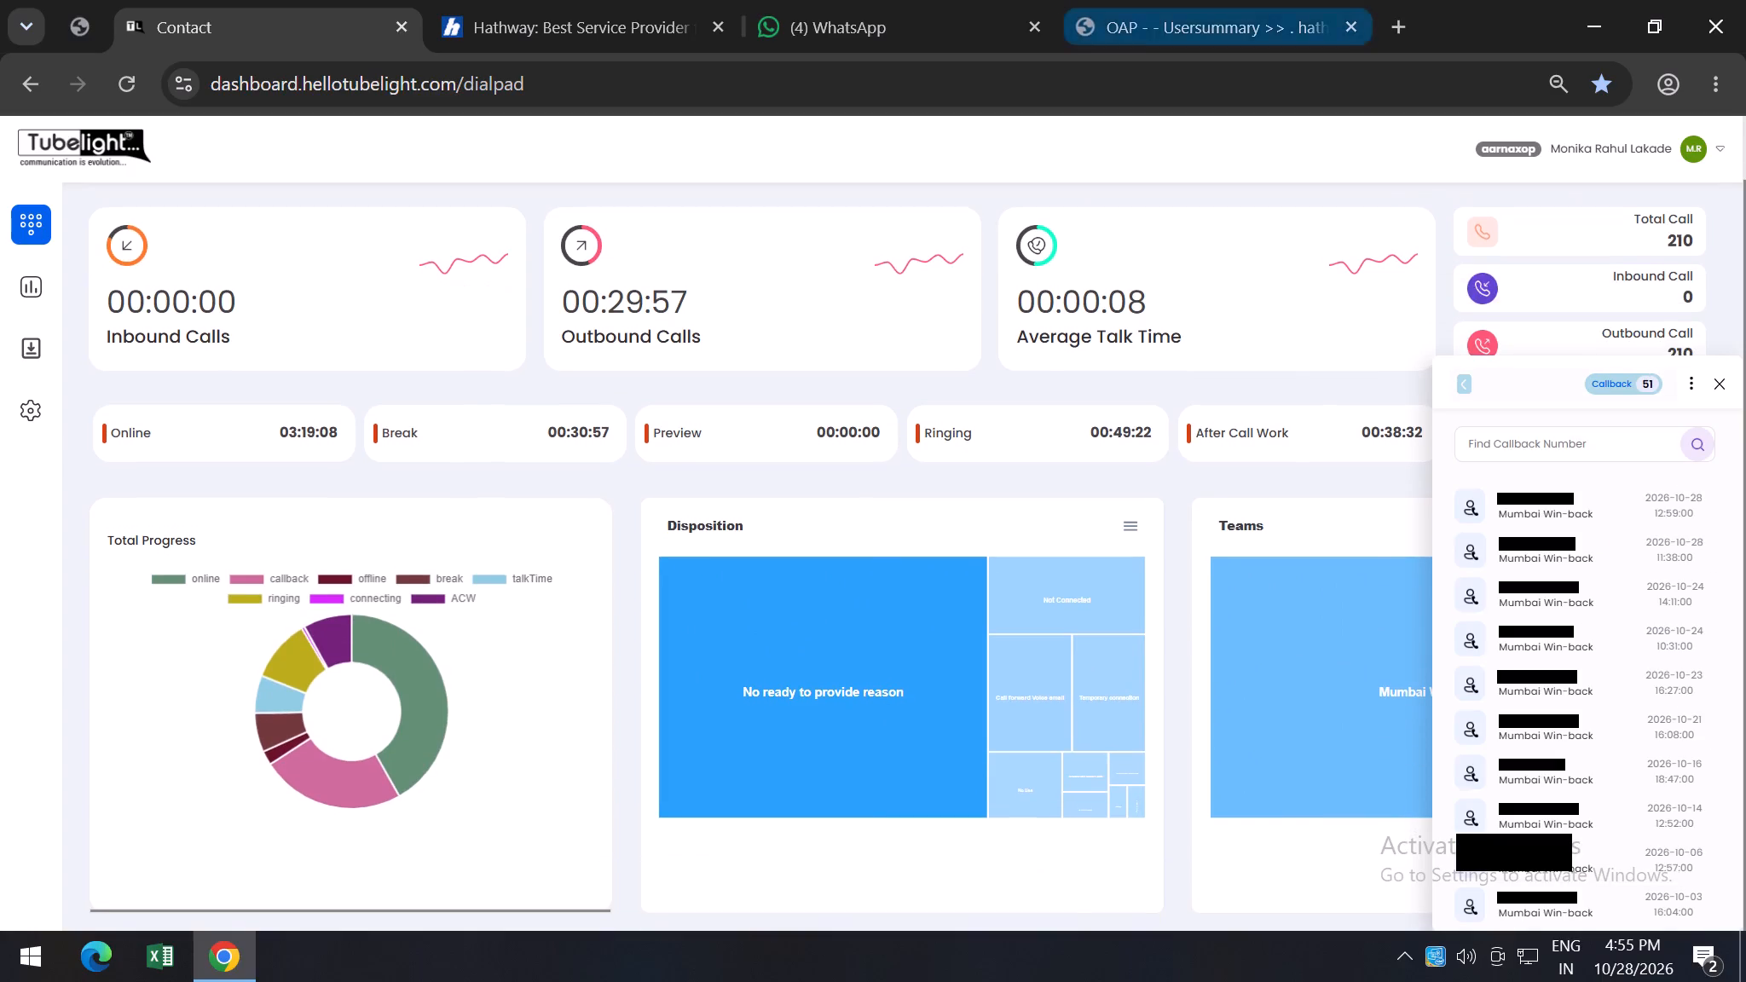
Switch to the OAP user summary and reveal the inactive broadband customer's mobile number.
{"action": "left_click", "coordinate": [1177, 0]}
{"action": "left_click", "coordinate": [535, 258]}
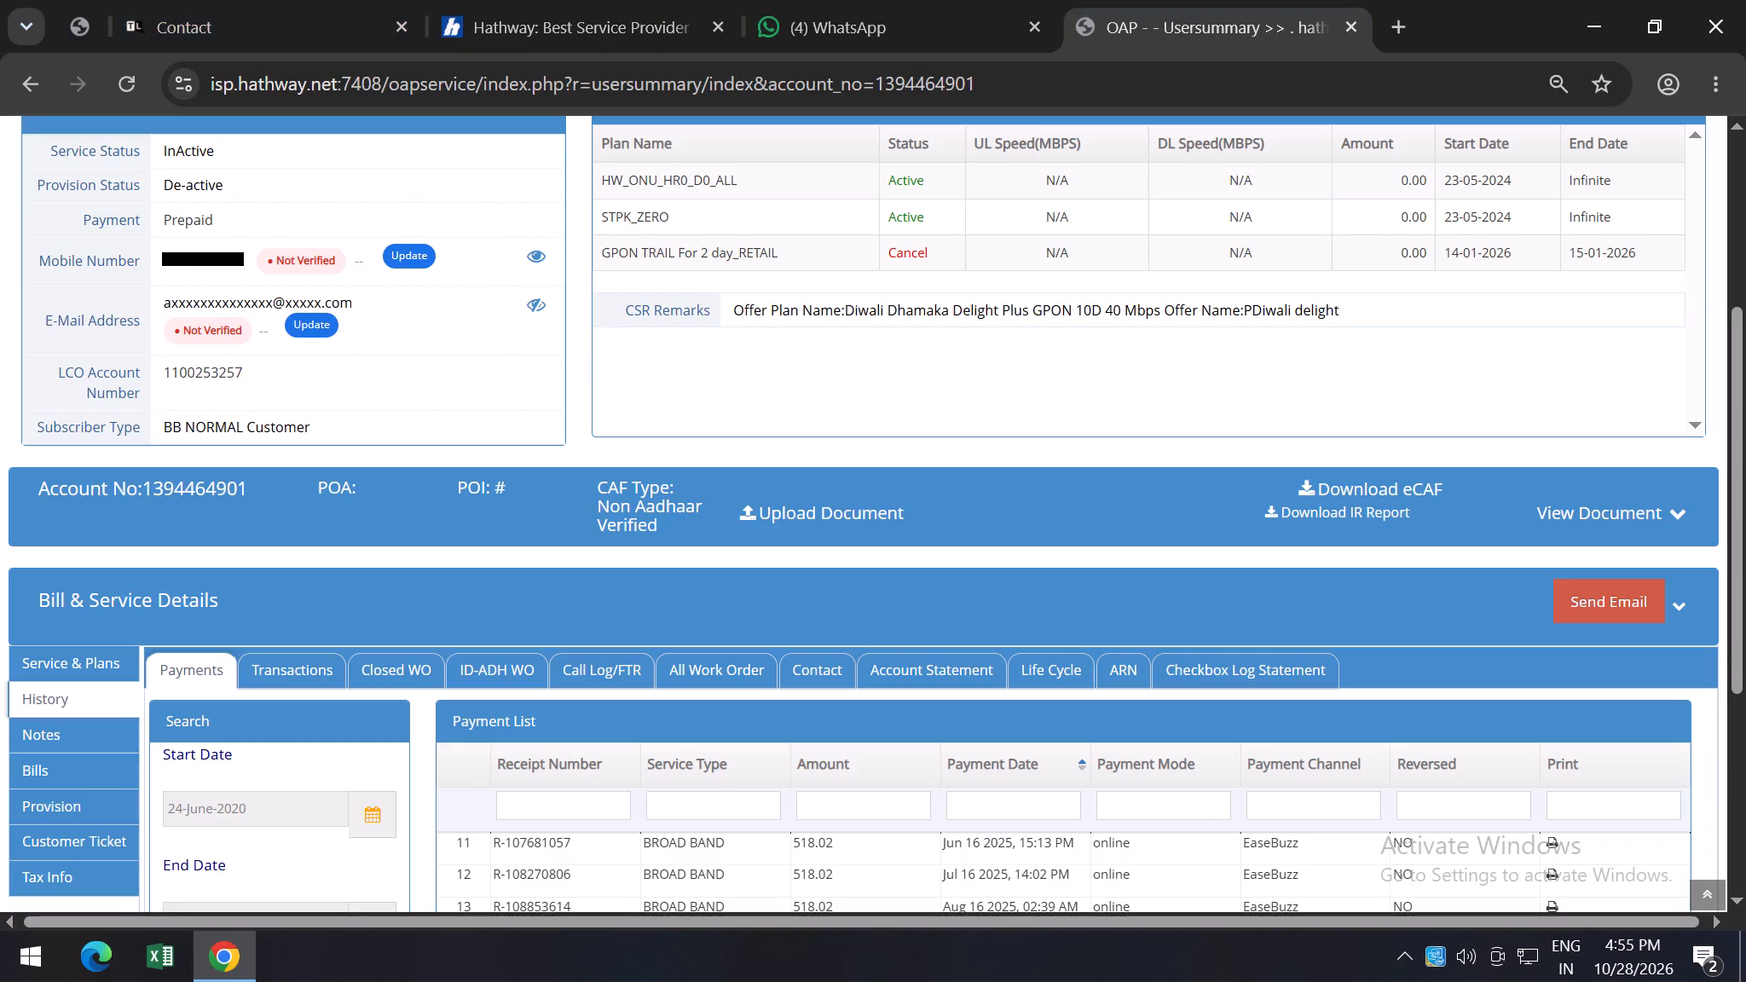
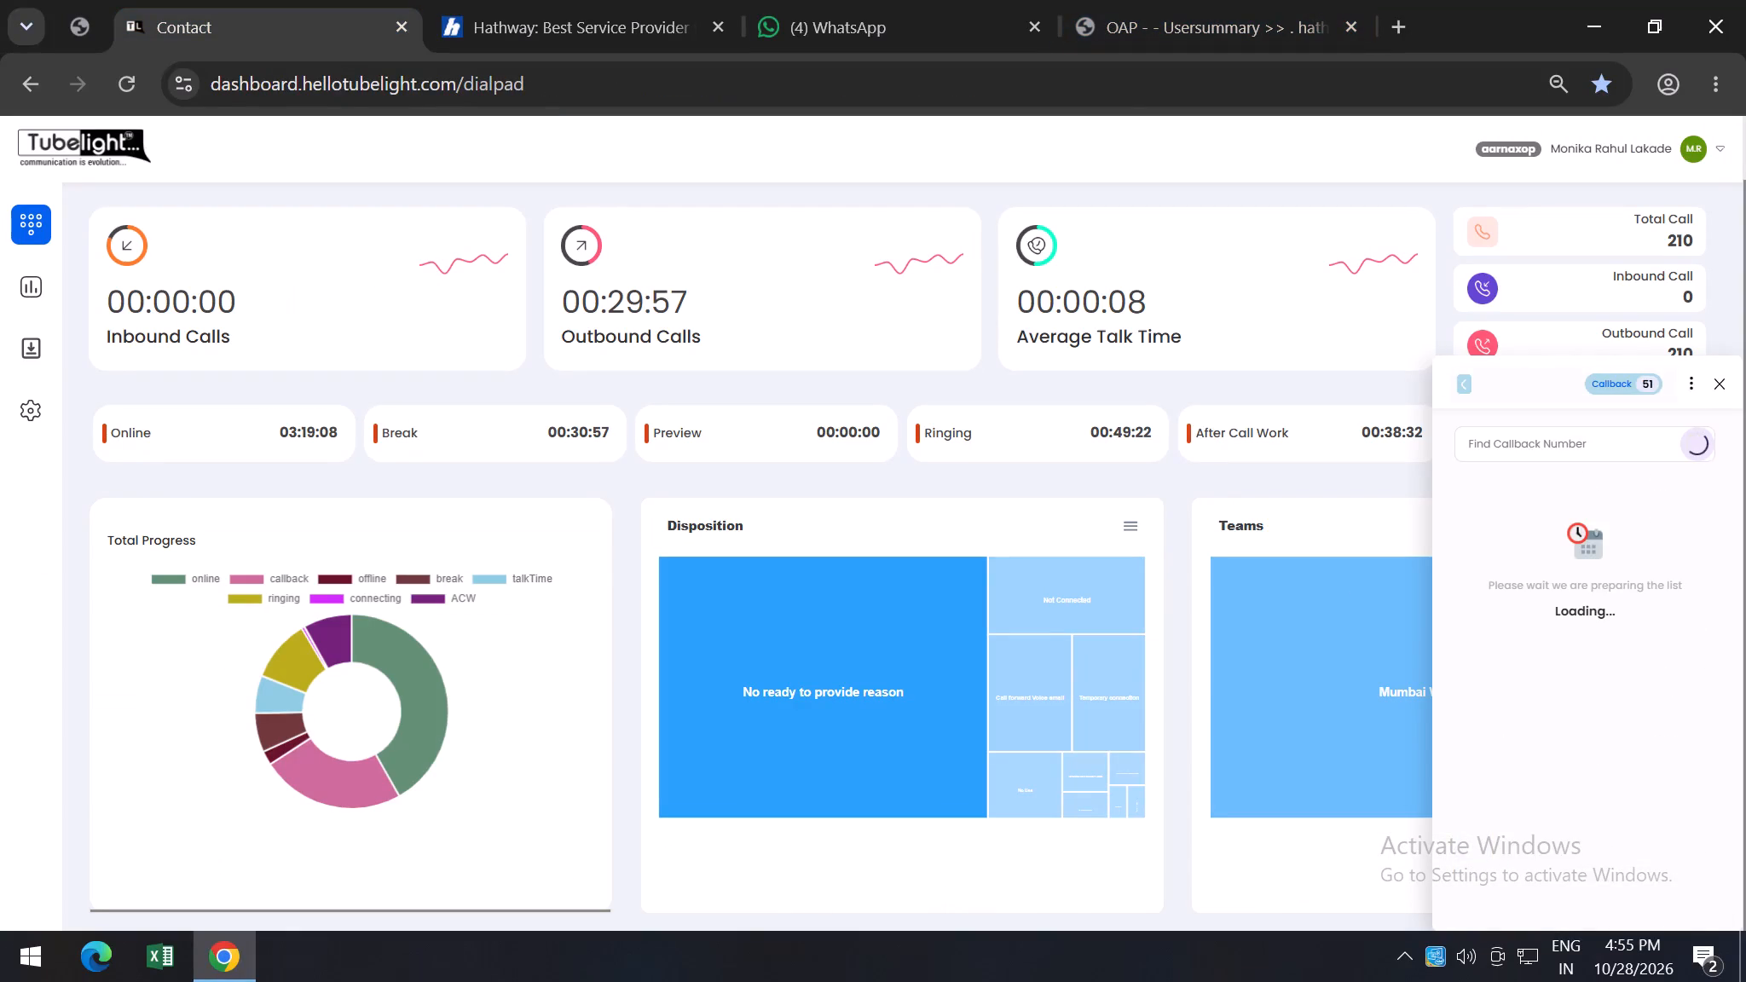
Leave the callback list and return to the recent Mumbai Win-back call history with the dashboard.
{"action": "left_click", "coordinate": [1457, 385]}
{"action": "scroll", "coordinate": [1294, 541], "scroll_direction": "down", "scroll_amount": 6}
{"action": "scroll", "coordinate": [1286, 565], "scroll_direction": "up", "scroll_amount": 8}
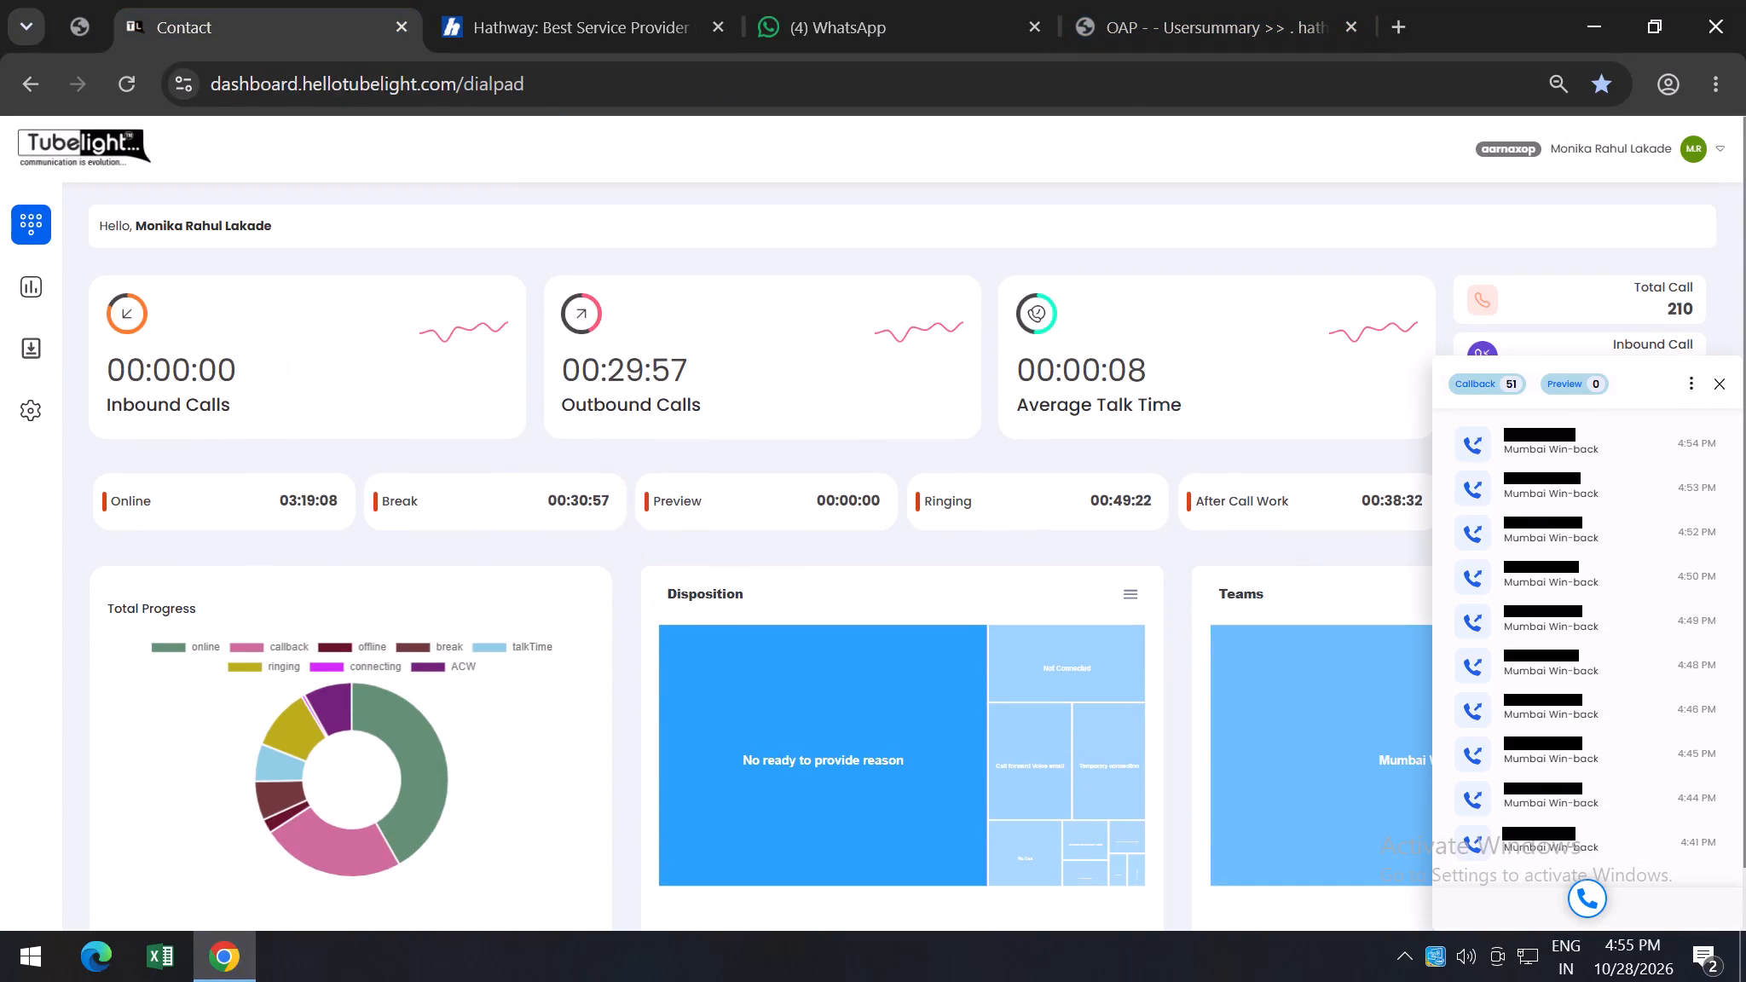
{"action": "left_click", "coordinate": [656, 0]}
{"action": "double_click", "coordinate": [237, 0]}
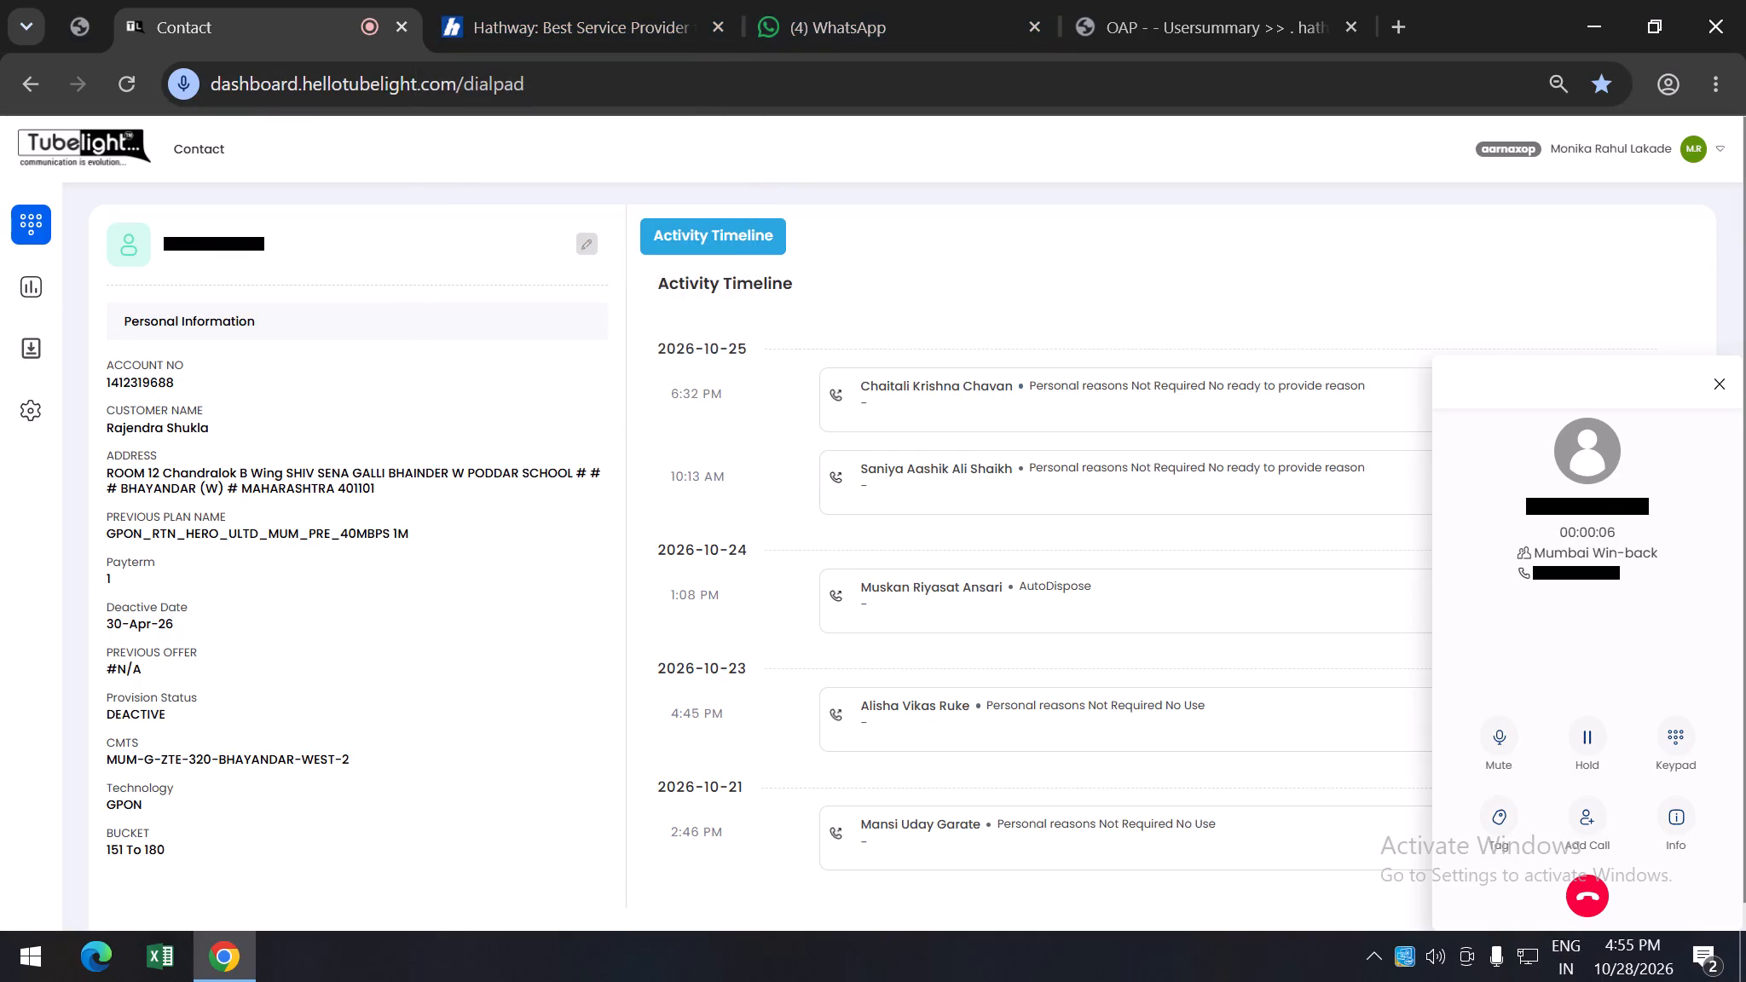
Tag the current Mumbai Win-back call with the Bhayandar West GPON customer as Personal reasons, Not Required, with a final sub-reason, and submit it.
{"action": "left_click", "coordinate": [1580, 638]}
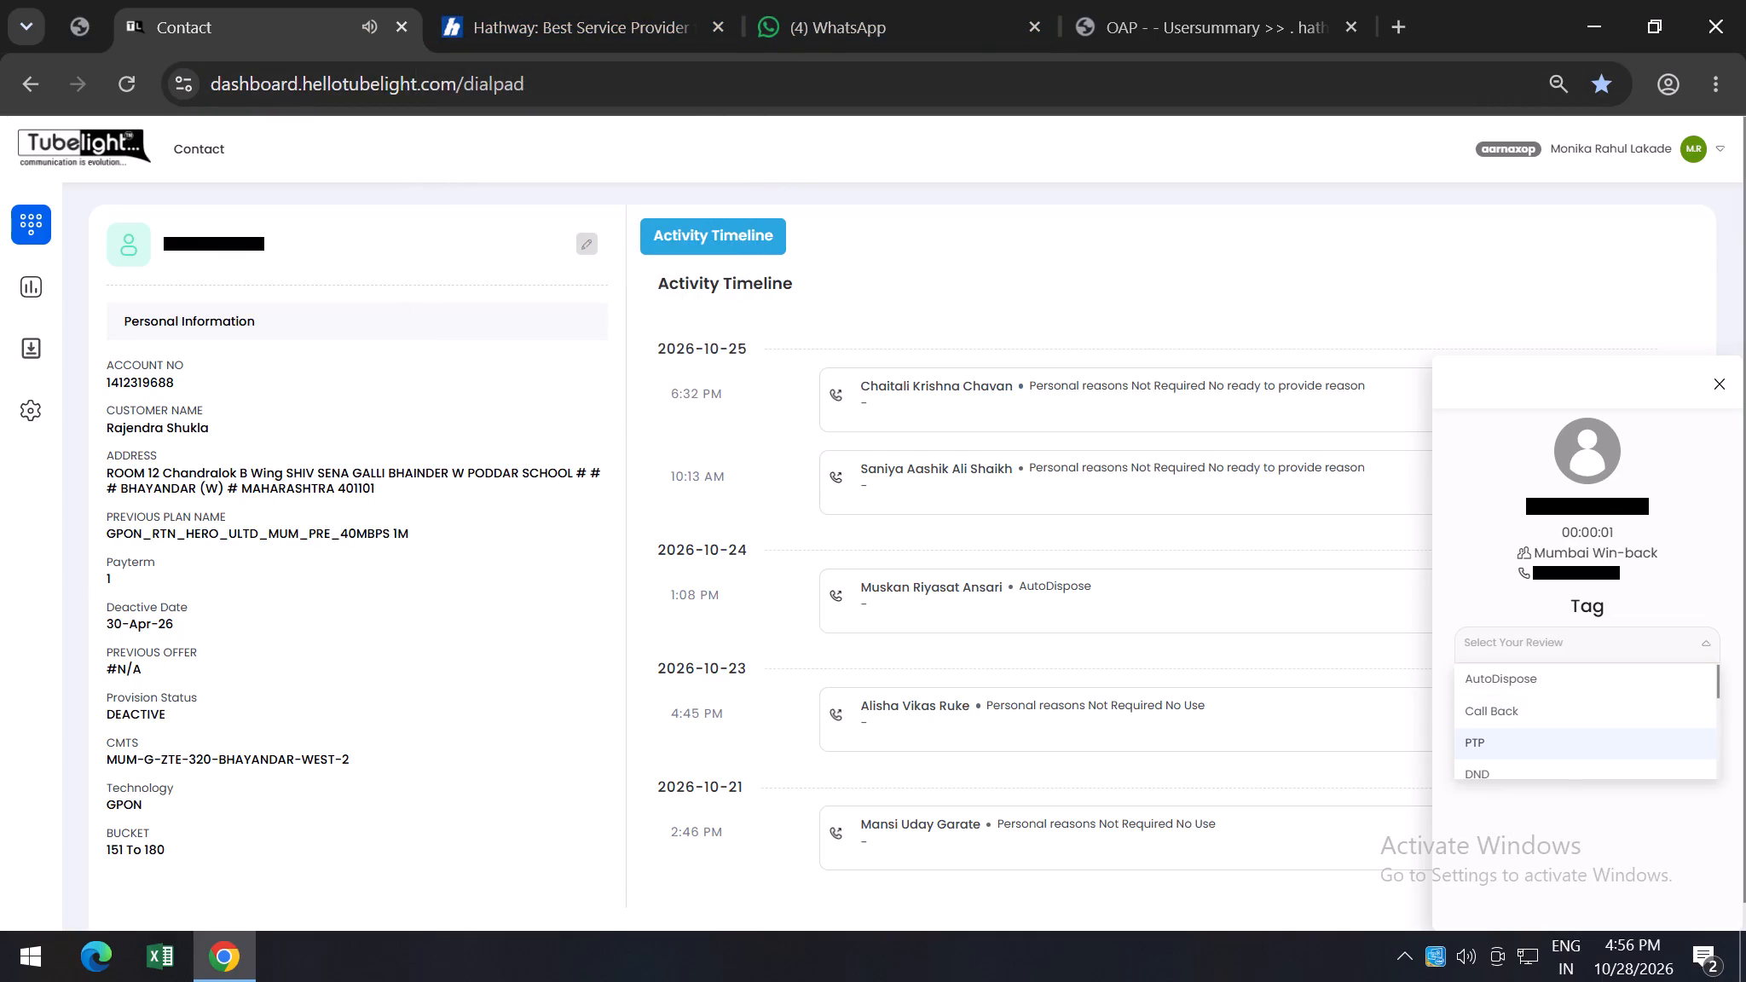
{"action": "scroll", "coordinate": [1526, 746], "scroll_direction": "down", "scroll_amount": 1}
{"action": "left_click", "coordinate": [1528, 738]}
{"action": "left_click", "coordinate": [1607, 662]}
{"action": "left_click", "coordinate": [1554, 757]}
{"action": "left_click", "coordinate": [1603, 693]}
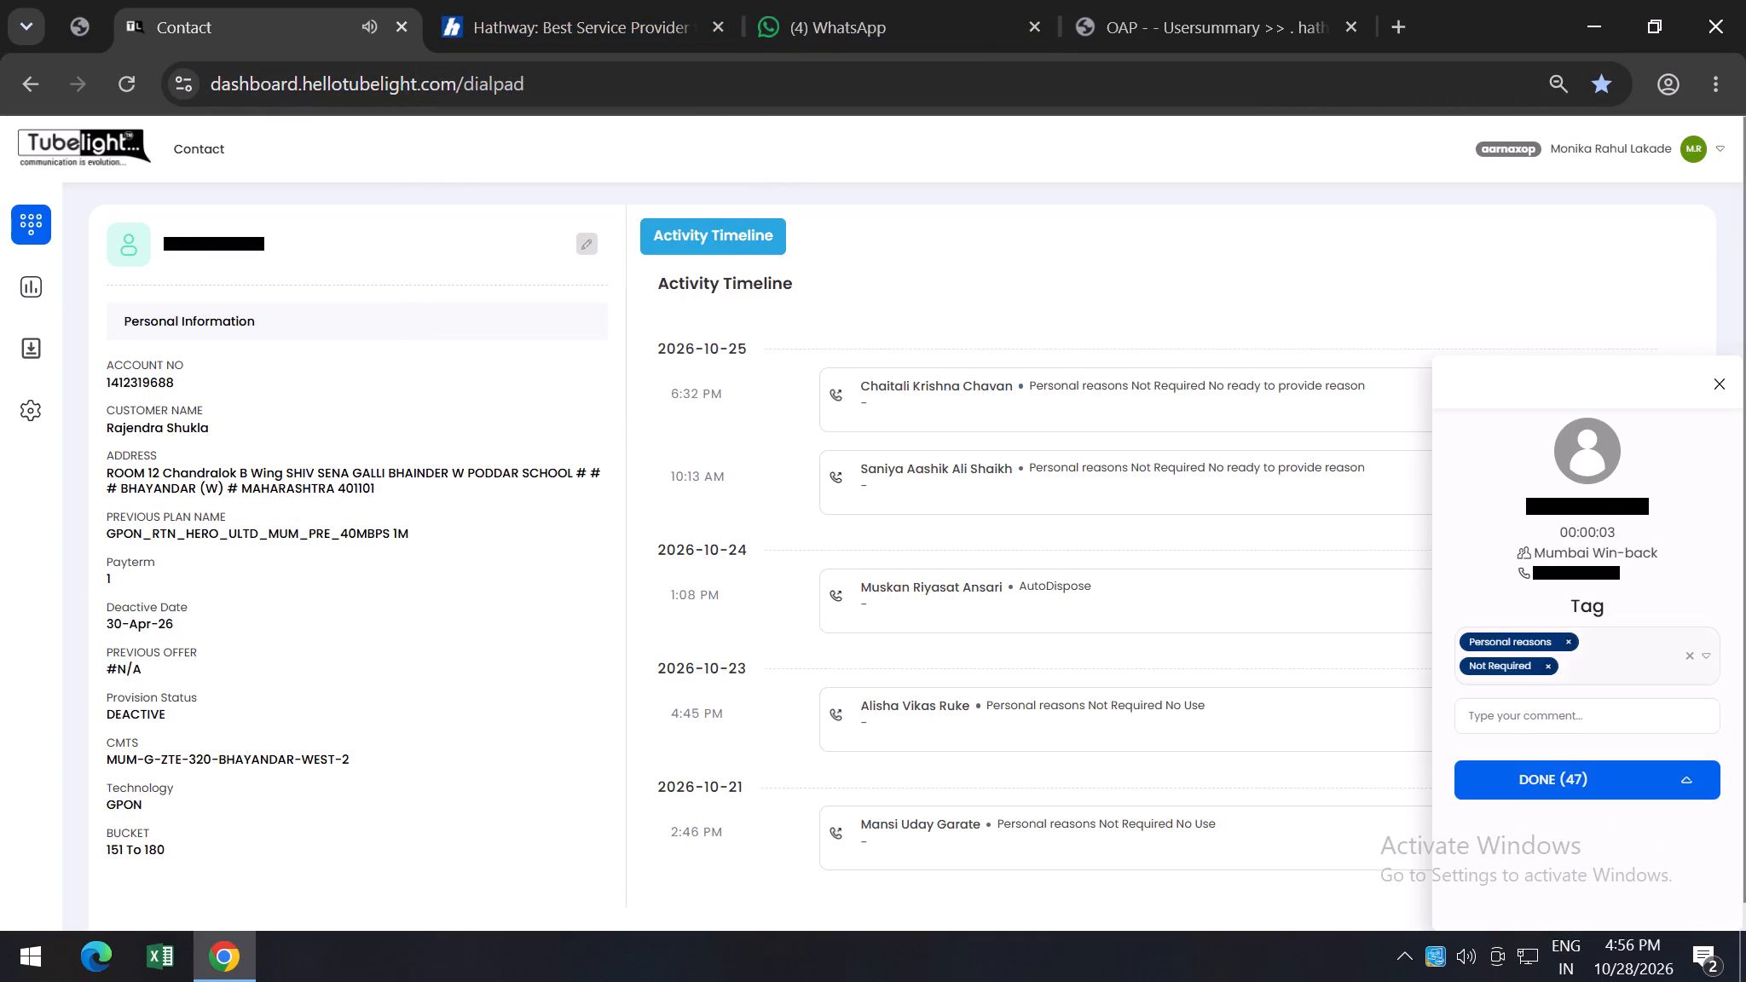
{"action": "left_click_drag", "start_coordinate": [1622, 663], "coordinate": [1614, 696]}
{"action": "left_click", "coordinate": [1604, 754]}
{"action": "left_click", "coordinate": [1599, 812]}
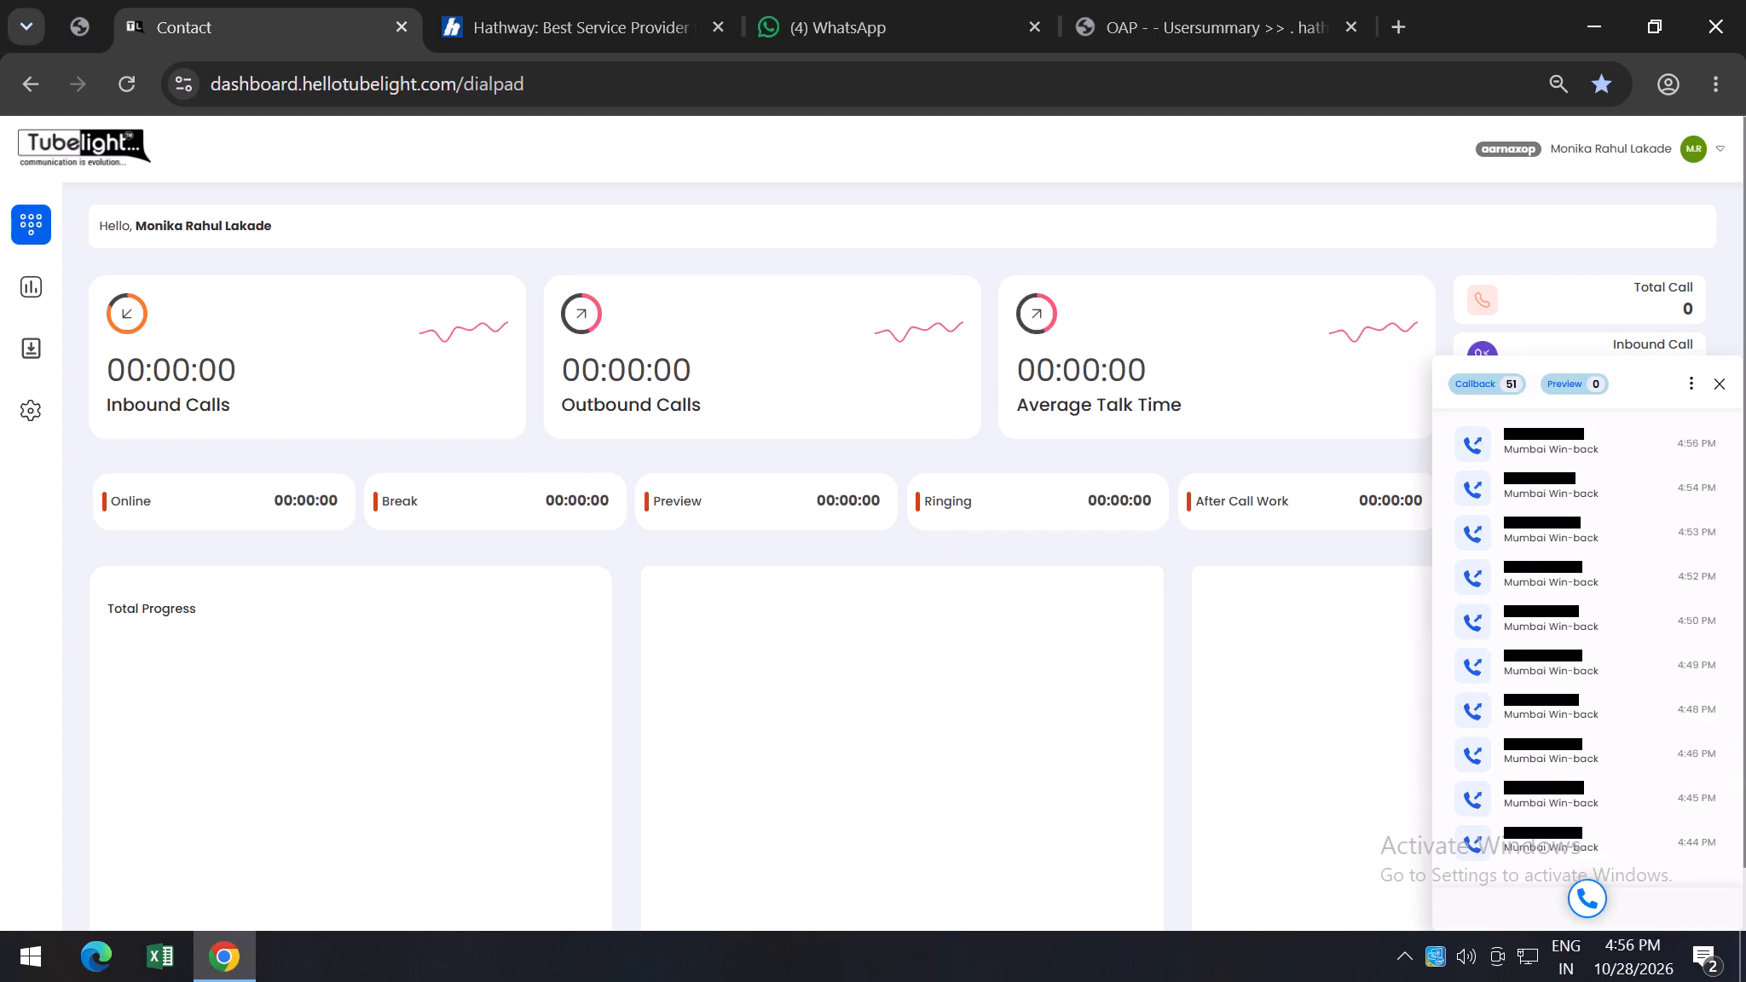
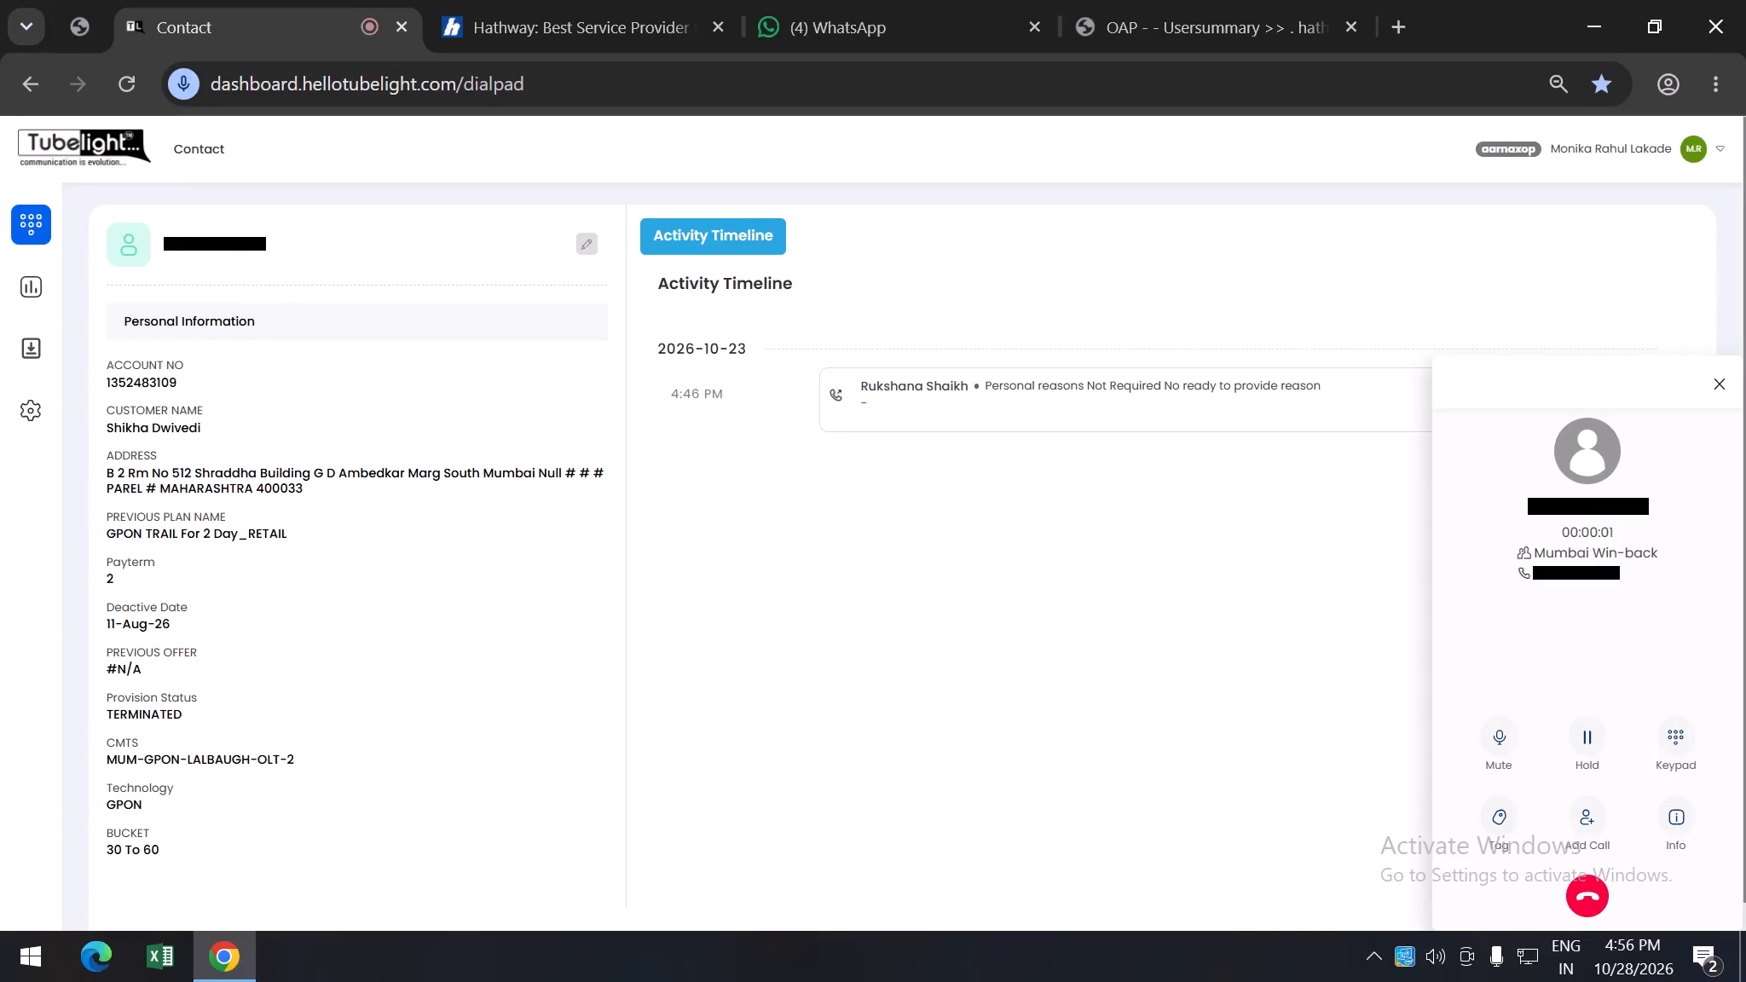
End the current Mumbai Win-back call with the Parel GPON trial-plan customer.
{"action": "left_click", "coordinate": [1584, 891]}
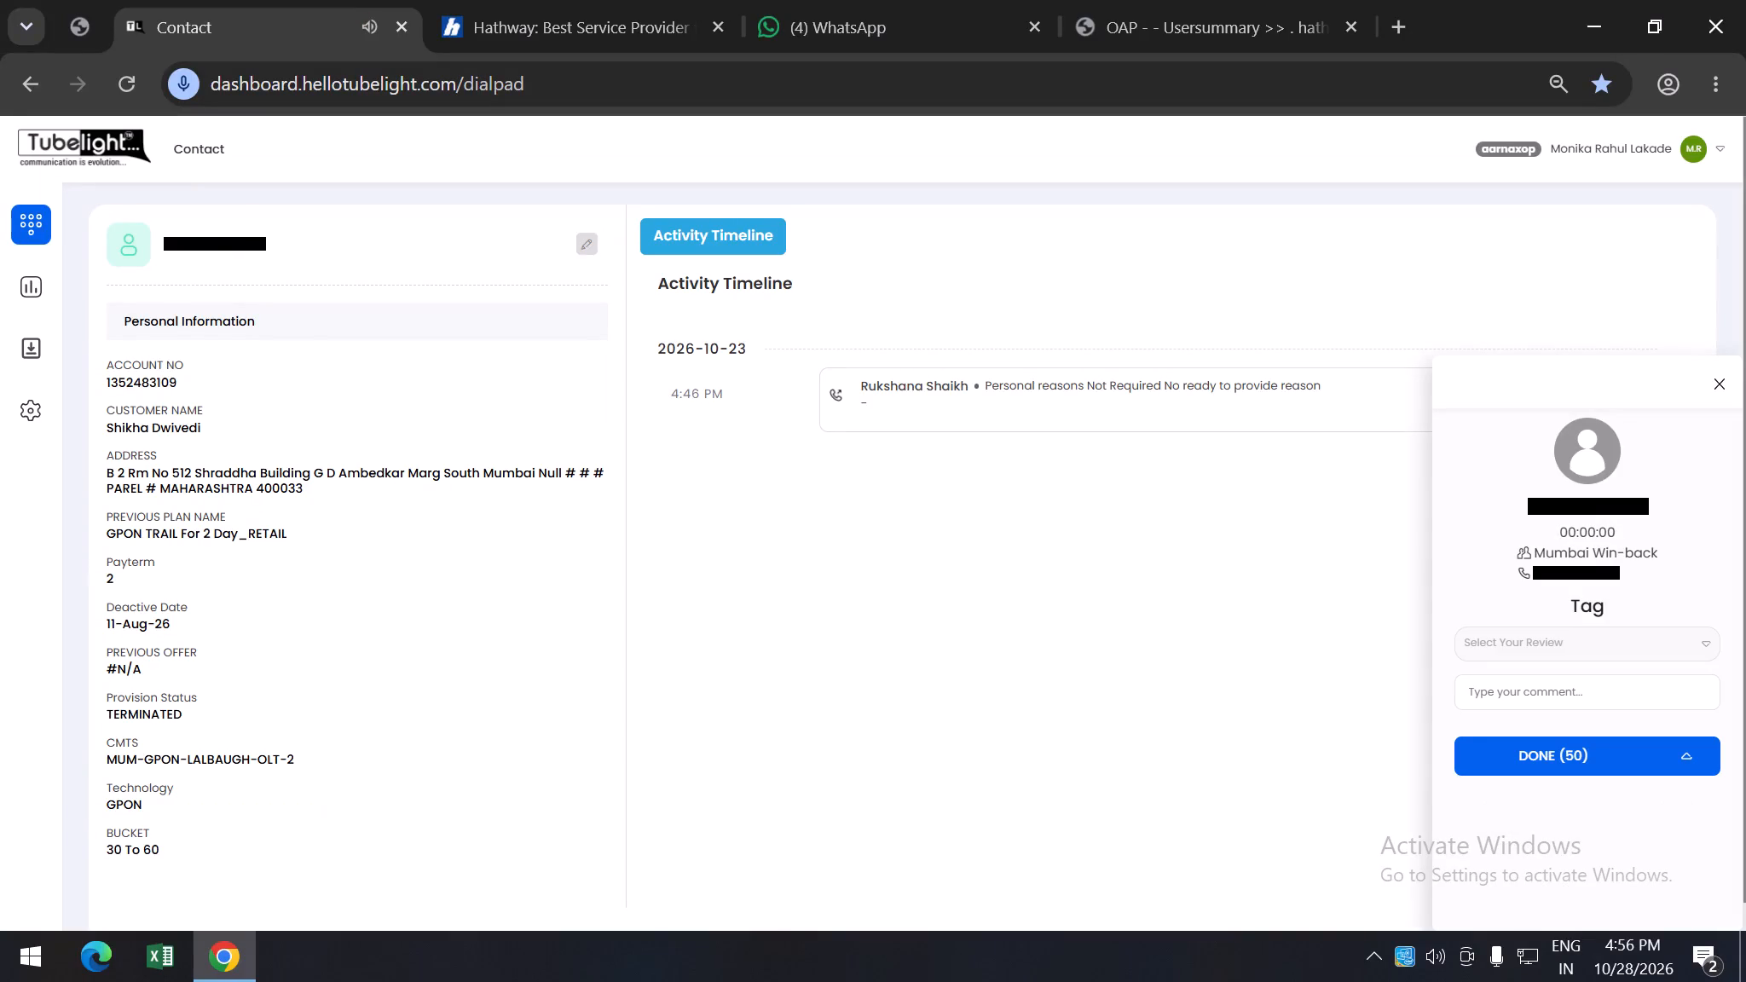
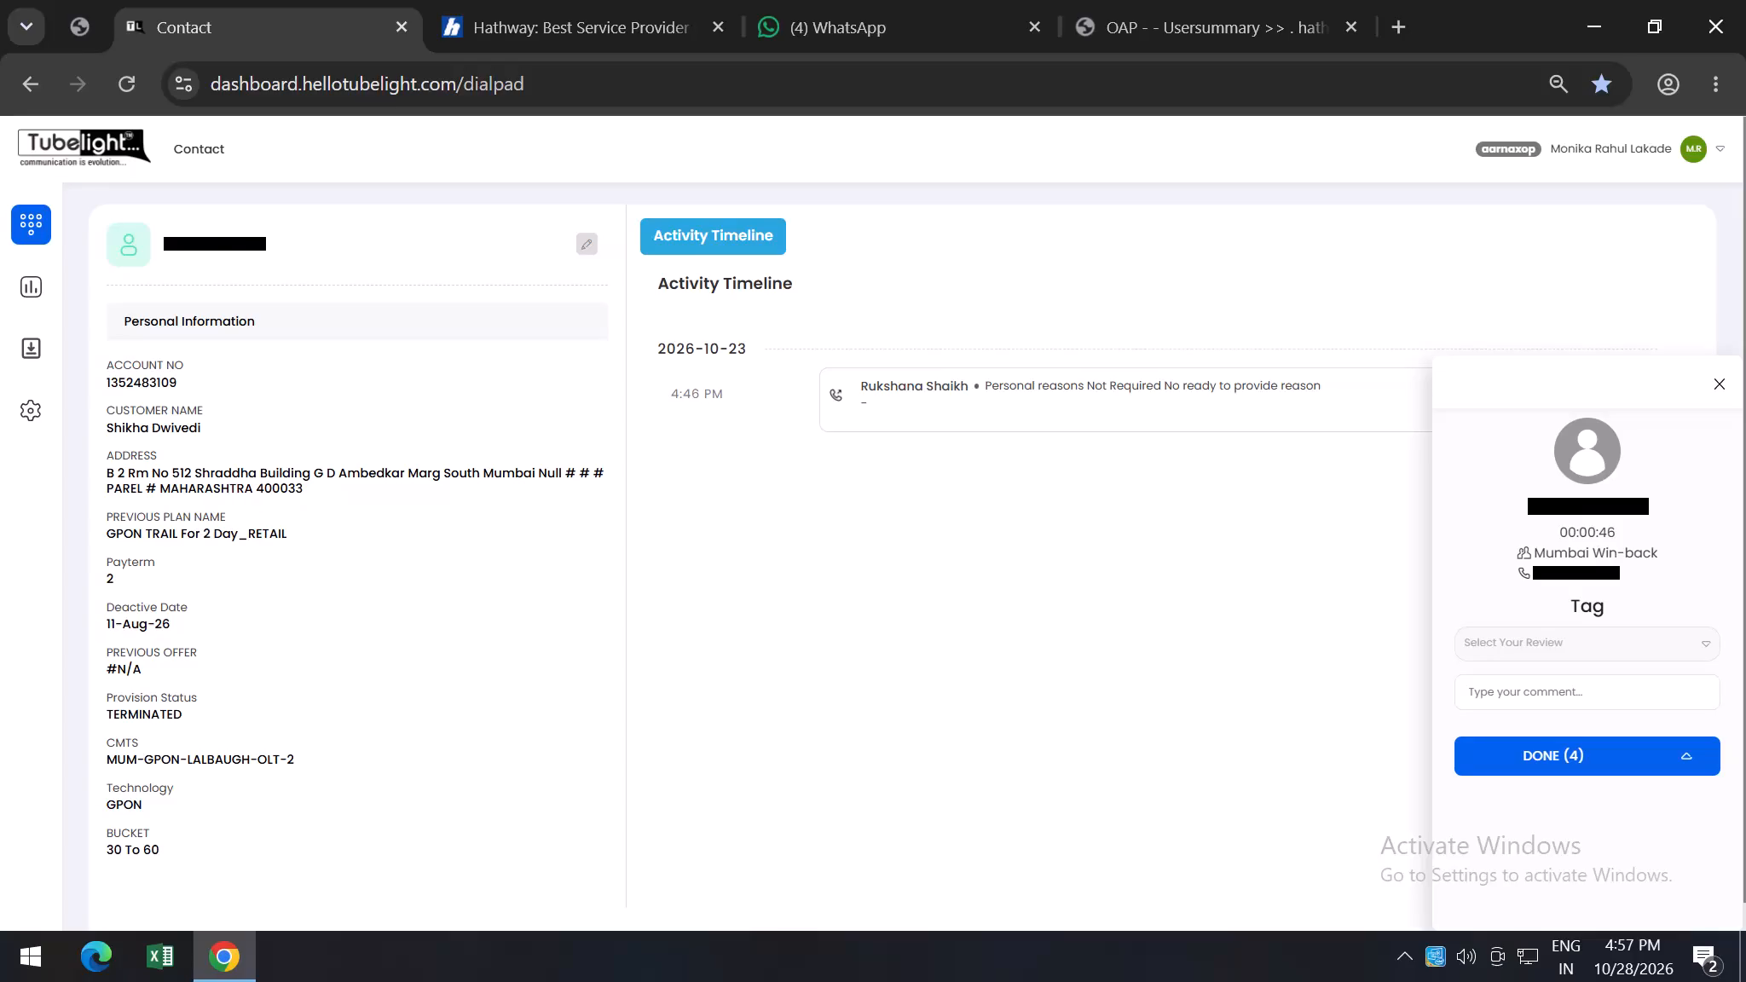
Tag the ended Mumbai Win-back call with the Parel GPON trial-plan customer as Personal reasons.
{"action": "left_click", "coordinate": [1547, 641]}
{"action": "scroll", "coordinate": [1546, 708], "scroll_direction": "down", "scroll_amount": 1}
{"action": "left_click", "coordinate": [1545, 709]}
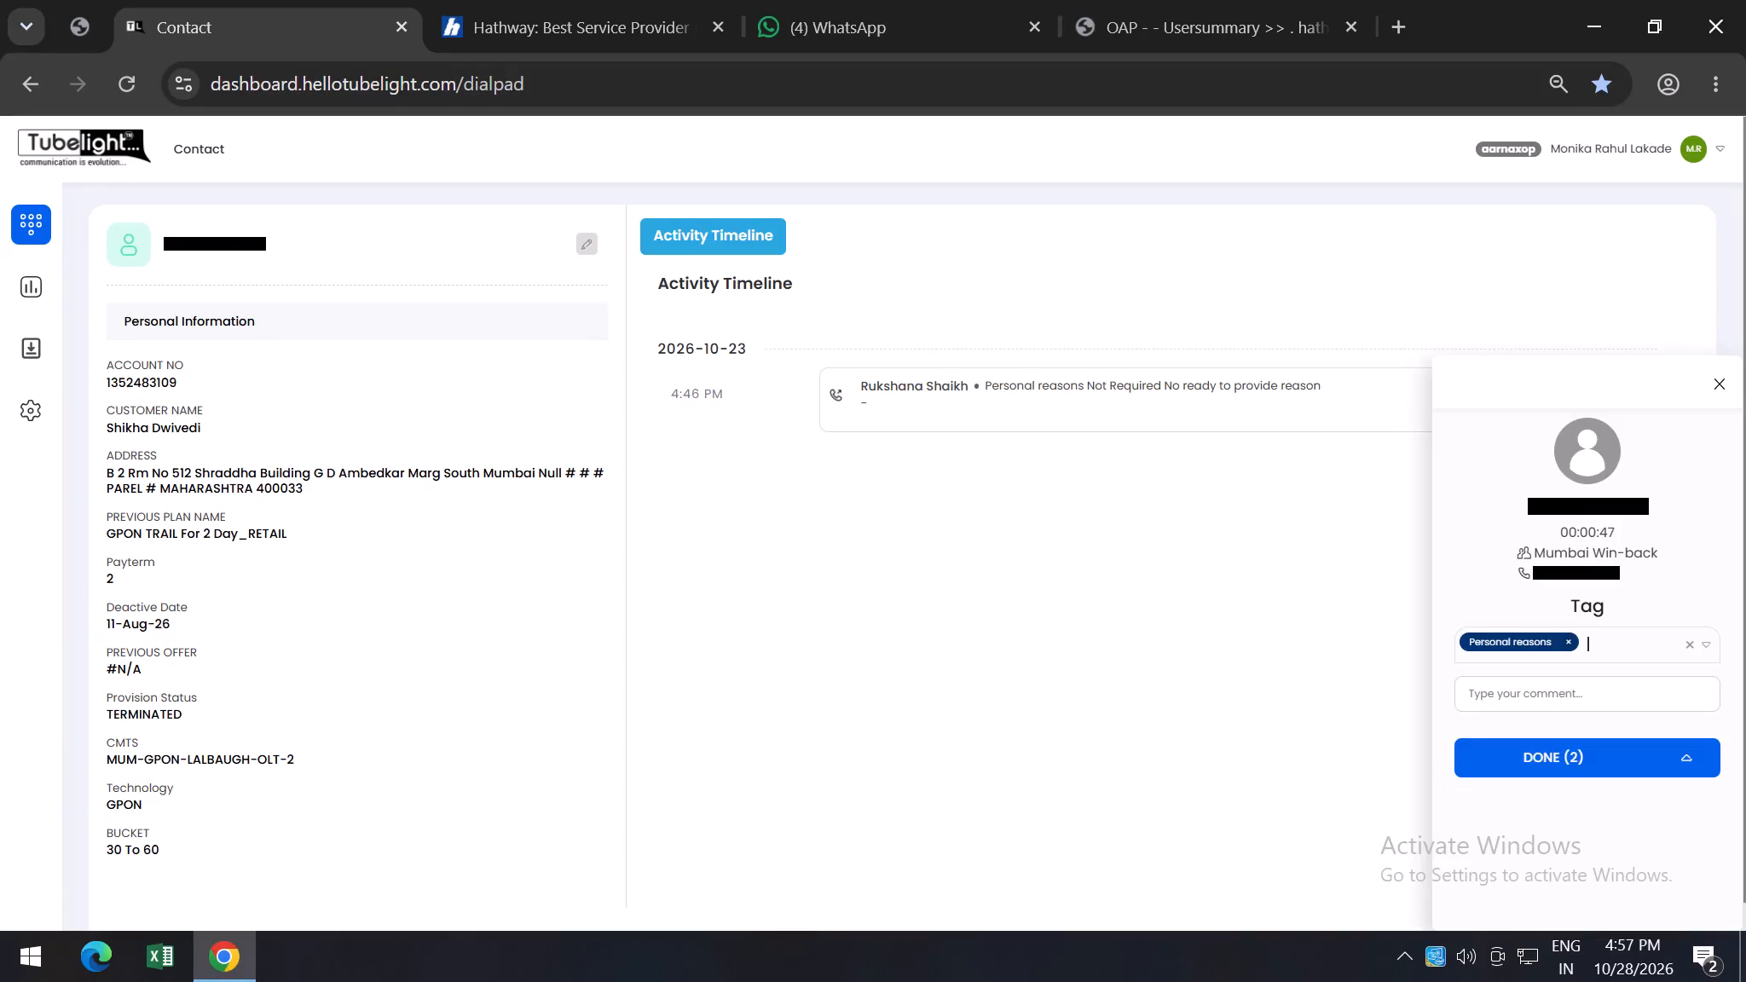
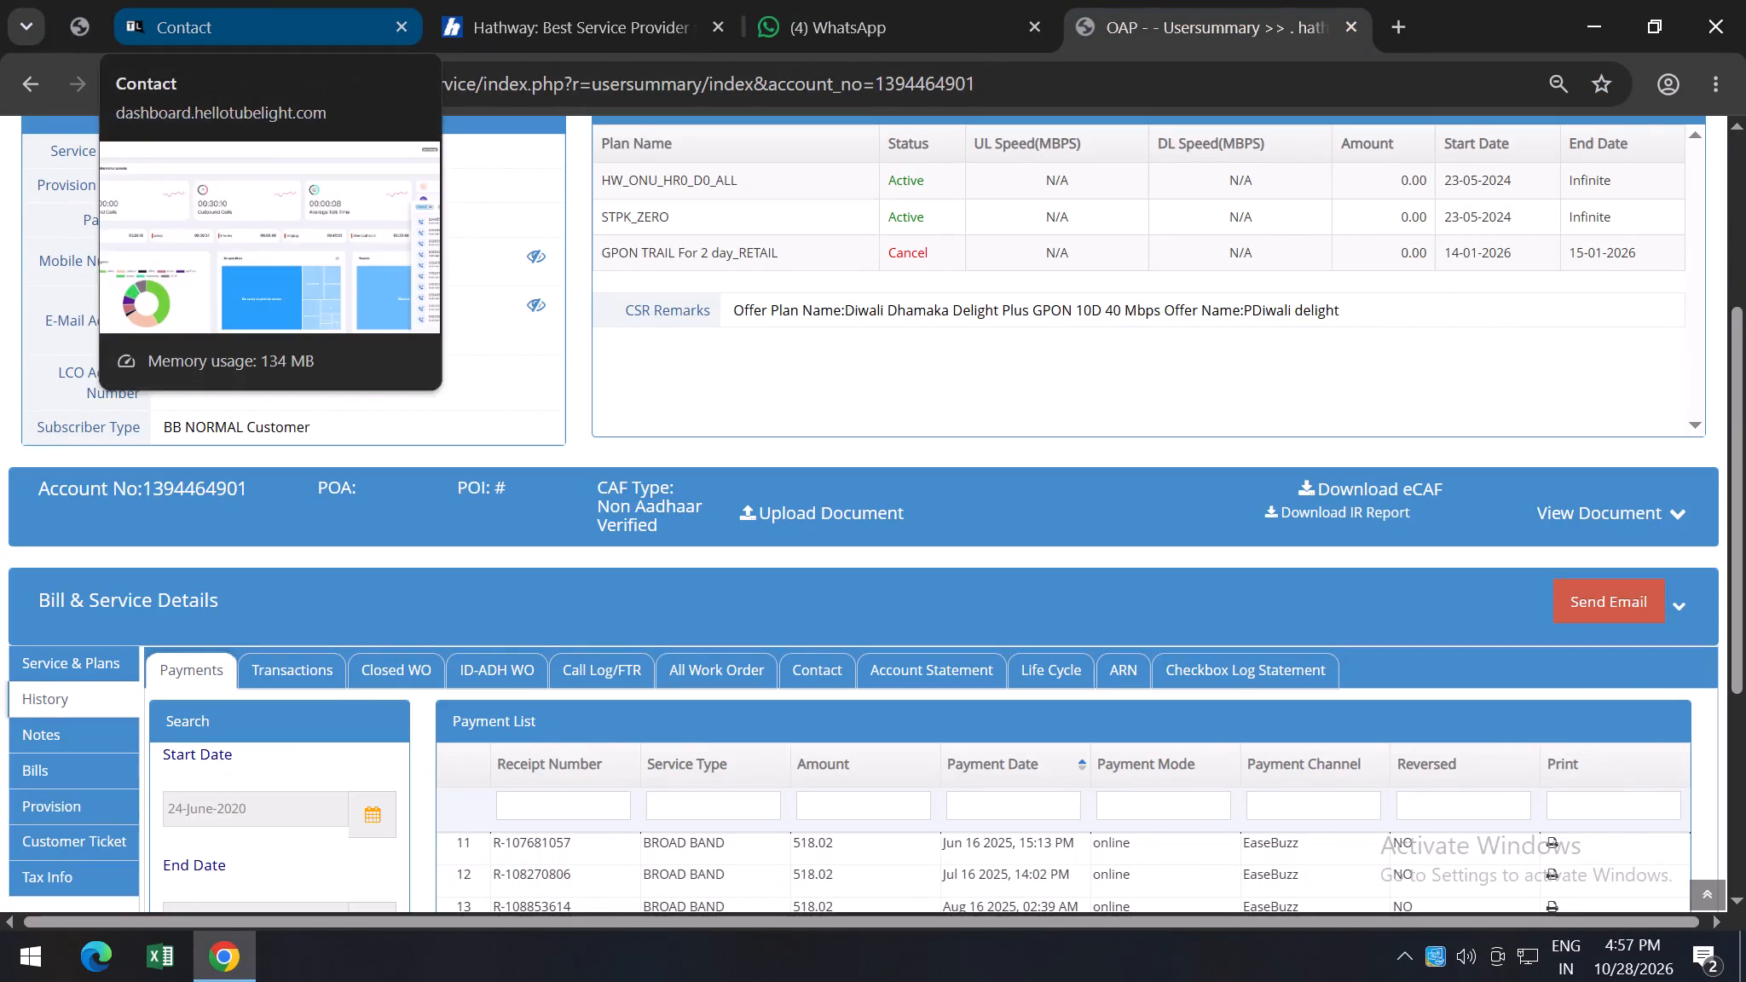
Return from the OAP portal to the Tubelight dialer to view the next Mumbai Win-back customer's details and activity timeline.
{"action": "left_click", "coordinate": [268, 0]}
{"action": "left_click", "coordinate": [1085, 0]}
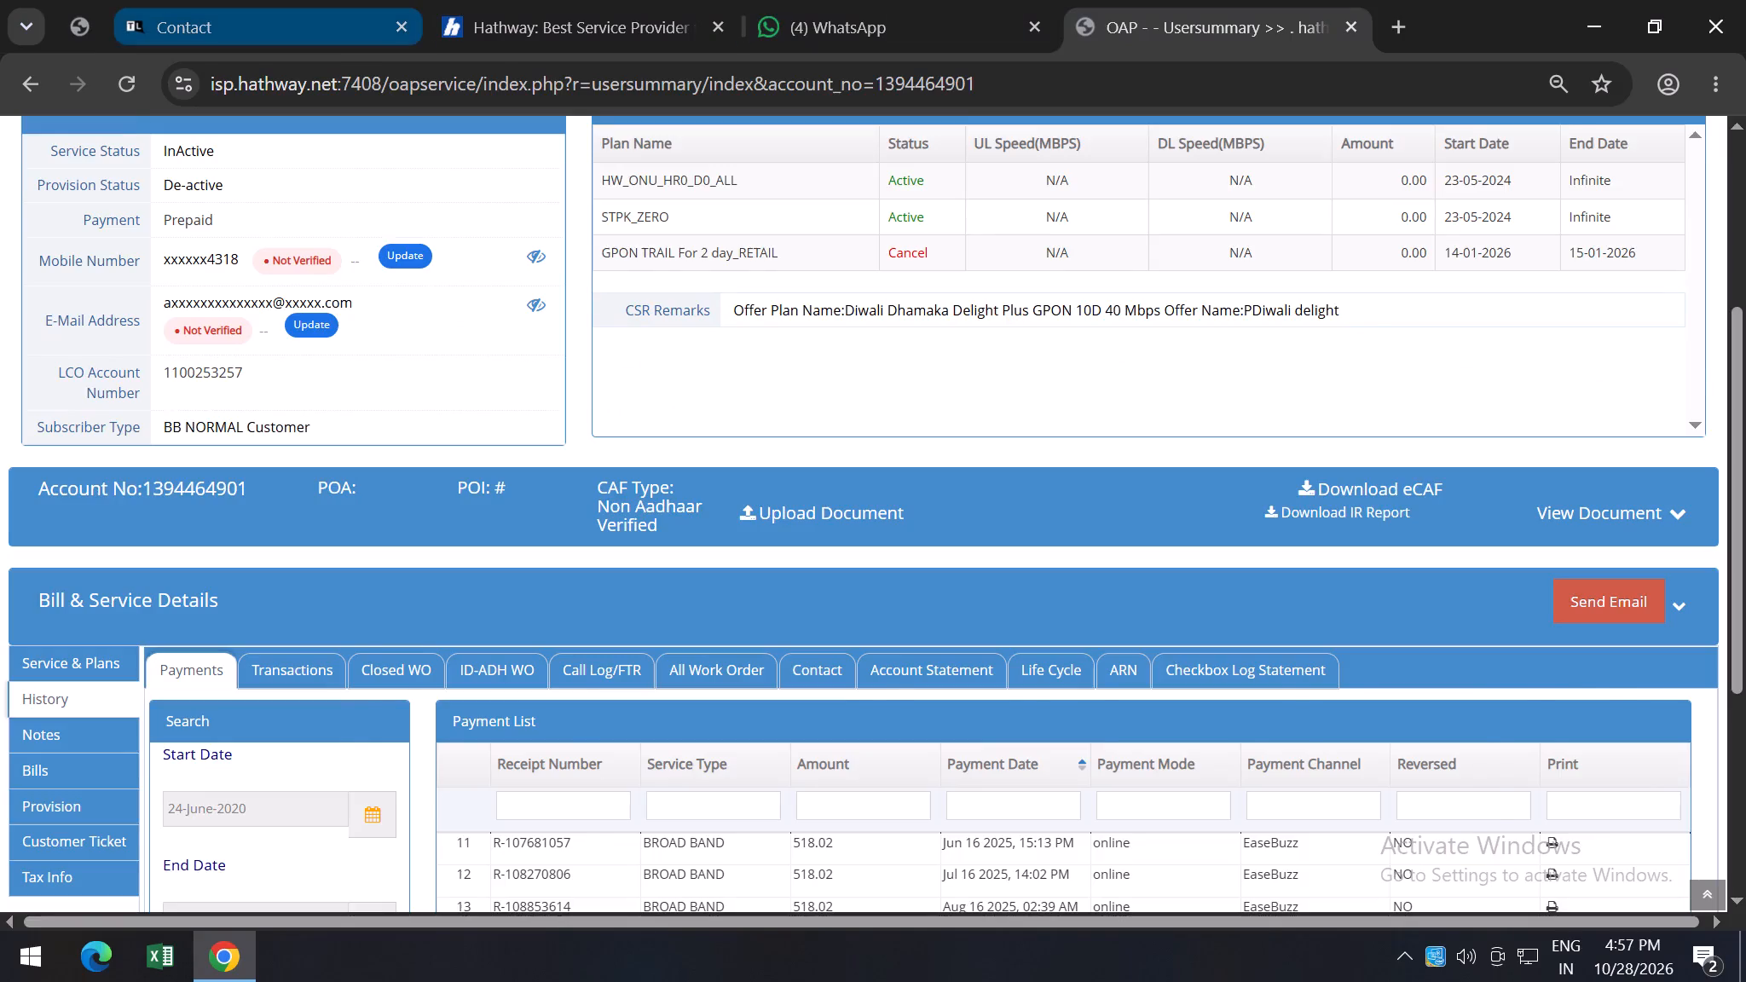
{"action": "left_click", "coordinate": [282, 0]}
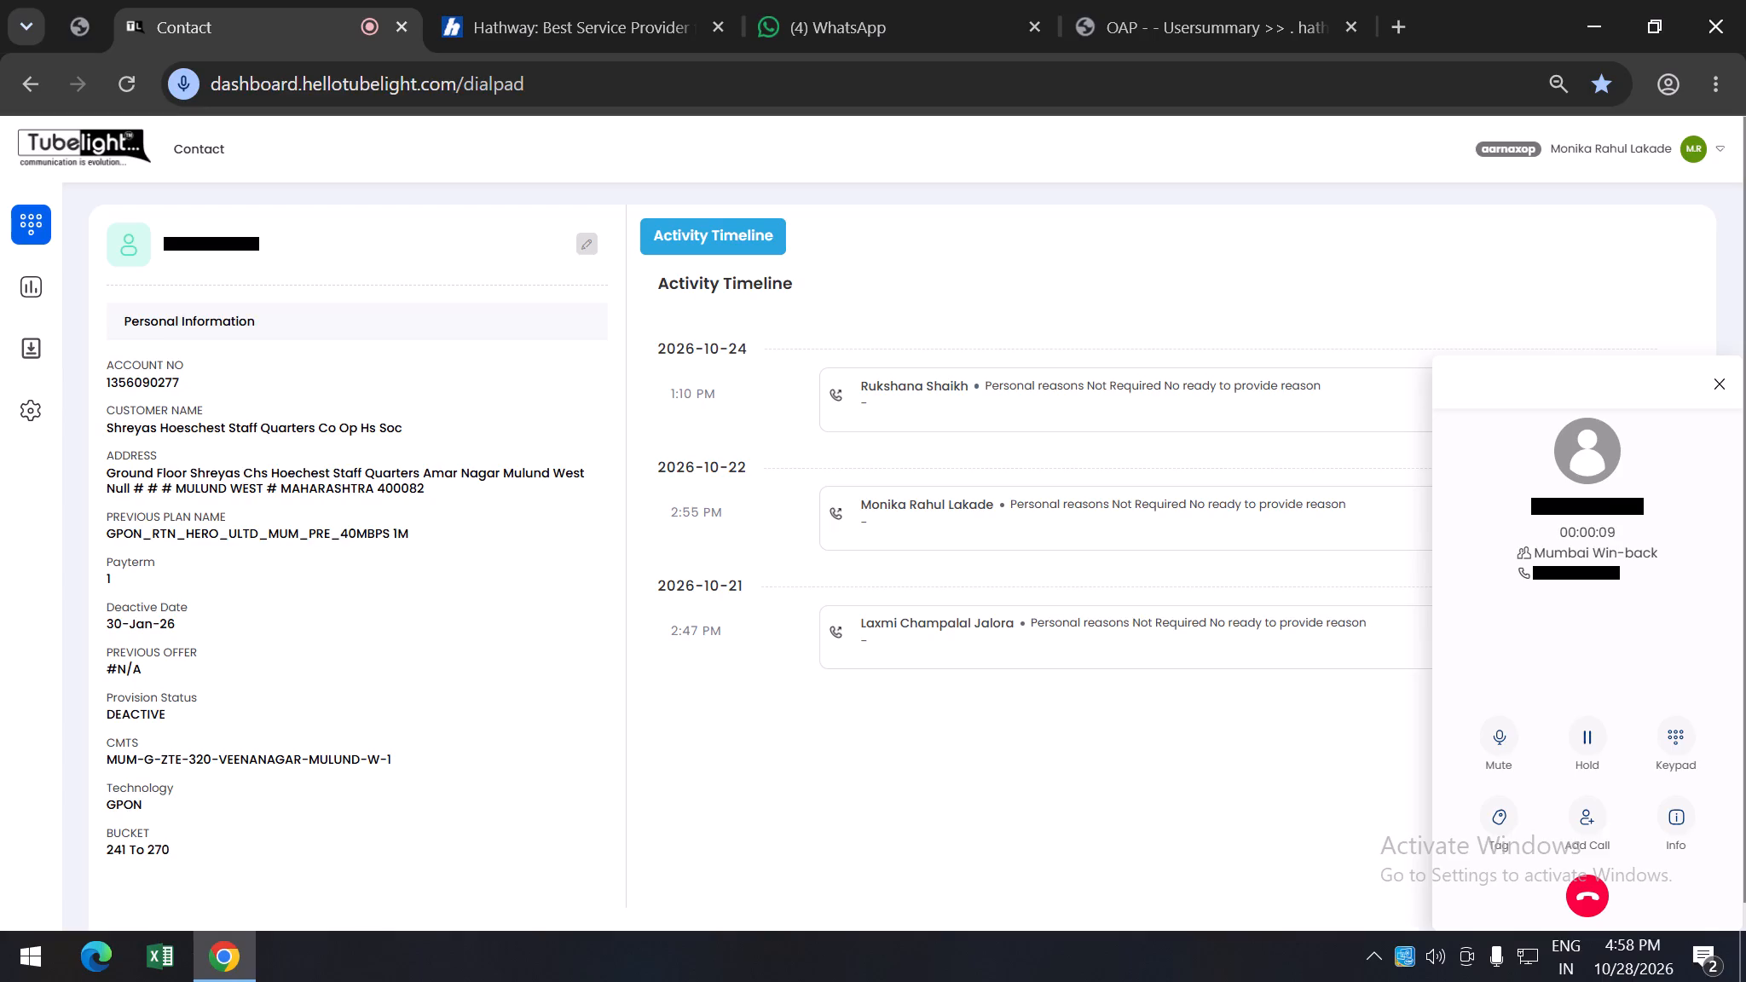
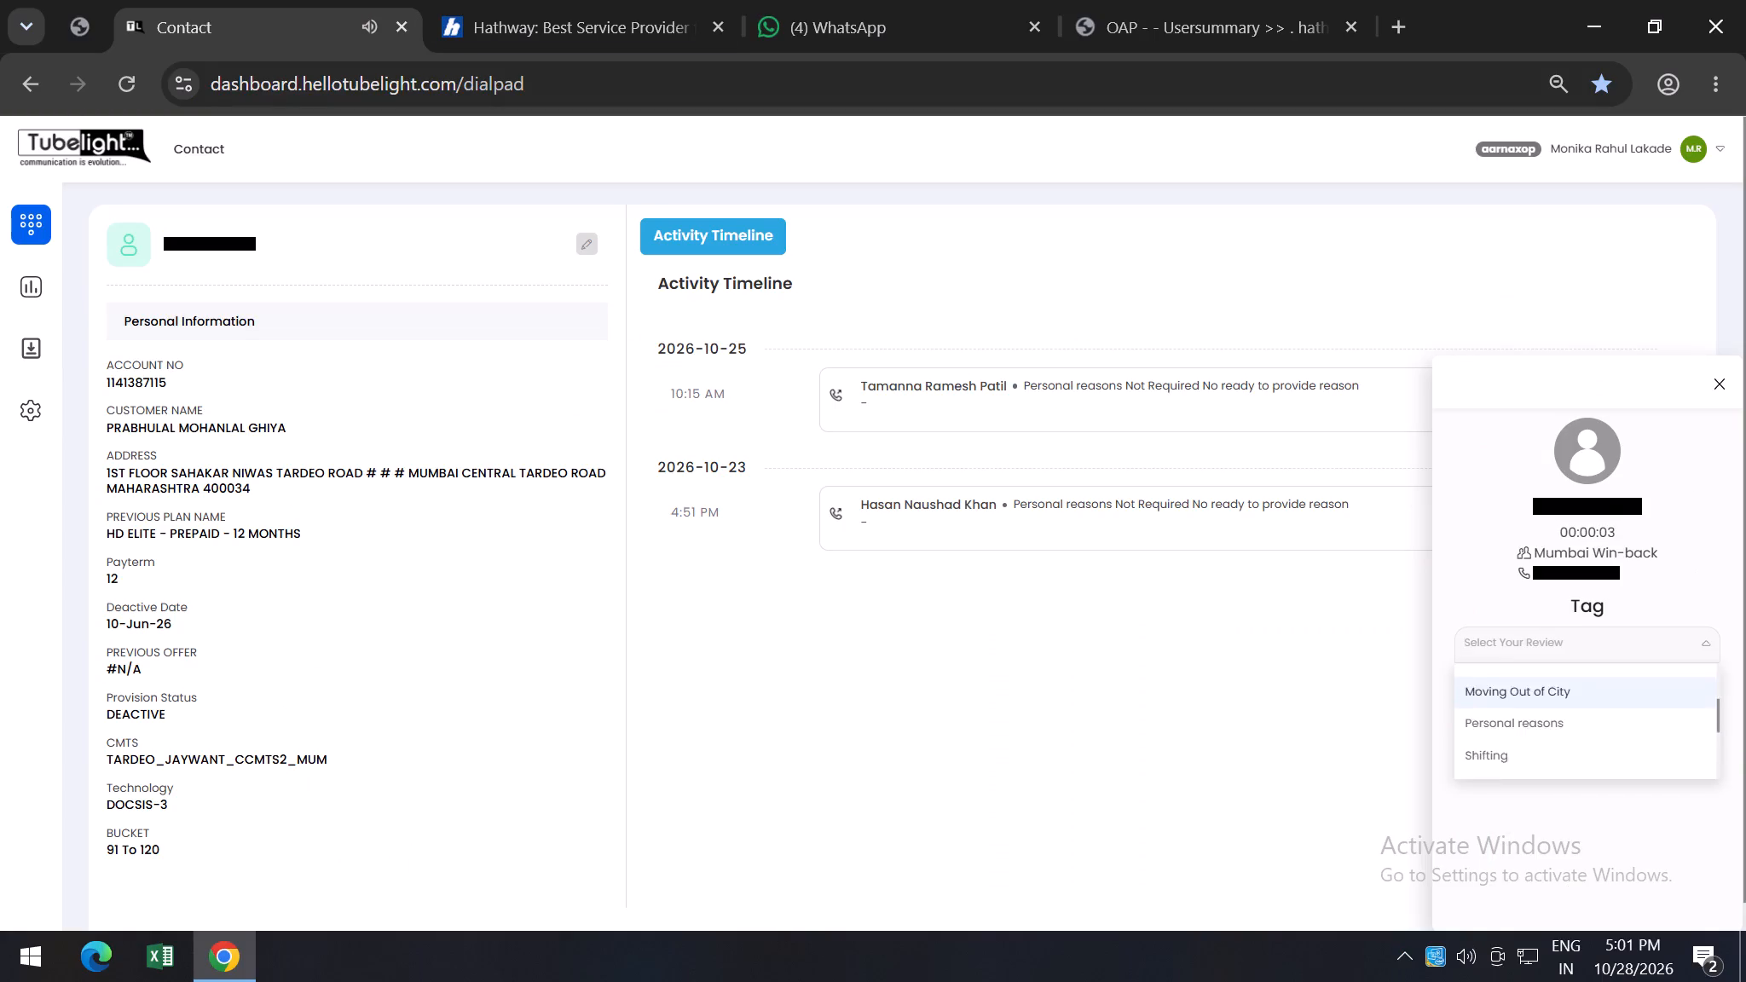
Tag the Mumbai Win-back call with the Tardeo DOCSIS-3 customer as Personal reasons, Not Required, No ready to provide reason, and submit it.
{"action": "left_click", "coordinate": [1533, 723]}
{"action": "left_click", "coordinate": [1600, 647]}
{"action": "left_click", "coordinate": [1531, 753]}
{"action": "left_click_drag", "start_coordinate": [1612, 675], "coordinate": [1591, 713]}
{"action": "left_click", "coordinate": [1584, 731]}
{"action": "left_click", "coordinate": [1600, 784]}
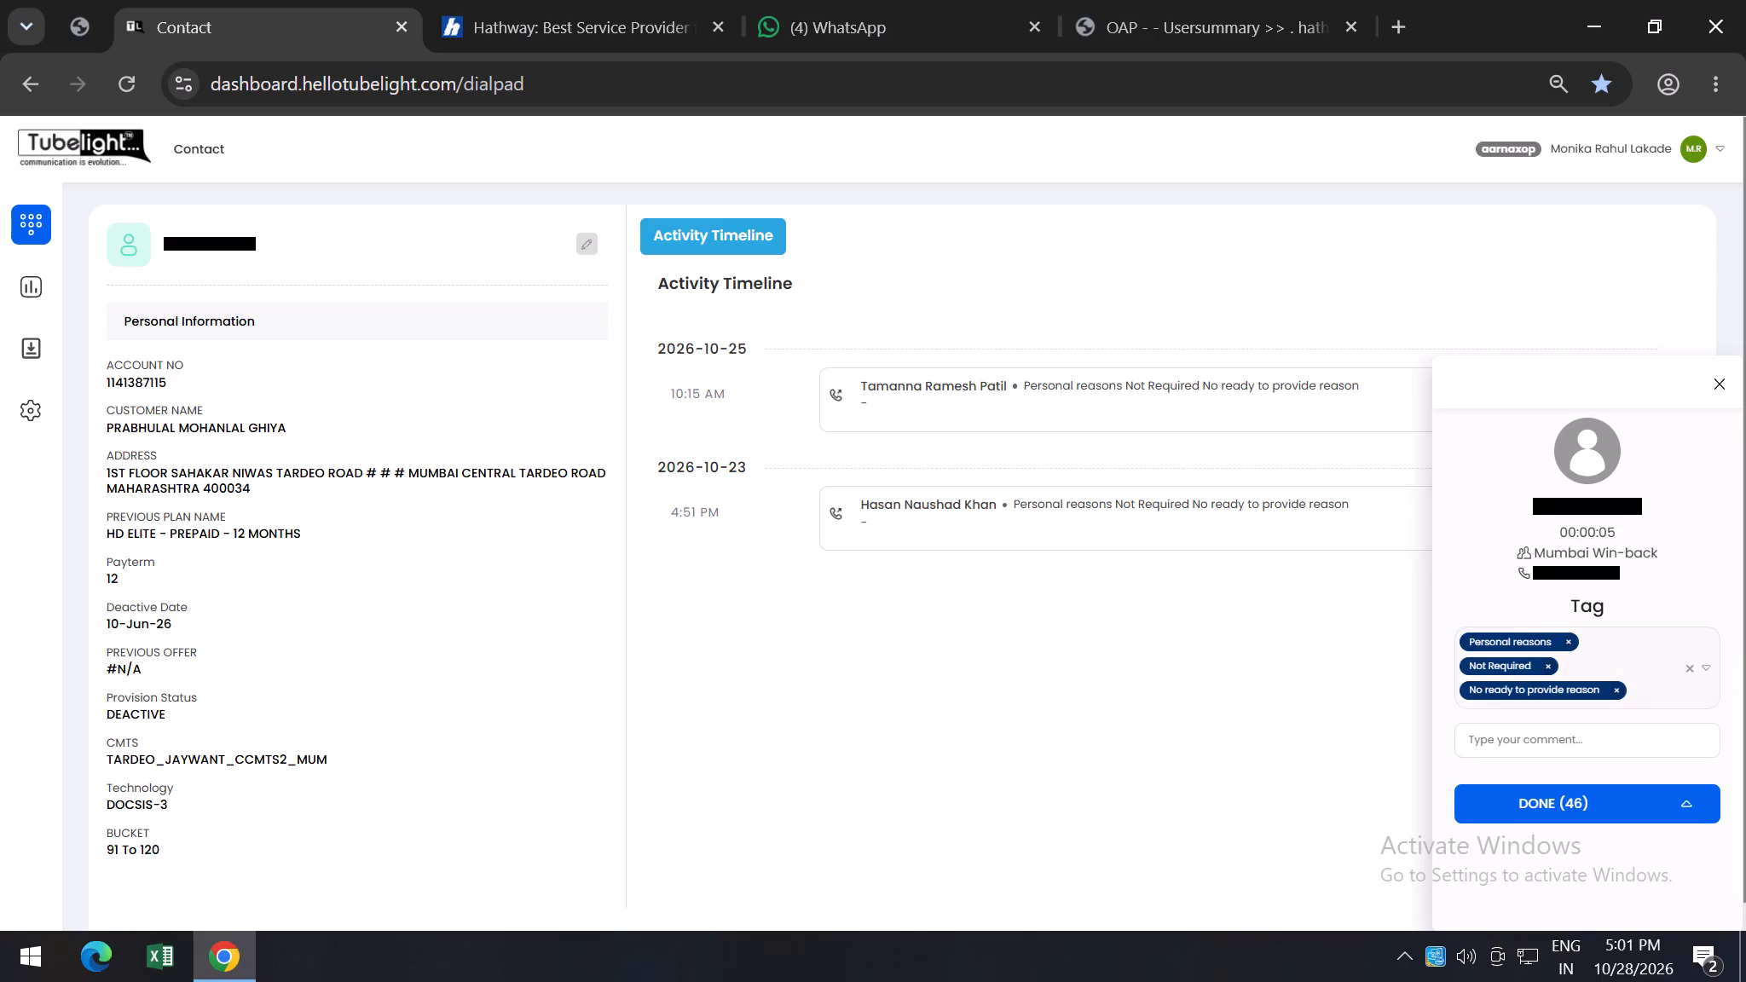
{"action": "left_click", "coordinate": [1613, 819]}
Switch to the OAP portal and search by account number using the copied customer account number.
{"action": "left_click", "coordinate": [1183, 9]}
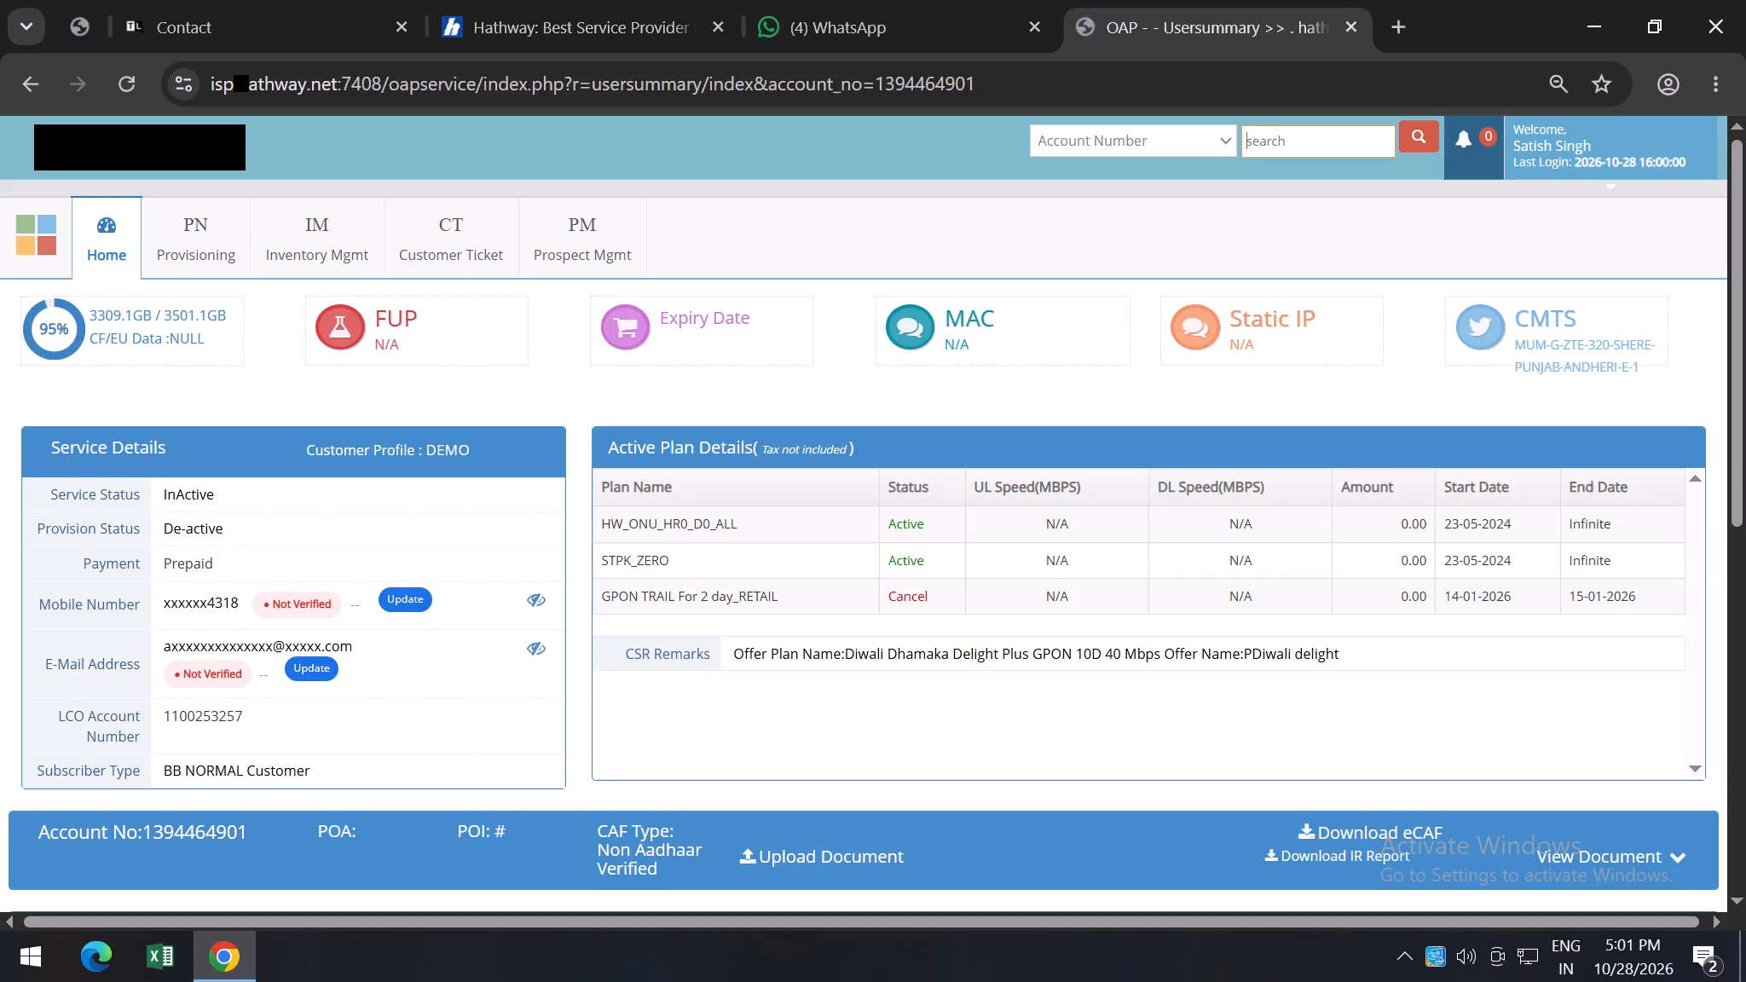
{"action": "left_click", "coordinate": [1315, 143]}
{"action": "right_click", "coordinate": [1316, 145]}
{"action": "left_click", "coordinate": [1362, 460]}
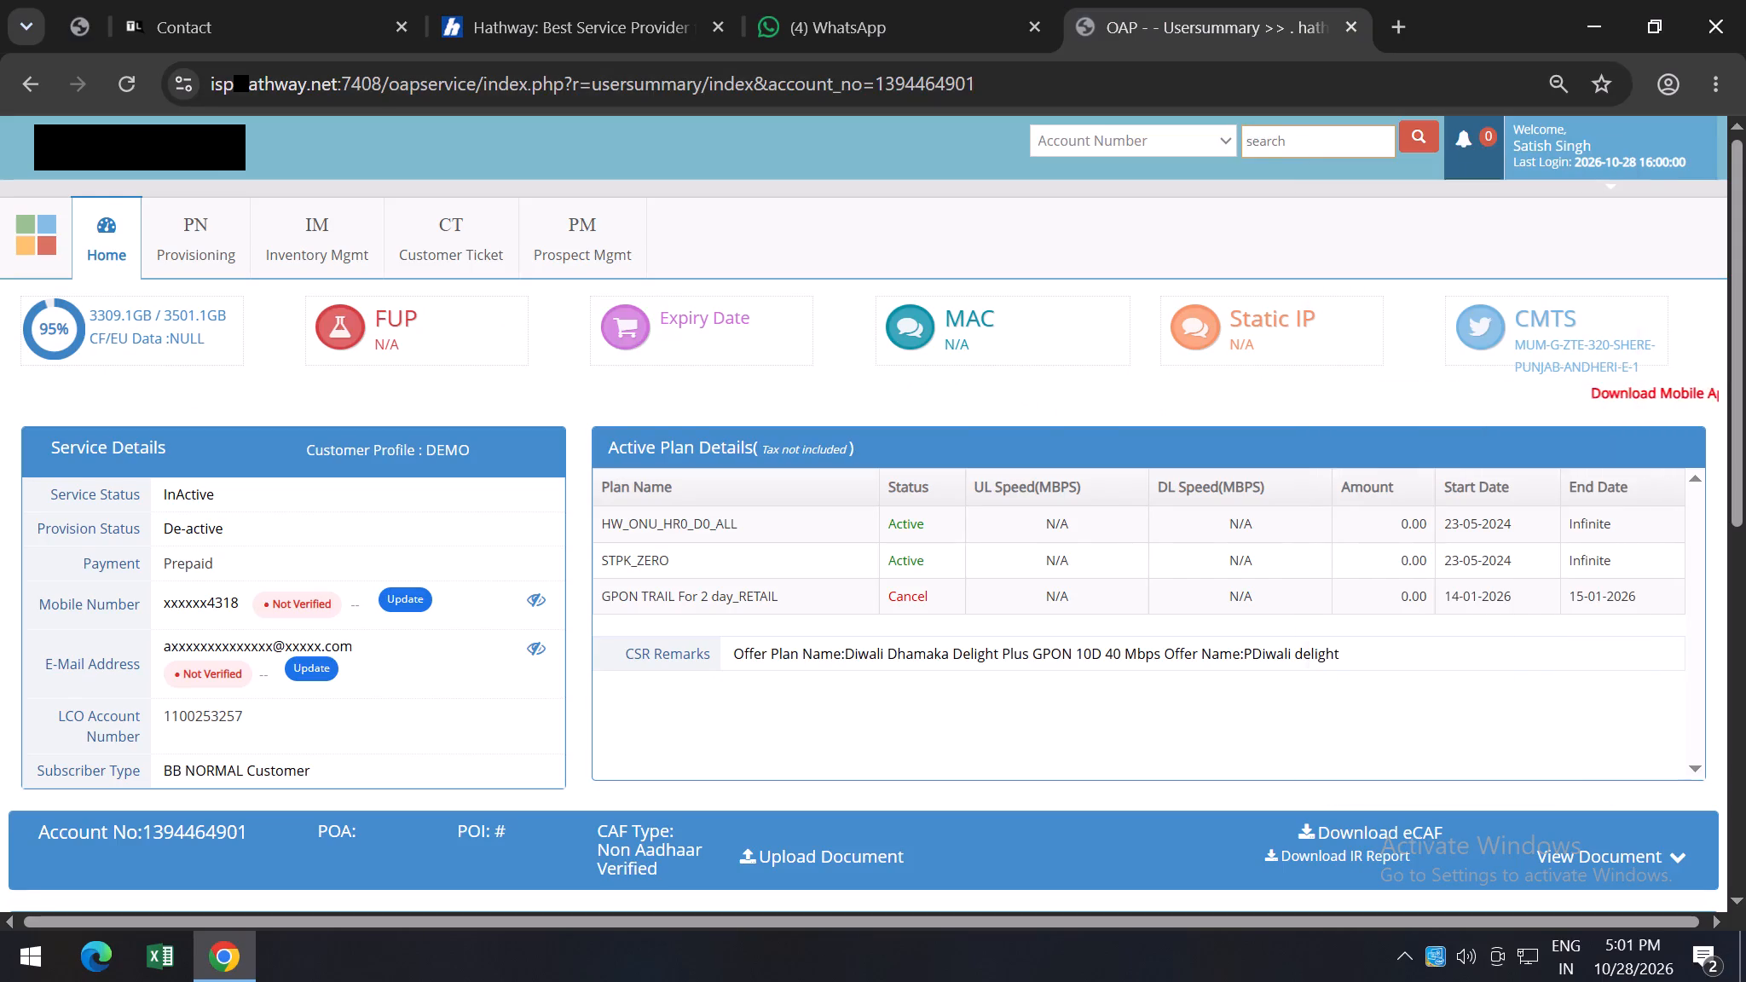
{"action": "left_click", "coordinate": [1406, 152]}
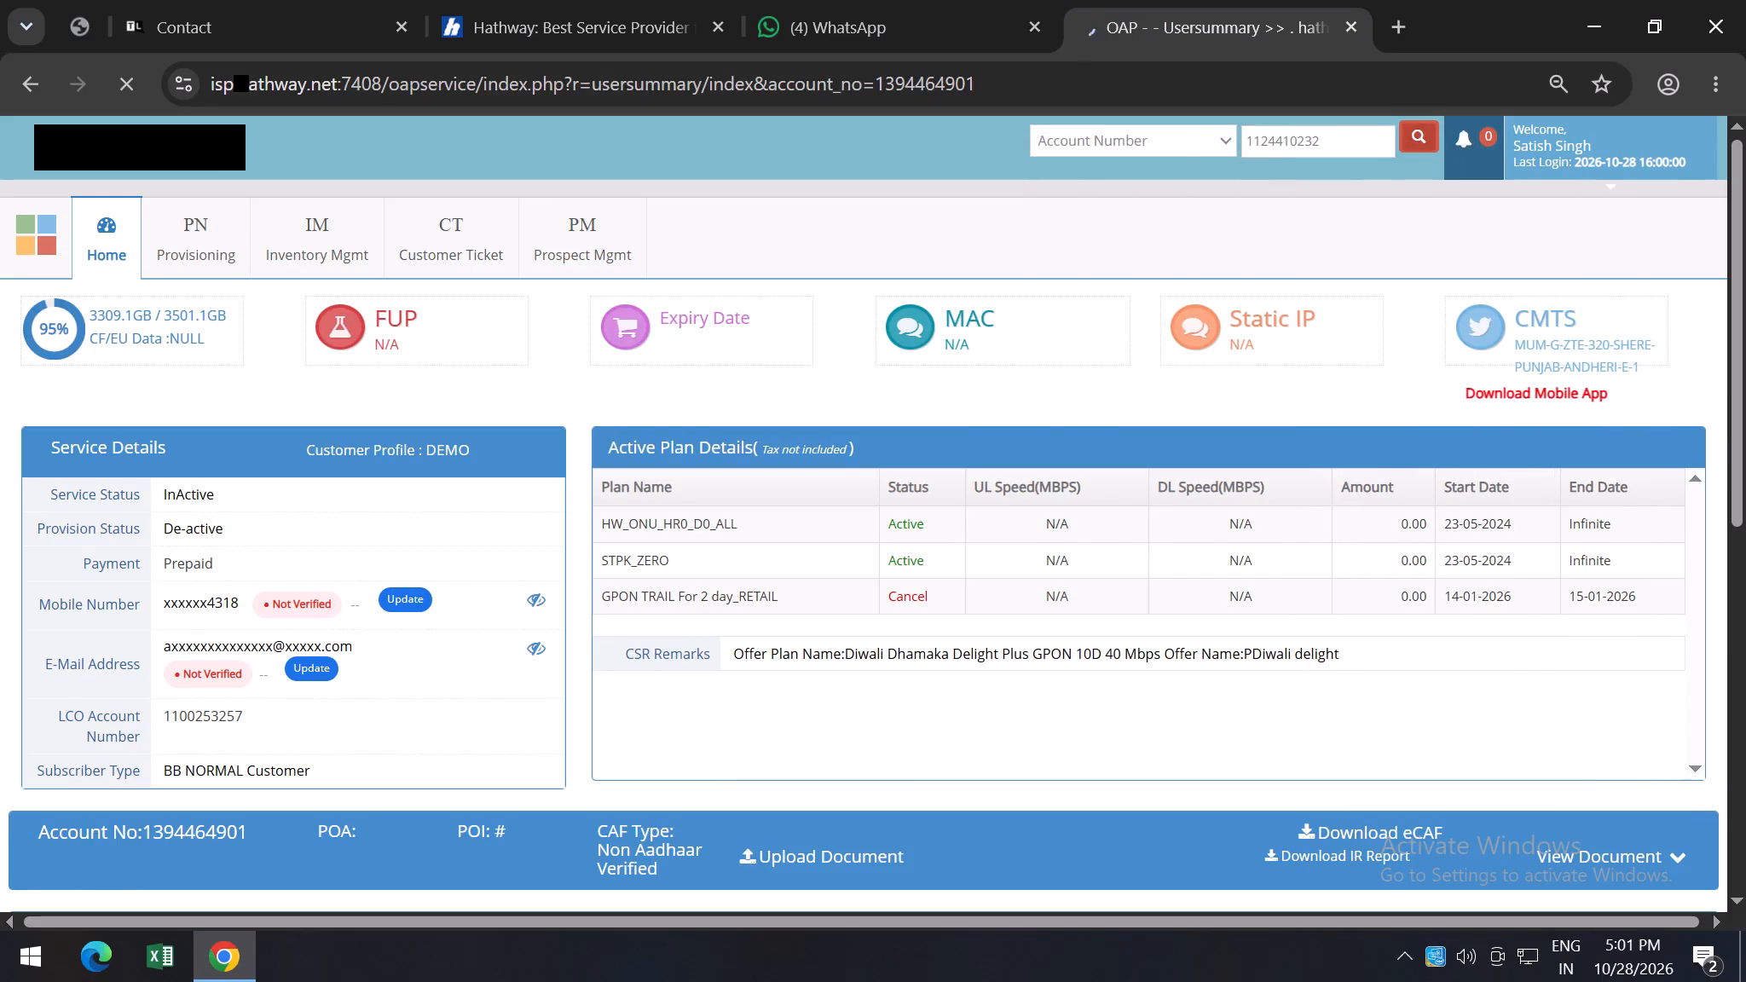
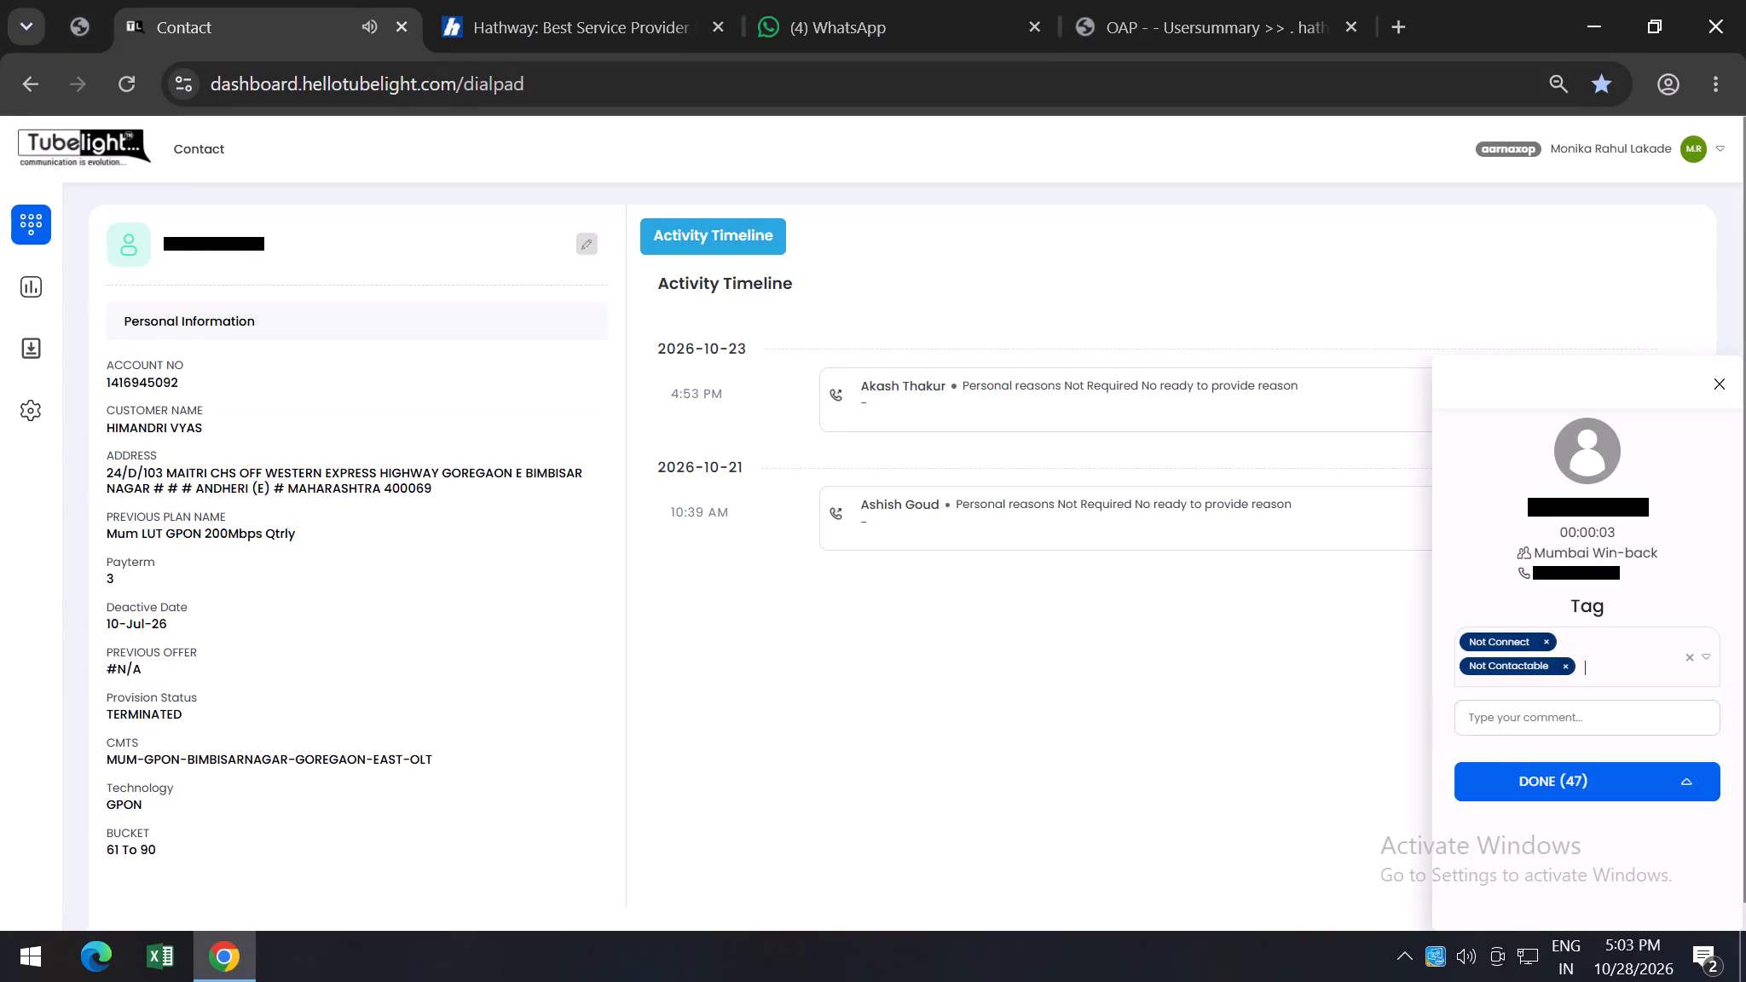
Add a final sub-reason under Not Connect, Not Contactable for the Goregaon East GPON customer's Mumbai Win-back call and submit the outcome.
{"action": "scroll", "coordinate": [1525, 740], "scroll_direction": "down", "scroll_amount": 2}
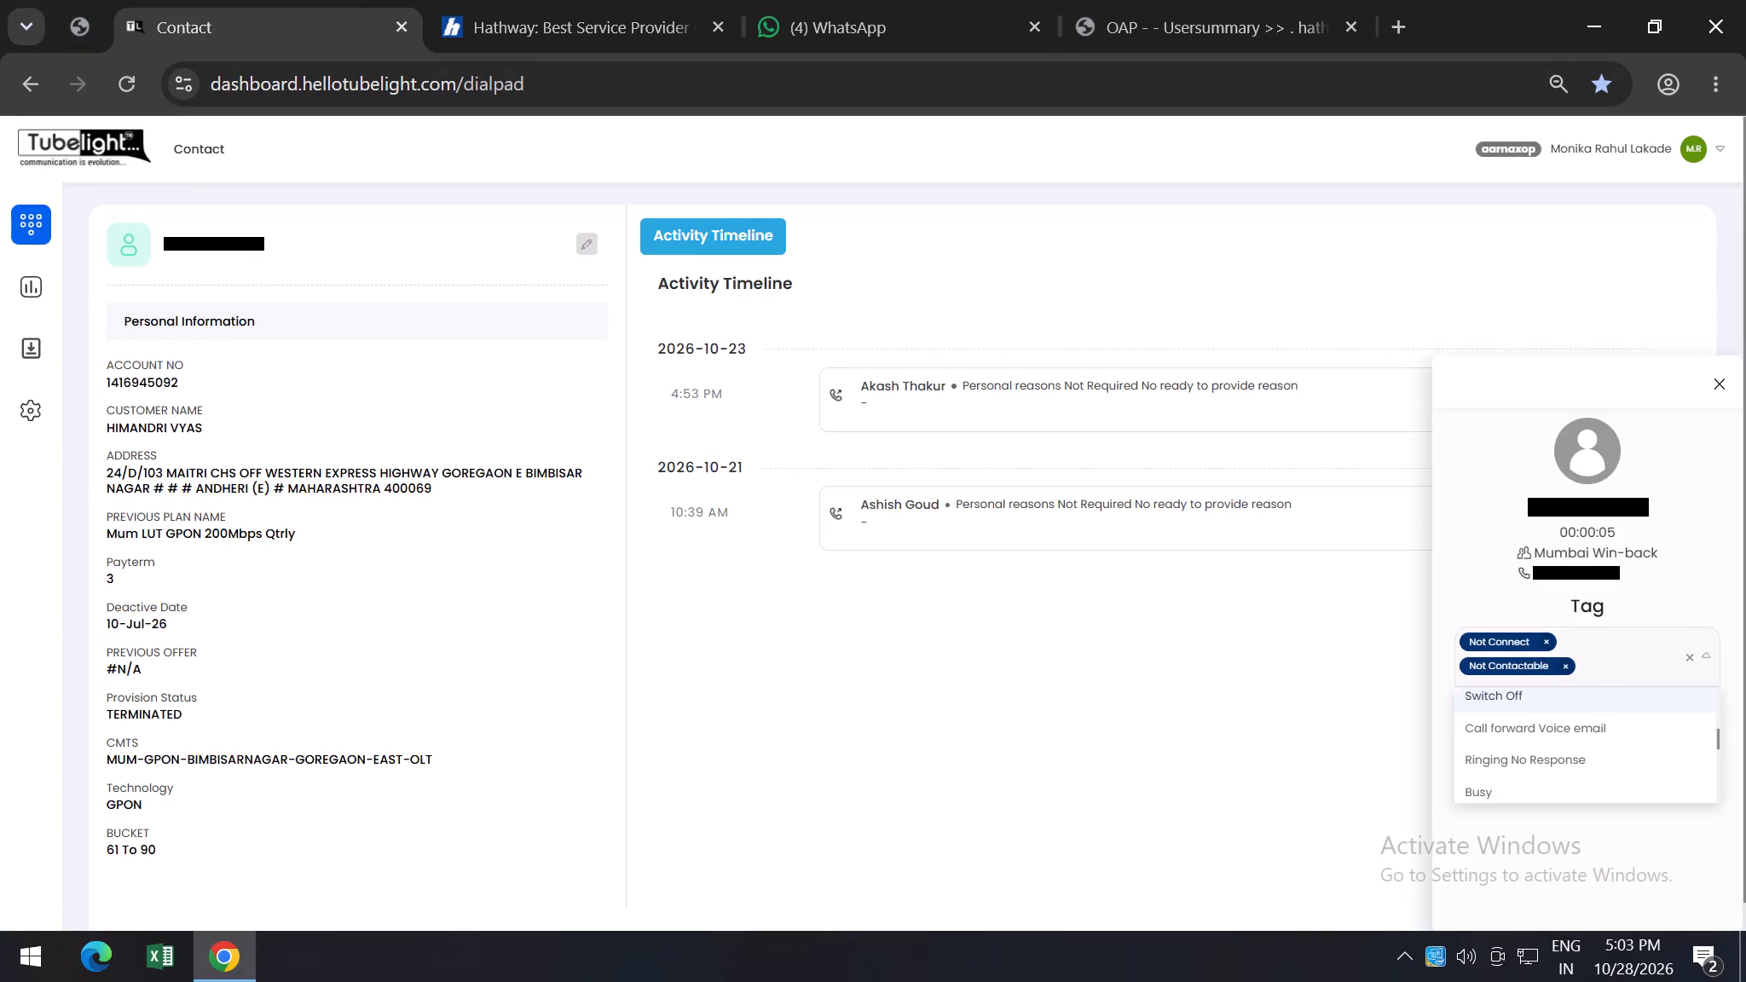
{"action": "left_click", "coordinate": [1554, 773]}
{"action": "left_click", "coordinate": [1583, 696]}
{"action": "left_click", "coordinate": [1587, 690]}
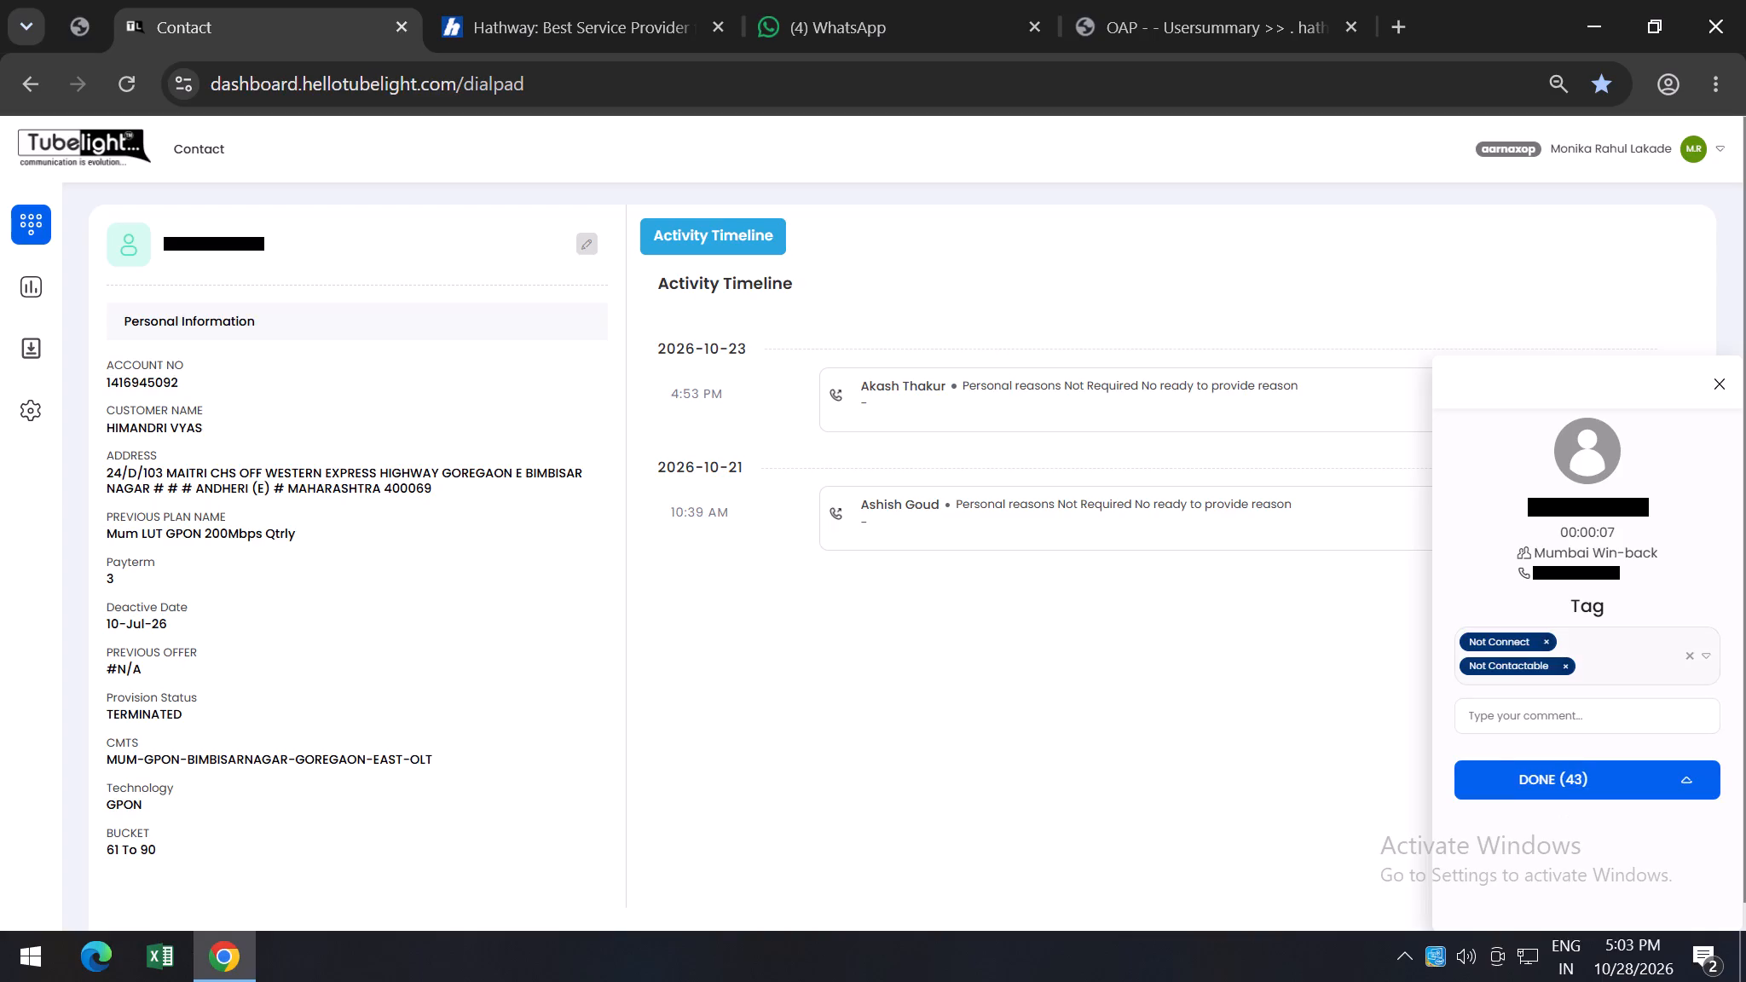
{"action": "left_click_drag", "start_coordinate": [1595, 660], "coordinate": [1594, 670]}
{"action": "scroll", "coordinate": [1503, 765], "scroll_direction": "down", "scroll_amount": 1}
{"action": "left_click", "coordinate": [1528, 738]}
{"action": "left_click", "coordinate": [1527, 809]}
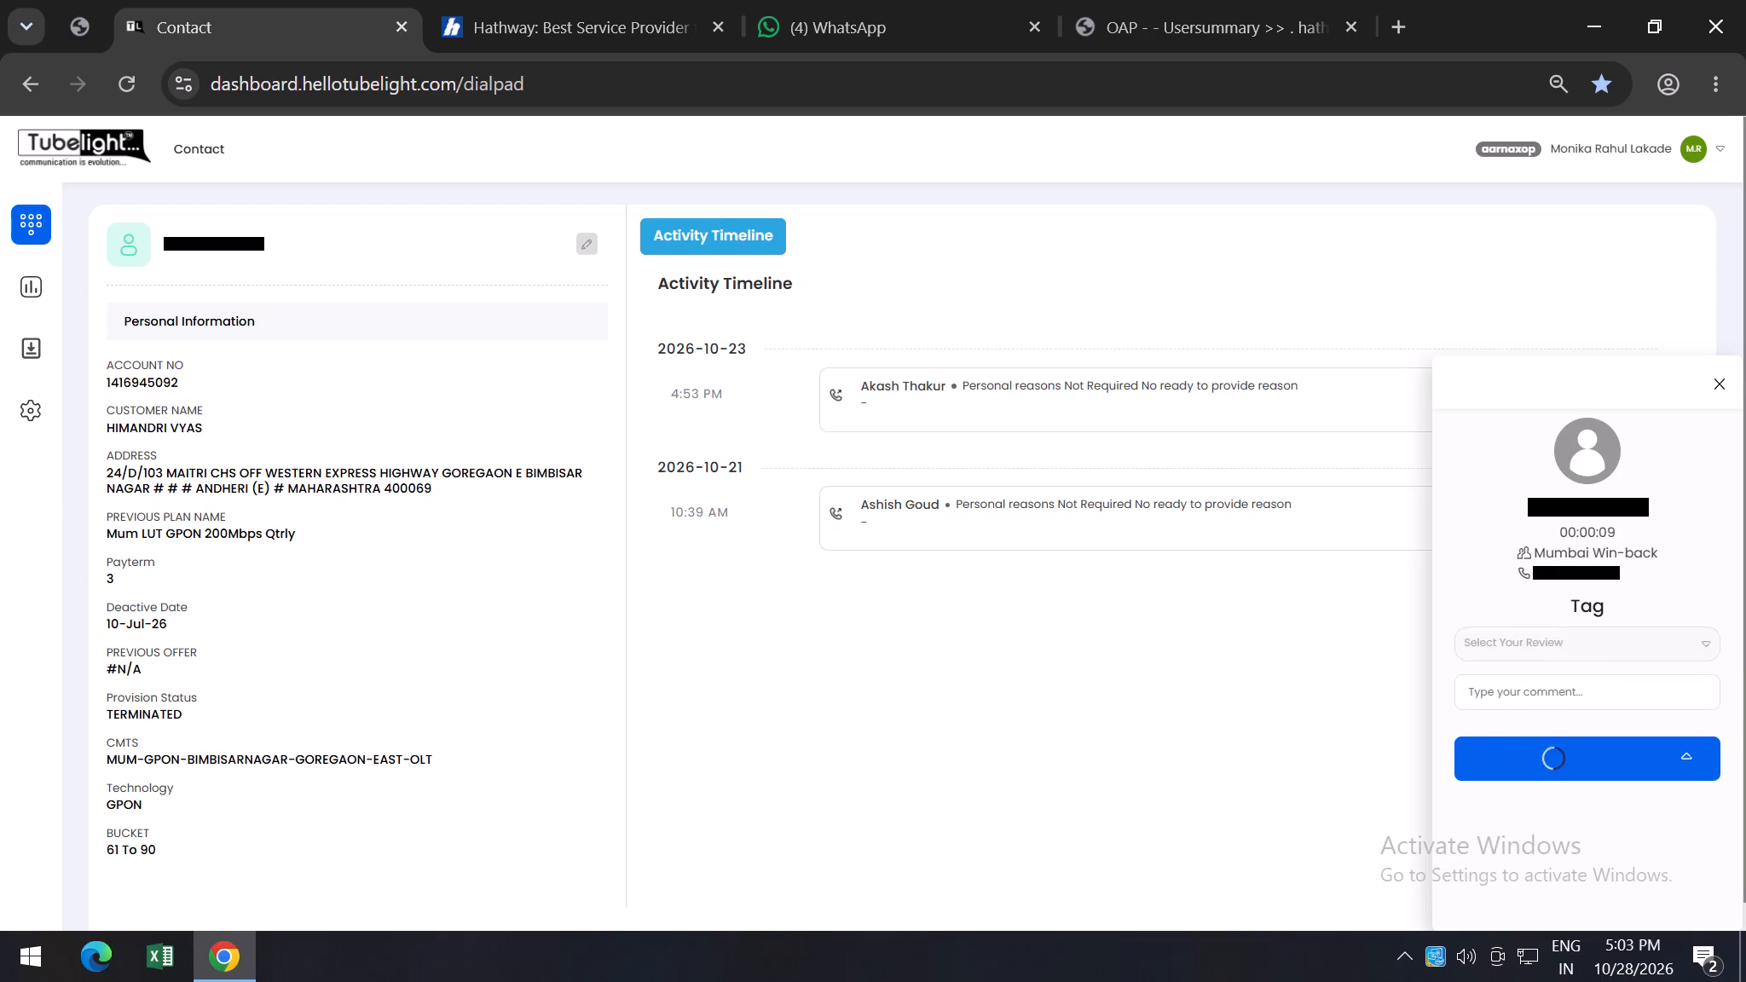
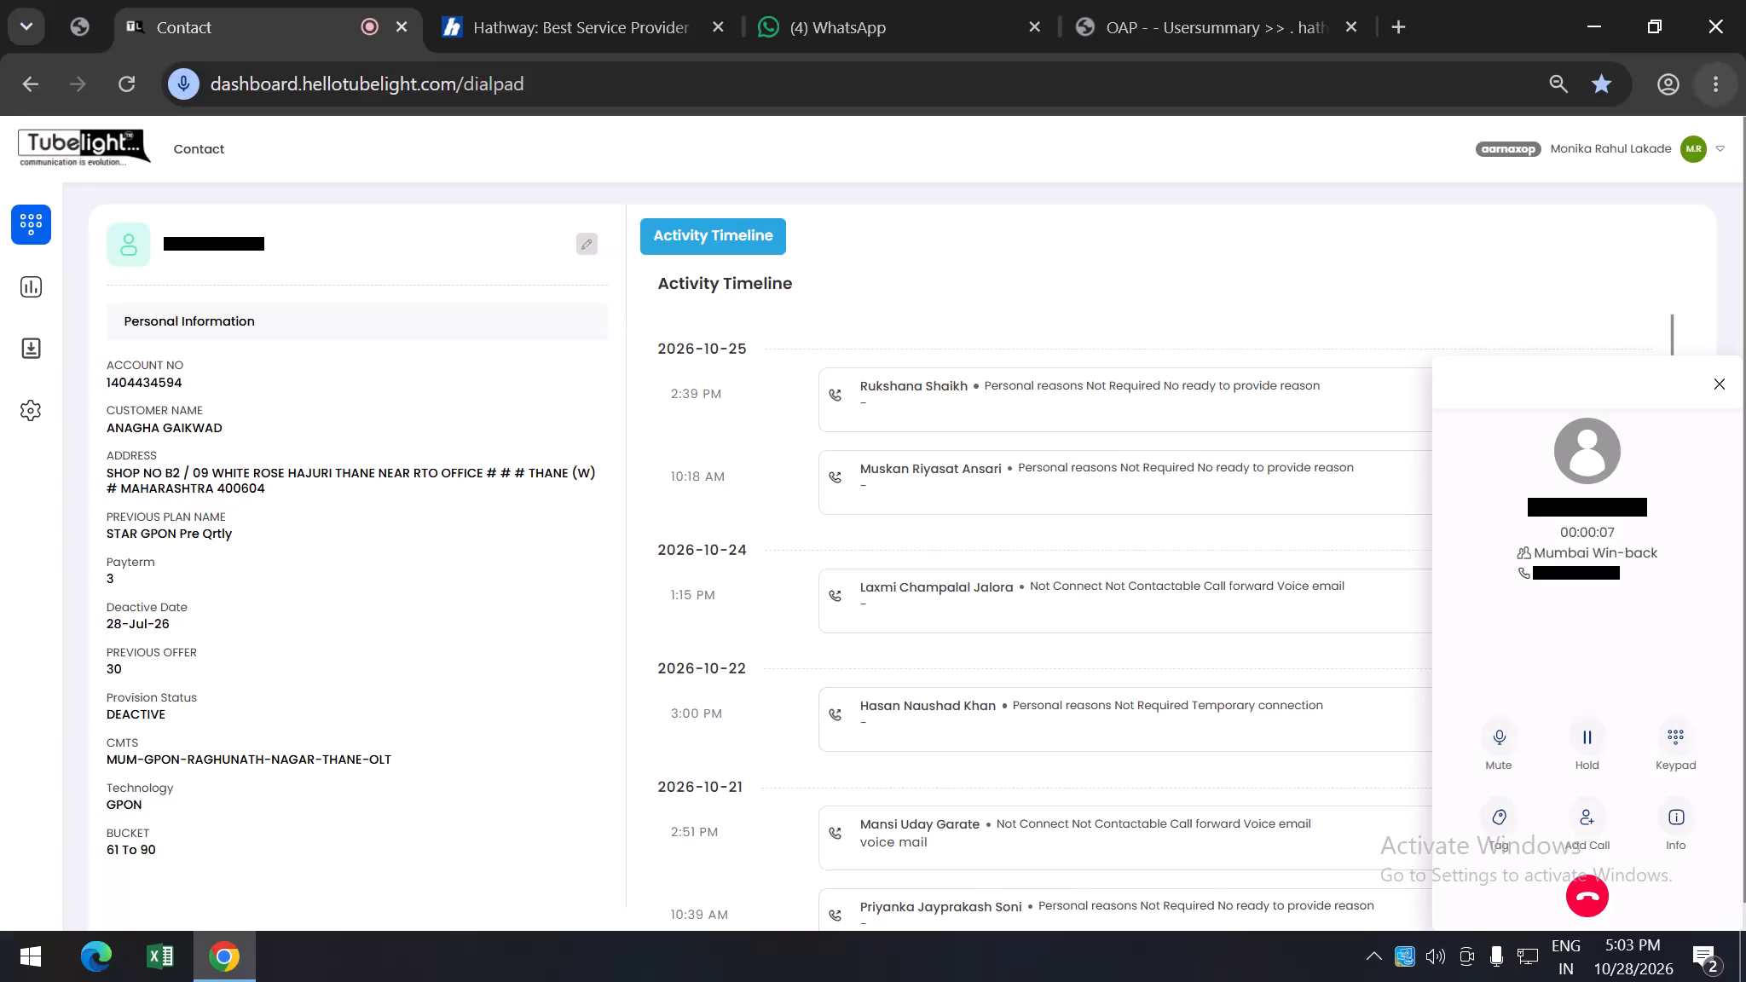
End the current Mumbai Win-back call and tag its outcome as Not Connect and Not Contactable.
{"action": "left_click", "coordinate": [1581, 888]}
{"action": "left_click", "coordinate": [1545, 618]}
{"action": "left_click", "coordinate": [1548, 643]}
{"action": "scroll", "coordinate": [1547, 708], "scroll_direction": "down", "scroll_amount": 6}
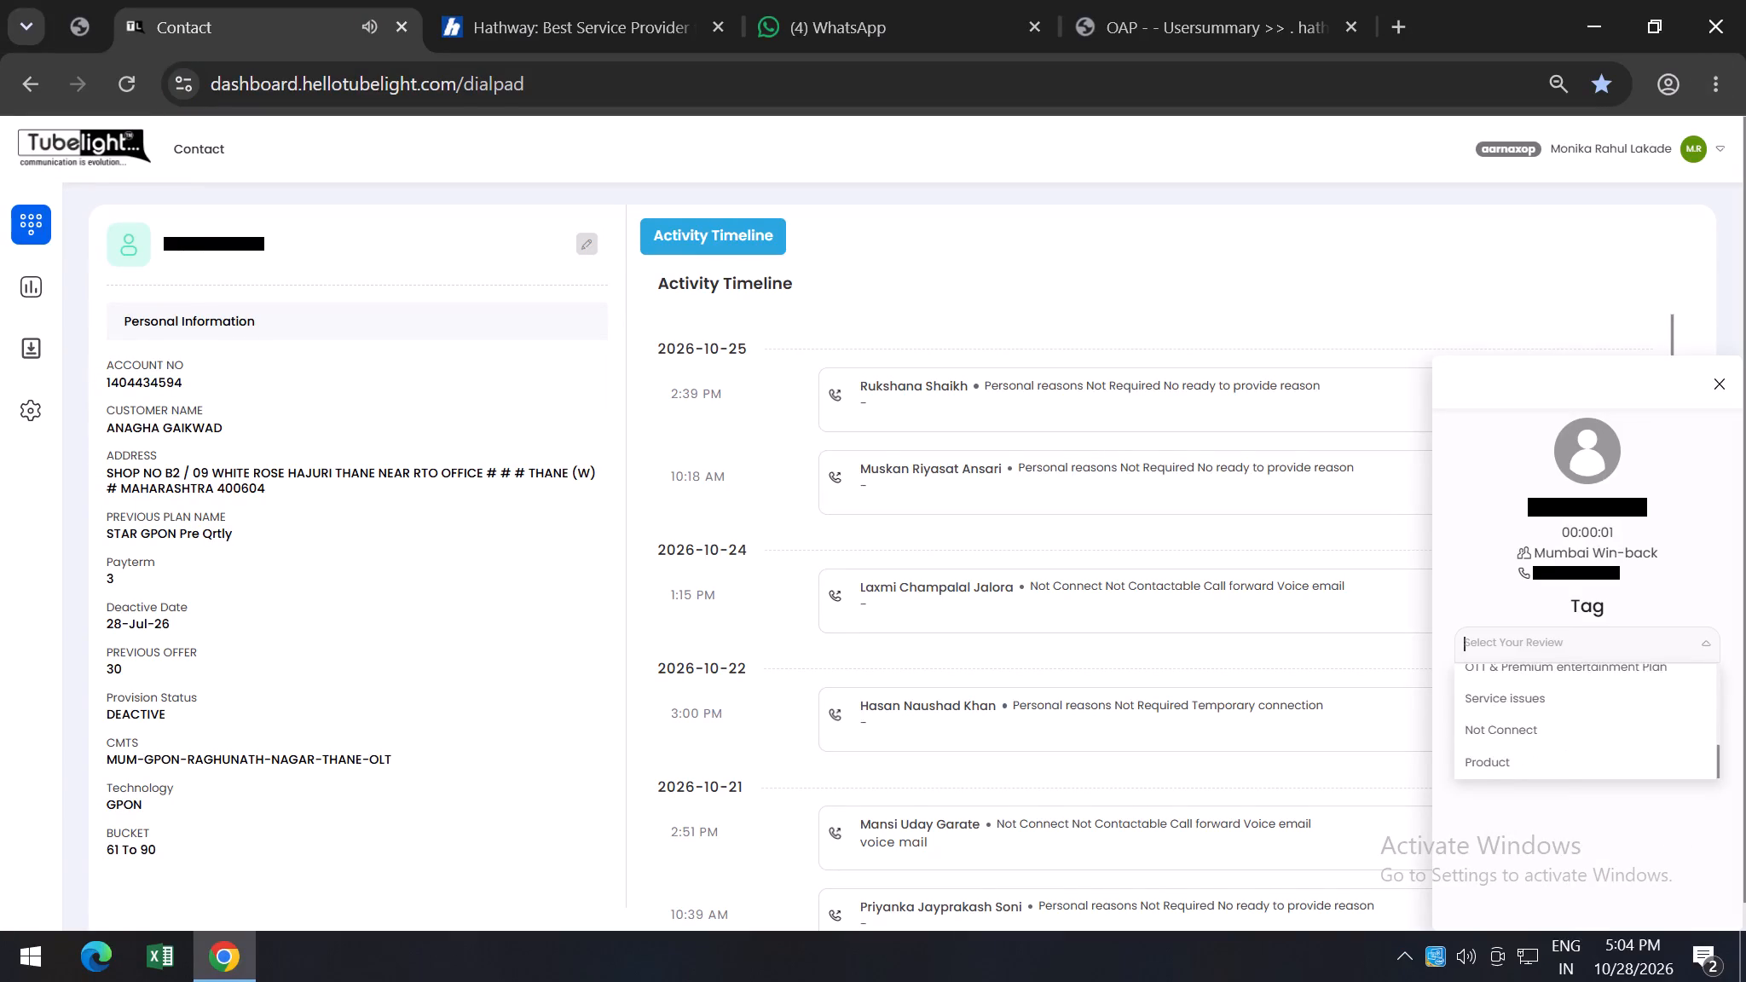
{"action": "left_click", "coordinate": [1544, 719]}
{"action": "left_click_drag", "start_coordinate": [1607, 638], "coordinate": [1599, 652]}
{"action": "left_click_drag", "start_coordinate": [1546, 715], "coordinate": [1555, 709]}
{"action": "left_click_drag", "start_coordinate": [1613, 676], "coordinate": [1571, 720]}
{"action": "scroll", "coordinate": [1533, 755], "scroll_direction": "down", "scroll_amount": 2}
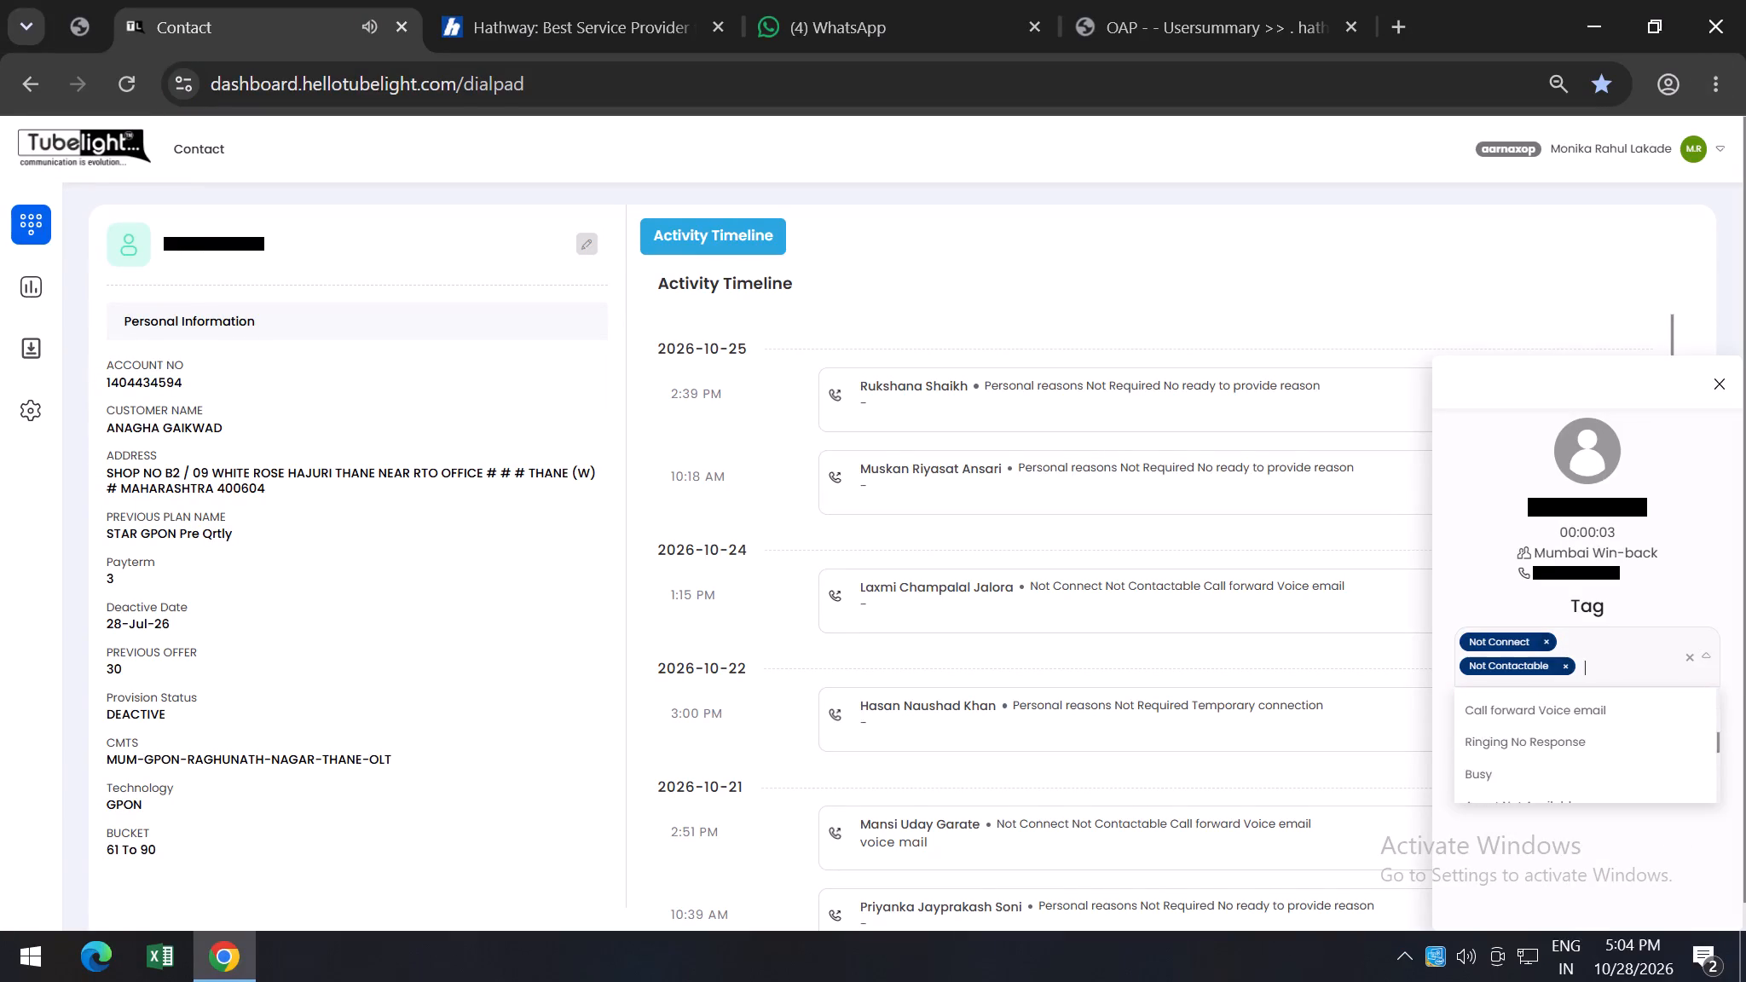
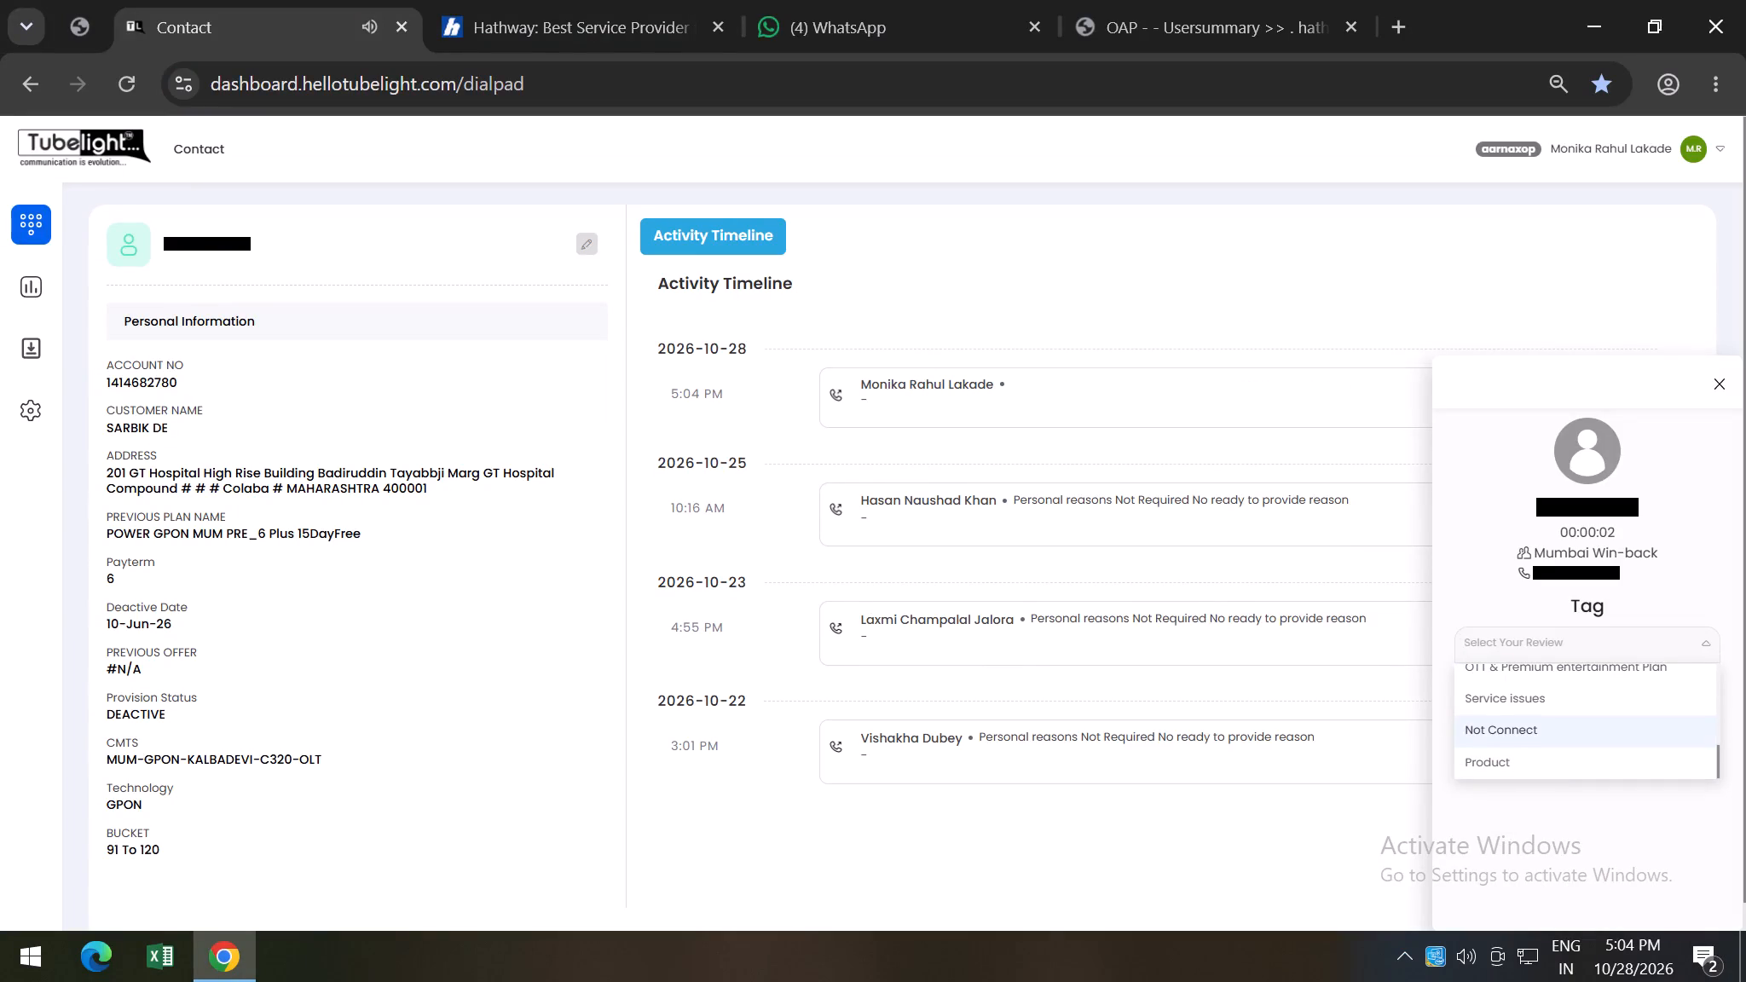
Tag the Colaba GPON customer's Mumbai Win-back call as Not Connect, Not Contactable and Call forward Voice email, and submit it.
{"action": "left_click", "coordinate": [1540, 733]}
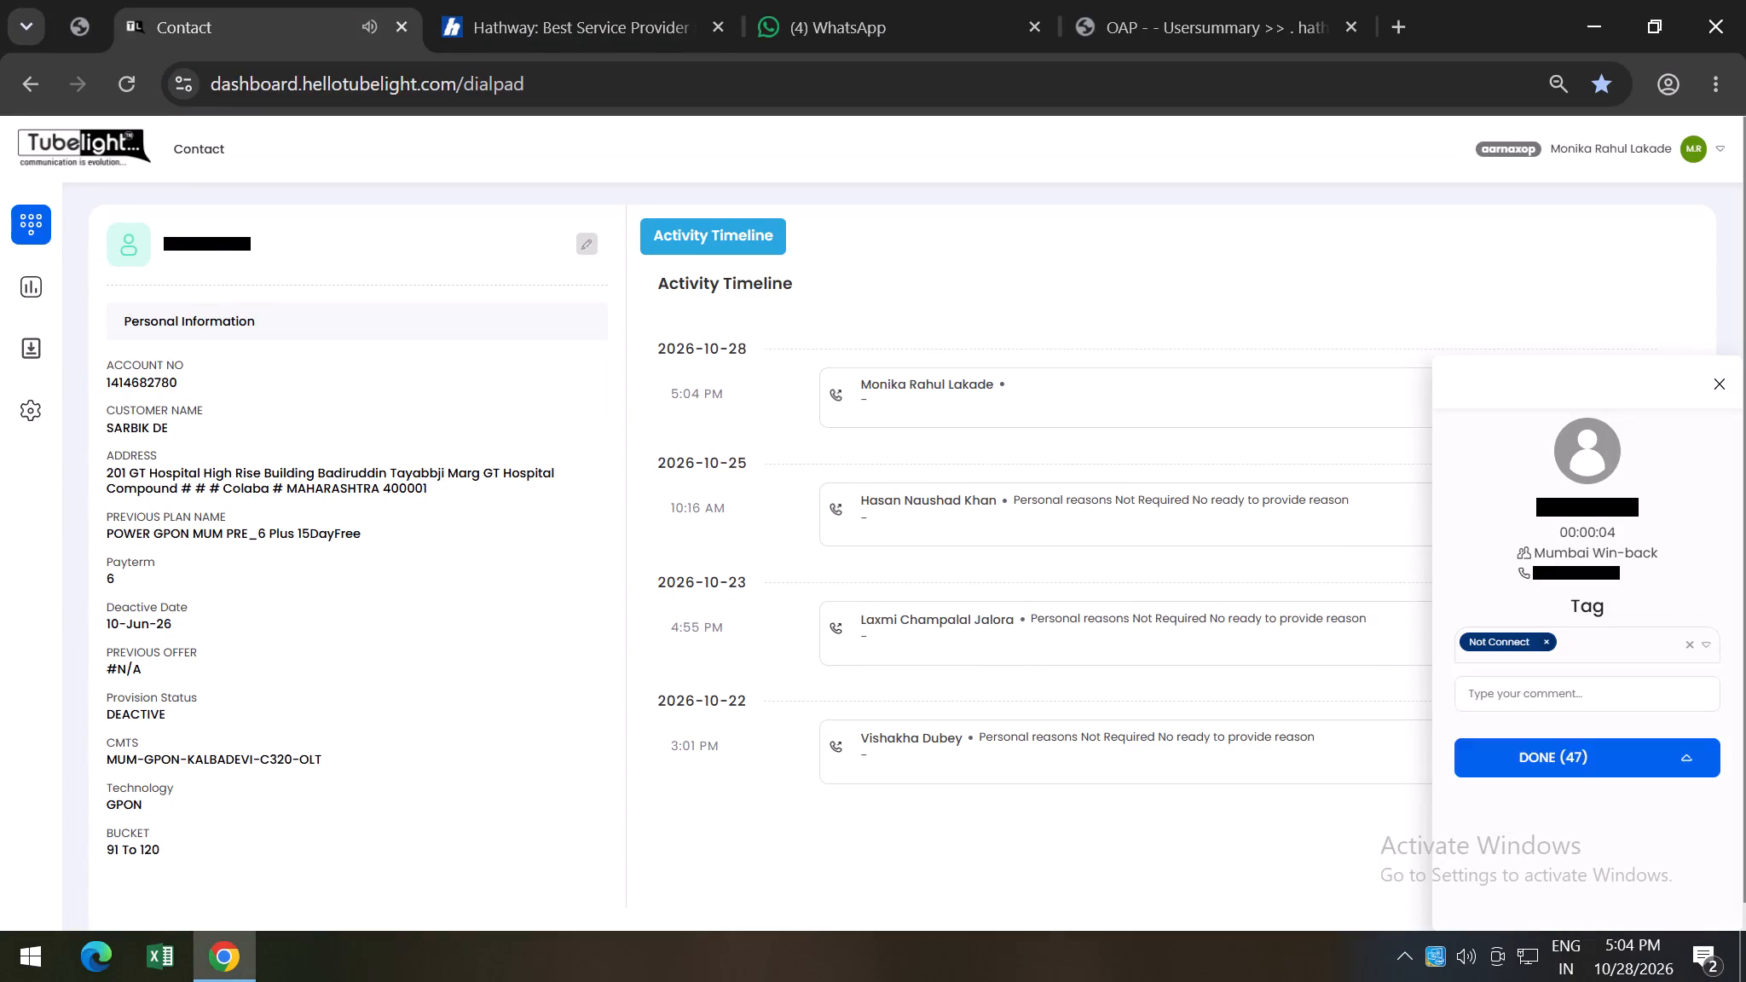
{"action": "left_click", "coordinate": [1566, 650]}
{"action": "left_click", "coordinate": [1577, 702]}
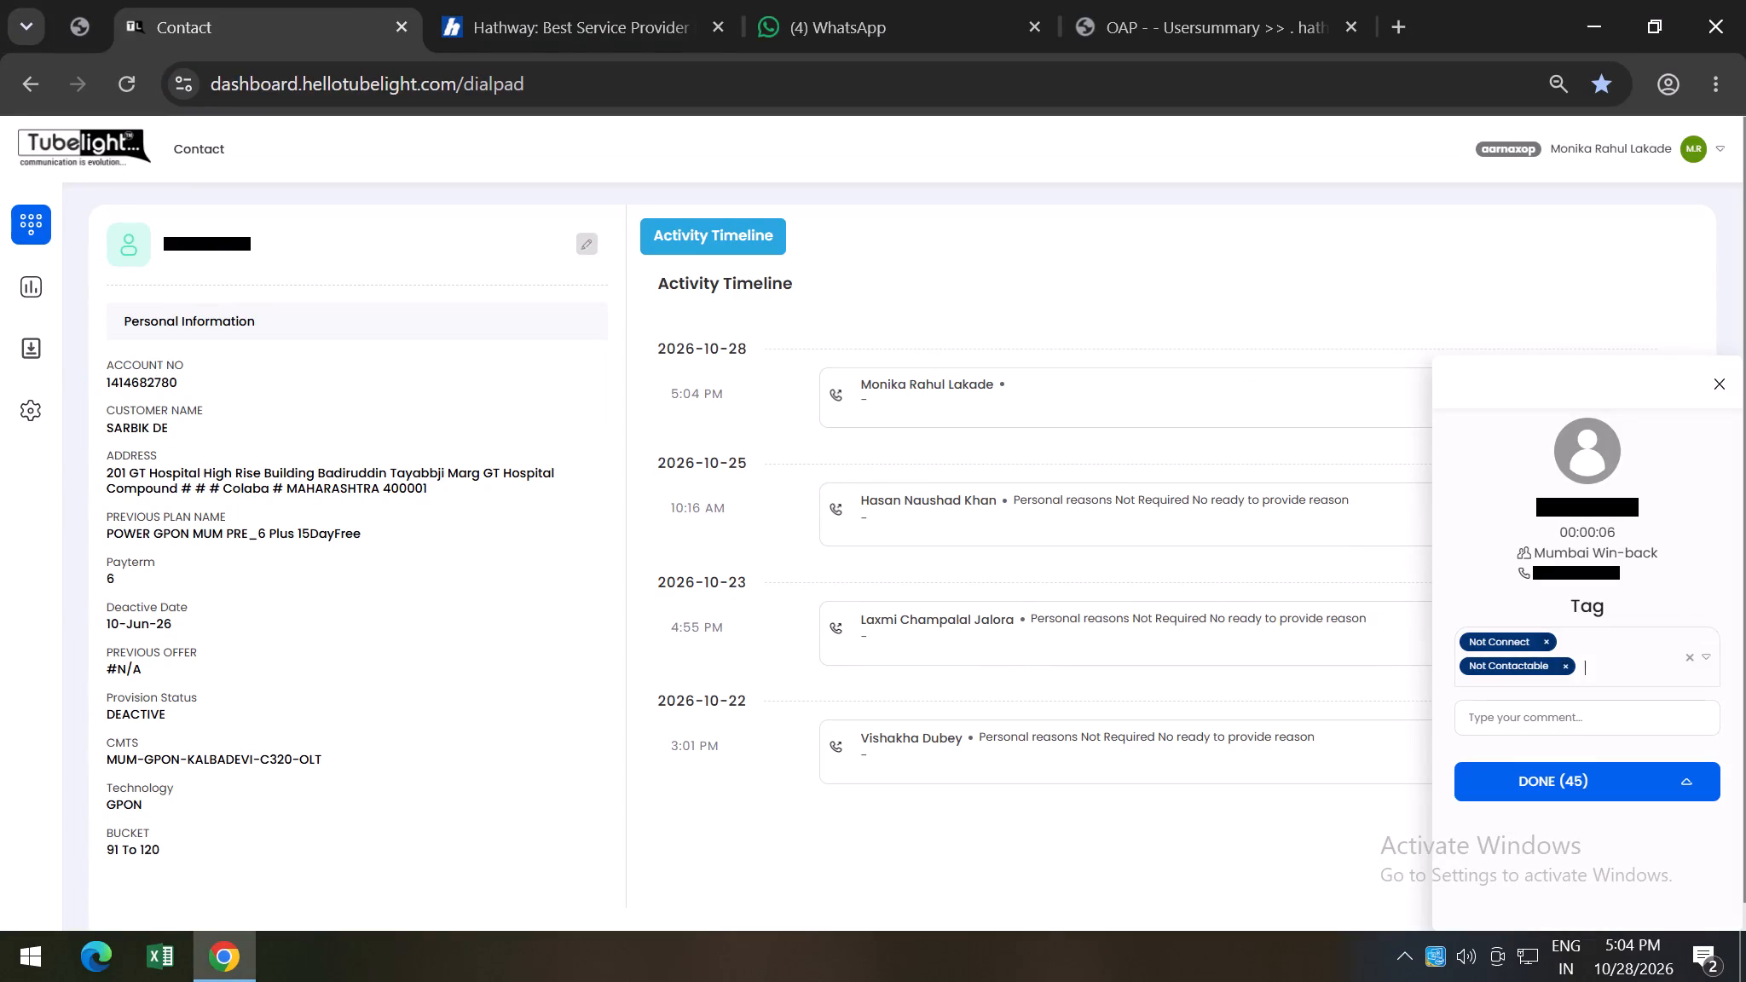
{"action": "left_click", "coordinate": [1603, 664]}
{"action": "scroll", "coordinate": [1504, 776], "scroll_direction": "down", "scroll_amount": 2}
{"action": "left_click", "coordinate": [1555, 721]}
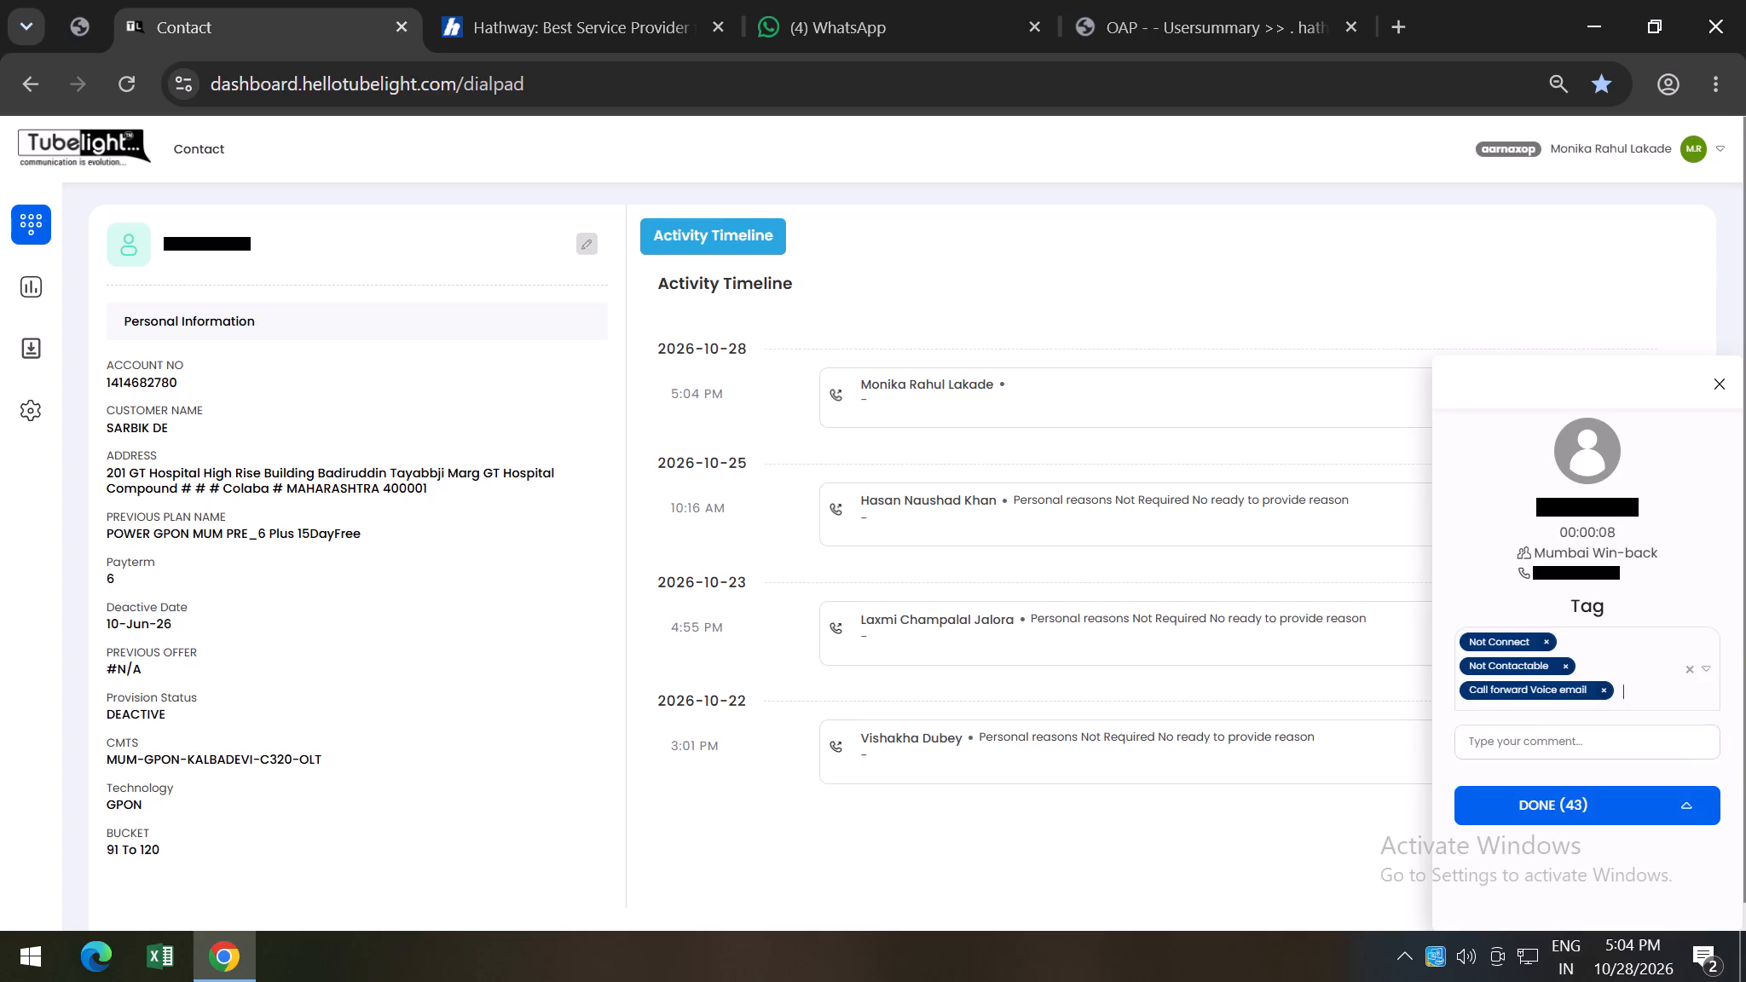
{"action": "left_click", "coordinate": [1597, 803]}
Switch to the OAP portal and view the open customer summary's service and active plan details.
{"action": "left_click", "coordinate": [1101, 0]}
{"action": "scroll", "coordinate": [1103, 165], "scroll_direction": "up", "scroll_amount": 2}
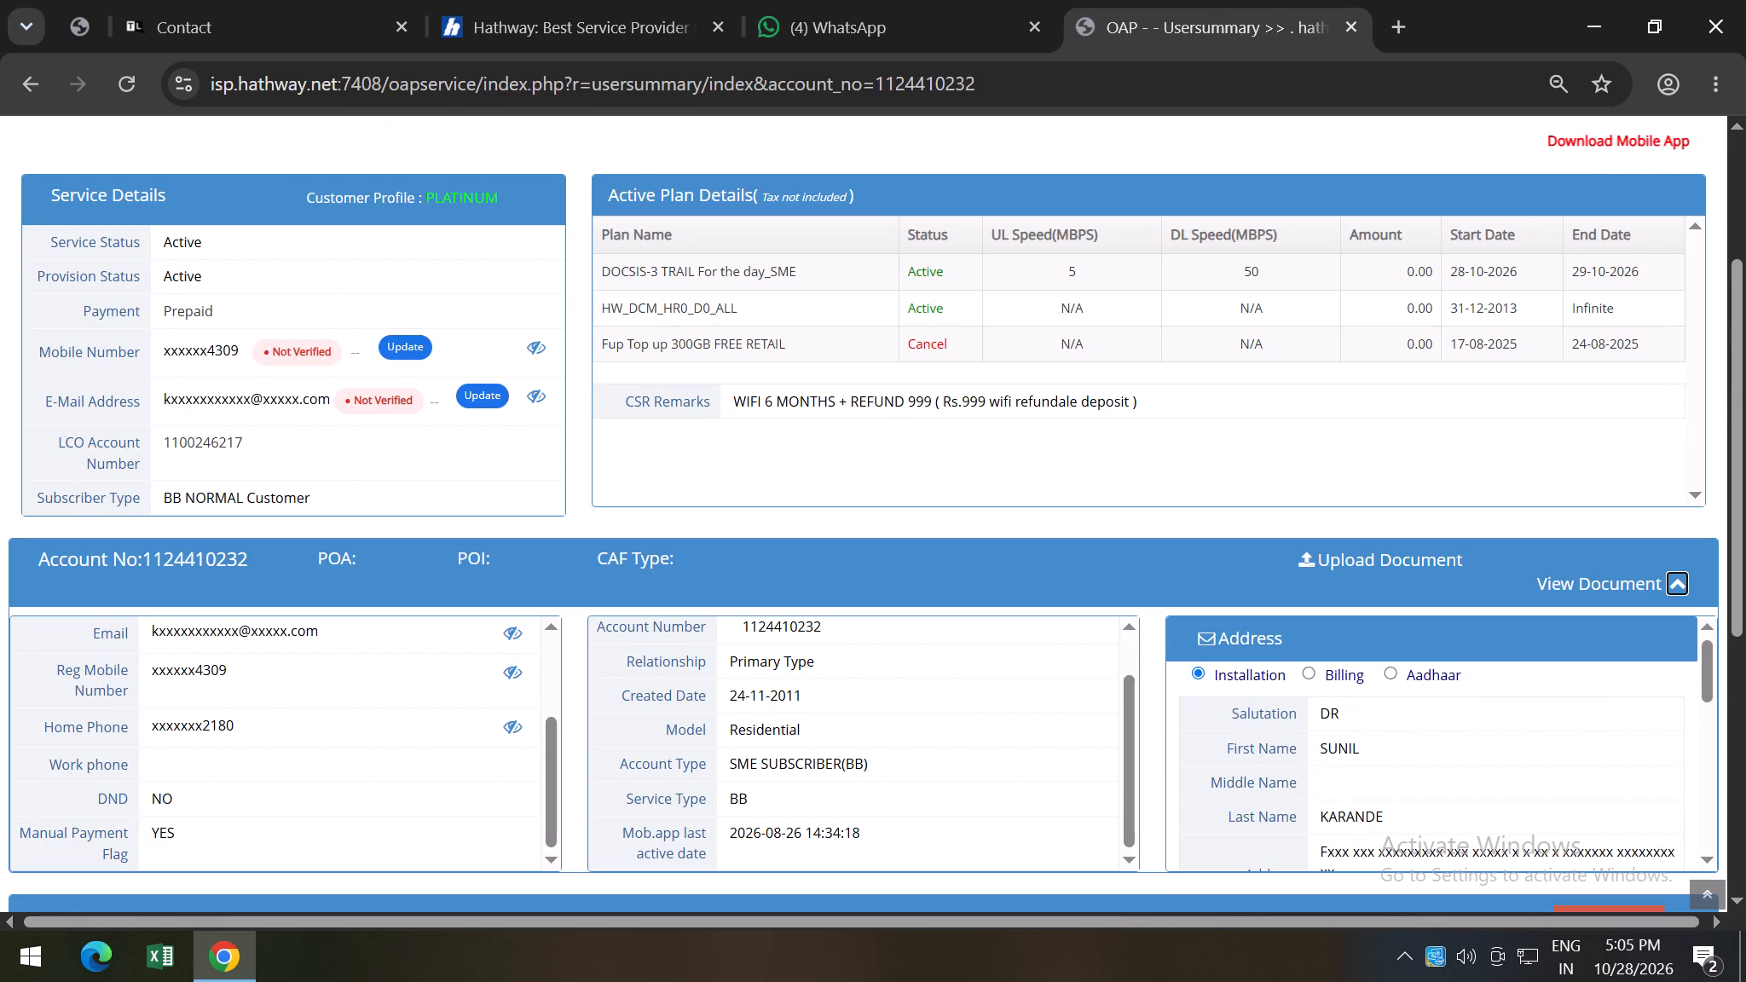
View the customer's Bill & Service Details in the OAP portal and return to the Tubelight dialer dashboard.
{"action": "scroll", "coordinate": [954, 395], "scroll_direction": "down", "scroll_amount": 3}
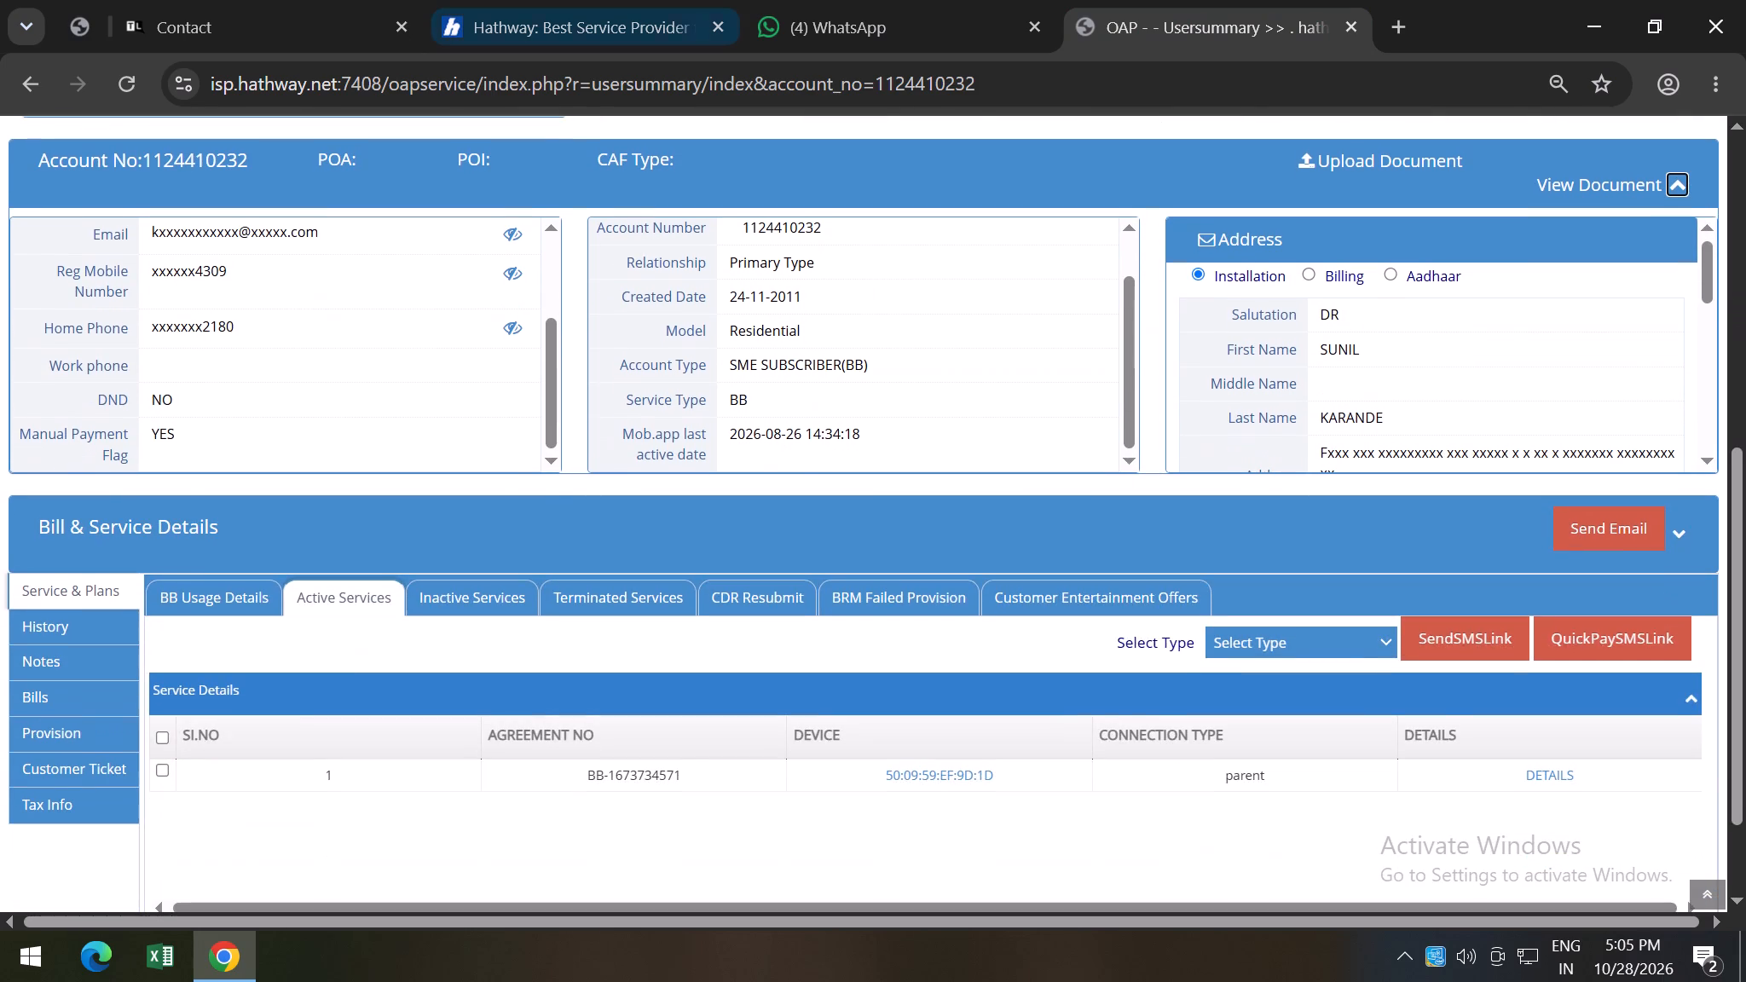
{"action": "left_click", "coordinate": [269, 24]}
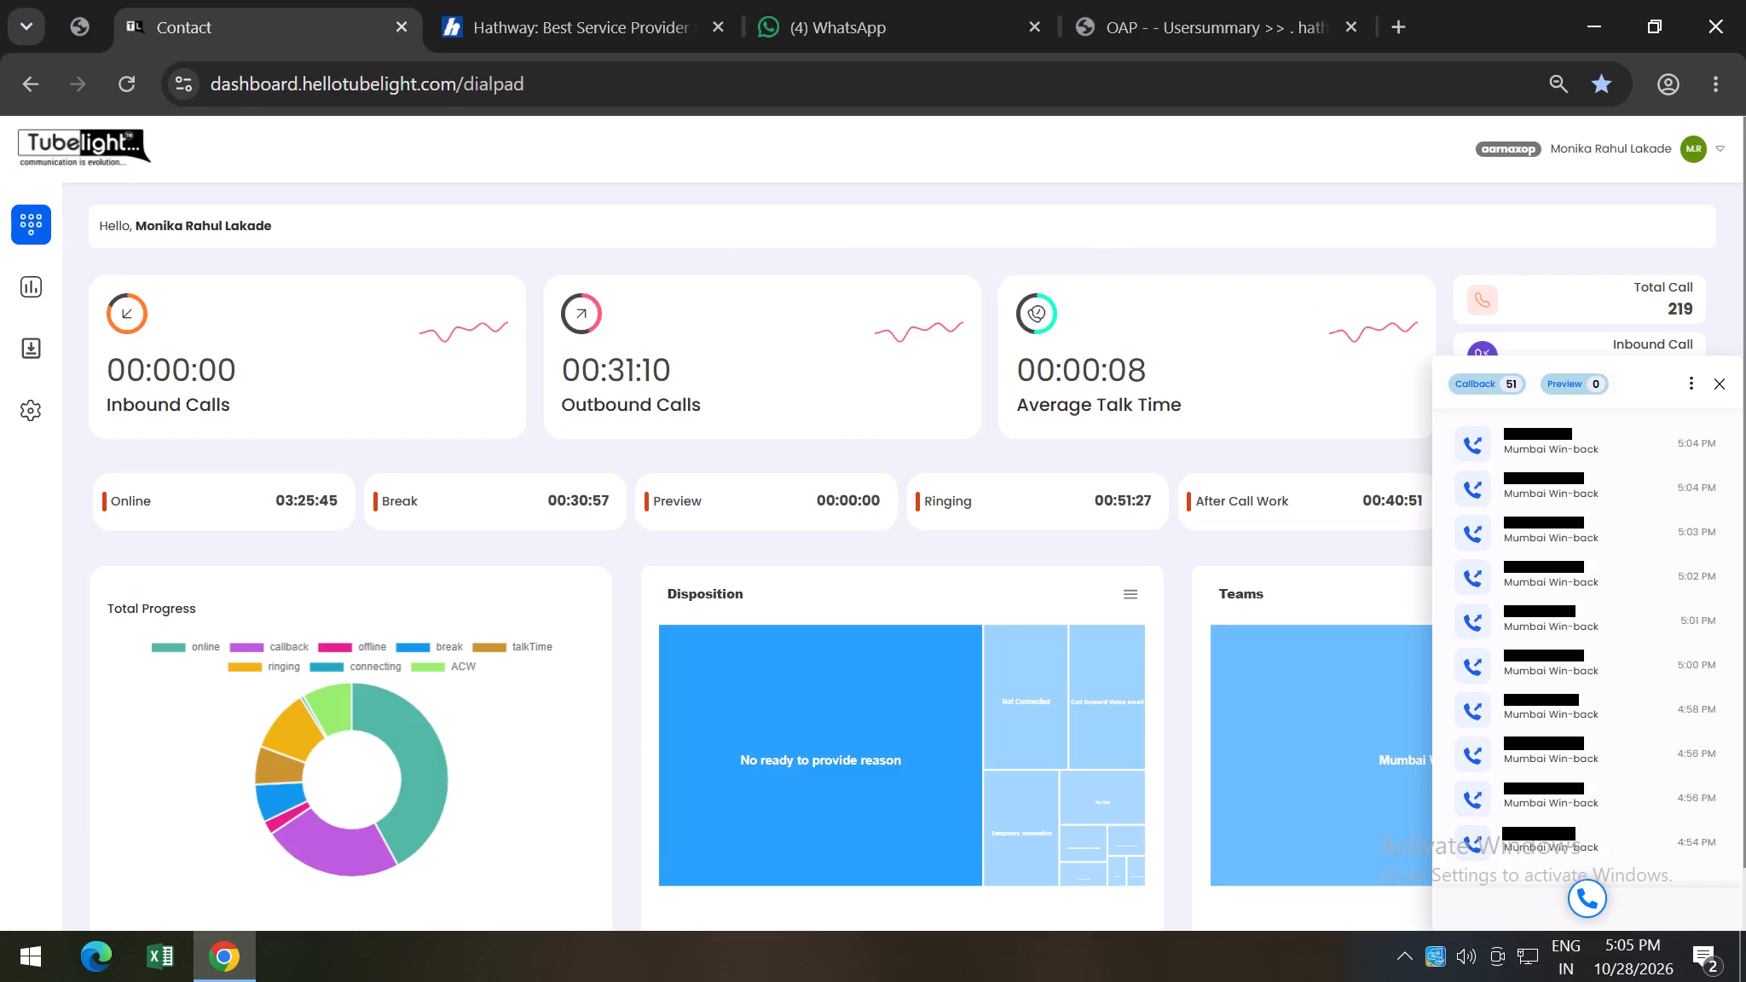
Copy the latest Mumbai Win-back callback's phone number from the dialer and search OAP for it by Registered Mobile Number.
{"action": "left_click", "coordinate": [1536, 418]}
{"action": "double_click", "coordinate": [1536, 418]}
{"action": "key", "text": "ctrl+c"}
{"action": "left_click", "coordinate": [1177, 1]}
{"action": "scroll", "coordinate": [1270, 289], "scroll_direction": "up", "scroll_amount": 4}
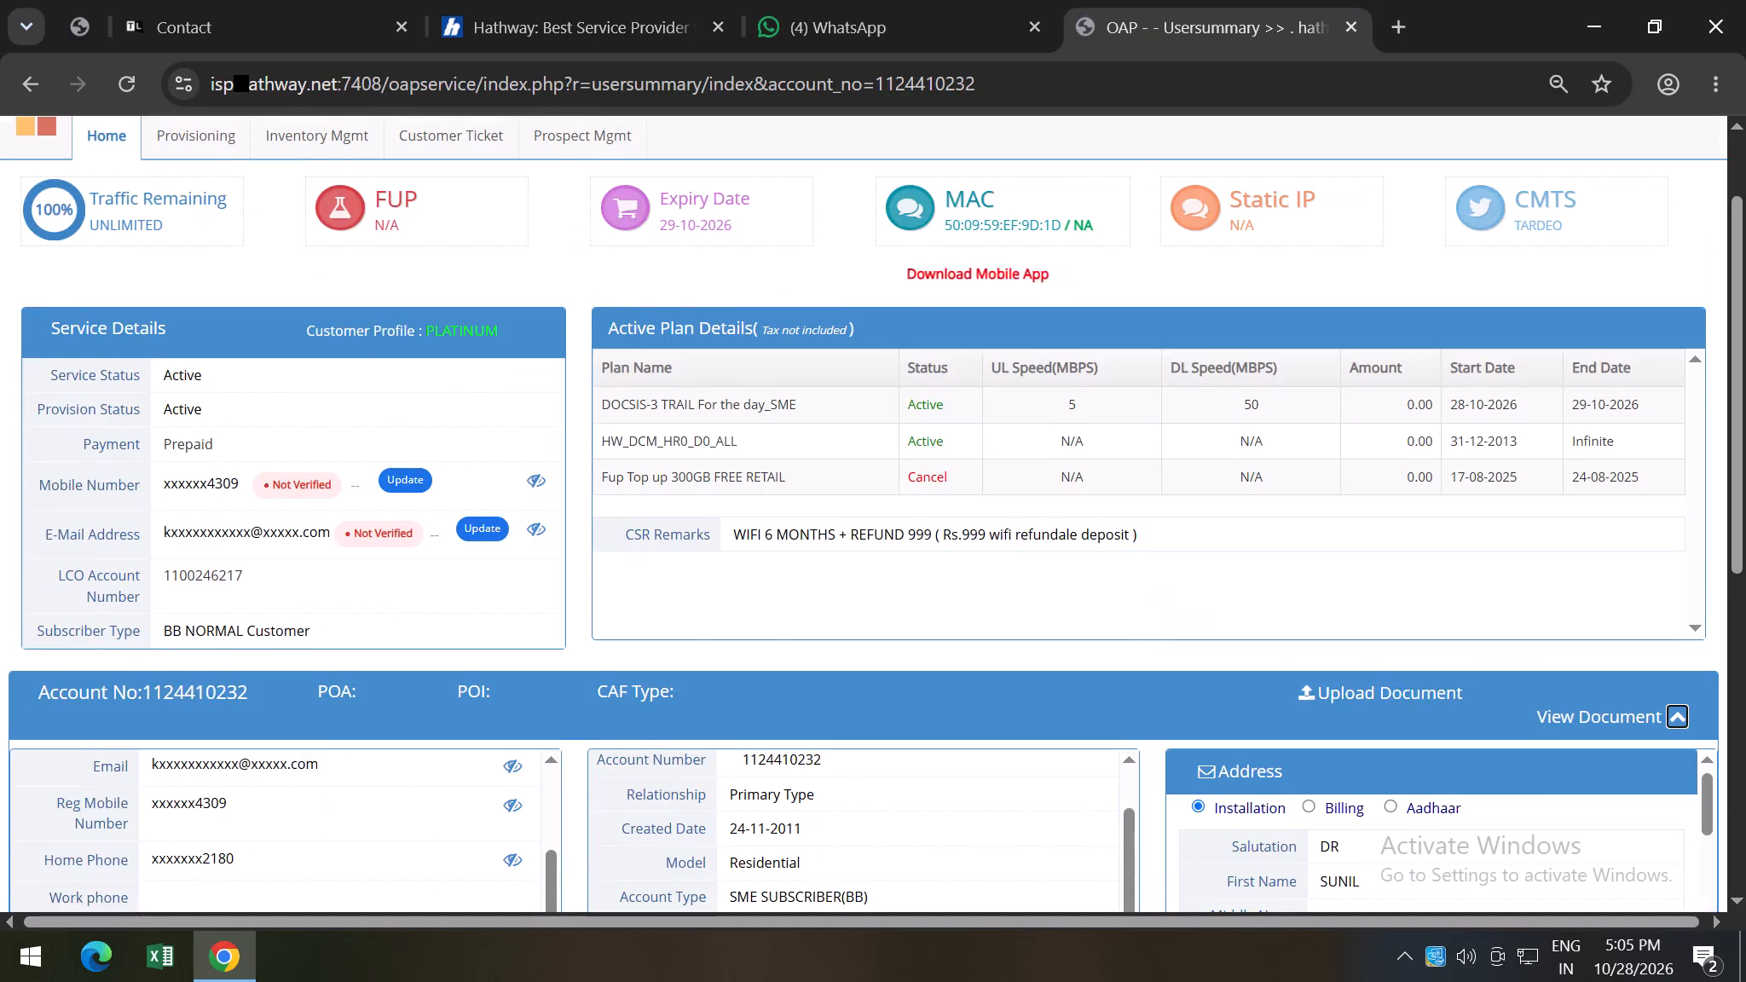
{"action": "scroll", "coordinate": [1339, 184], "scroll_direction": "up", "scroll_amount": 5}
{"action": "left_click", "coordinate": [1315, 149]}
{"action": "right_click", "coordinate": [1315, 149]}
{"action": "left_click", "coordinate": [1410, 486]}
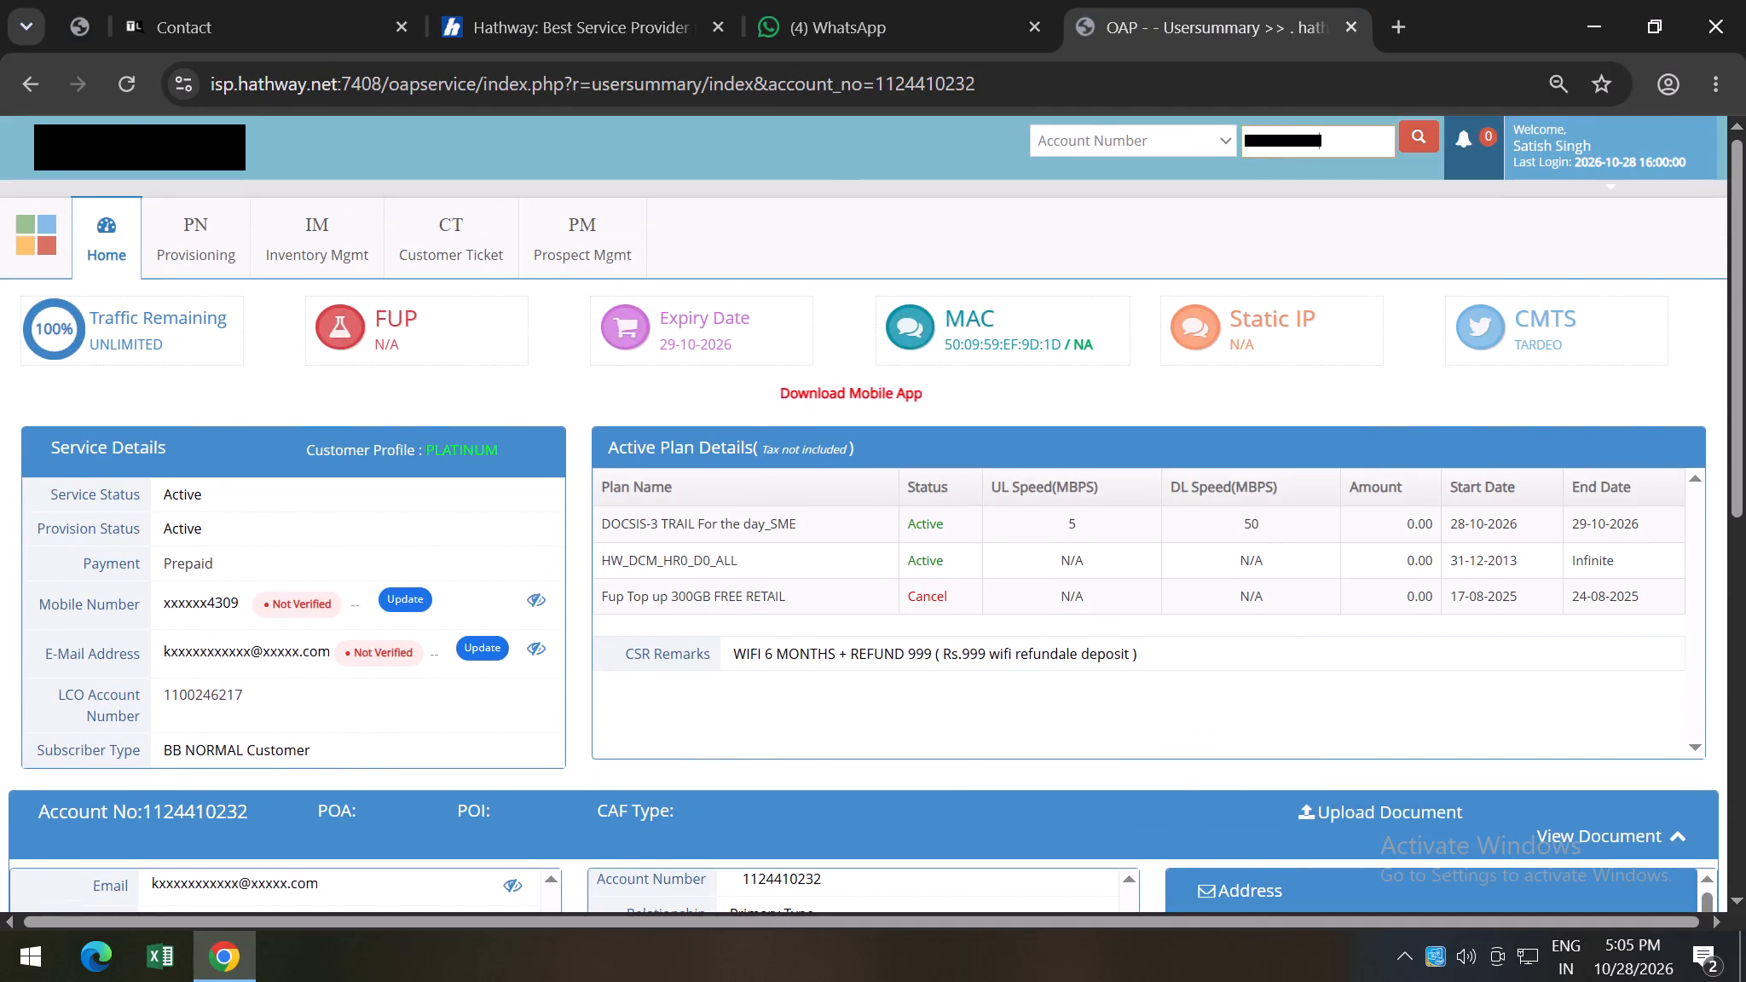
{"action": "left_click", "coordinate": [1220, 134]}
{"action": "left_click", "coordinate": [1122, 326]}
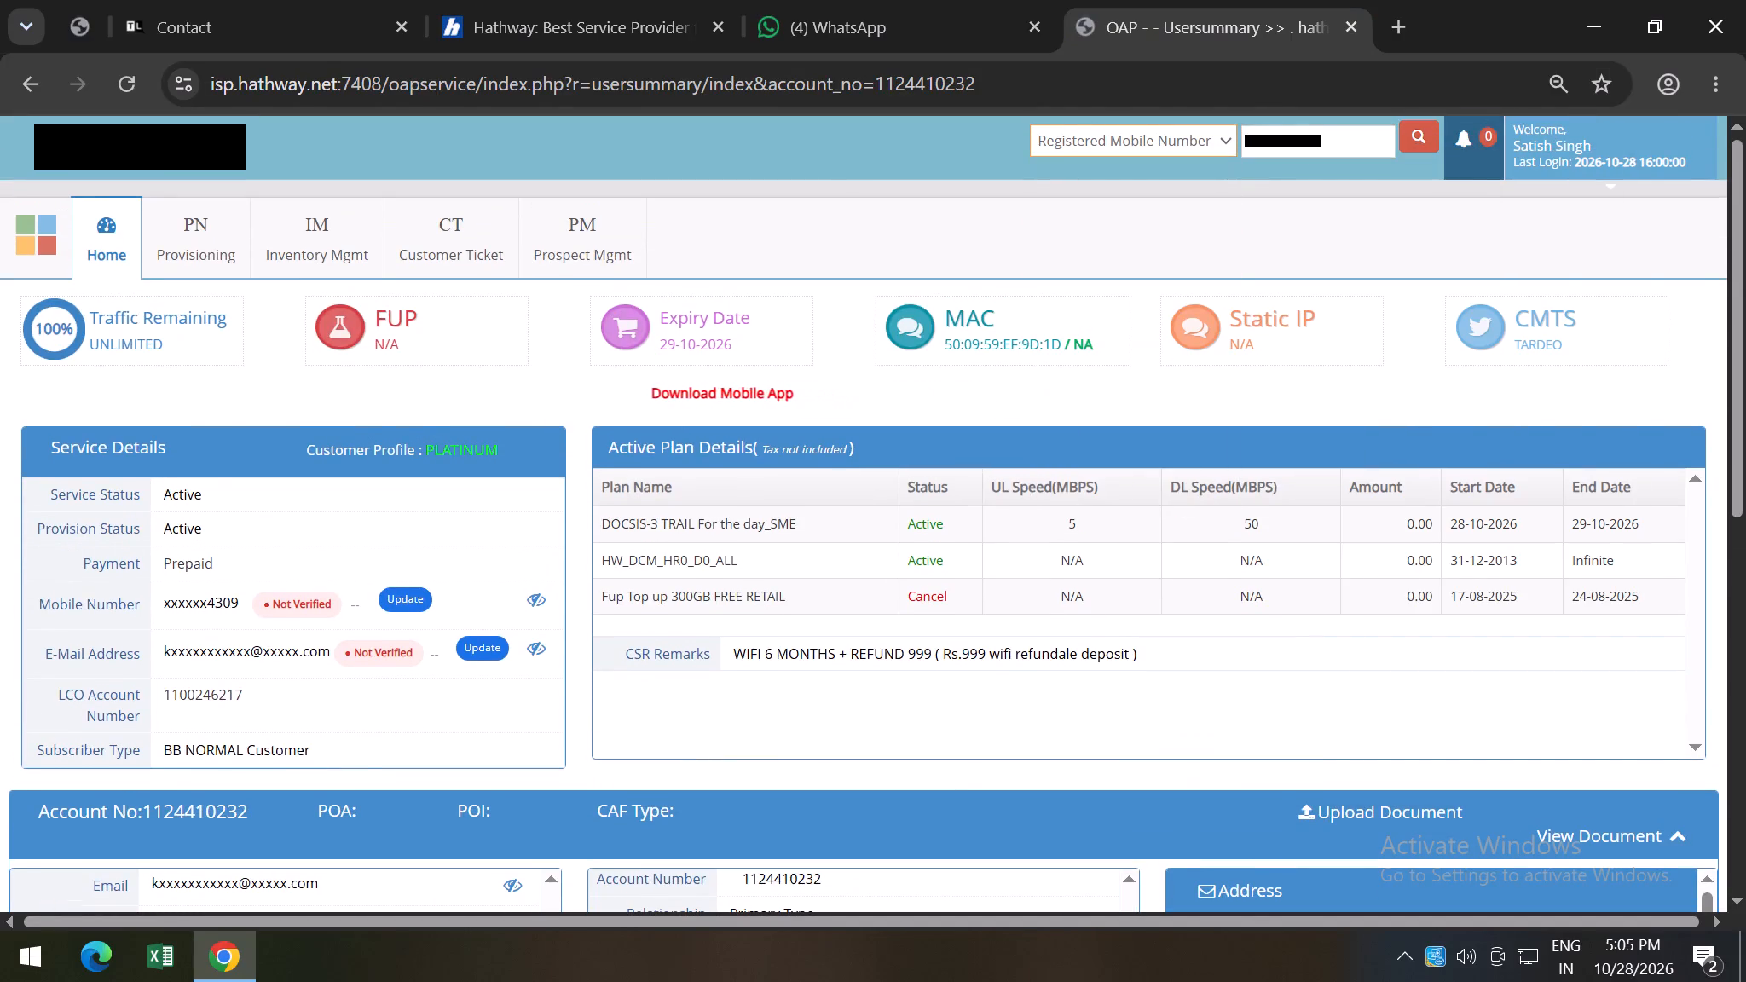
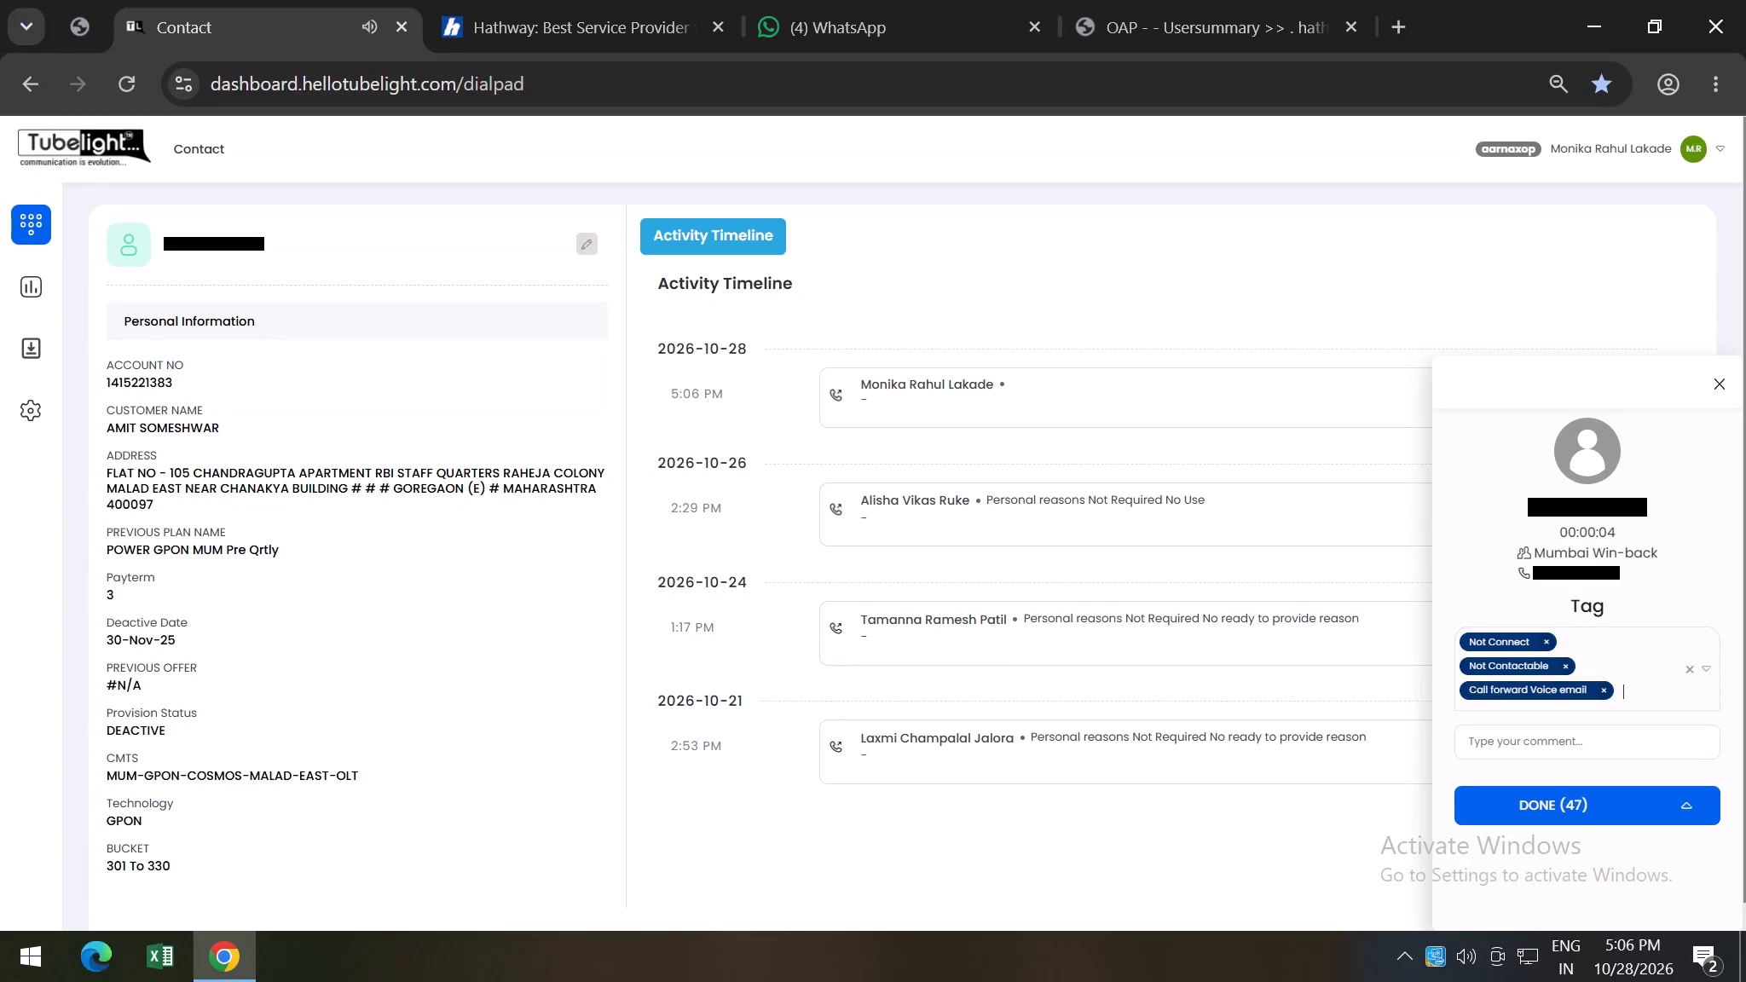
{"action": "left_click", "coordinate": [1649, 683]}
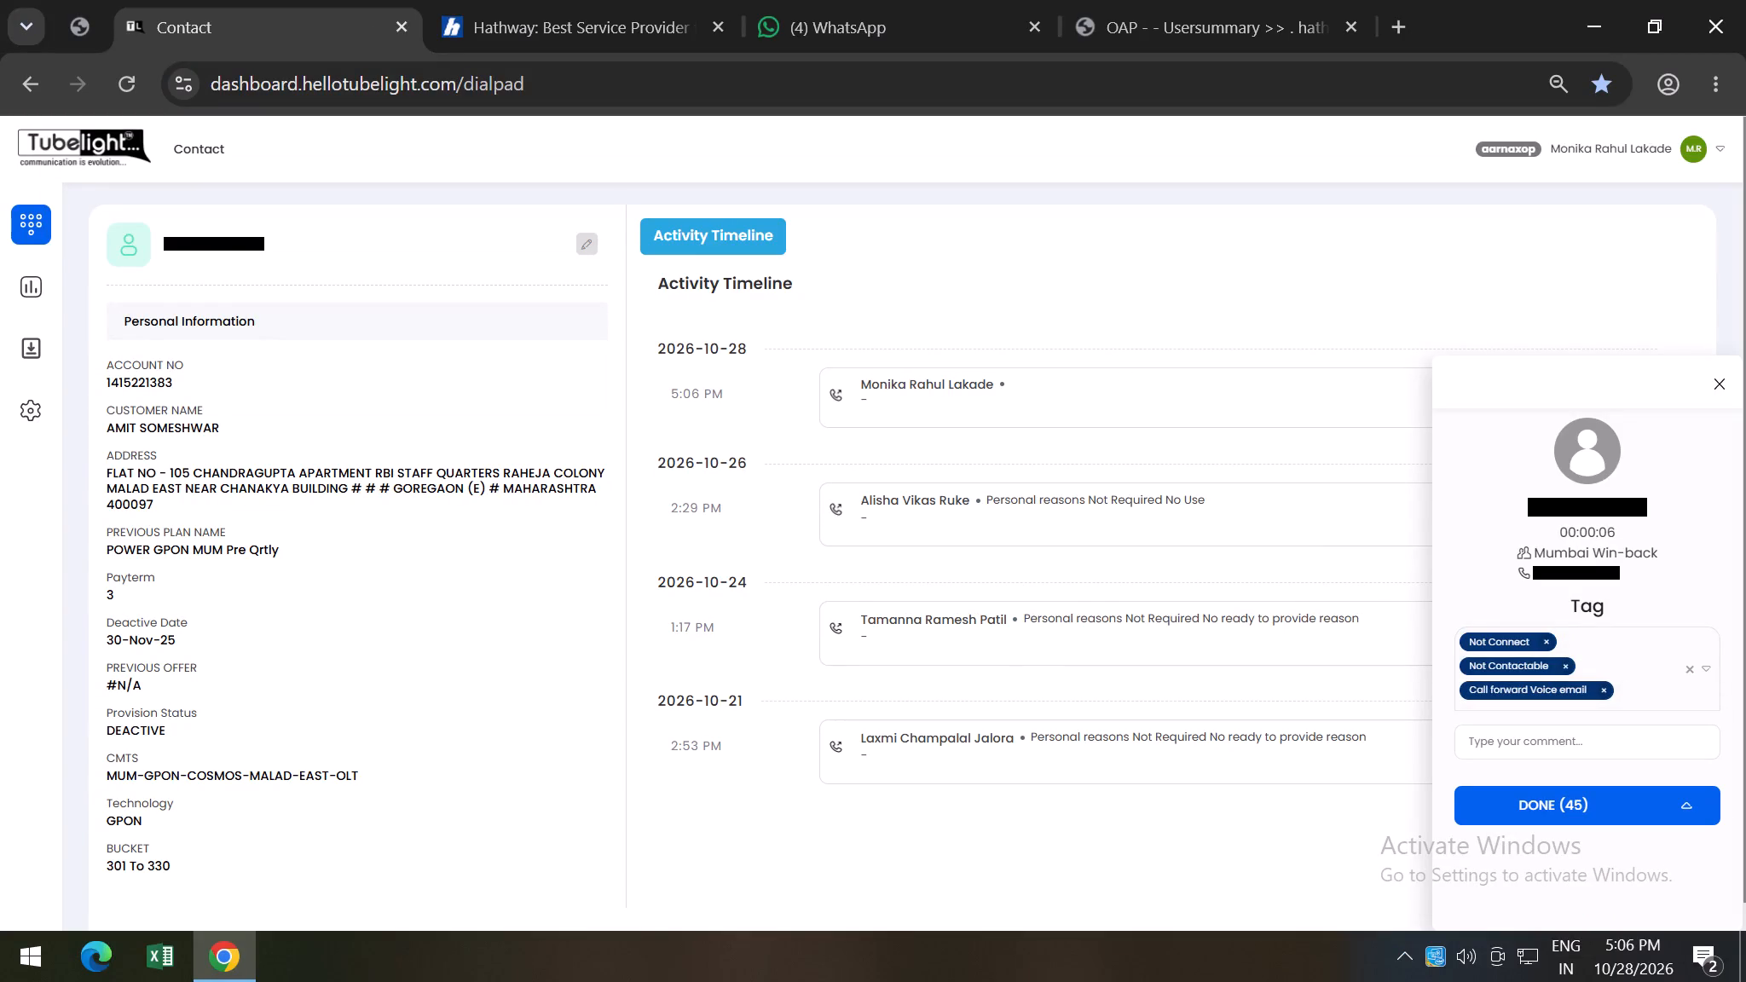
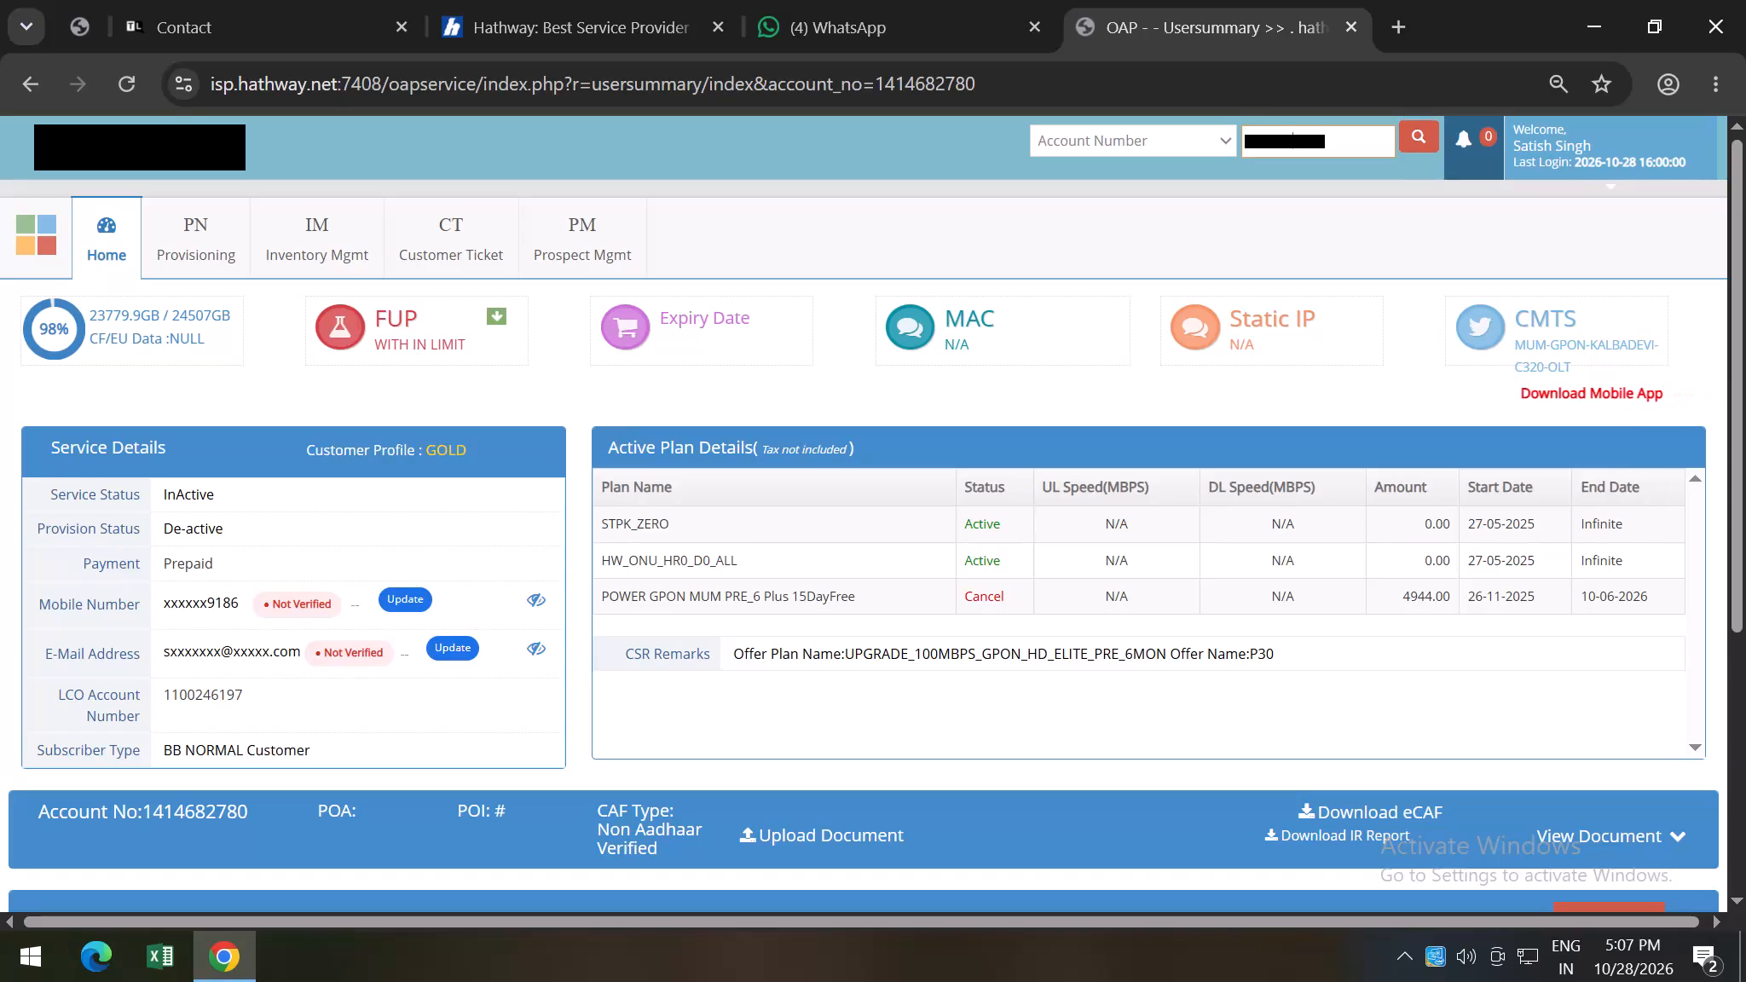
Look up the customer in the OAP portal by Registered Mobile Number and reveal the masked mobile number and e-mail address.
{"action": "key", "text": "BackSpace"}
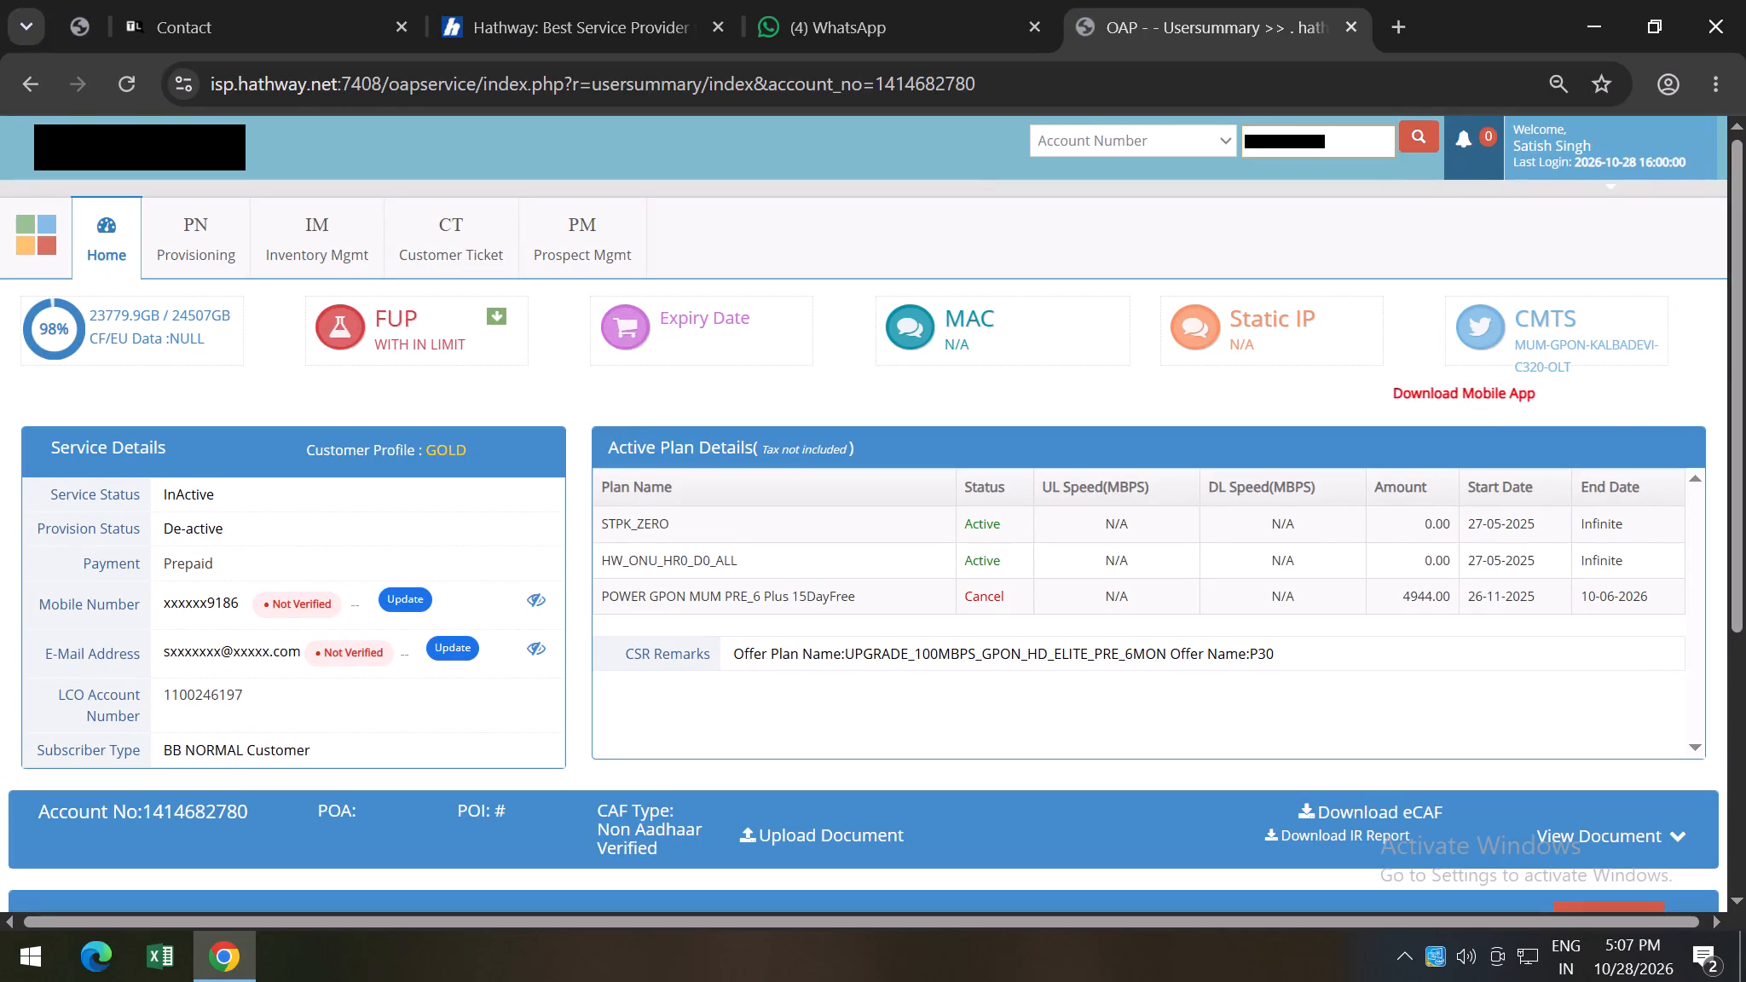
{"action": "left_click", "coordinate": [1230, 136]}
{"action": "left_click", "coordinate": [1184, 338]}
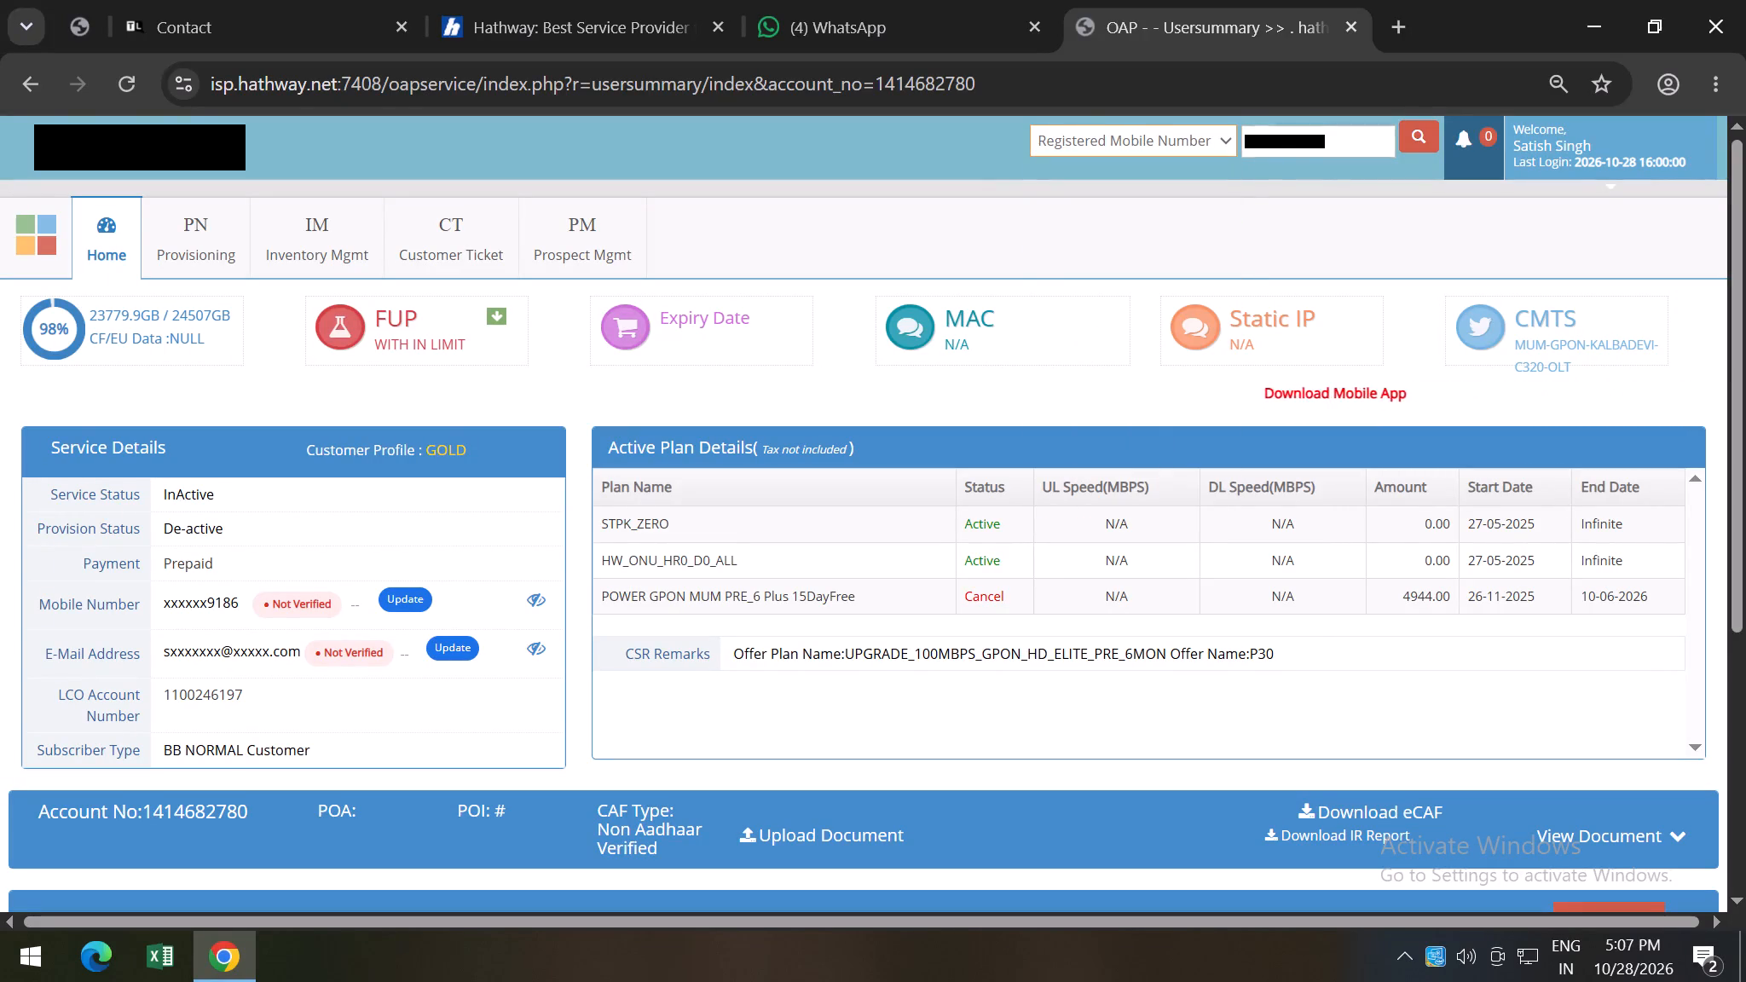
{"action": "left_click", "coordinate": [1416, 137]}
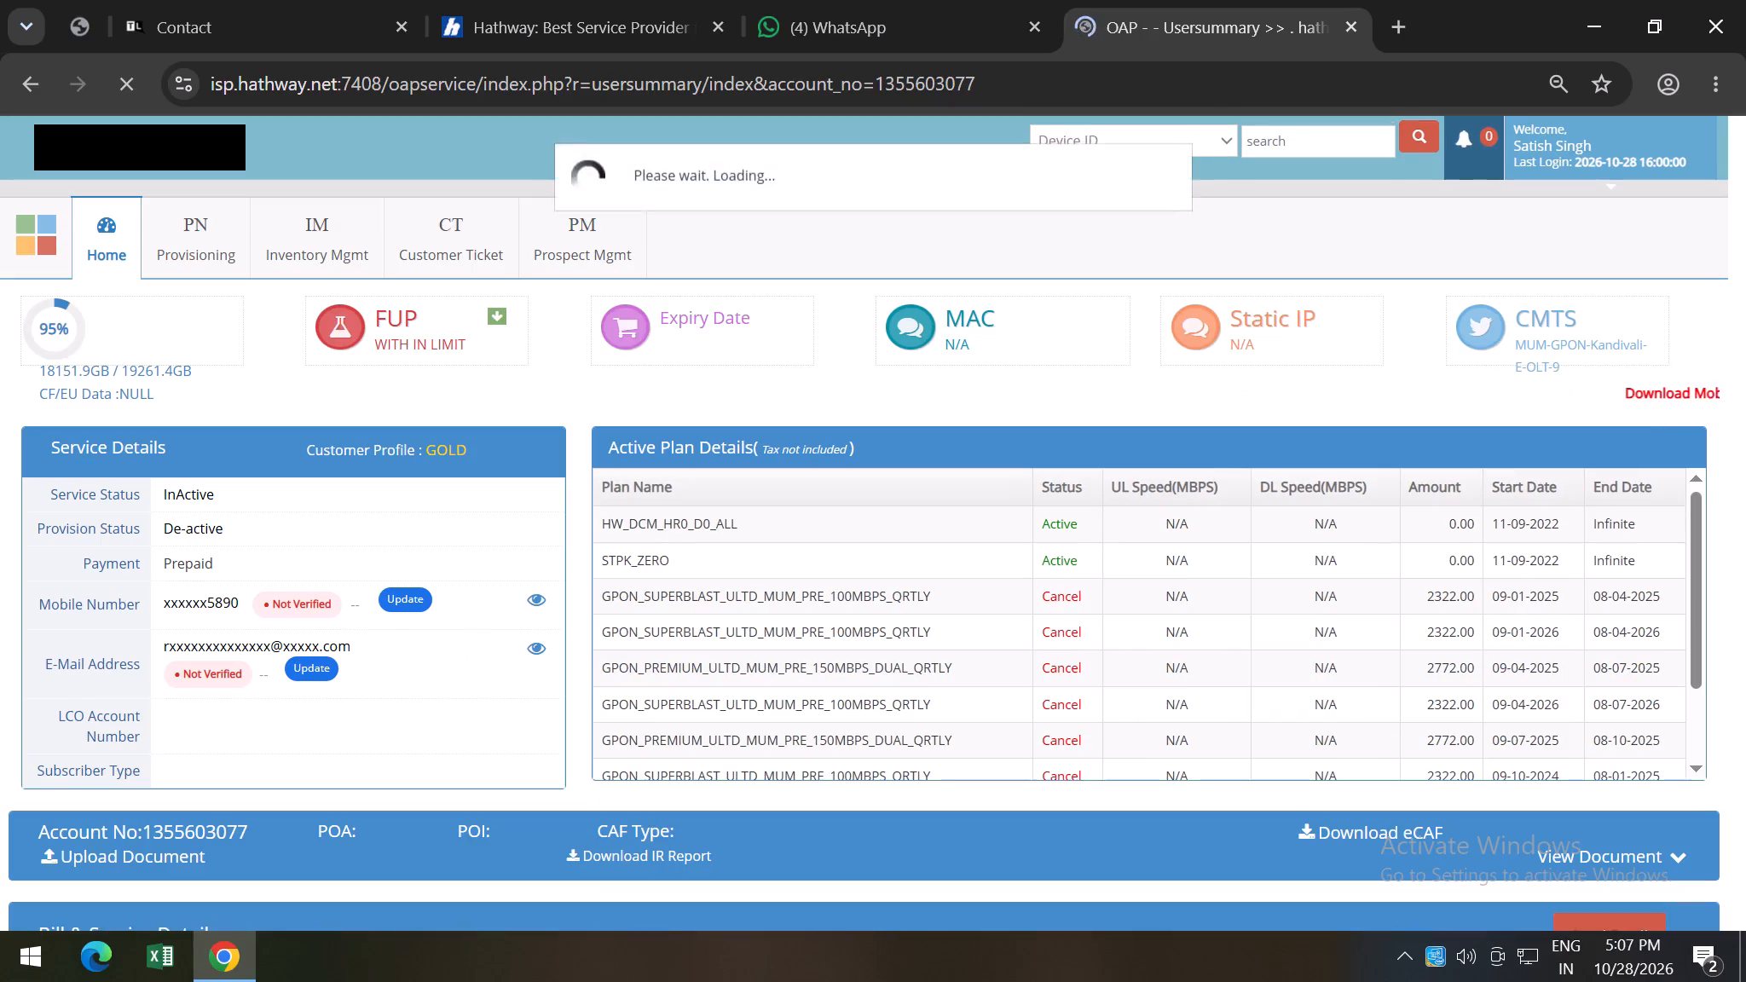
{"action": "left_click", "coordinate": [529, 606]}
{"action": "left_click", "coordinate": [534, 639]}
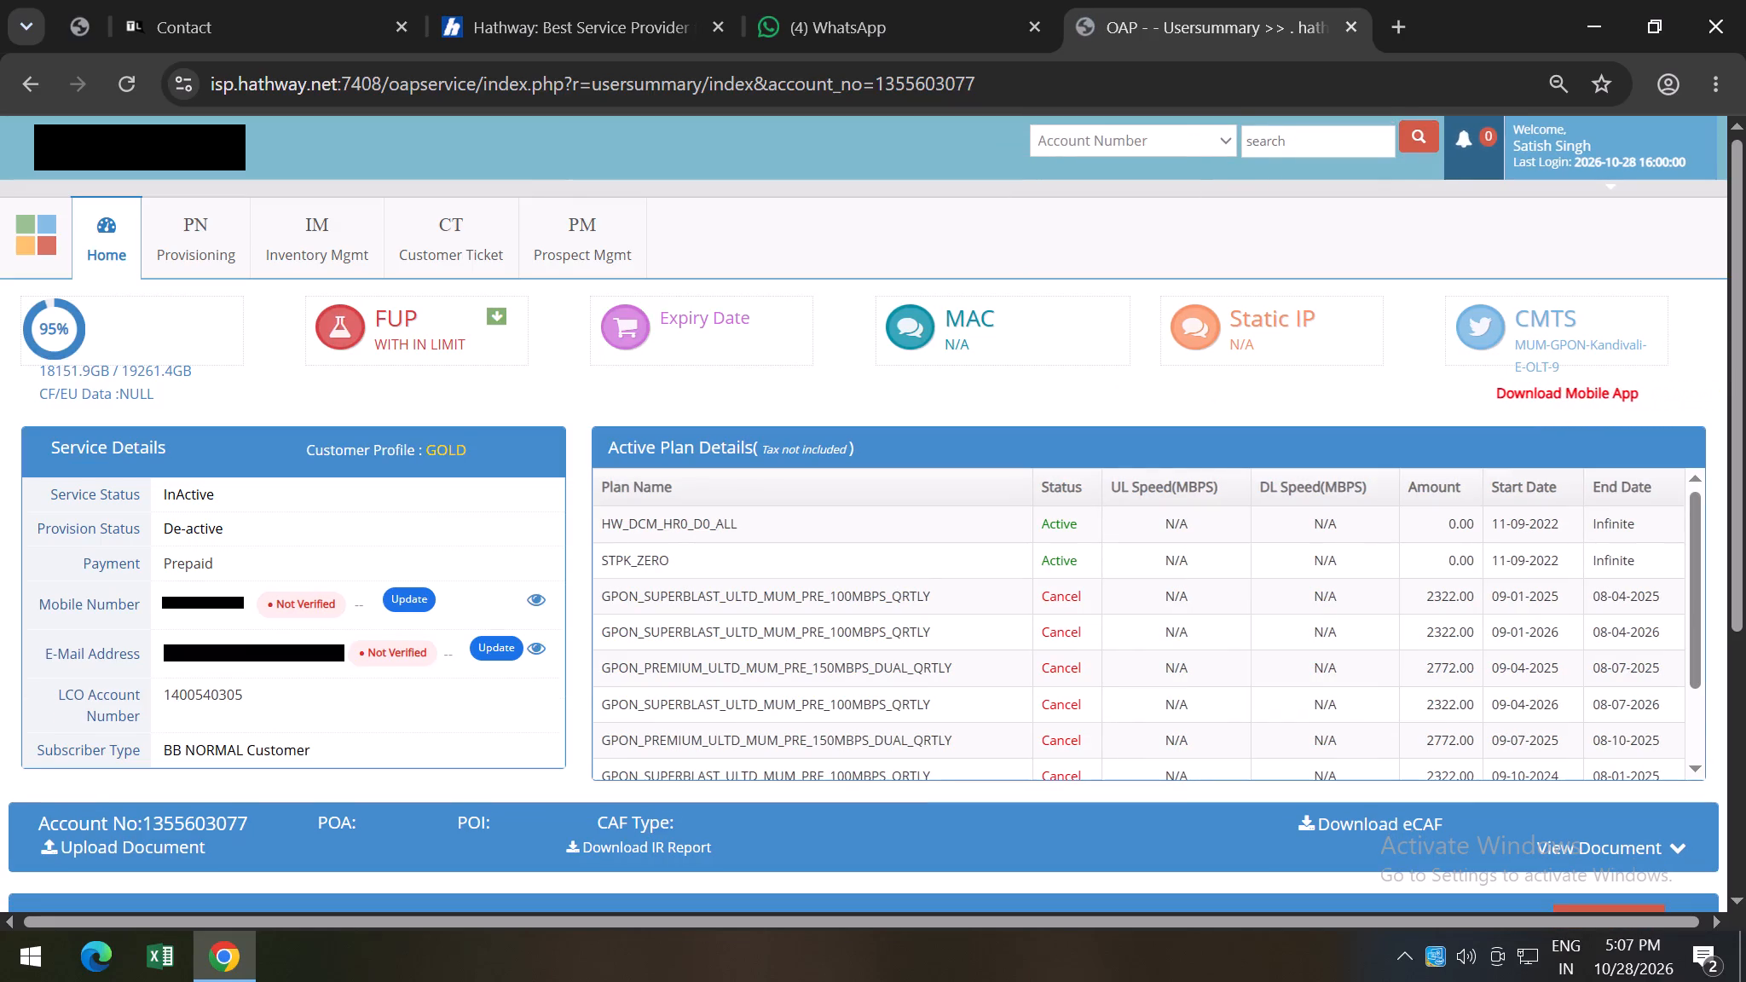
Copy the customer's mobile number from OAP and call it from the Tubelight dialer using the Mumbai Win-back campaign.
{"action": "double_click", "coordinate": [203, 605]}
{"action": "key", "text": "ctrl+c"}
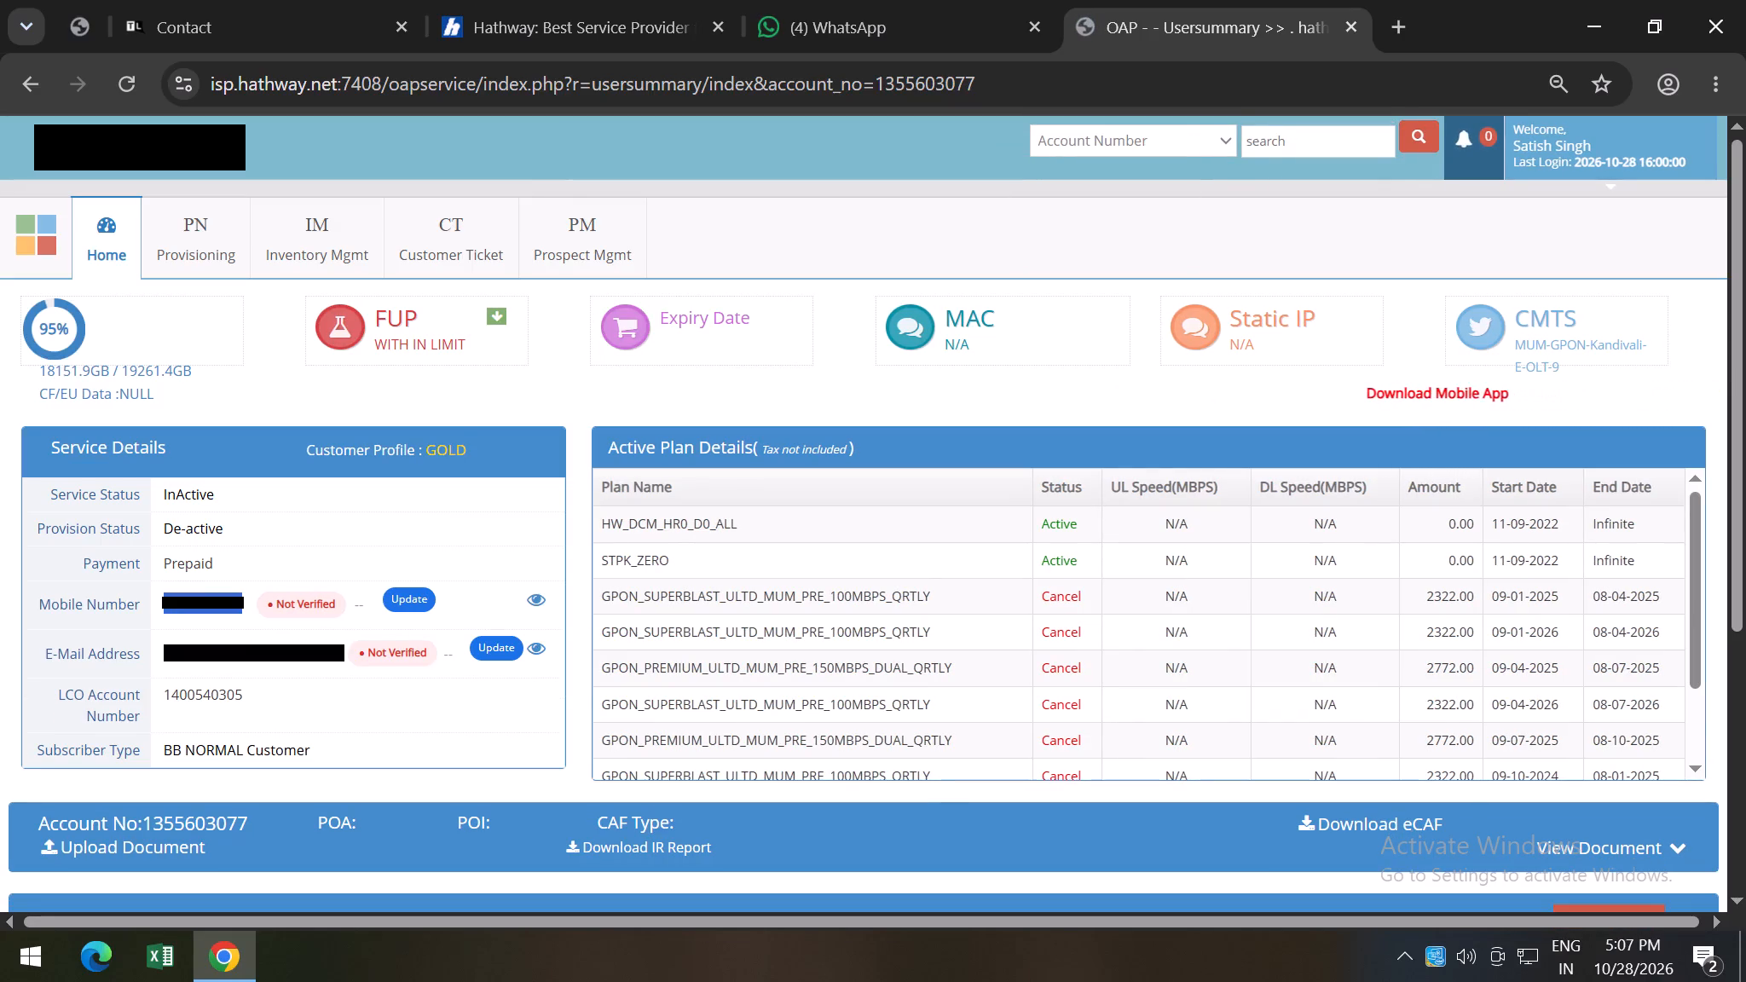
{"action": "left_click", "coordinate": [205, 0]}
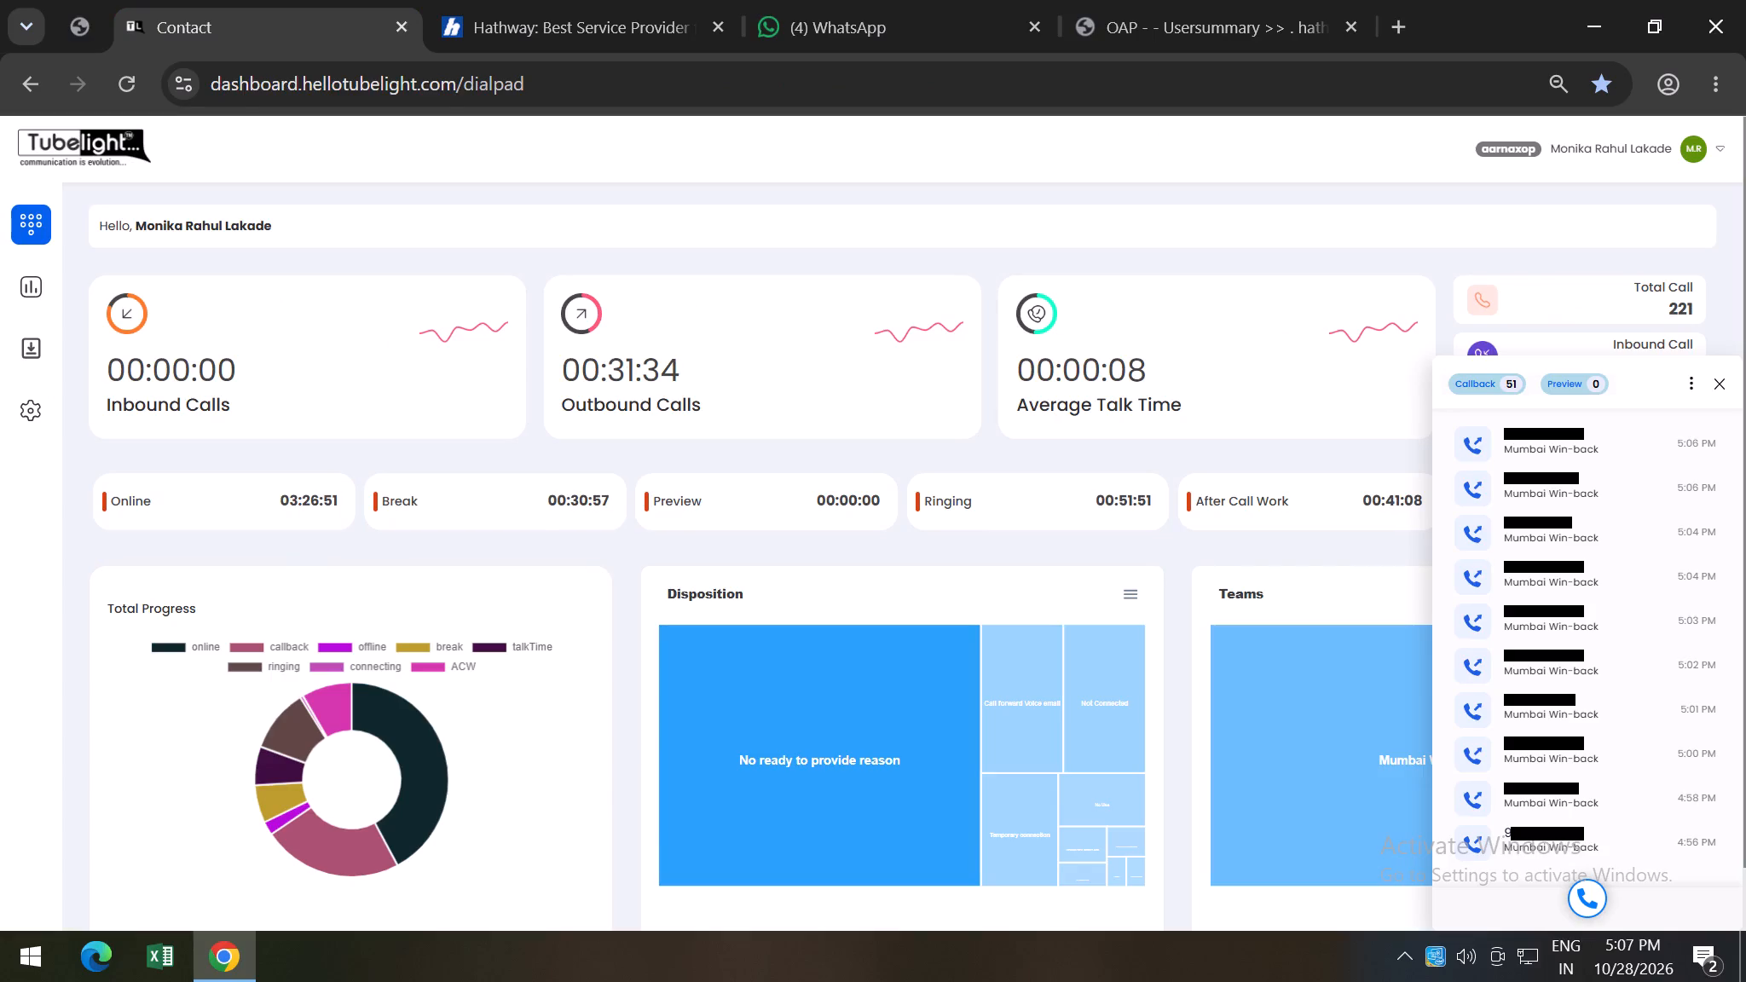
{"action": "left_click", "coordinate": [1591, 908]}
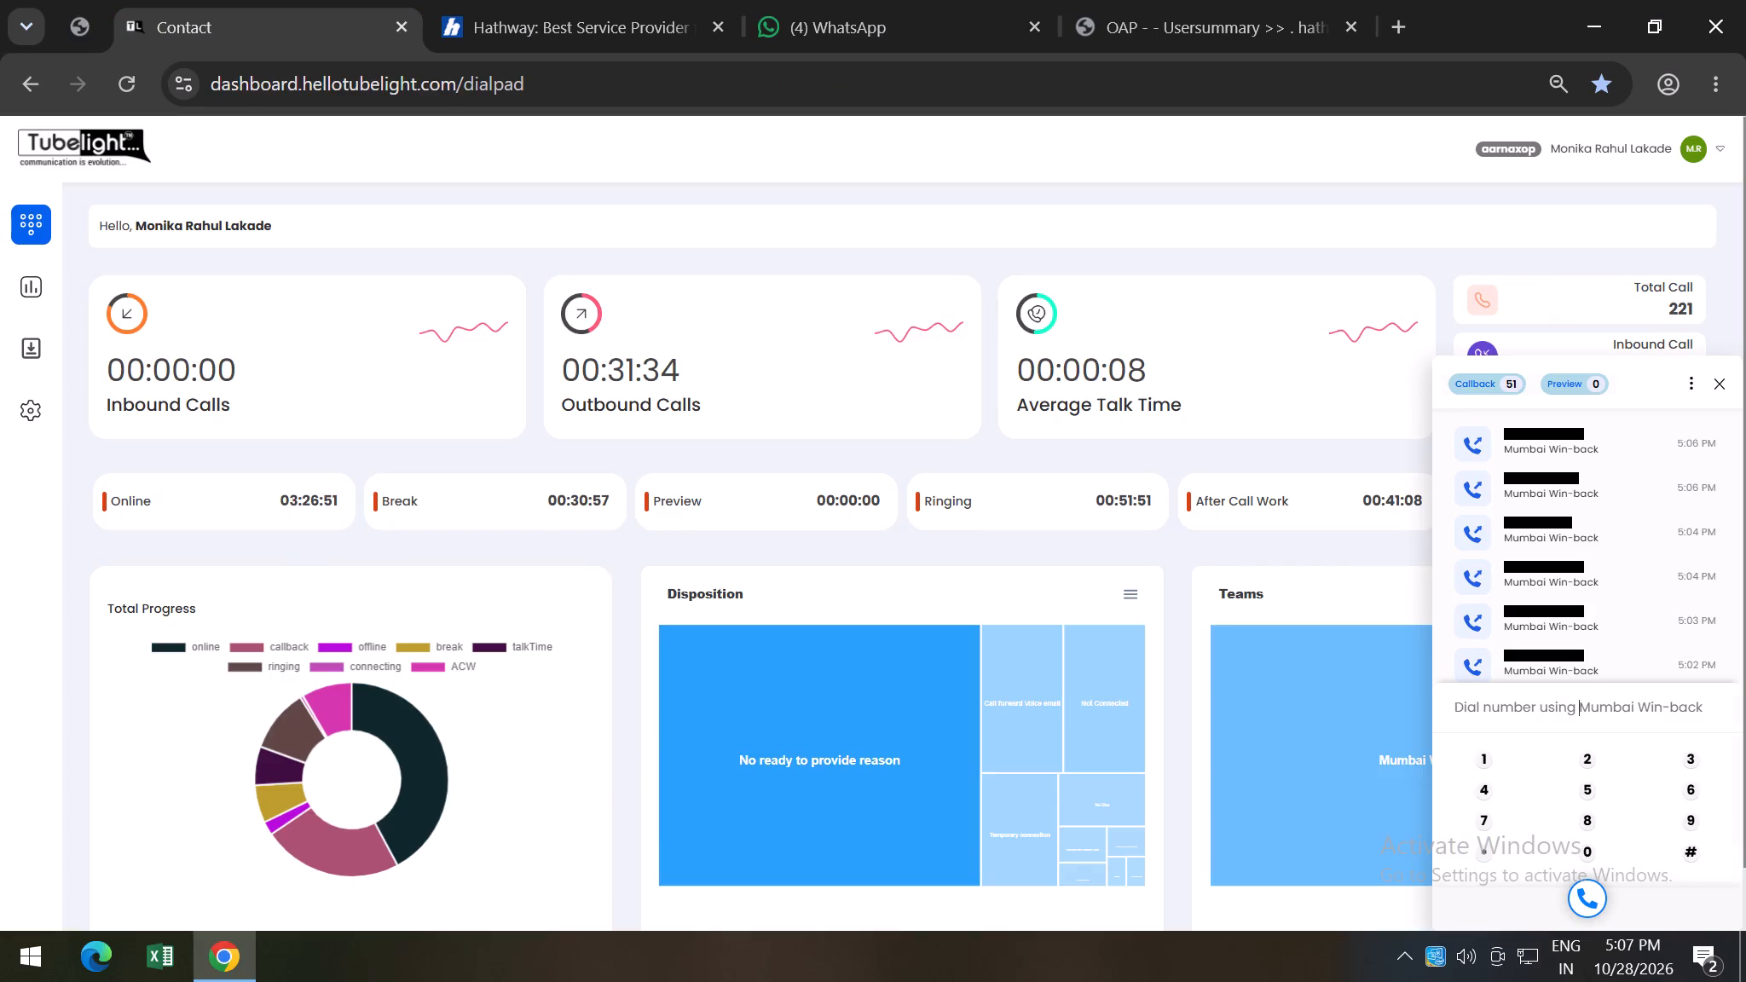
{"action": "left_click", "coordinate": [1579, 701]}
{"action": "key", "text": "ctrl+v"}
{"action": "key", "text": "ctrl+v"}
{"action": "key", "text": "ctrl+v"}
{"action": "key", "text": "ctrl+v"}
{"action": "key", "text": "ctrl+v"}
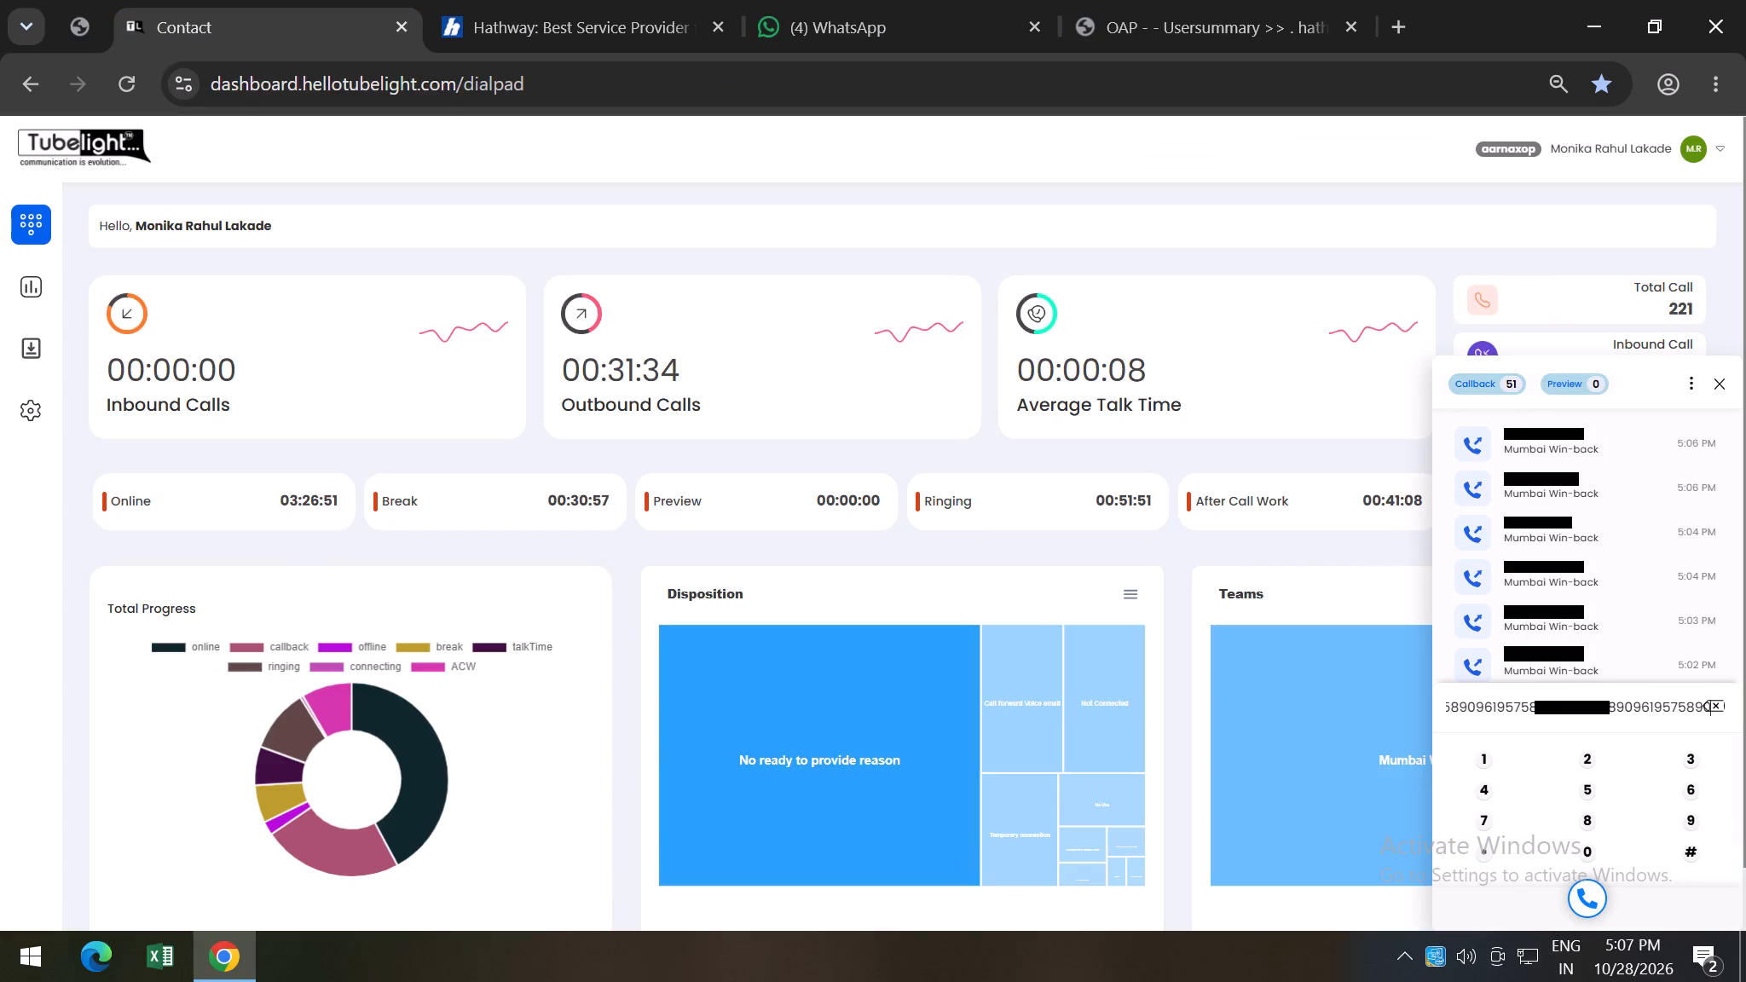
{"action": "key", "text": "BackSpace"}
{"action": "key", "text": "BackSpace"}
{"action": "key", "text": "BackSpace"}
{"action": "key", "text": "BackSpace"}
{"action": "key", "text": "BackSpace"}
{"action": "key", "text": "BackSpace"}
{"action": "key", "text": "BackSpace"}
{"action": "key", "text": "BackSpace"}
{"action": "key", "text": "BackSpace"}
{"action": "key", "text": "BackSpace"}
{"action": "key", "text": "BackSpace"}
{"action": "key", "text": "BackSpace"}
{"action": "key", "text": "BackSpace"}
{"action": "key", "text": "BackSpace"}
{"action": "key", "text": "BackSpace"}
{"action": "key", "text": "BackSpace"}
{"action": "key", "text": "BackSpace"}
{"action": "key", "text": "BackSpace"}
{"action": "key", "text": "BackSpace"}
{"action": "key", "text": "BackSpace"}
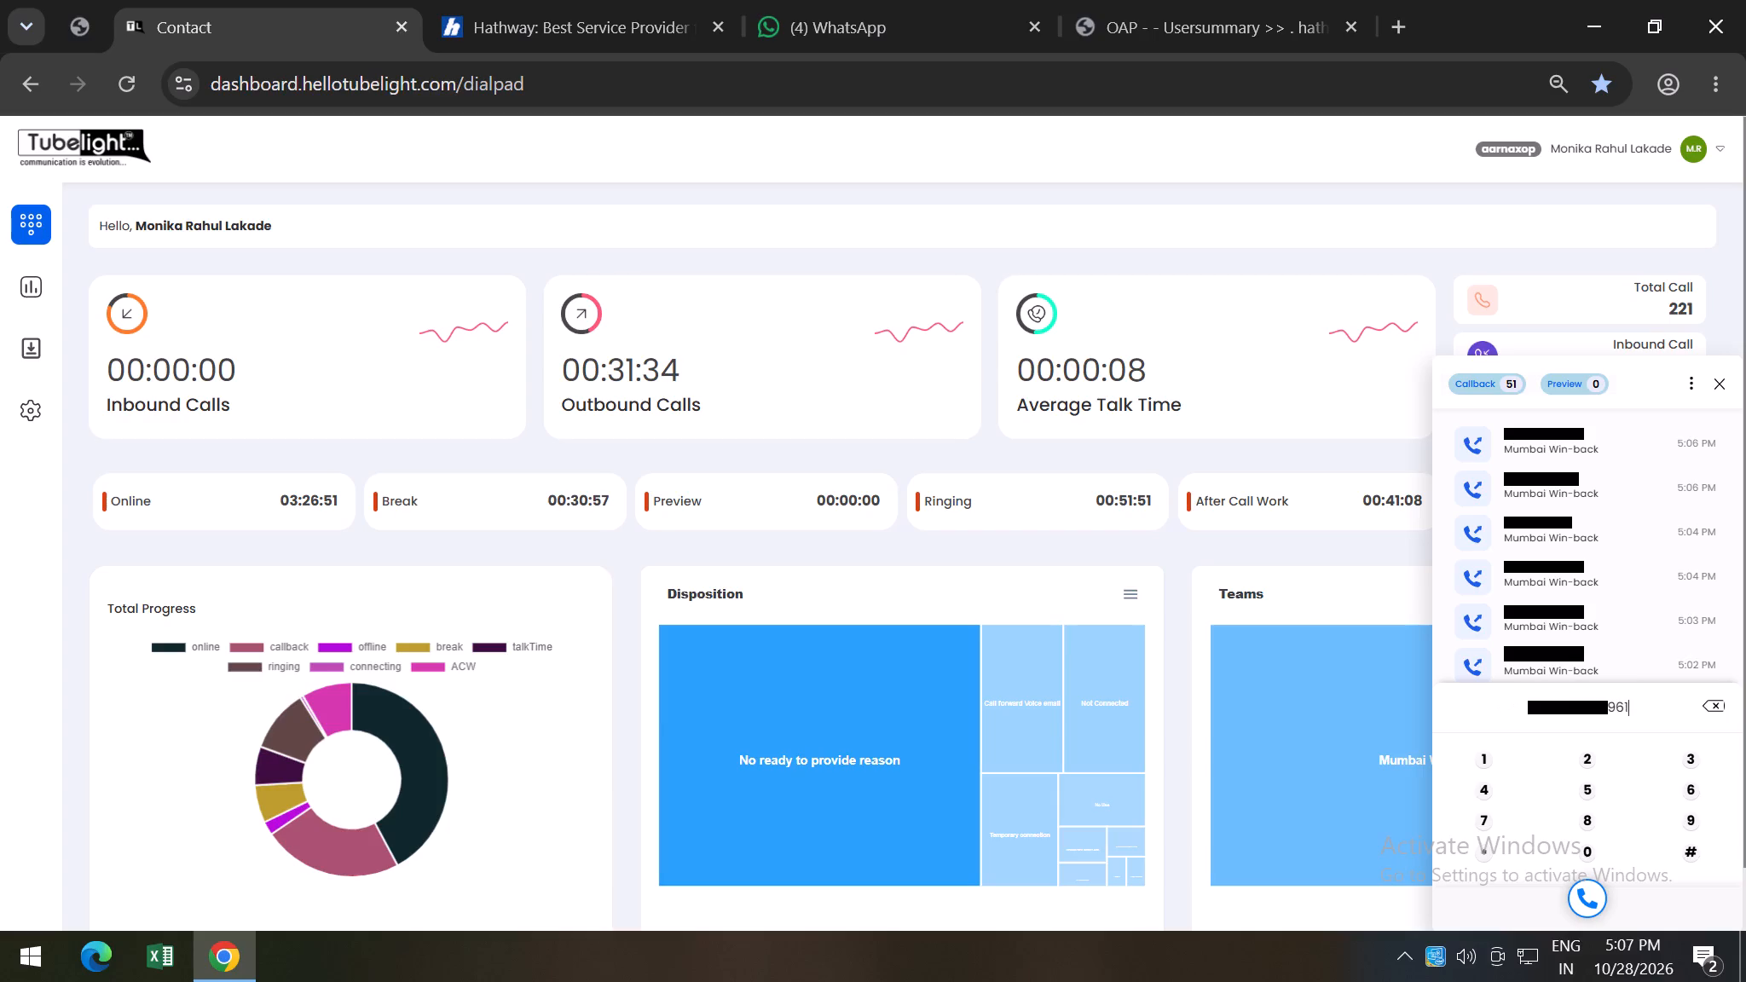
{"action": "key", "text": "BackSpace"}
{"action": "key", "text": "BackSpace"}
{"action": "key", "text": "BackSpace"}
{"action": "left_click", "coordinate": [1596, 898]}
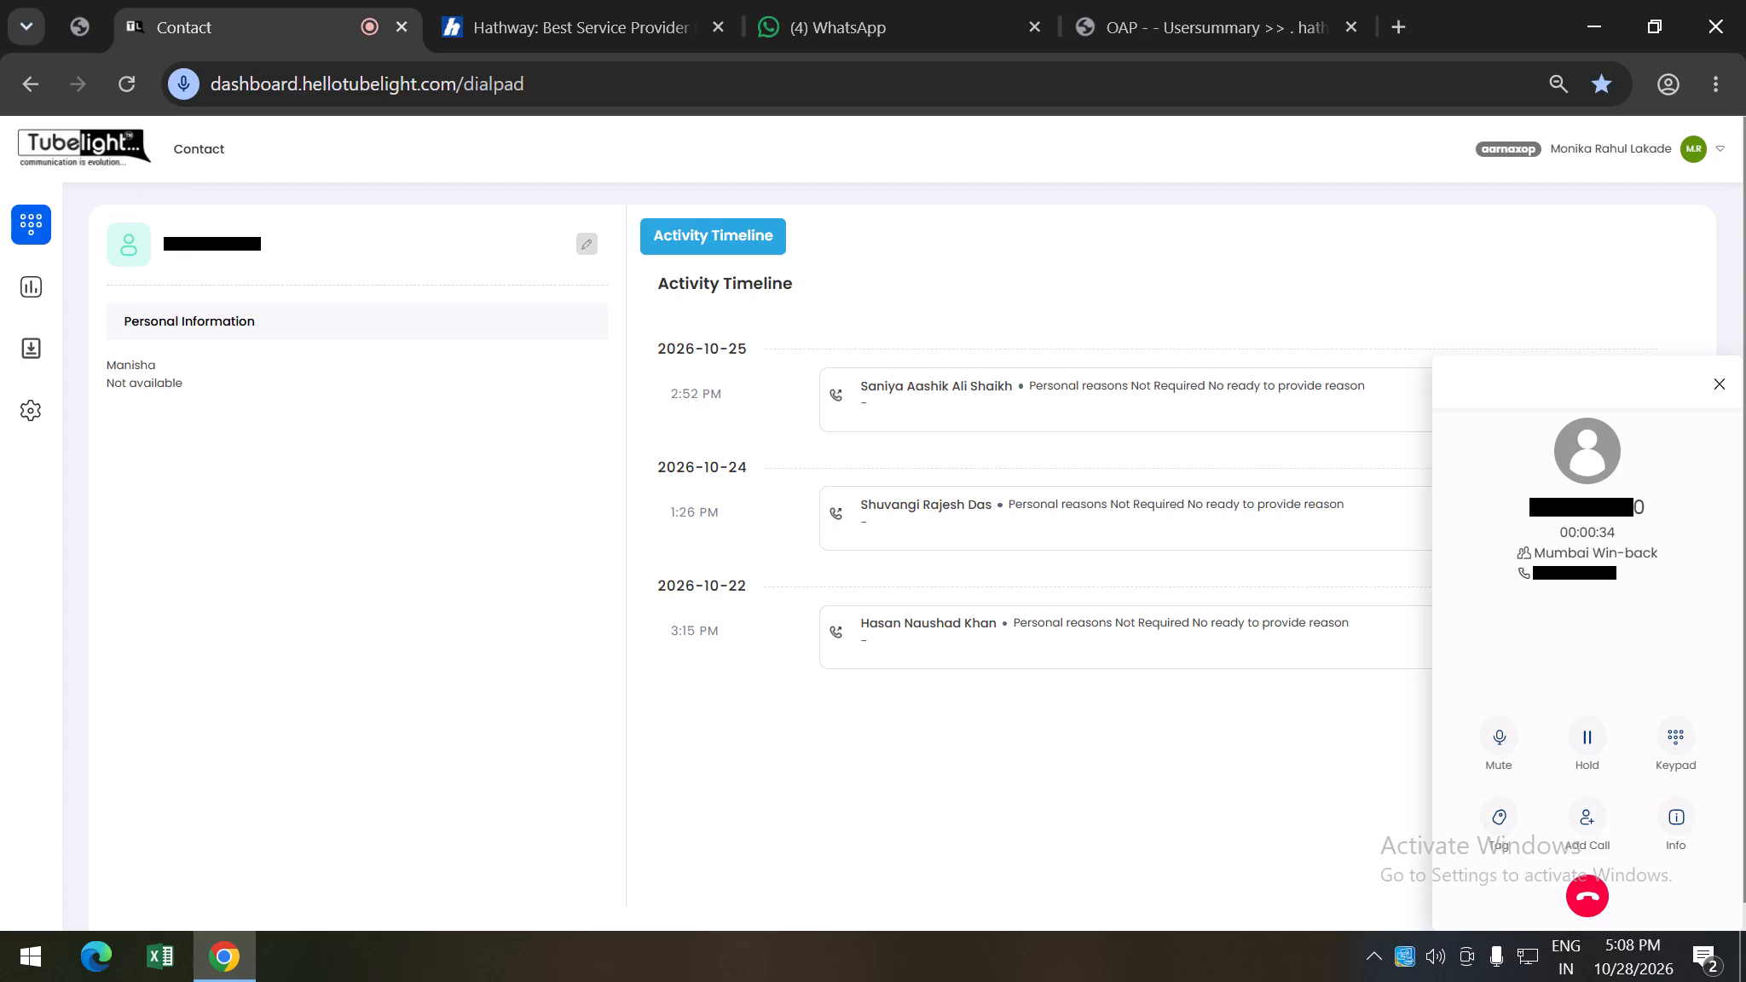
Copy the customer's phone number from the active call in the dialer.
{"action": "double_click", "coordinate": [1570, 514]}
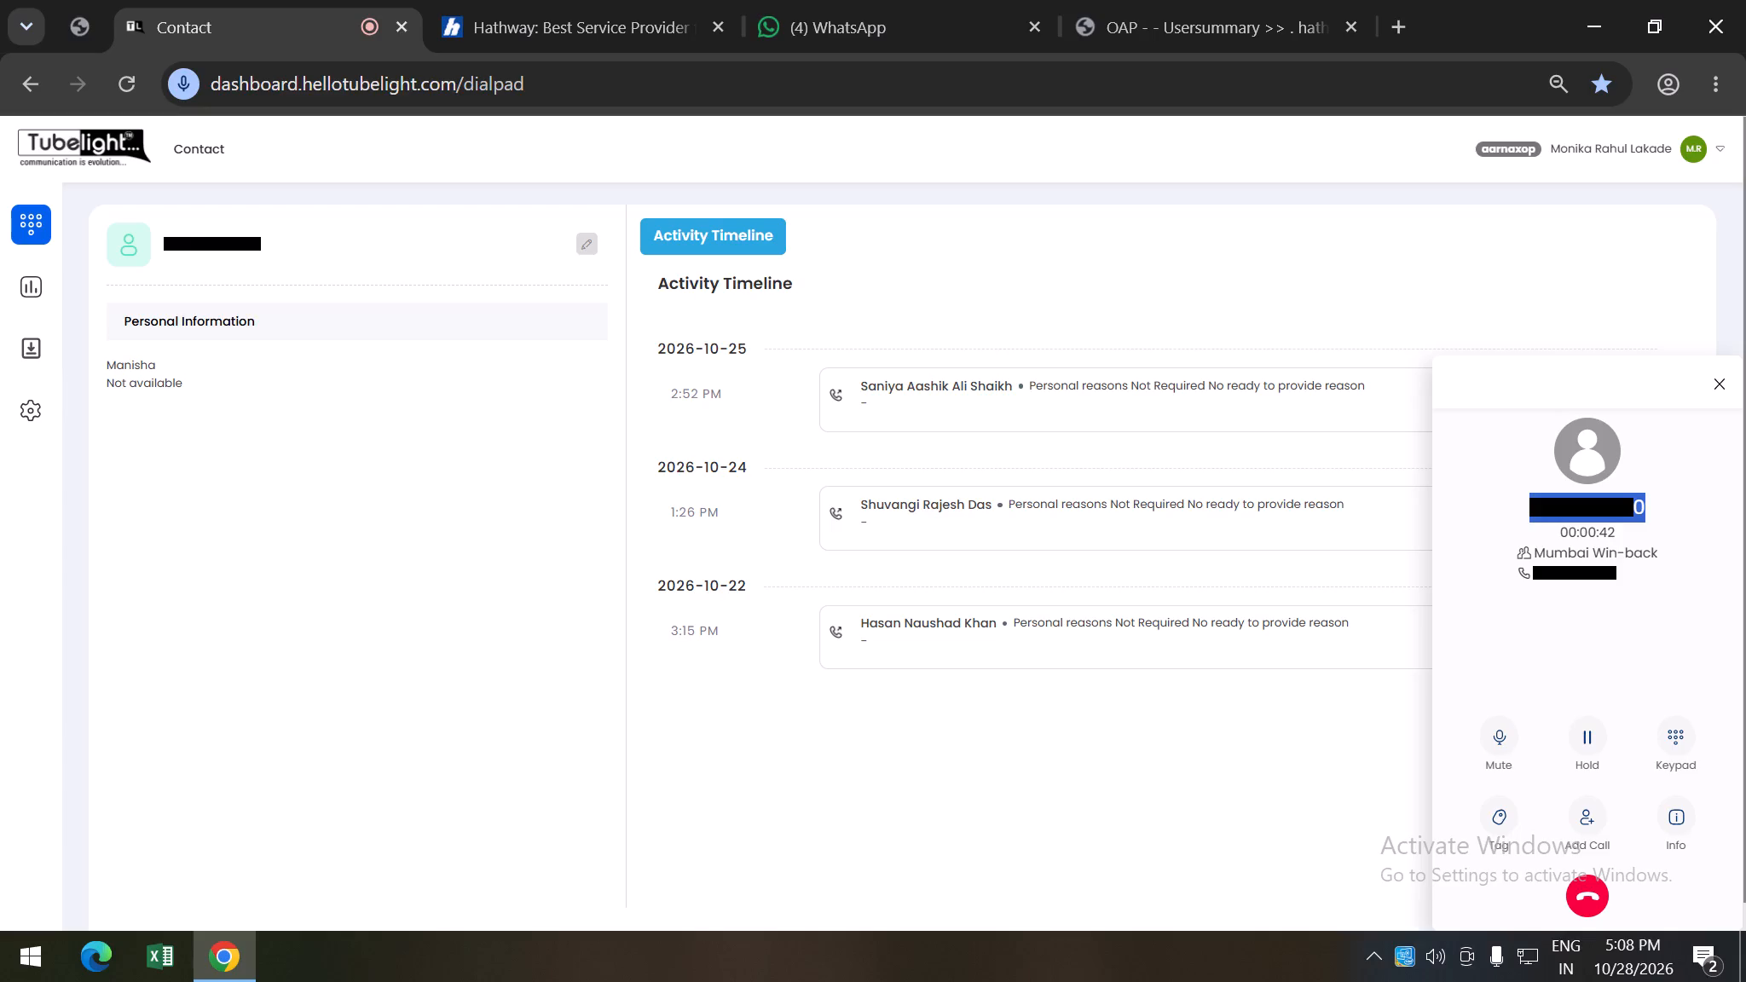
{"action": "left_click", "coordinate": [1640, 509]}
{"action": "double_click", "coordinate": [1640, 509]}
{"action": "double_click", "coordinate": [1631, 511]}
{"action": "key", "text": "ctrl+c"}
Copy the customer's account number from OAP and submit it with the captcha text on Hathway's quick payment page.
{"action": "left_click", "coordinate": [1208, 39]}
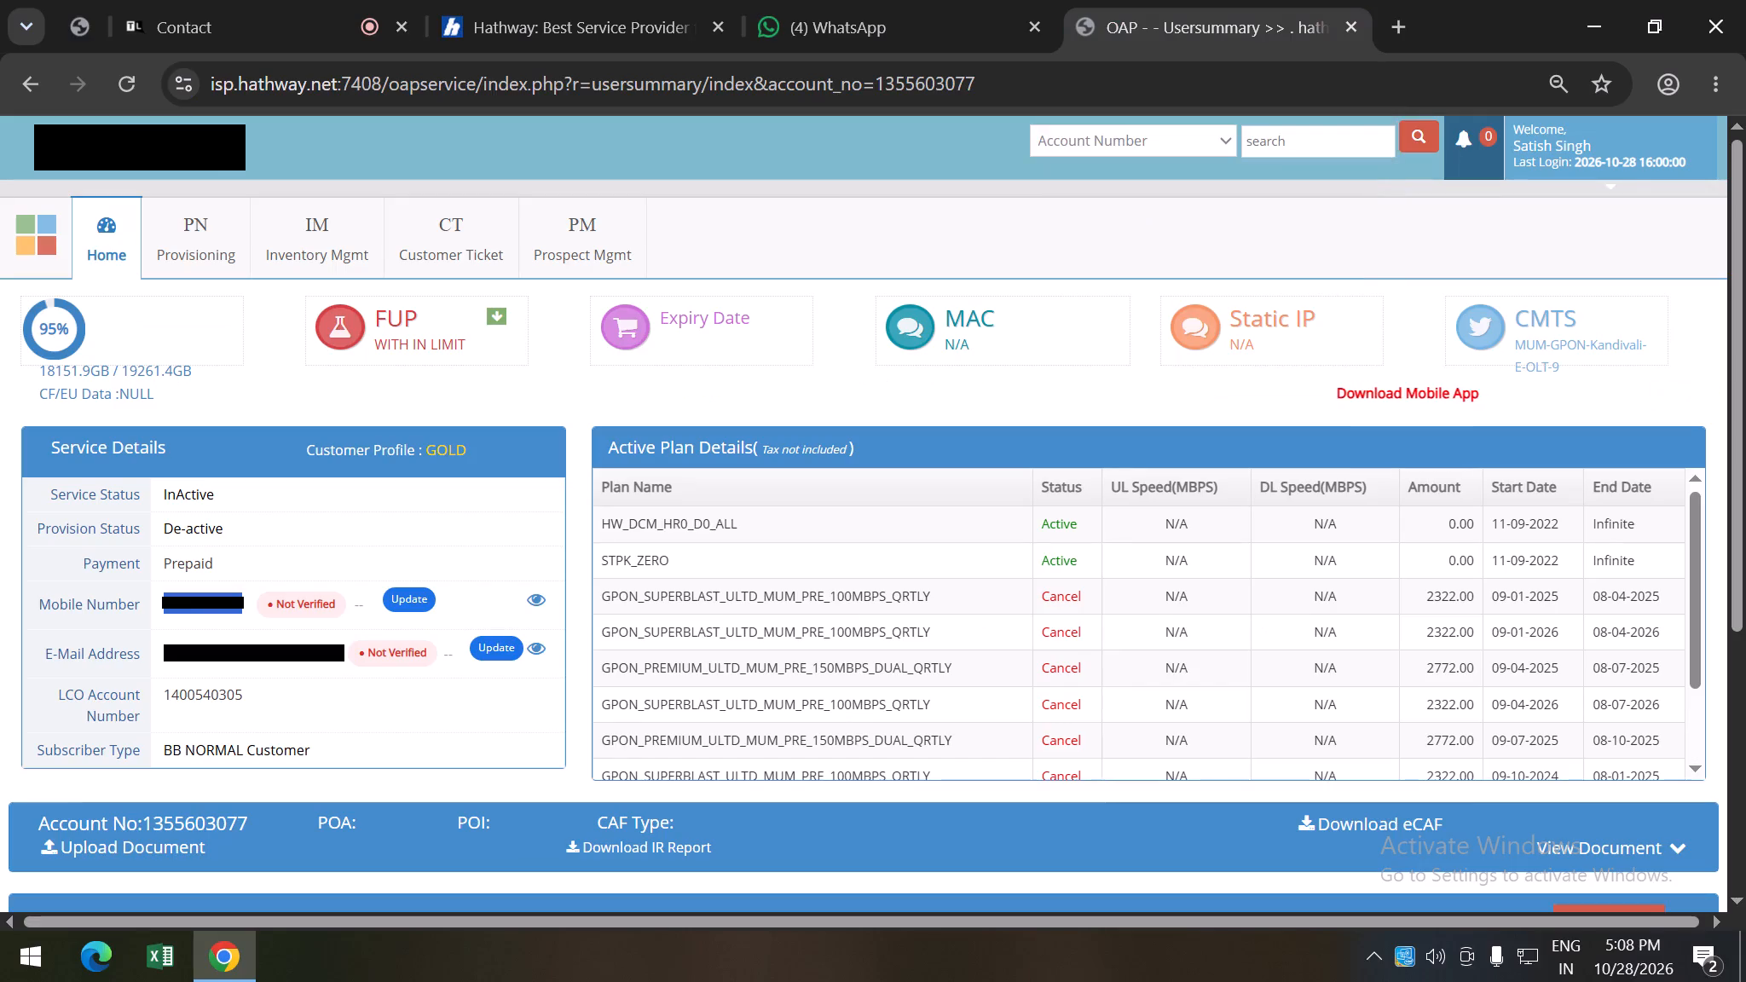
{"action": "left_click", "coordinate": [198, 604]}
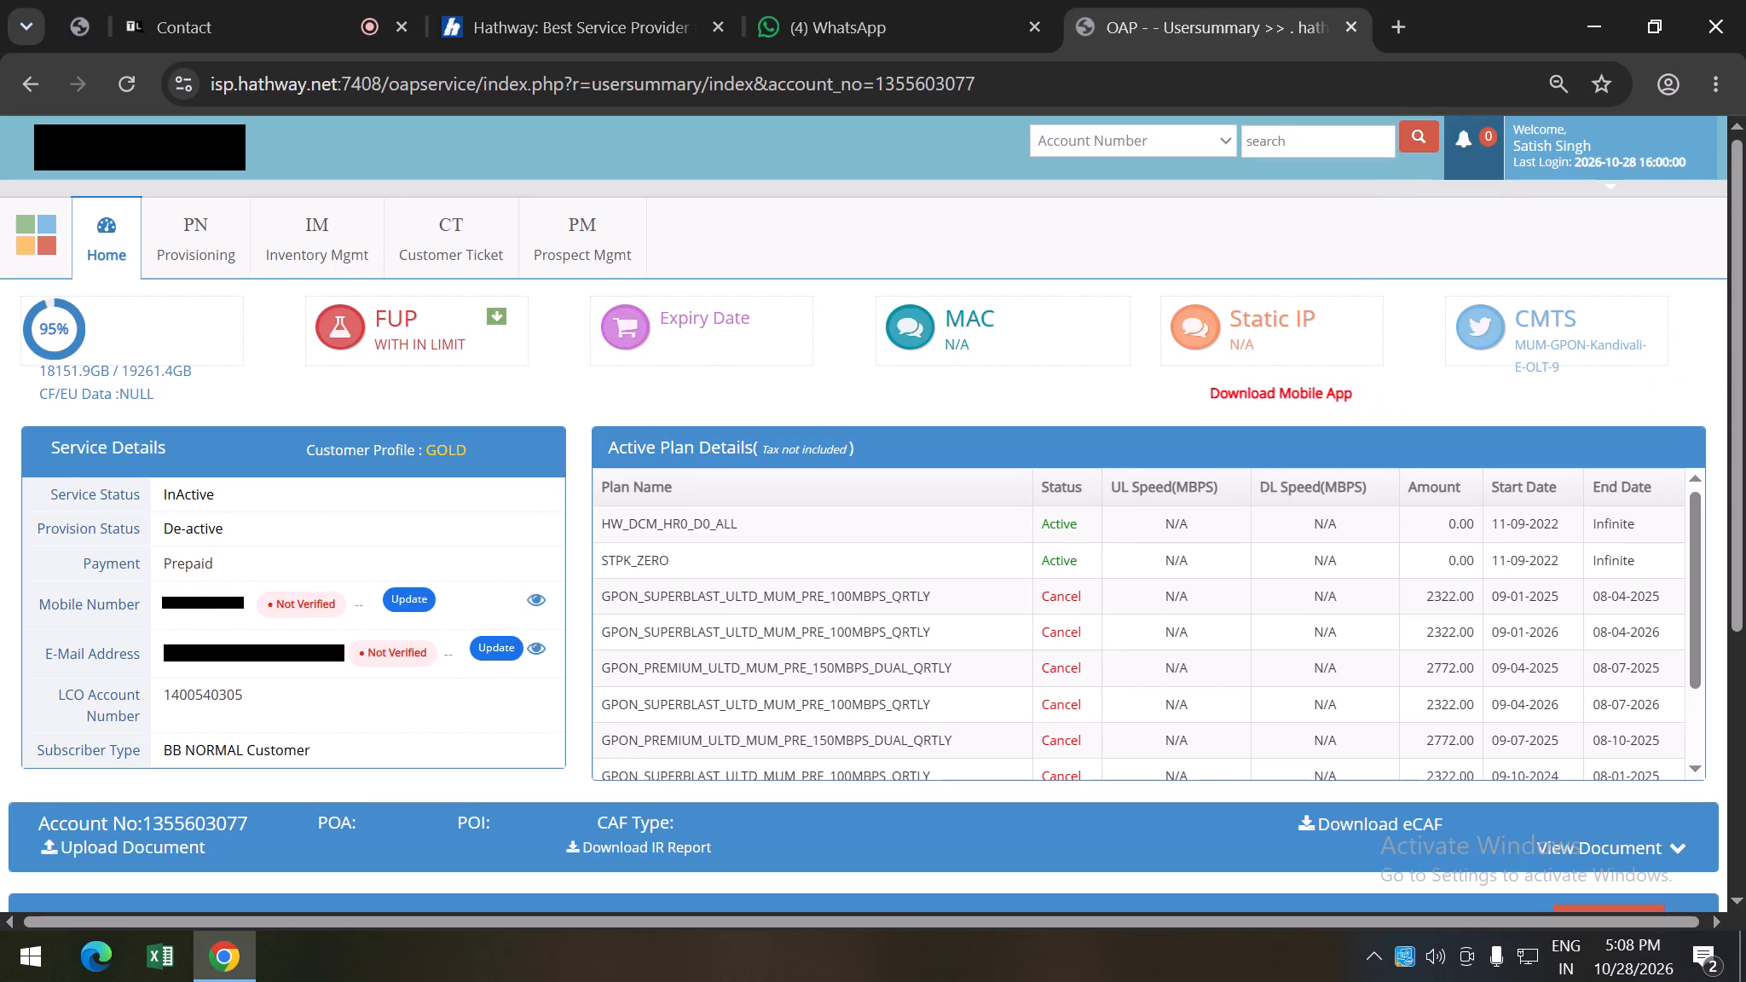
{"action": "double_click", "coordinate": [239, 820]}
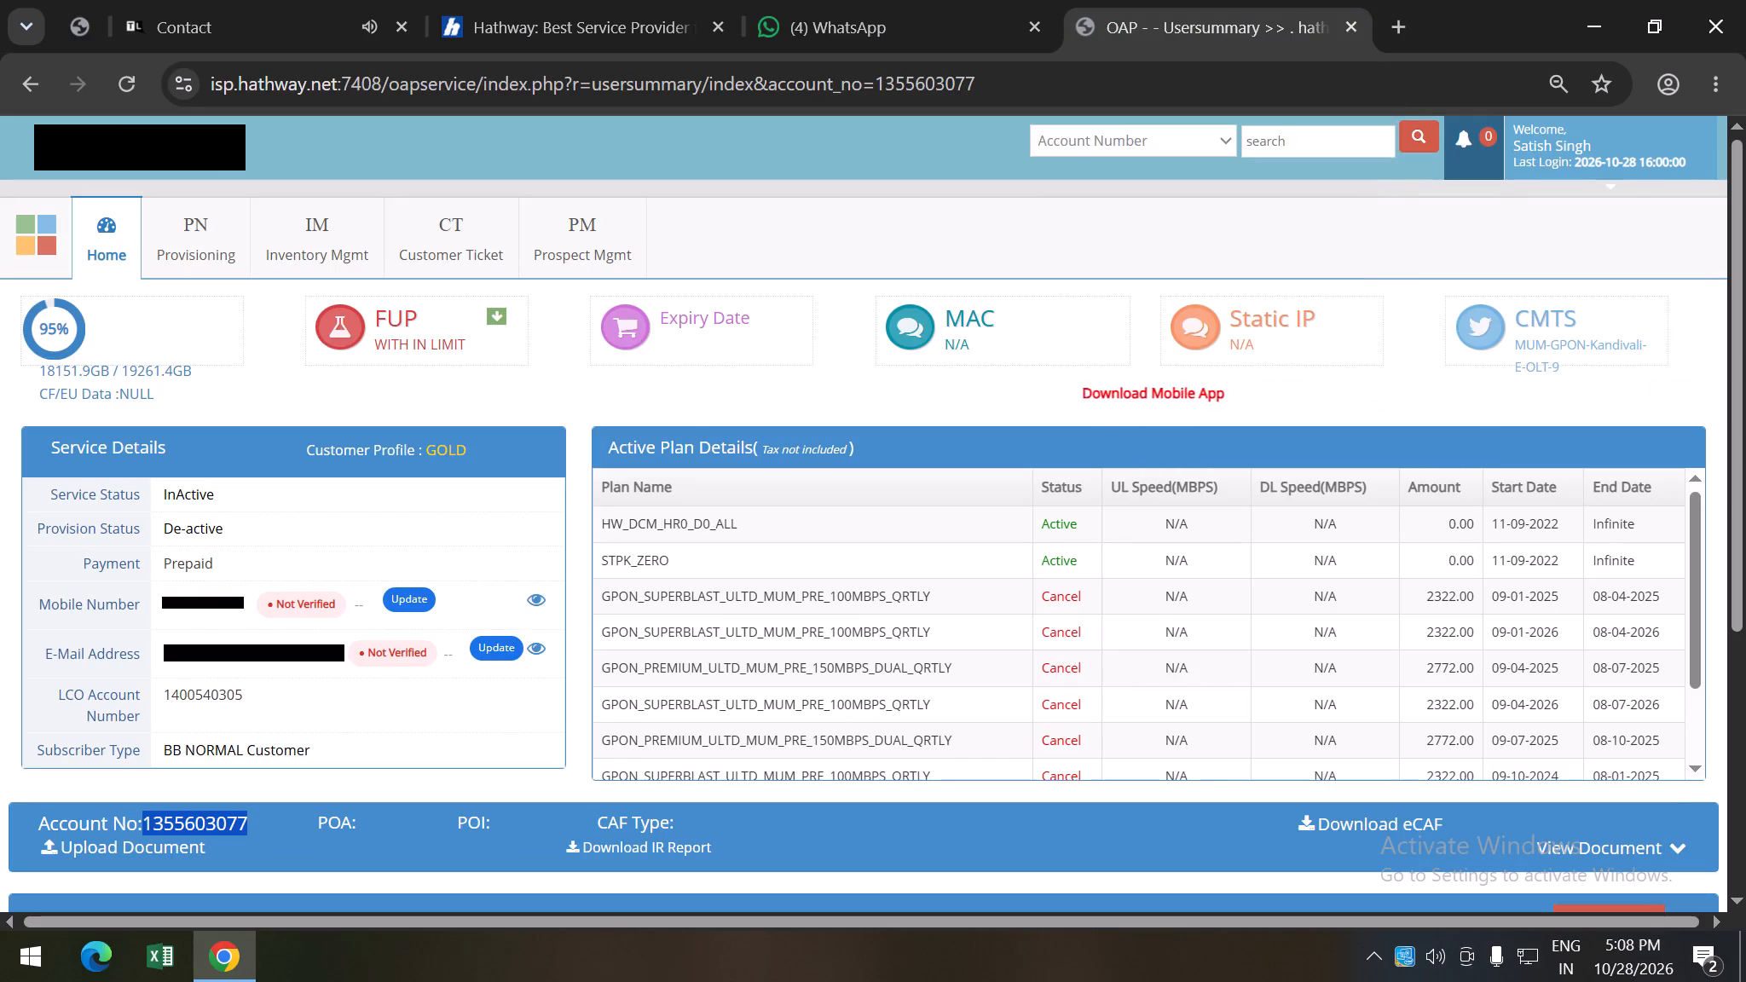
{"action": "left_click", "coordinate": [241, 828]}
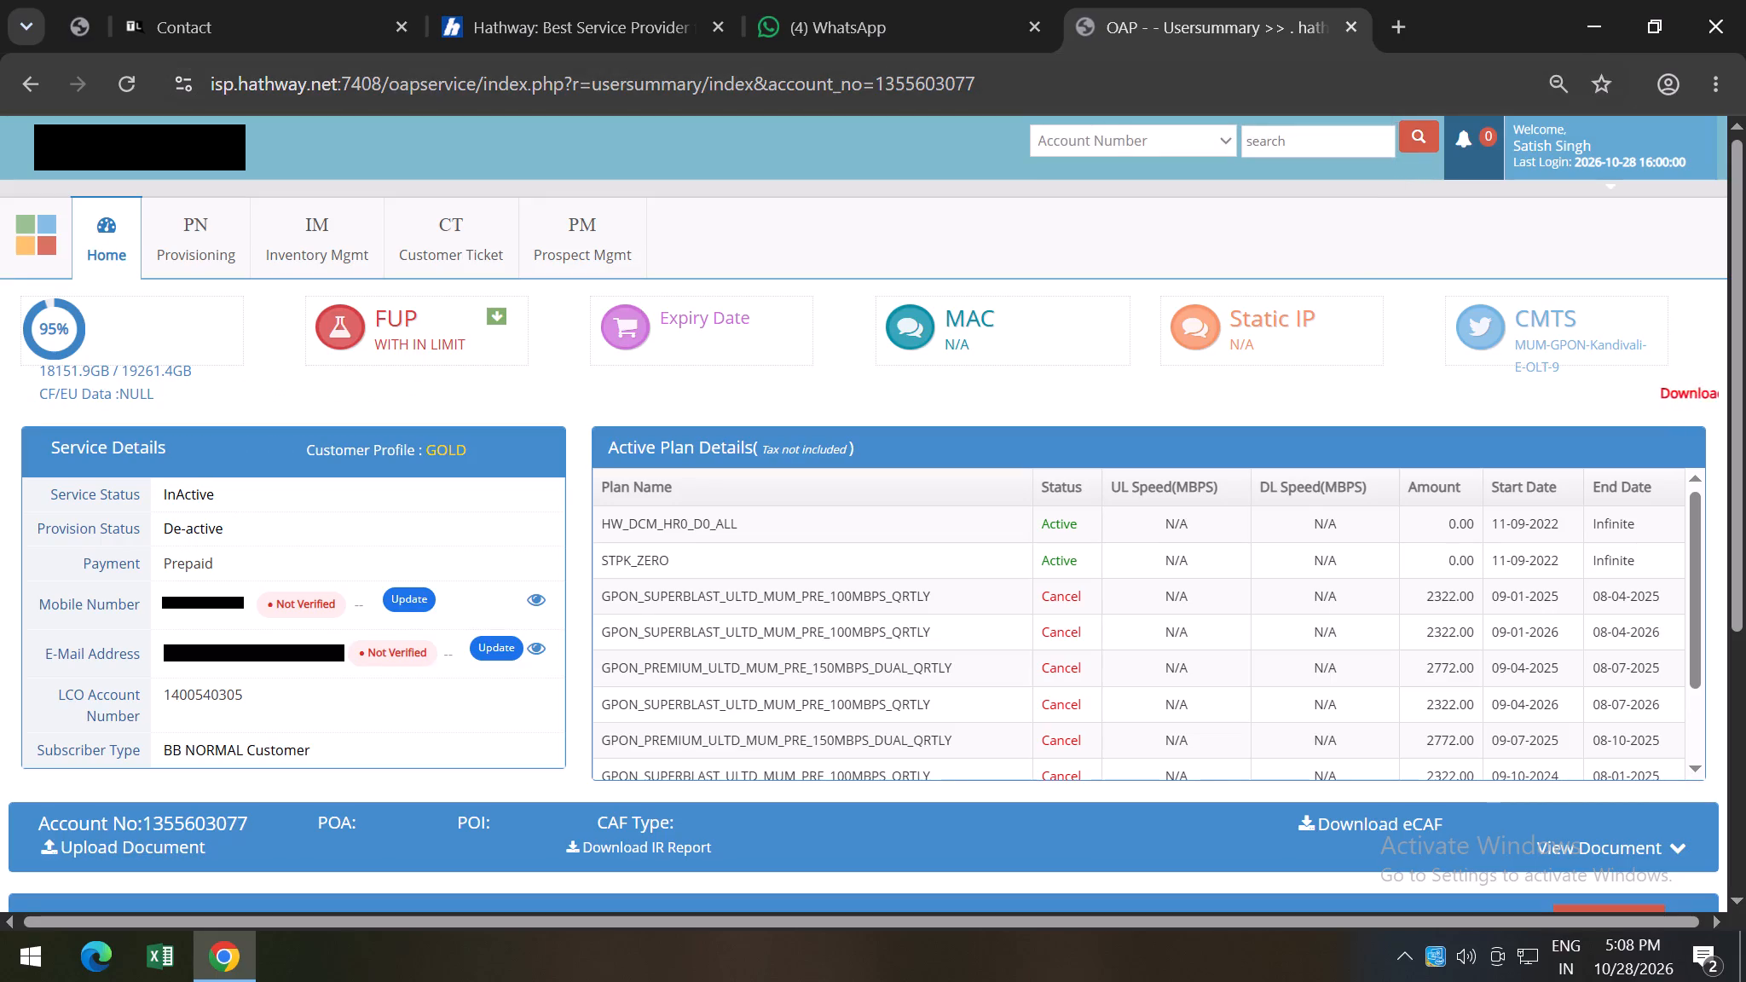
{"action": "triple_click", "coordinate": [217, 829]}
{"action": "double_click", "coordinate": [217, 829]}
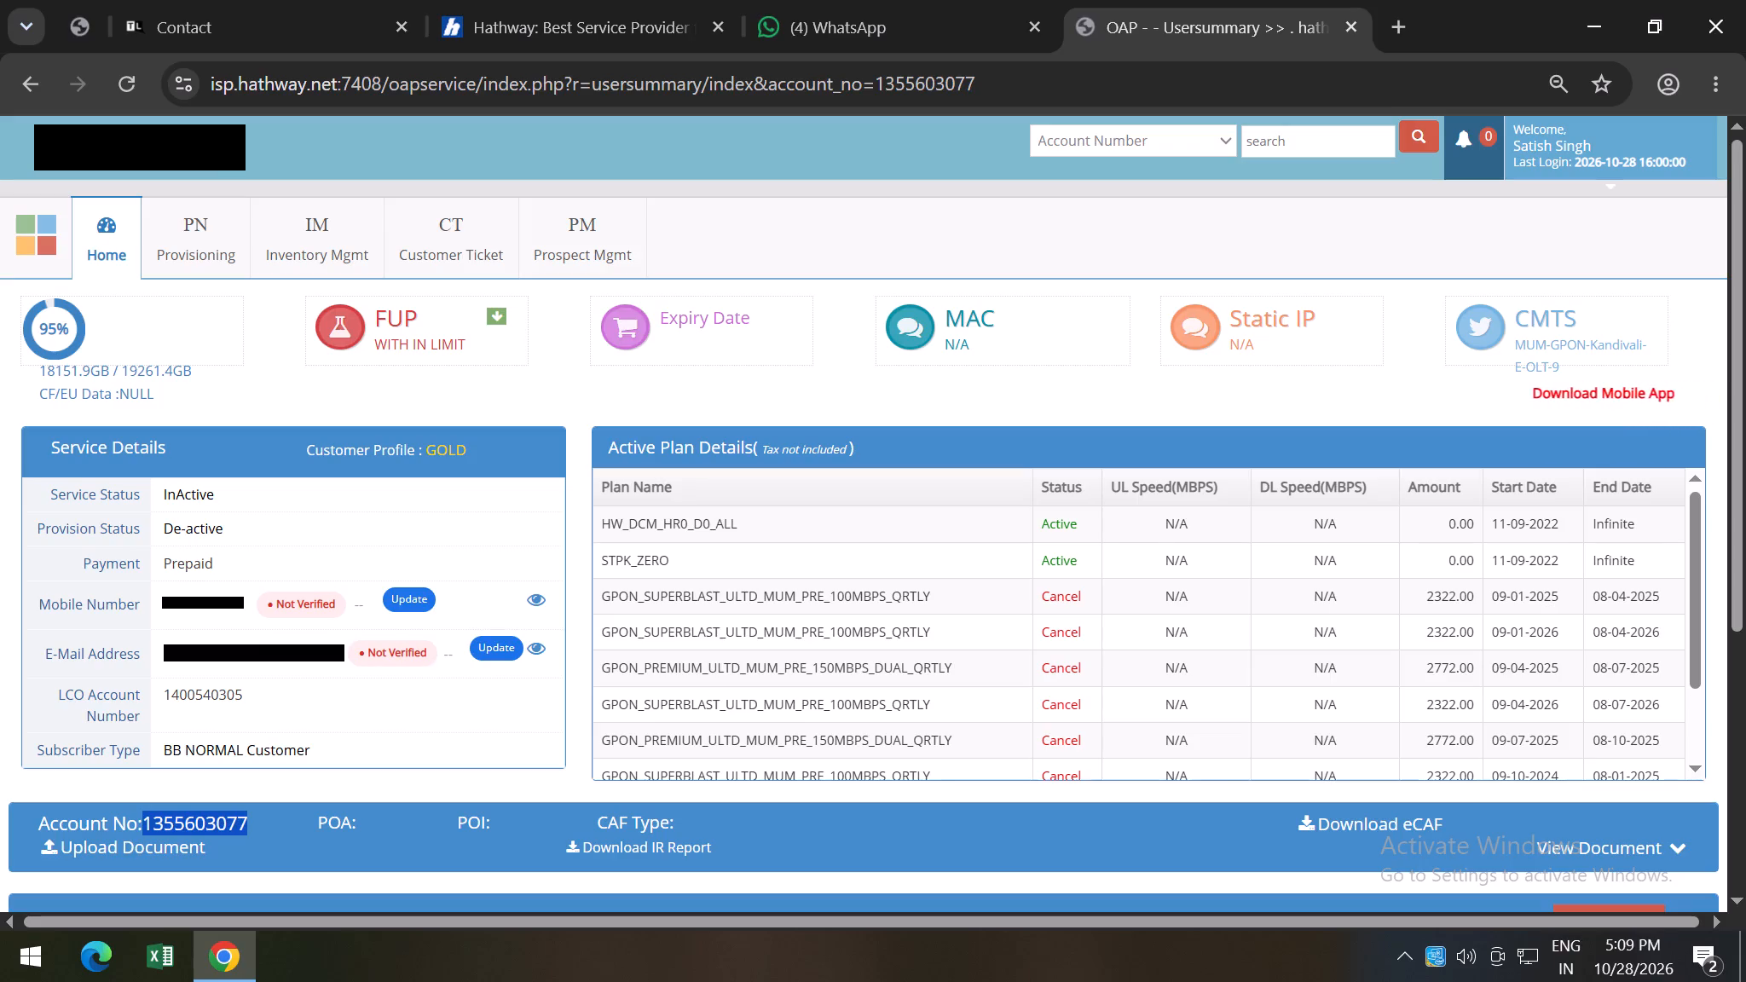
{"action": "key", "text": "ctrl+c"}
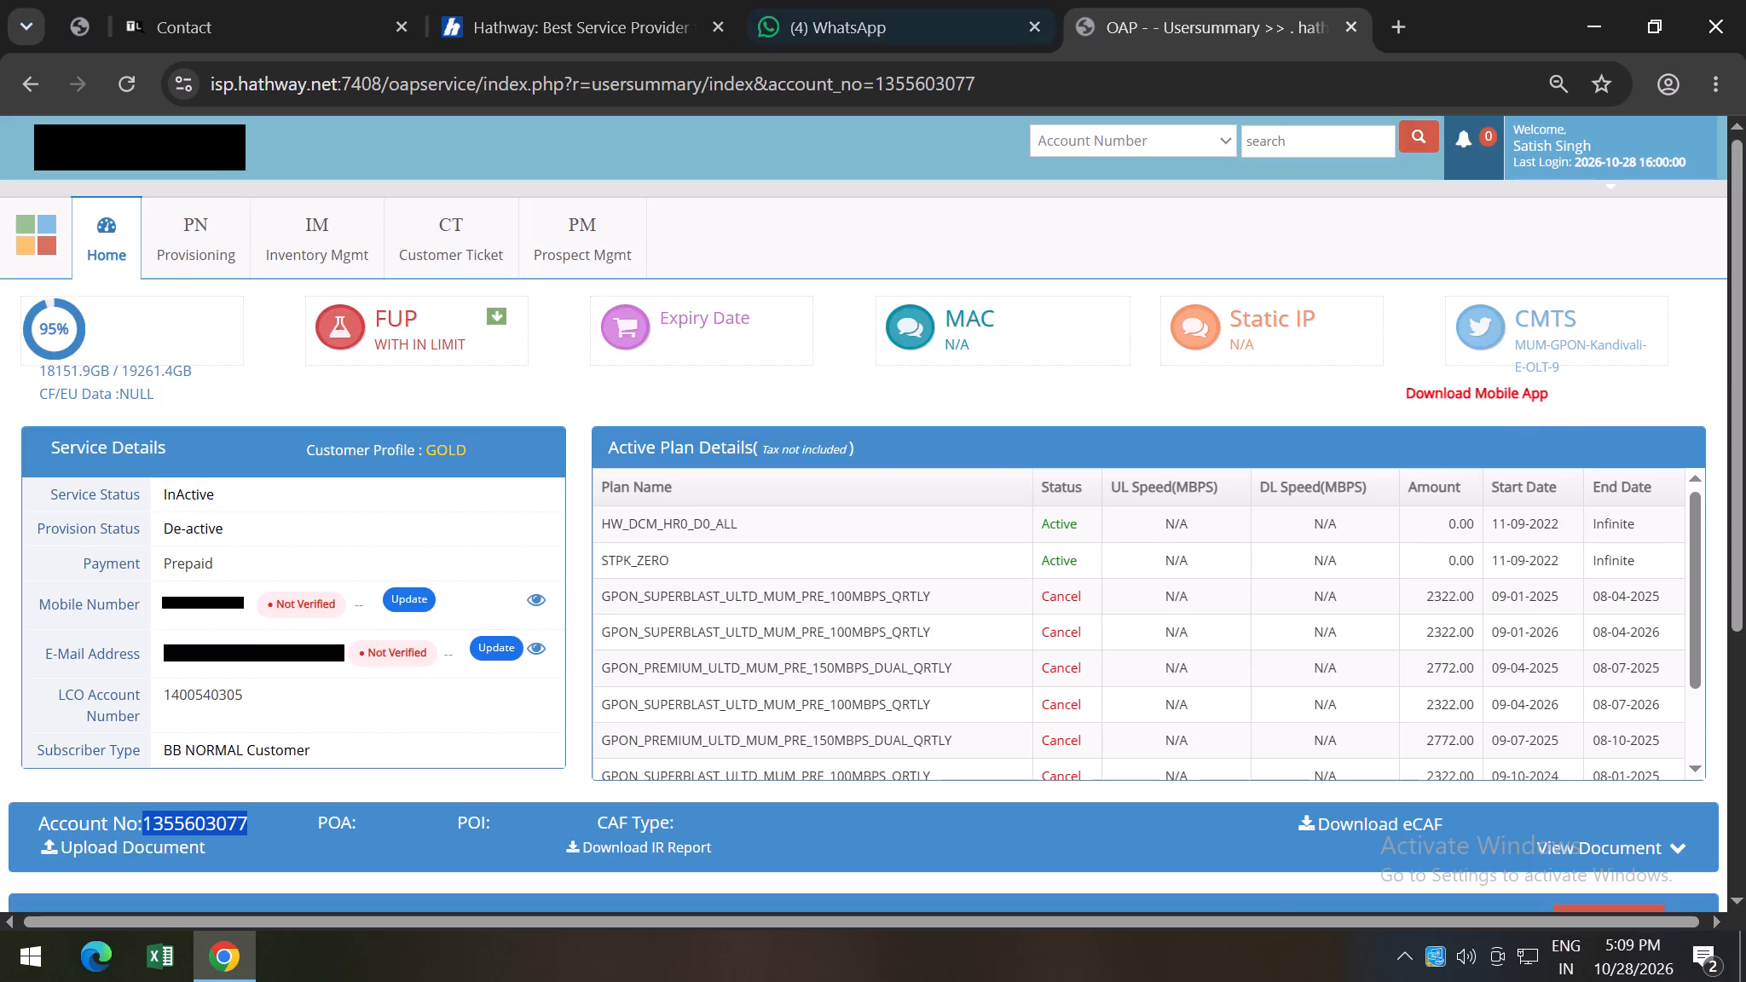
{"action": "left_click_drag", "start_coordinate": [512, 26], "coordinate": [501, 28]}
{"action": "left_click", "coordinate": [619, 367]}
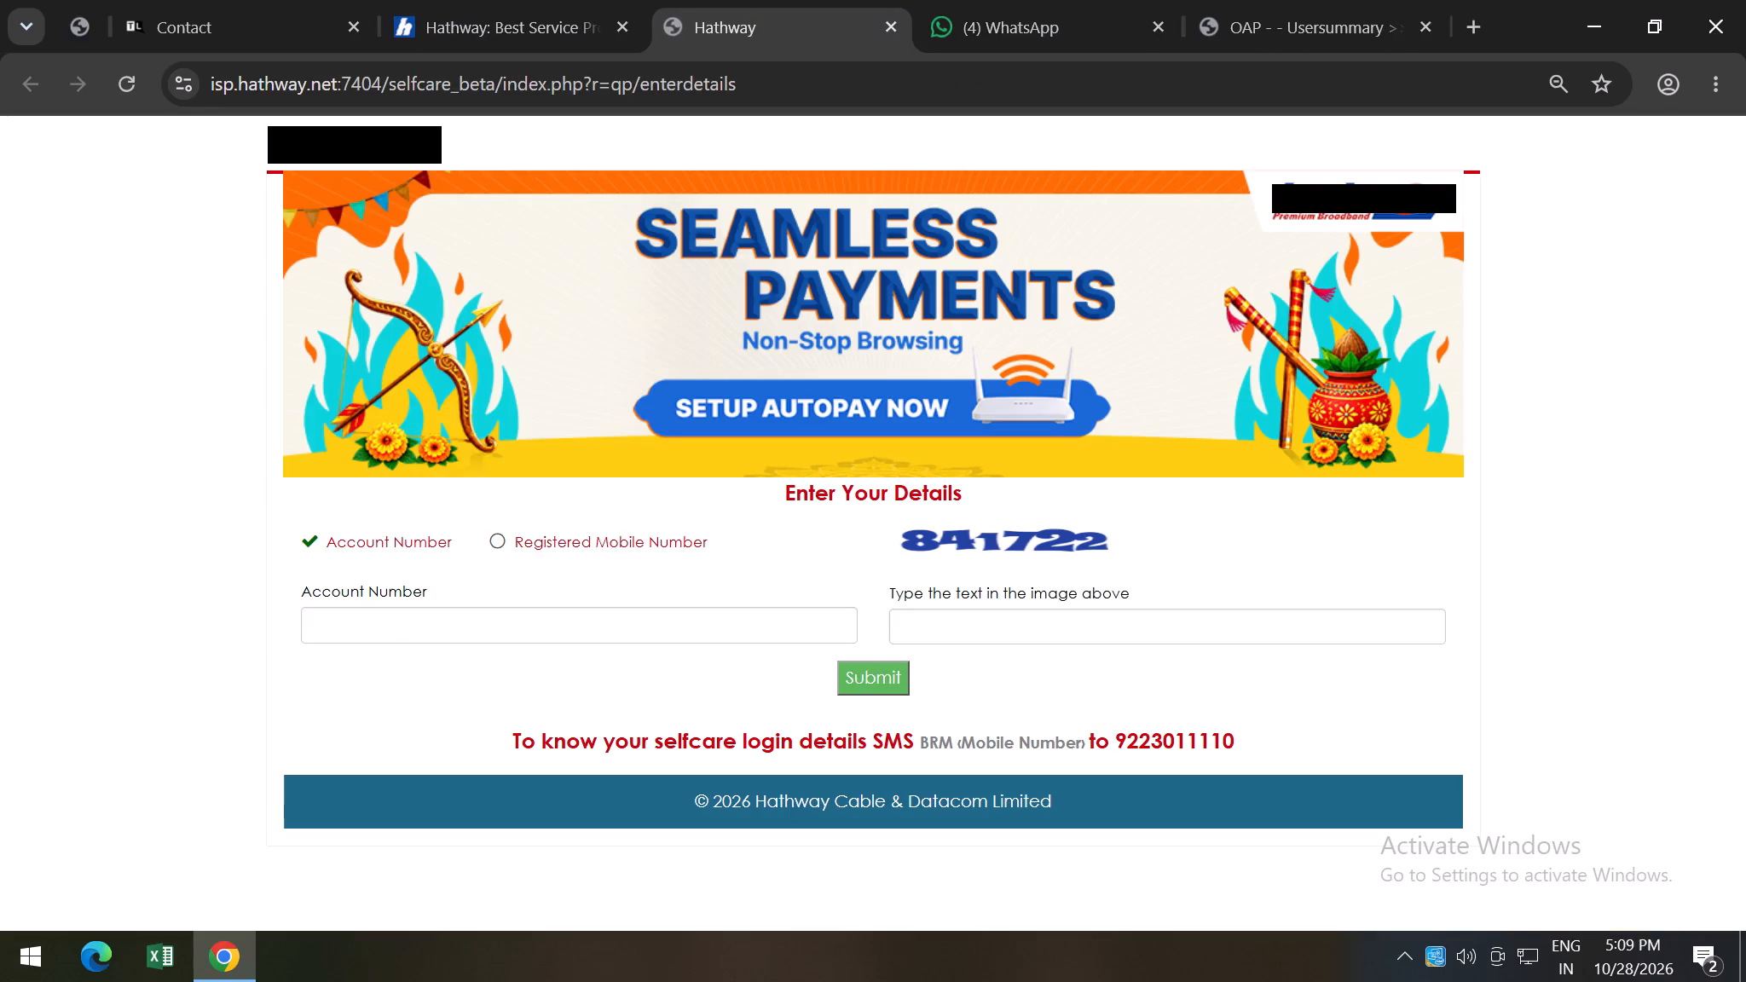
{"action": "left_click", "coordinate": [409, 622]}
{"action": "key", "text": "ctrl+v"}
{"action": "left_click", "coordinate": [940, 618]}
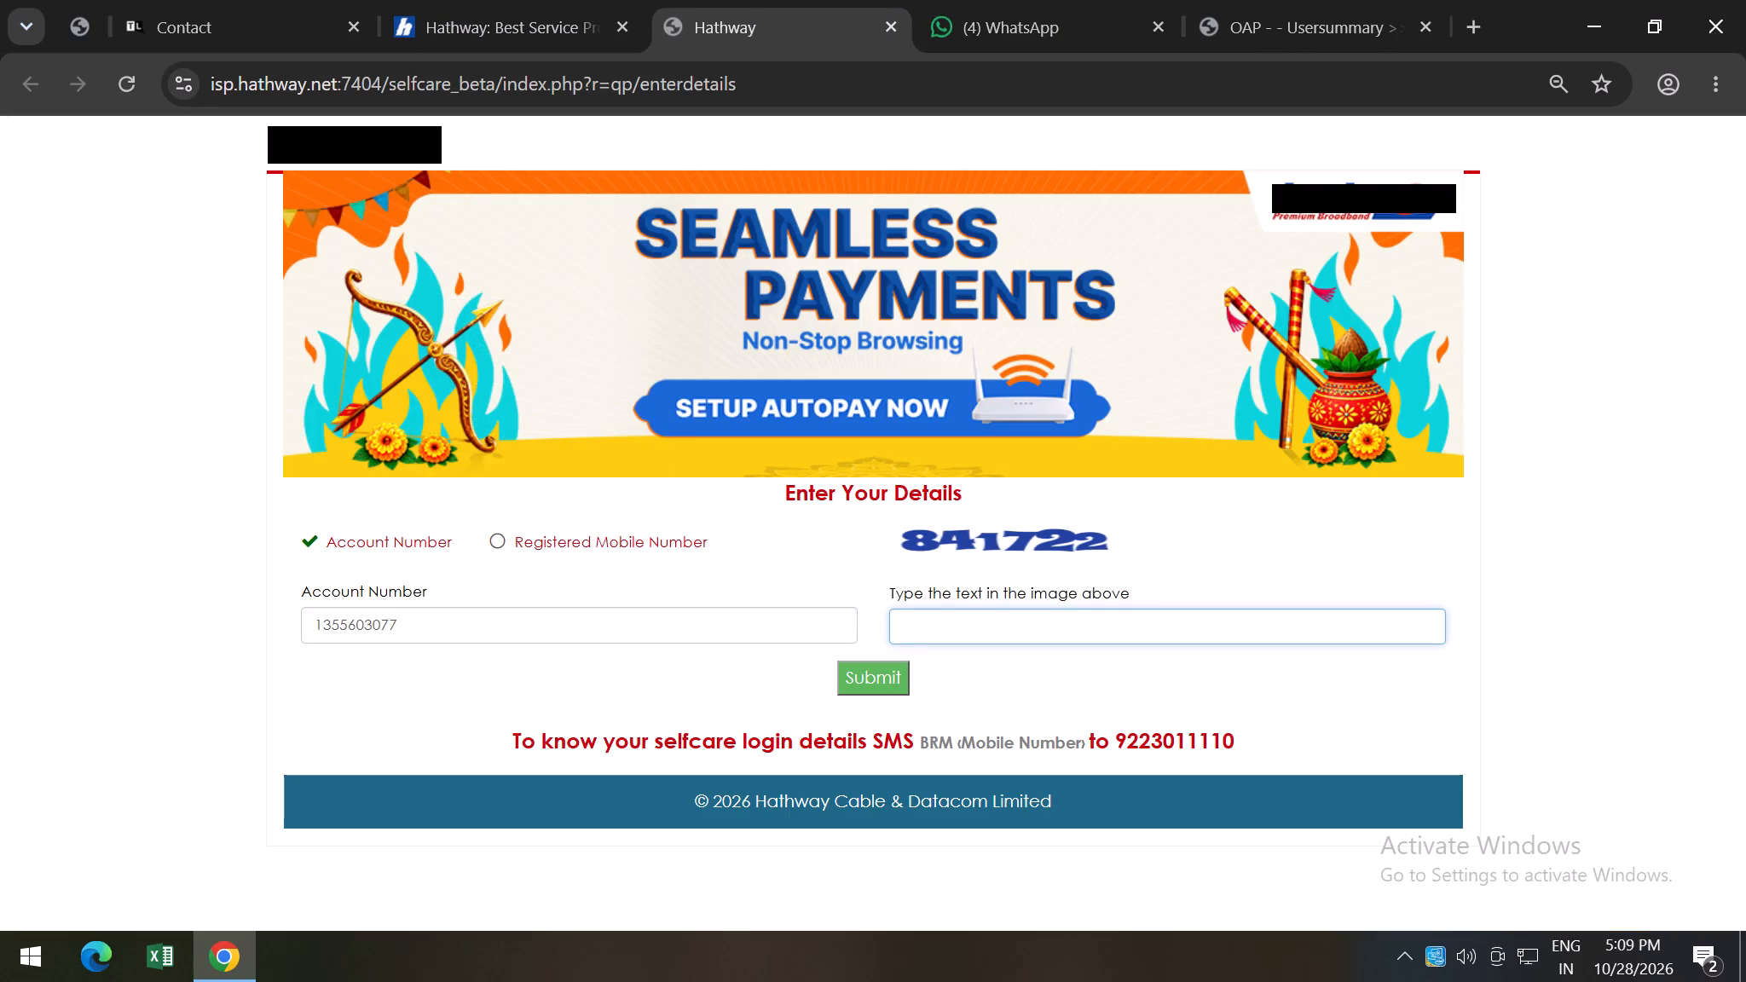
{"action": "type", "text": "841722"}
{"action": "left_click", "coordinate": [871, 679]}
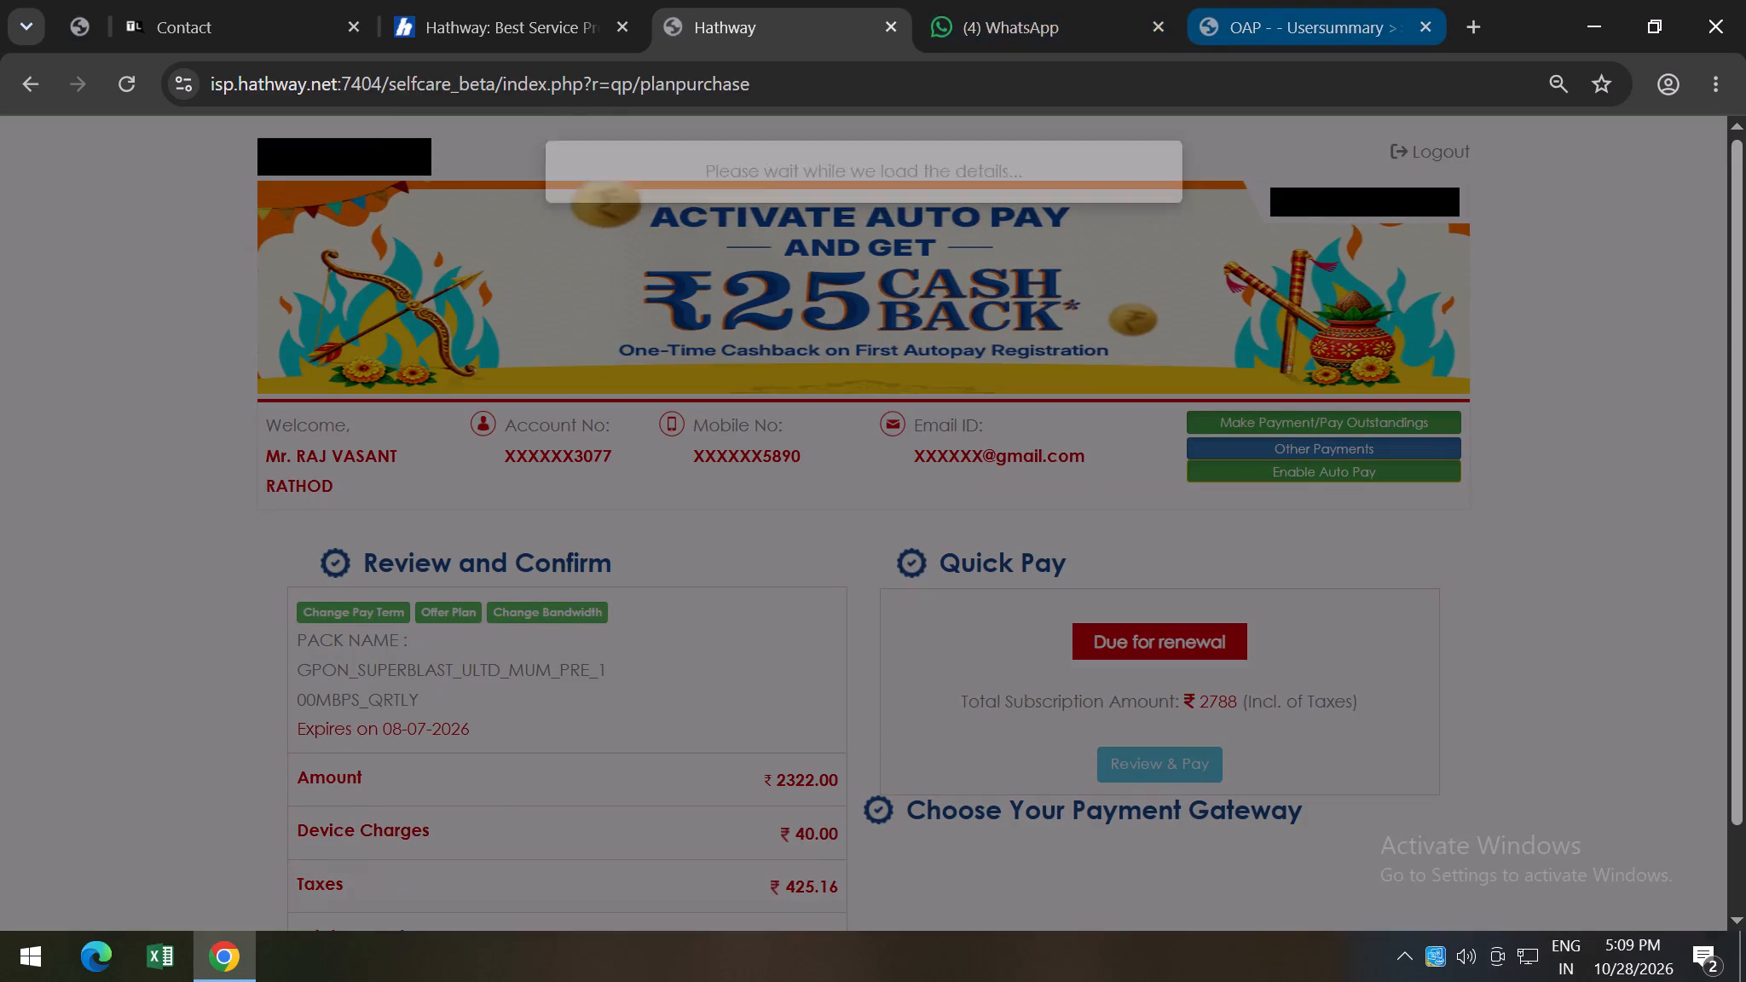
Copy the customer's mobile number from the Service Details in the OAP portal.
{"action": "left_click", "coordinate": [1205, 0]}
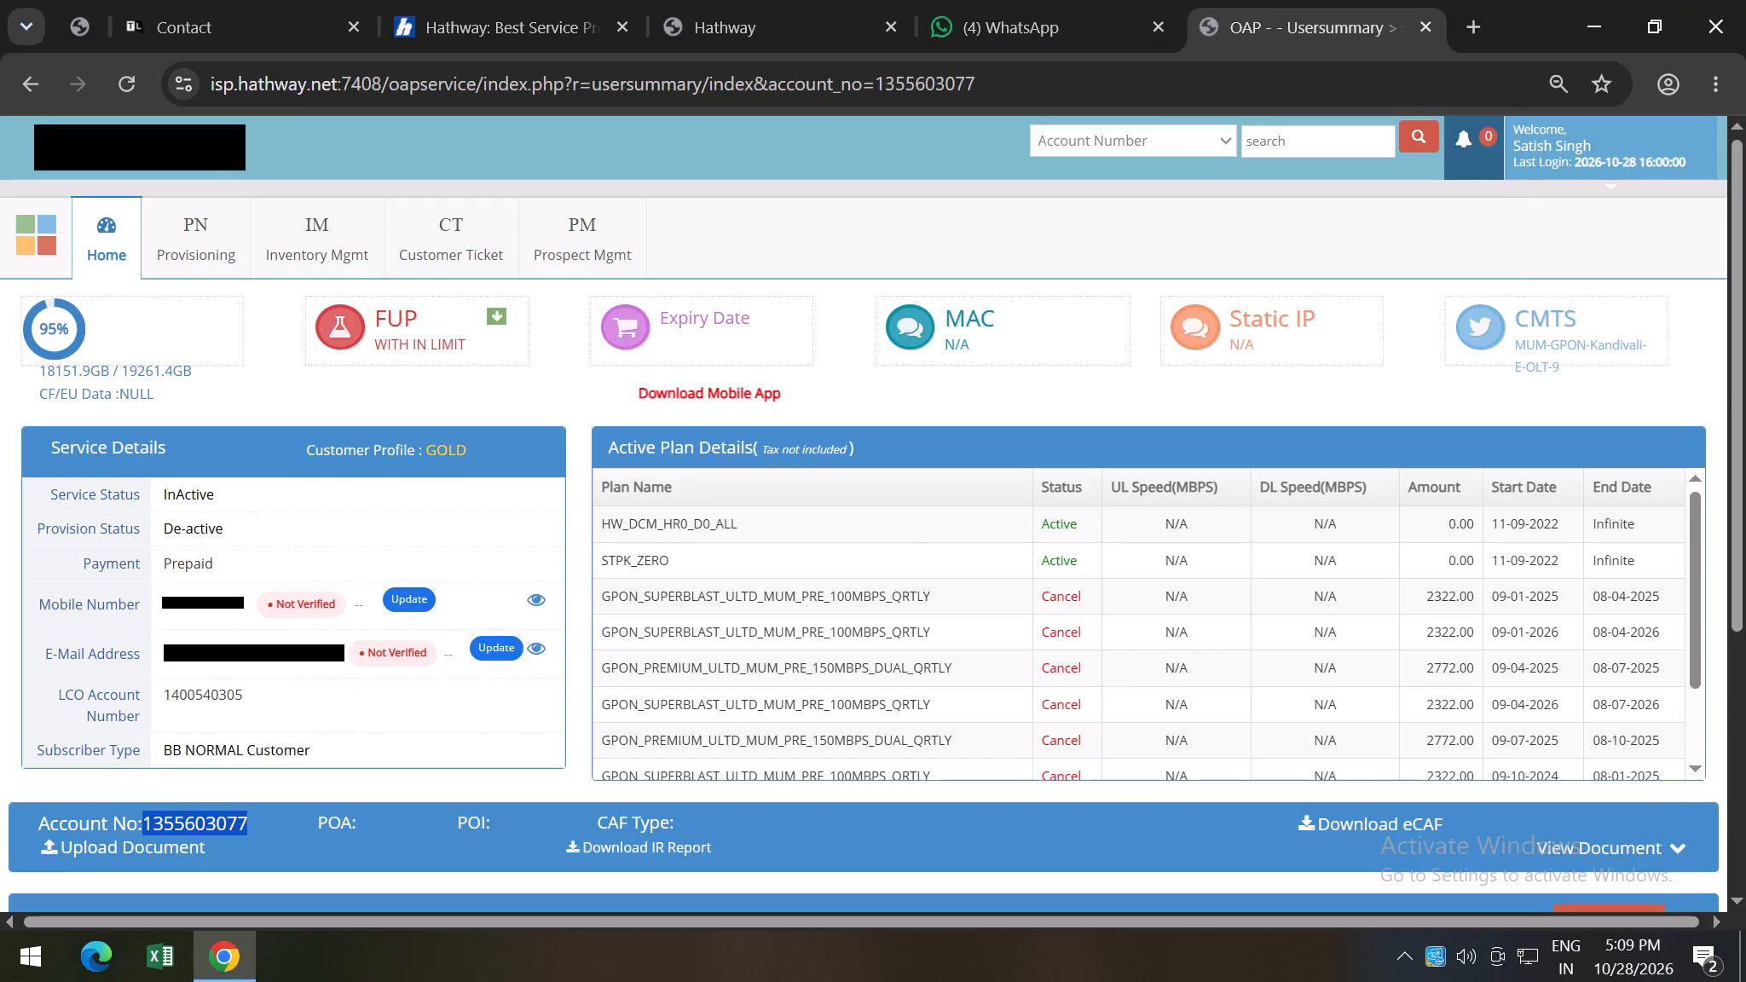
{"action": "double_click", "coordinate": [210, 609]}
{"action": "key", "text": "ctrl+c"}
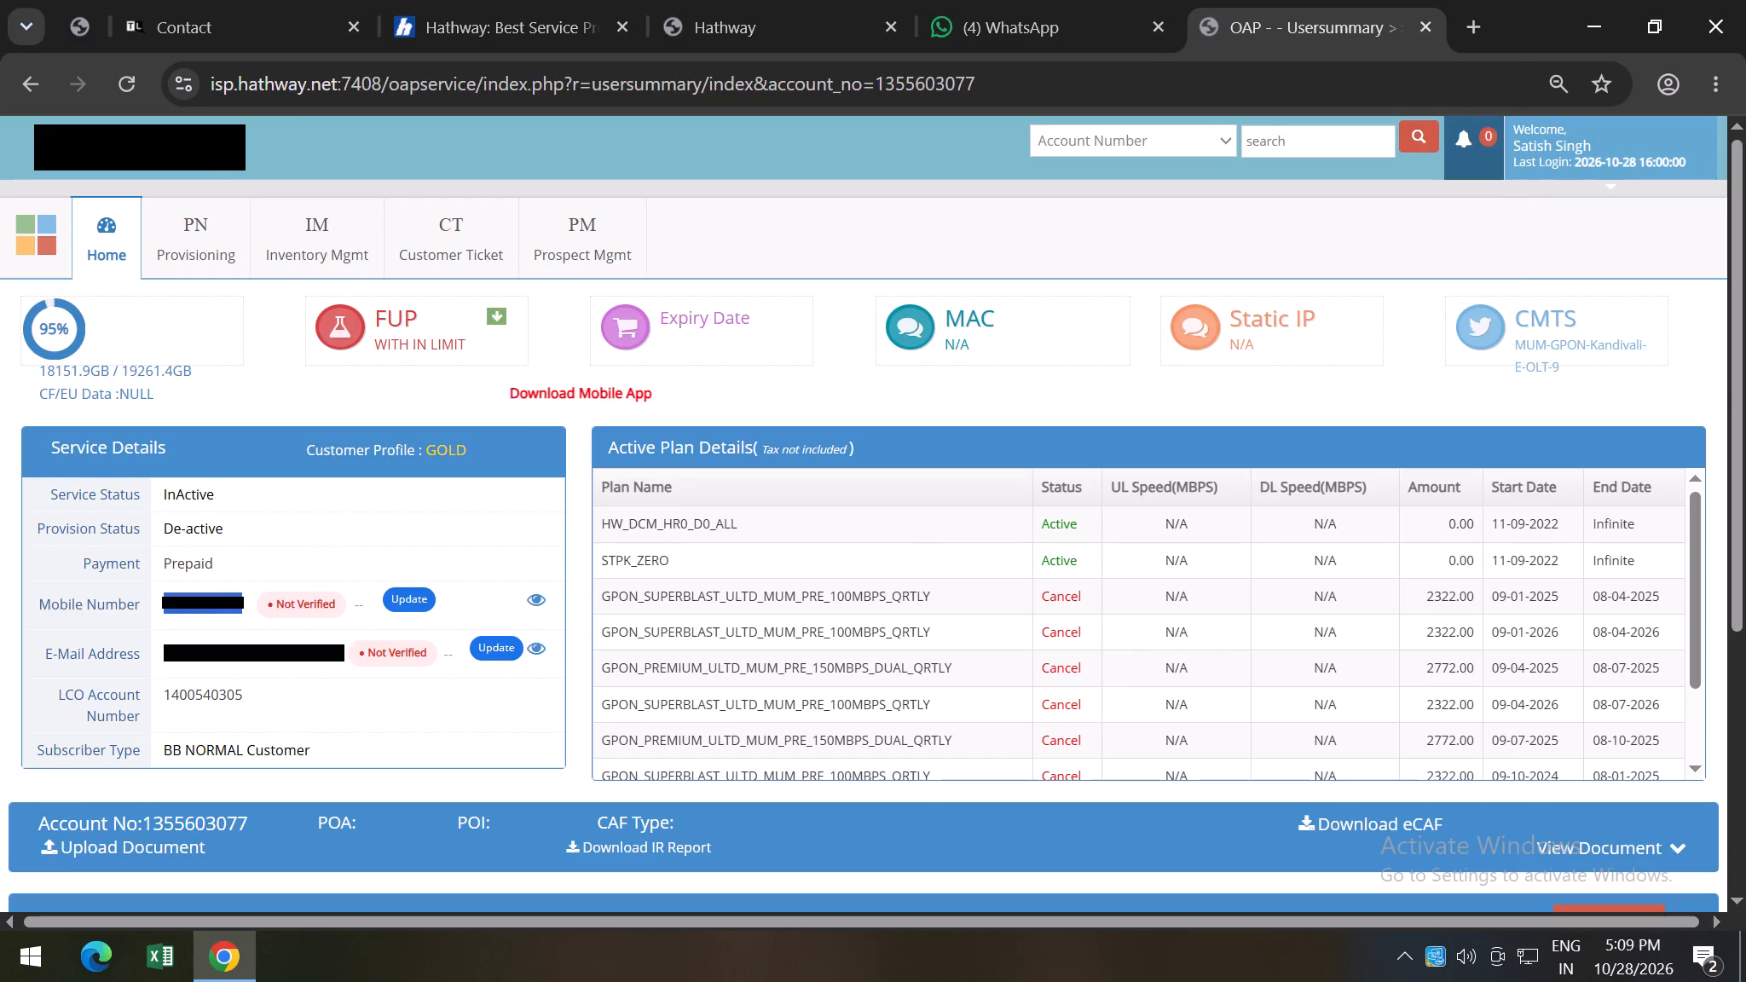
Choose Make Payment/Pay Outstandings on the Hathway payment page and change the payment gateway to Smart UPI.
{"action": "left_click", "coordinate": [763, 0]}
{"action": "left_click", "coordinate": [1337, 416]}
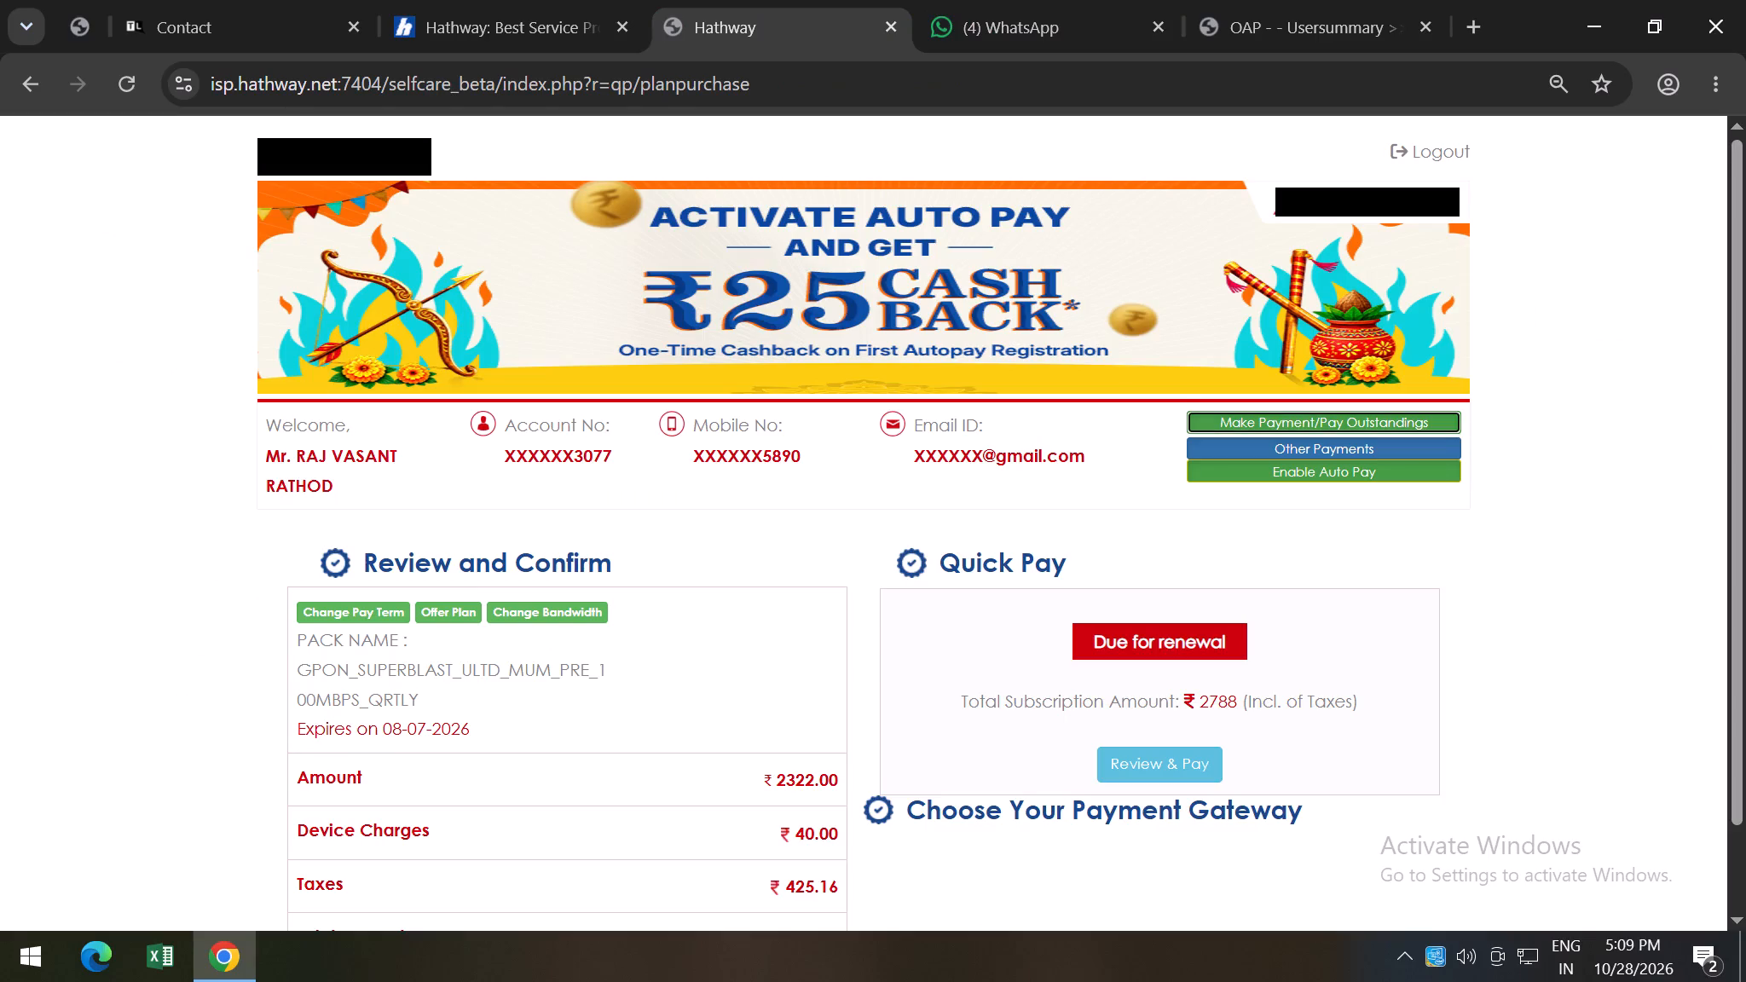
{"action": "scroll", "coordinate": [878, 654], "scroll_direction": "down", "scroll_amount": 5}
{"action": "left_click", "coordinate": [612, 735]}
{"action": "left_click", "coordinate": [846, 808]}
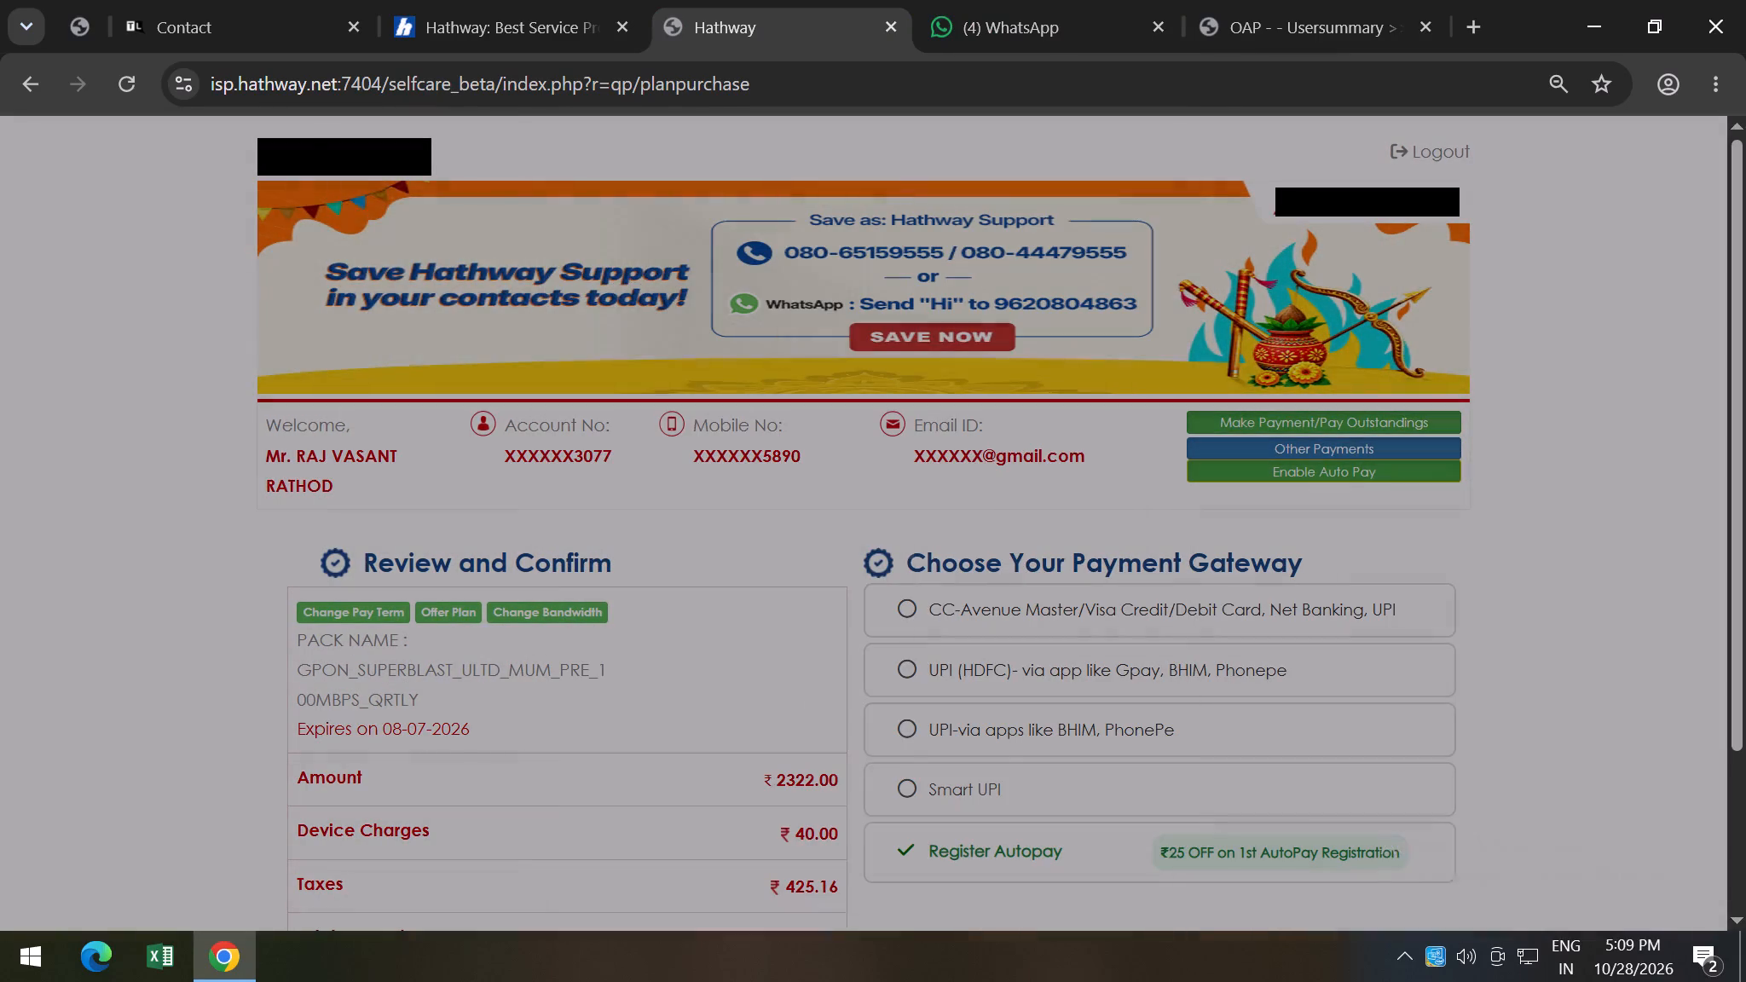
{"action": "left_click", "coordinate": [907, 780]}
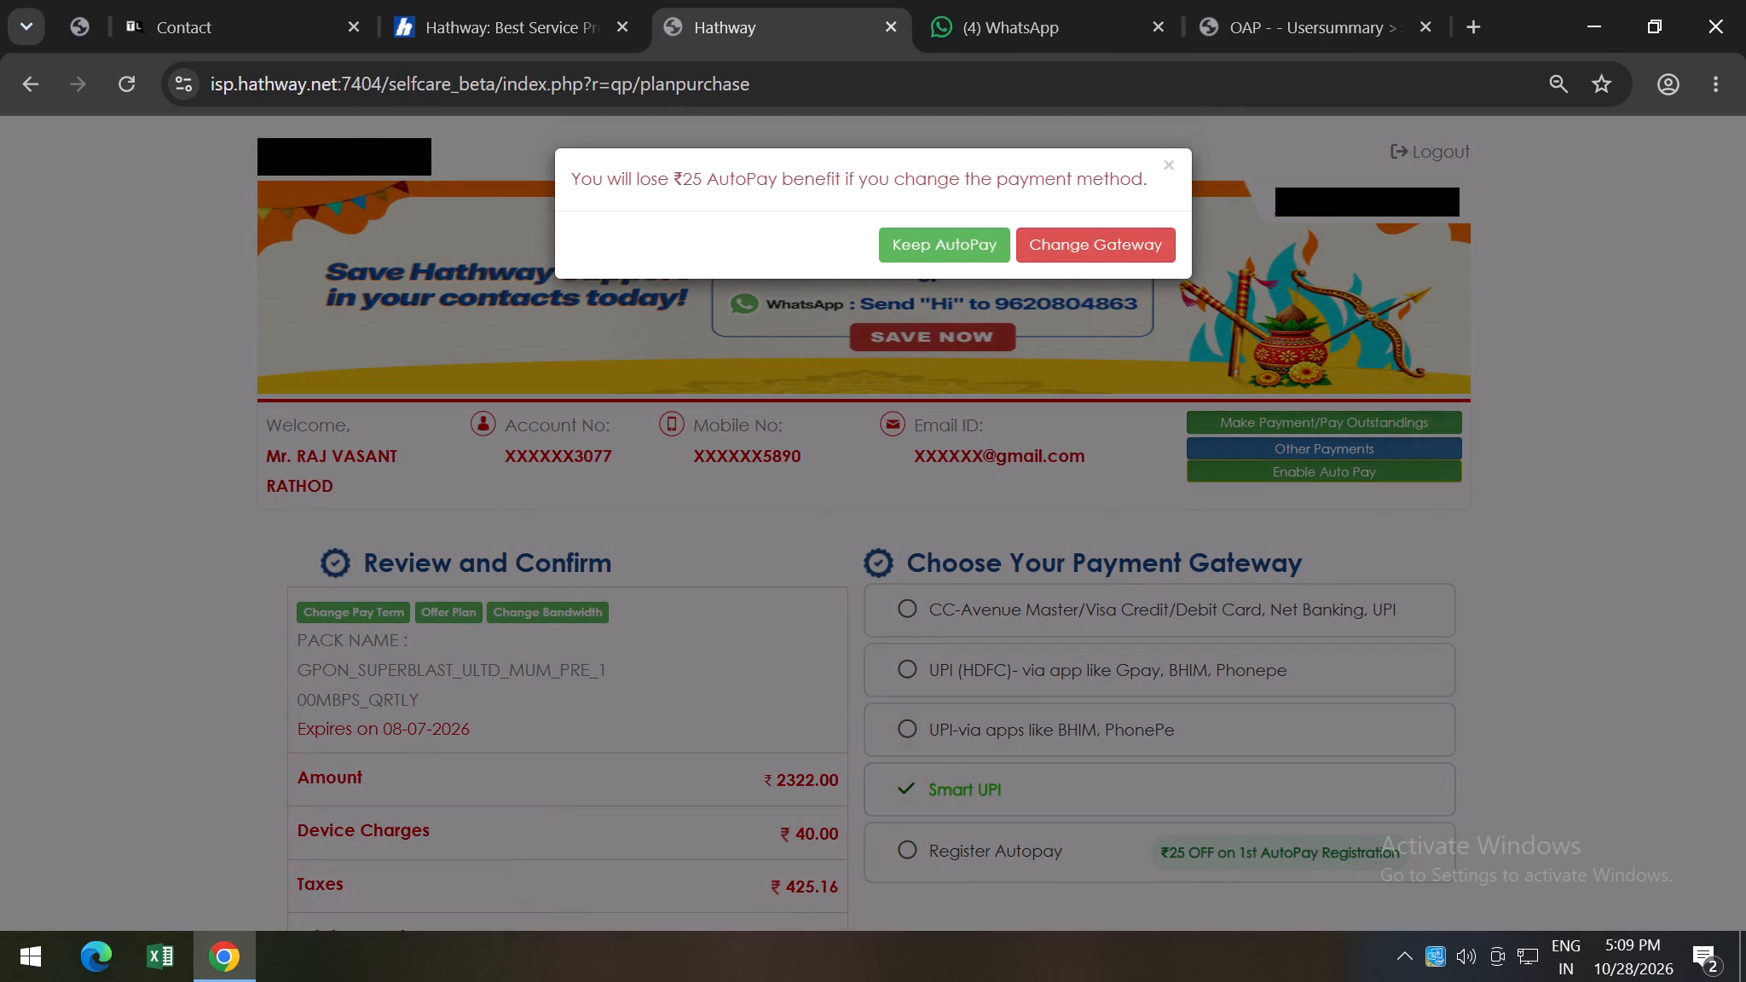
{"action": "scroll", "coordinate": [1029, 593], "scroll_direction": "down", "scroll_amount": 1}
{"action": "left_click", "coordinate": [1117, 252]}
Enter 470 as the Make Payment/Pay Outstanding amount and proceed with the Smart UPI payment.
{"action": "scroll", "coordinate": [1116, 534], "scroll_direction": "down", "scroll_amount": 6}
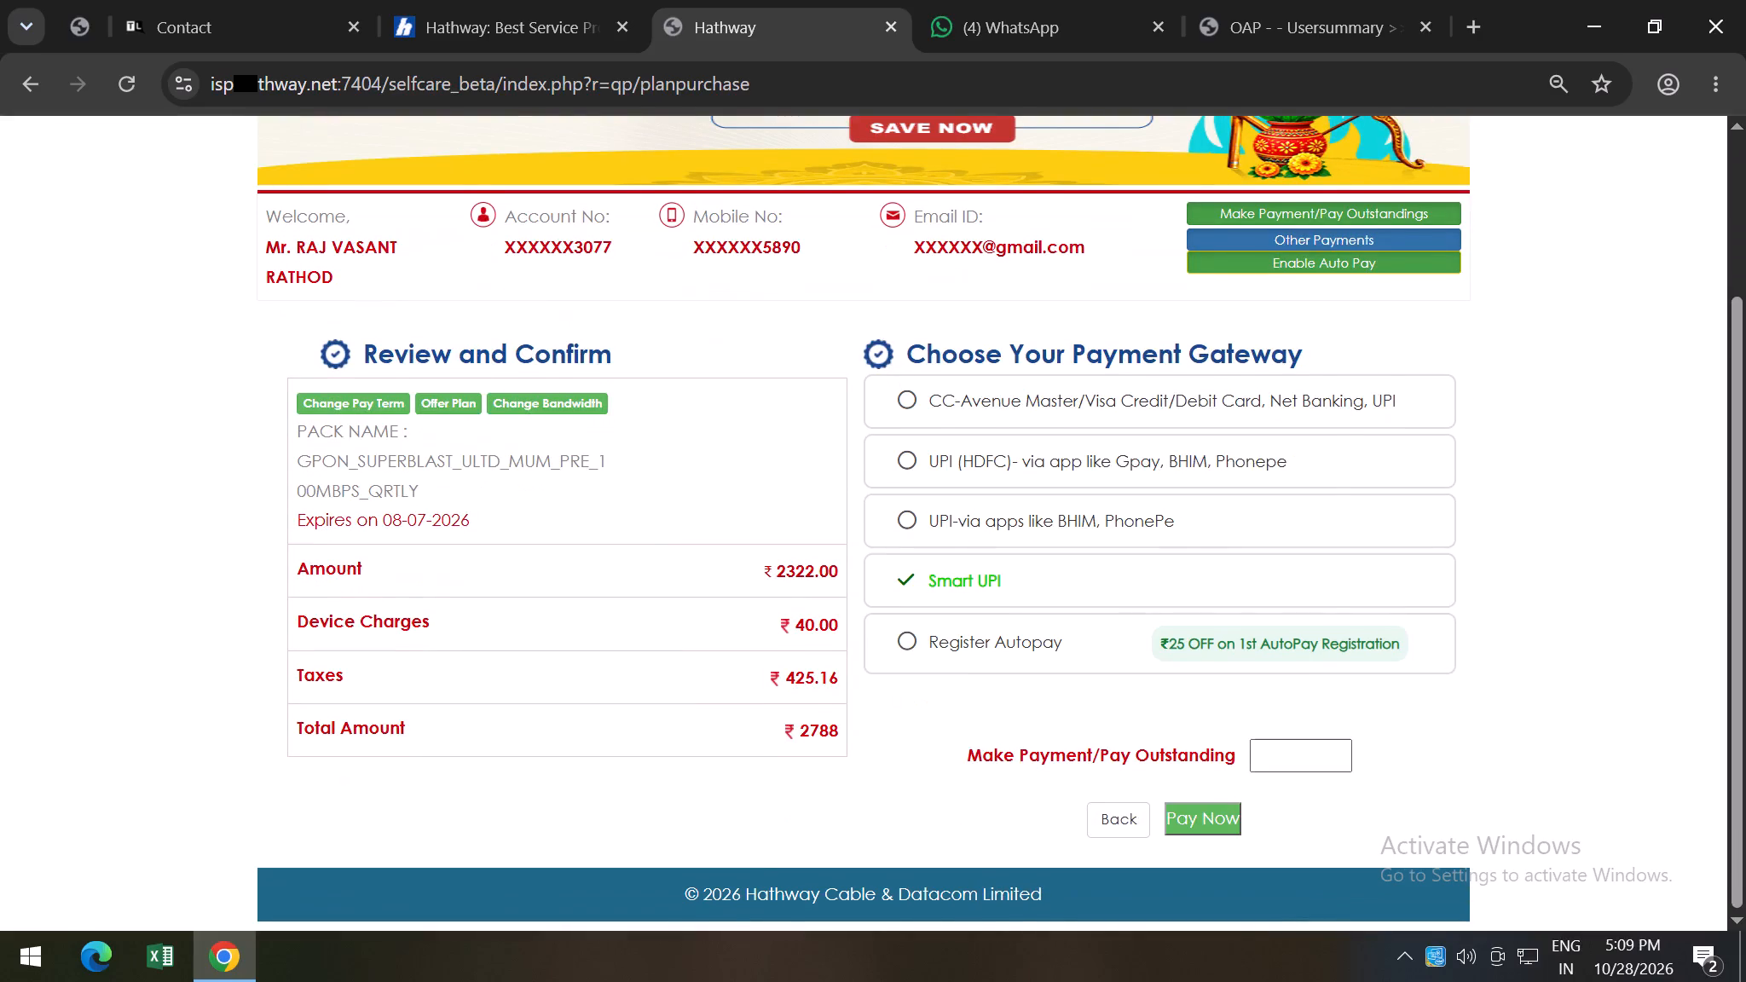
{"action": "left_click", "coordinate": [1292, 739]}
{"action": "left_click", "coordinate": [1147, 470]}
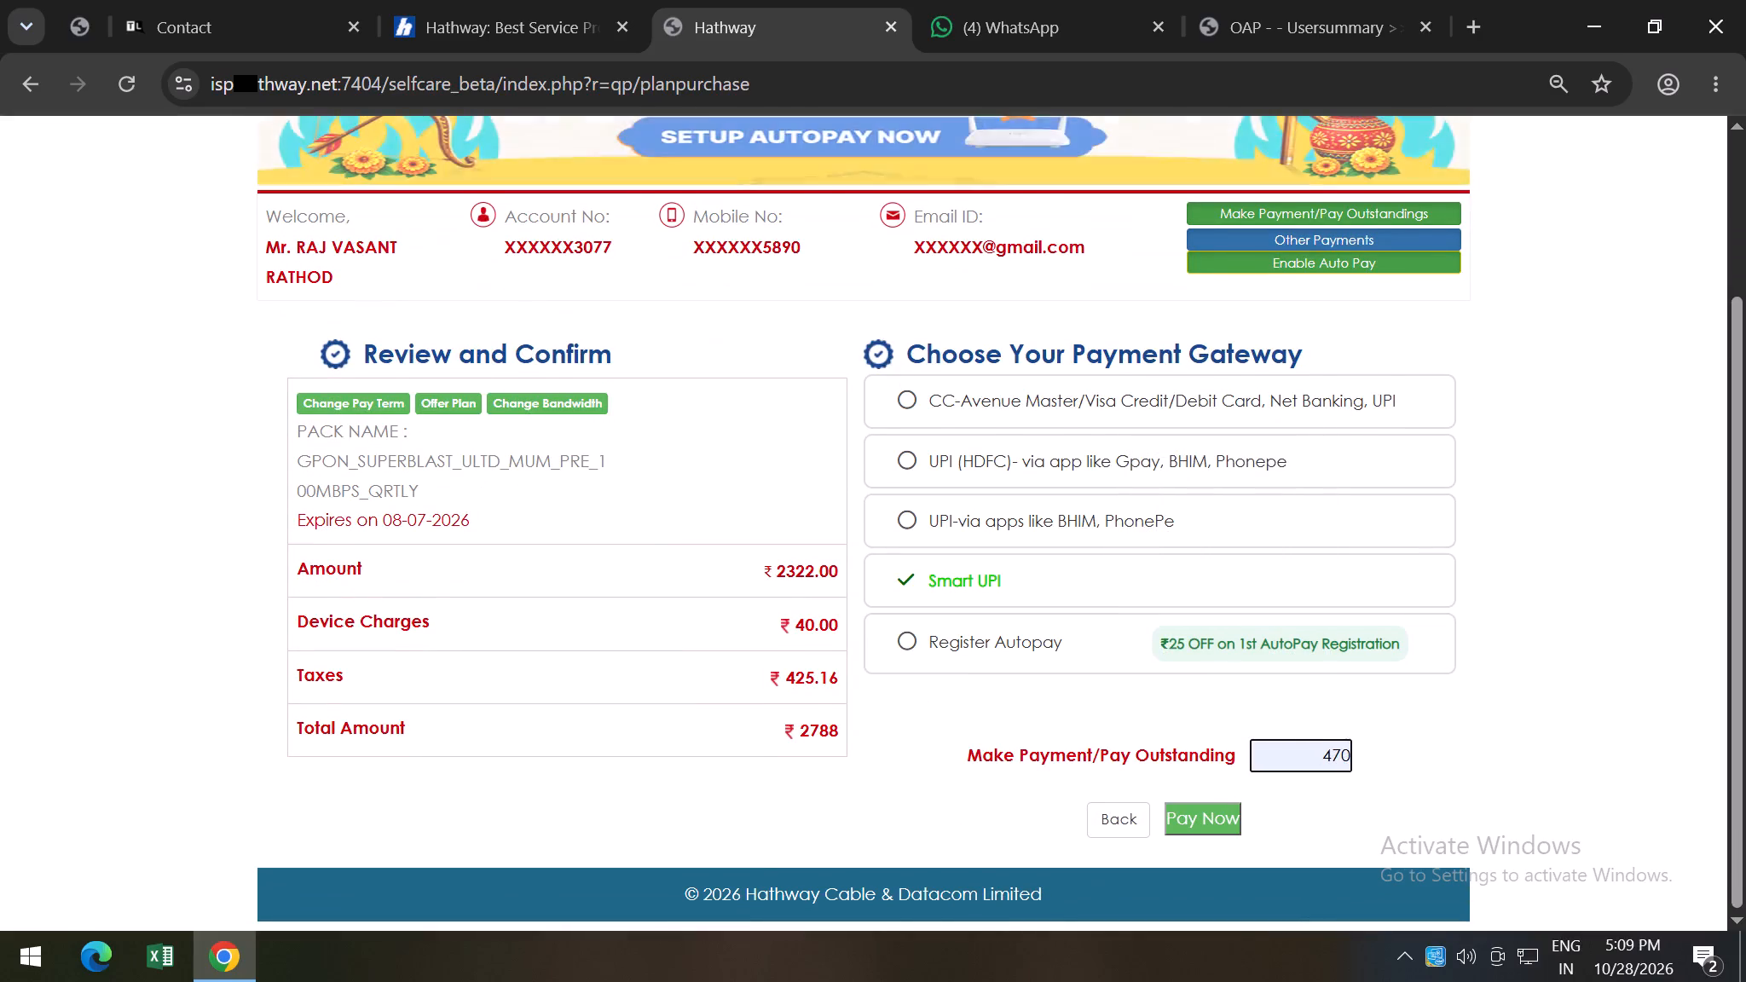
{"action": "left_click", "coordinate": [1217, 819]}
{"action": "left_click", "coordinate": [1027, 263]}
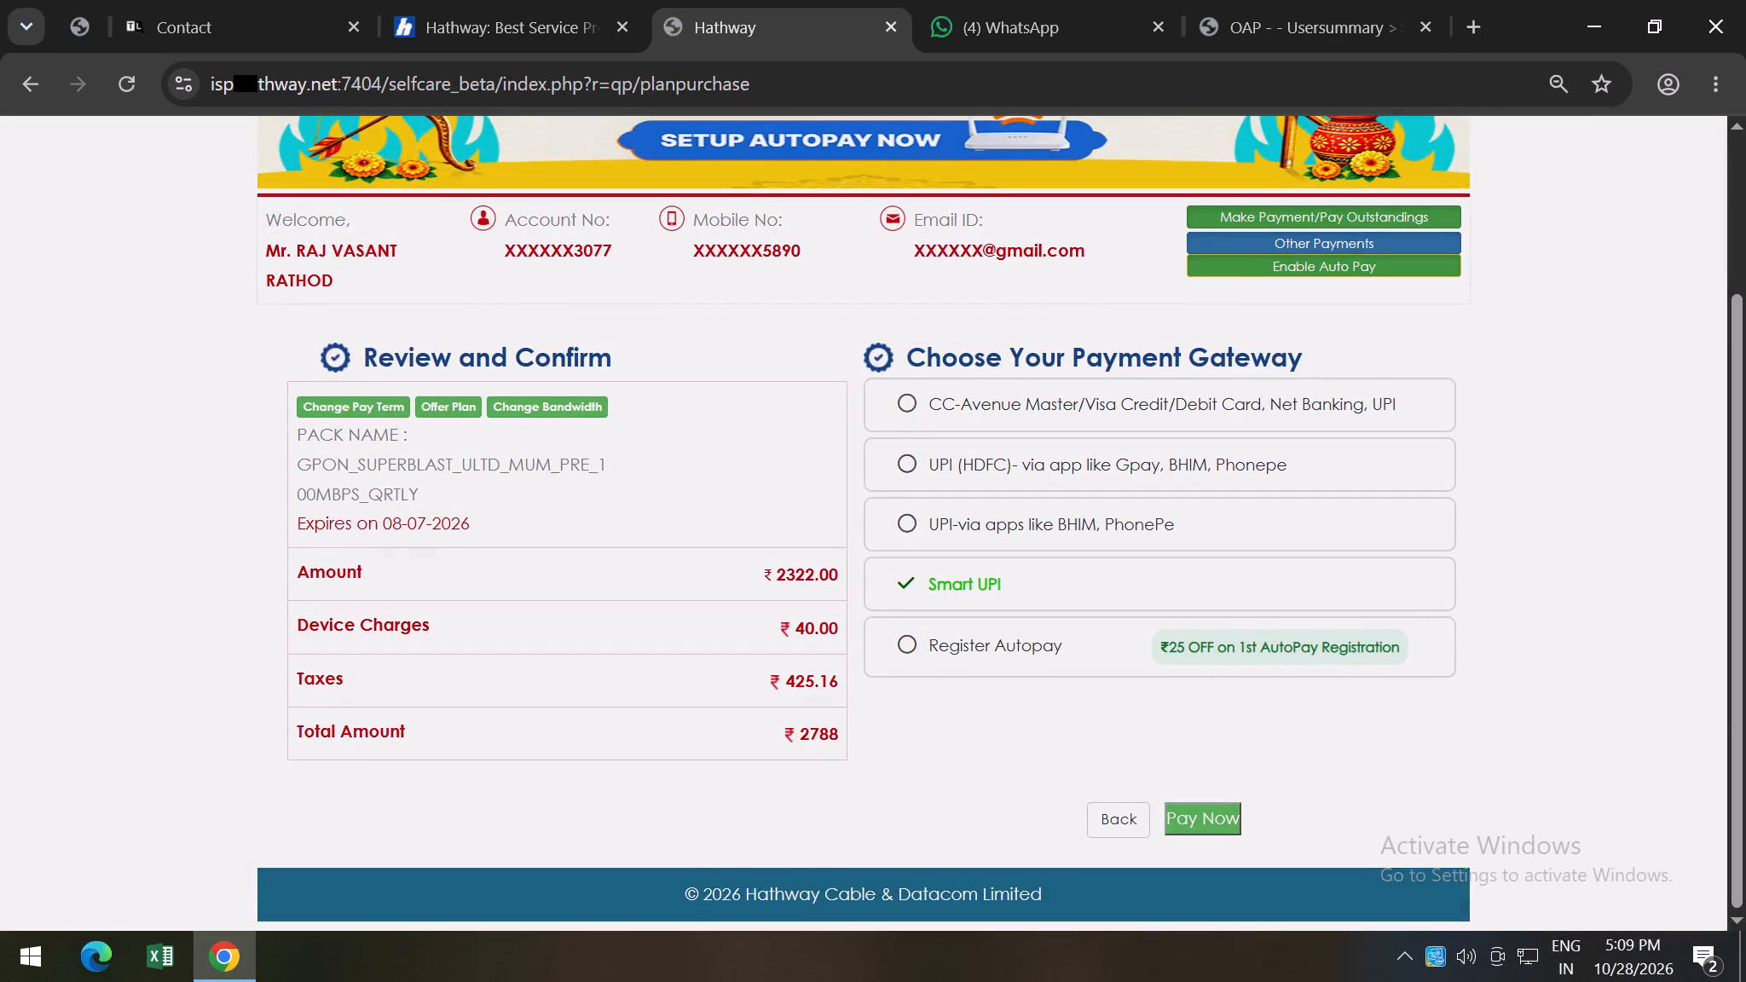
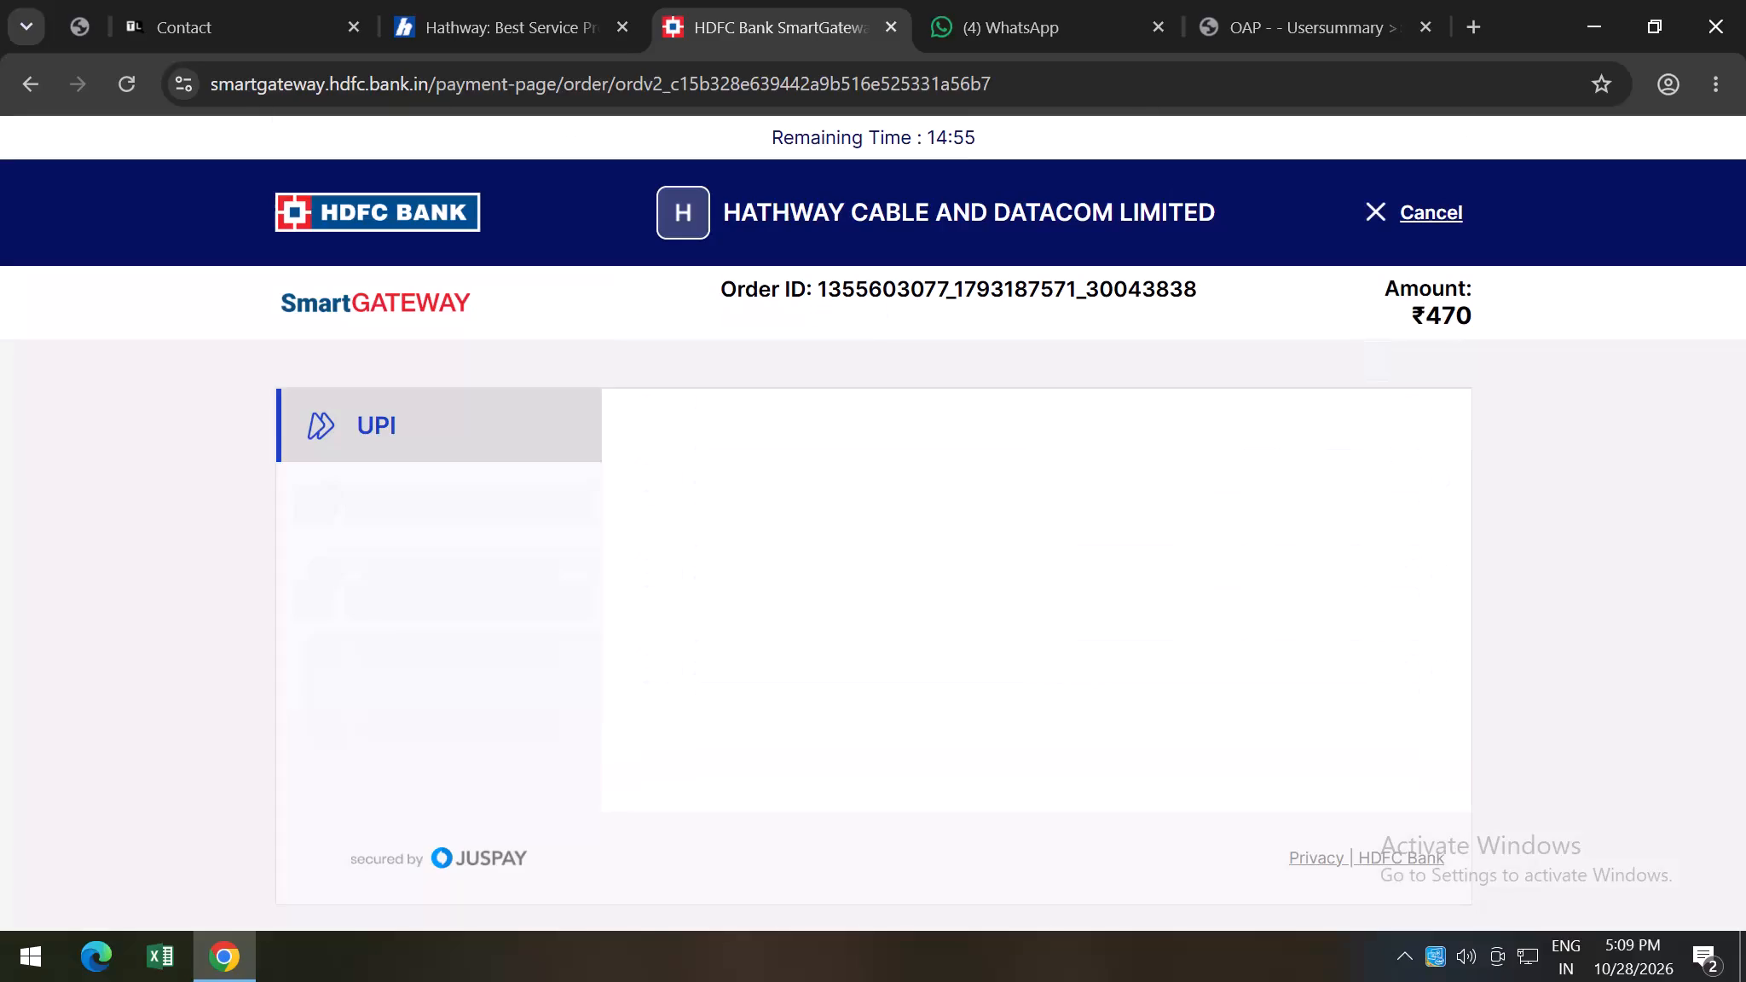
Paste the copied mobile number into the UPI ID field, verify it and proceed to send the ₹470 UPI collect request.
{"action": "scroll", "coordinate": [754, 621], "scroll_direction": "down", "scroll_amount": 1}
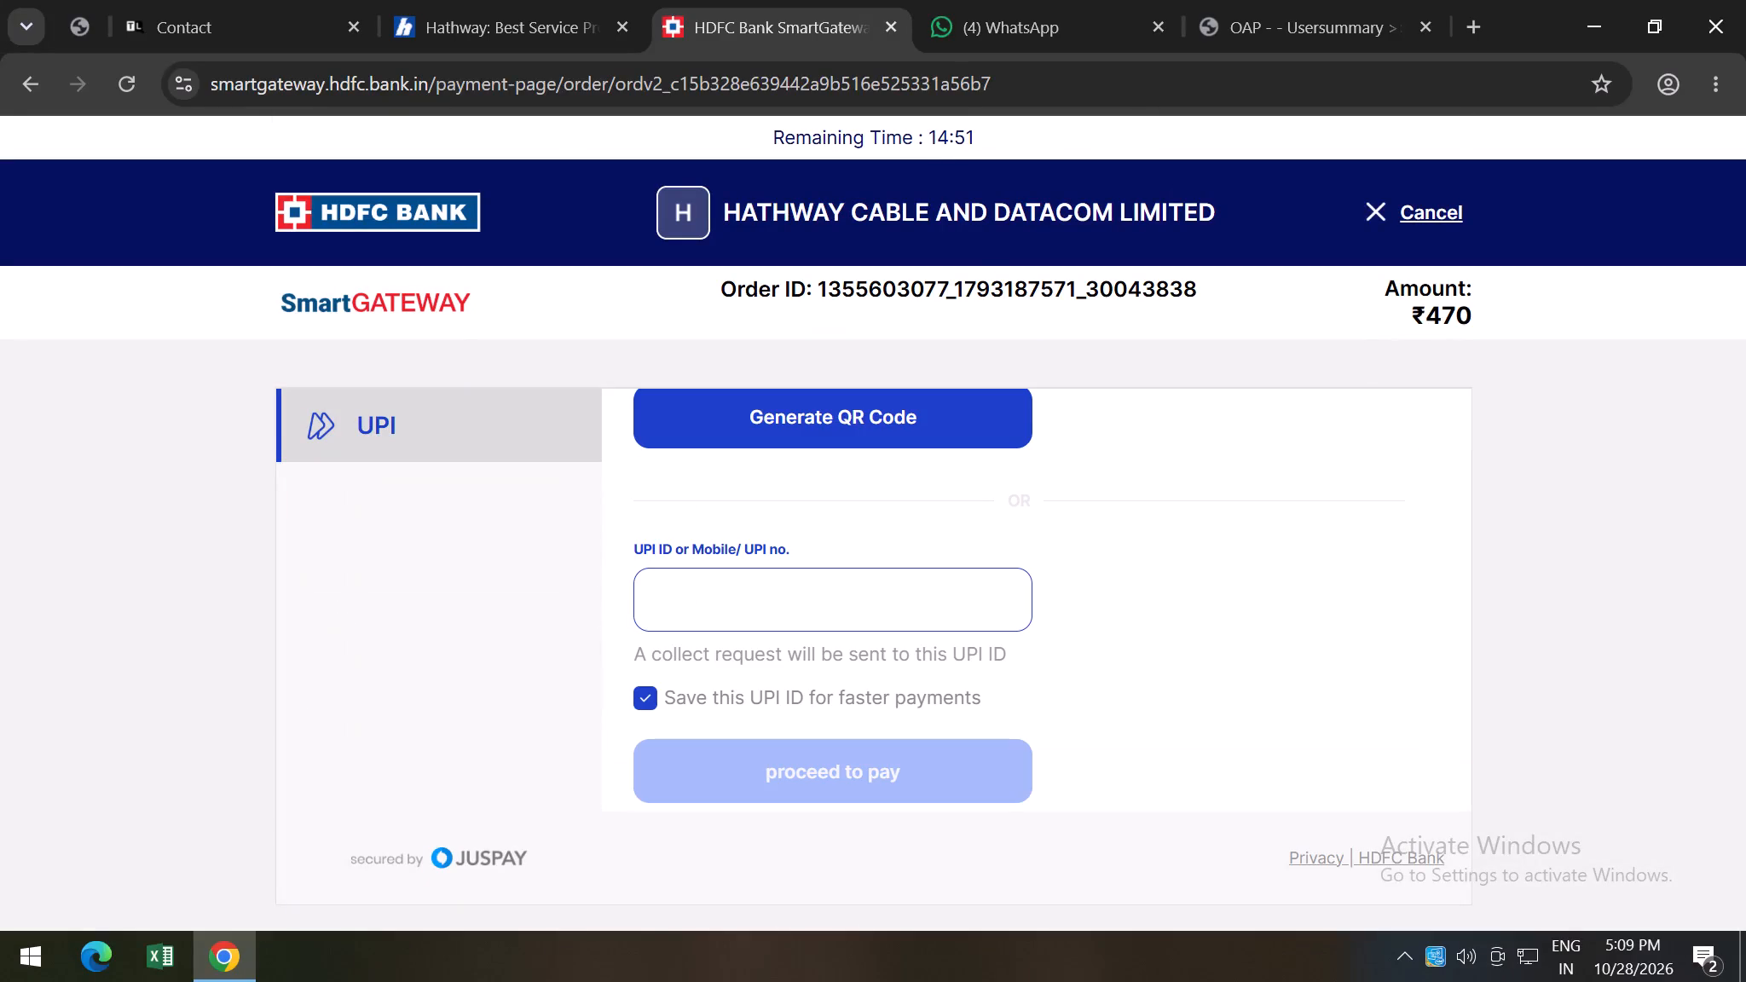
{"action": "left_click", "coordinate": [733, 611]}
{"action": "key", "text": "ctrl+v"}
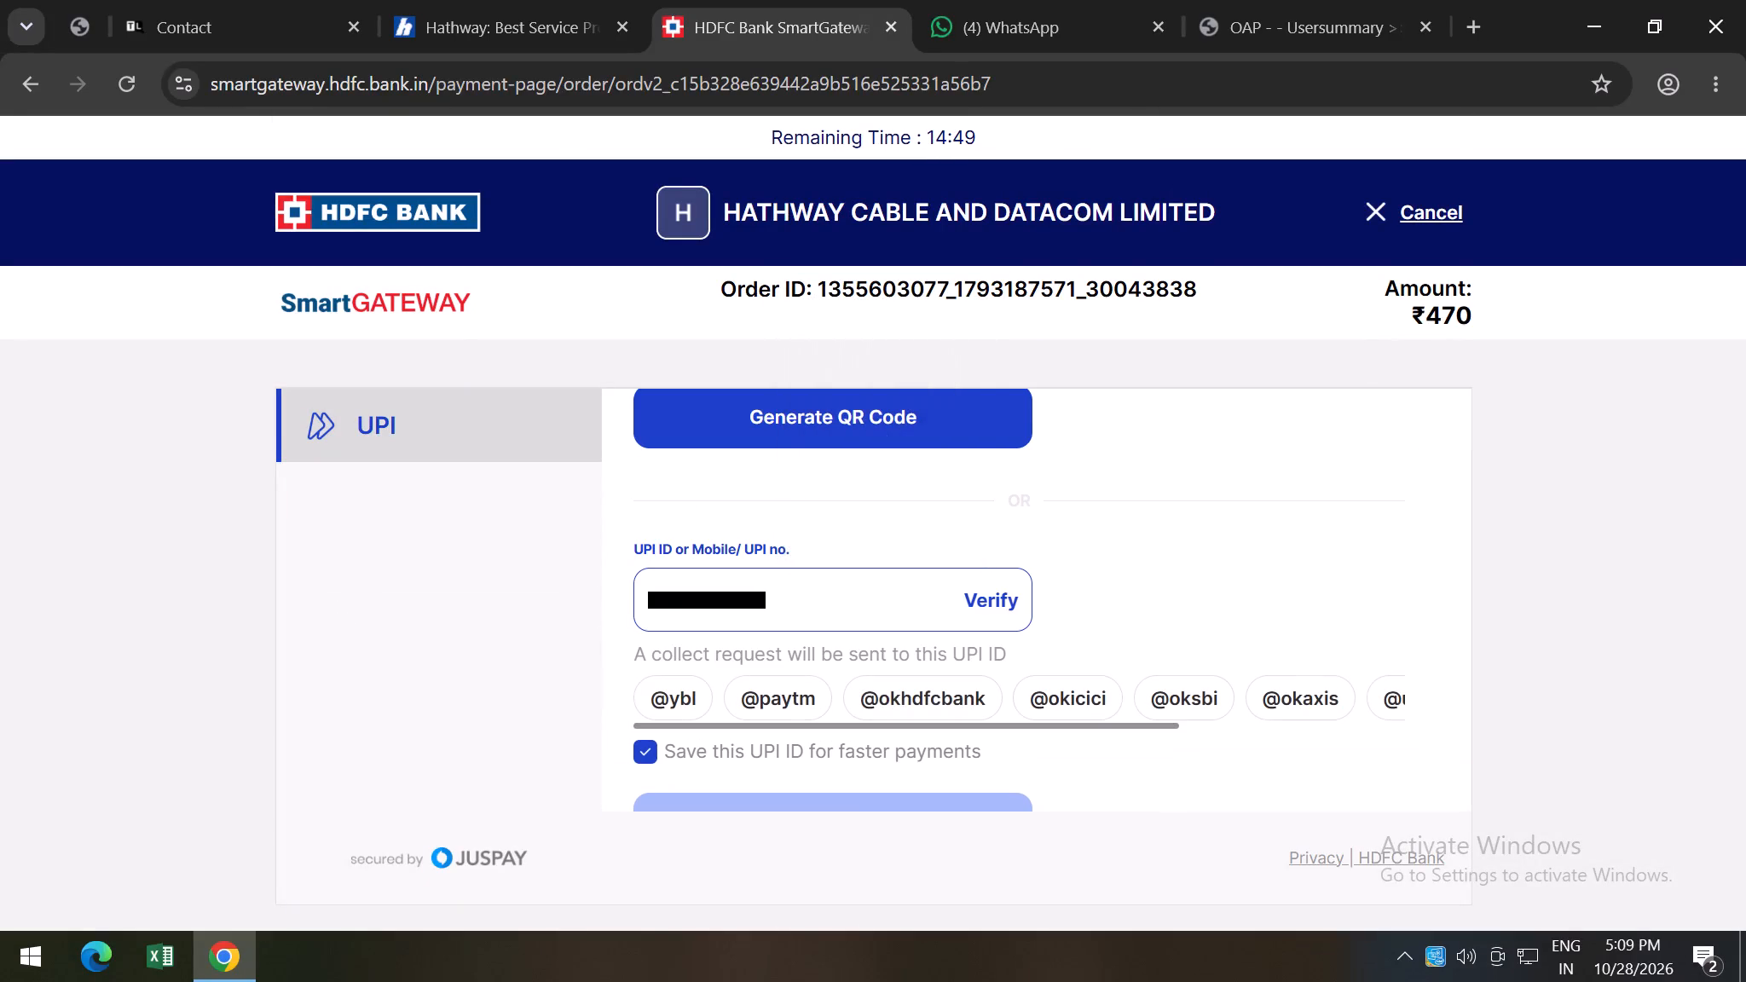
{"action": "left_click", "coordinate": [961, 606]}
{"action": "left_click", "coordinate": [984, 600]}
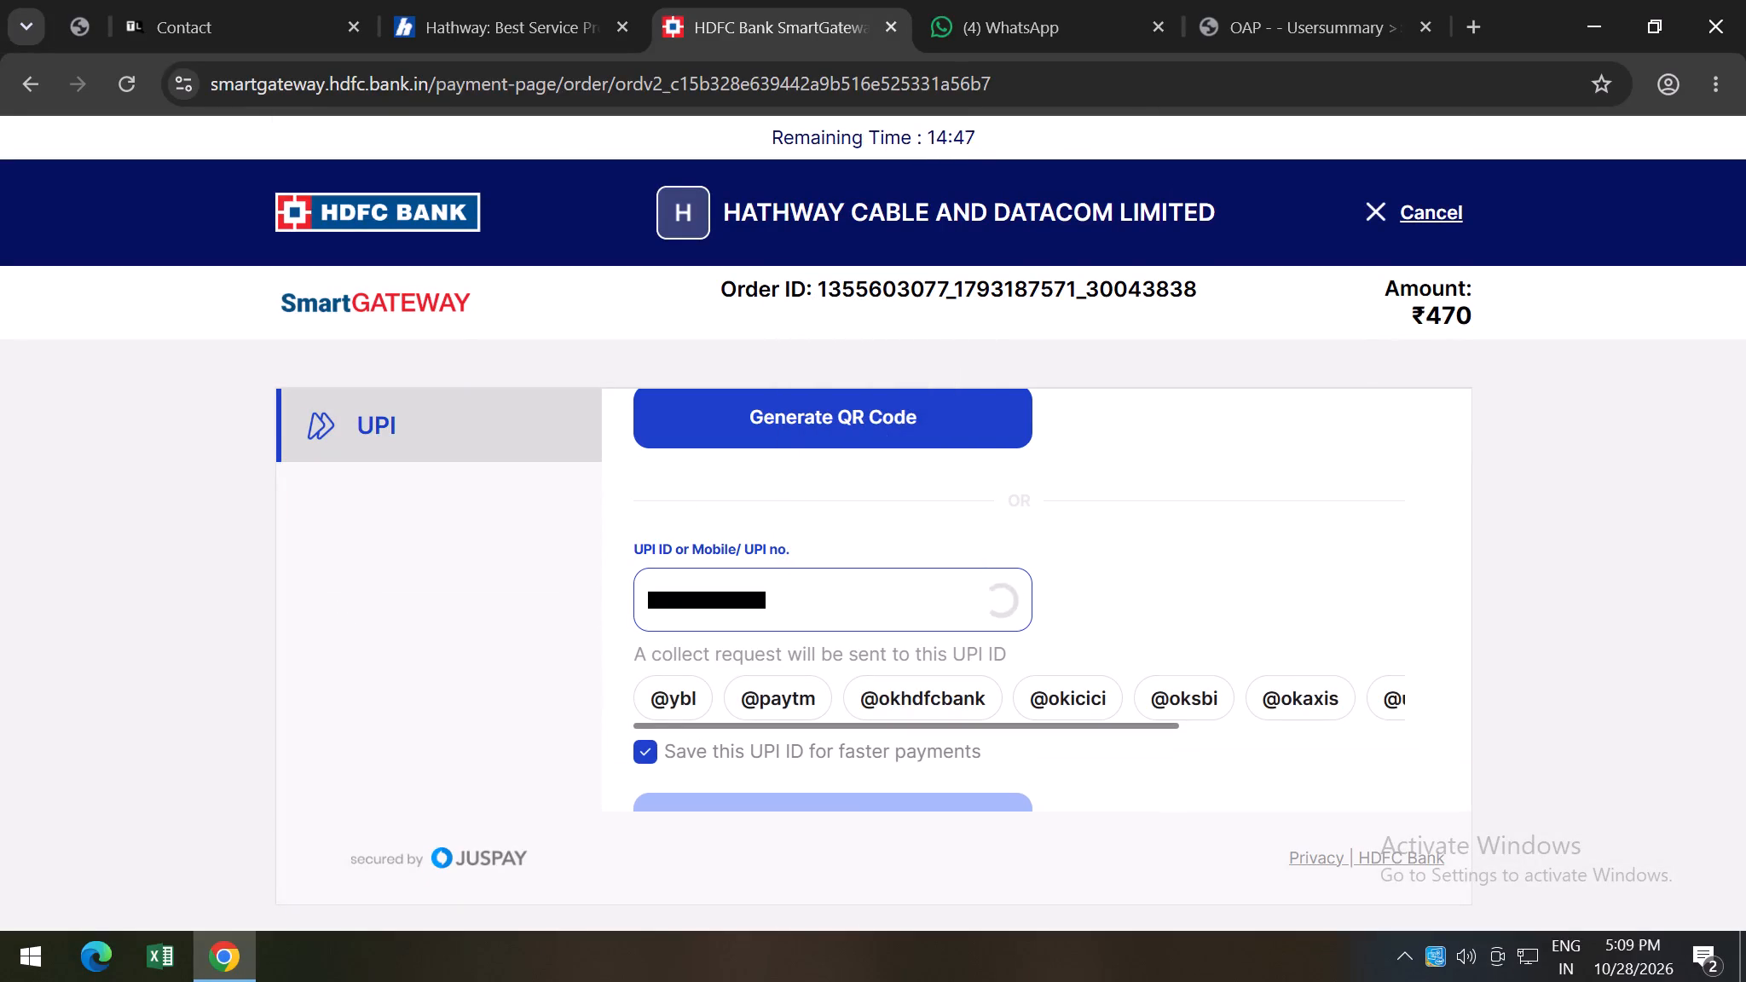
{"action": "scroll", "coordinate": [921, 680], "scroll_direction": "down", "scroll_amount": 6}
{"action": "left_click", "coordinate": [889, 735]}
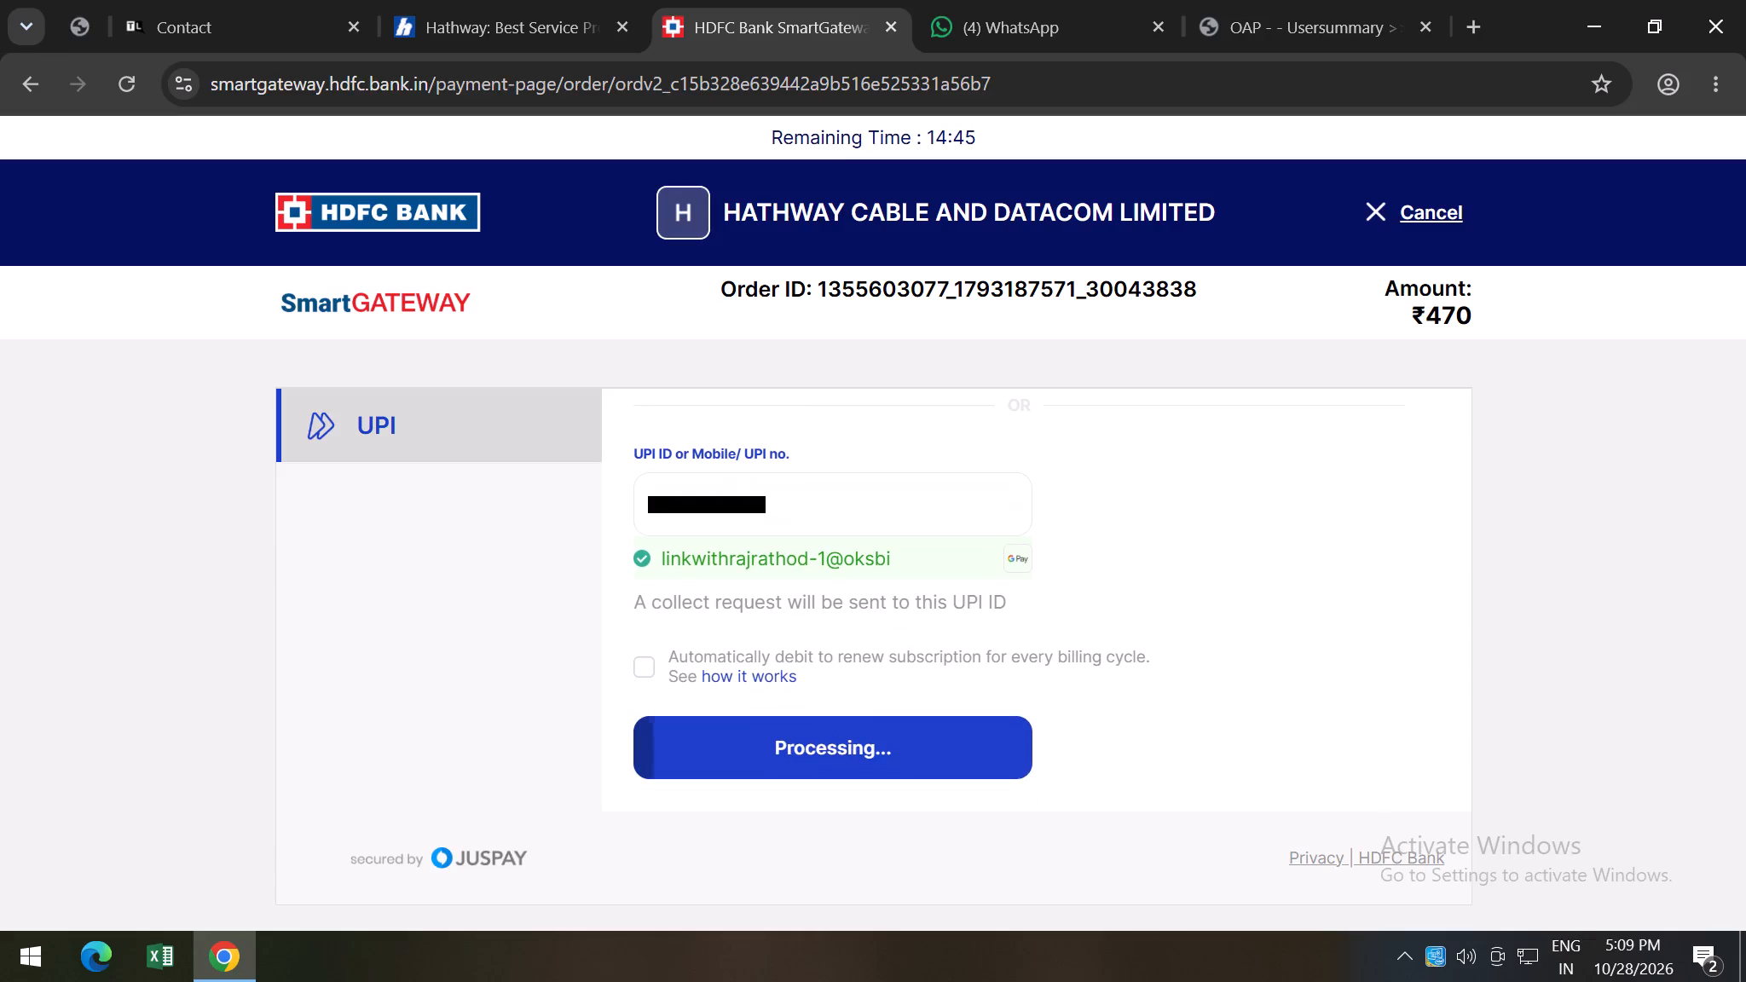
Switch to the Tubelight dialer and end the connected Mumbai Win-back call.
{"action": "left_click", "coordinate": [246, 0]}
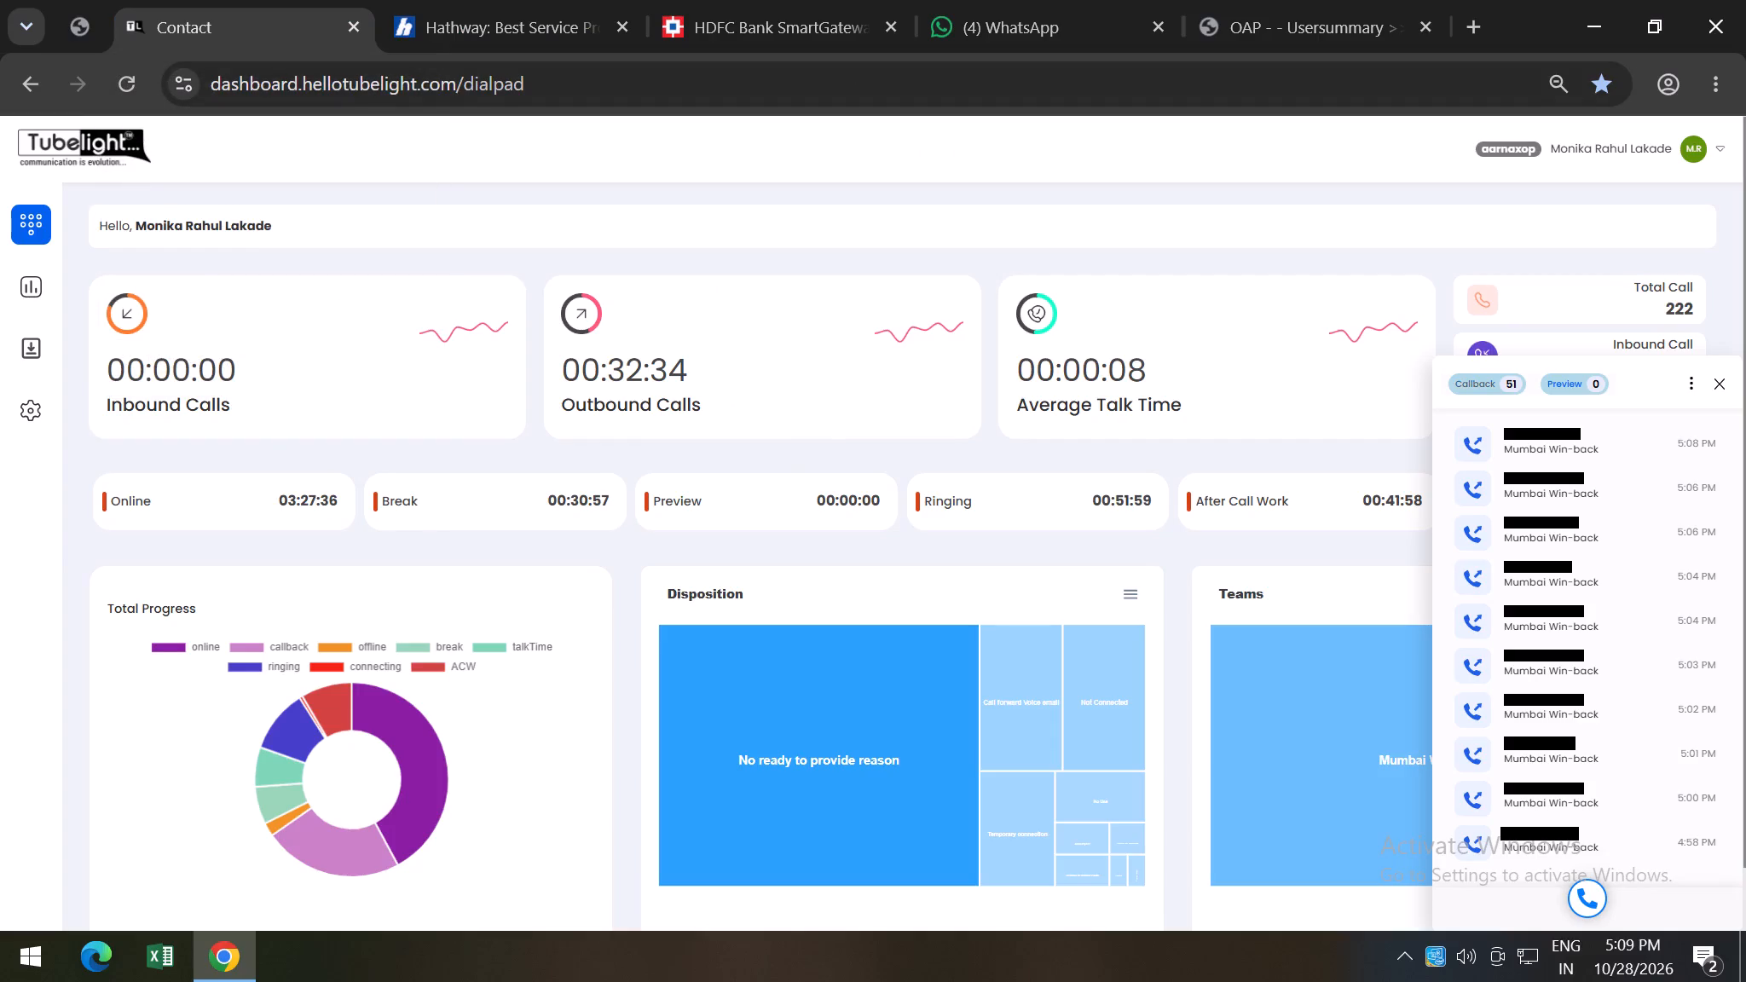
{"action": "left_click", "coordinate": [177, 0]}
{"action": "left_click", "coordinate": [1245, 0]}
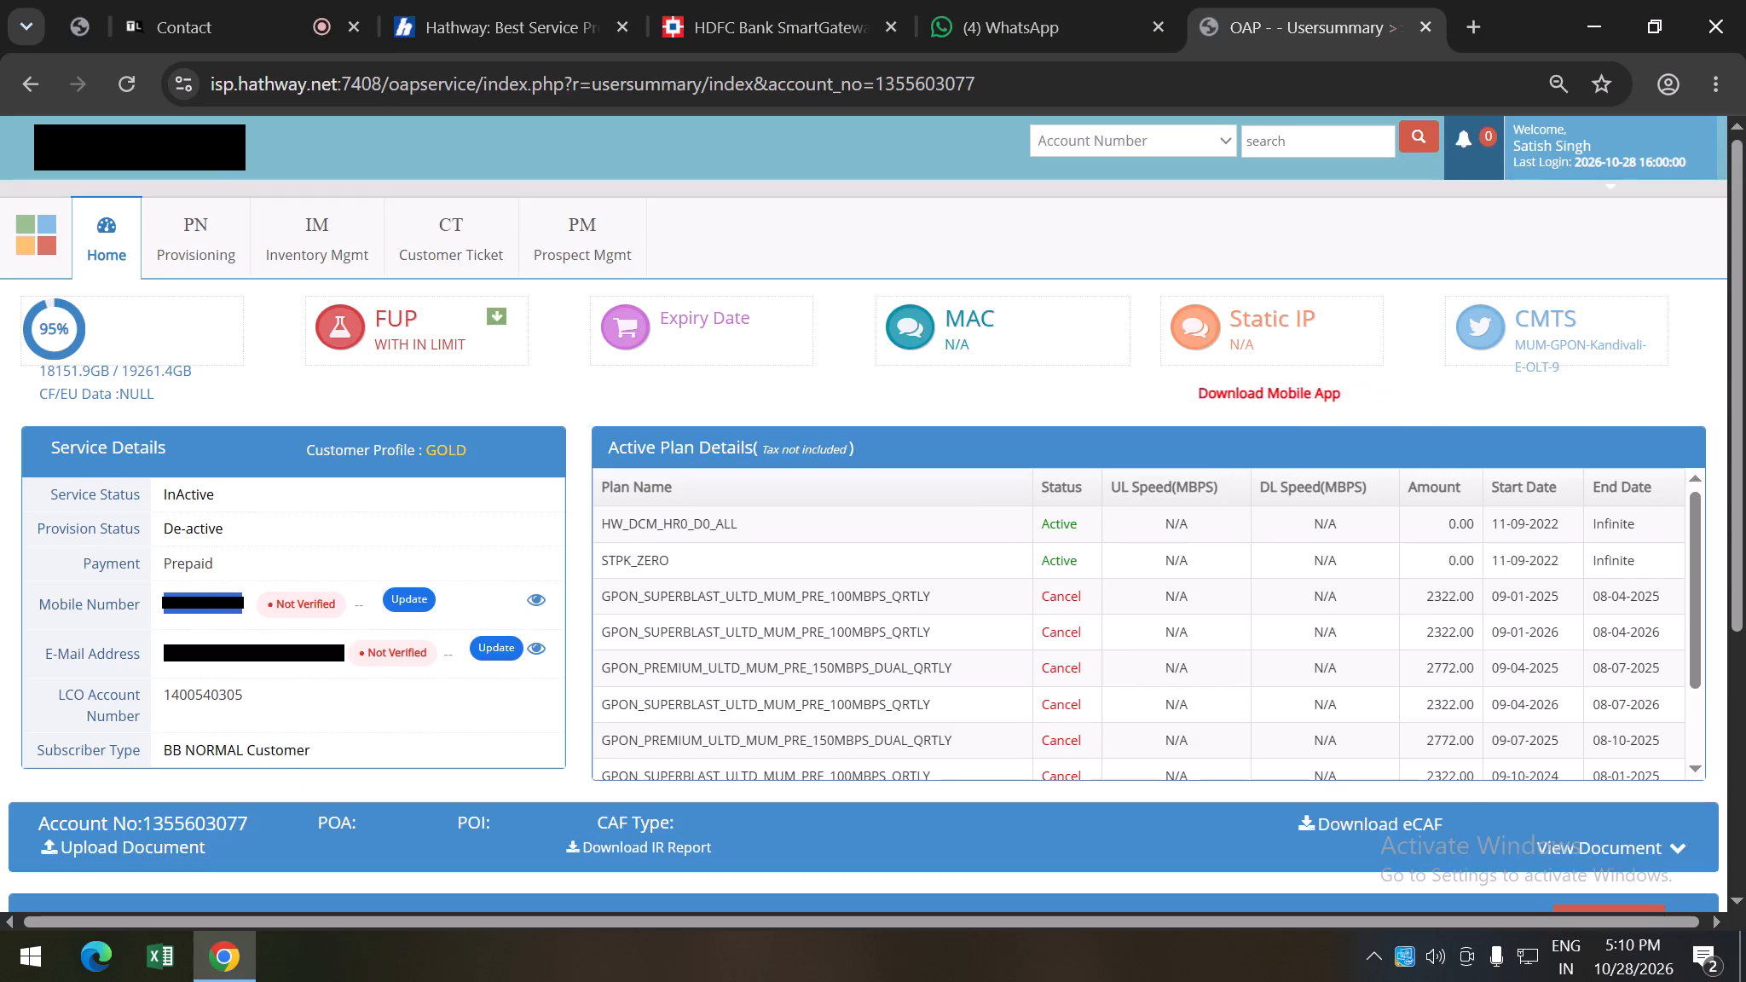
{"action": "left_click", "coordinate": [146, 0]}
{"action": "left_click", "coordinate": [1609, 901]}
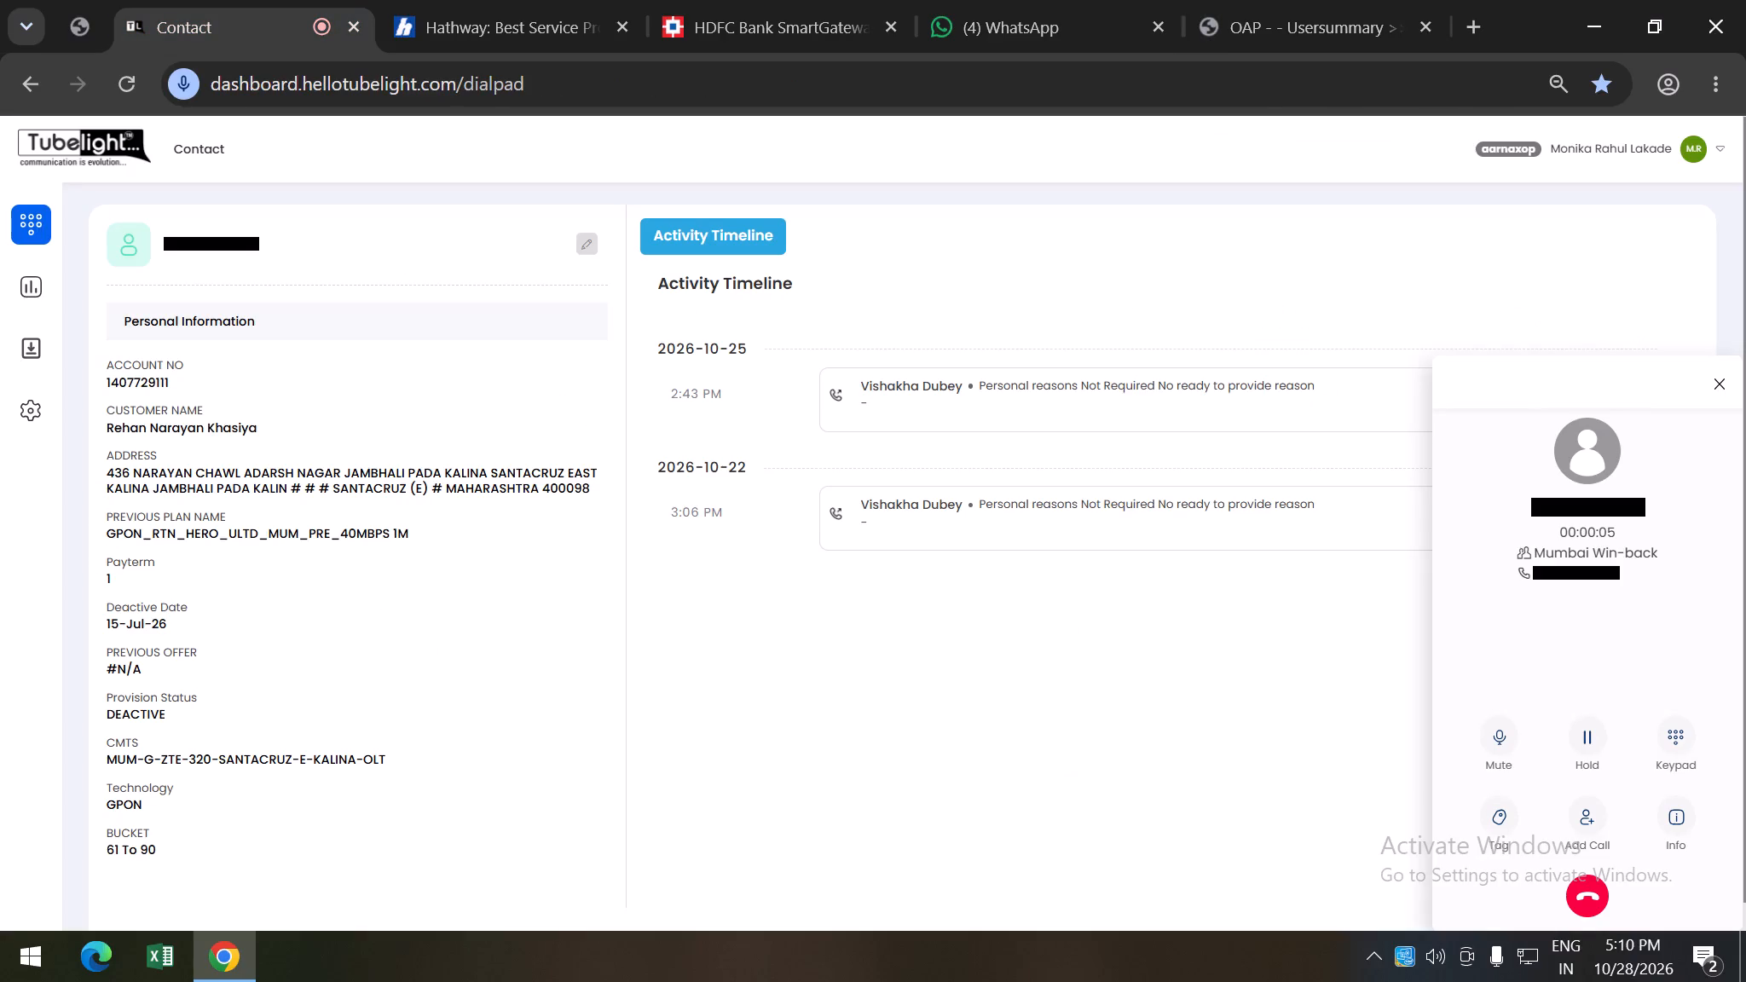
{"action": "left_click", "coordinate": [1588, 889]}
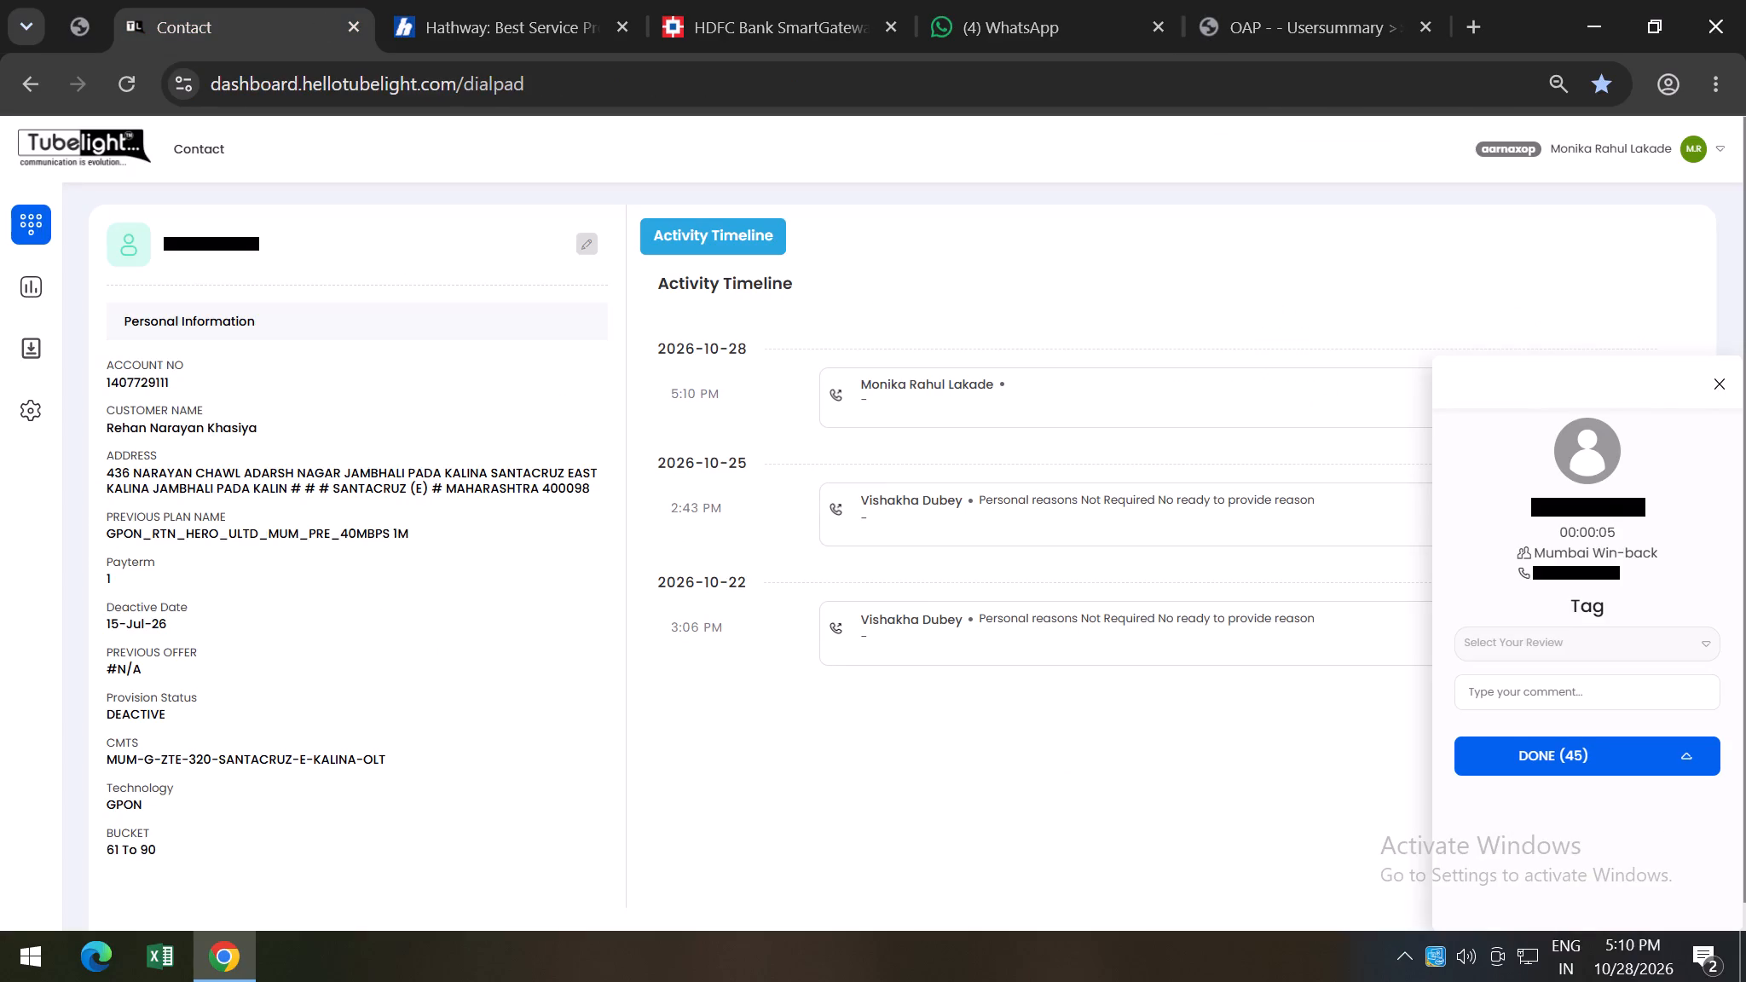
Tag the ended call with Personal reasons plus its two further review tags and submit the call disposition.
{"action": "left_click", "coordinate": [1557, 667]}
{"action": "left_click", "coordinate": [1558, 649]}
{"action": "scroll", "coordinate": [1568, 676], "scroll_direction": "down", "scroll_amount": 1}
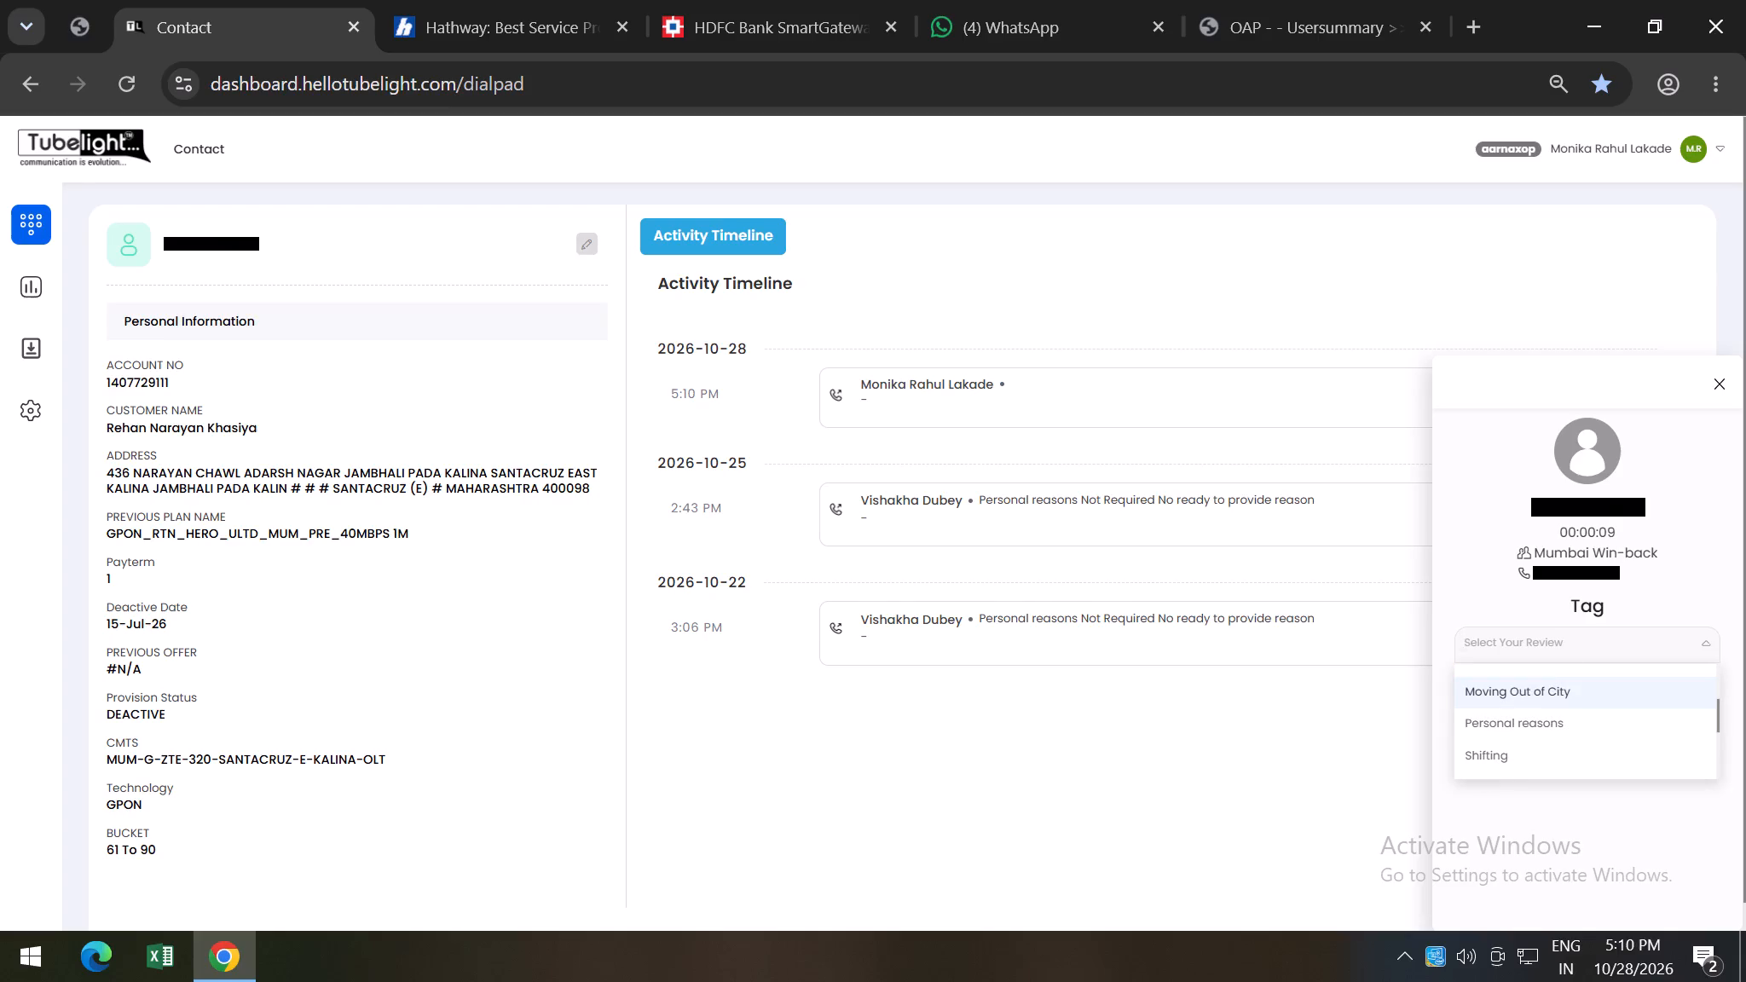
{"action": "left_click", "coordinate": [1558, 729]}
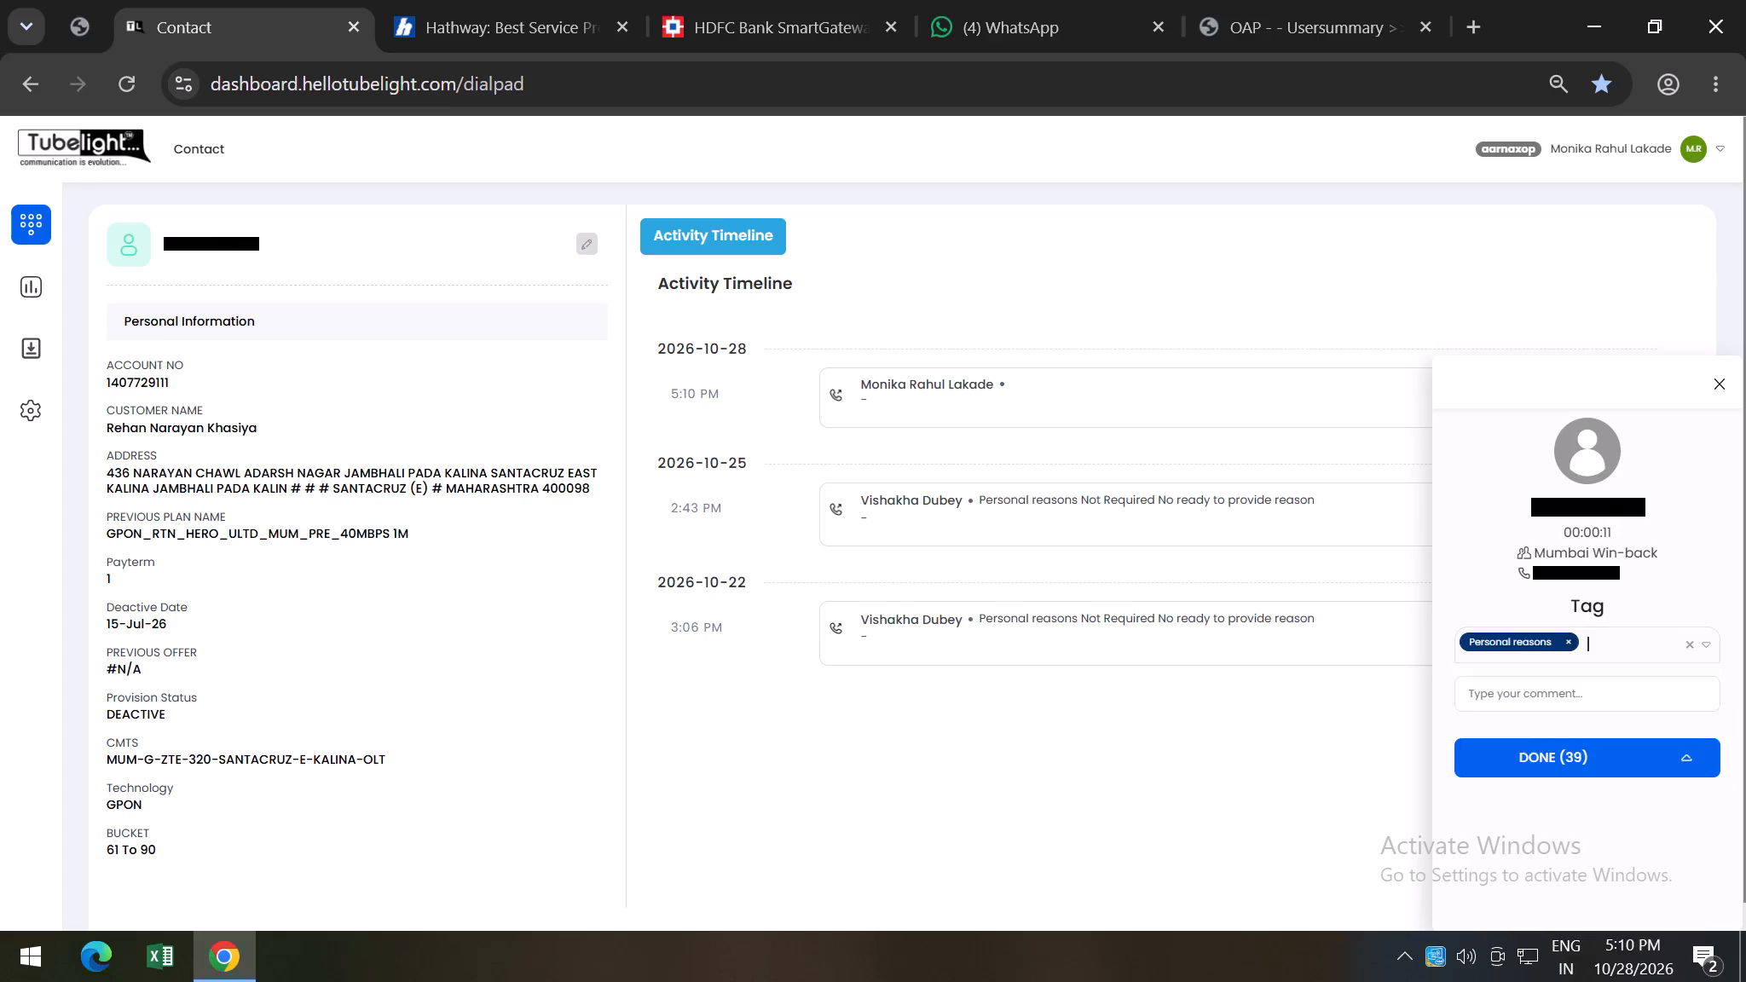
{"action": "left_click", "coordinate": [1622, 643]}
{"action": "left_click", "coordinate": [1527, 750]}
{"action": "left_click", "coordinate": [1615, 656]}
{"action": "left_click", "coordinate": [1574, 731]}
{"action": "left_click", "coordinate": [1575, 801]}
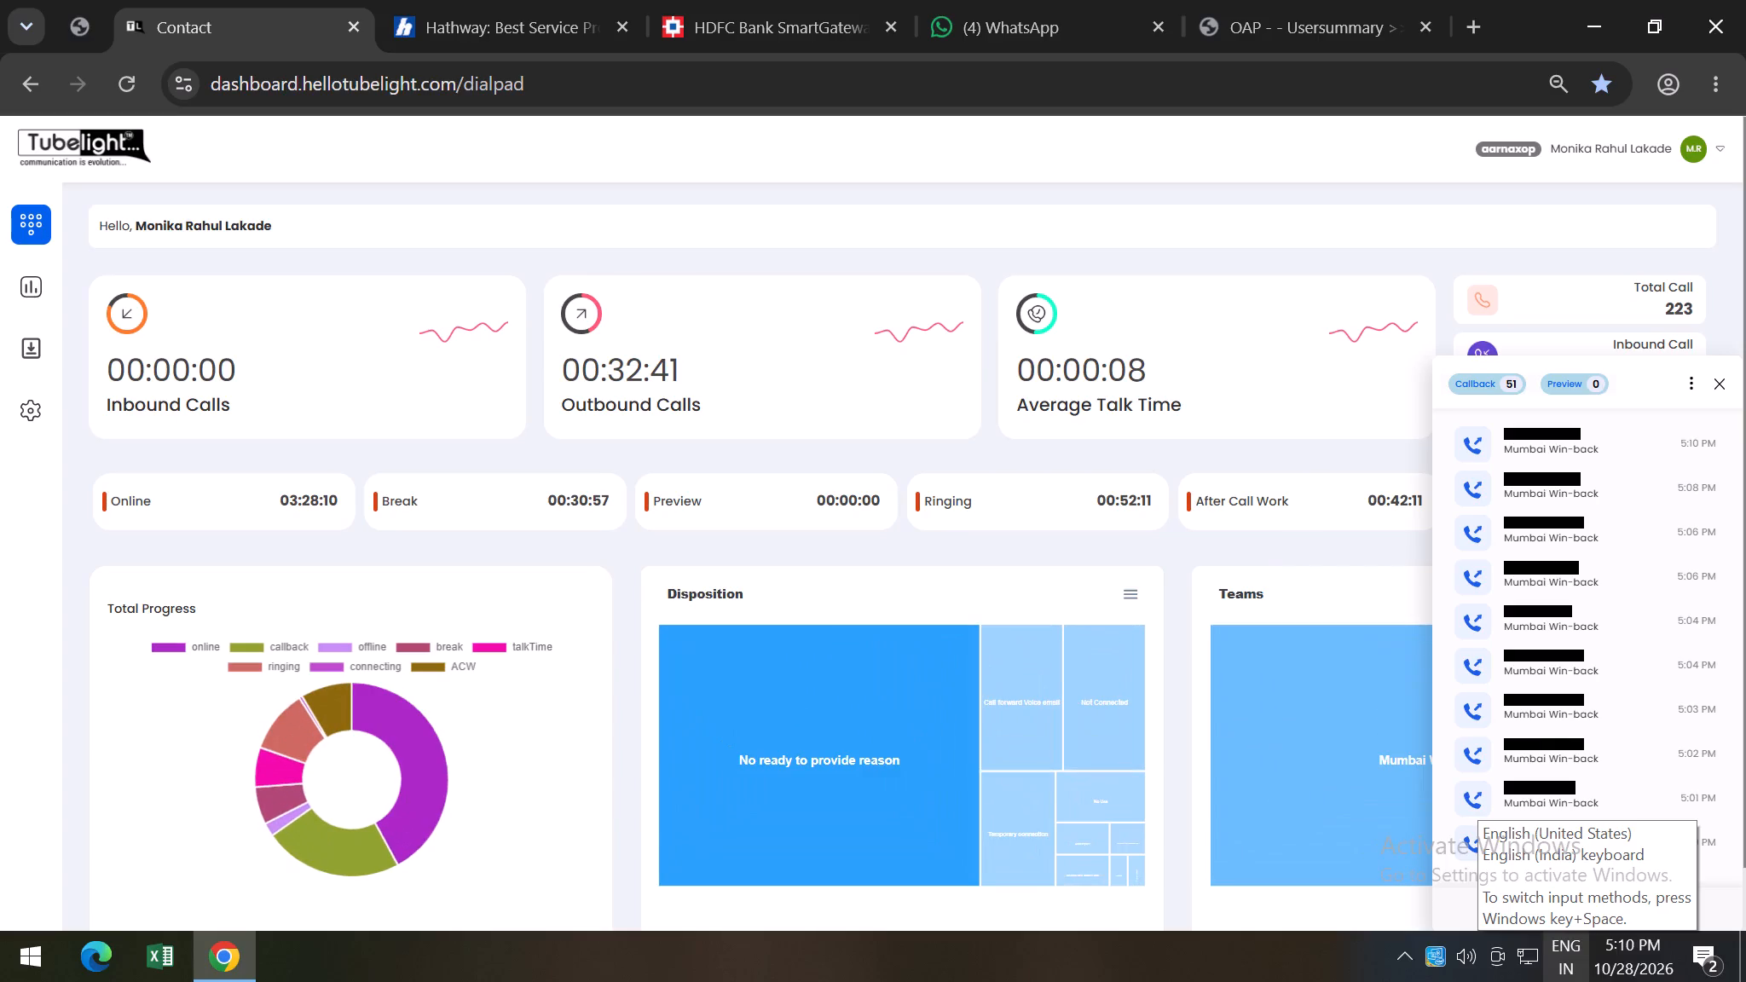
Check the status of the ₹470 UPI payment request on the HDFC SmartGateway page.
{"action": "left_click", "coordinate": [711, 0]}
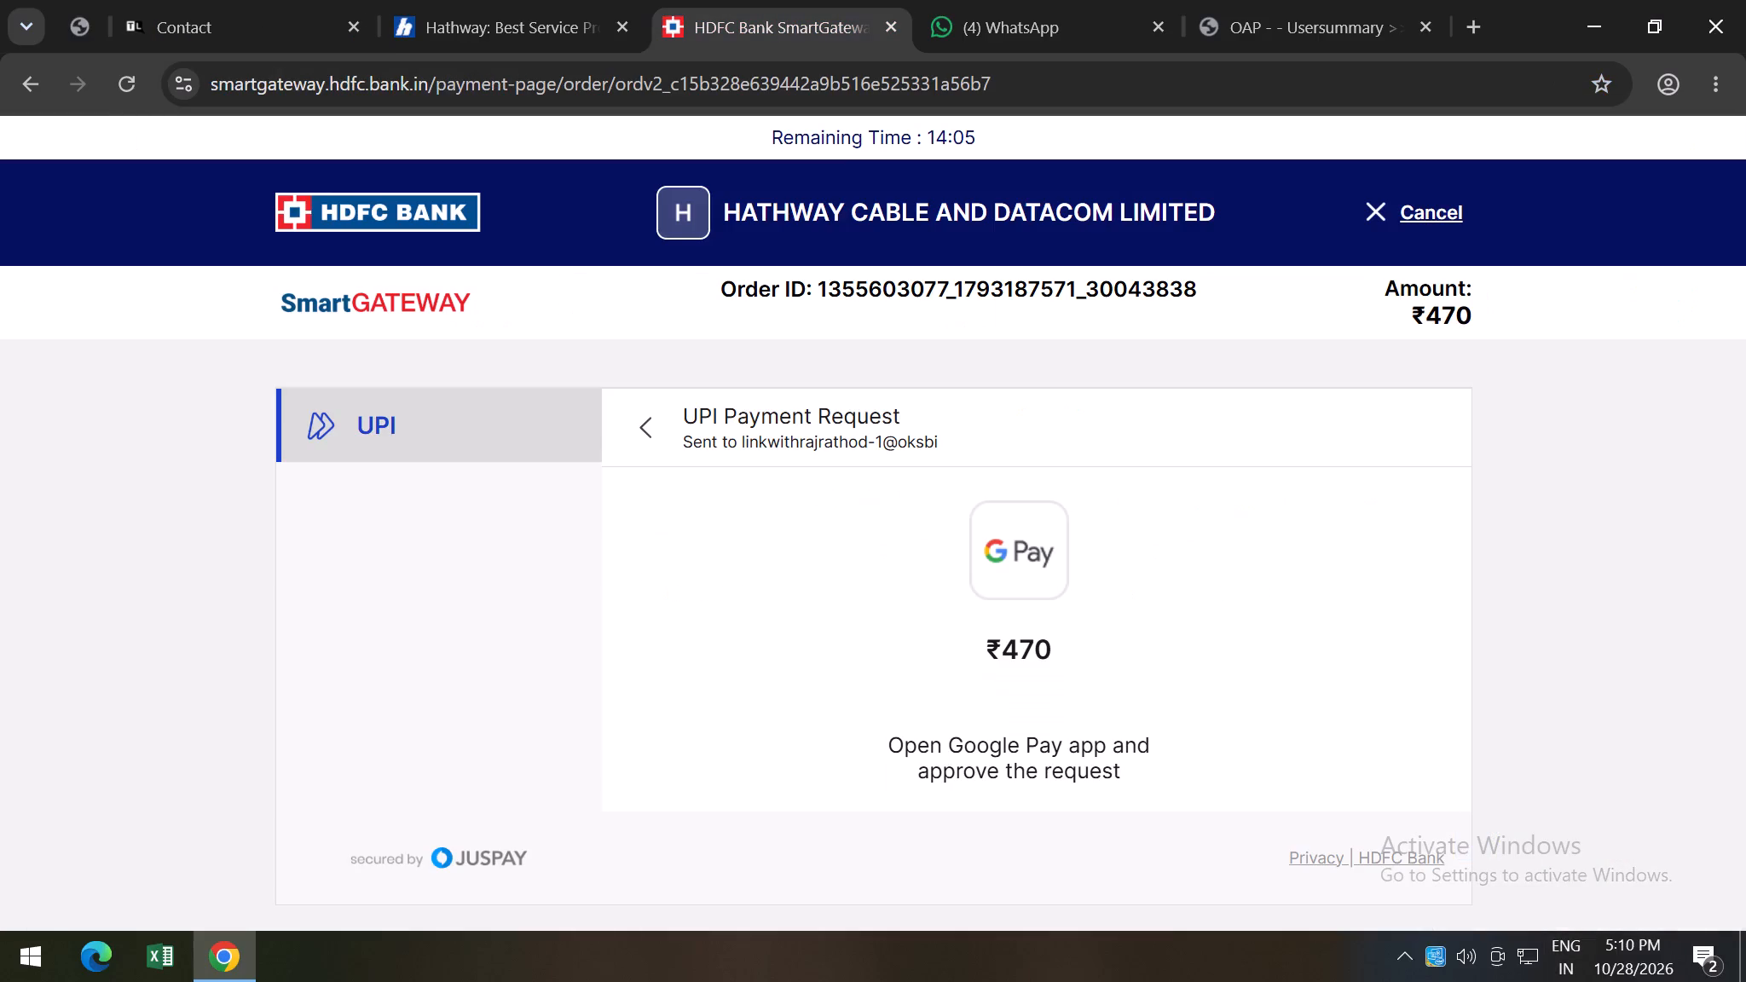
{"action": "scroll", "coordinate": [735, 359], "scroll_direction": "down", "scroll_amount": 11}
Mask the customer's mobile number and e-mail address in the Service Details of the OAP portal.
{"action": "left_click", "coordinate": [1232, 8]}
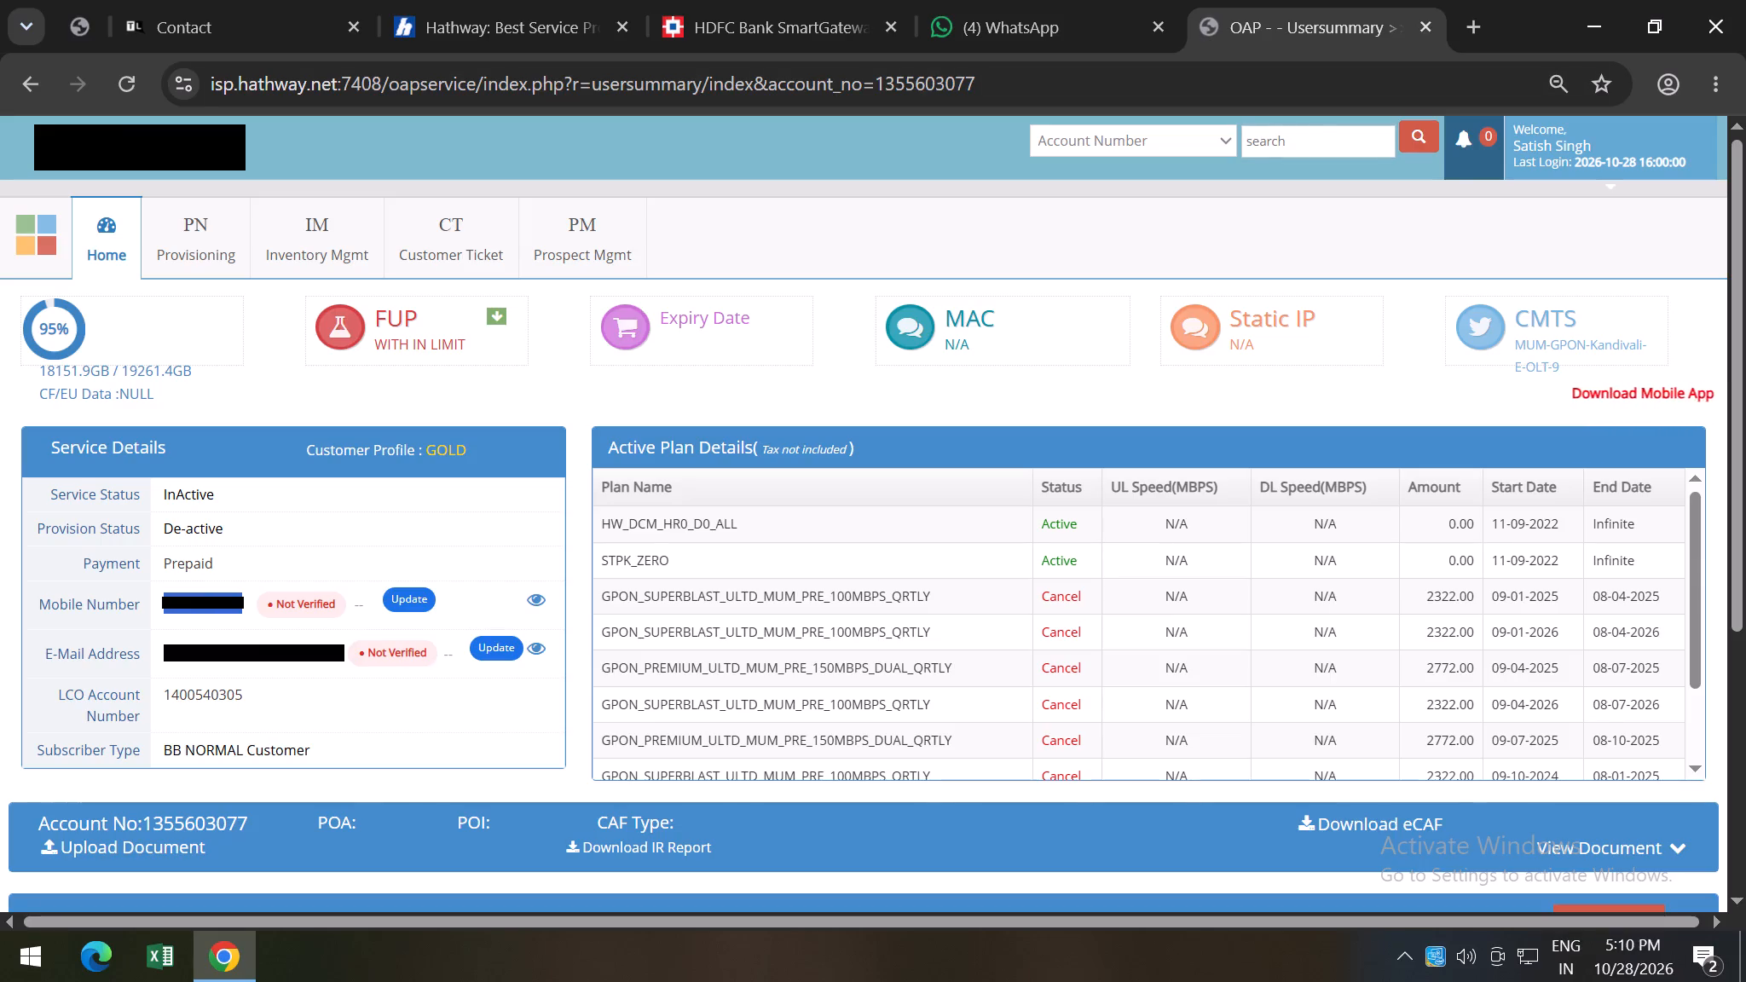
{"action": "left_click", "coordinate": [535, 592]}
{"action": "left_click", "coordinate": [534, 649]}
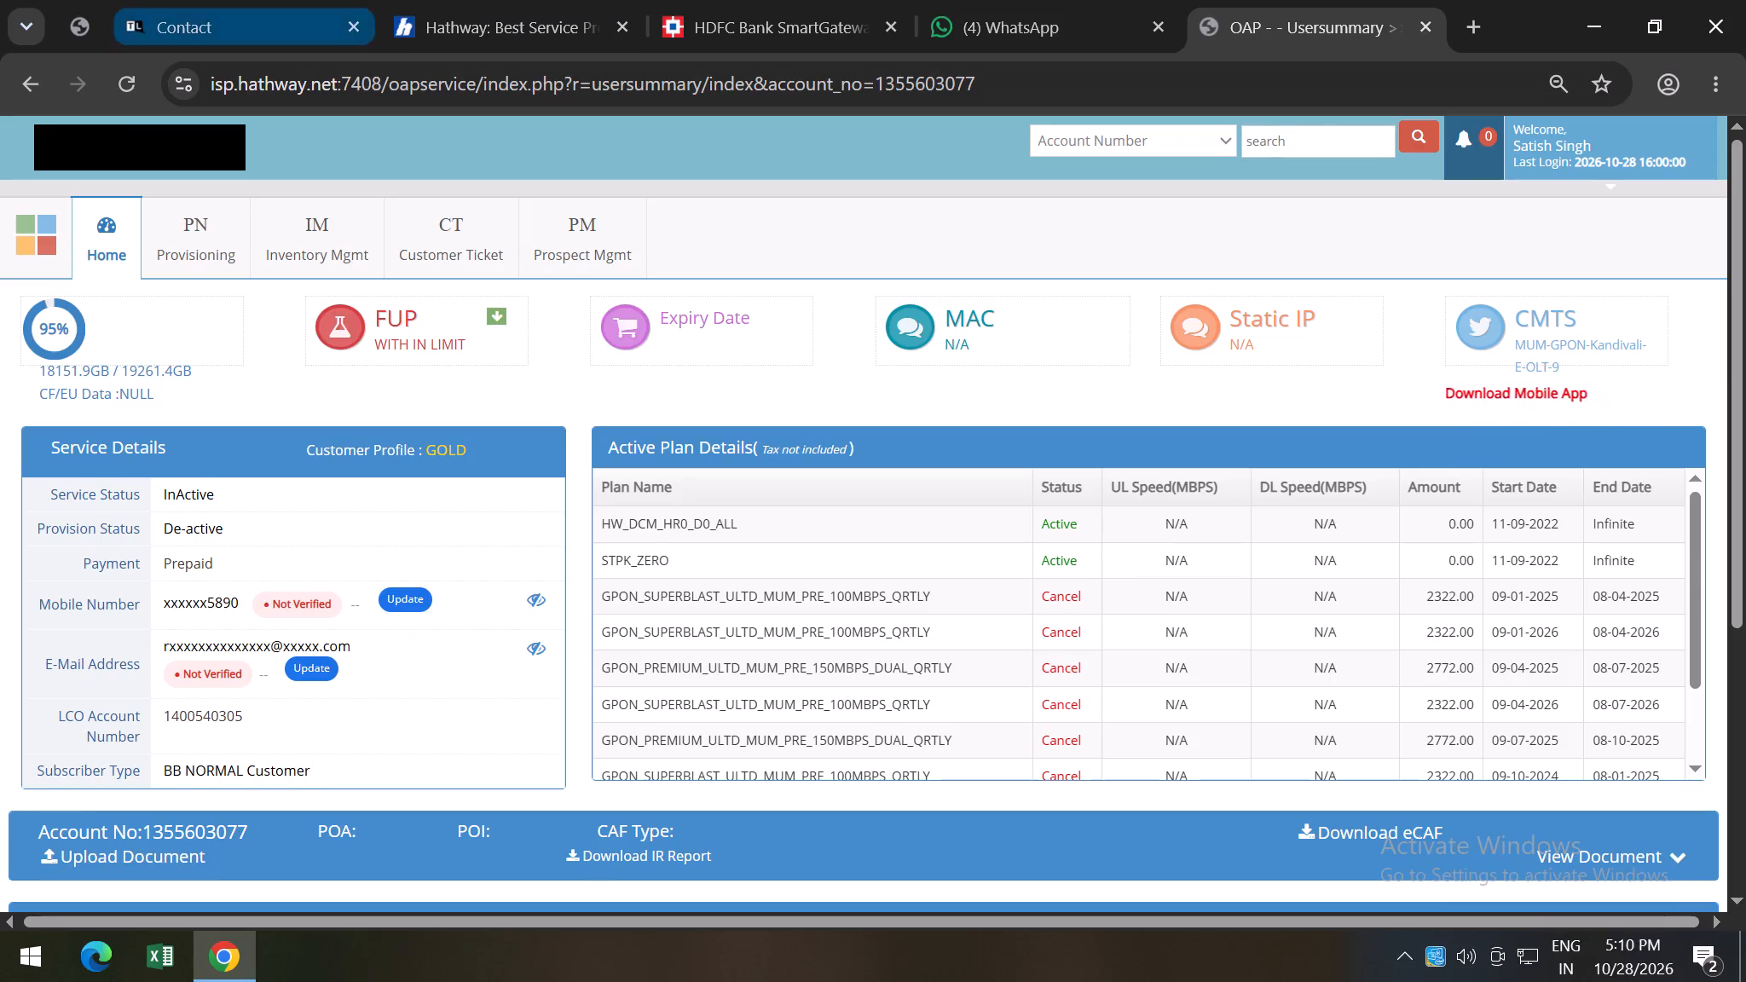
Glance at the dialer, return to OAP and reveal the customer's full mobile number in Service Details.
{"action": "left_click", "coordinate": [274, 20]}
{"action": "left_click", "coordinate": [1314, 0]}
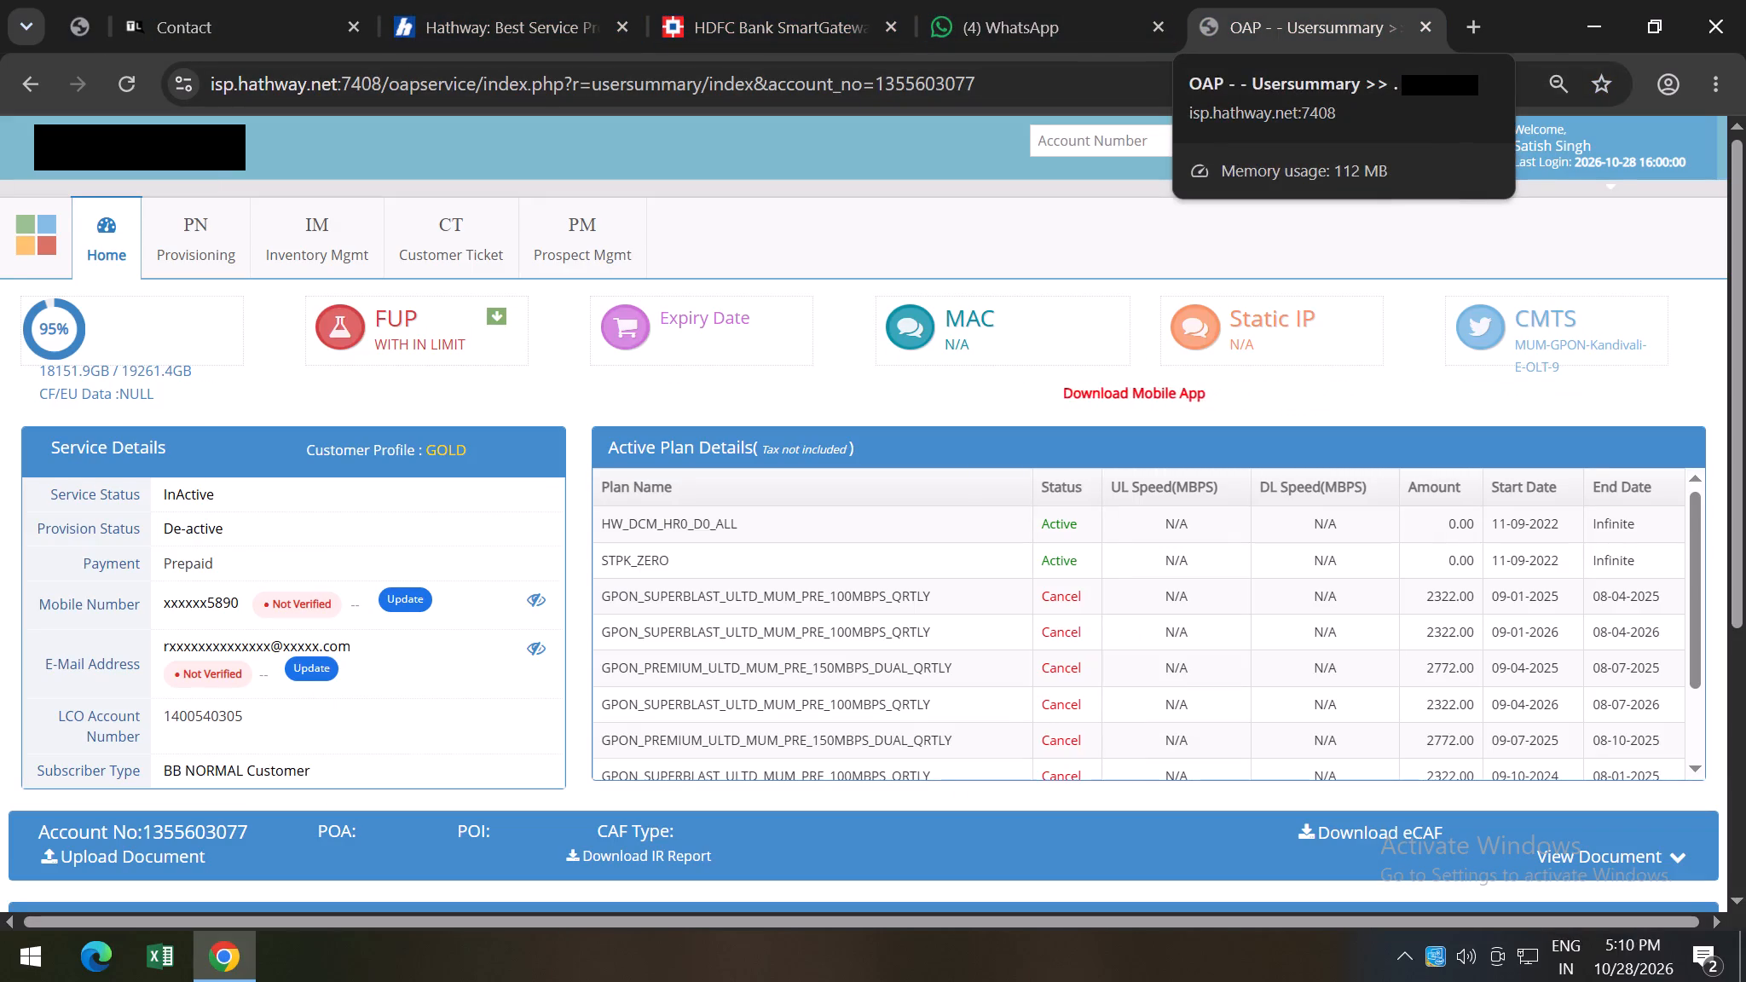
{"action": "left_click", "coordinate": [534, 599]}
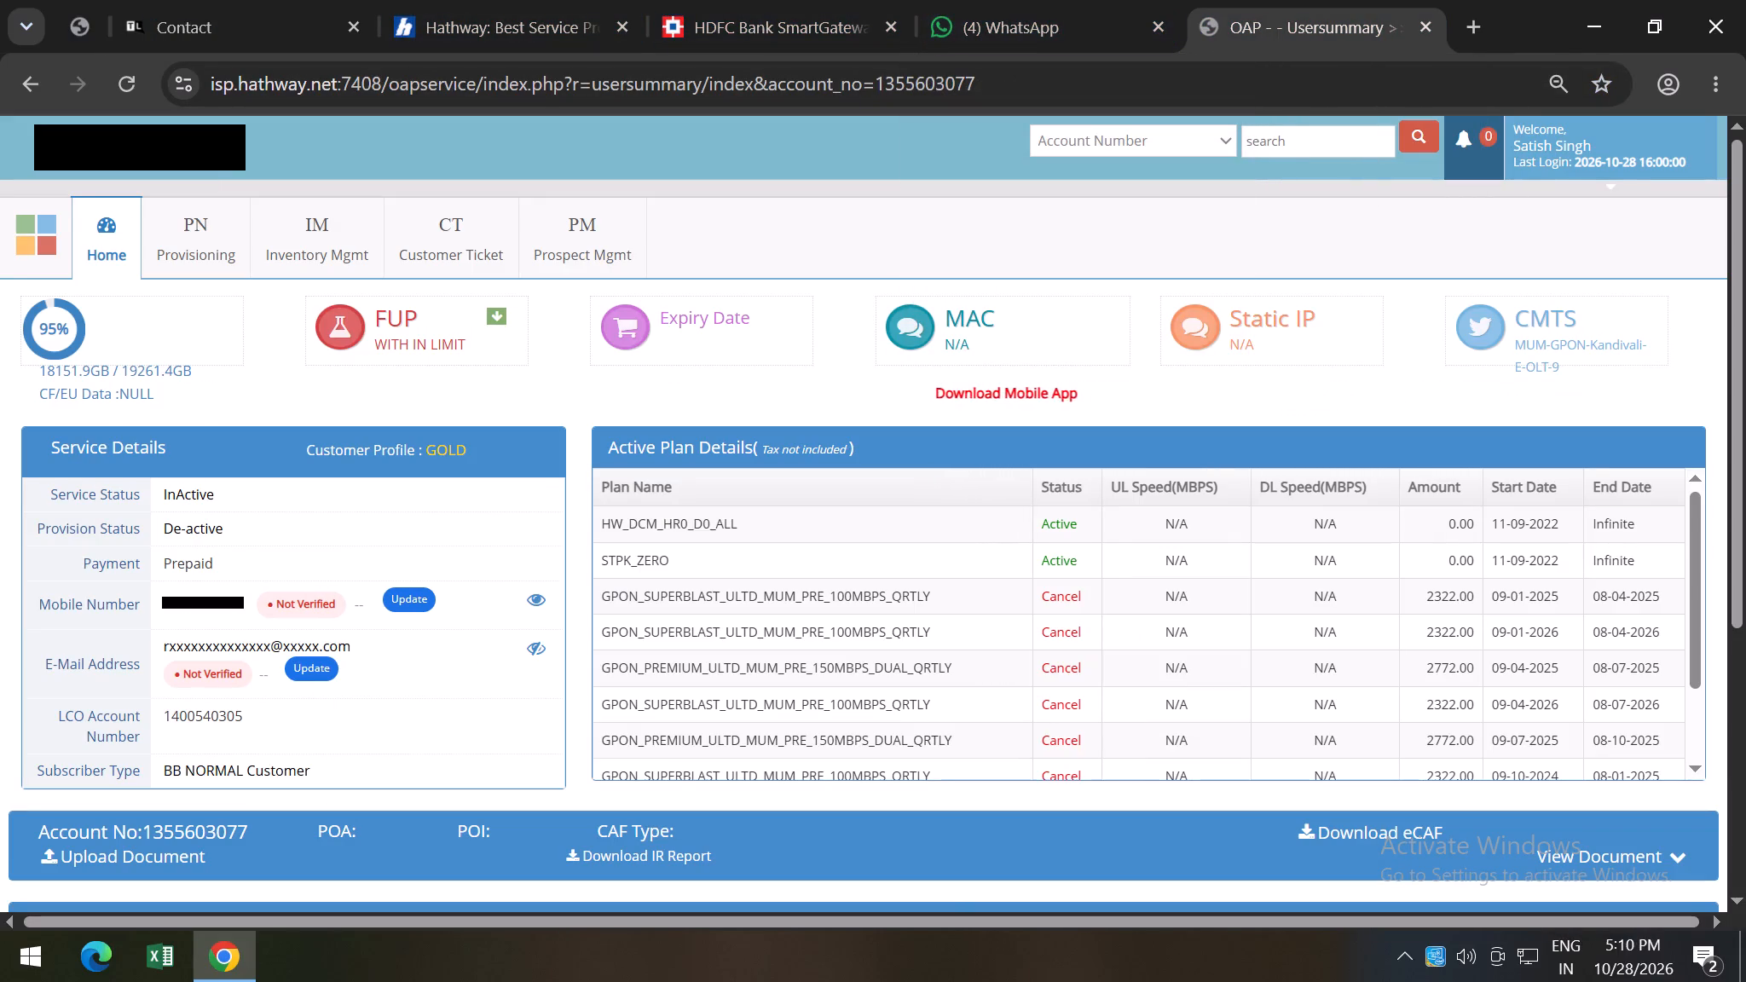
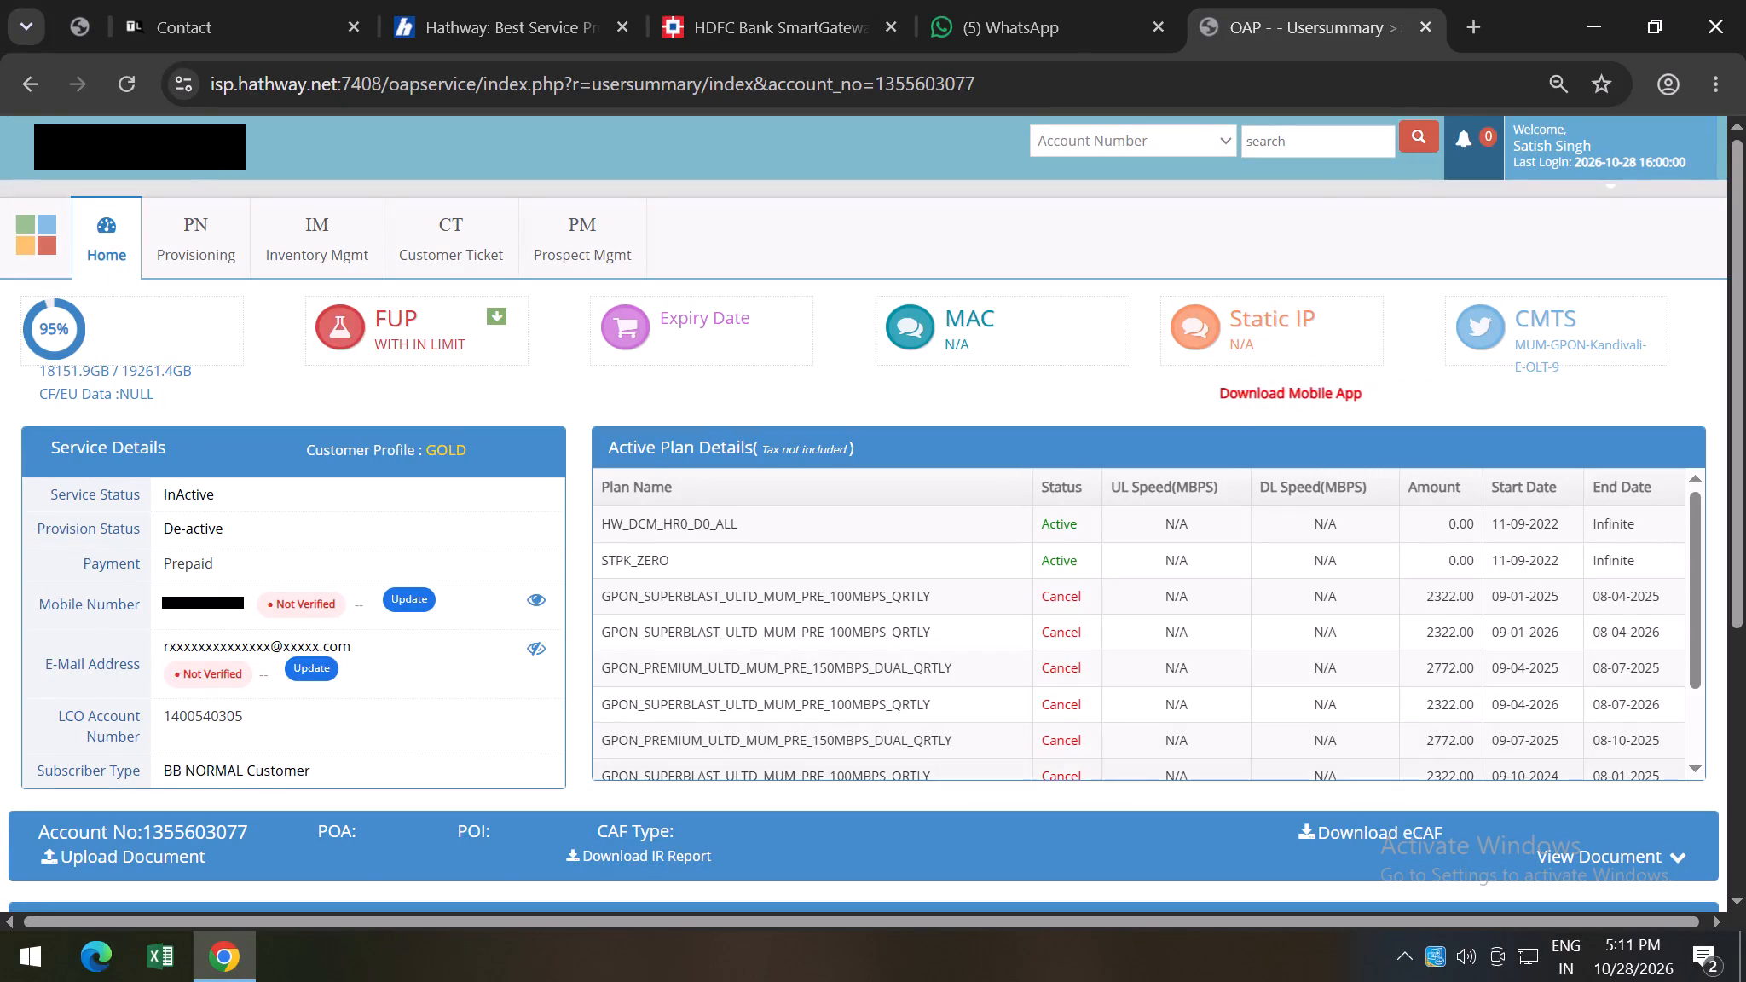
{"action": "left_click", "coordinate": [151, 0]}
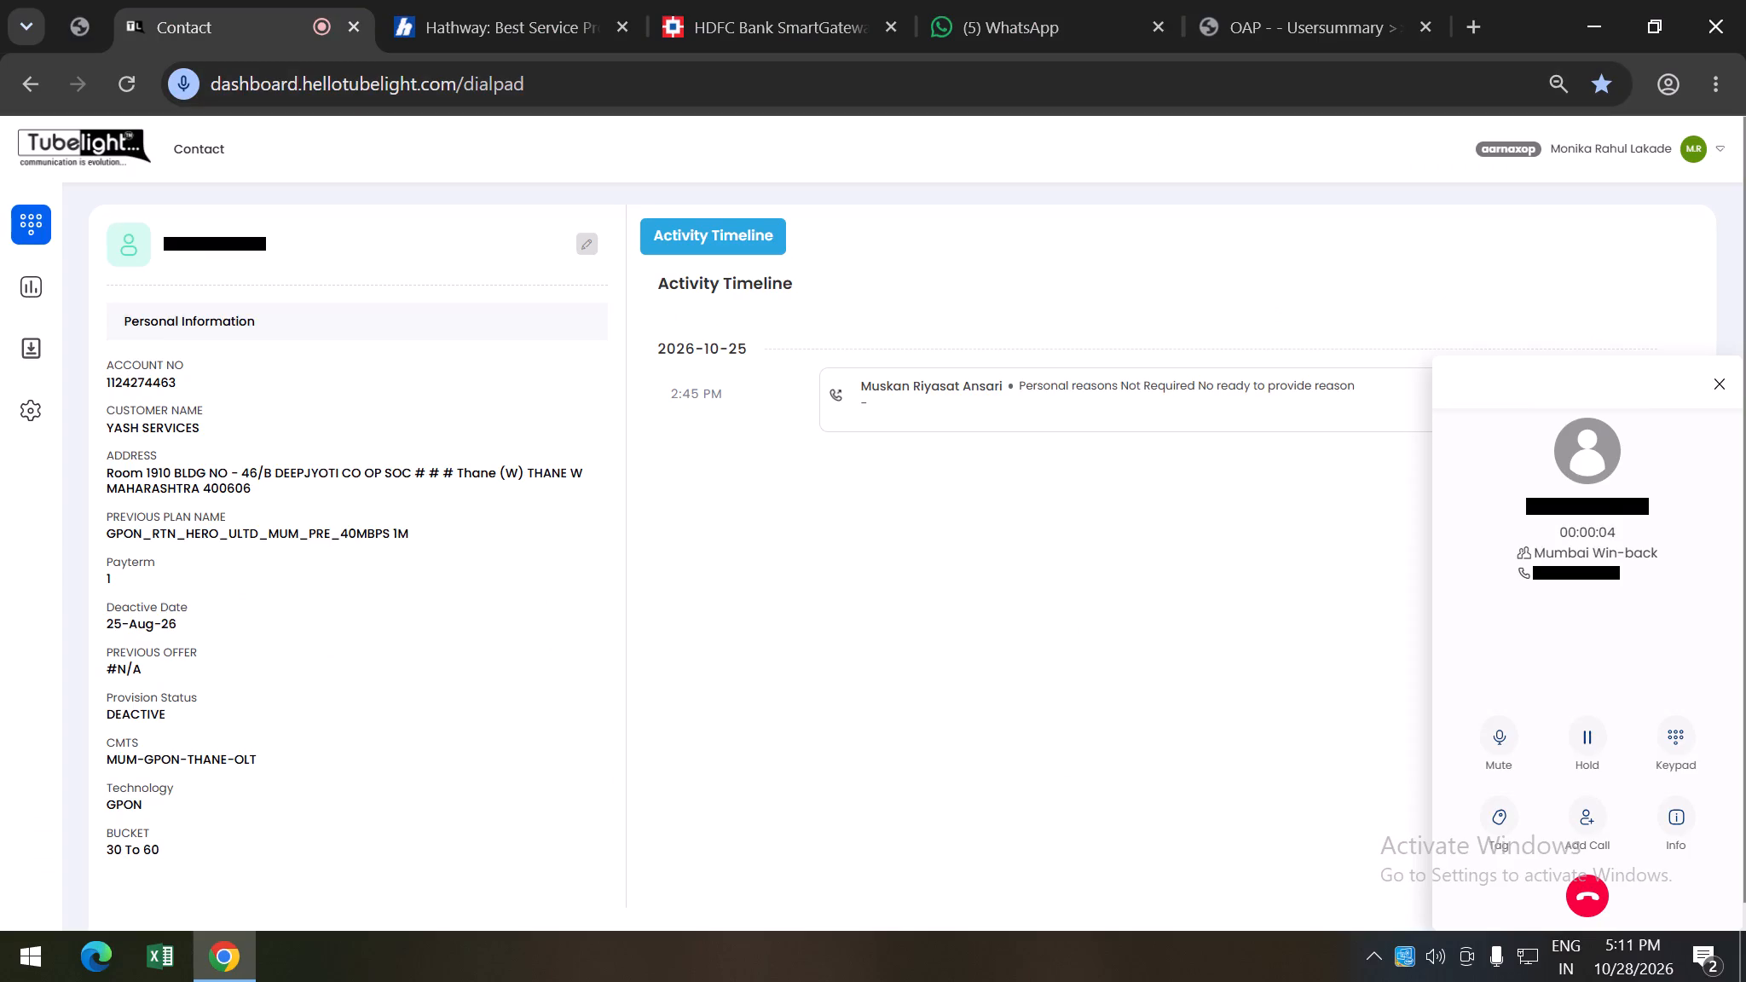
{"action": "left_click", "coordinate": [1572, 909]}
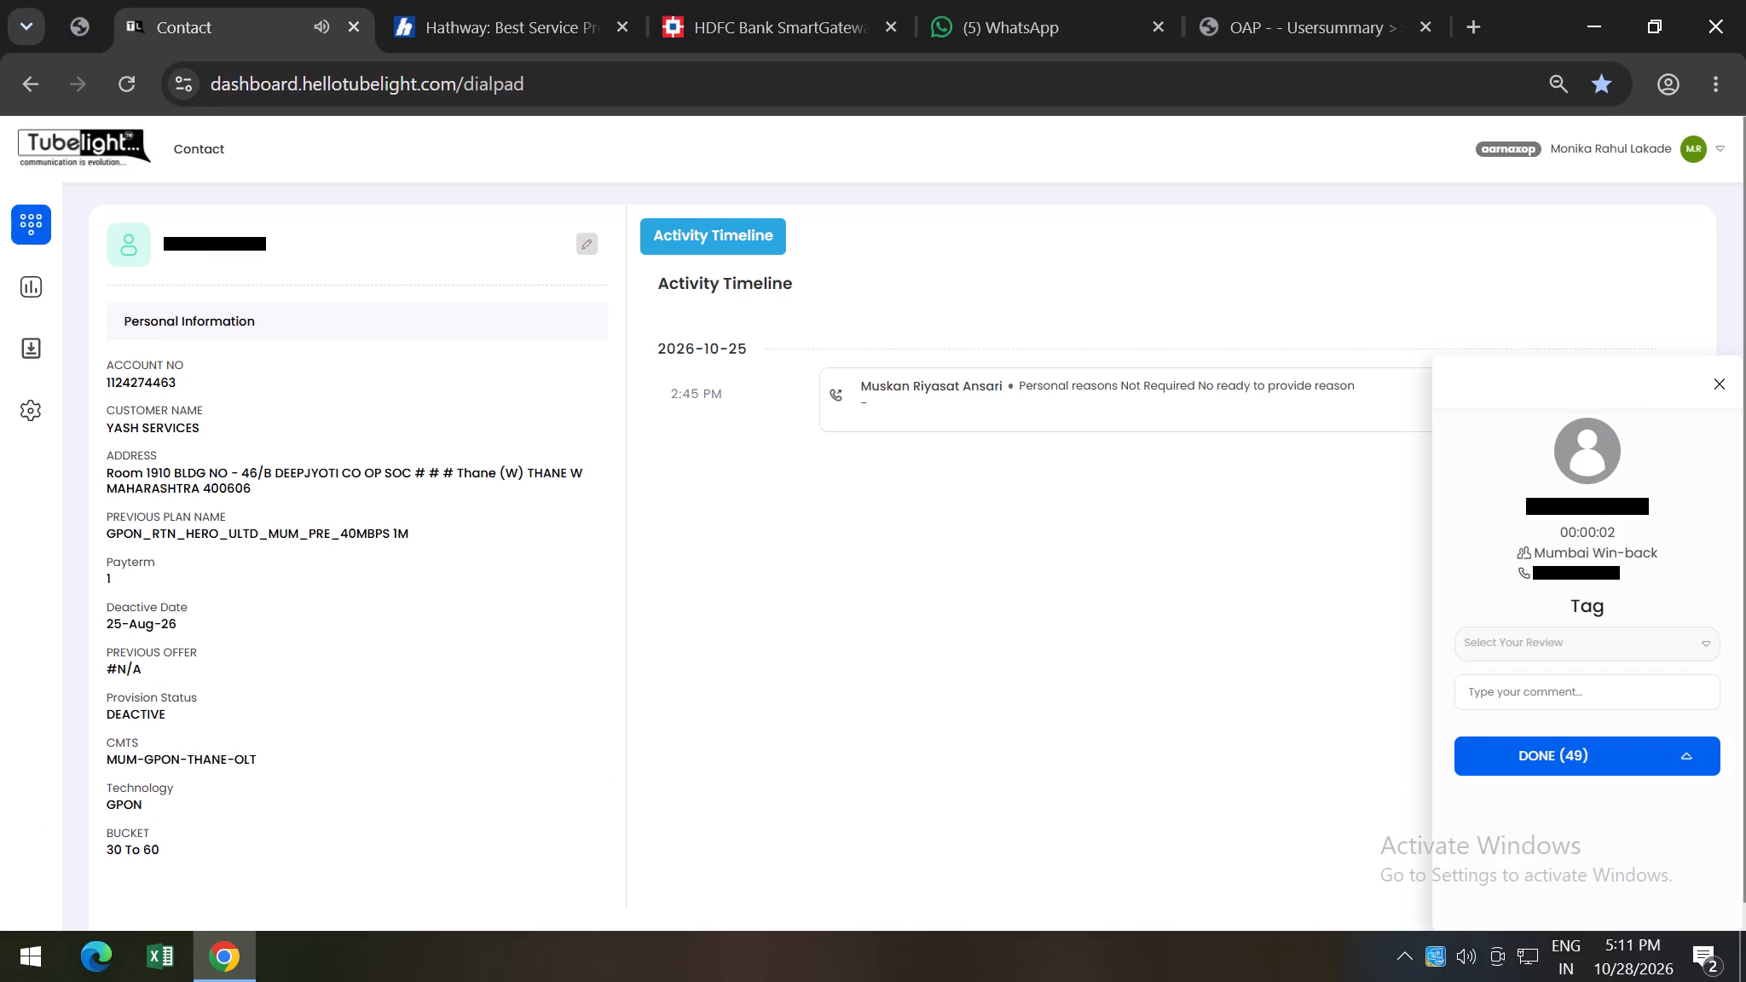
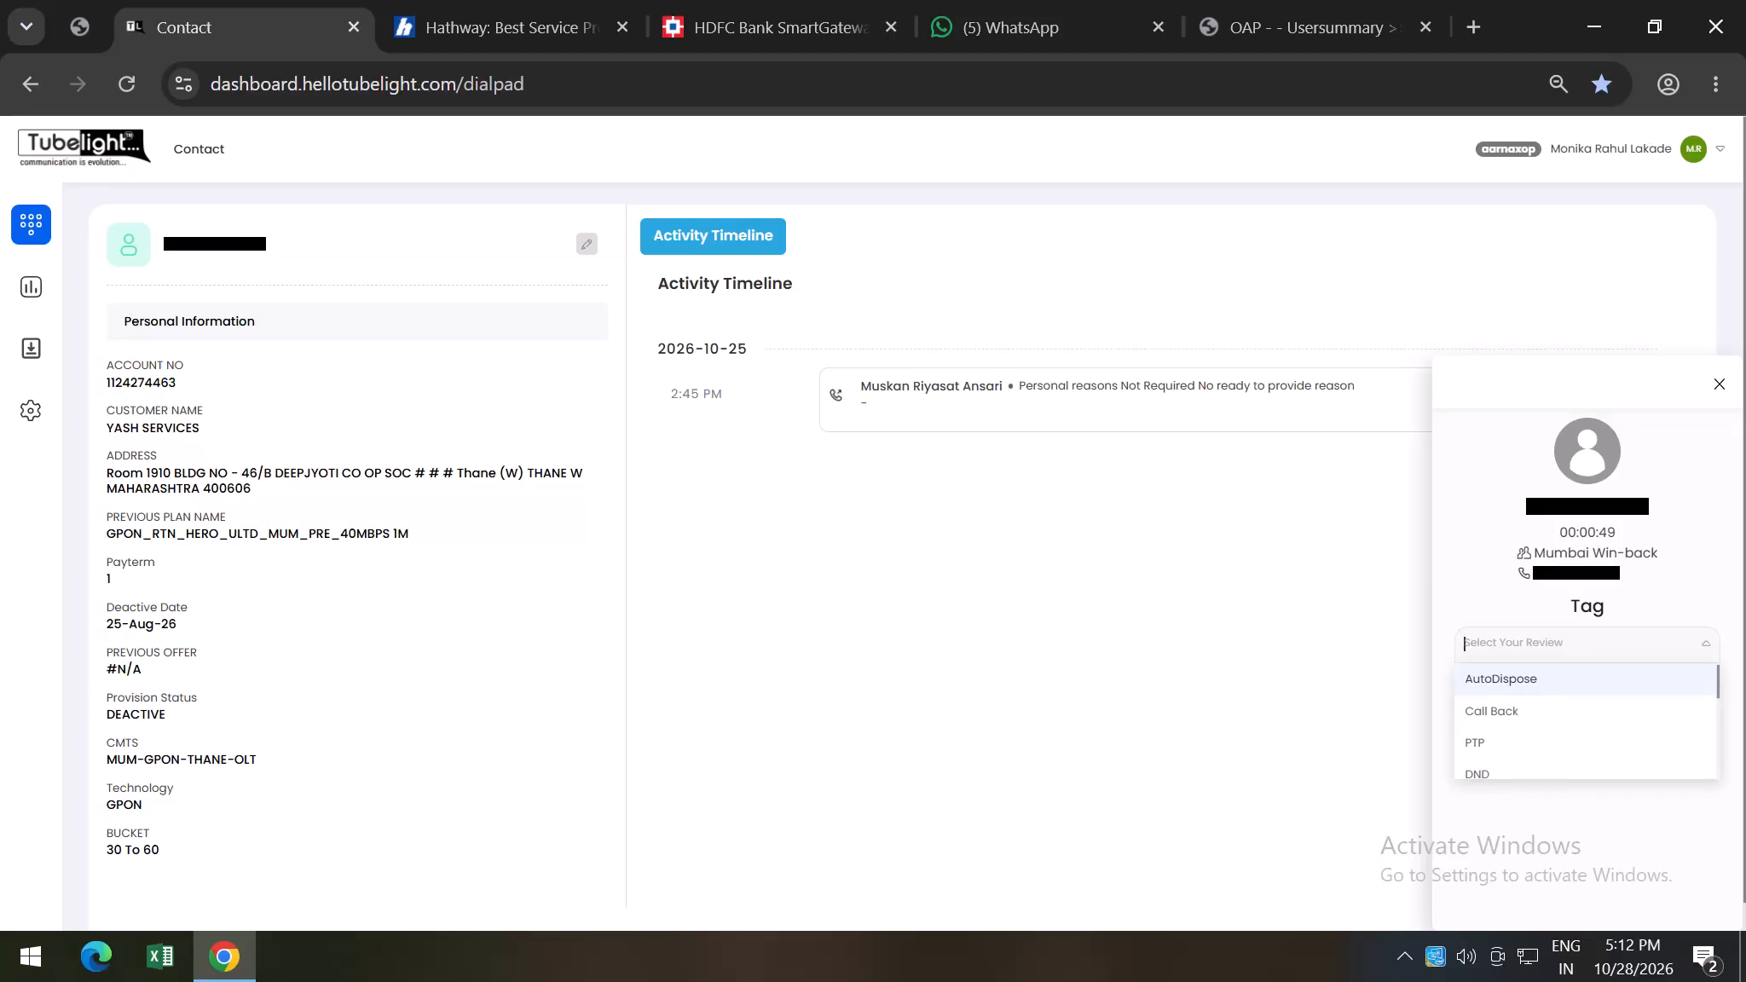
Tag the ended Mumbai Win-back call for YASH SERVICES as Personal reasons.
{"action": "scroll", "coordinate": [1525, 706], "scroll_direction": "down", "scroll_amount": 1}
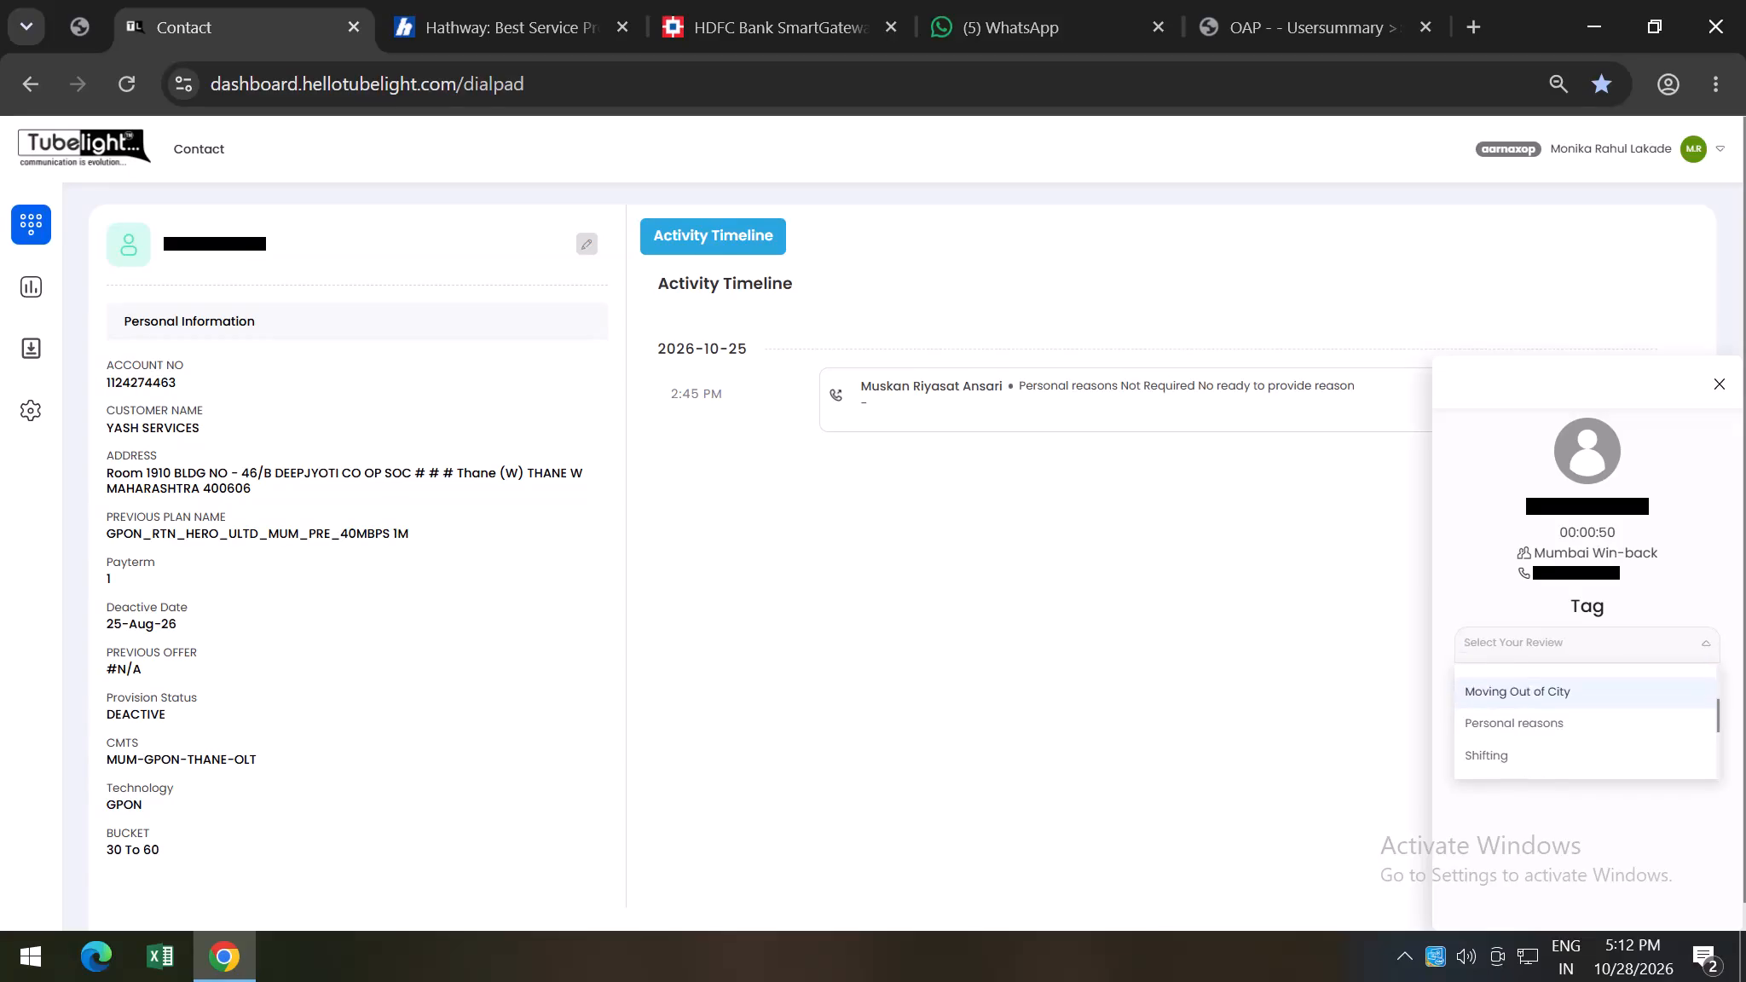
{"action": "left_click", "coordinate": [1524, 720]}
{"action": "left_click", "coordinate": [1625, 643]}
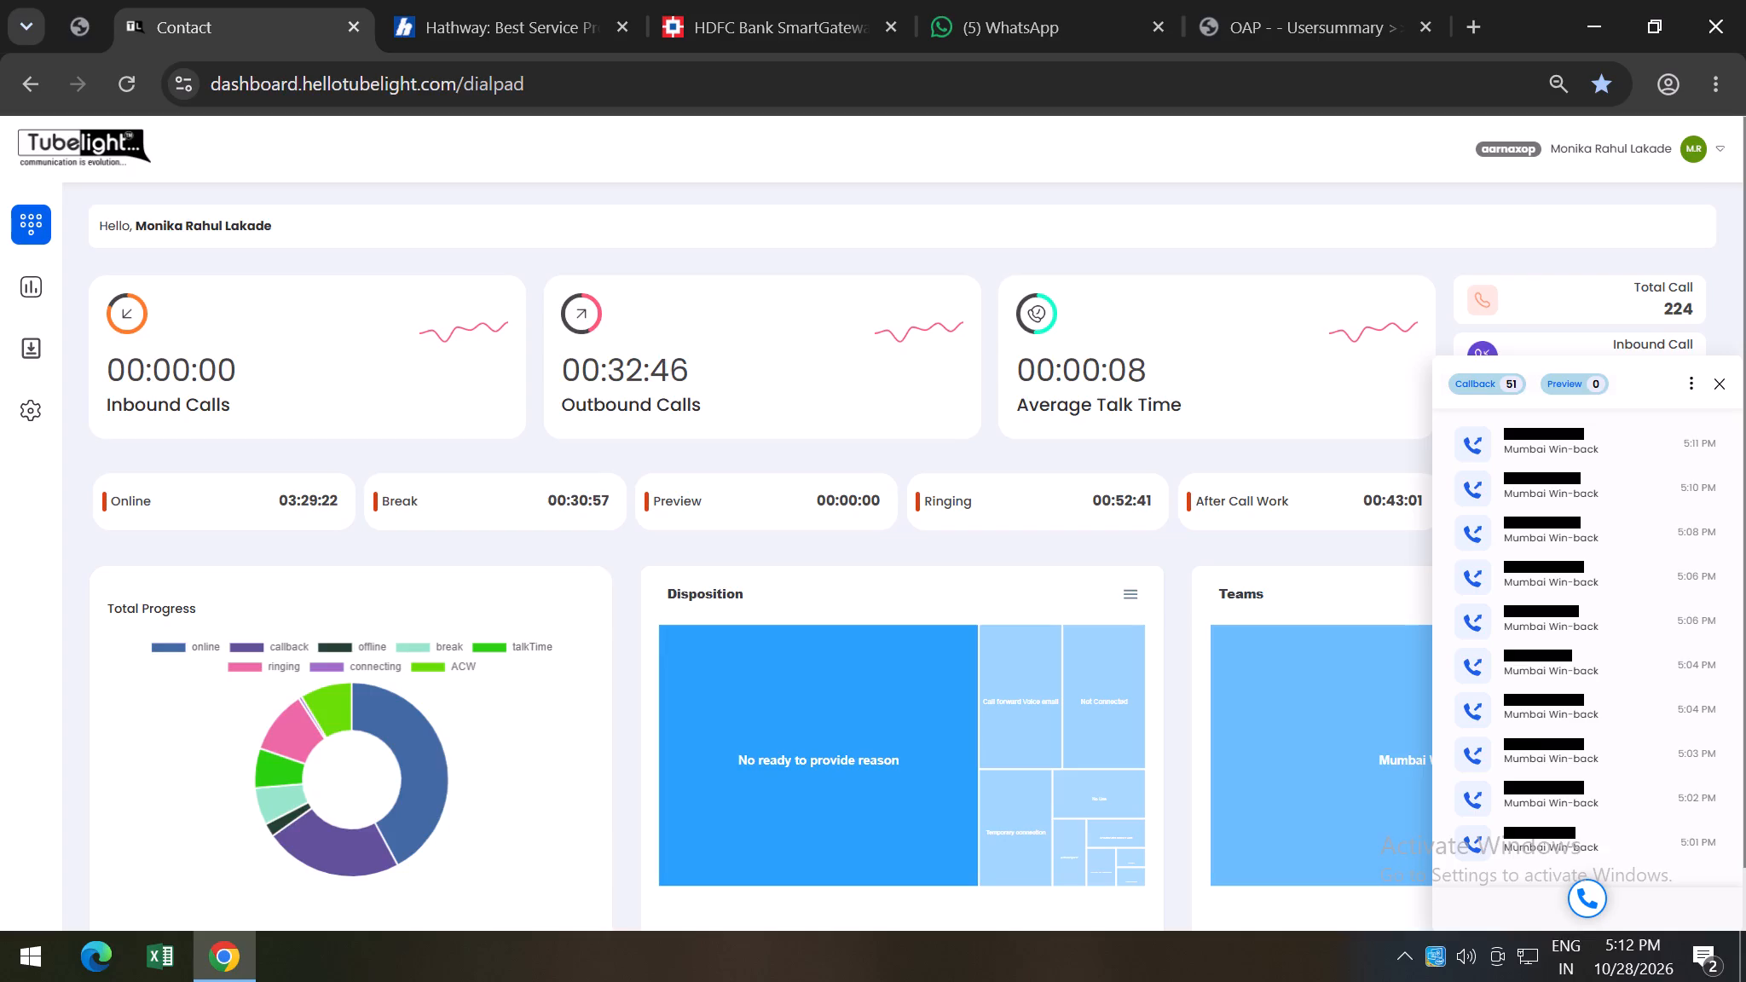
Check the status of the ₹470 UPI payment request on the HDFC SmartGateway page, and return to the dialer.
{"action": "left_click", "coordinate": [737, 38]}
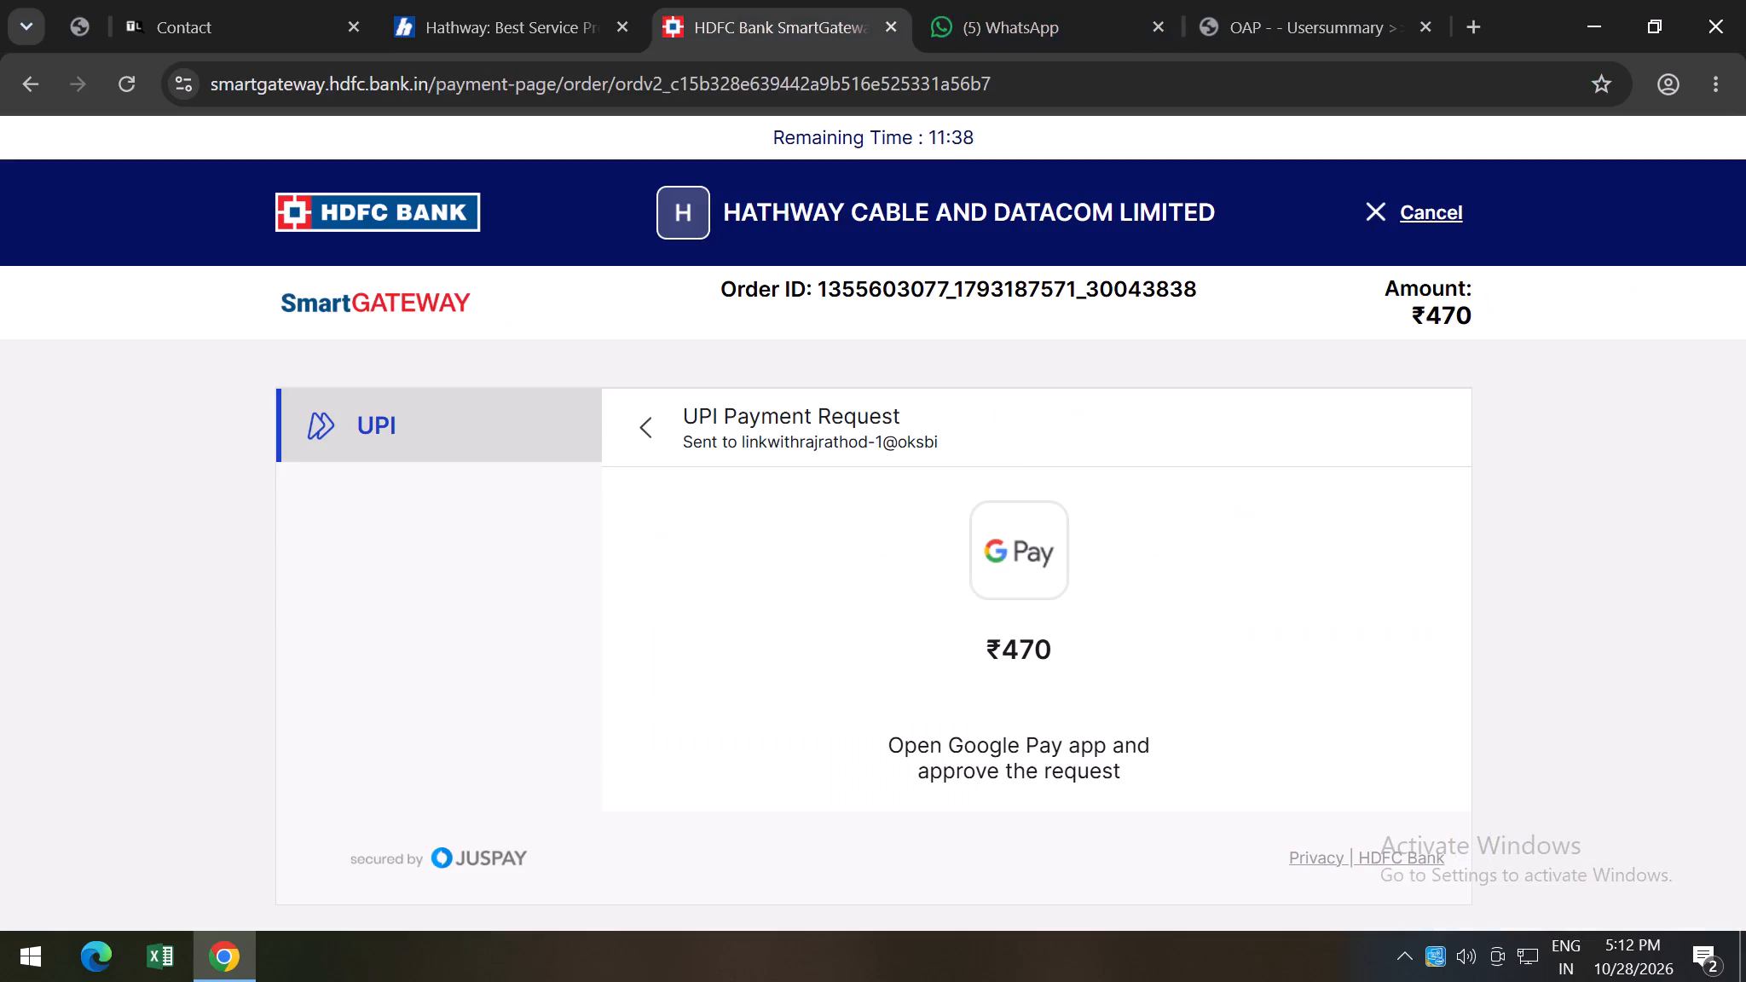
{"action": "scroll", "coordinate": [761, 690], "scroll_direction": "down", "scroll_amount": 8}
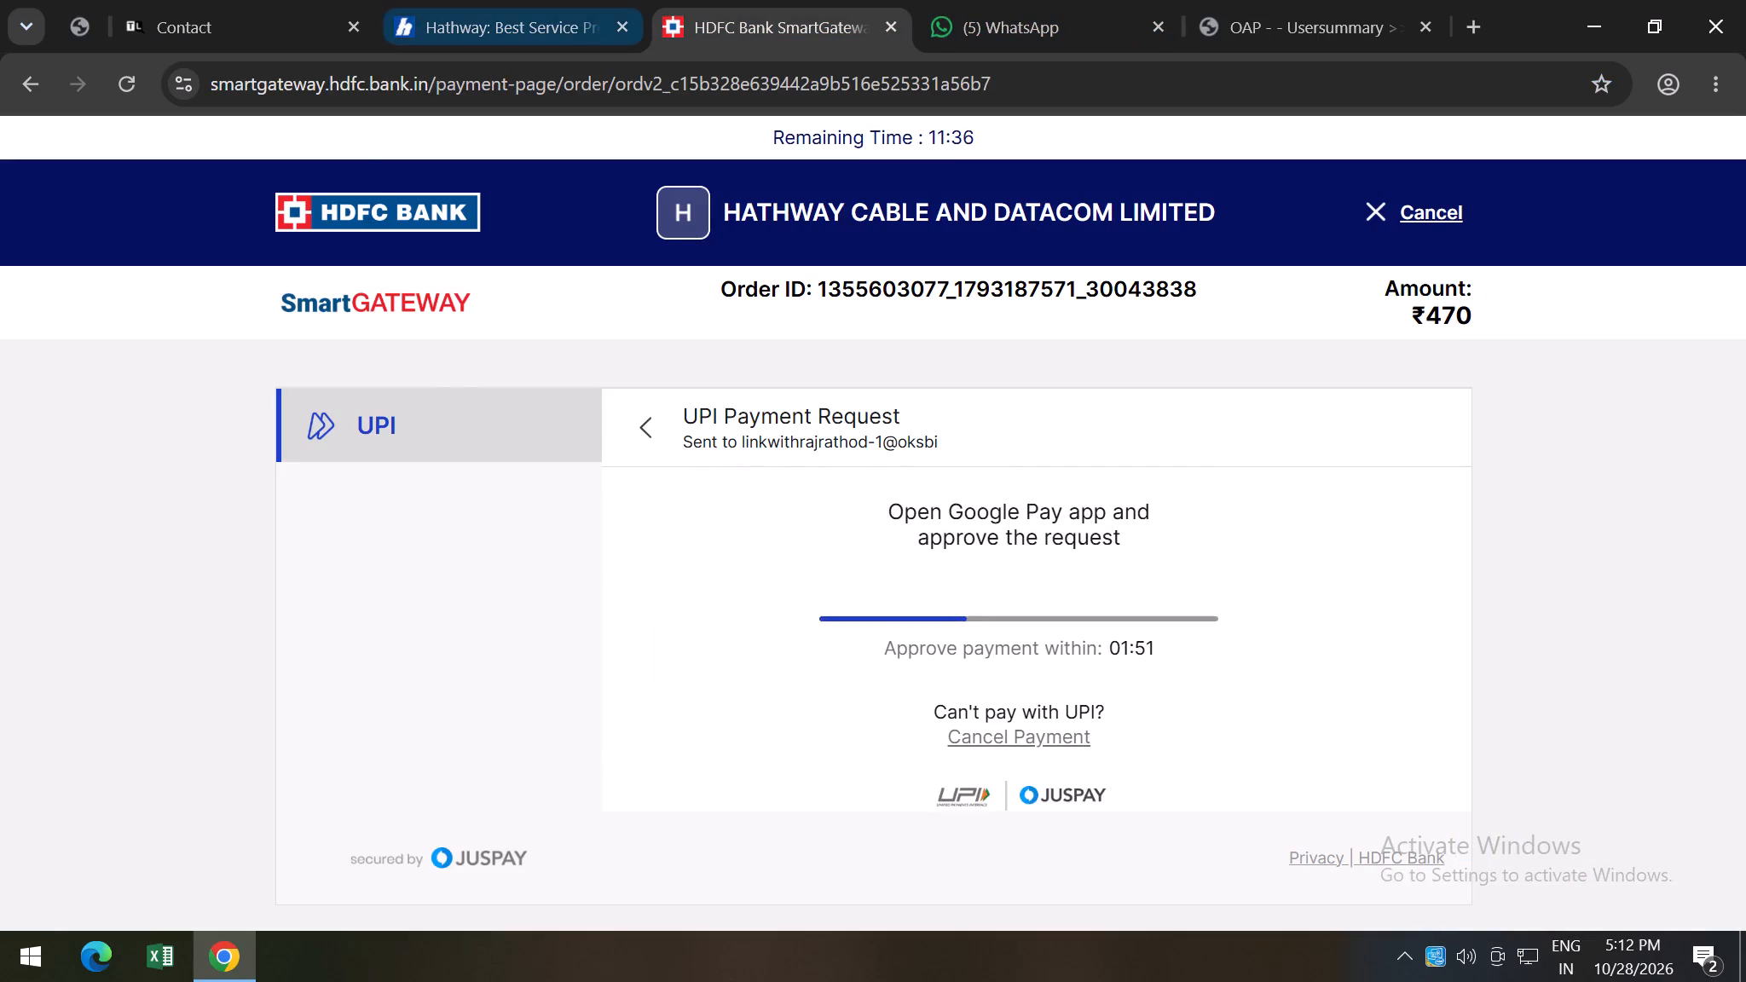
{"action": "left_click", "coordinate": [576, 0]}
{"action": "left_click", "coordinate": [217, 0]}
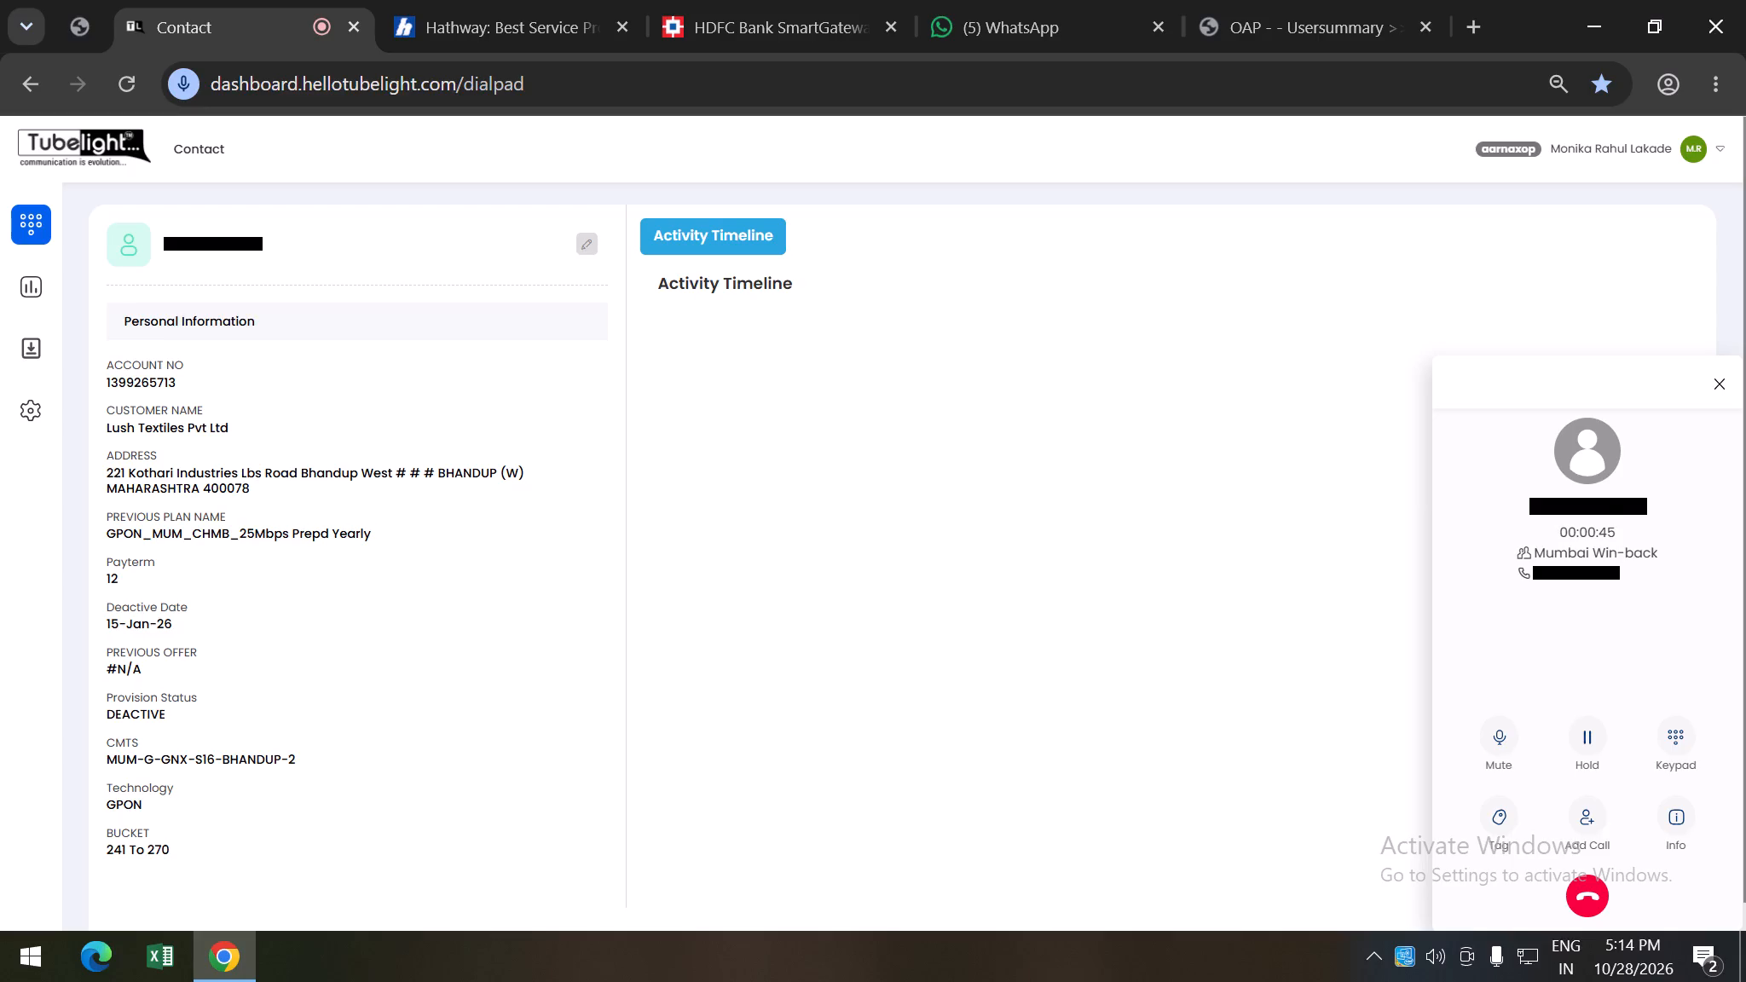
End the Mumbai Win-back call for Lush Textiles Pvt Ltd, tag it as Personal reasons with the follow-up reasons, and submit it.
{"action": "left_click", "coordinate": [1572, 891]}
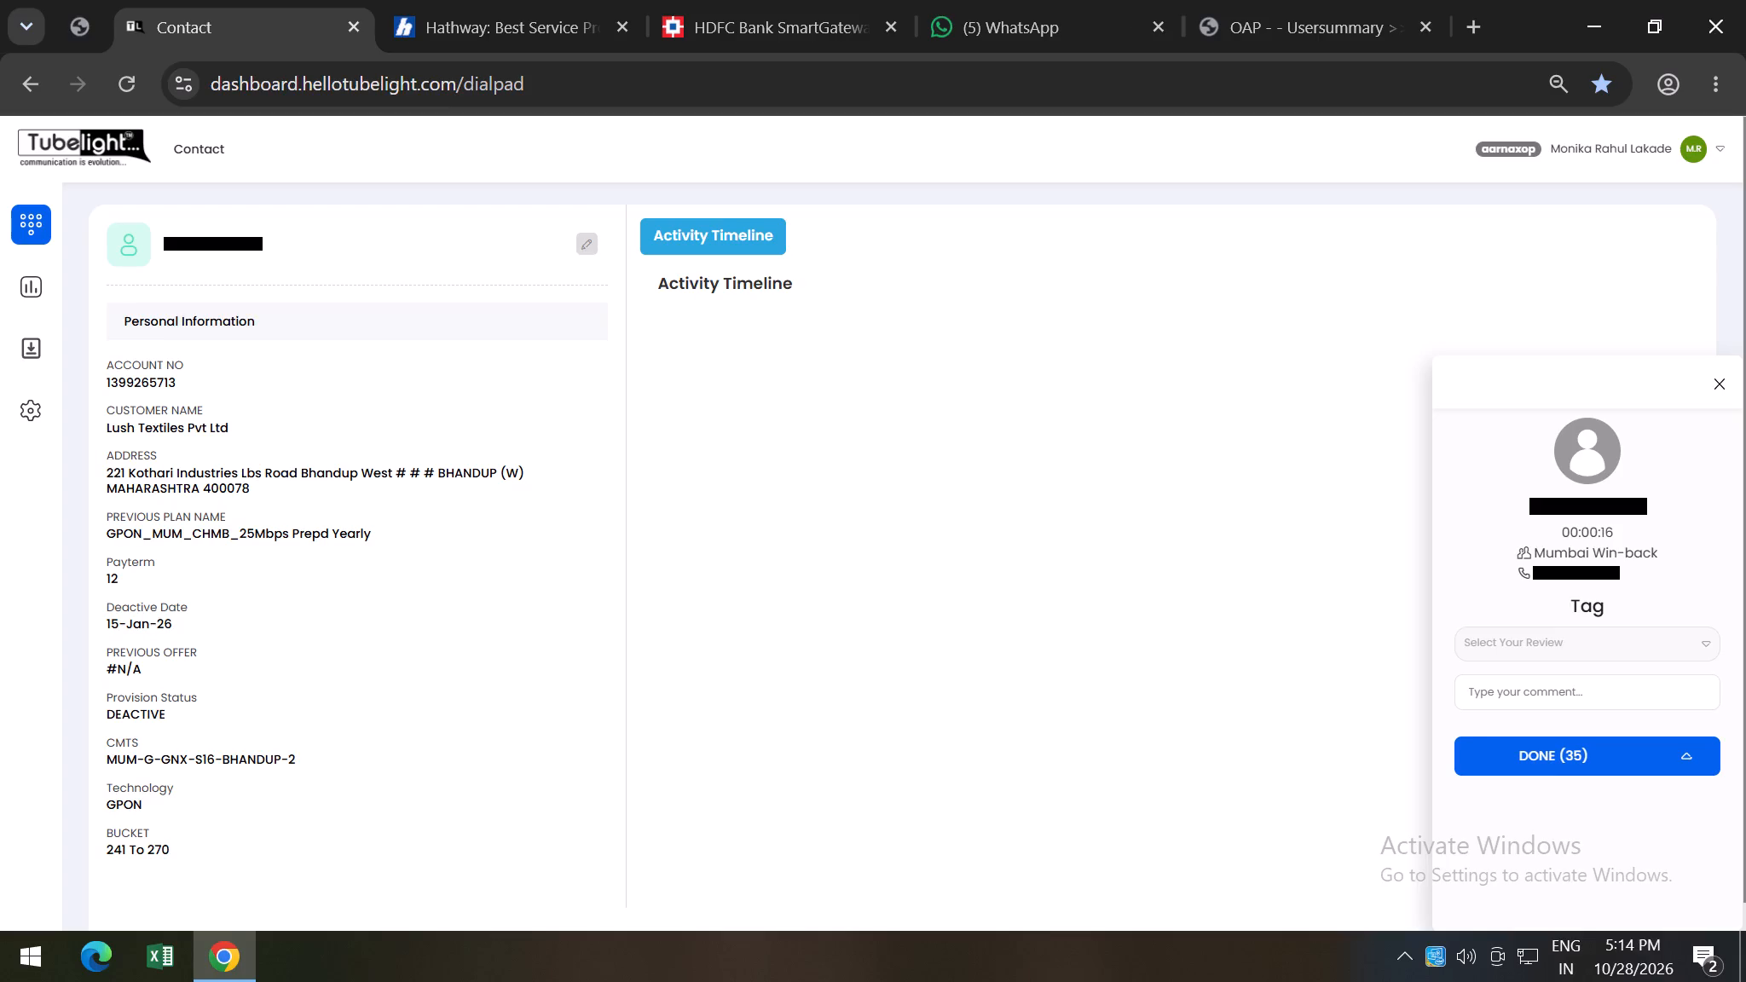
{"action": "left_click", "coordinate": [1585, 644]}
{"action": "scroll", "coordinate": [1549, 722], "scroll_direction": "down", "scroll_amount": 1}
{"action": "left_click_drag", "start_coordinate": [1547, 735], "coordinate": [1552, 732]}
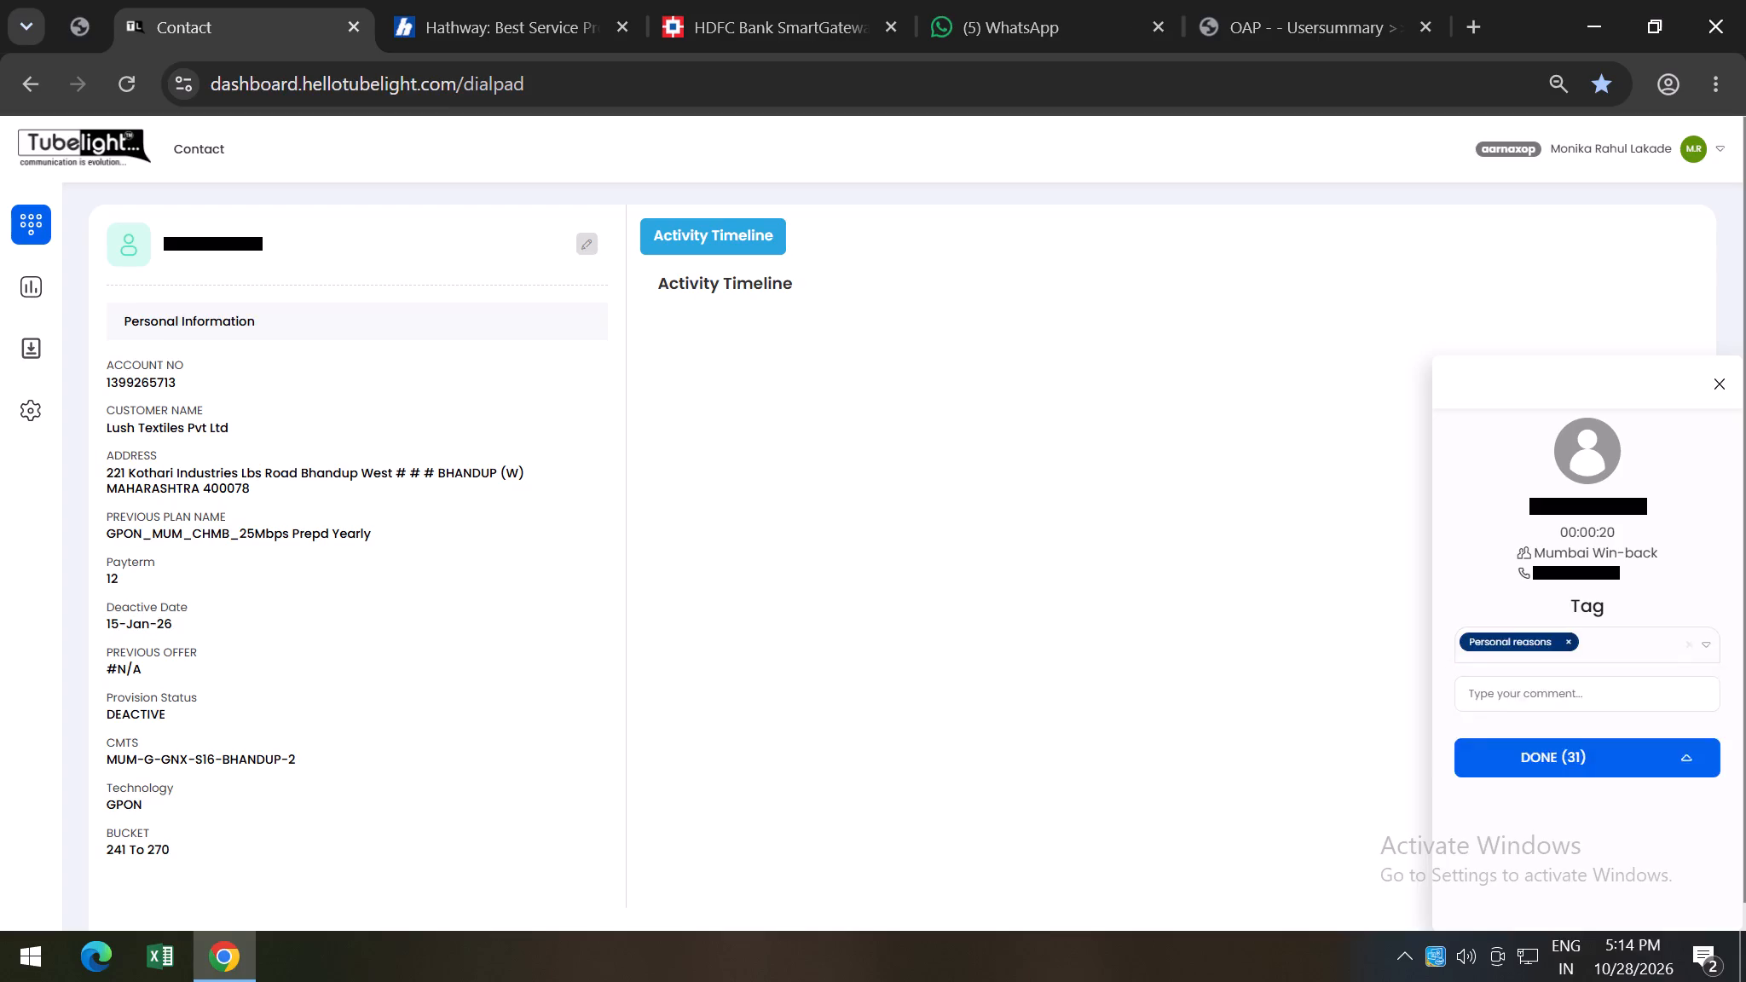
{"action": "left_click_drag", "start_coordinate": [1552, 732], "coordinate": [1572, 715]}
{"action": "left_click_drag", "start_coordinate": [1636, 648], "coordinate": [1616, 670]}
{"action": "left_click", "coordinate": [1547, 728]}
{"action": "left_click_drag", "start_coordinate": [1595, 670], "coordinate": [1588, 705]}
{"action": "left_click_drag", "start_coordinate": [1578, 747], "coordinate": [1578, 755]}
{"action": "left_click", "coordinate": [1588, 816]}
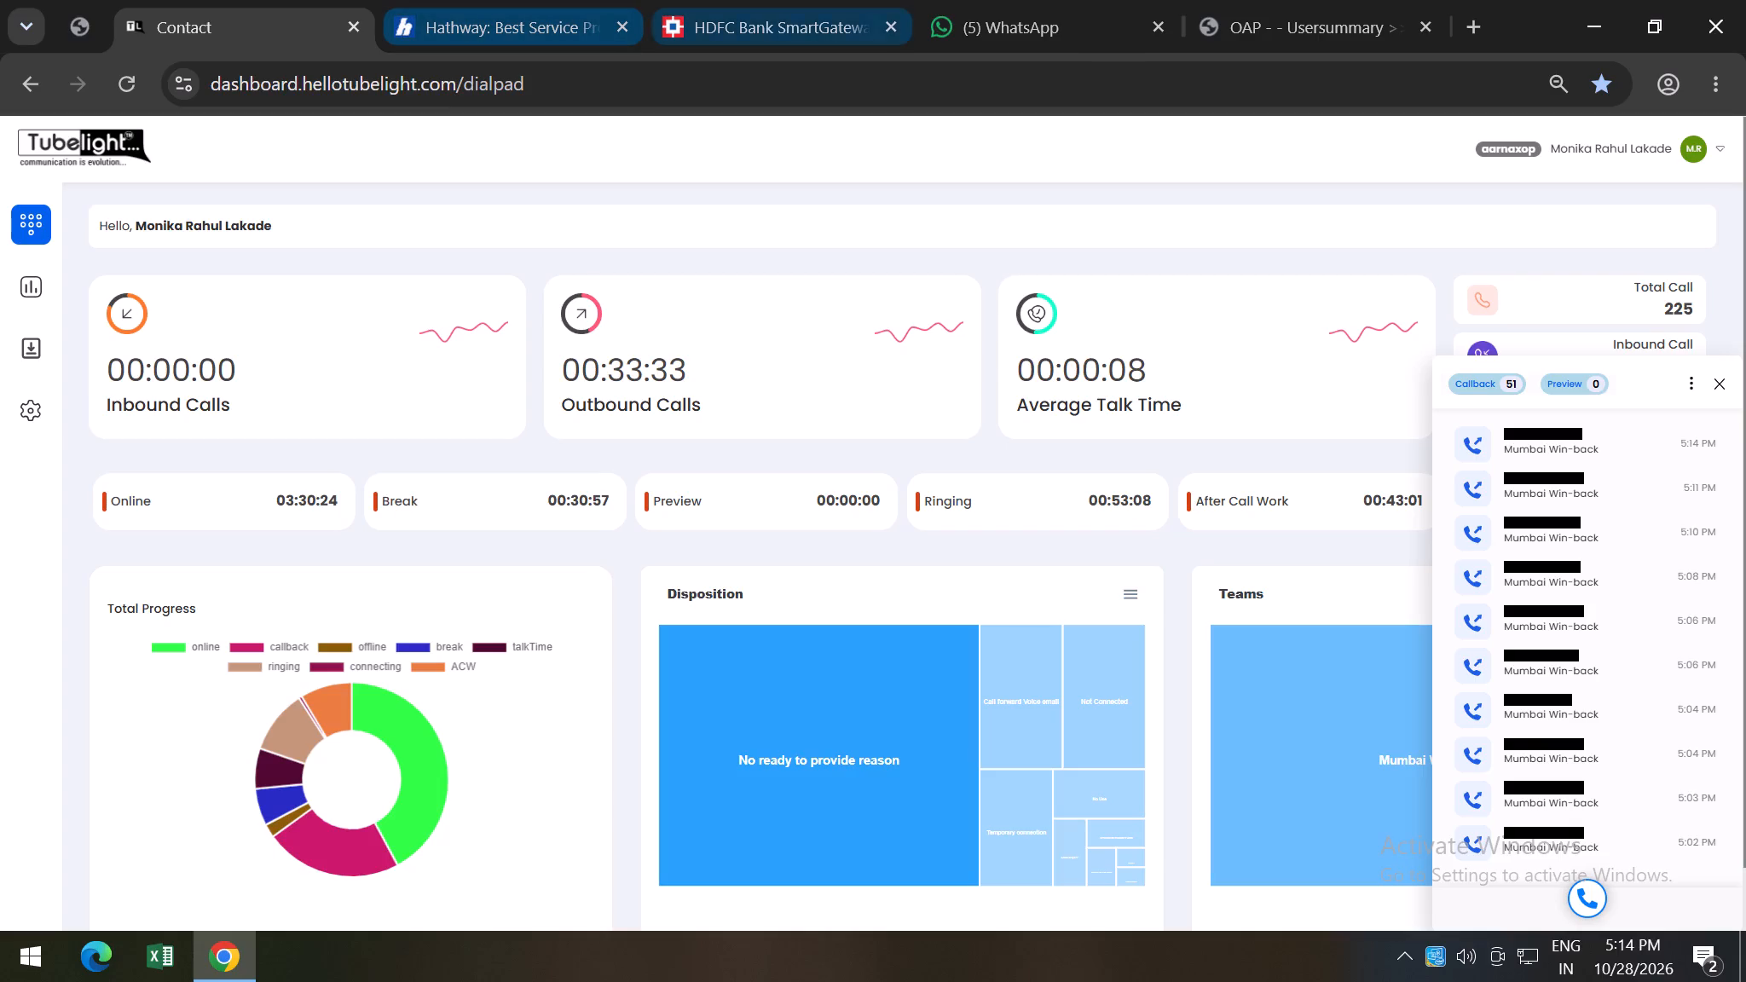
Close the HDFC Bank SmartGateway payment page and return to the dialer.
{"action": "left_click", "coordinate": [889, 33]}
{"action": "left_click", "coordinate": [290, 14]}
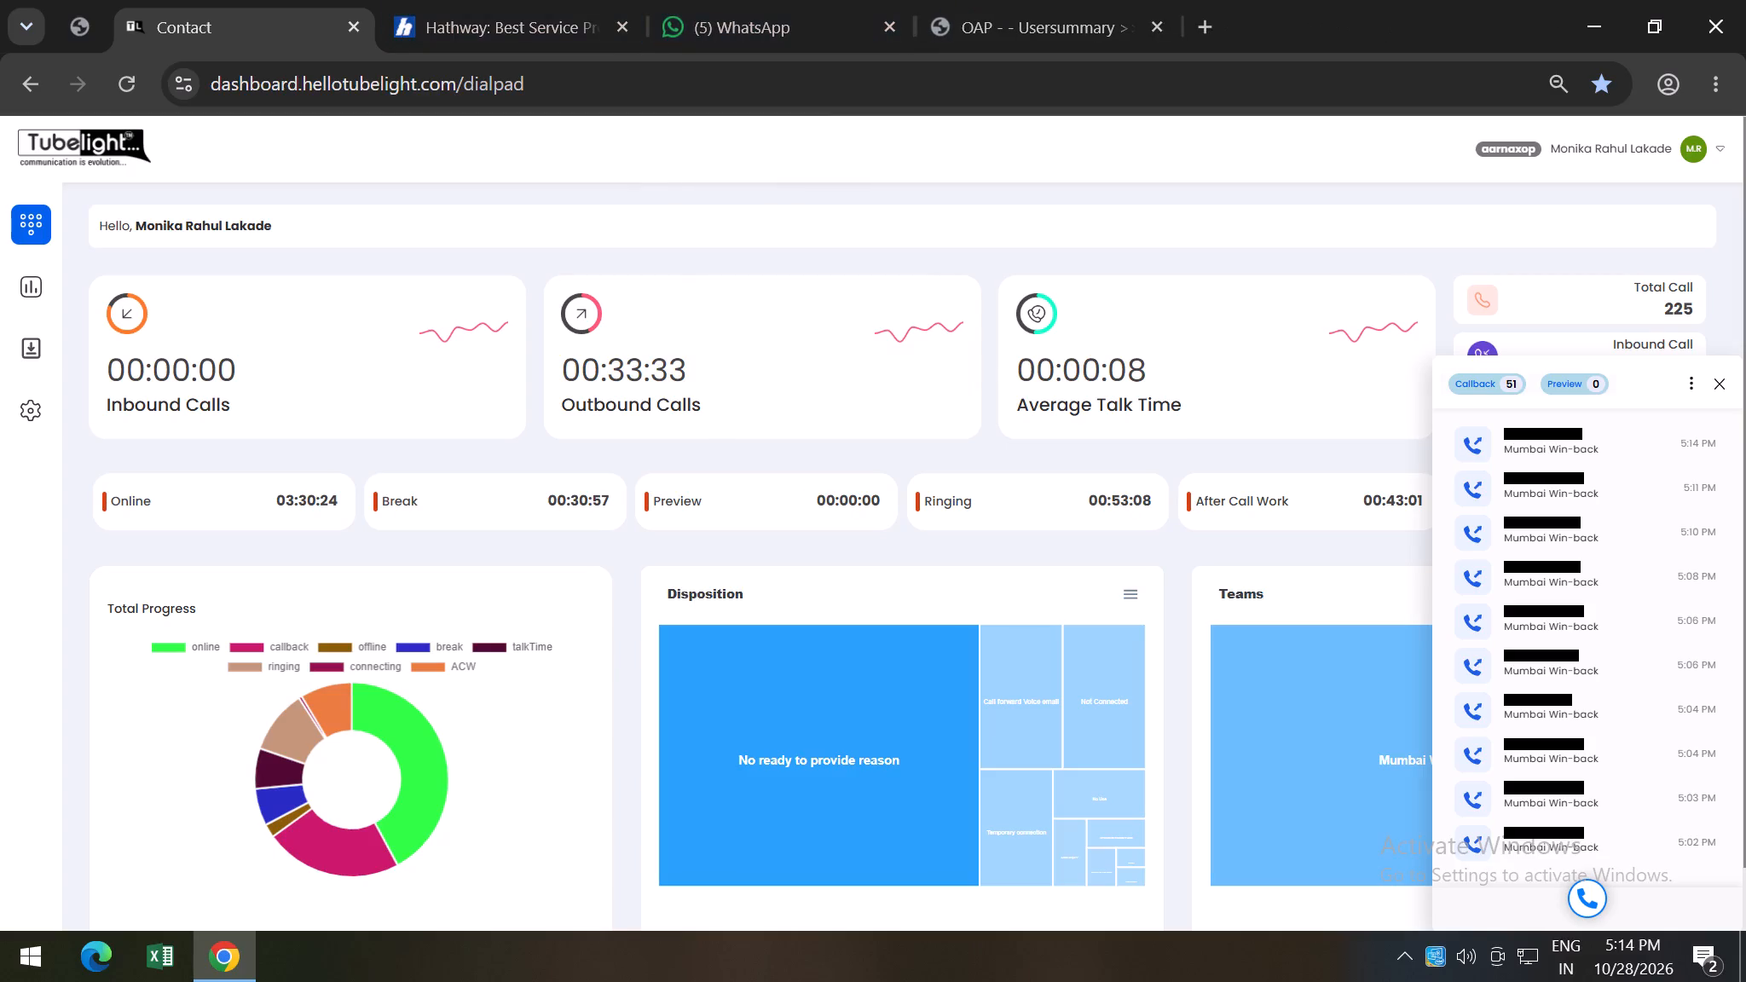
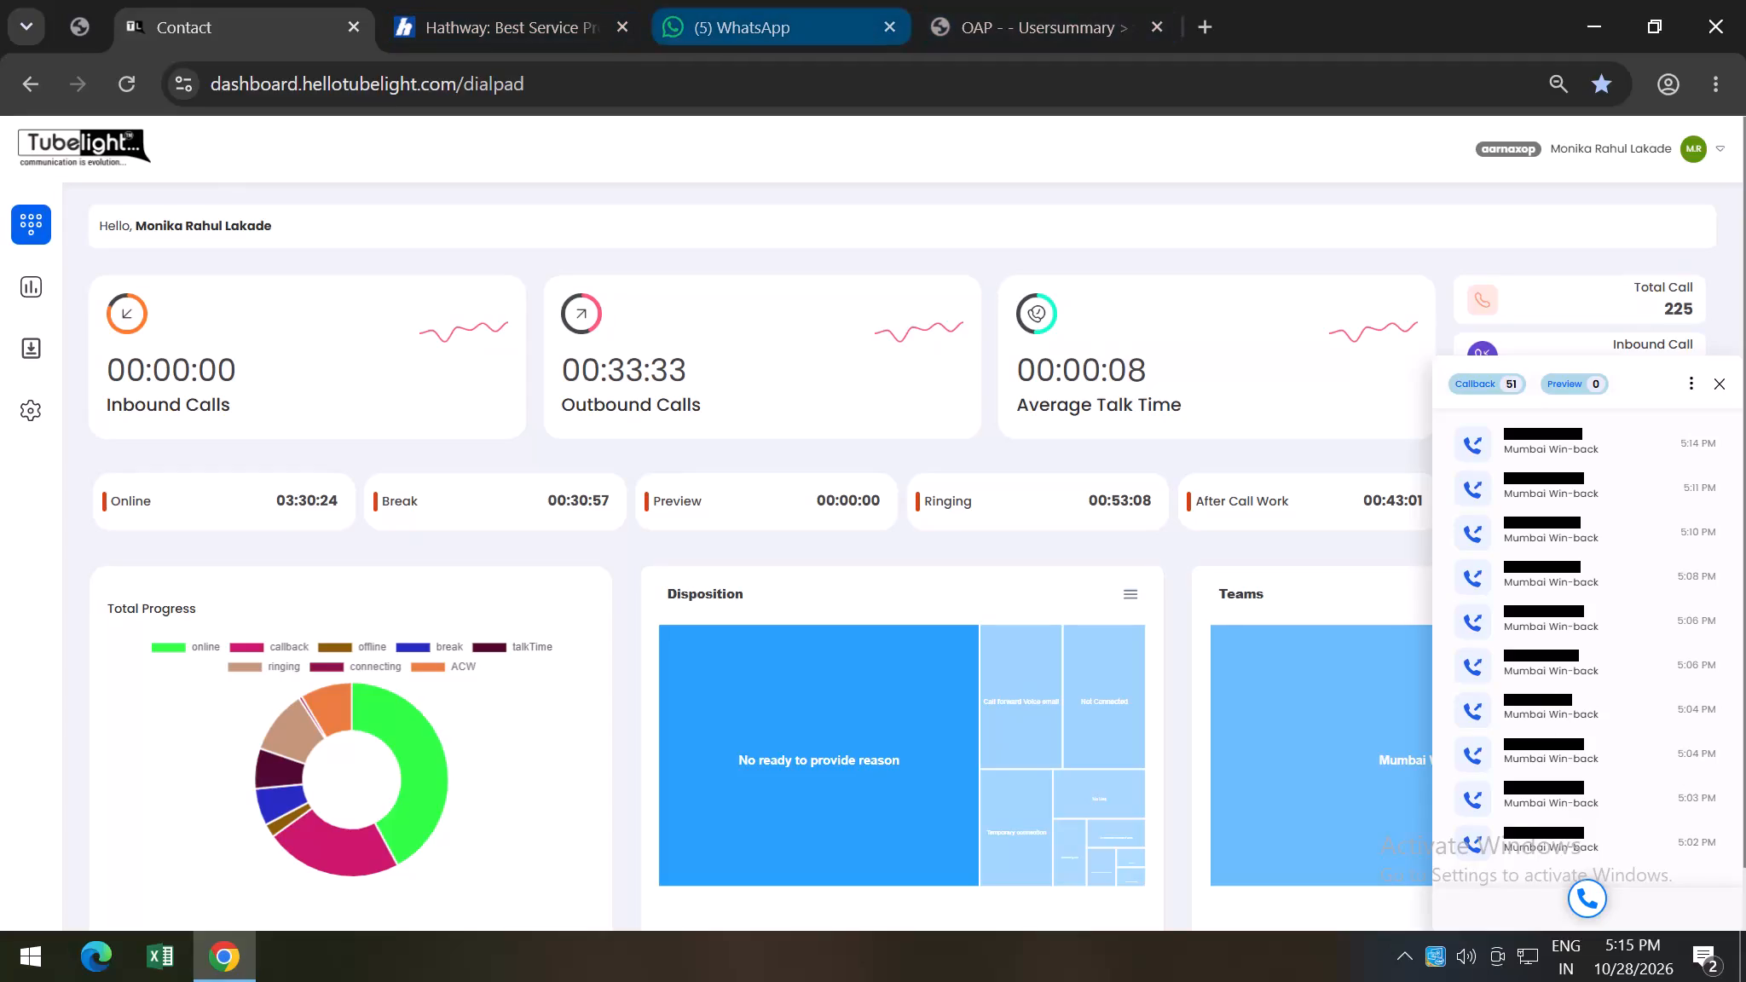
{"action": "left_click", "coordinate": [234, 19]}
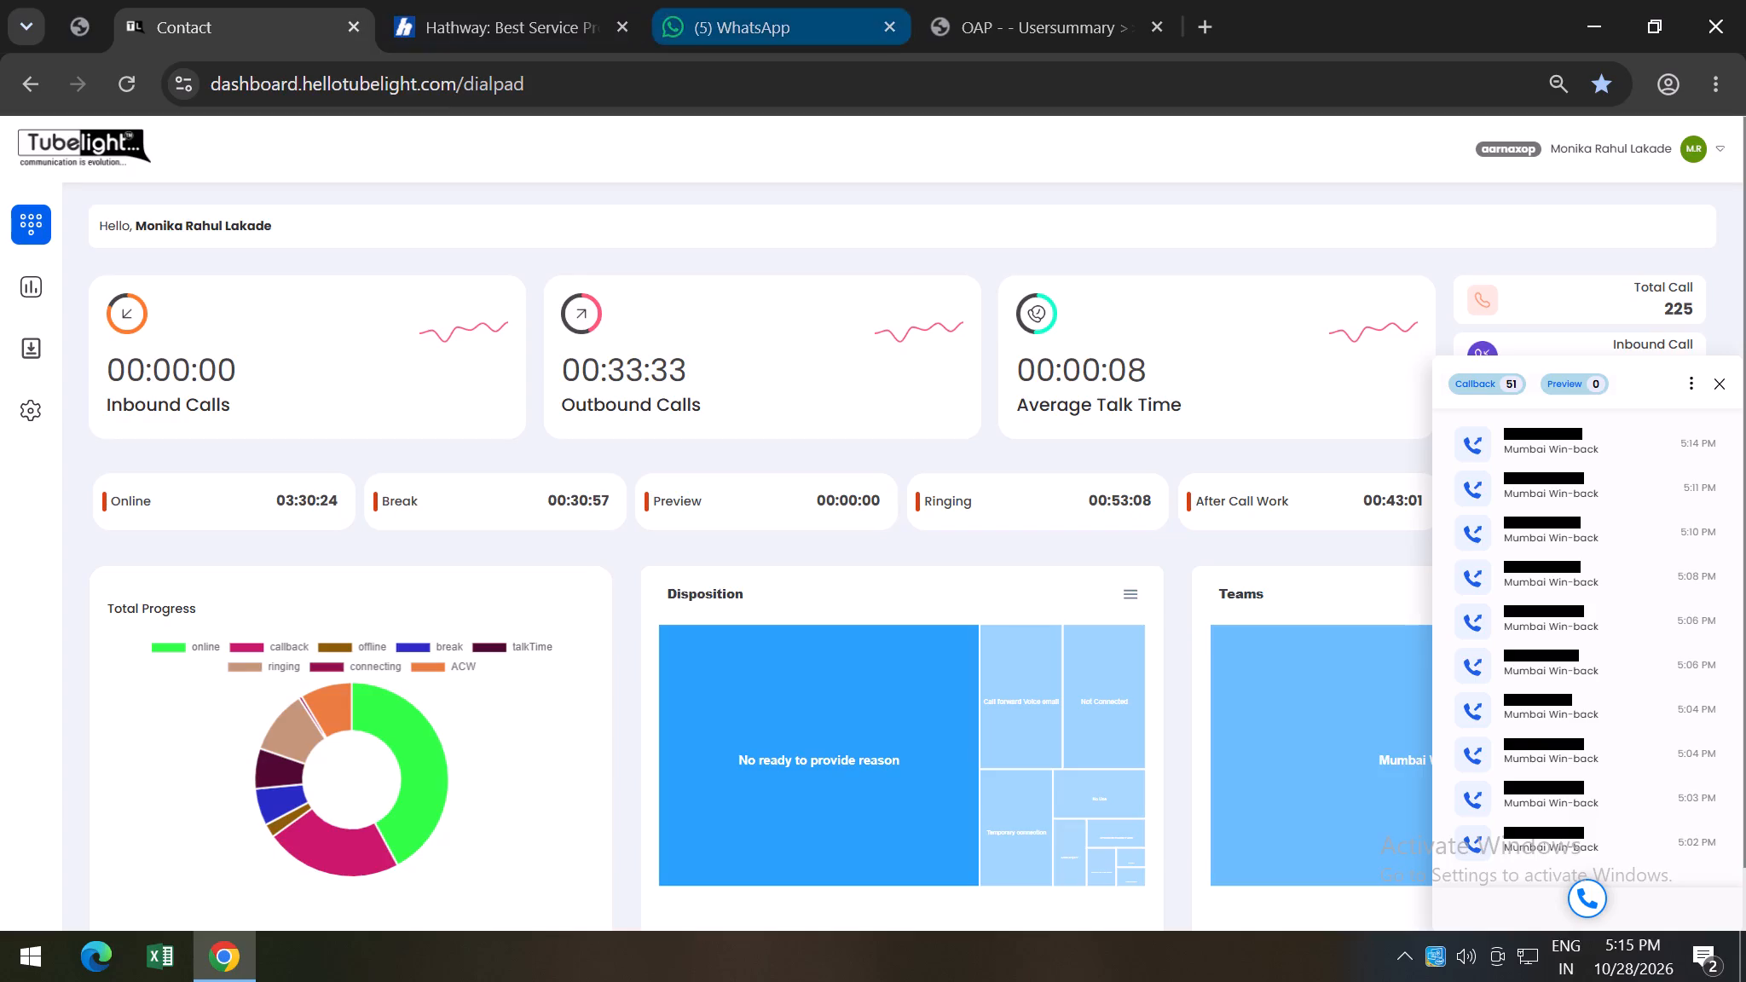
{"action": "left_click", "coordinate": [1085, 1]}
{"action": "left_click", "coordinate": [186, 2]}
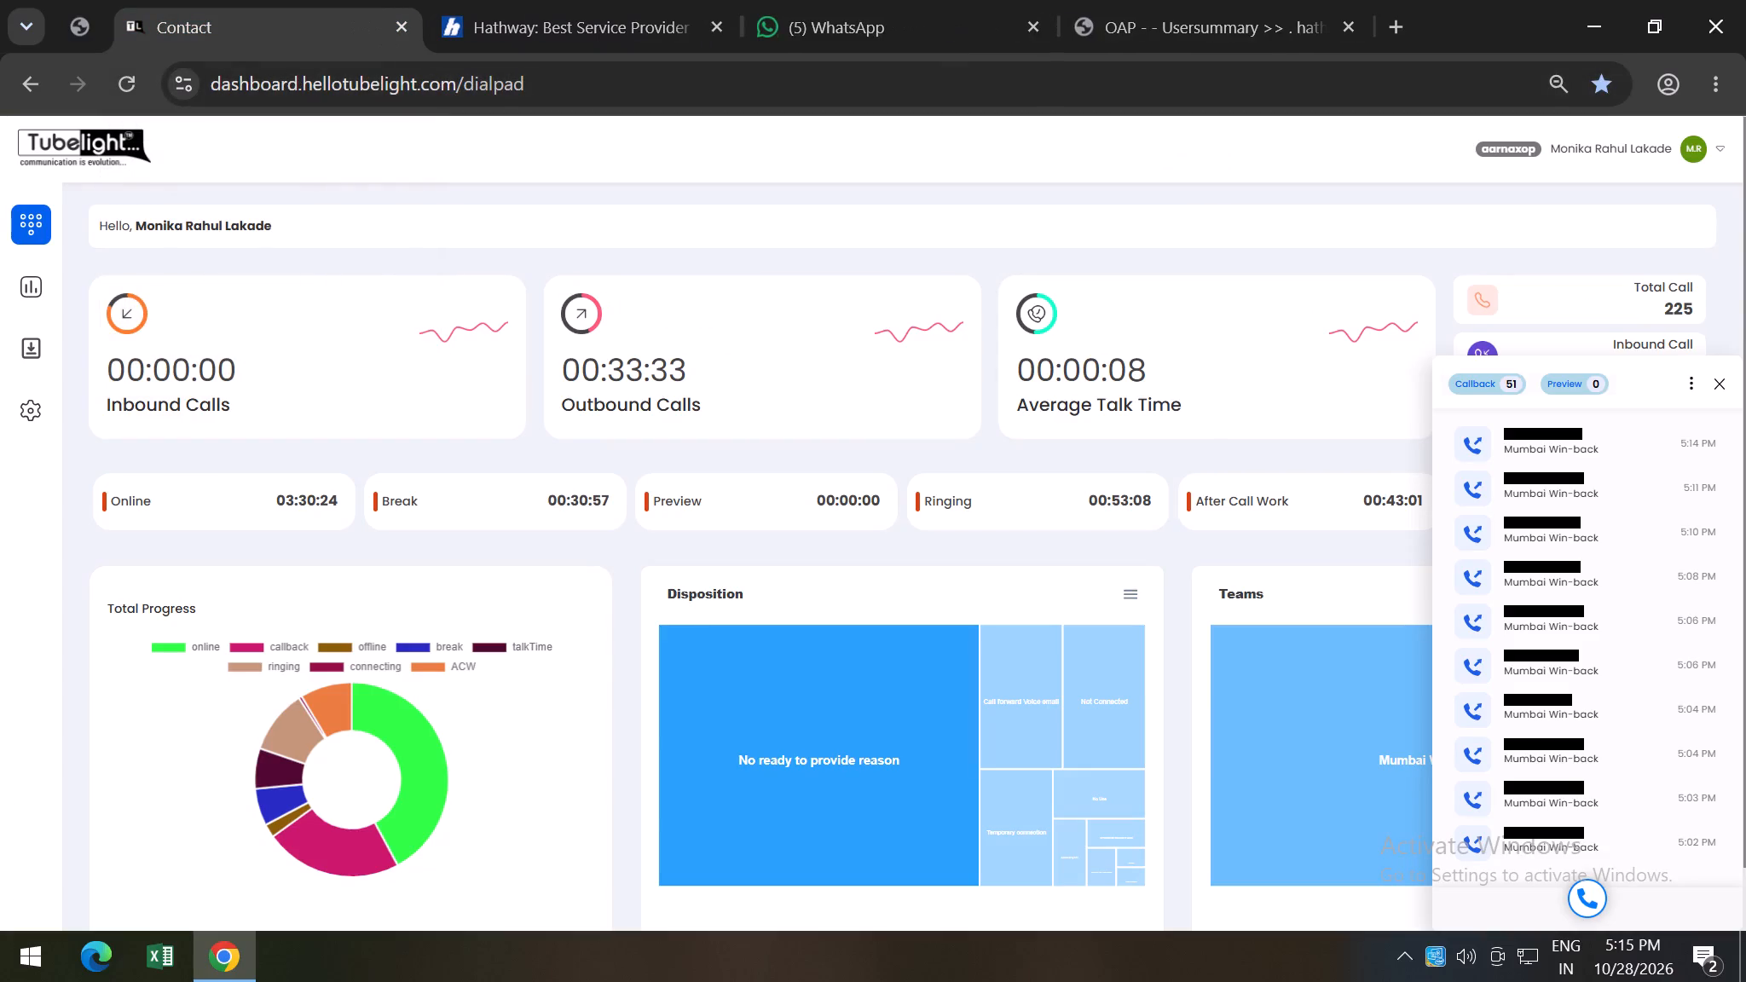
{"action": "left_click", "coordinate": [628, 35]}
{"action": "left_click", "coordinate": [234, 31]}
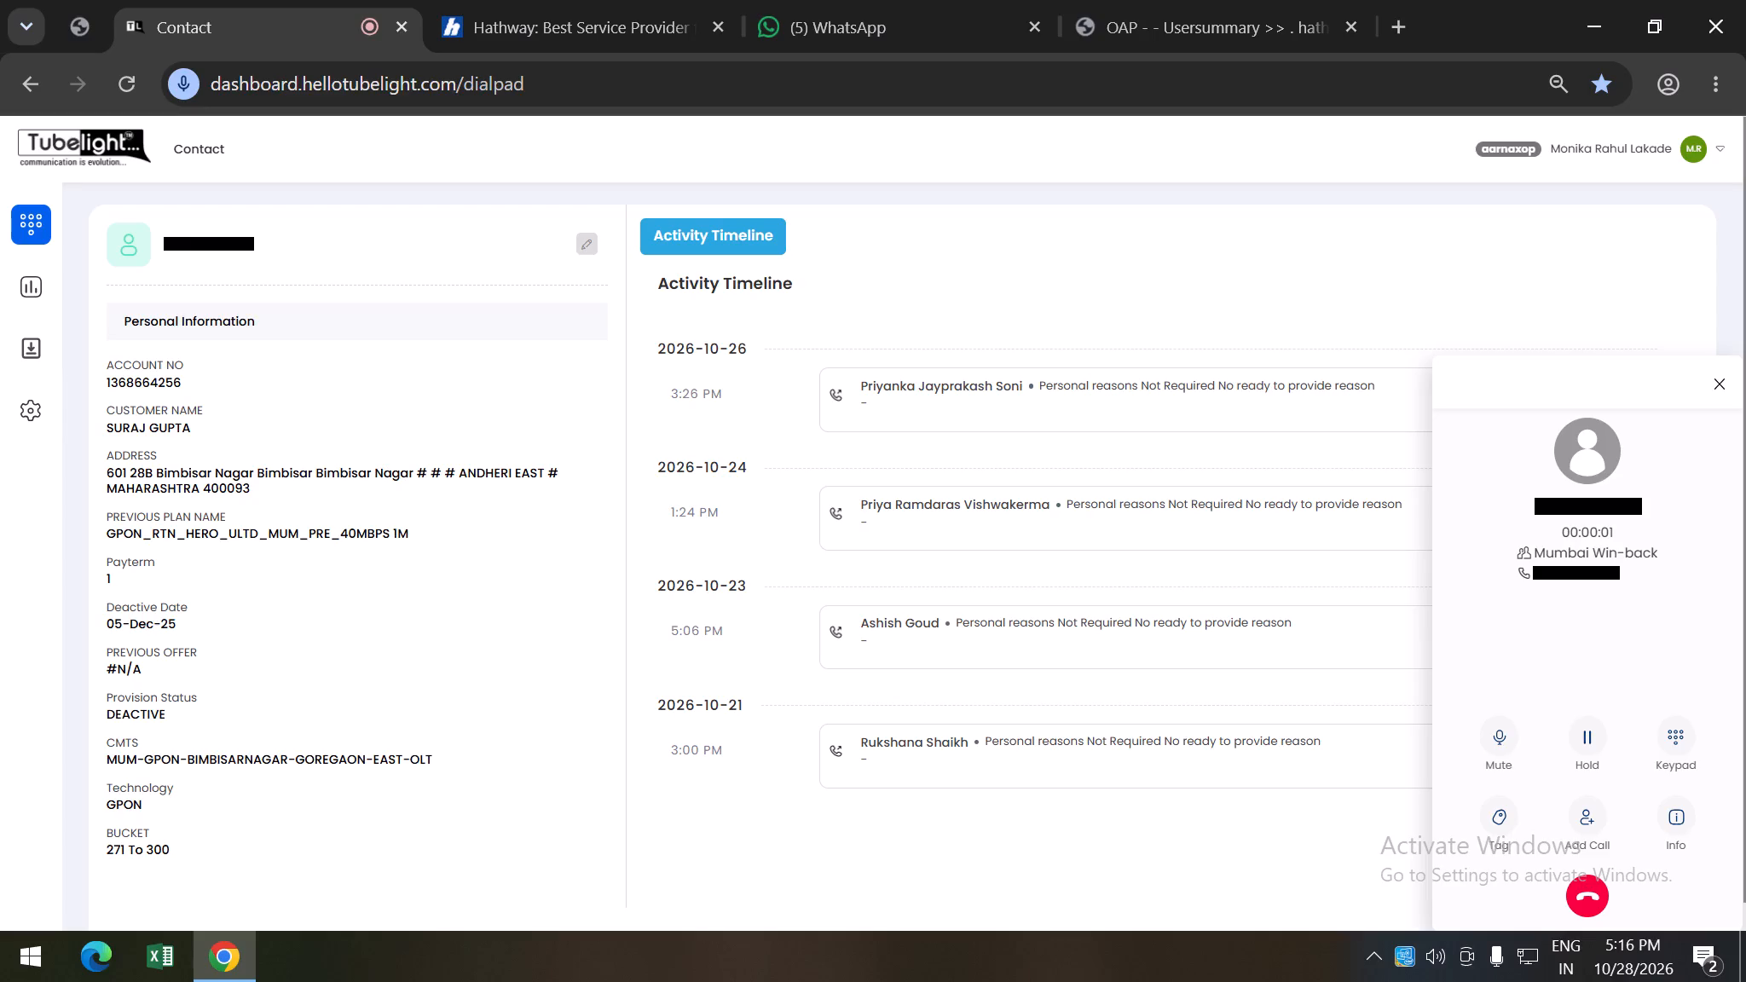
End the current Mumbai Win-back call and tag it as Not Connect and Not Contactable, with a further sub-reason.
{"action": "left_click", "coordinate": [1591, 891]}
{"action": "left_click", "coordinate": [1514, 632]}
{"action": "scroll", "coordinate": [1534, 755], "scroll_direction": "down", "scroll_amount": 5}
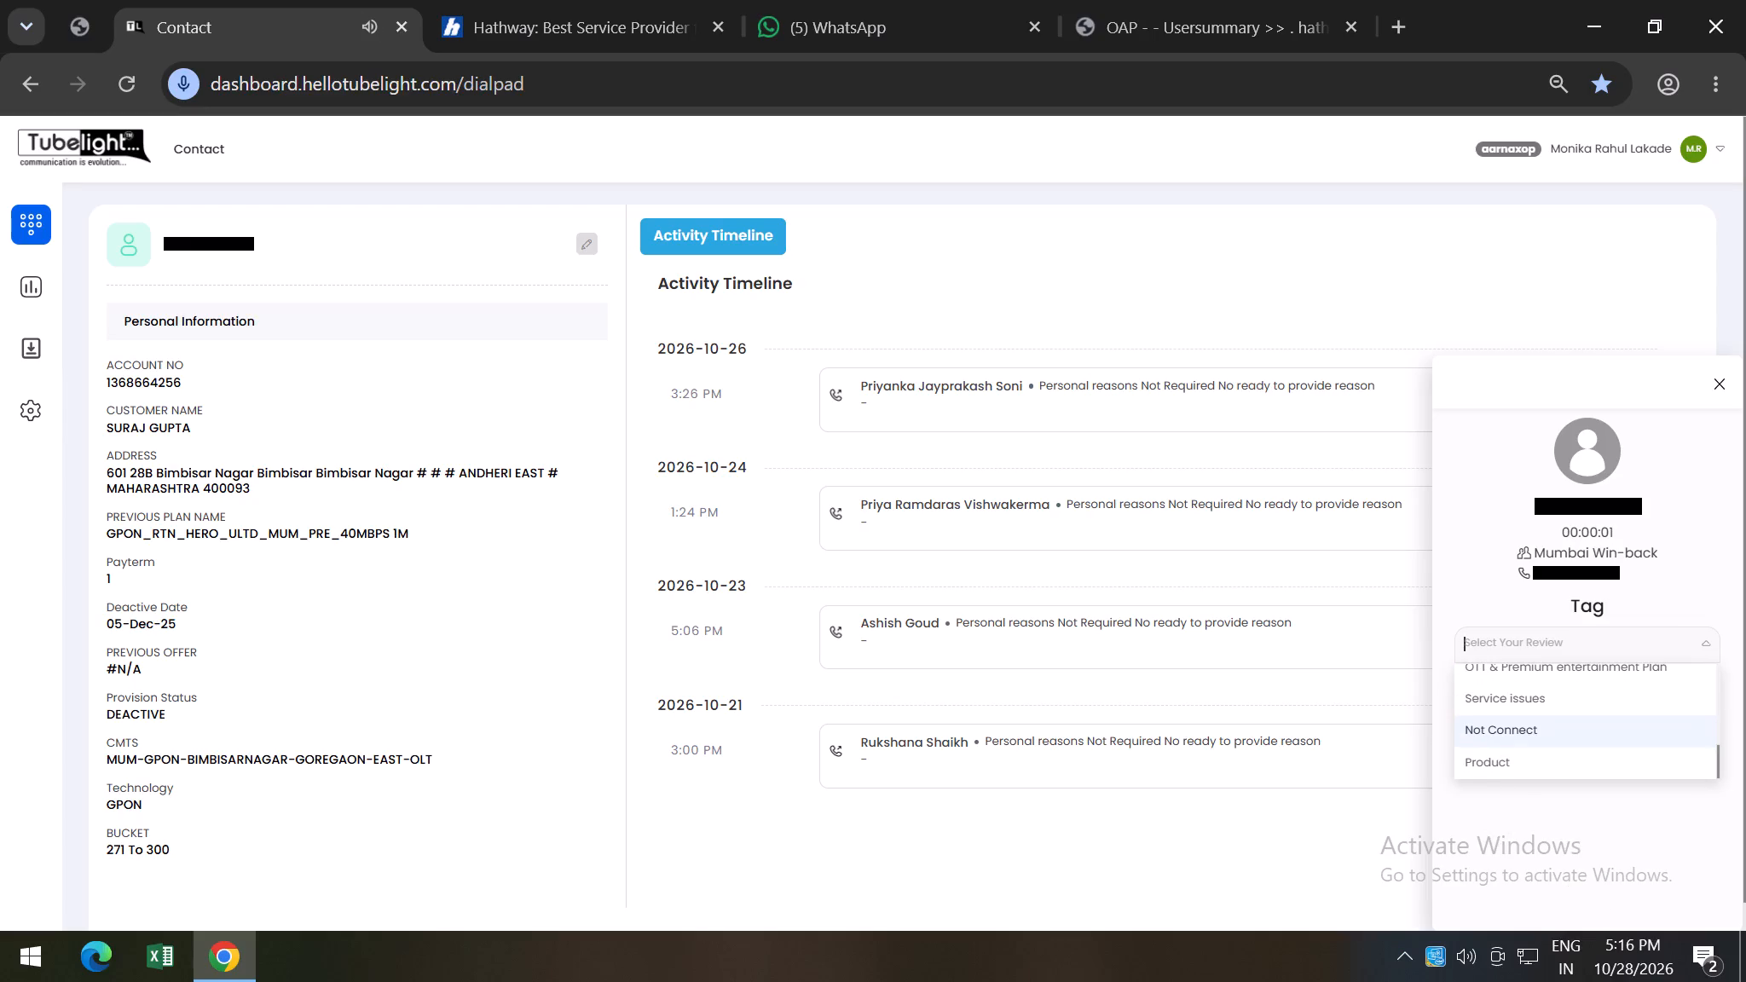
{"action": "left_click", "coordinate": [1540, 734]}
{"action": "left_click", "coordinate": [1586, 667]}
{"action": "left_click_drag", "start_coordinate": [1570, 621], "coordinate": [1568, 637]}
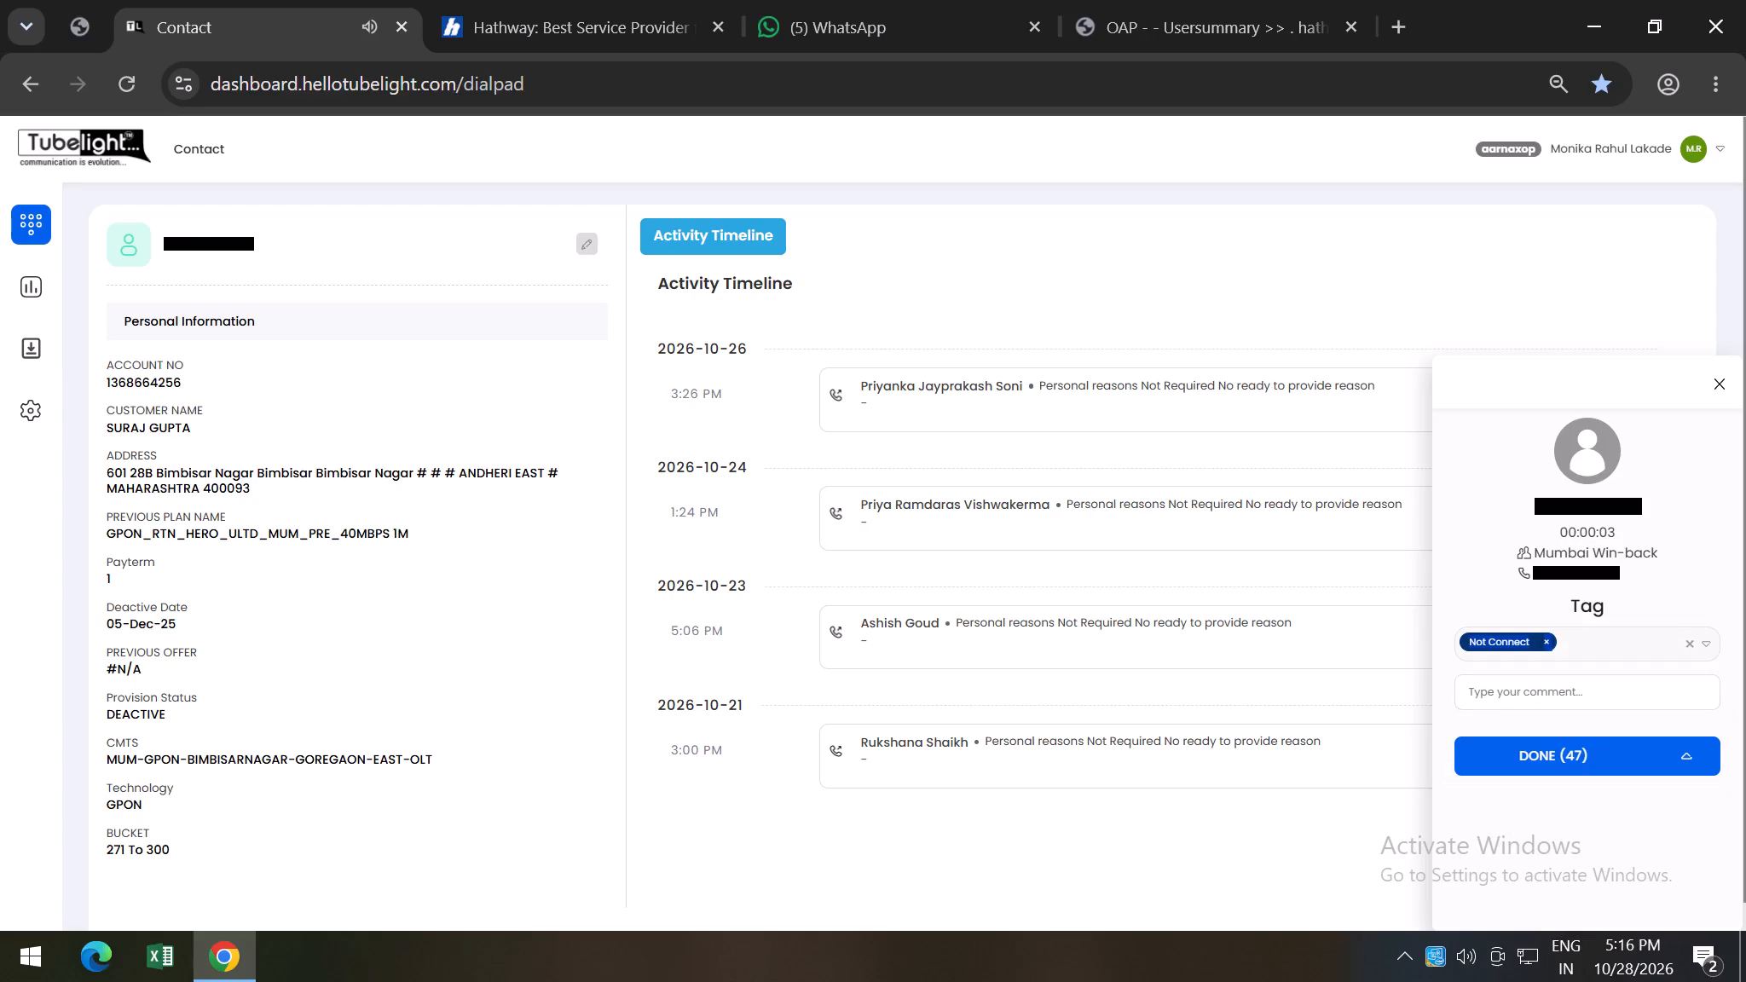
{"action": "left_click", "coordinate": [1576, 651]}
{"action": "left_click_drag", "start_coordinate": [1520, 714], "coordinate": [1529, 710]}
{"action": "left_click_drag", "start_coordinate": [1645, 664], "coordinate": [1611, 696]}
{"action": "scroll", "coordinate": [1527, 728], "scroll_direction": "down", "scroll_amount": 2}
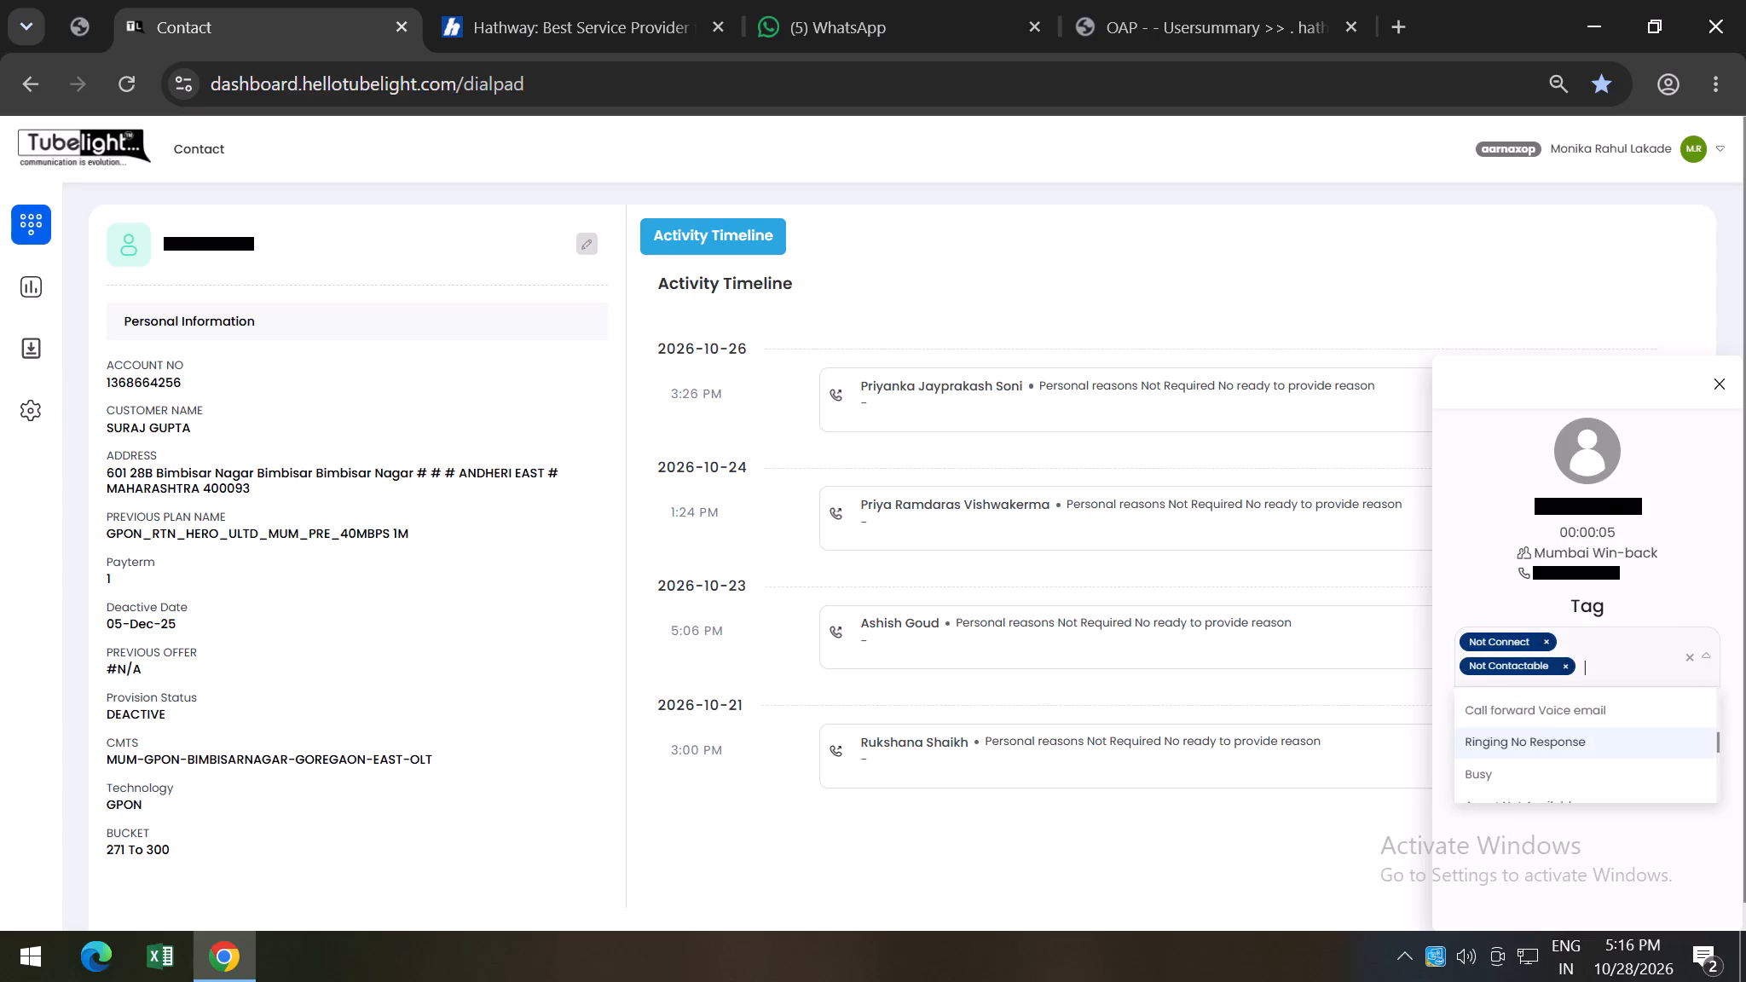
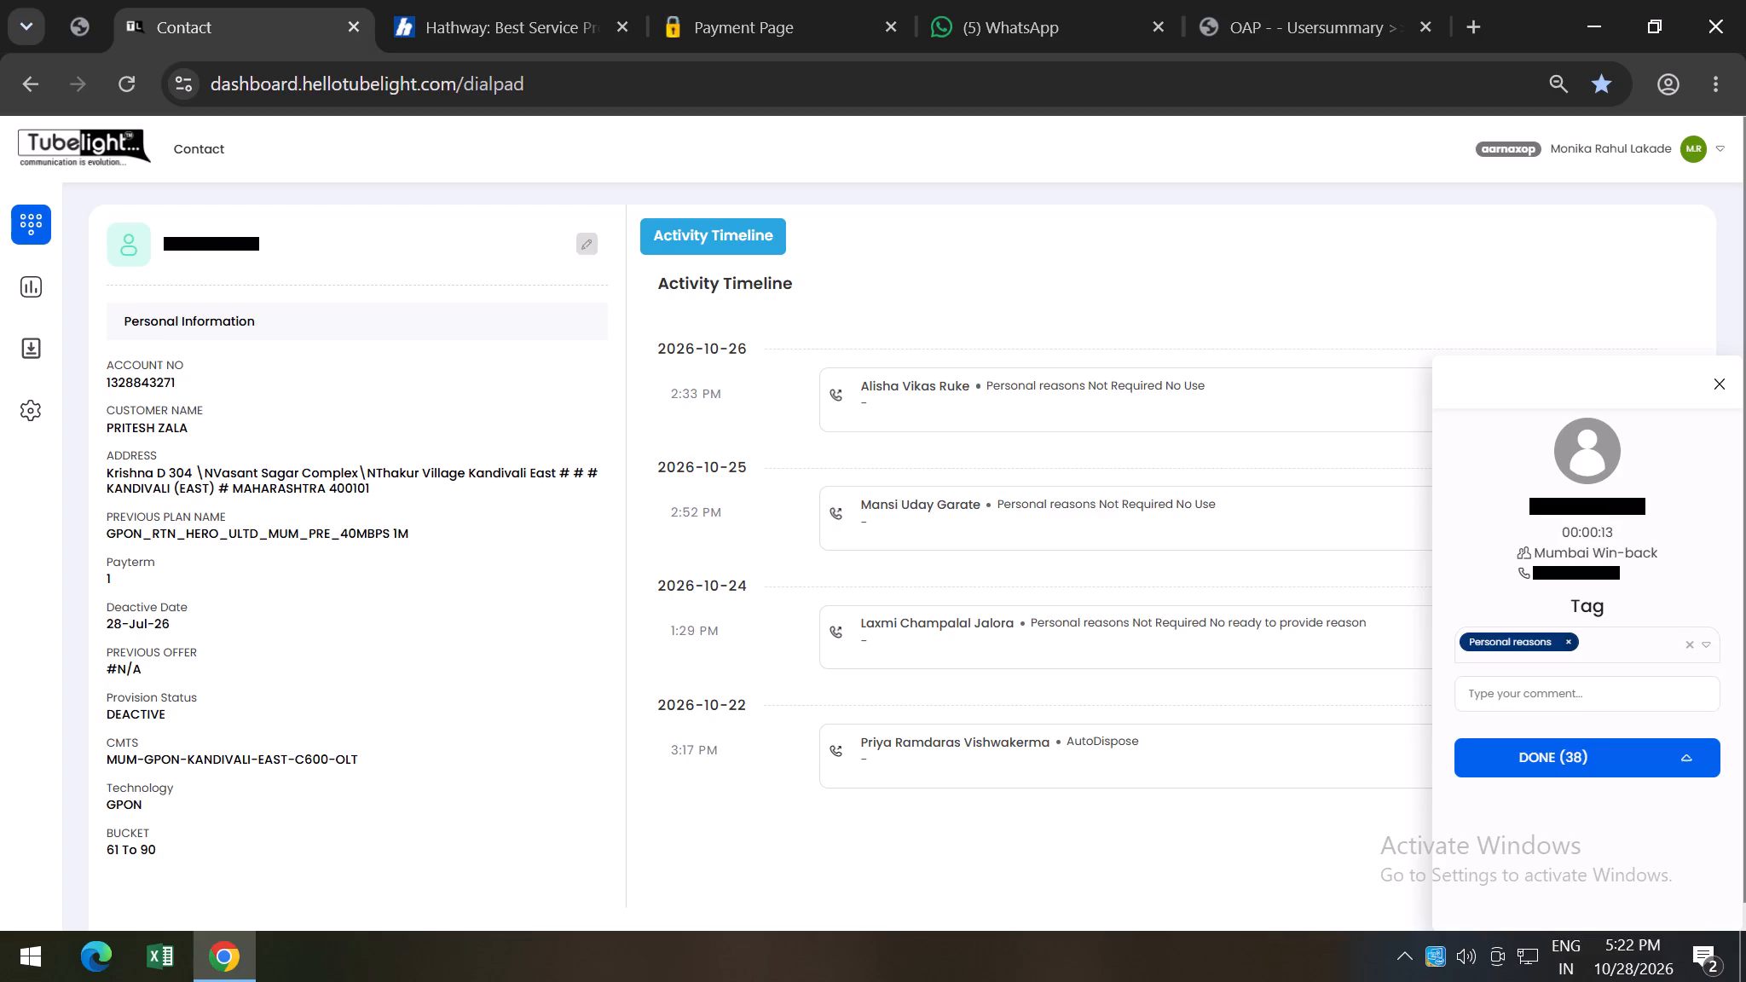
Tag the ended Mumbai Win-back call as Personal reasons, Not Required with a final sub-reason, and submit the disposition.
{"action": "left_click_drag", "start_coordinate": [1608, 636], "coordinate": [1597, 653]}
{"action": "left_click", "coordinate": [1504, 740]}
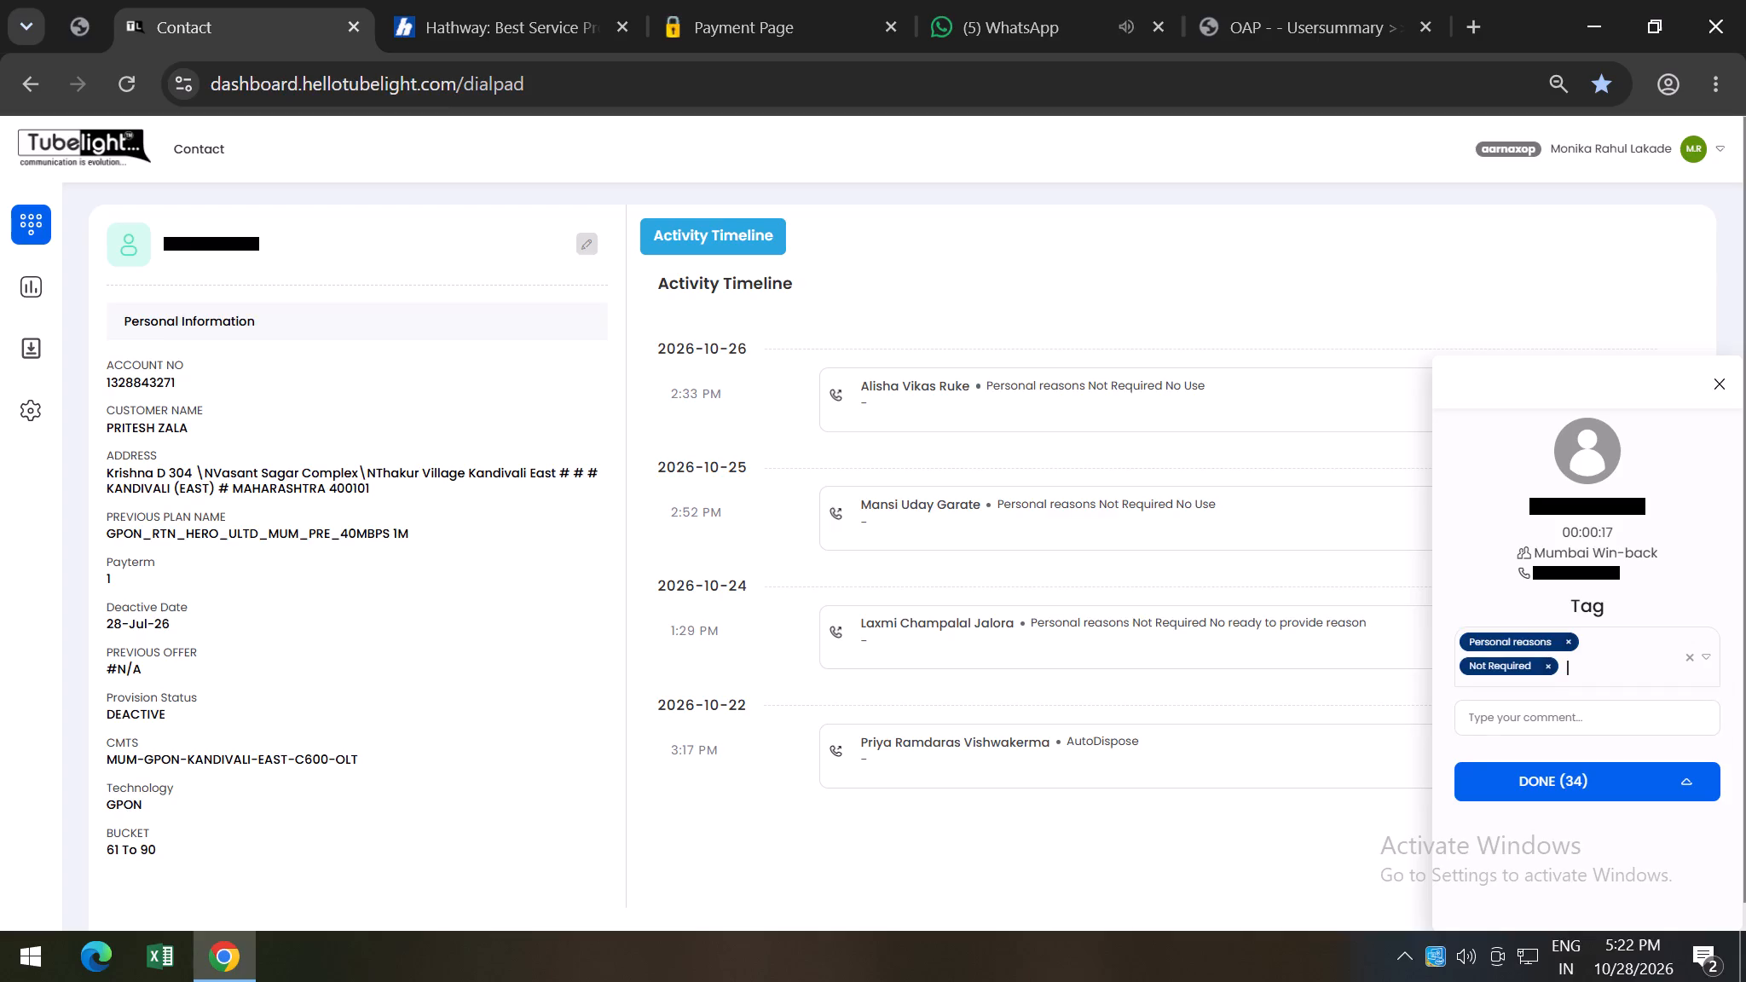
{"action": "left_click_drag", "start_coordinate": [1581, 655], "coordinate": [1581, 667]}
{"action": "left_click", "coordinate": [1576, 735]}
{"action": "left_click", "coordinate": [1578, 794]}
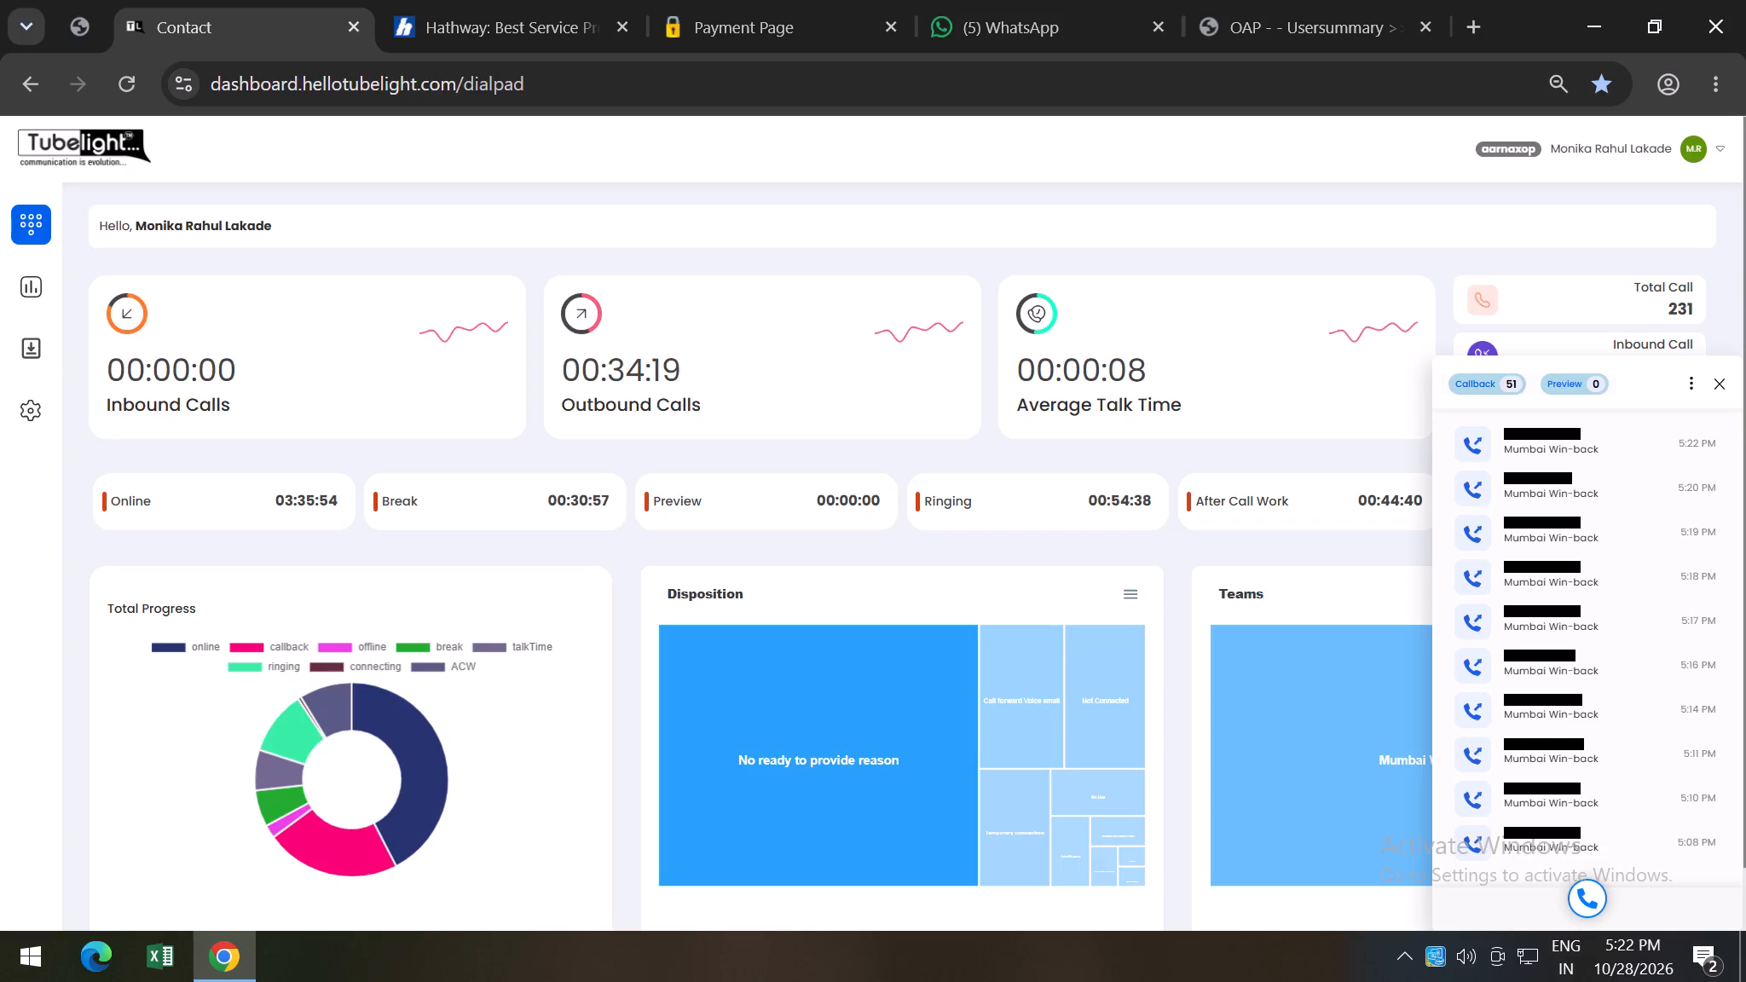
Toggle the masking of the customer's mobile number and e-mail address in the OAP user summary, and return to the dialpad.
{"action": "left_click", "coordinate": [273, 0]}
{"action": "left_click", "coordinate": [1247, 1]}
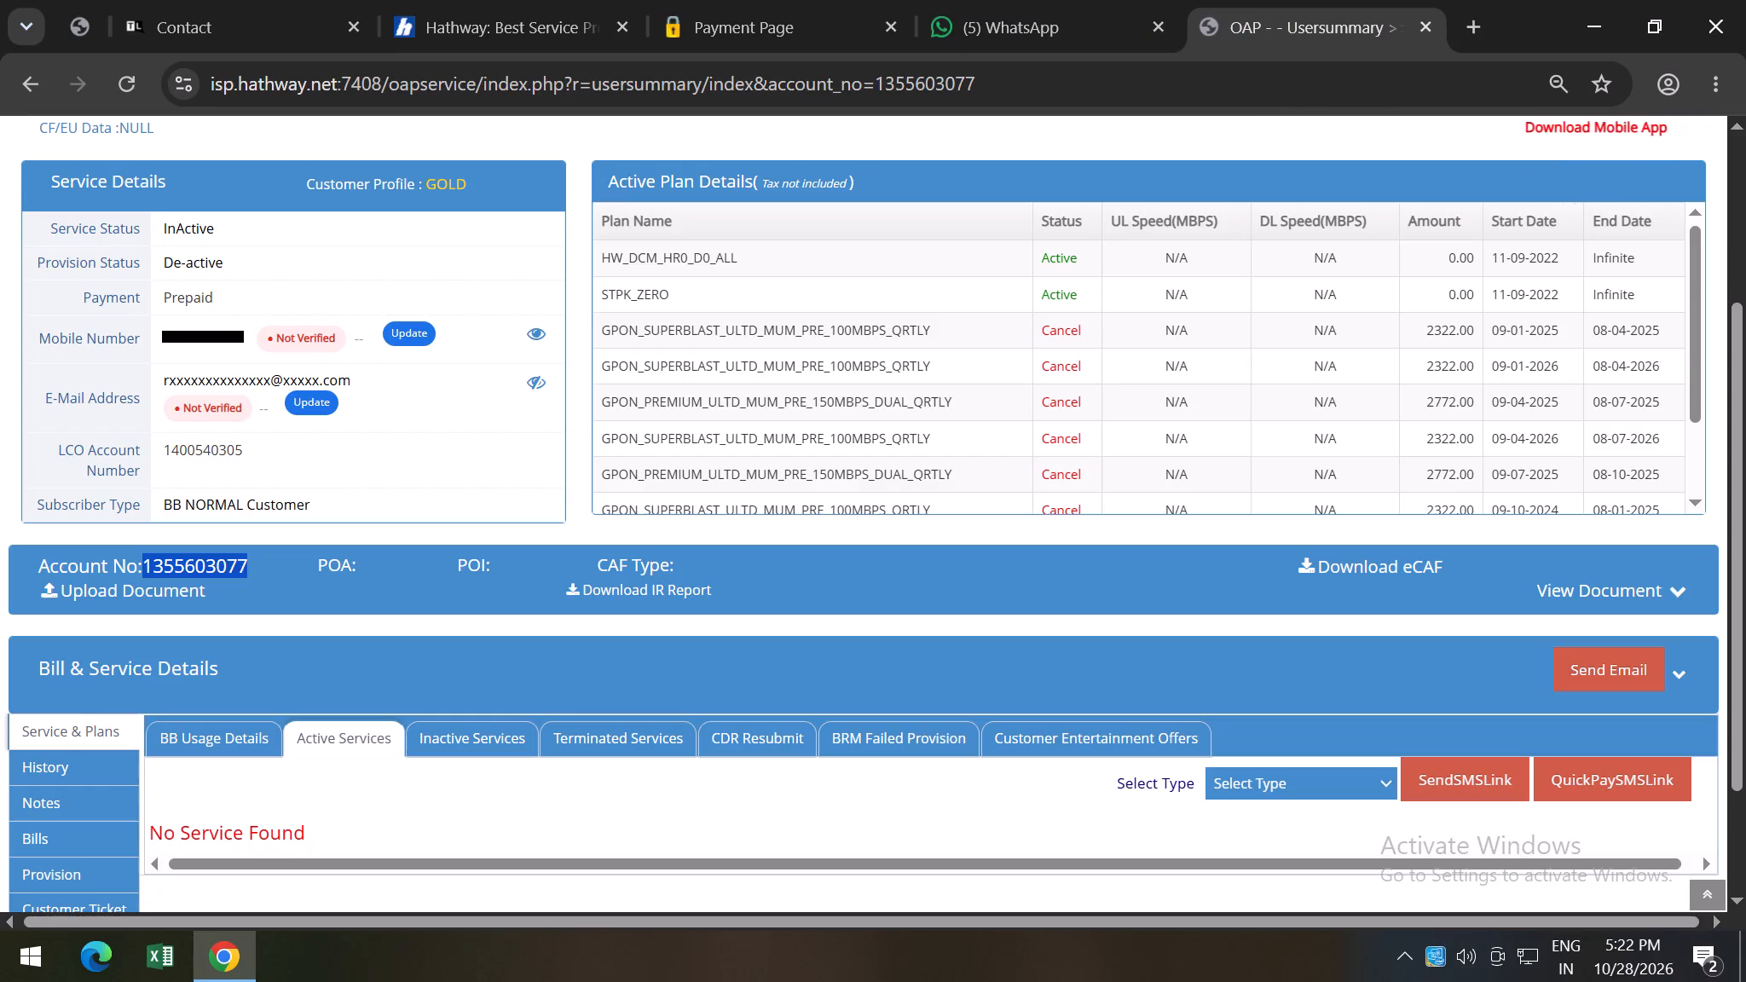
{"action": "left_click", "coordinate": [1248, 1]}
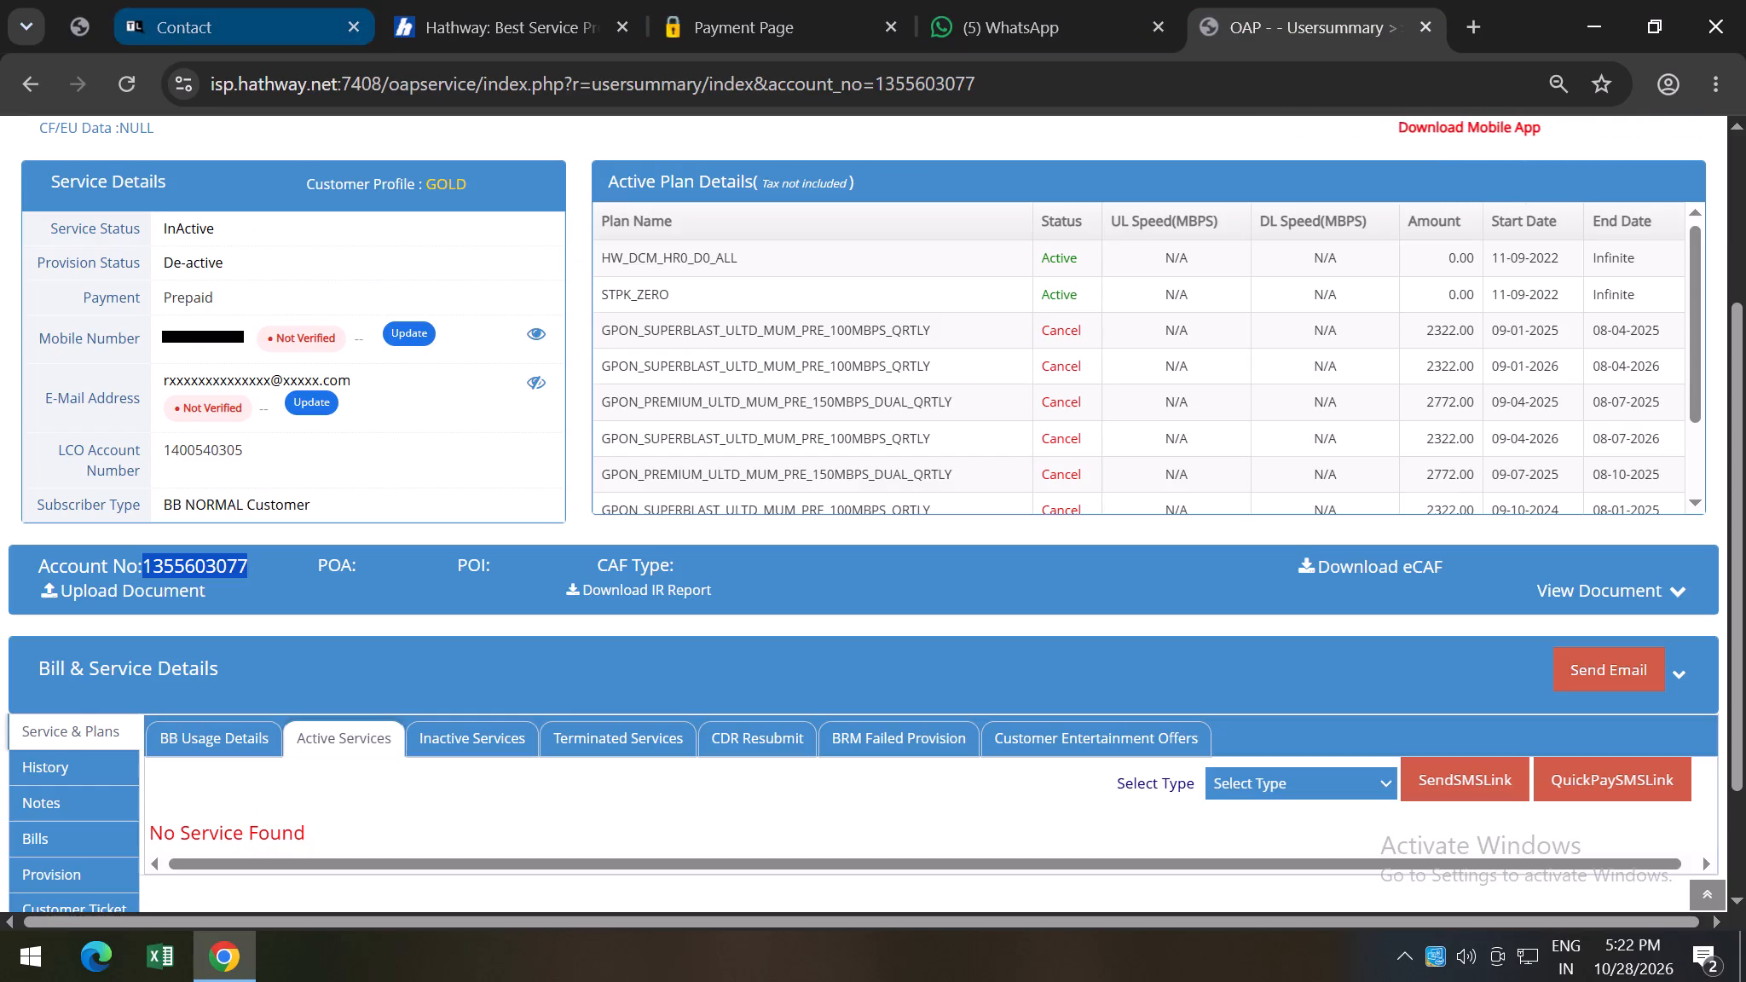
{"action": "left_click", "coordinate": [537, 328]}
{"action": "double_click", "coordinate": [532, 382]}
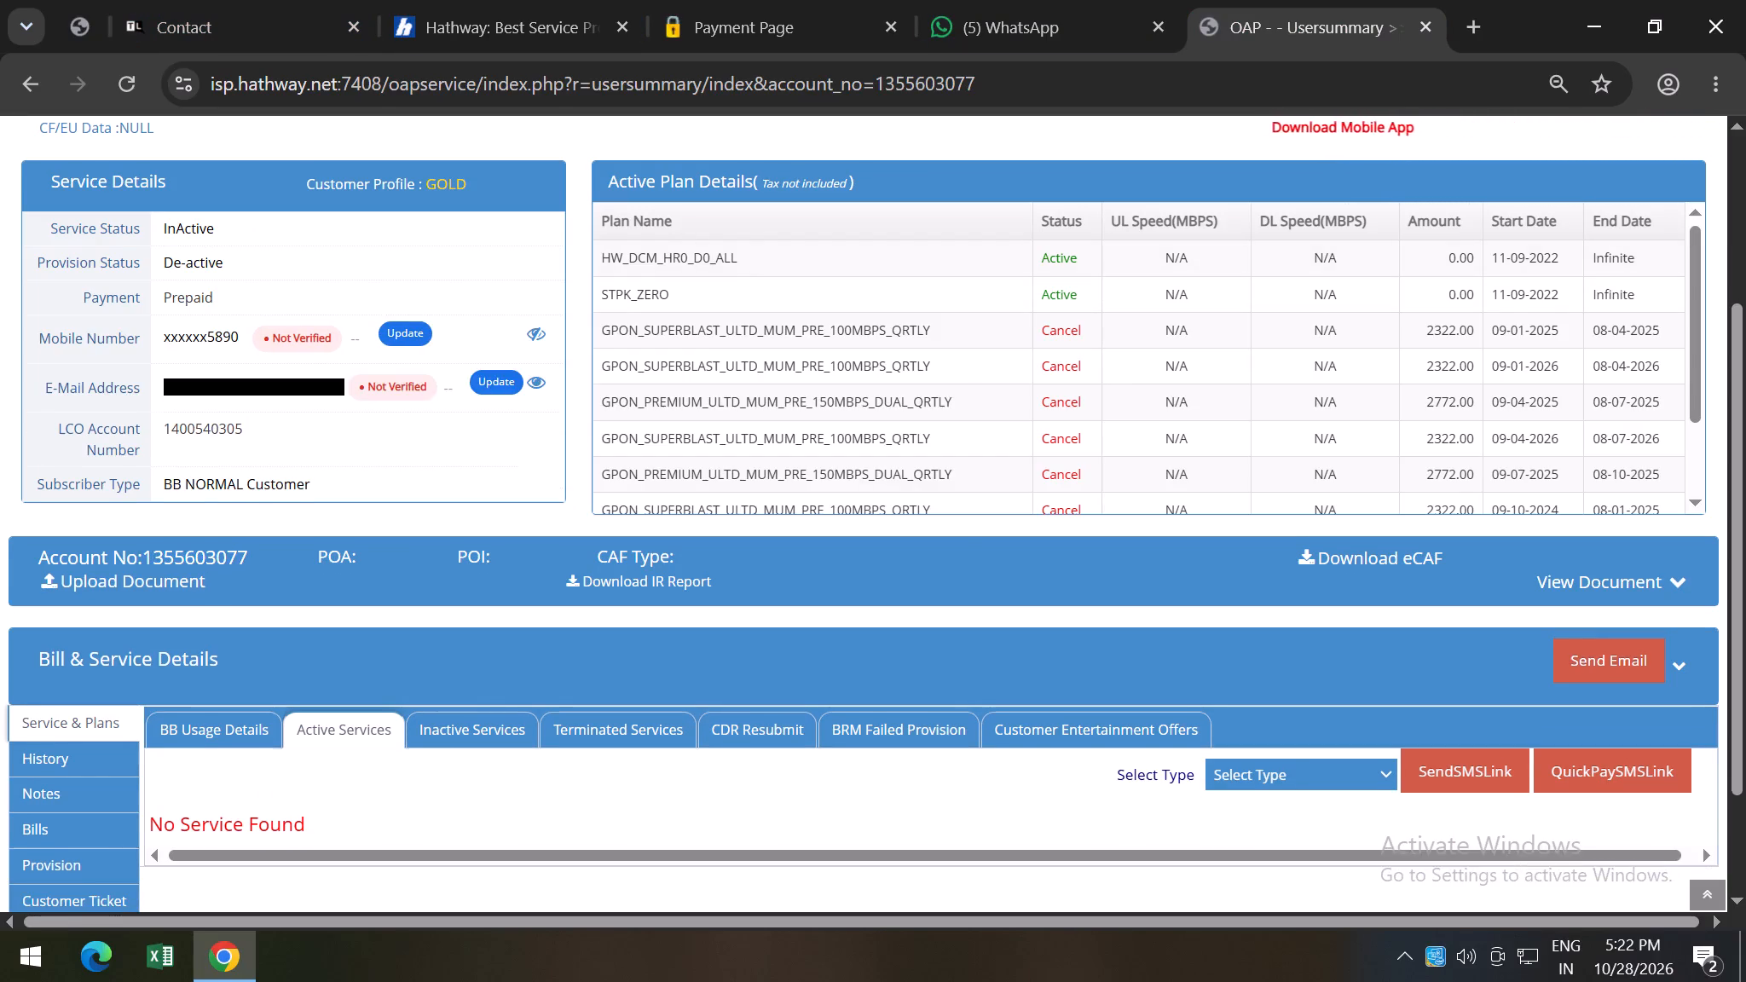
{"action": "left_click", "coordinate": [143, 0]}
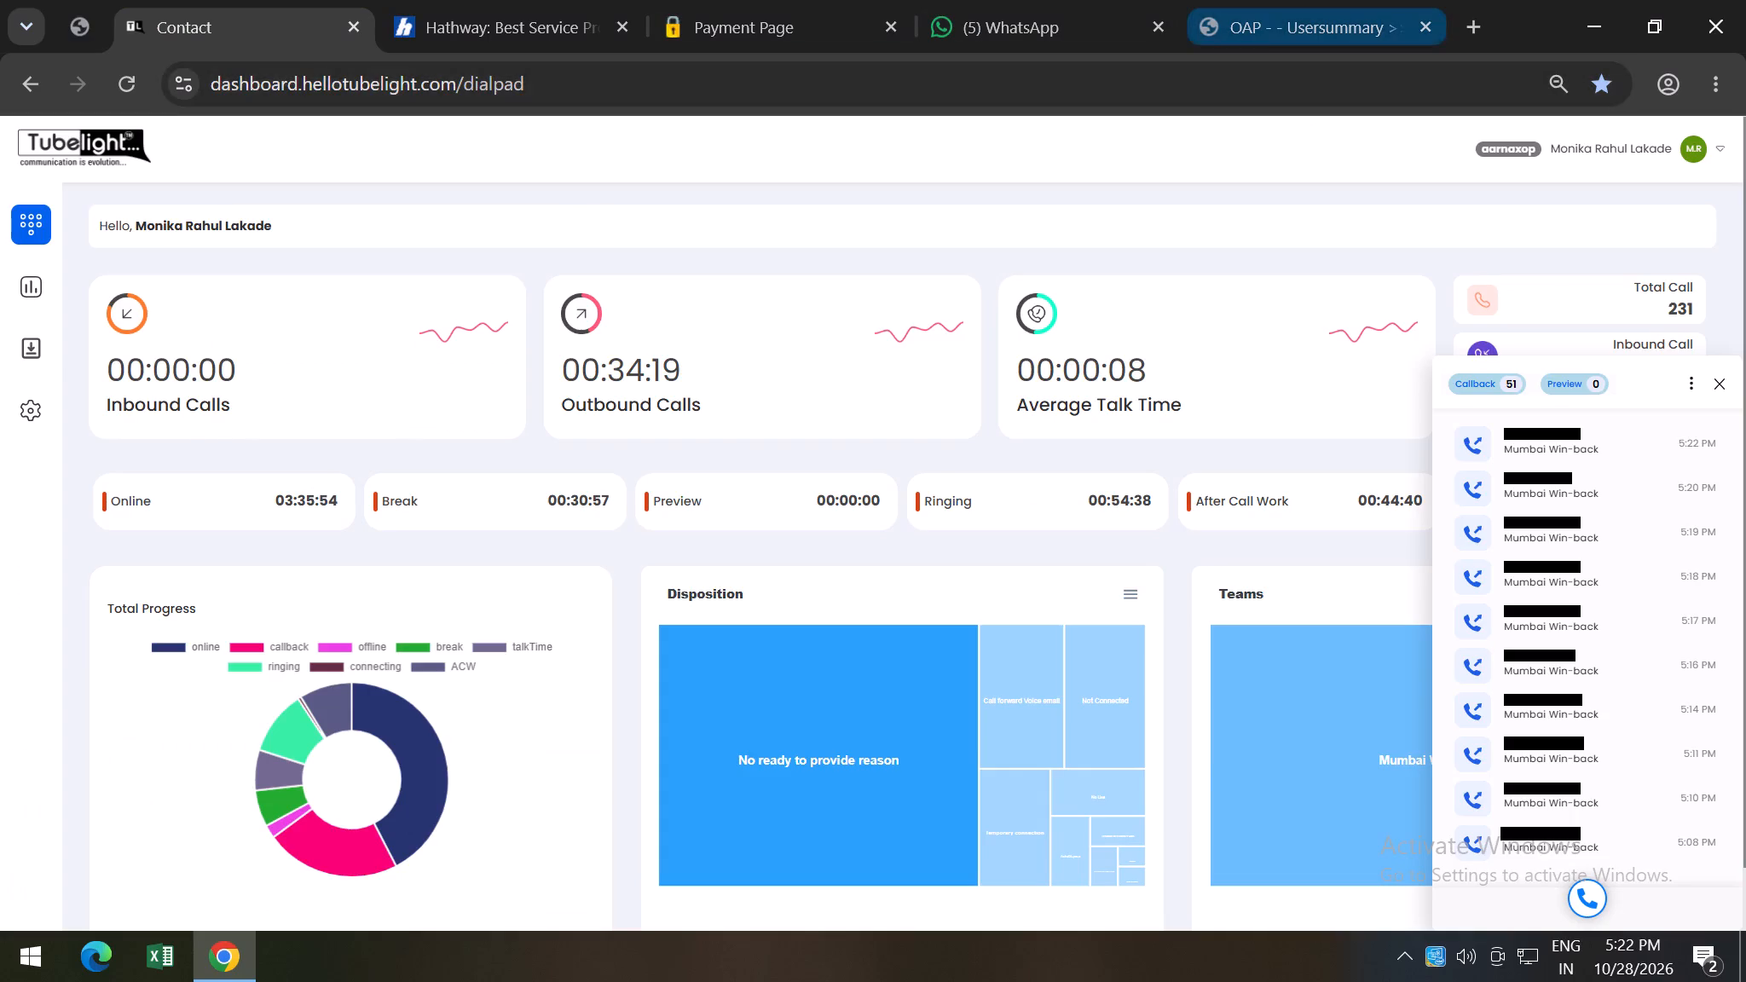
Search the customer's payment history in OAP from 28-September-2026 to 28-October-2026, and return to the dialpad.
{"action": "left_click", "coordinate": [1285, 0]}
{"action": "scroll", "coordinate": [326, 674], "scroll_direction": "down", "scroll_amount": 10}
{"action": "left_click", "coordinate": [118, 595]}
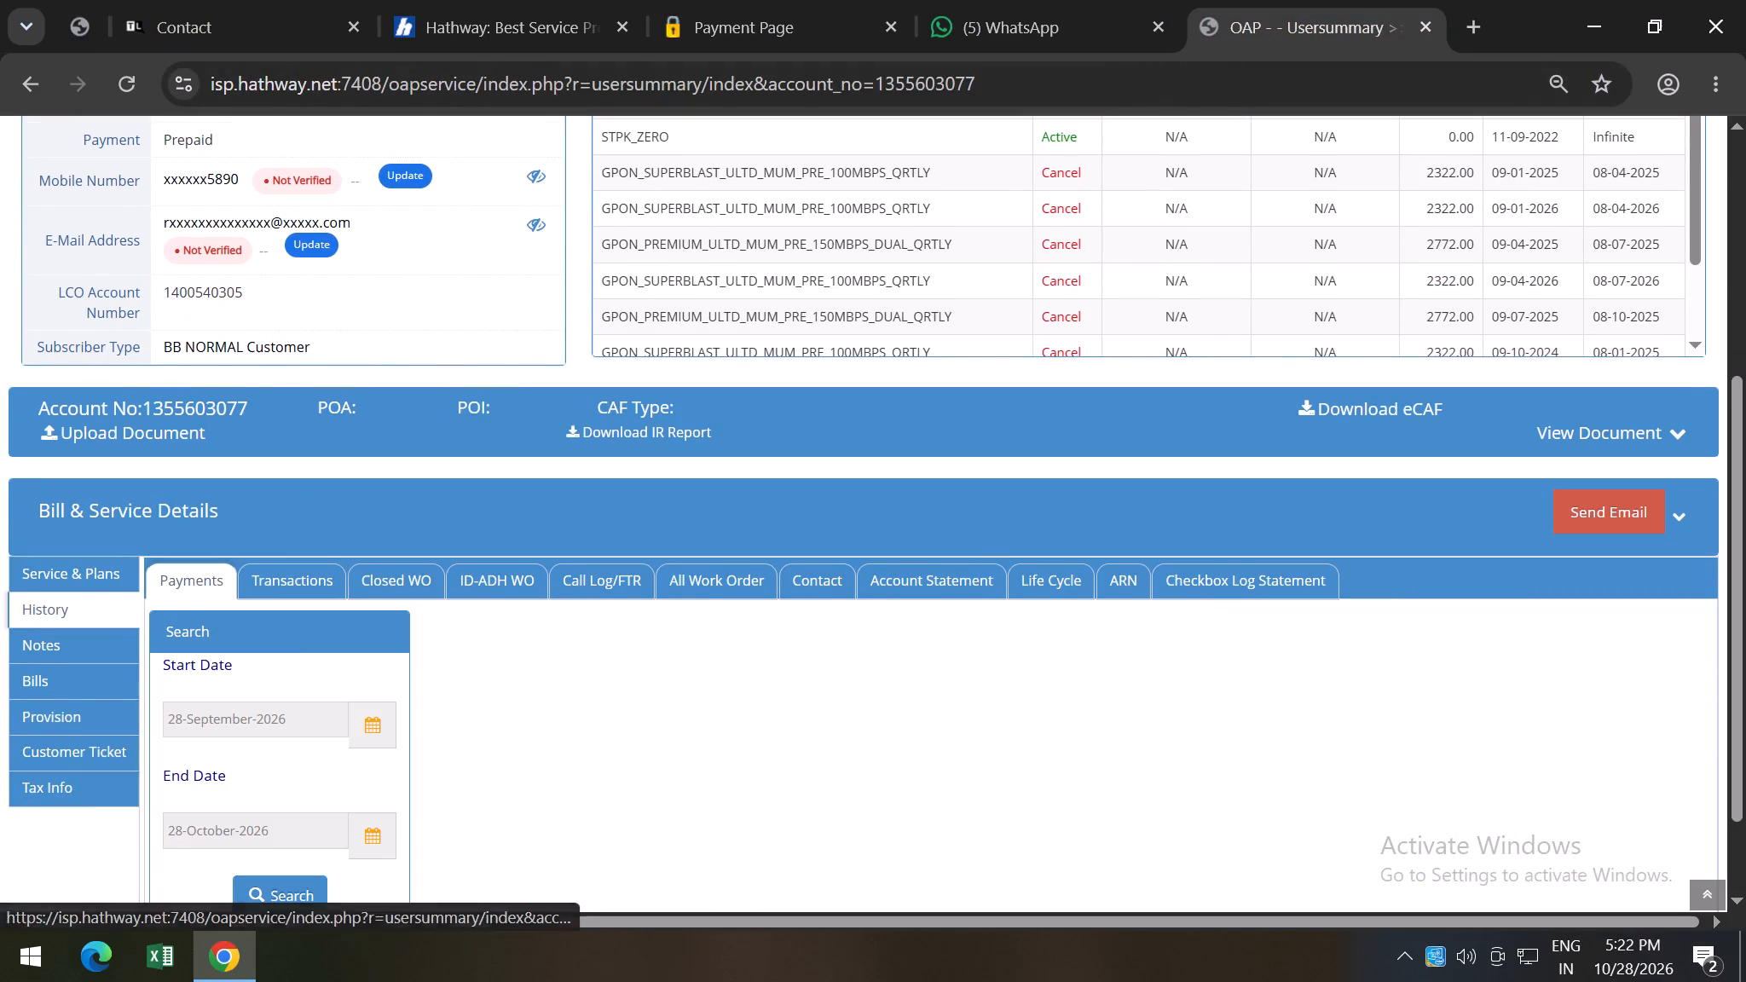
{"action": "left_click", "coordinate": [316, 899]}
{"action": "left_click", "coordinate": [1131, 294]}
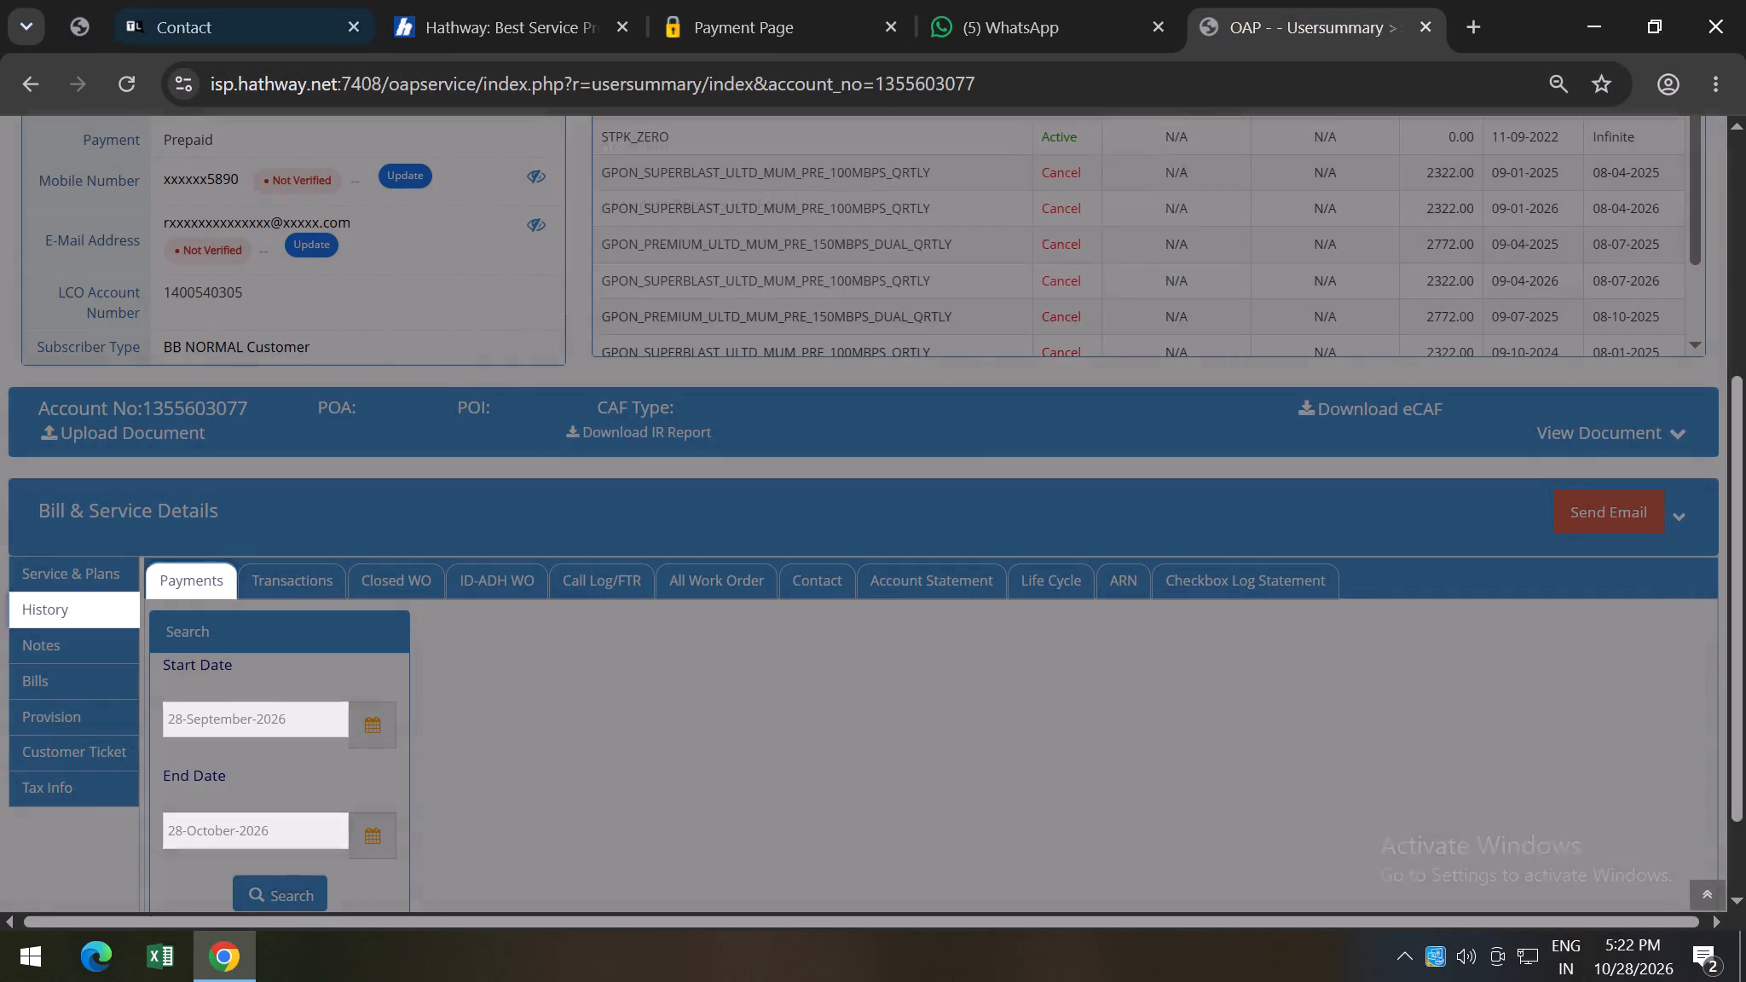
{"action": "left_click", "coordinate": [124, 0]}
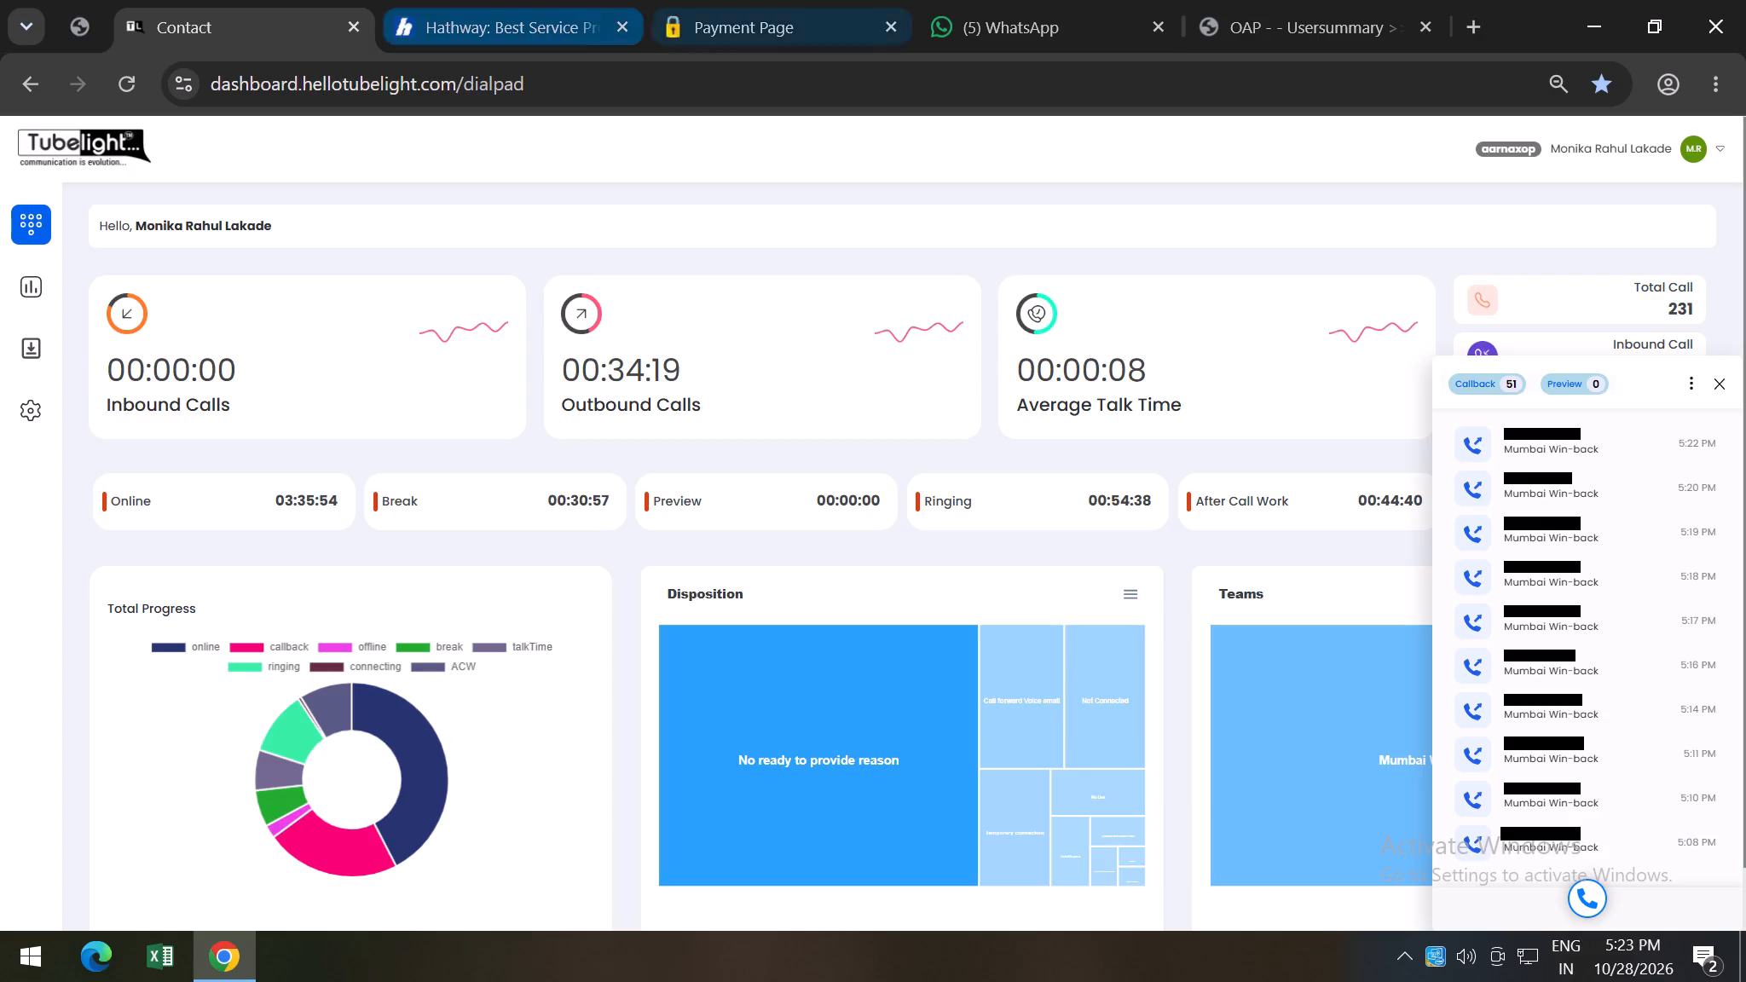
View the customer's OAP user summary, and return to the dialer to end the current Mumbai Win-back call.
{"action": "left_click", "coordinate": [1238, 0]}
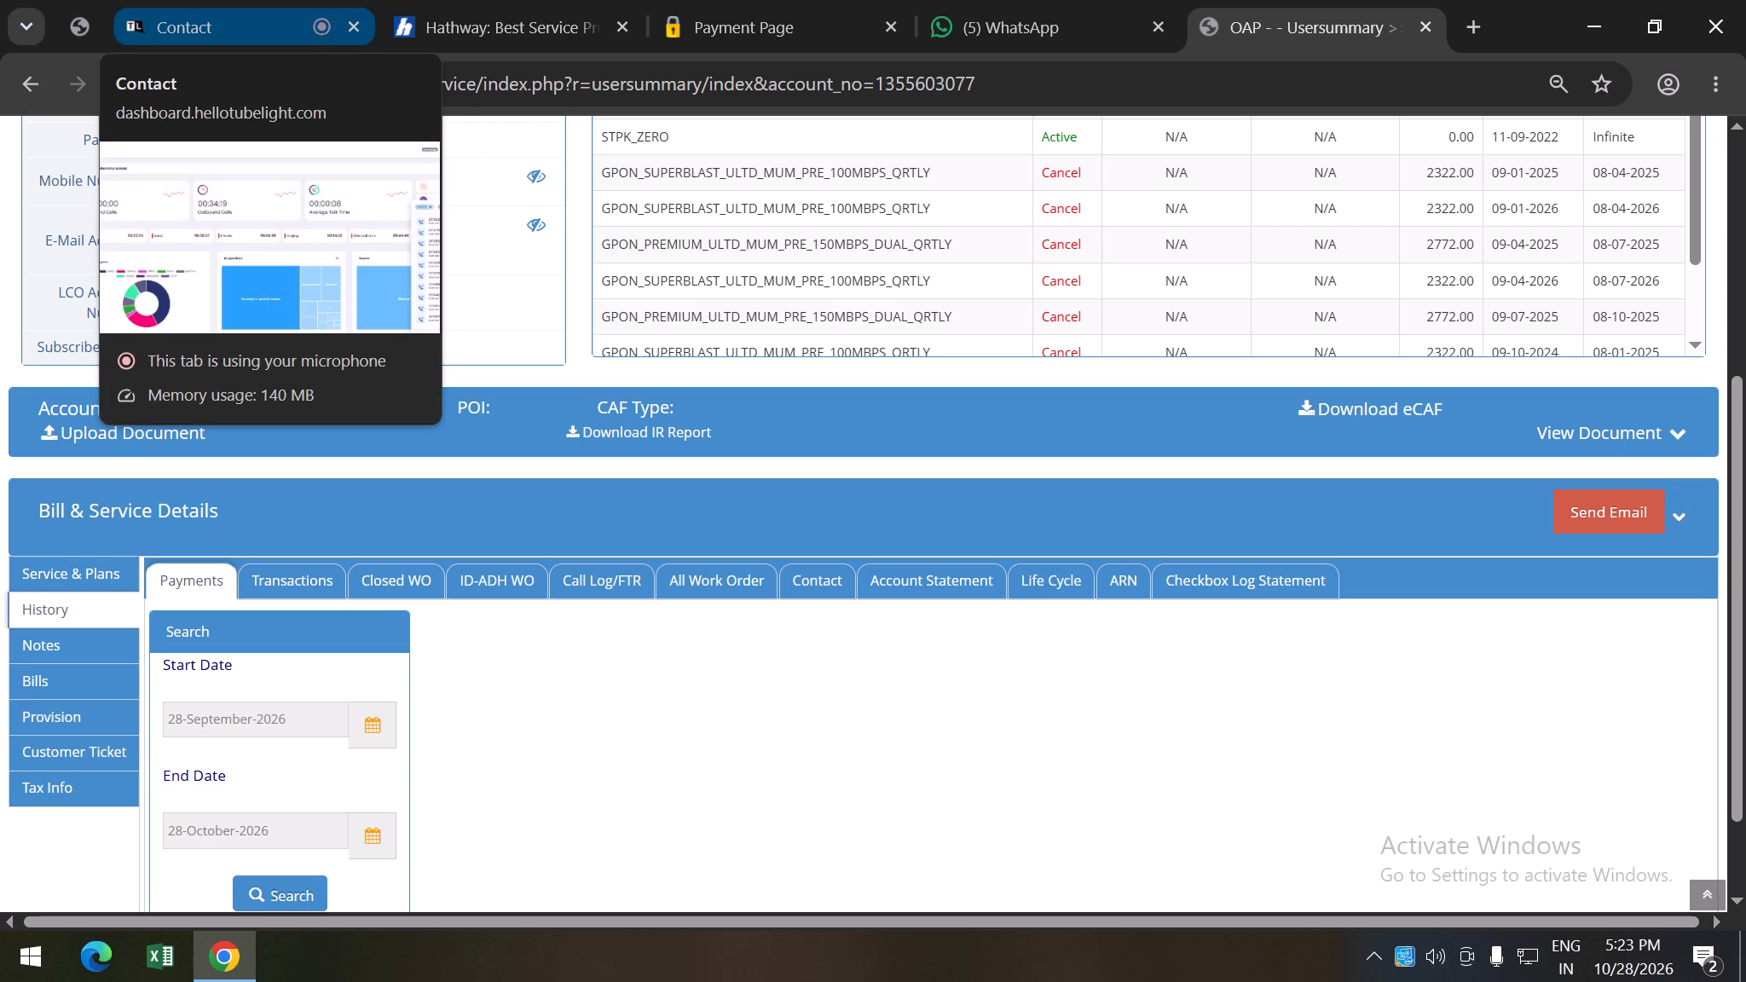
{"action": "left_click", "coordinate": [292, 46]}
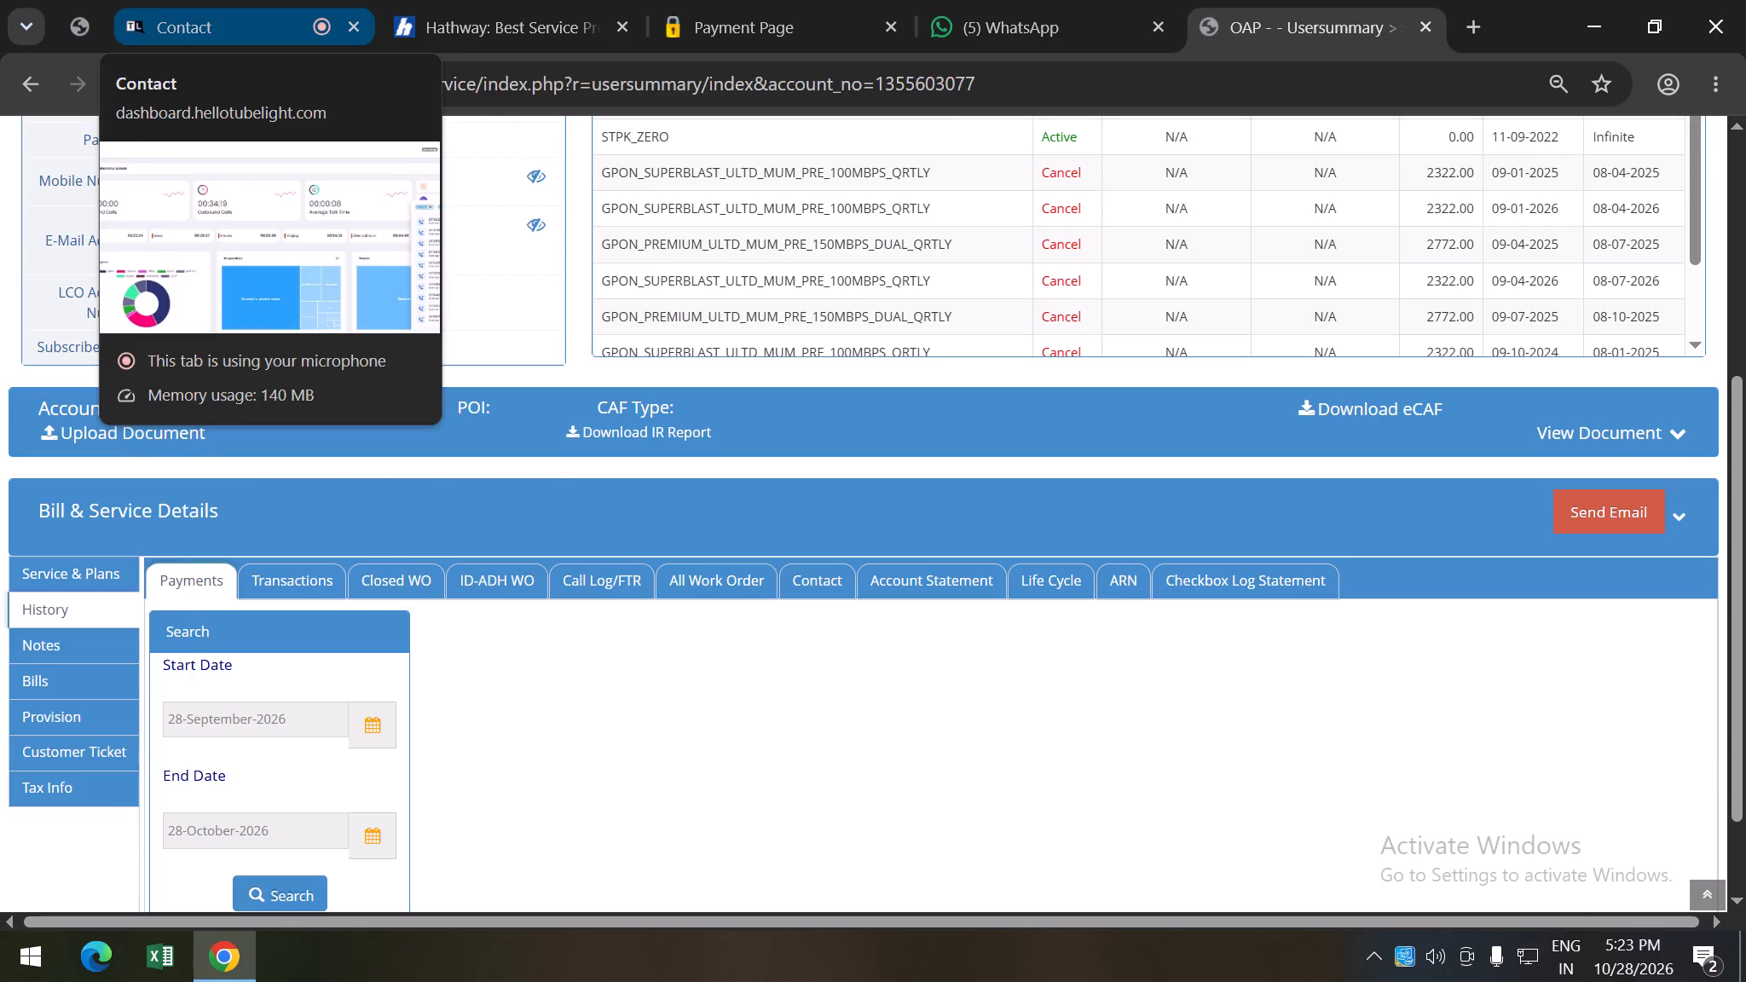
{"action": "left_click", "coordinate": [1599, 901]}
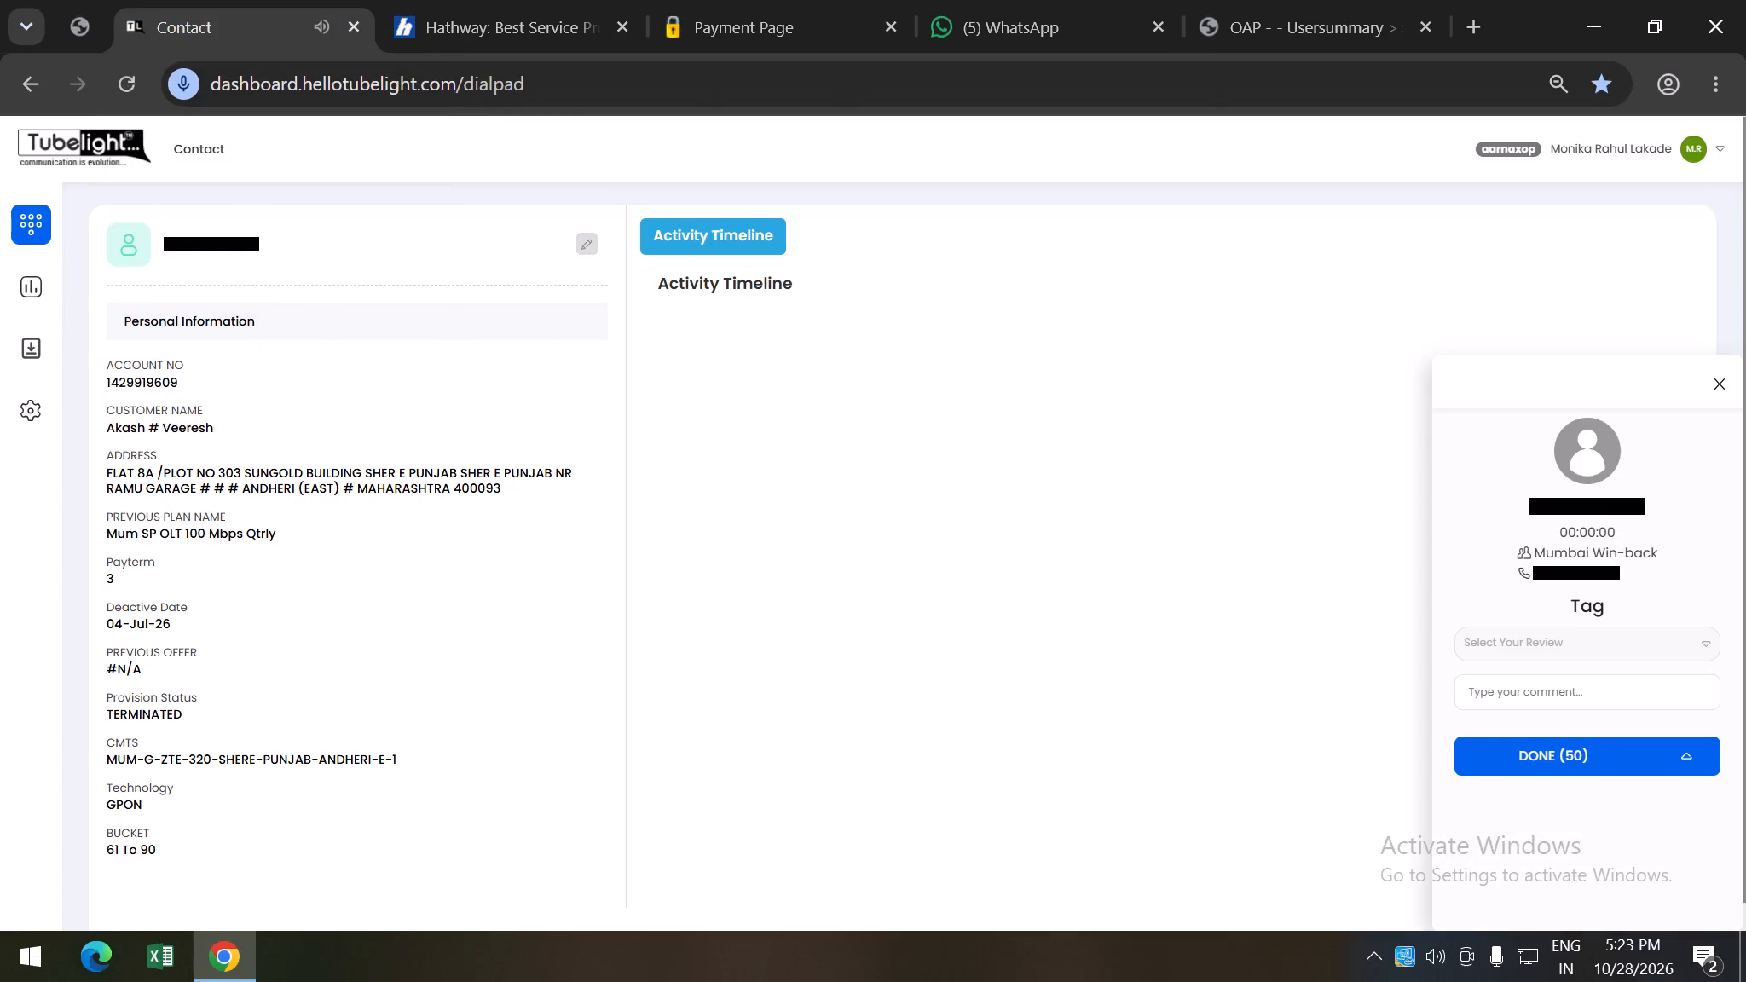
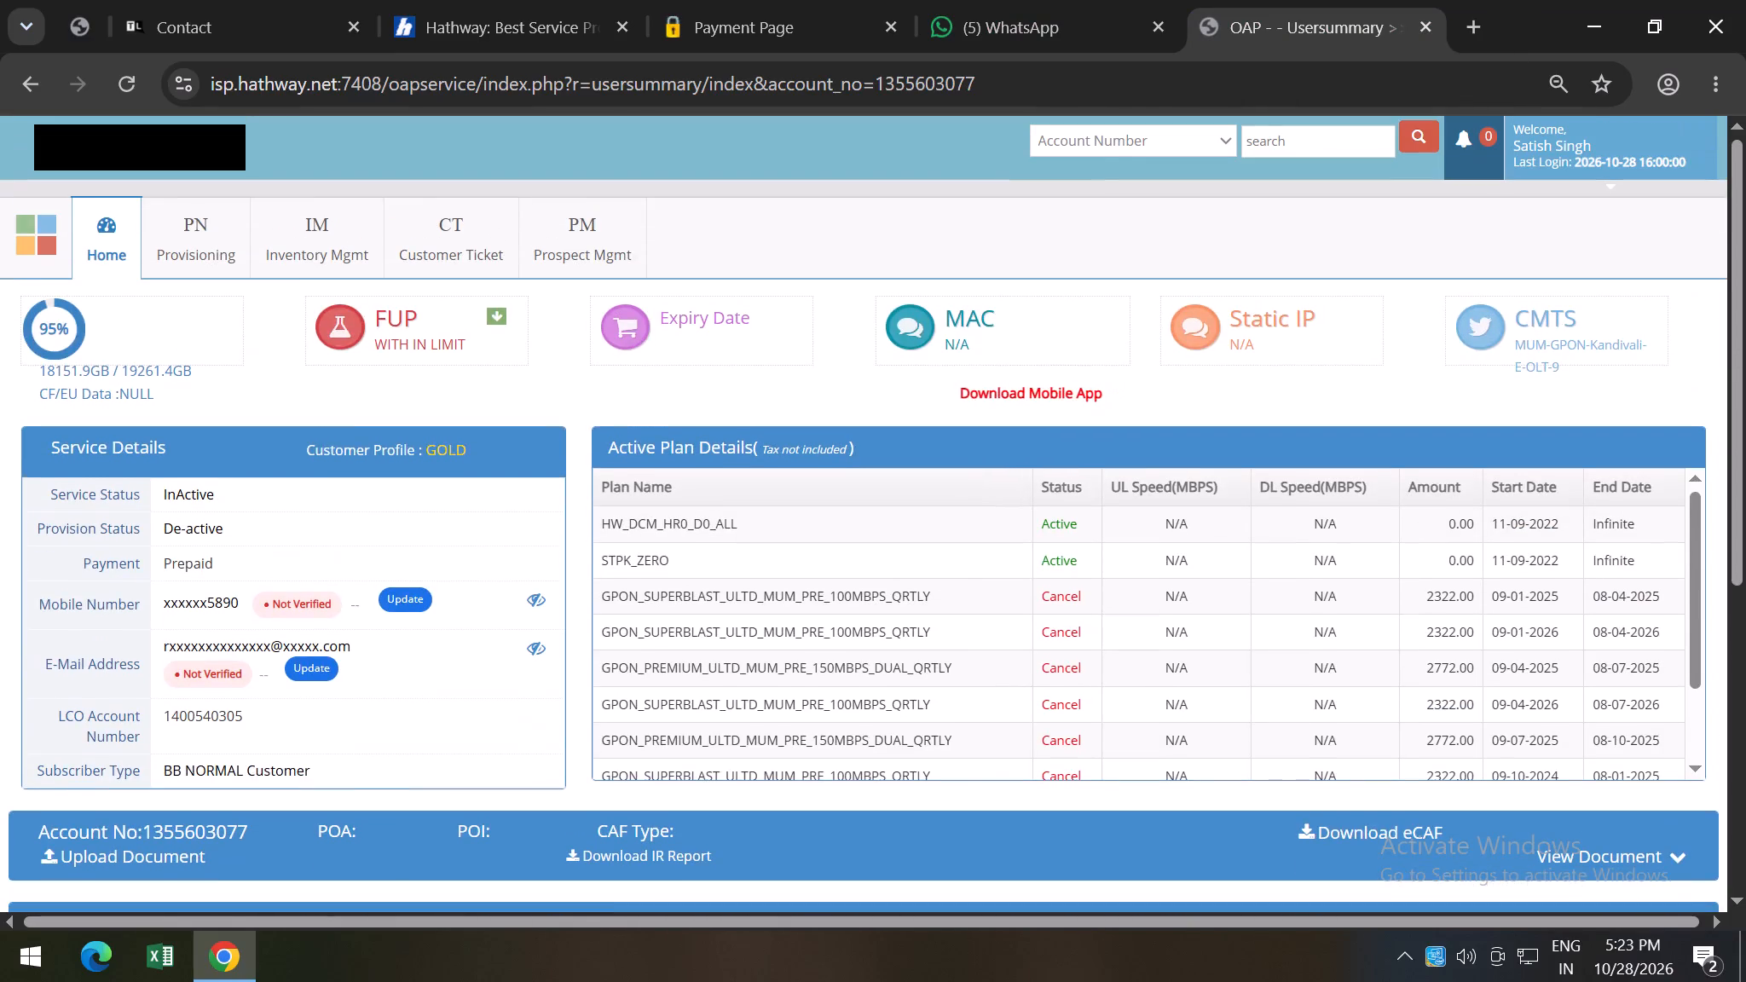
Reveal the customer's mobile number and e-mail address in the service details, and mask both again.
{"action": "left_click", "coordinate": [529, 601]}
{"action": "left_click", "coordinate": [539, 646]}
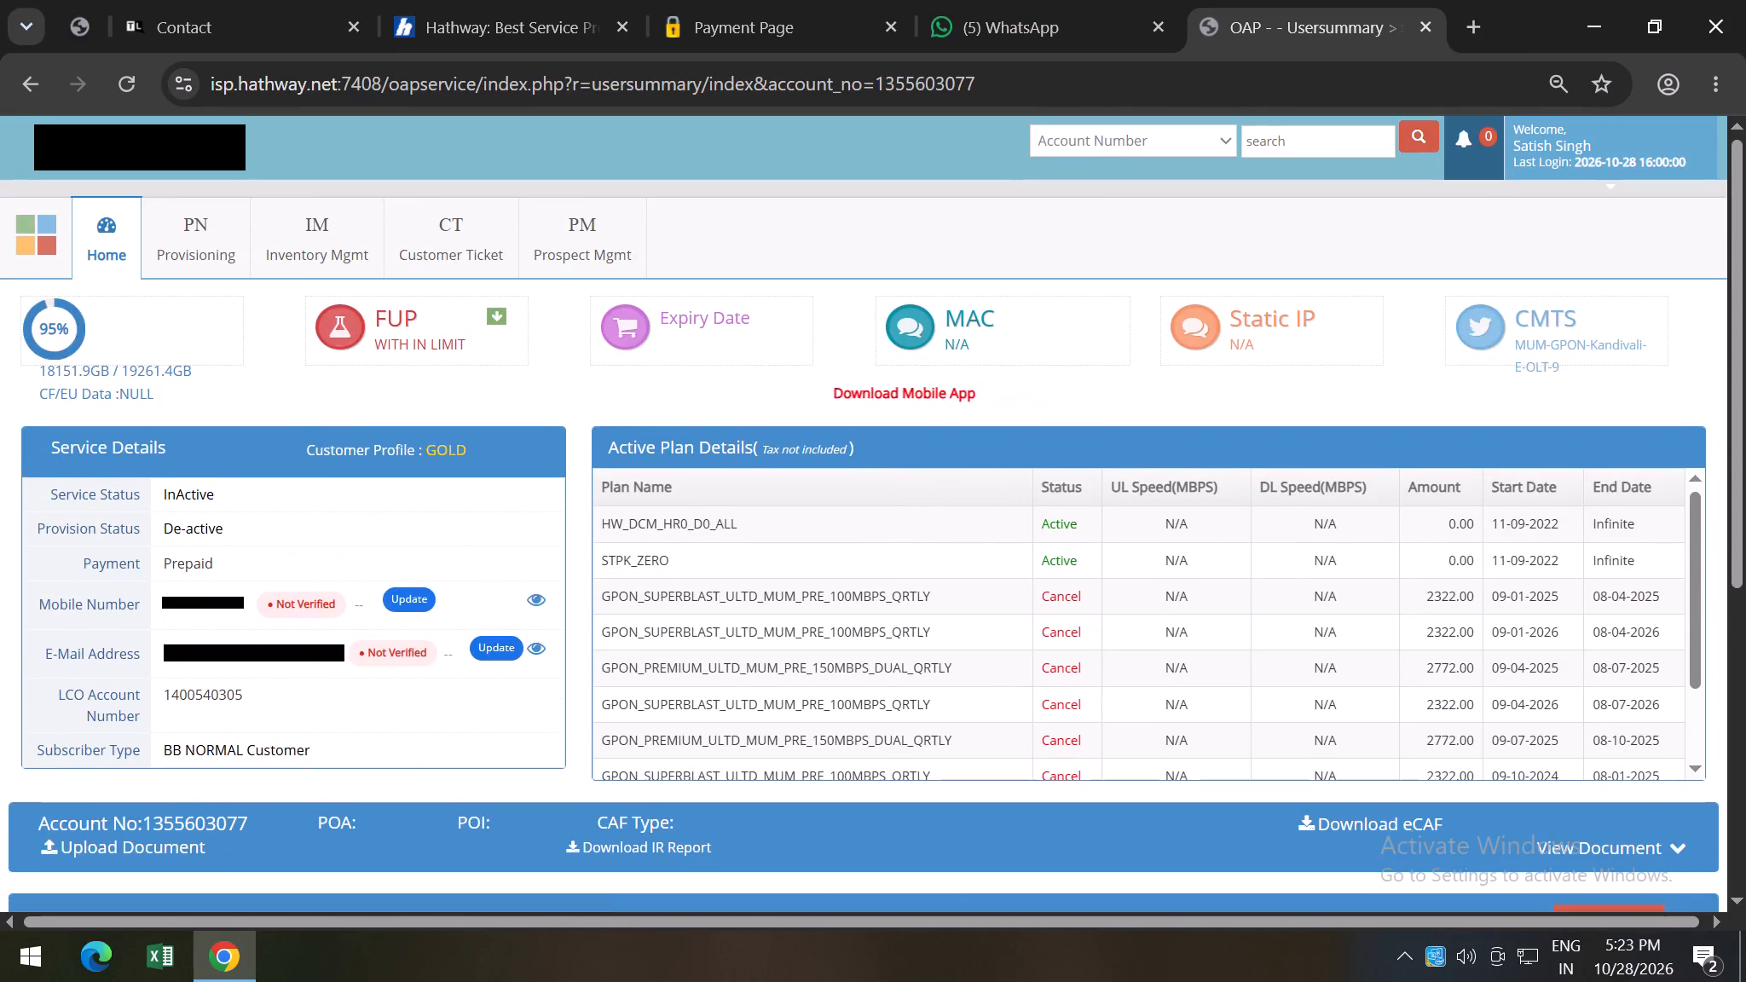
{"action": "left_click", "coordinate": [539, 646]}
{"action": "left_click", "coordinate": [538, 602]}
Search the customer's payment history with the start date set to 1-July-2020 and view the payment list.
{"action": "scroll", "coordinate": [436, 742], "scroll_direction": "down", "scroll_amount": 5}
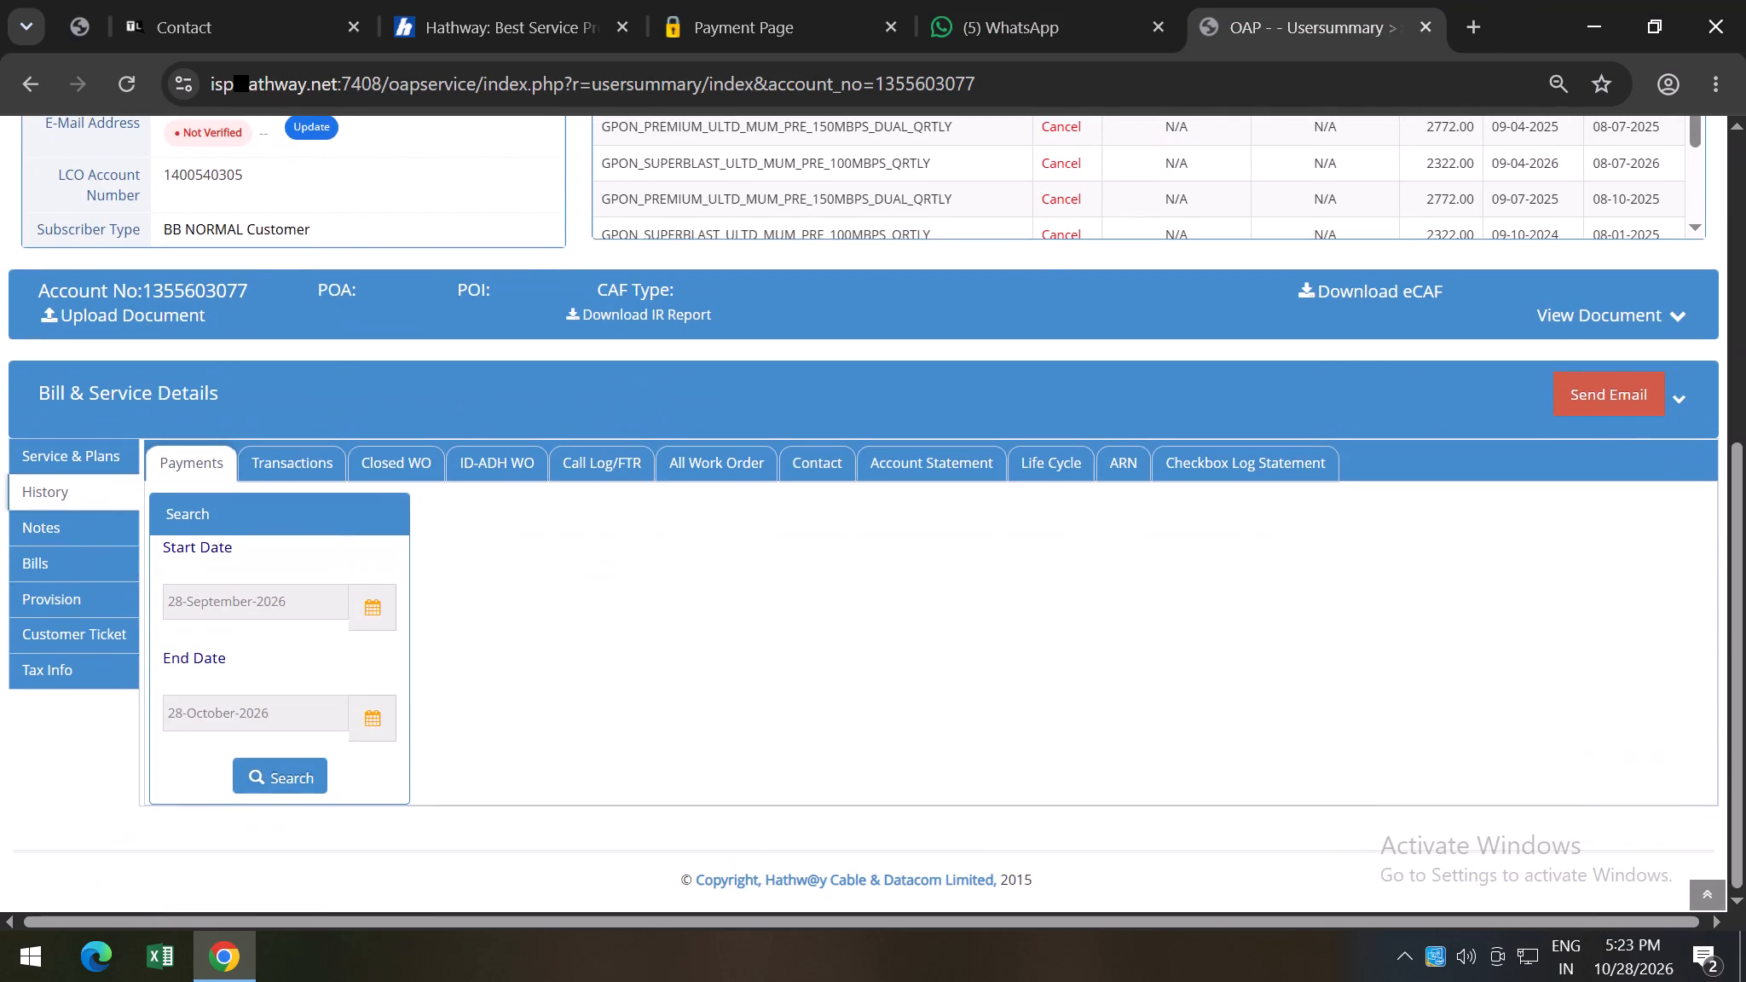
{"action": "left_click", "coordinate": [382, 611]}
{"action": "double_click", "coordinate": [275, 609]}
{"action": "left_click", "coordinate": [246, 668]}
{"action": "left_click", "coordinate": [246, 717]}
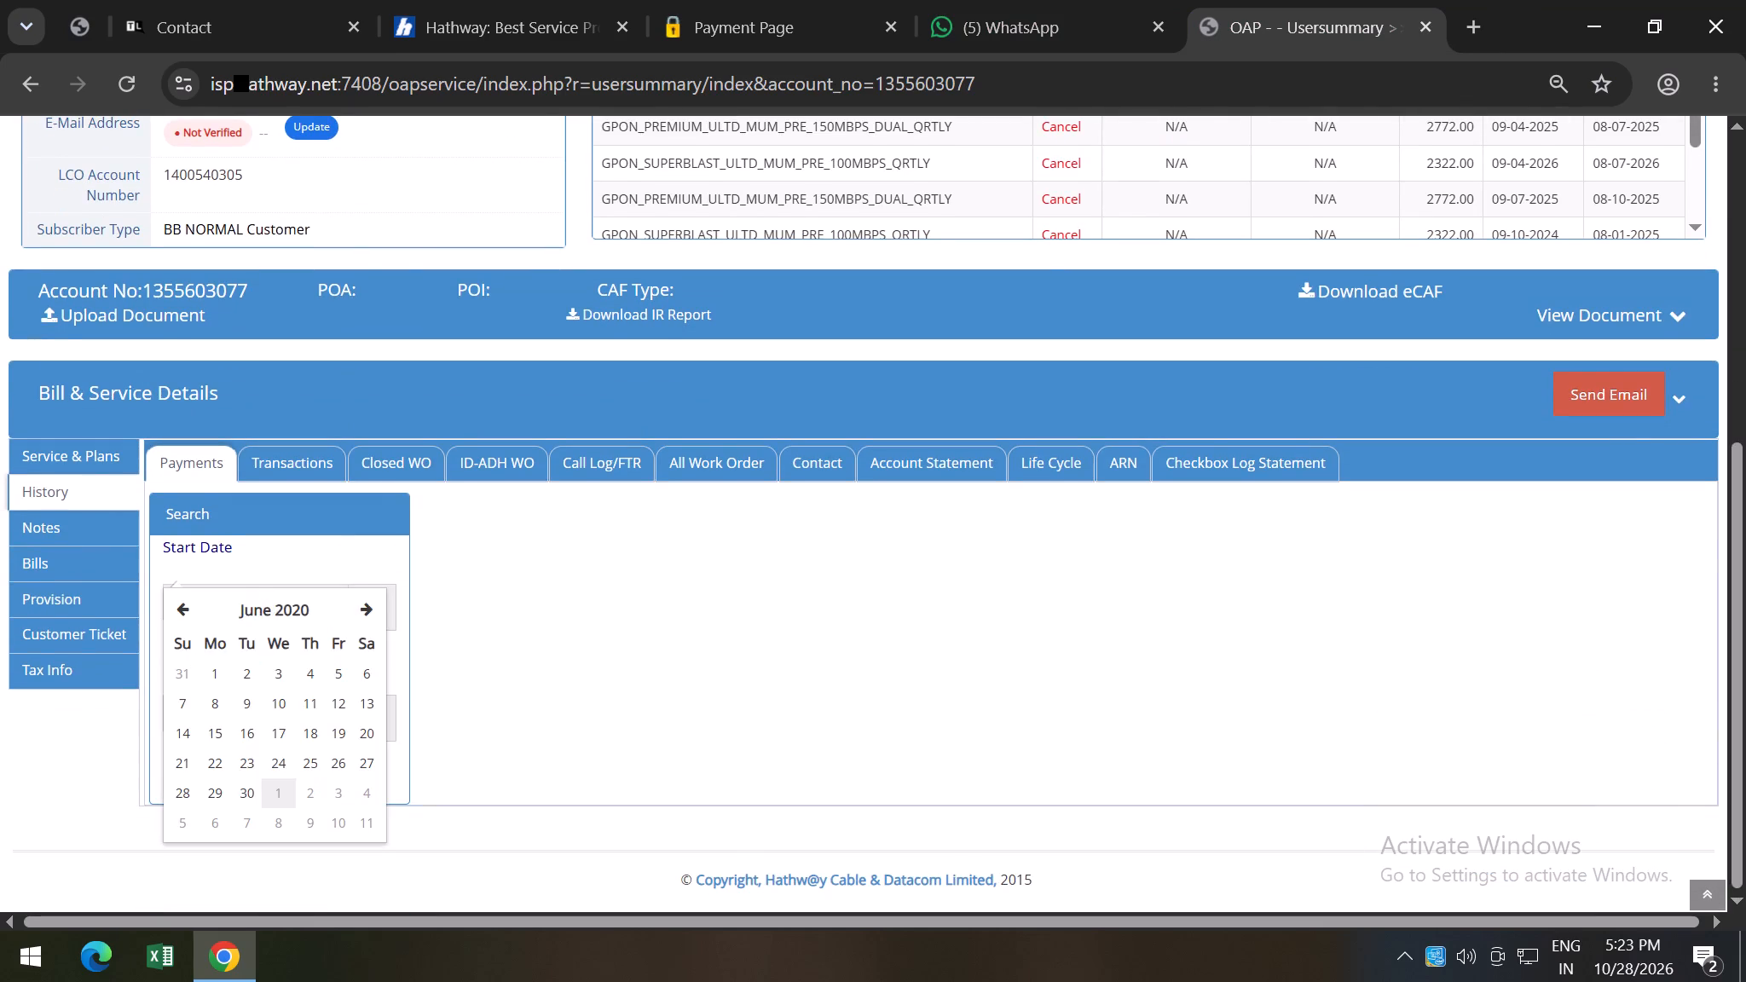
{"action": "double_click", "coordinate": [281, 781]}
{"action": "scroll", "coordinate": [281, 781], "scroll_direction": "down", "scroll_amount": 9}
{"action": "scroll", "coordinate": [1099, 765], "scroll_direction": "down", "scroll_amount": 4}
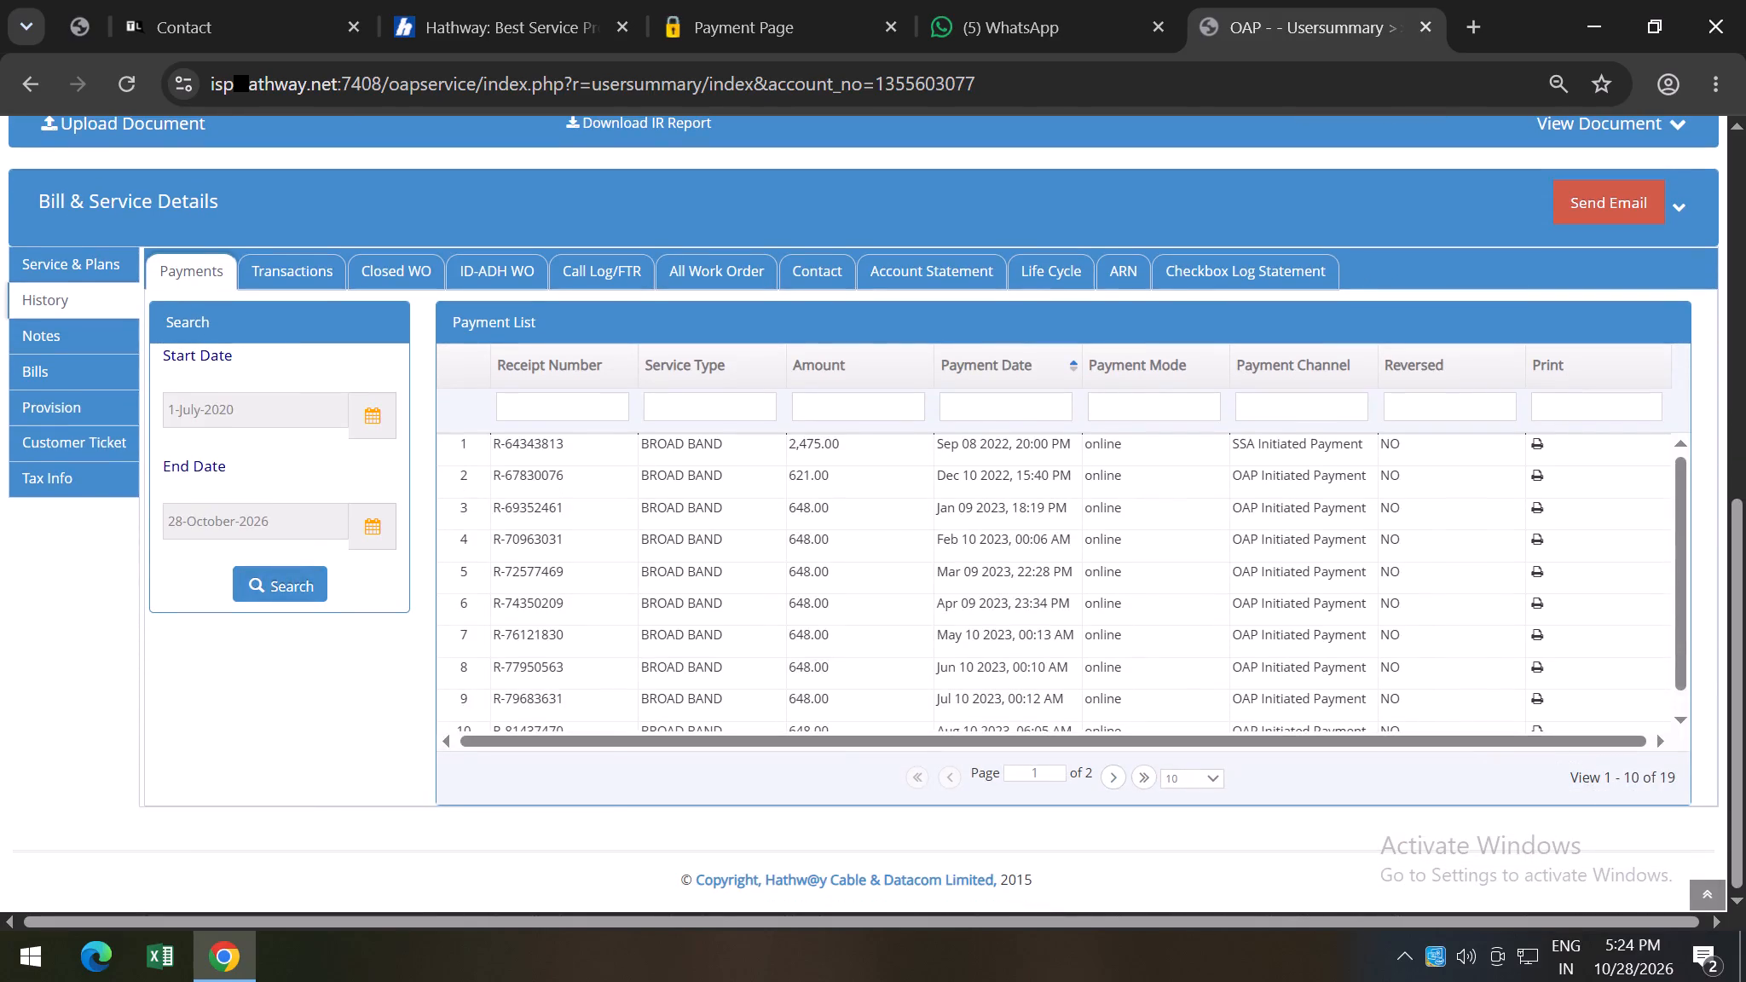
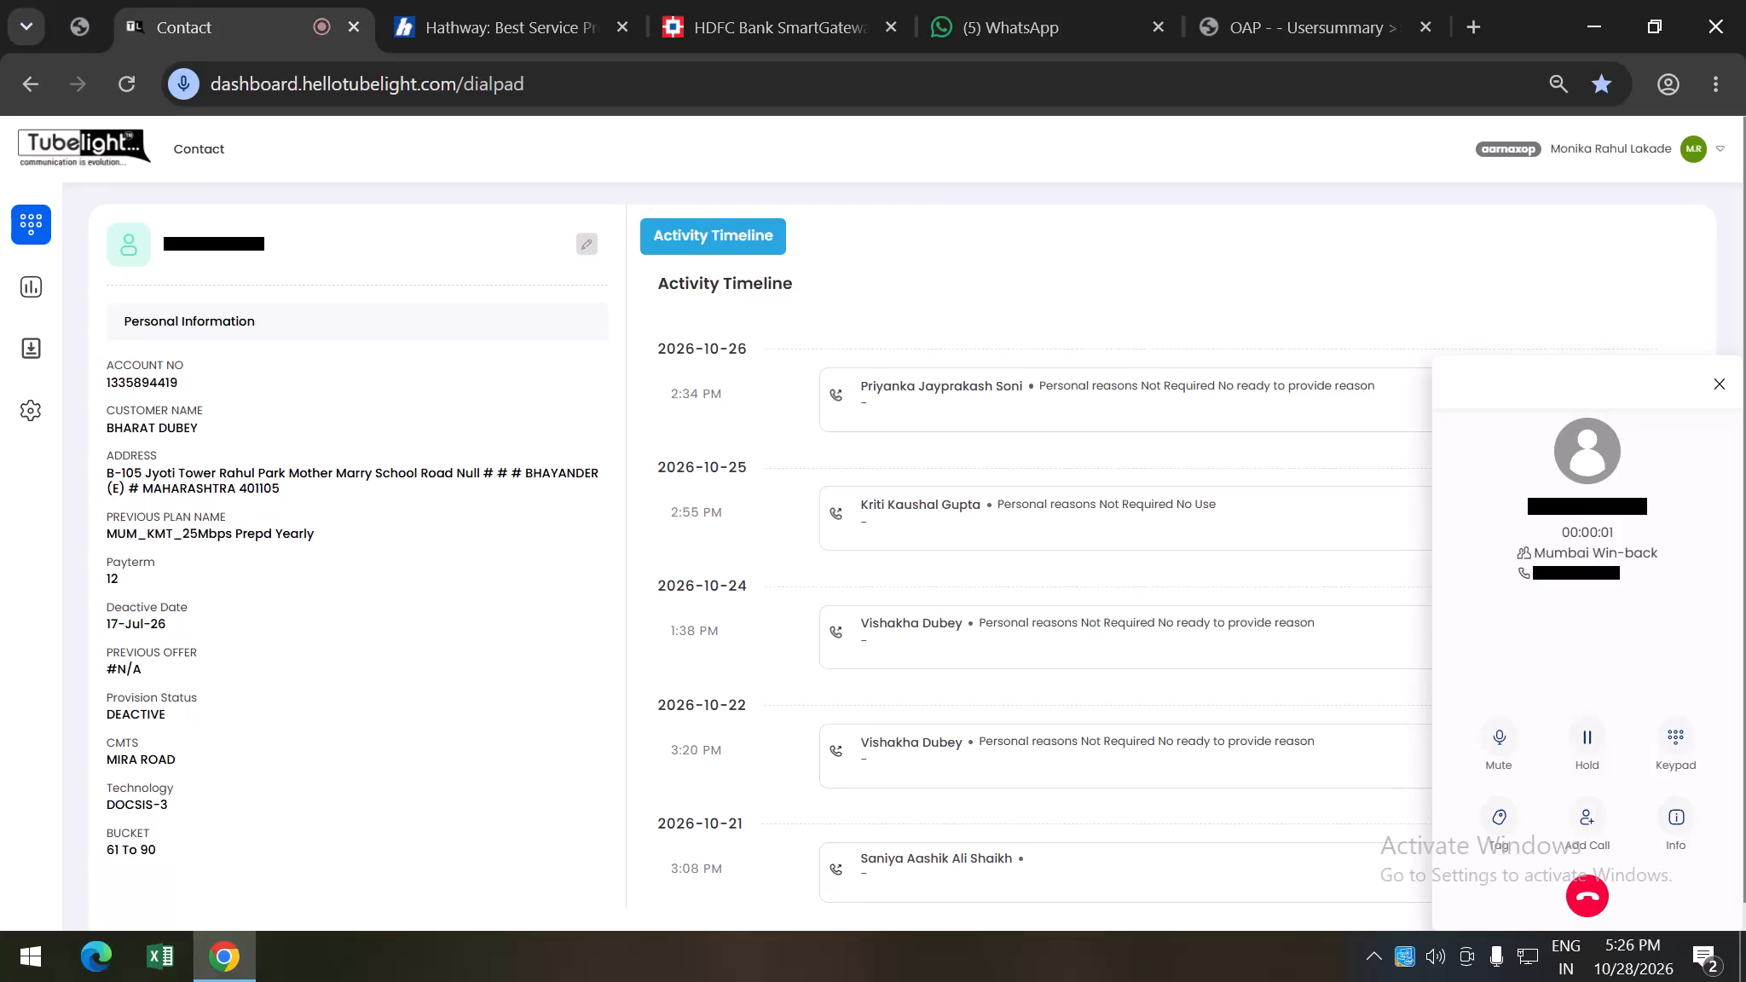
End the current Mumbai Win-back call and submit its tags as Personal reasons, Not Required and a third-level reason.
{"action": "left_click", "coordinate": [1575, 899]}
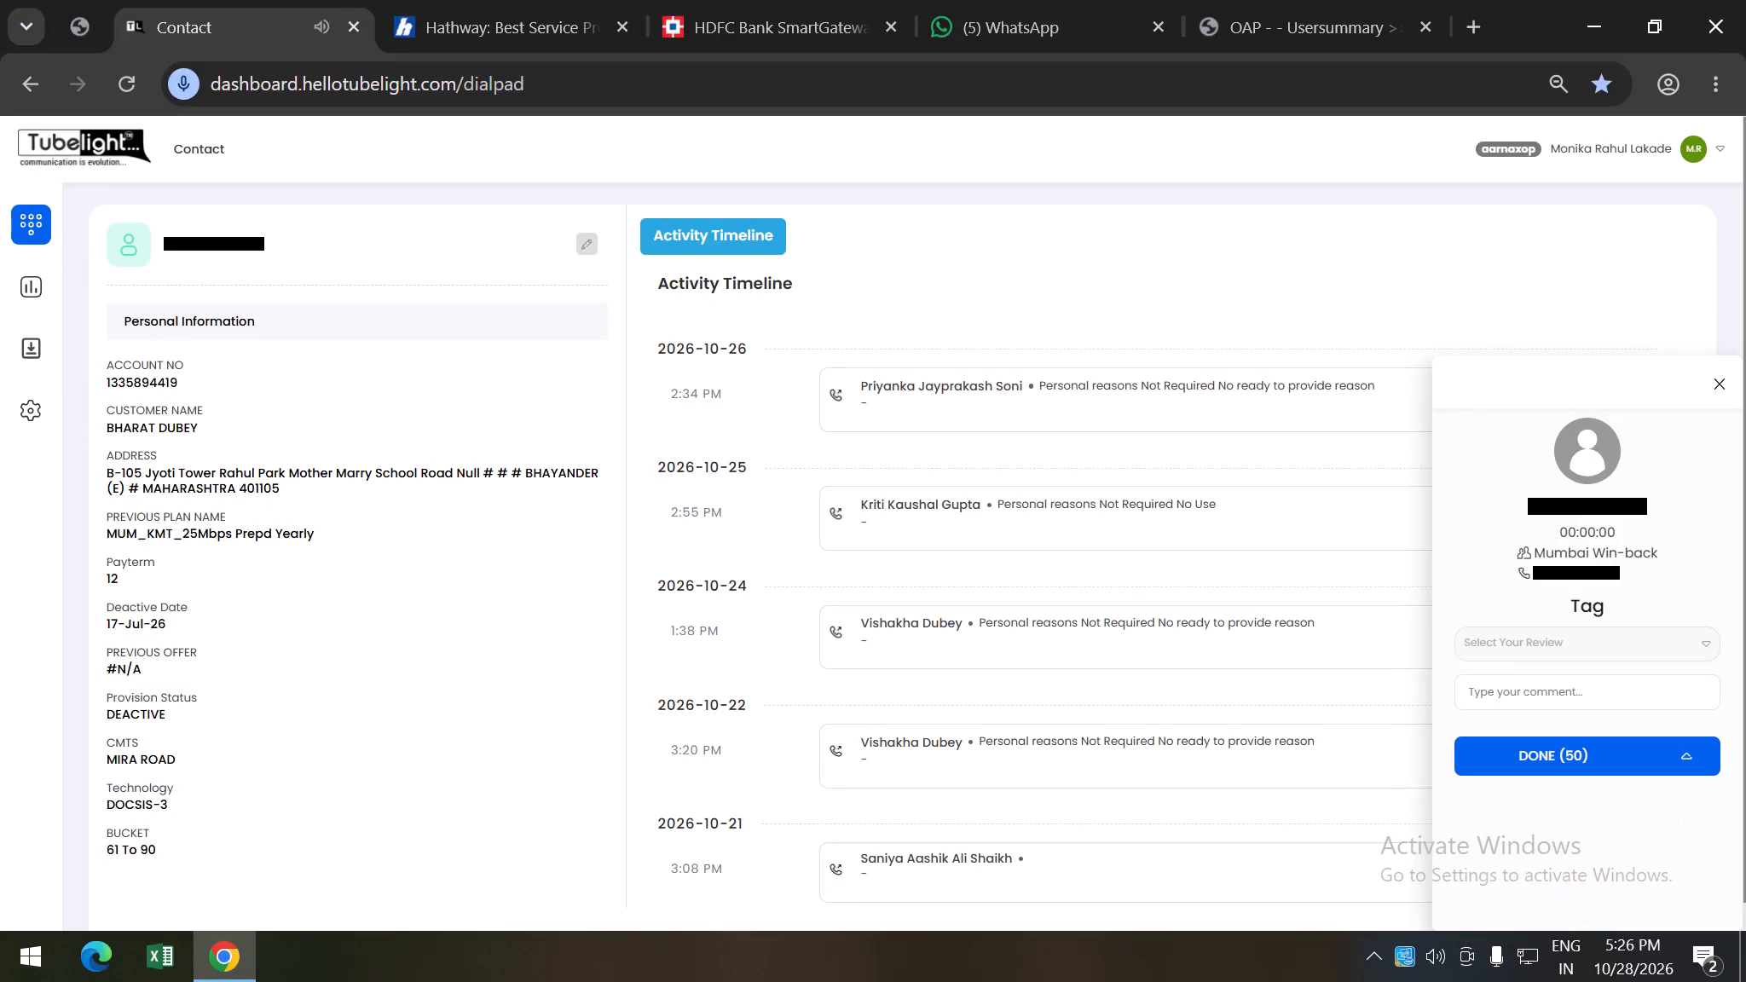
{"action": "left_click", "coordinate": [1586, 633]}
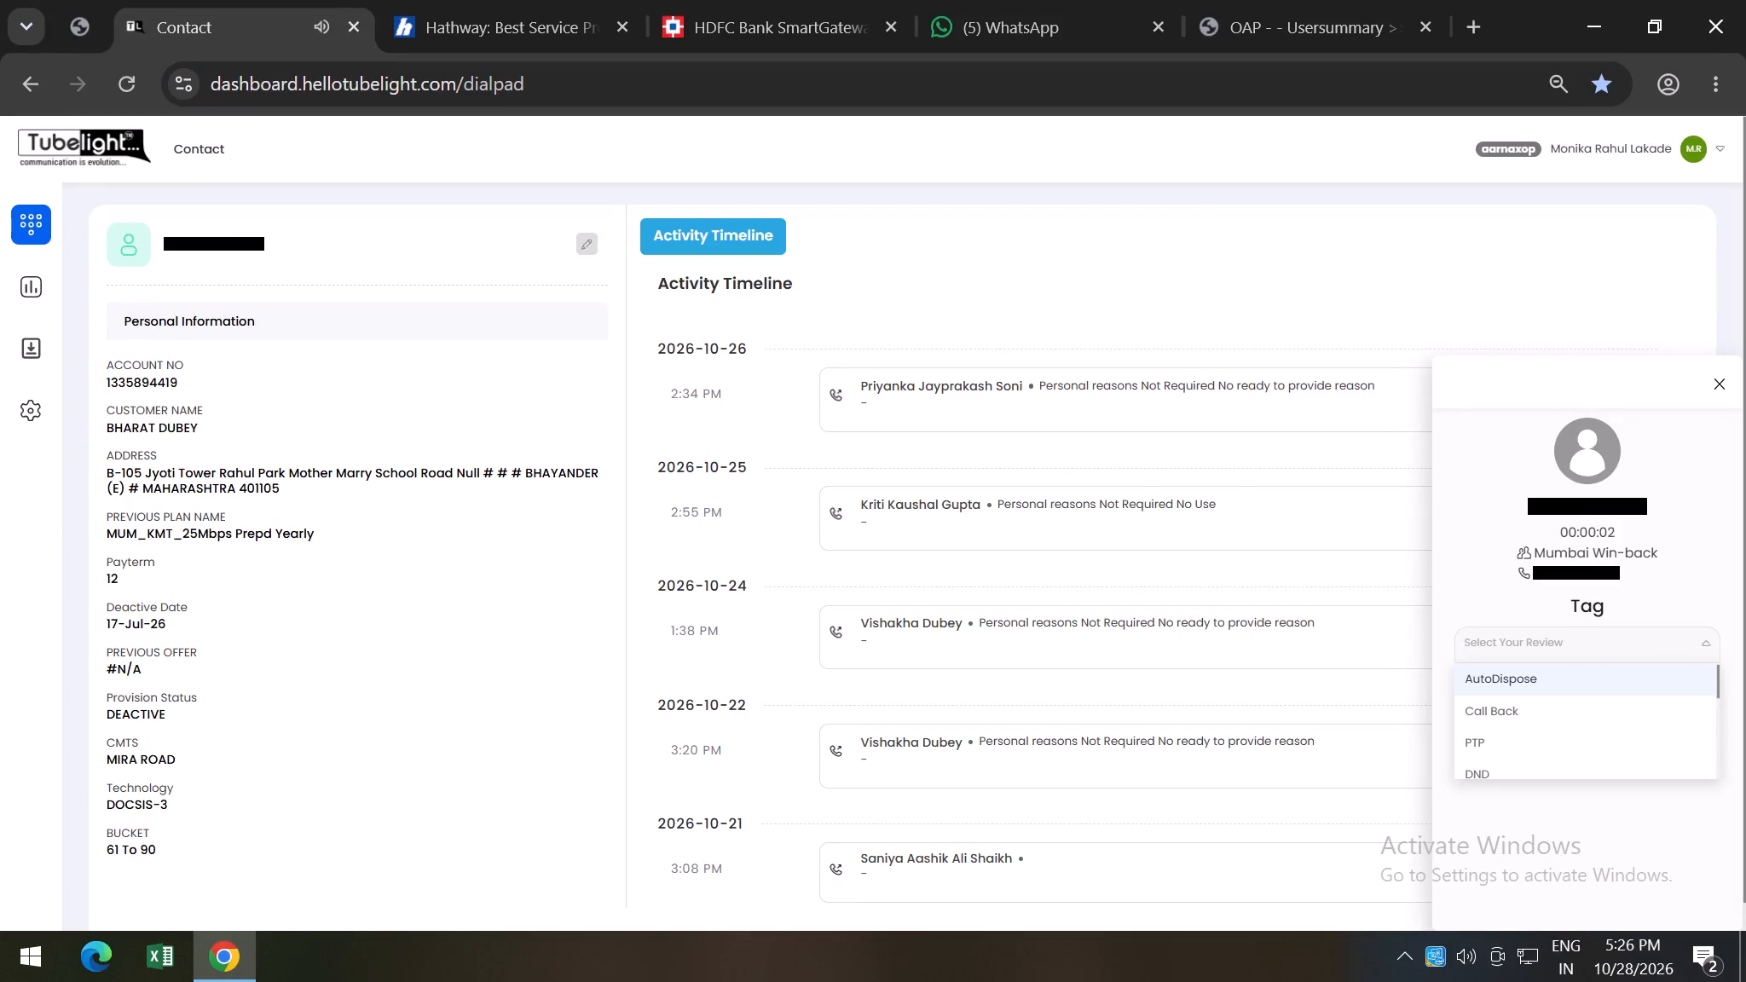
{"action": "scroll", "coordinate": [1542, 709], "scroll_direction": "down", "scroll_amount": 1}
{"action": "left_click", "coordinate": [1542, 713]}
{"action": "left_click", "coordinate": [1602, 644]}
{"action": "scroll", "coordinate": [1602, 644], "scroll_direction": "down", "scroll_amount": 1}
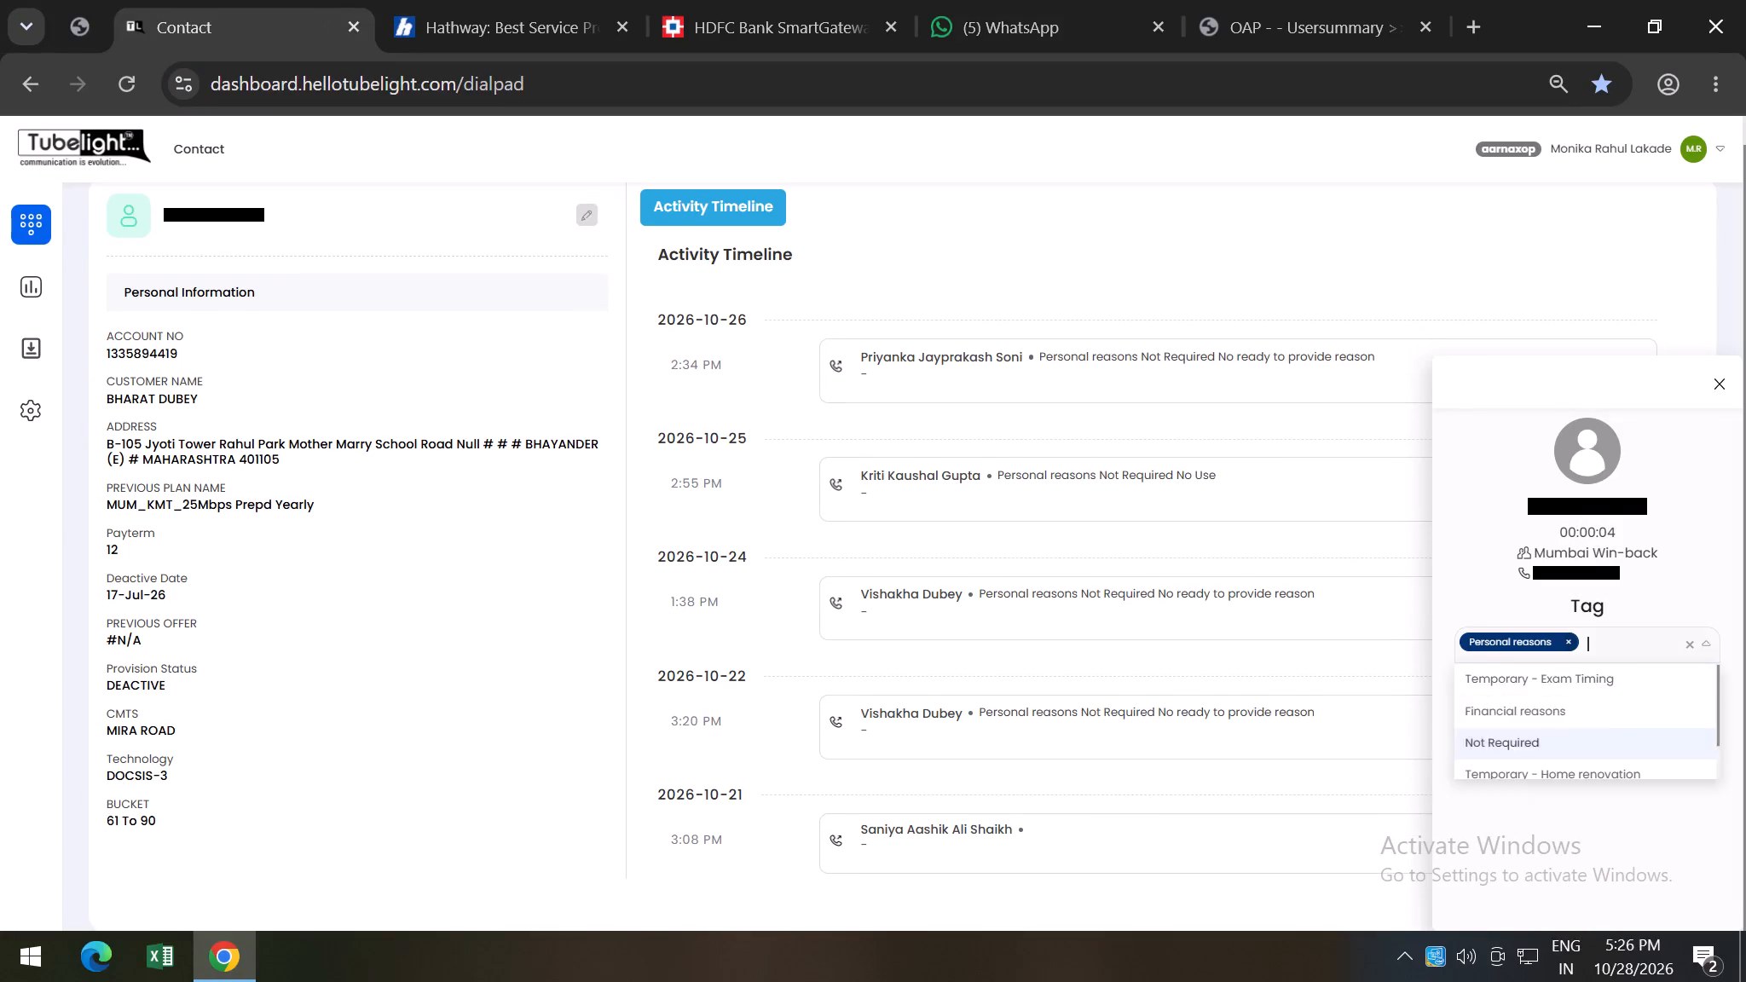
{"action": "left_click", "coordinate": [1555, 741]}
{"action": "left_click", "coordinate": [1600, 674]}
{"action": "left_click", "coordinate": [1603, 748]}
{"action": "left_click", "coordinate": [1597, 806]}
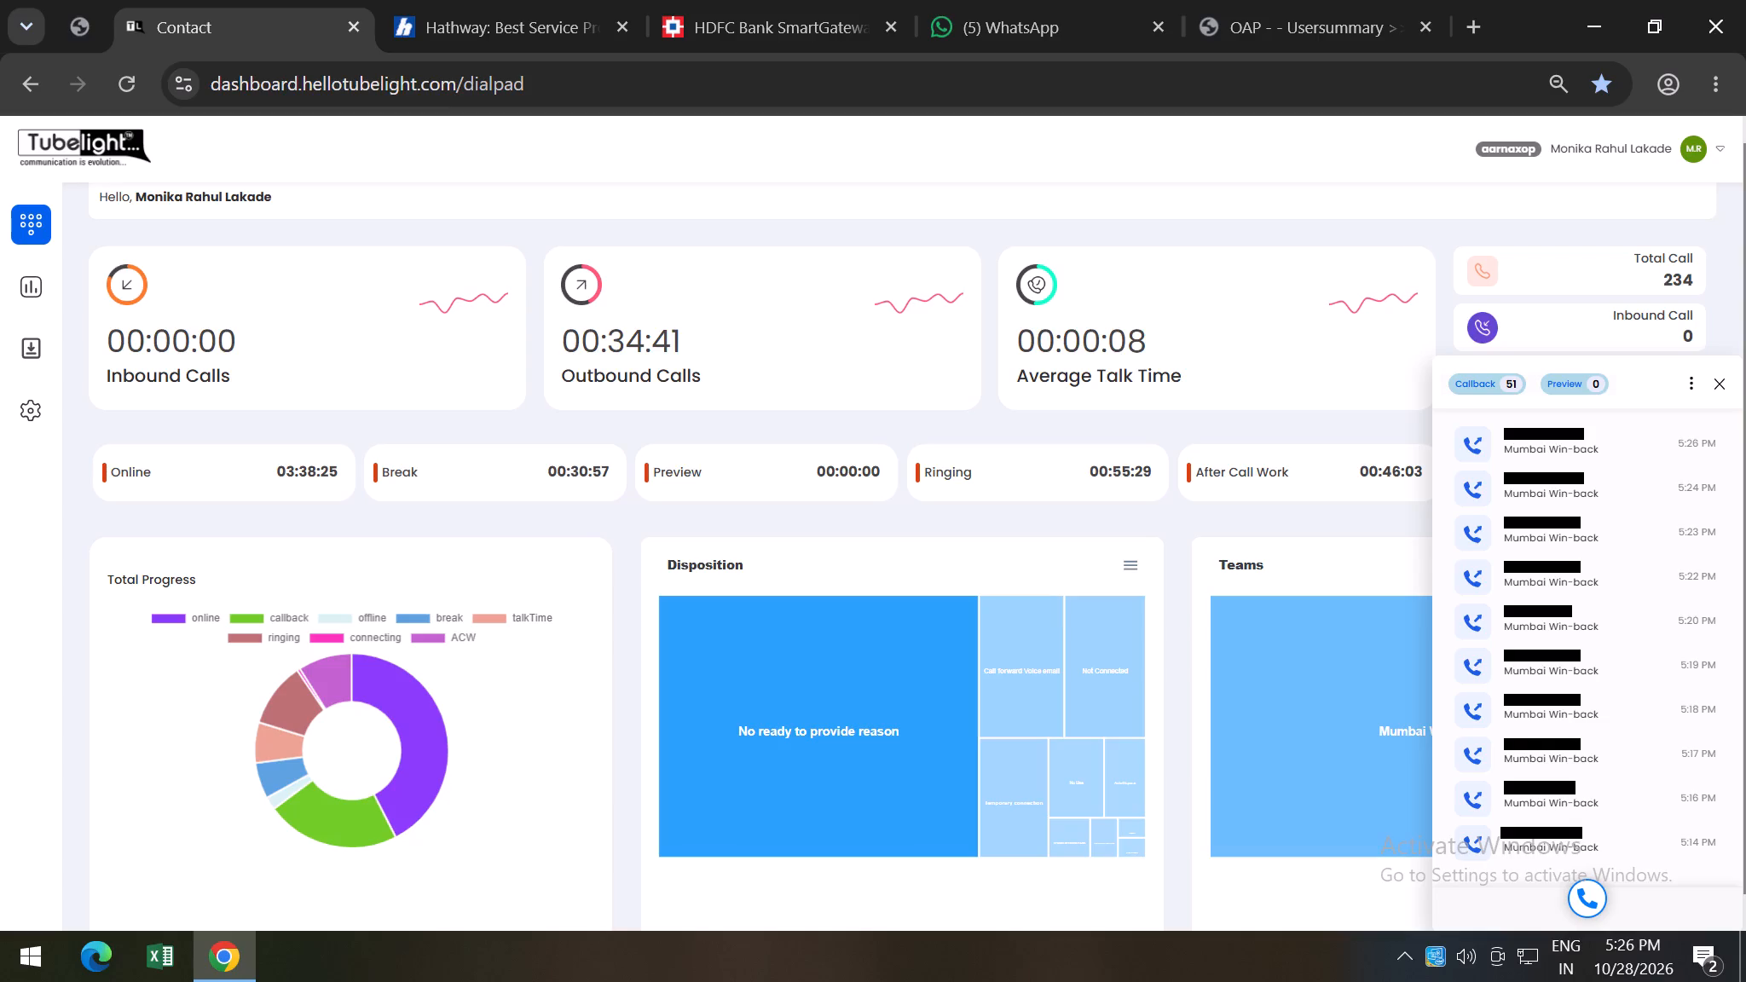
Check the Rs.470 UPI payment request on the HDFC SmartGateway page and the customer's OAP summary, and return to the dialpad.
{"action": "left_click", "coordinate": [785, 24]}
{"action": "scroll", "coordinate": [644, 729], "scroll_direction": "down", "scroll_amount": 4}
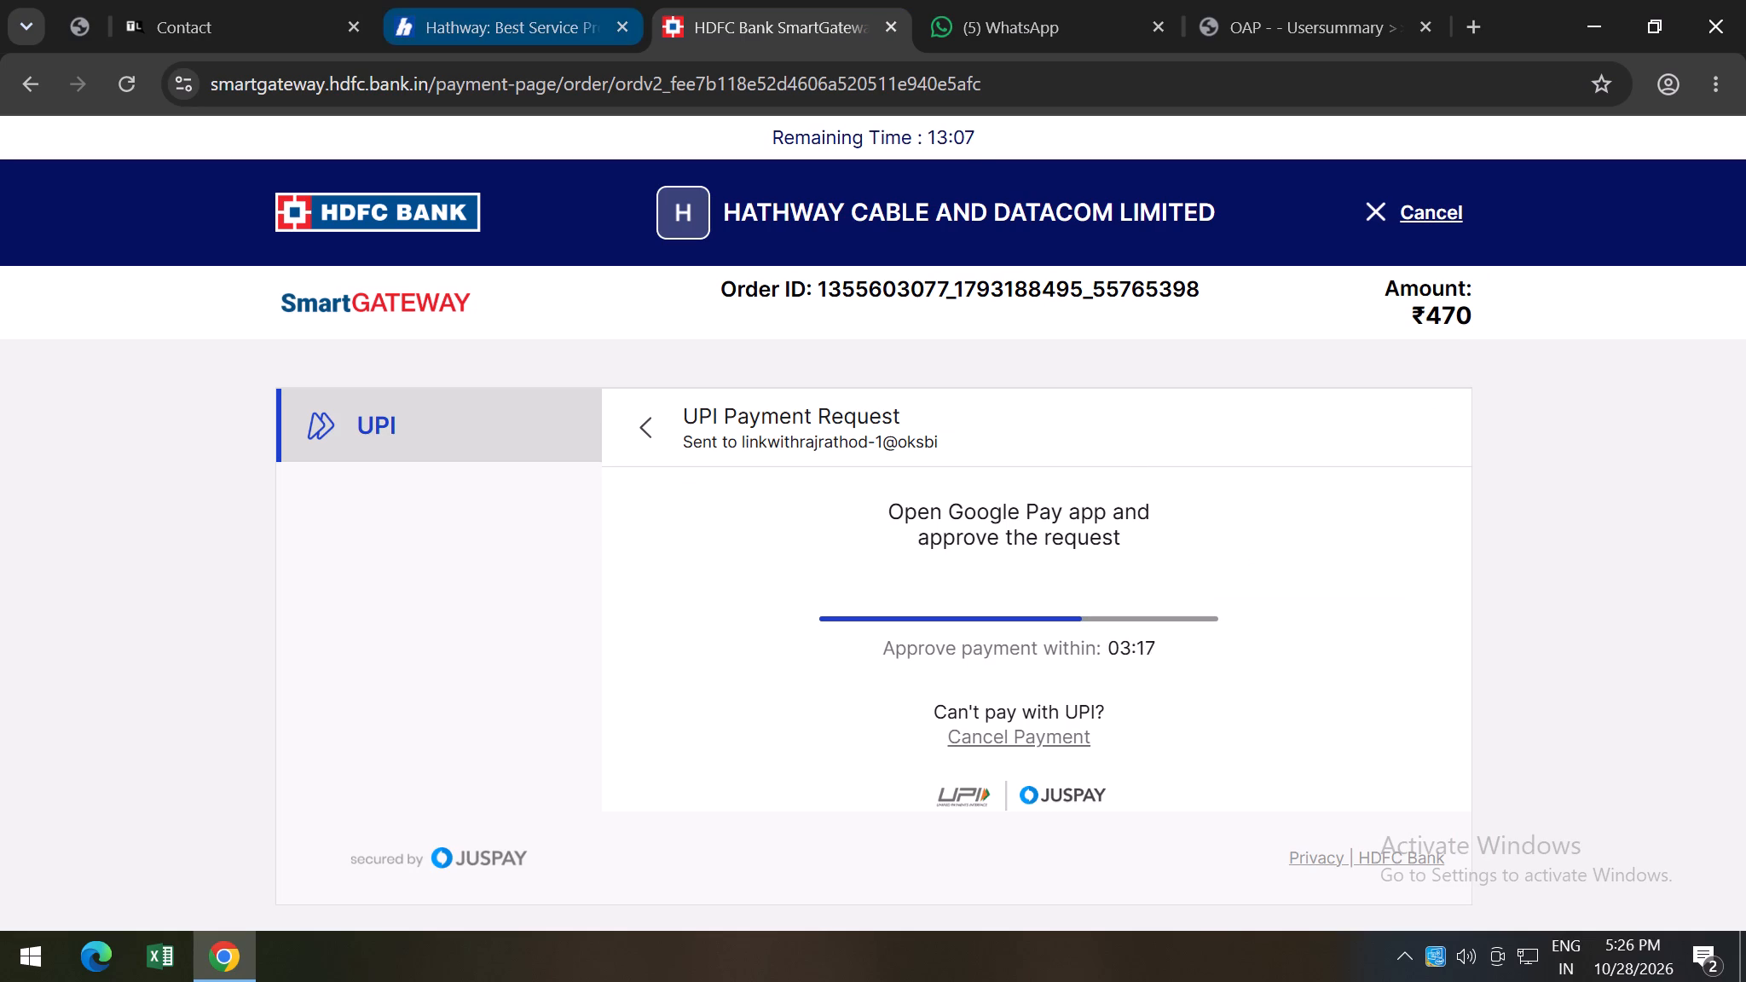
{"action": "left_click", "coordinate": [1294, 0]}
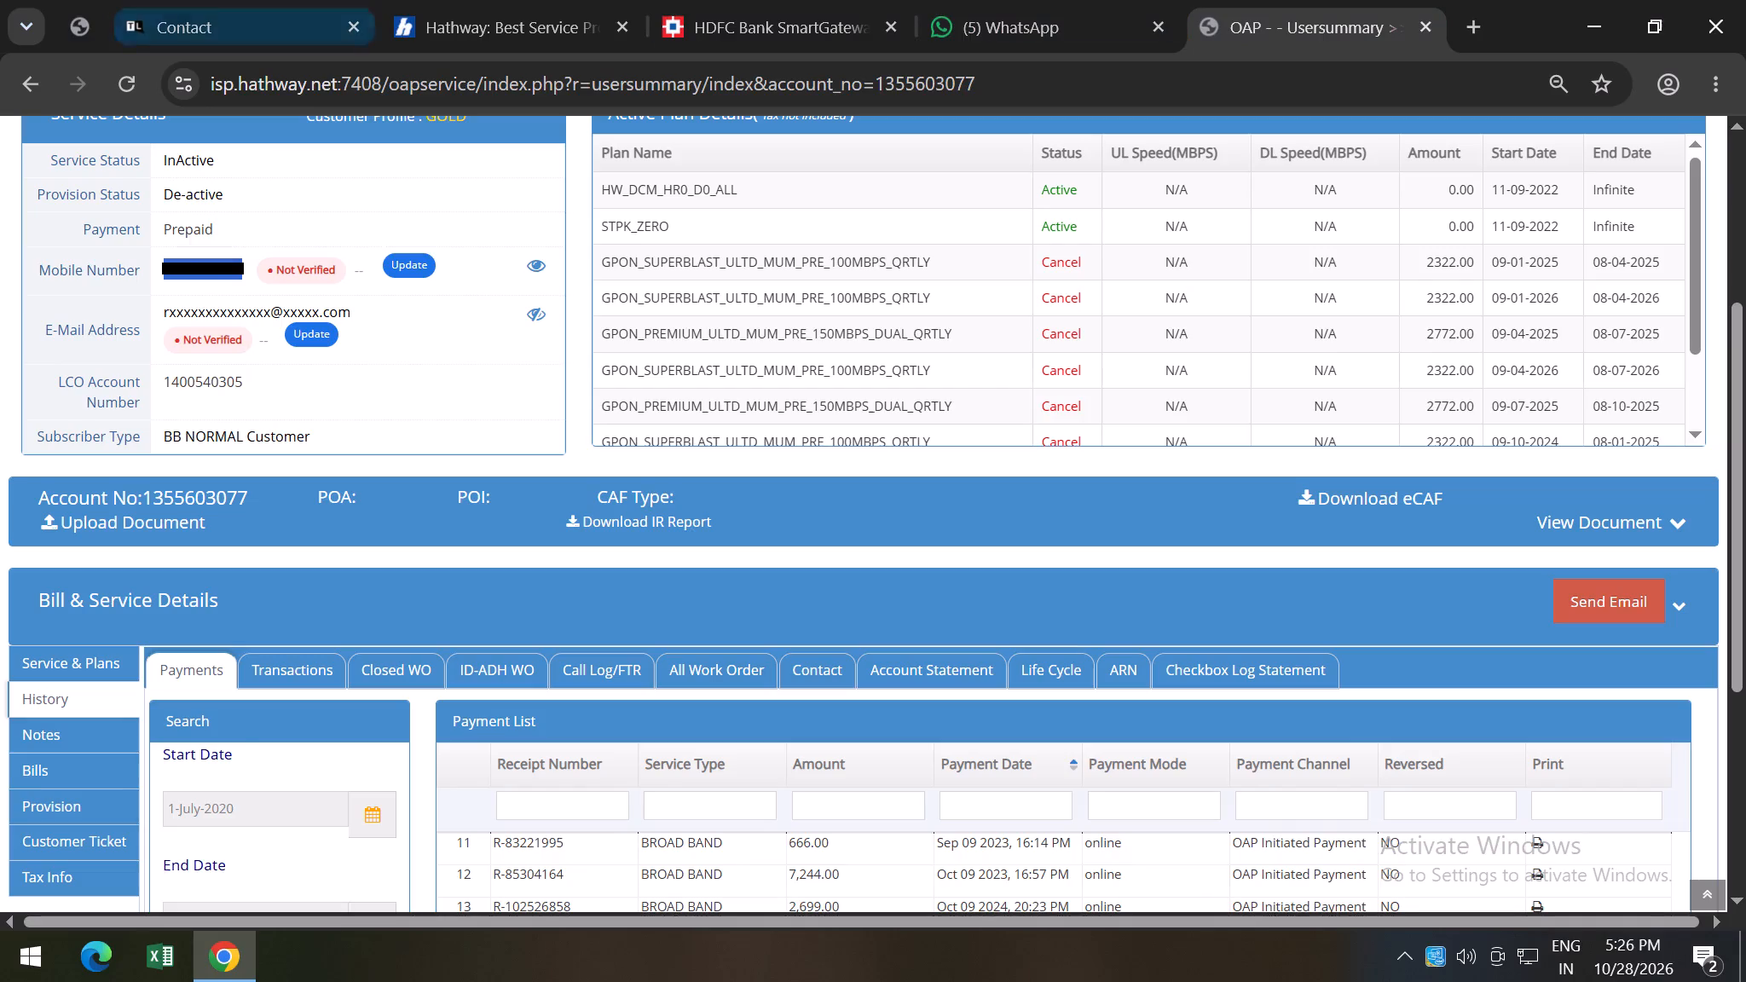
{"action": "left_click", "coordinate": [265, 0]}
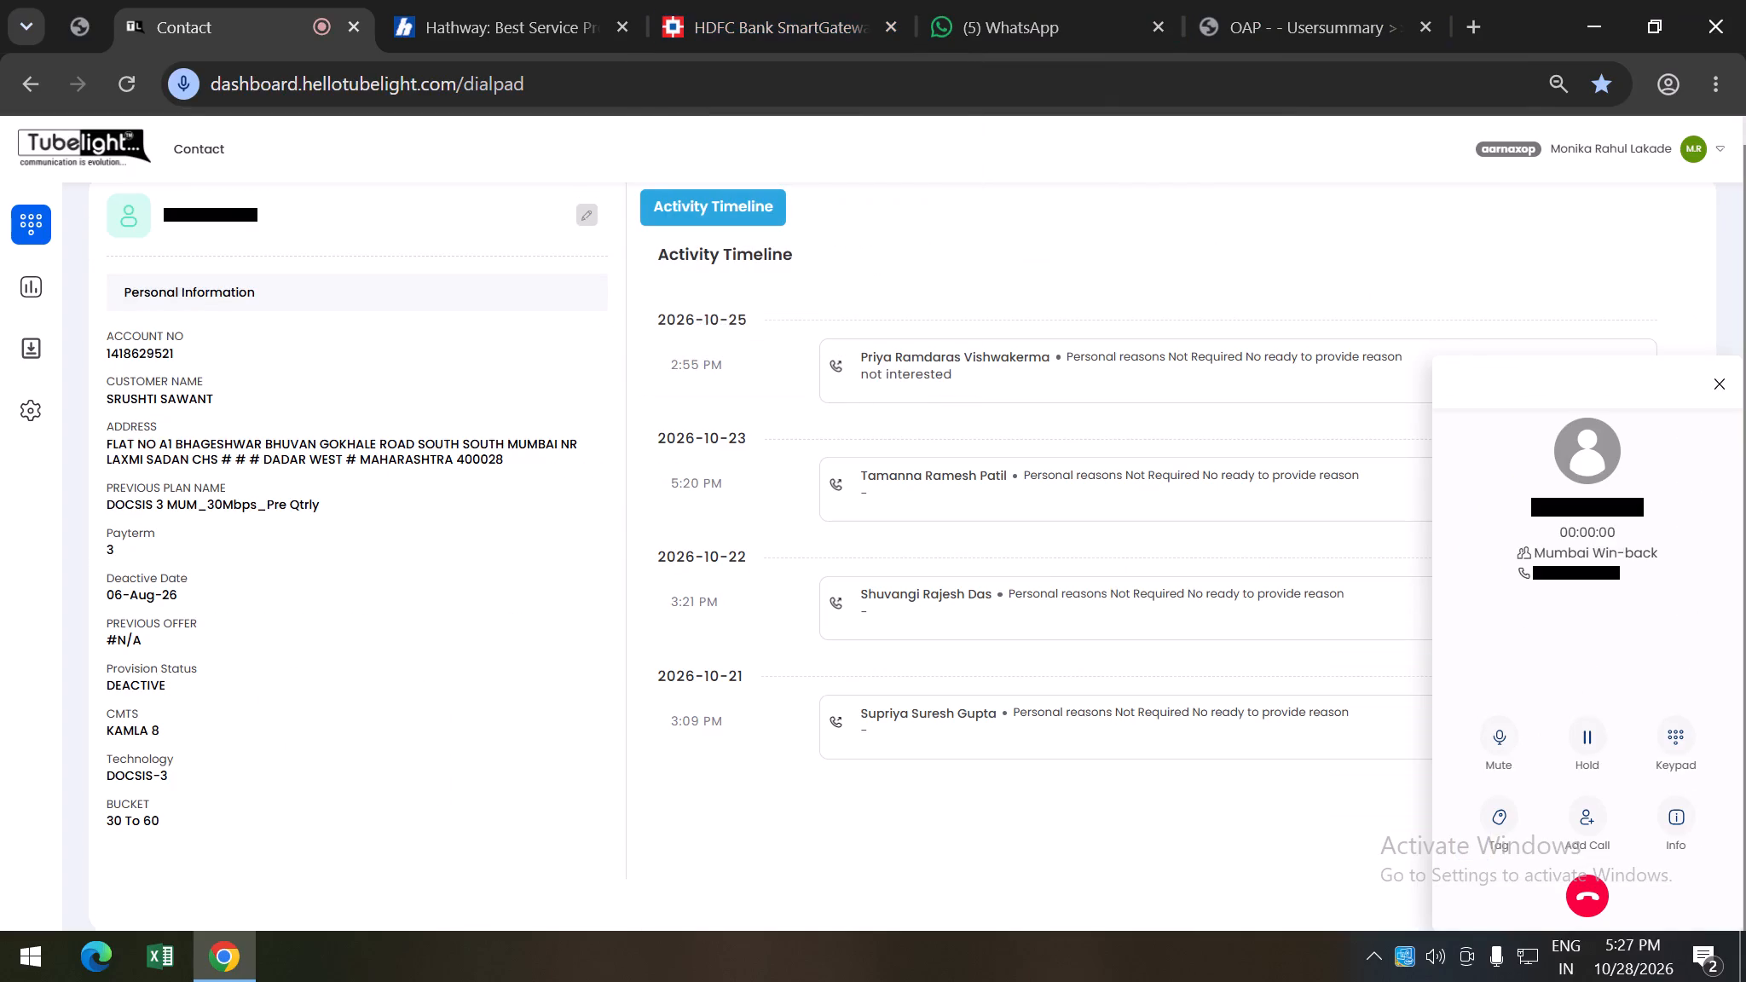
End the next Mumbai Win-back call and submit its tags as Not Connect, Not Contactable and a third-level reason.
{"action": "left_click", "coordinate": [1583, 893]}
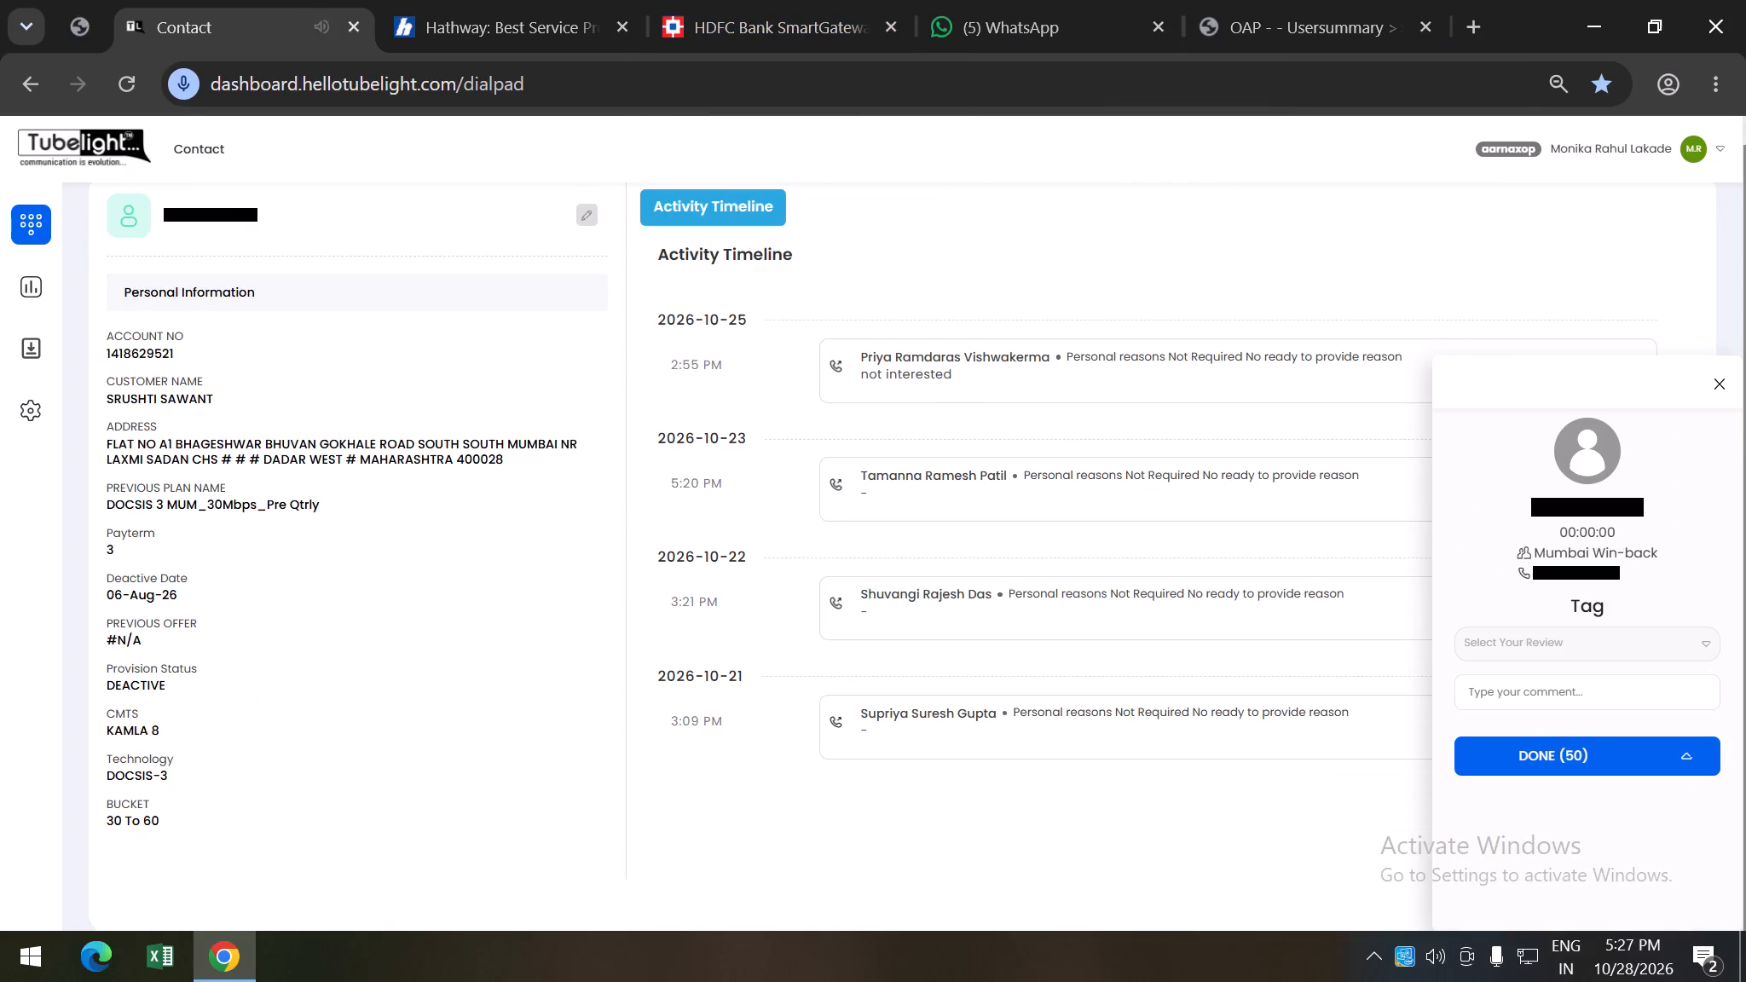
{"action": "left_click", "coordinate": [1615, 650]}
{"action": "scroll", "coordinate": [1506, 689], "scroll_direction": "down", "scroll_amount": 1}
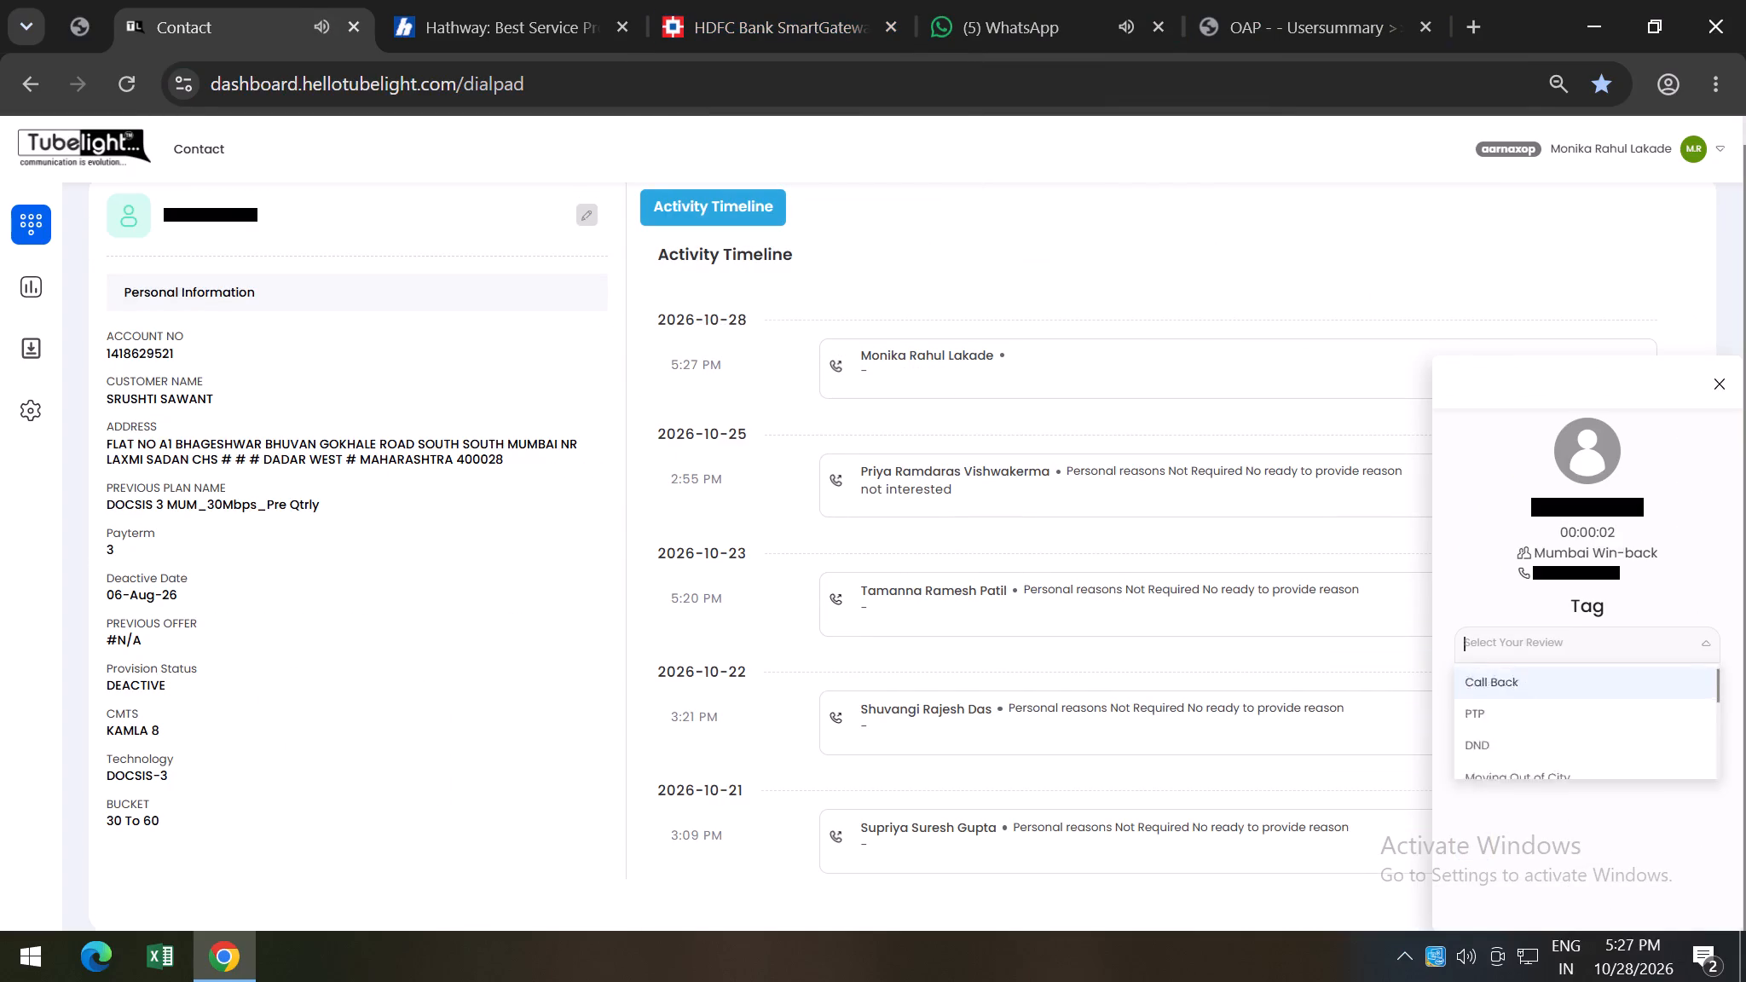
{"action": "scroll", "coordinate": [1506, 689], "scroll_direction": "down", "scroll_amount": 3}
{"action": "left_click", "coordinate": [1518, 730]}
{"action": "left_click_drag", "start_coordinate": [1619, 634], "coordinate": [1607, 652]}
{"action": "left_click", "coordinate": [1554, 709]}
{"action": "left_click_drag", "start_coordinate": [1613, 654], "coordinate": [1599, 679]}
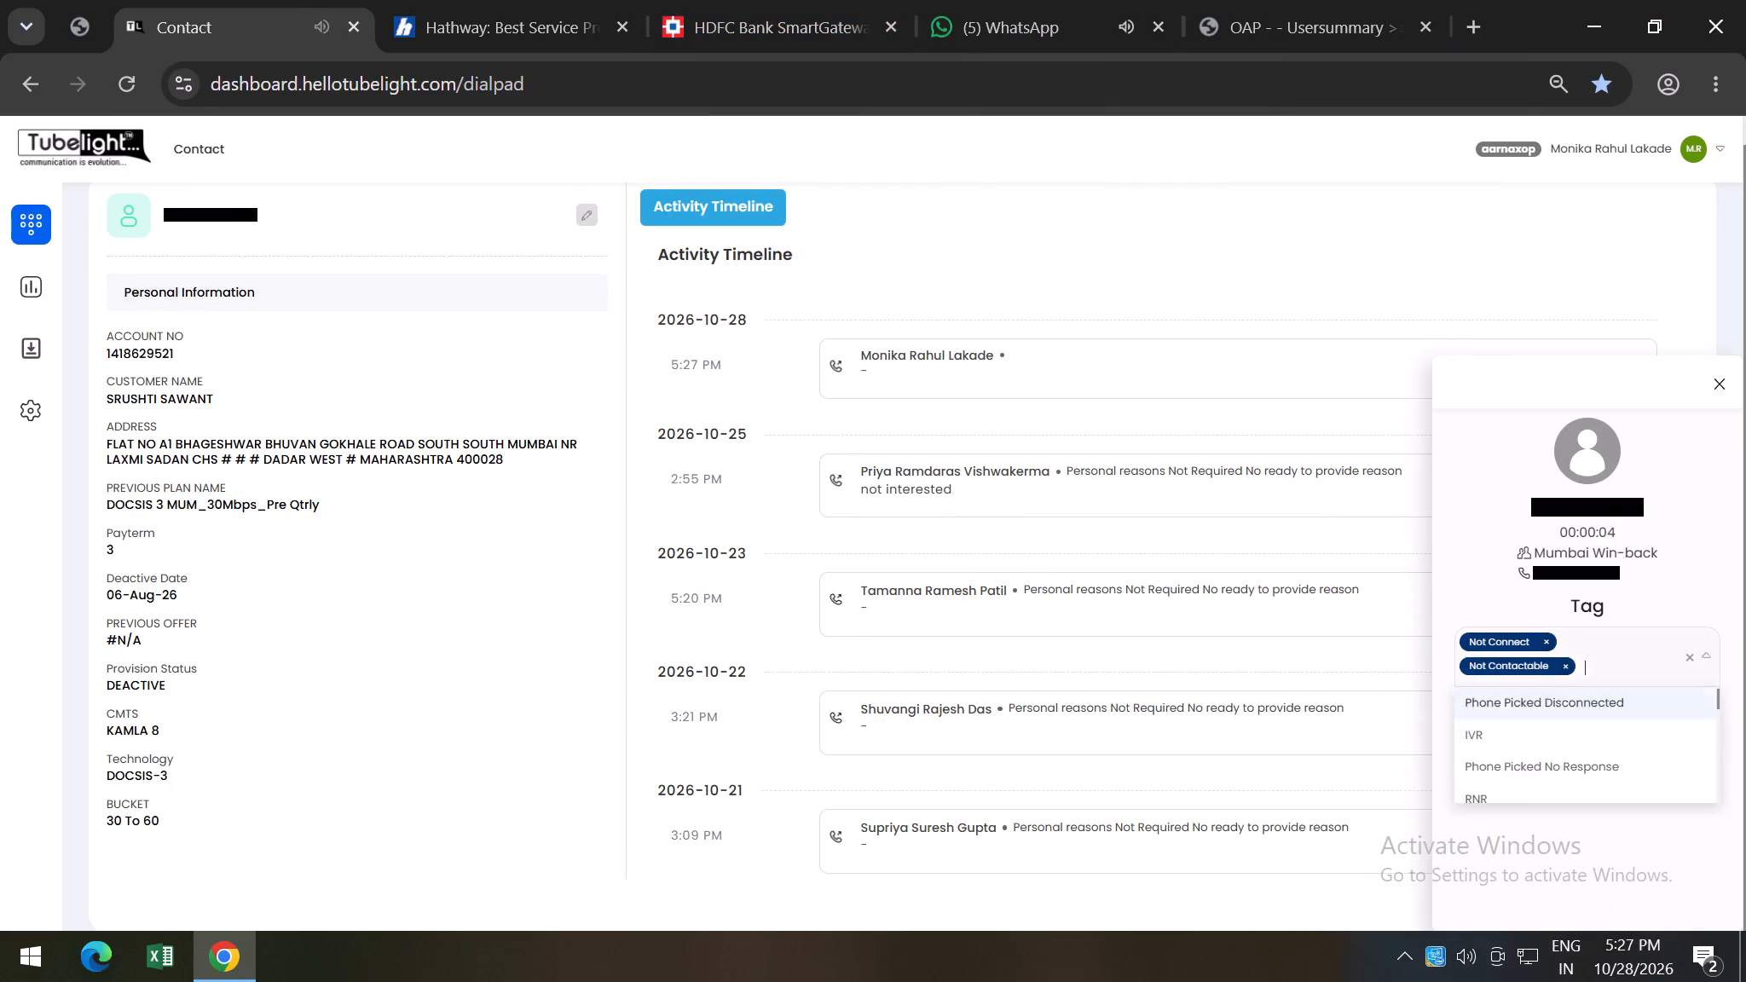
{"action": "scroll", "coordinate": [1500, 760], "scroll_direction": "down", "scroll_amount": 2}
{"action": "left_click", "coordinate": [1563, 703]}
{"action": "left_click", "coordinate": [1587, 798]}
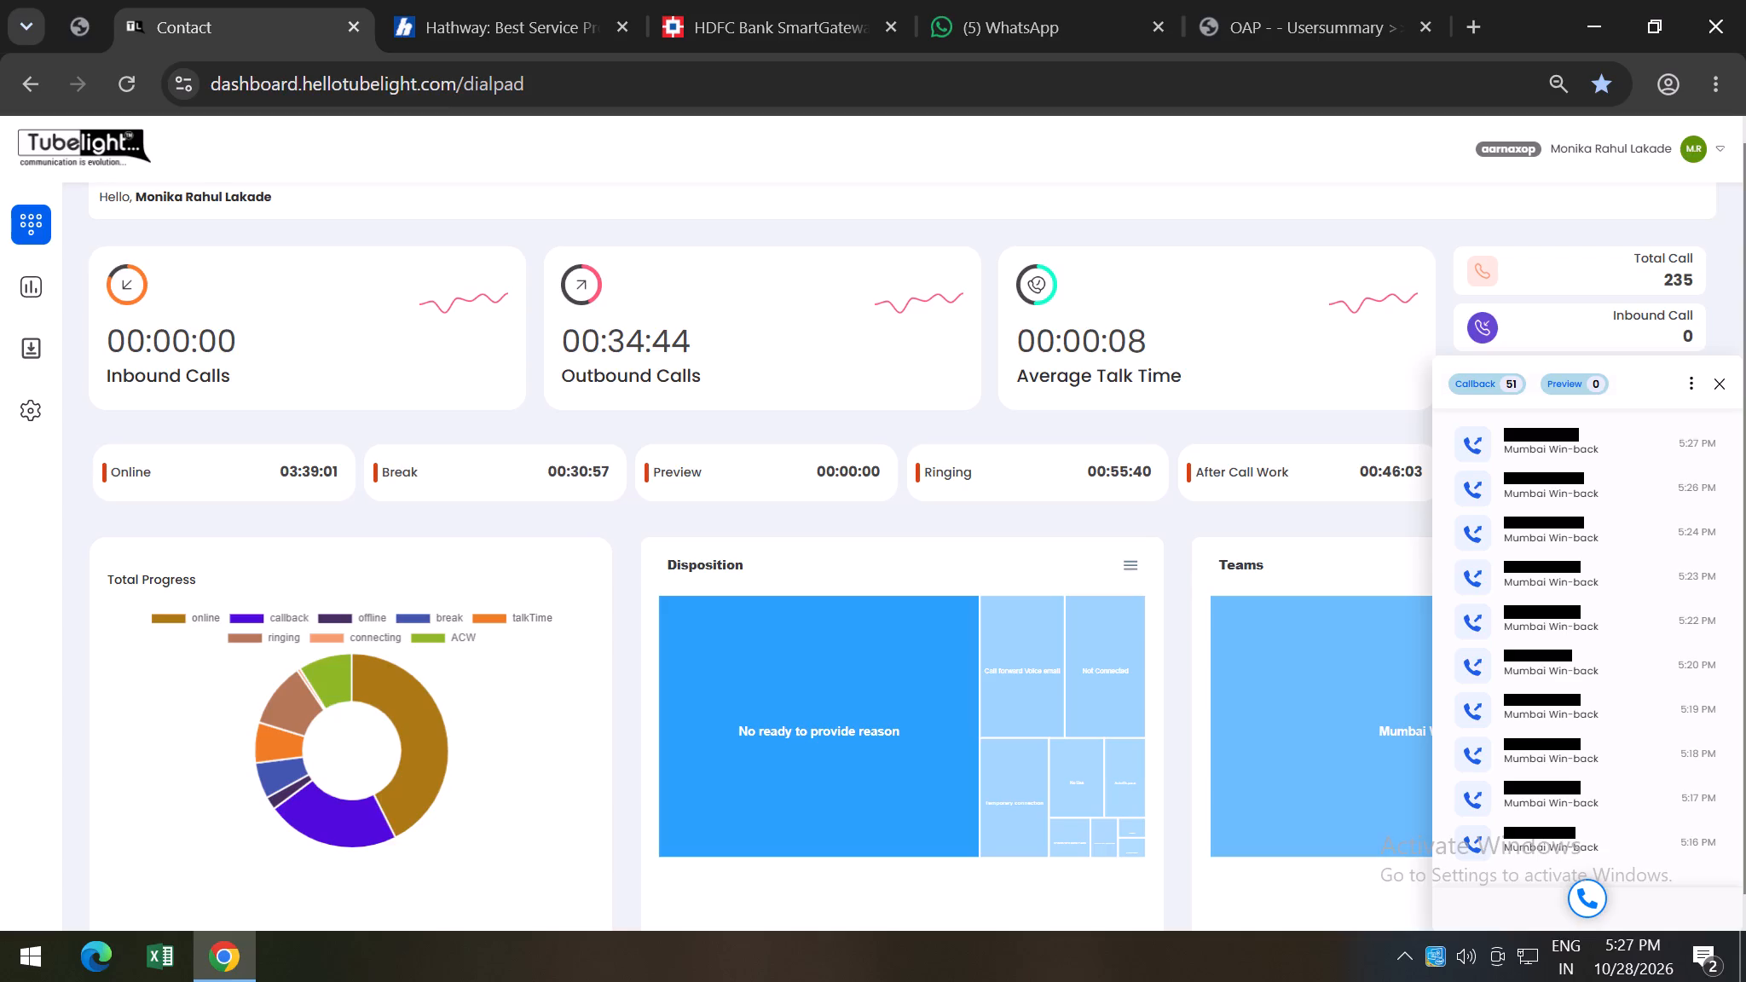
Examine the customer's payment list in the OAP user summary between calls, and return to the dialpad.
{"action": "left_click", "coordinate": [1344, 5]}
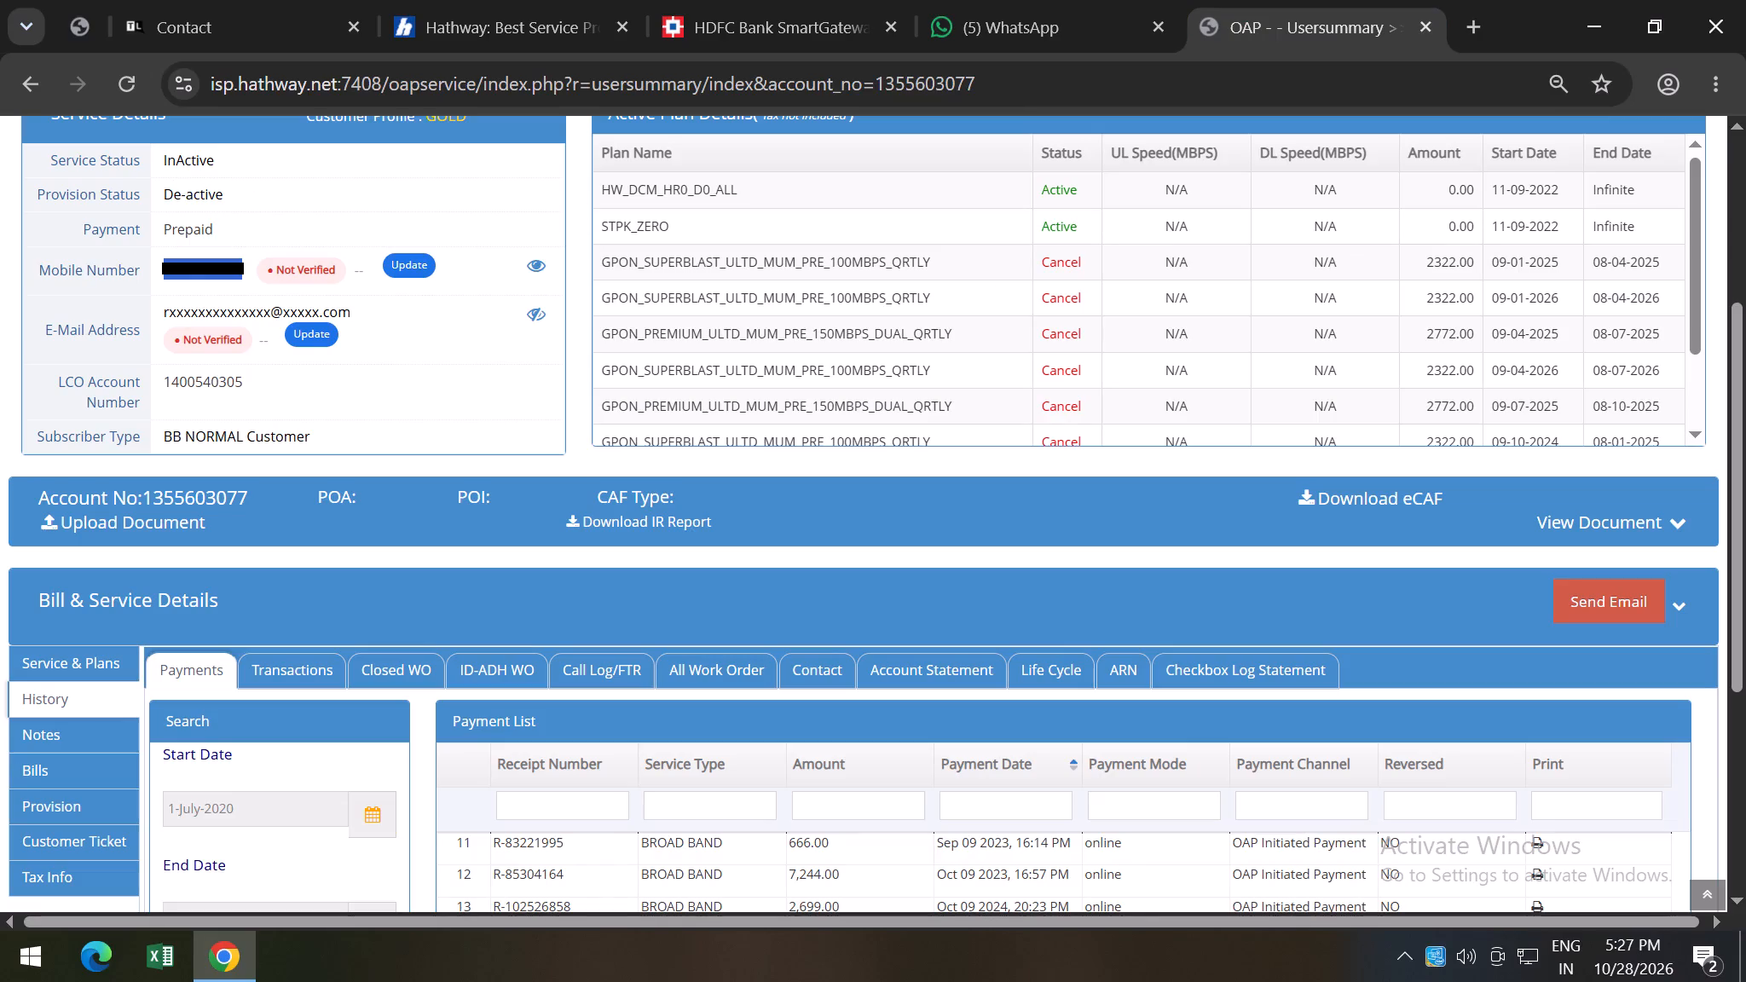
{"action": "left_click", "coordinate": [234, 276]}
{"action": "scroll", "coordinate": [237, 560], "scroll_direction": "down", "scroll_amount": 4}
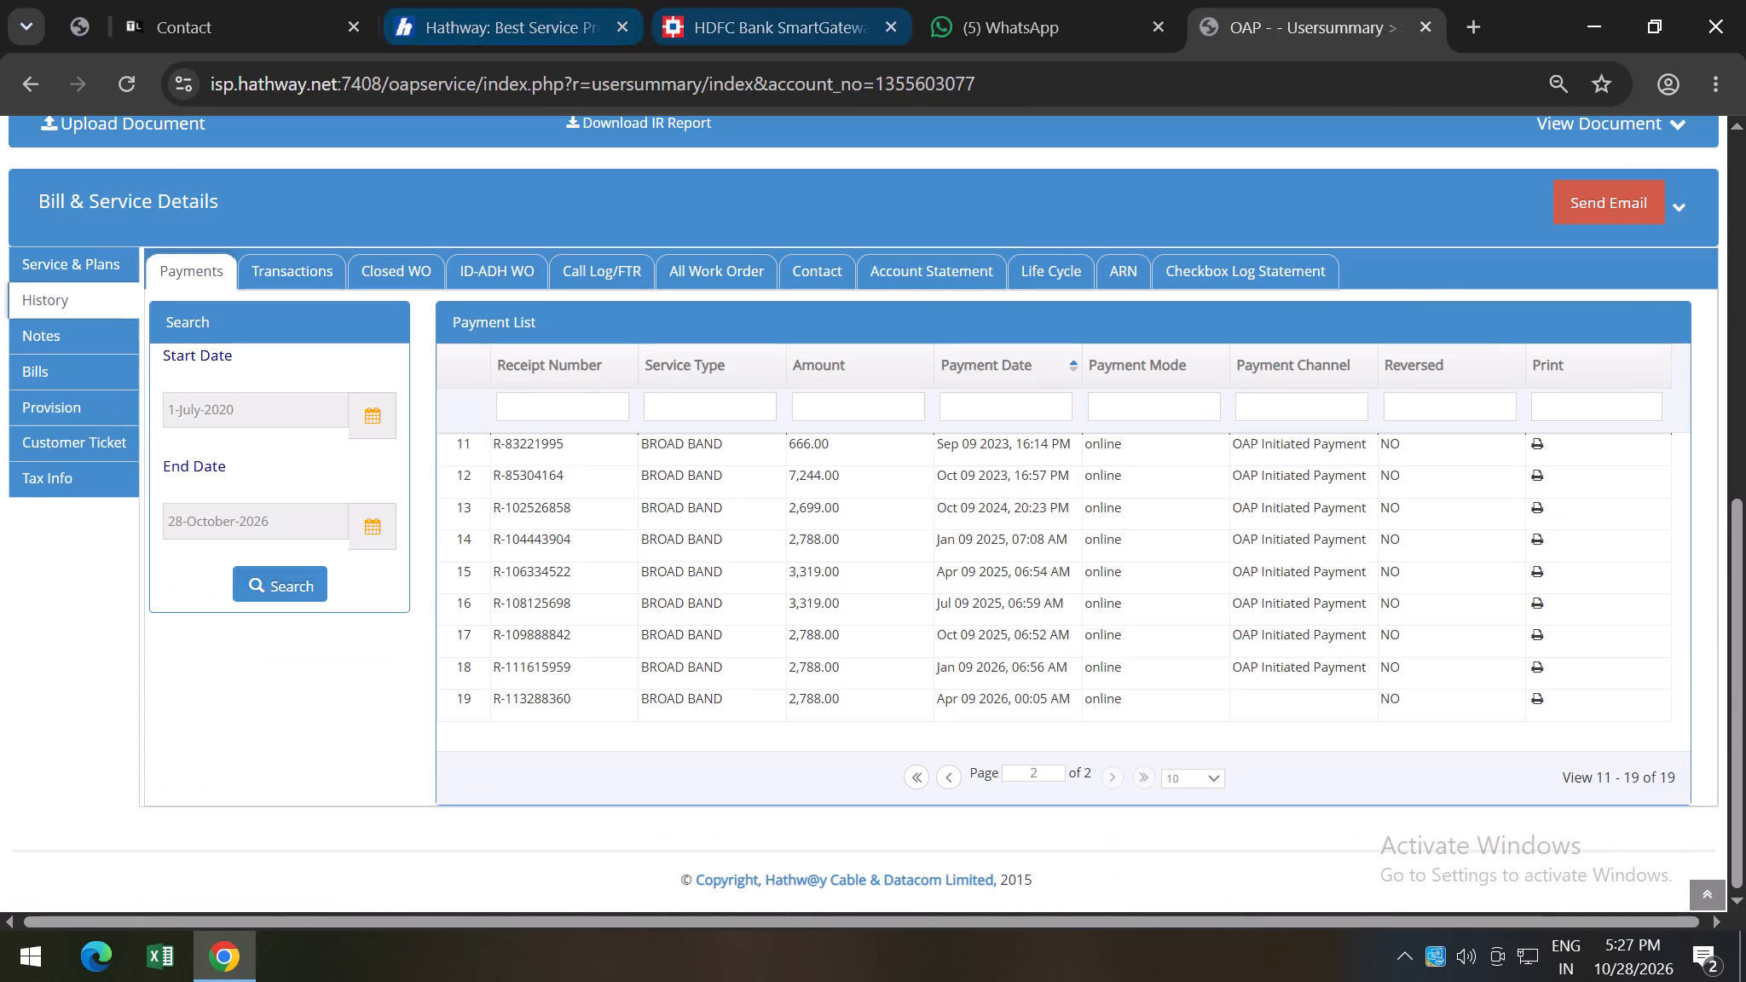
{"action": "left_click", "coordinate": [737, 0]}
{"action": "left_click", "coordinate": [201, 0]}
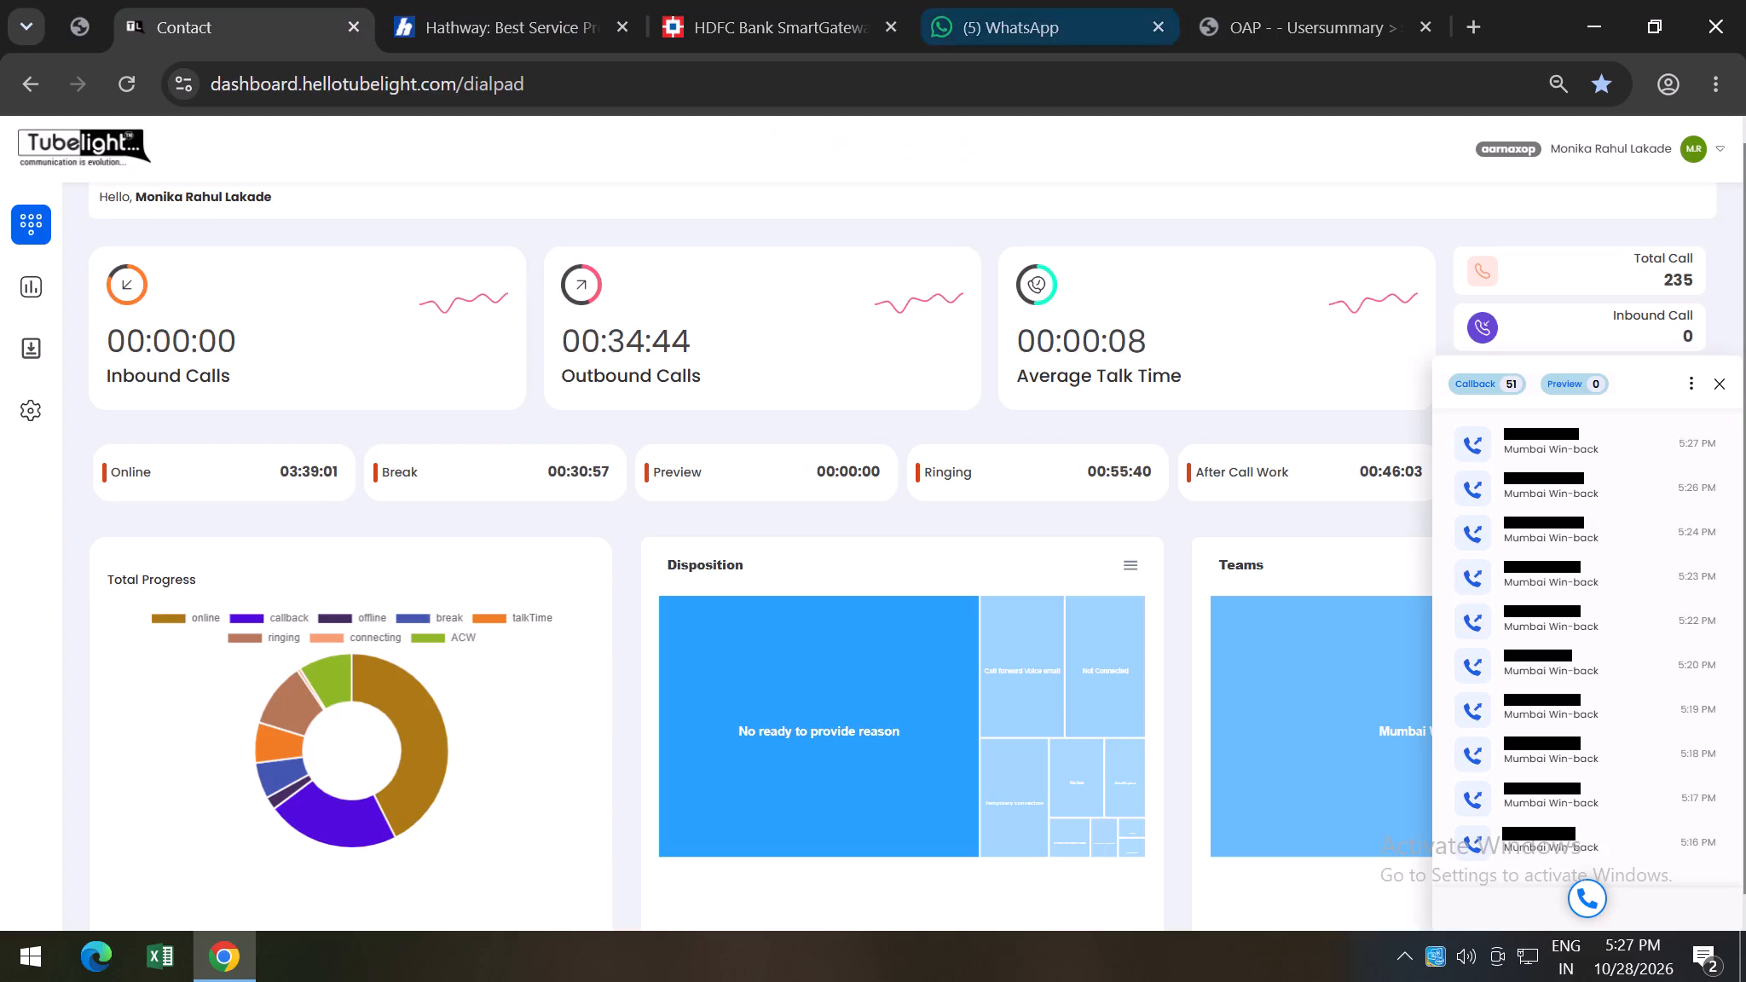
{"action": "left_click", "coordinate": [1306, 6]}
{"action": "left_click", "coordinate": [264, 0]}
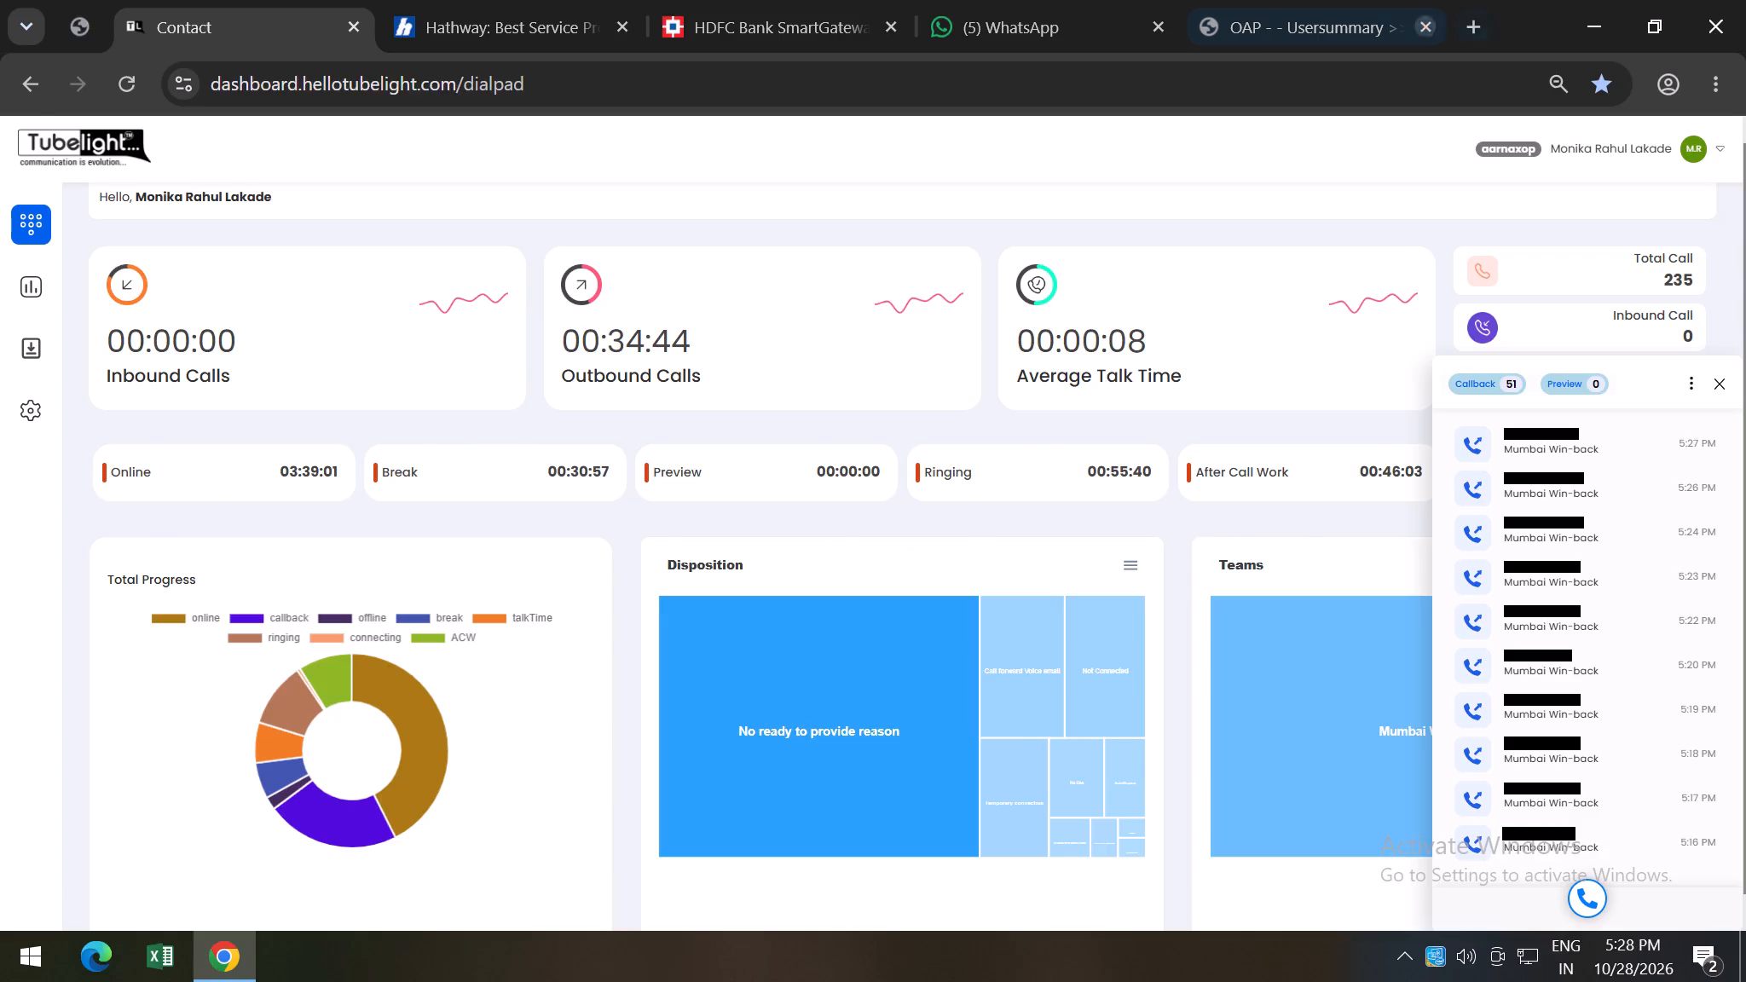
{"action": "left_click", "coordinate": [1342, 7]}
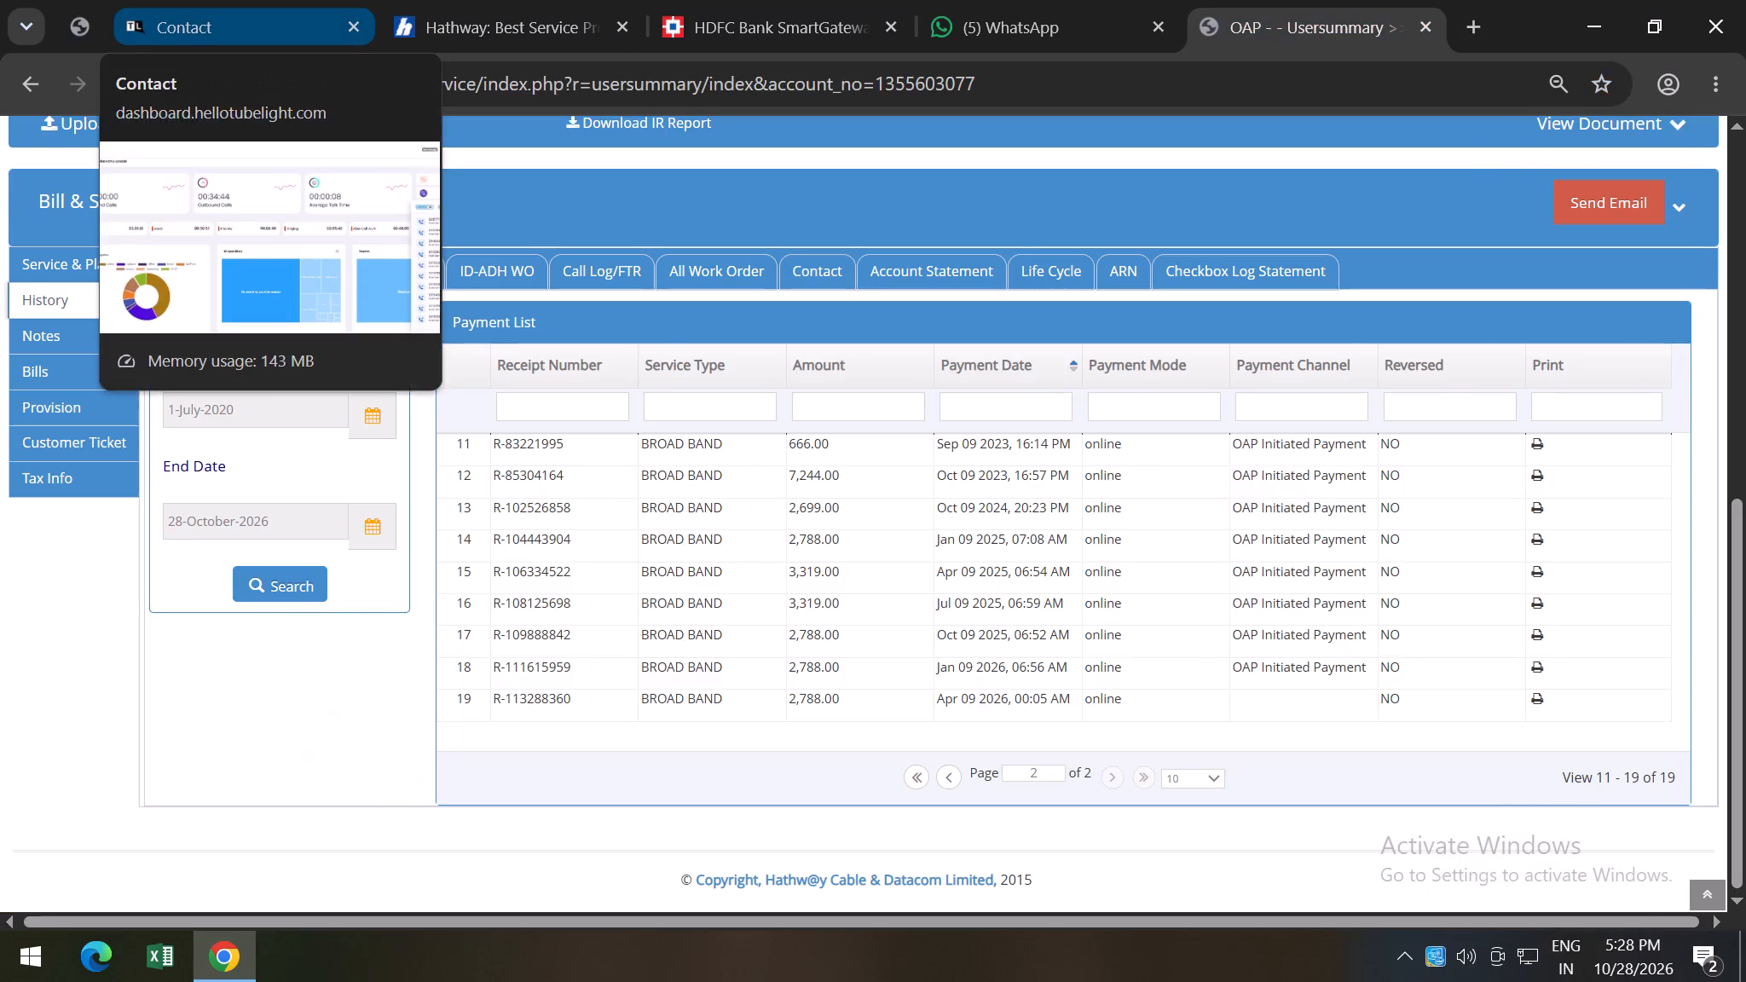
{"action": "double_click", "coordinate": [217, 27]}
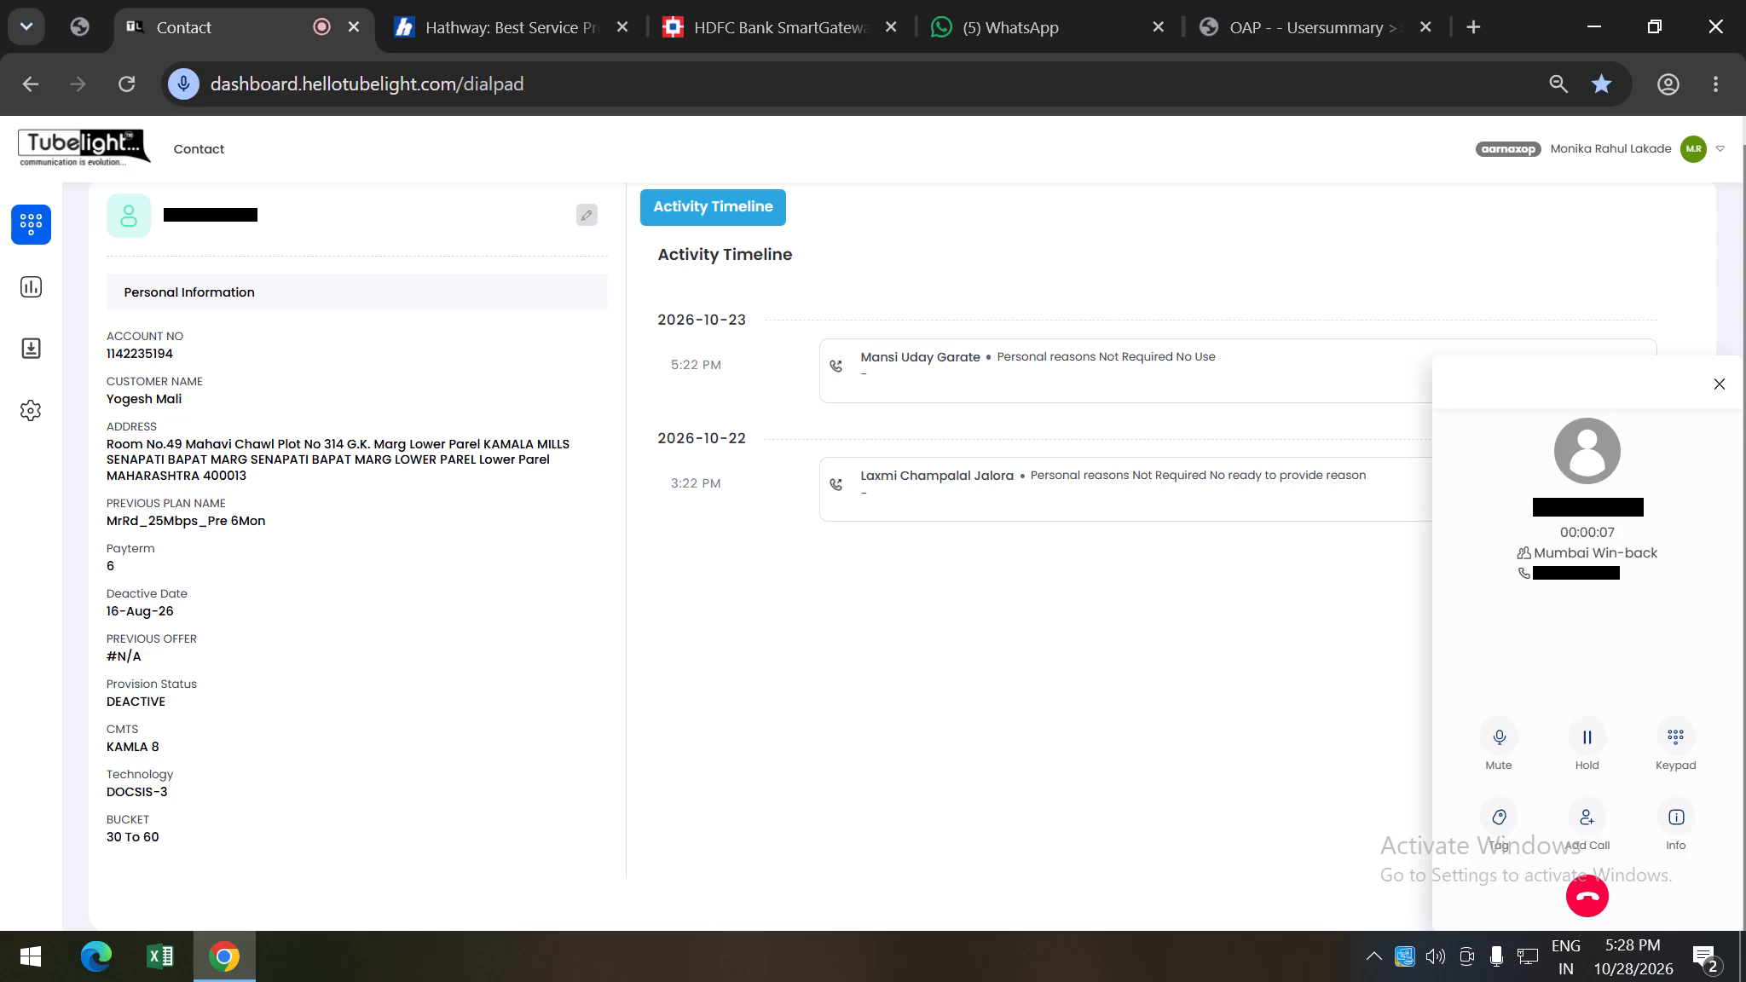
End the next call and submit its tags as Not Connect, Not Contactable and Disconnected Number Auto.
{"action": "left_click", "coordinate": [1593, 891]}
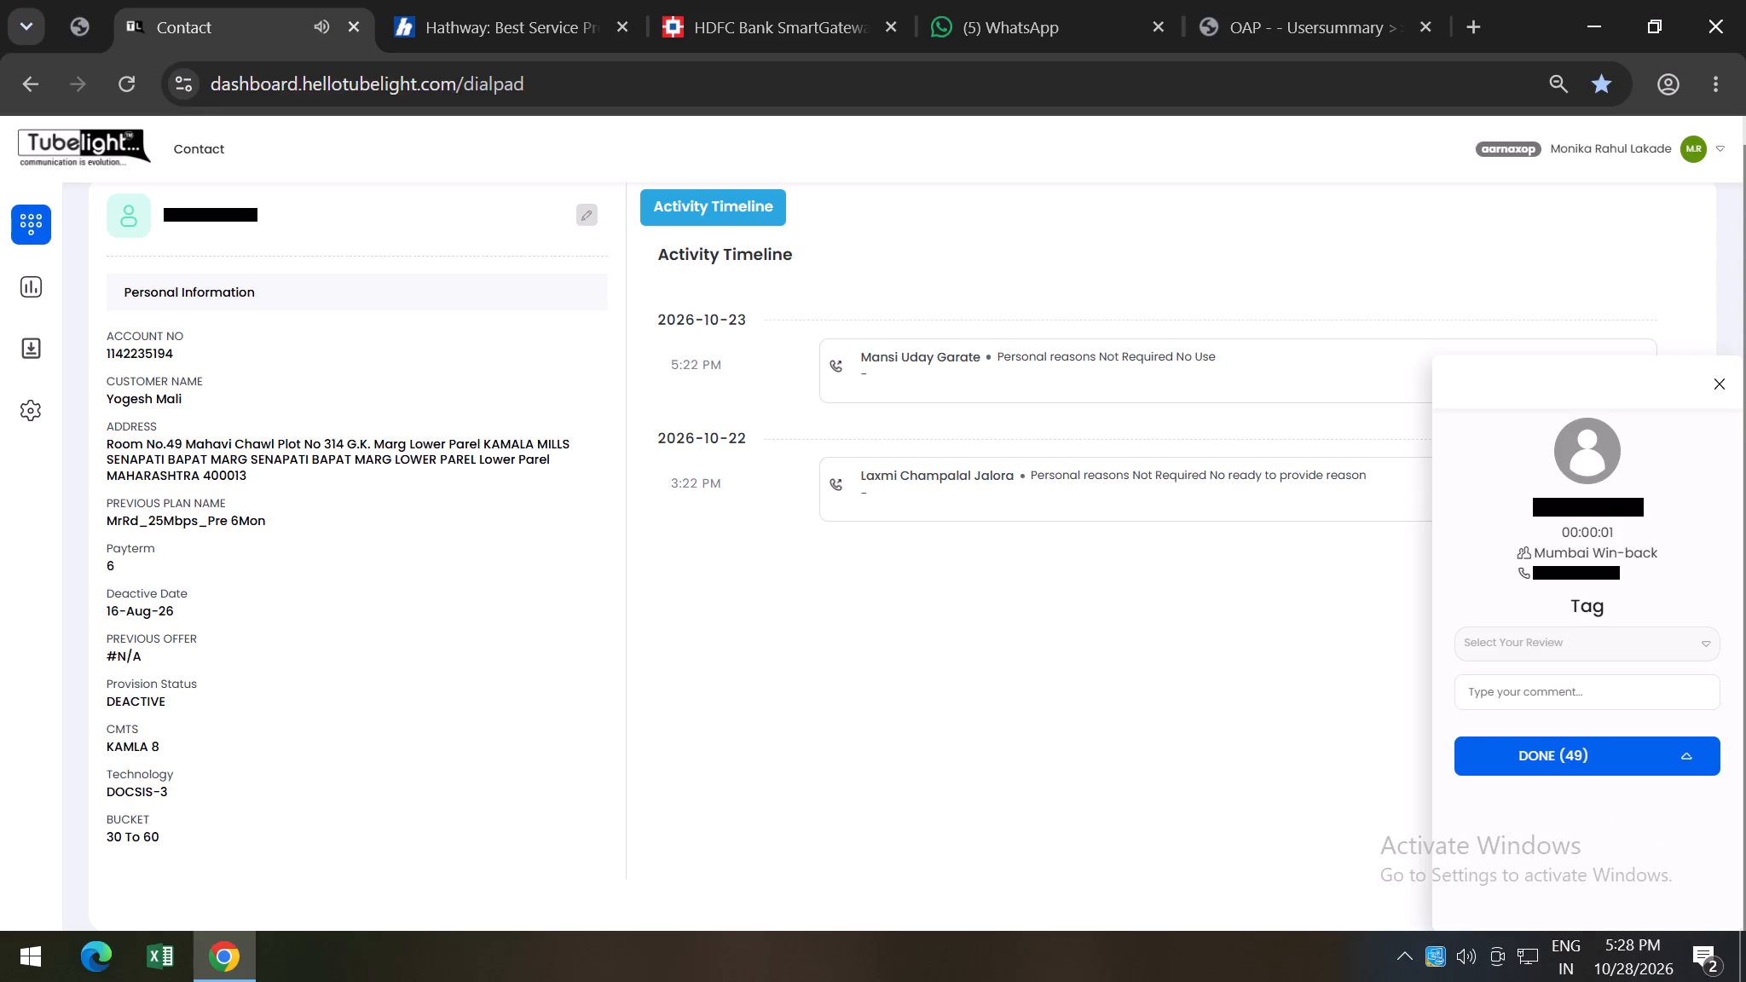
{"action": "double_click", "coordinate": [1529, 621]}
{"action": "left_click", "coordinate": [1537, 633]}
{"action": "scroll", "coordinate": [1529, 708], "scroll_direction": "down", "scroll_amount": 2}
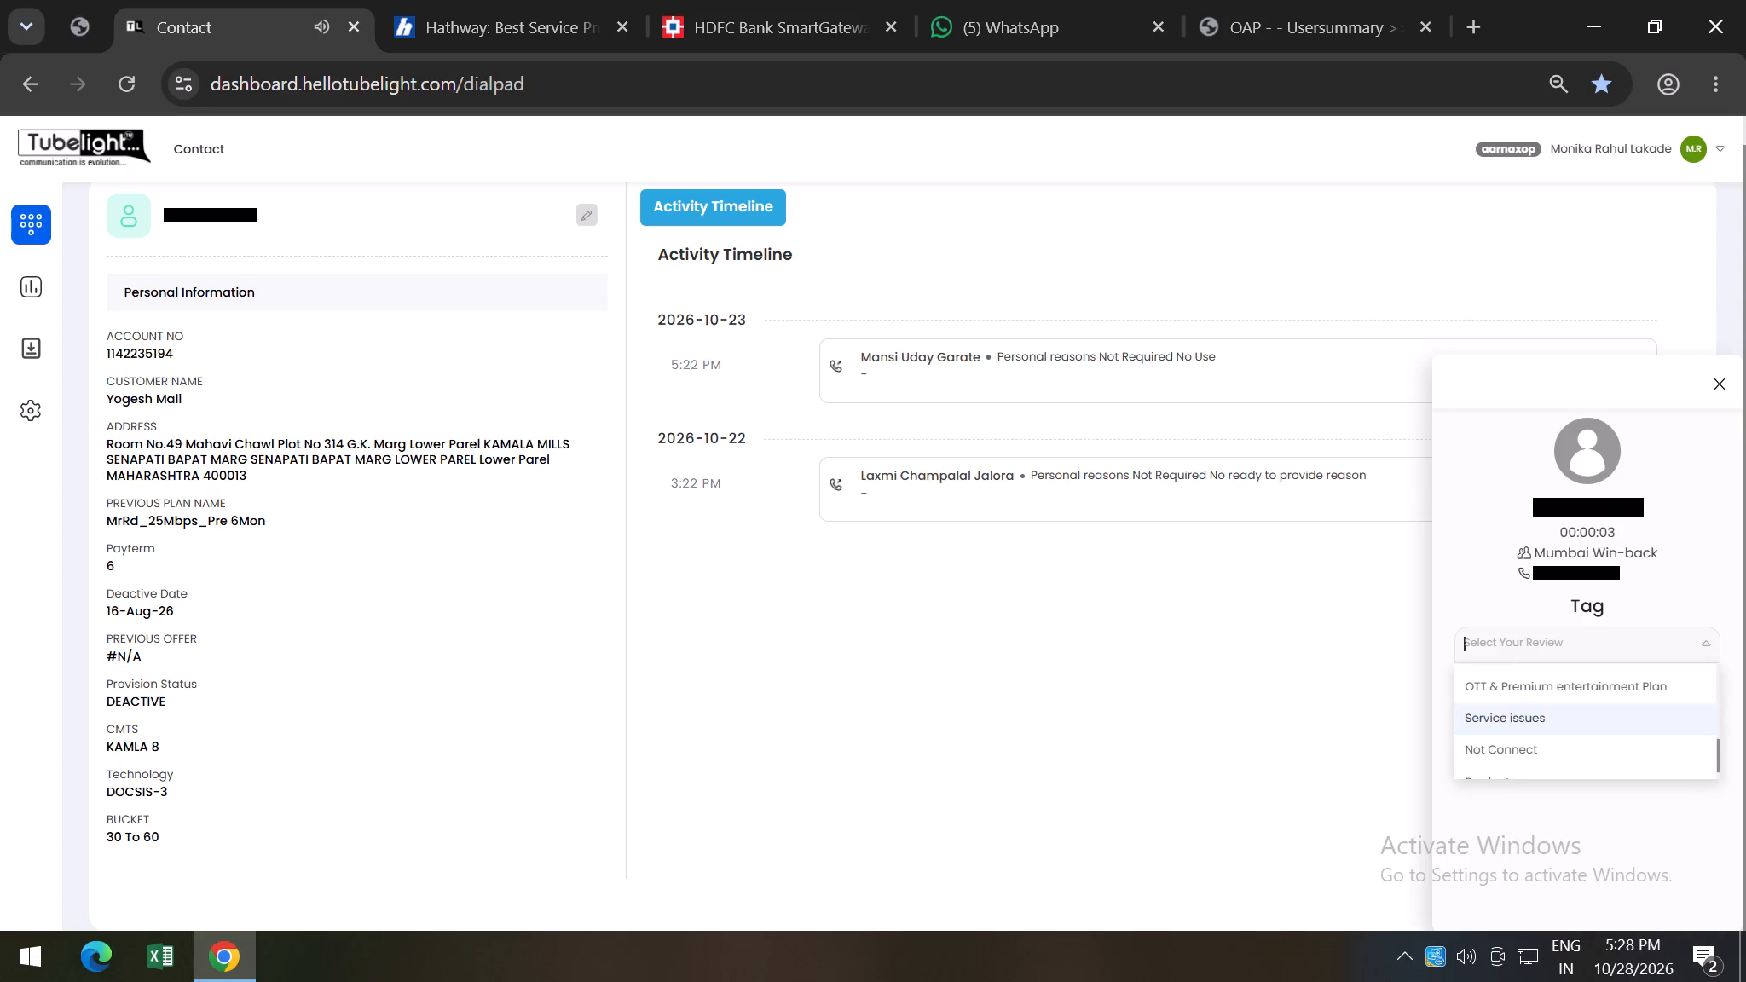
{"action": "left_click", "coordinate": [1530, 734]}
{"action": "left_click", "coordinate": [1596, 668]}
{"action": "left_click_drag", "start_coordinate": [1584, 652], "coordinate": [1568, 687]}
{"action": "left_click", "coordinate": [1535, 726]}
{"action": "left_click", "coordinate": [1590, 667]}
{"action": "scroll", "coordinate": [1529, 748], "scroll_direction": "down", "scroll_amount": 3}
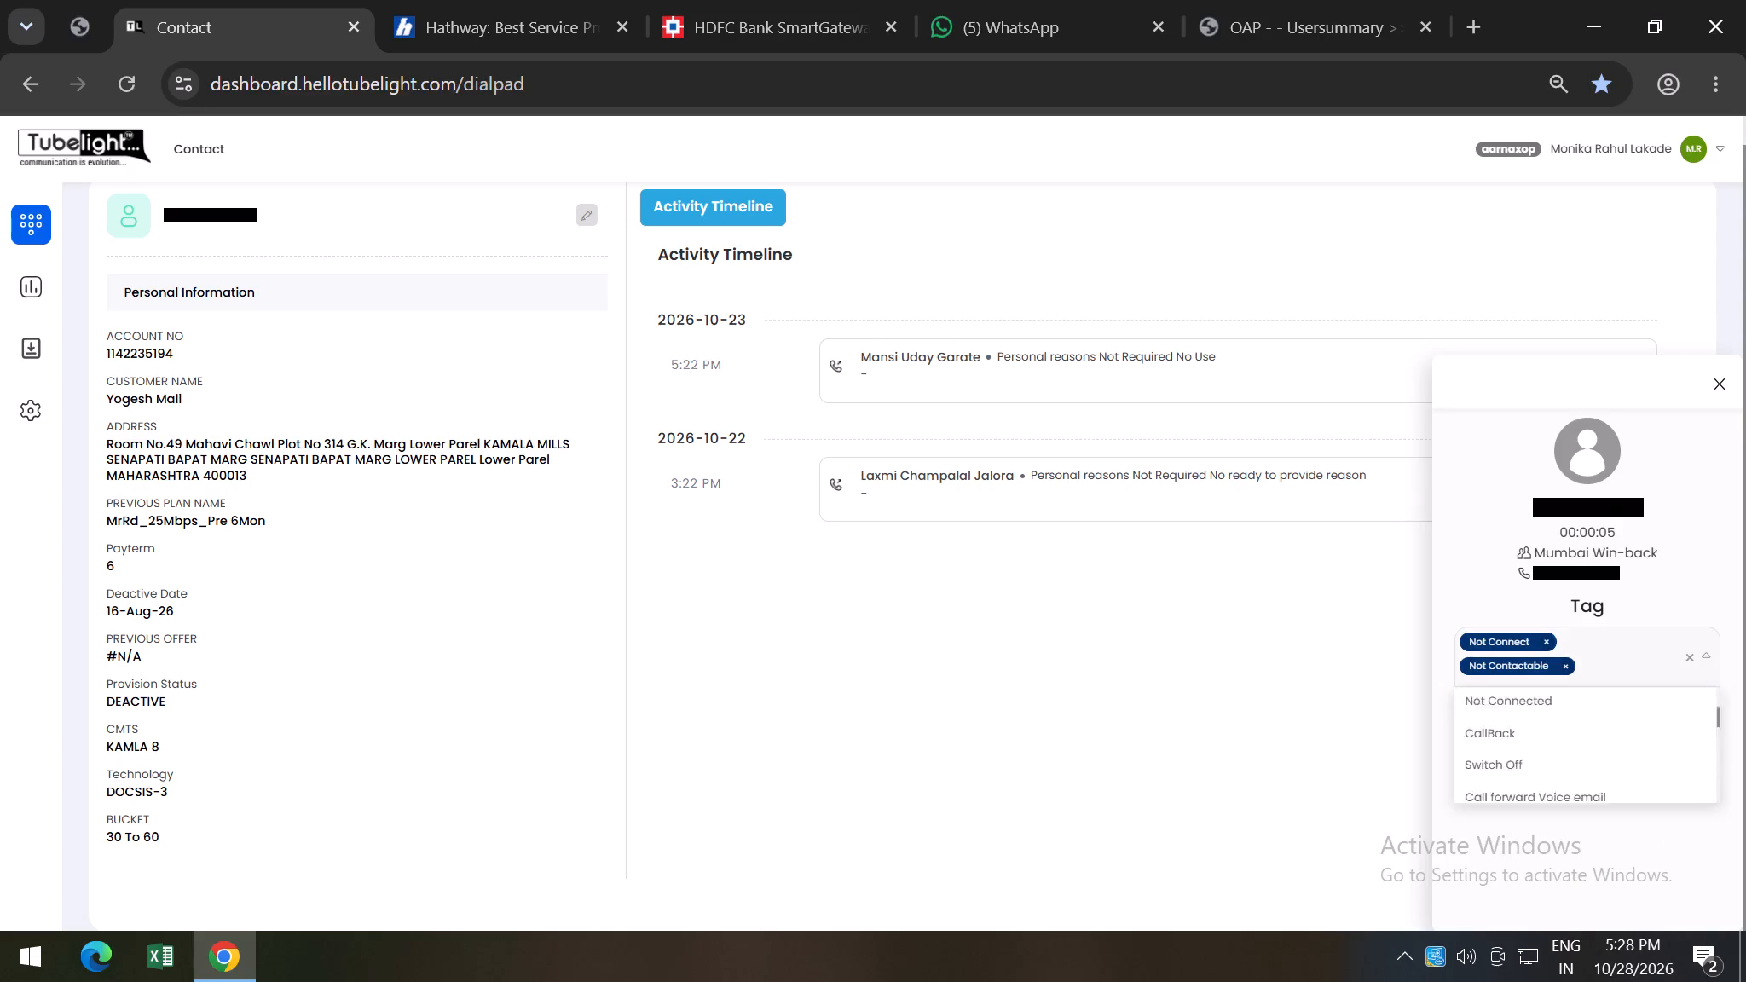
{"action": "scroll", "coordinate": [1518, 774], "scroll_direction": "down", "scroll_amount": 2}
{"action": "left_click", "coordinate": [1561, 724]}
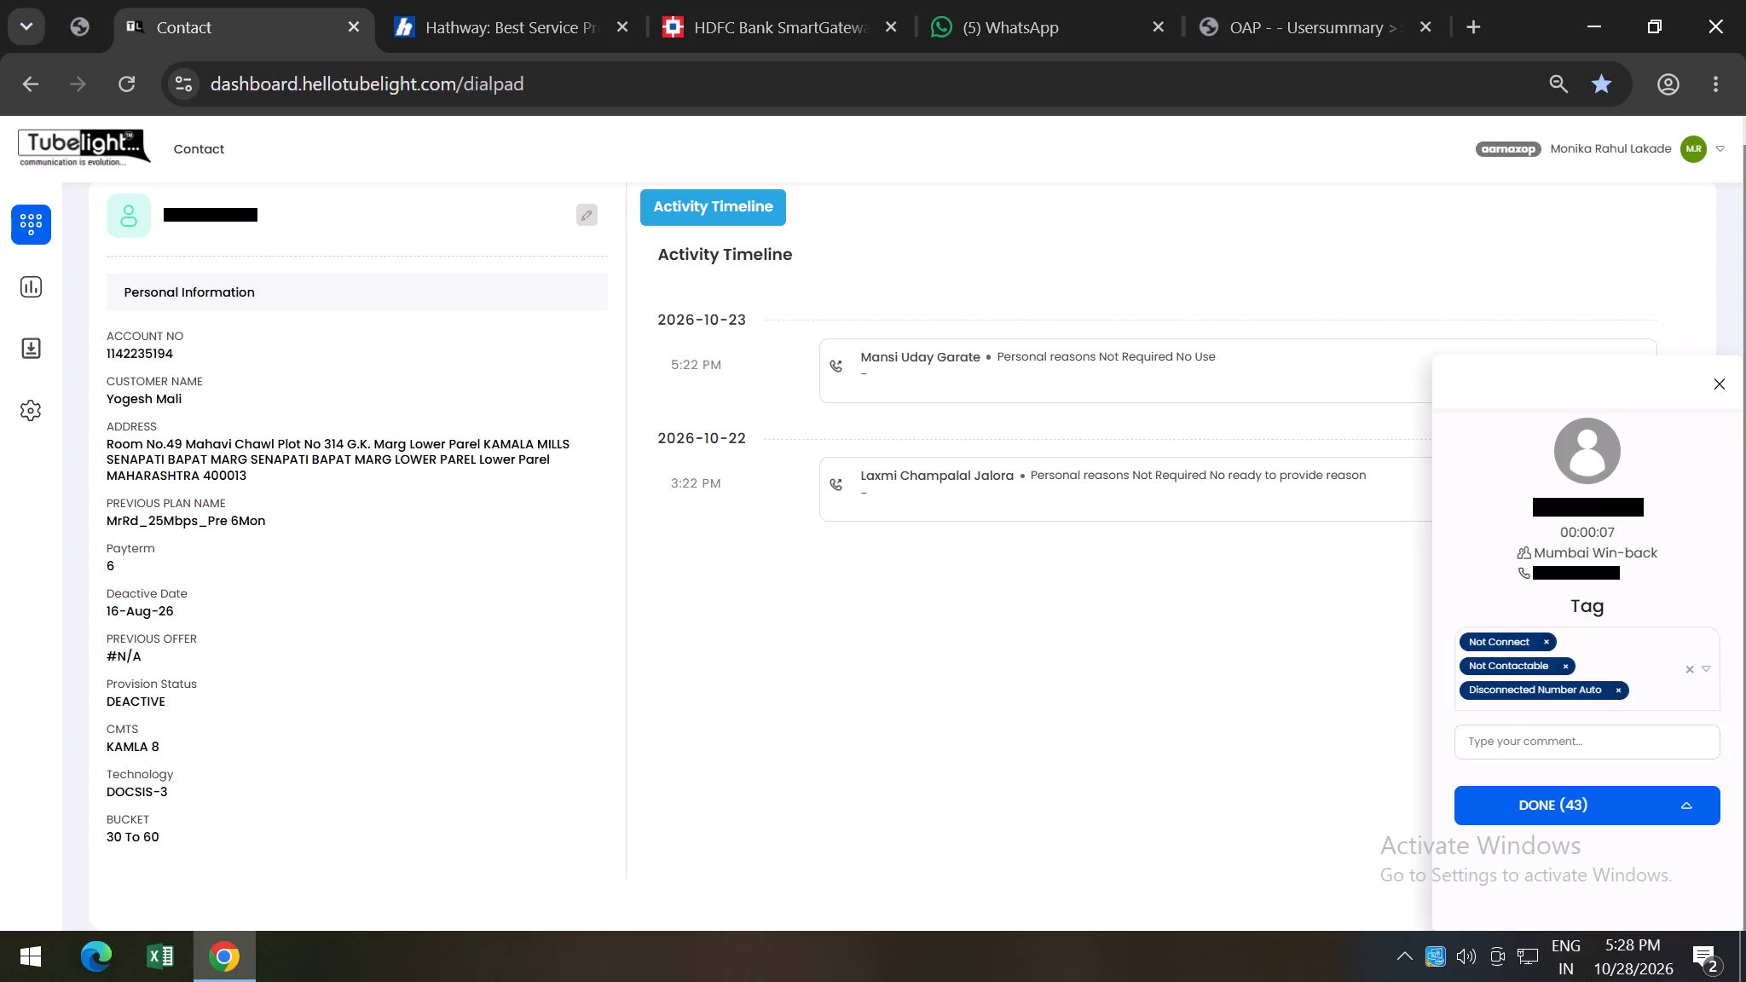
{"action": "left_click", "coordinate": [1535, 806]}
Switch to the open Hathway website.
{"action": "left_click", "coordinate": [499, 0]}
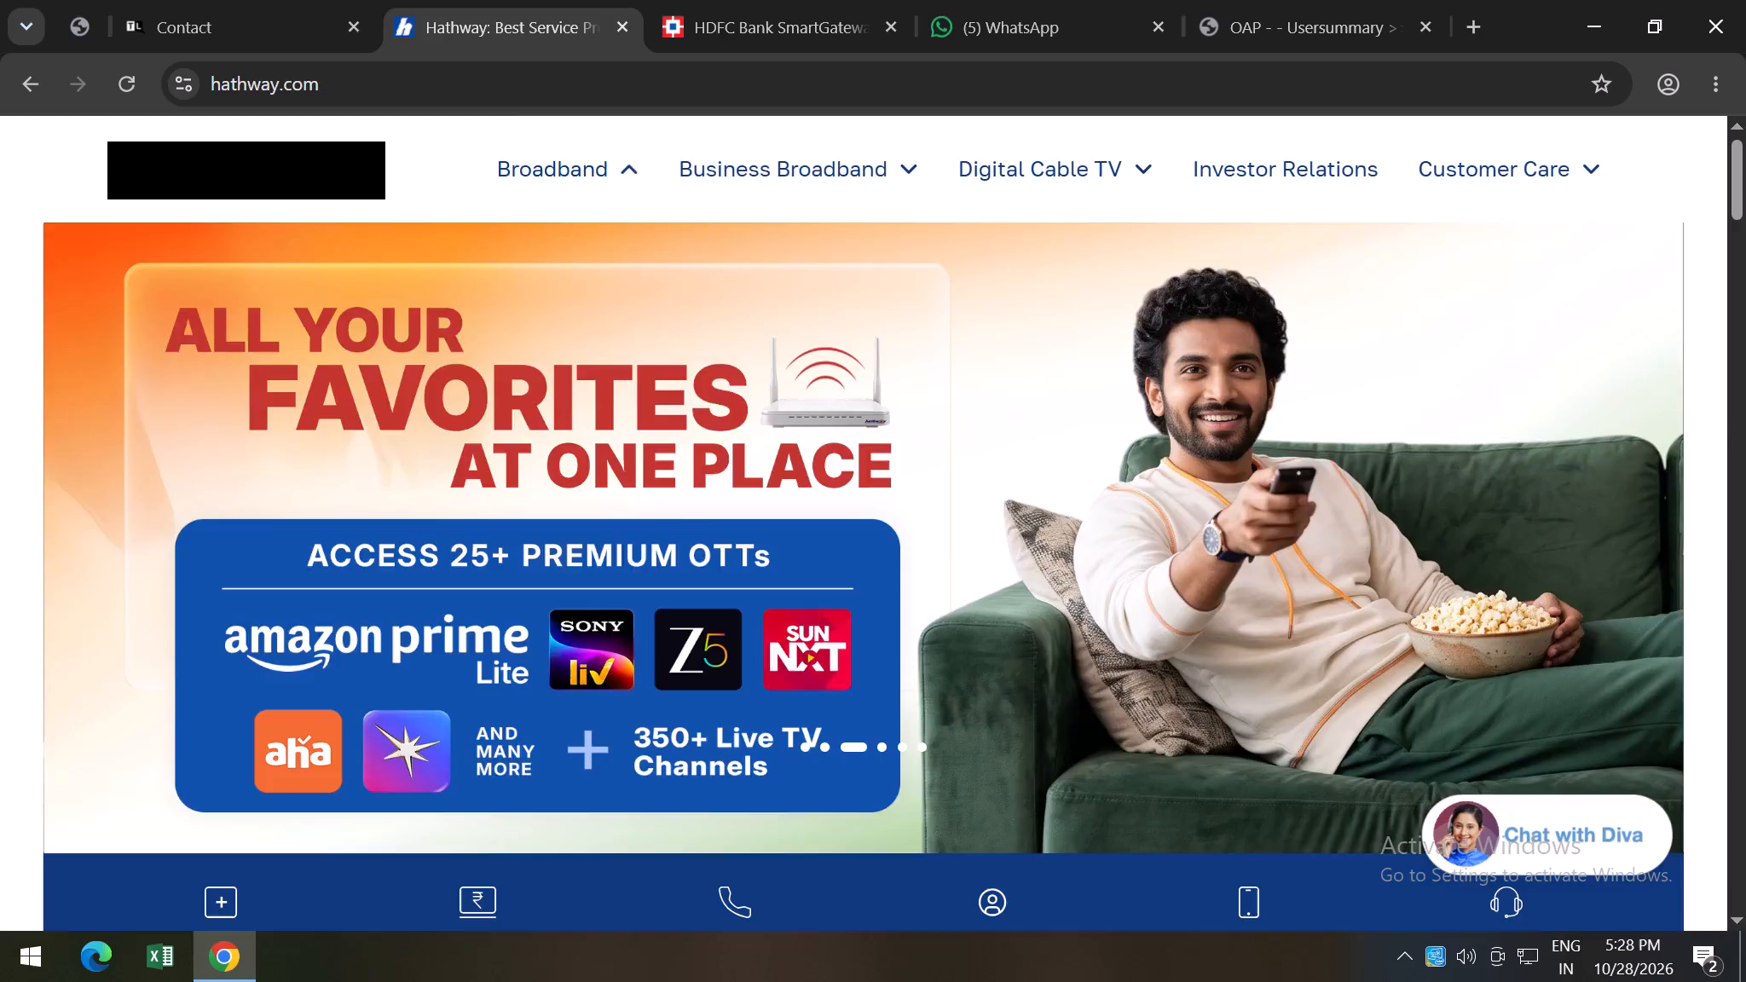
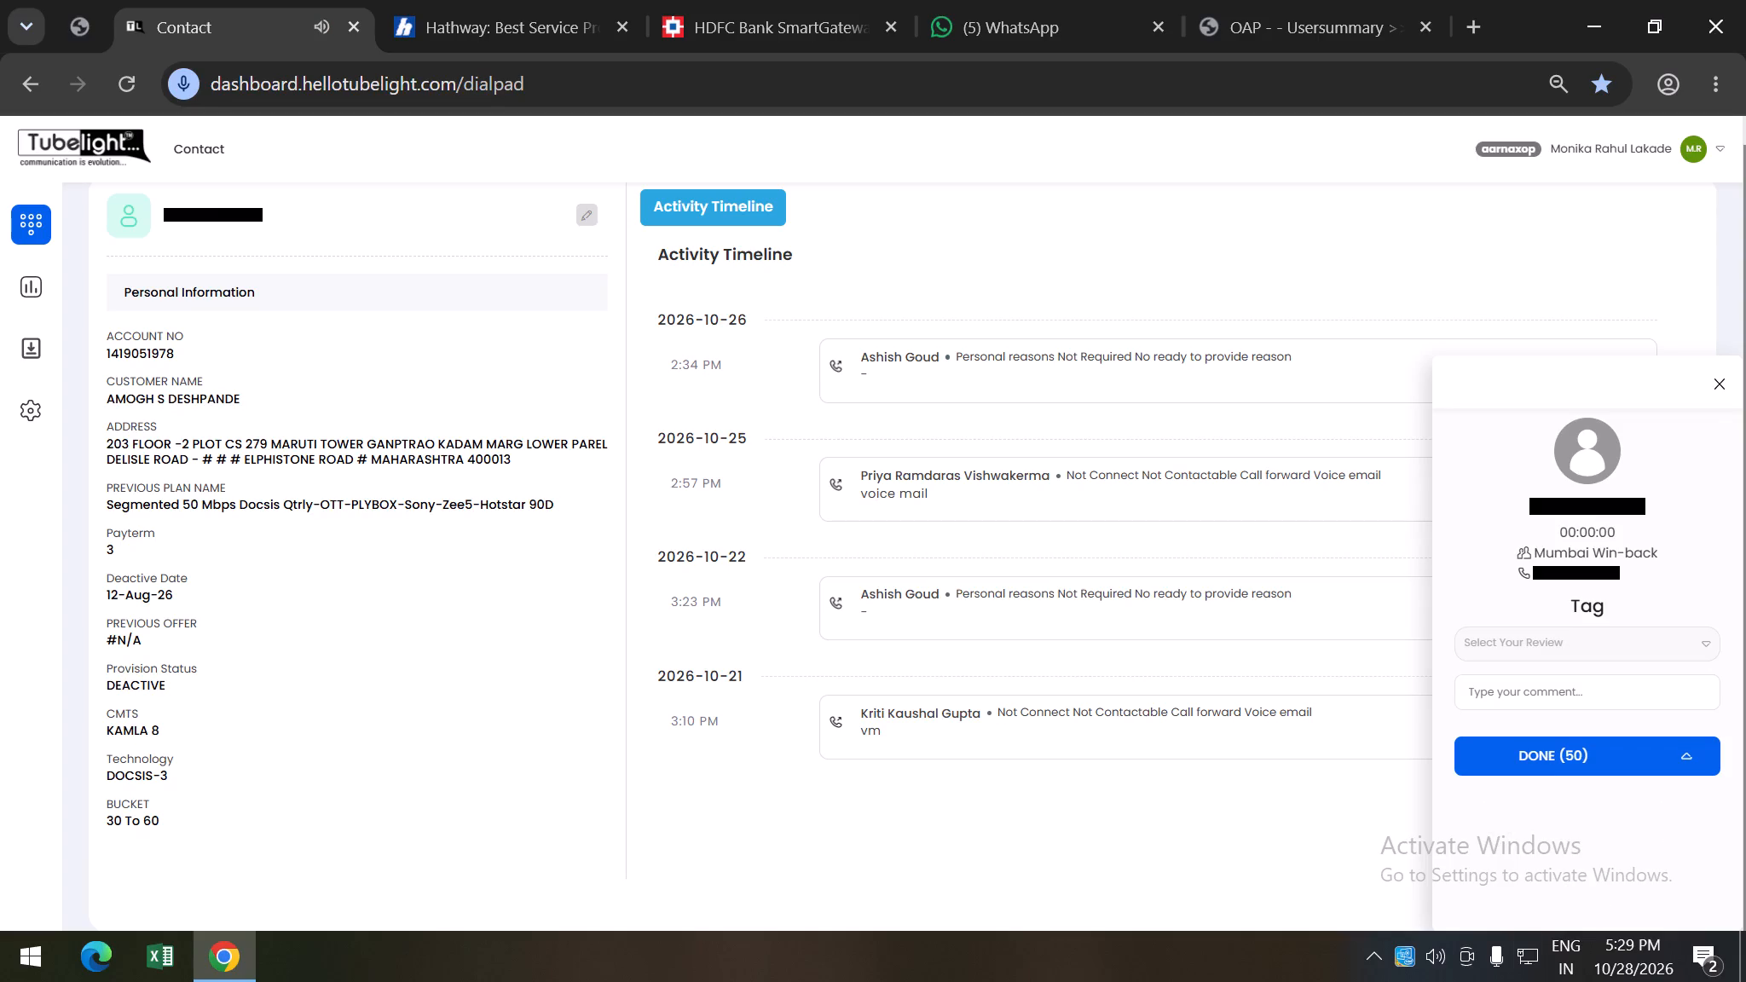
Tag the ended Mumbai Win-back call with the outcome Personal reasons and the sub-reason Not Required.
{"action": "left_click", "coordinate": [1544, 648]}
{"action": "scroll", "coordinate": [1497, 755], "scroll_direction": "down", "scroll_amount": 1}
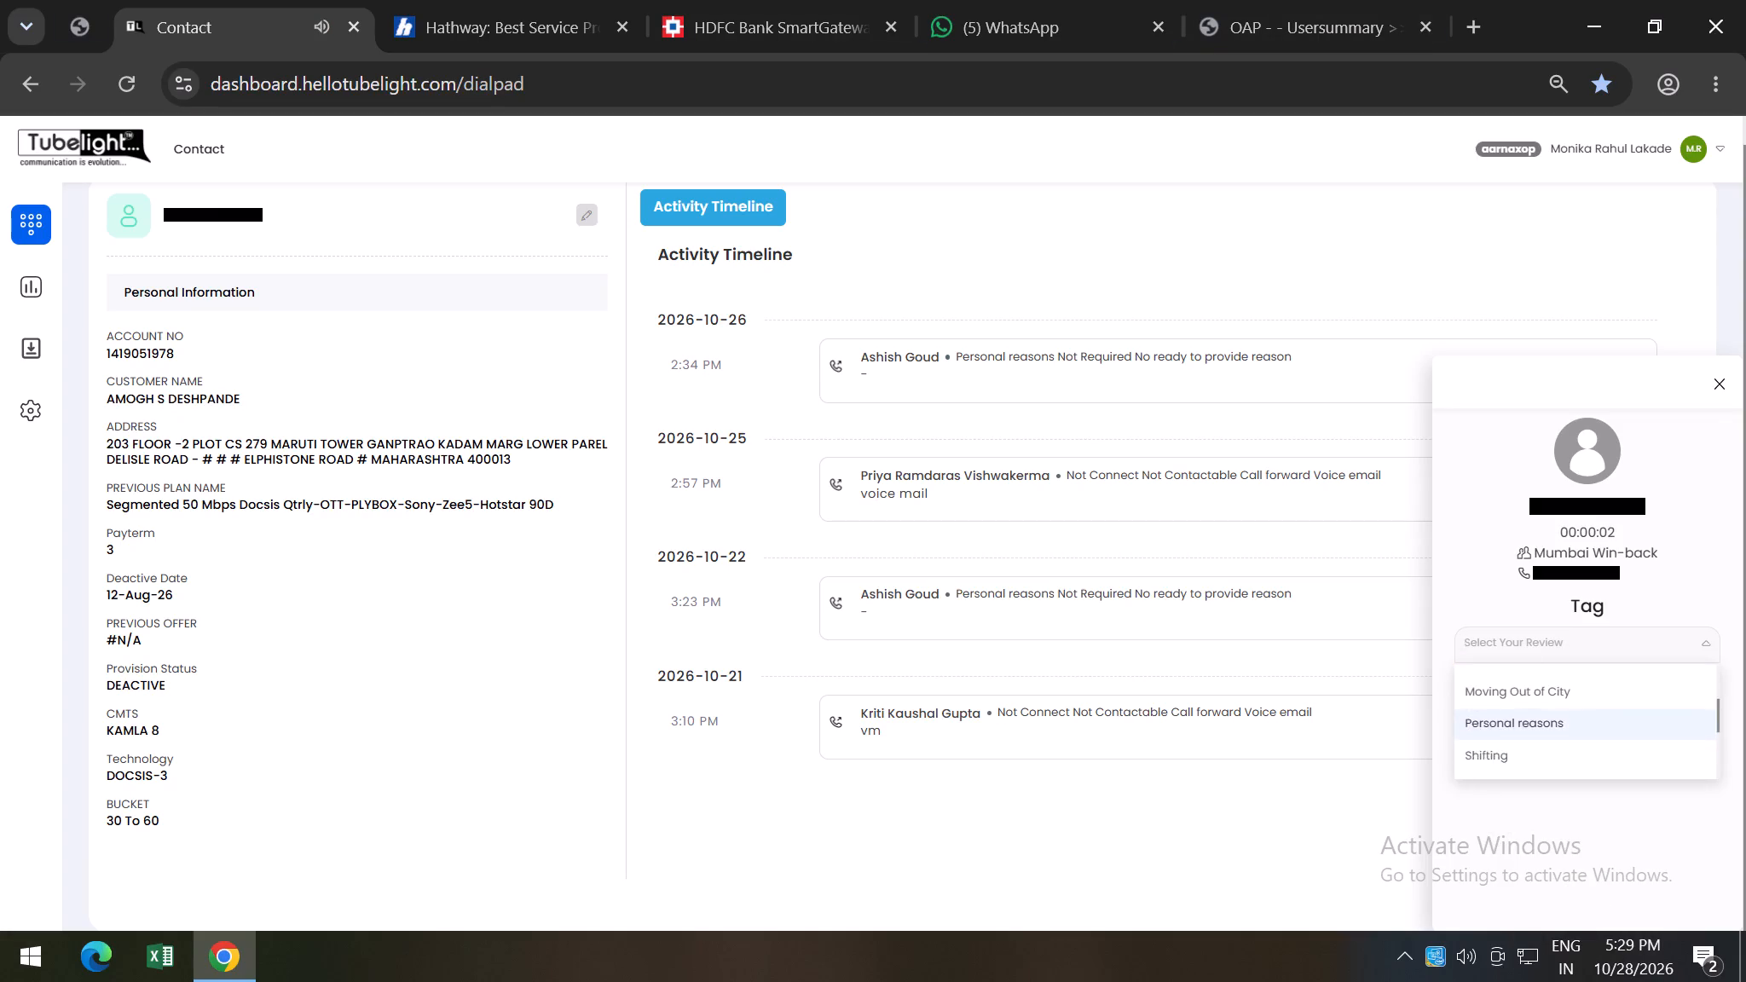
{"action": "left_click", "coordinate": [1538, 718]}
{"action": "left_click_drag", "start_coordinate": [1652, 636], "coordinate": [1632, 656]}
{"action": "left_click", "coordinate": [1543, 729]}
{"action": "left_click", "coordinate": [1578, 689]}
{"action": "left_click", "coordinate": [1574, 752]}
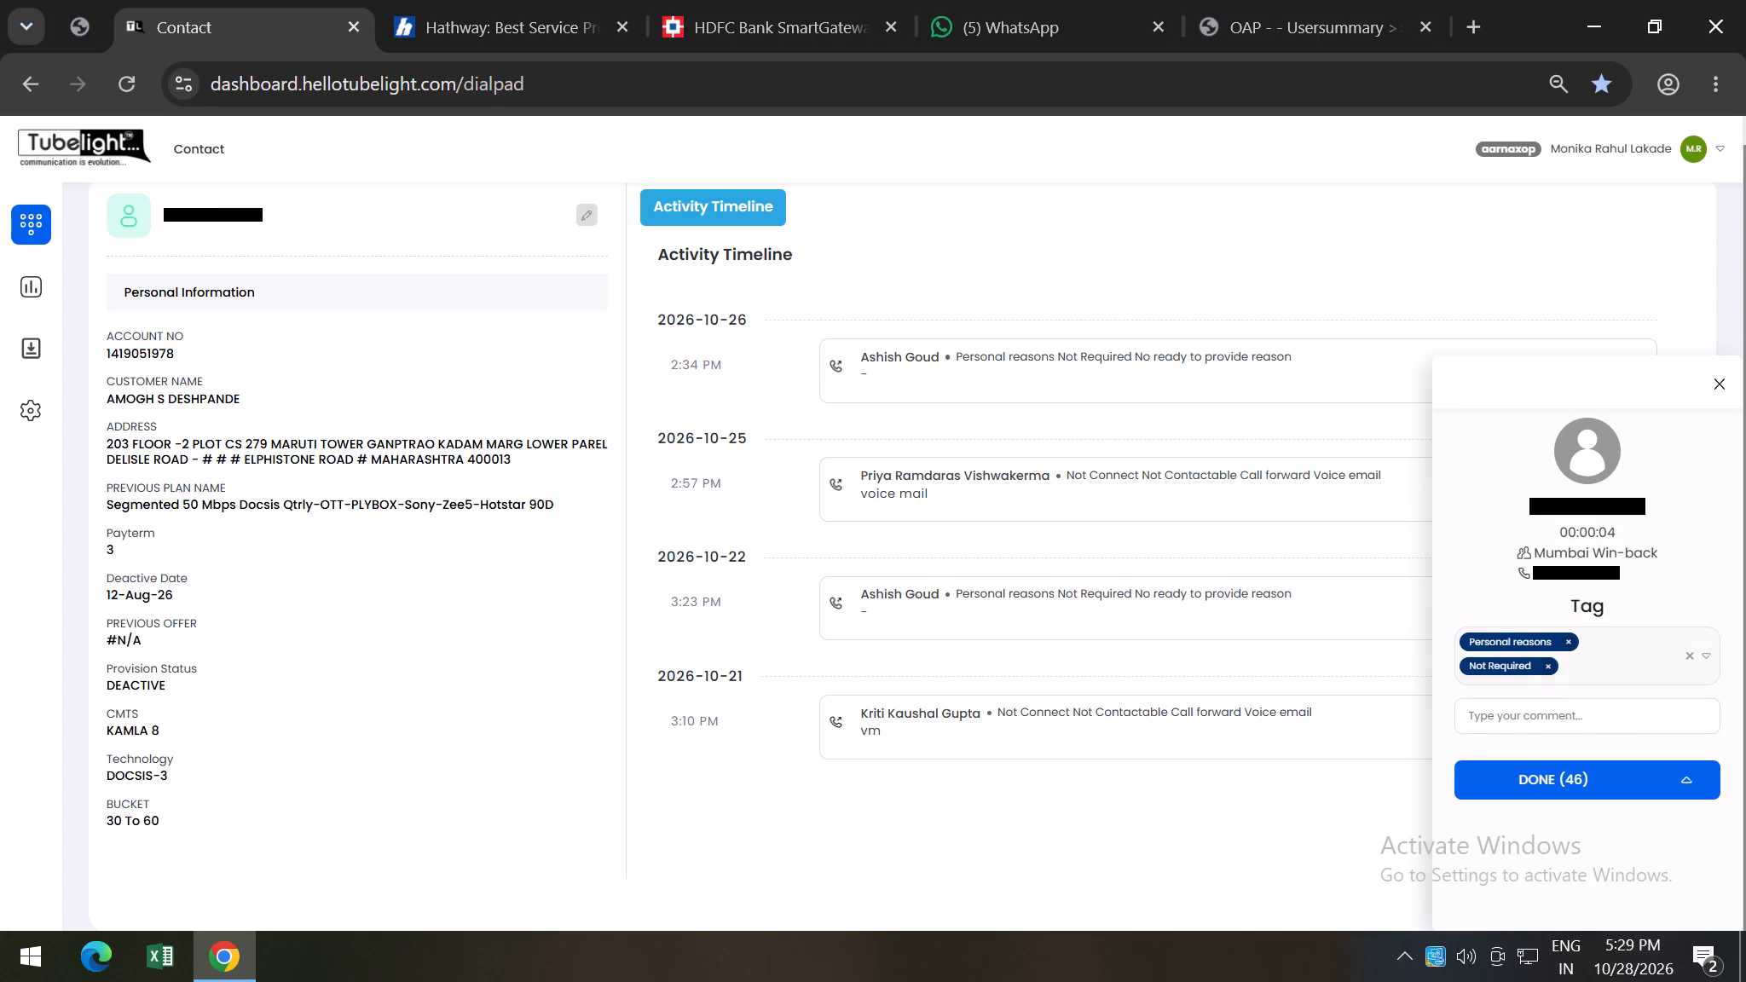
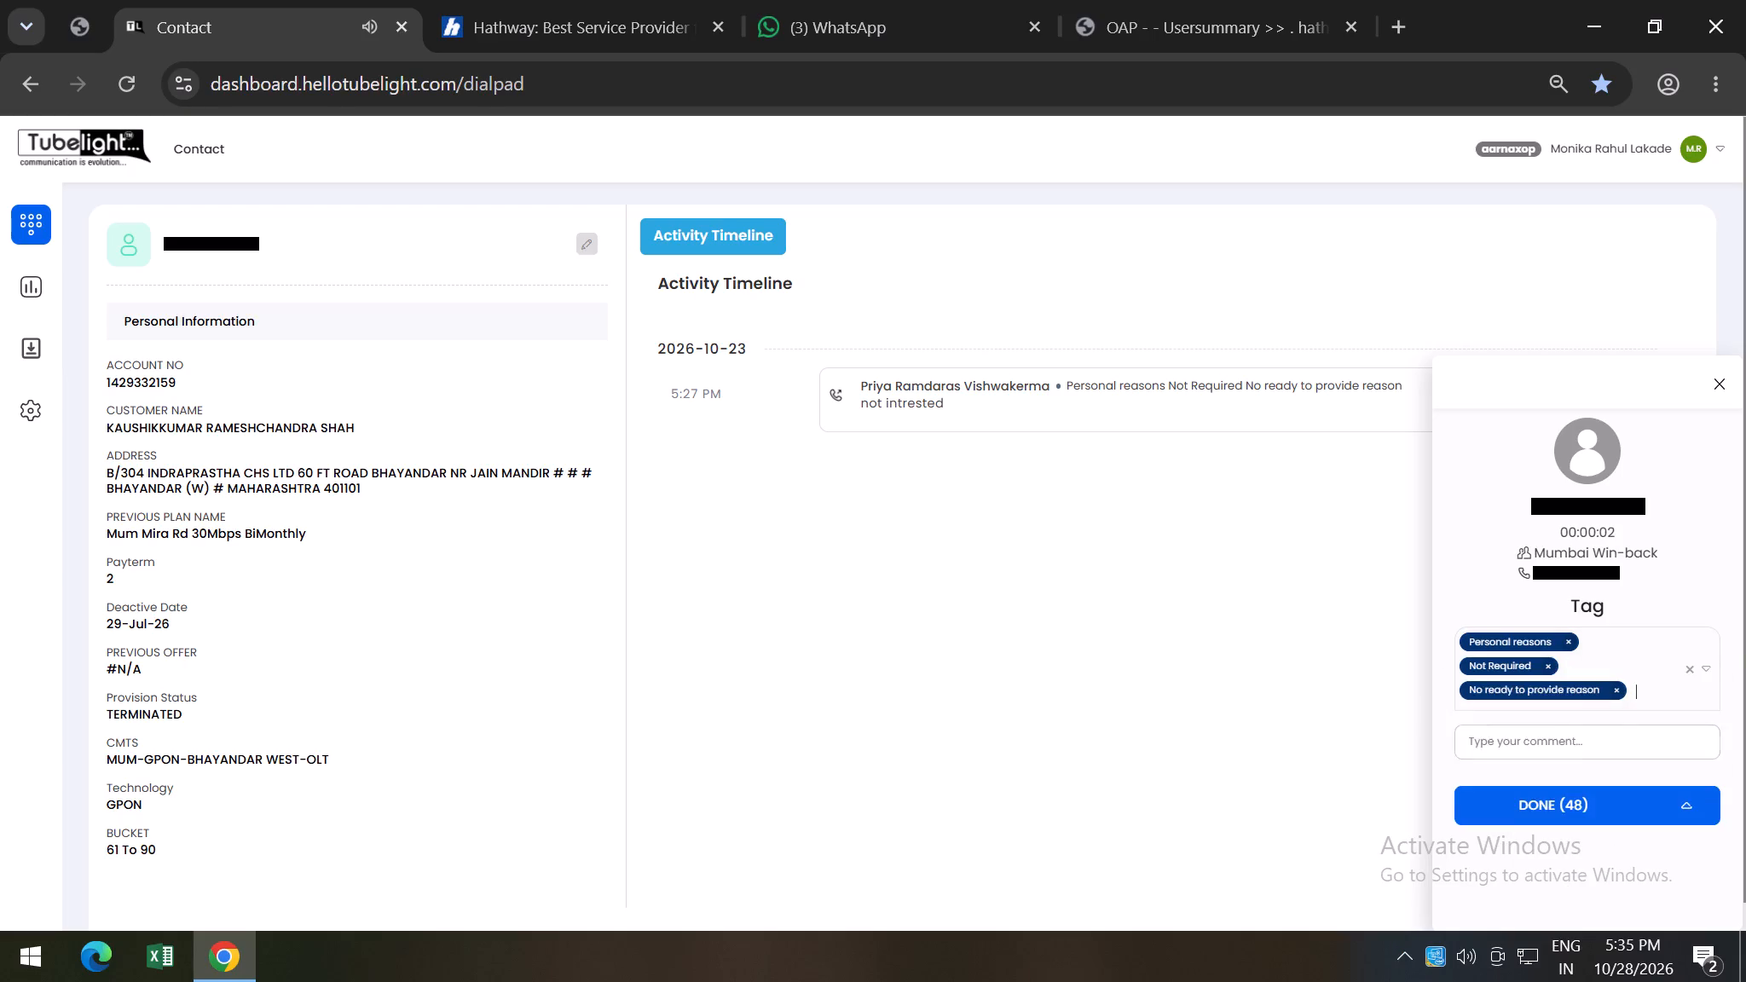
Submit the ended Mumbai Win-back call with the tags Personal reasons, Not Required and No ready to provide reason.
{"action": "left_click", "coordinate": [1586, 803]}
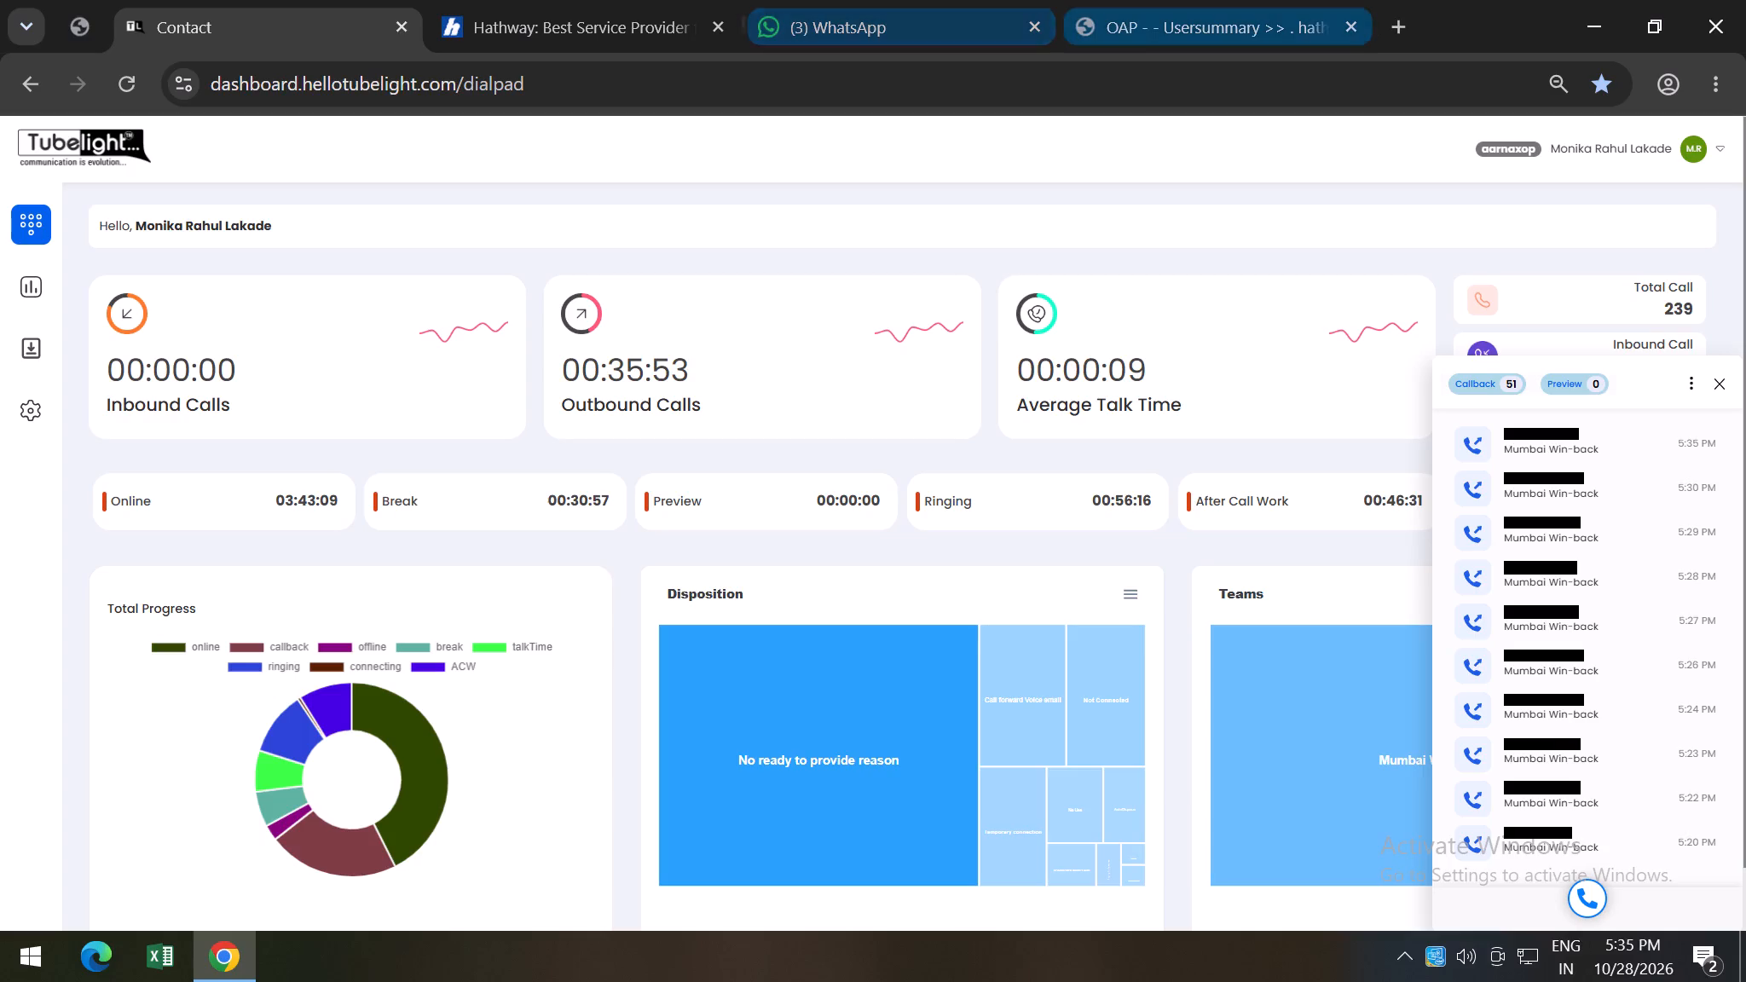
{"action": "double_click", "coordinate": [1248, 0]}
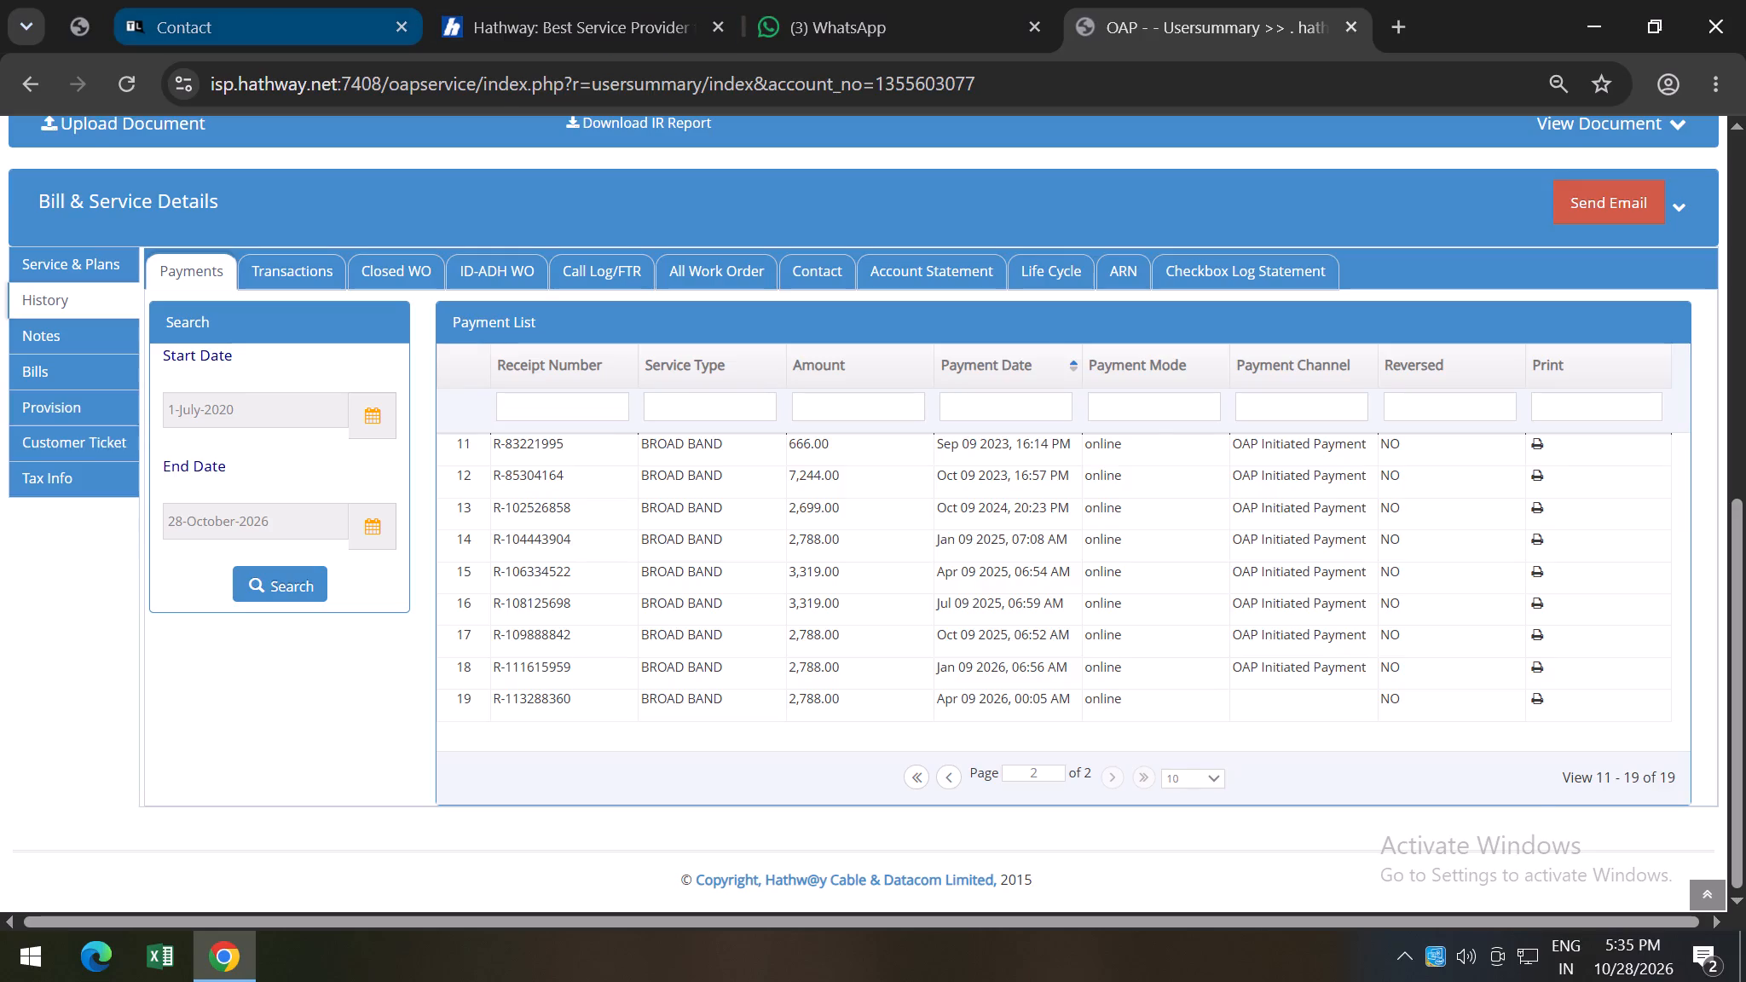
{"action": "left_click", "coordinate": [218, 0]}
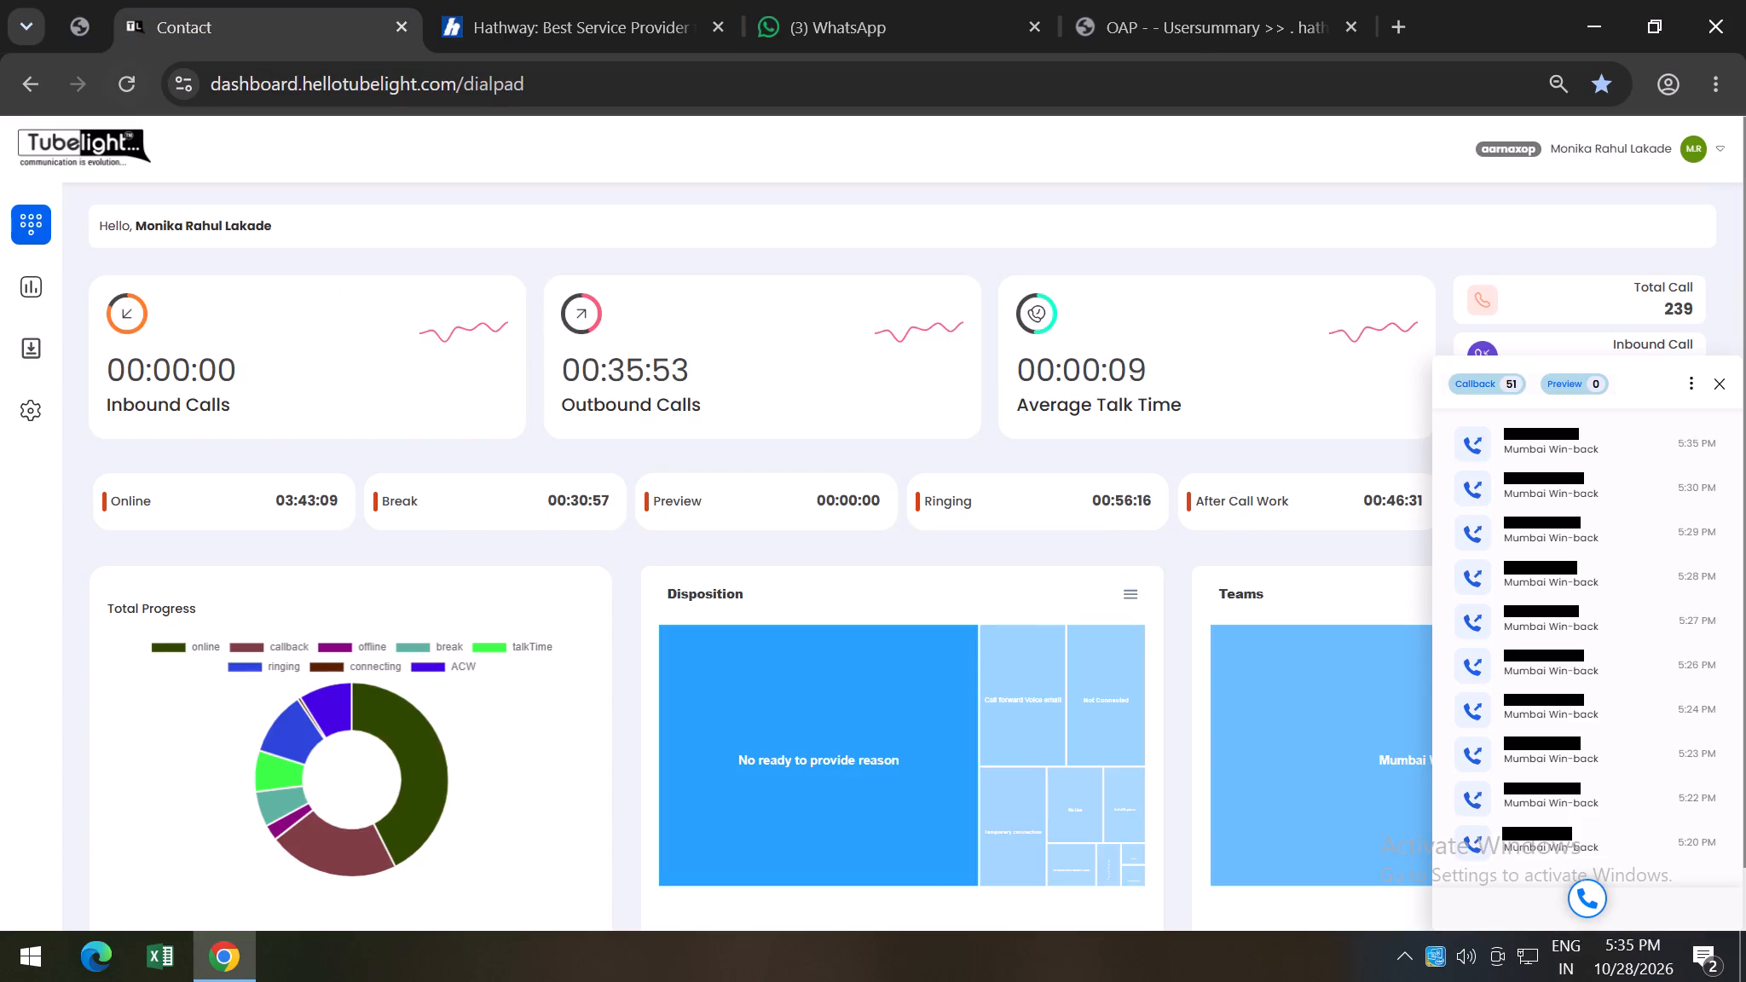
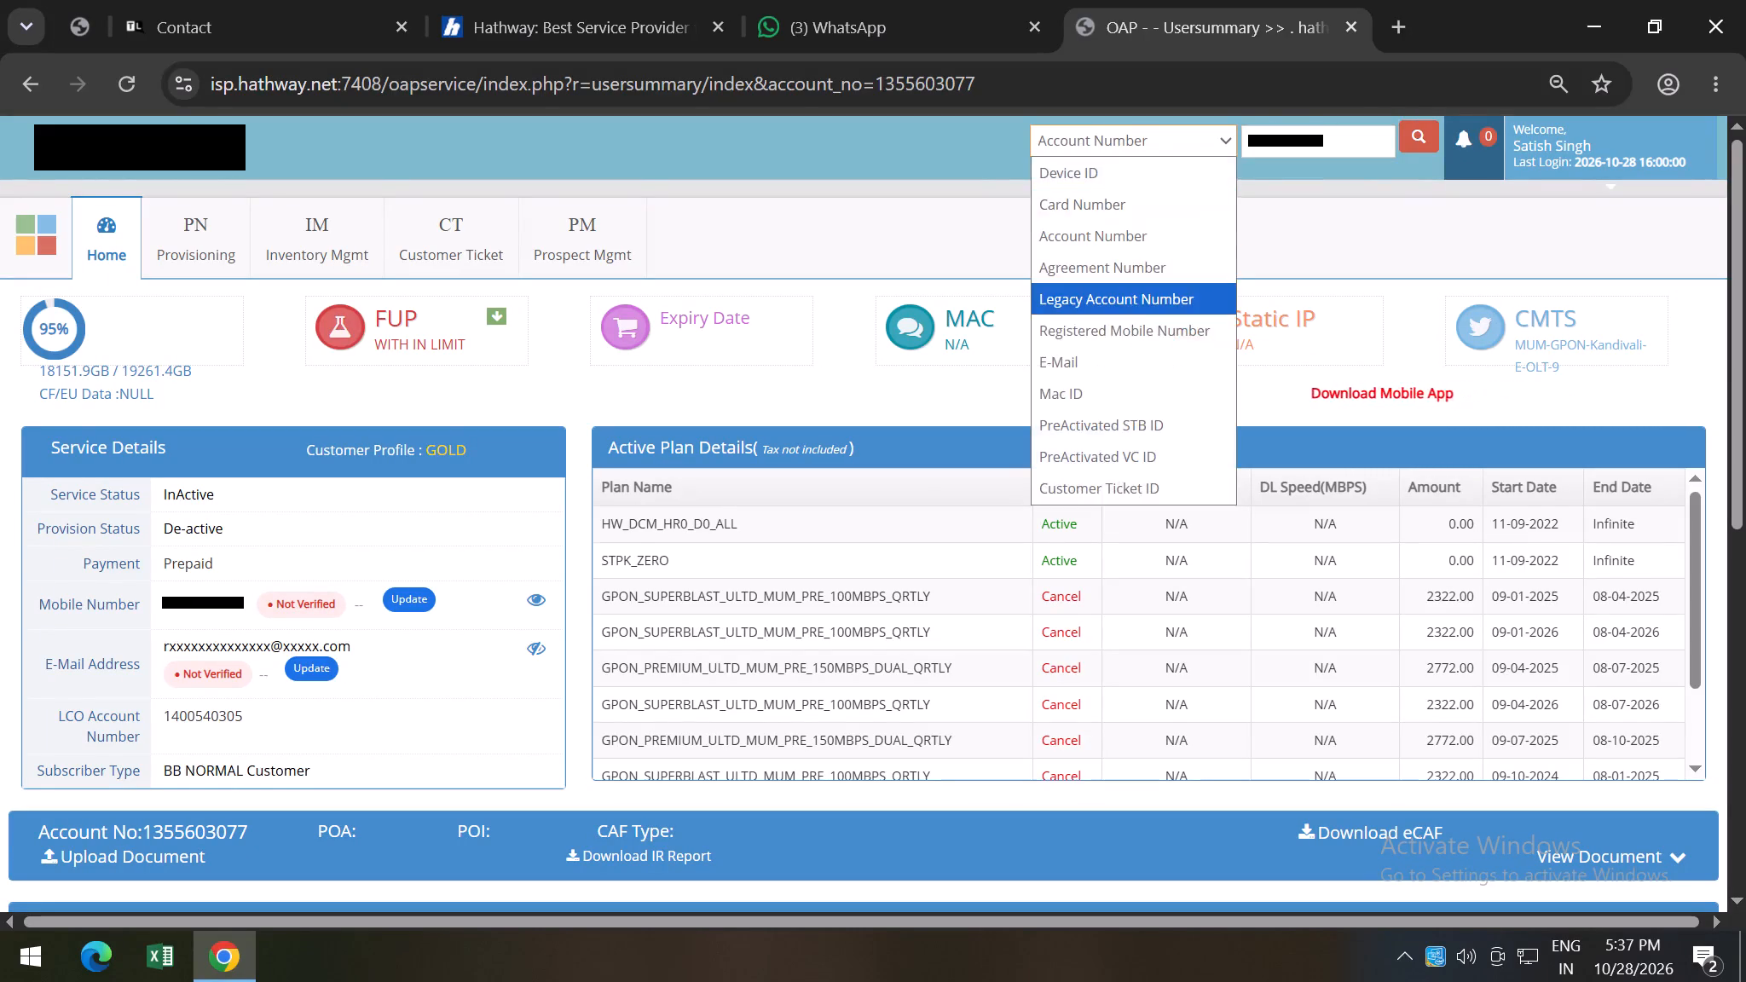
Look up the next customer's account in OAP by Registered Mobile Number.
{"action": "left_click", "coordinate": [1175, 328]}
{"action": "left_click", "coordinate": [1415, 132]}
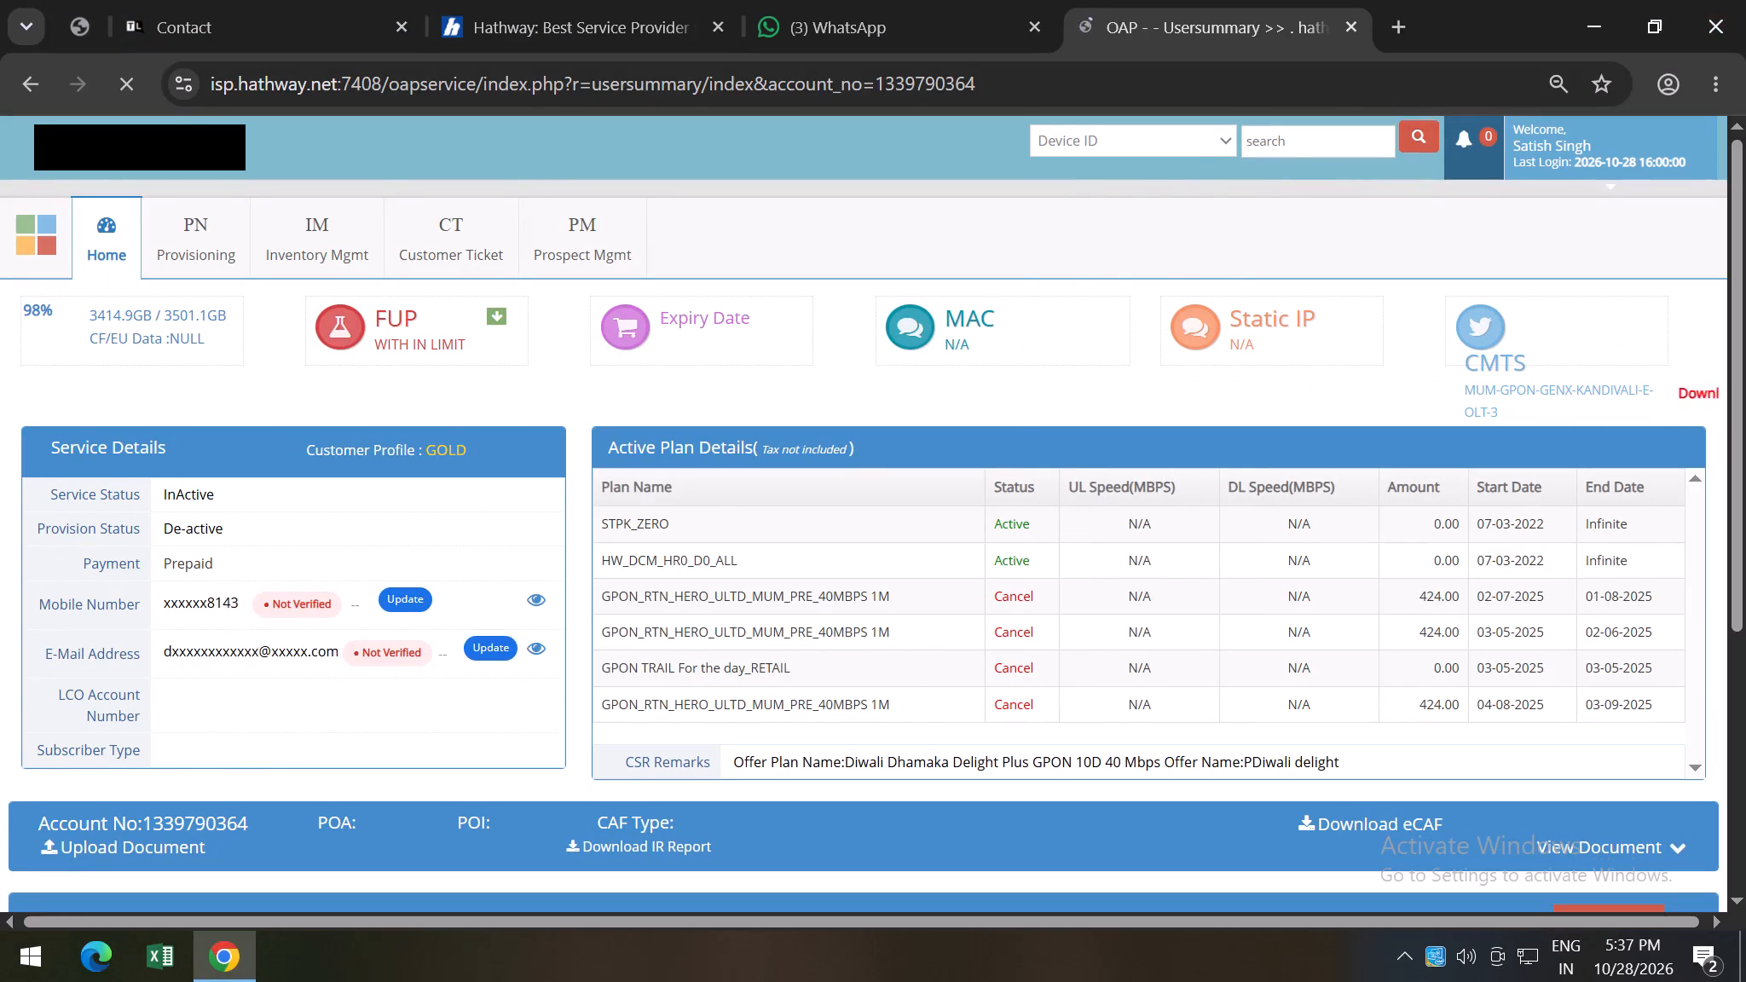
Reveal the customer's masked mobile number and e-mail address in the service details.
{"action": "left_click", "coordinate": [536, 603]}
{"action": "left_click", "coordinate": [530, 661]}
{"action": "left_click", "coordinate": [533, 656]}
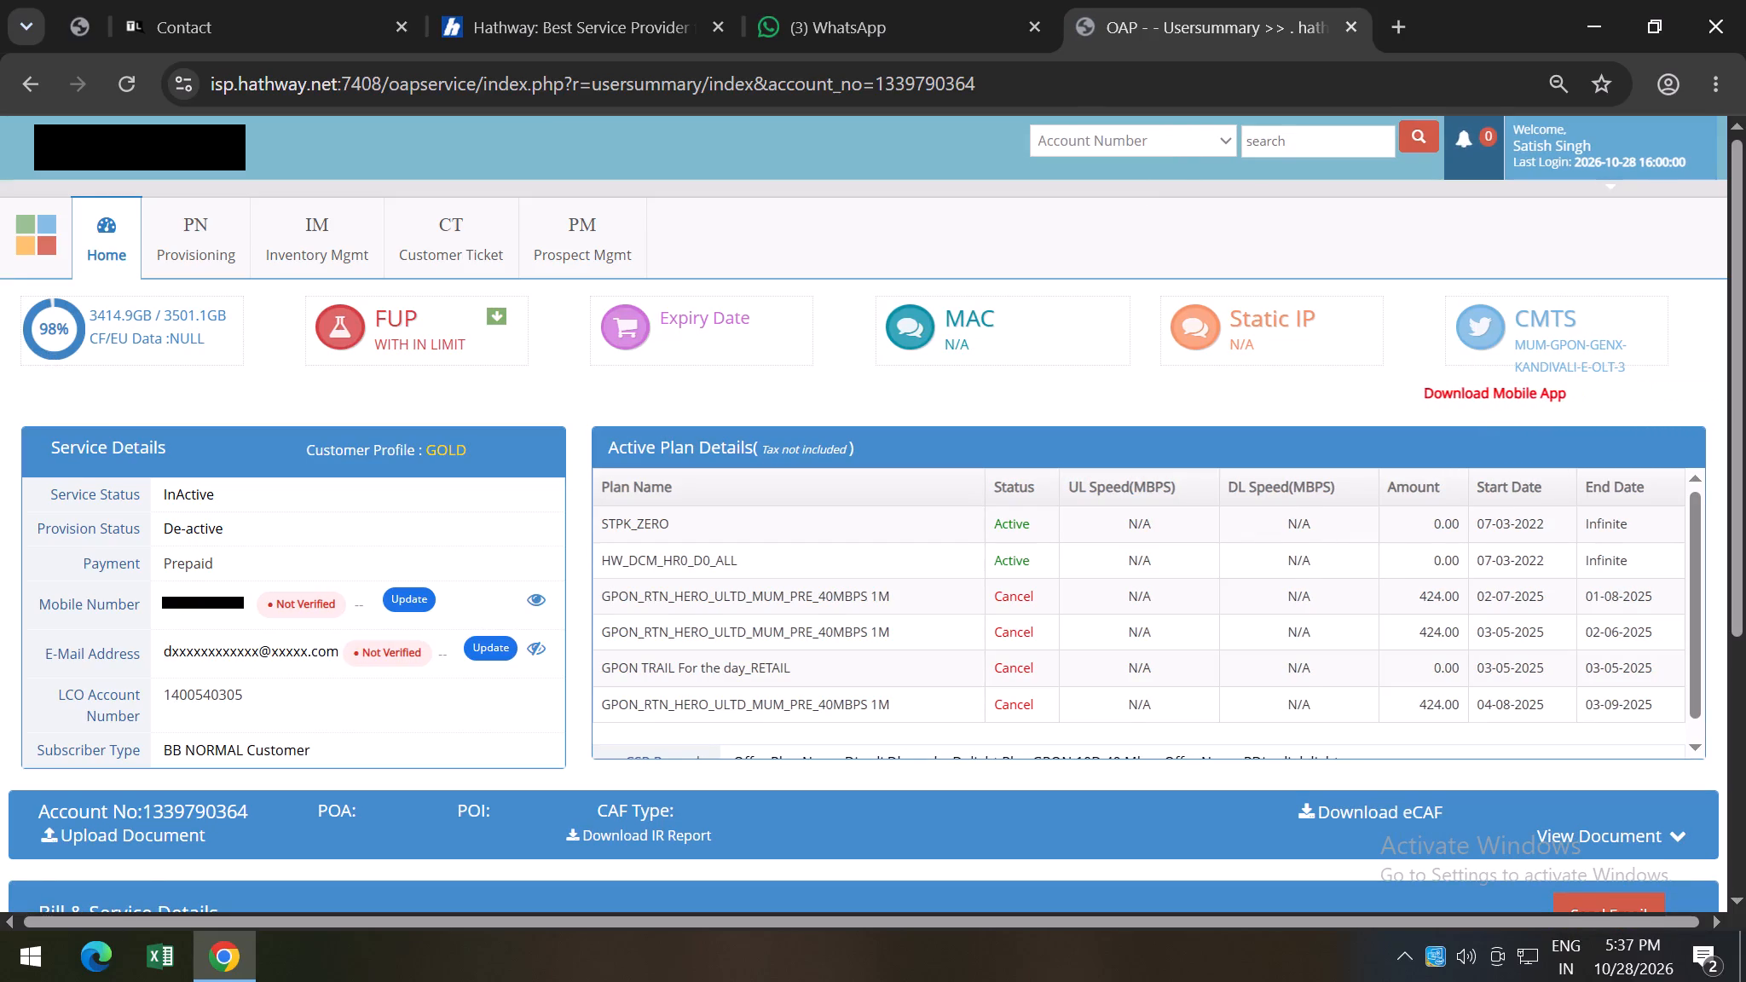
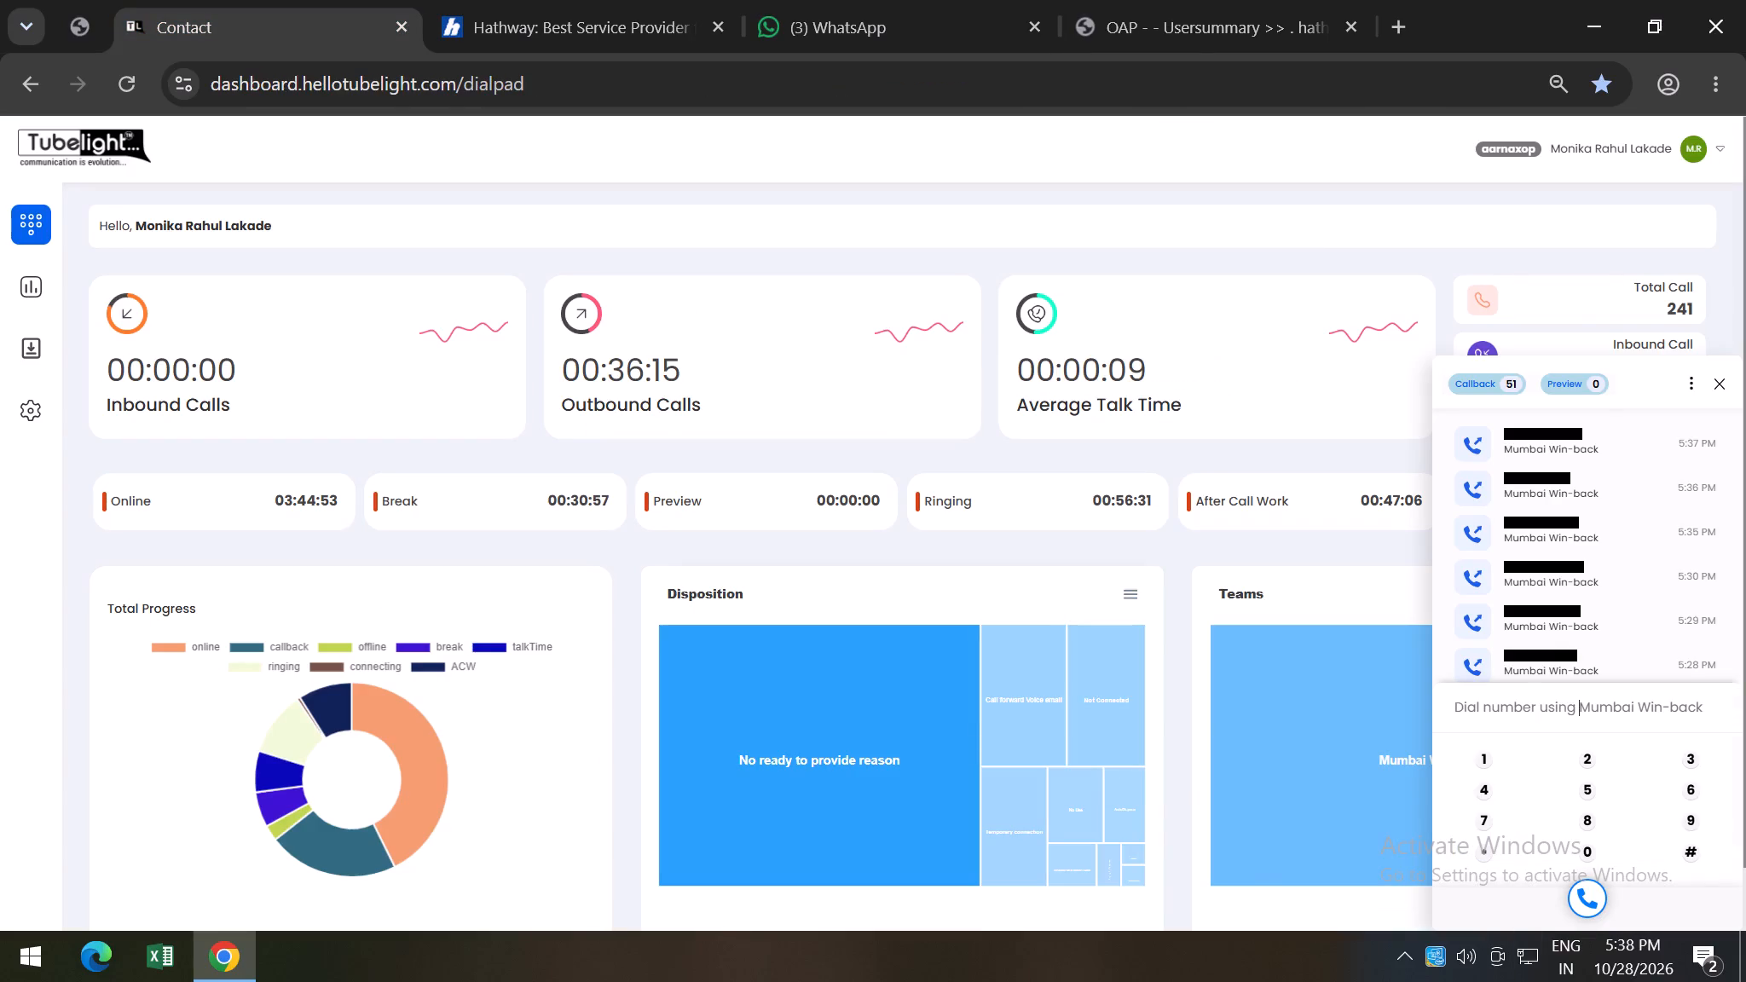
Dial the copied customer number through the Mumbai Win-back campaign.
{"action": "key", "text": "ctrl+v"}
{"action": "left_click", "coordinate": [1576, 908]}
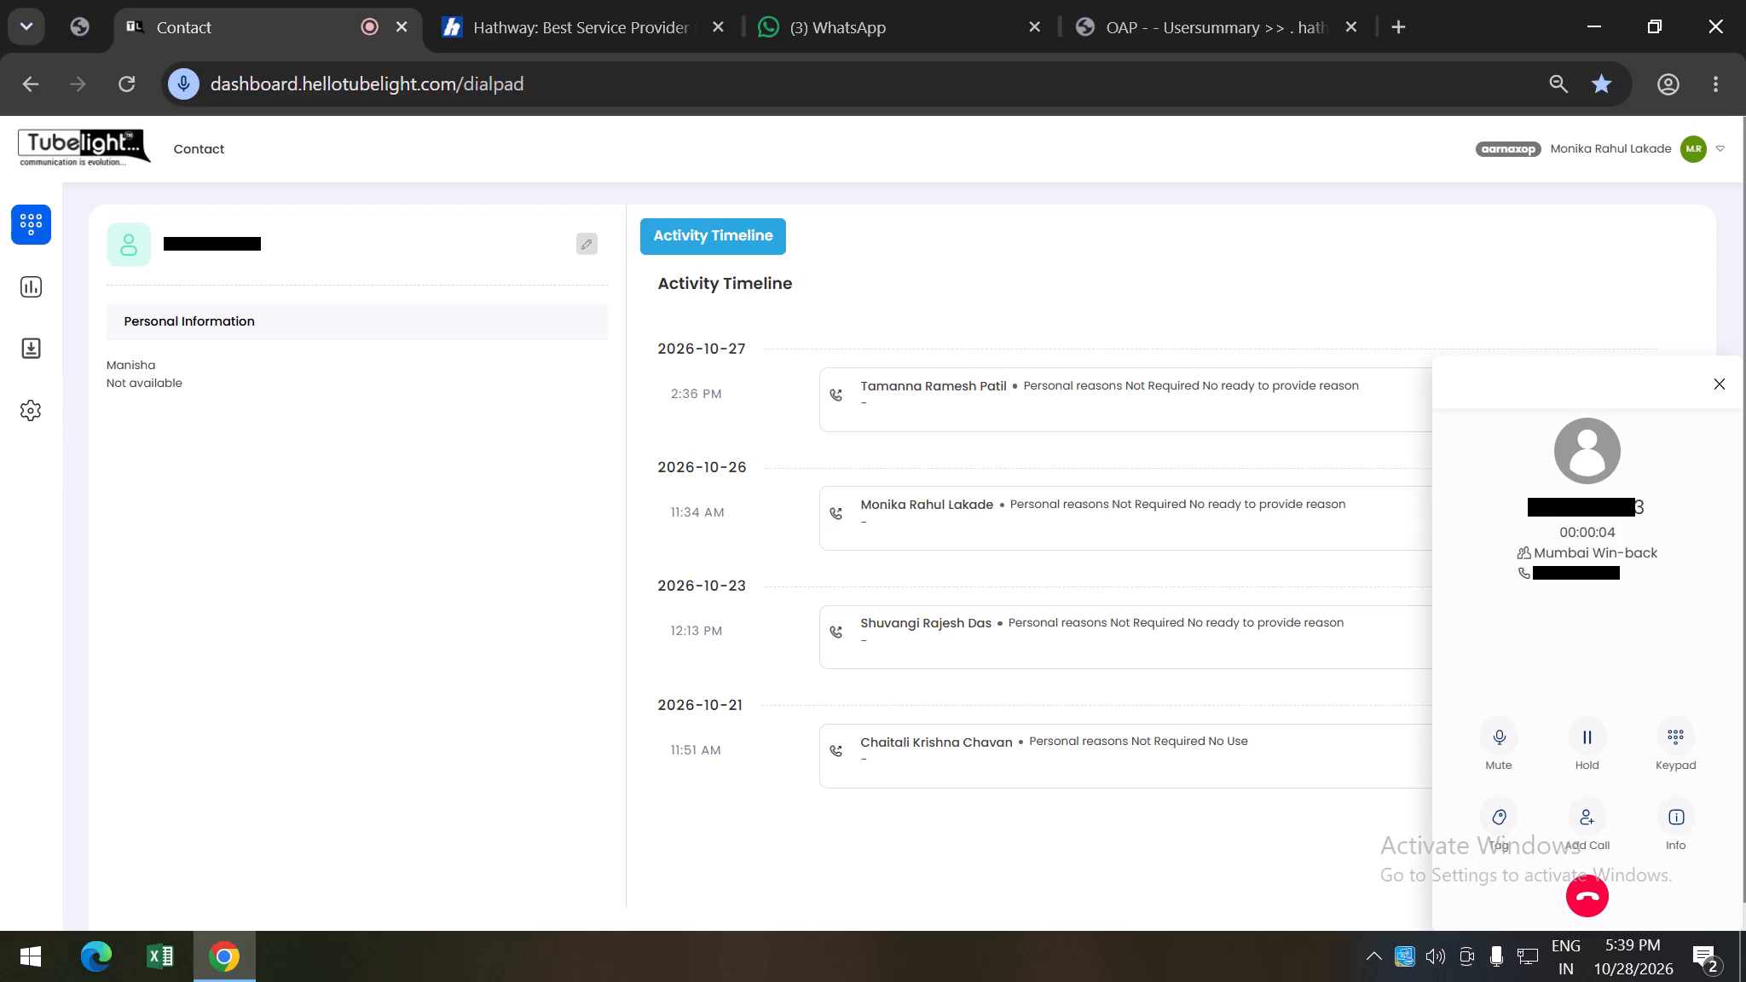
End the Mumbai Win-back call and tag its outcome as Not Connect and Not Contactable.
{"action": "left_click", "coordinate": [1581, 898]}
{"action": "left_click", "coordinate": [1551, 659]}
{"action": "left_click", "coordinate": [1544, 652]}
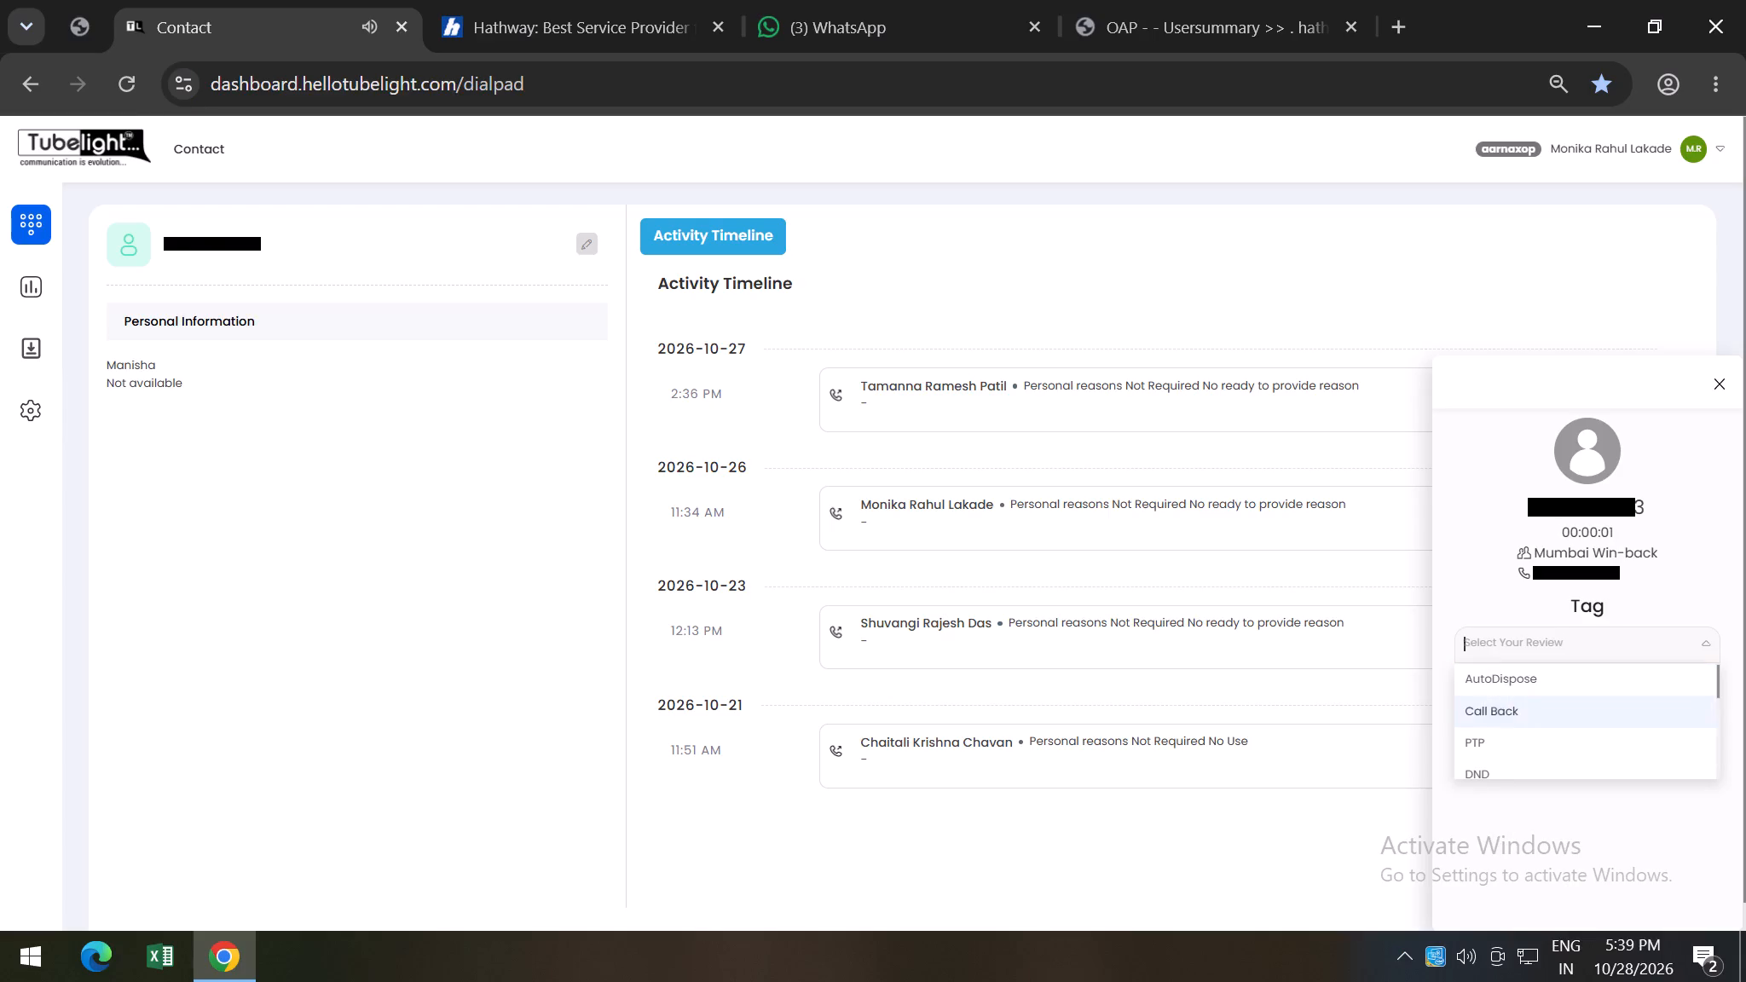
{"action": "scroll", "coordinate": [1557, 742], "scroll_direction": "down", "scroll_amount": 3}
{"action": "left_click_drag", "start_coordinate": [1563, 739], "coordinate": [1568, 713]}
{"action": "left_click", "coordinate": [1592, 651]}
{"action": "left_click_drag", "start_coordinate": [1551, 710], "coordinate": [1563, 705]}
{"action": "left_click_drag", "start_coordinate": [1639, 653], "coordinate": [1612, 692]}
{"action": "scroll", "coordinate": [1548, 754], "scroll_direction": "down", "scroll_amount": 2}
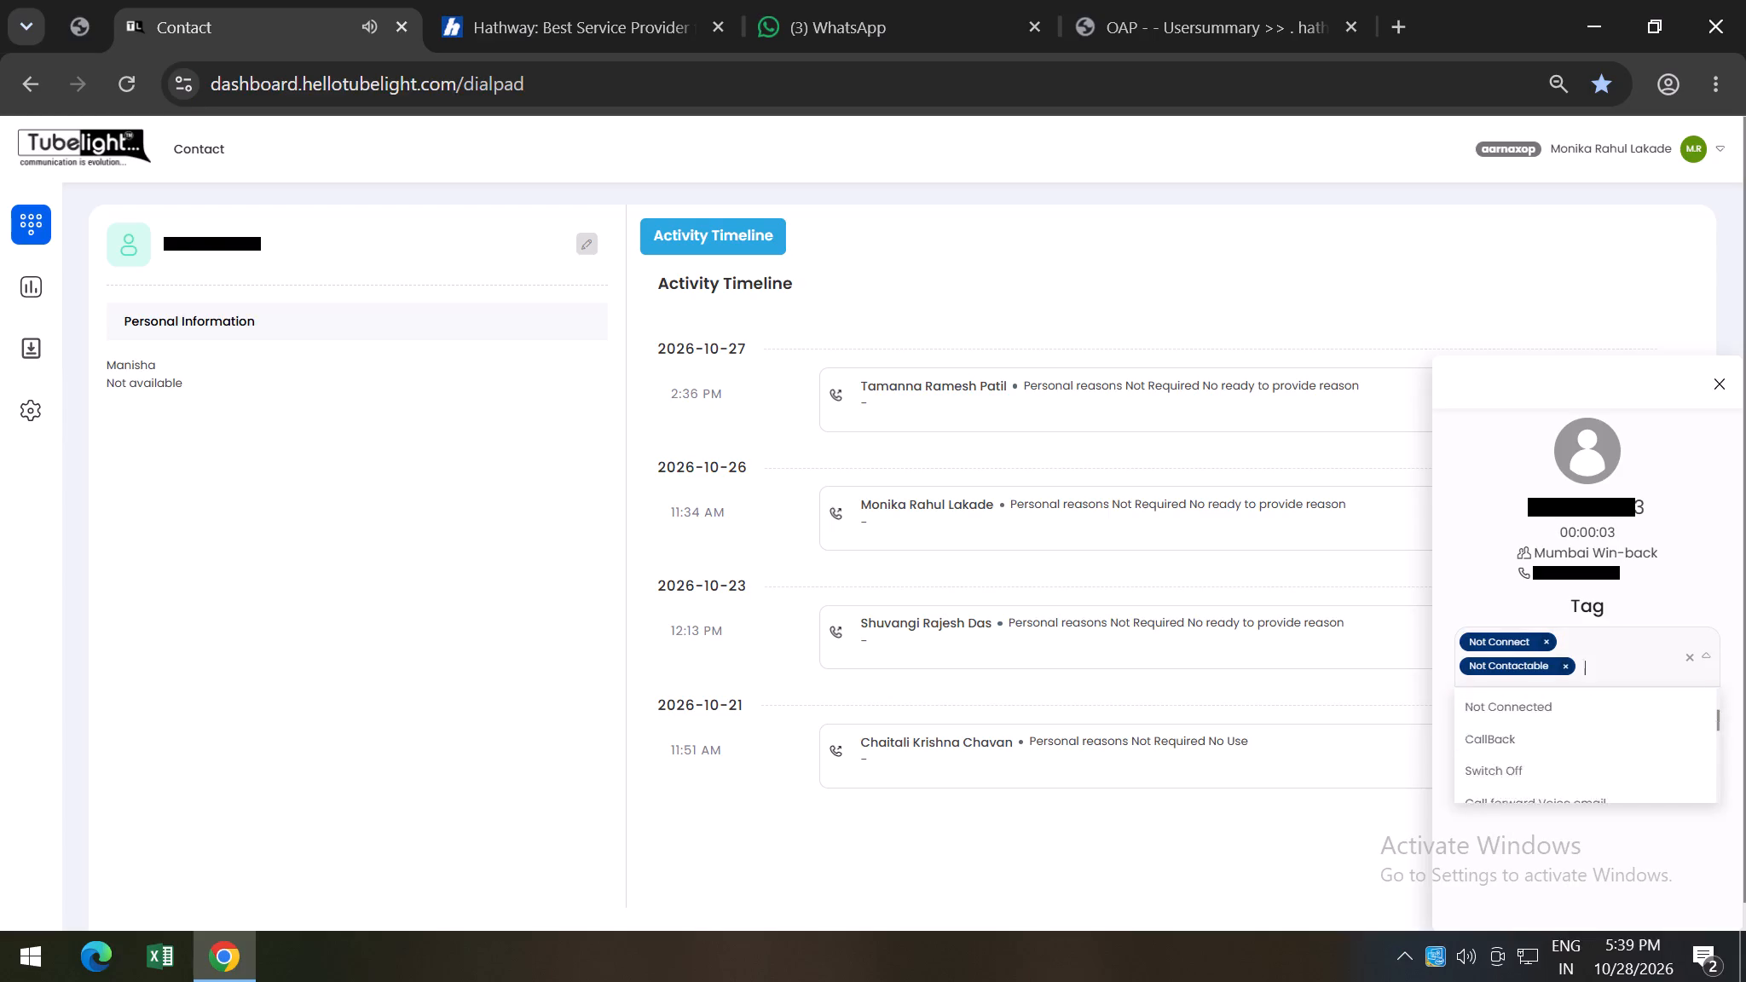
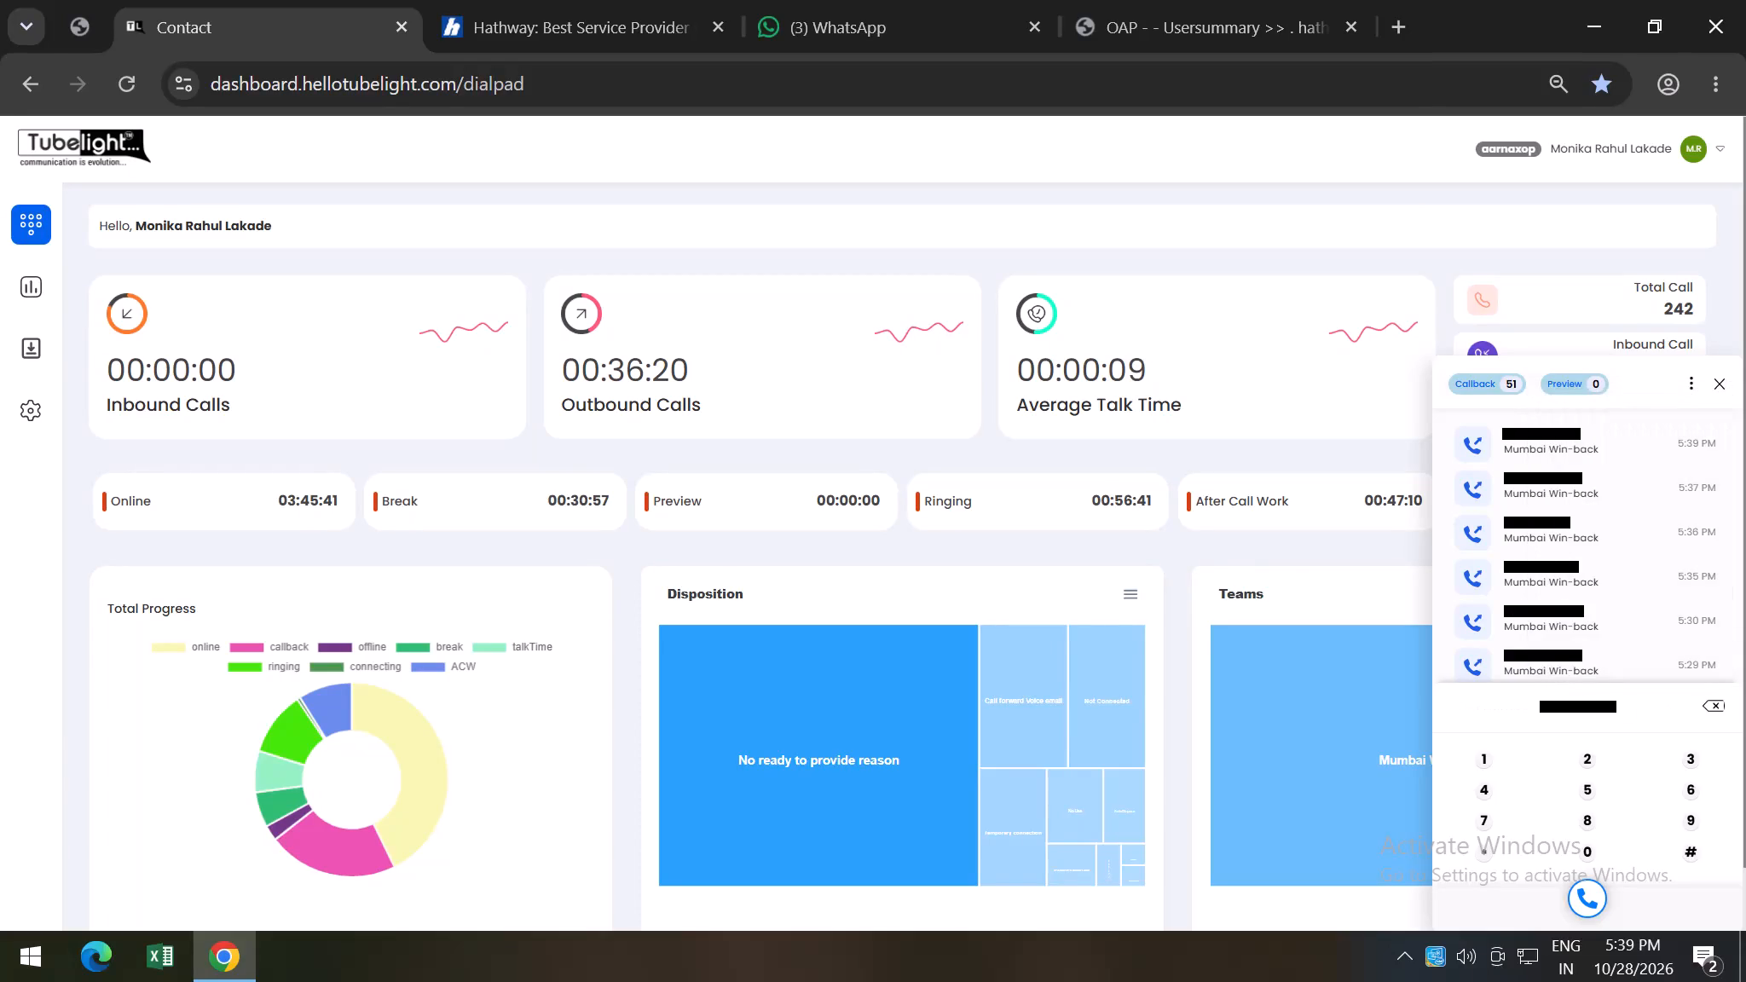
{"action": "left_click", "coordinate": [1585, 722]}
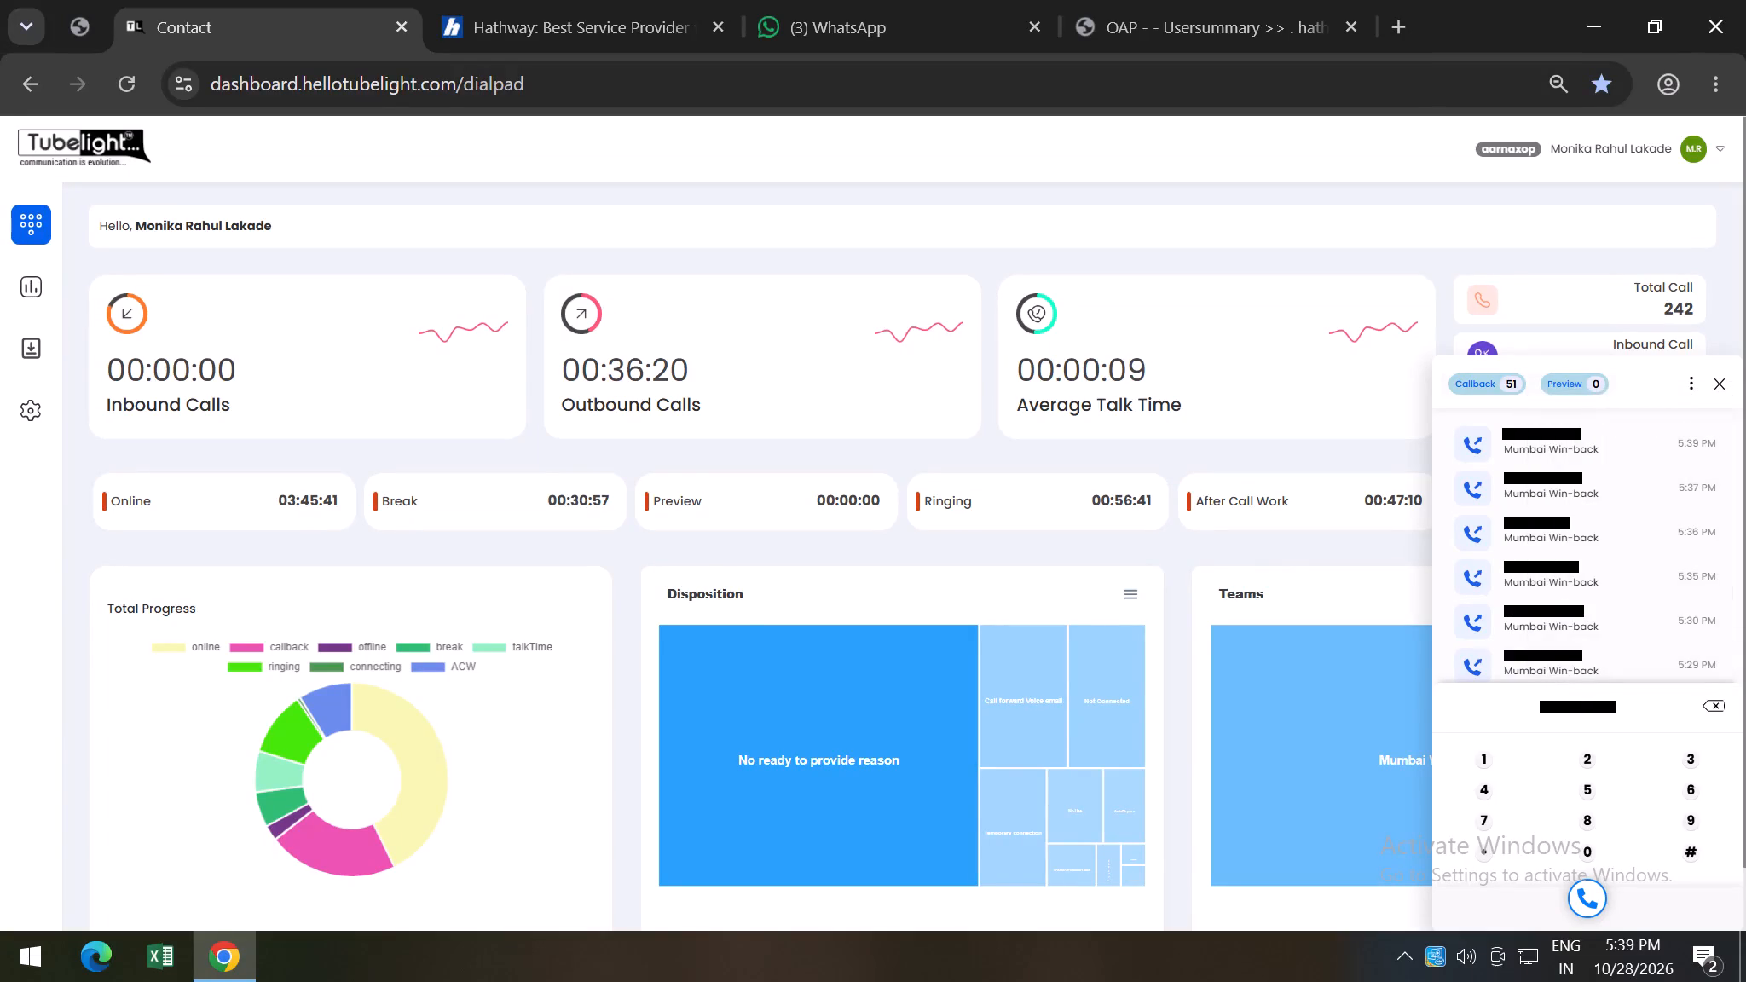
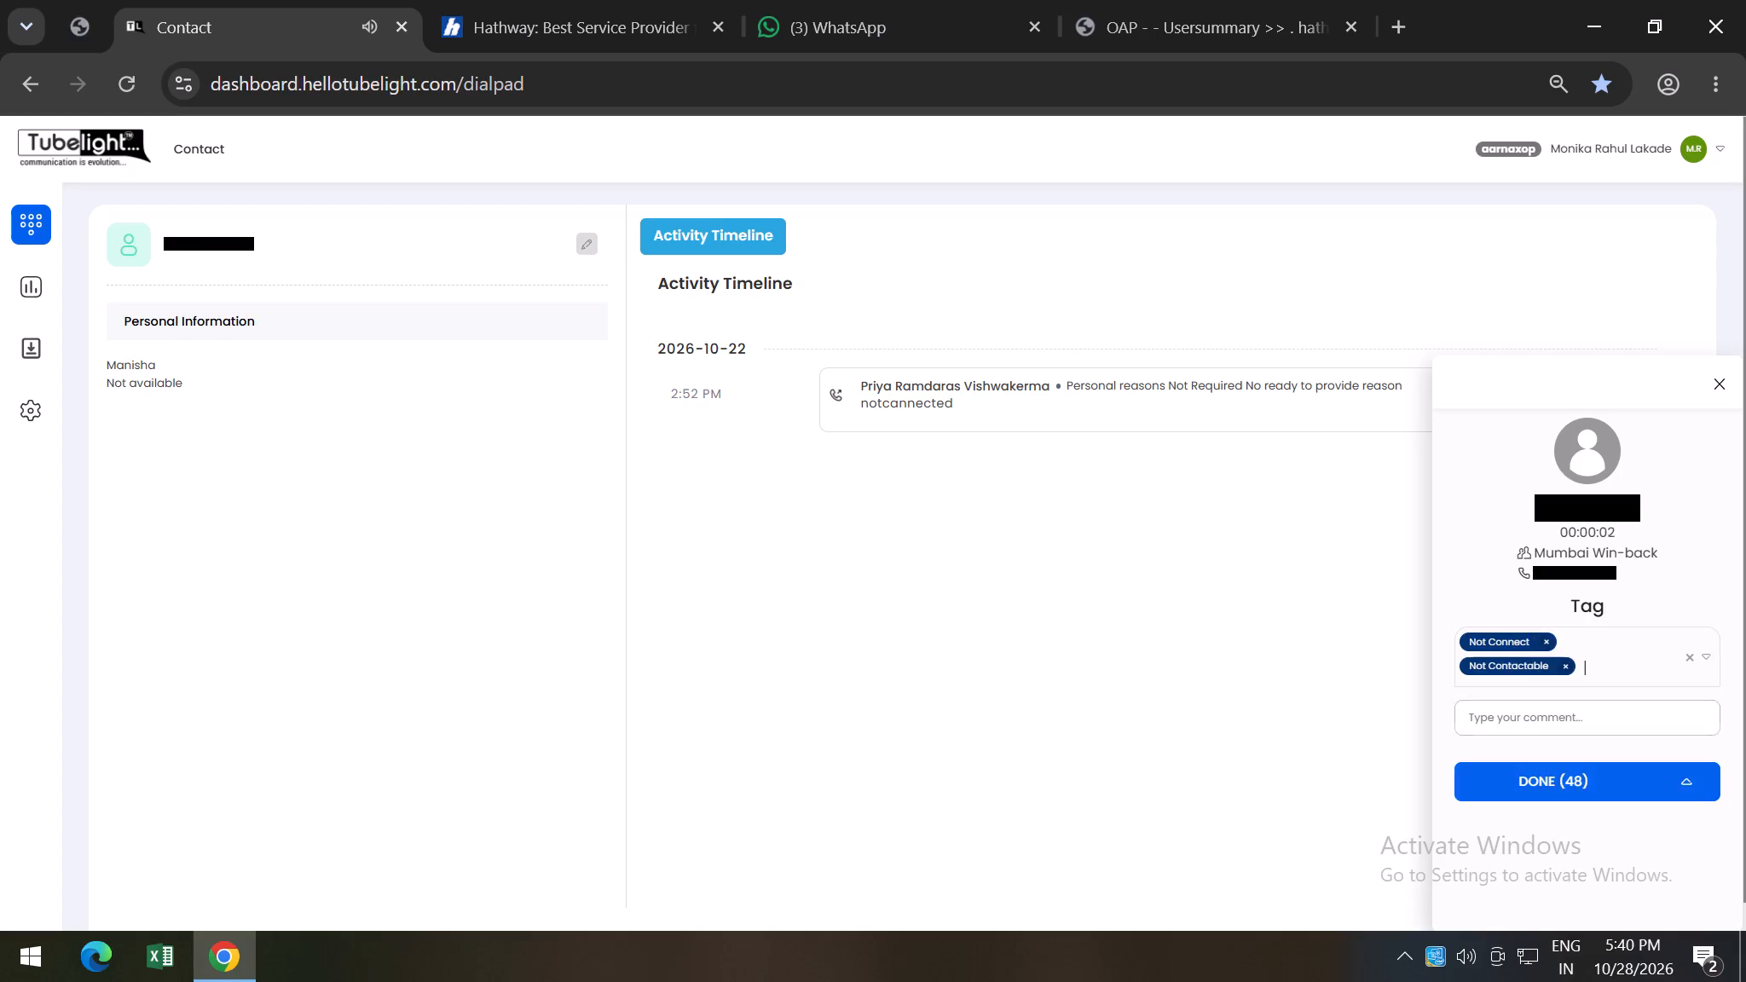
Add the Not Connected tag to the ended Mumbai Win-back call, alongside Not Connect and Not Contactable.
{"action": "left_click_drag", "start_coordinate": [1607, 674], "coordinate": [1550, 720]}
{"action": "scroll", "coordinate": [1500, 759], "scroll_direction": "down", "scroll_amount": 1}
{"action": "left_click", "coordinate": [1541, 754]}
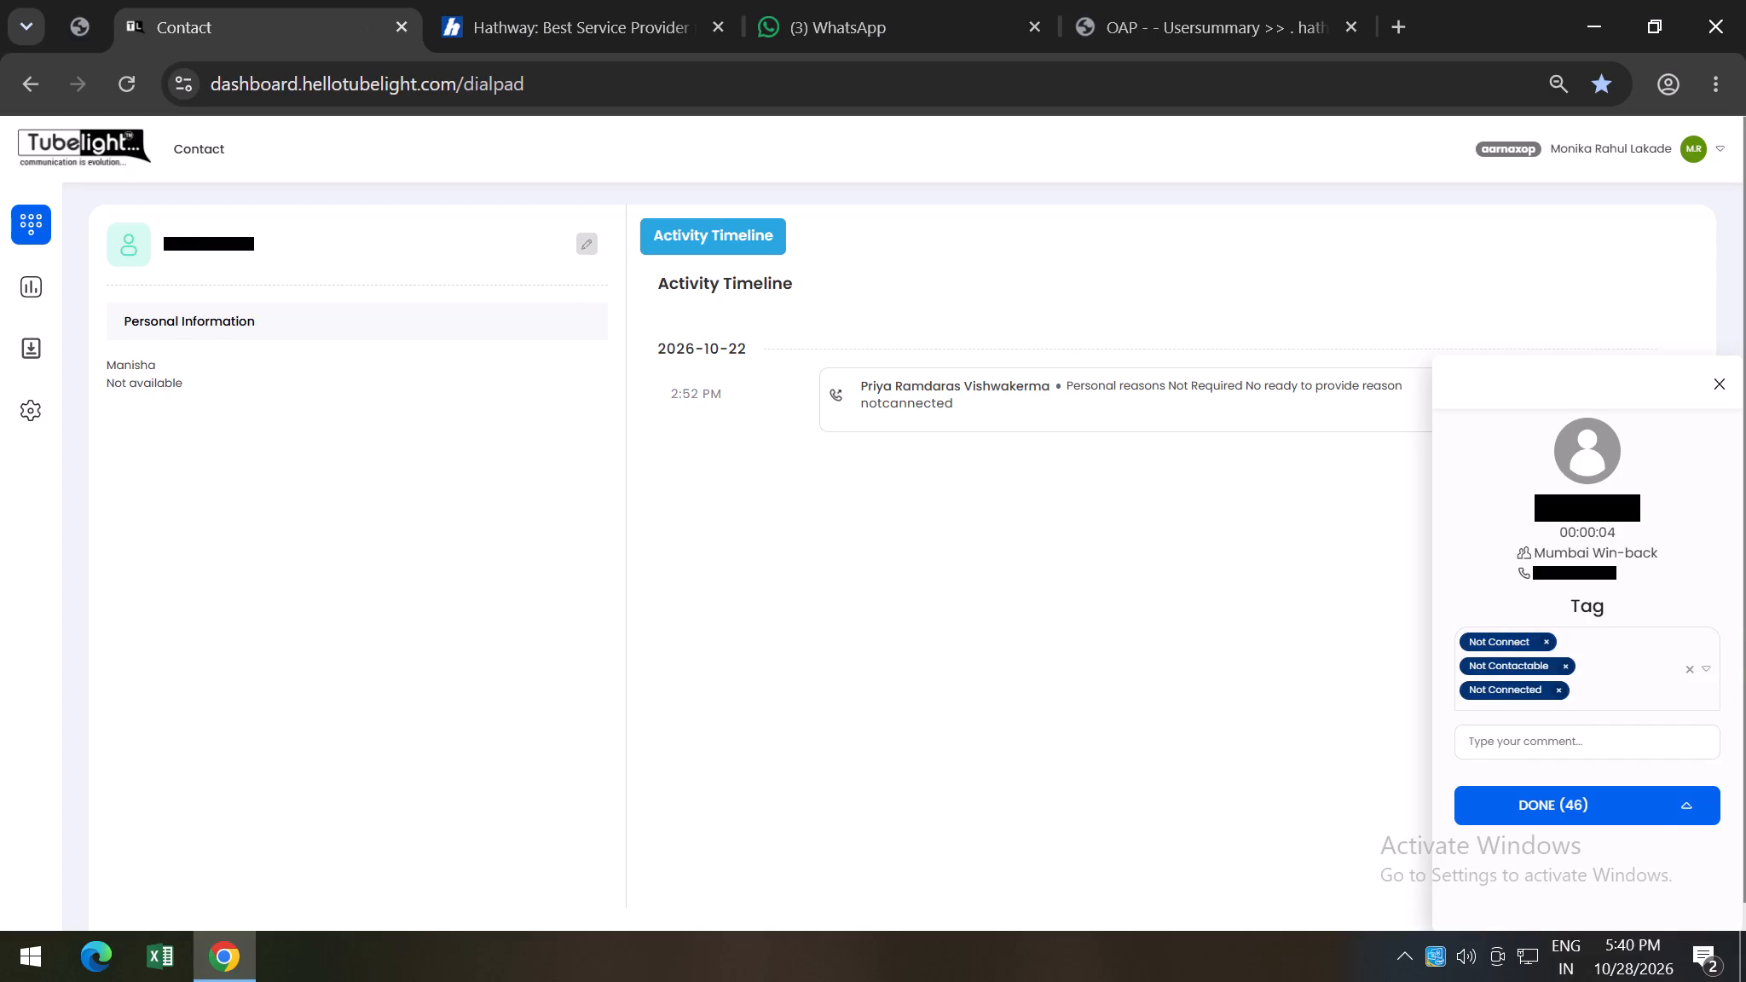
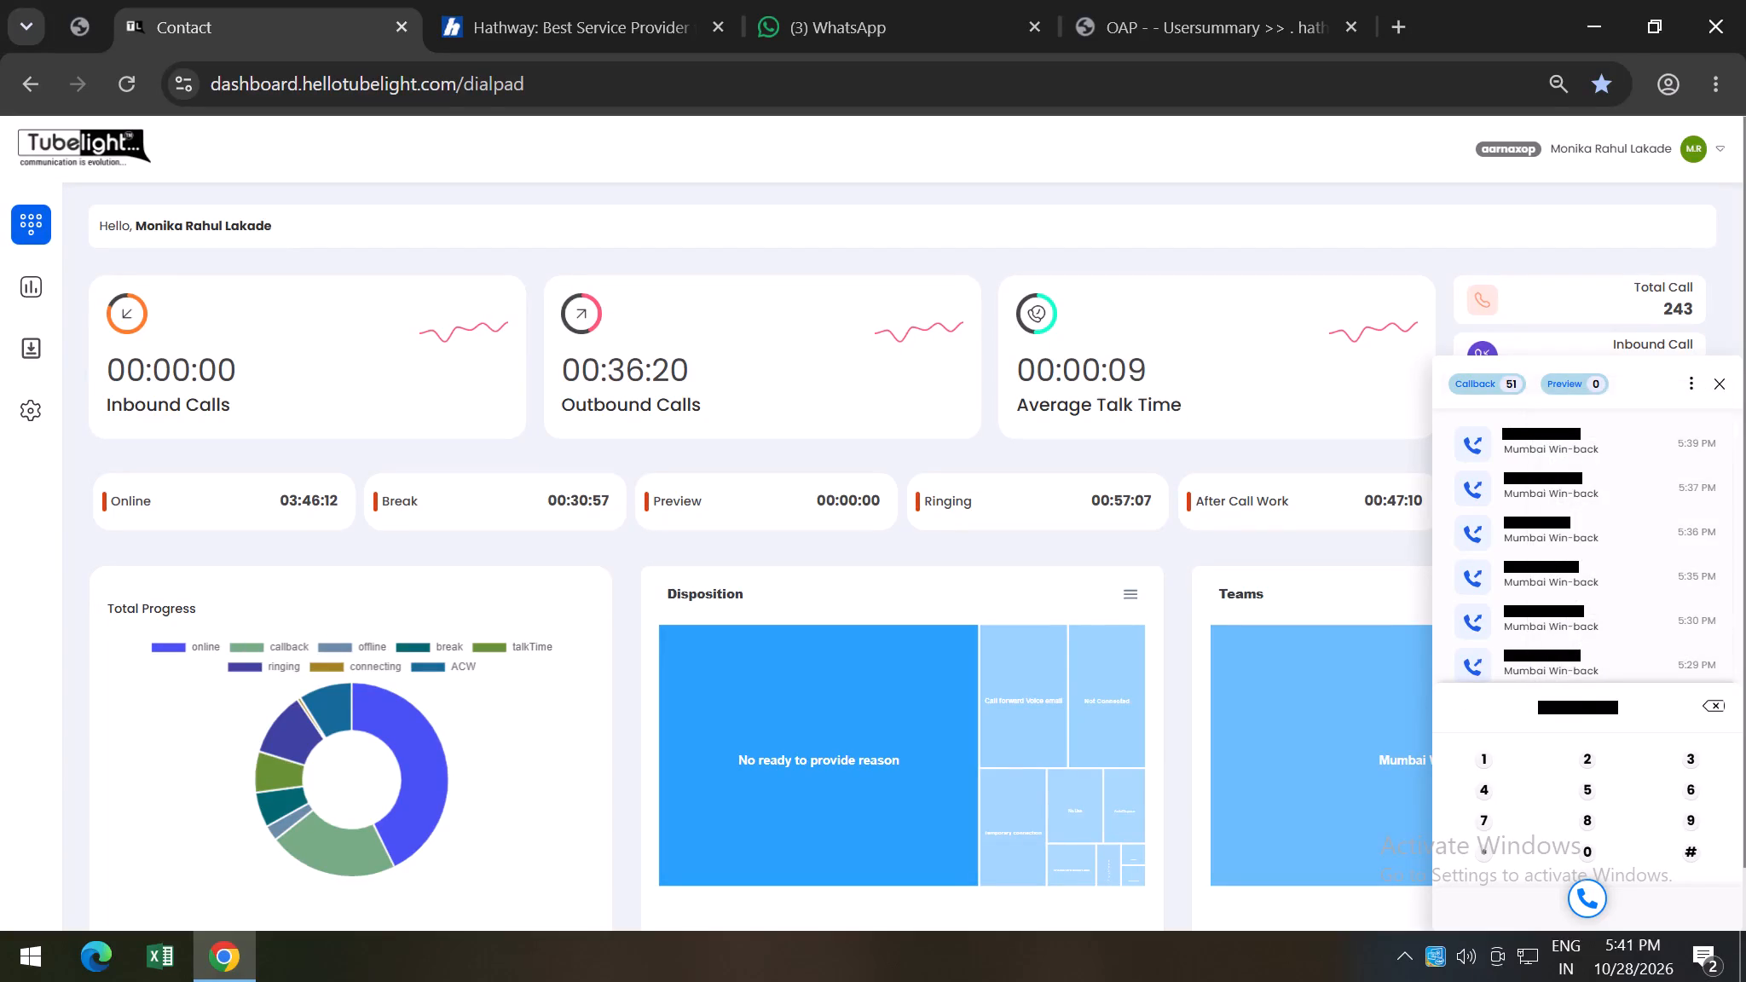
Delete the extra last character of the number entered in the dialpad and call the Mumbai Win-back customer.
{"action": "key", "text": "BackSpace"}
{"action": "left_click", "coordinate": [1597, 908]}
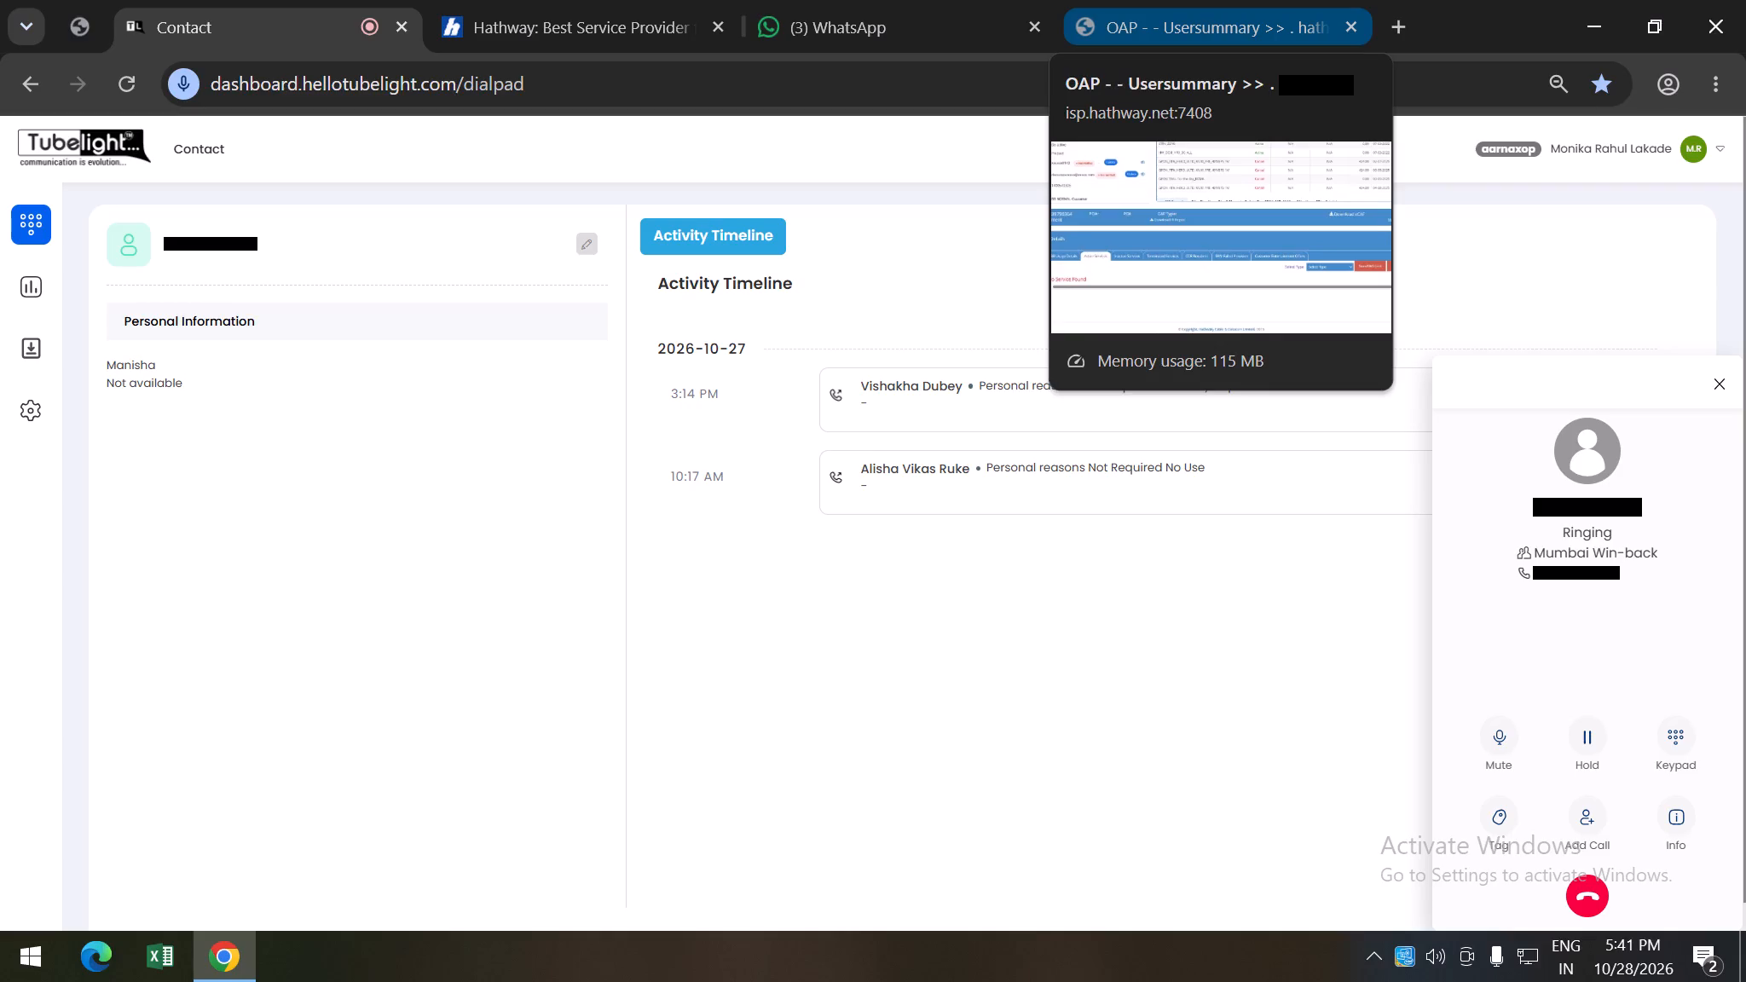
End the ringing Mumbai Win-back call and tag it as Not Connect and Not Contactable.
{"action": "left_click", "coordinate": [1594, 903]}
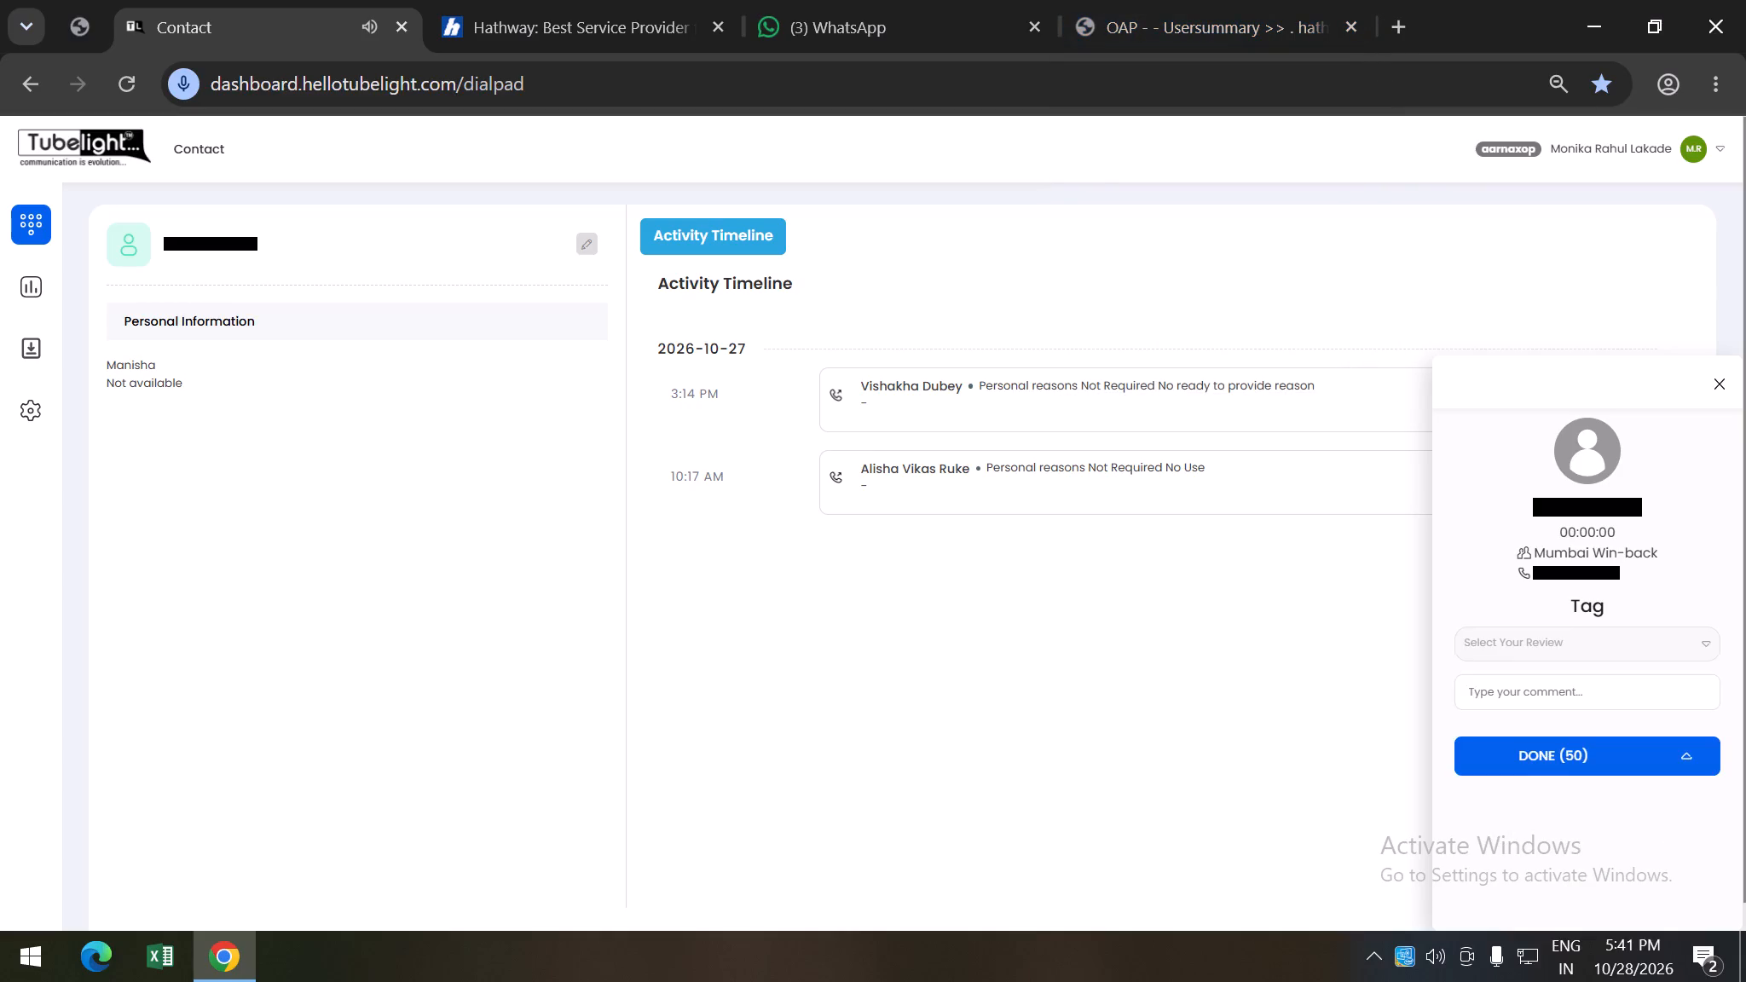
{"action": "left_click", "coordinate": [1557, 638]}
{"action": "scroll", "coordinate": [1534, 759], "scroll_direction": "down", "scroll_amount": 2}
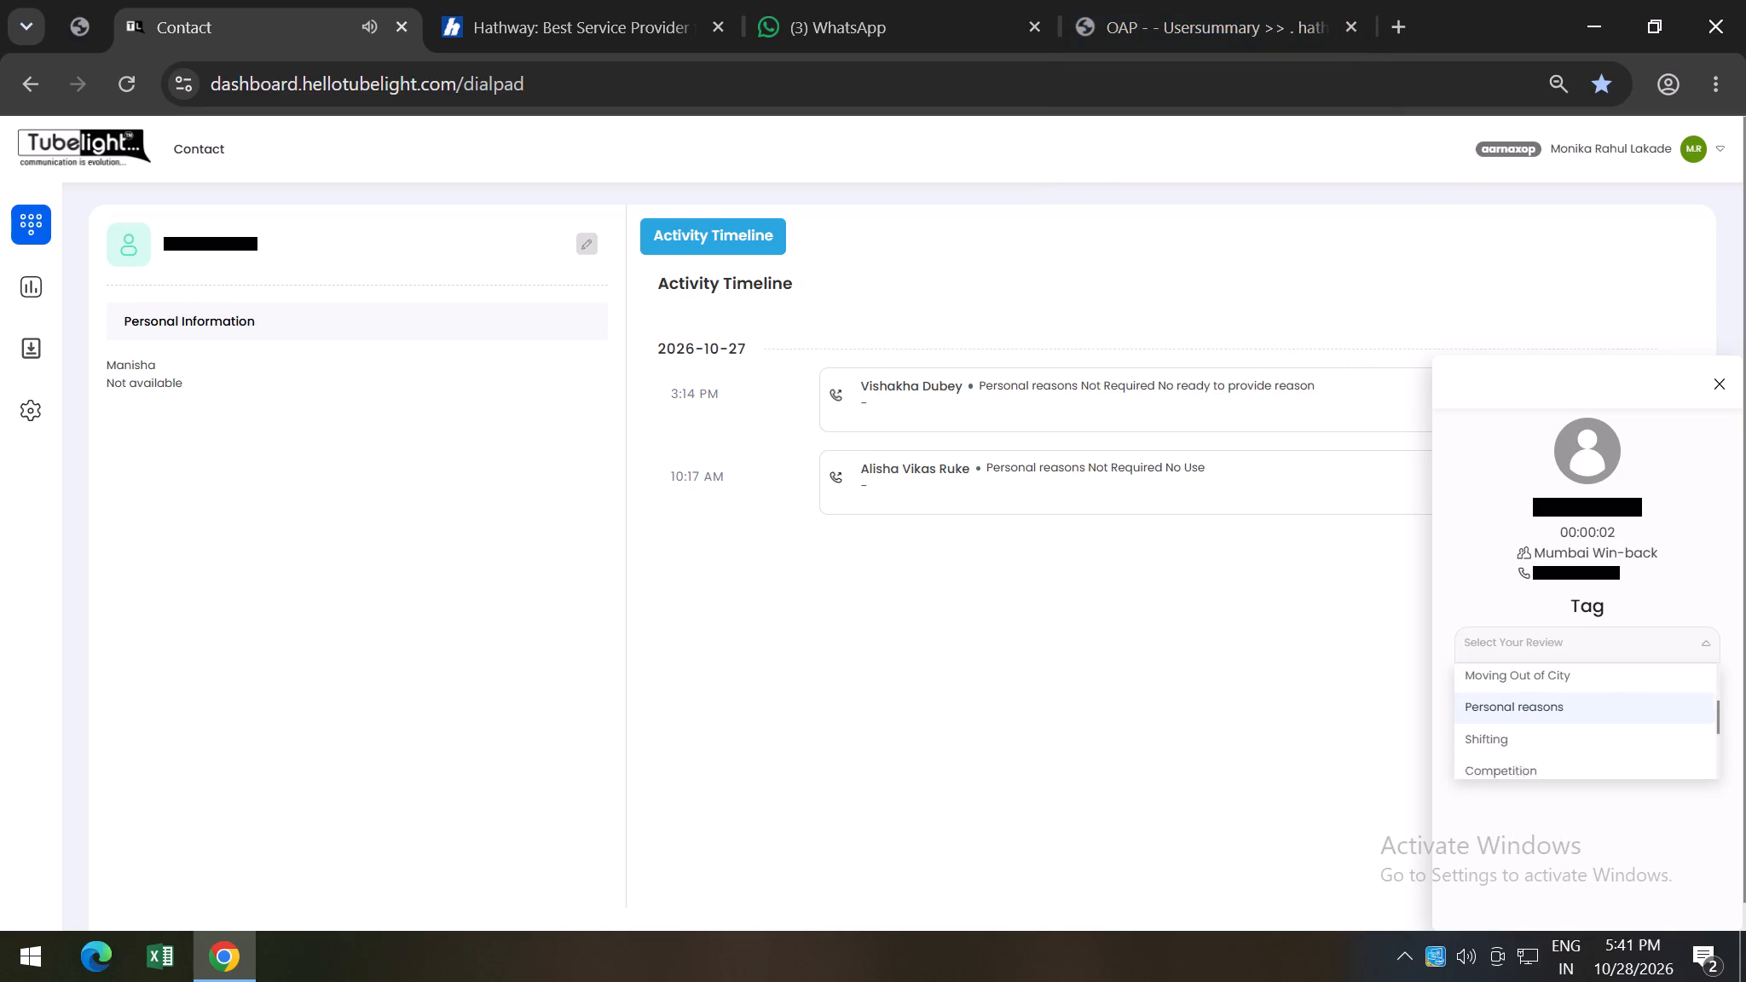
{"action": "scroll", "coordinate": [1552, 729], "scroll_direction": "down", "scroll_amount": 1}
{"action": "left_click", "coordinate": [1548, 735]}
{"action": "left_click", "coordinate": [1587, 644]}
{"action": "left_click", "coordinate": [1549, 711]}
{"action": "left_click_drag", "start_coordinate": [1593, 669], "coordinate": [1578, 696]}
{"action": "scroll", "coordinate": [1531, 757], "scroll_direction": "down", "scroll_amount": 1}
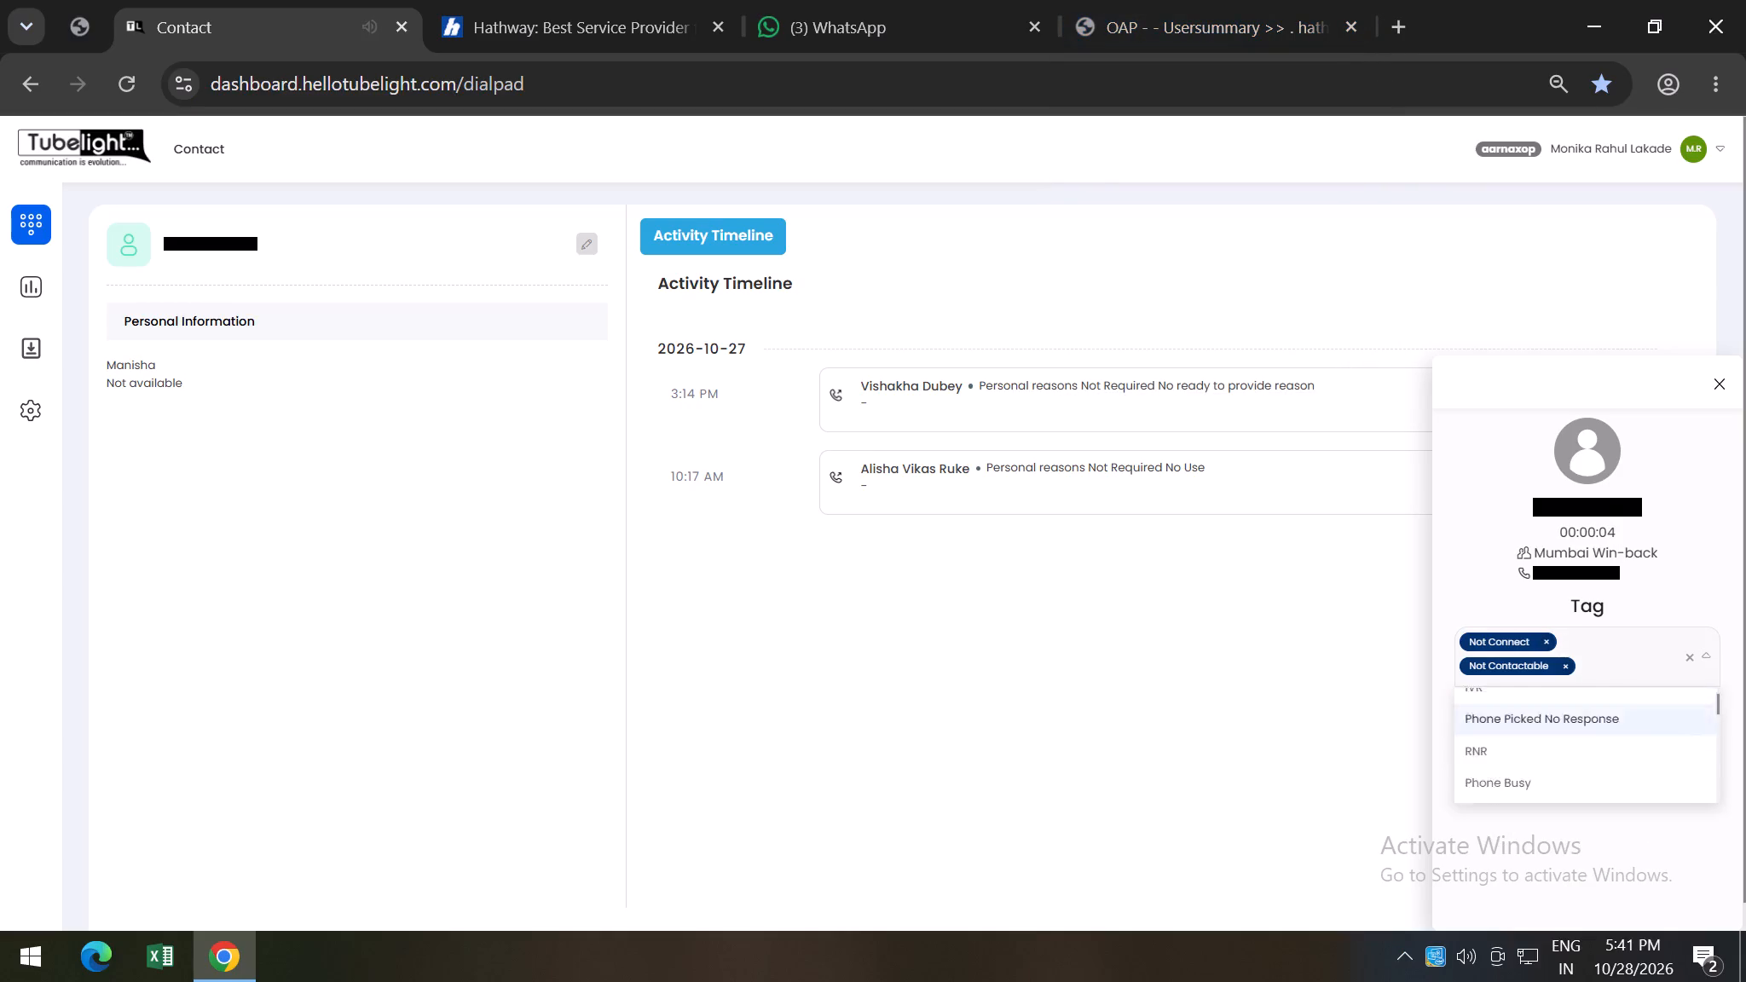
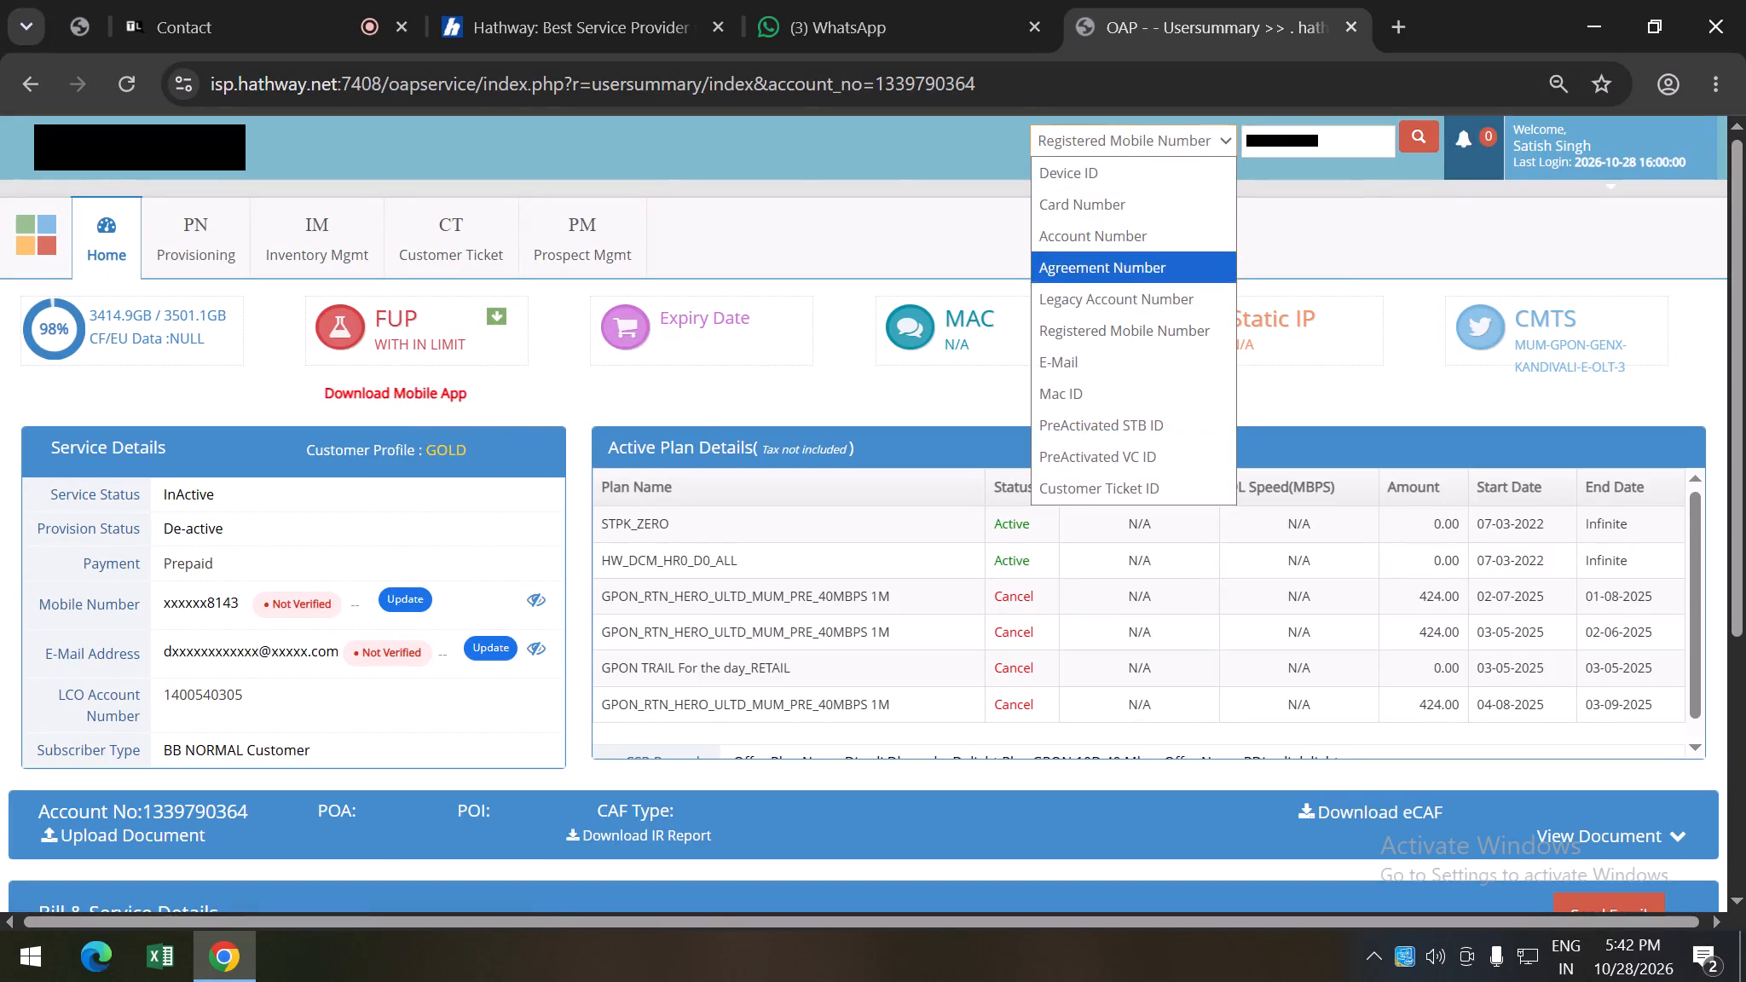
Search OAP for the customer's user summary by Account Number.
{"action": "left_click", "coordinate": [1127, 233]}
{"action": "left_click", "coordinate": [1421, 139]}
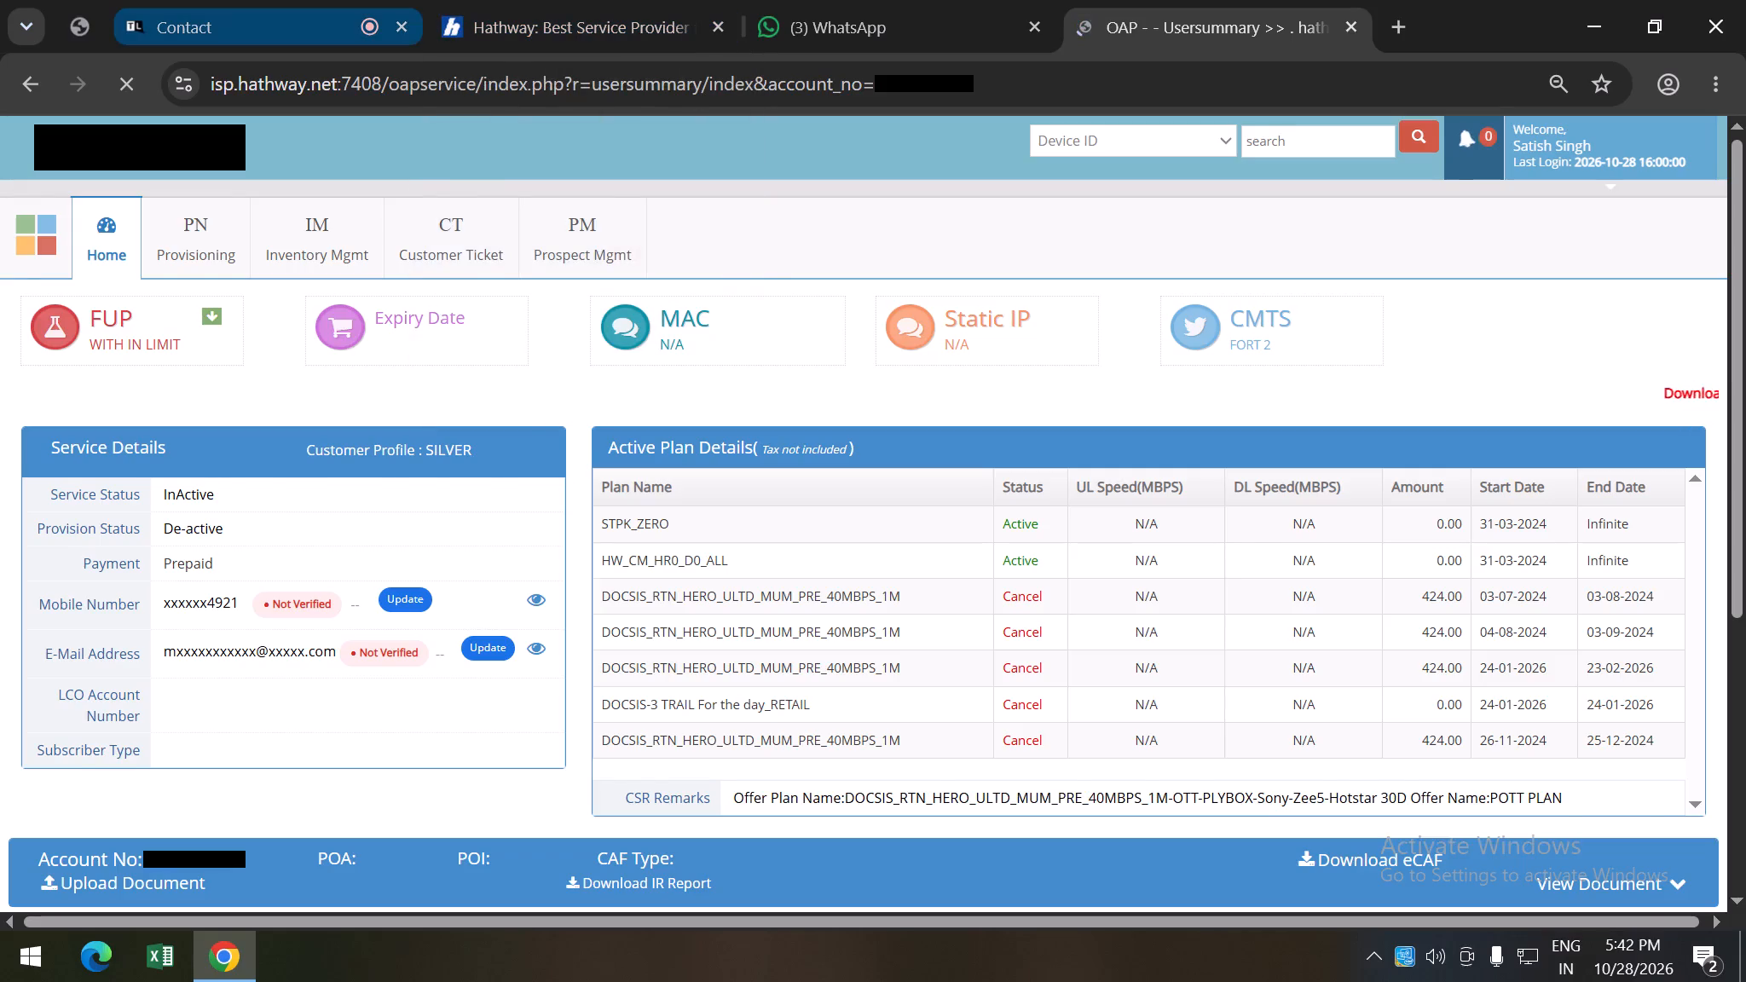
Return to the dialpad, end the Mumbai Win-back call and tag it as Personal reasons and Not Required.
{"action": "left_click", "coordinate": [290, 0]}
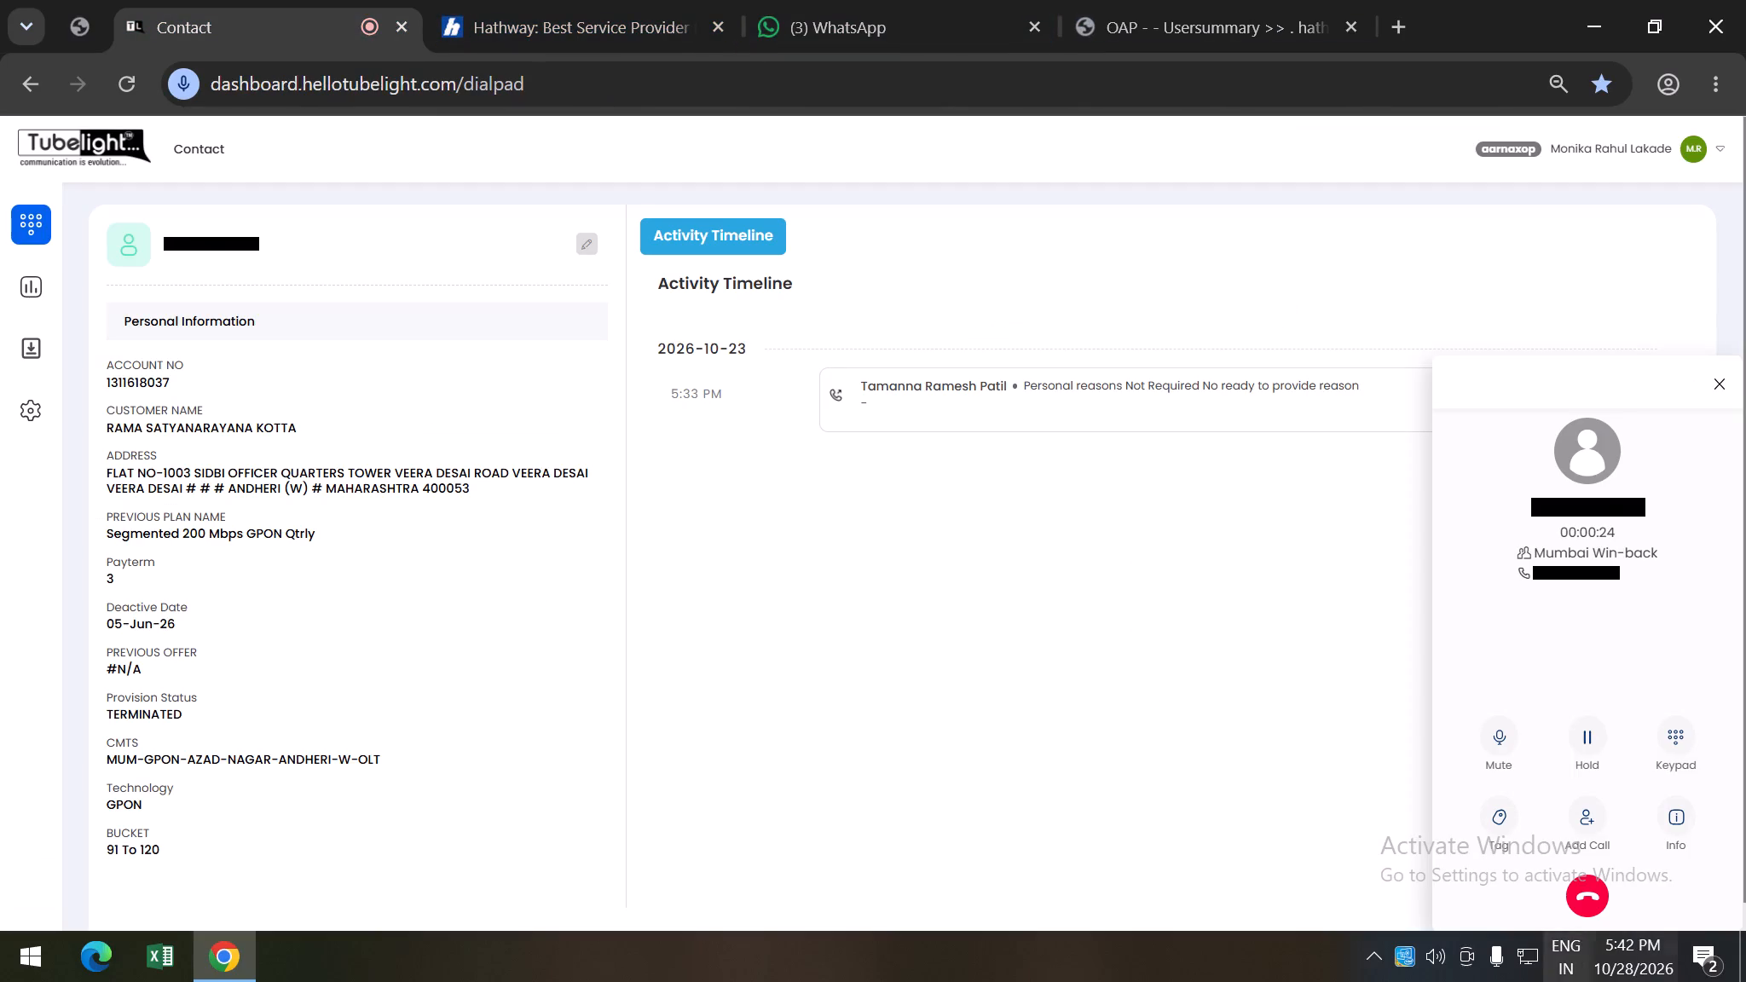
{"action": "left_click", "coordinate": [1568, 898]}
{"action": "left_click", "coordinate": [1523, 606]}
{"action": "left_click", "coordinate": [1526, 621]}
{"action": "left_click", "coordinate": [1531, 657]}
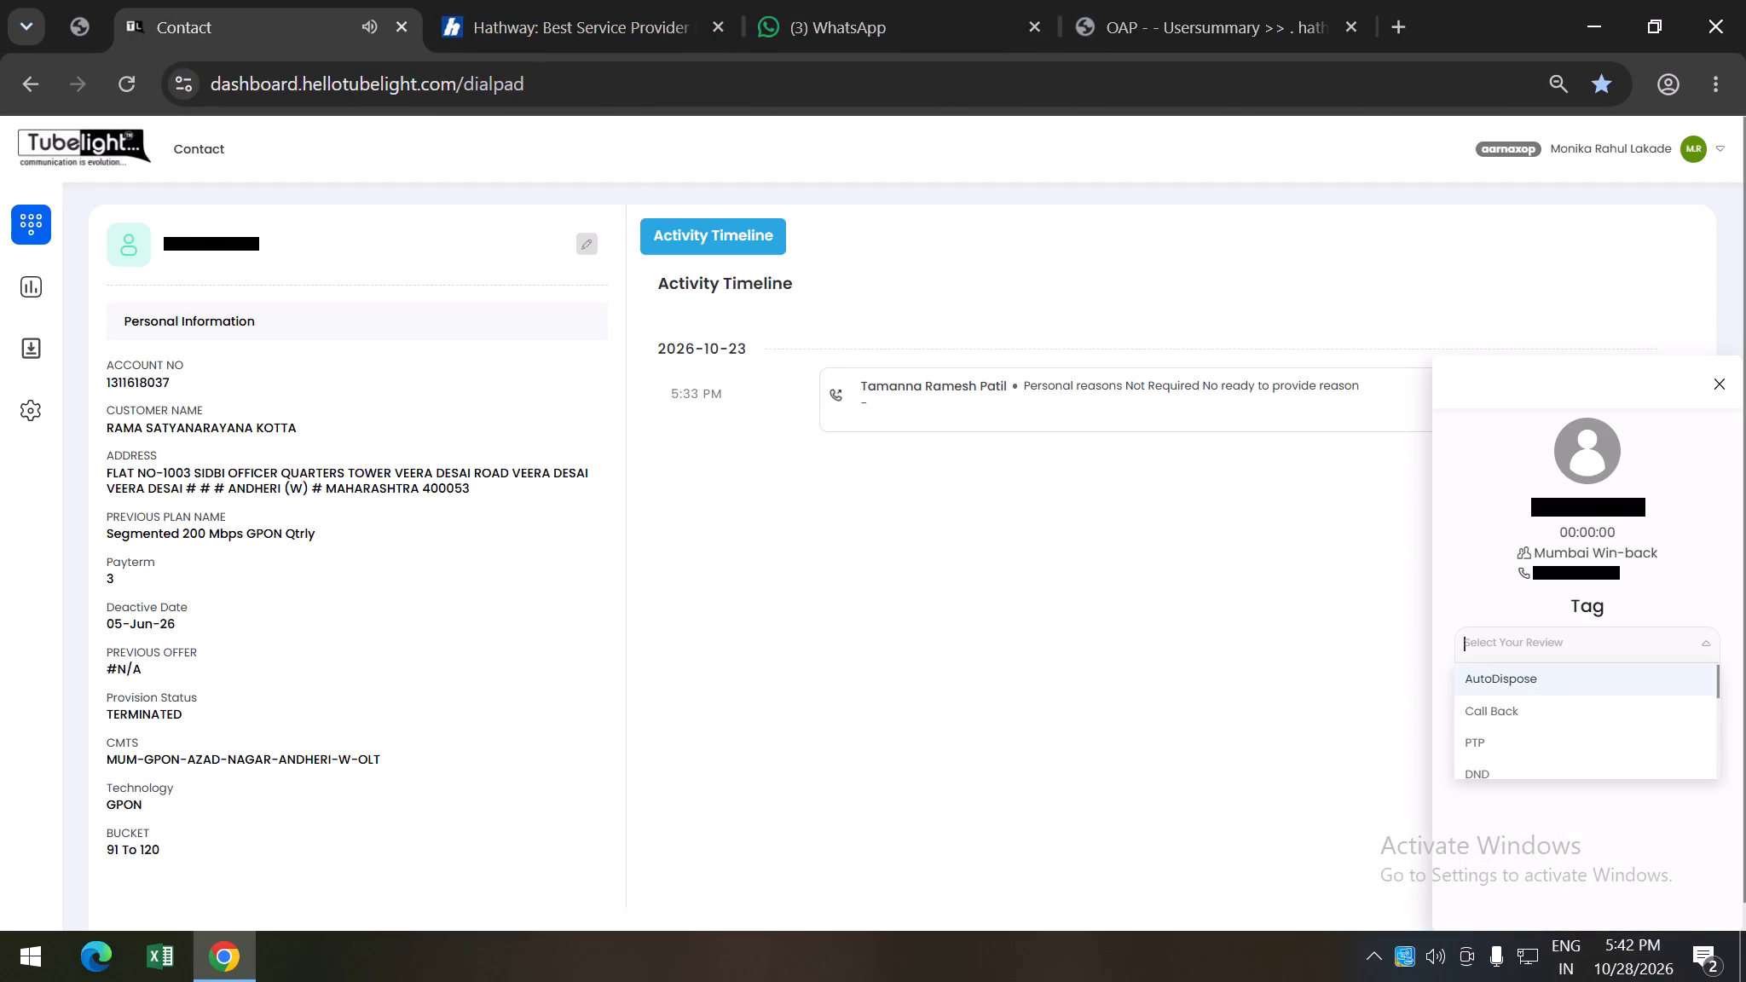
{"action": "scroll", "coordinate": [1519, 730], "scroll_direction": "down", "scroll_amount": 1}
{"action": "left_click", "coordinate": [1520, 729]}
{"action": "left_click_drag", "start_coordinate": [1607, 645], "coordinate": [1593, 668]}
{"action": "left_click", "coordinate": [1543, 730]}
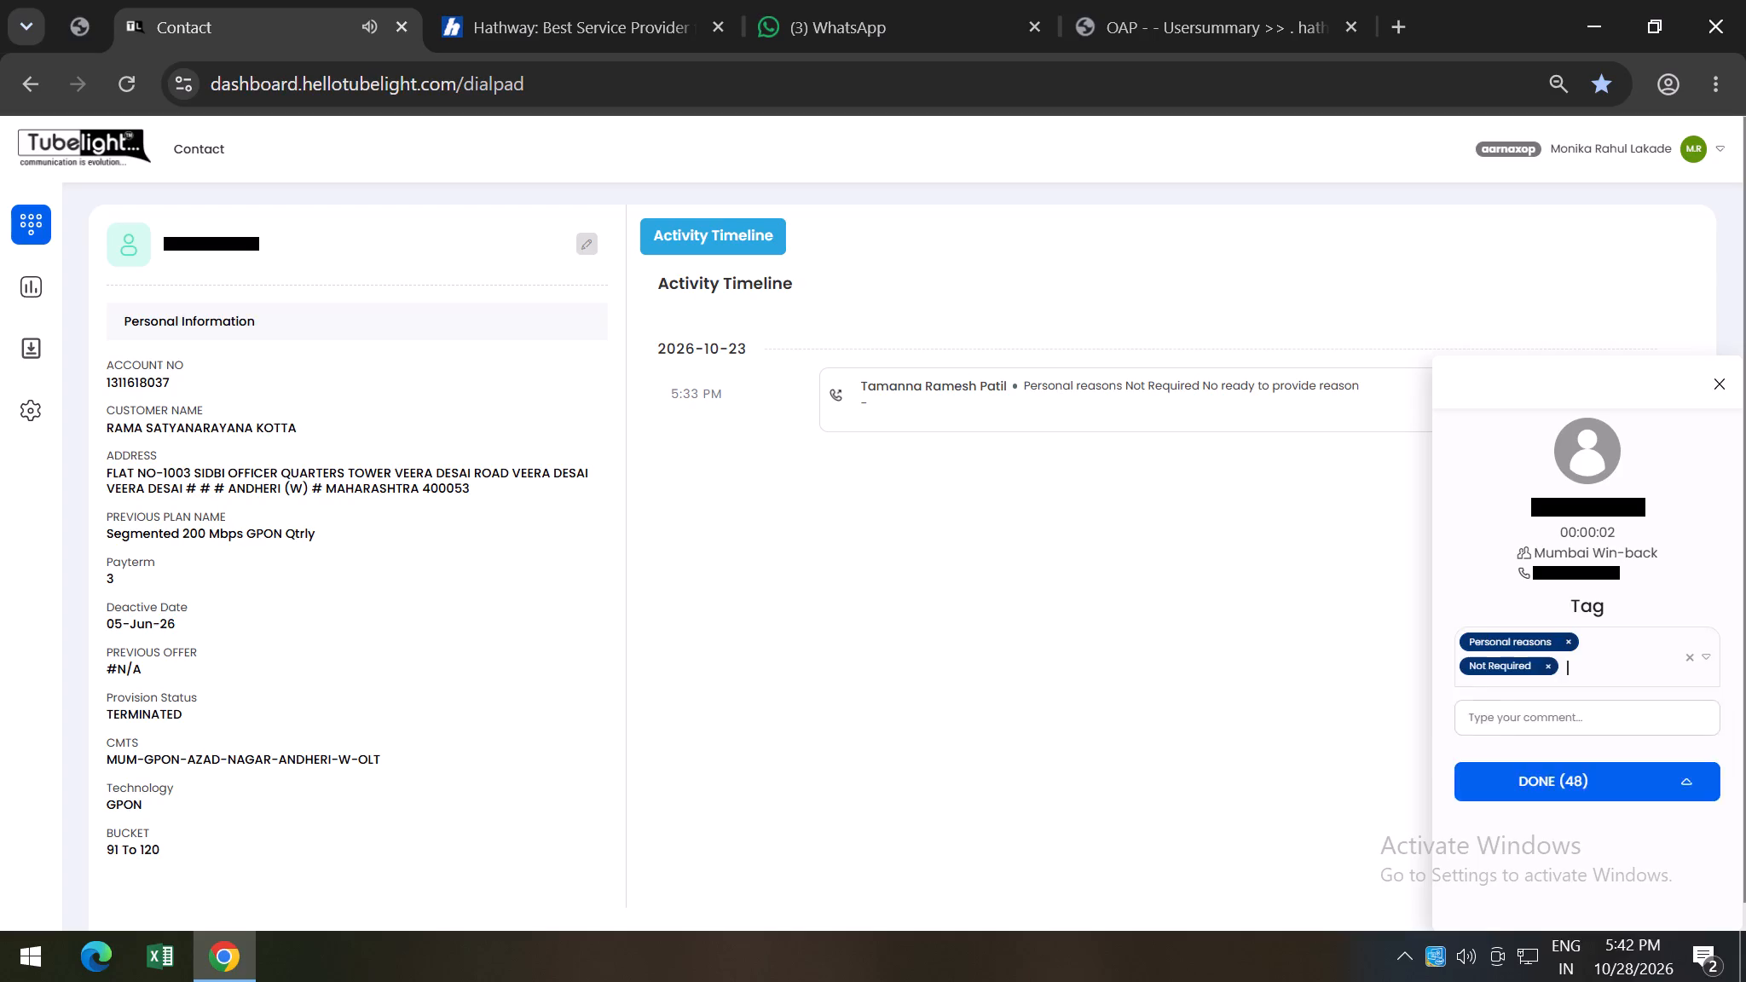
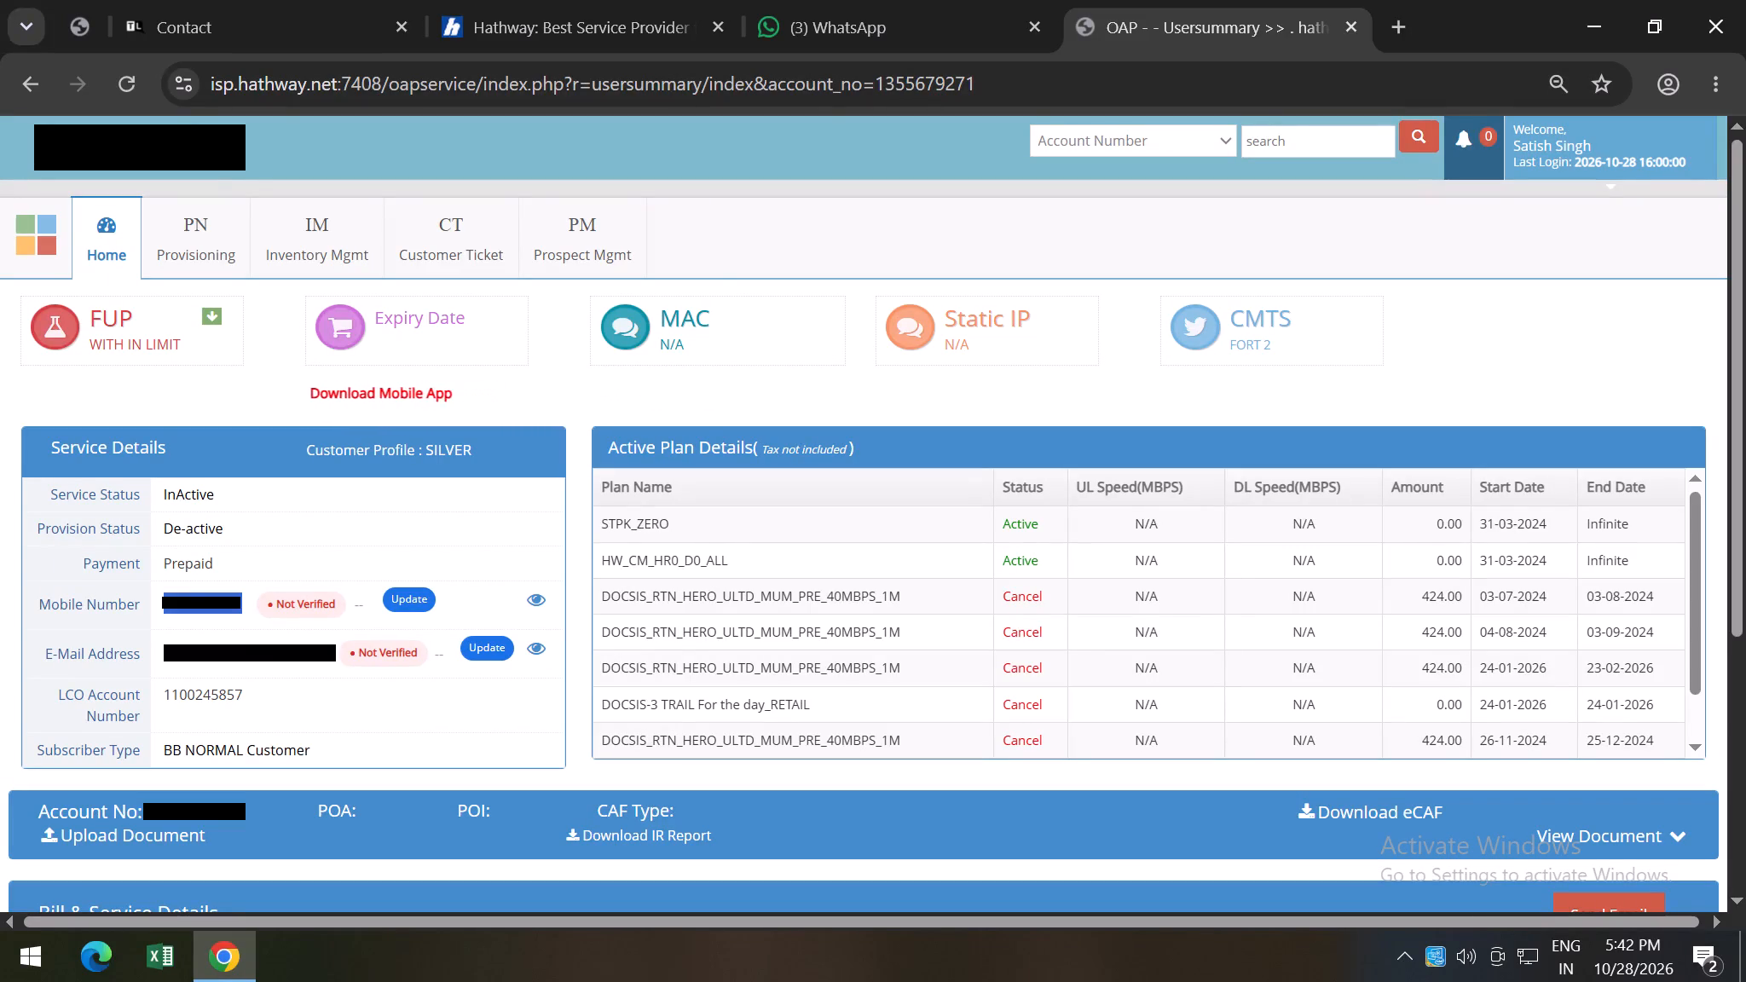
Copy the customer's mobile number from the OAP service details and dial it through the Mumbai Win-back dialpad.
{"action": "key", "text": "ctrl+c"}
{"action": "left_click", "coordinate": [143, 0]}
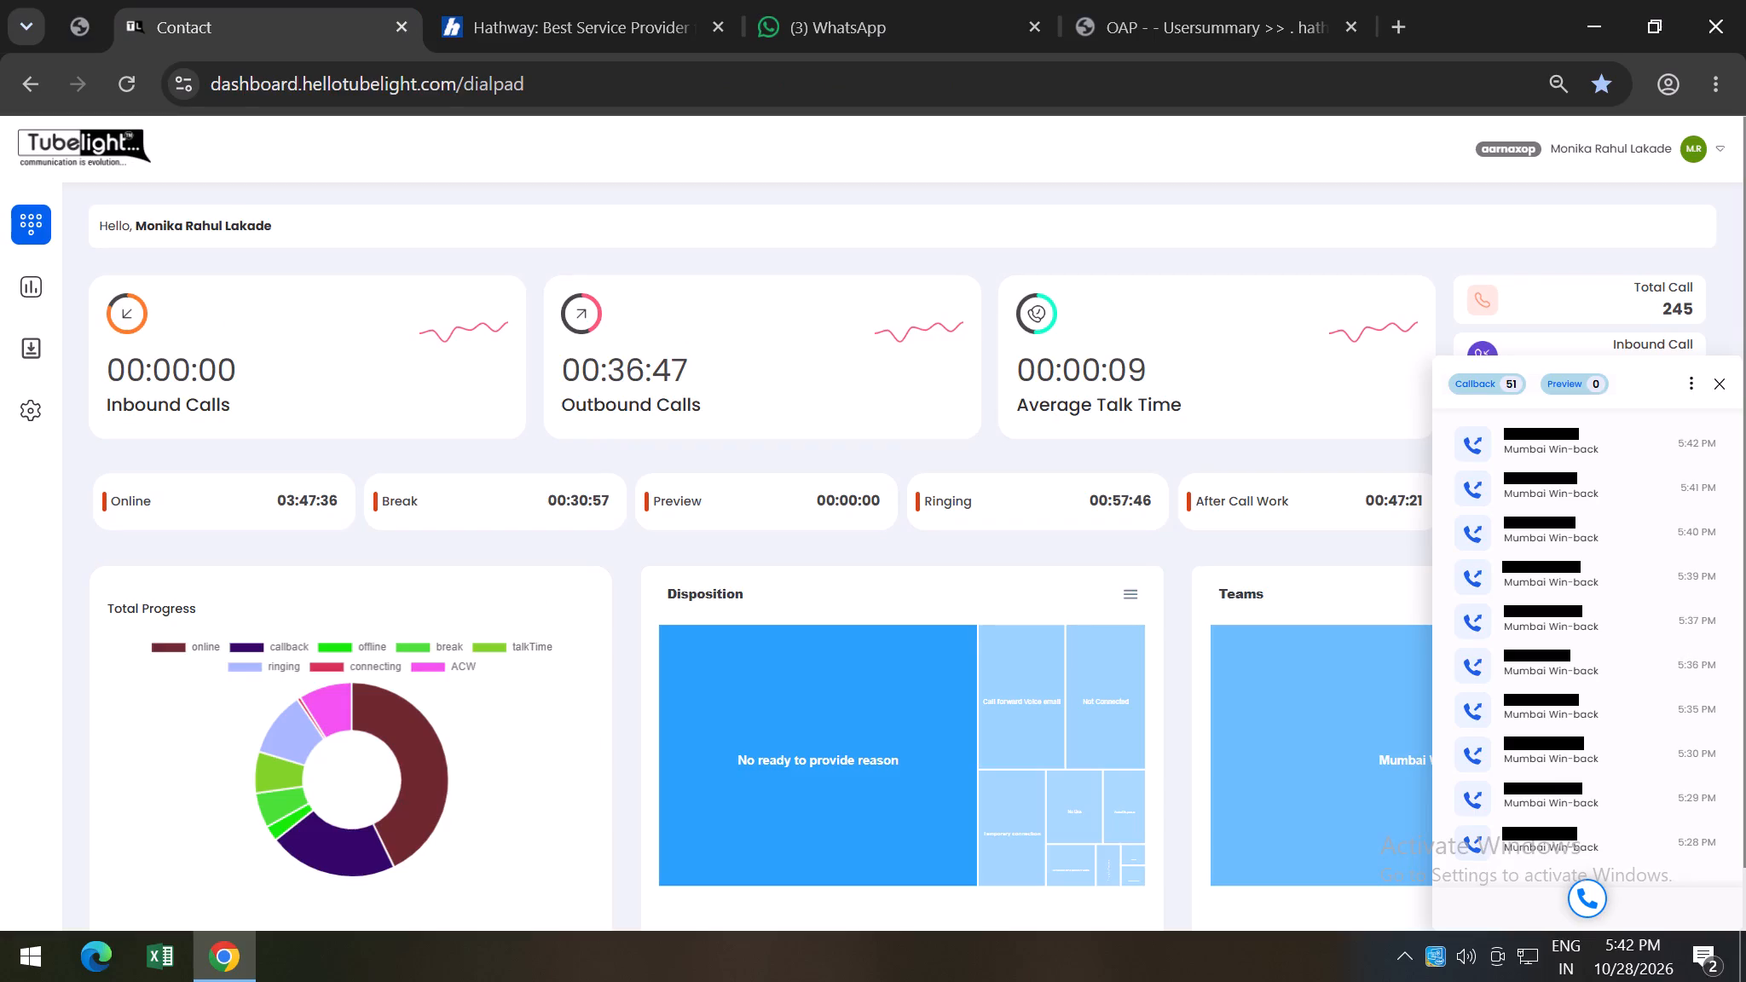
{"action": "left_click", "coordinate": [1581, 883]}
{"action": "left_click", "coordinate": [1593, 711]}
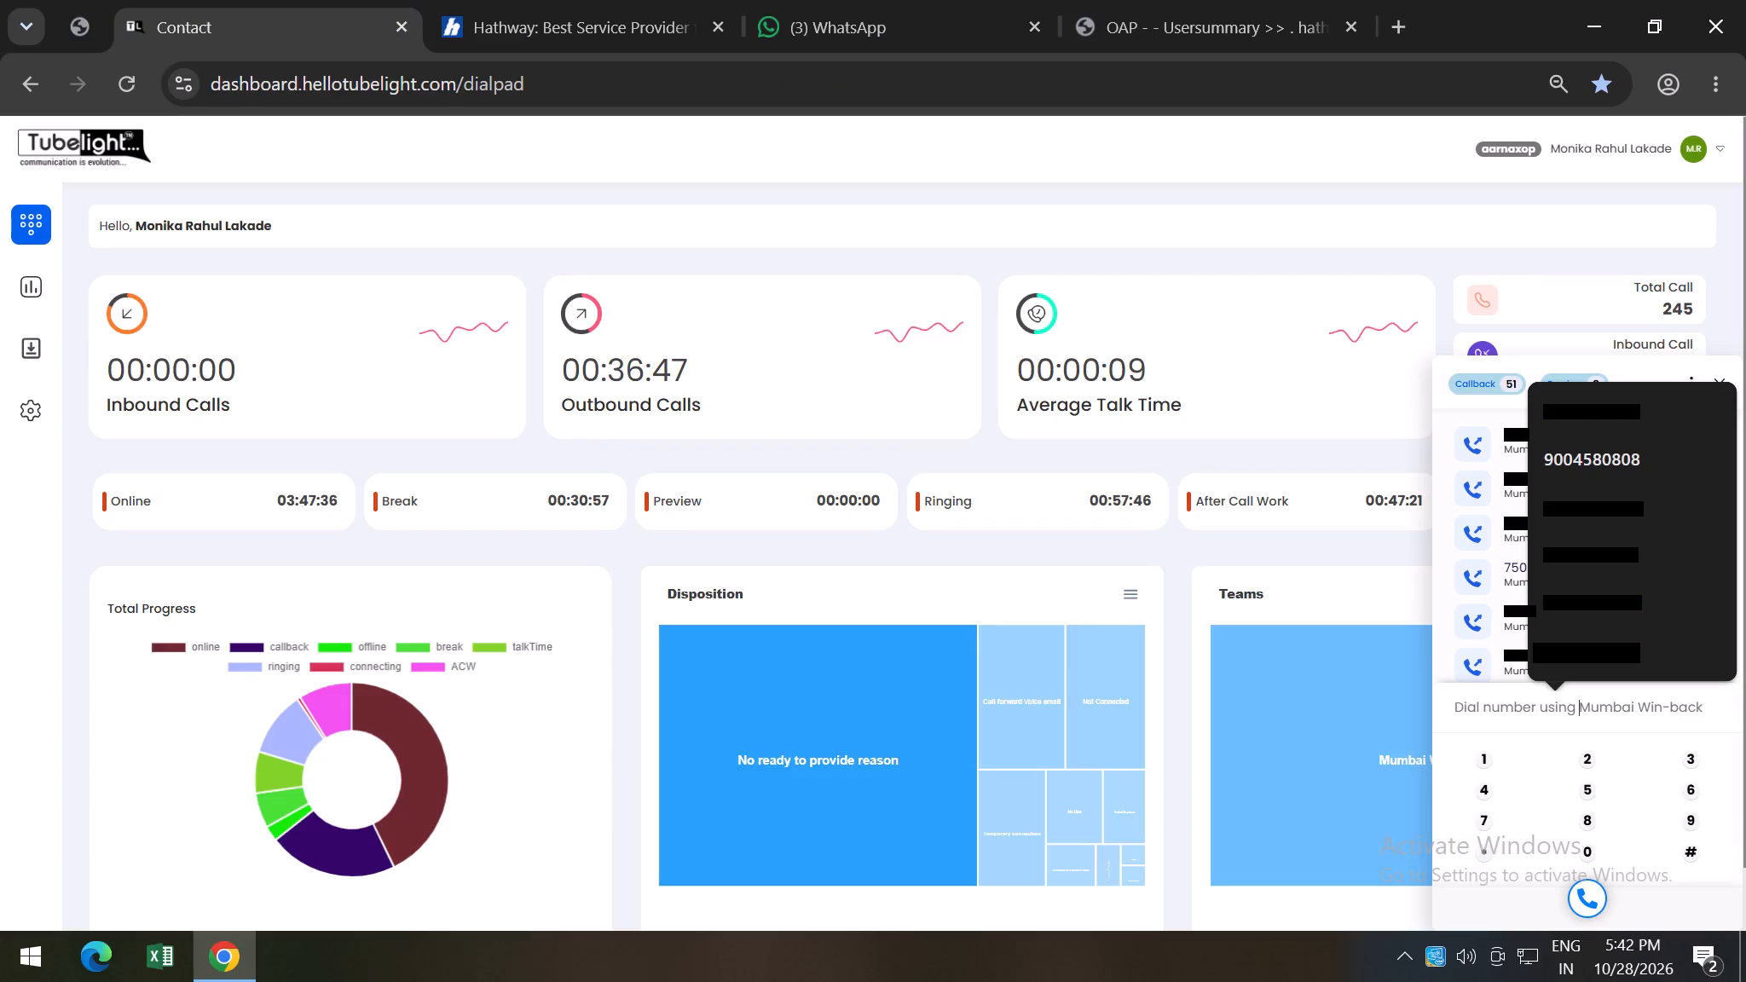
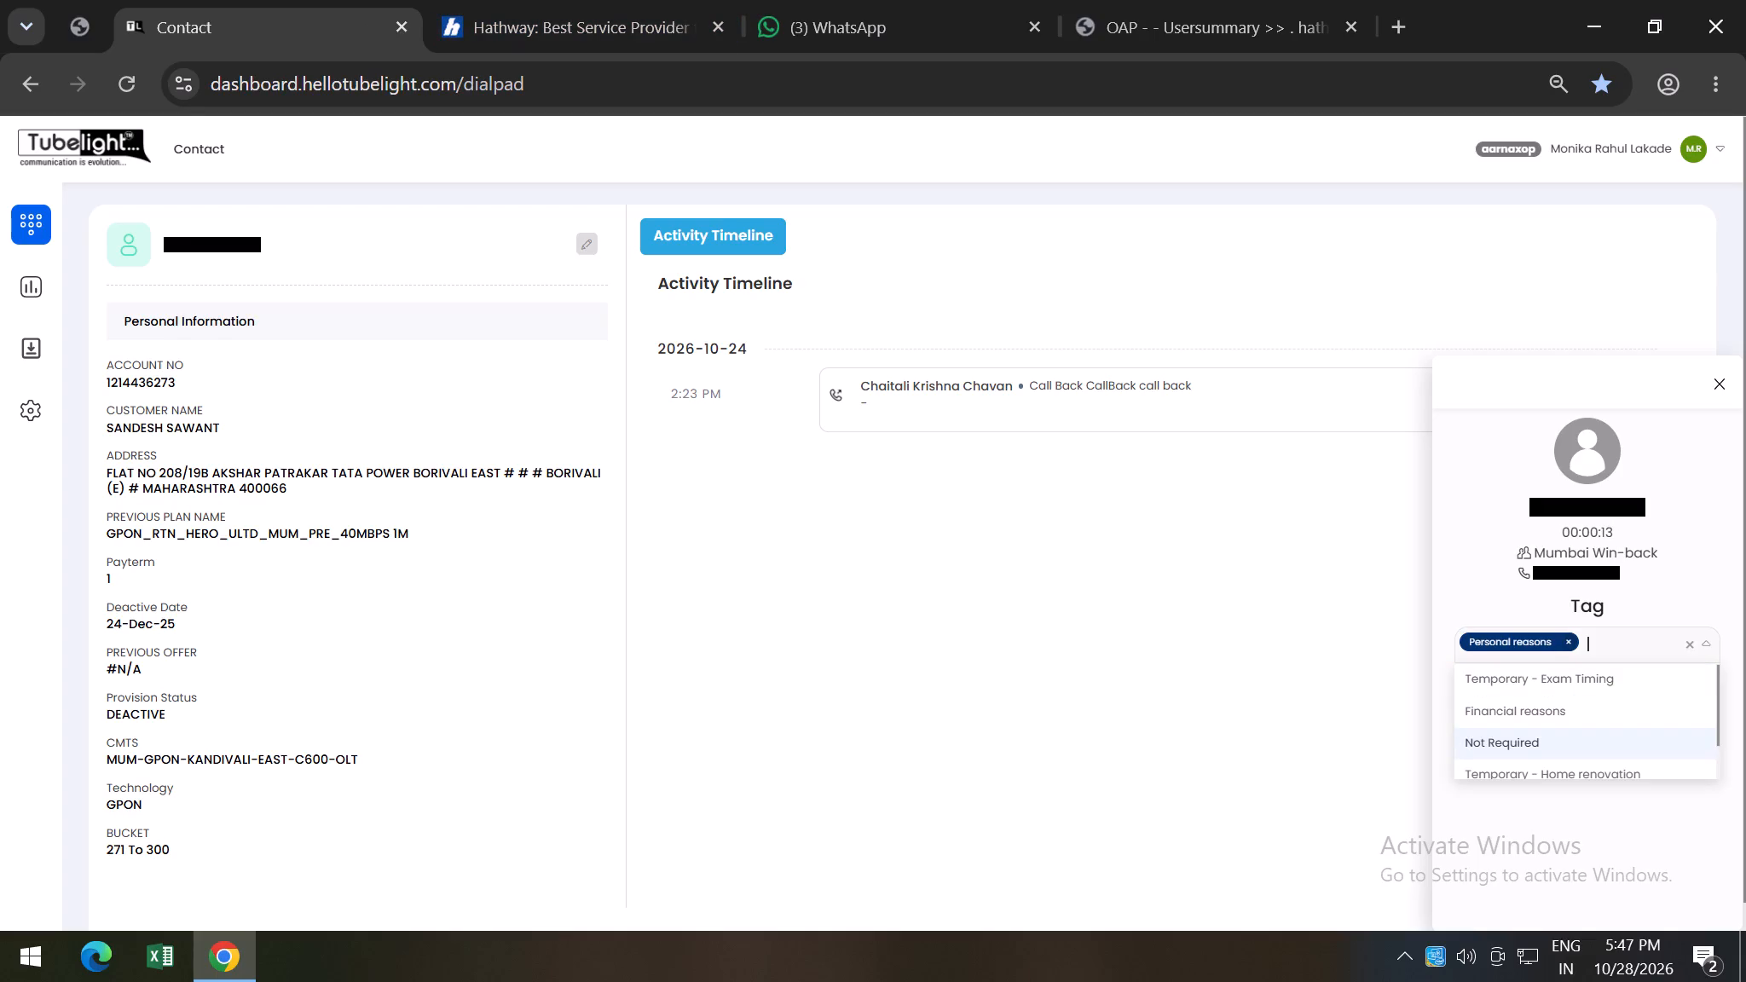
Add Not Required and a further reason tag beside Personal reasons for the ended Mumbai Win-back call, and submit it.
{"action": "left_click_drag", "start_coordinate": [1523, 738], "coordinate": [1558, 712]}
{"action": "left_click_drag", "start_coordinate": [1615, 673], "coordinate": [1604, 690]}
{"action": "left_click", "coordinate": [1575, 737]}
{"action": "left_click", "coordinate": [1559, 813]}
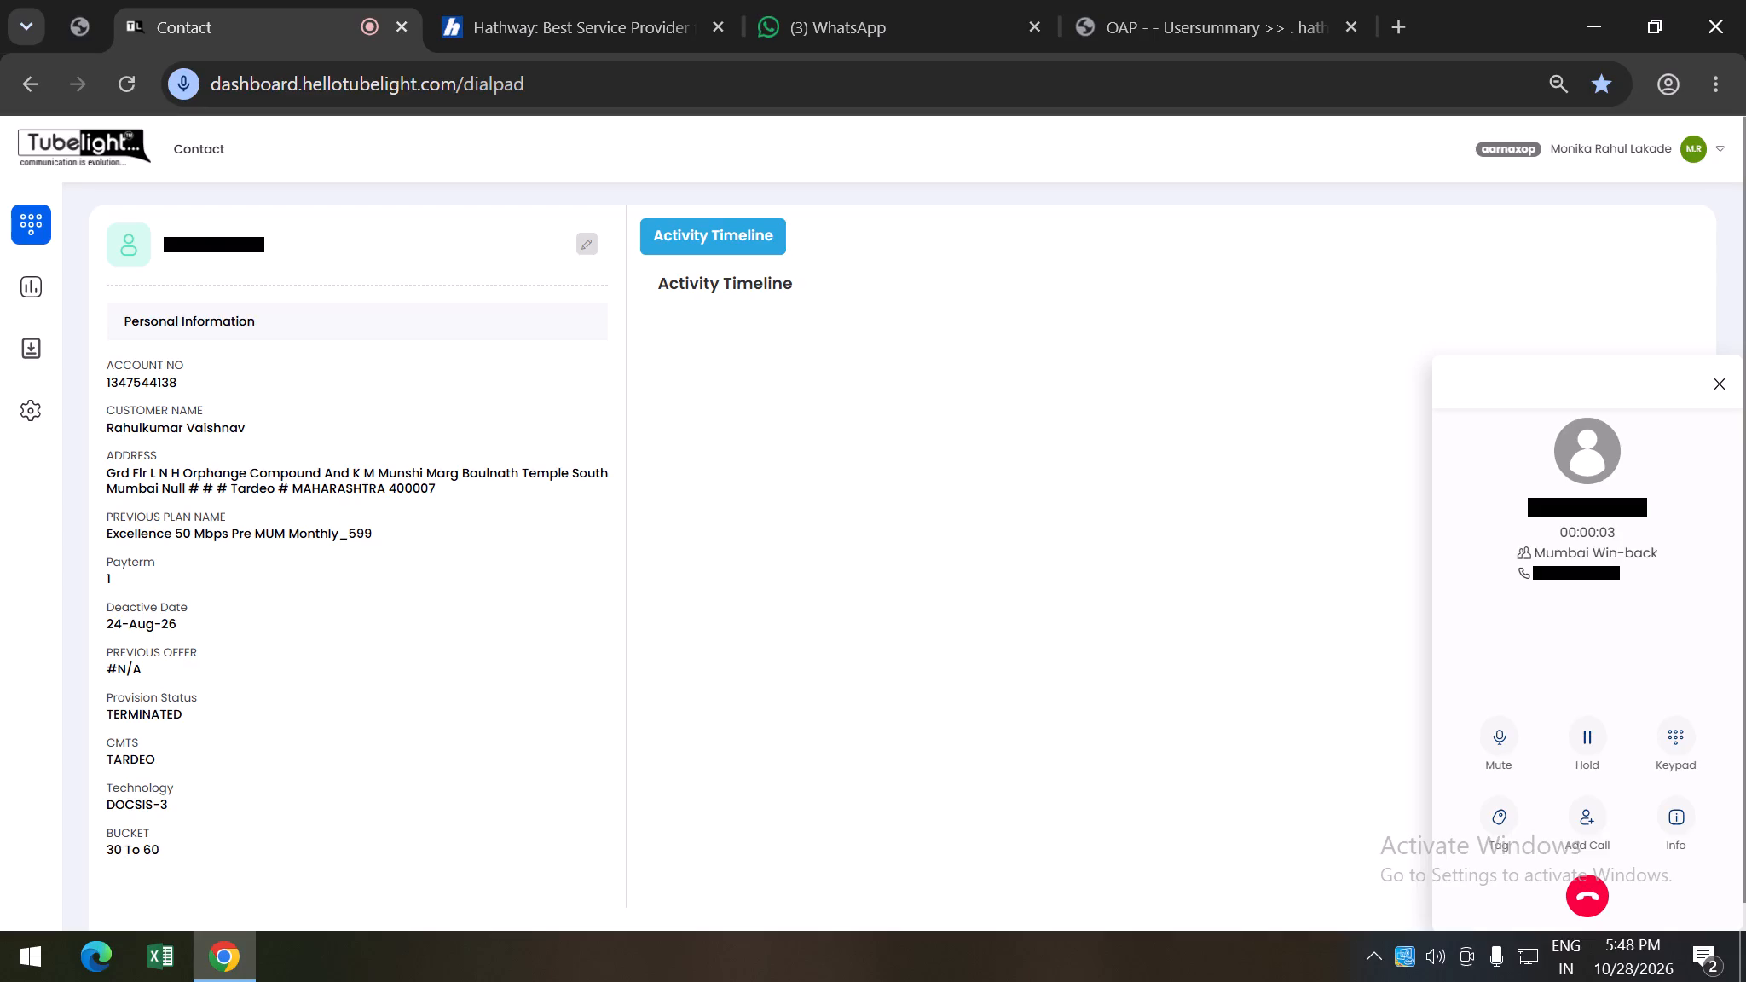
End the active Mumbai Win-back call to the terminated Tardeo customer.
{"action": "left_click", "coordinate": [1591, 902]}
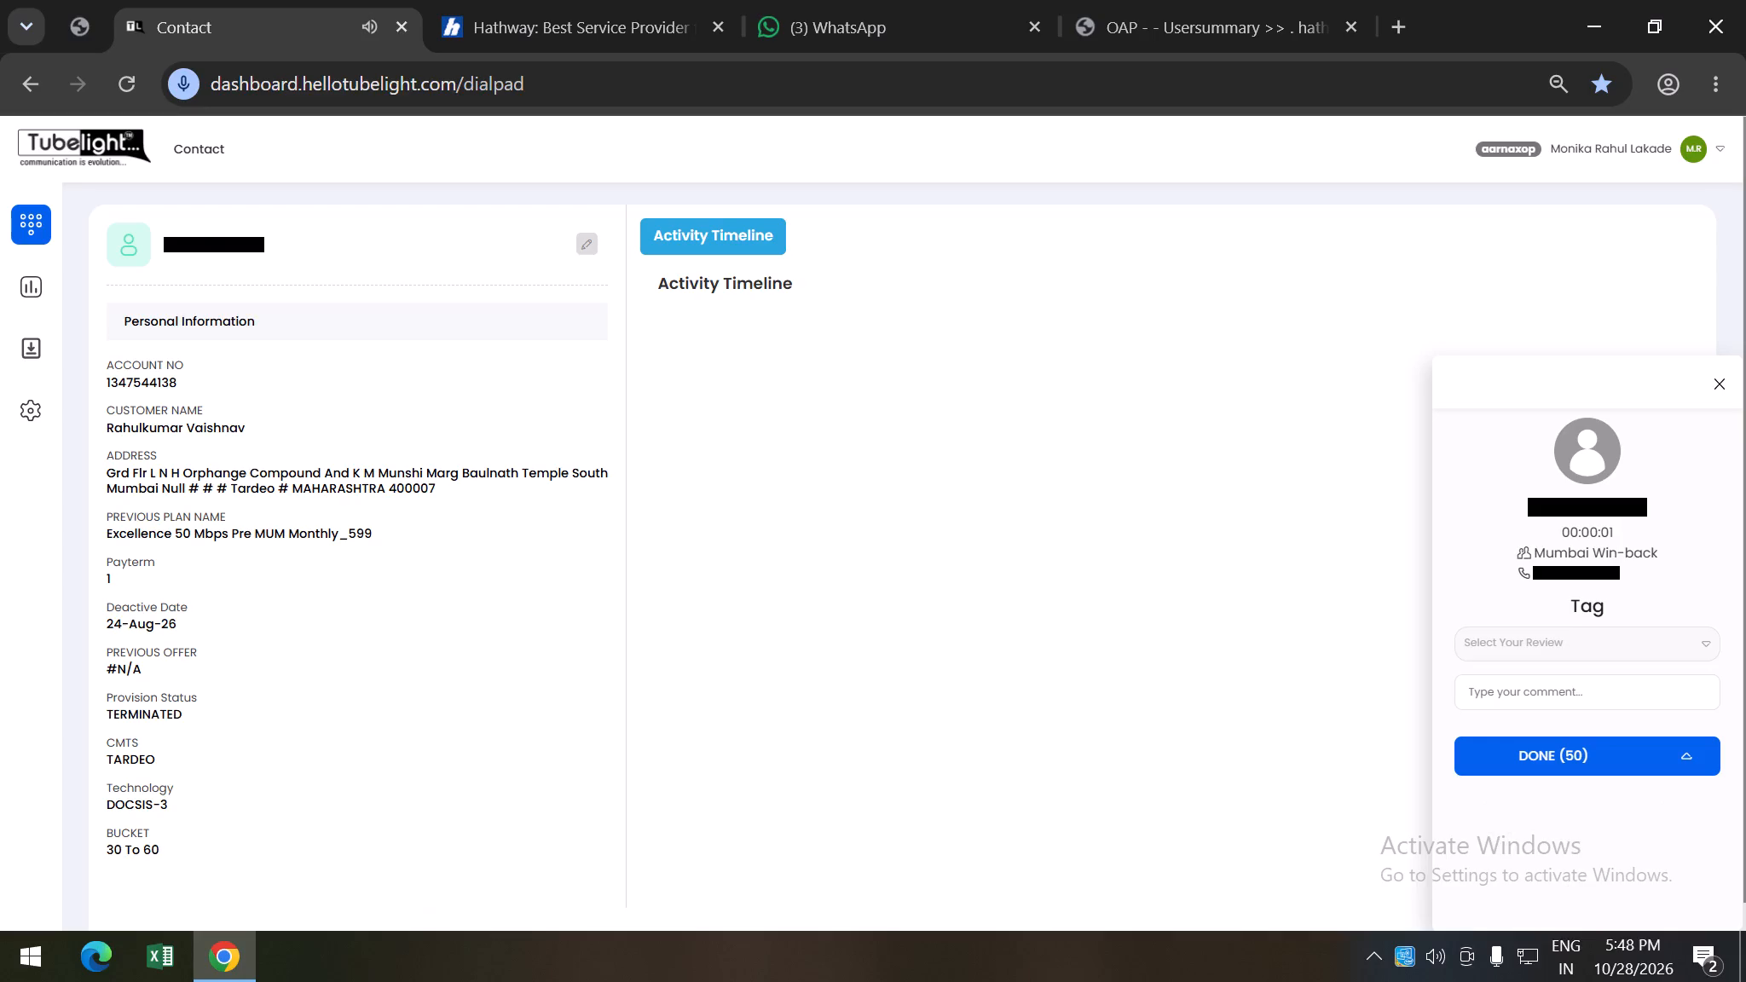
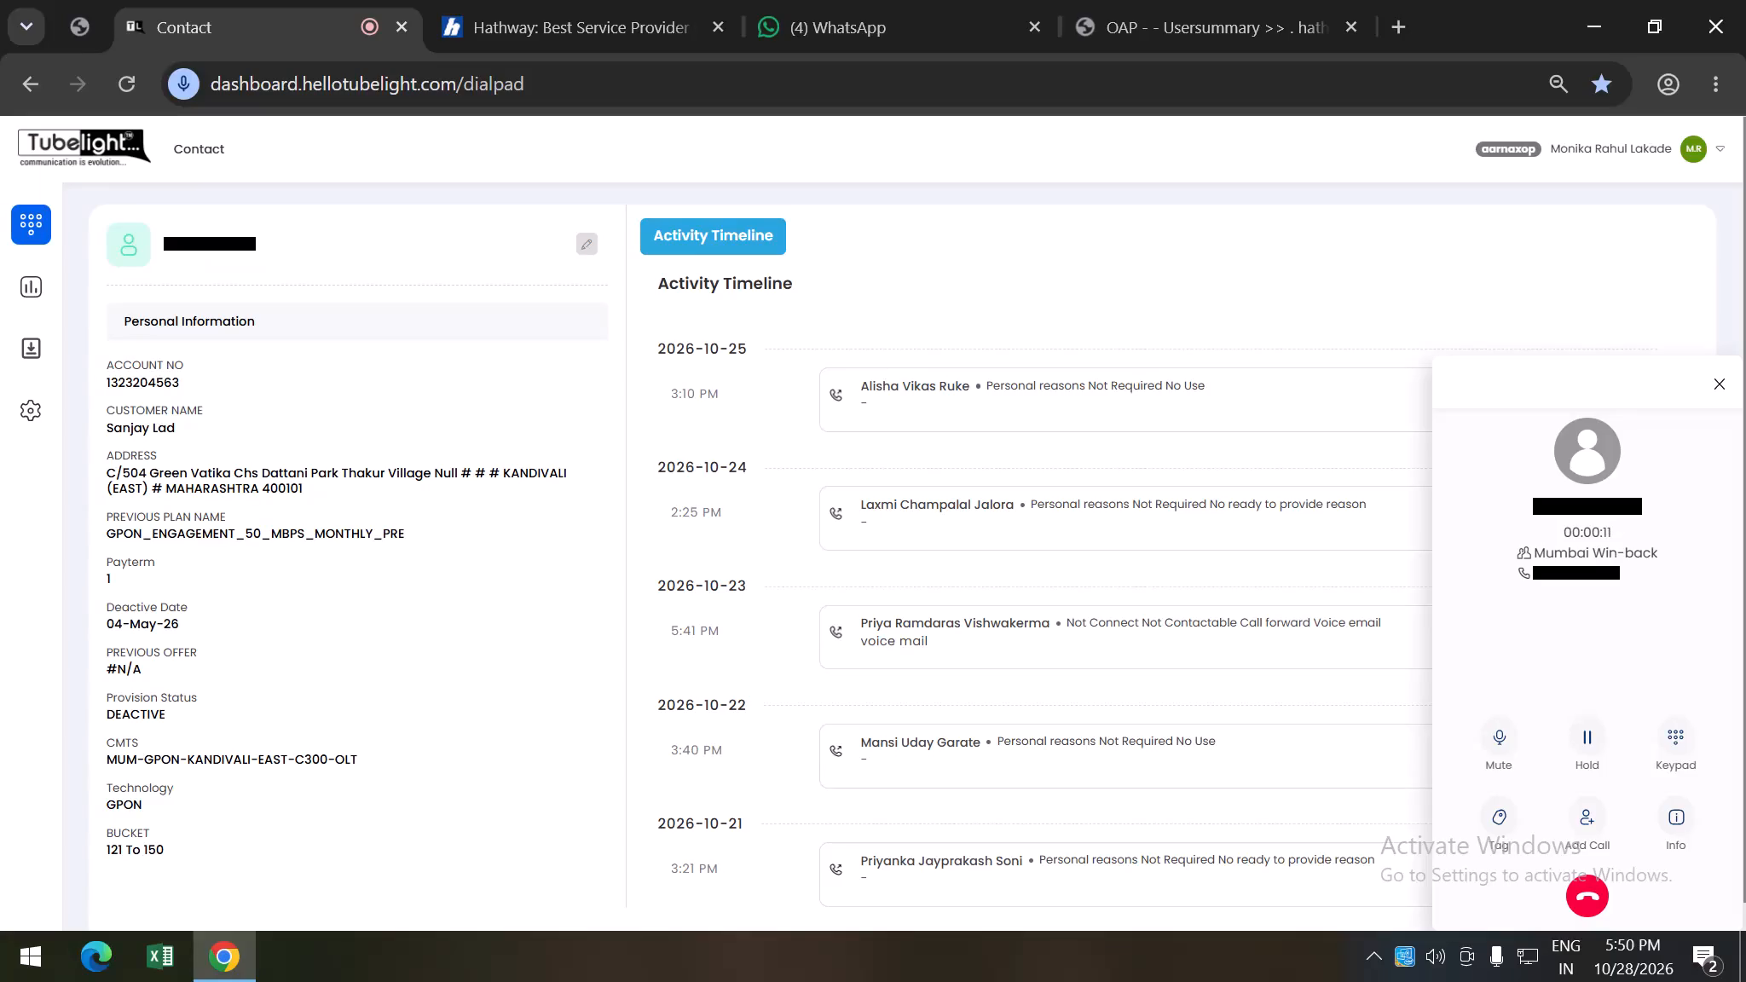
End the active Mumbai Win-back call to the deactivated Kandivali East customer.
{"action": "left_click", "coordinate": [1581, 887]}
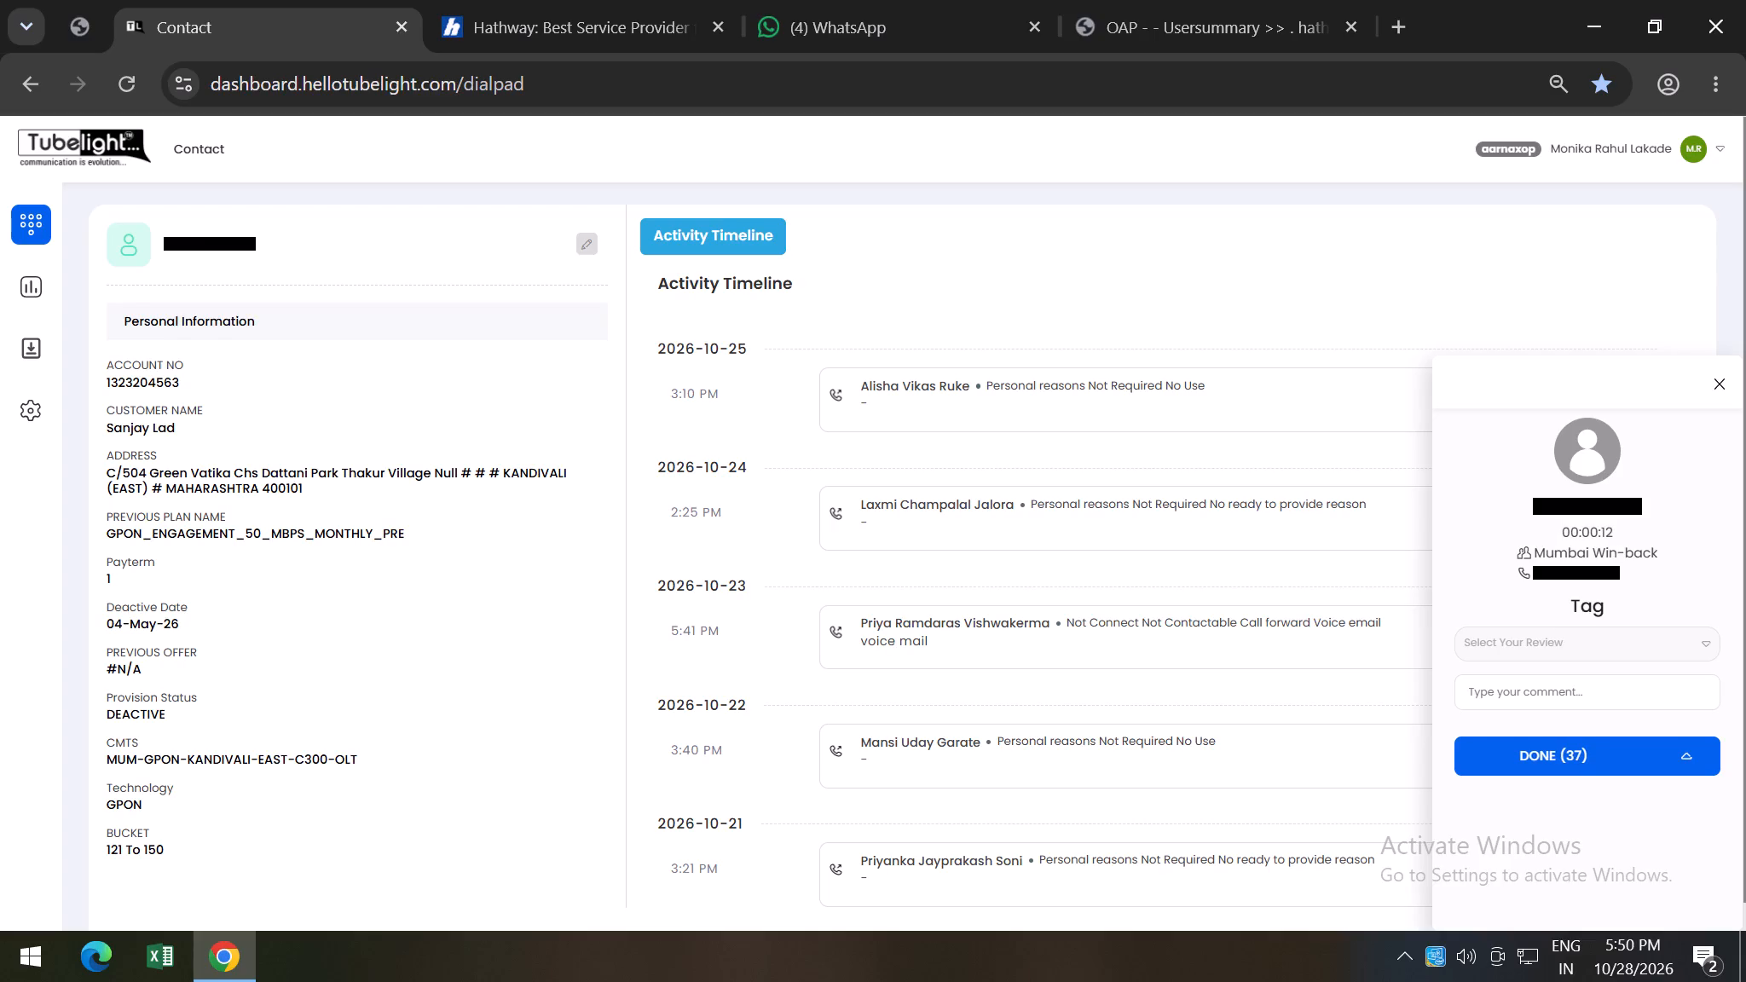
Tag the ended Mumbai Win-back call with Personal reasons and its further sub-reasons, and submit it.
{"action": "left_click", "coordinate": [1490, 643]}
{"action": "scroll", "coordinate": [1523, 729], "scroll_direction": "down", "scroll_amount": 1}
{"action": "left_click", "coordinate": [1523, 729]}
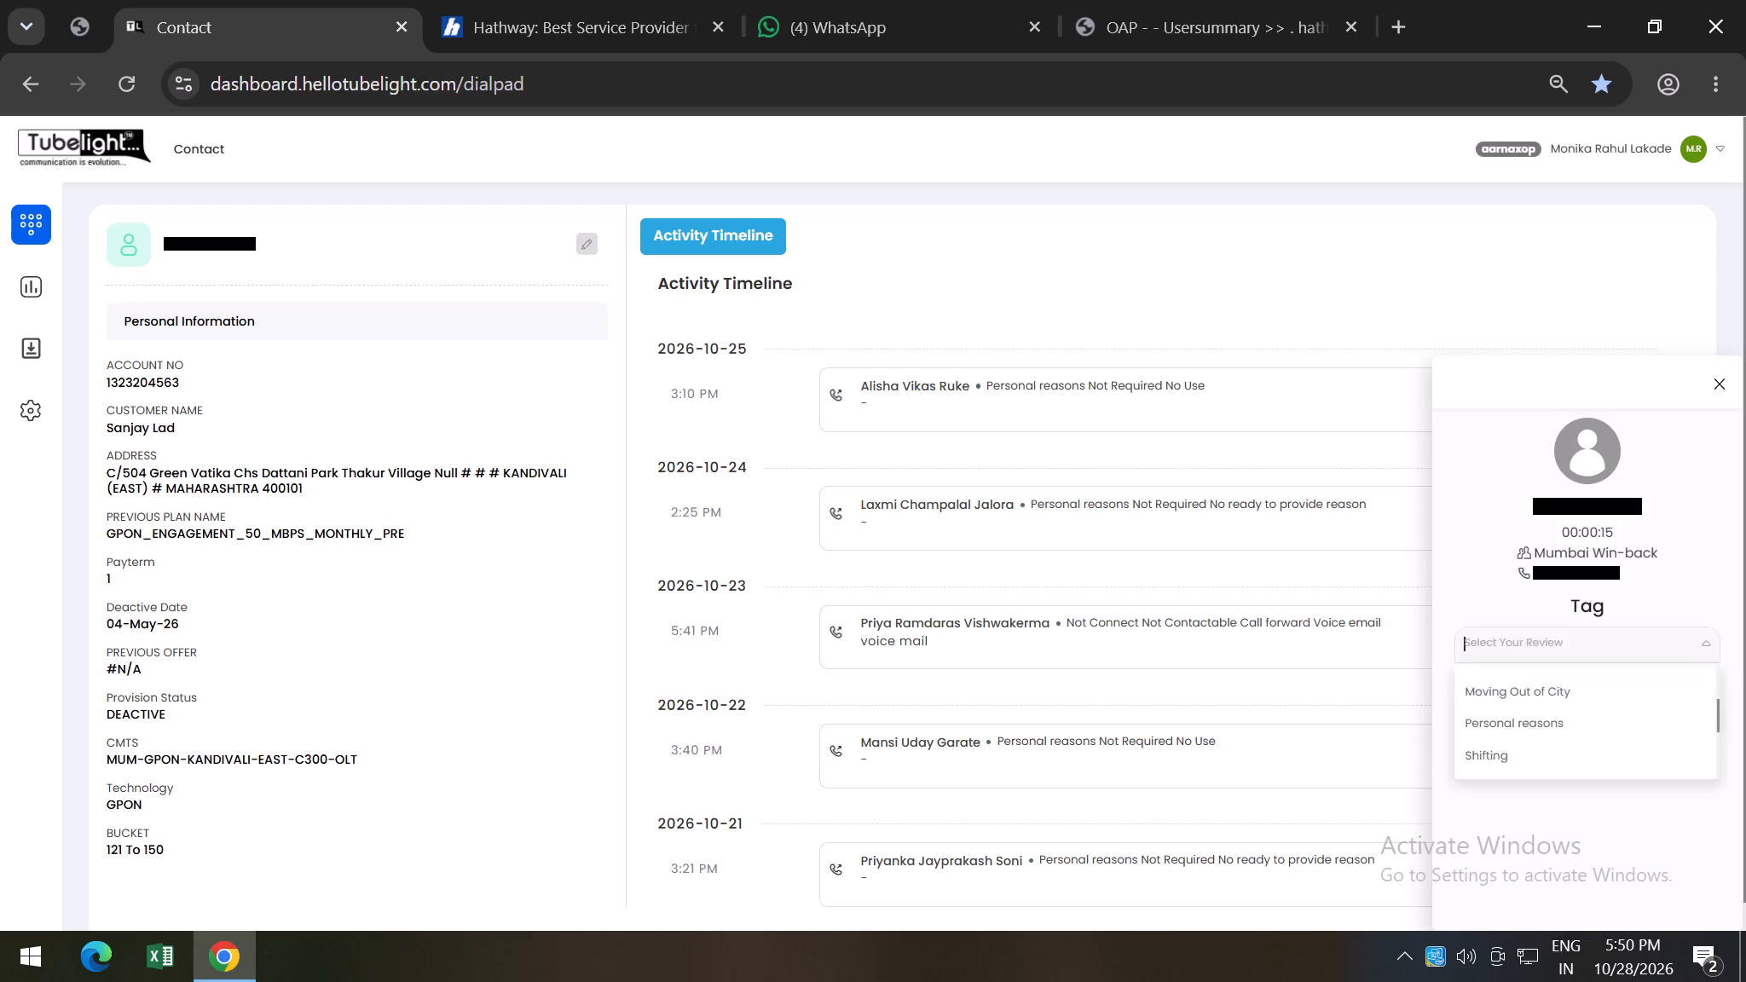
{"action": "left_click_drag", "start_coordinate": [1593, 644], "coordinate": [1591, 664]}
{"action": "left_click", "coordinate": [1547, 743]}
{"action": "left_click_drag", "start_coordinate": [1574, 668], "coordinate": [1571, 707]}
{"action": "left_click", "coordinate": [1561, 738]}
{"action": "left_click", "coordinate": [1550, 803]}
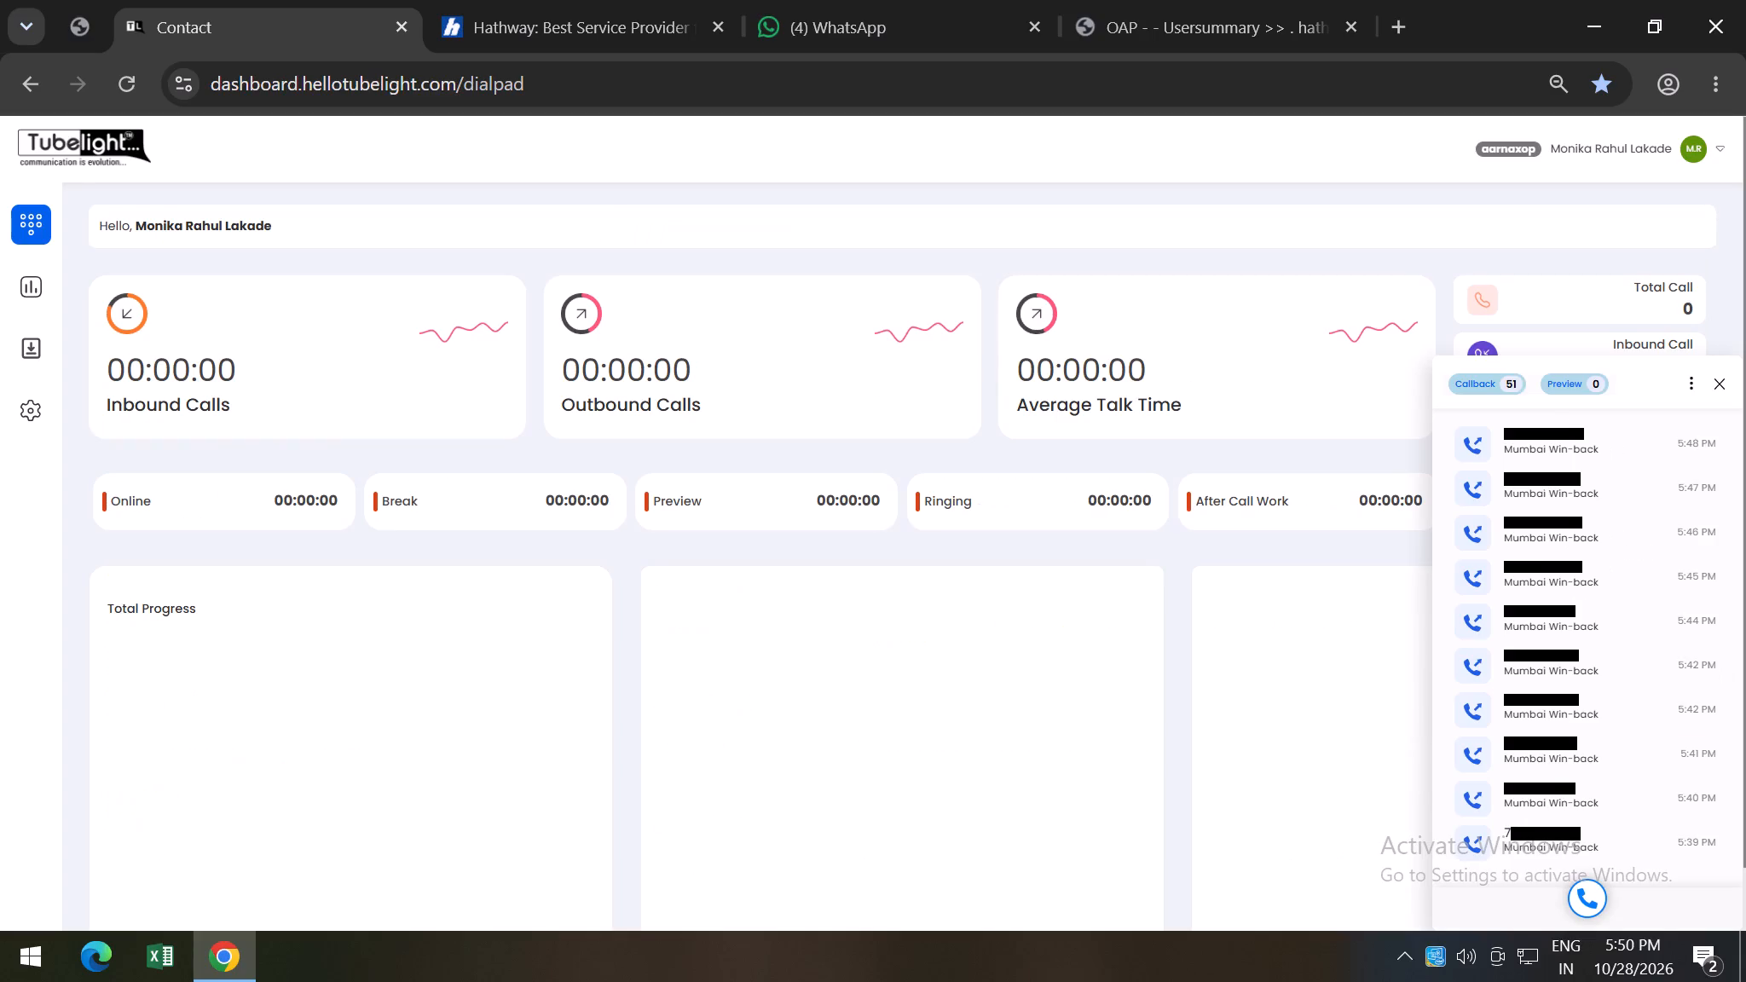
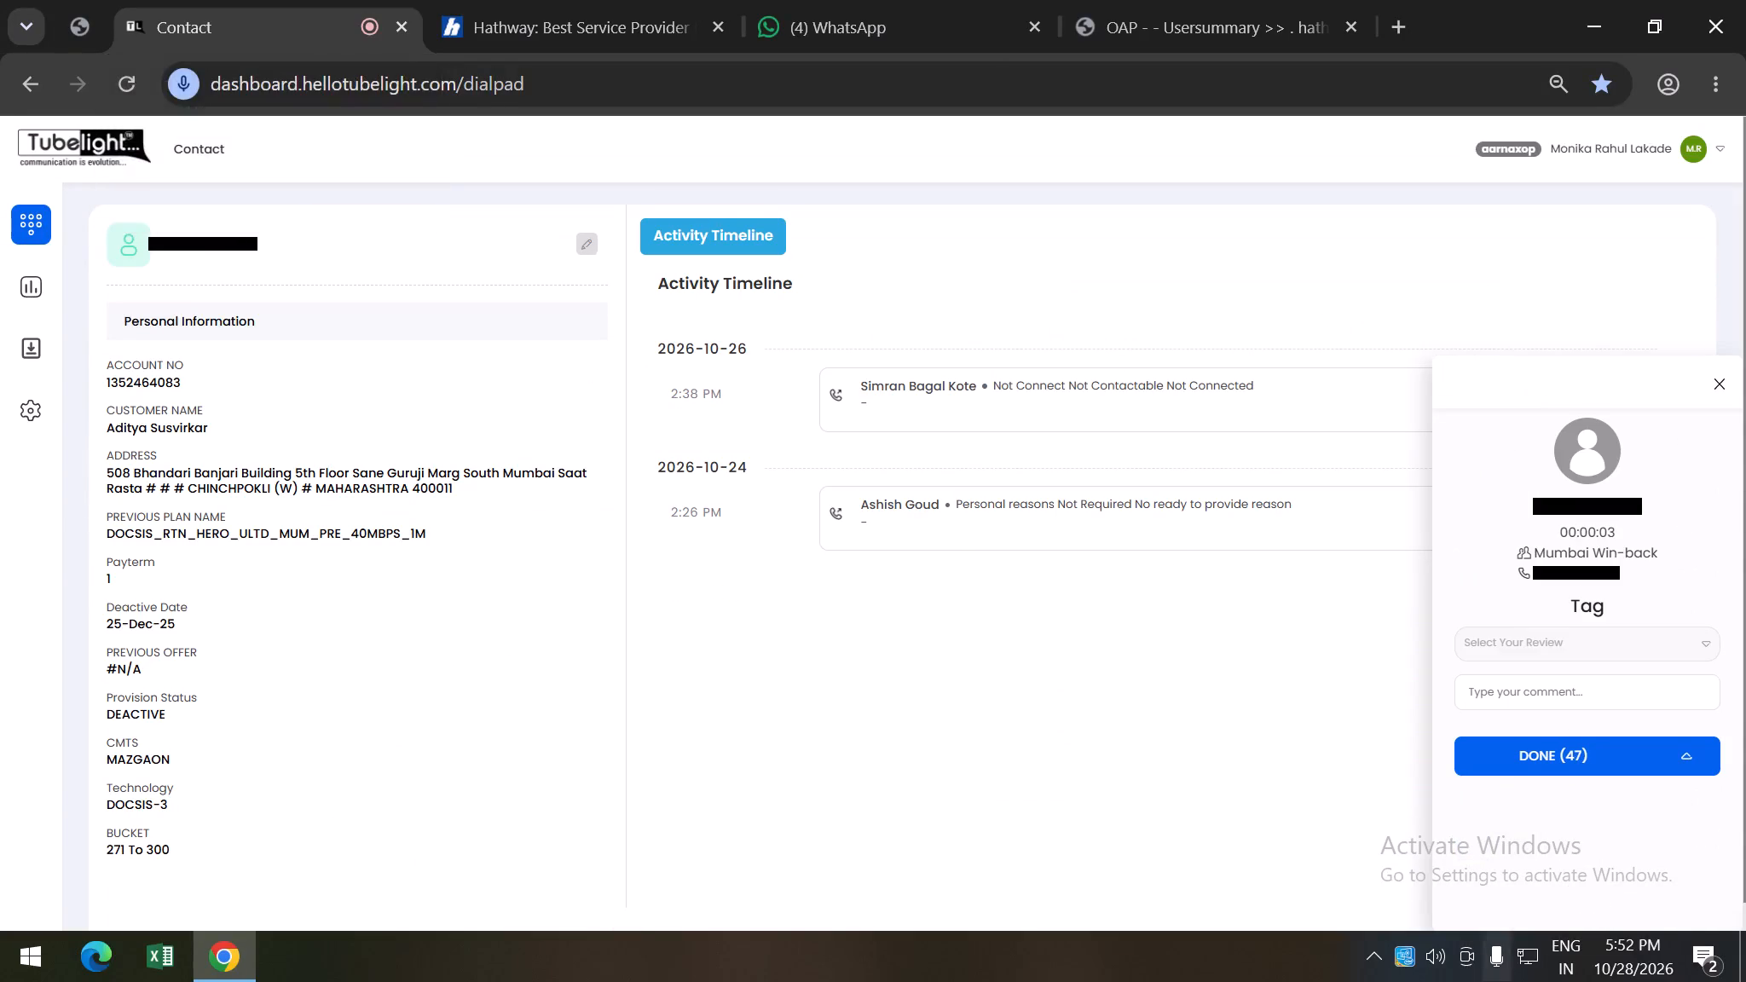
Tag the Mumbai Win-back call with Personal reasons, Not Required and No ready to provide reason, submit it, and reload the dialpad.
{"action": "left_click", "coordinate": [1539, 652]}
{"action": "scroll", "coordinate": [1515, 719], "scroll_direction": "down", "scroll_amount": 1}
{"action": "left_click", "coordinate": [1516, 737]}
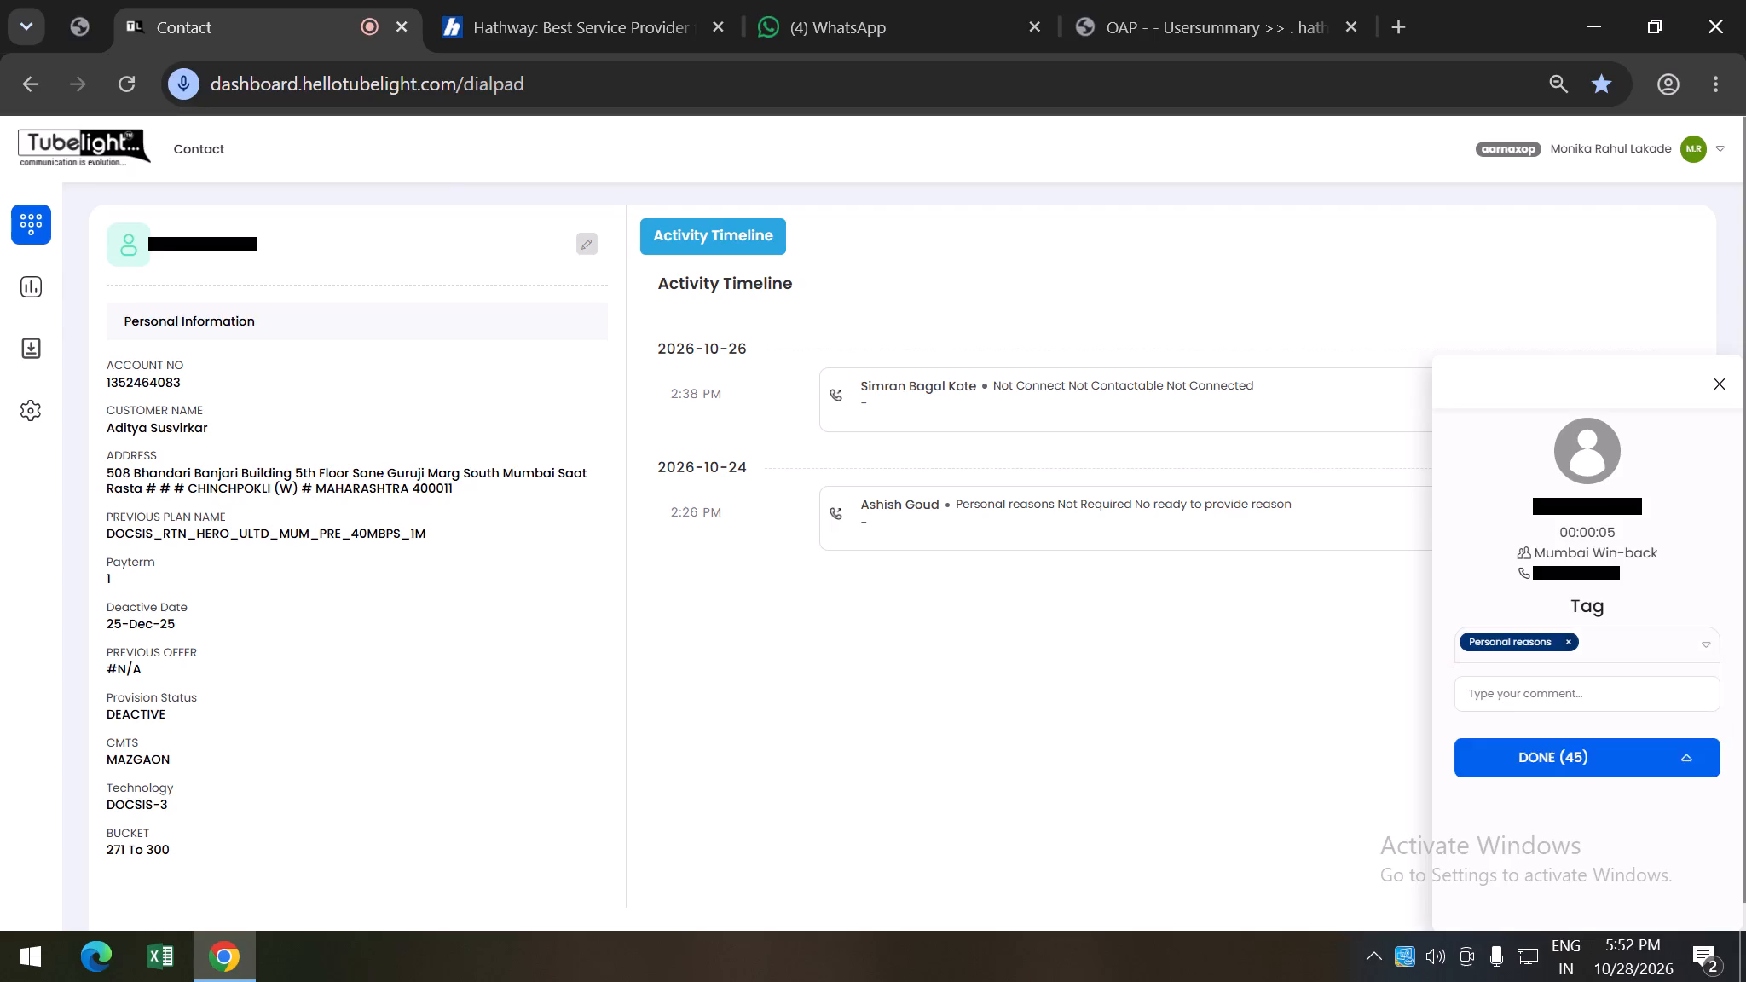
{"action": "left_click", "coordinate": [1615, 647]}
{"action": "left_click", "coordinate": [1566, 748]}
{"action": "left_click_drag", "start_coordinate": [1604, 676], "coordinate": [1604, 684]}
{"action": "left_click", "coordinate": [1575, 745]}
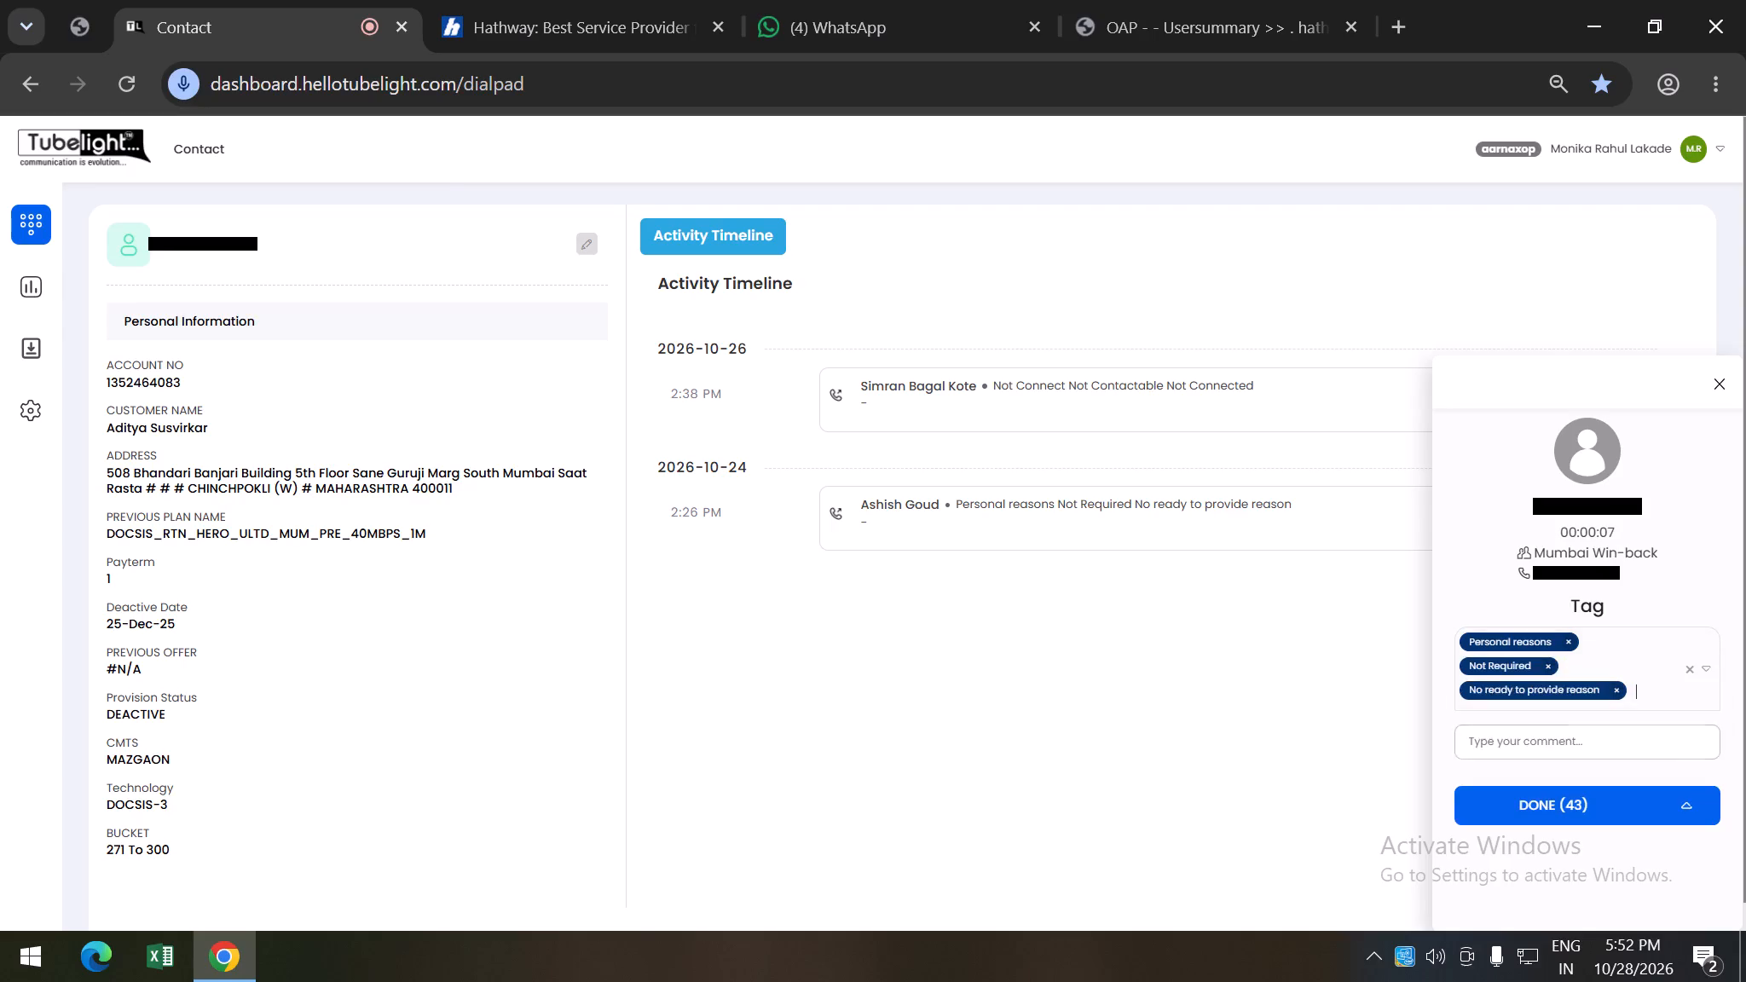
{"action": "left_click", "coordinate": [1556, 799]}
{"action": "key", "text": "F5"}
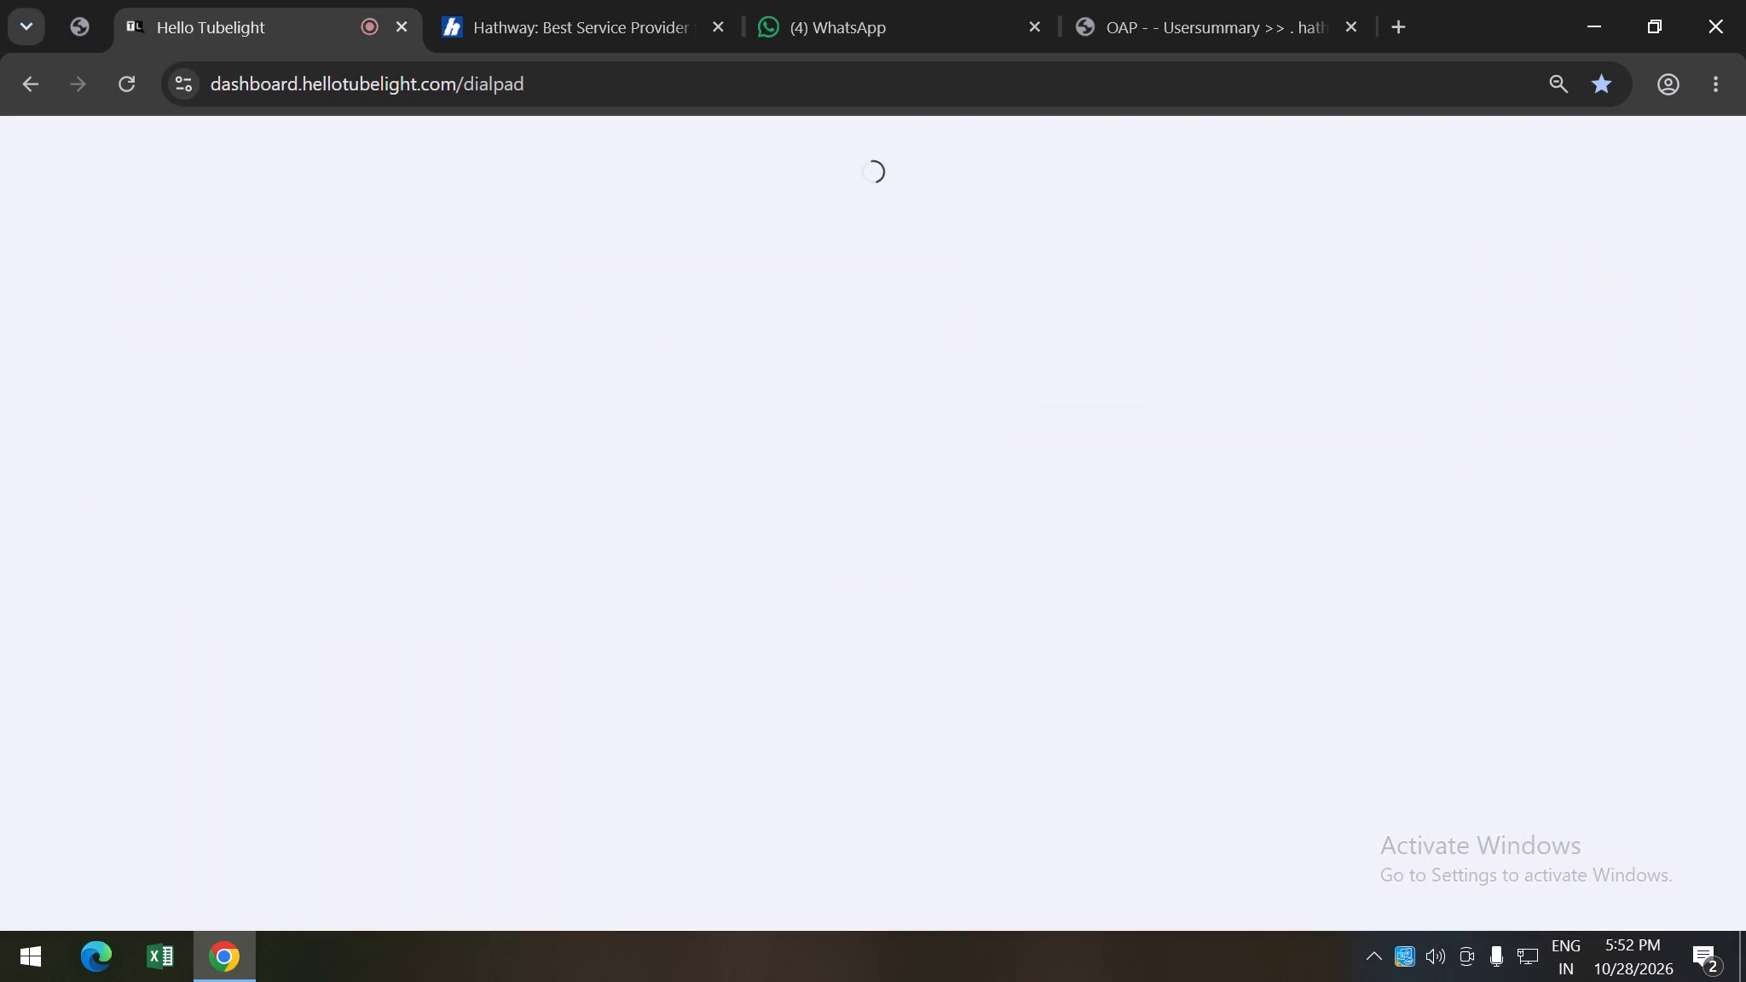
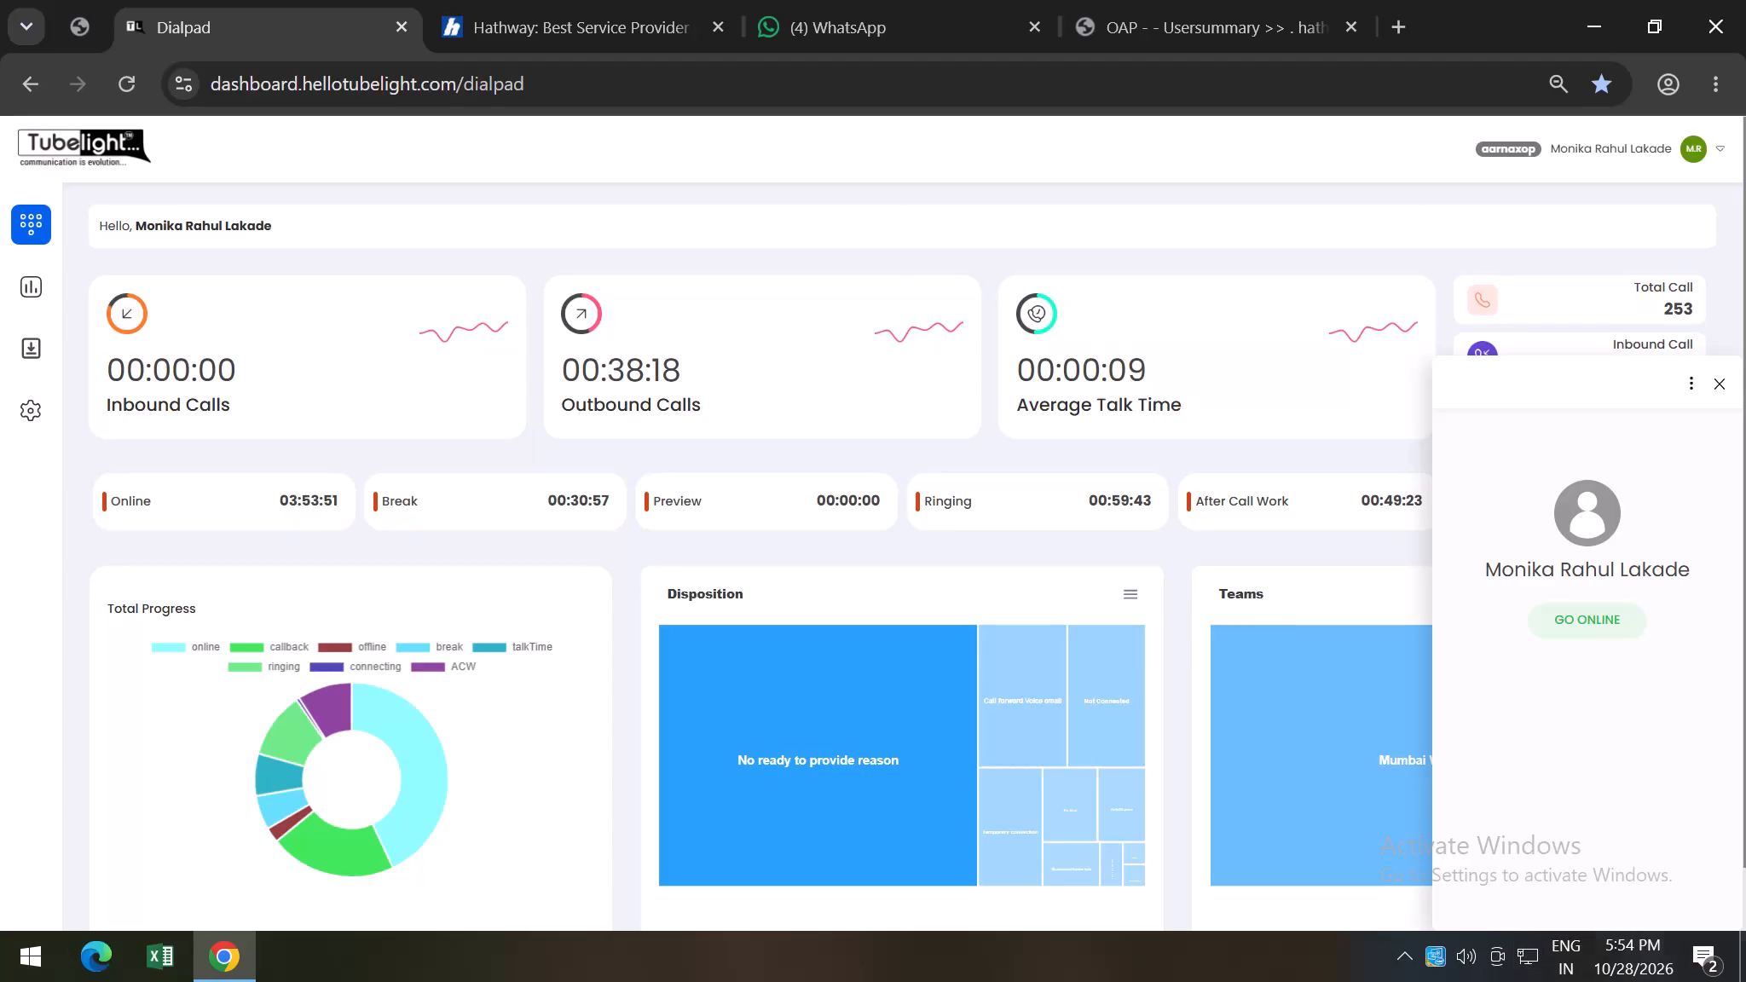
Set the agent status to online in the dialpad to resume taking calls.
{"action": "left_click", "coordinate": [1593, 614]}
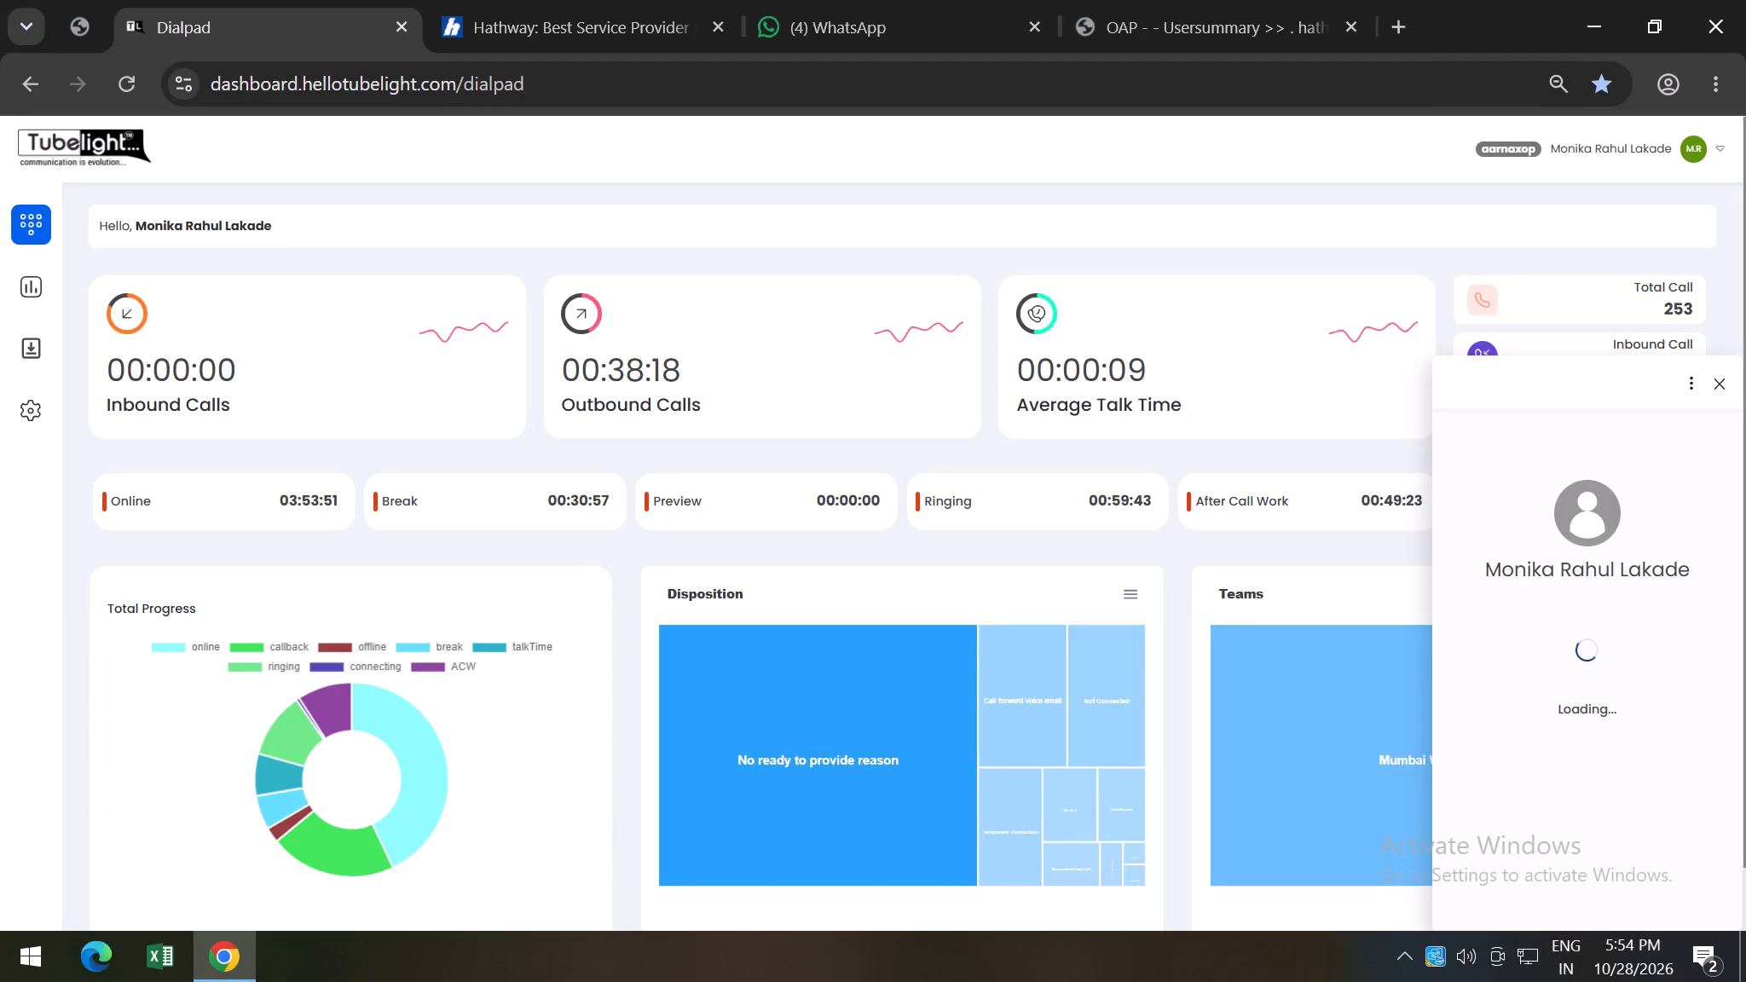
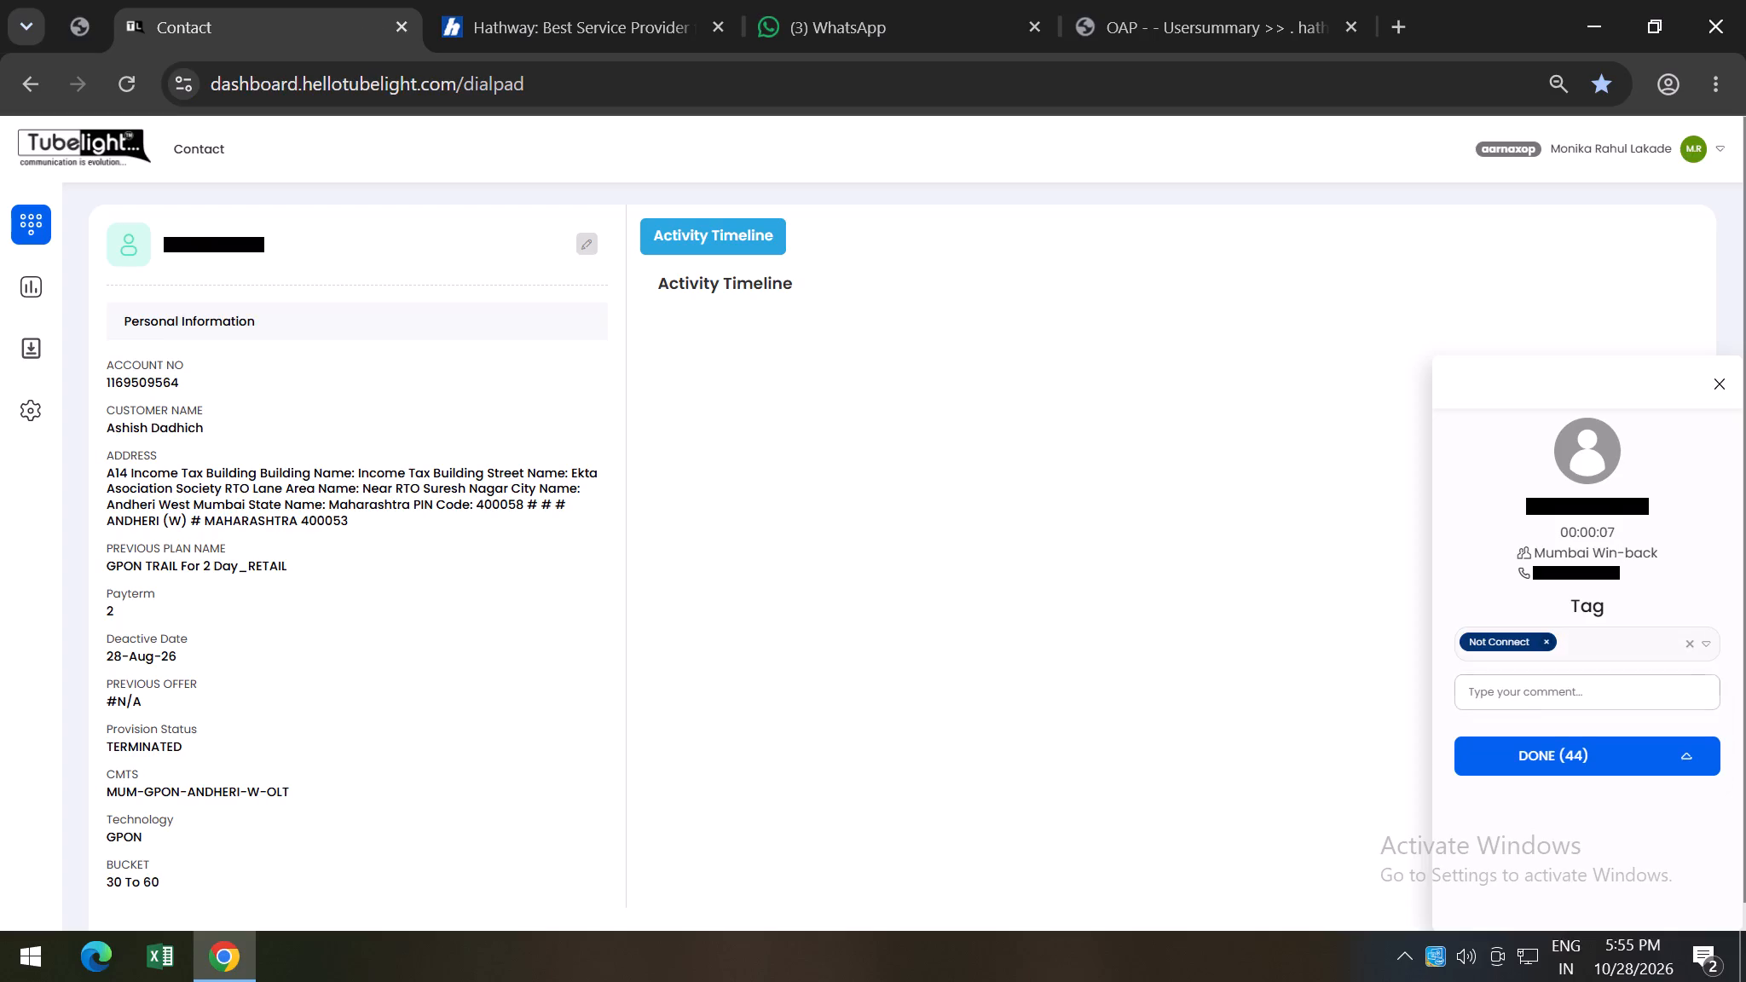
Add Not Contactable and a specific non-contact reason to the Not Connect tag on the Mumbai Win-back call, and submit it.
{"action": "left_click", "coordinate": [1588, 645]}
{"action": "left_click", "coordinate": [1546, 716]}
{"action": "left_click", "coordinate": [1585, 673]}
{"action": "scroll", "coordinate": [1529, 765], "scroll_direction": "down", "scroll_amount": 2}
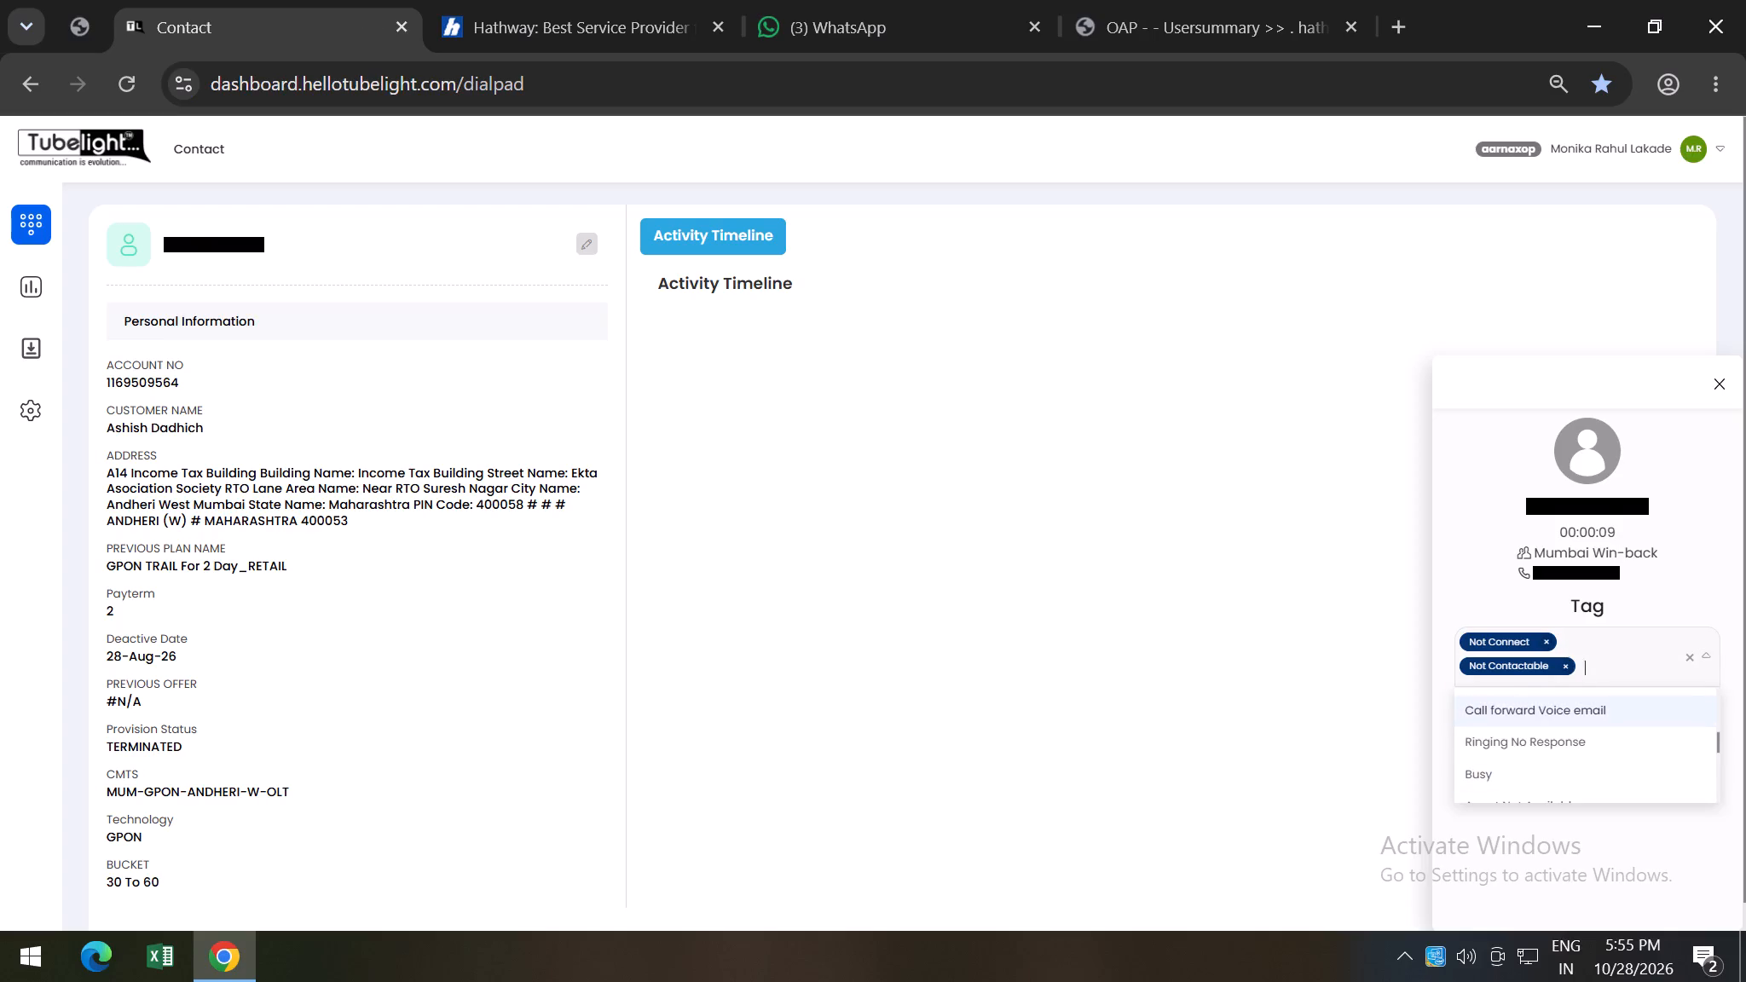
{"action": "left_click", "coordinate": [1572, 696]}
{"action": "left_click", "coordinate": [1581, 797]}
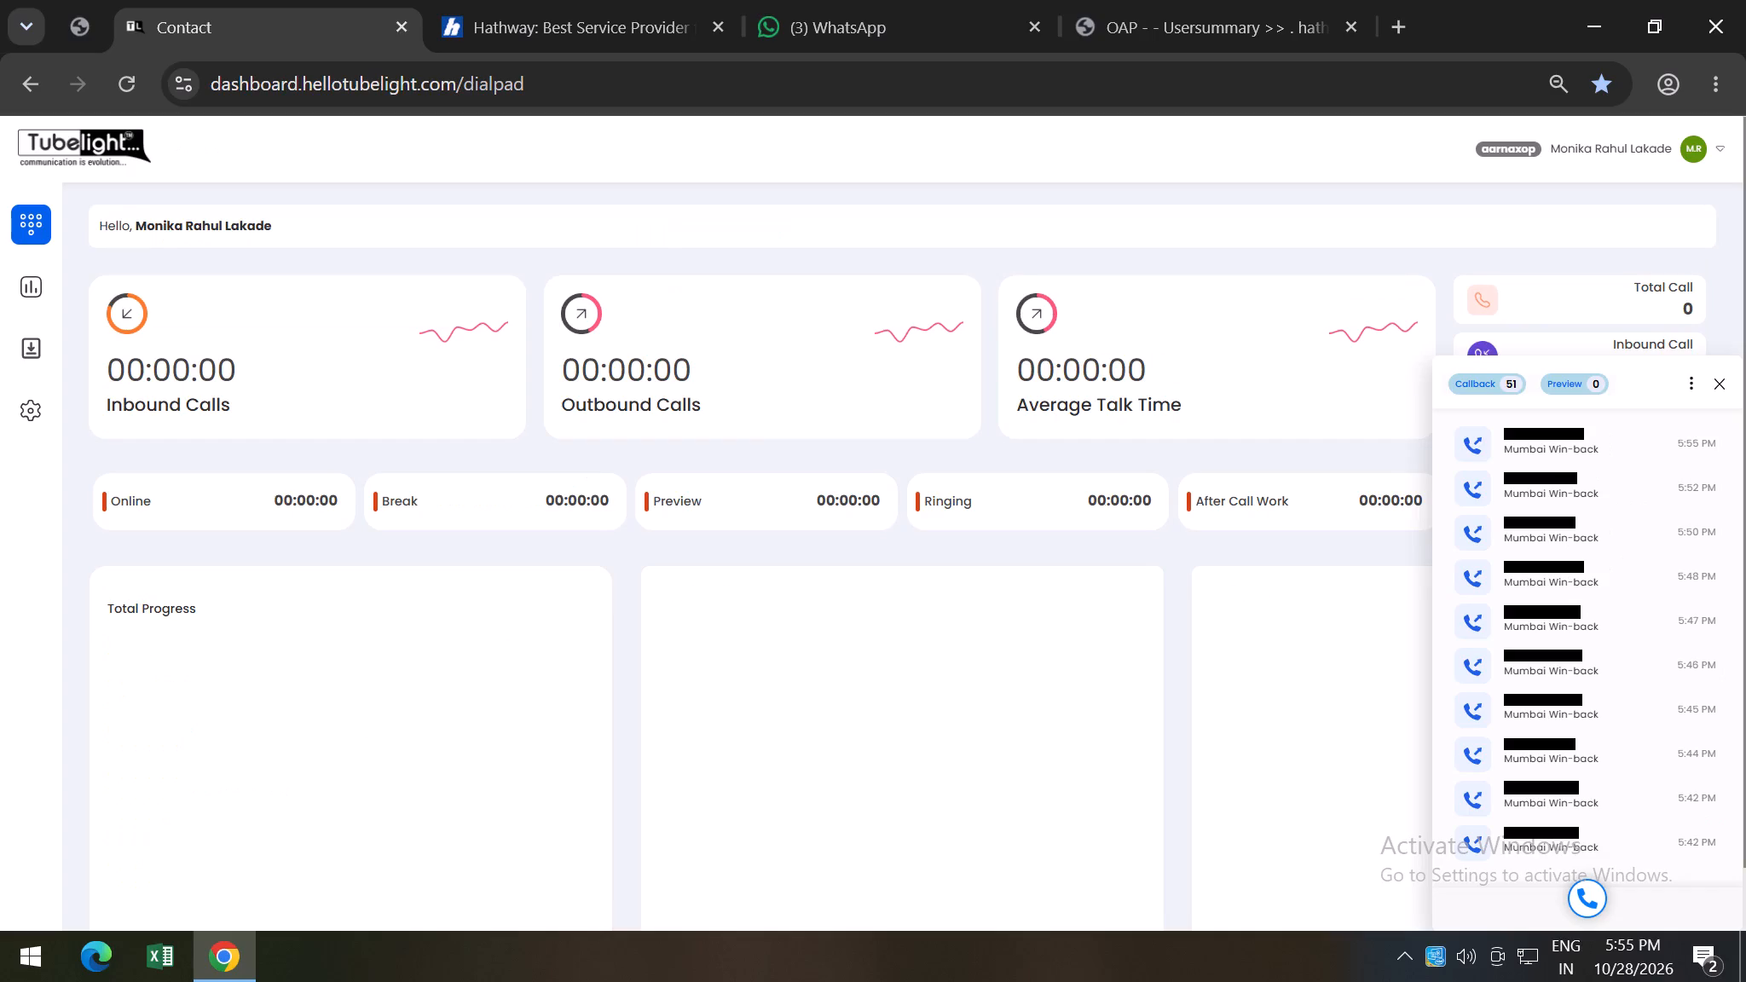
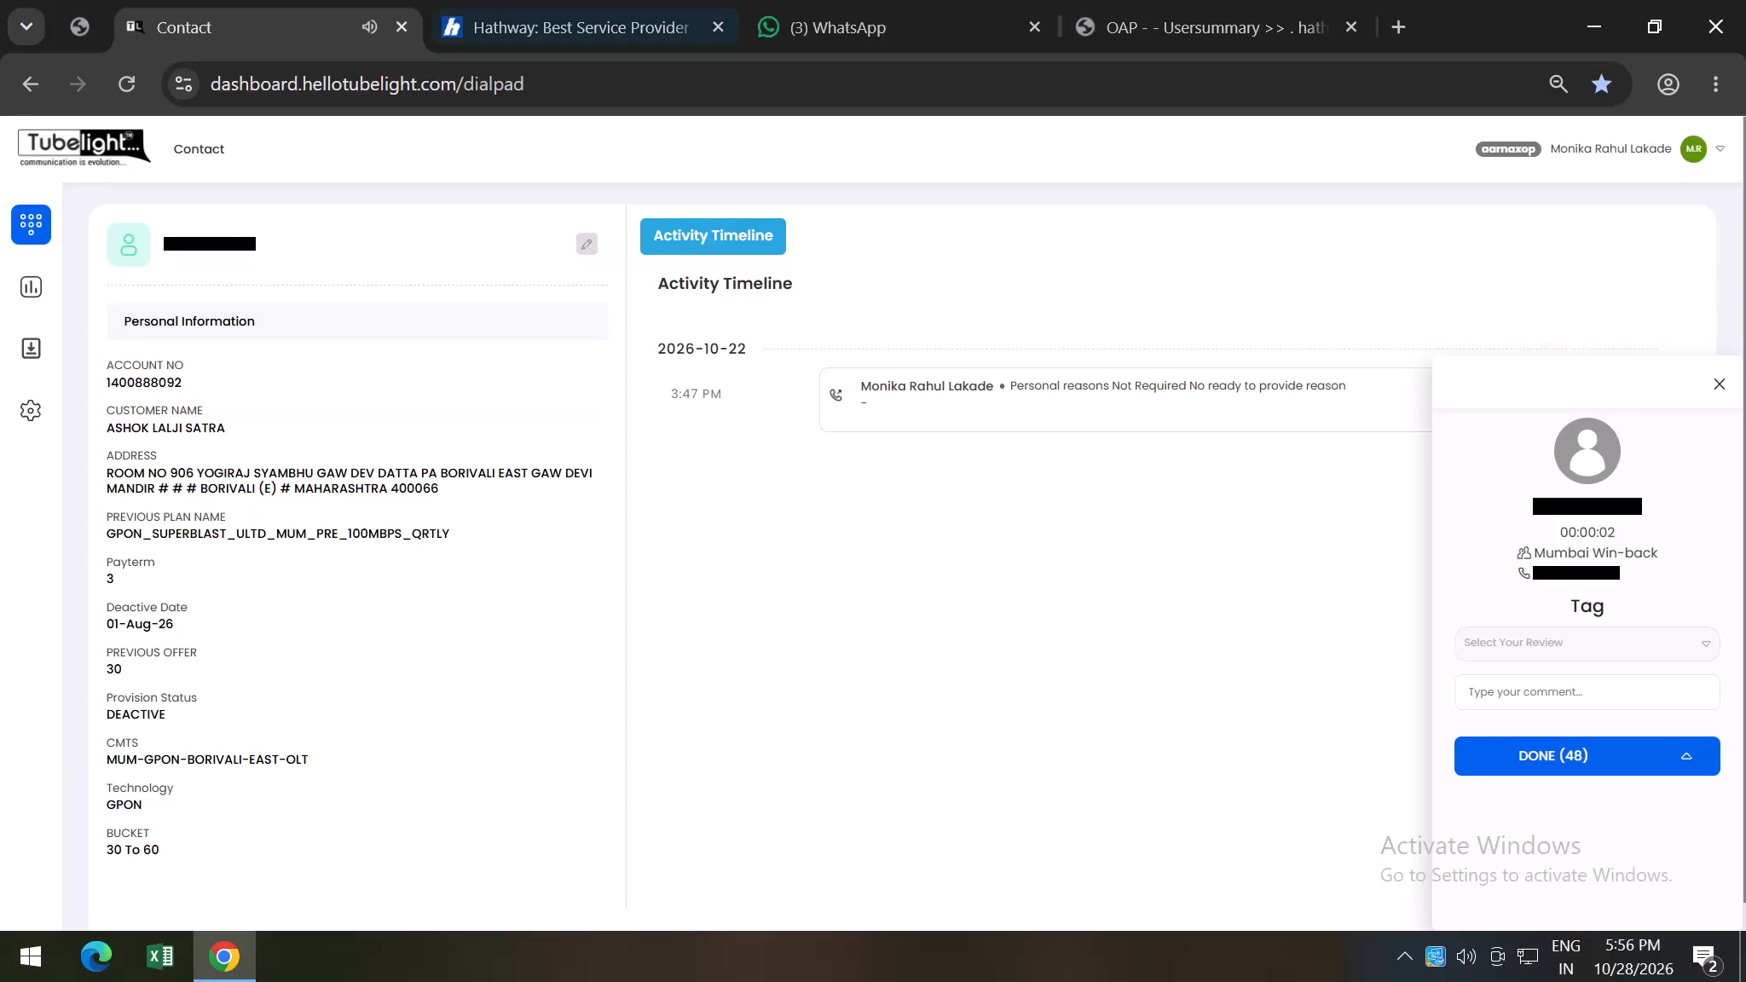
Tag the ended Mumbai Win-back call to the deactivated Borivali East customer with Personal reasons and bring up its sub-reasons.
{"action": "left_click", "coordinate": [1630, 636]}
{"action": "scroll", "coordinate": [1552, 771], "scroll_direction": "down", "scroll_amount": 2}
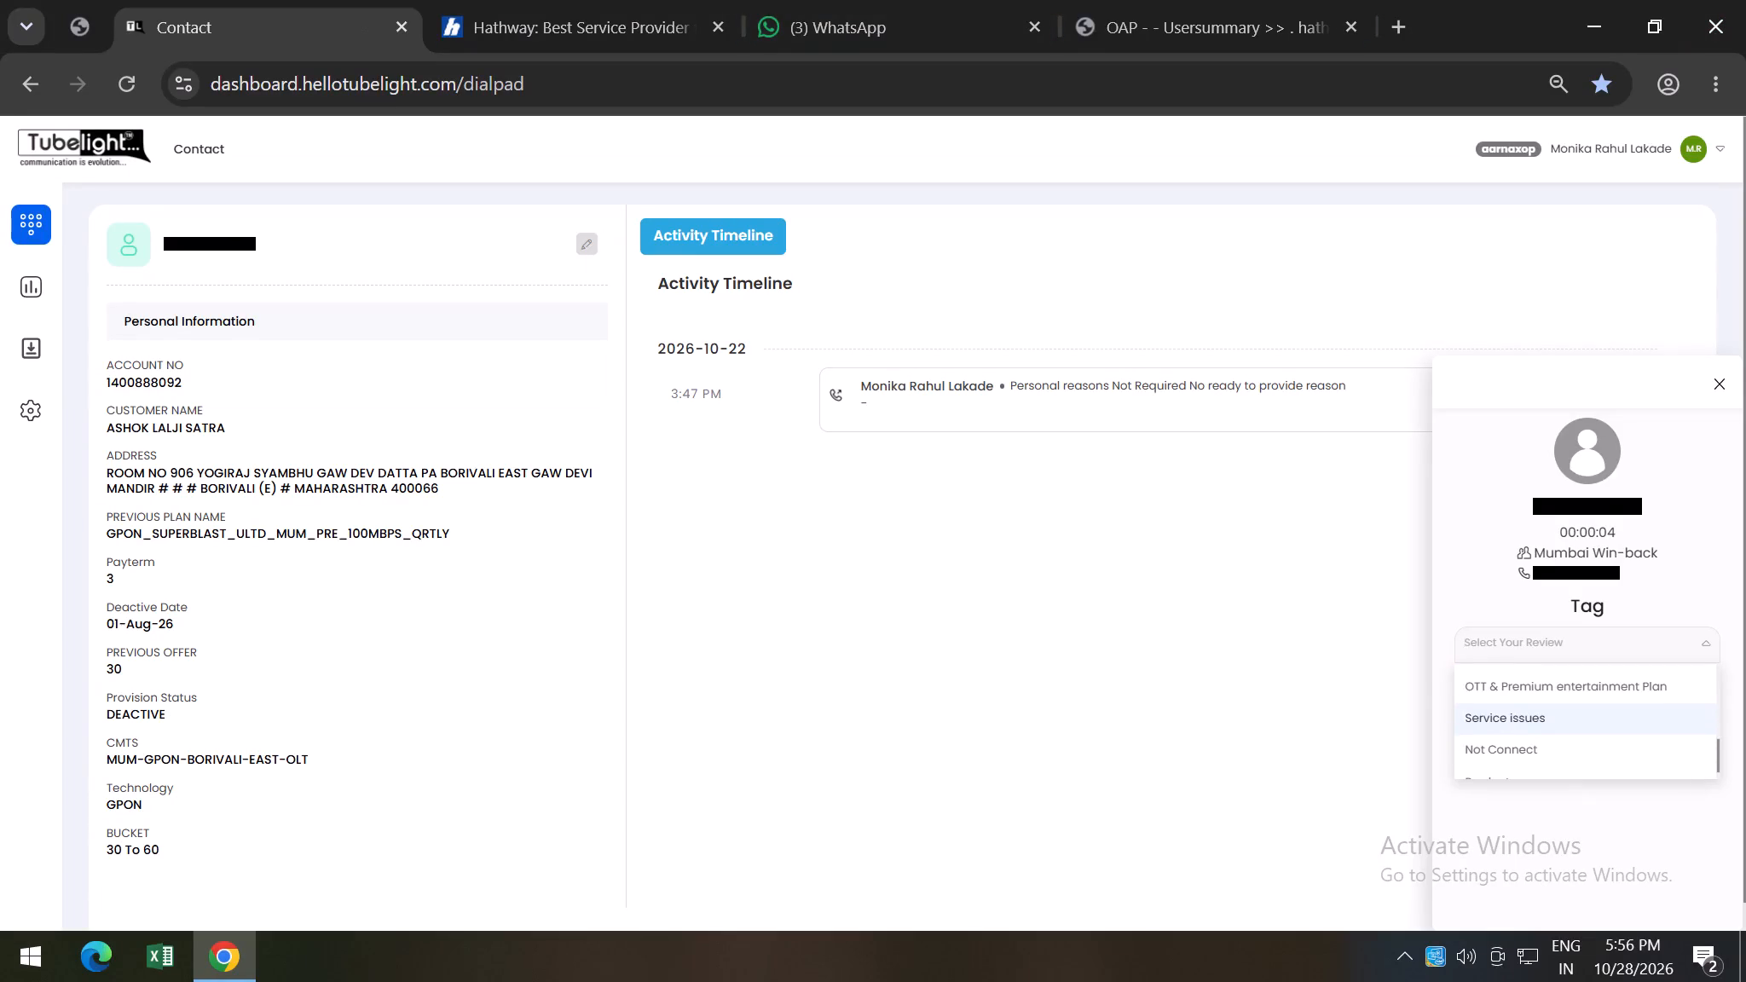
{"action": "scroll", "coordinate": [1555, 715], "scroll_direction": "up", "scroll_amount": 1}
{"action": "left_click", "coordinate": [1555, 709]}
{"action": "left_click", "coordinate": [1636, 615]}
{"action": "left_click_drag", "start_coordinate": [1613, 653], "coordinate": [1606, 665]}
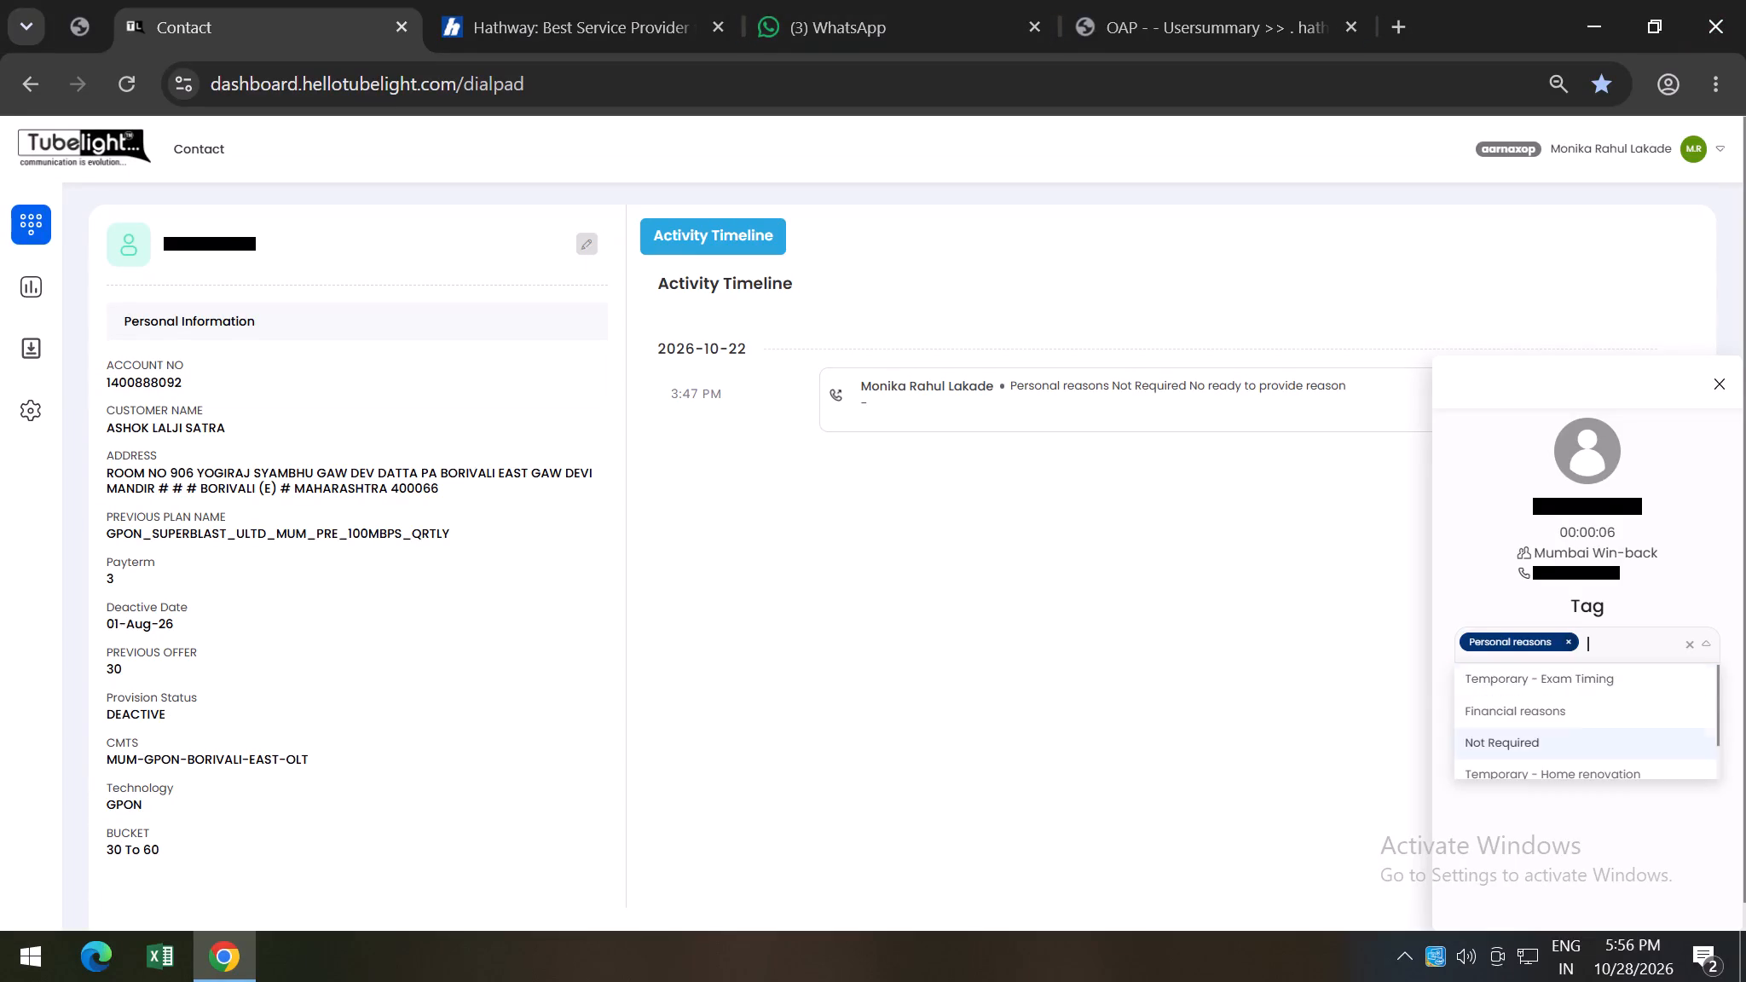
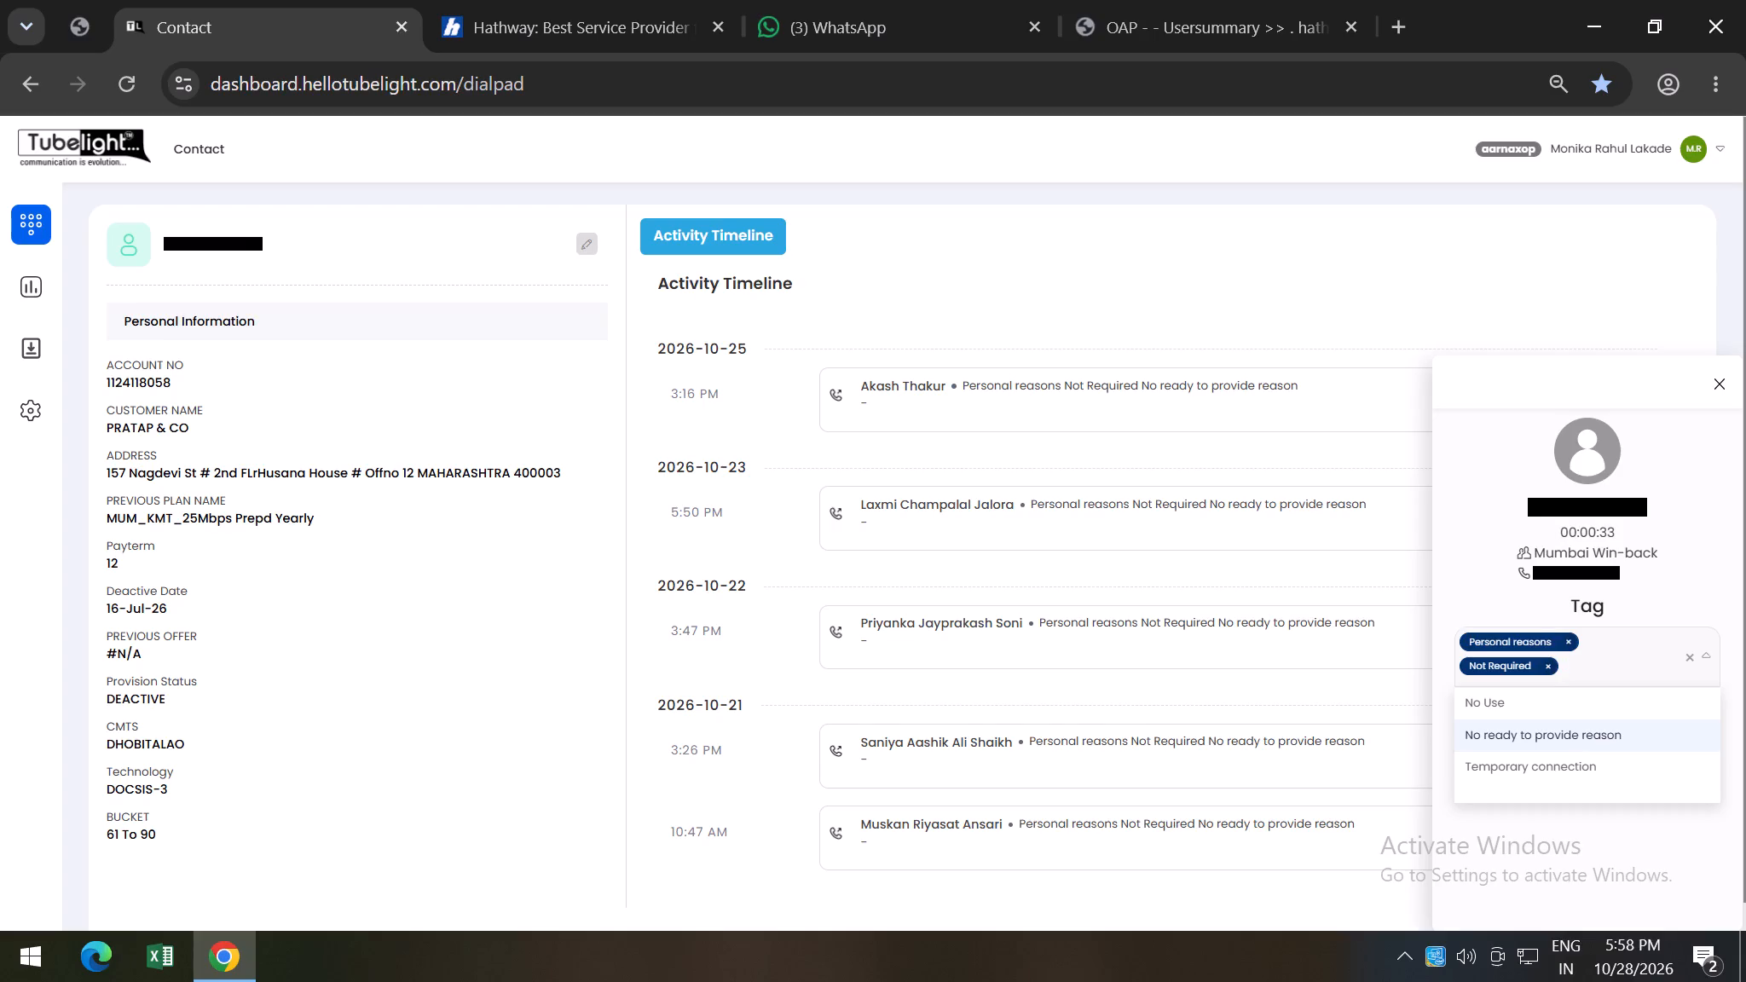
Add No ready to provide reason to the Personal reasons, Not Required tag on the Mumbai Win-back call for PRATAP & CO.
{"action": "left_click", "coordinate": [1558, 723]}
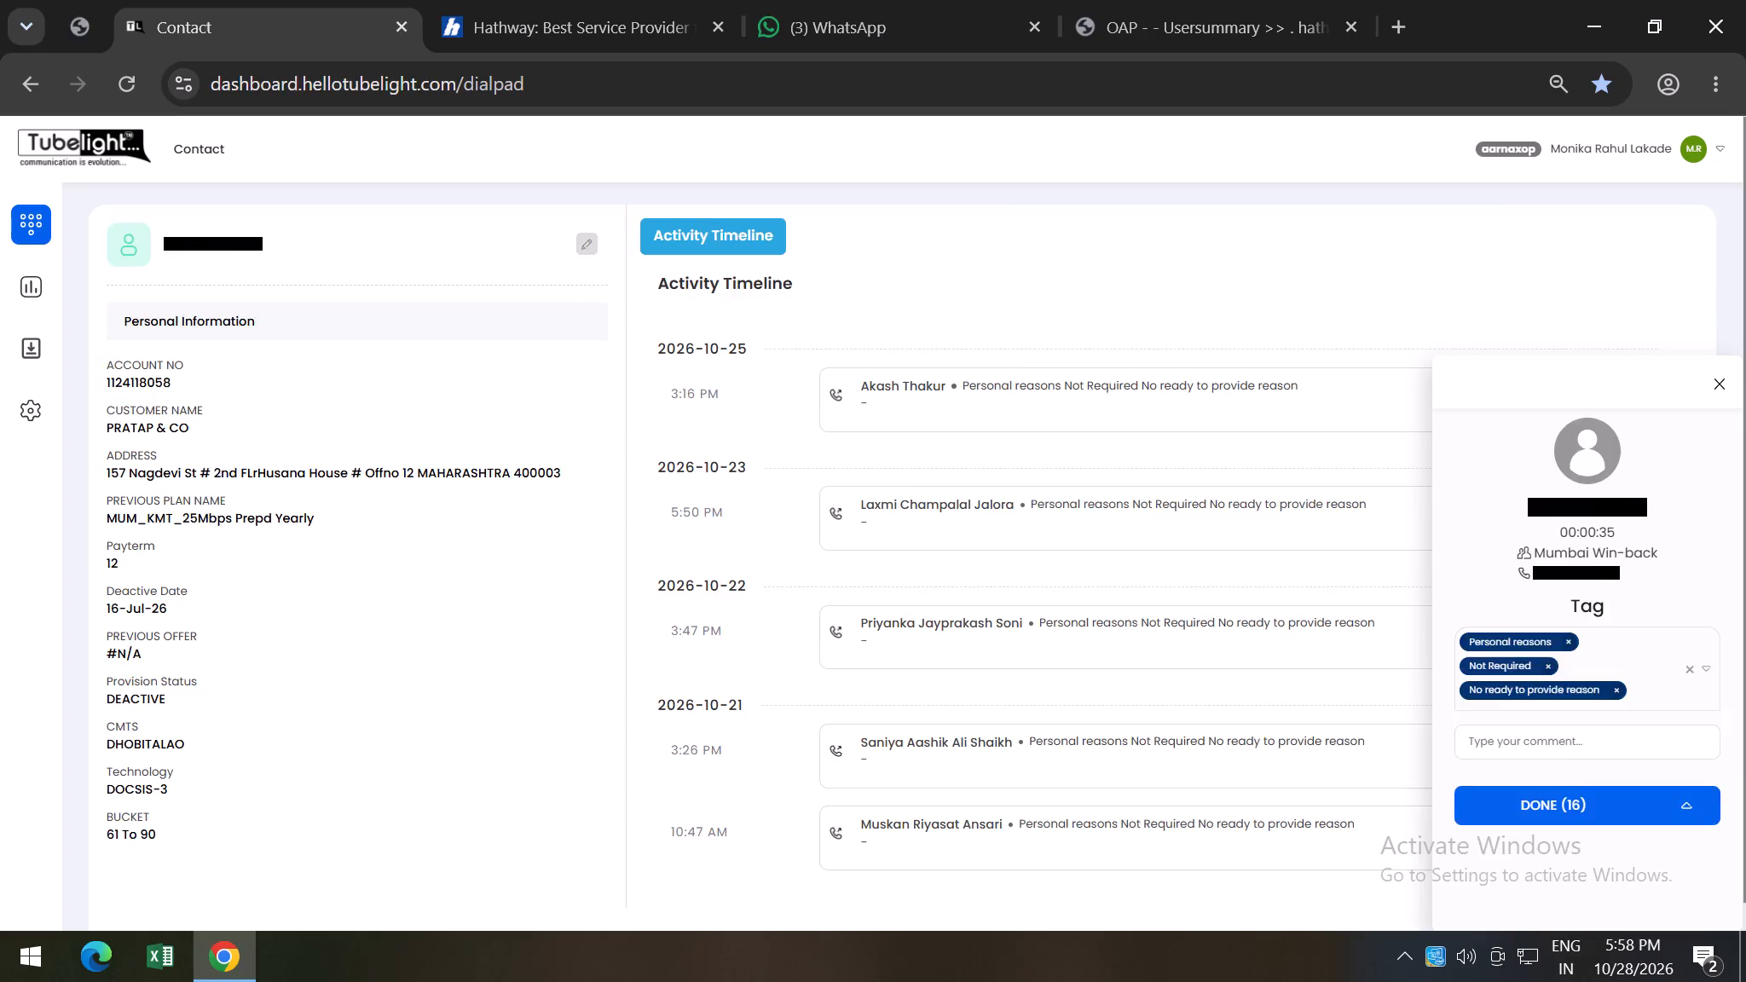
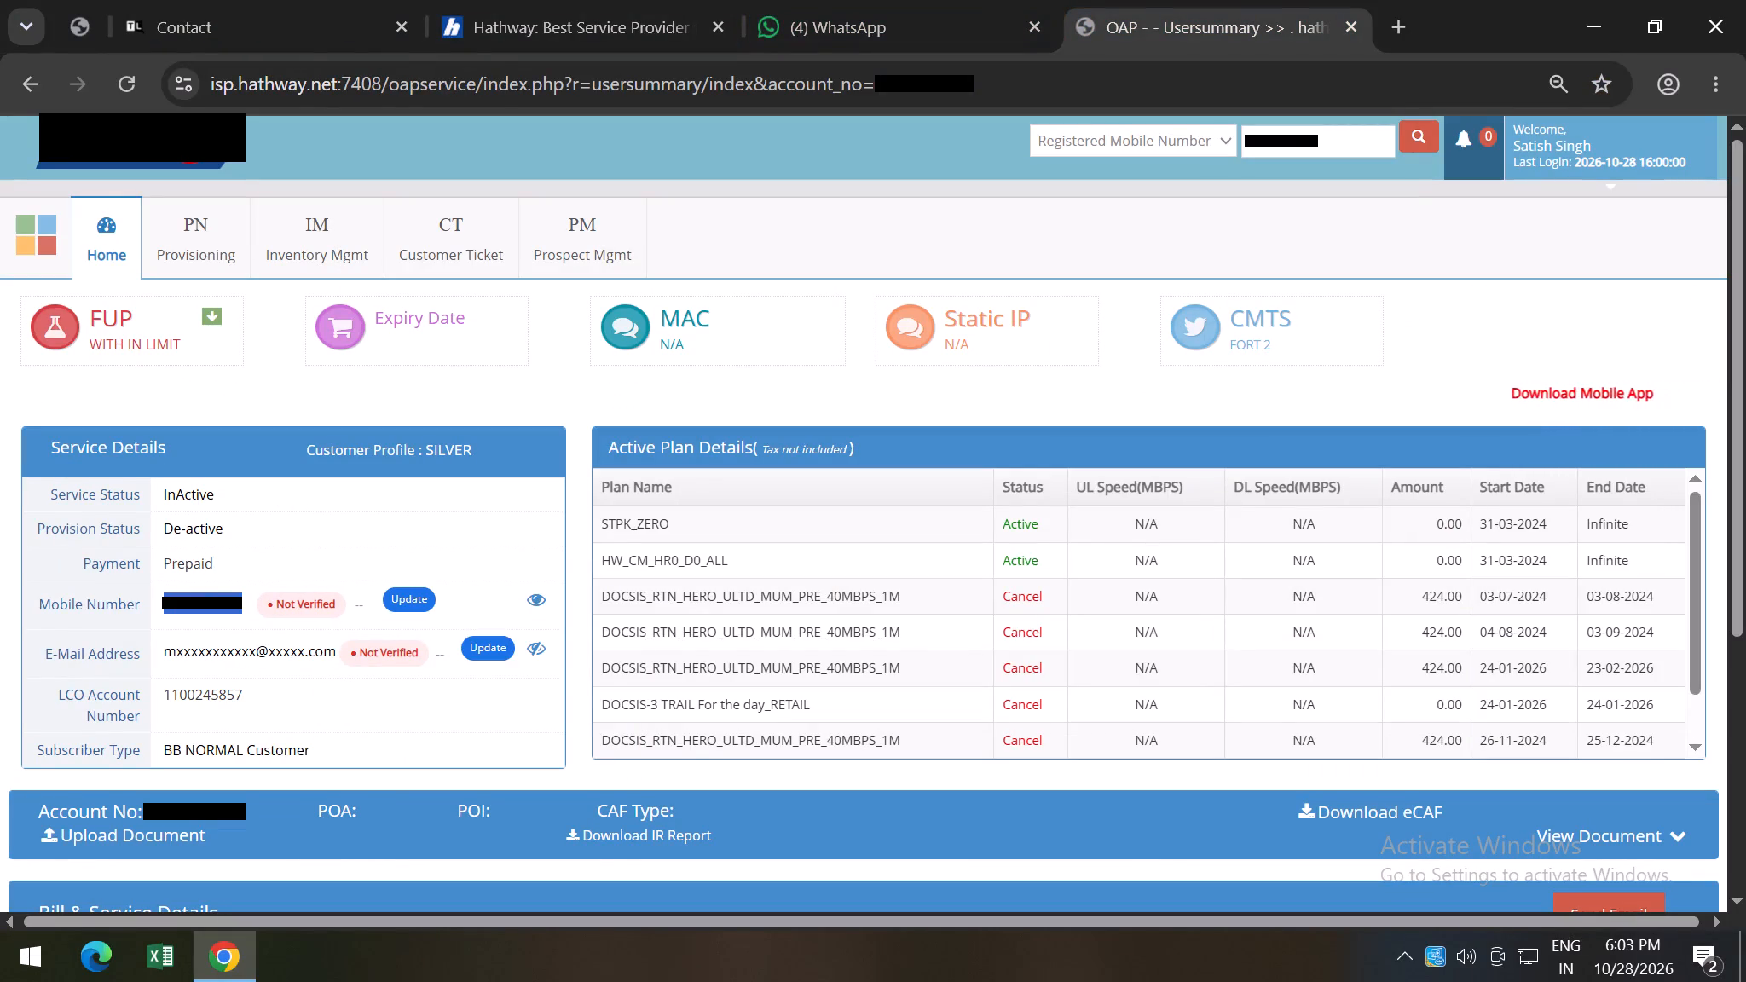
Copy the deactivated customer's mobile number from Service Details and mask it again.
{"action": "key", "text": "ctrl+c"}
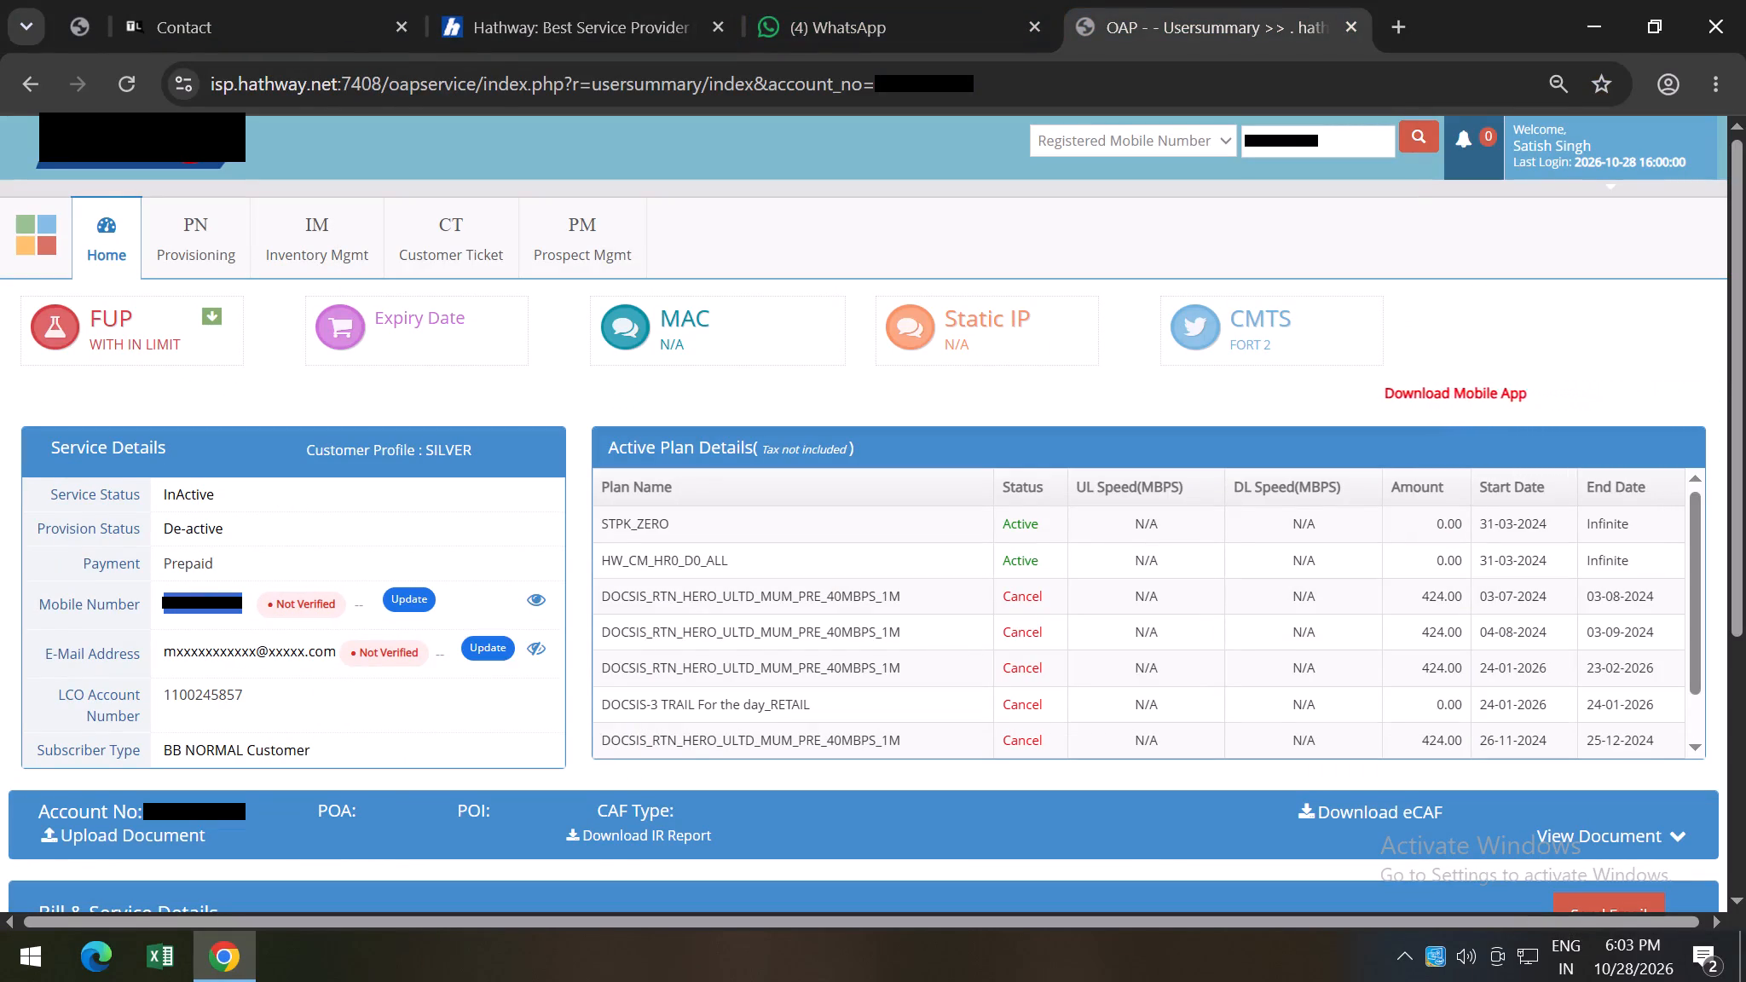
{"action": "left_click", "coordinate": [535, 612]}
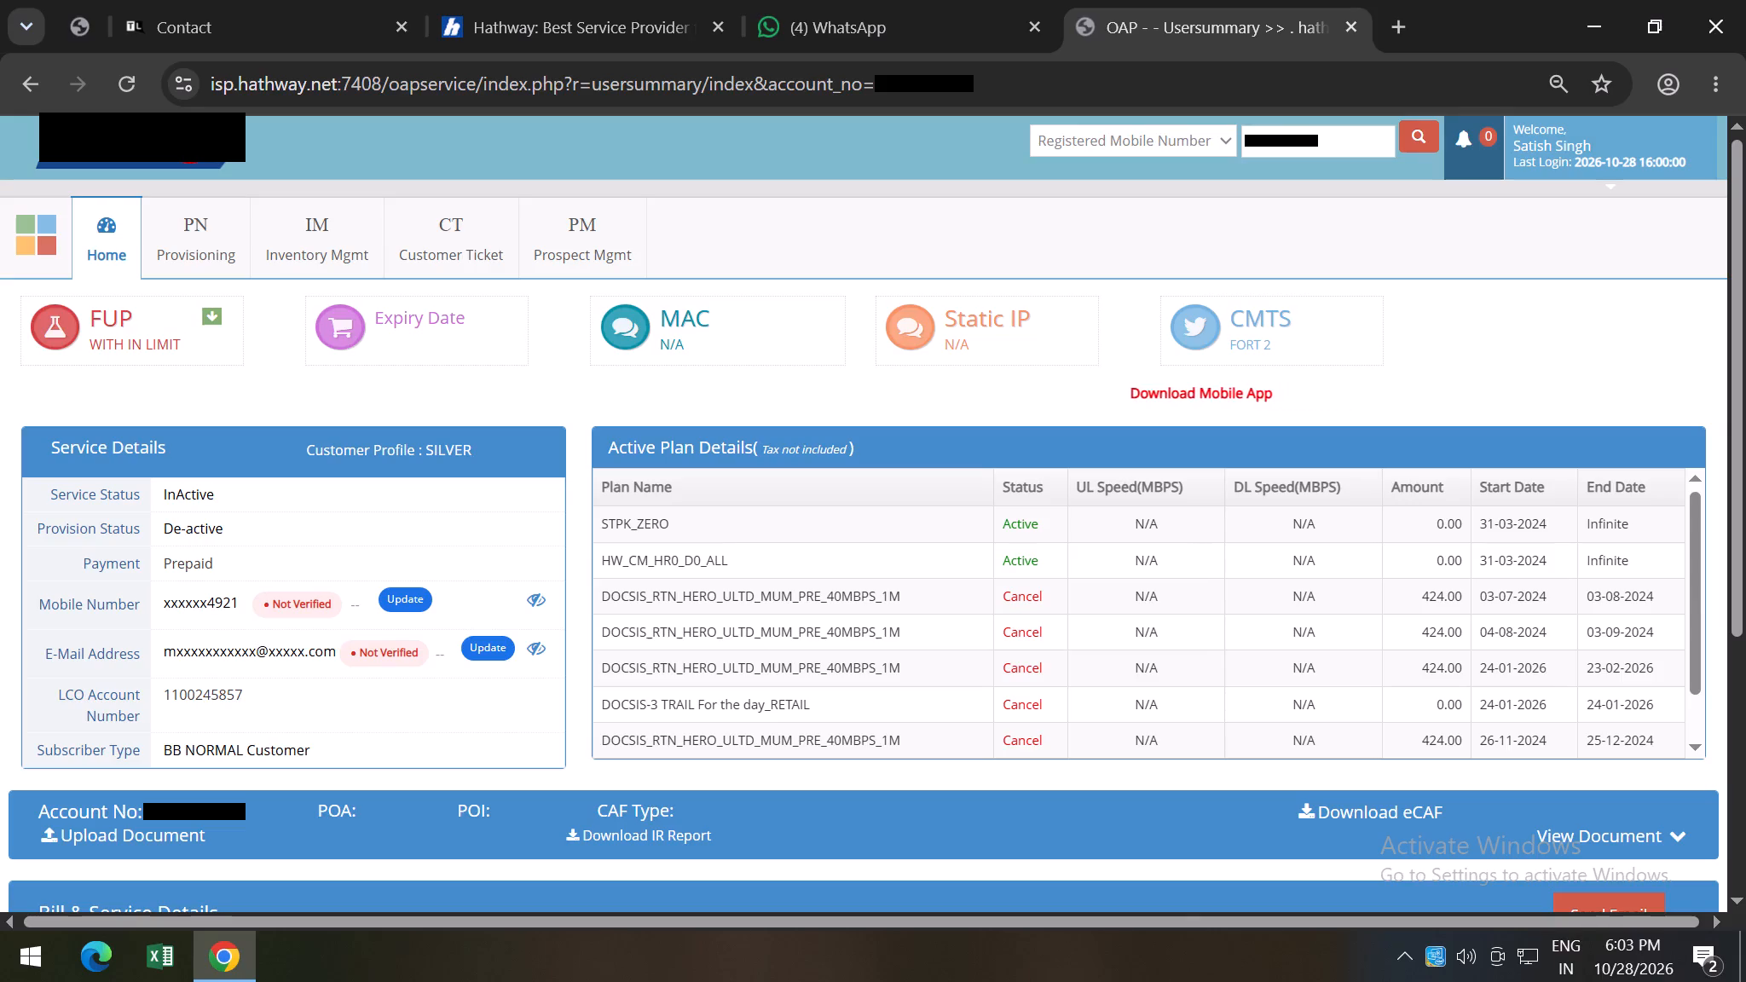
{"action": "scroll", "coordinate": [512, 656], "scroll_direction": "down", "scroll_amount": 4}
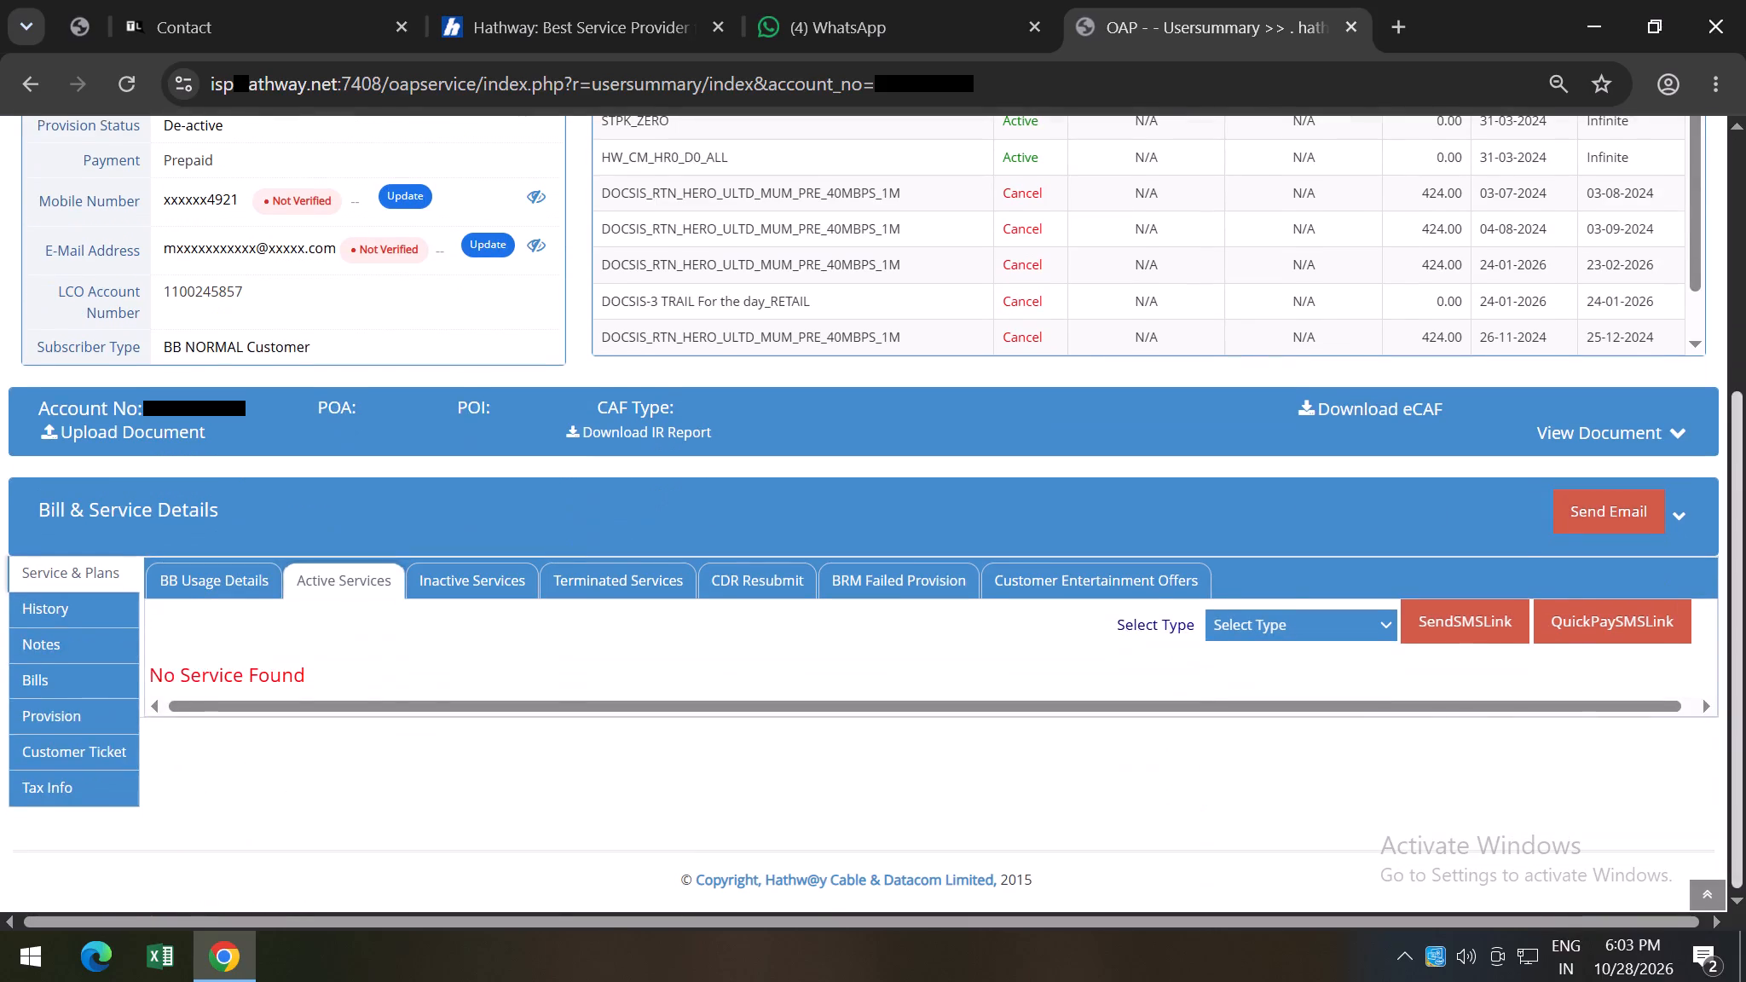
Expand the customer's account details in OAP and unmask the installation address and area to check them.
{"action": "left_click", "coordinate": [1674, 434]}
{"action": "left_click_drag", "start_coordinate": [1703, 524], "coordinate": [1703, 553]}
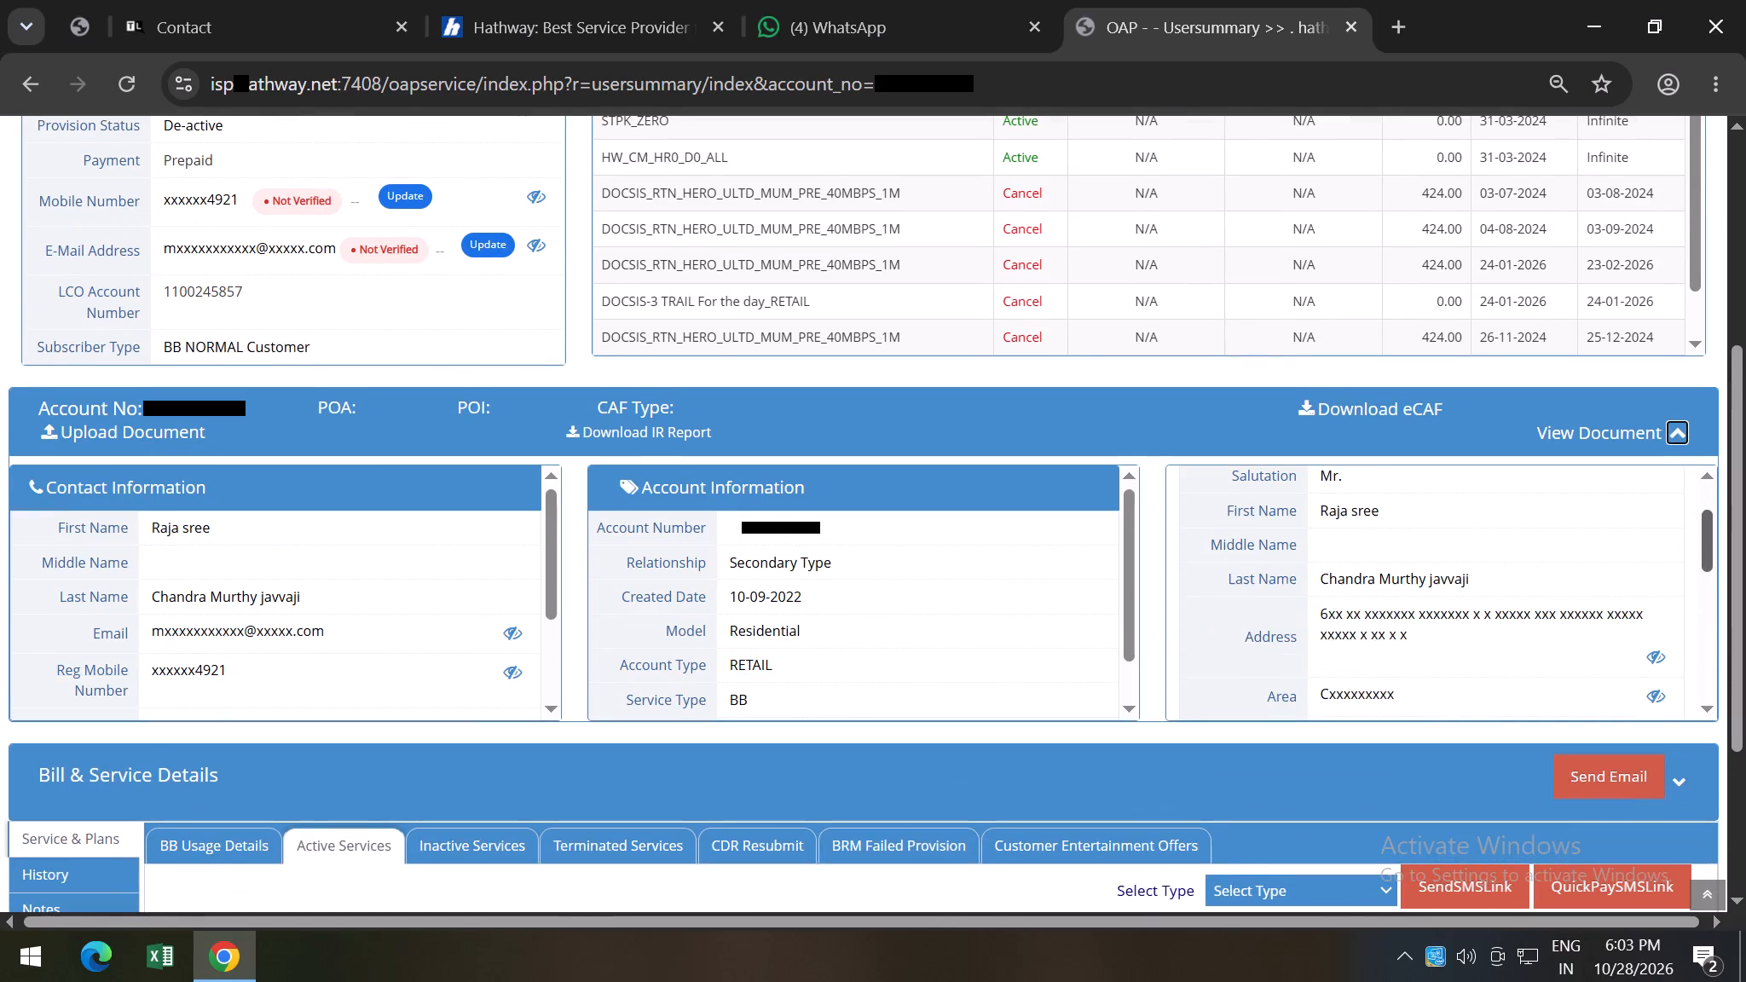
{"action": "left_click_drag", "start_coordinate": [1703, 553], "coordinate": [1703, 555]}
{"action": "left_click", "coordinate": [1650, 627]}
{"action": "left_click", "coordinate": [1660, 616]}
{"action": "left_click", "coordinate": [1646, 656]}
{"action": "left_click", "coordinate": [1656, 618]}
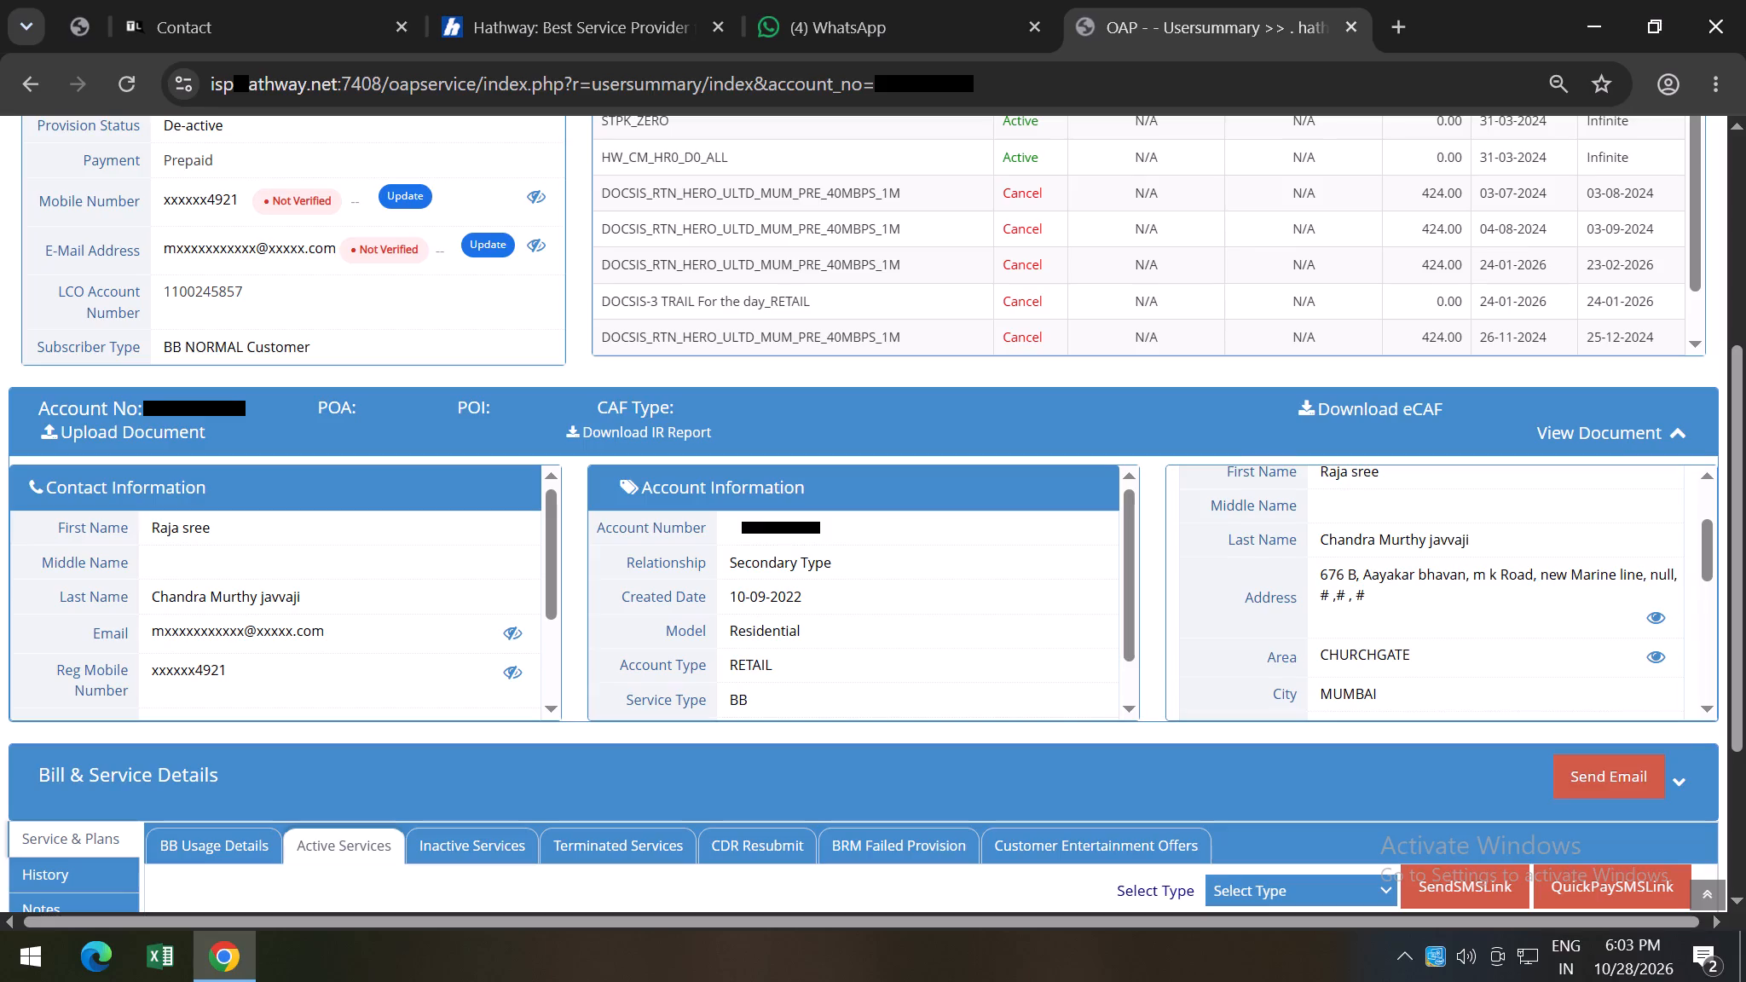
{"action": "left_click_drag", "start_coordinate": [1714, 558], "coordinate": [1709, 531]}
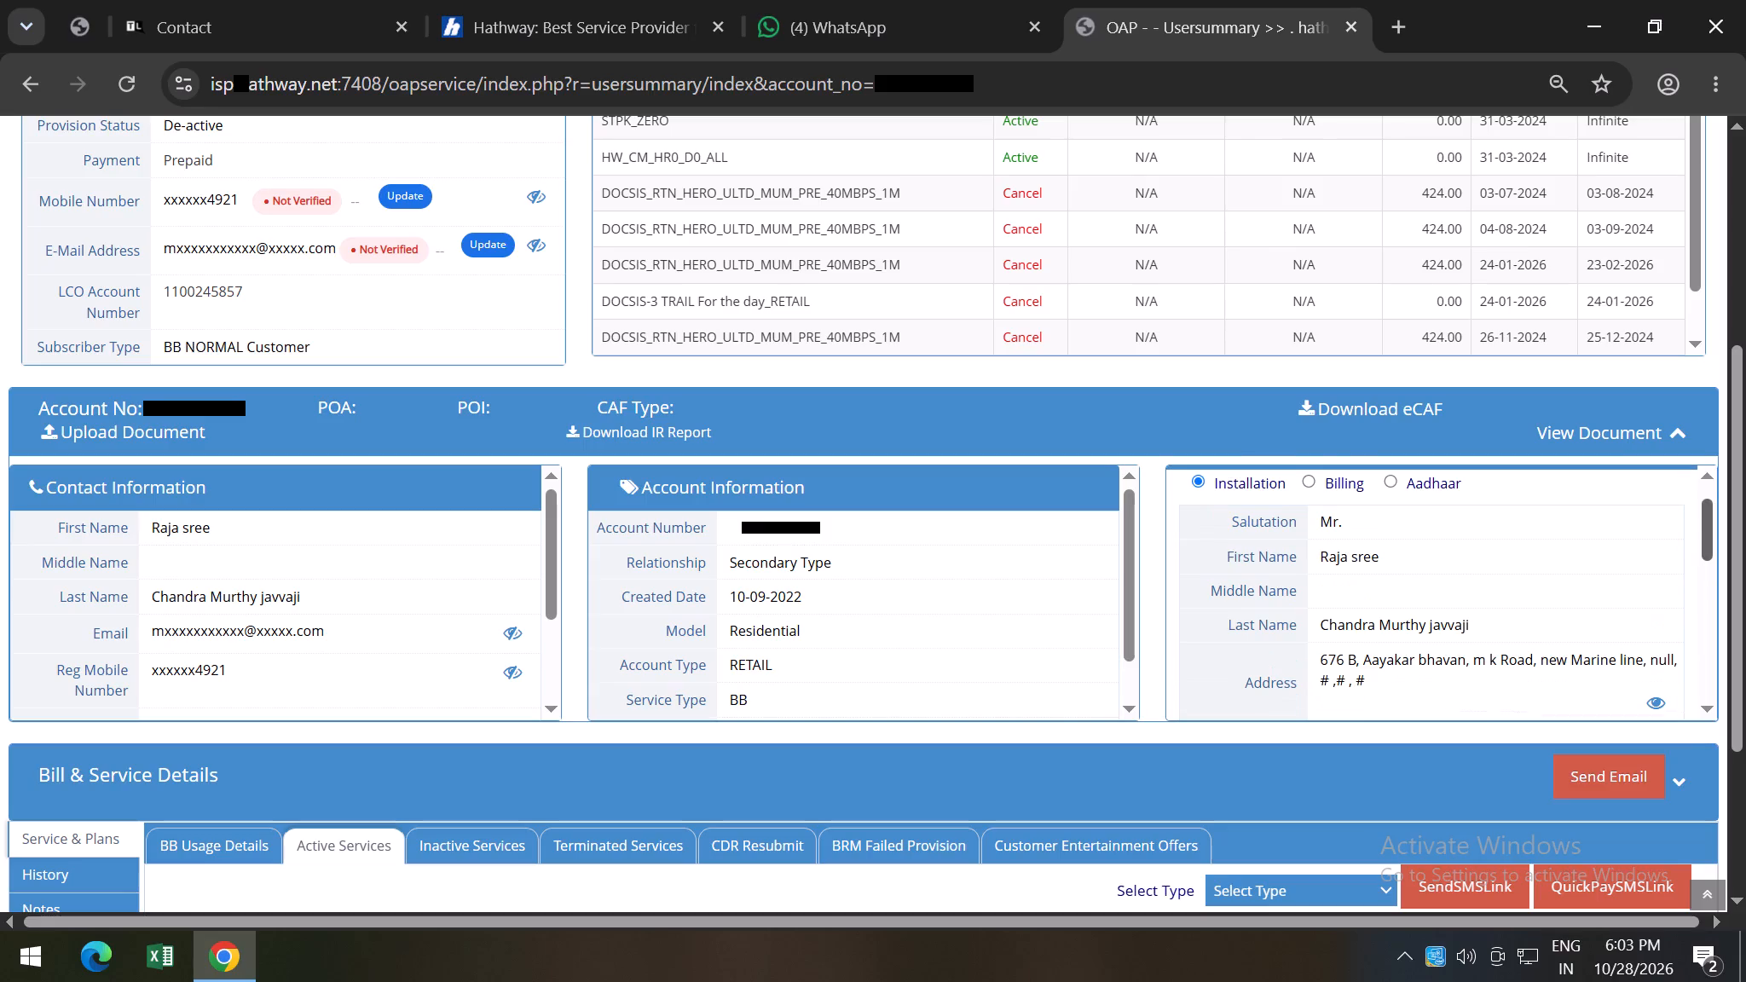
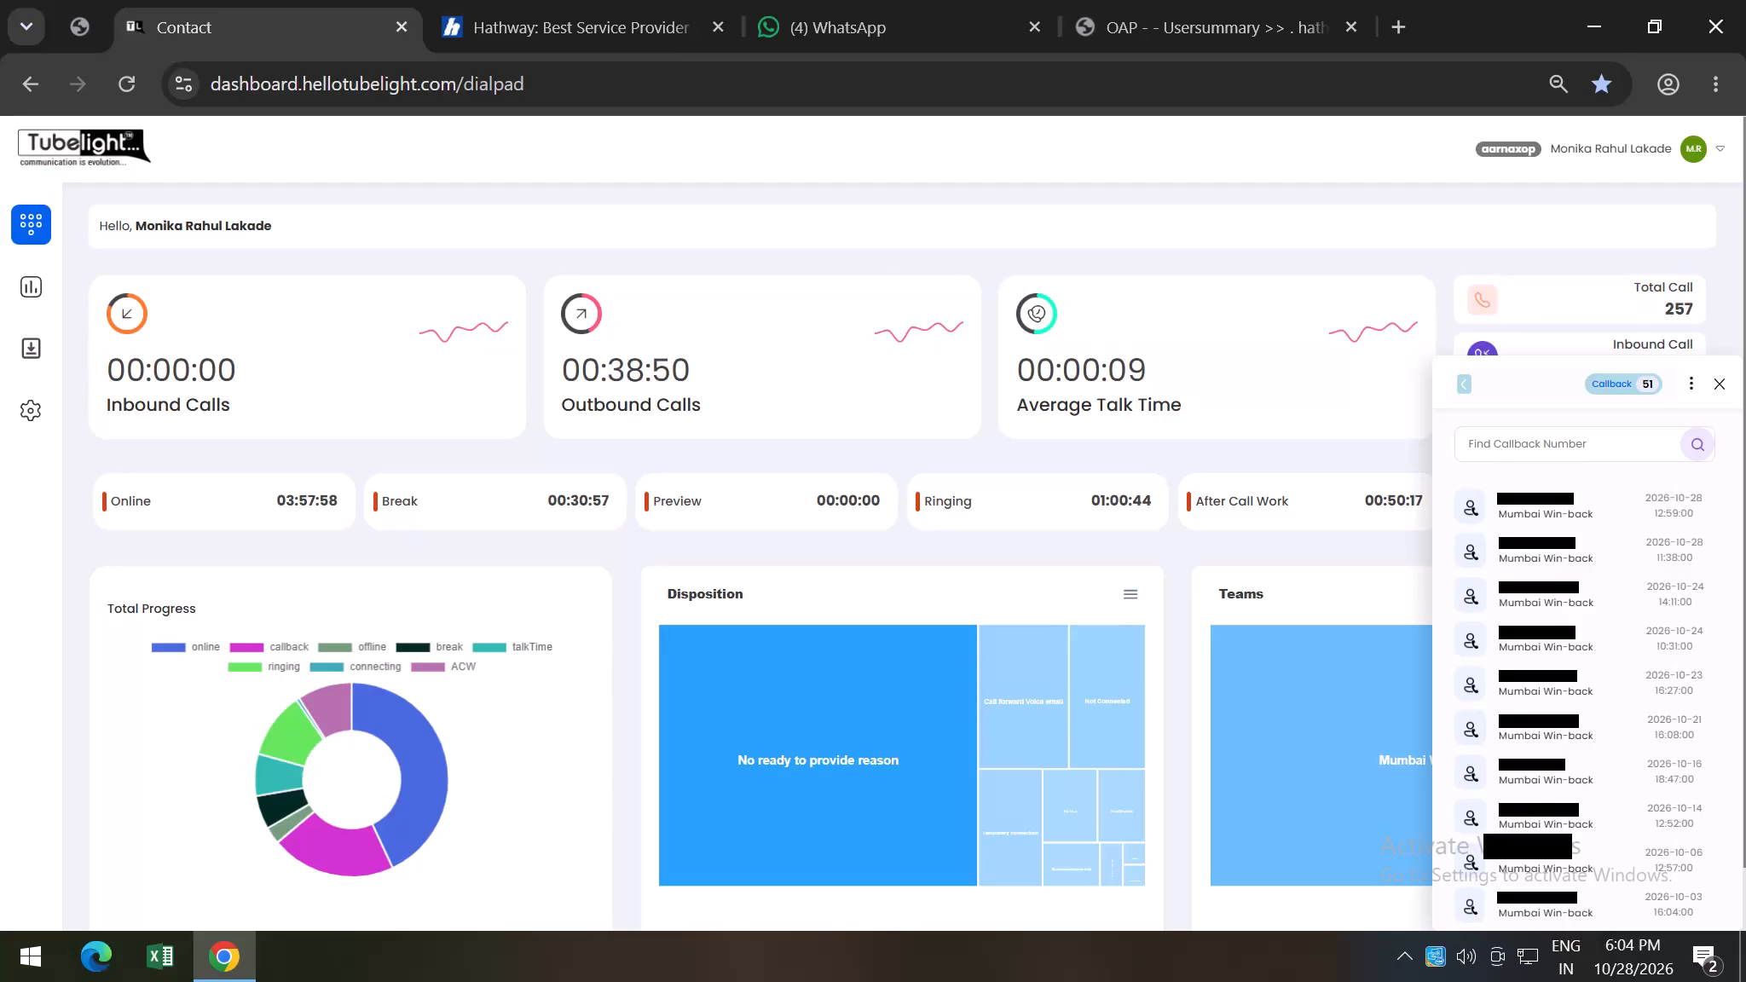
Leave the callback list and return to the recent Mumbai Win-back calls in the dialer, looking over the dashboard.
{"action": "left_click", "coordinate": [1465, 386]}
{"action": "scroll", "coordinate": [1235, 439], "scroll_direction": "down", "scroll_amount": 4}
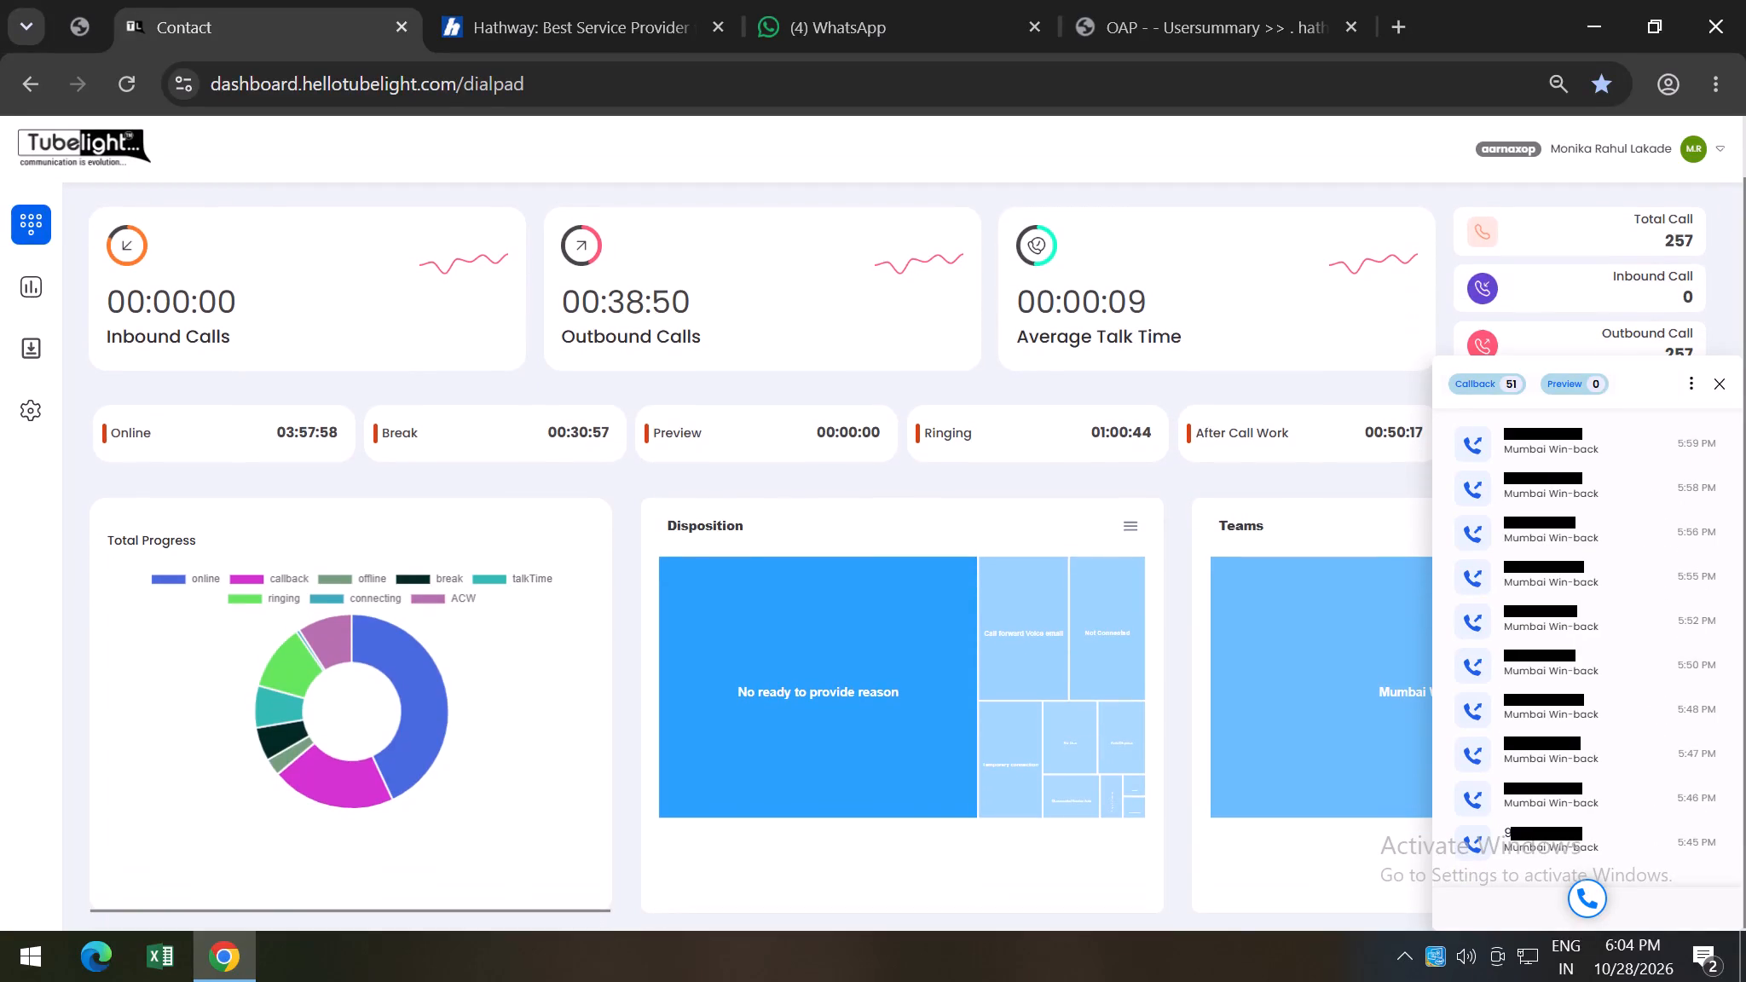
{"action": "scroll", "coordinate": [1299, 299], "scroll_direction": "up", "scroll_amount": 1}
Switch to the customer's OAP account summary and open the registered mobile number search value for editing.
{"action": "left_click", "coordinate": [1224, 0]}
{"action": "scroll", "coordinate": [1072, 293], "scroll_direction": "up", "scroll_amount": 4}
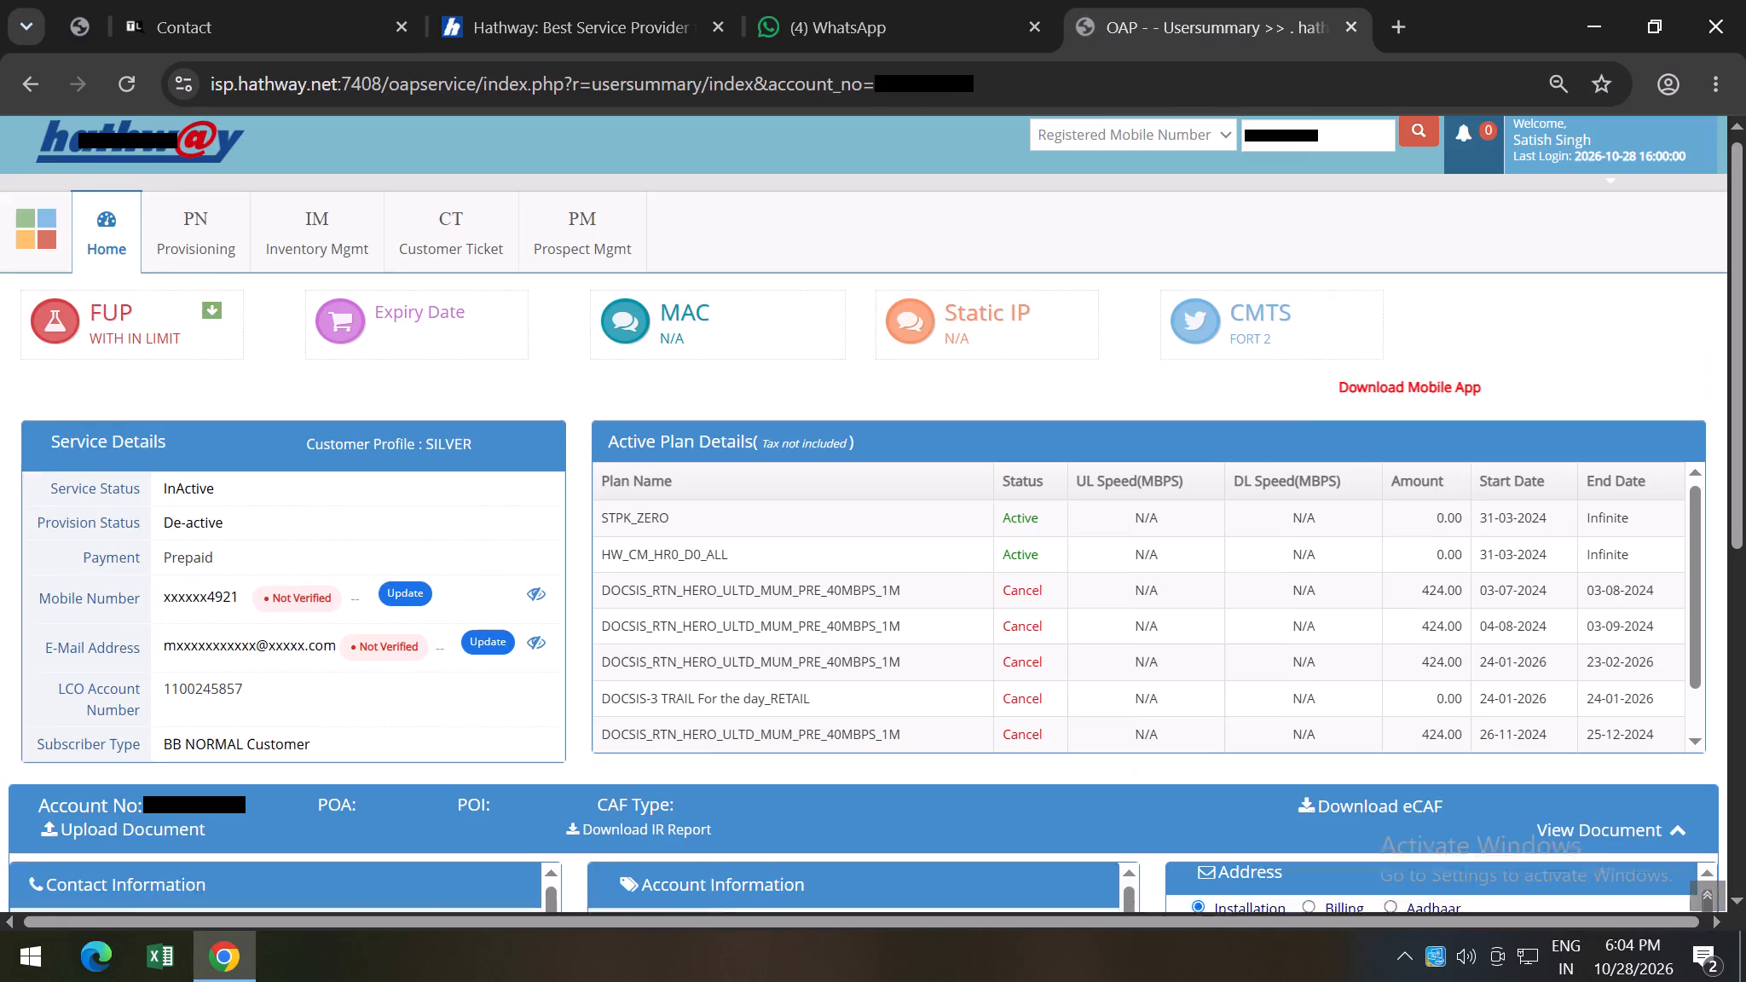
{"action": "left_click", "coordinate": [1335, 147]}
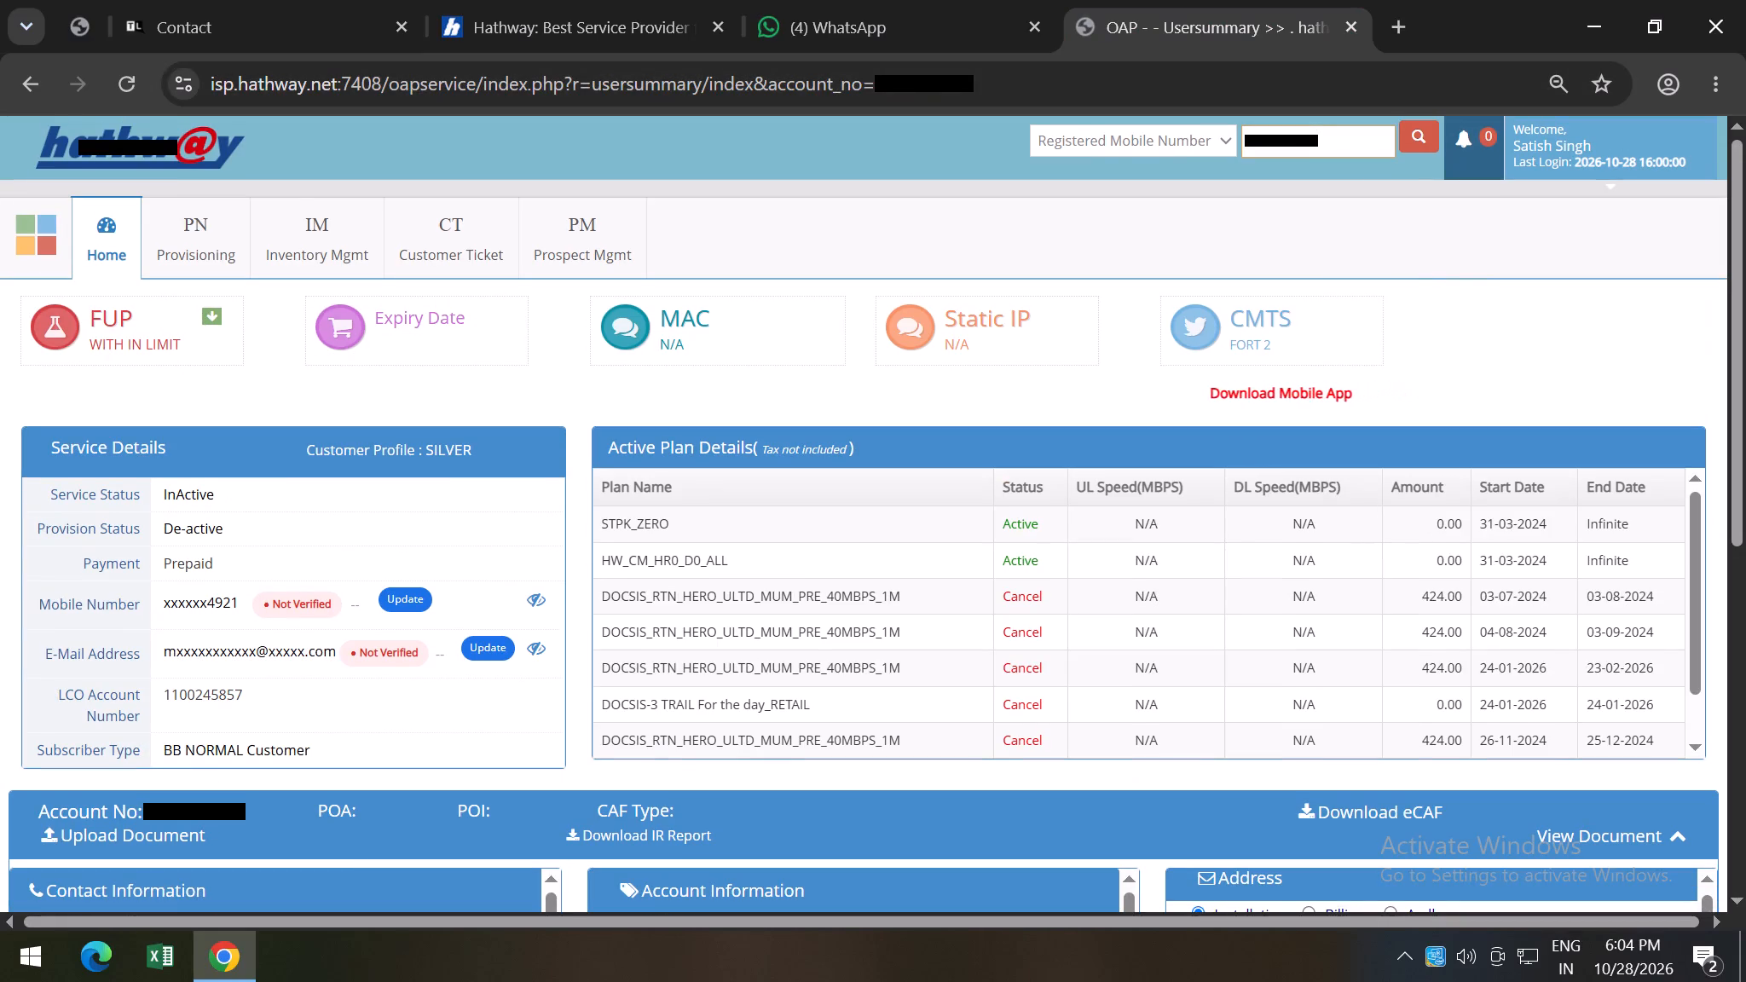
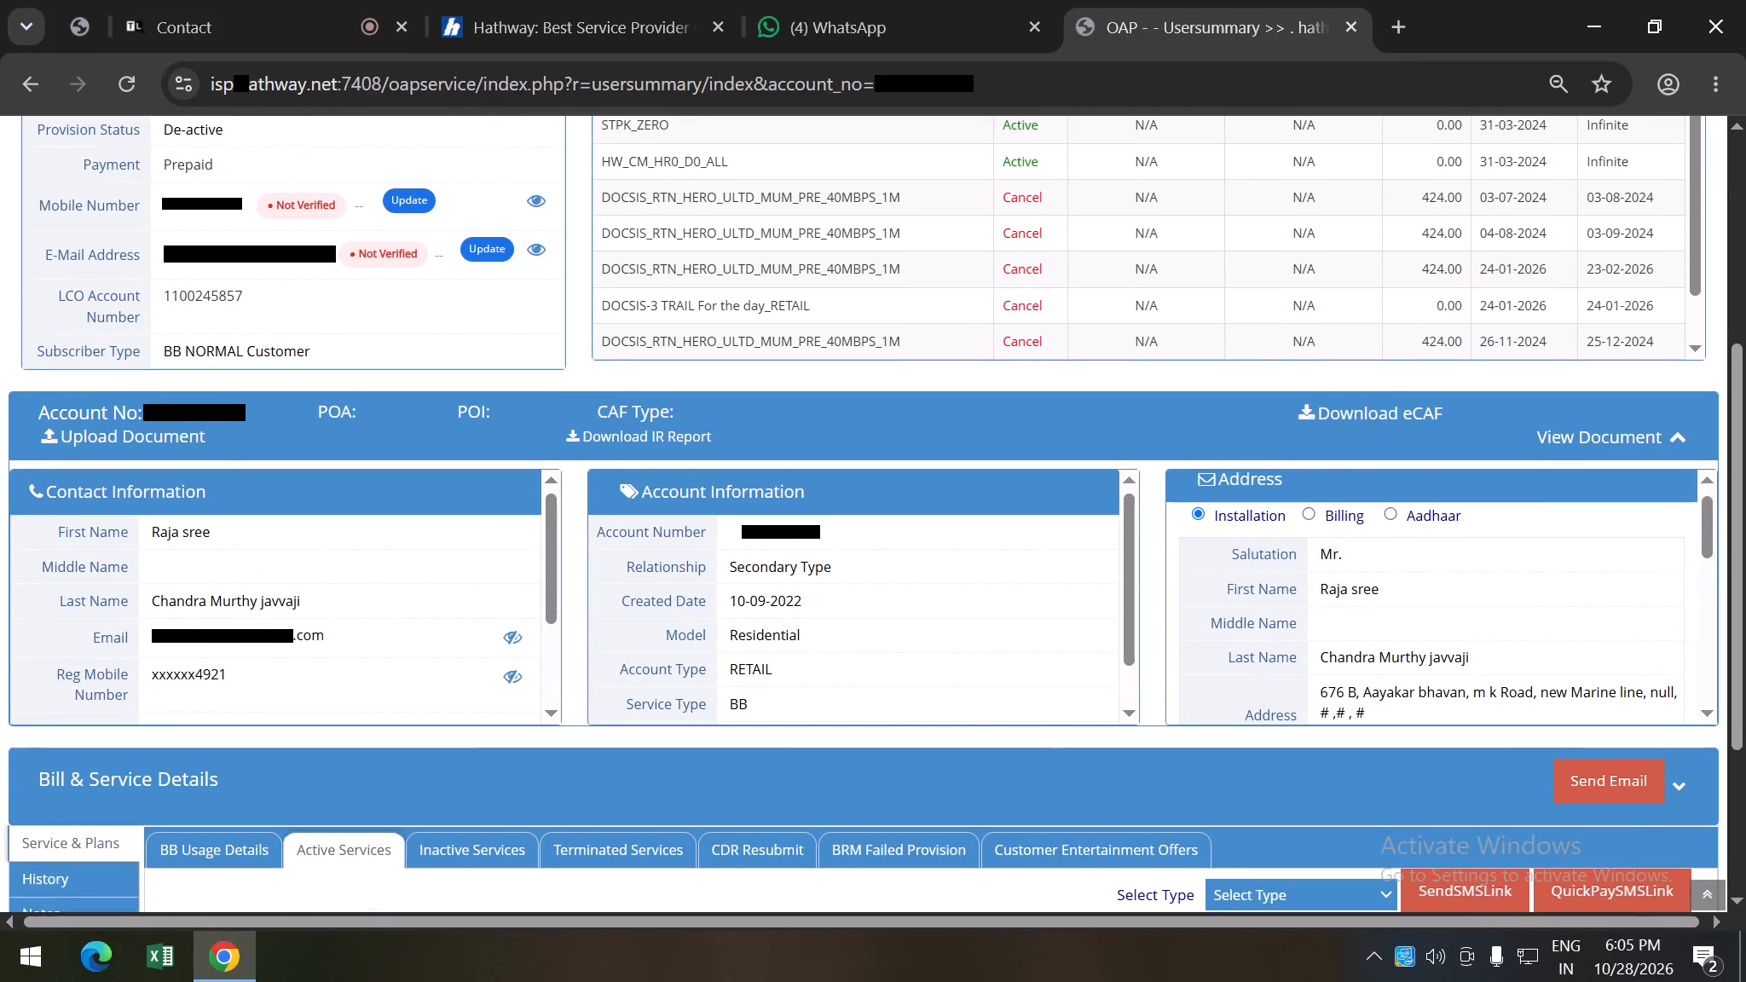
Toggle the masking of the customer's mobile number in the OAP account summary.
{"action": "left_click", "coordinate": [544, 197]}
Switch to the Tubelight dialpad and tag the current Mumbai Win-back call with Personal reasons and Not Required.
{"action": "left_click", "coordinate": [206, 0]}
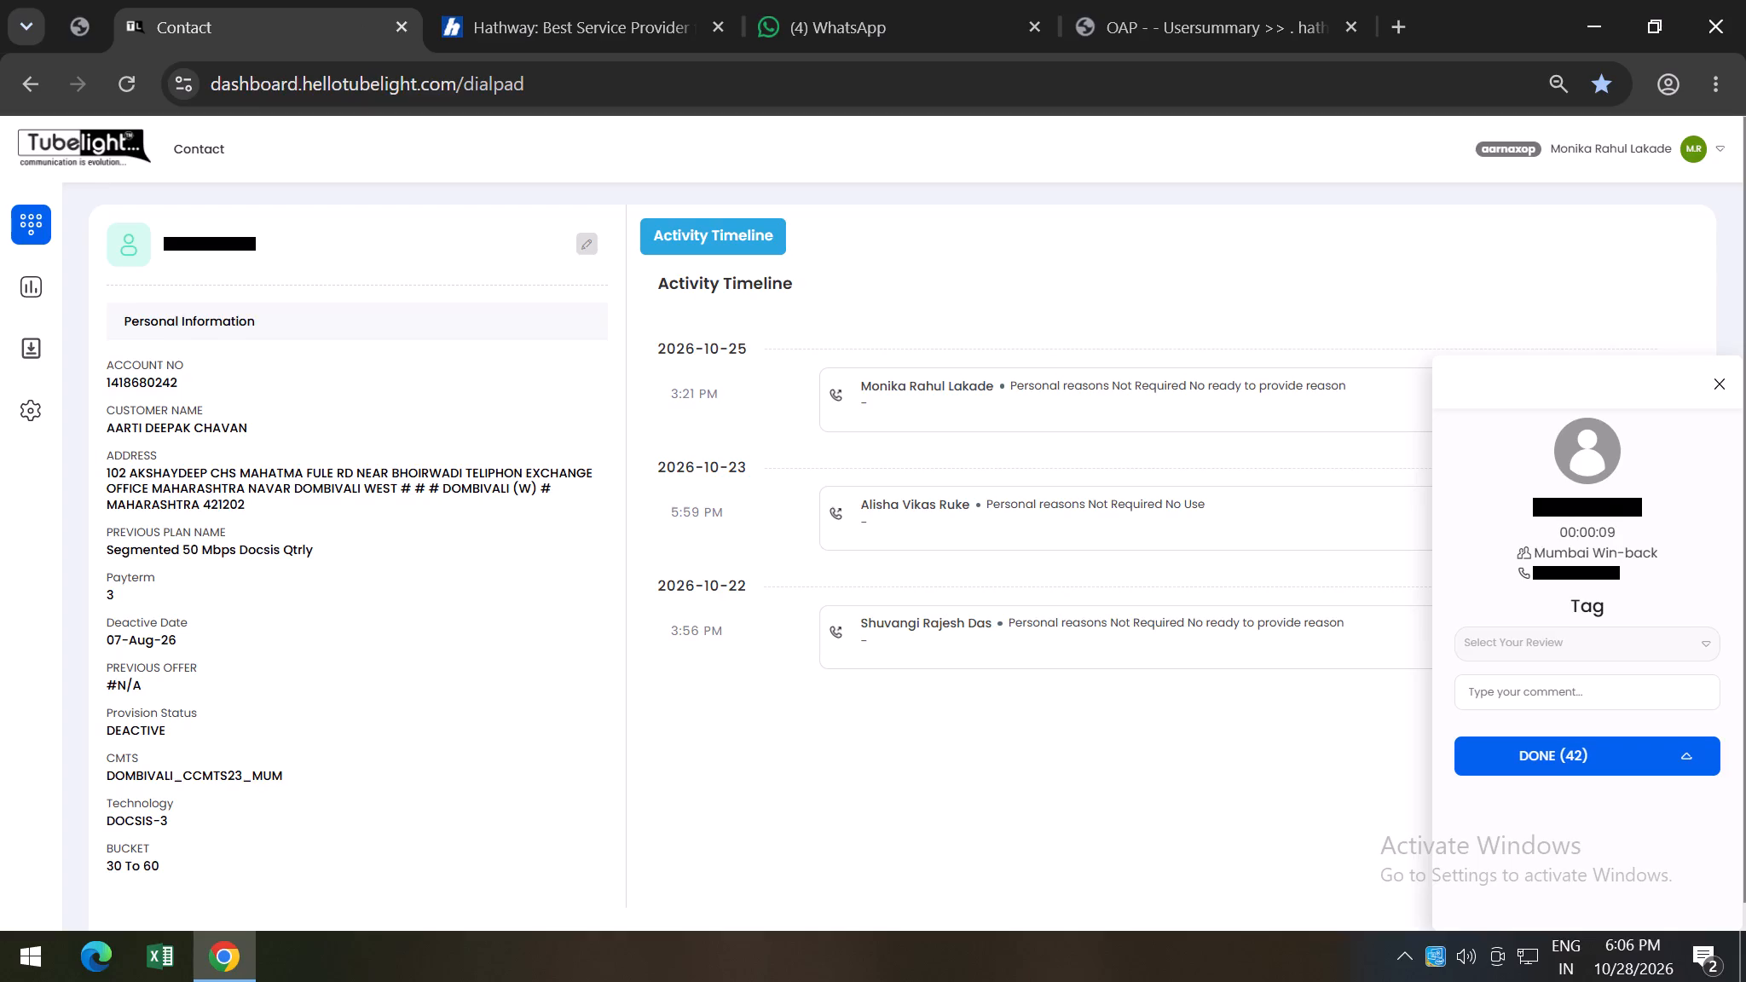
{"action": "left_click", "coordinate": [1579, 645]}
{"action": "scroll", "coordinate": [1569, 732], "scroll_direction": "down", "scroll_amount": 1}
{"action": "left_click", "coordinate": [1569, 736]}
{"action": "left_click_drag", "start_coordinate": [1620, 648], "coordinate": [1616, 658]}
{"action": "left_click", "coordinate": [1564, 743]}
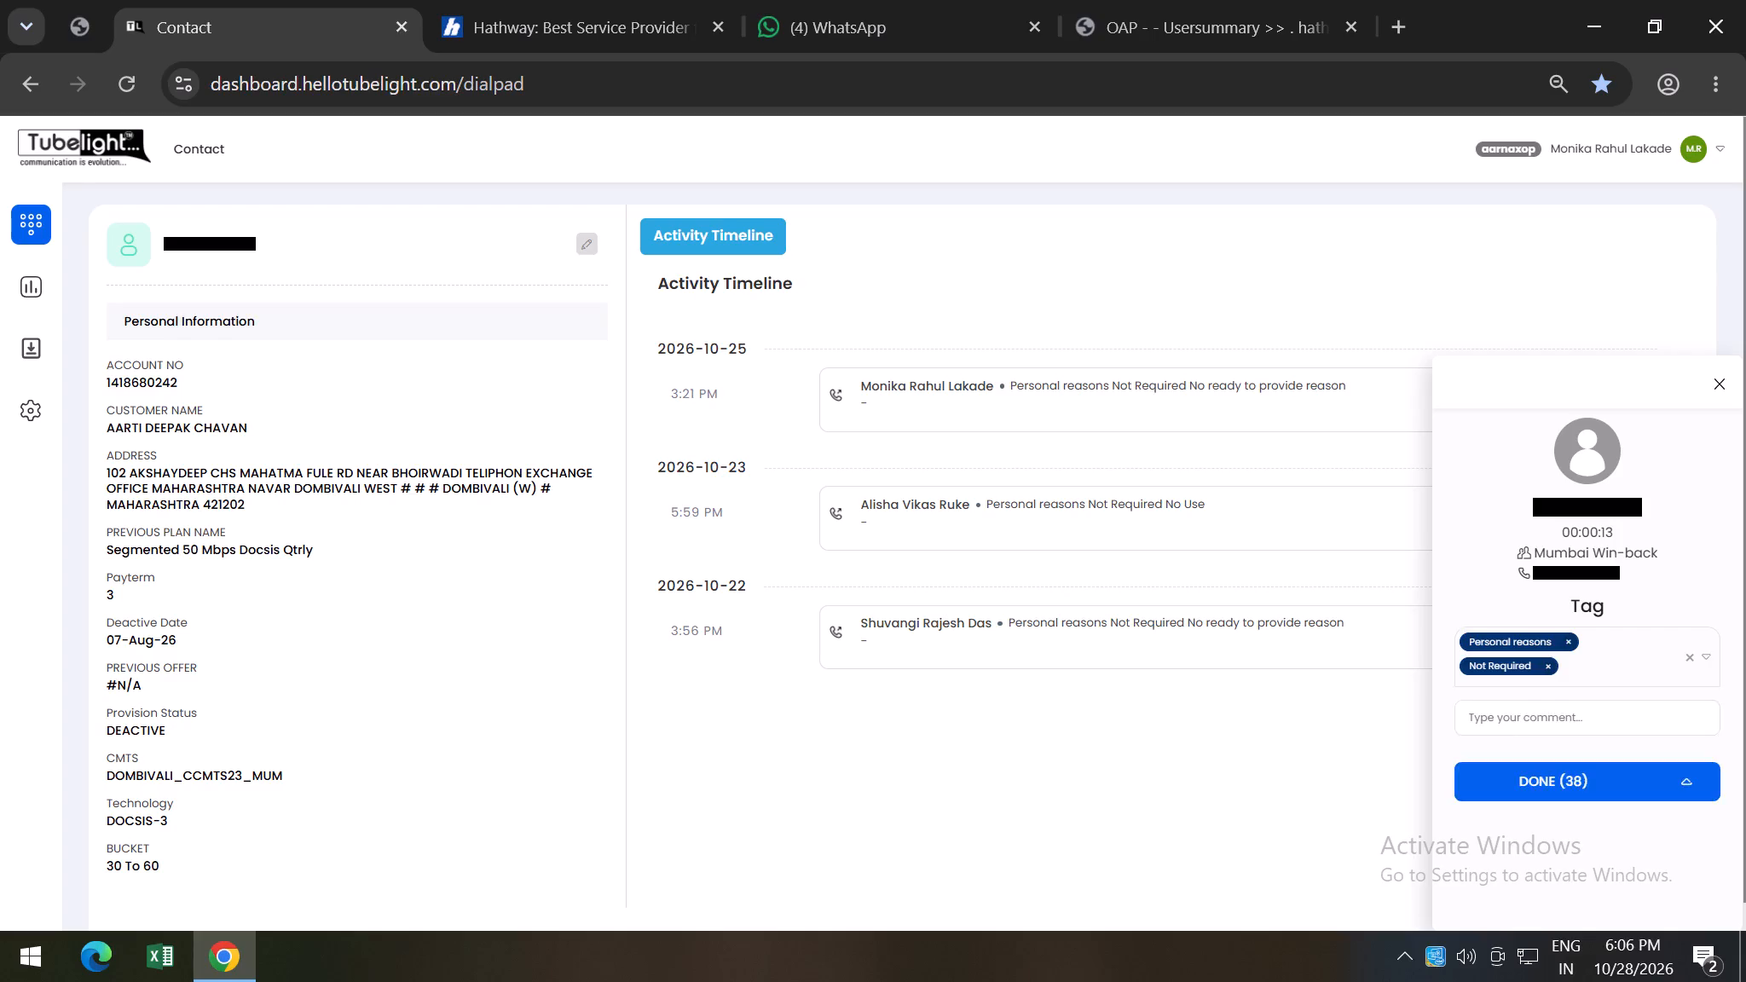
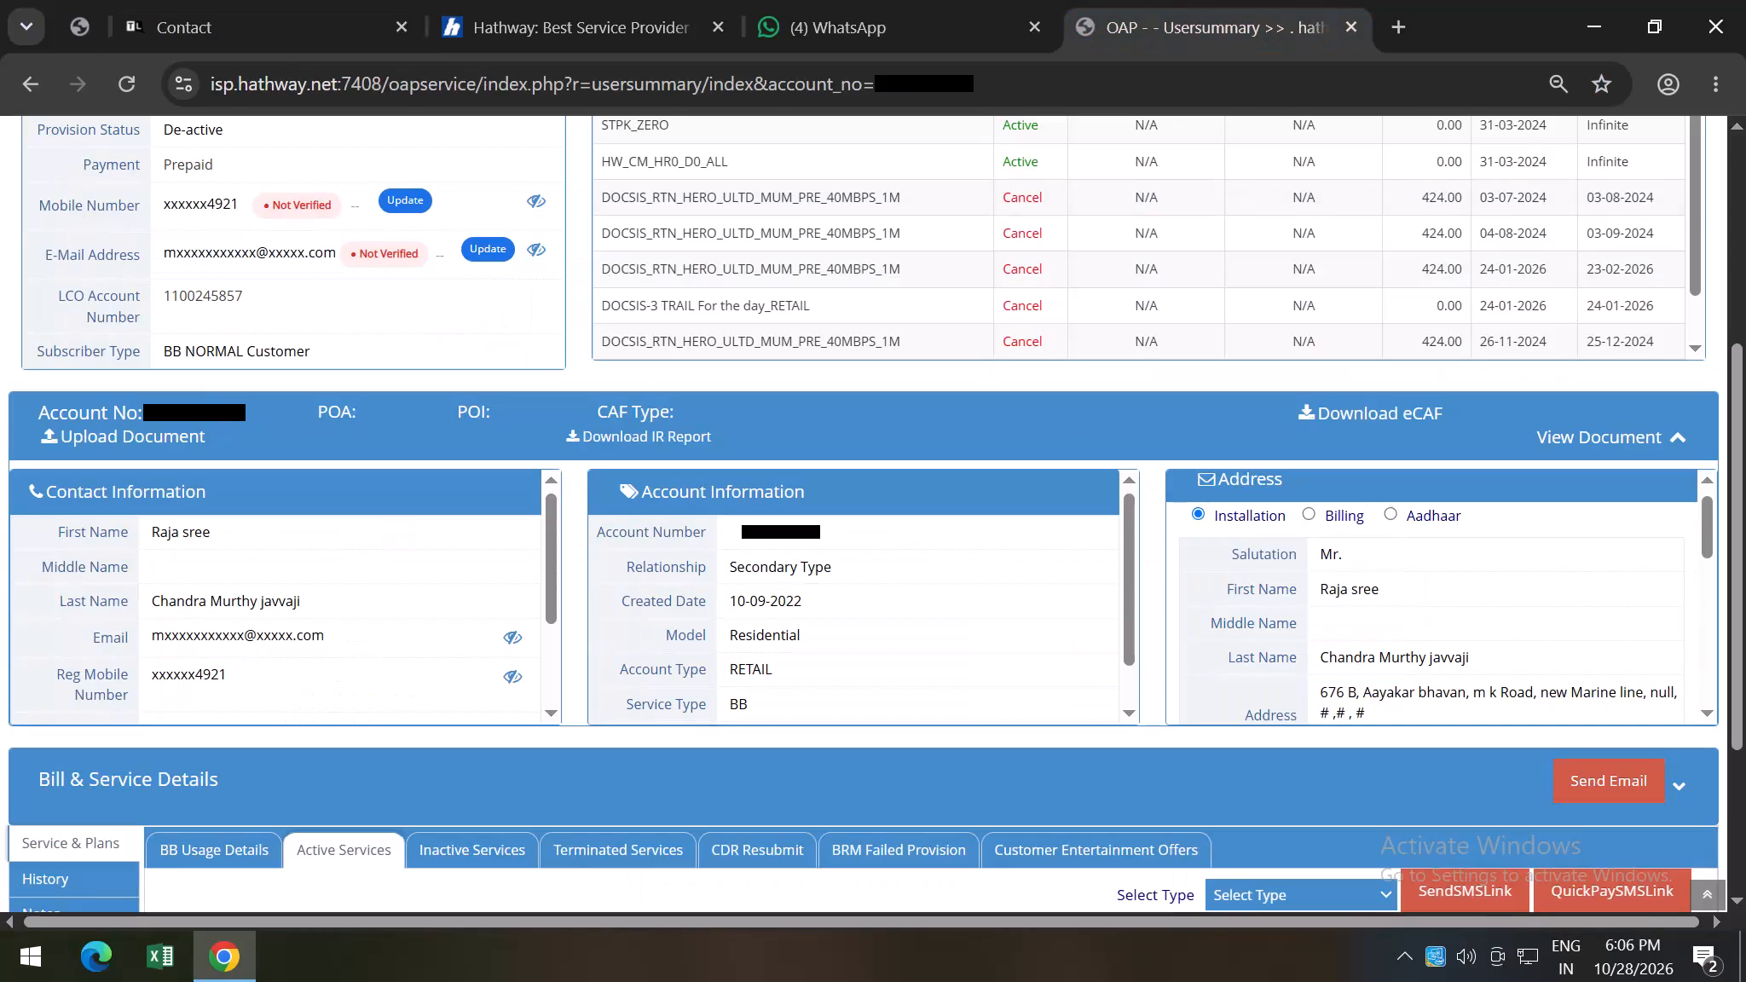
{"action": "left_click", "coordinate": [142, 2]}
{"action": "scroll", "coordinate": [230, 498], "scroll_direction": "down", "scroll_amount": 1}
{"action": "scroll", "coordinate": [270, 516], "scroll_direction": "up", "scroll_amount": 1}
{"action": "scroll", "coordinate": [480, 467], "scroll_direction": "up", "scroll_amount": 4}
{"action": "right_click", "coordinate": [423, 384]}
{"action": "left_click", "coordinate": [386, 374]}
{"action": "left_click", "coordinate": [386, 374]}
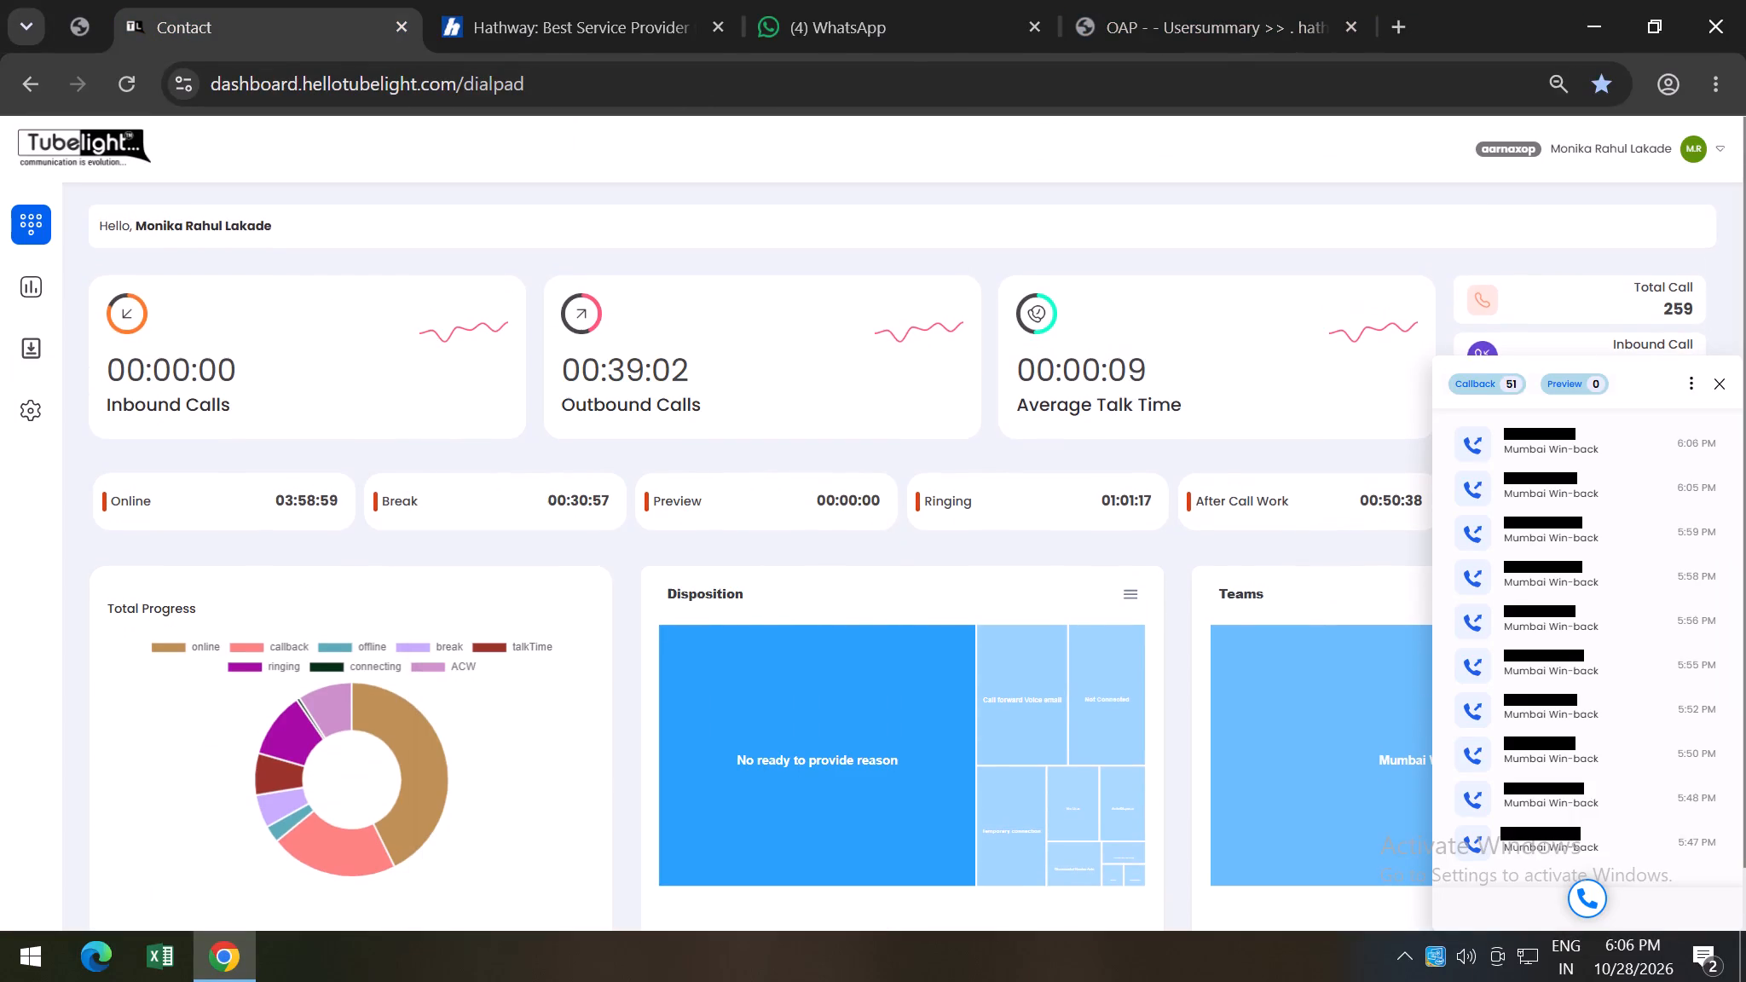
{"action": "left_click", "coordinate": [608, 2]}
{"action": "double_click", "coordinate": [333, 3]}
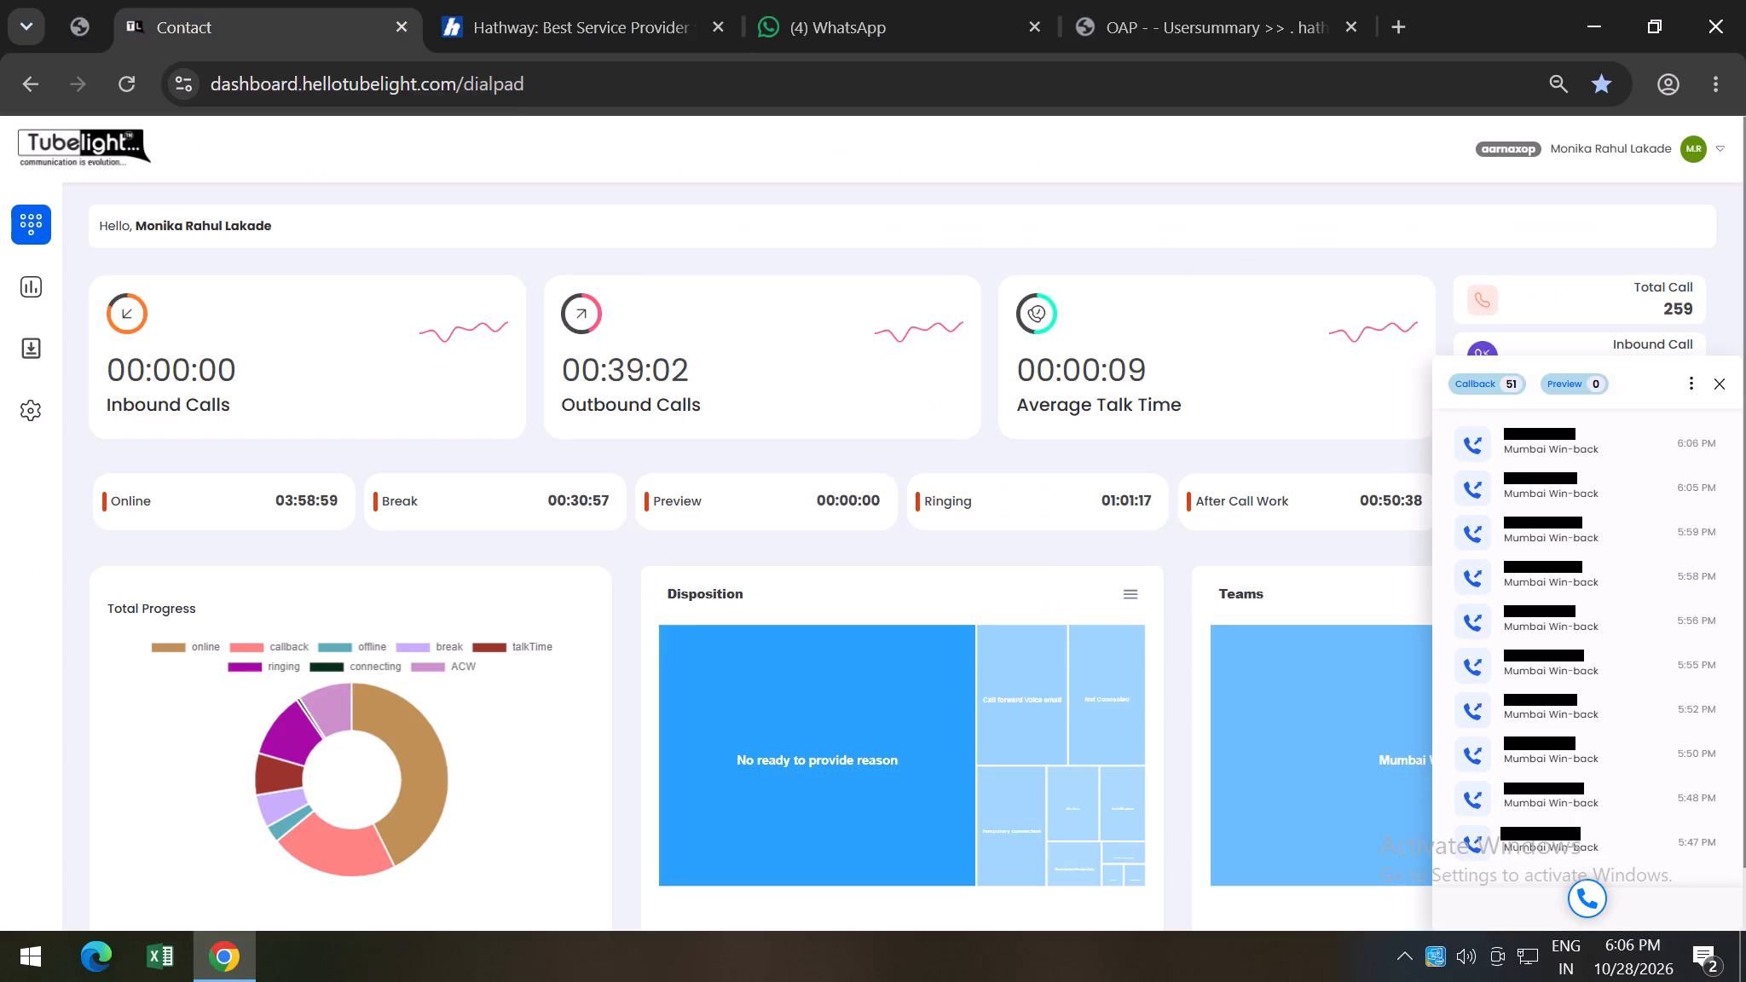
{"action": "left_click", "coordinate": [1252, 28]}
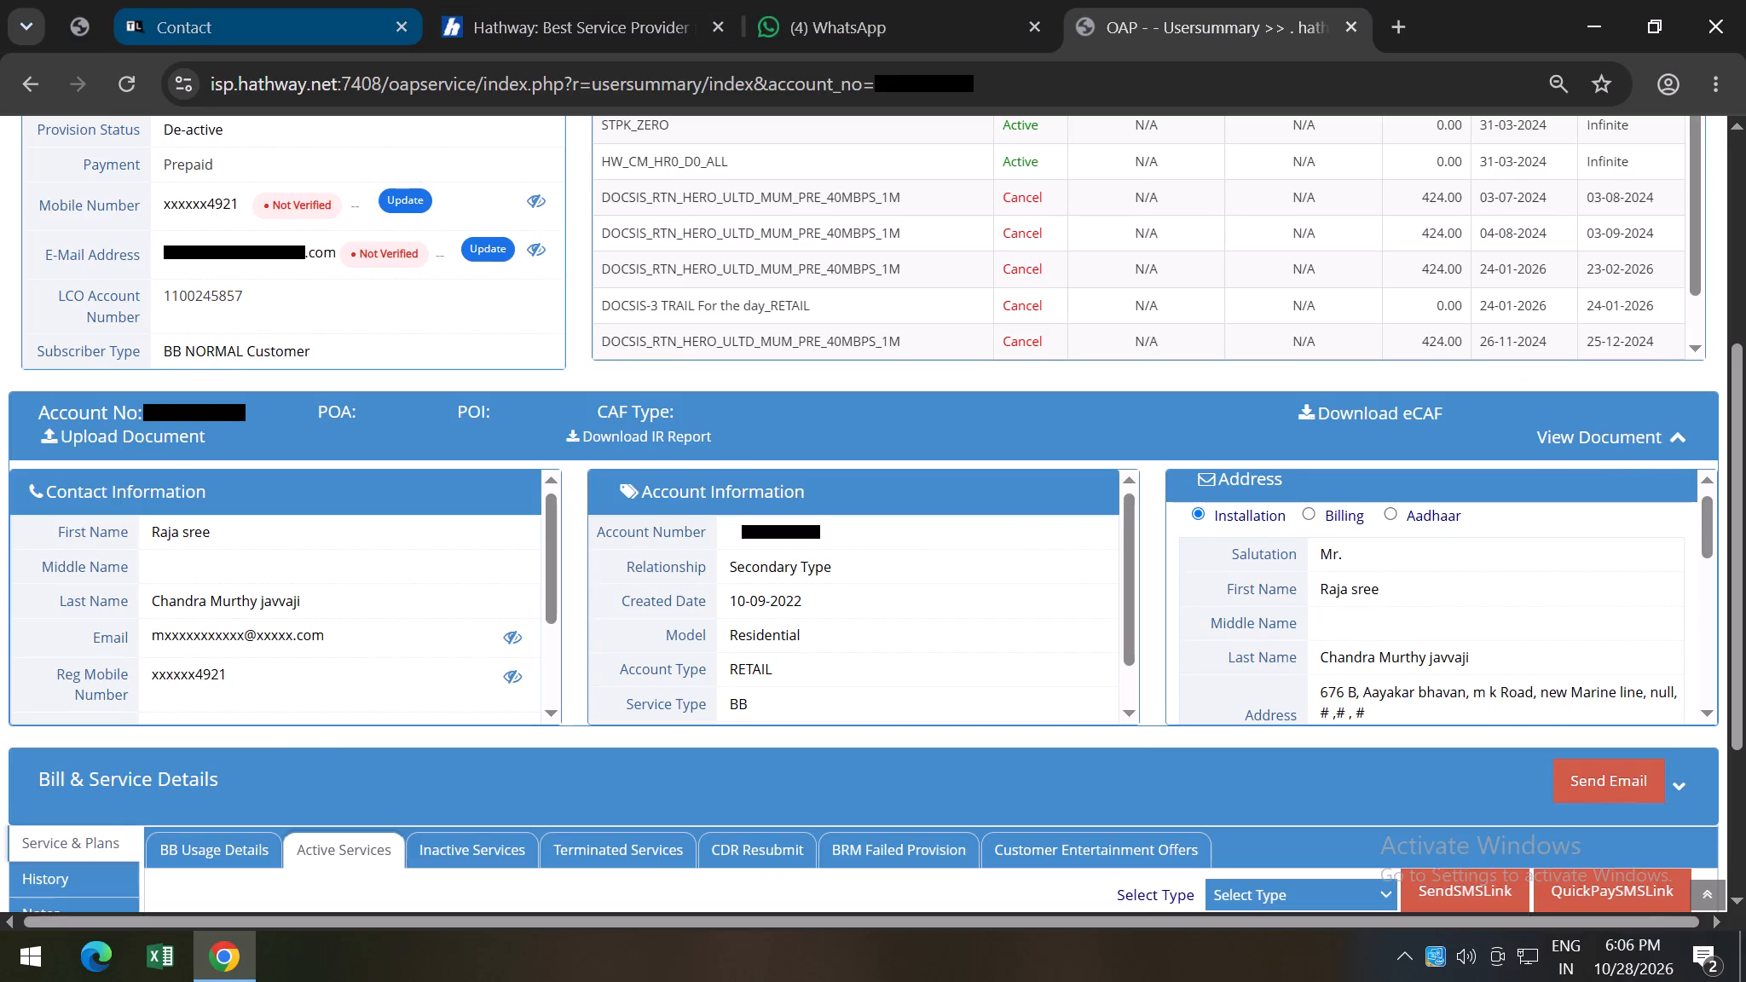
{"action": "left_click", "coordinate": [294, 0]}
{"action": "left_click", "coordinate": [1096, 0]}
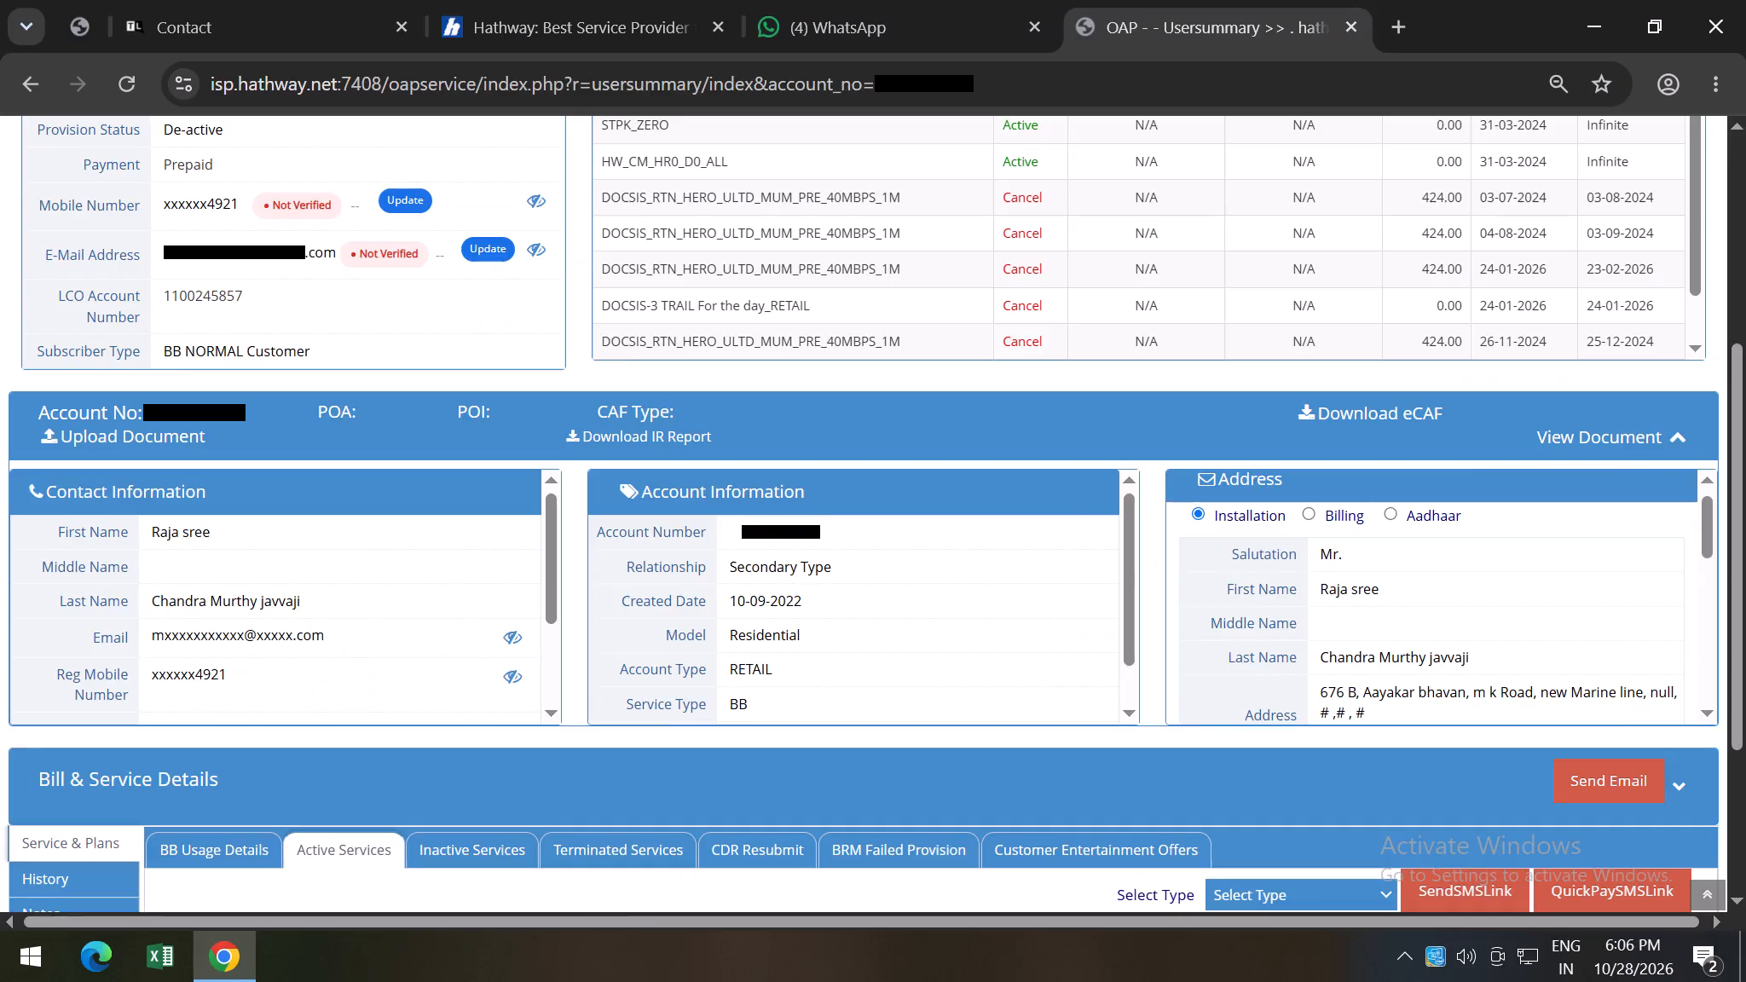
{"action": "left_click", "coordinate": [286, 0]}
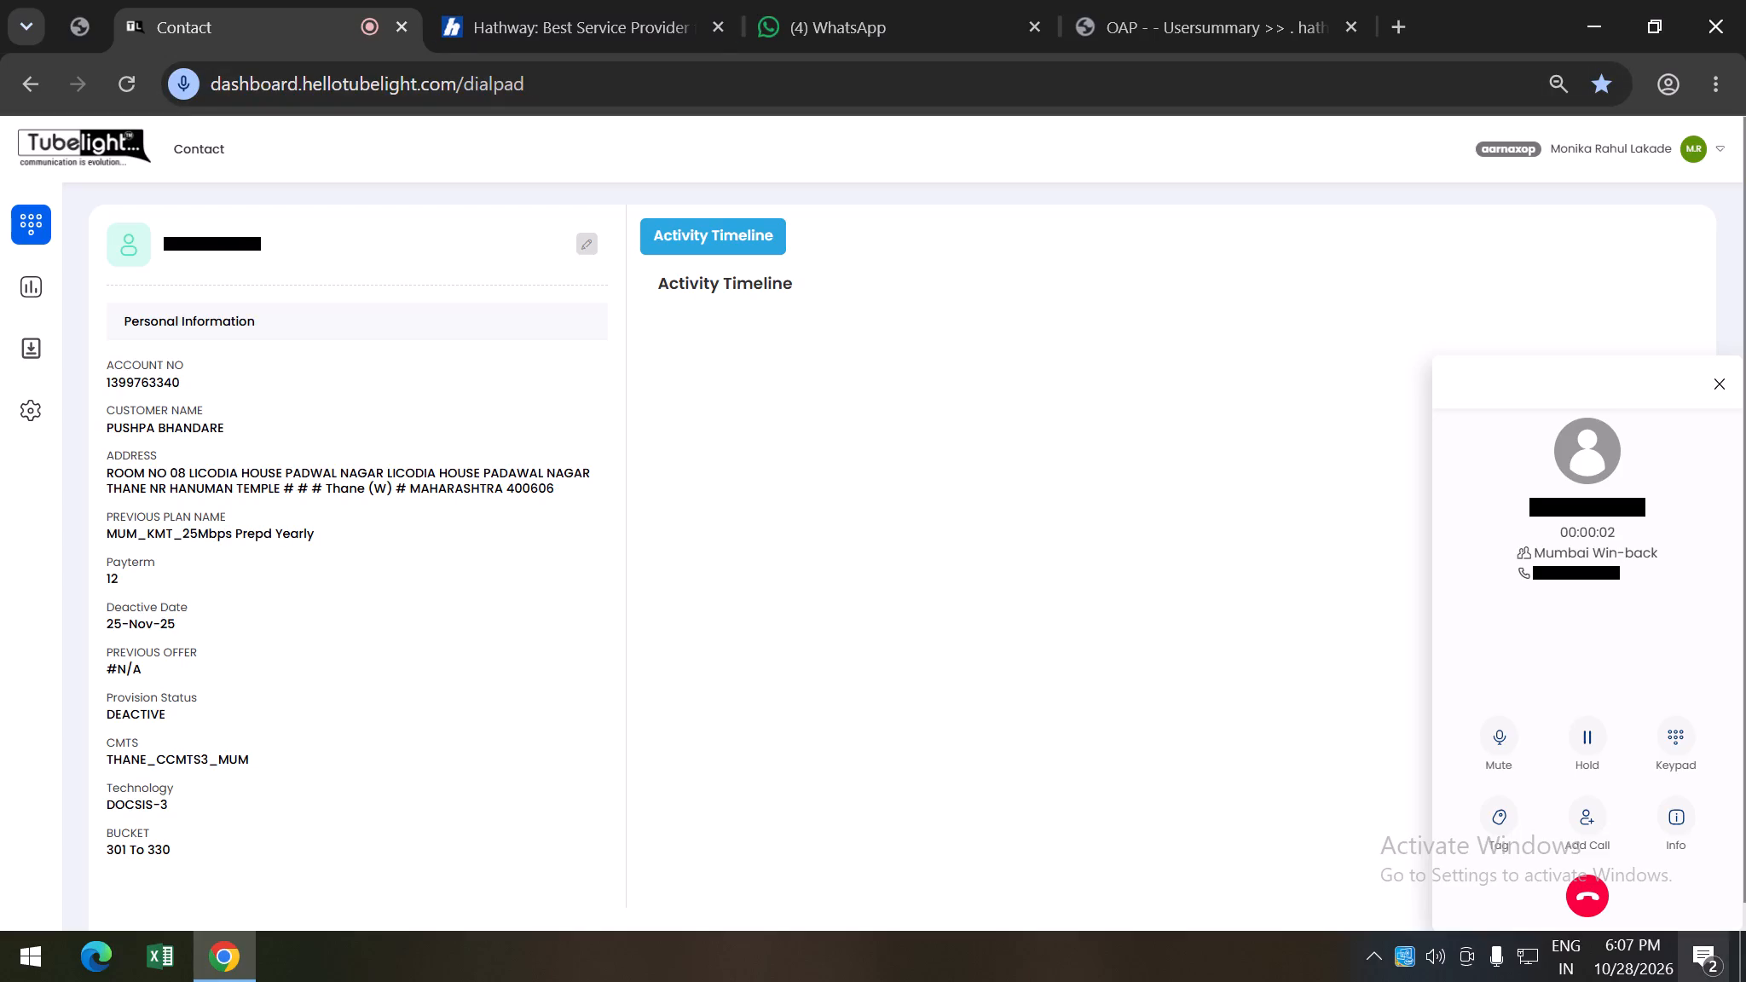
End the current Mumbai Win-back call and submit it with the tags Personal reasons, Not Required and No ready to provide reason.
{"action": "left_click", "coordinate": [1588, 905]}
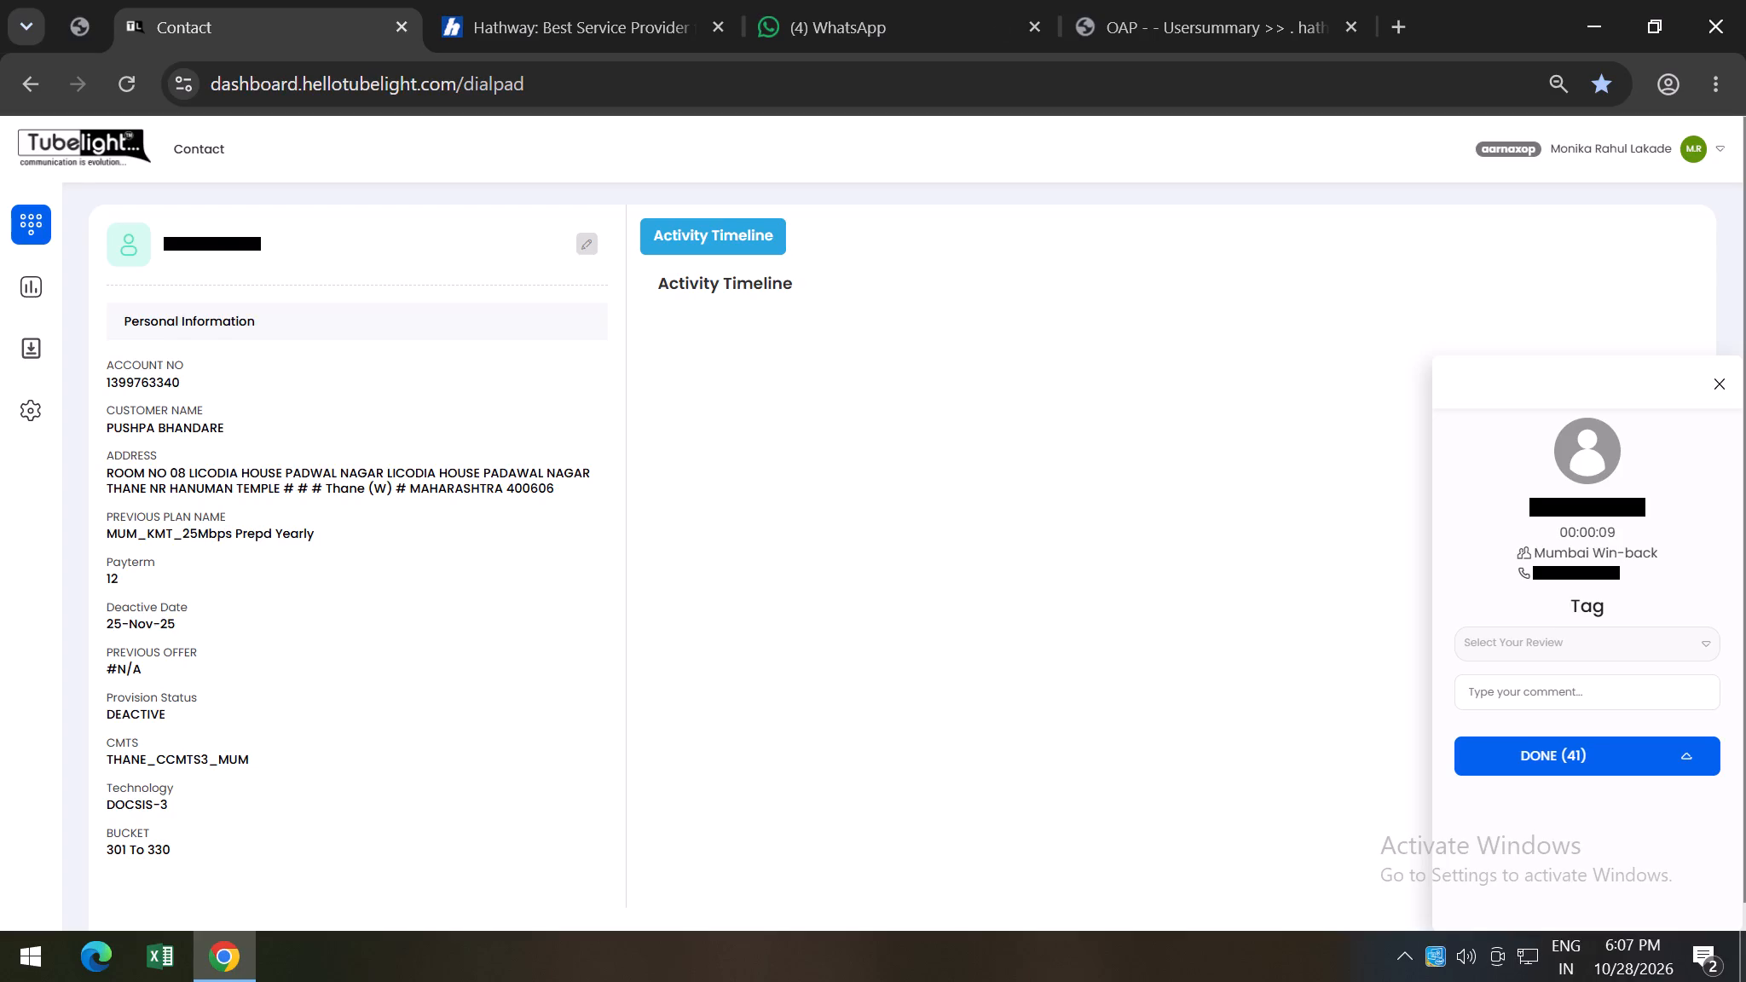
{"action": "left_click", "coordinate": [1514, 638]}
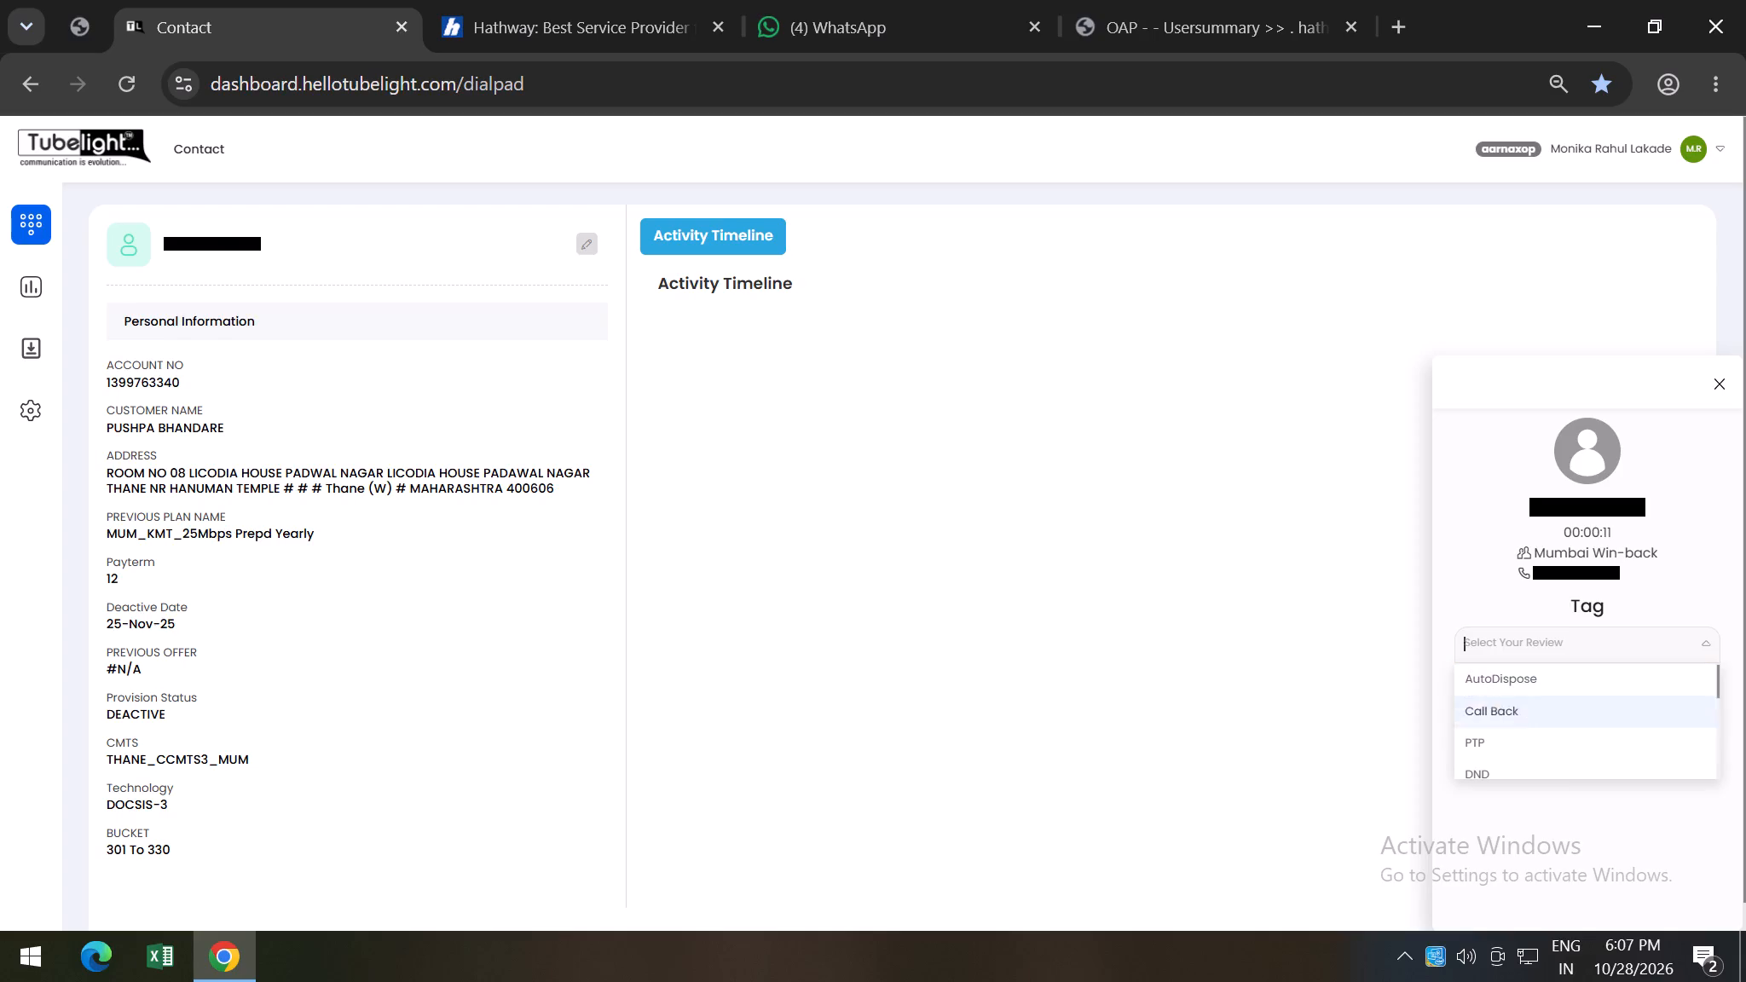
{"action": "scroll", "coordinate": [1531, 716], "scroll_direction": "down", "scroll_amount": 1}
{"action": "left_click", "coordinate": [1531, 716]}
{"action": "left_click", "coordinate": [1626, 632]}
{"action": "left_click", "coordinate": [1545, 737]}
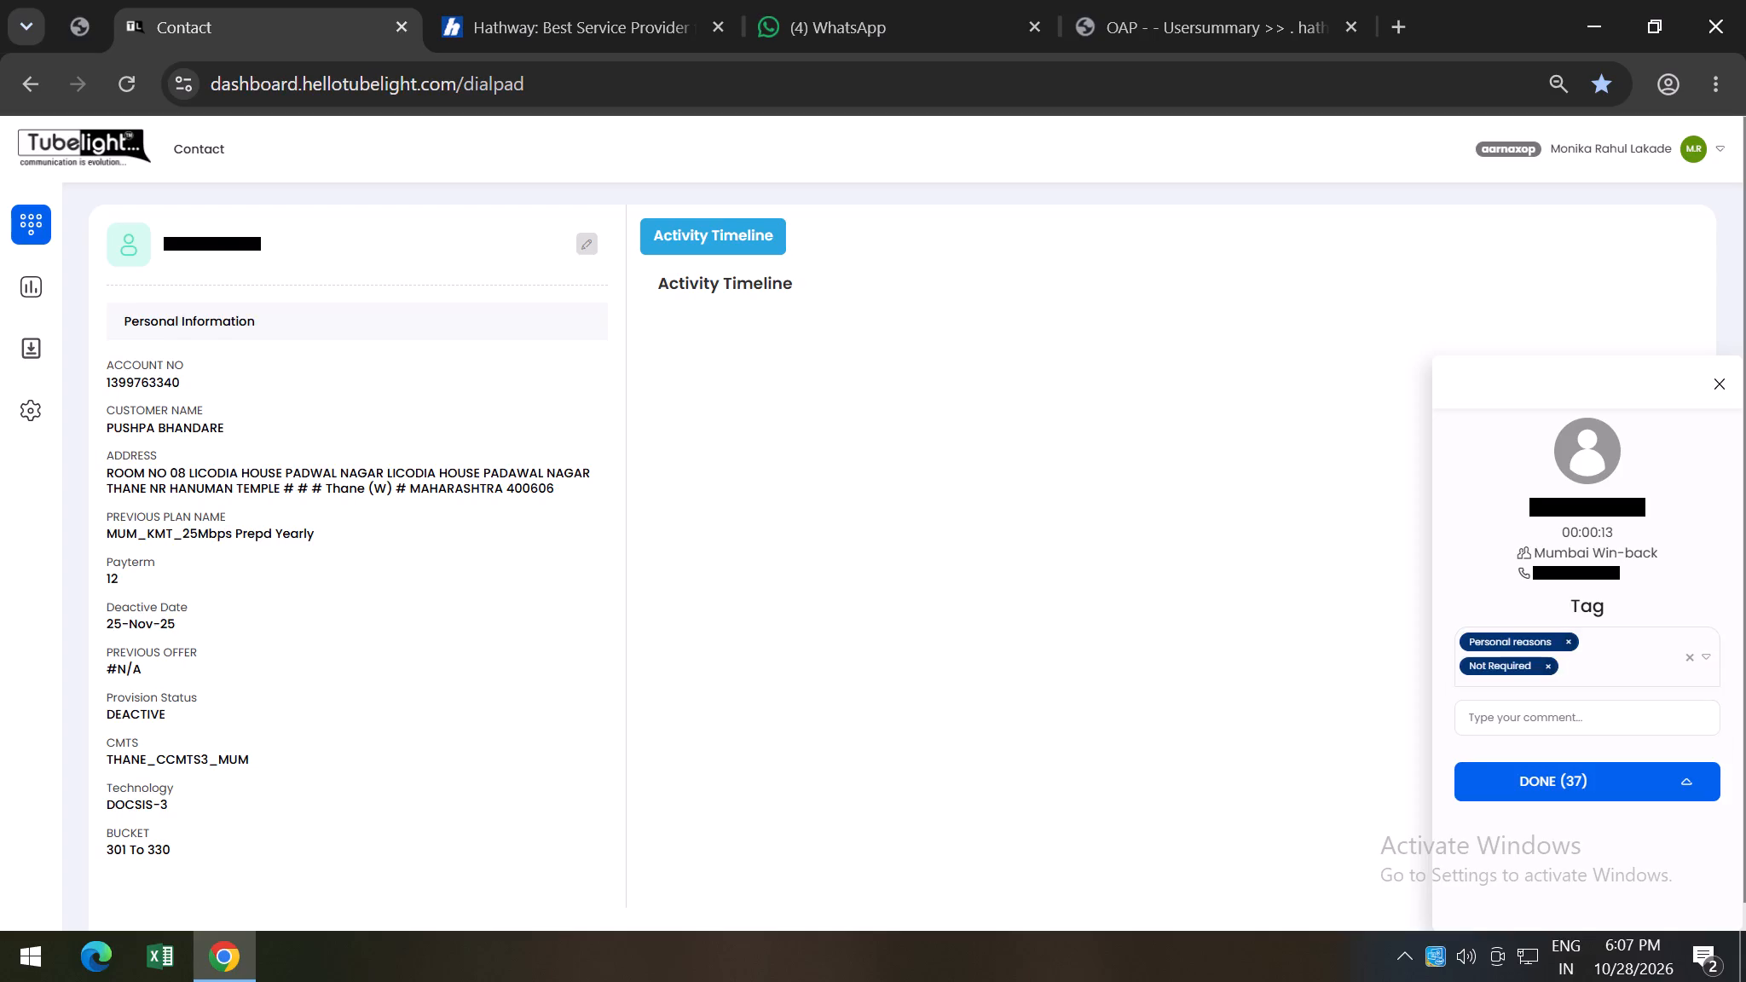
{"action": "left_click", "coordinate": [1620, 693]}
{"action": "left_click", "coordinate": [1612, 638]}
{"action": "left_click", "coordinate": [1602, 754]}
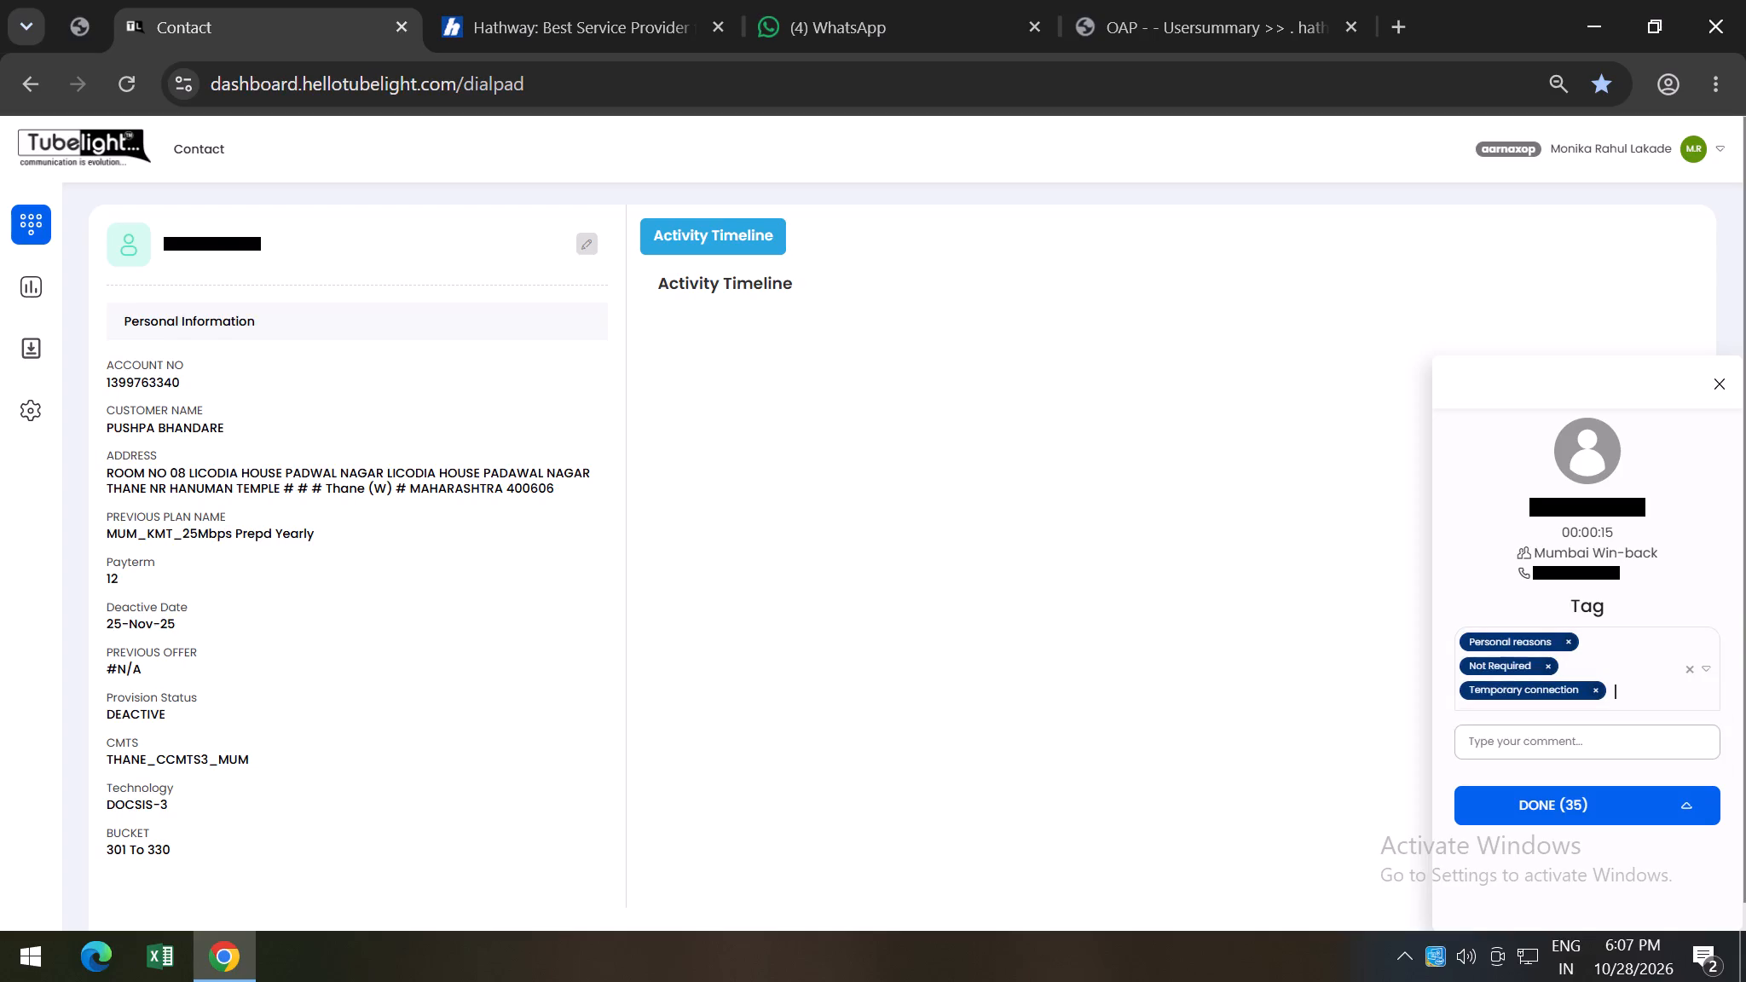
{"action": "left_click", "coordinate": [1659, 688]}
{"action": "left_click", "coordinate": [1592, 685]}
{"action": "left_click", "coordinate": [1599, 667]}
{"action": "left_click", "coordinate": [1570, 731]}
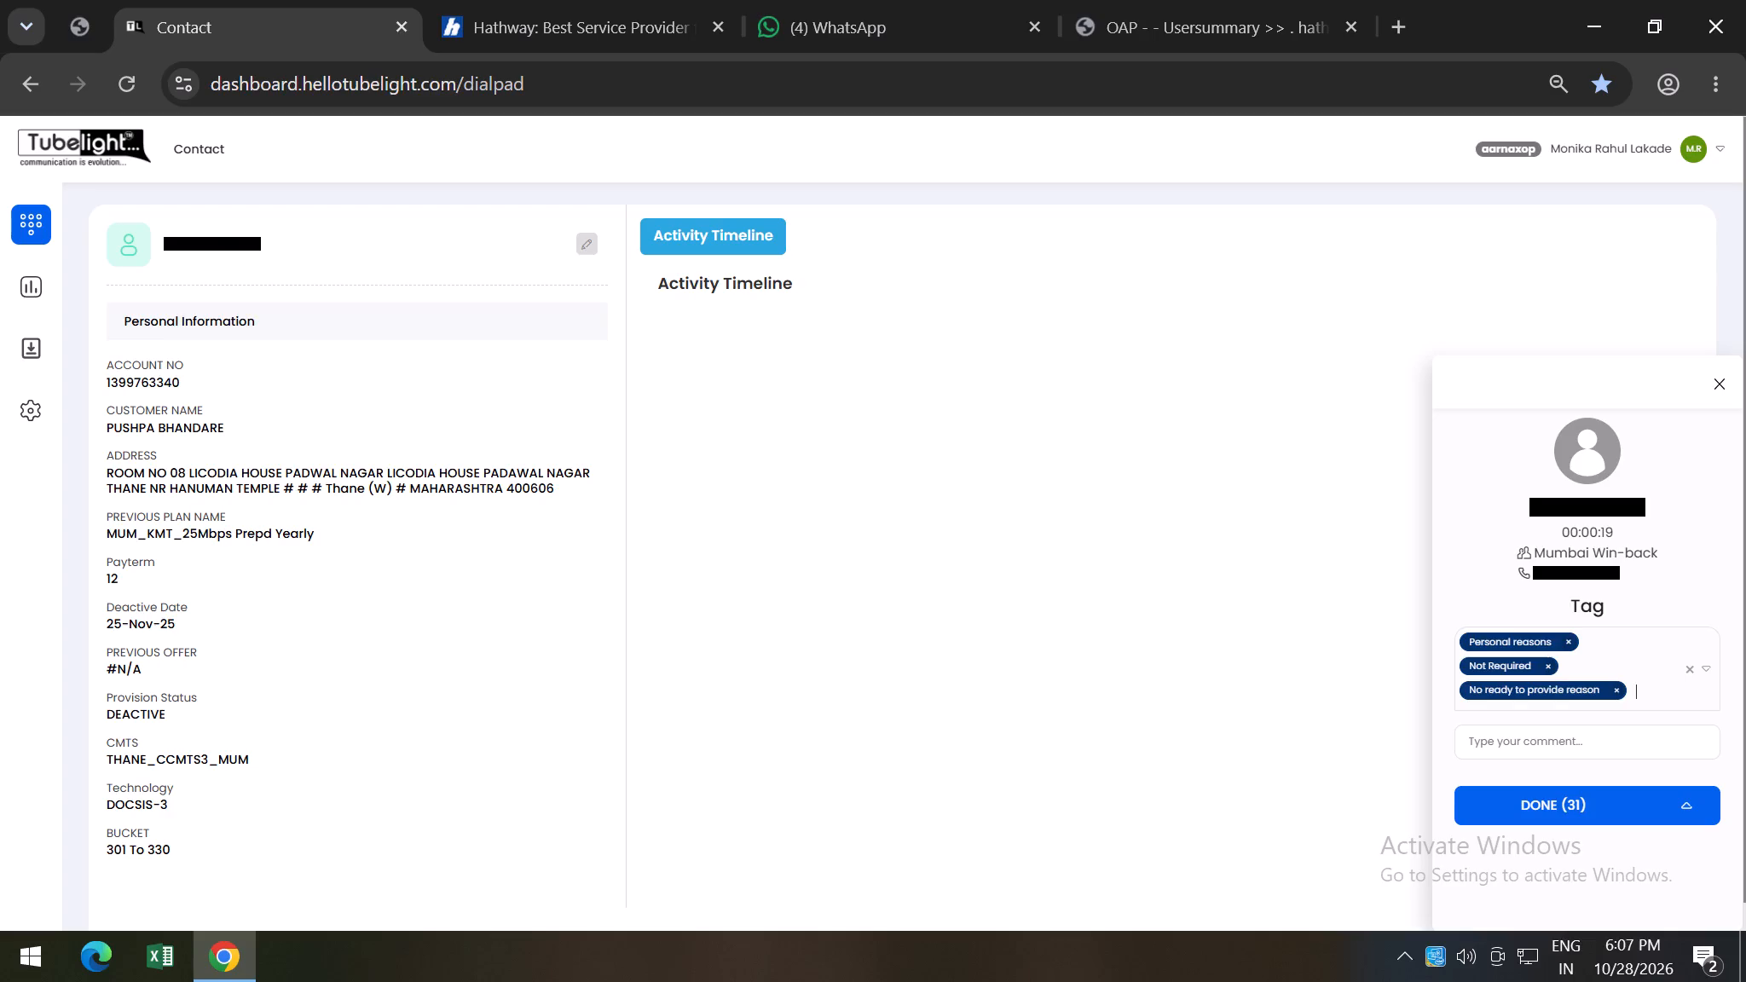
{"action": "left_click", "coordinate": [1541, 801]}
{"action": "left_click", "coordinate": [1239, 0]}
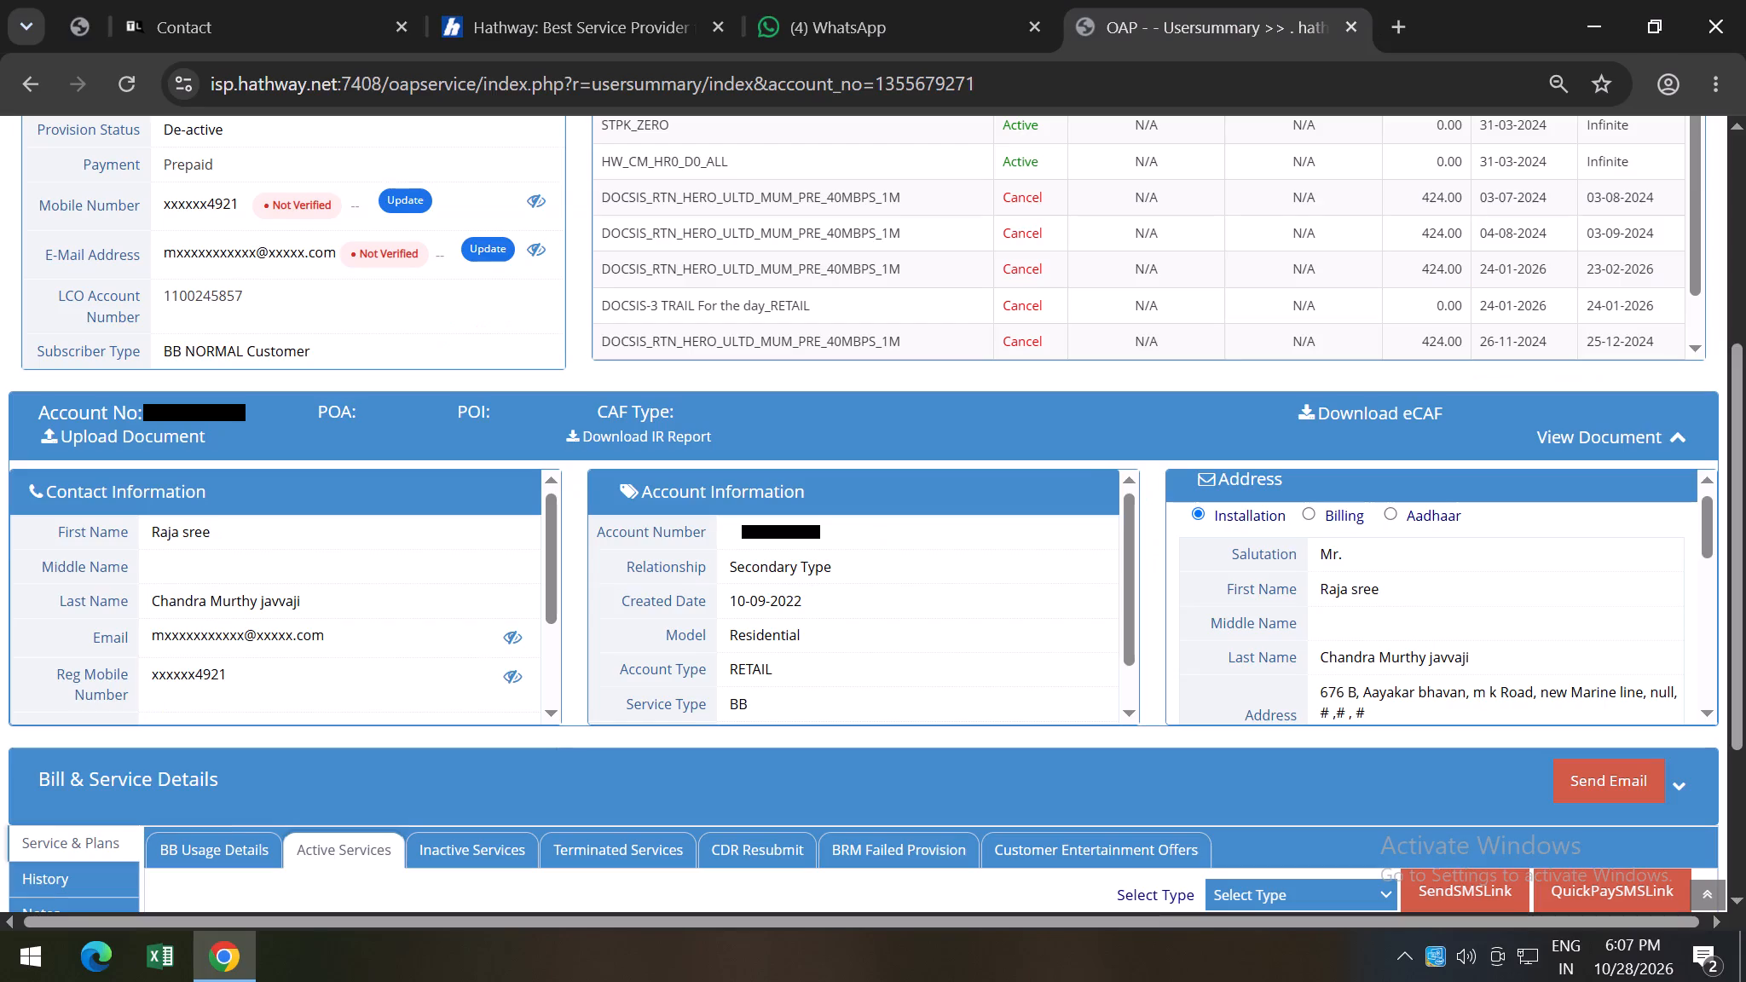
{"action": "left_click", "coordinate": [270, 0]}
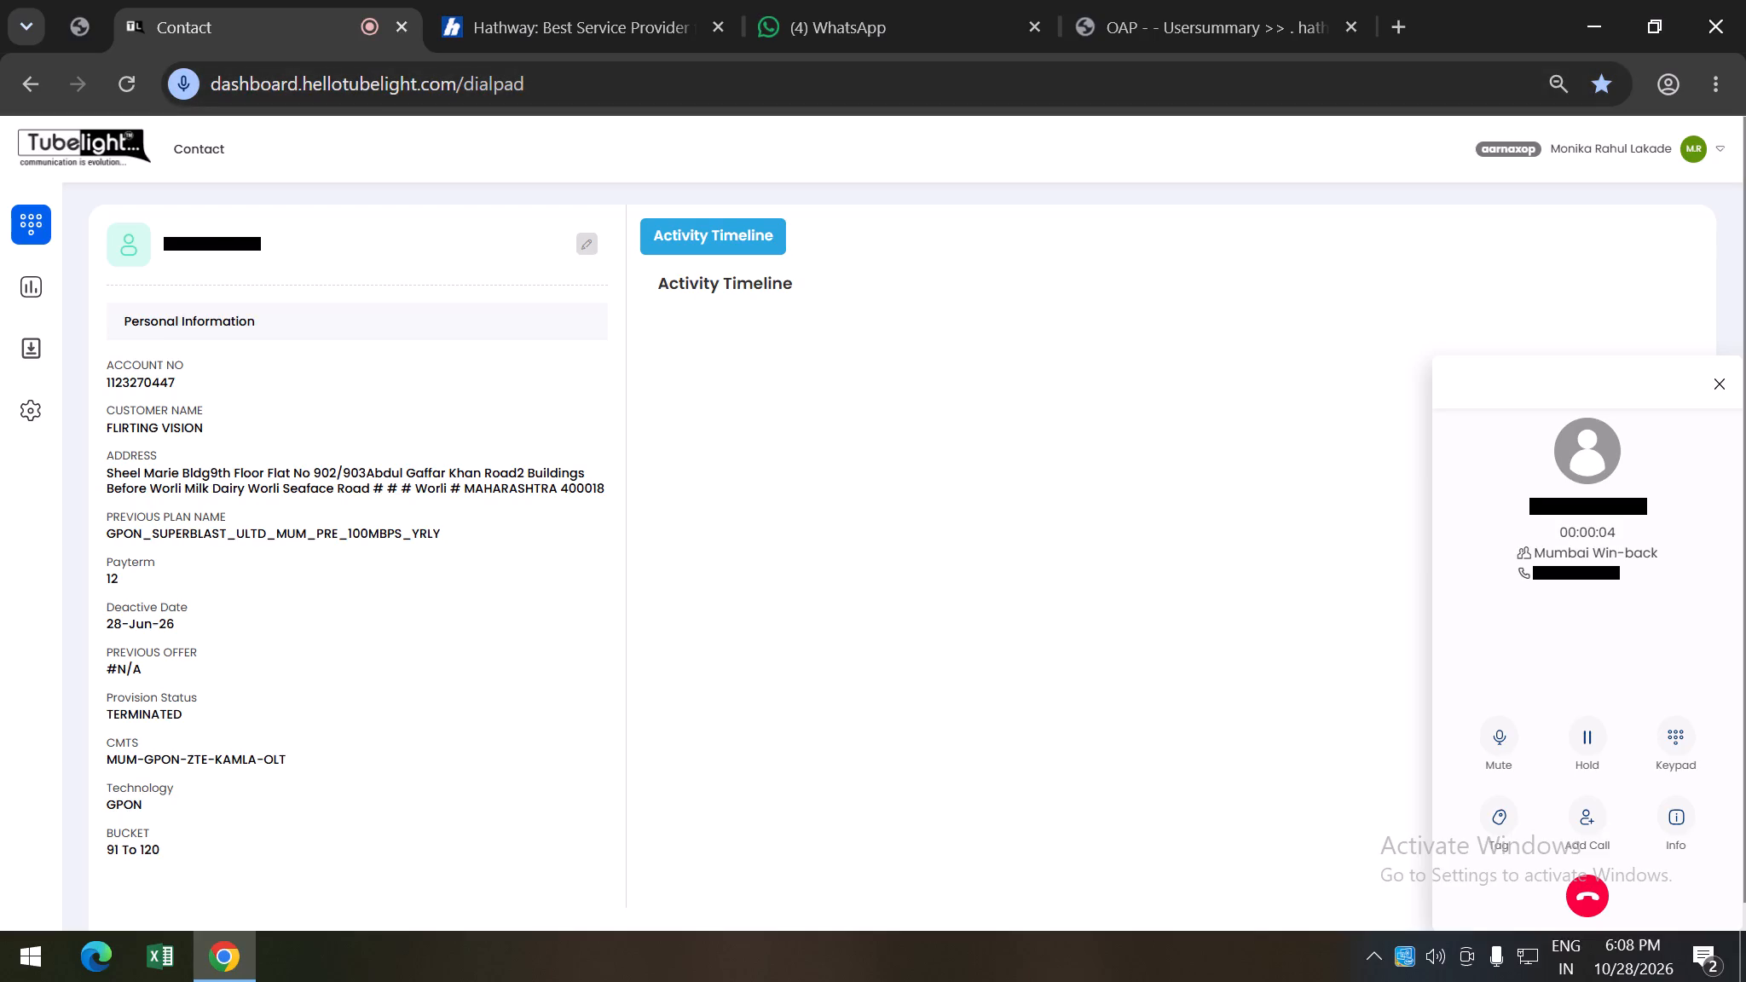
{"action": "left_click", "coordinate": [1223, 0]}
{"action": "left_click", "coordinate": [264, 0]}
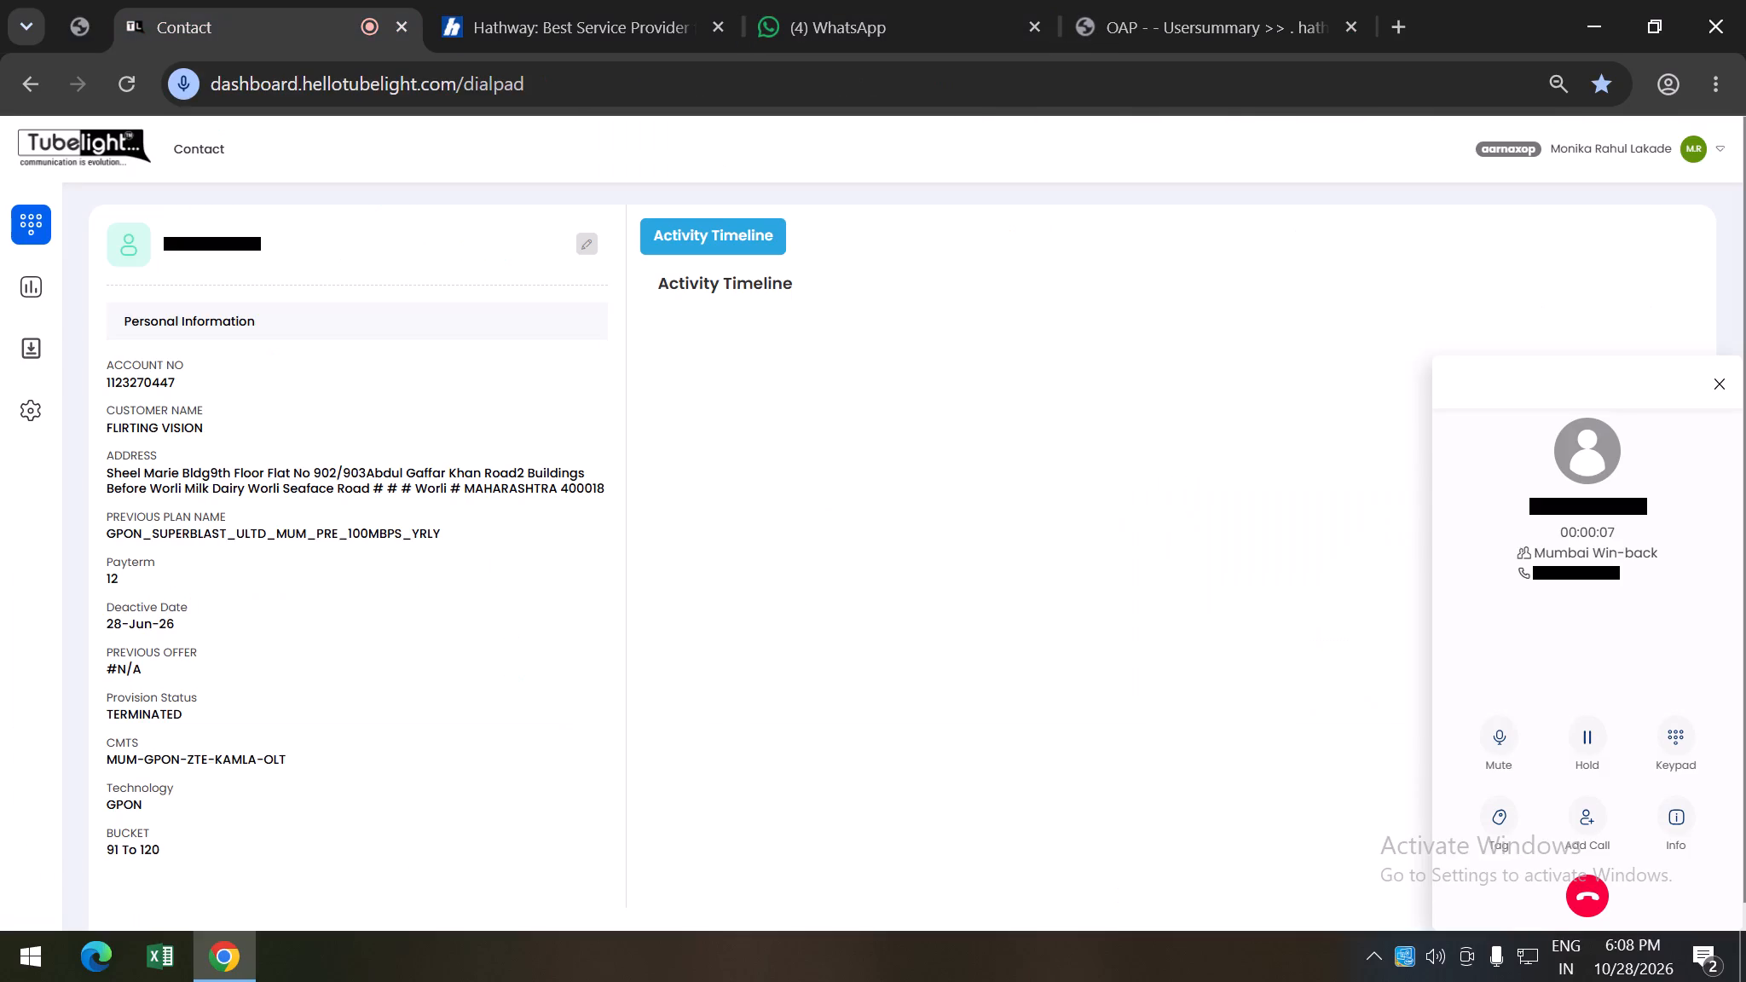
End the Mumbai Win-back call for the terminated GPON account and submit it tagged with Personal reasons and two further review tags.
{"action": "double_click", "coordinate": [1584, 895]}
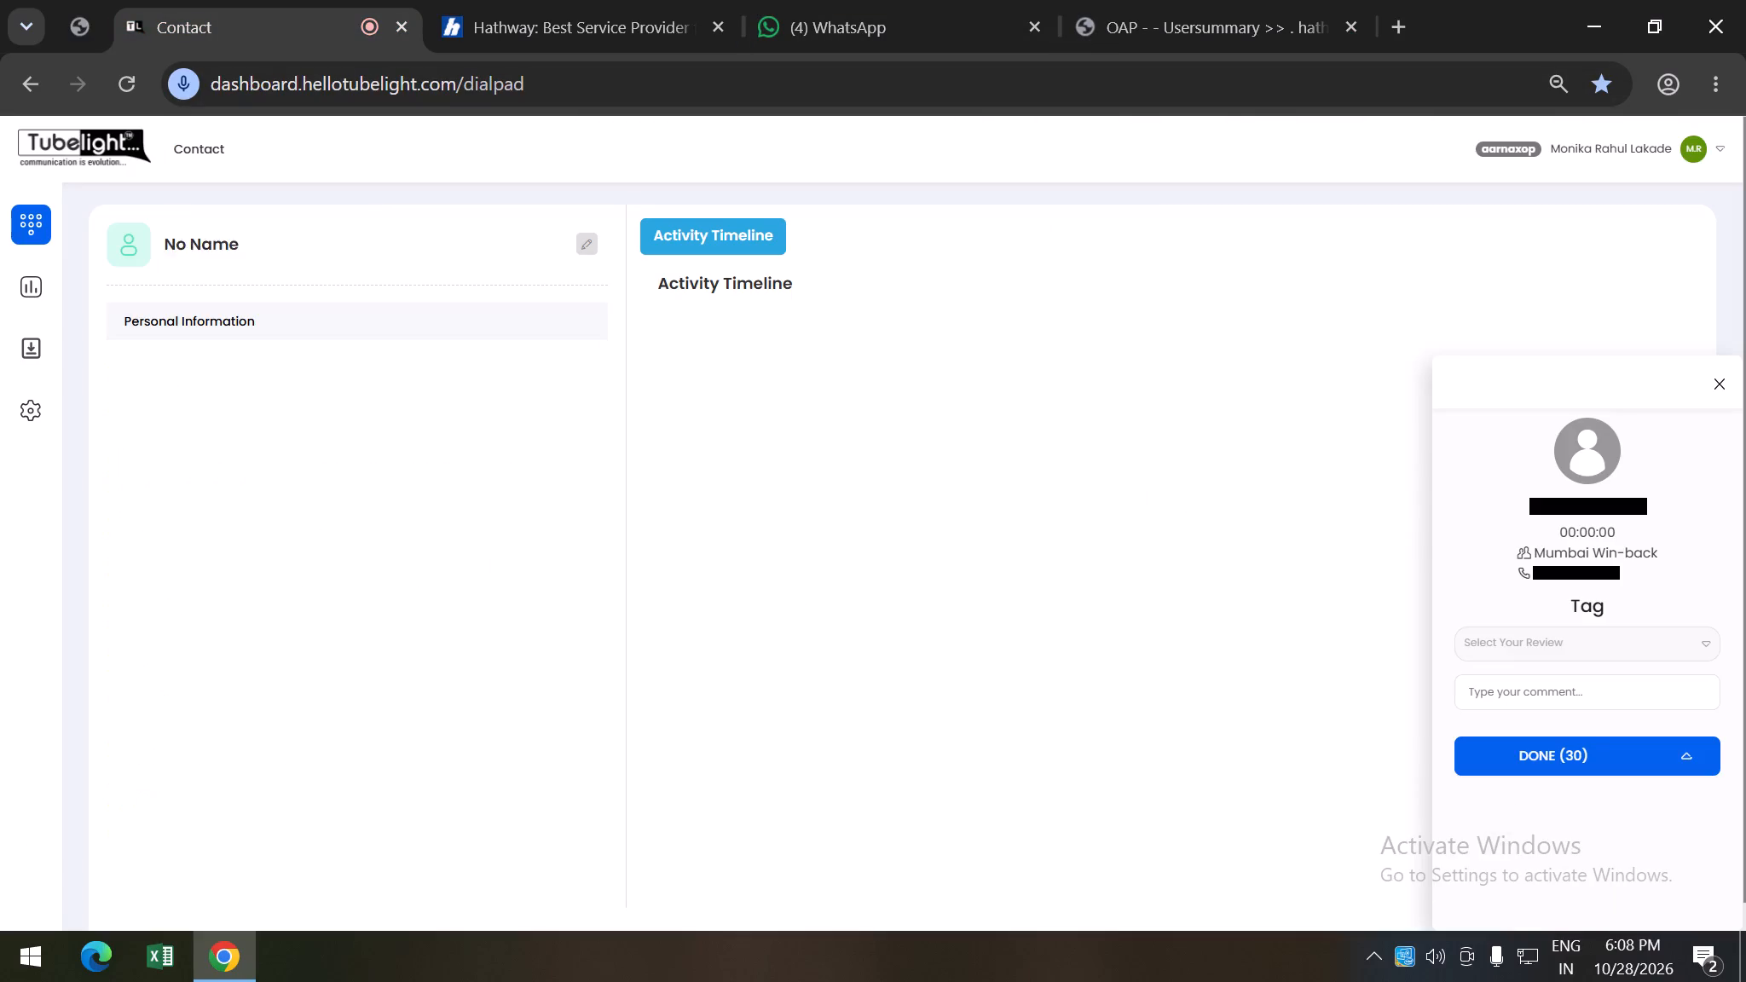
{"action": "left_click", "coordinate": [1548, 638]}
{"action": "scroll", "coordinate": [1545, 702], "scroll_direction": "down", "scroll_amount": 2}
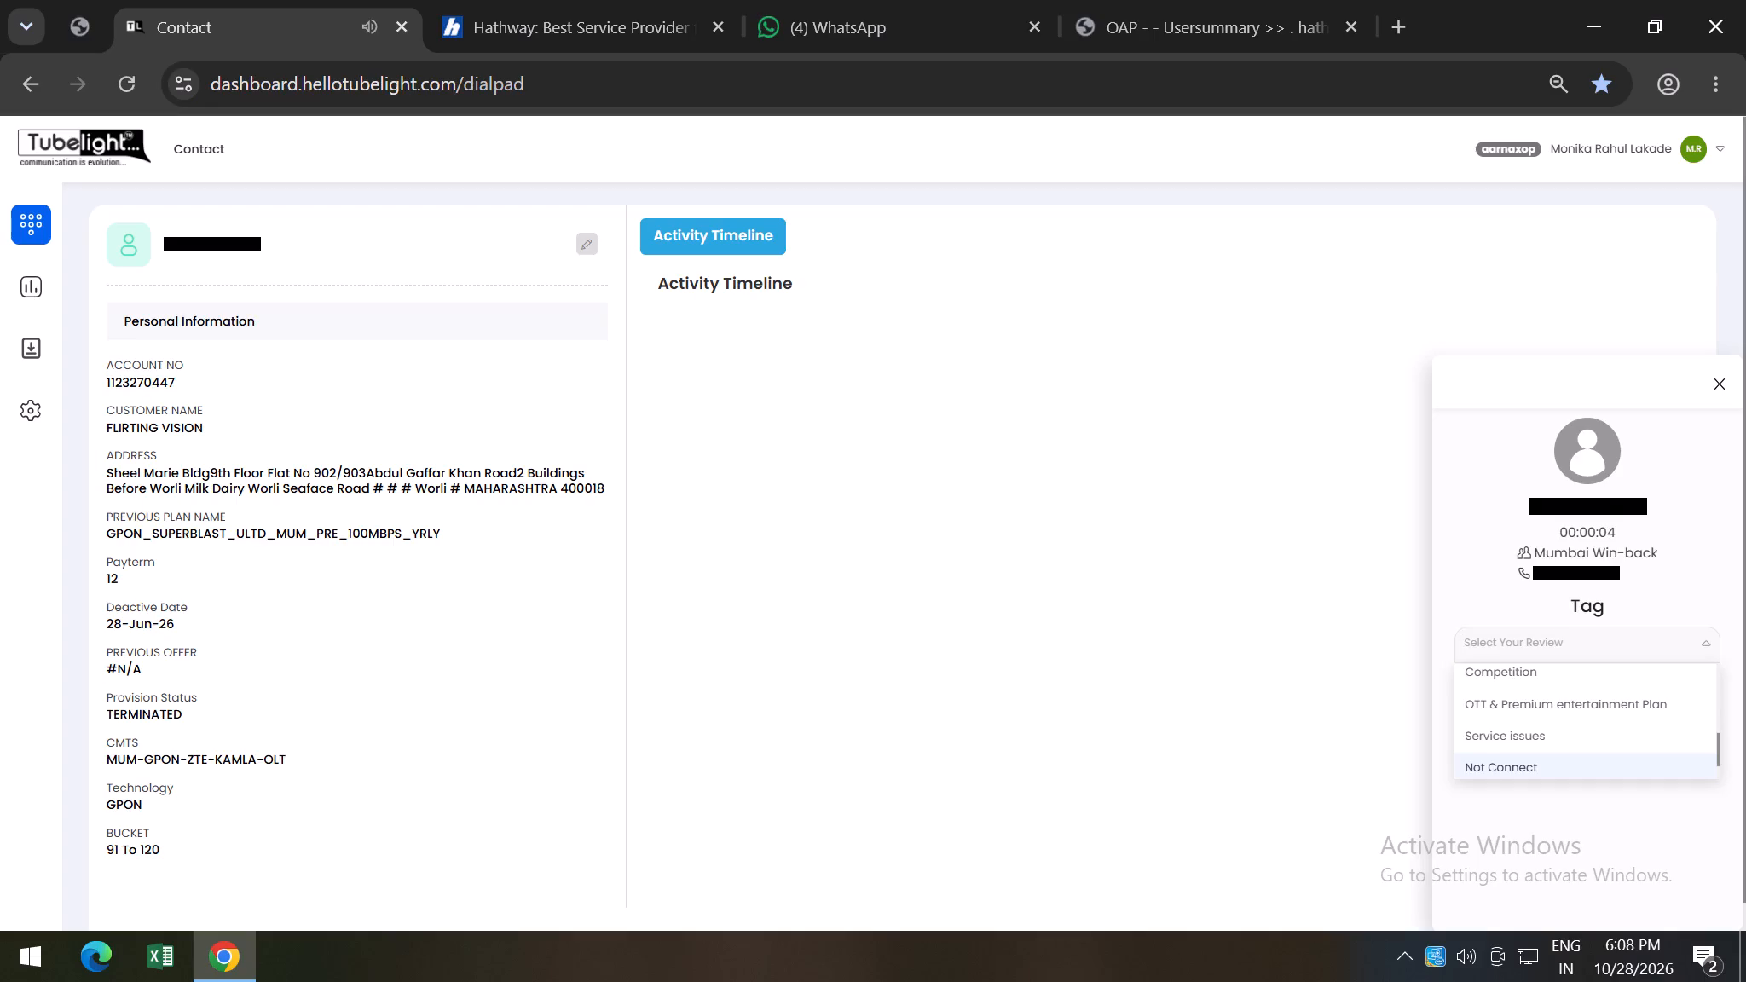
{"action": "scroll", "coordinate": [1536, 749], "scroll_direction": "up", "scroll_amount": 2}
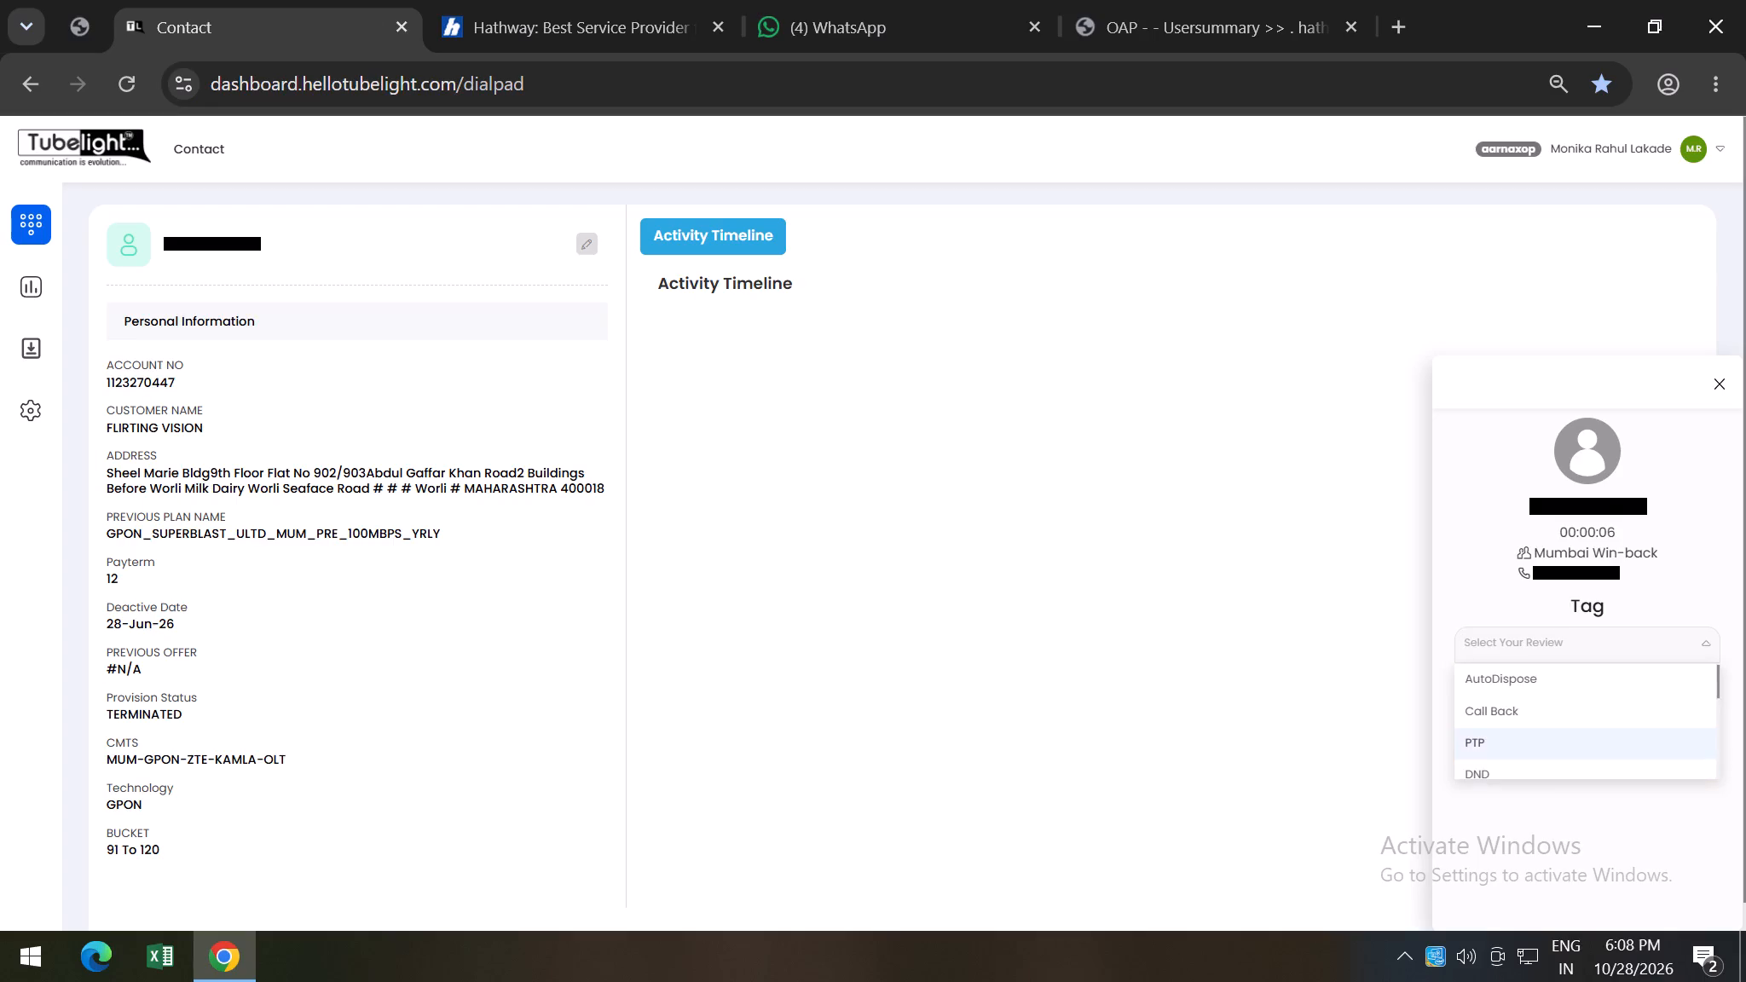
{"action": "scroll", "coordinate": [1536, 737], "scroll_direction": "down", "scroll_amount": 1}
{"action": "left_click", "coordinate": [1538, 731]}
{"action": "left_click", "coordinate": [1640, 624]}
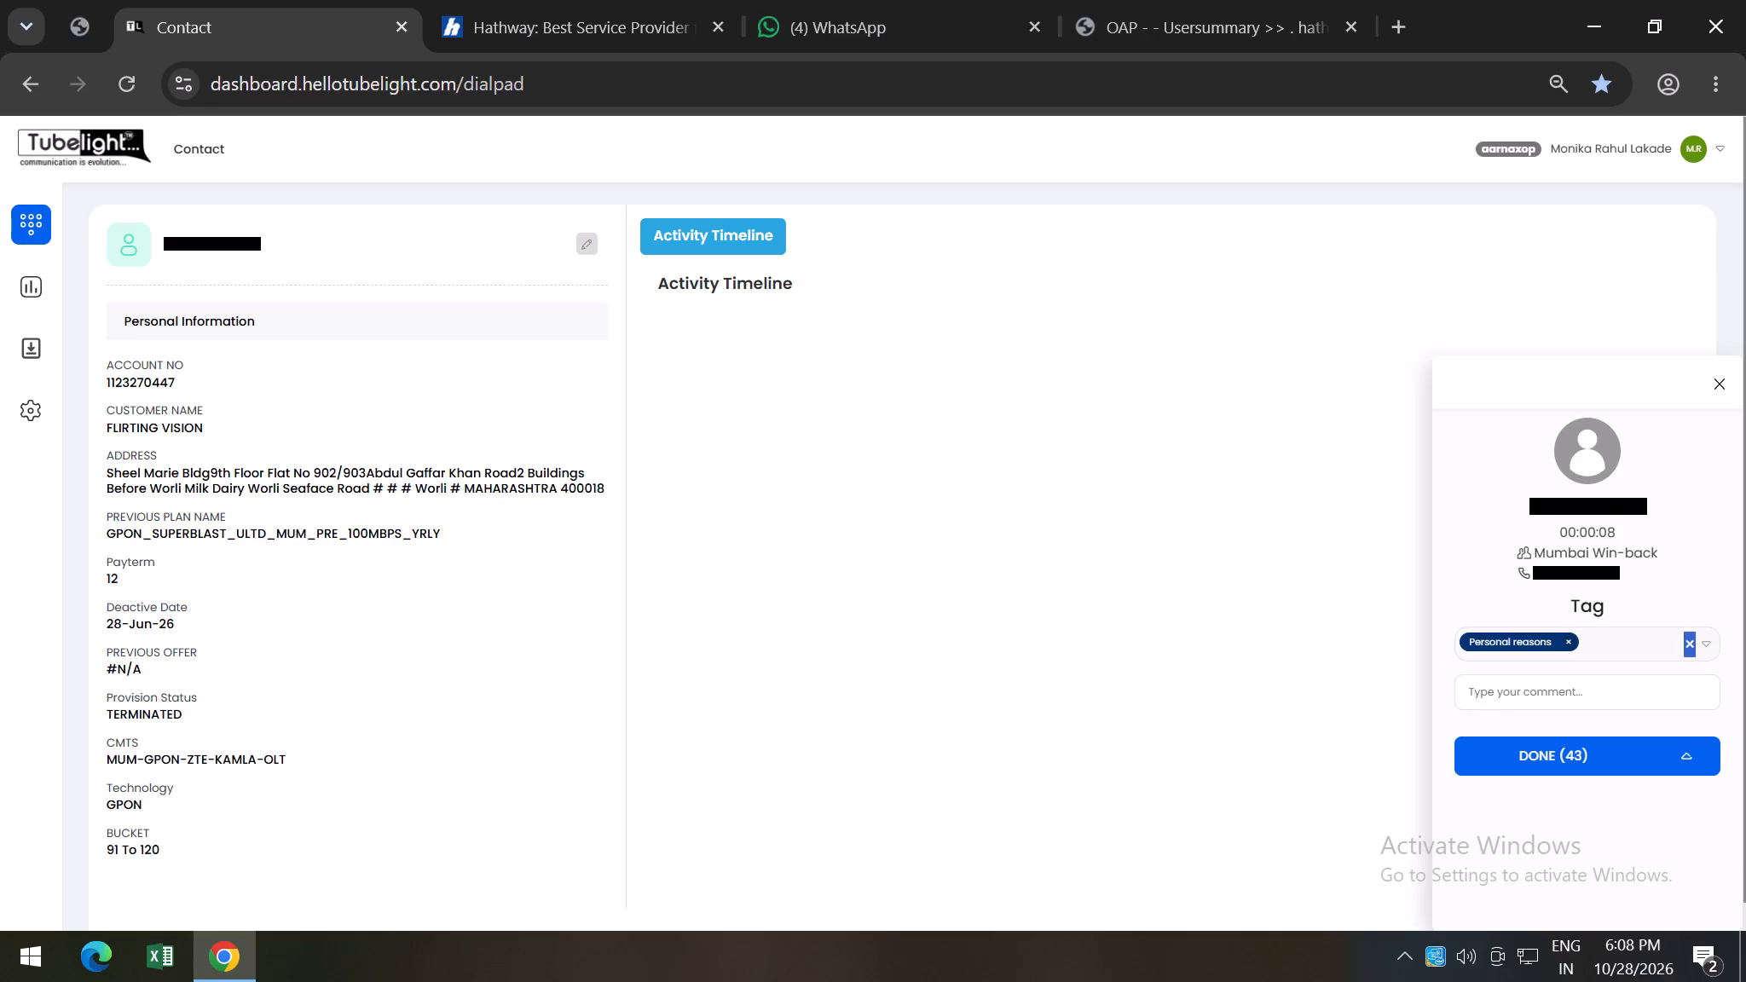
{"action": "left_click", "coordinate": [1597, 657]}
{"action": "left_click_drag", "start_coordinate": [1554, 738], "coordinate": [1558, 728]}
{"action": "left_click_drag", "start_coordinate": [1638, 634], "coordinate": [1633, 656]}
{"action": "left_click", "coordinate": [1599, 731]}
{"action": "left_click", "coordinate": [1595, 801]}
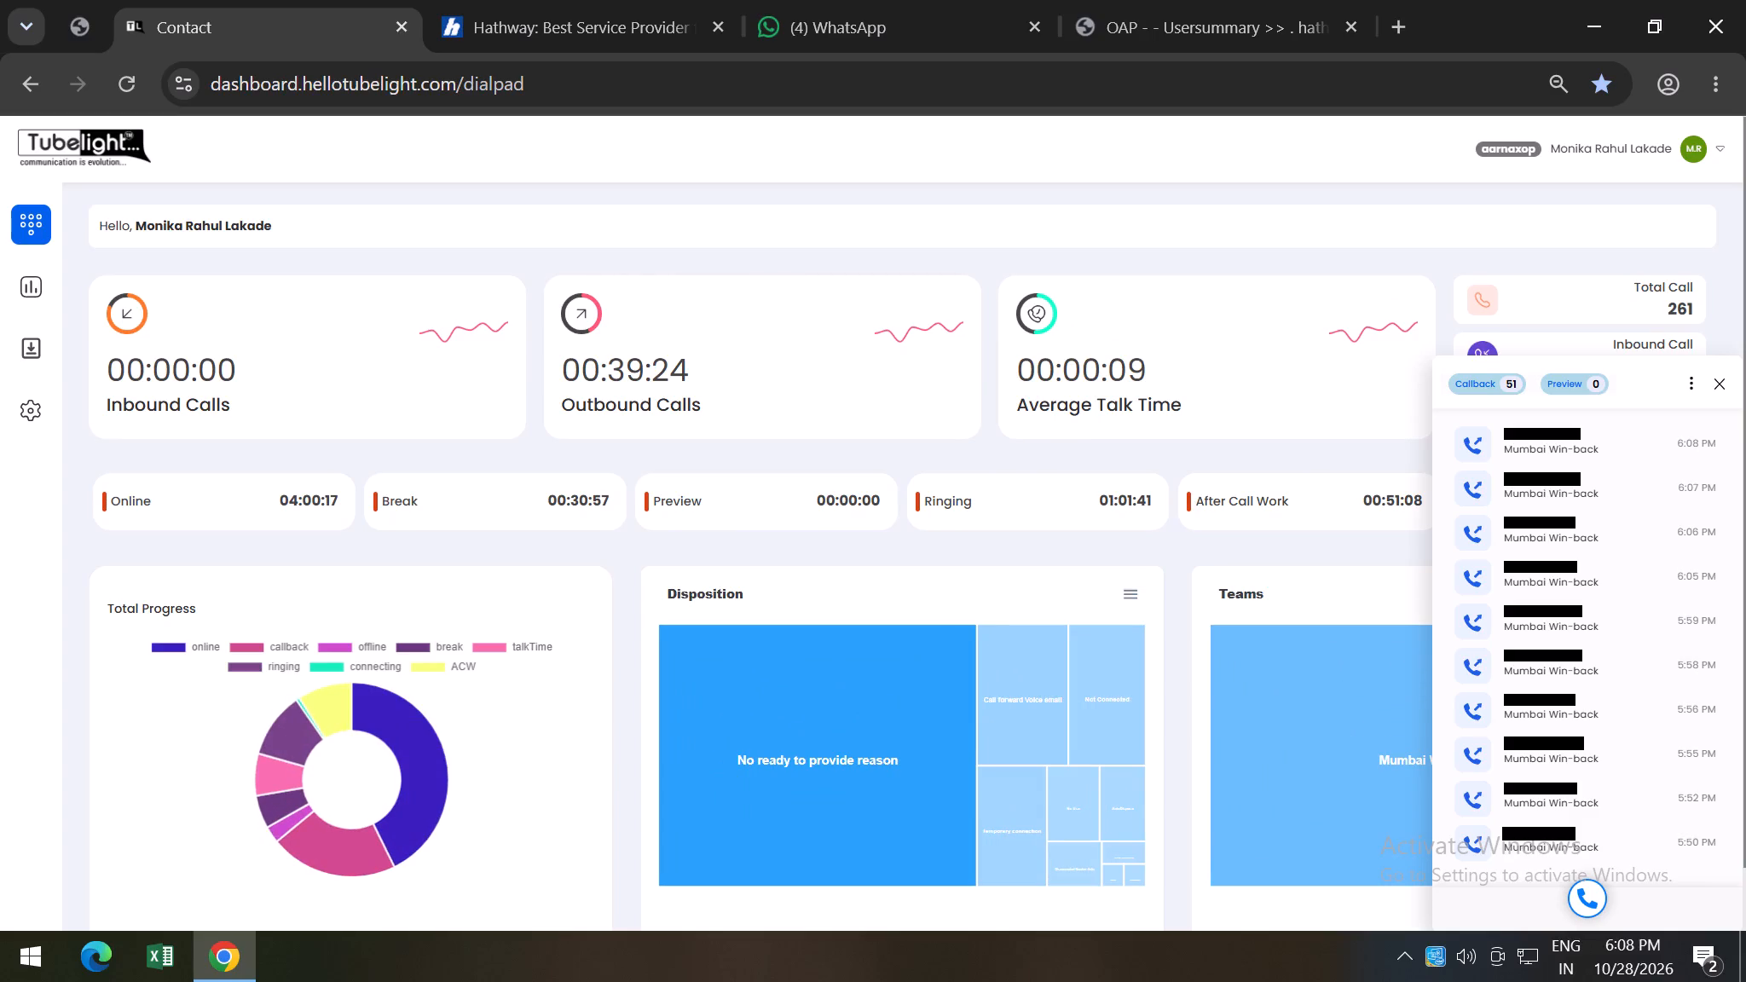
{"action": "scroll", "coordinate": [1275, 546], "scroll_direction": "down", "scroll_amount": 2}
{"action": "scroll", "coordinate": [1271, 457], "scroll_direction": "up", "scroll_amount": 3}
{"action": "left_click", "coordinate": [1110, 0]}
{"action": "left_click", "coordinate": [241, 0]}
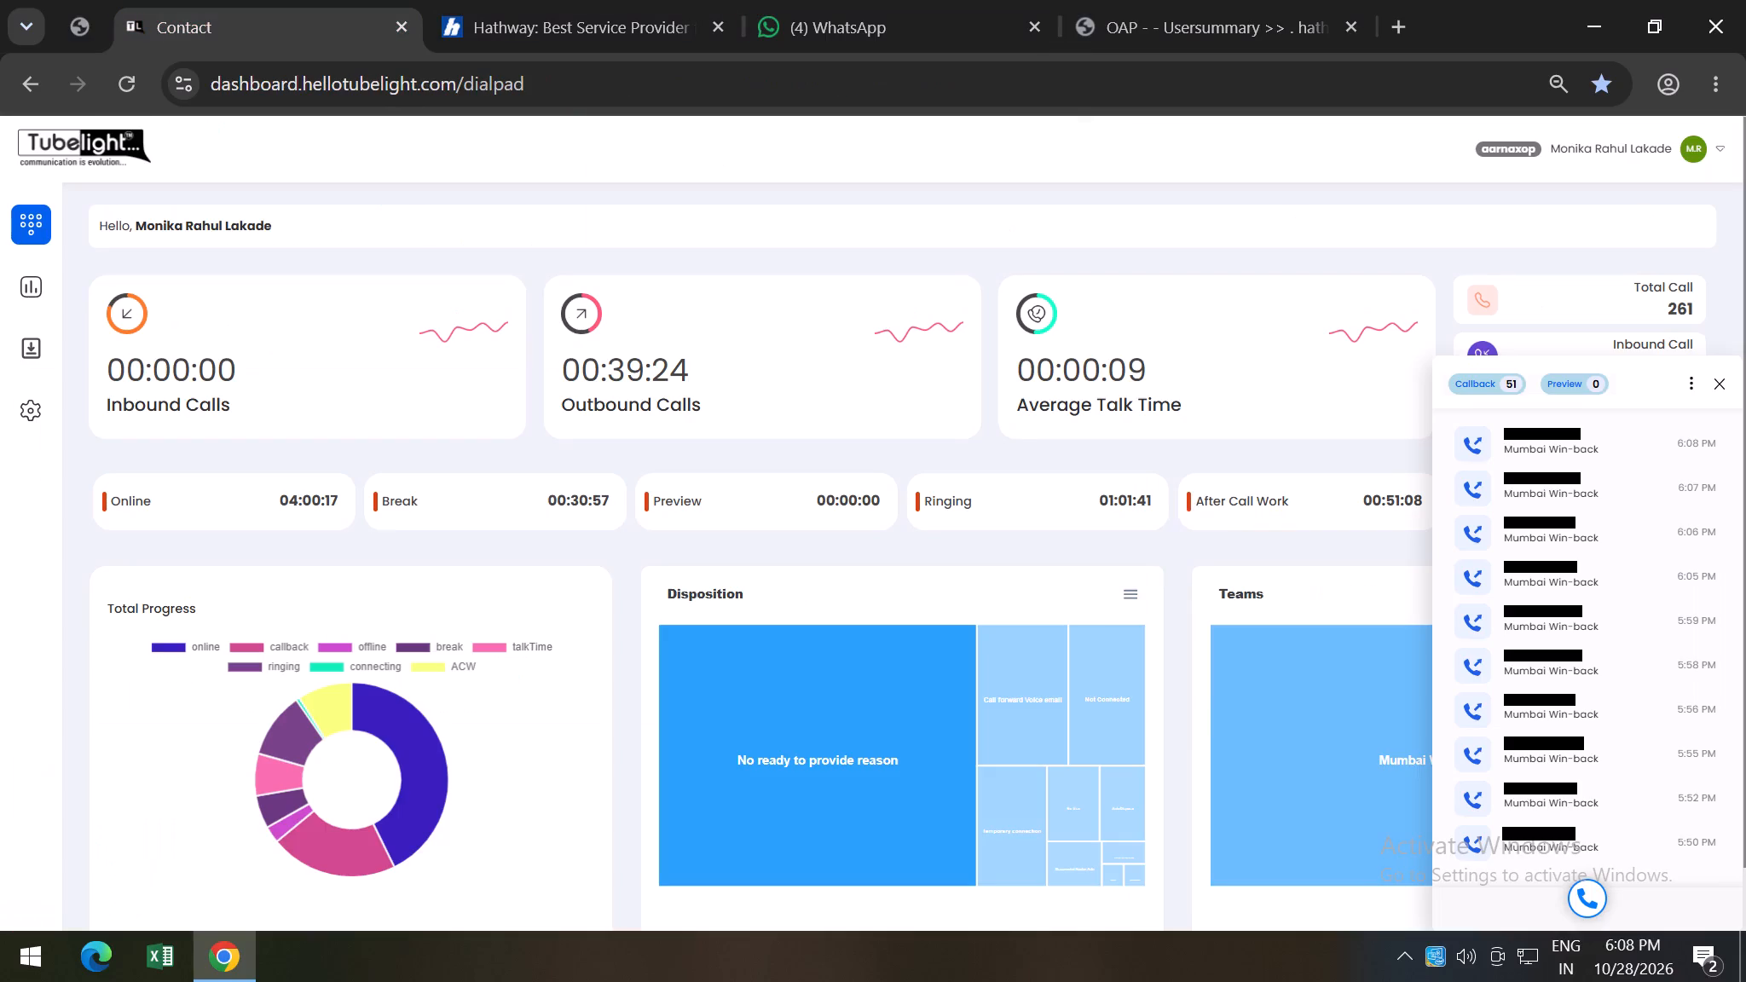
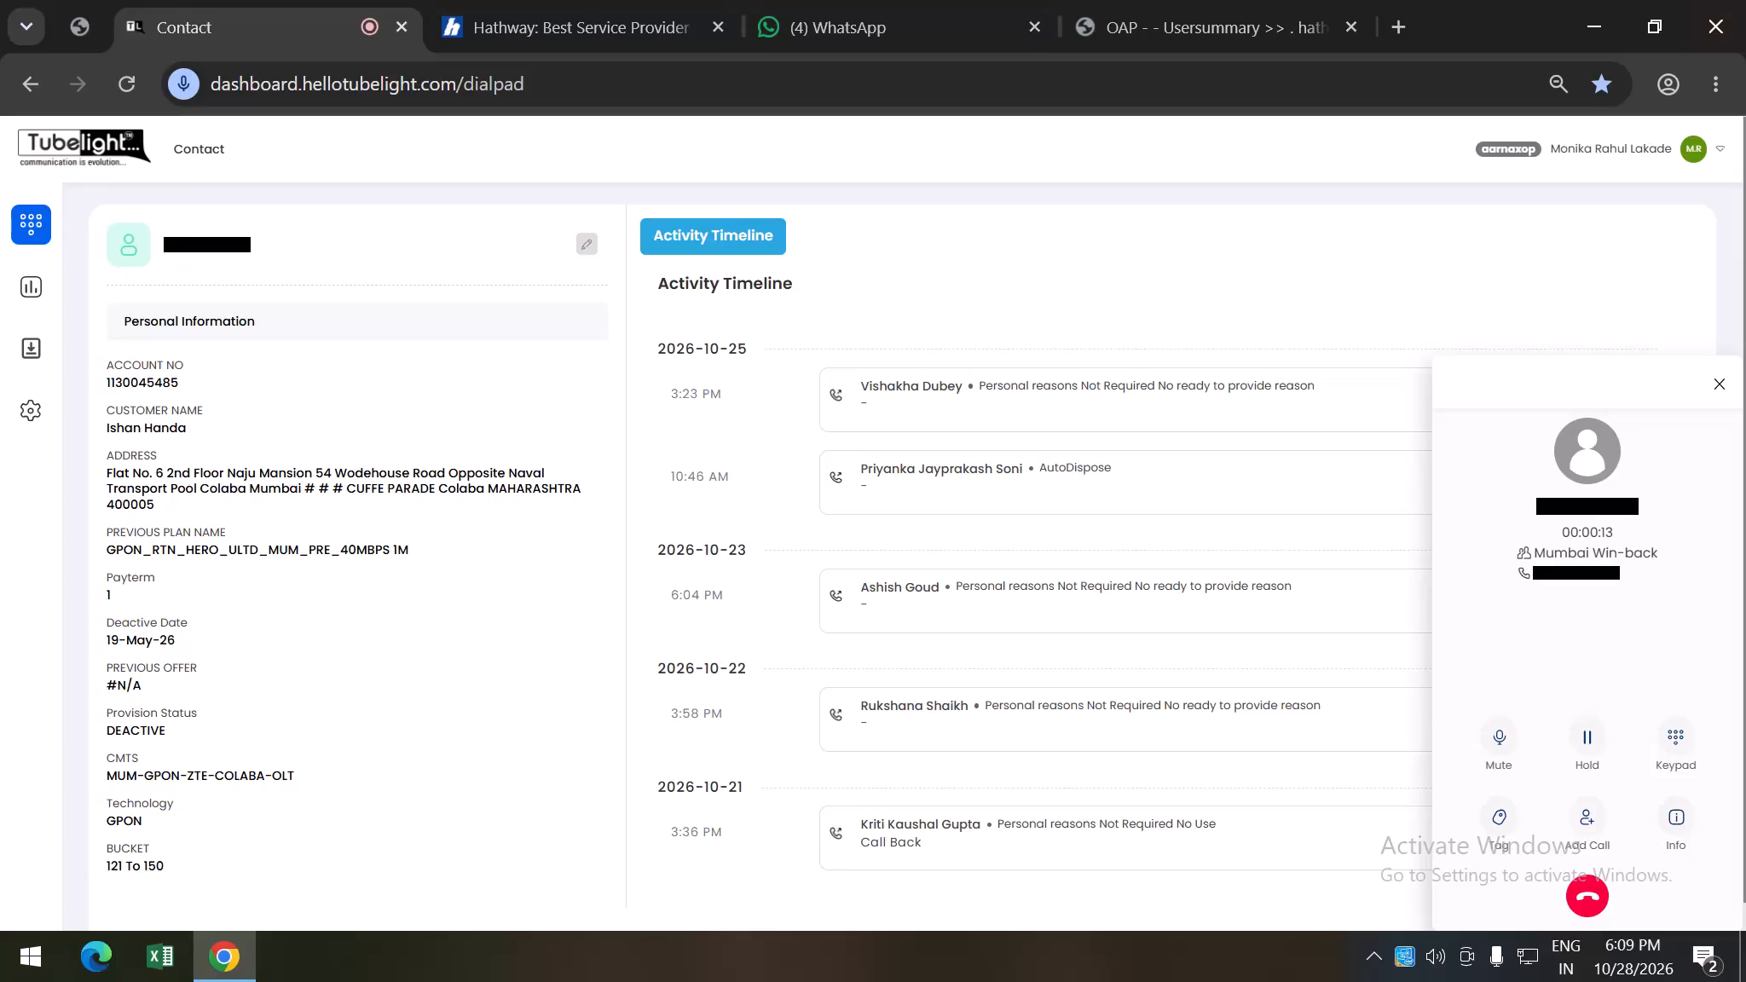
End the current Mumbai Win-back call and submit it with the tags Not Connect, Not Contactable and Call forward Voice email.
{"action": "left_click", "coordinate": [1590, 884]}
{"action": "left_click", "coordinate": [1594, 633]}
{"action": "scroll", "coordinate": [1509, 711], "scroll_direction": "down", "scroll_amount": 2}
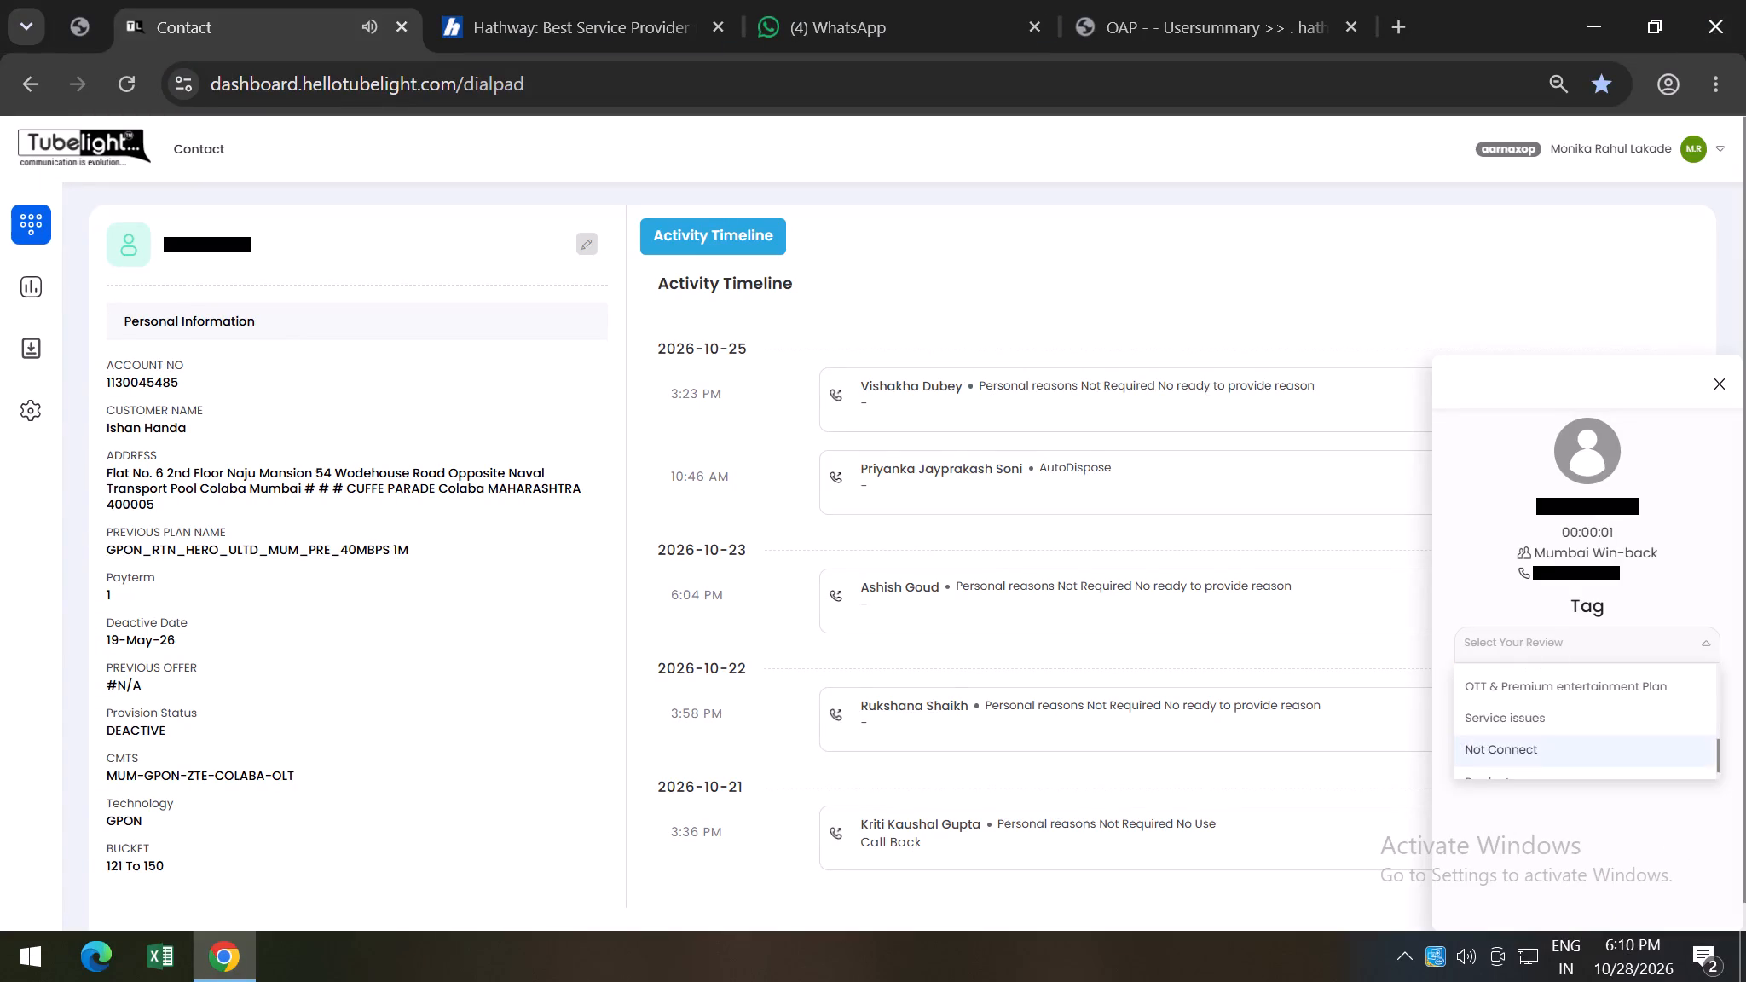
{"action": "left_click", "coordinate": [1522, 740]}
{"action": "left_click", "coordinate": [1567, 650]}
{"action": "left_click", "coordinate": [1549, 704]}
{"action": "left_click_drag", "start_coordinate": [1622, 650], "coordinate": [1616, 664]}
{"action": "scroll", "coordinate": [1522, 736], "scroll_direction": "down", "scroll_amount": 1}
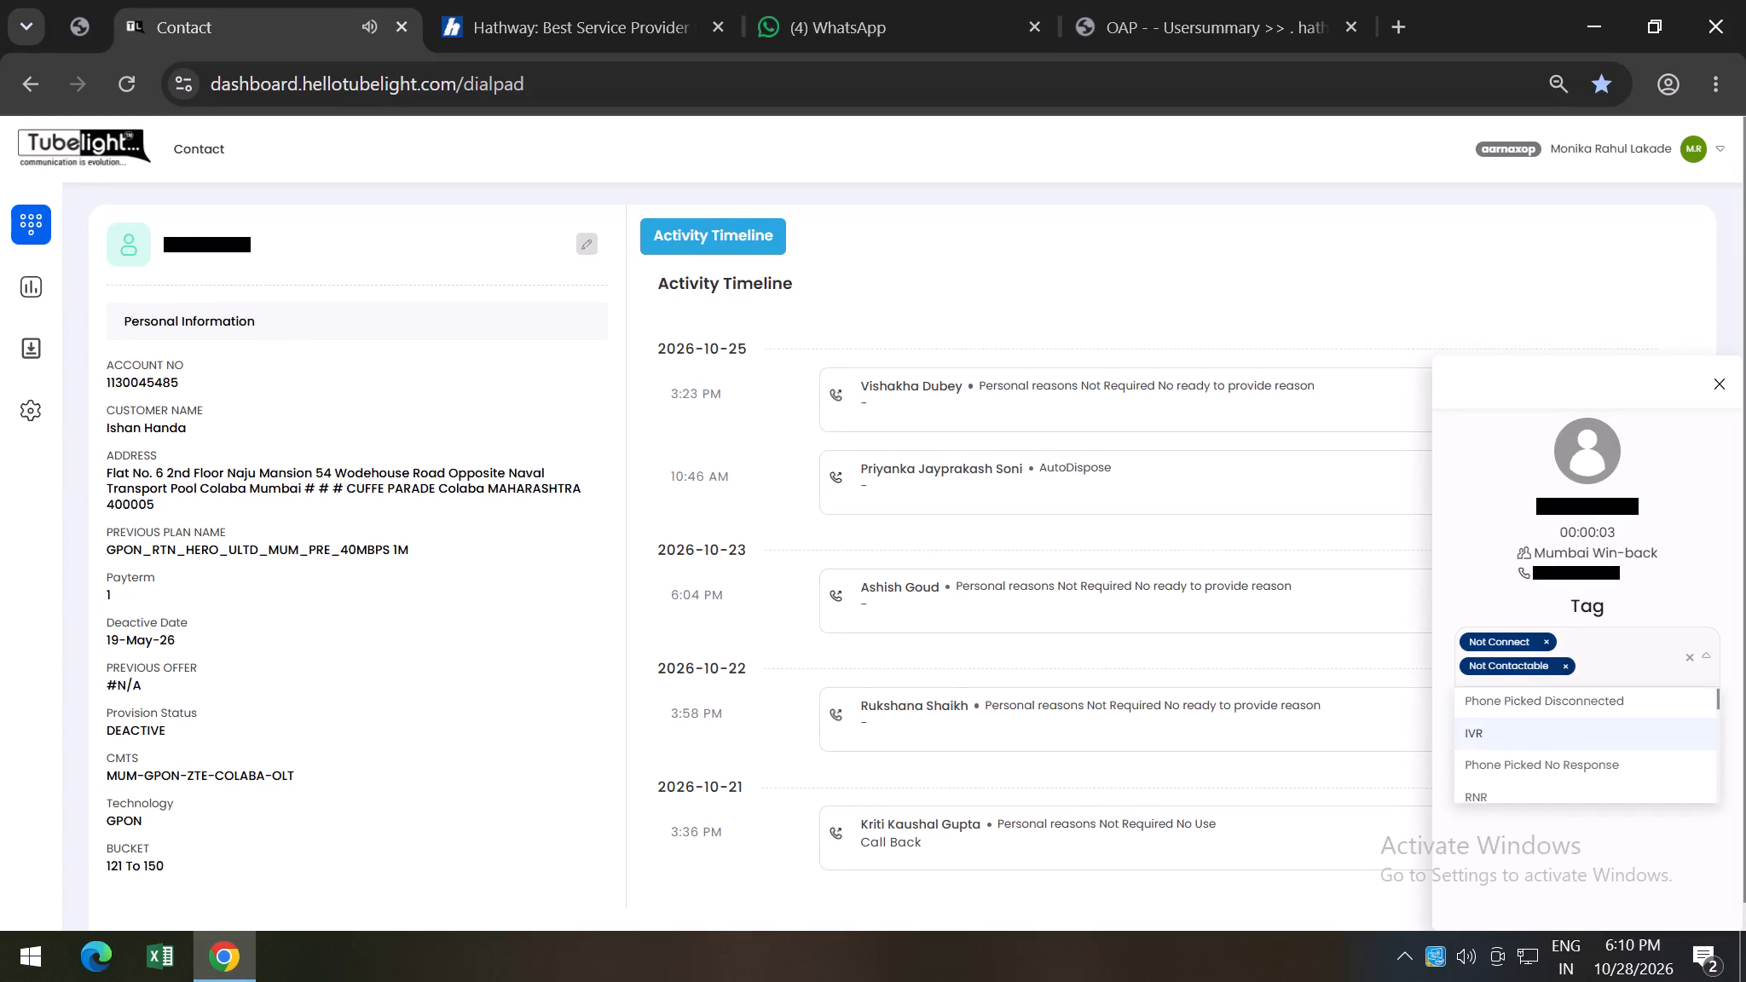
{"action": "scroll", "coordinate": [1522, 736], "scroll_direction": "down", "scroll_amount": 2}
{"action": "scroll", "coordinate": [1534, 725], "scroll_direction": "up", "scroll_amount": 1}
{"action": "left_click", "coordinate": [1554, 697]}
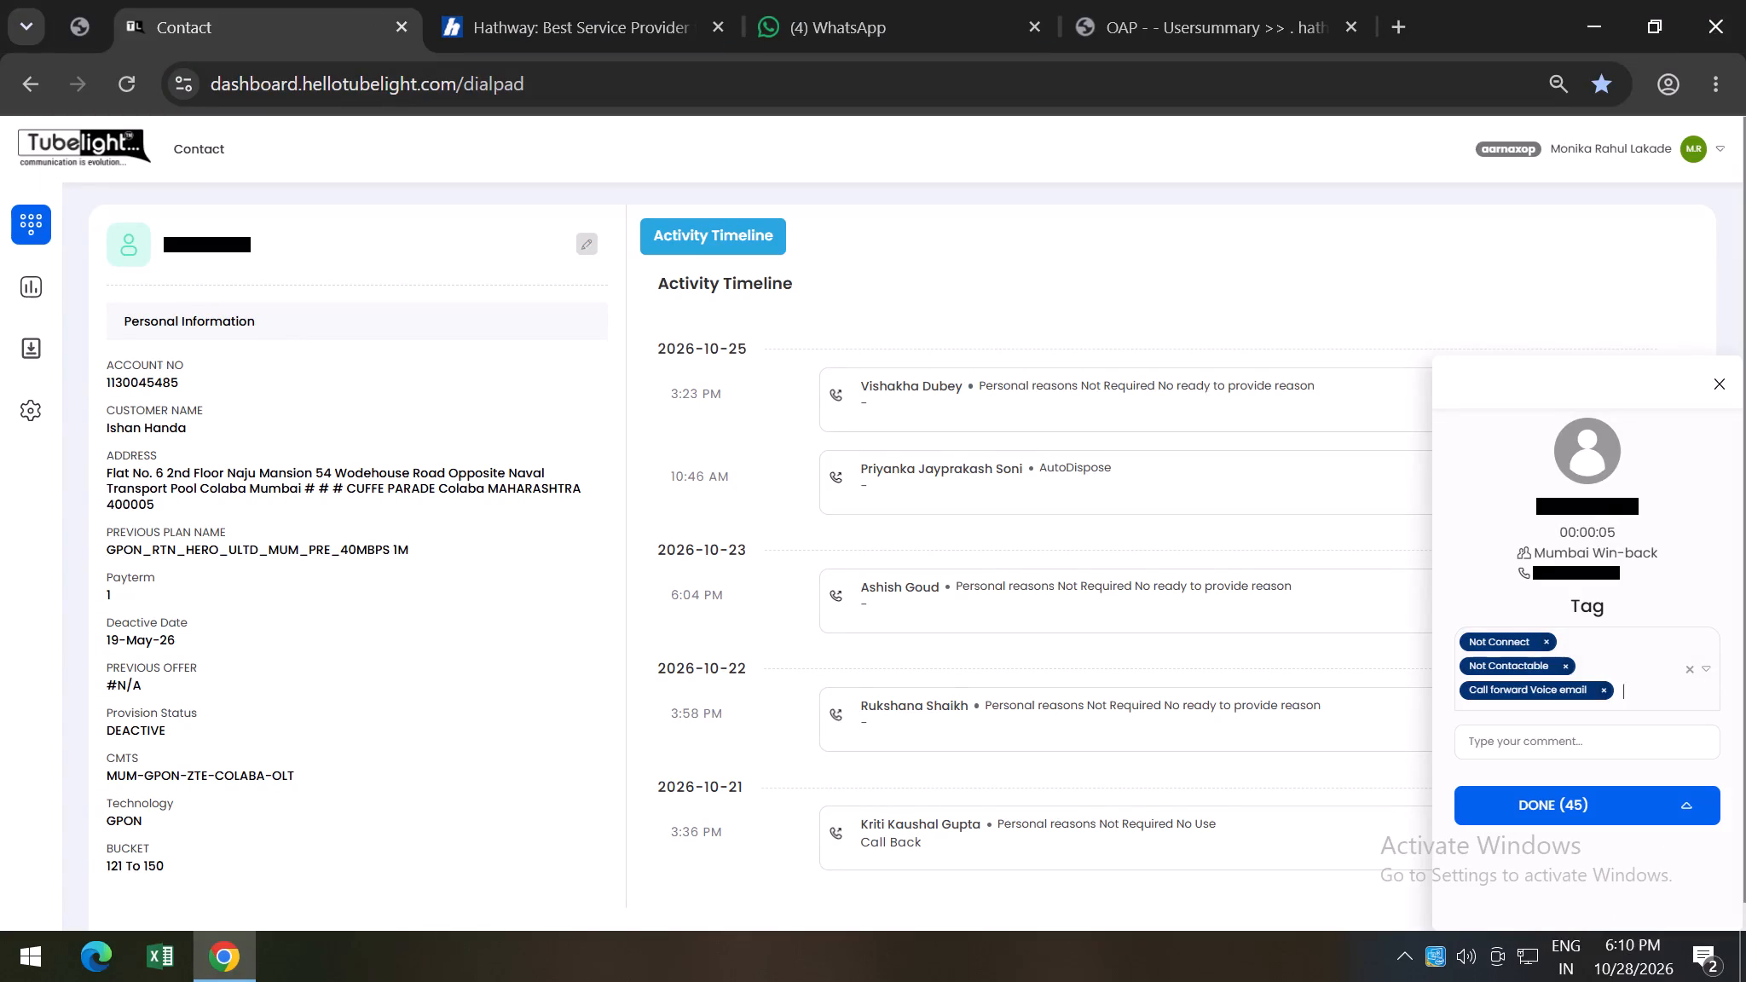
{"action": "left_click", "coordinate": [1547, 781]}
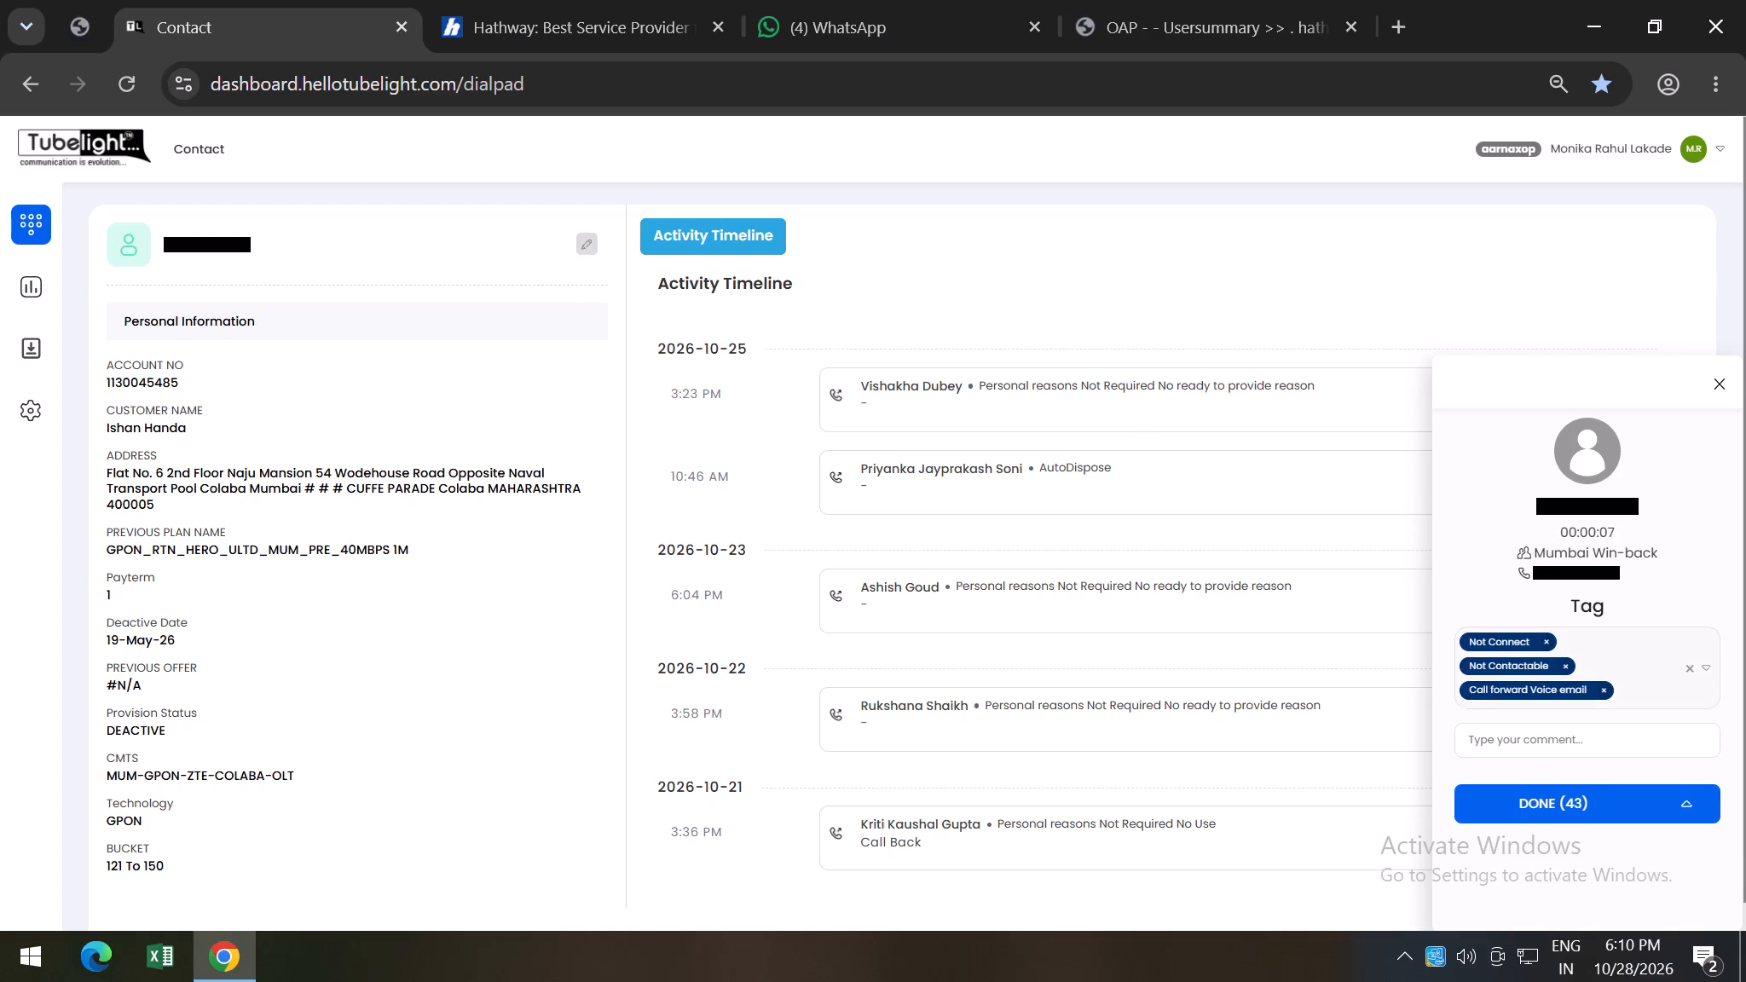
{"action": "left_click", "coordinate": [1566, 811]}
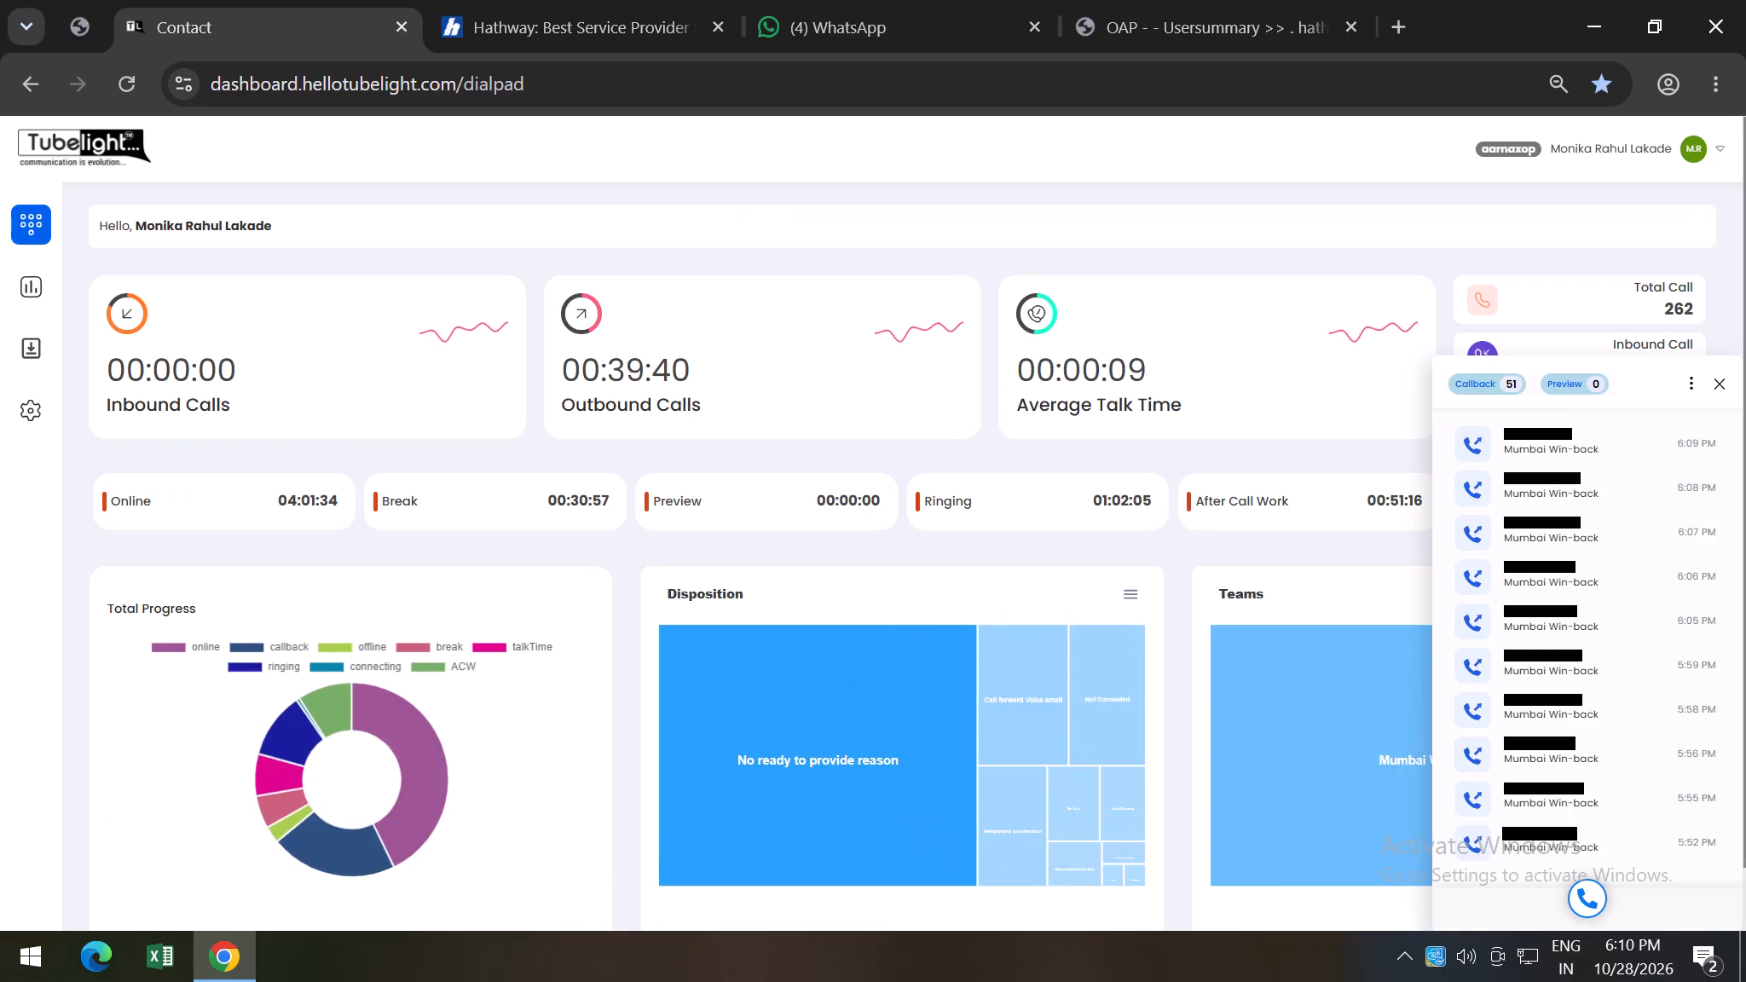
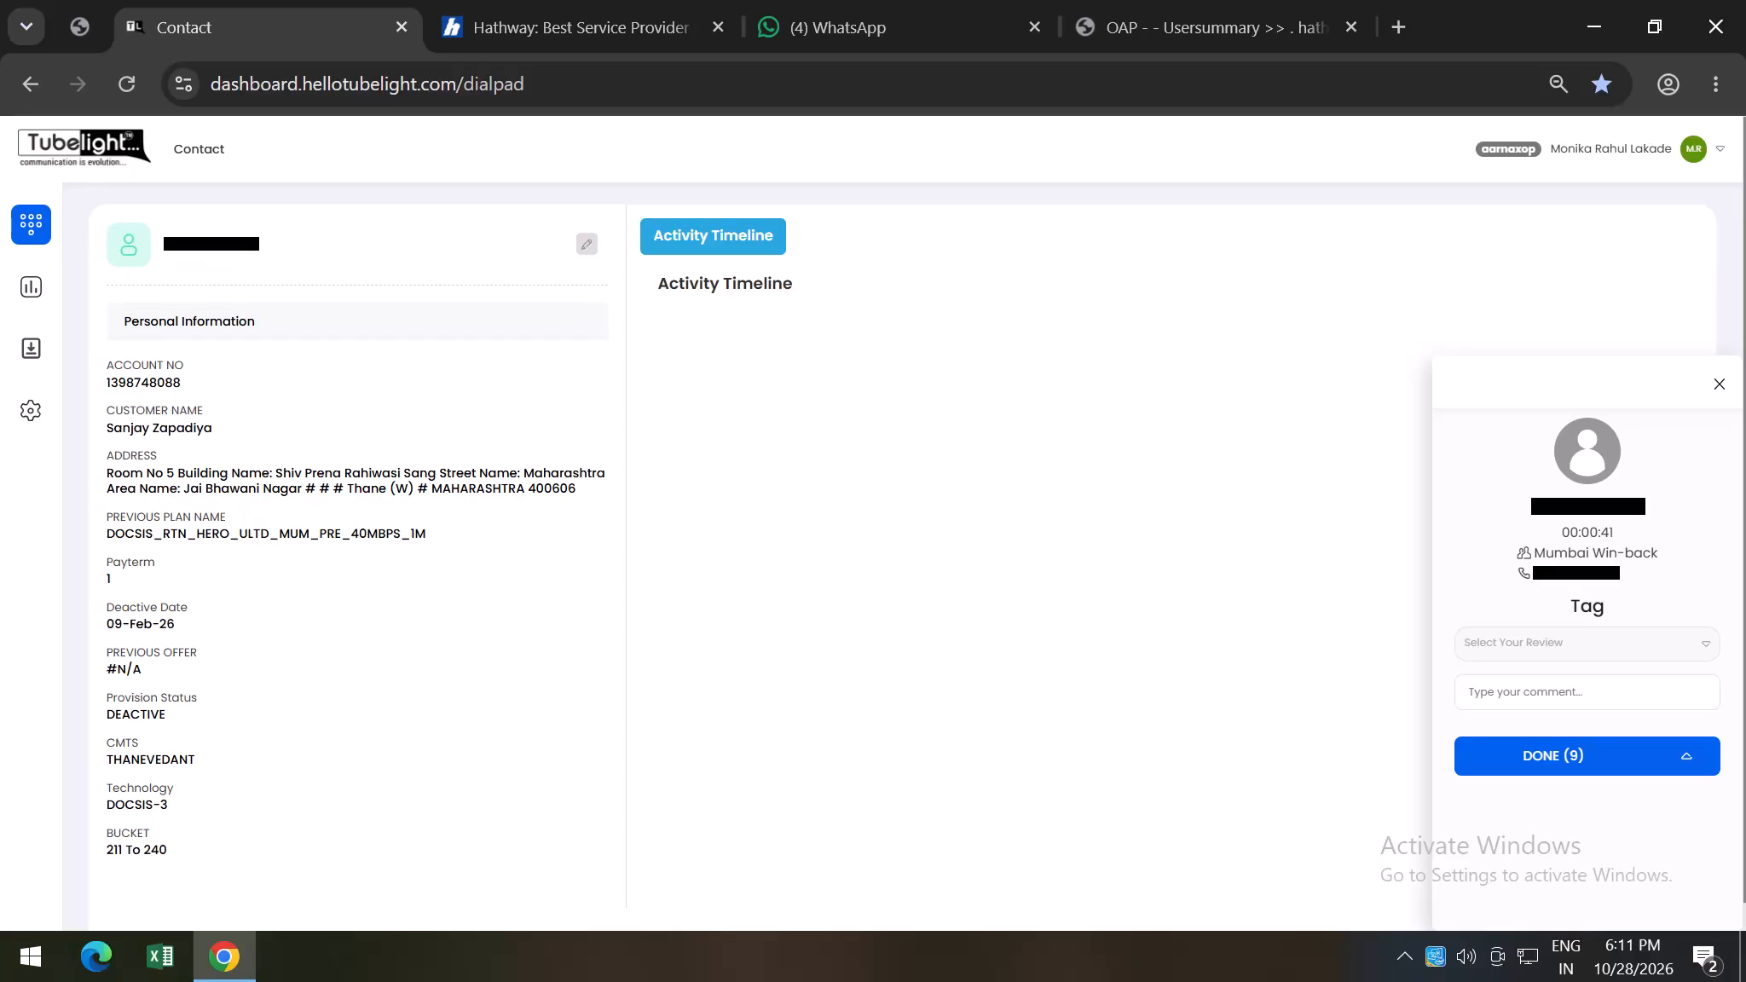
Tag the finished Mumbai Win-back call as Personal reasons, Not Required and No ready to provide reason, and submit it.
{"action": "left_click", "coordinate": [1558, 661]}
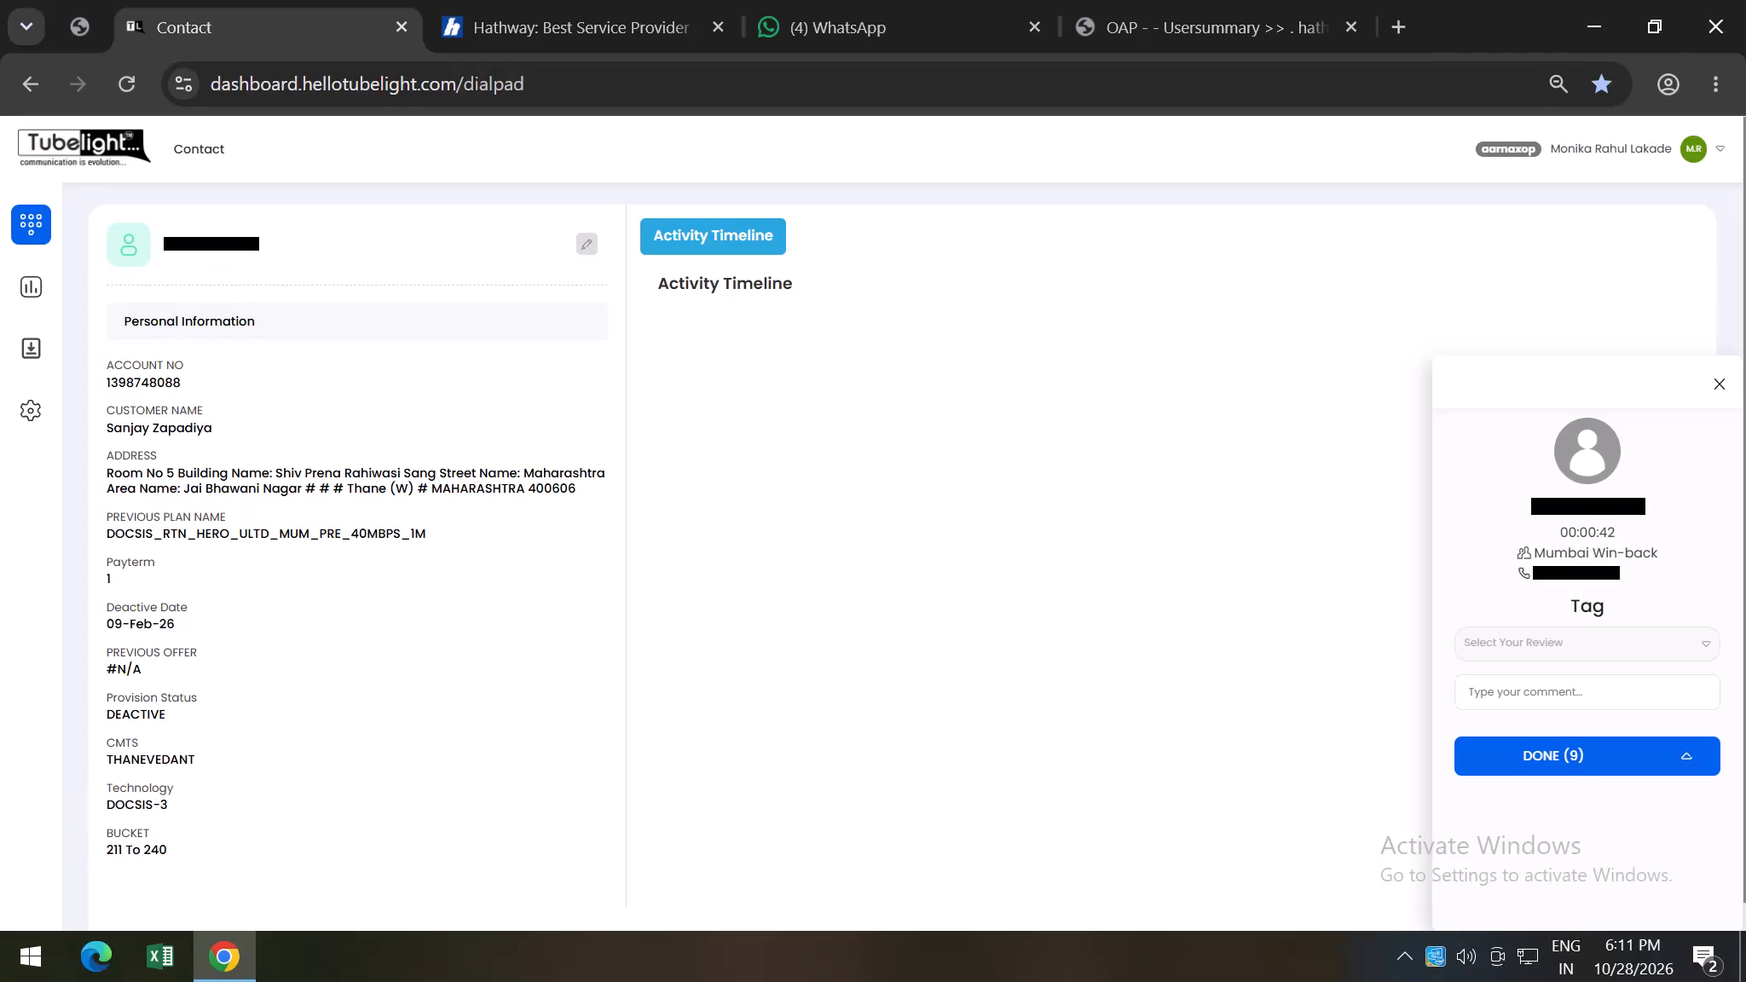
{"action": "left_click", "coordinate": [1556, 654]}
{"action": "scroll", "coordinate": [1570, 708], "scroll_direction": "down", "scroll_amount": 1}
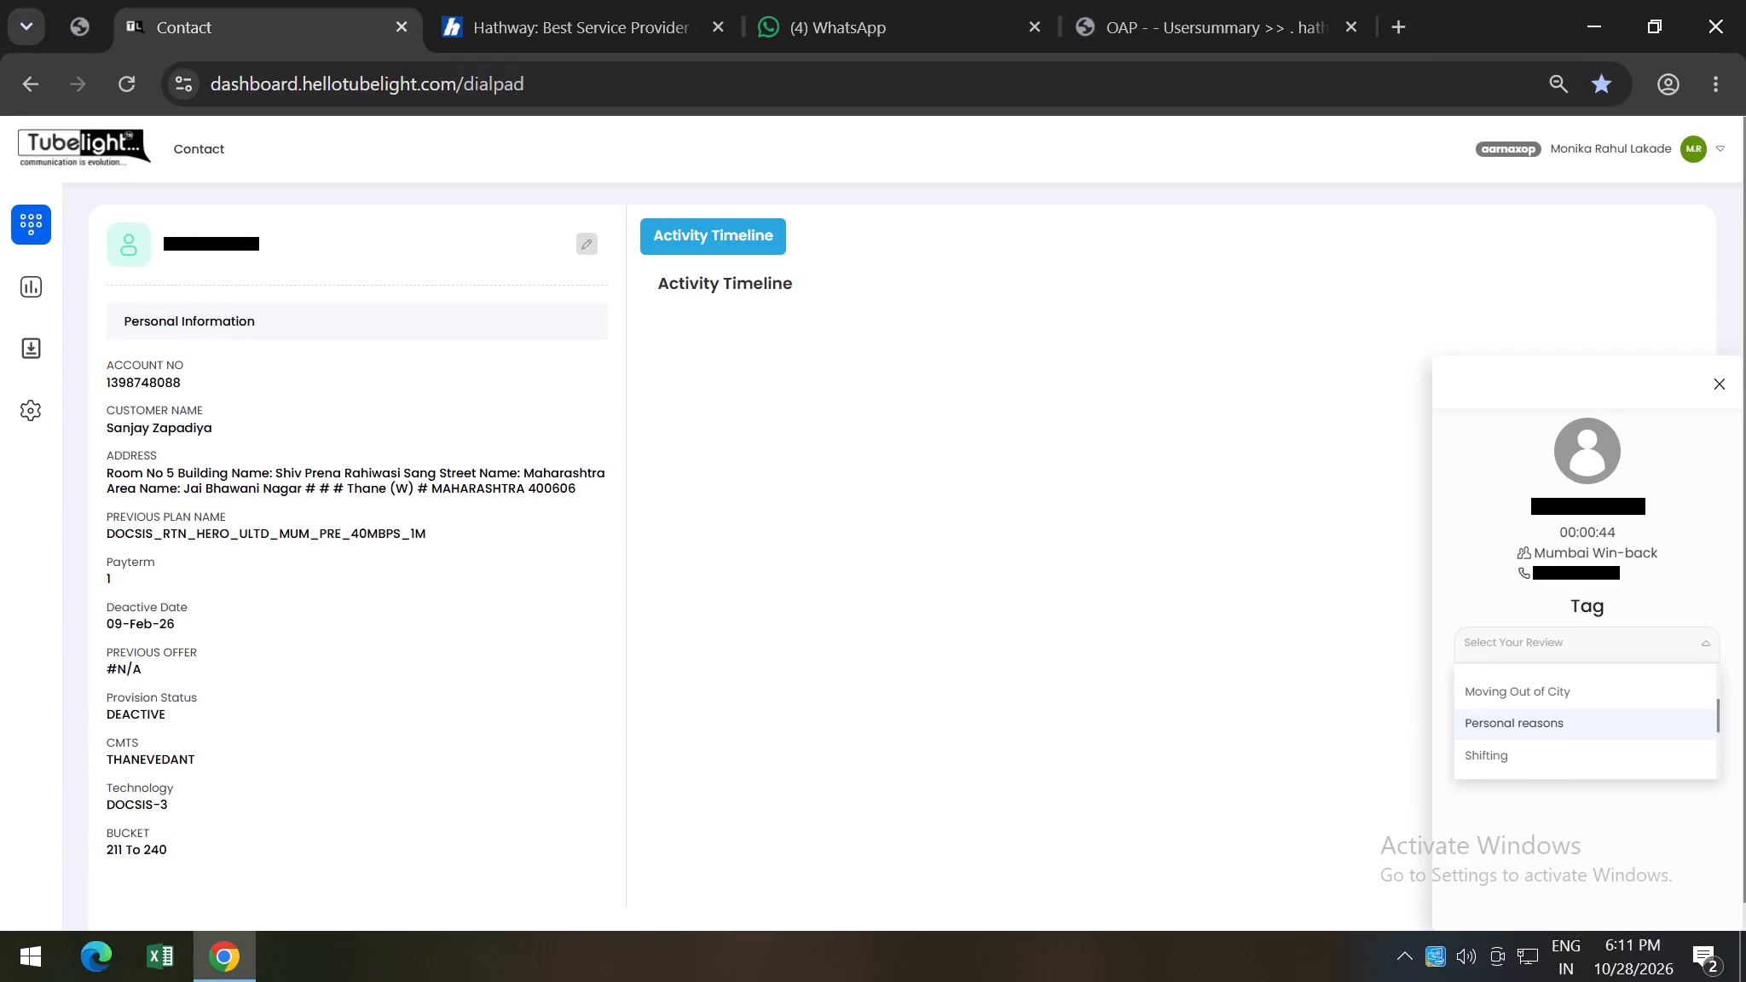
{"action": "left_click", "coordinate": [1578, 726]}
{"action": "left_click", "coordinate": [1609, 673]}
{"action": "left_click_drag", "start_coordinate": [1622, 645], "coordinate": [1604, 676]}
{"action": "left_click", "coordinate": [1546, 733]}
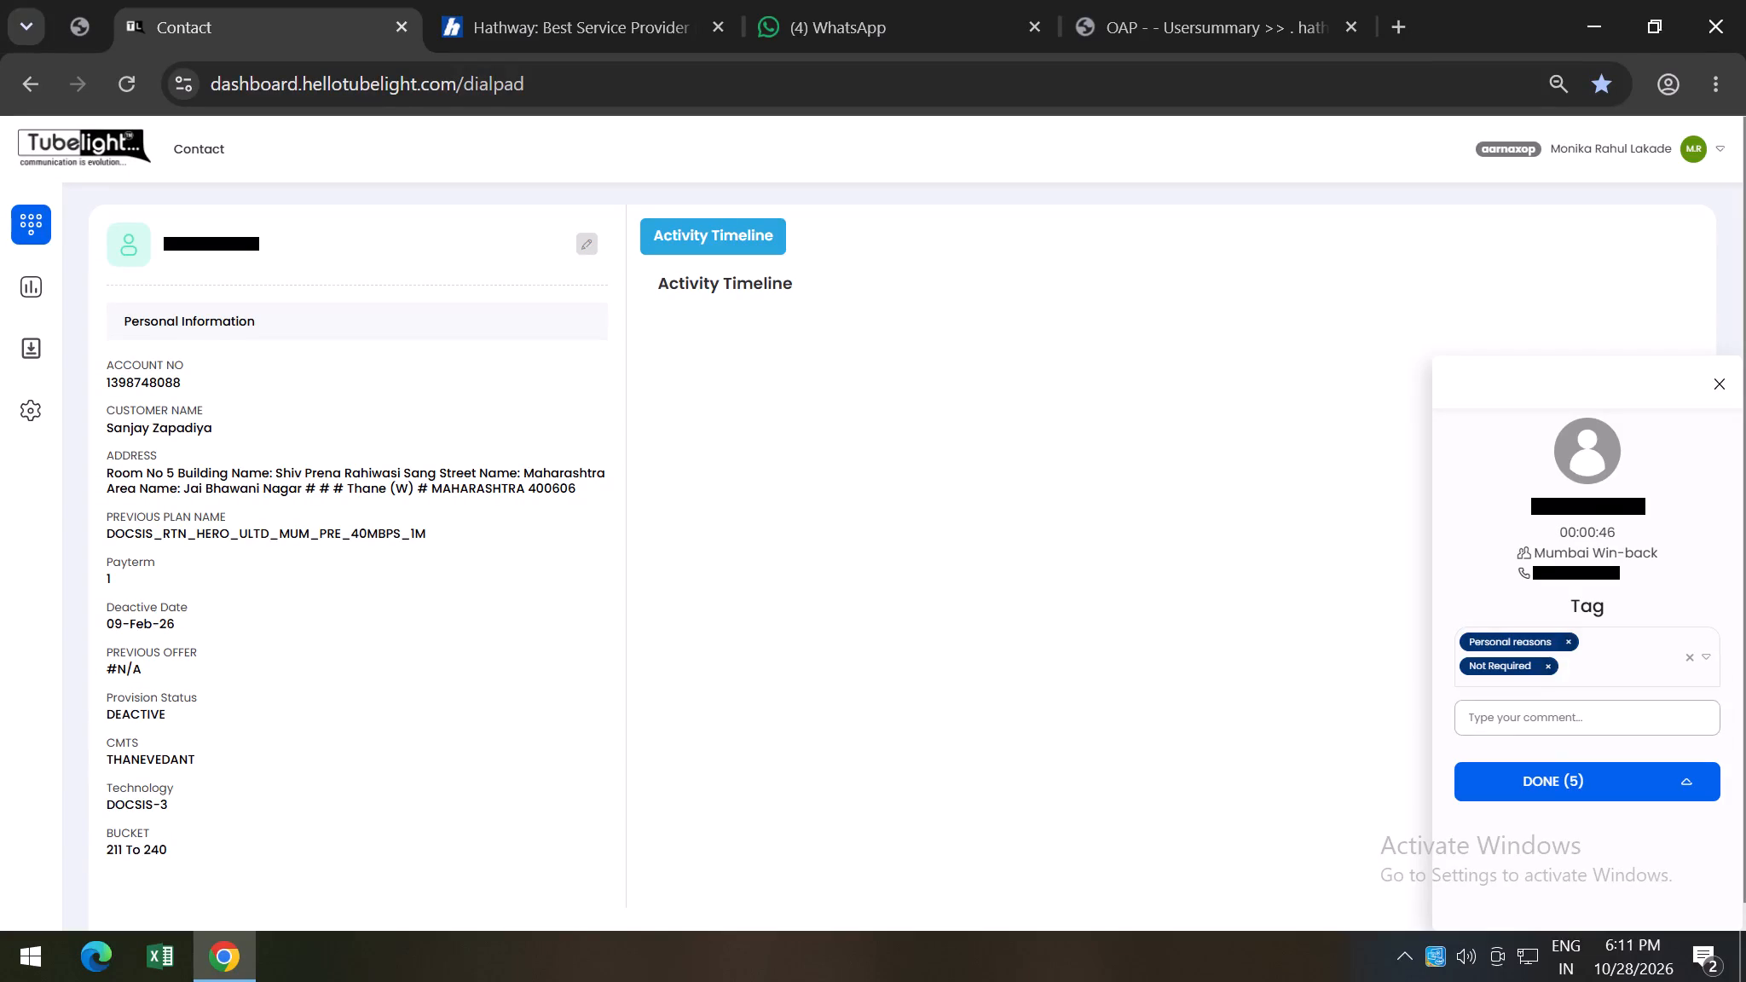
{"action": "left_click", "coordinate": [1584, 688]}
{"action": "left_click", "coordinate": [1593, 669]}
{"action": "left_click", "coordinate": [1591, 736]}
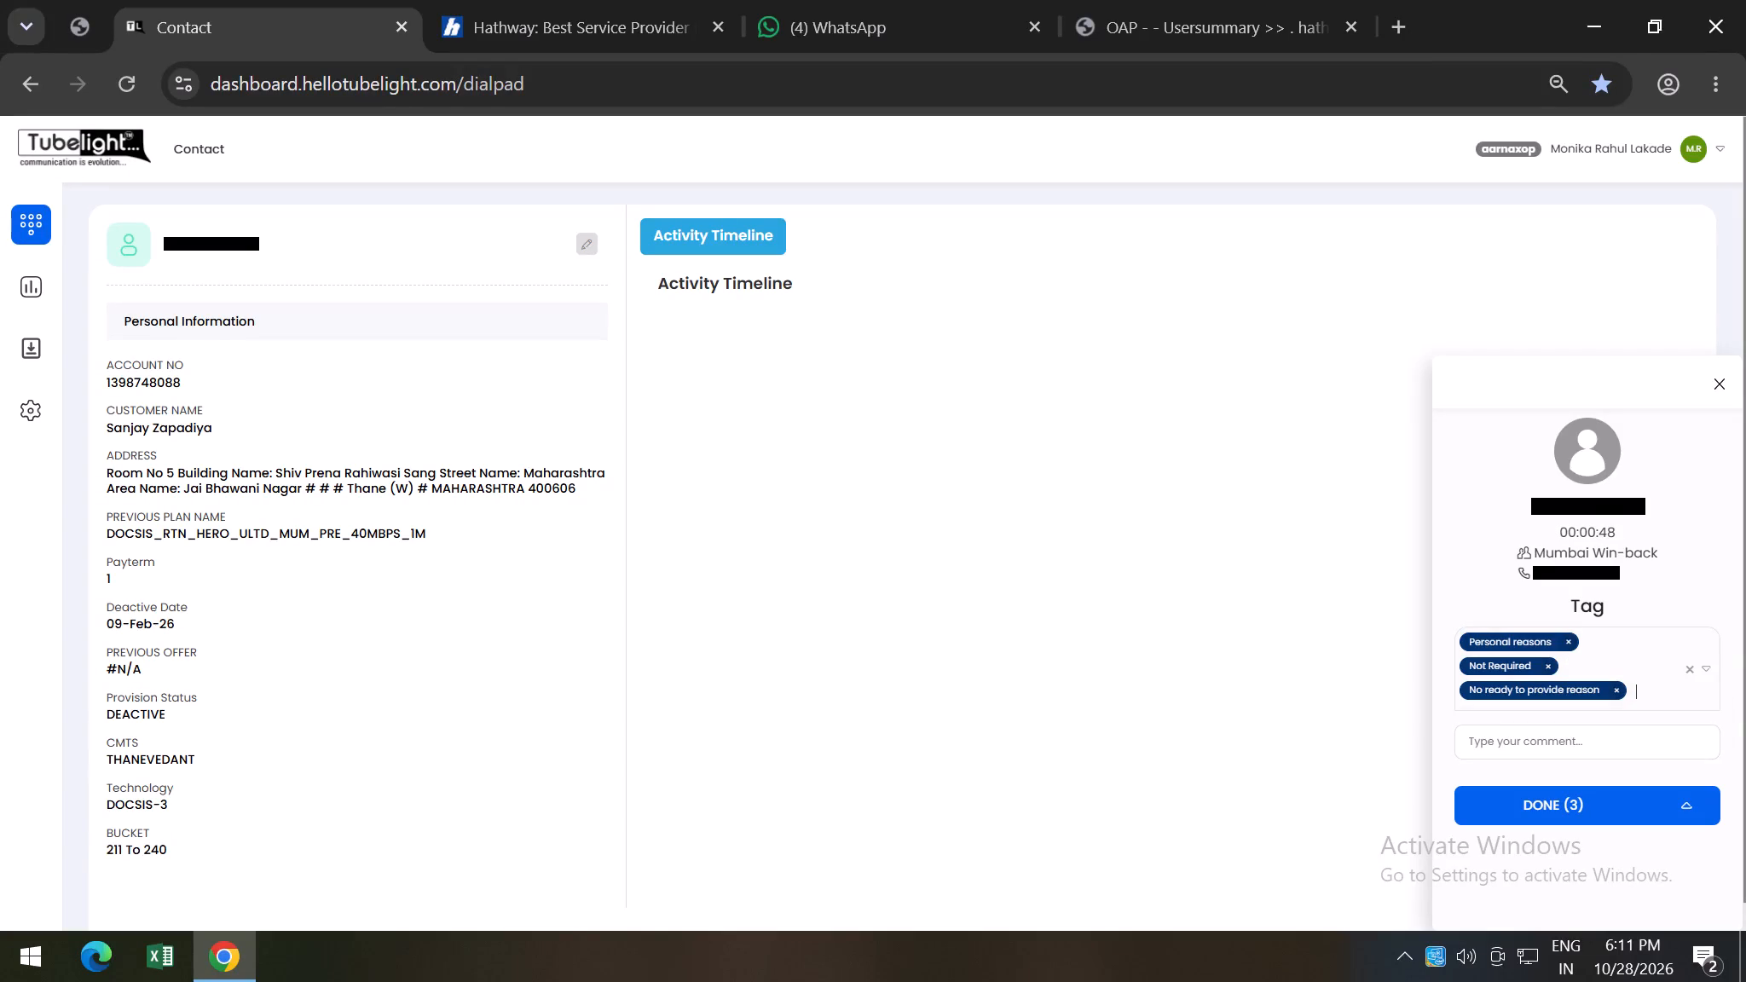
{"action": "left_click", "coordinate": [1562, 802]}
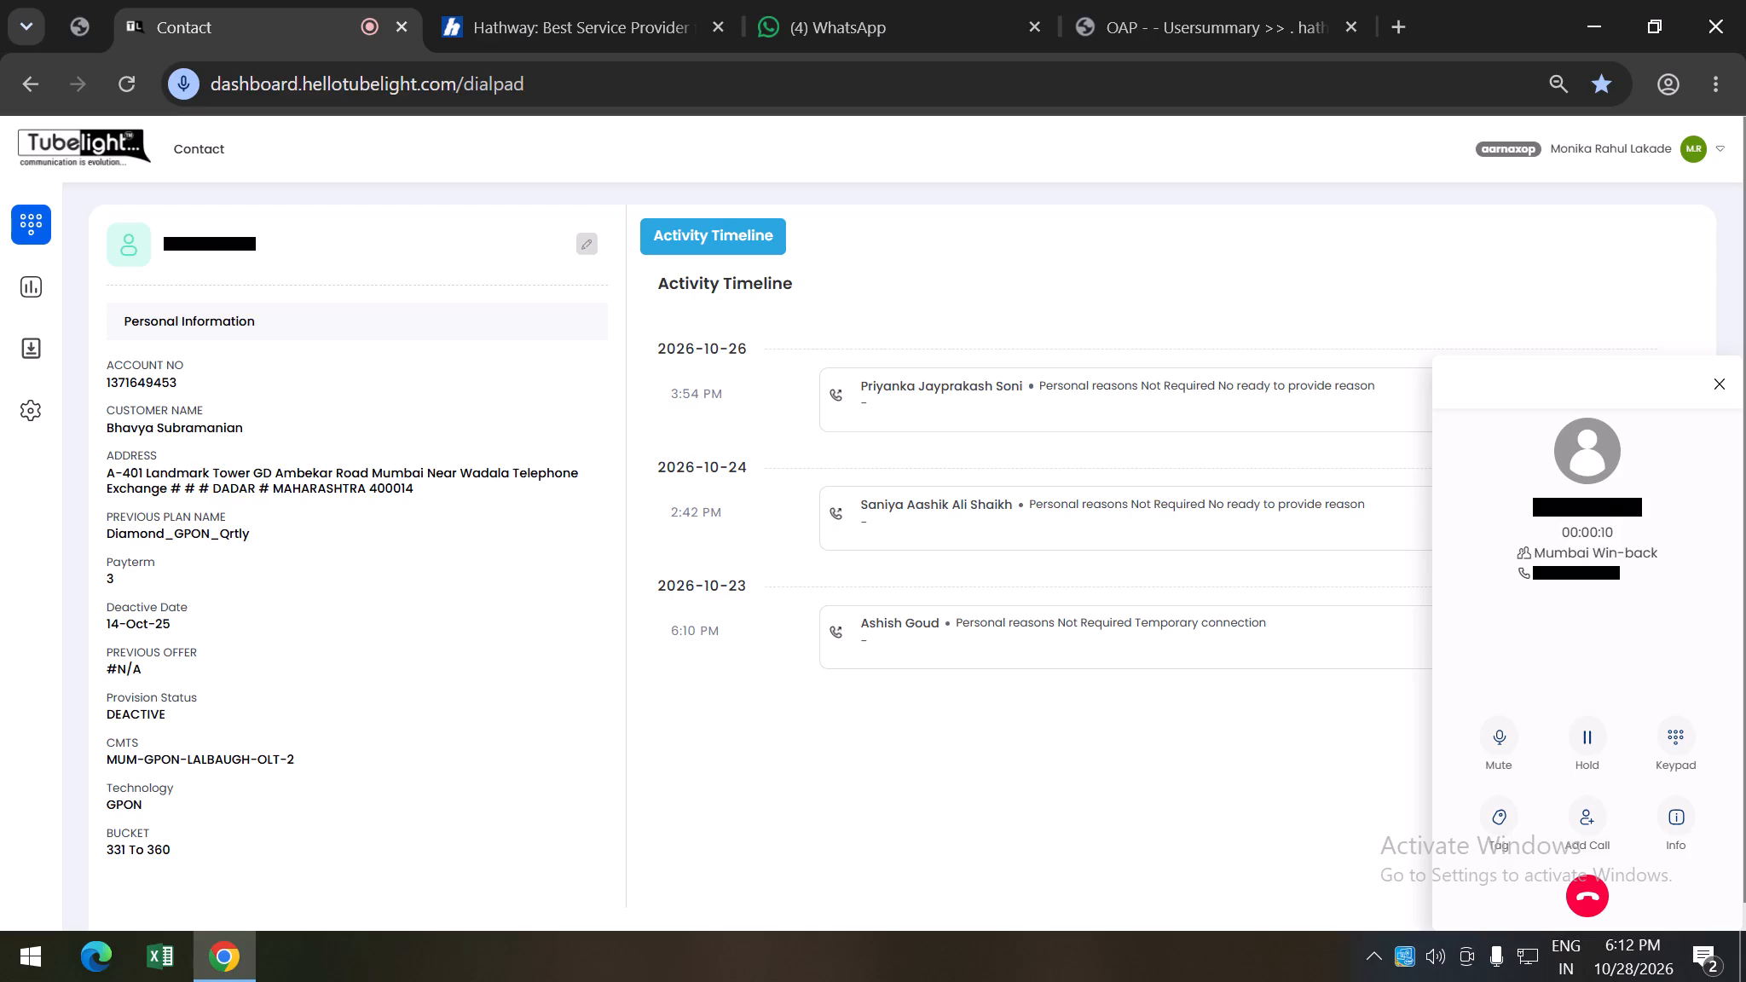
End the current Mumbai Win-back call and submit it with the tags Not Connect, Not Contactable and Call forward Voice email.
{"action": "left_click", "coordinate": [1608, 895]}
{"action": "left_click", "coordinate": [1548, 627]}
{"action": "scroll", "coordinate": [1541, 698], "scroll_direction": "down", "scroll_amount": 4}
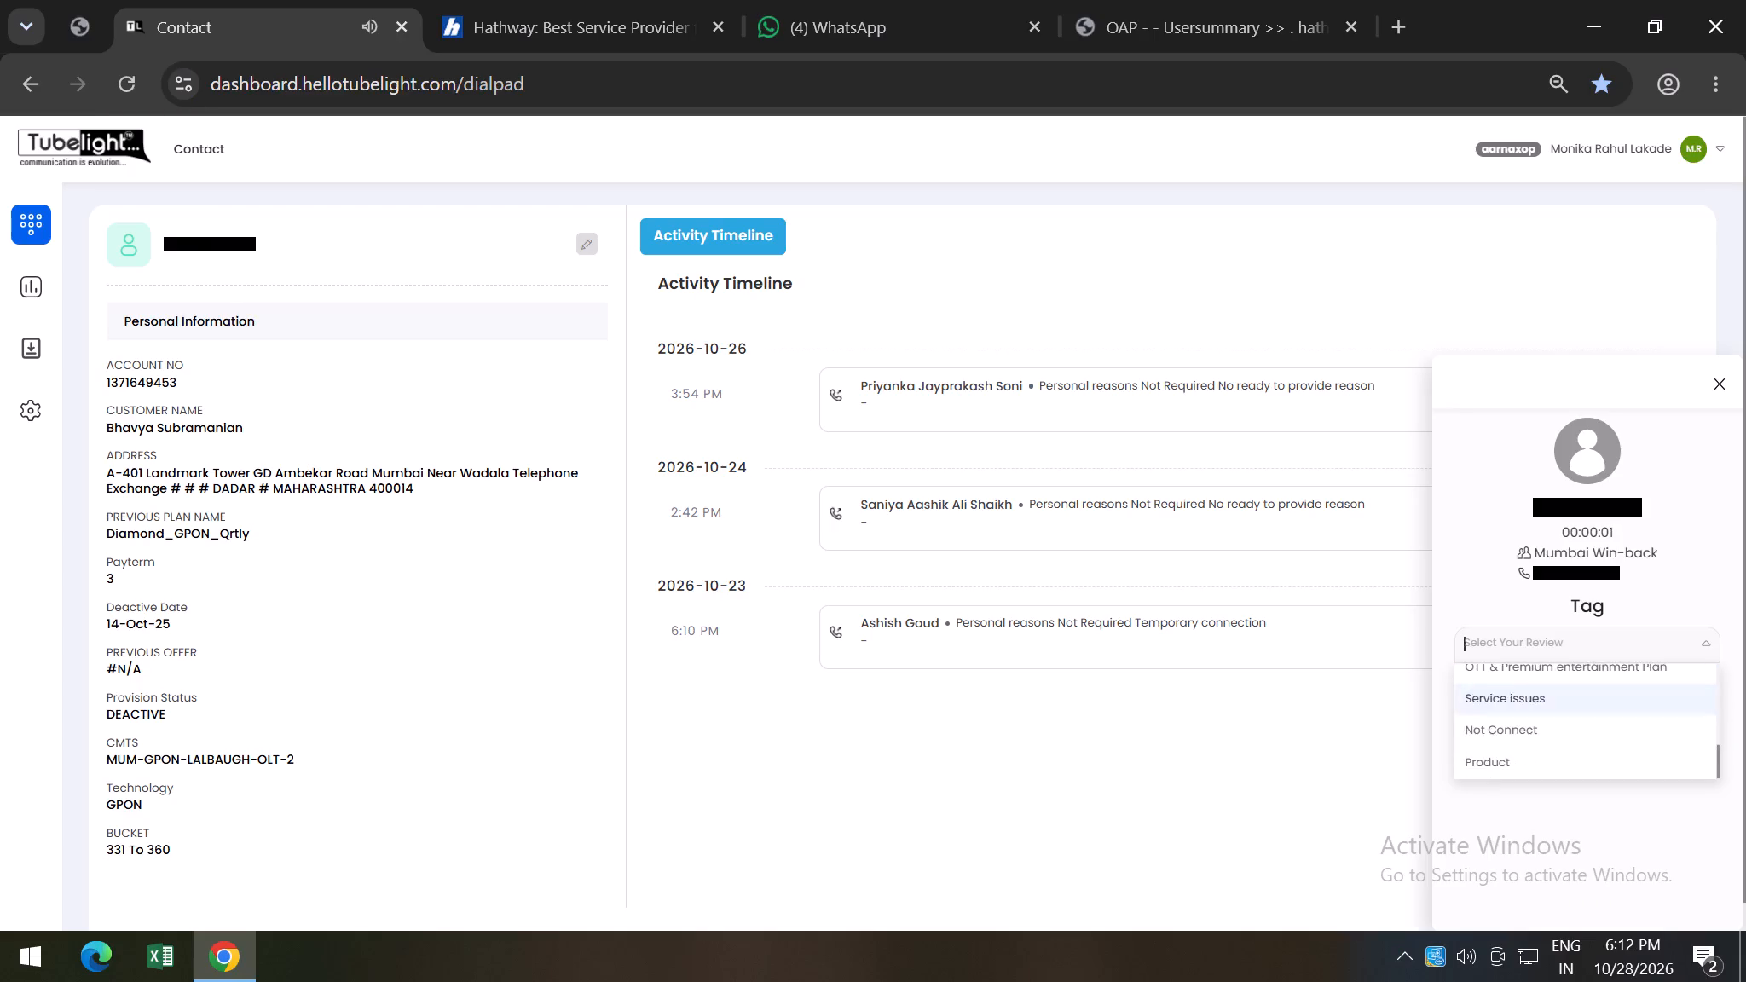
{"action": "left_click", "coordinate": [1534, 725]}
{"action": "left_click", "coordinate": [1590, 666]}
{"action": "left_click_drag", "start_coordinate": [1595, 644], "coordinate": [1586, 661]}
{"action": "left_click", "coordinate": [1551, 717]}
{"action": "left_click_drag", "start_coordinate": [1639, 664], "coordinate": [1615, 696]}
{"action": "scroll", "coordinate": [1549, 758], "scroll_direction": "down", "scroll_amount": 2}
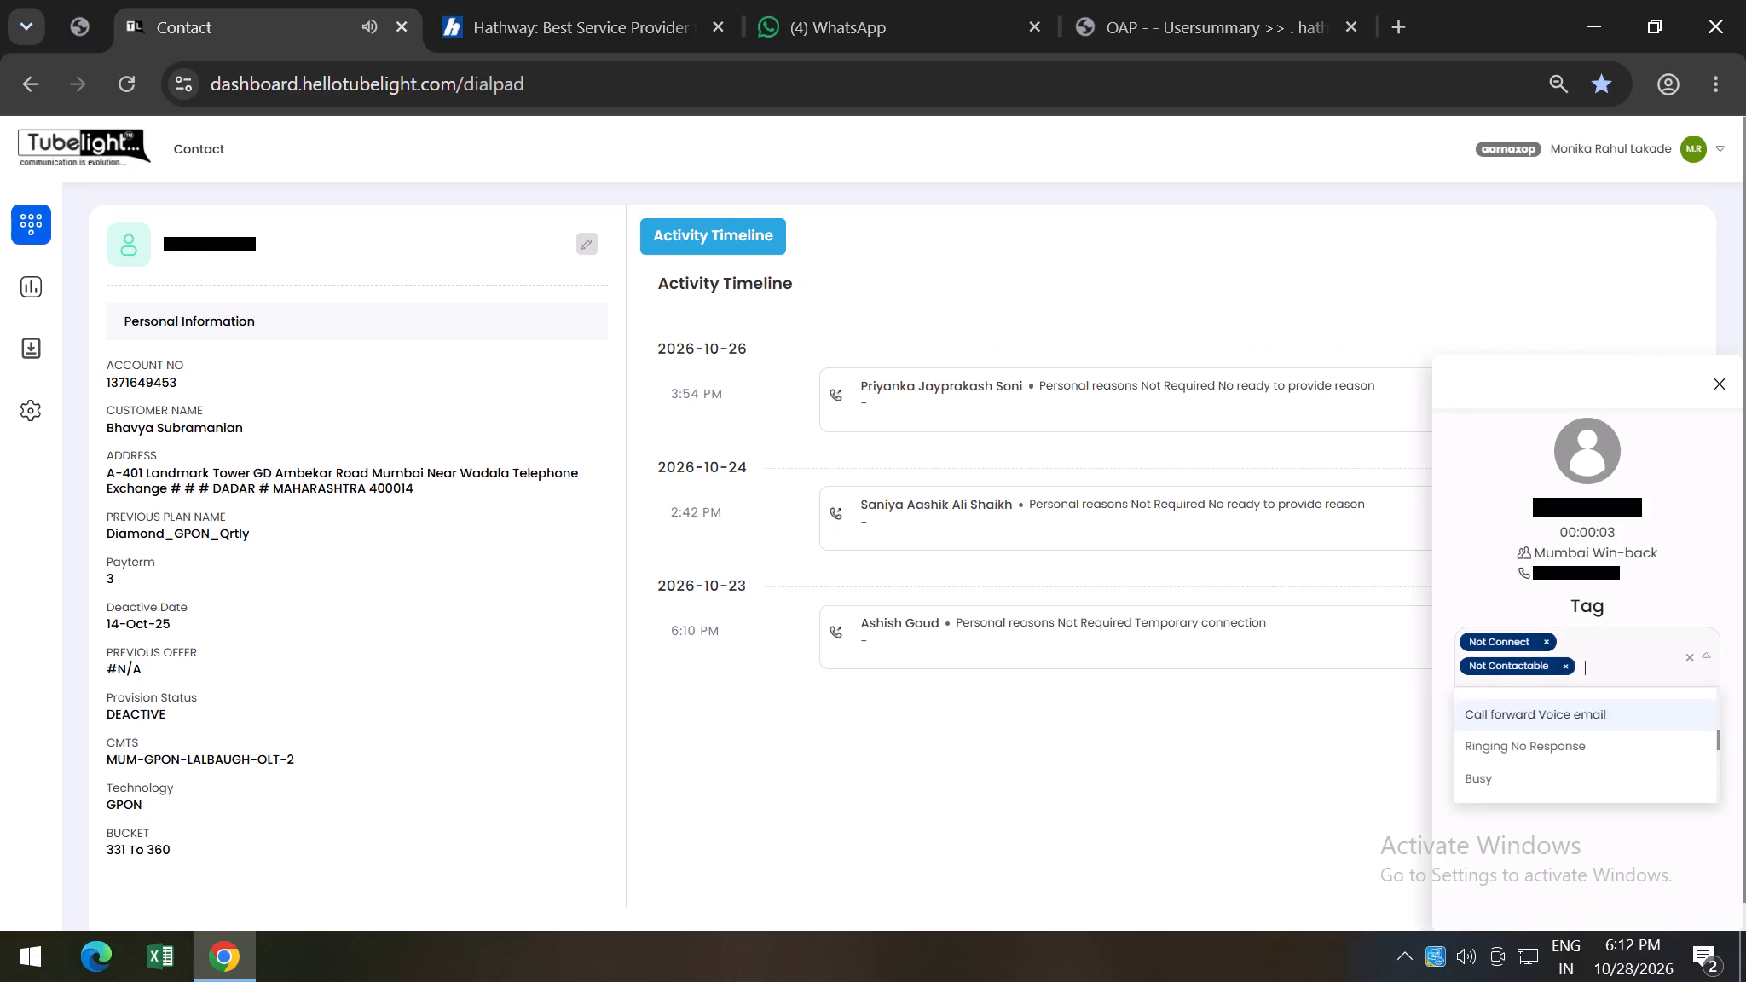
{"action": "left_click", "coordinate": [1575, 718]}
{"action": "left_click", "coordinate": [1575, 805]}
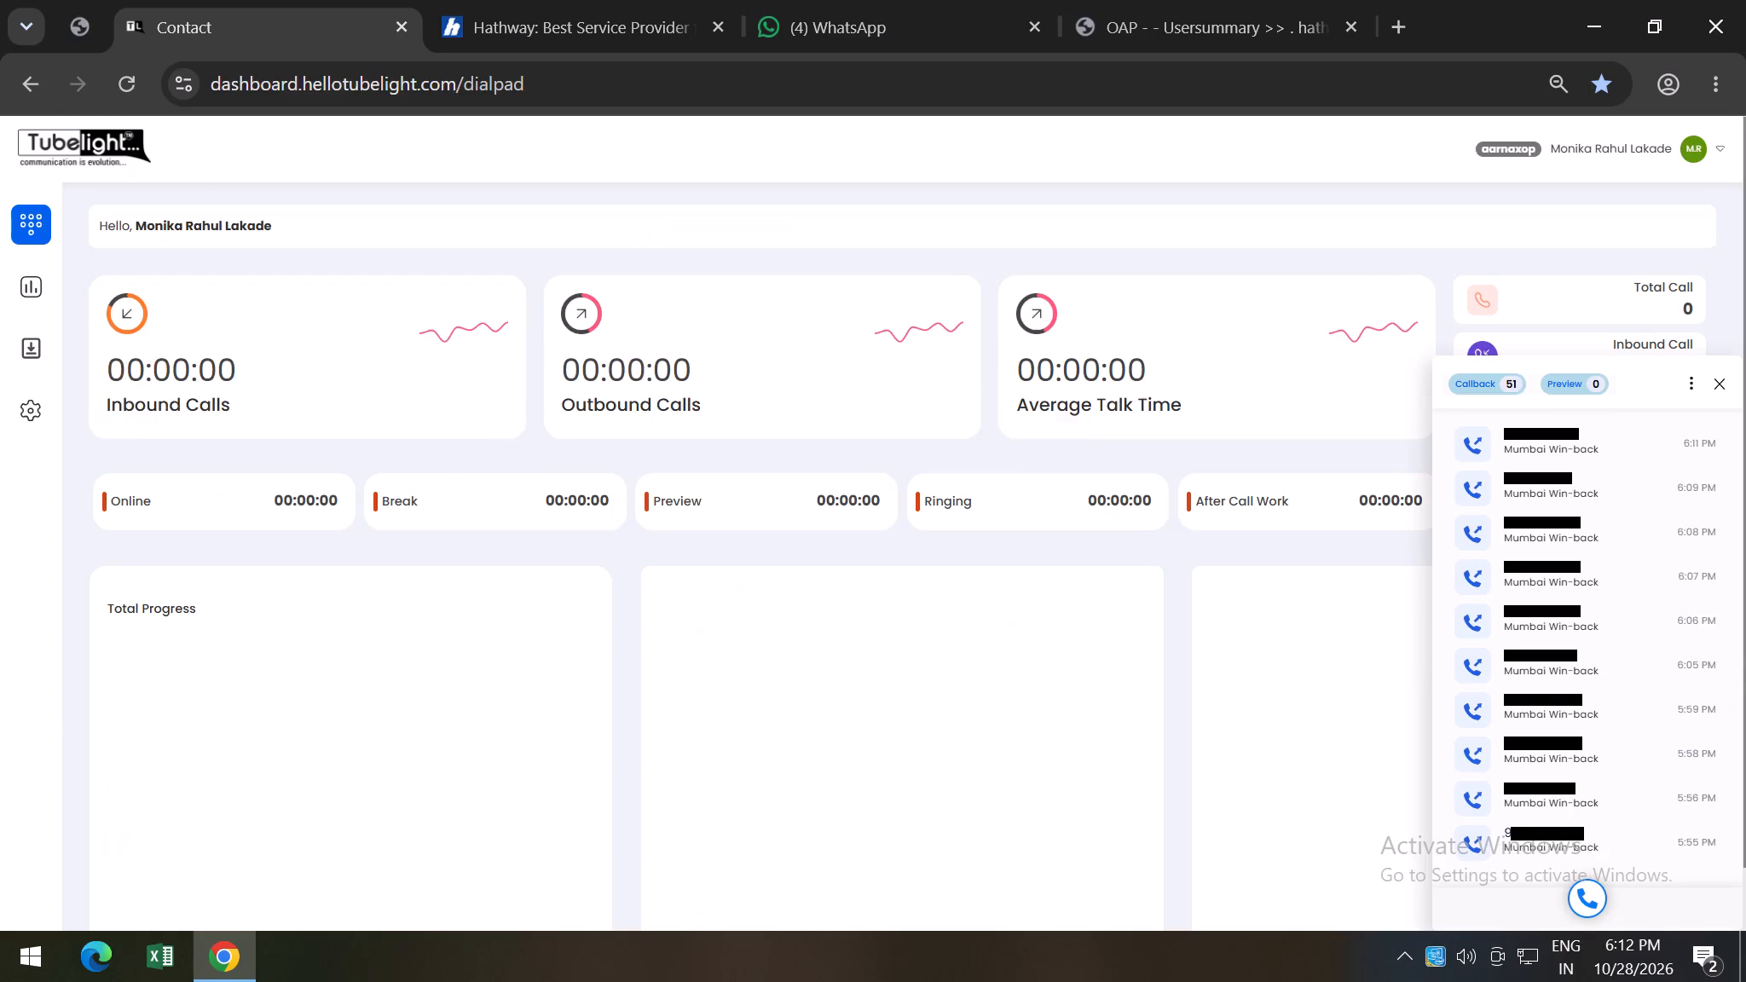
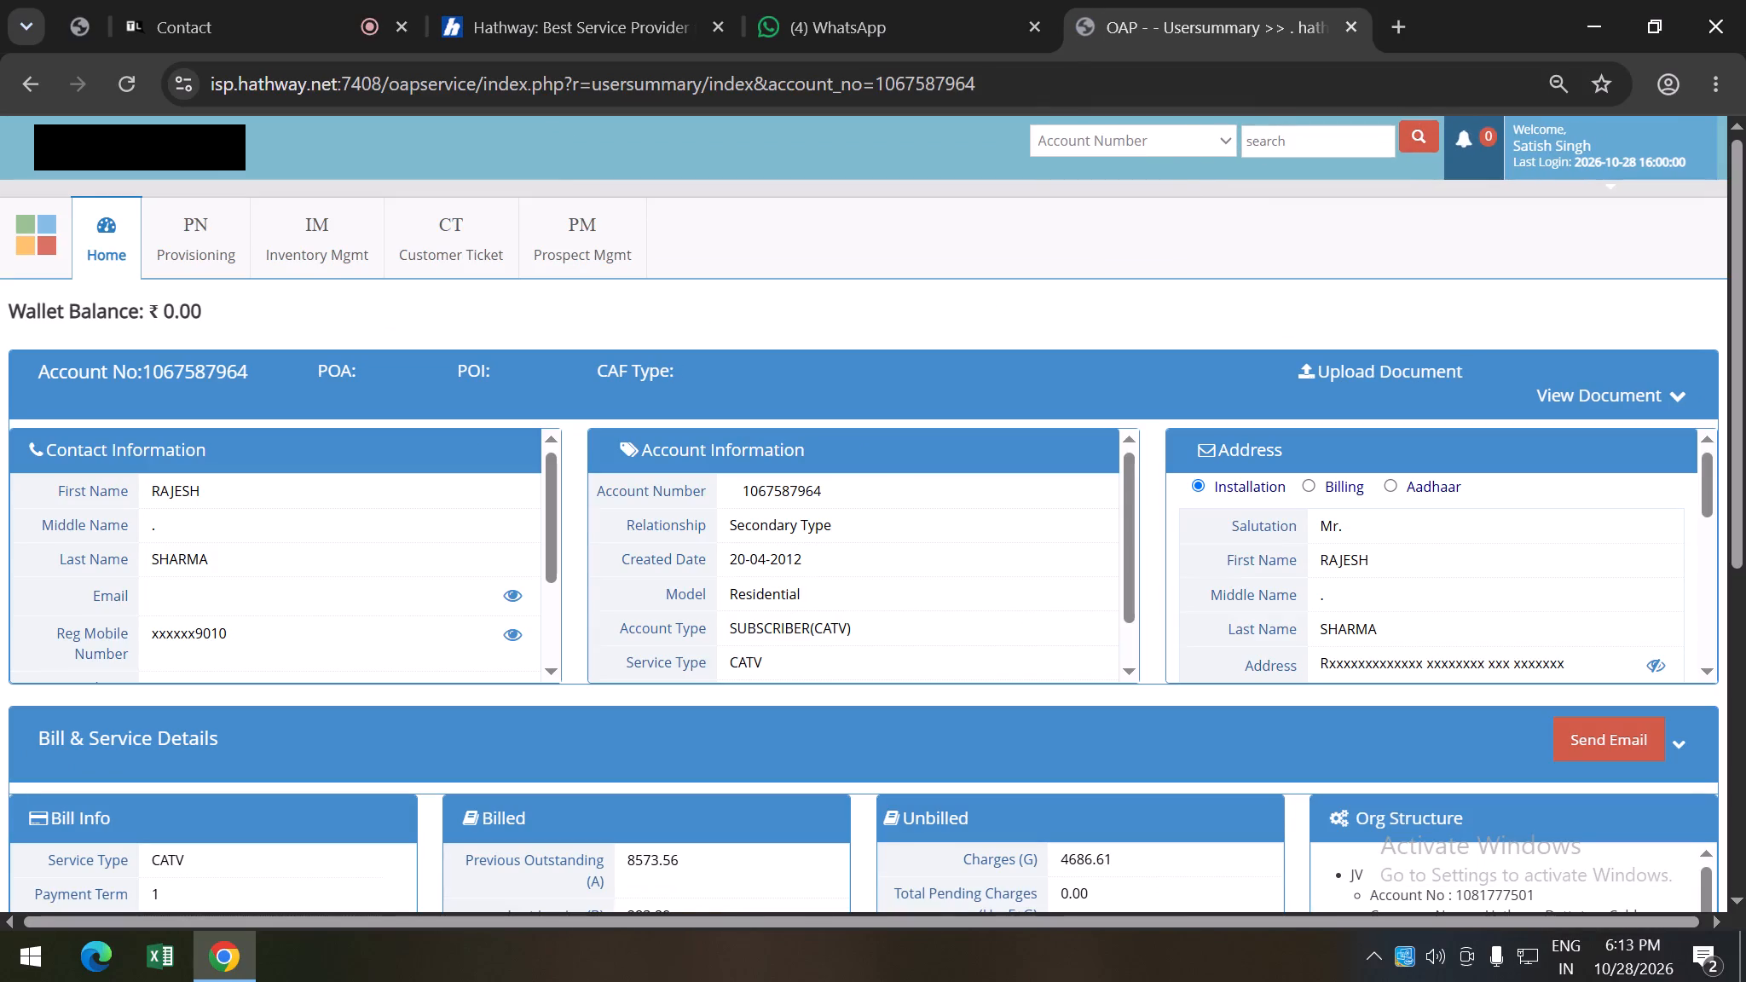
Reveal the masked registered mobile number in the customer's contact information and select the number.
{"action": "left_click", "coordinate": [509, 630]}
{"action": "double_click", "coordinate": [173, 632]}
Search OAP by Registered Mobile Number using the mobile number copied from the customer's contact information.
{"action": "key", "text": "ctrl+c"}
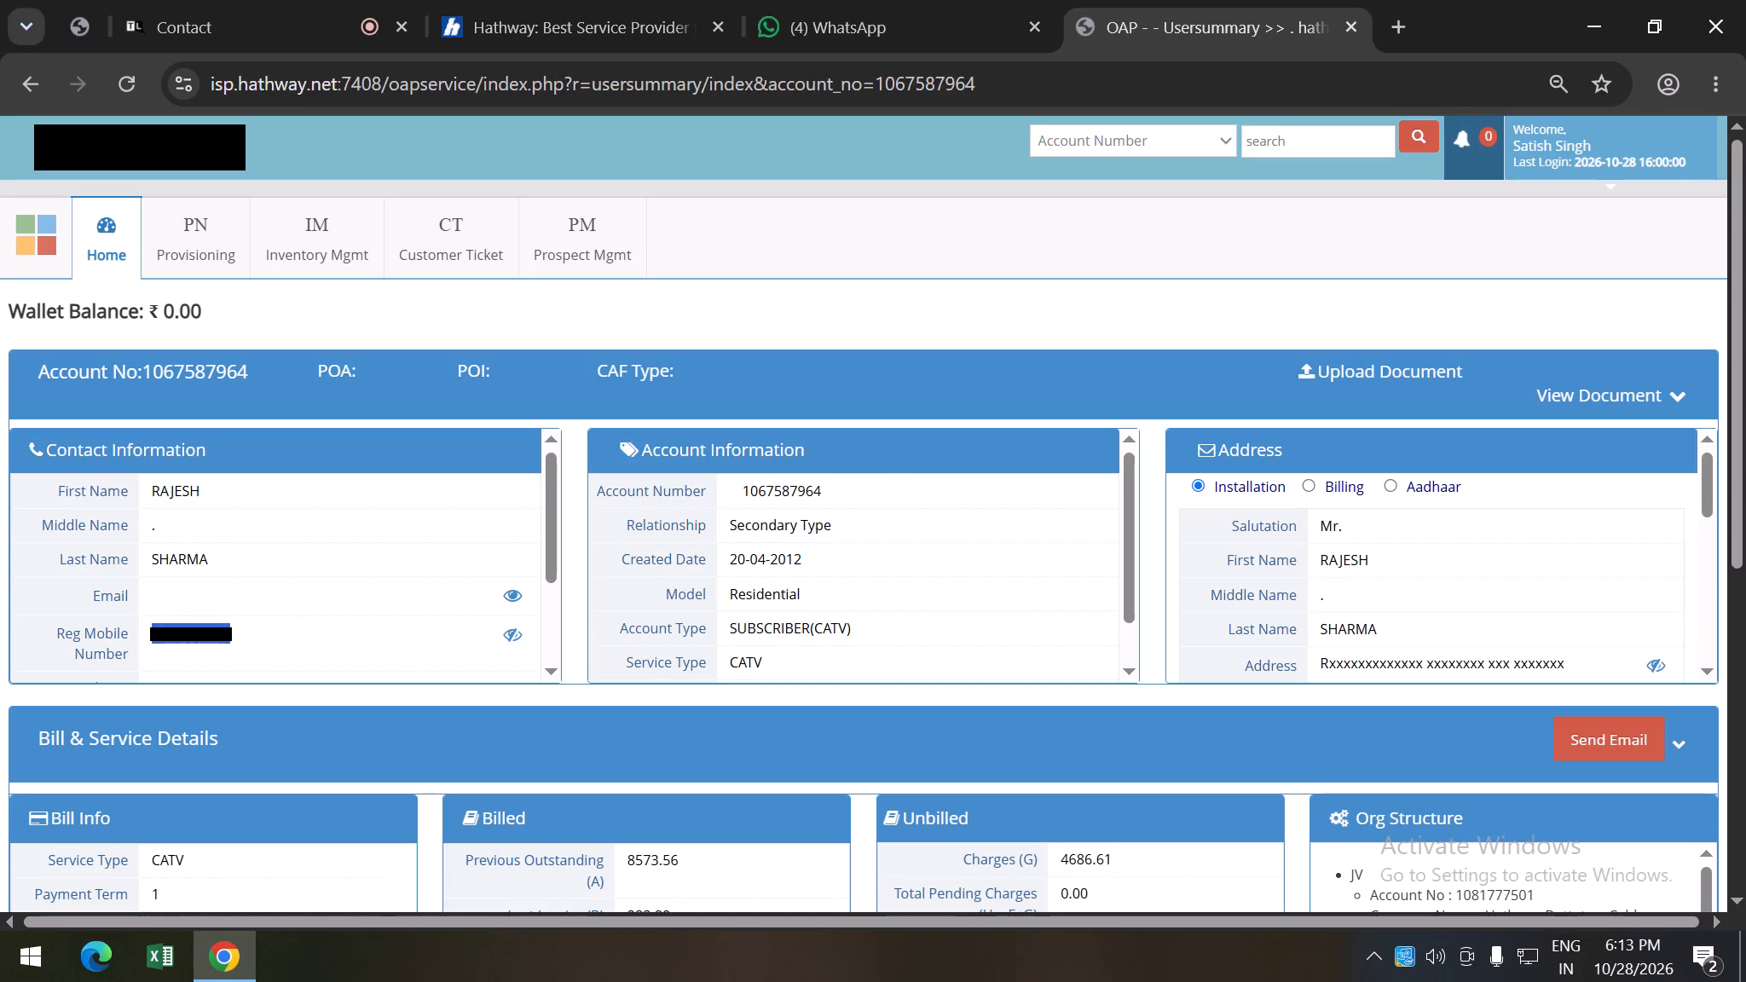
{"action": "double_click", "coordinate": [1322, 136]}
{"action": "key", "text": "ctrl+v"}
{"action": "left_click", "coordinate": [1322, 136], "text": "ctrl"}
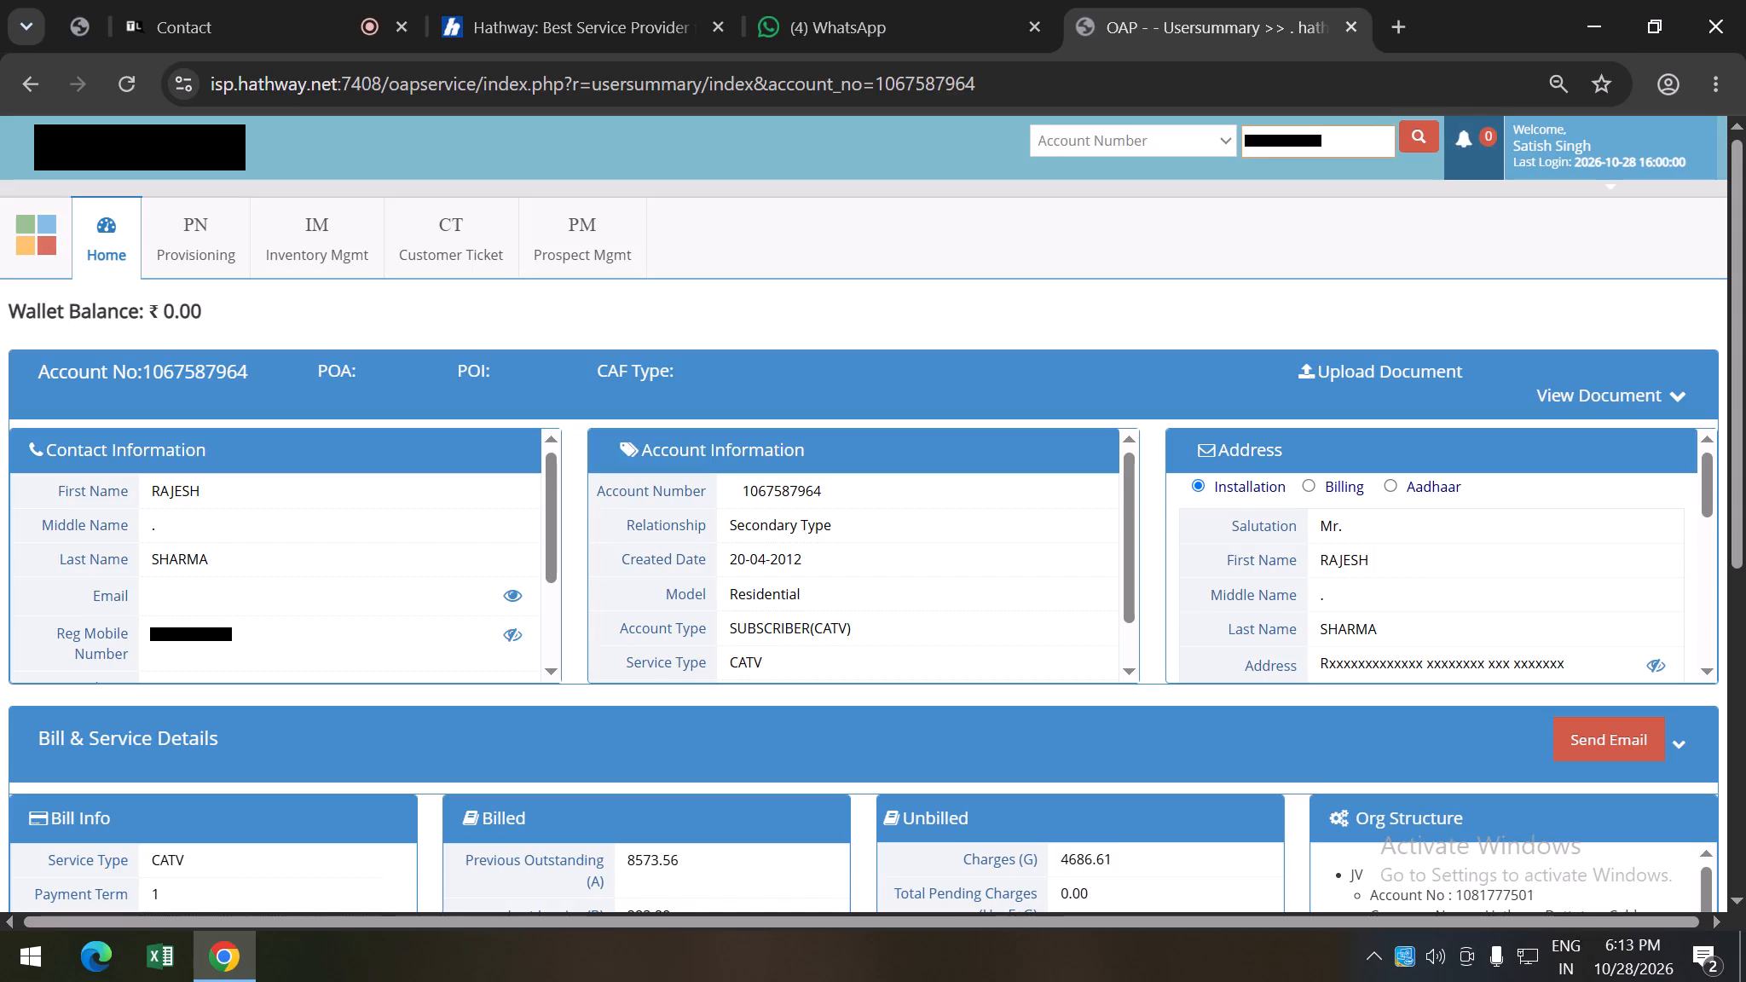
{"action": "left_click", "coordinate": [1218, 133]}
{"action": "left_click", "coordinate": [1183, 325]}
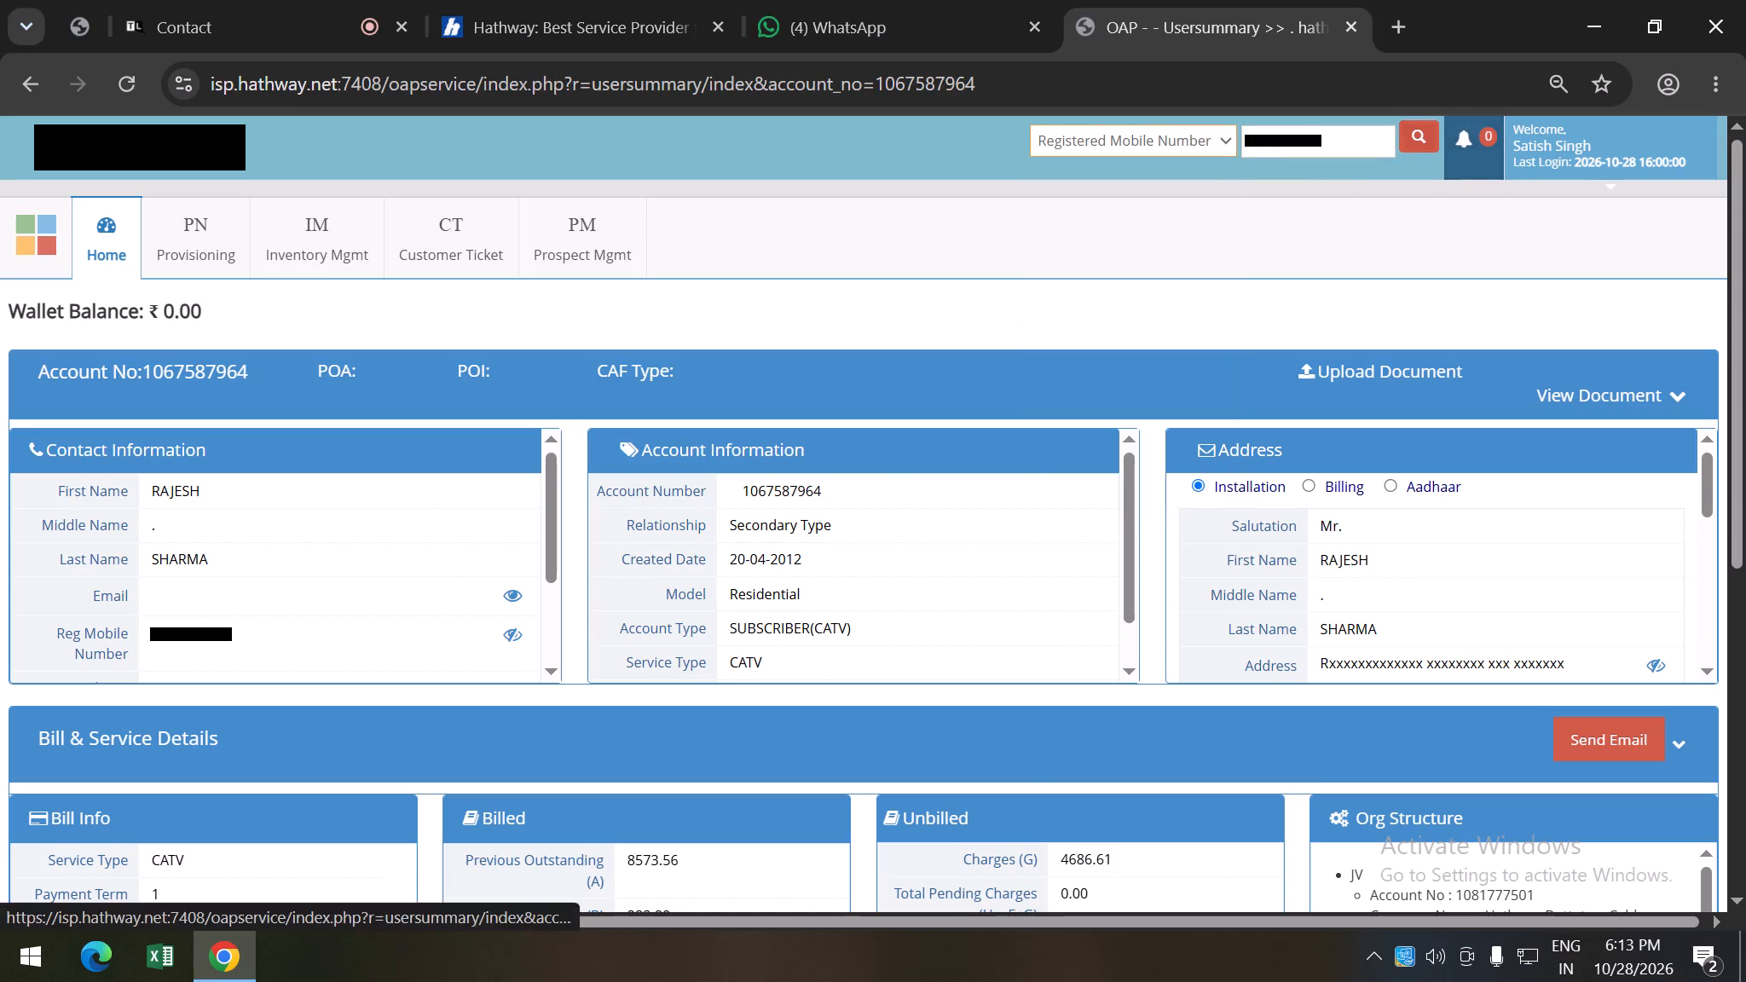
{"action": "left_click", "coordinate": [1423, 143]}
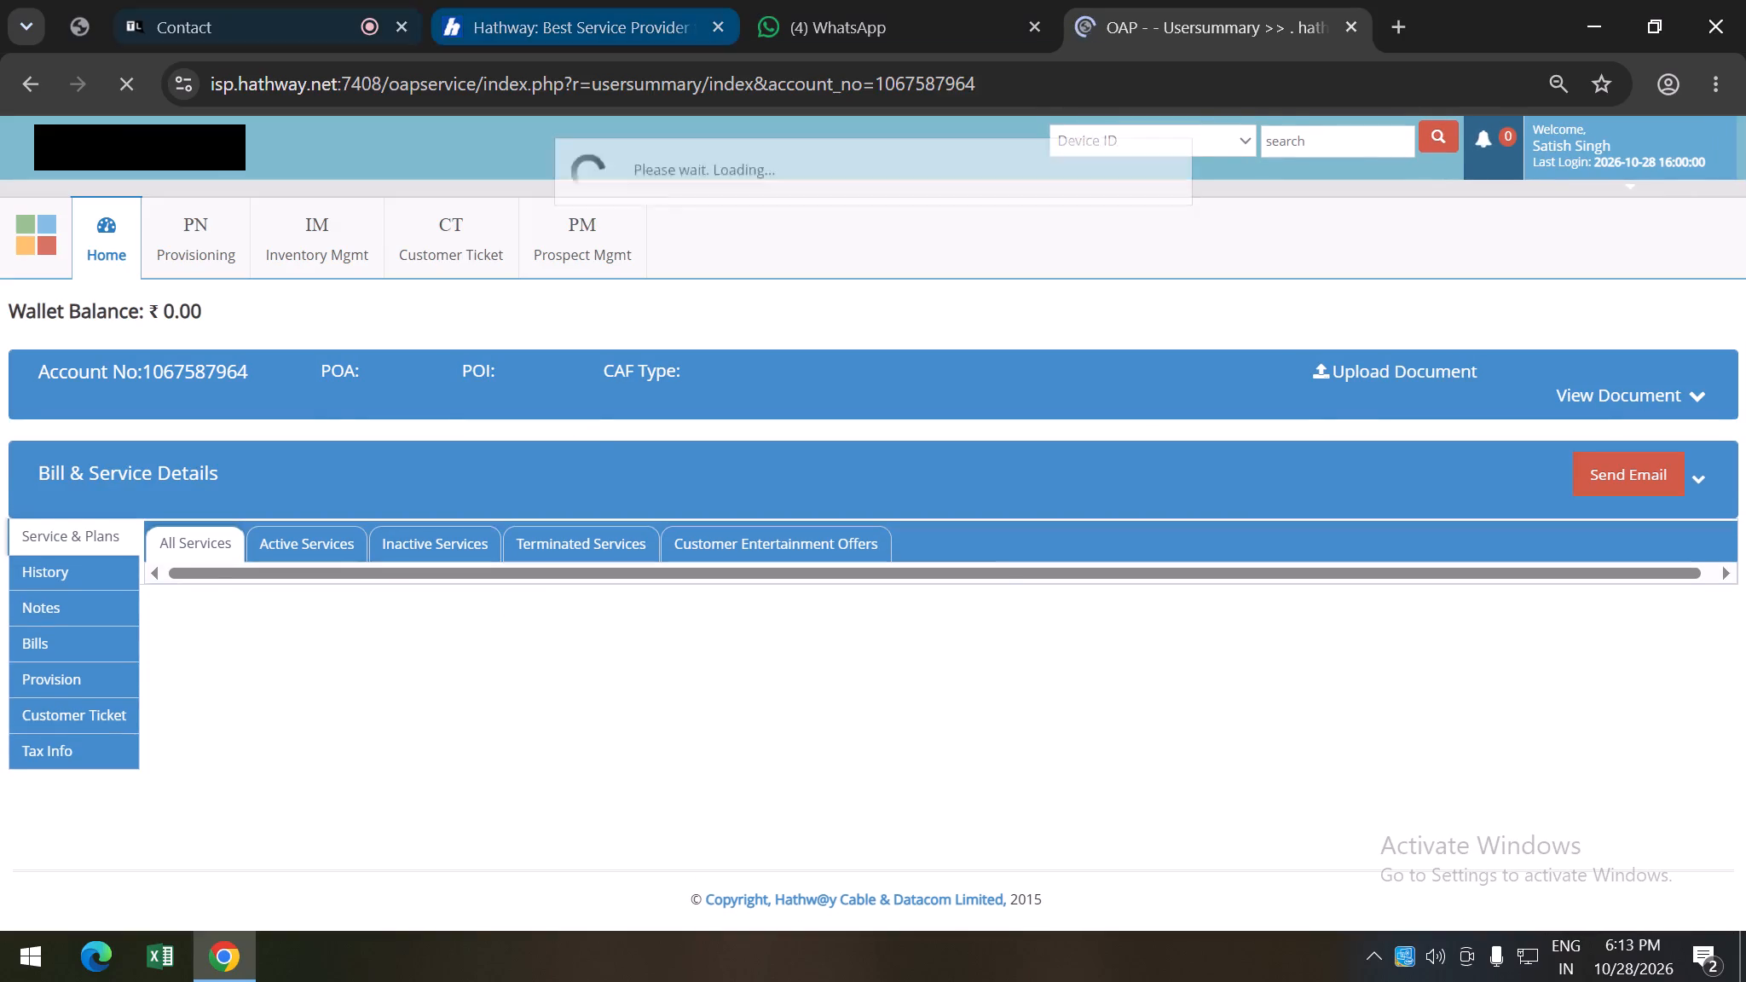
Return to the Tubelight dialpad, end the current Mumbai Win-back call and tag it Not Connect and Not Contactable.
{"action": "left_click", "coordinate": [353, 0]}
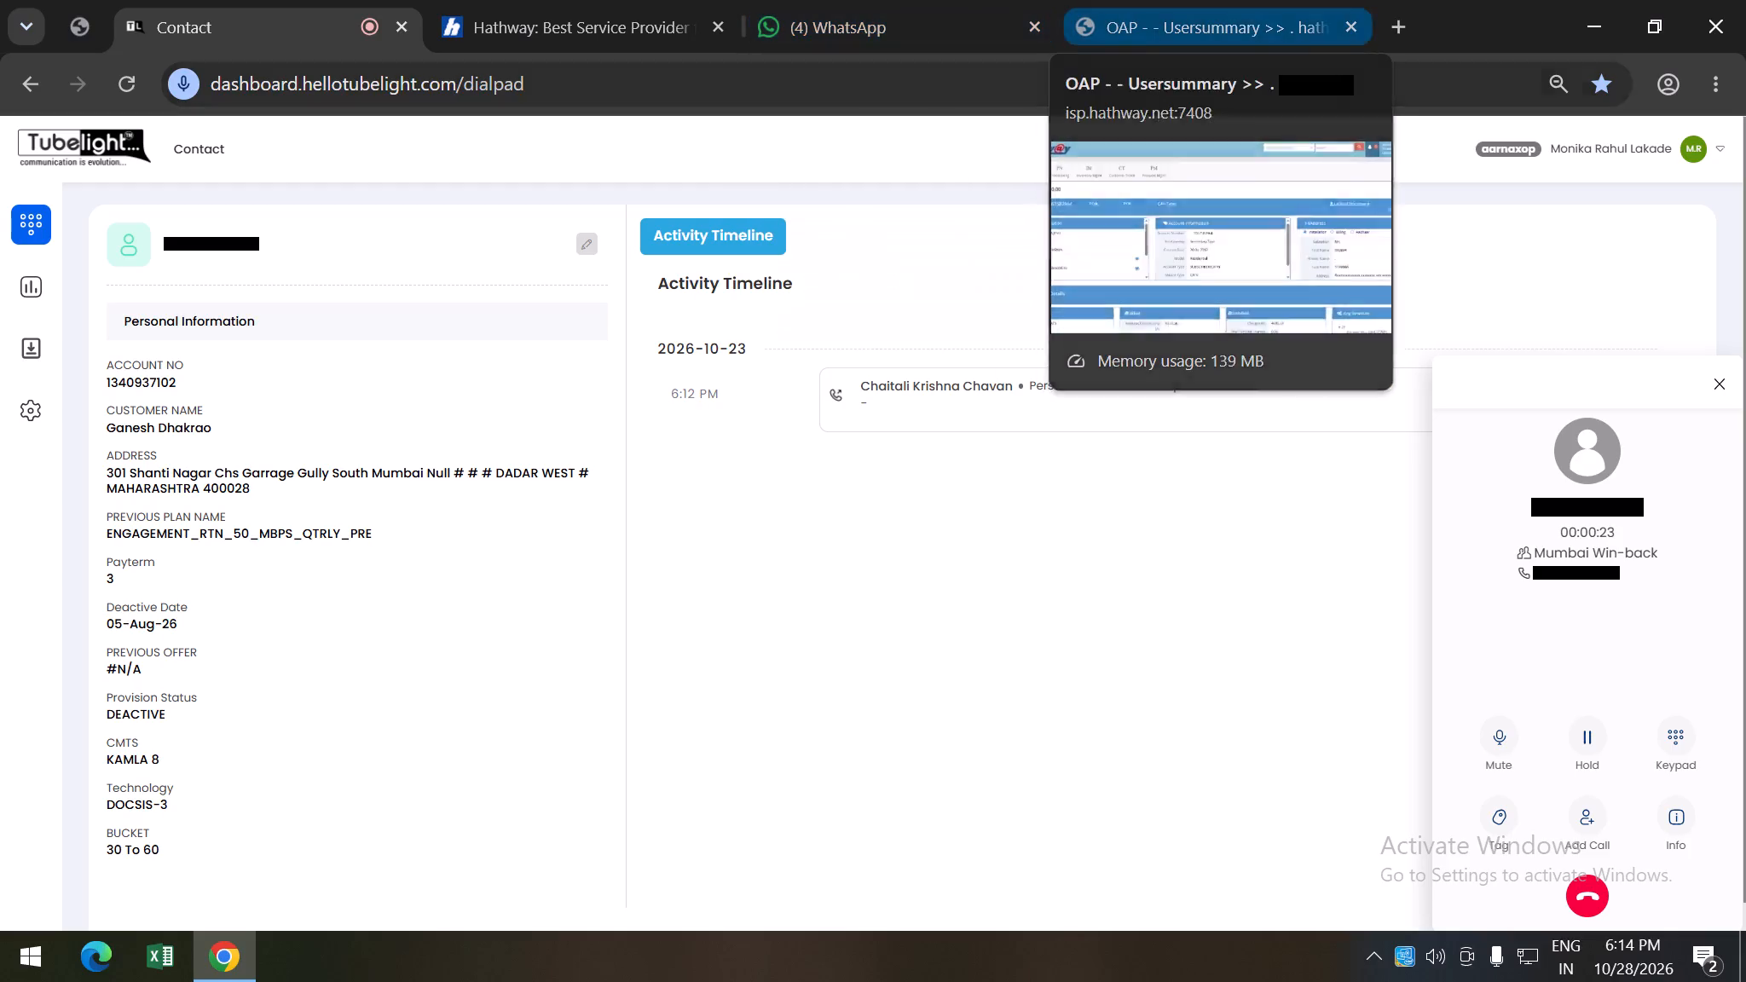
{"action": "left_click", "coordinate": [1576, 881]}
{"action": "left_click", "coordinate": [1518, 629]}
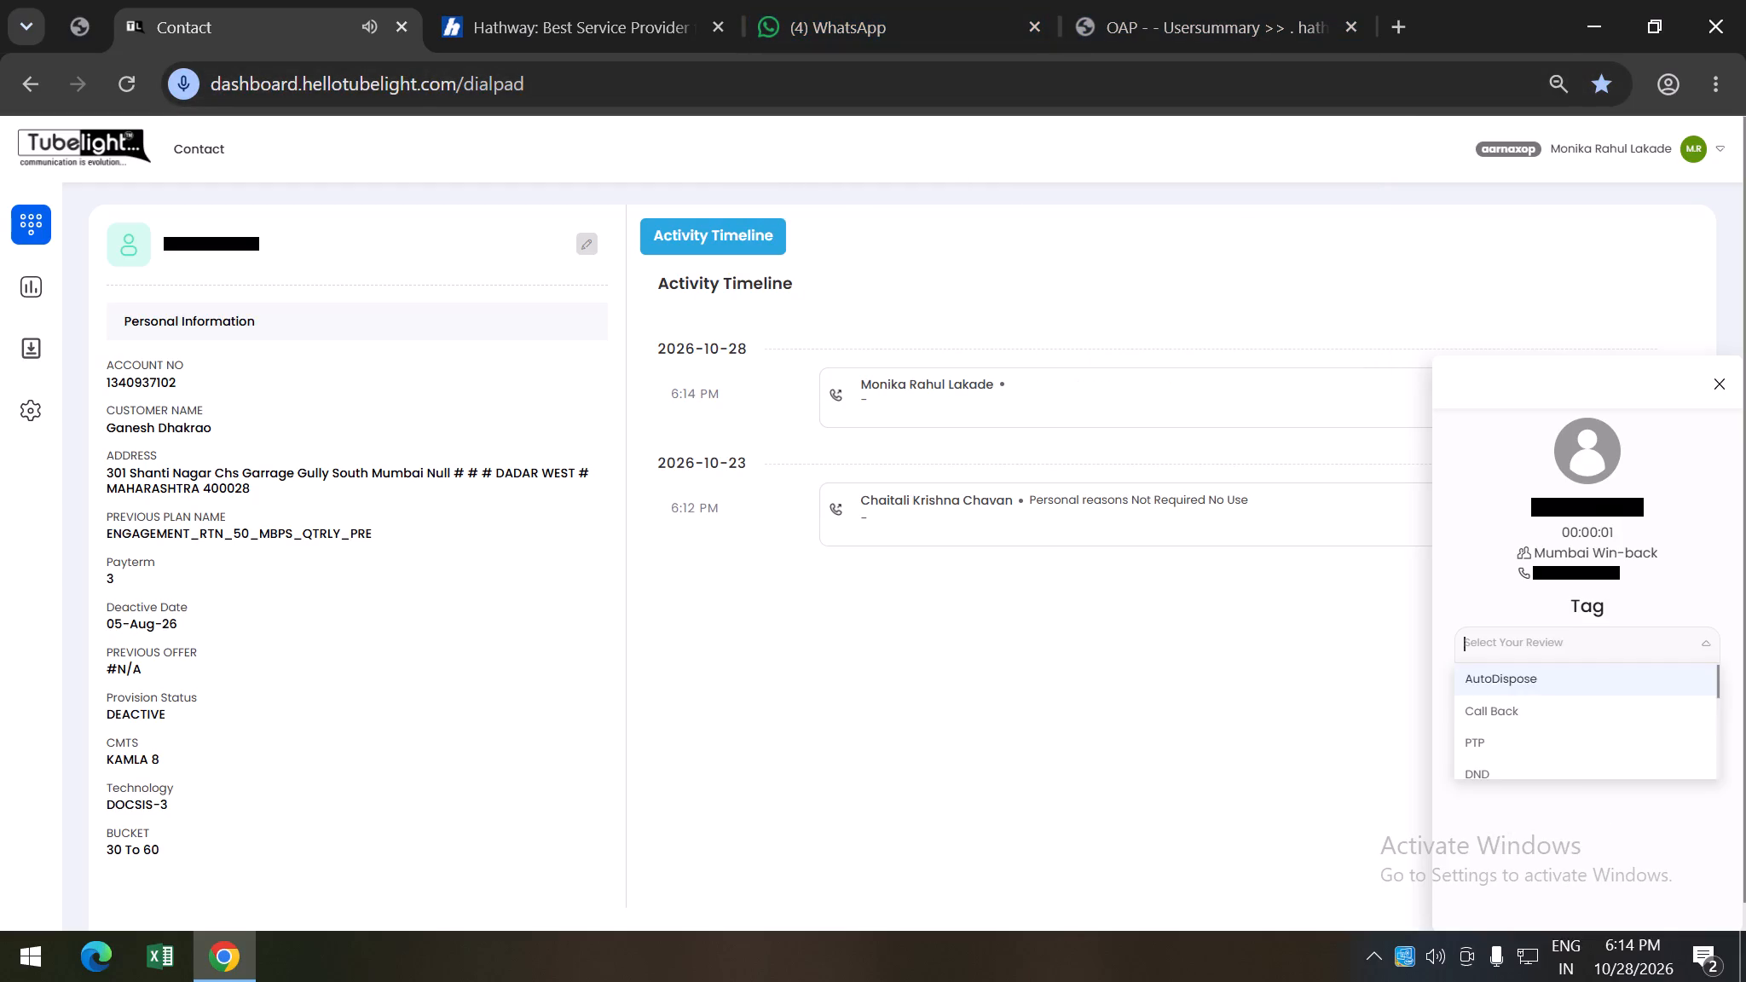
{"action": "scroll", "coordinate": [1520, 721], "scroll_direction": "down", "scroll_amount": 4}
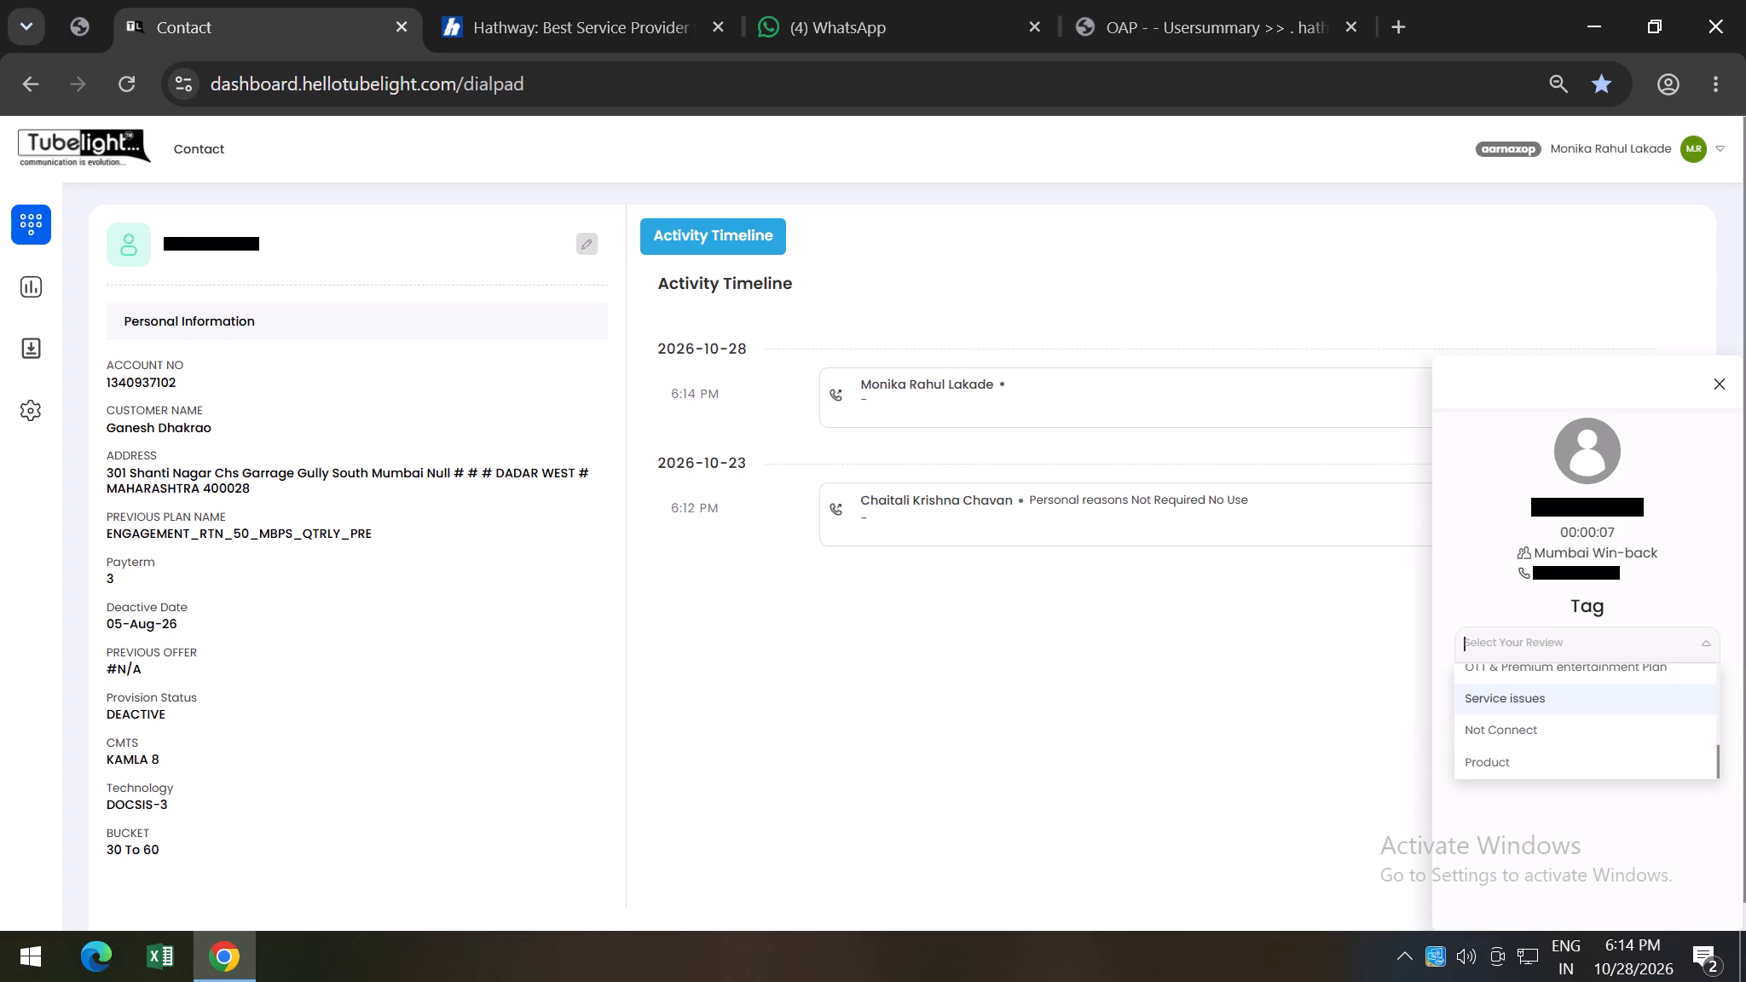
{"action": "left_click", "coordinate": [1545, 723]}
{"action": "left_click", "coordinate": [1599, 642]}
{"action": "left_click", "coordinate": [1553, 705]}
{"action": "left_click_drag", "start_coordinate": [1621, 668], "coordinate": [1587, 719]}
{"action": "scroll", "coordinate": [1537, 760], "scroll_direction": "down", "scroll_amount": 1}
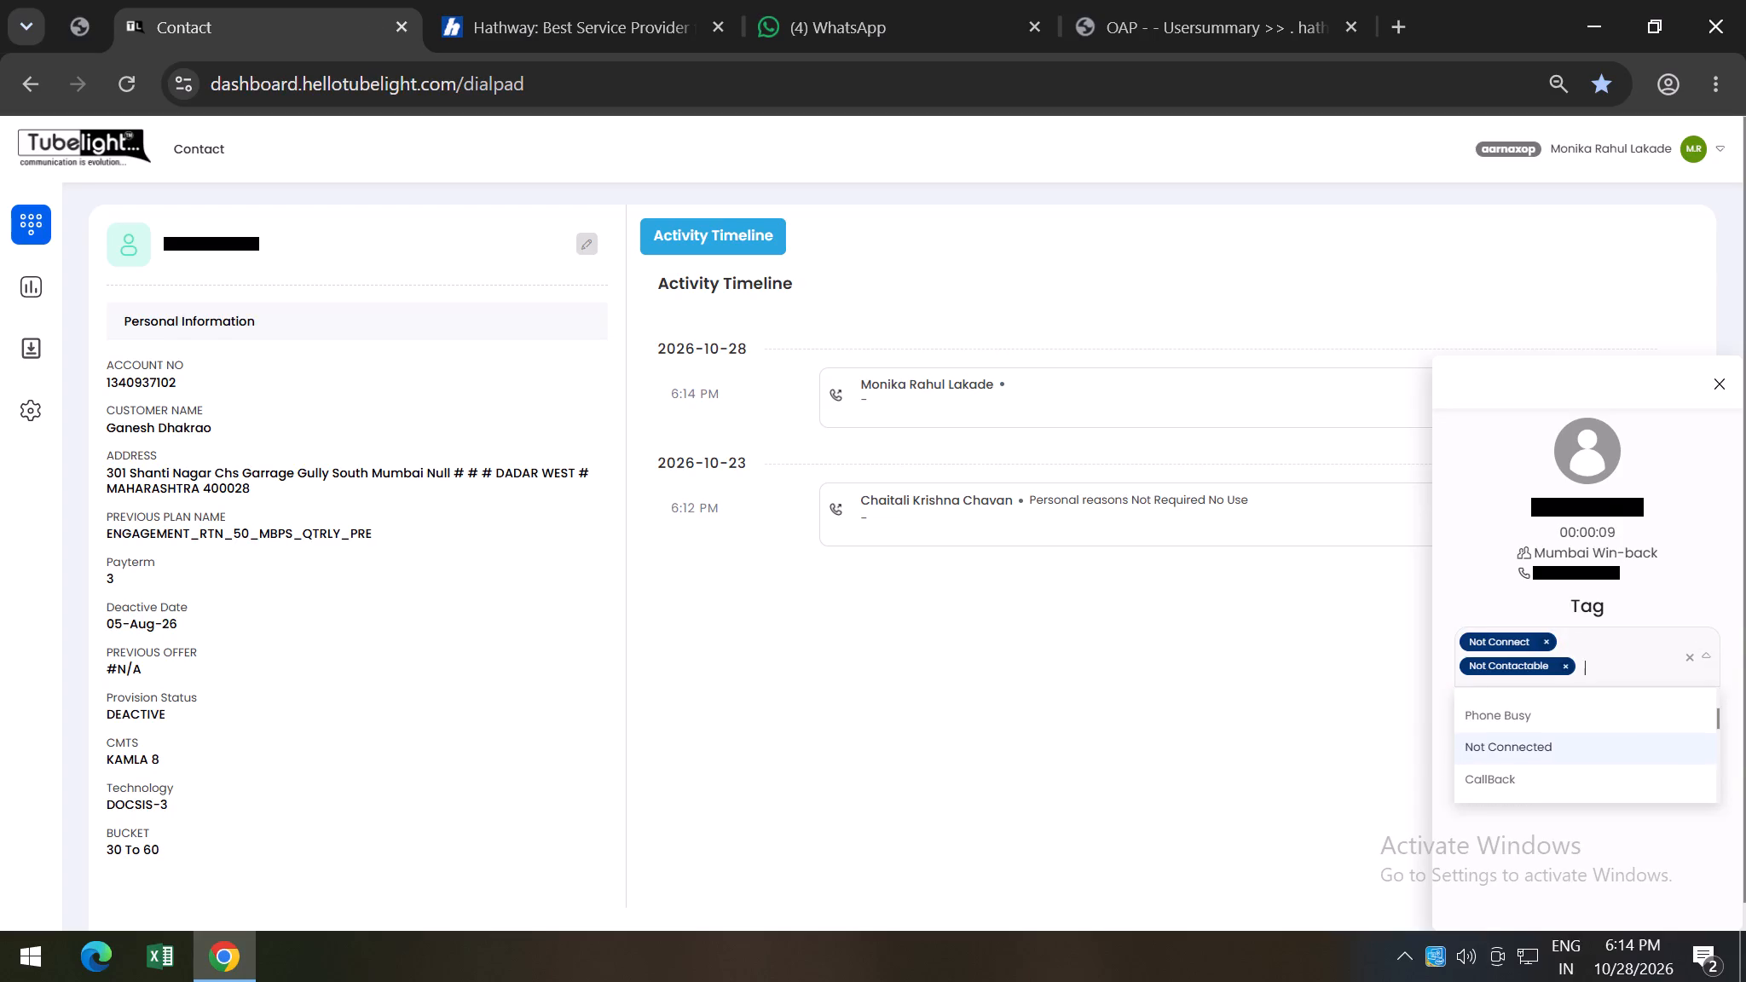
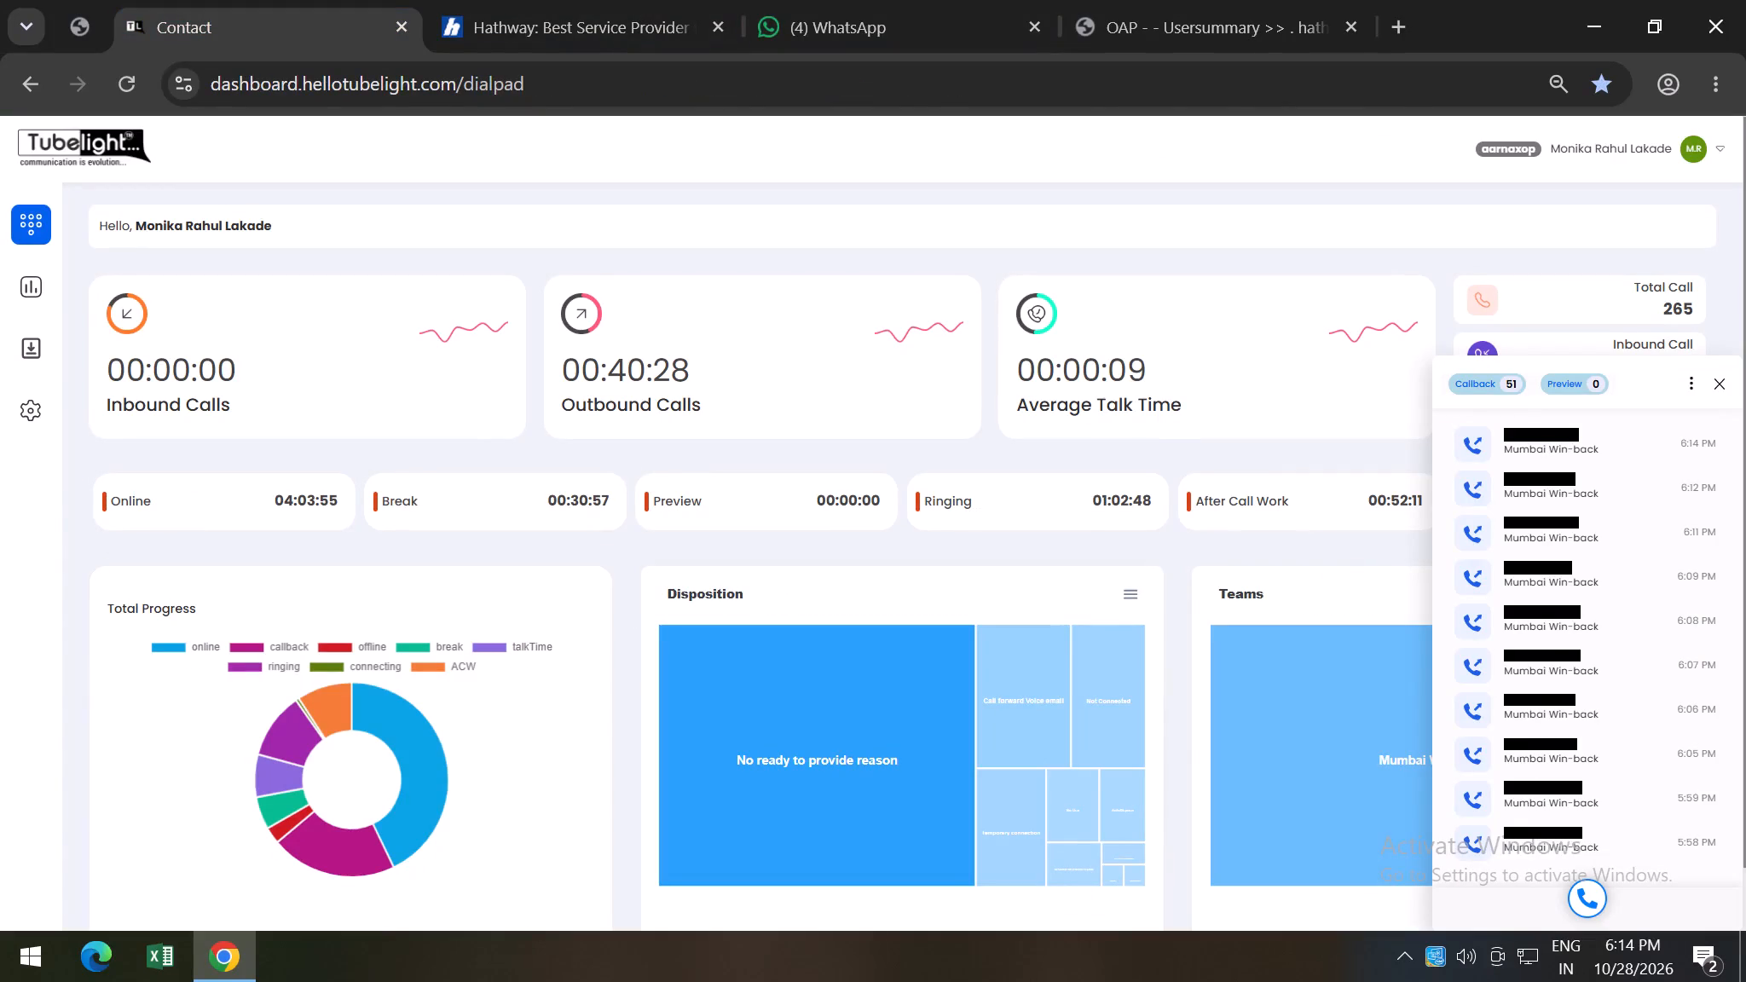
Call the customer in the most recent Mumbai Win-back entry of the callback list.
{"action": "left_click", "coordinate": [1536, 419]}
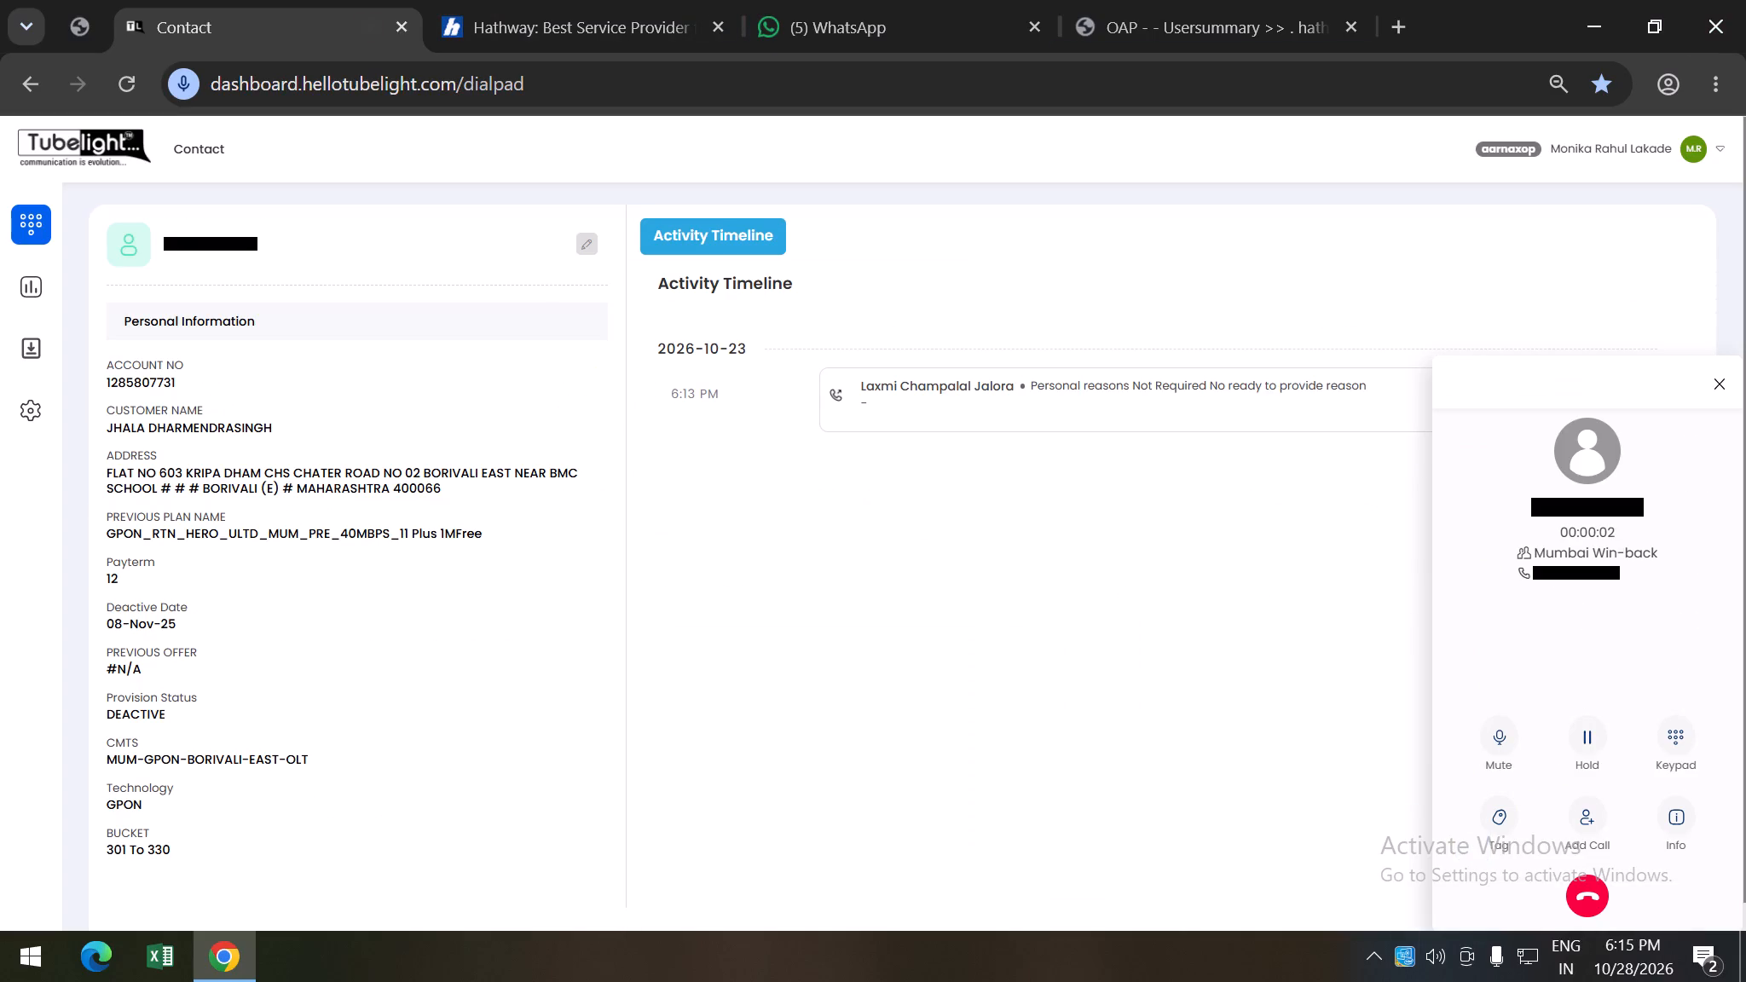
End the current Mumbai Win-back call and submit its tag as Not Connect, Not Contactable, with a specific reason.
{"action": "left_click", "coordinate": [1583, 897]}
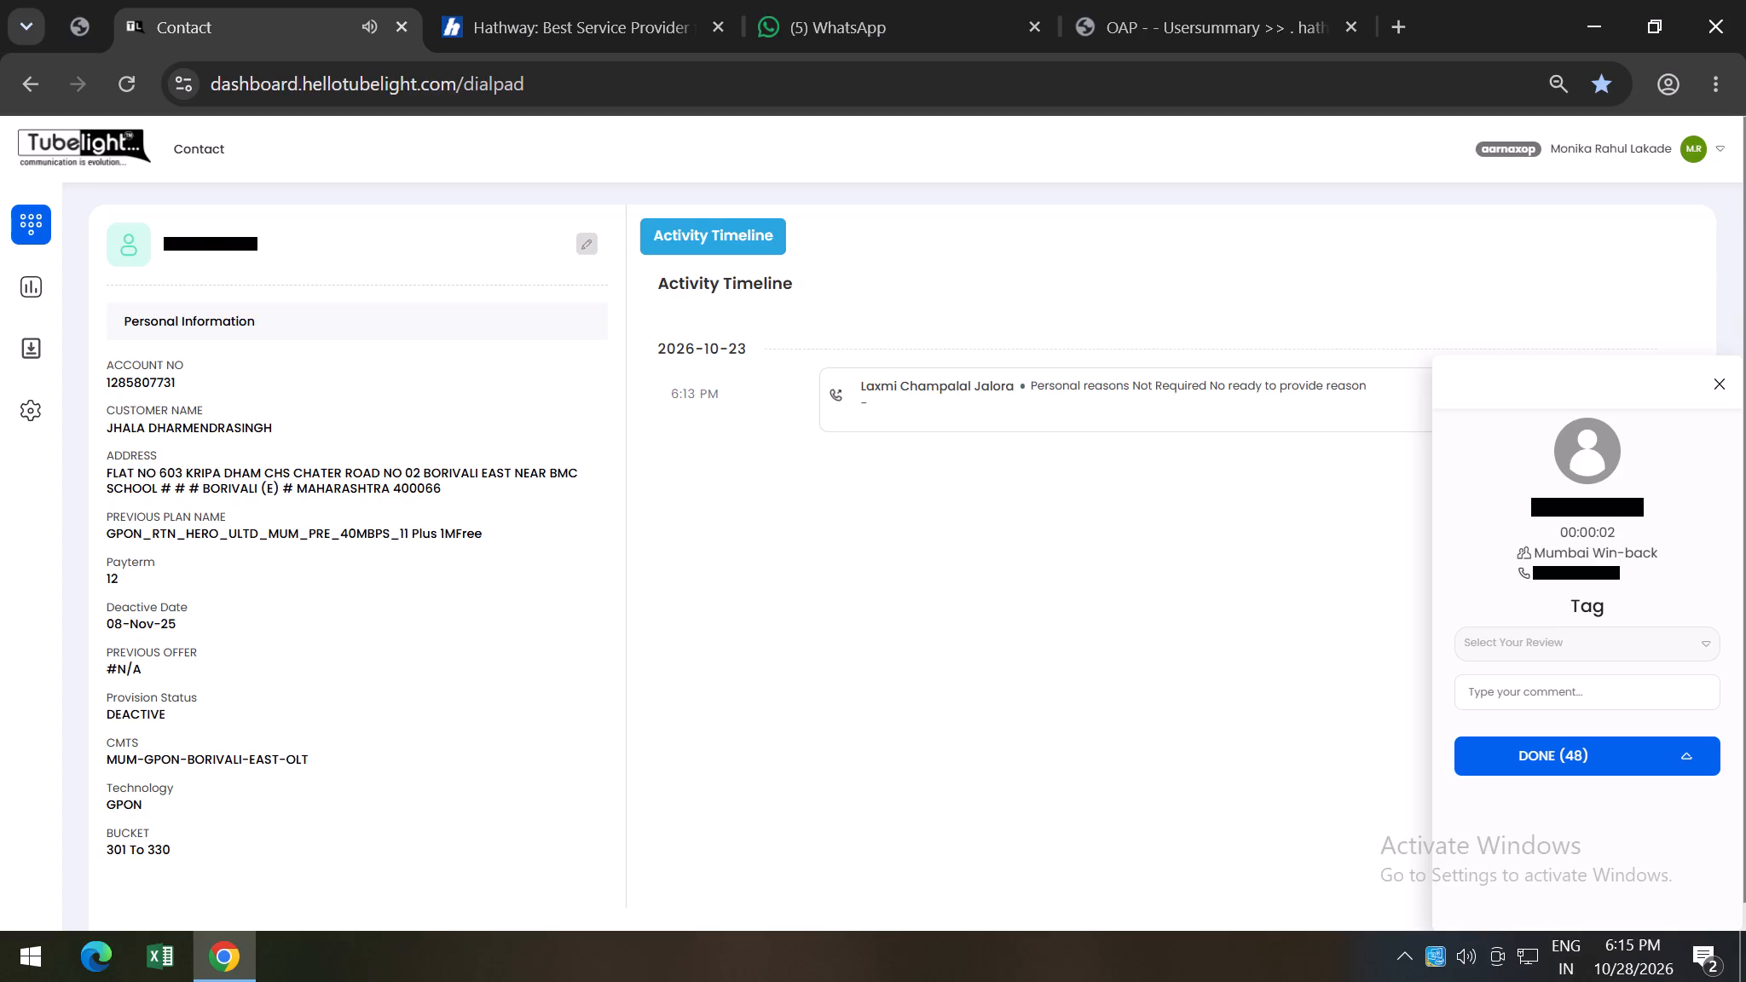
{"action": "left_click", "coordinate": [1515, 636]}
{"action": "scroll", "coordinate": [1519, 682], "scroll_direction": "down", "scroll_amount": 4}
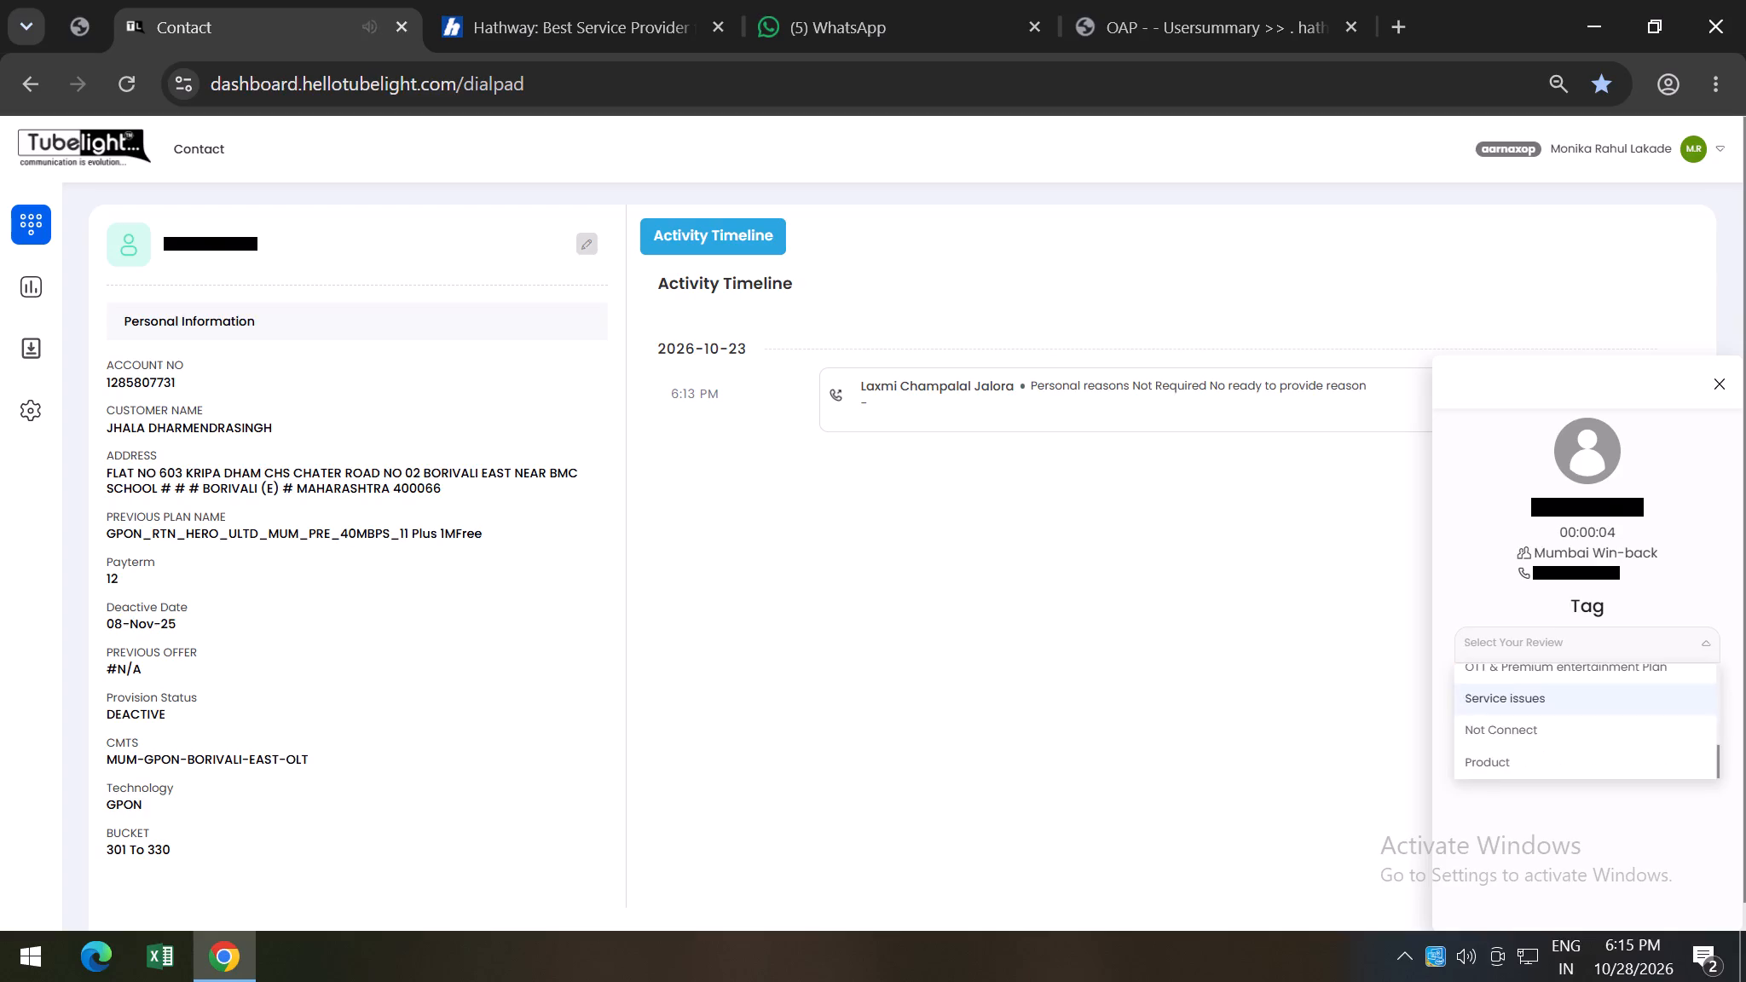
{"action": "left_click", "coordinate": [1535, 726]}
{"action": "left_click", "coordinate": [1575, 650]}
{"action": "left_click", "coordinate": [1550, 718]}
{"action": "left_click_drag", "start_coordinate": [1613, 656], "coordinate": [1607, 673]}
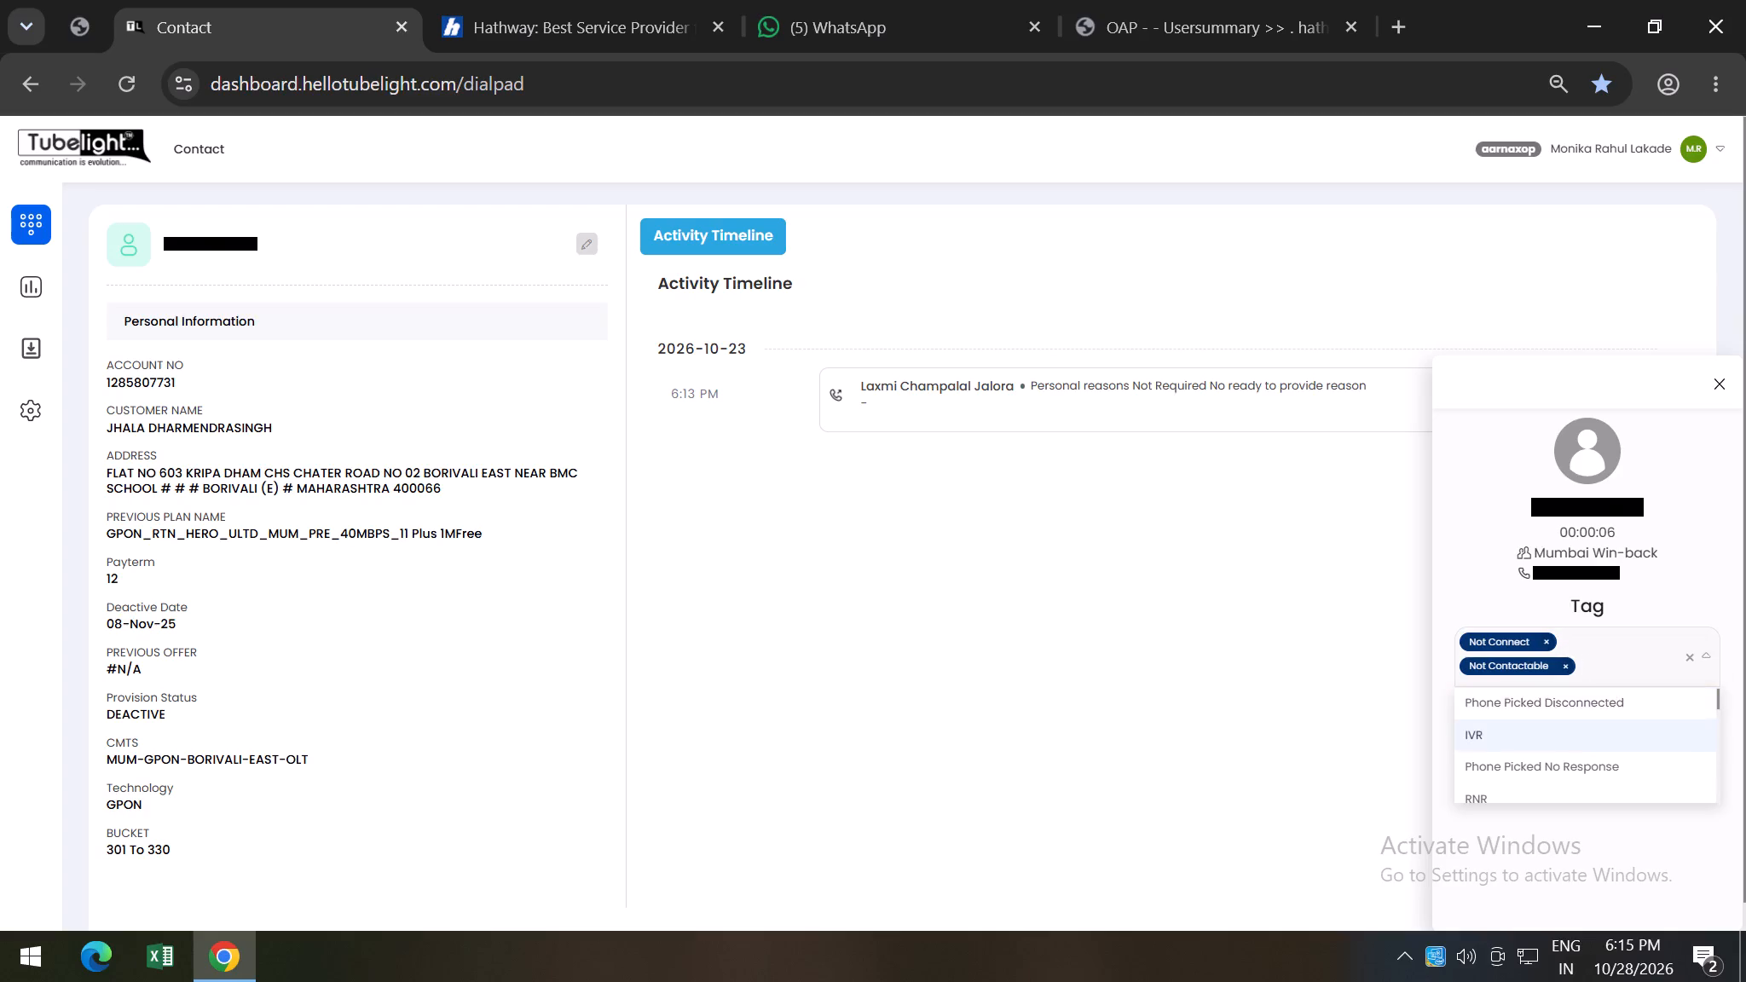
{"action": "scroll", "coordinate": [1547, 736], "scroll_direction": "down", "scroll_amount": 2}
{"action": "left_click", "coordinate": [1566, 712]}
{"action": "left_click", "coordinate": [1579, 807]}
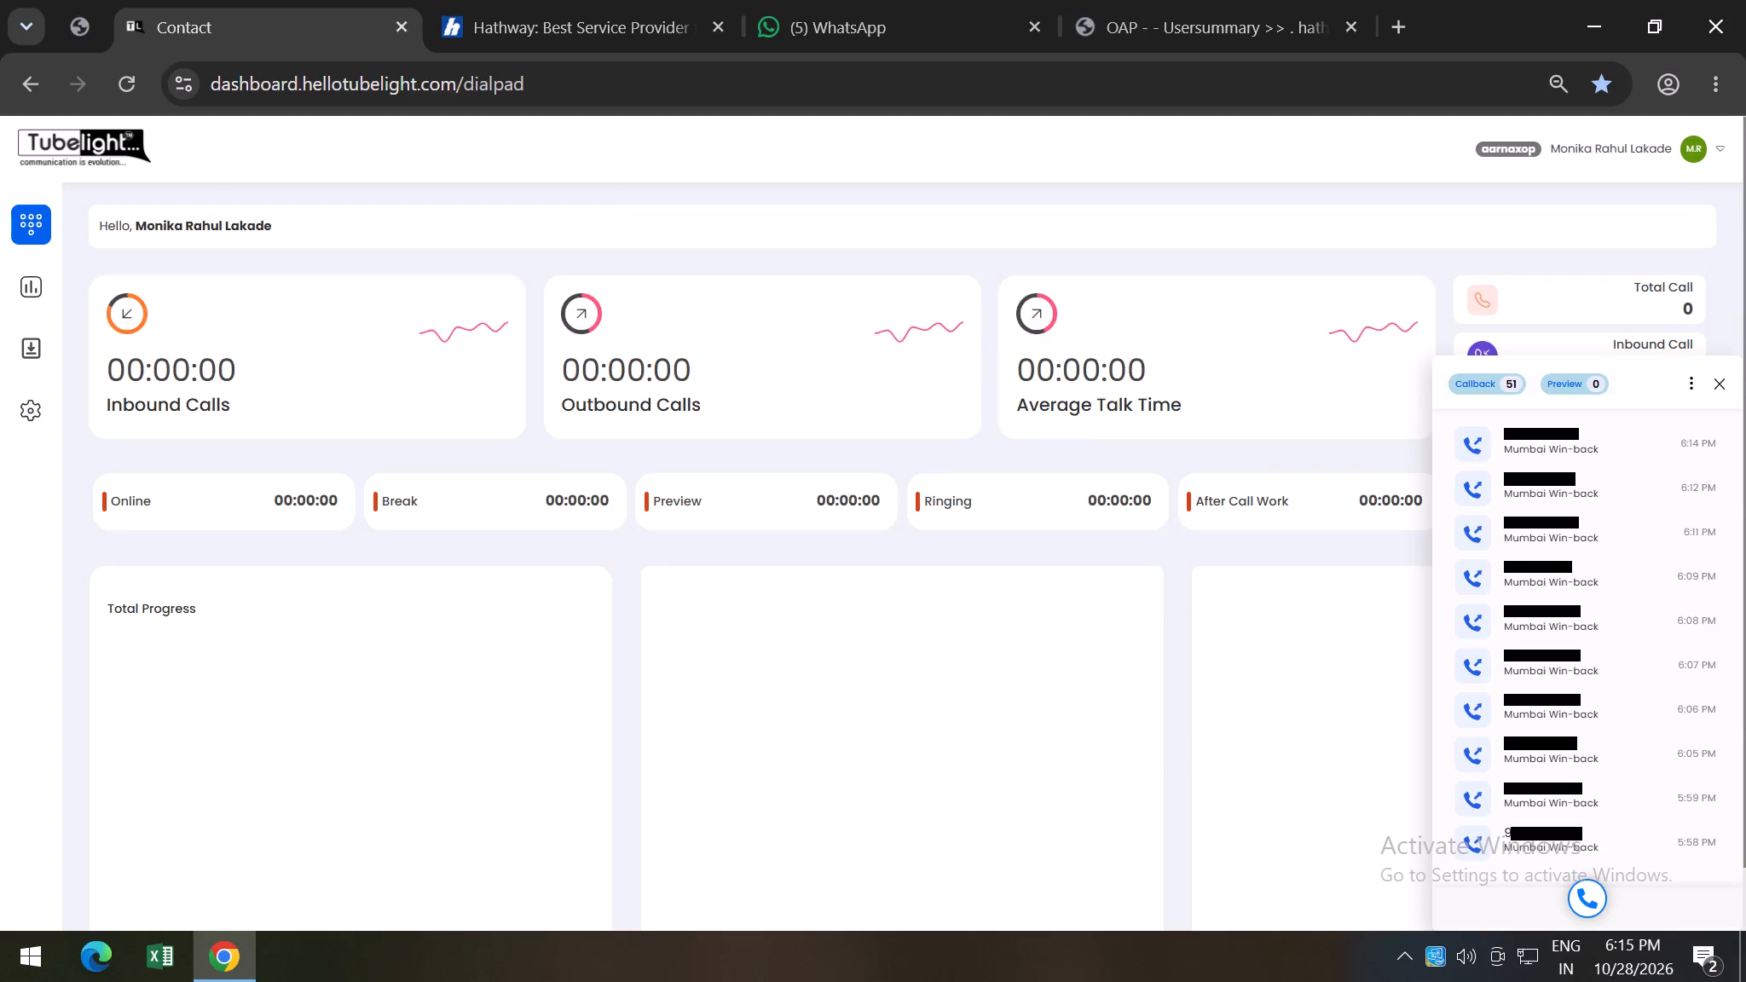
Copy the phone number of the most recent Mumbai Win-back call and search OAP for it by Registered Mobile Number.
{"action": "scroll", "coordinate": [1162, 469], "scroll_direction": "down", "scroll_amount": 3}
{"action": "left_click", "coordinate": [1187, 6]}
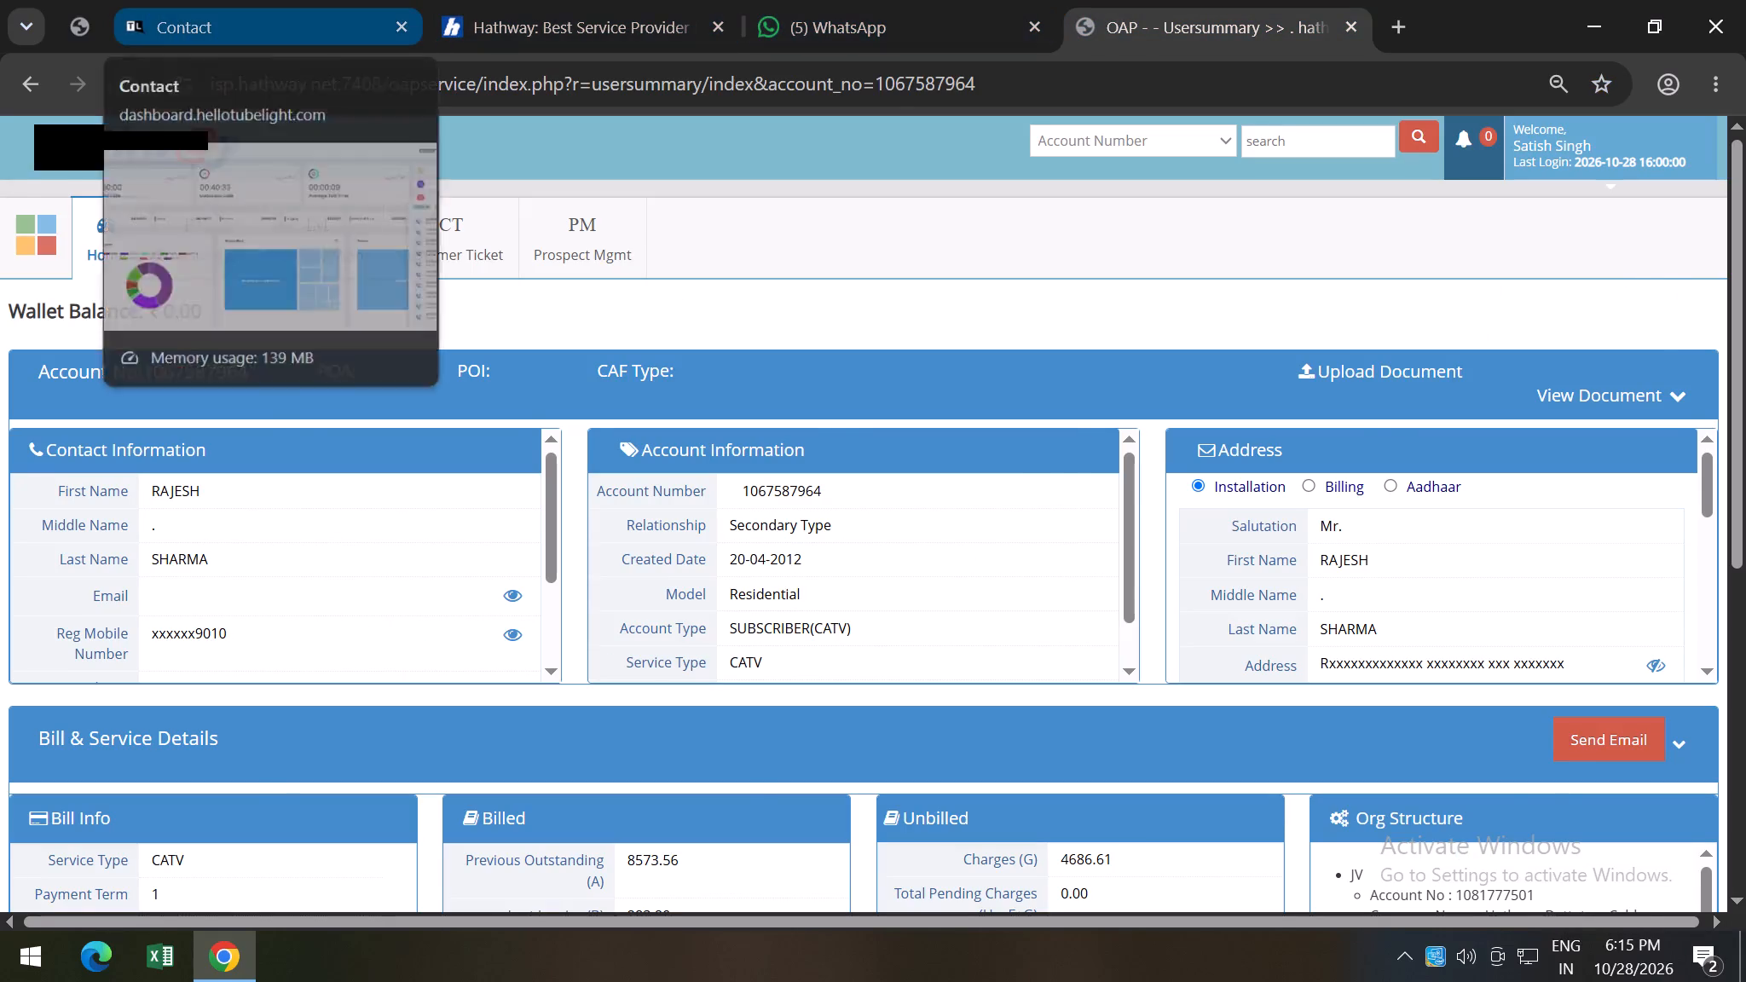
{"action": "double_click", "coordinate": [309, 0]}
{"action": "double_click", "coordinate": [1556, 425]}
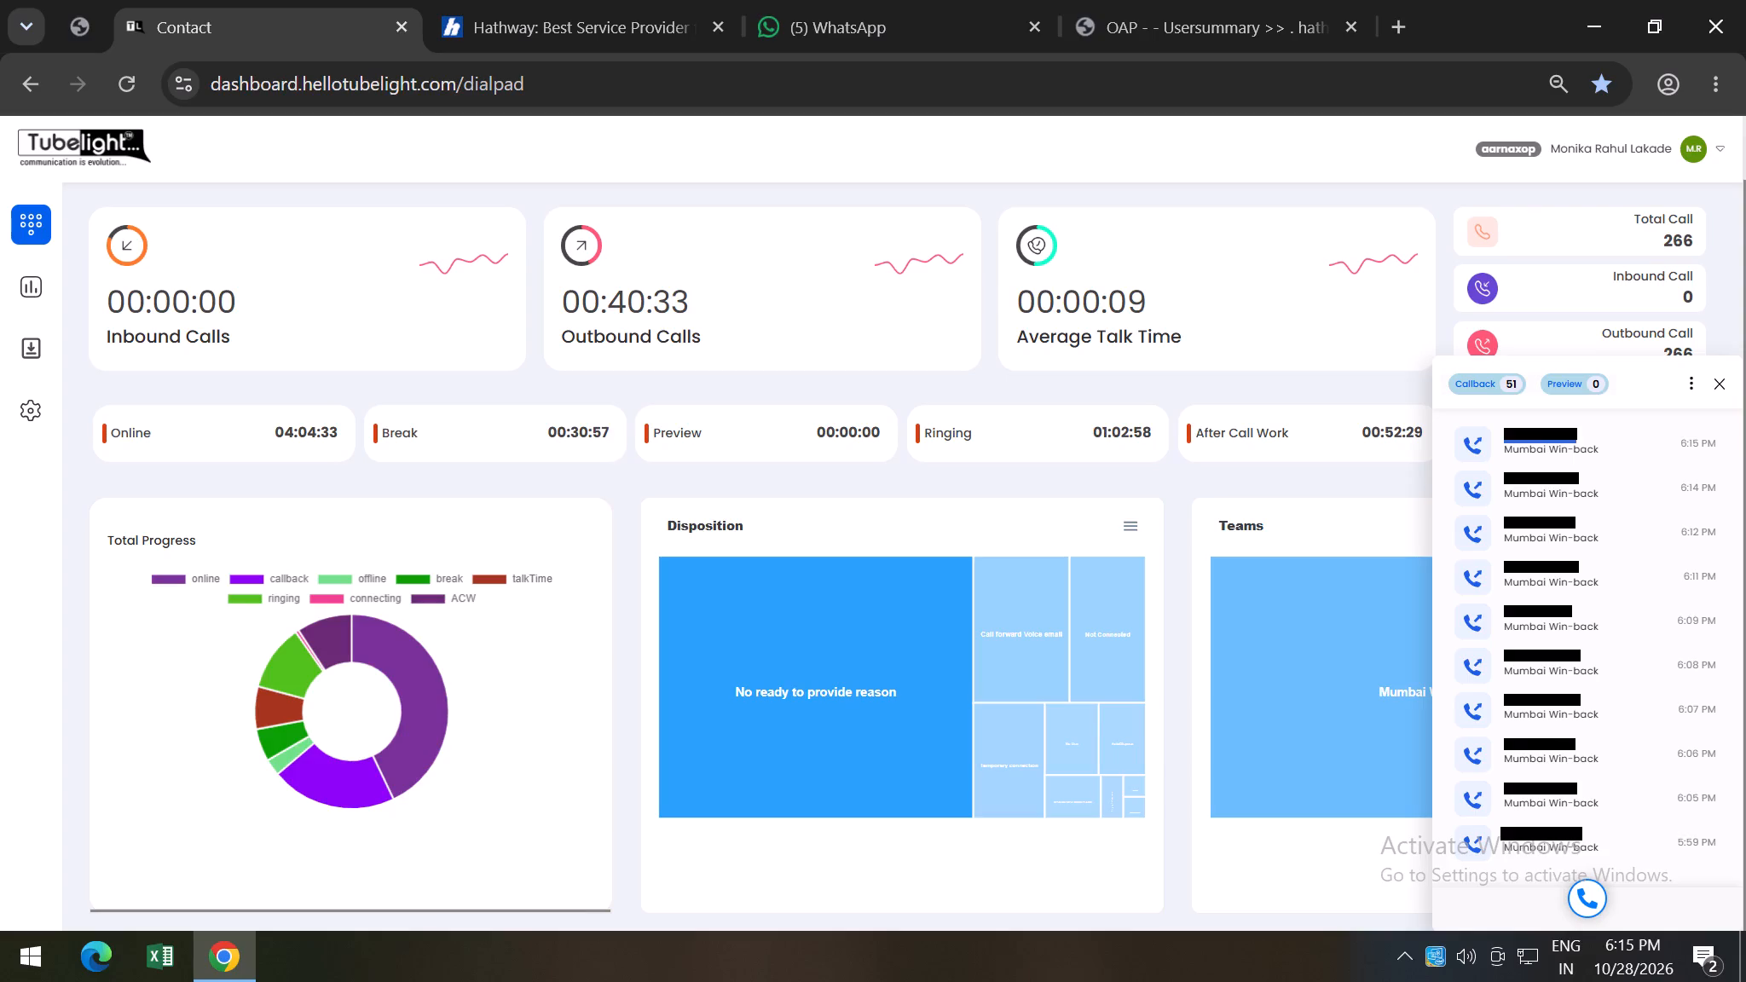
{"action": "triple_click", "coordinate": [1556, 425]}
{"action": "key", "text": "ctrl+c"}
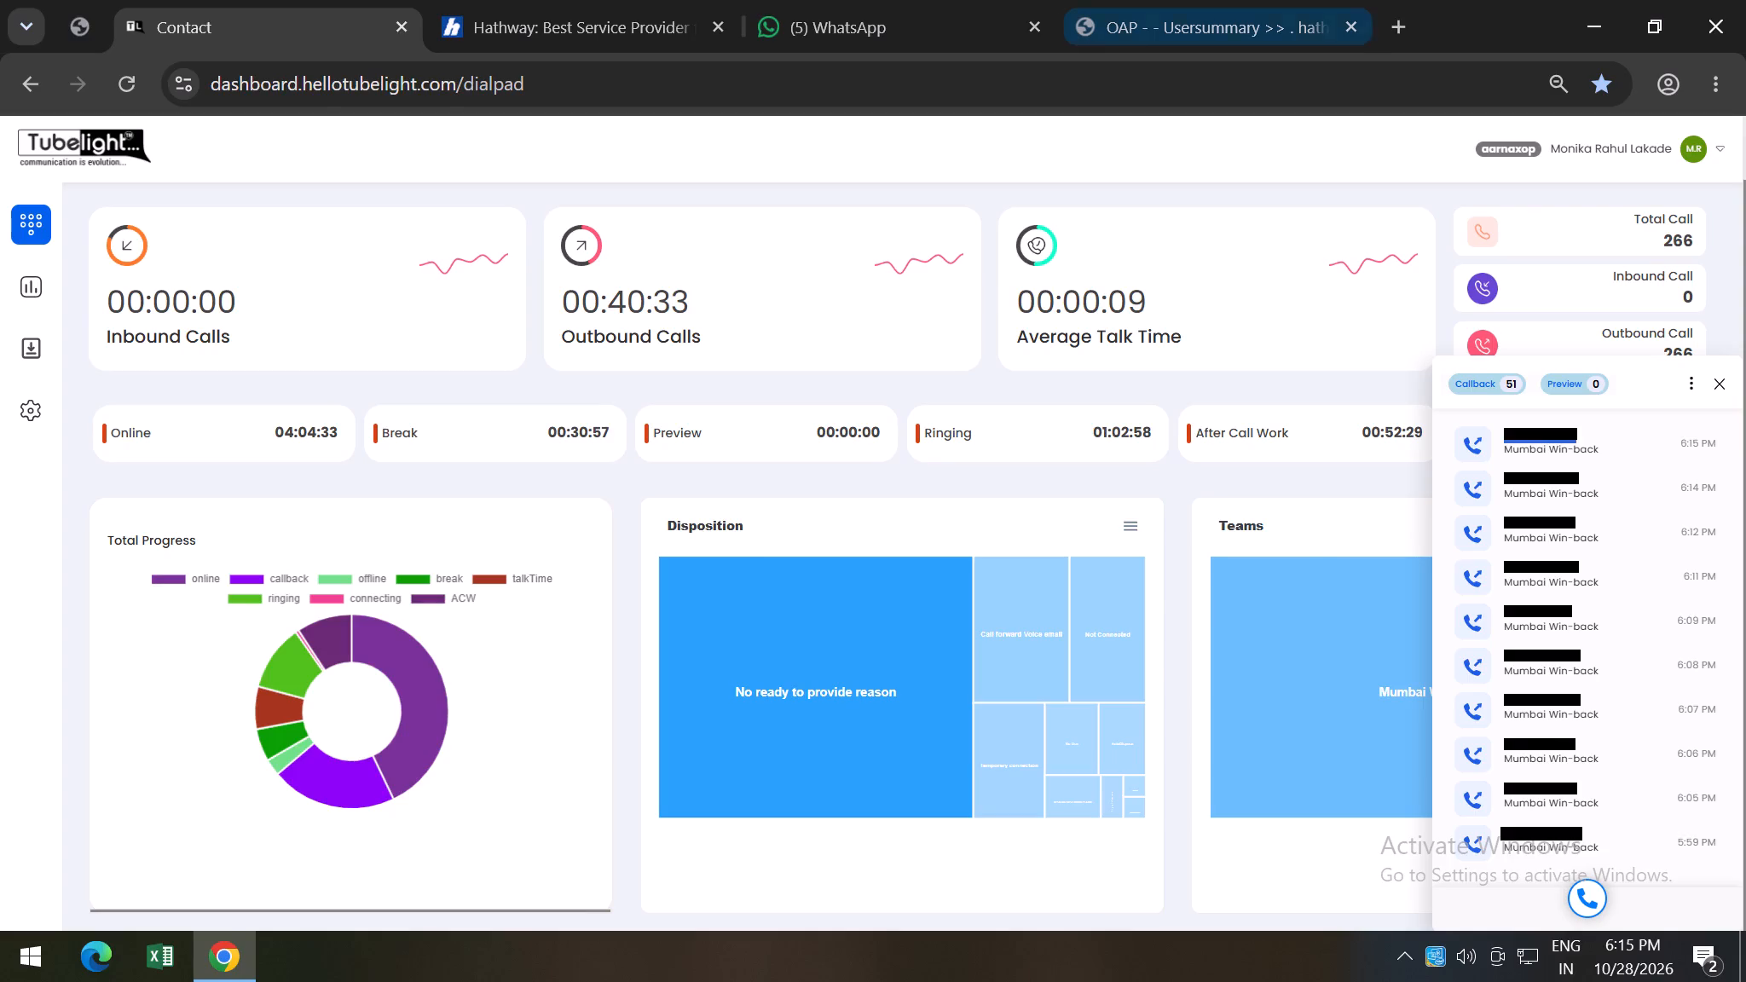
{"action": "left_click", "coordinate": [1174, 16]}
{"action": "left_click", "coordinate": [1263, 148]}
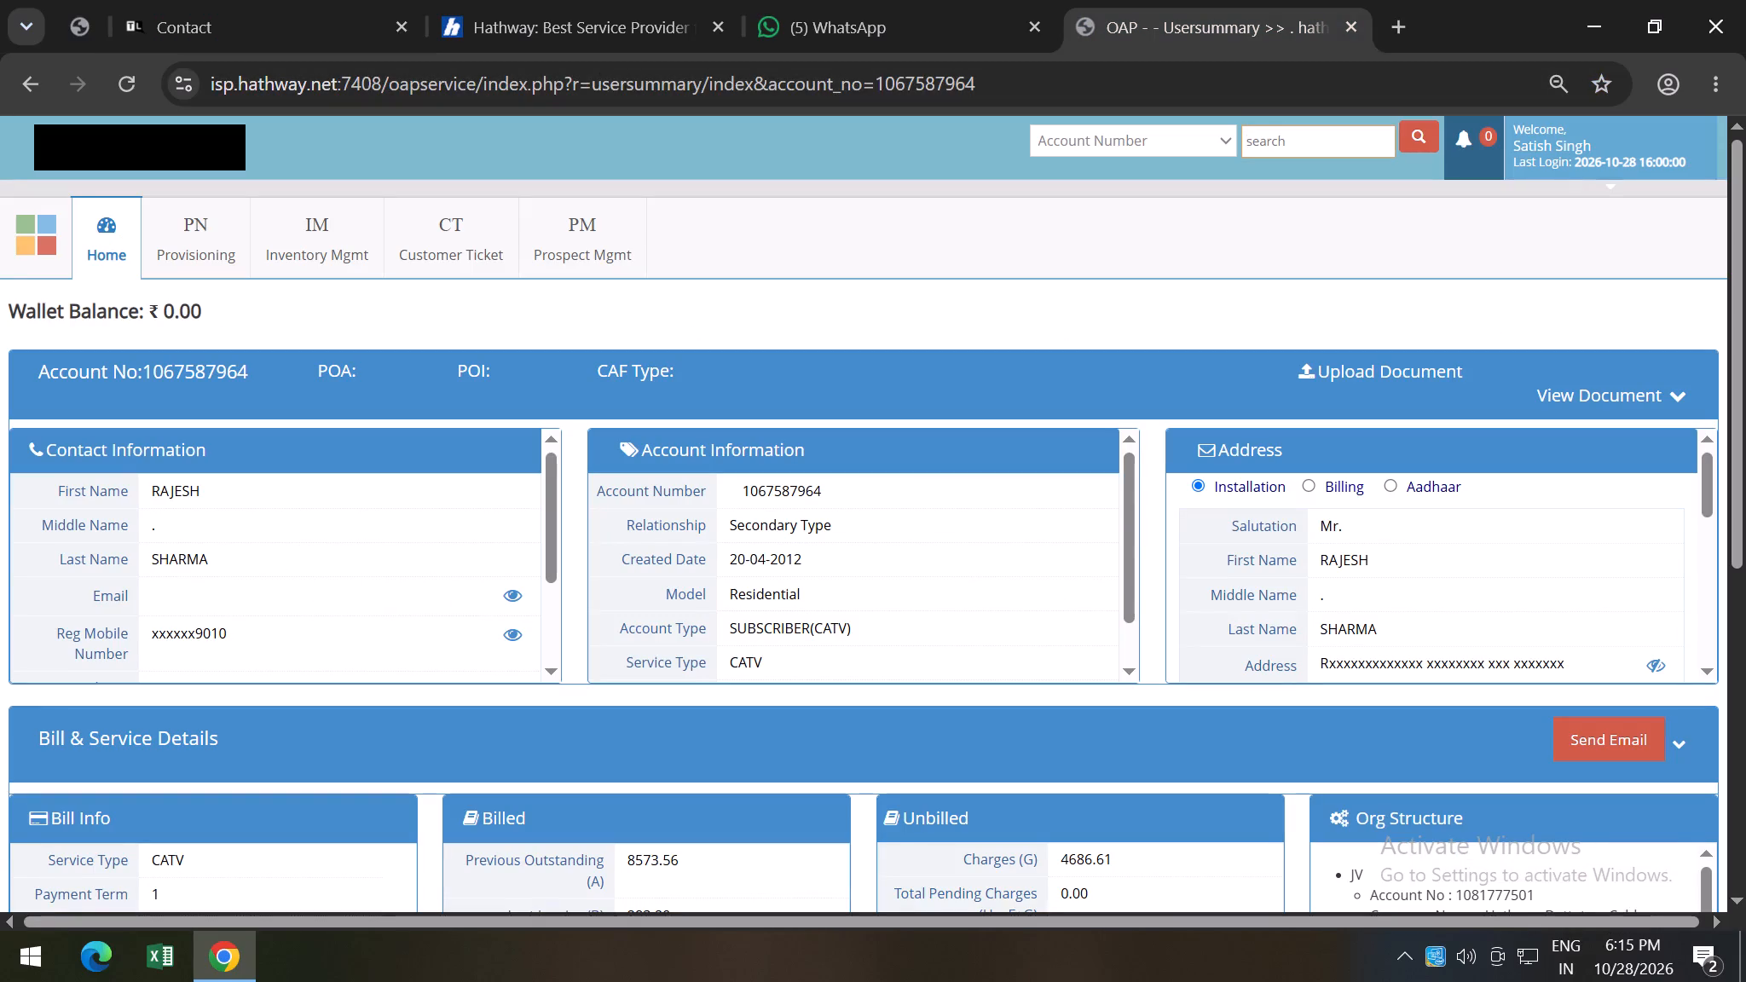
{"action": "key", "text": "ctrl+v"}
{"action": "left_click", "coordinate": [1232, 140]}
{"action": "left_click", "coordinate": [1191, 325]}
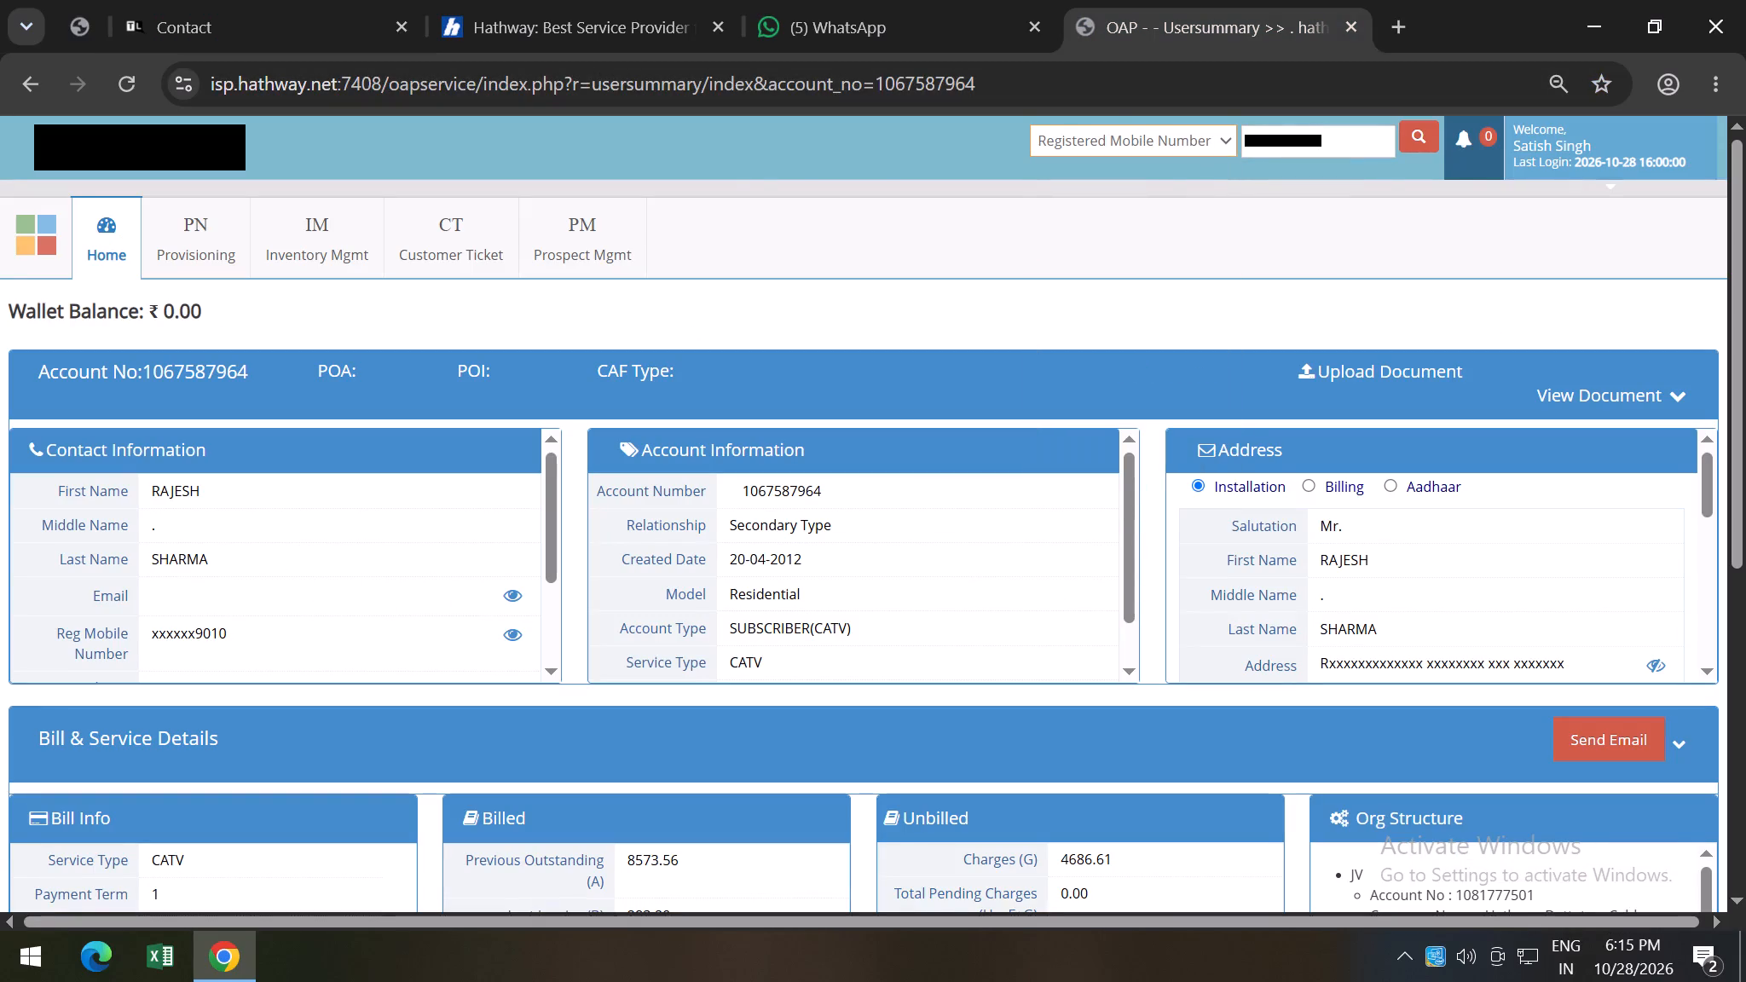
{"action": "left_click", "coordinate": [1430, 135]}
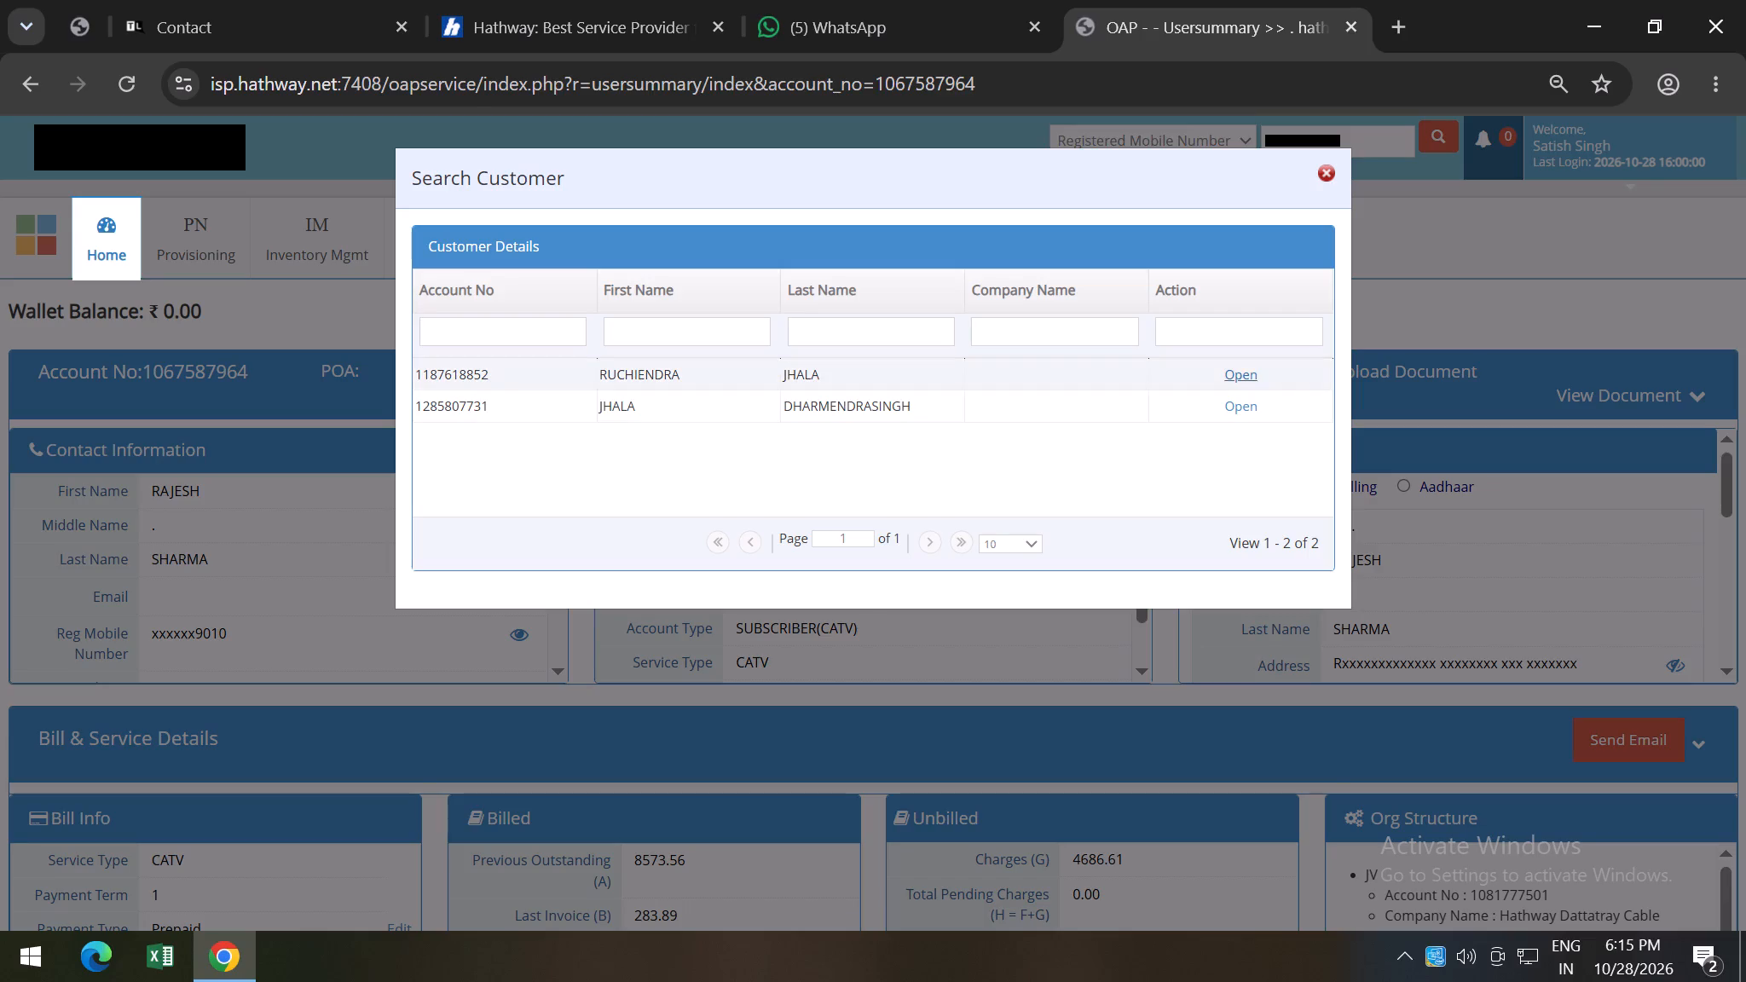
Open the second matching customer account and reveal its masked mobile number and e-mail address in Service Details.
{"action": "left_click", "coordinate": [1245, 396]}
{"action": "left_click", "coordinate": [1244, 403]}
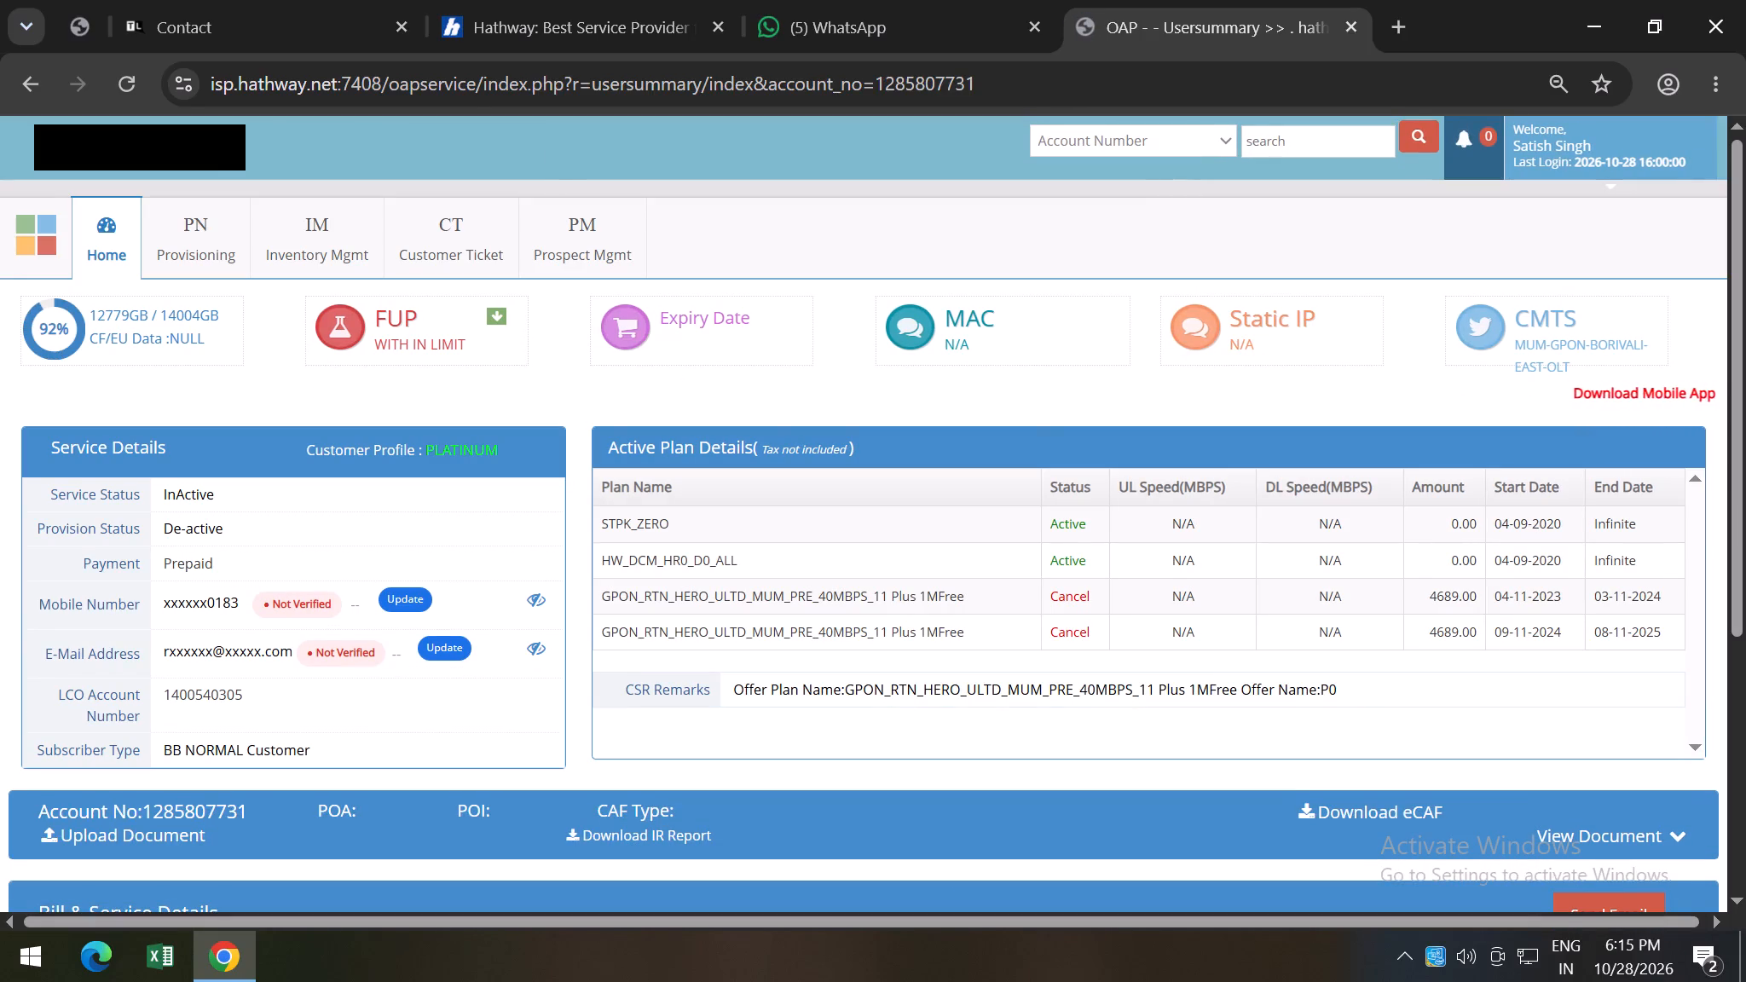
{"action": "left_click", "coordinate": [536, 604]}
{"action": "left_click", "coordinate": [542, 652]}
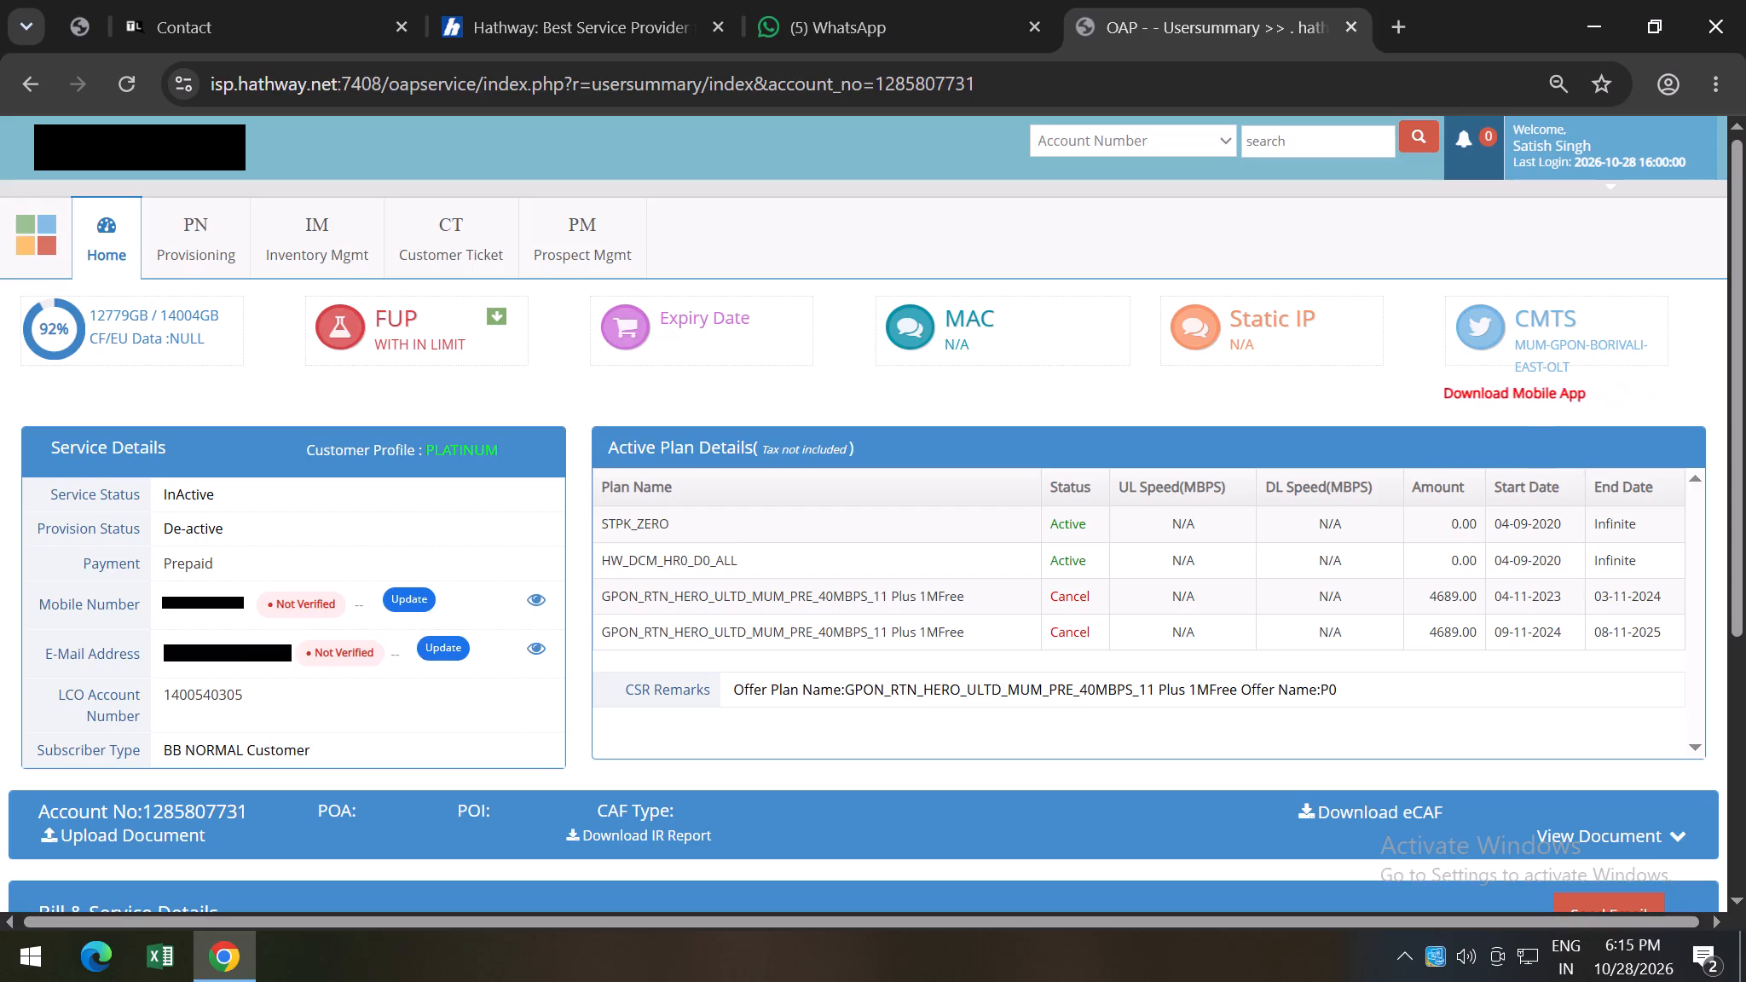
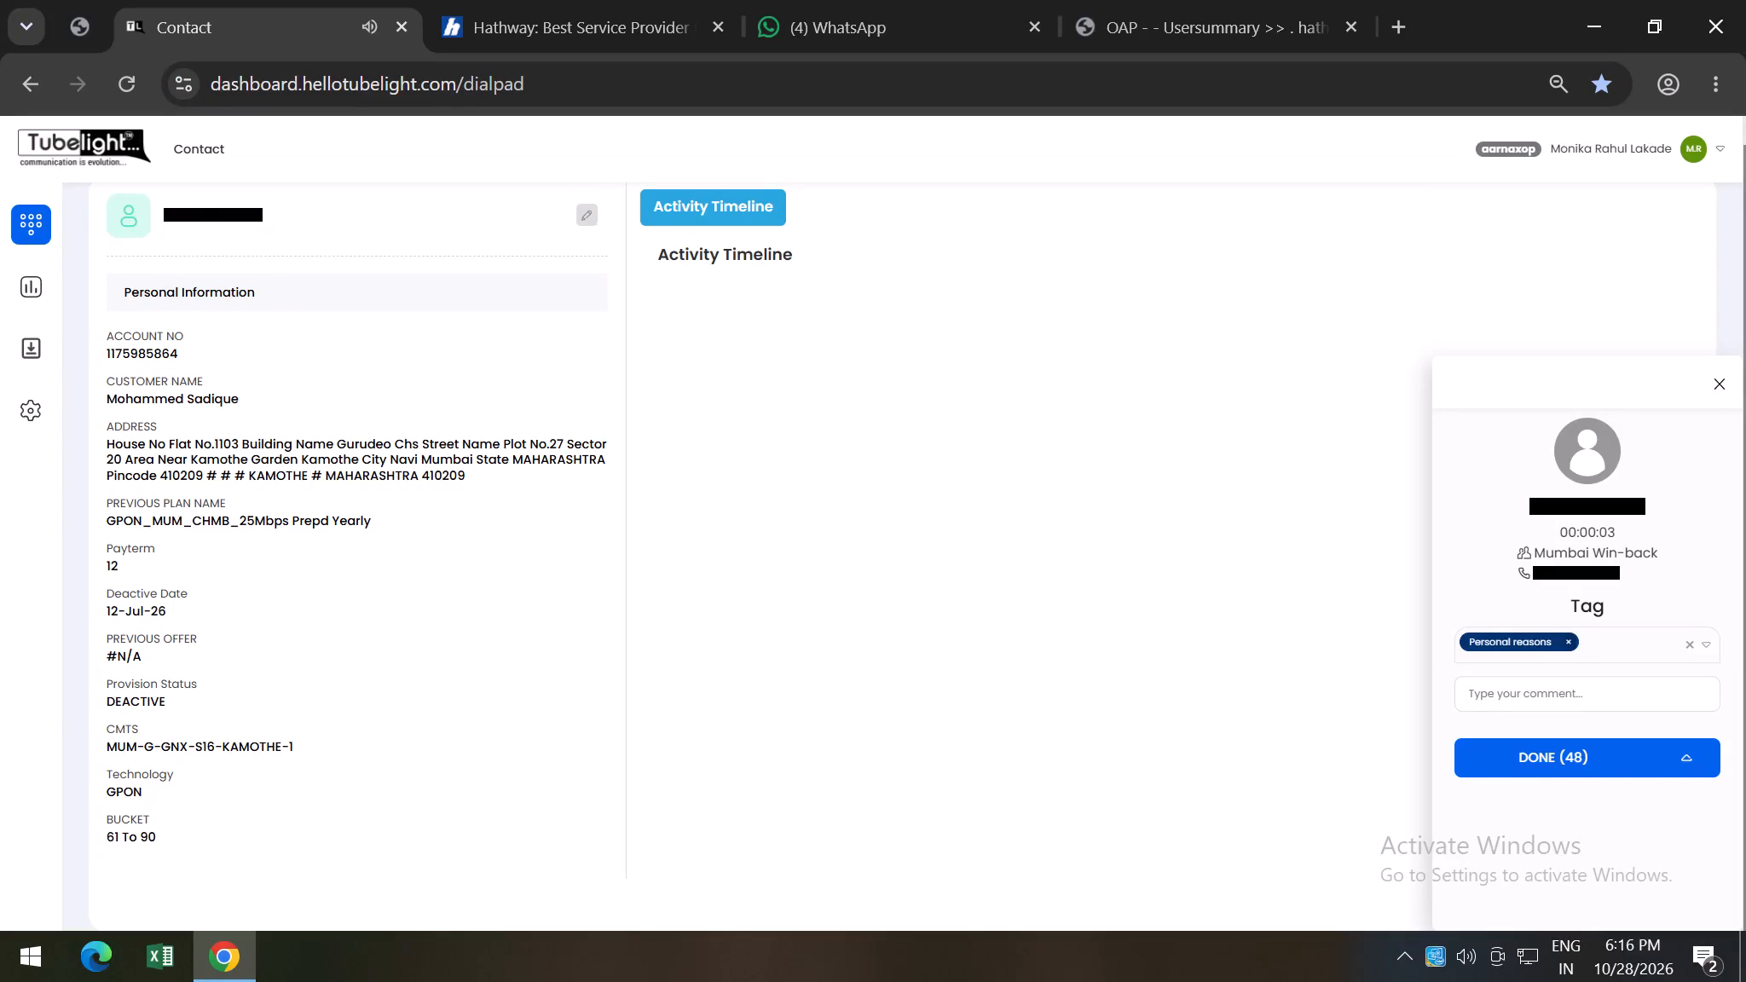
Tag the ended Mumbai Win-back call with the reason Personal reasons and submit the call's disposition.
{"action": "left_click_drag", "start_coordinate": [1618, 638], "coordinate": [1607, 656]}
{"action": "left_click", "coordinate": [1545, 733]}
{"action": "left_click_drag", "start_coordinate": [1598, 671], "coordinate": [1594, 686]}
{"action": "left_click", "coordinate": [1575, 757]}
{"action": "left_click", "coordinate": [1572, 795]}
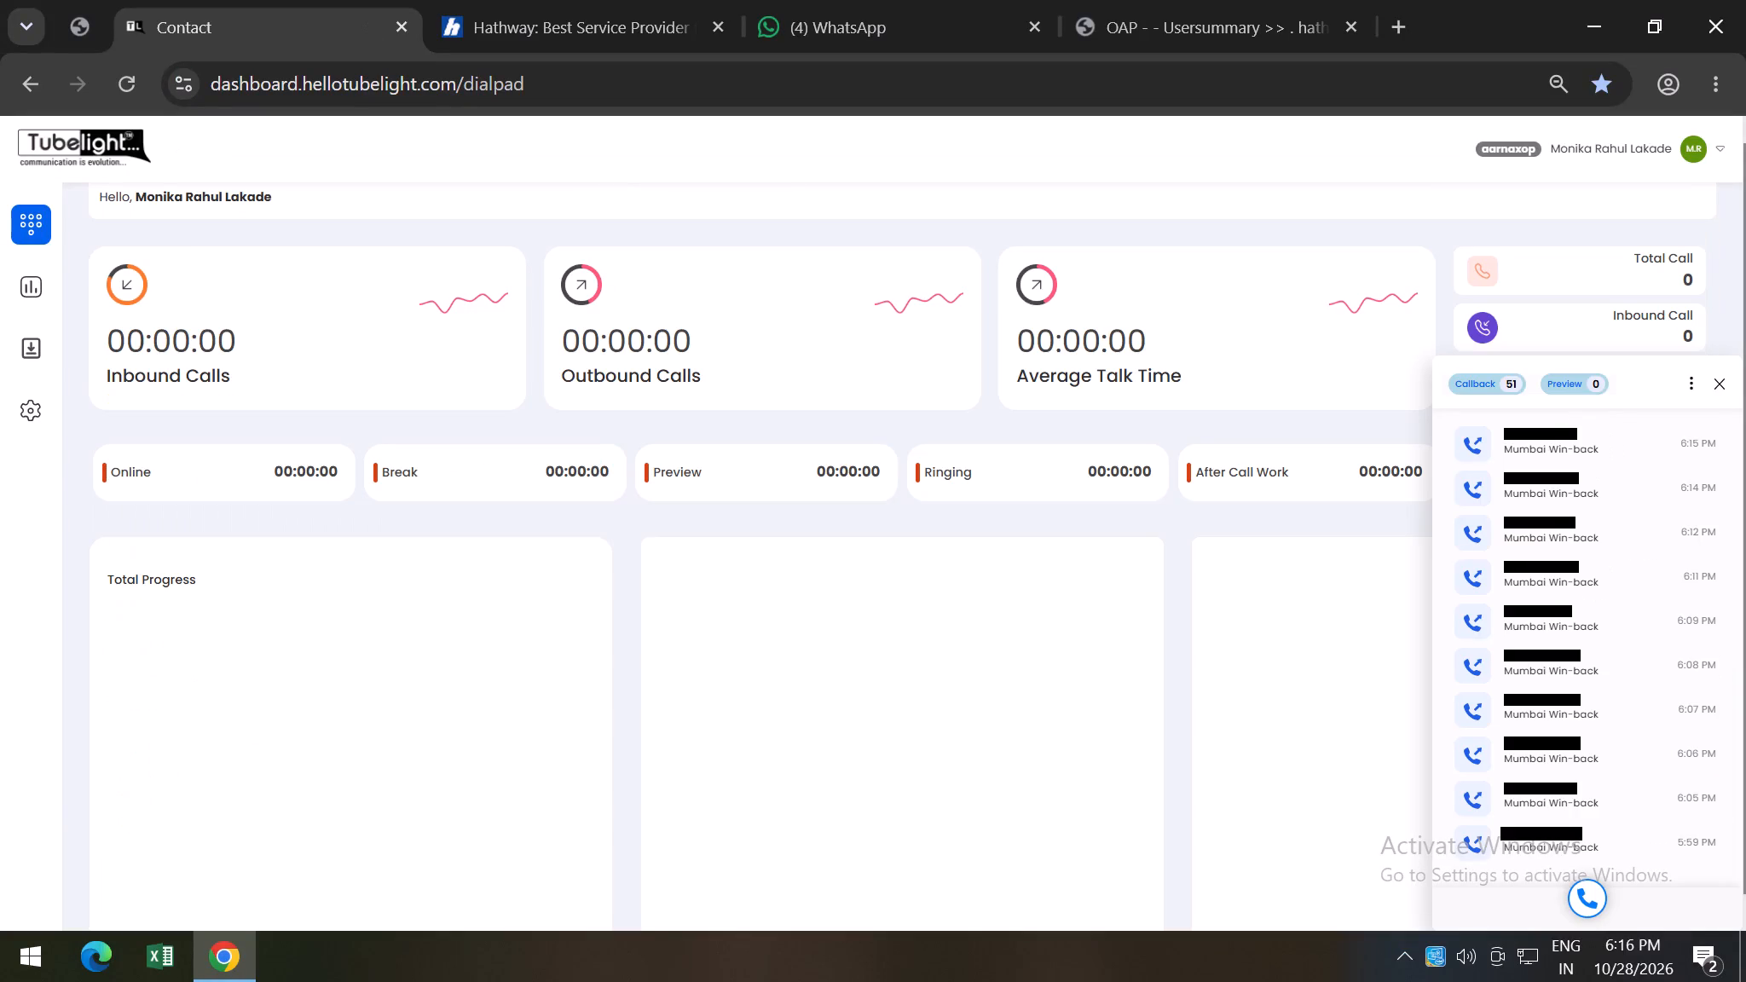
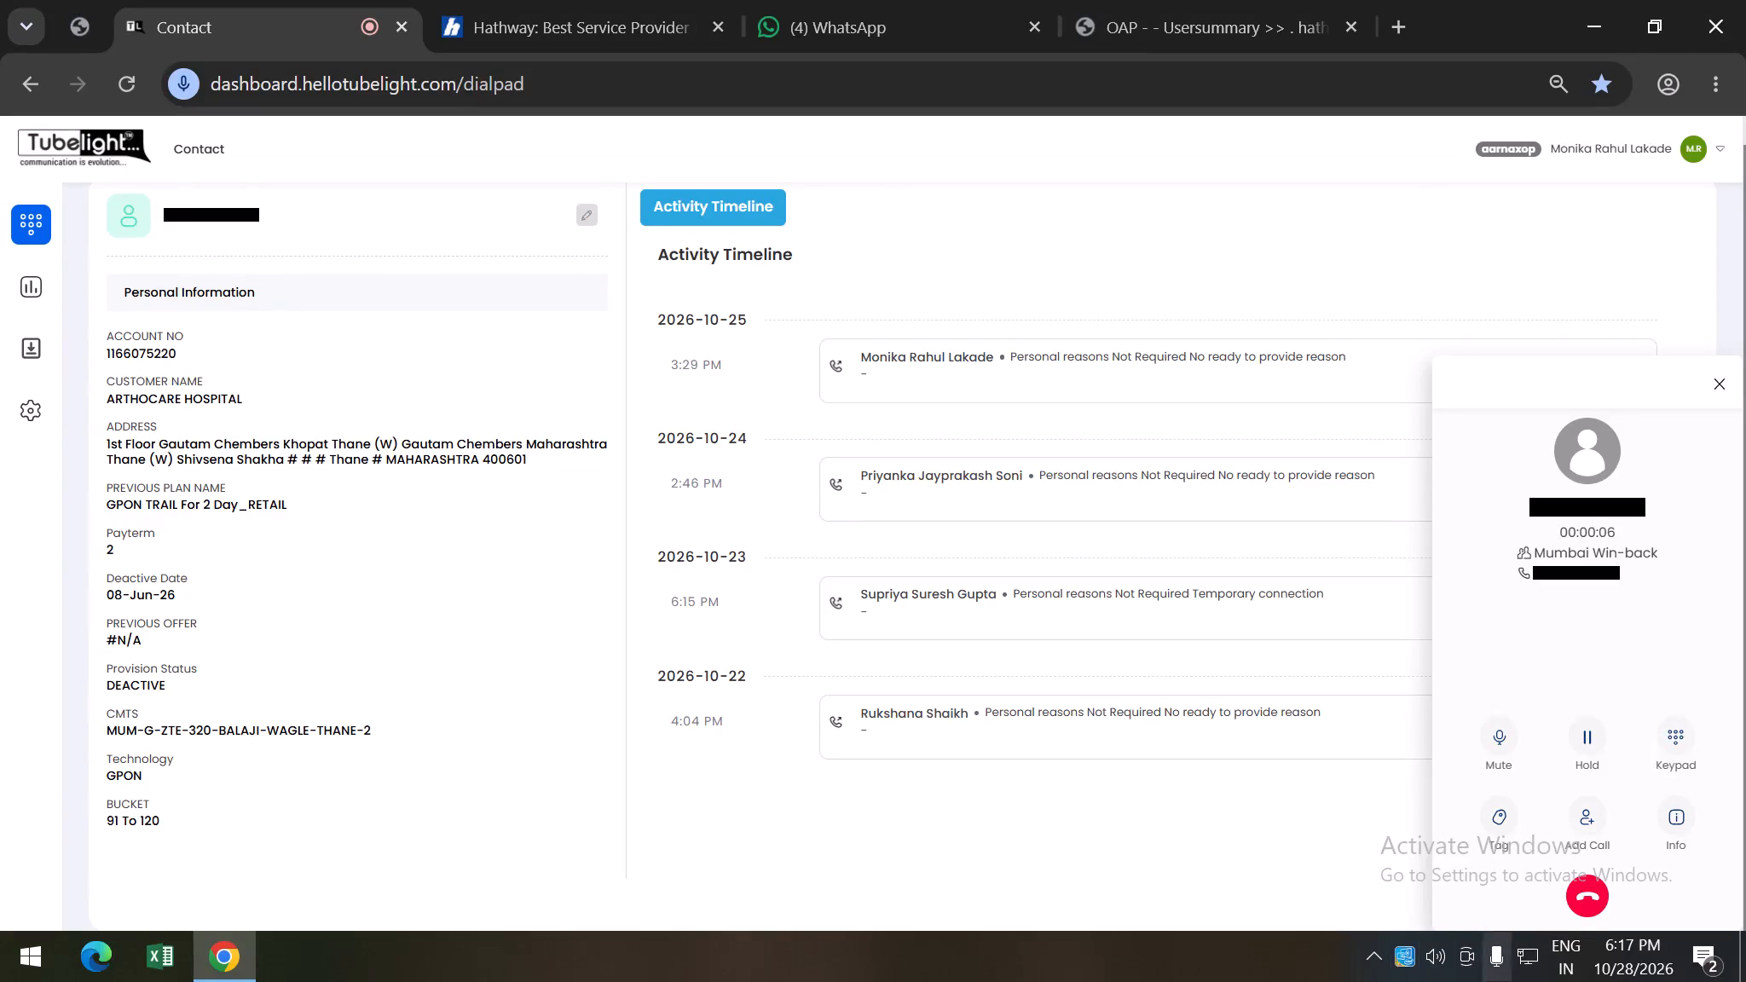
End the Mumbai Win-back call, tag it Not Connect, Not Contactable and Switch Off, and submit the disposition.
{"action": "left_click", "coordinate": [1599, 892]}
{"action": "left_click", "coordinate": [1559, 648]}
{"action": "scroll", "coordinate": [1526, 727], "scroll_direction": "down", "scroll_amount": 3}
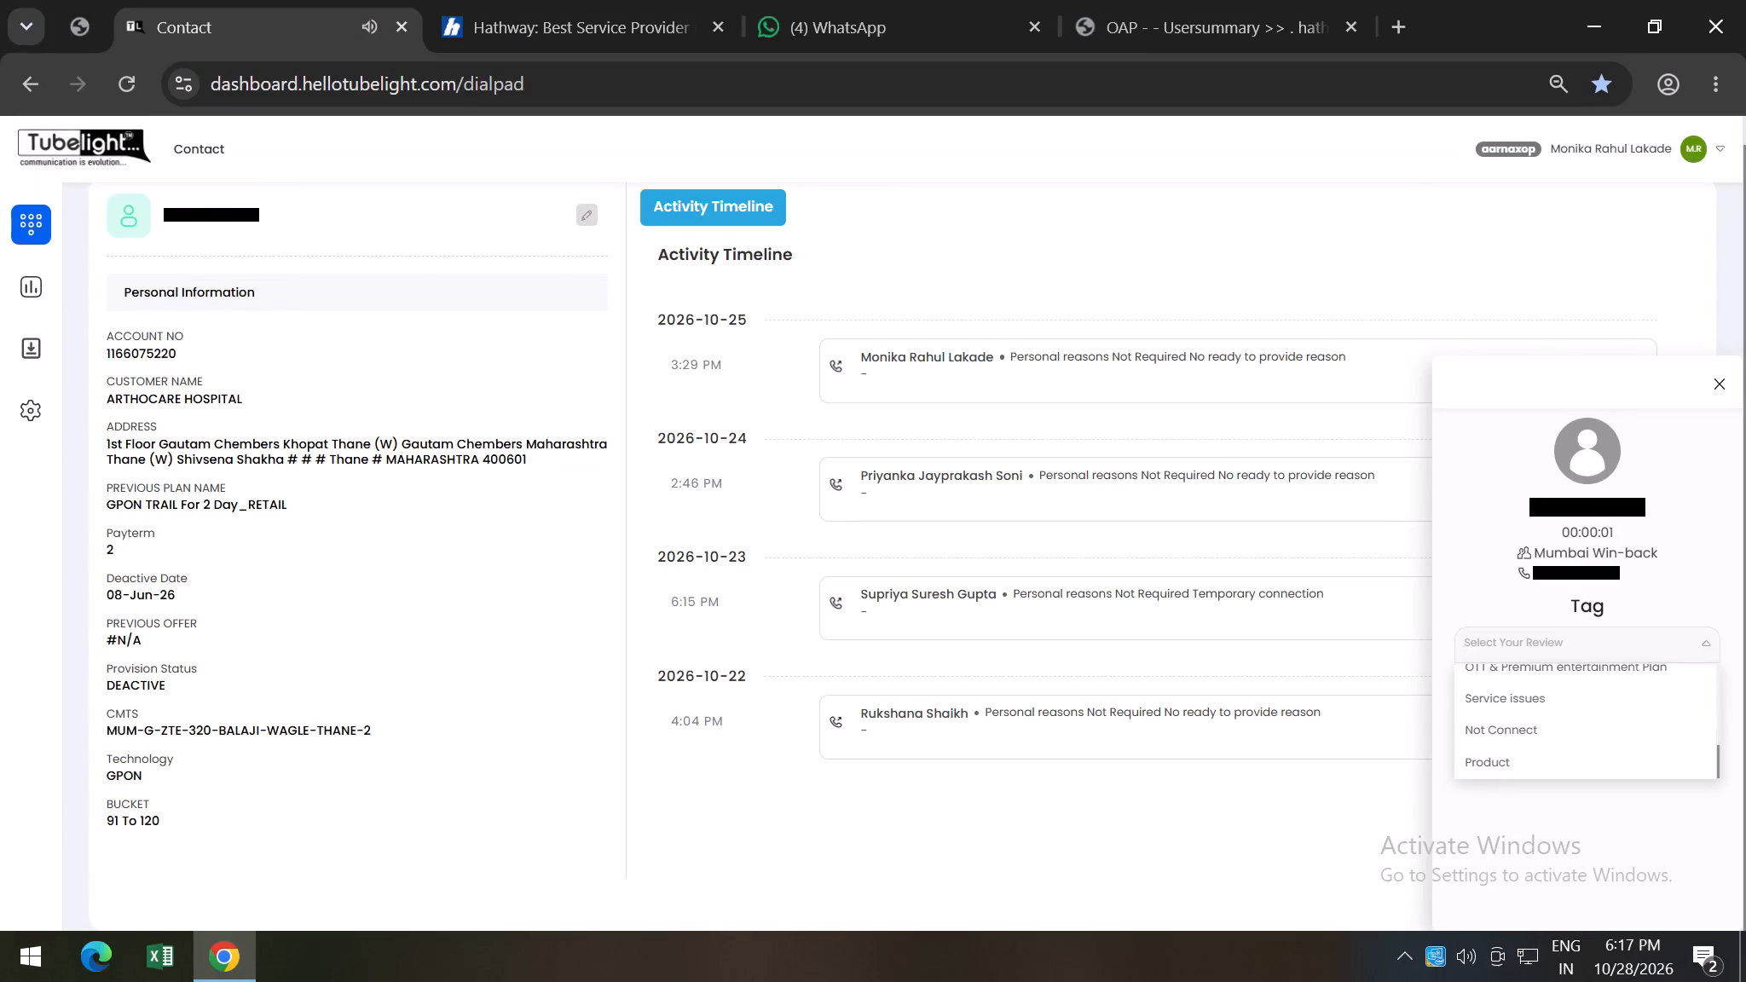
{"action": "left_click", "coordinate": [1526, 727]}
{"action": "left_click", "coordinate": [1575, 657]}
{"action": "left_click", "coordinate": [1542, 708]}
{"action": "left_click_drag", "start_coordinate": [1620, 638], "coordinate": [1600, 662]}
{"action": "scroll", "coordinate": [1495, 748], "scroll_direction": "down", "scroll_amount": 2}
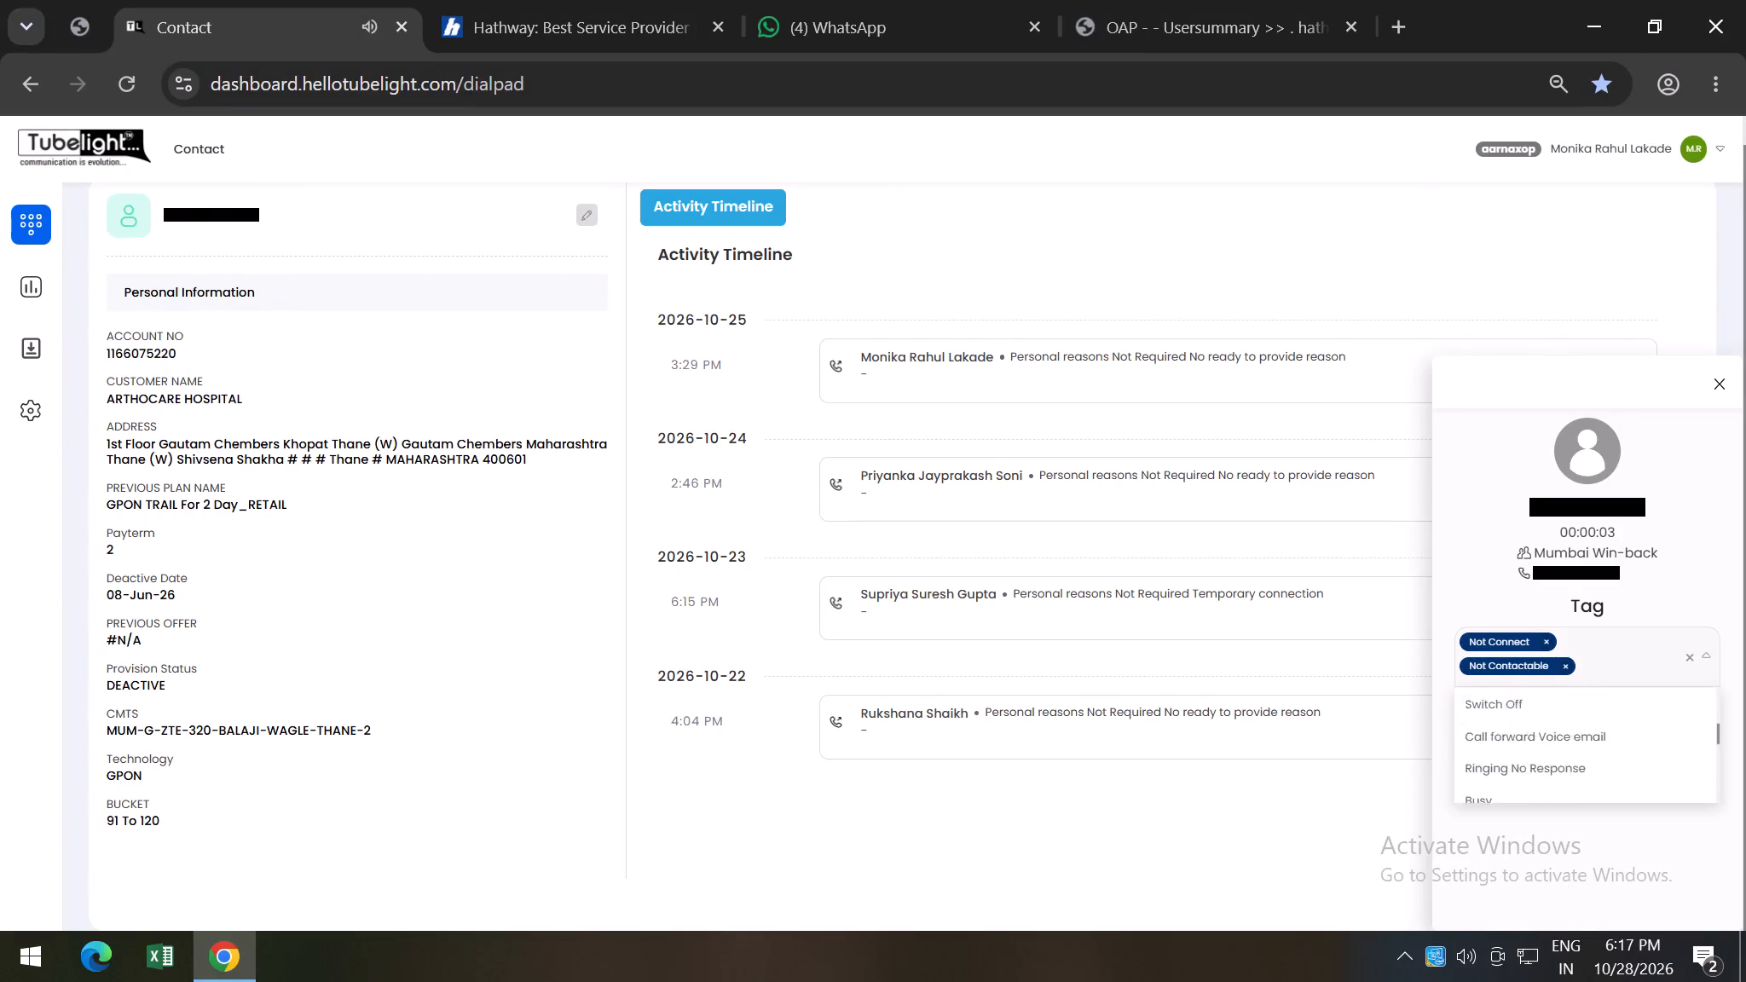
{"action": "left_click", "coordinate": [1549, 703]}
{"action": "left_click", "coordinate": [1532, 806]}
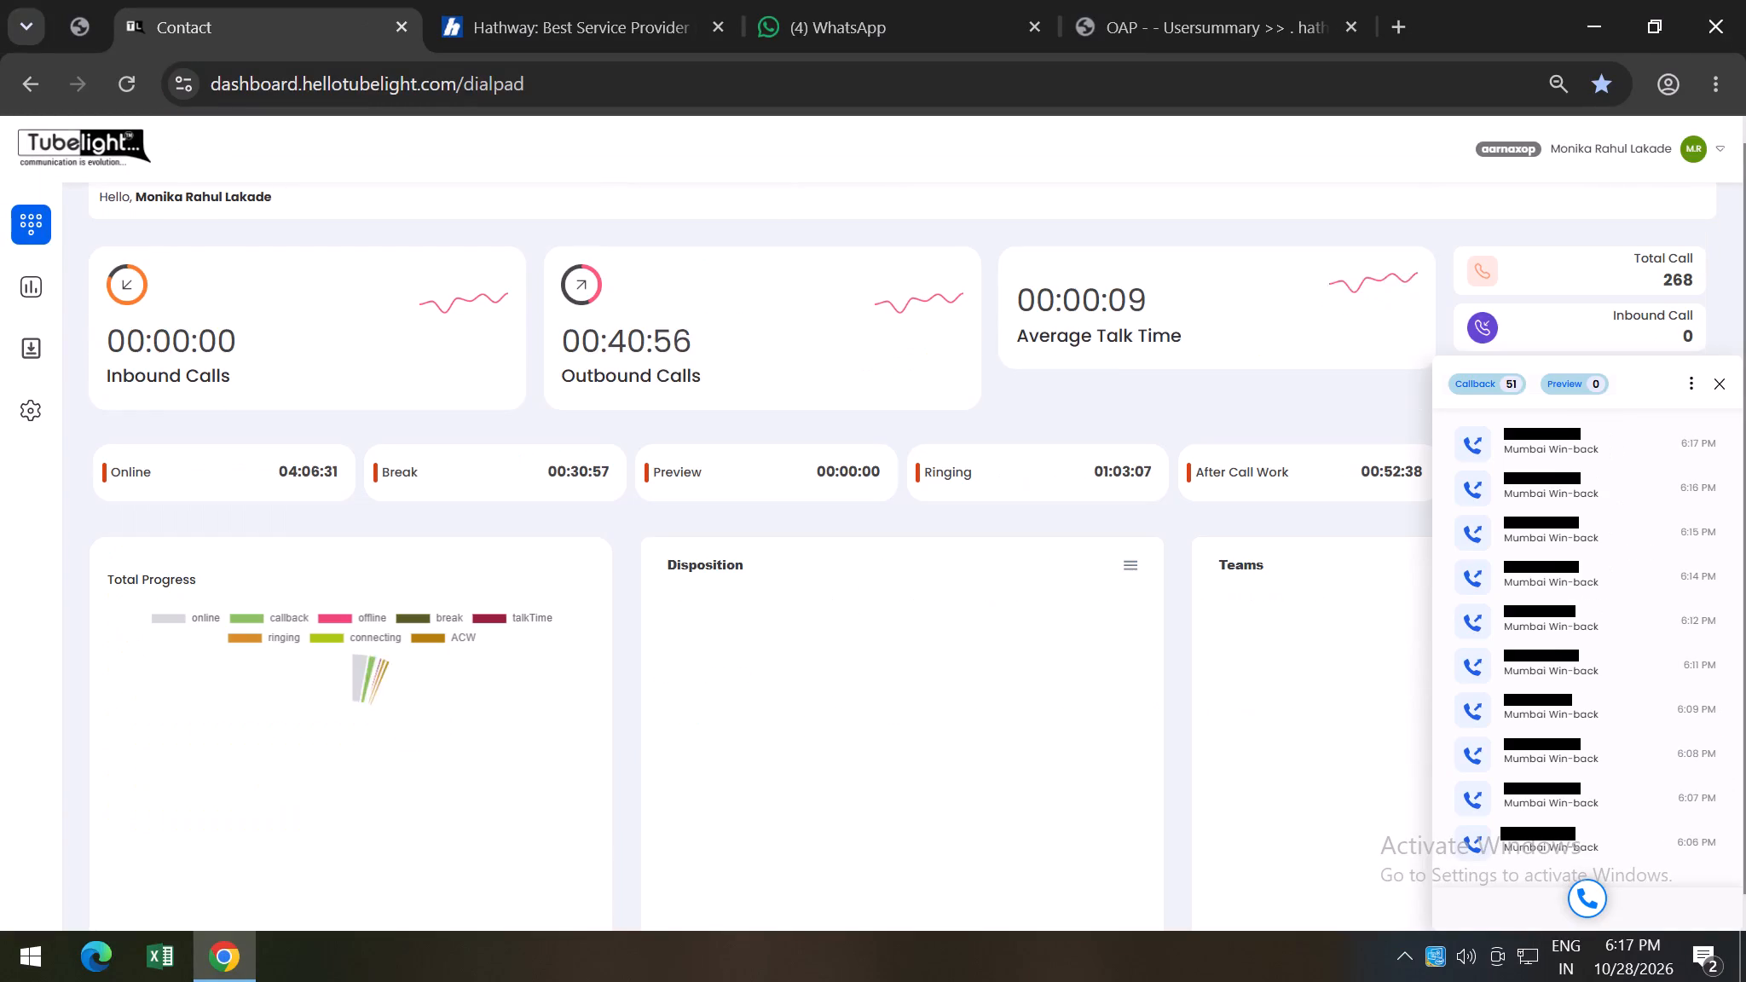
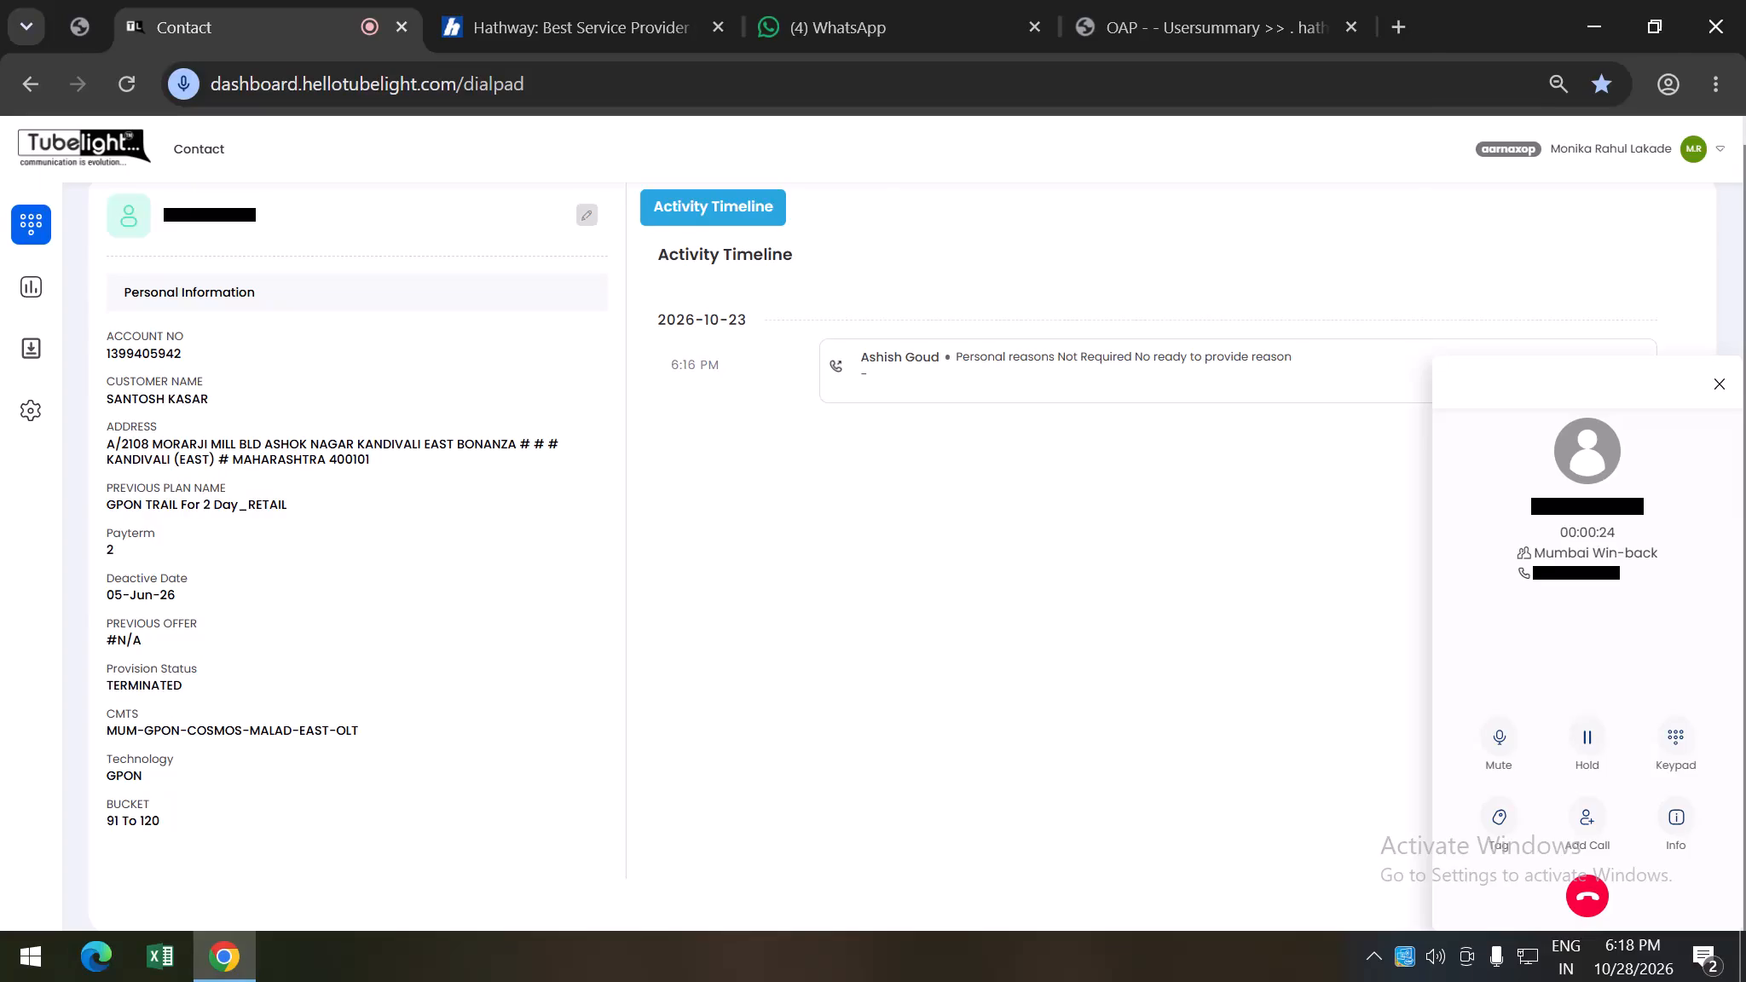
End the Mumbai Win-back call, tag it Not Connect, Not Contactable and Call forward Voice email, and submit the disposition.
{"action": "left_click", "coordinate": [1593, 887]}
{"action": "left_click", "coordinate": [1551, 638]}
{"action": "scroll", "coordinate": [1535, 711], "scroll_direction": "down", "scroll_amount": 5}
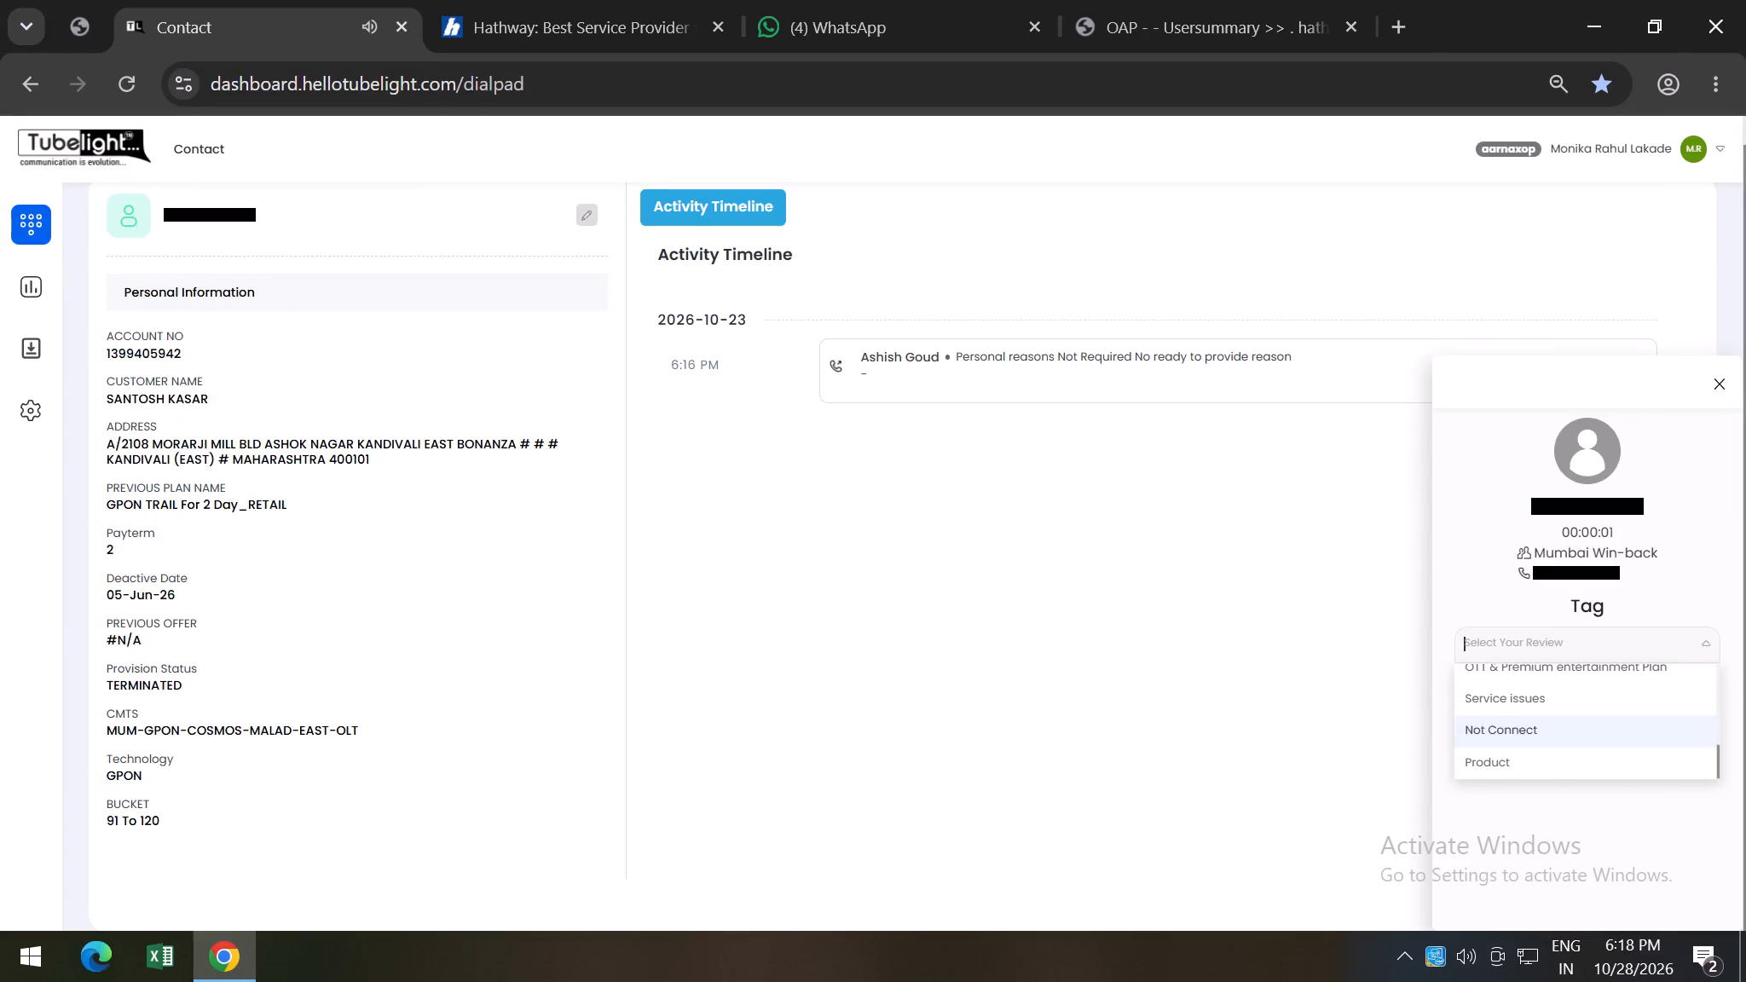
{"action": "left_click", "coordinate": [1529, 720]}
{"action": "left_click", "coordinate": [1583, 657]}
{"action": "left_click", "coordinate": [1558, 706]}
{"action": "left_click_drag", "start_coordinate": [1630, 645], "coordinate": [1622, 659]}
{"action": "scroll", "coordinate": [1531, 745], "scroll_direction": "down", "scroll_amount": 2}
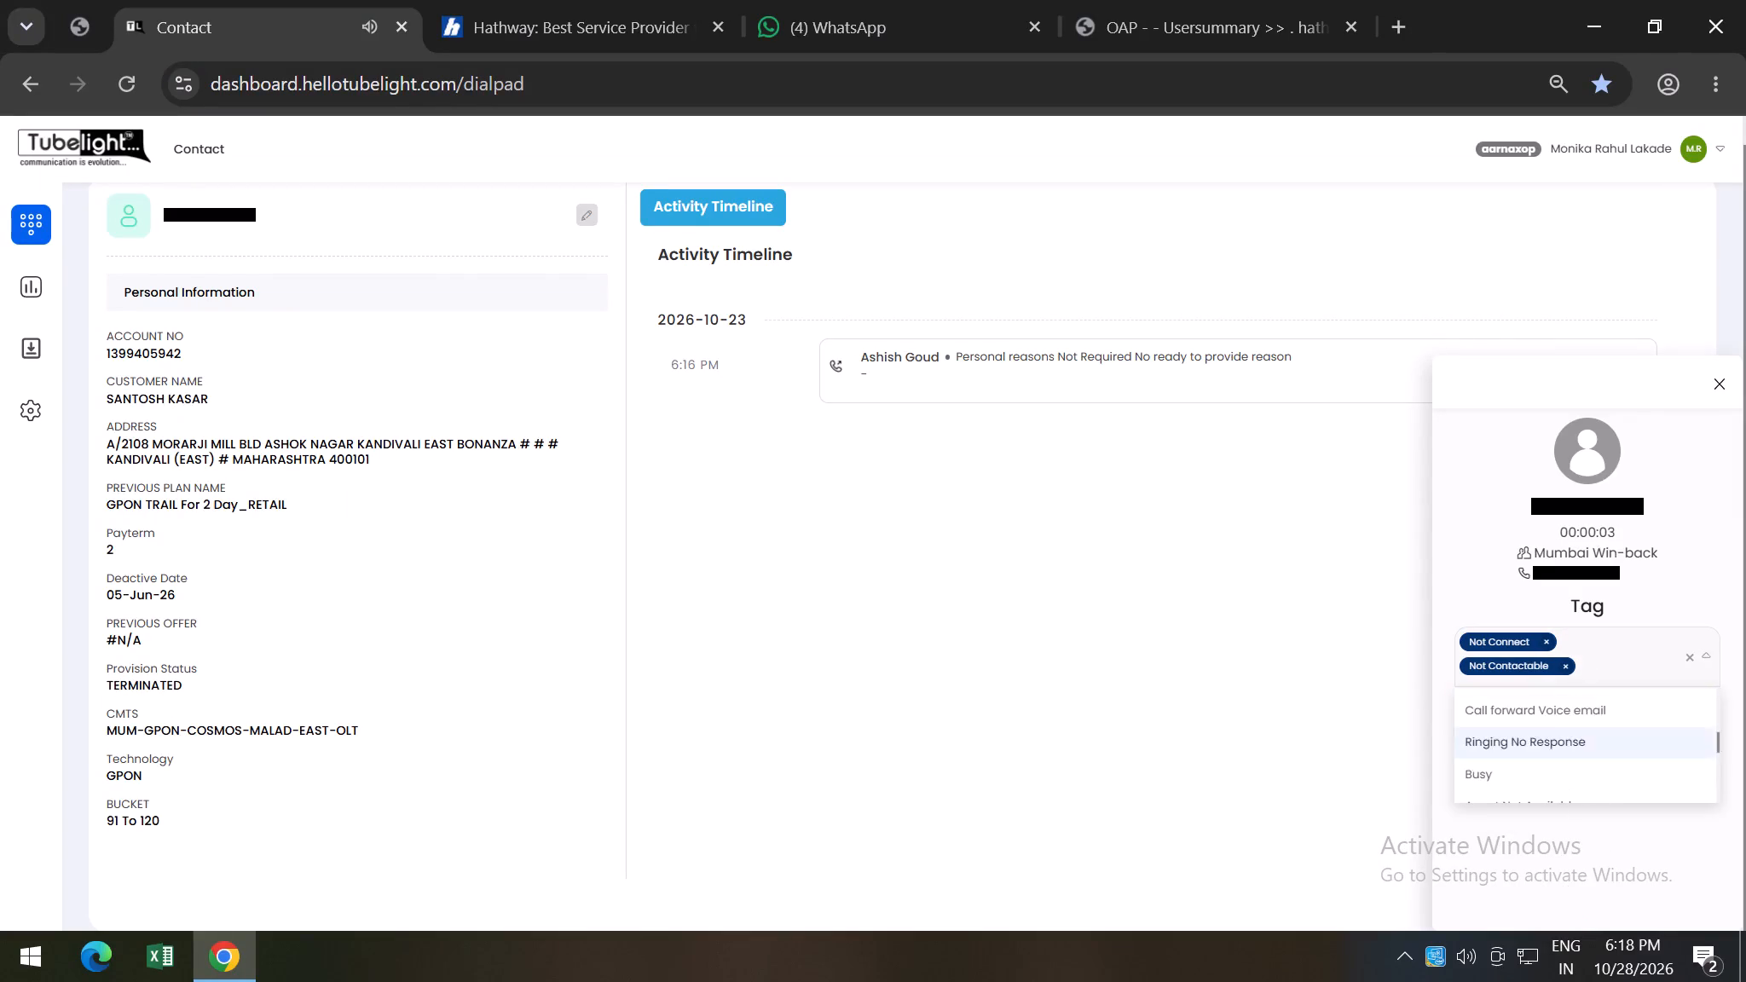
{"action": "left_click", "coordinate": [1551, 715]}
{"action": "left_click", "coordinate": [1580, 822]}
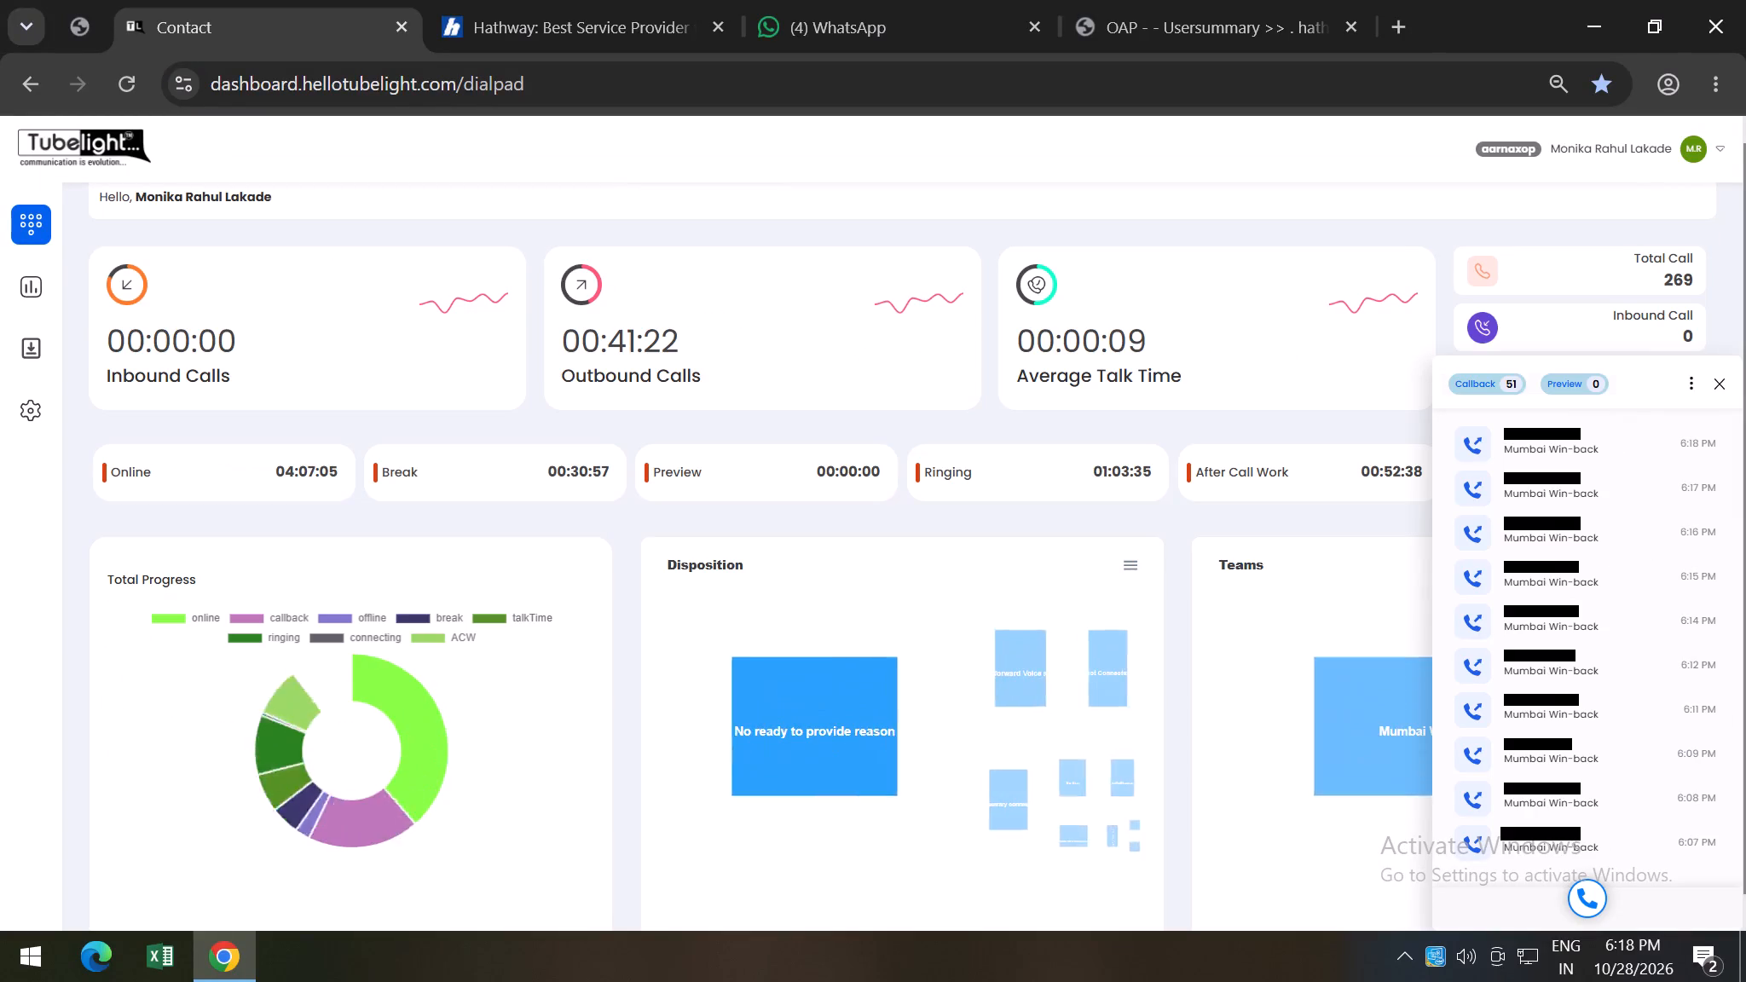
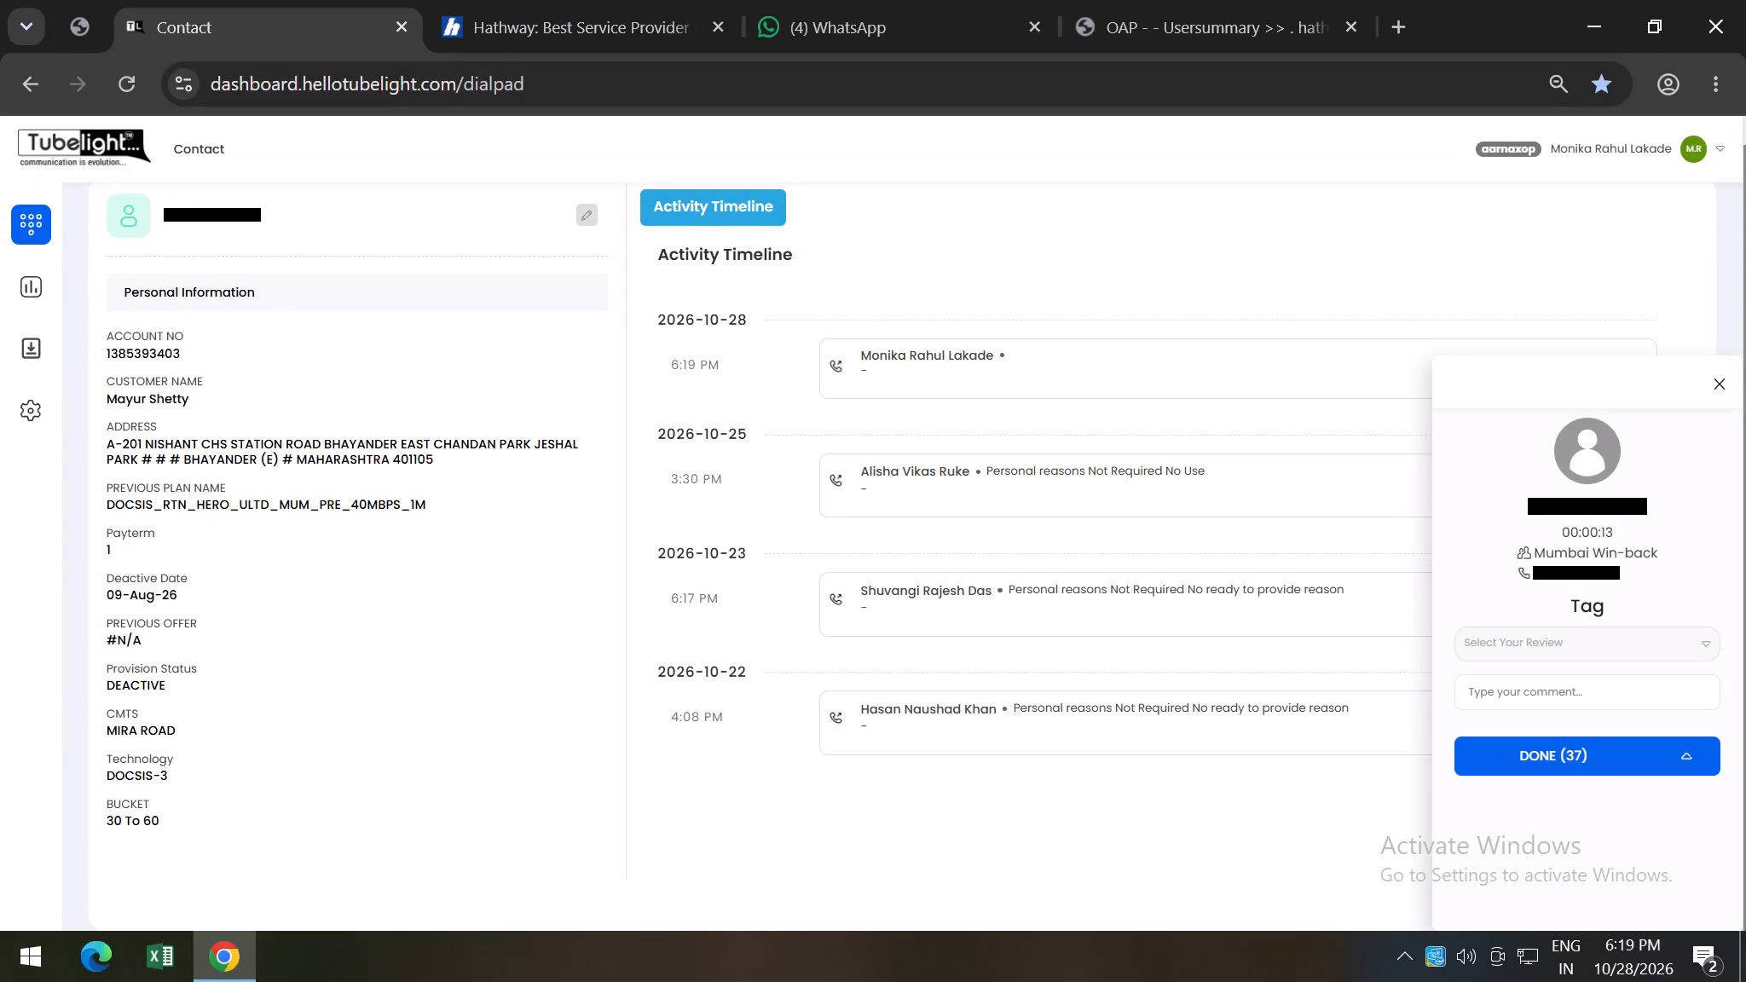
Tag the Mumbai Win-back call Not Connect, Not Contactable and Call forward Voice email, and submit the disposition.
{"action": "left_click", "coordinate": [1569, 652]}
{"action": "scroll", "coordinate": [1569, 719], "scroll_direction": "down", "scroll_amount": 4}
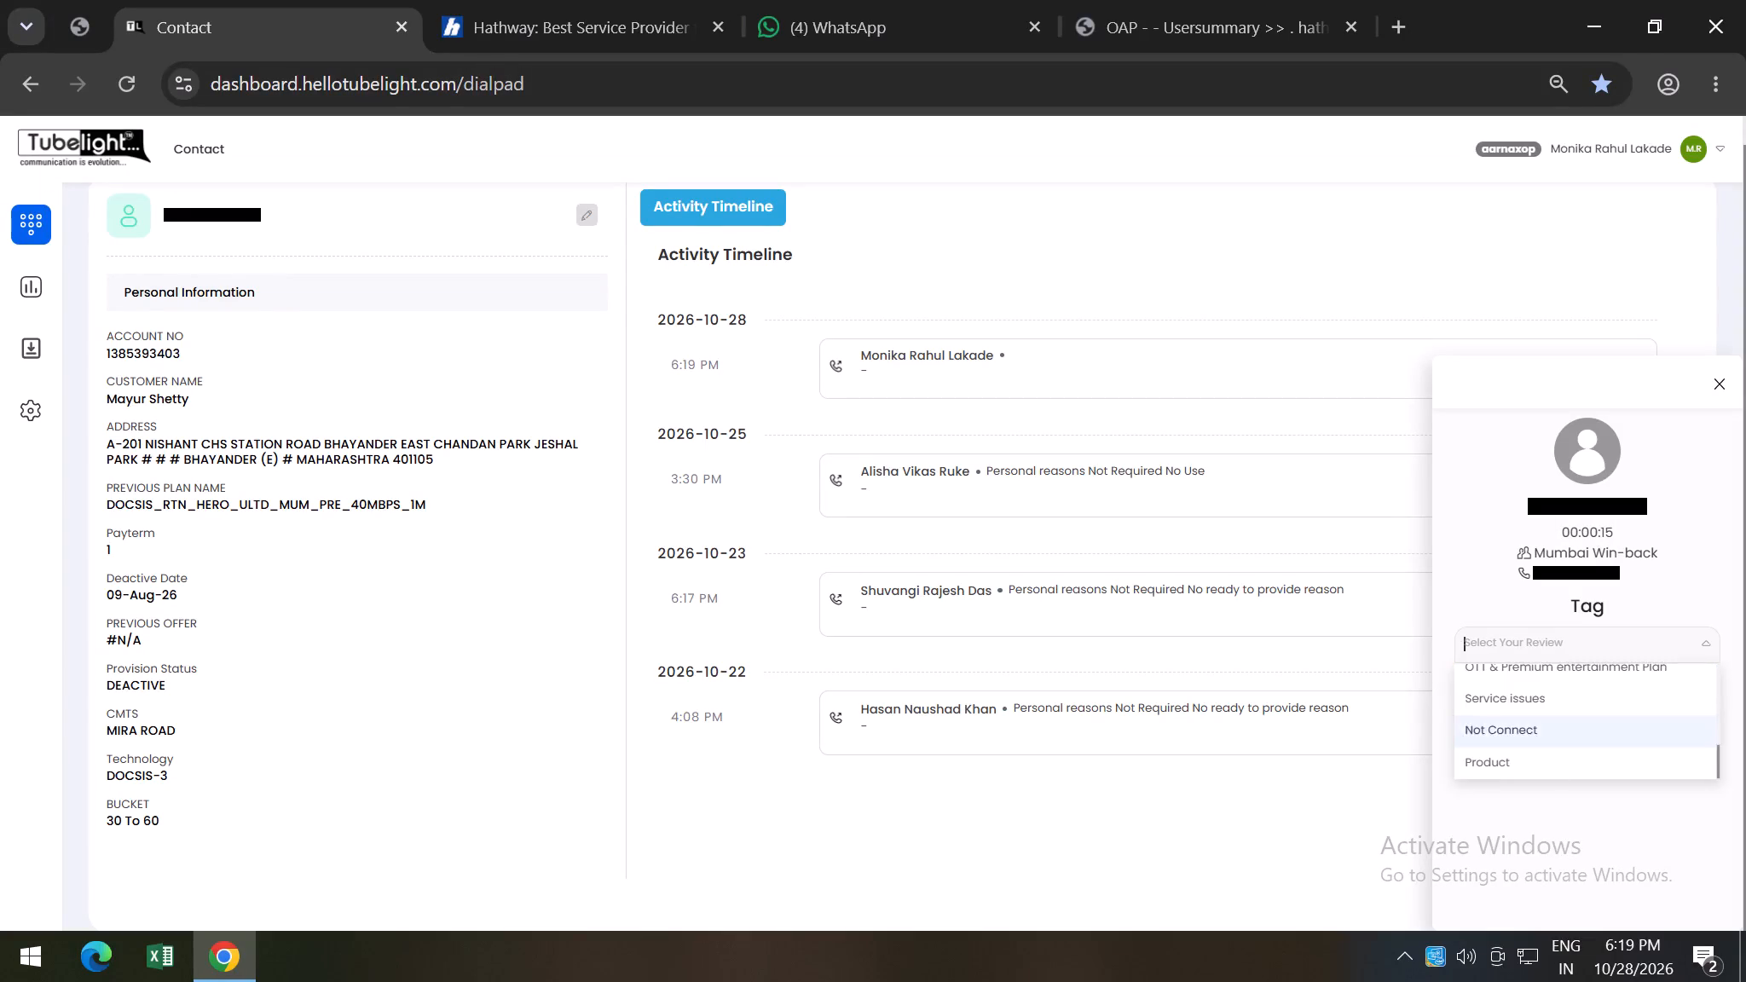
{"action": "left_click", "coordinate": [1560, 731]}
{"action": "left_click", "coordinate": [1593, 638]}
{"action": "left_click", "coordinate": [1559, 716]}
{"action": "left_click_drag", "start_coordinate": [1616, 658], "coordinate": [1599, 682]}
{"action": "scroll", "coordinate": [1530, 748], "scroll_direction": "down", "scroll_amount": 2}
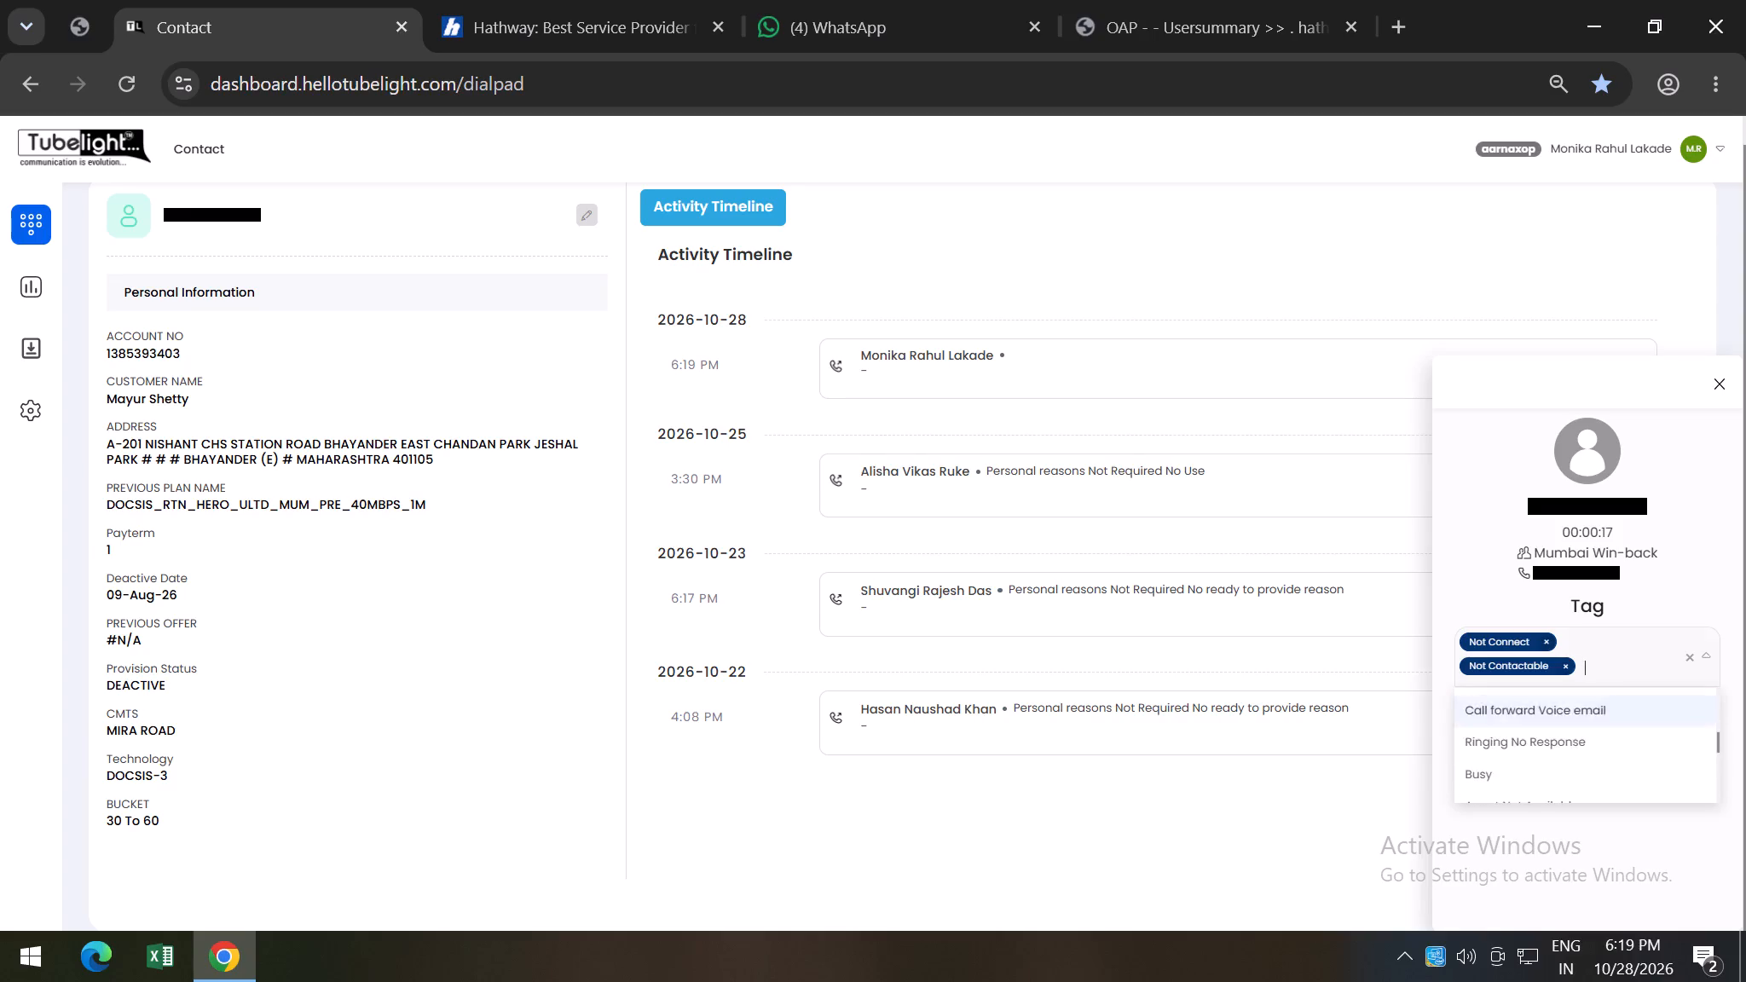
{"action": "left_click", "coordinate": [1572, 705]}
{"action": "left_click", "coordinate": [1567, 789]}
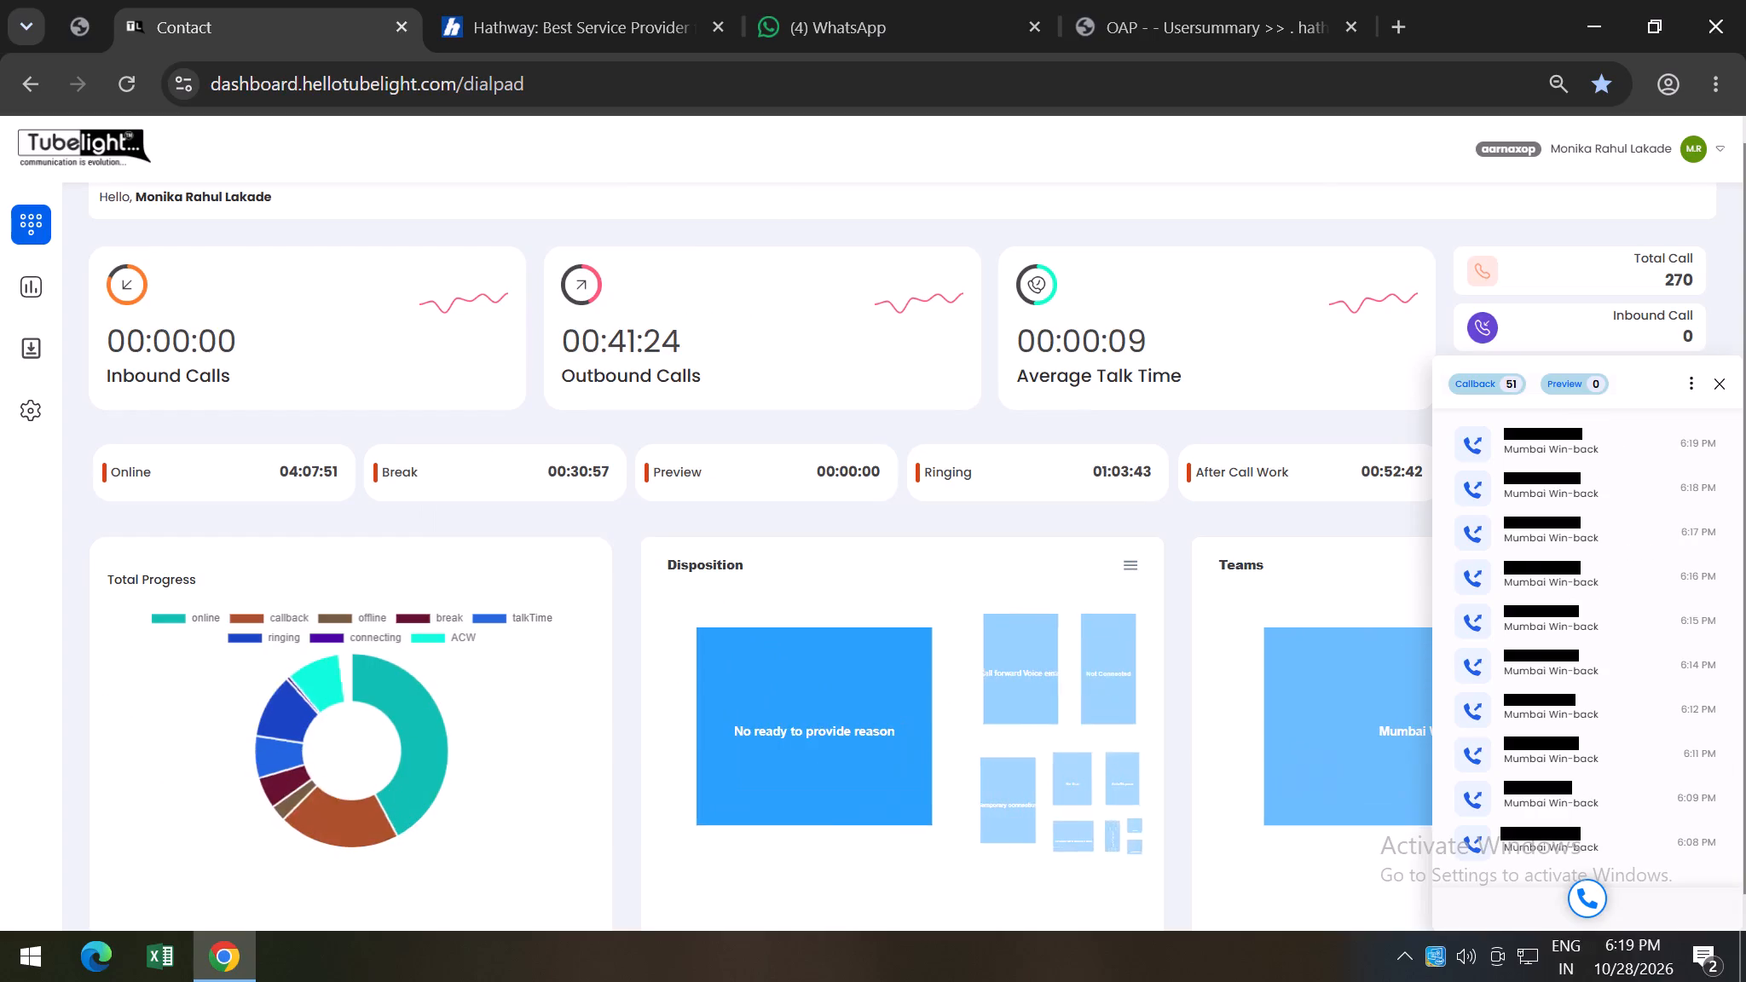
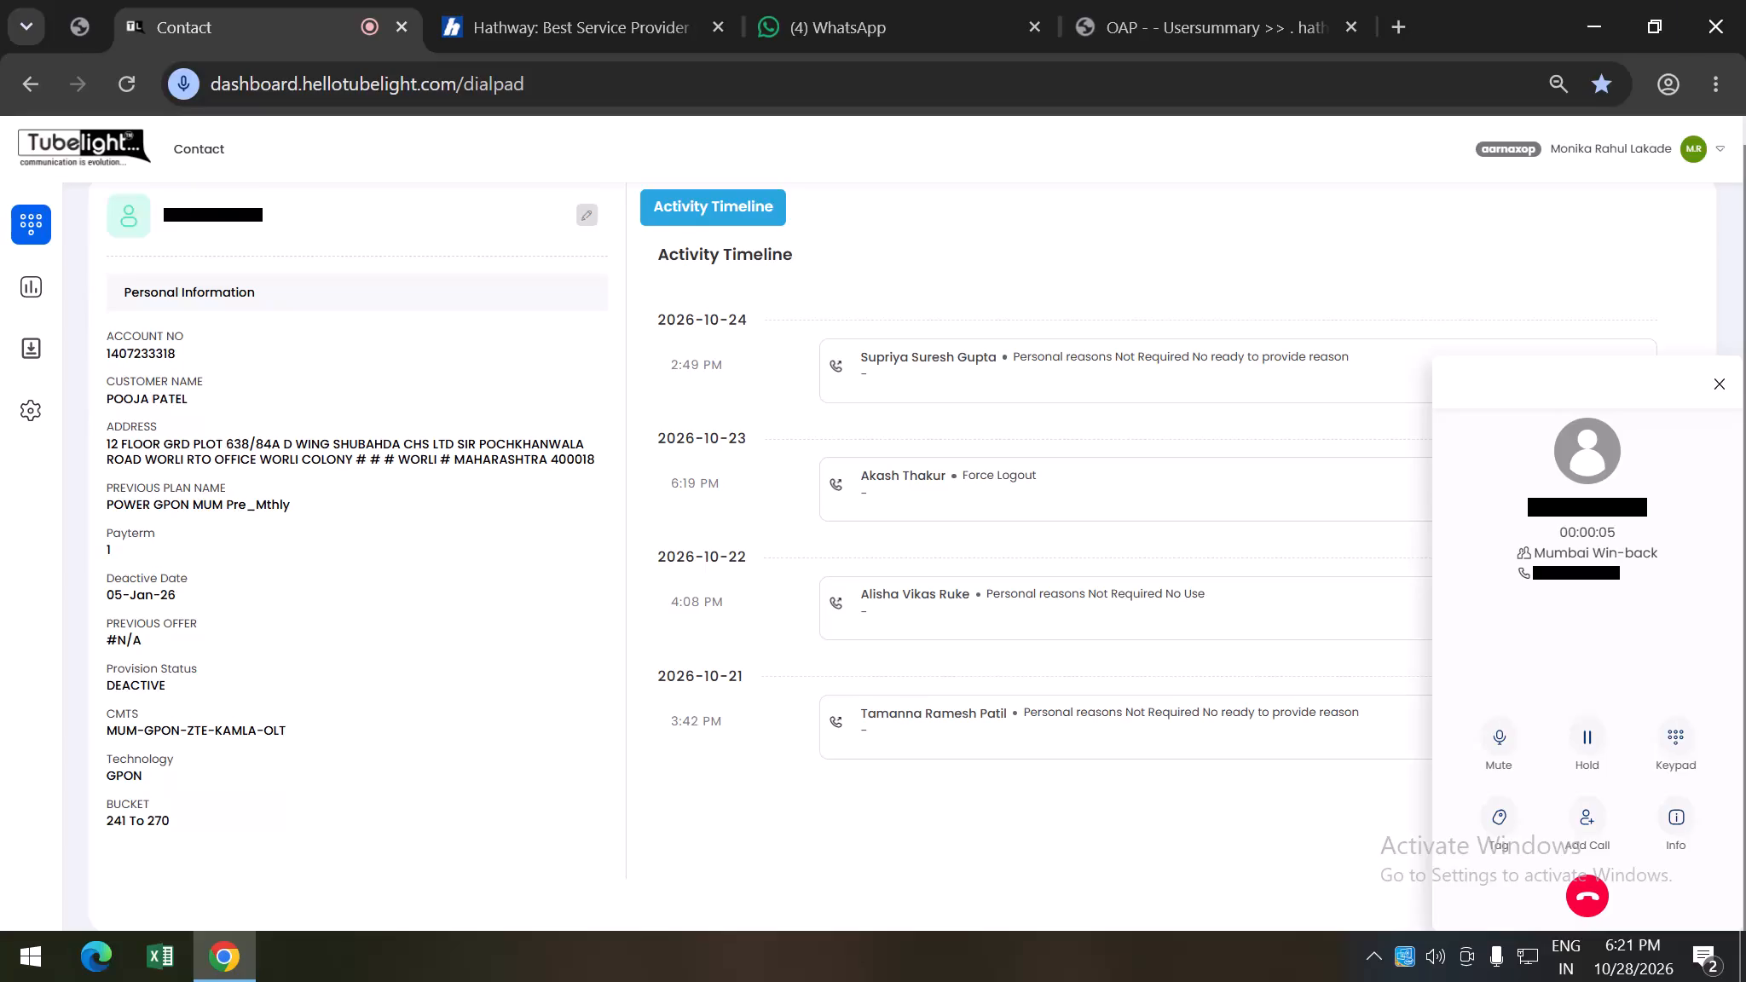
End the Mumbai Win-back call, tag it Not Connect, Not Contactable and Call forward Voice email, and submit the disposition.
{"action": "left_click", "coordinate": [1594, 894]}
{"action": "left_click", "coordinate": [1562, 644]}
{"action": "scroll", "coordinate": [1513, 742], "scroll_direction": "down", "scroll_amount": 5}
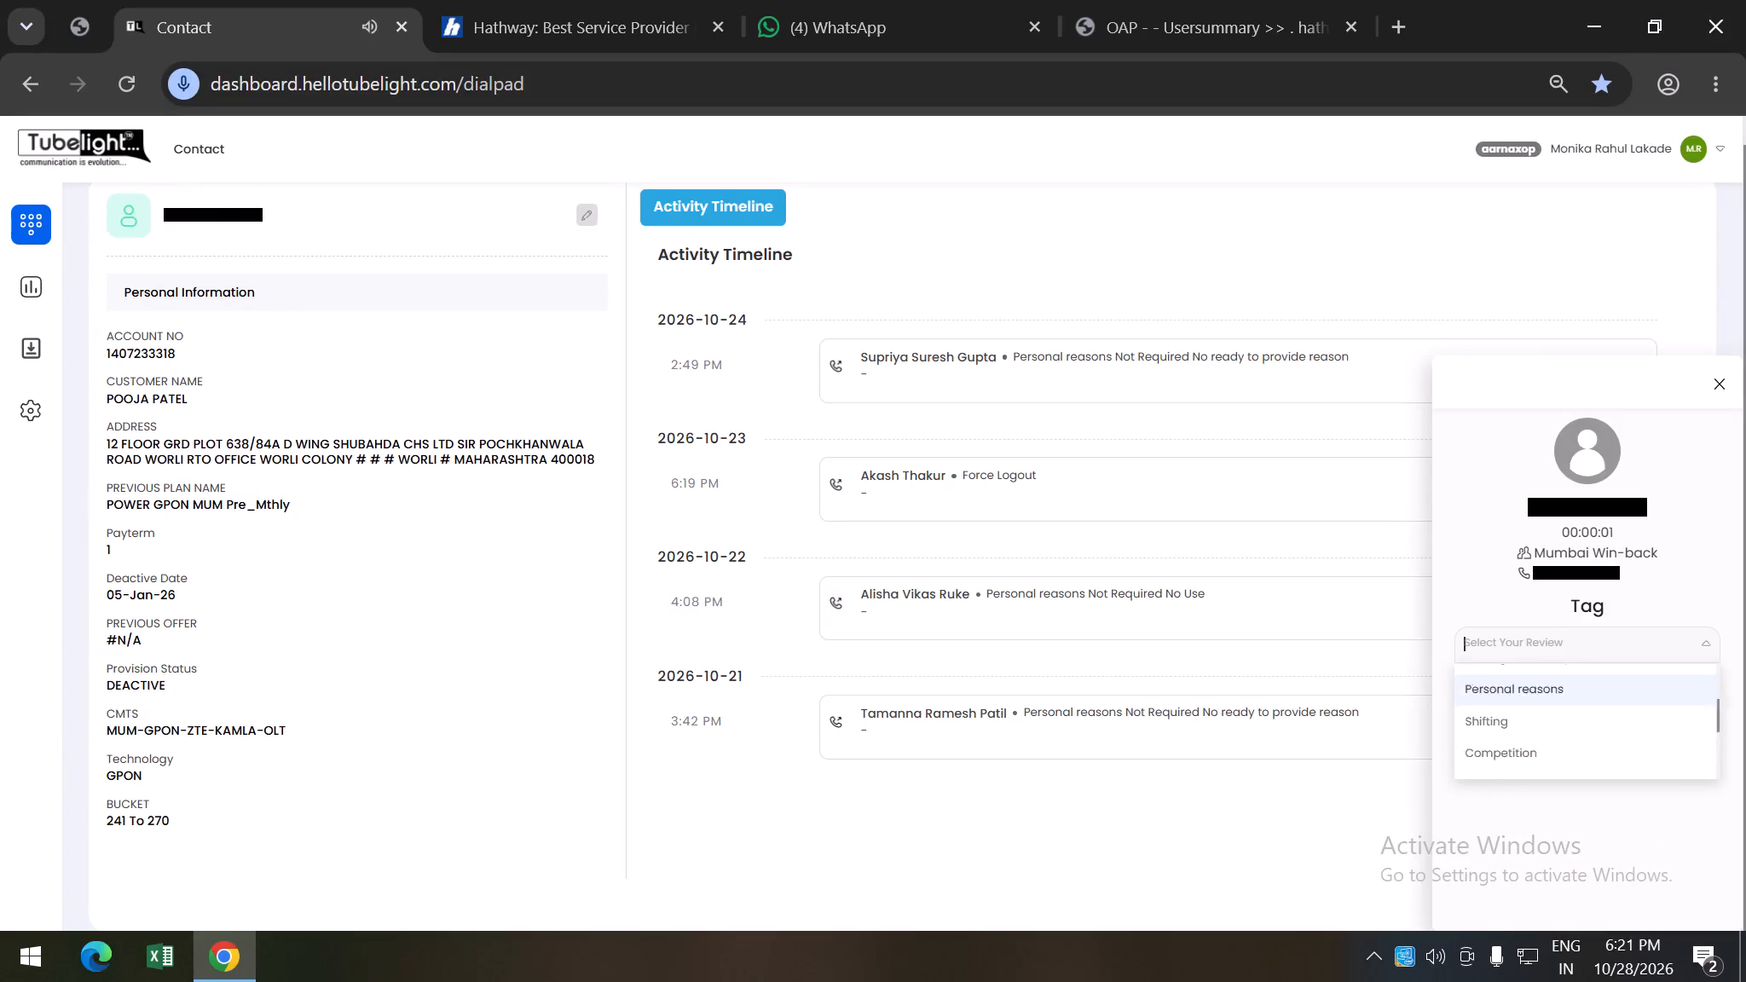
{"action": "left_click", "coordinate": [1525, 730]}
{"action": "left_click", "coordinate": [1605, 629]}
{"action": "left_click", "coordinate": [1558, 713]}
{"action": "left_click_drag", "start_coordinate": [1610, 665], "coordinate": [1599, 680]}
{"action": "scroll", "coordinate": [1512, 753], "scroll_direction": "down", "scroll_amount": 3}
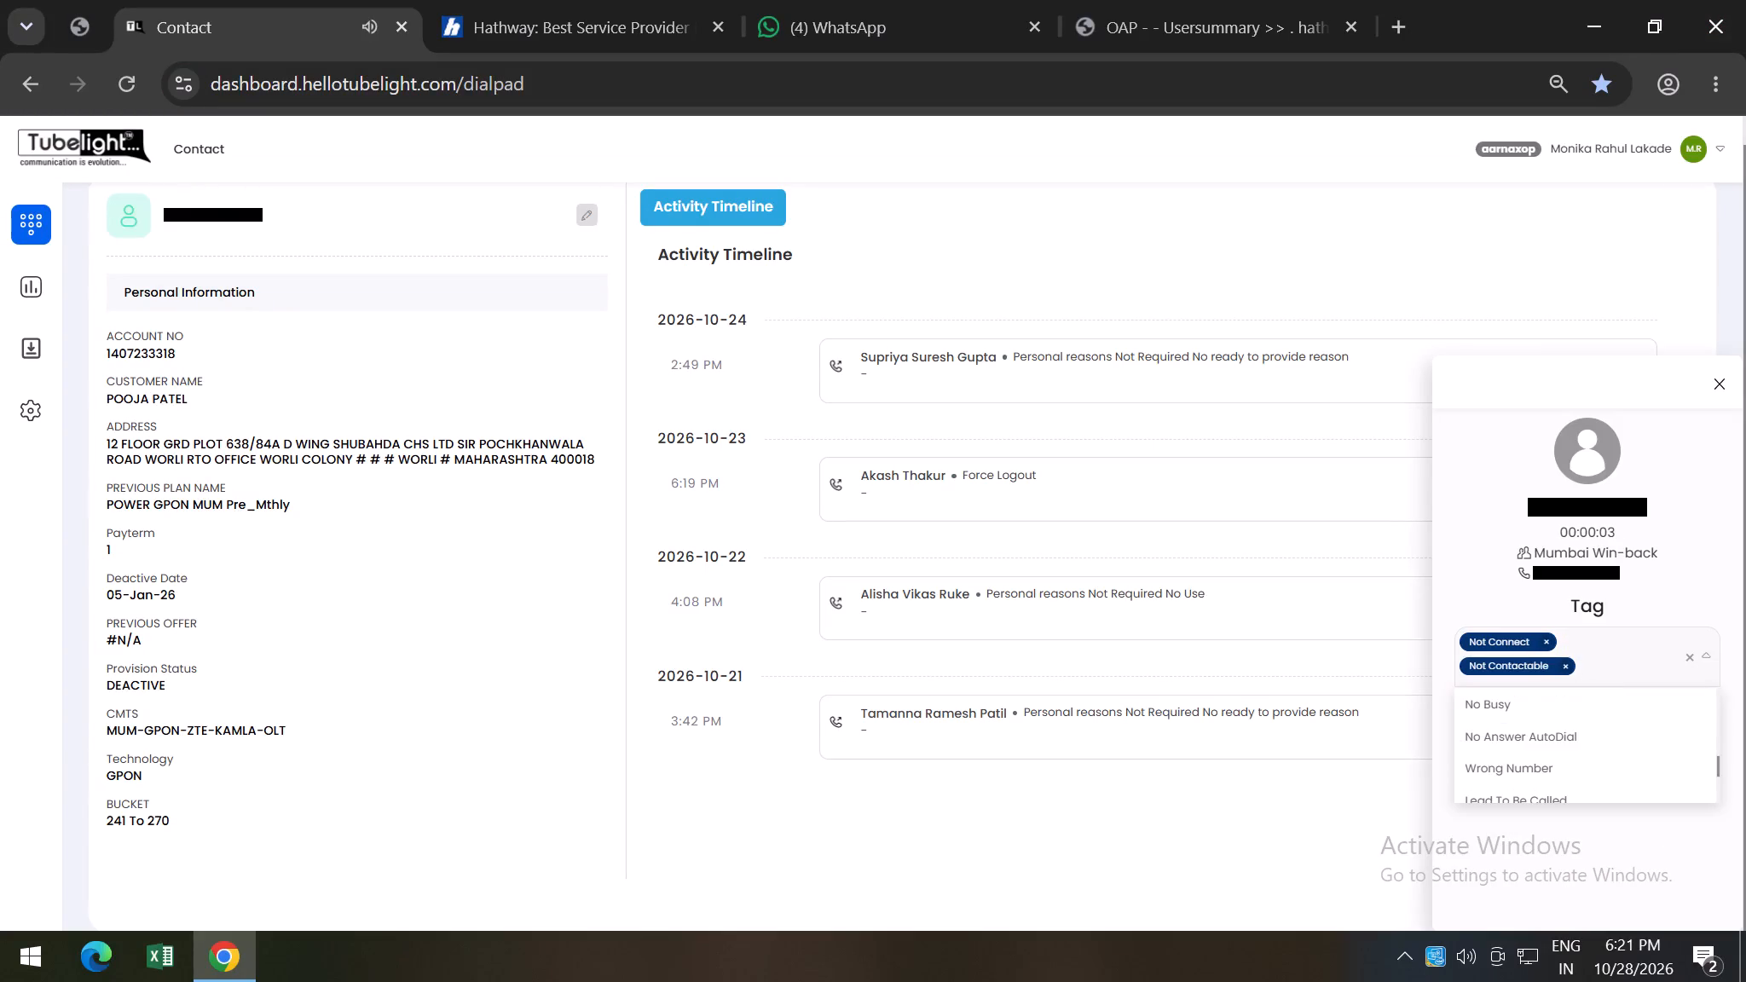
{"action": "scroll", "coordinate": [1556, 721], "scroll_direction": "up", "scroll_amount": 1}
{"action": "left_click", "coordinate": [1574, 703]}
{"action": "left_click", "coordinate": [1584, 792]}
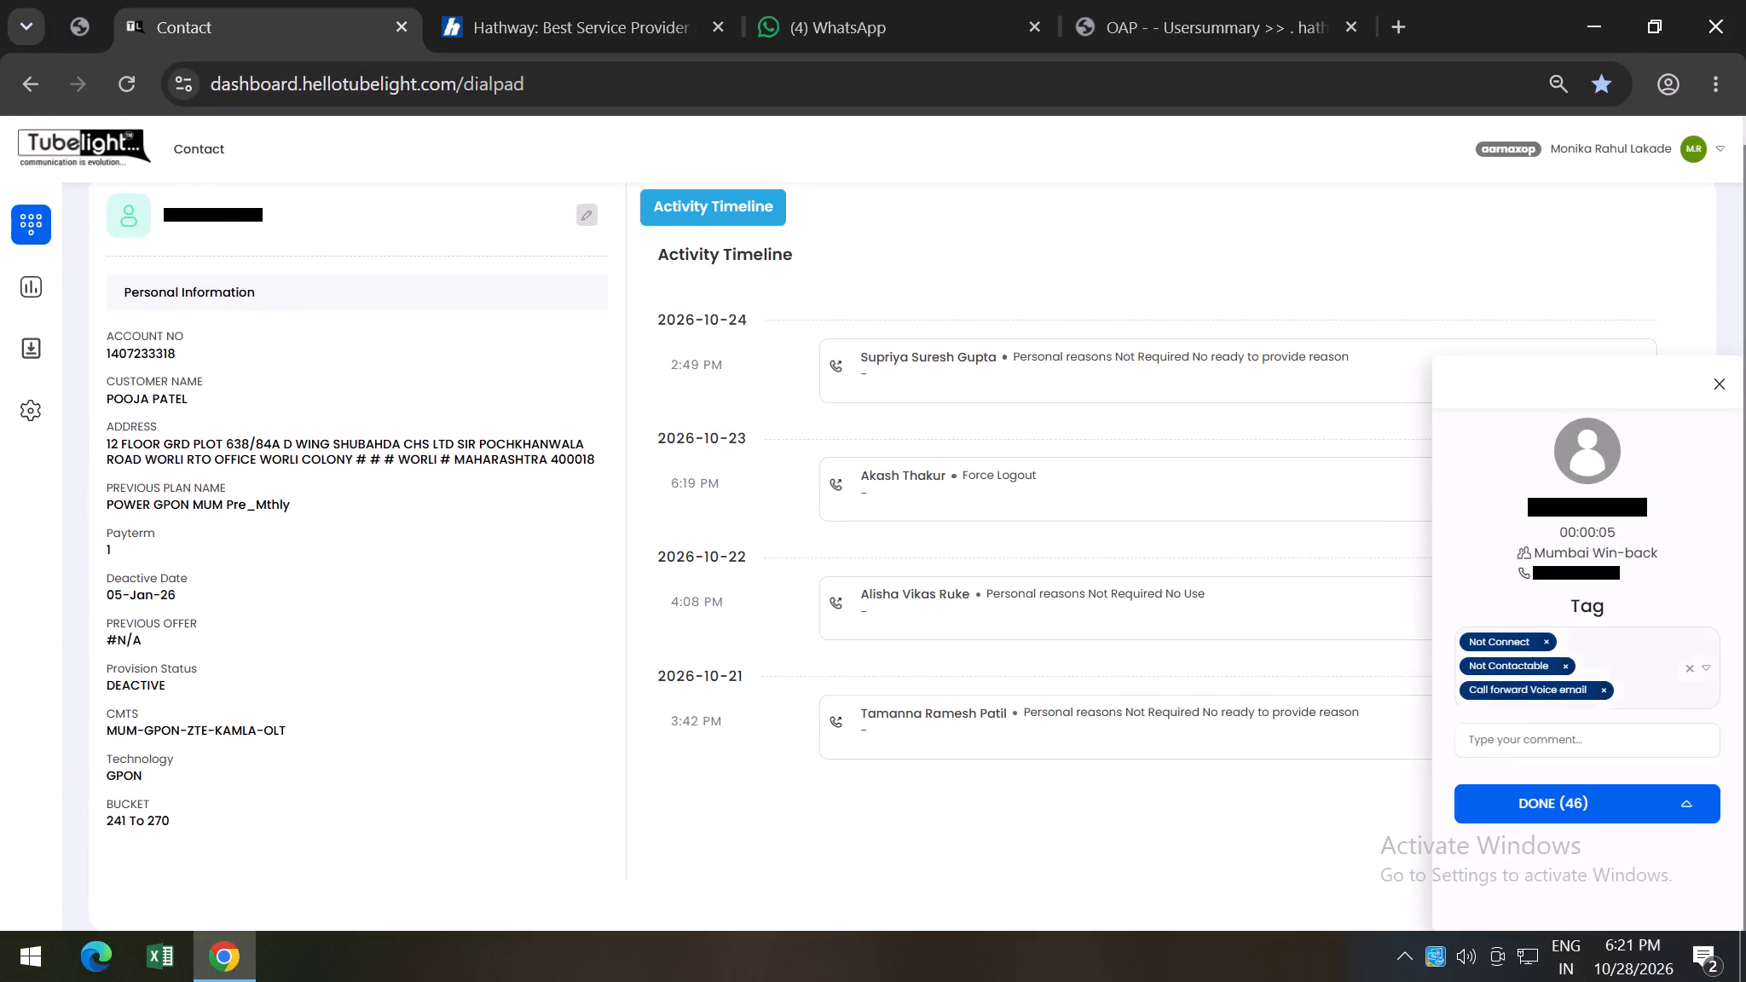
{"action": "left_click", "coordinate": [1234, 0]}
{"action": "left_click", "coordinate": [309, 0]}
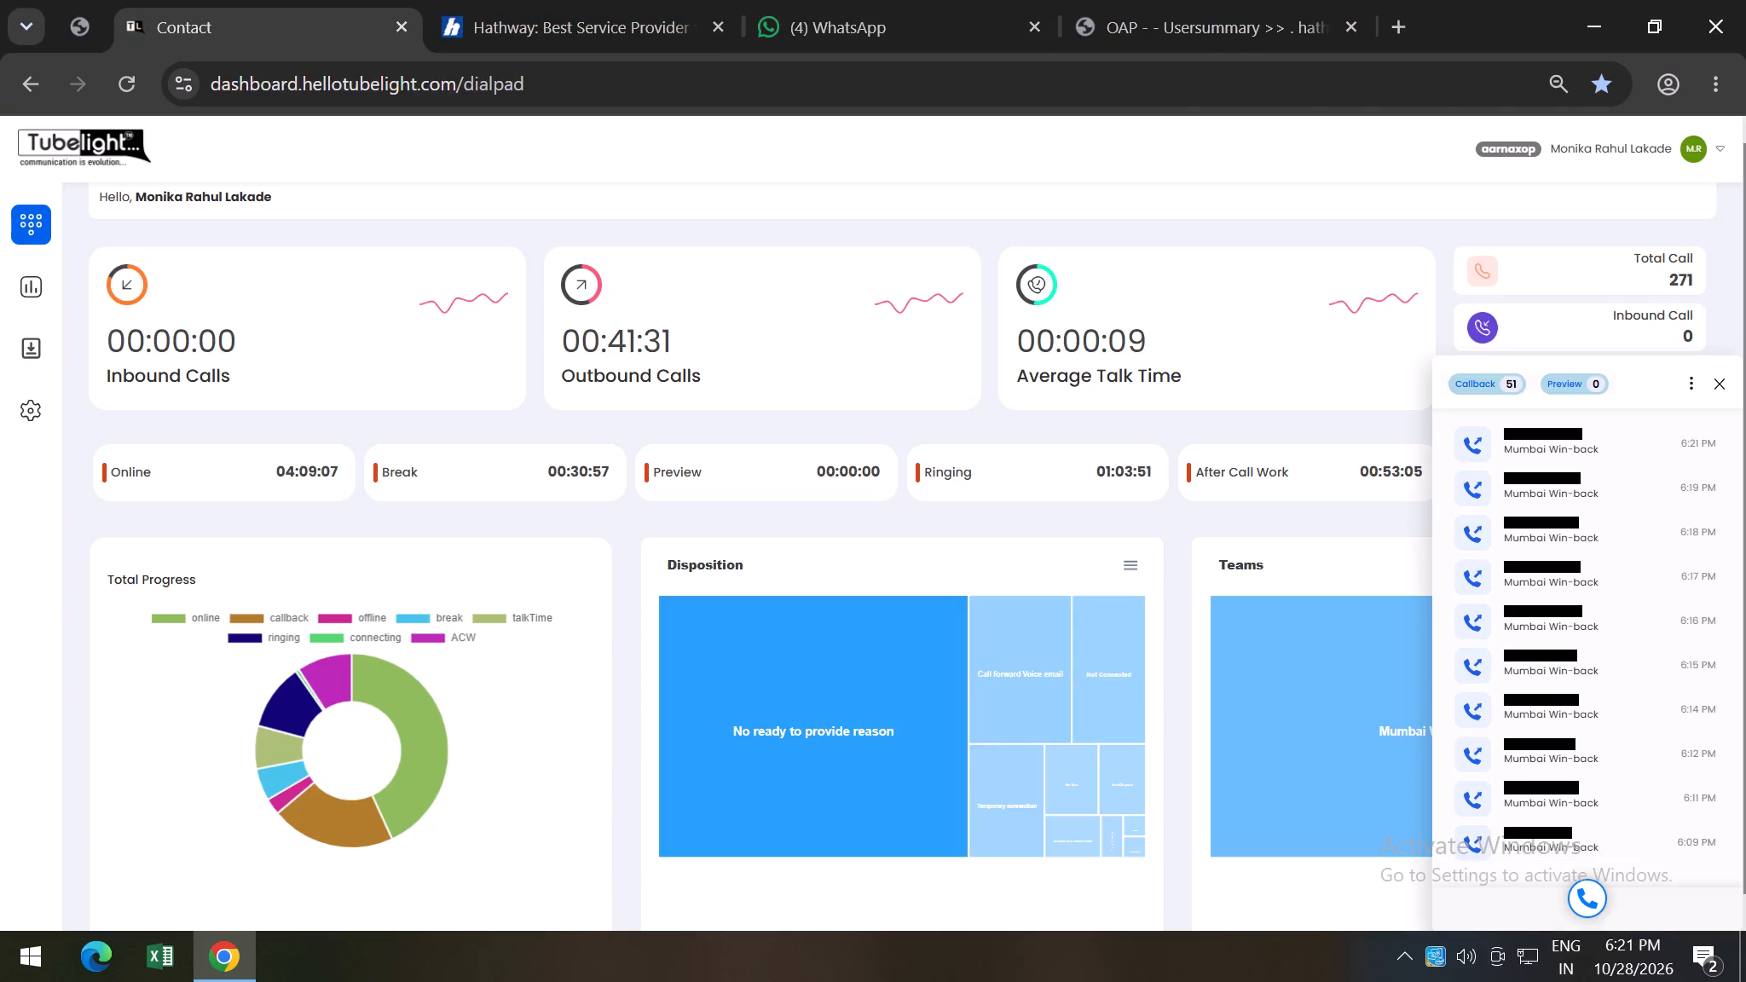
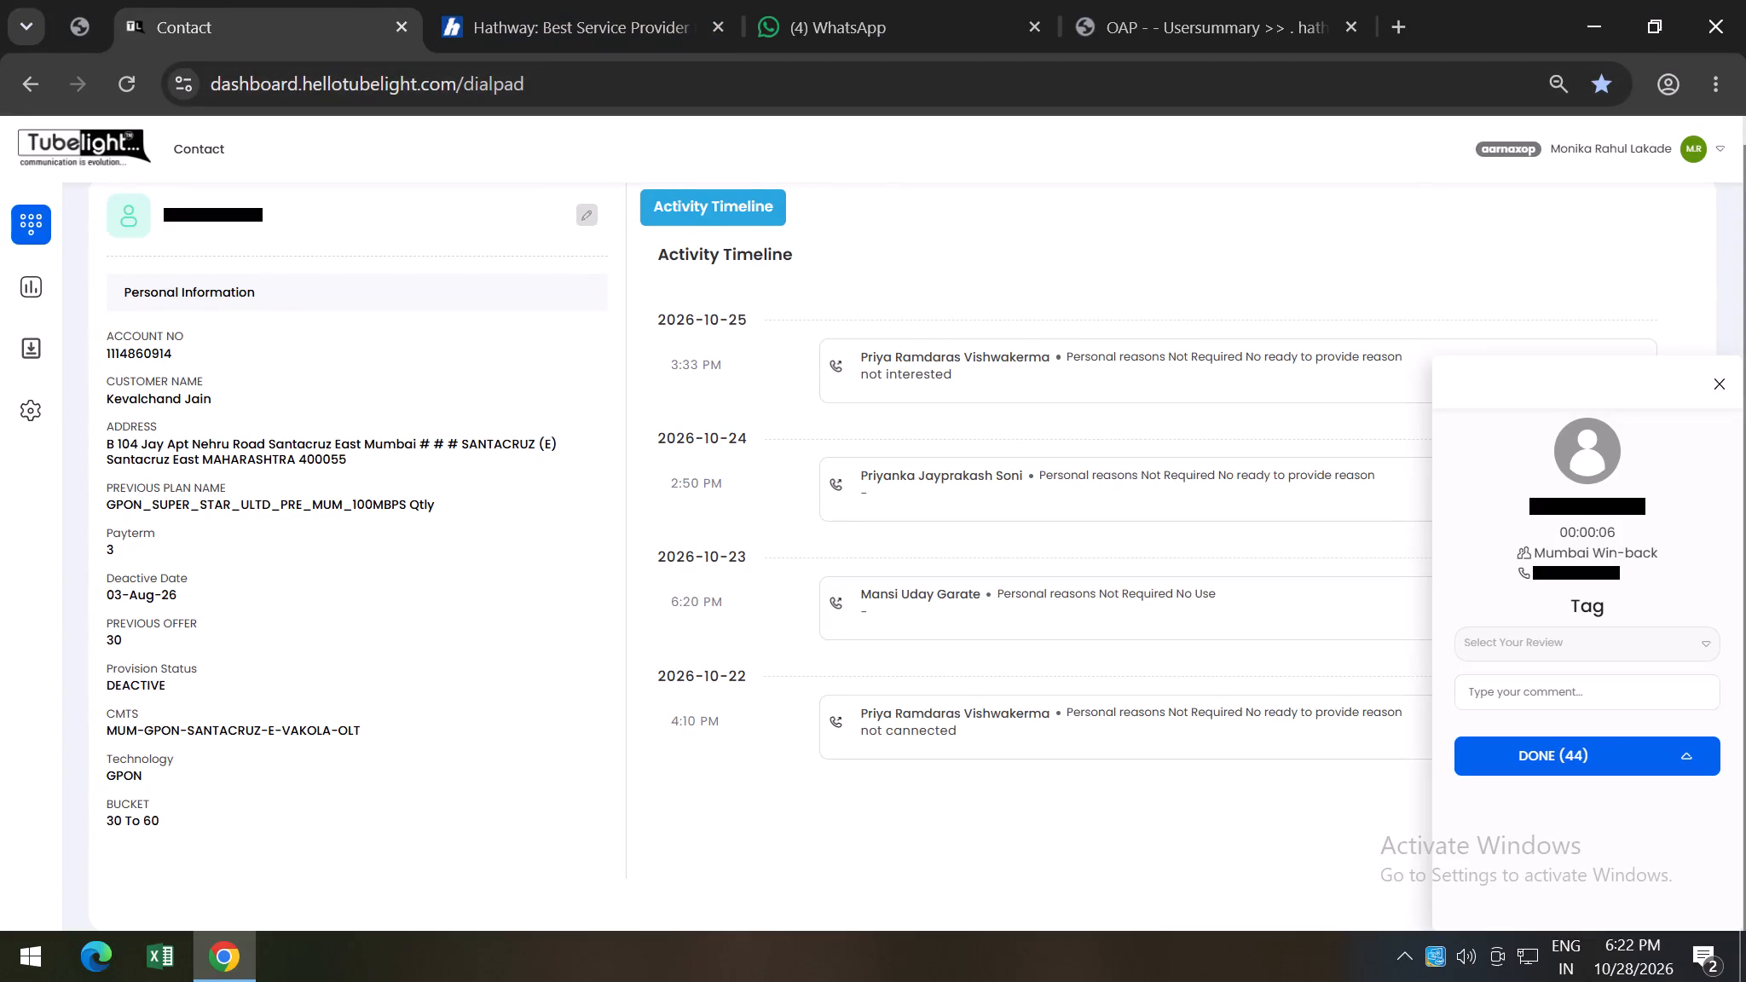
Tag the ended Mumbai Win-back call Not Connect and Not Contactable with a specific sub-reason, and submit the disposition.
{"action": "left_click", "coordinate": [1552, 657]}
{"action": "scroll", "coordinate": [1547, 695], "scroll_direction": "down", "scroll_amount": 1}
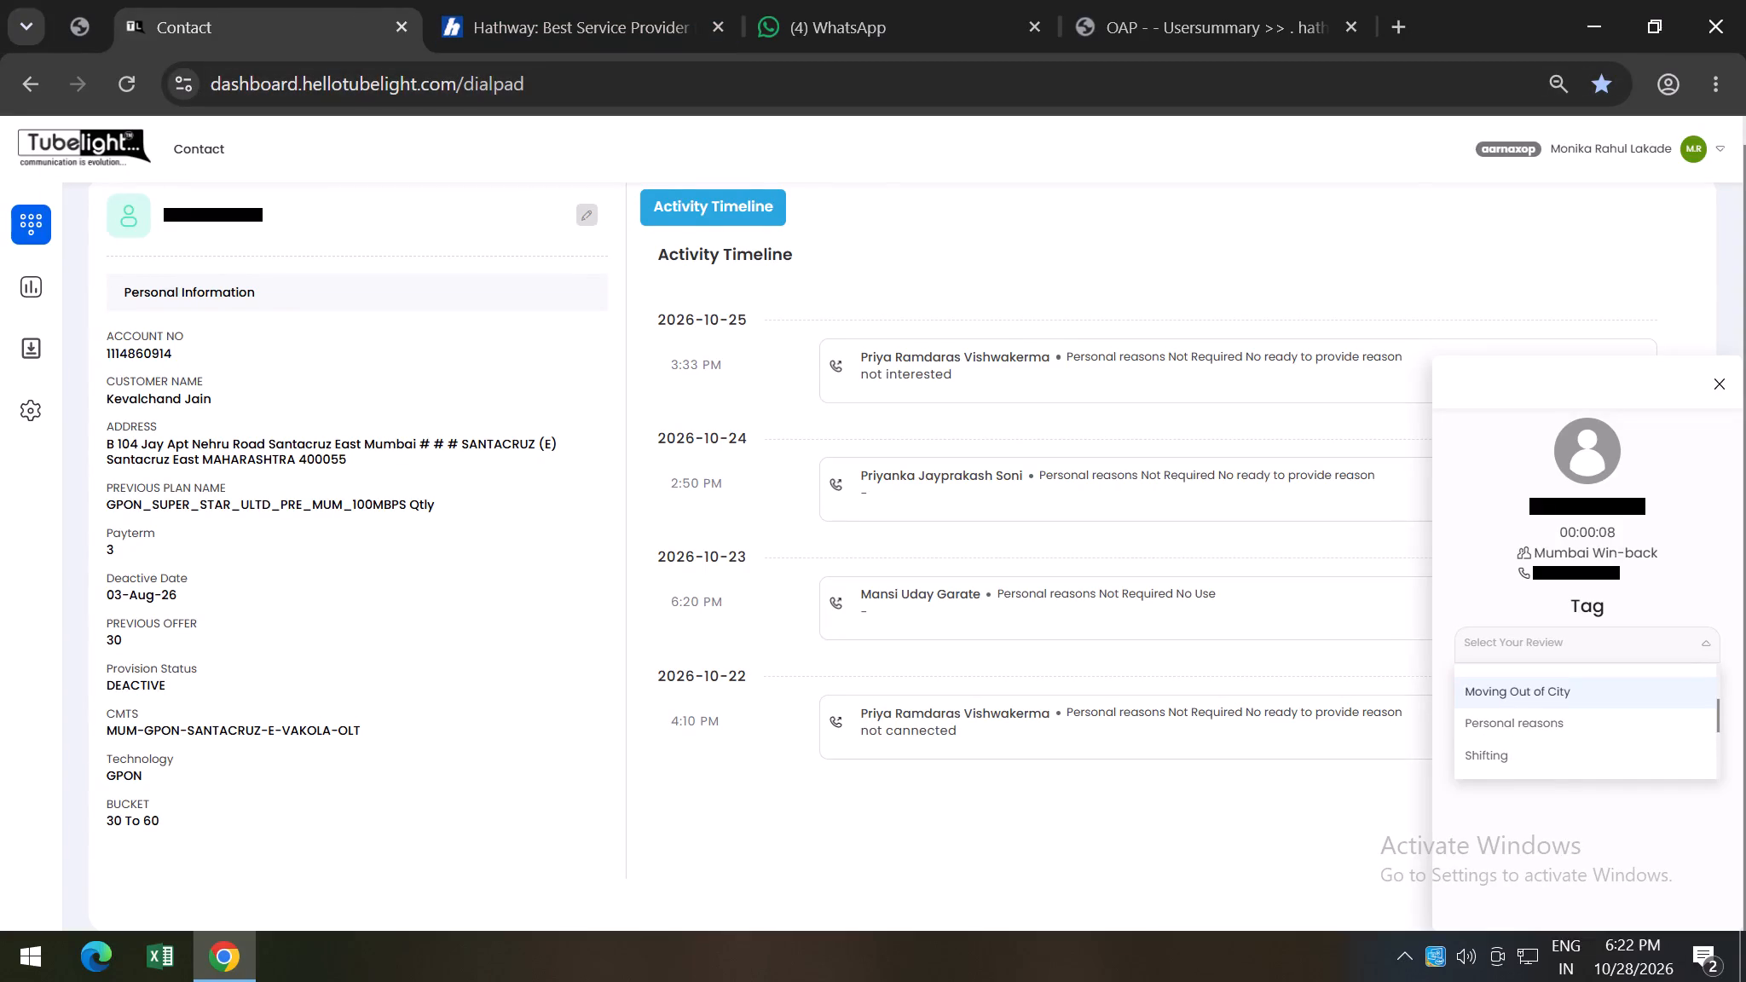
{"action": "scroll", "coordinate": [1565, 733], "scroll_direction": "down", "scroll_amount": 4}
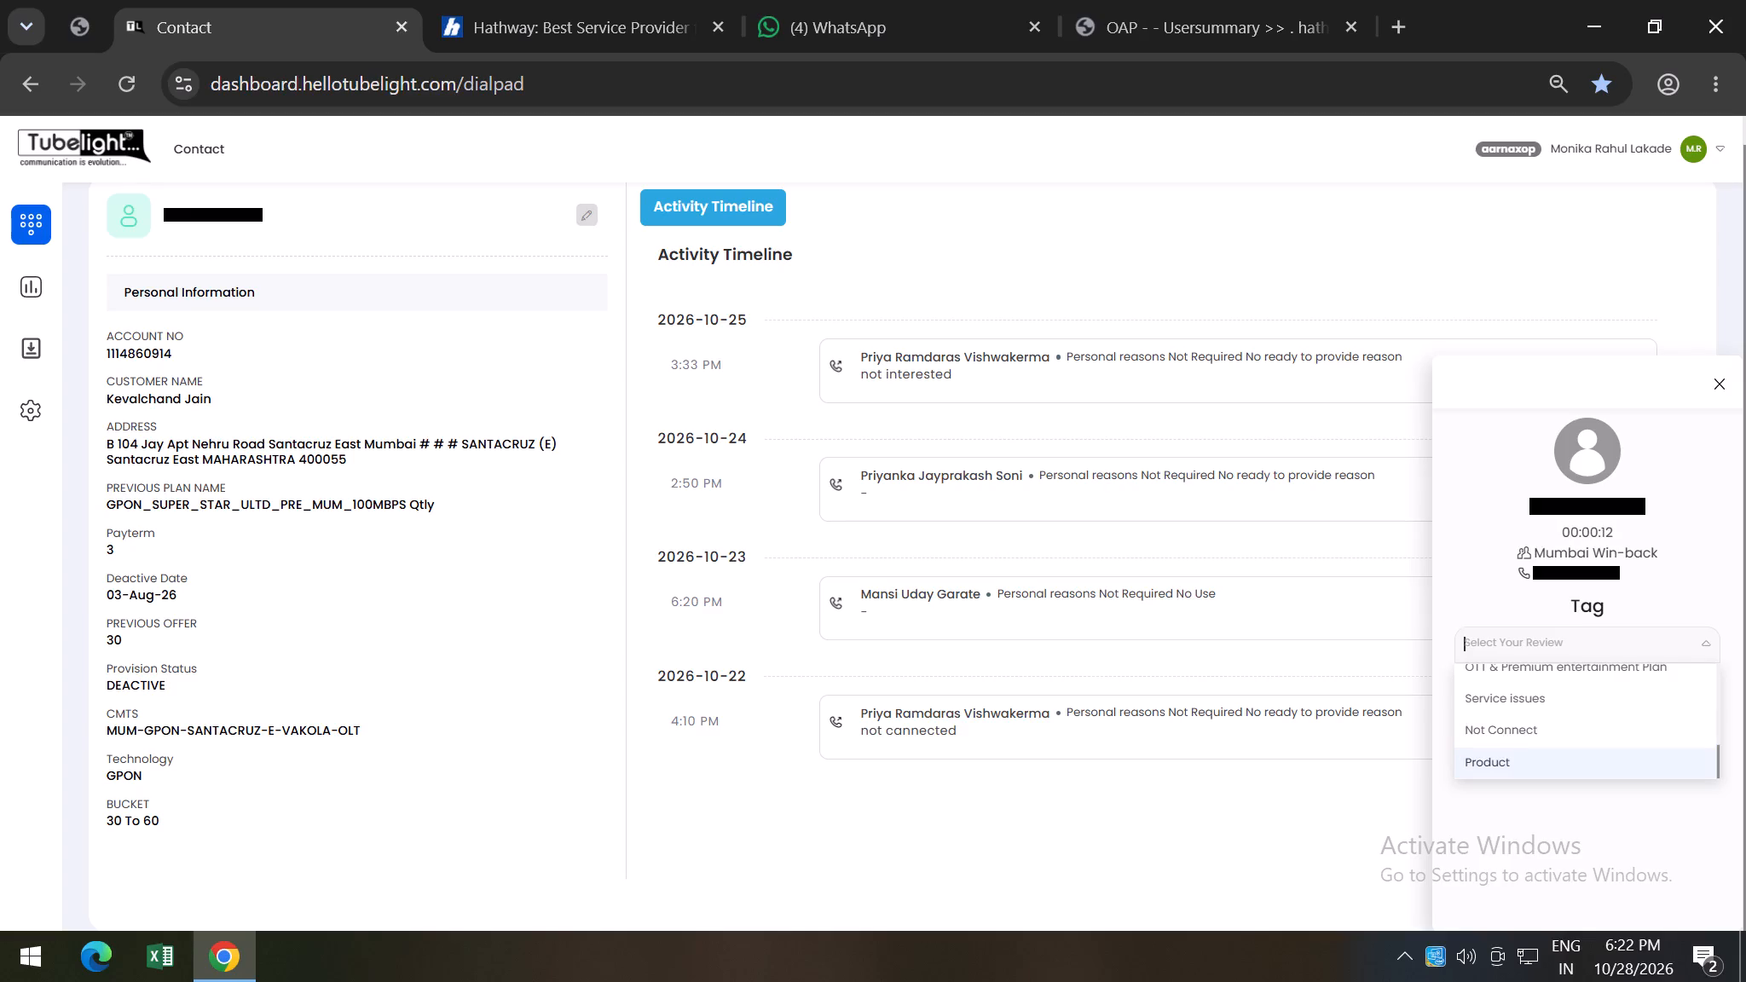
{"action": "left_click", "coordinate": [1527, 739]}
{"action": "left_click", "coordinate": [1594, 633]}
{"action": "left_click", "coordinate": [1570, 710]}
{"action": "left_click_drag", "start_coordinate": [1617, 661], "coordinate": [1605, 692]}
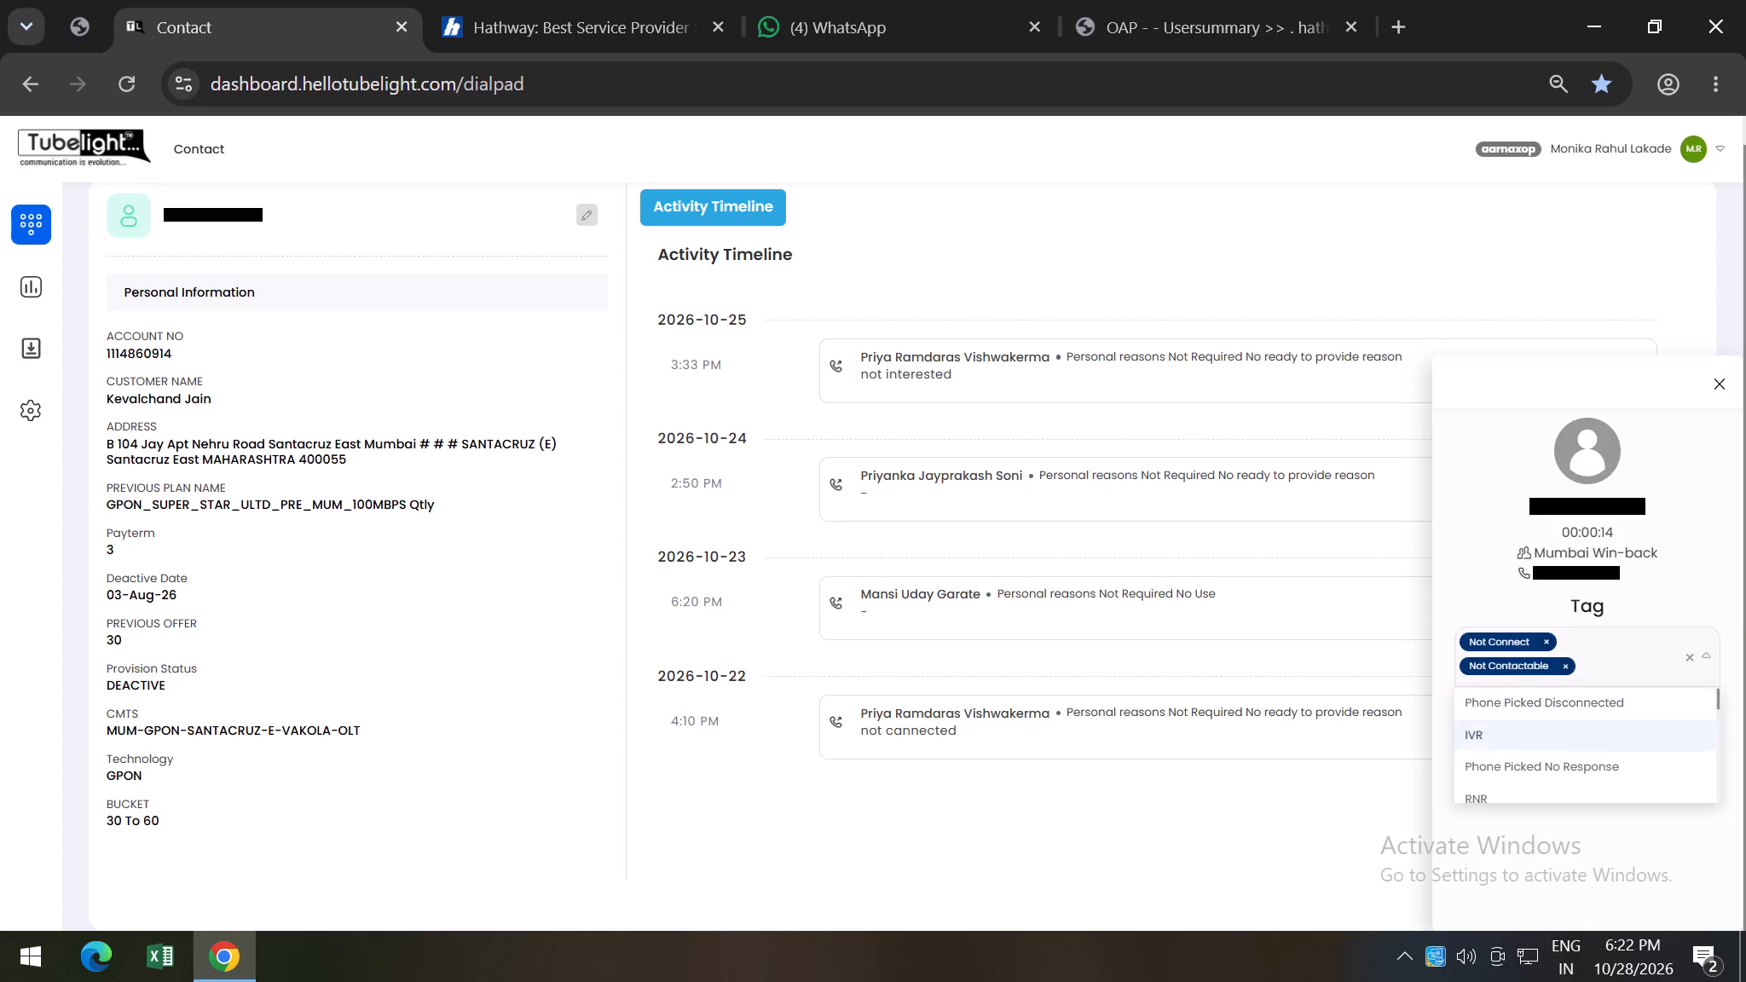
{"action": "scroll", "coordinate": [1560, 749], "scroll_direction": "down", "scroll_amount": 5}
{"action": "left_click", "coordinate": [1568, 730]}
{"action": "left_click", "coordinate": [1554, 812]}
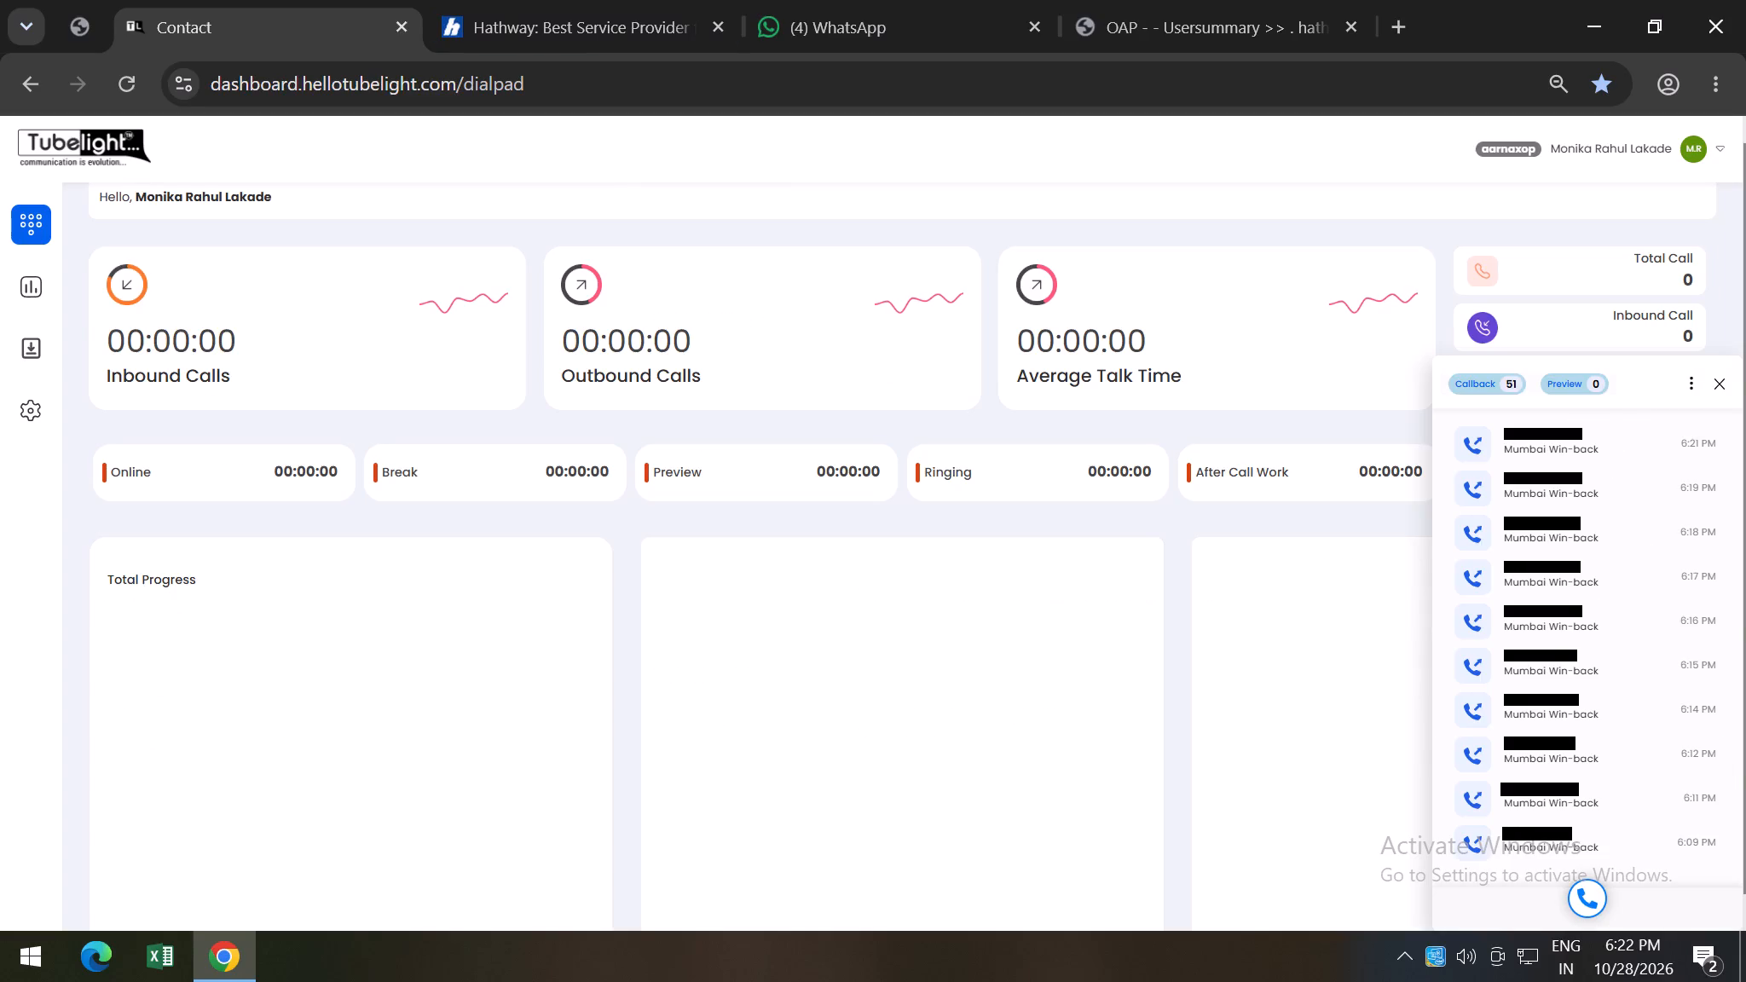
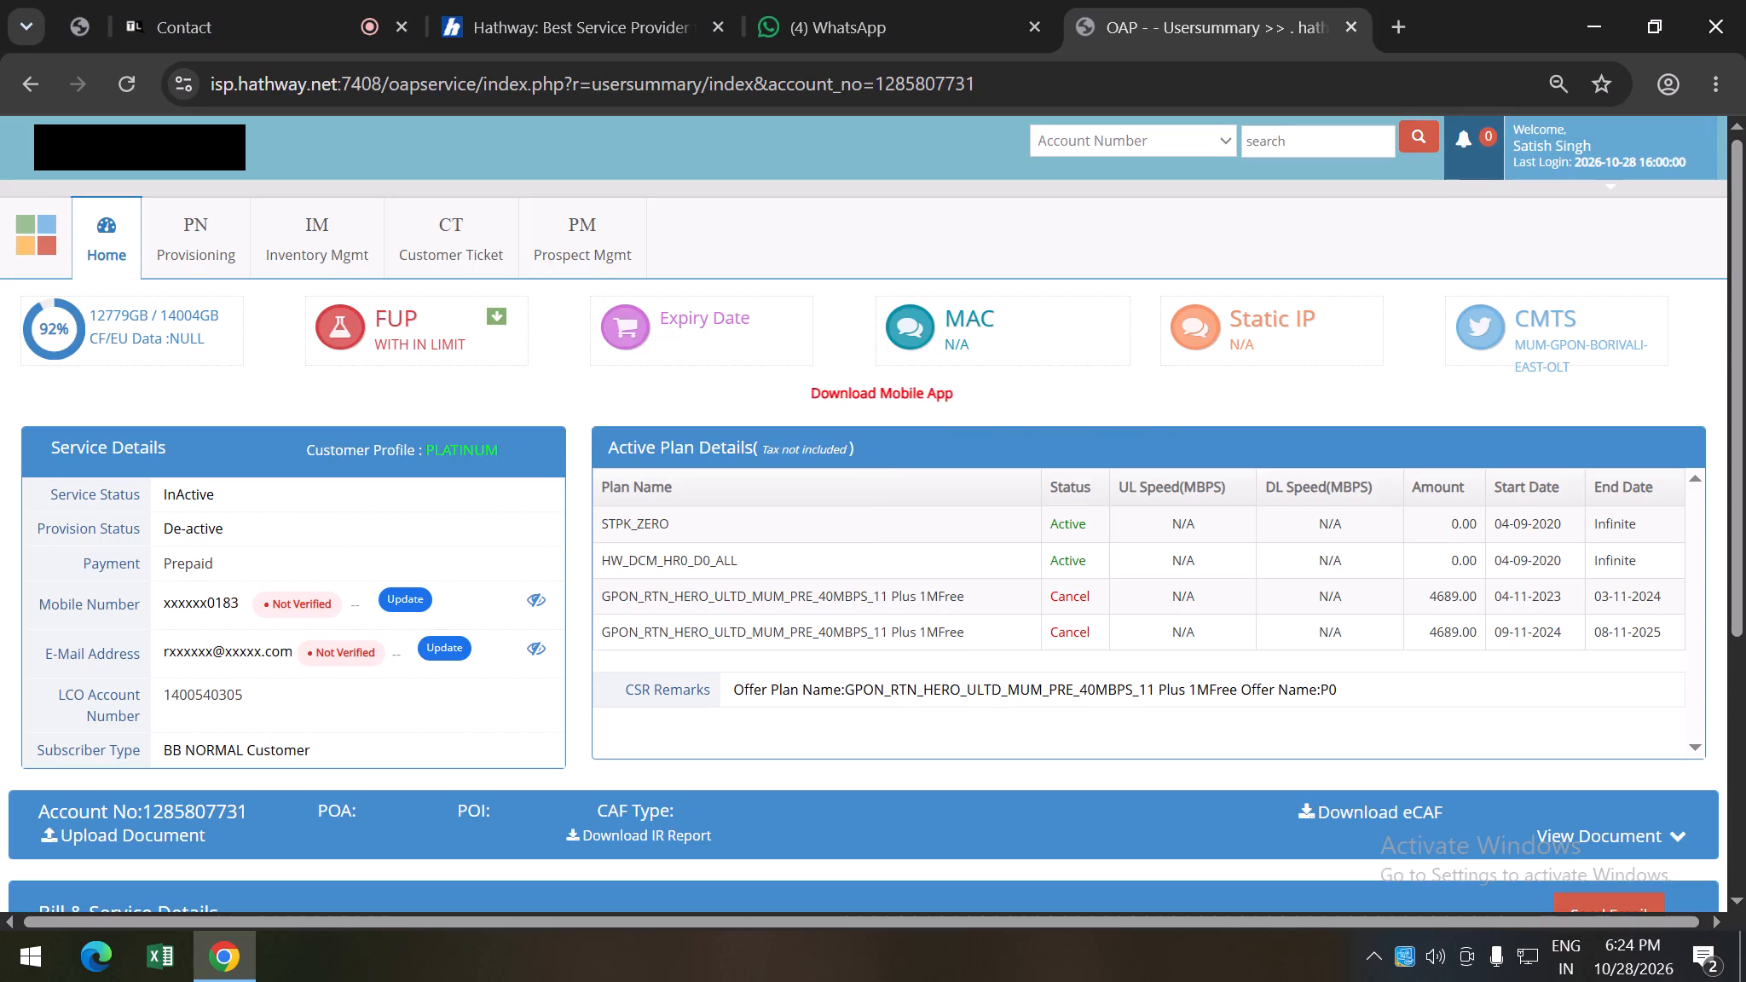
Switch to the Contact dialer and end the active Mumbai Win-back call.
{"action": "left_click", "coordinate": [298, 0]}
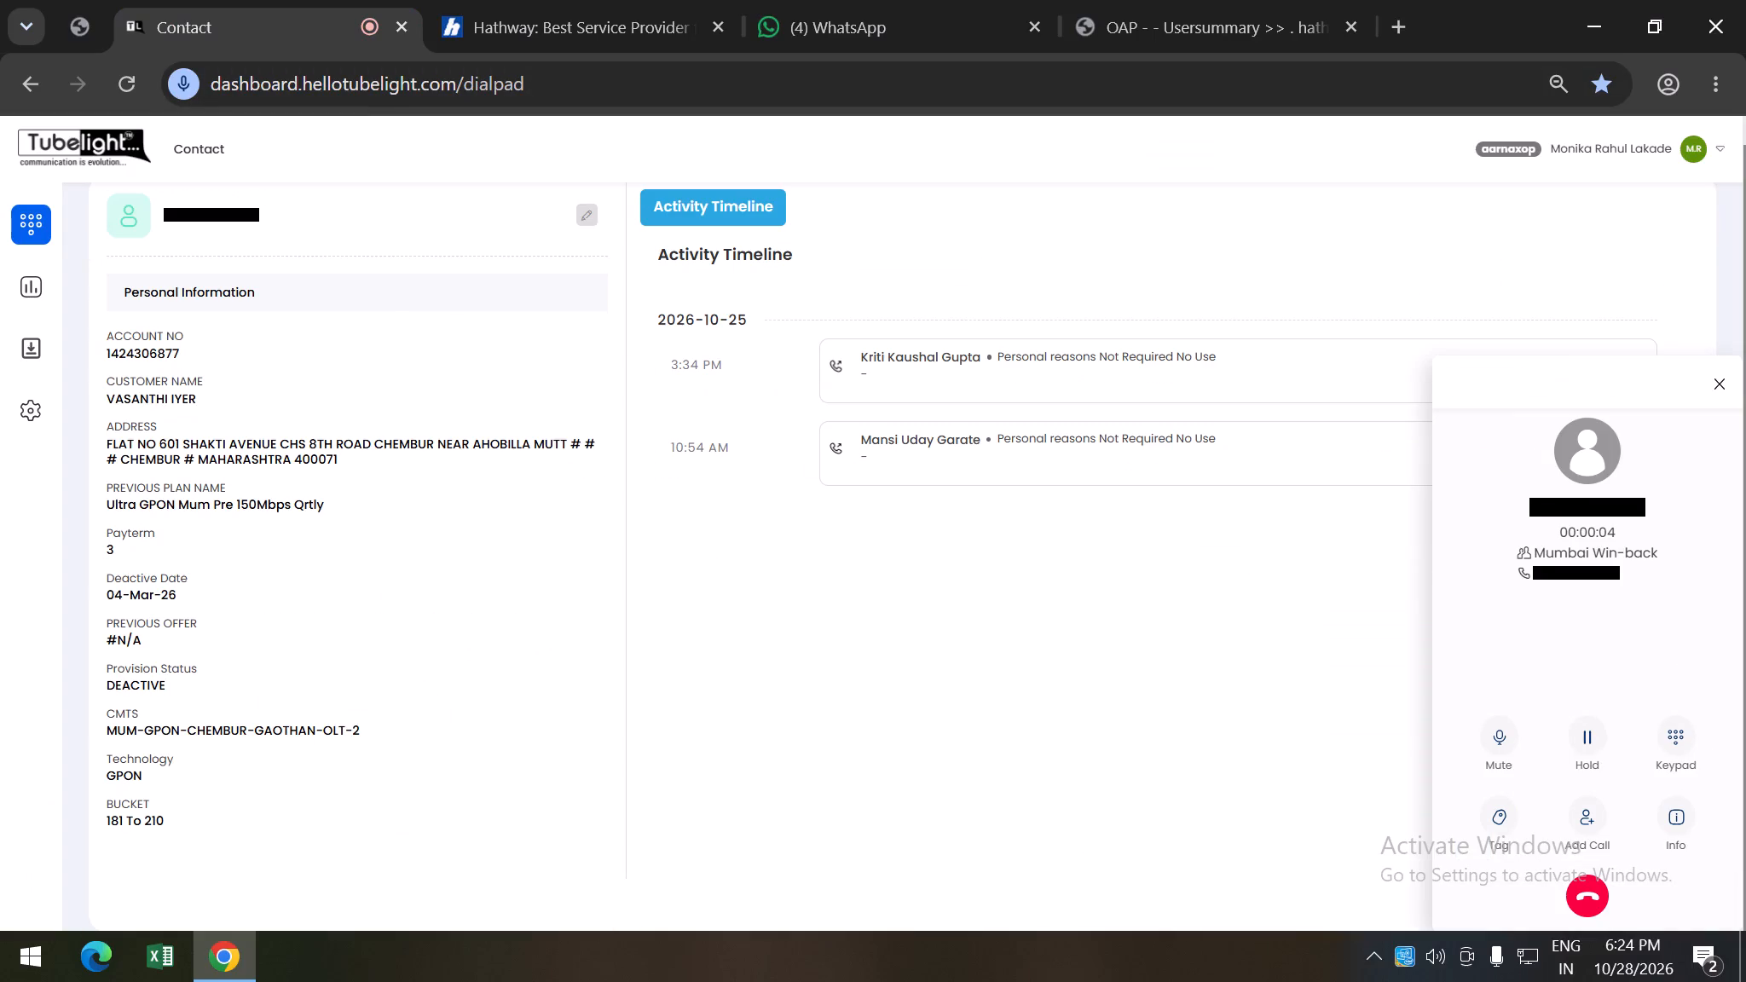
{"action": "left_click", "coordinate": [1587, 904]}
Tag the ended call Not Connect, Not Contactable and Call forward Voice email, and submit the disposition.
{"action": "left_click", "coordinate": [1545, 650]}
{"action": "scroll", "coordinate": [1528, 735], "scroll_direction": "down", "scroll_amount": 2}
{"action": "left_click", "coordinate": [1531, 733]}
{"action": "left_click_drag", "start_coordinate": [1603, 638], "coordinate": [1595, 651]}
{"action": "left_click", "coordinate": [1548, 716]}
{"action": "left_click", "coordinate": [1554, 650]}
{"action": "left_click_drag", "start_coordinate": [1564, 638], "coordinate": [1559, 656]}
{"action": "scroll", "coordinate": [1516, 721], "scroll_direction": "down", "scroll_amount": 2}
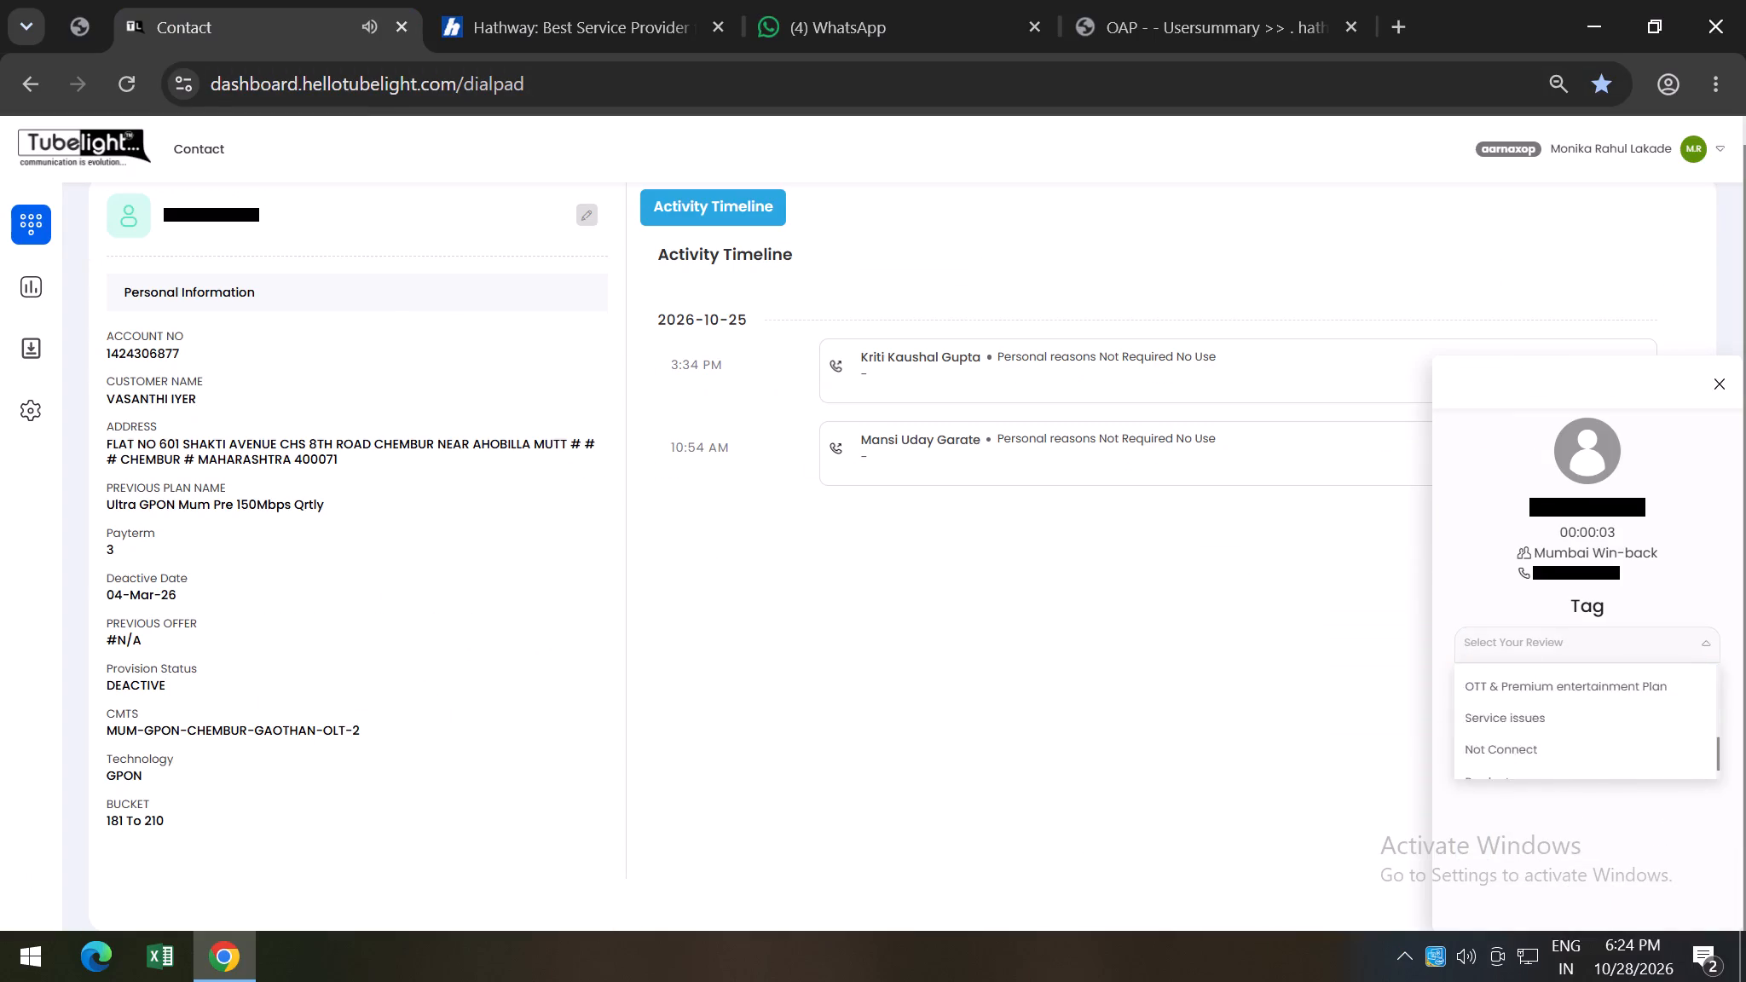
{"action": "left_click", "coordinate": [1515, 728]}
{"action": "double_click", "coordinate": [1555, 644]}
{"action": "scroll", "coordinate": [1514, 732], "scroll_direction": "down", "scroll_amount": 3}
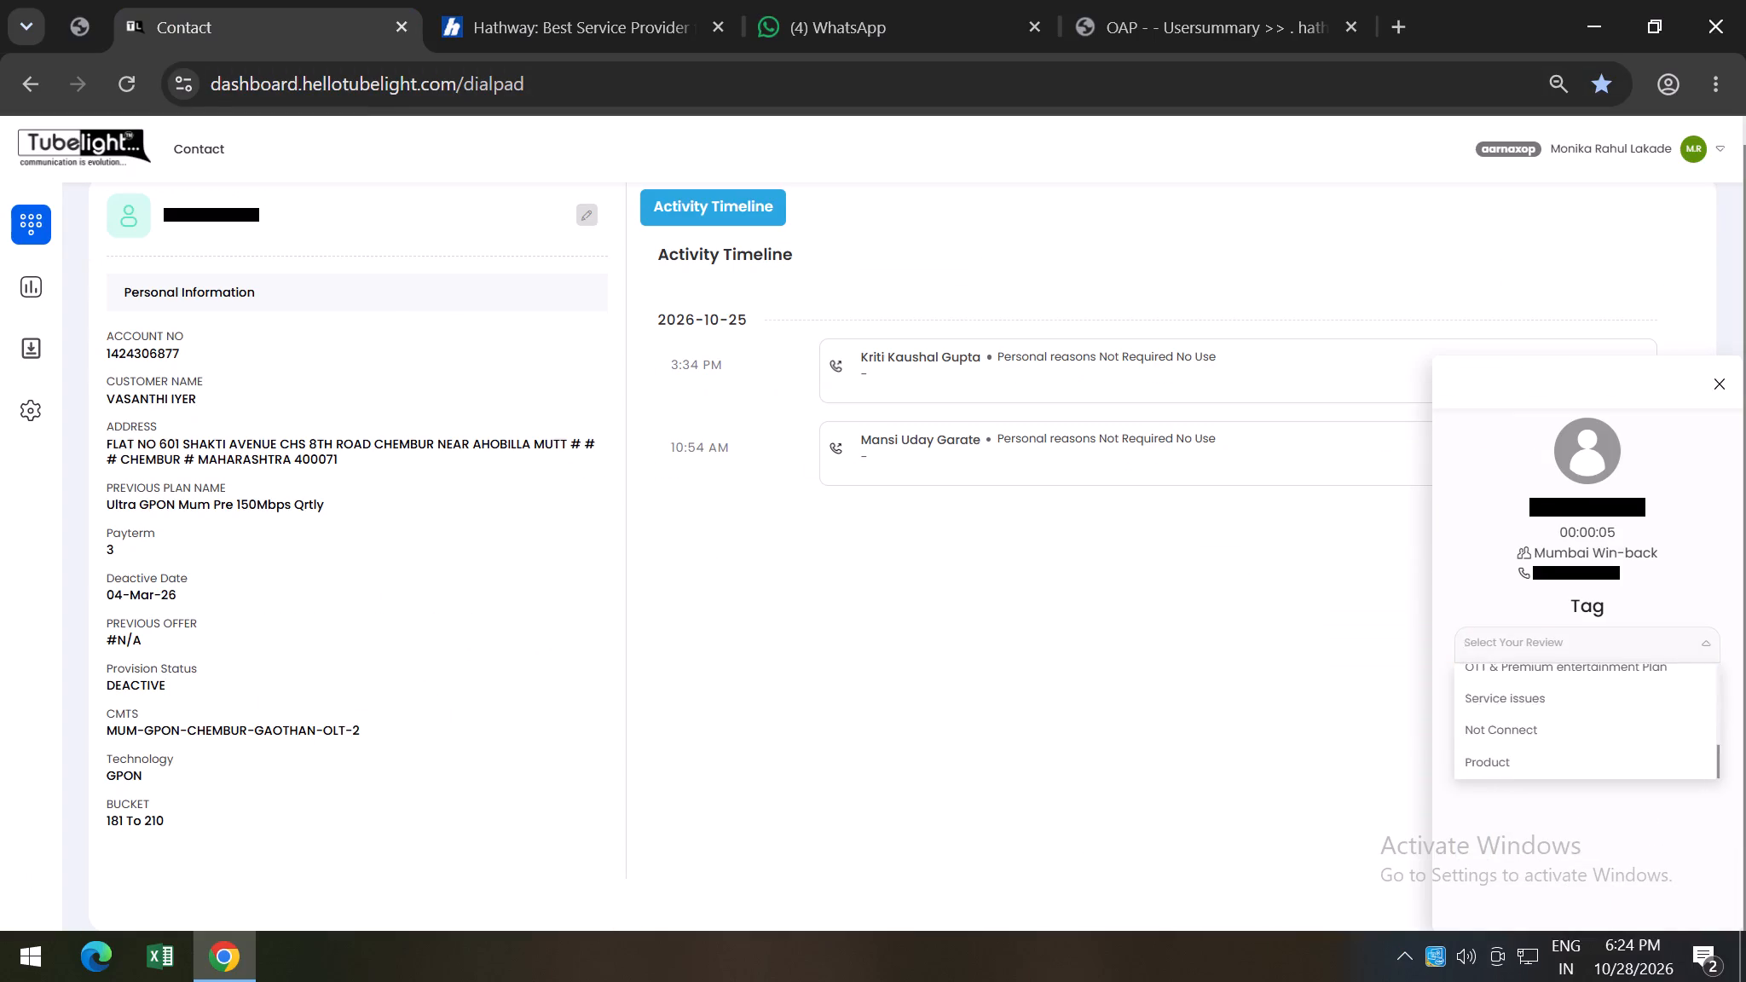
{"action": "left_click", "coordinate": [1513, 732]}
{"action": "left_click", "coordinate": [1577, 657]}
{"action": "left_click", "coordinate": [1535, 719]}
{"action": "left_click_drag", "start_coordinate": [1642, 672], "coordinate": [1622, 707]}
{"action": "scroll", "coordinate": [1564, 744], "scroll_direction": "down", "scroll_amount": 2}
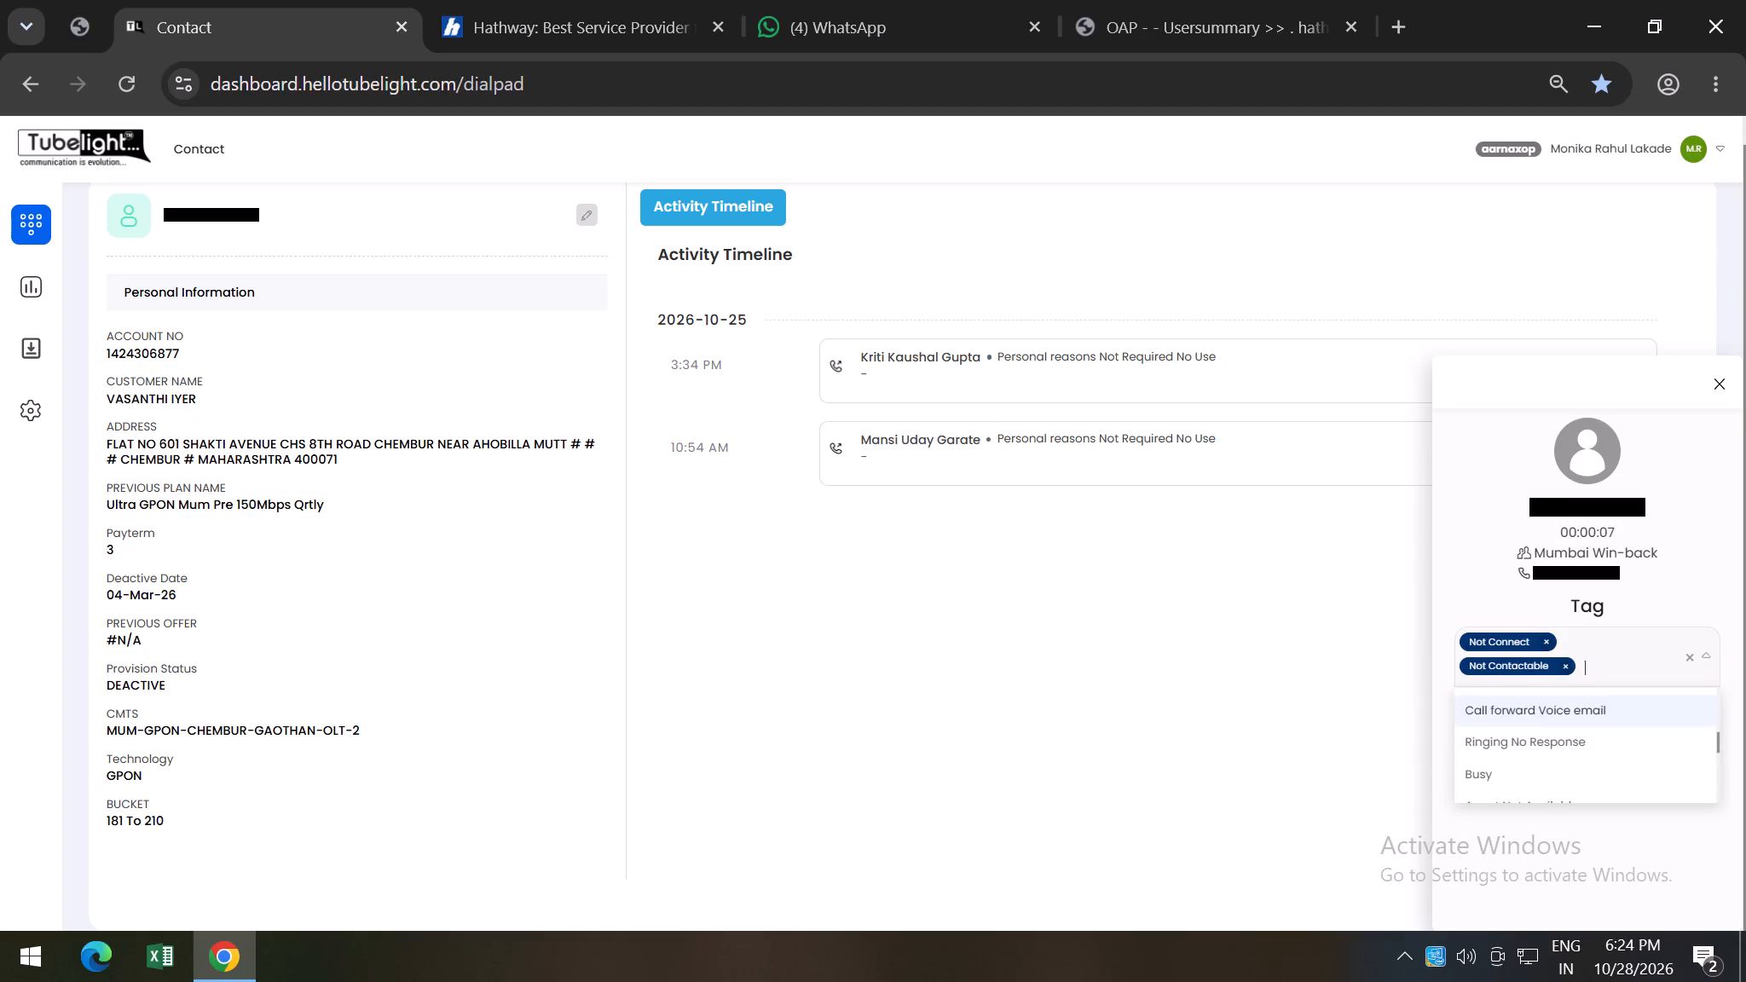
{"action": "left_click", "coordinate": [1547, 708]}
{"action": "left_click", "coordinate": [1509, 806]}
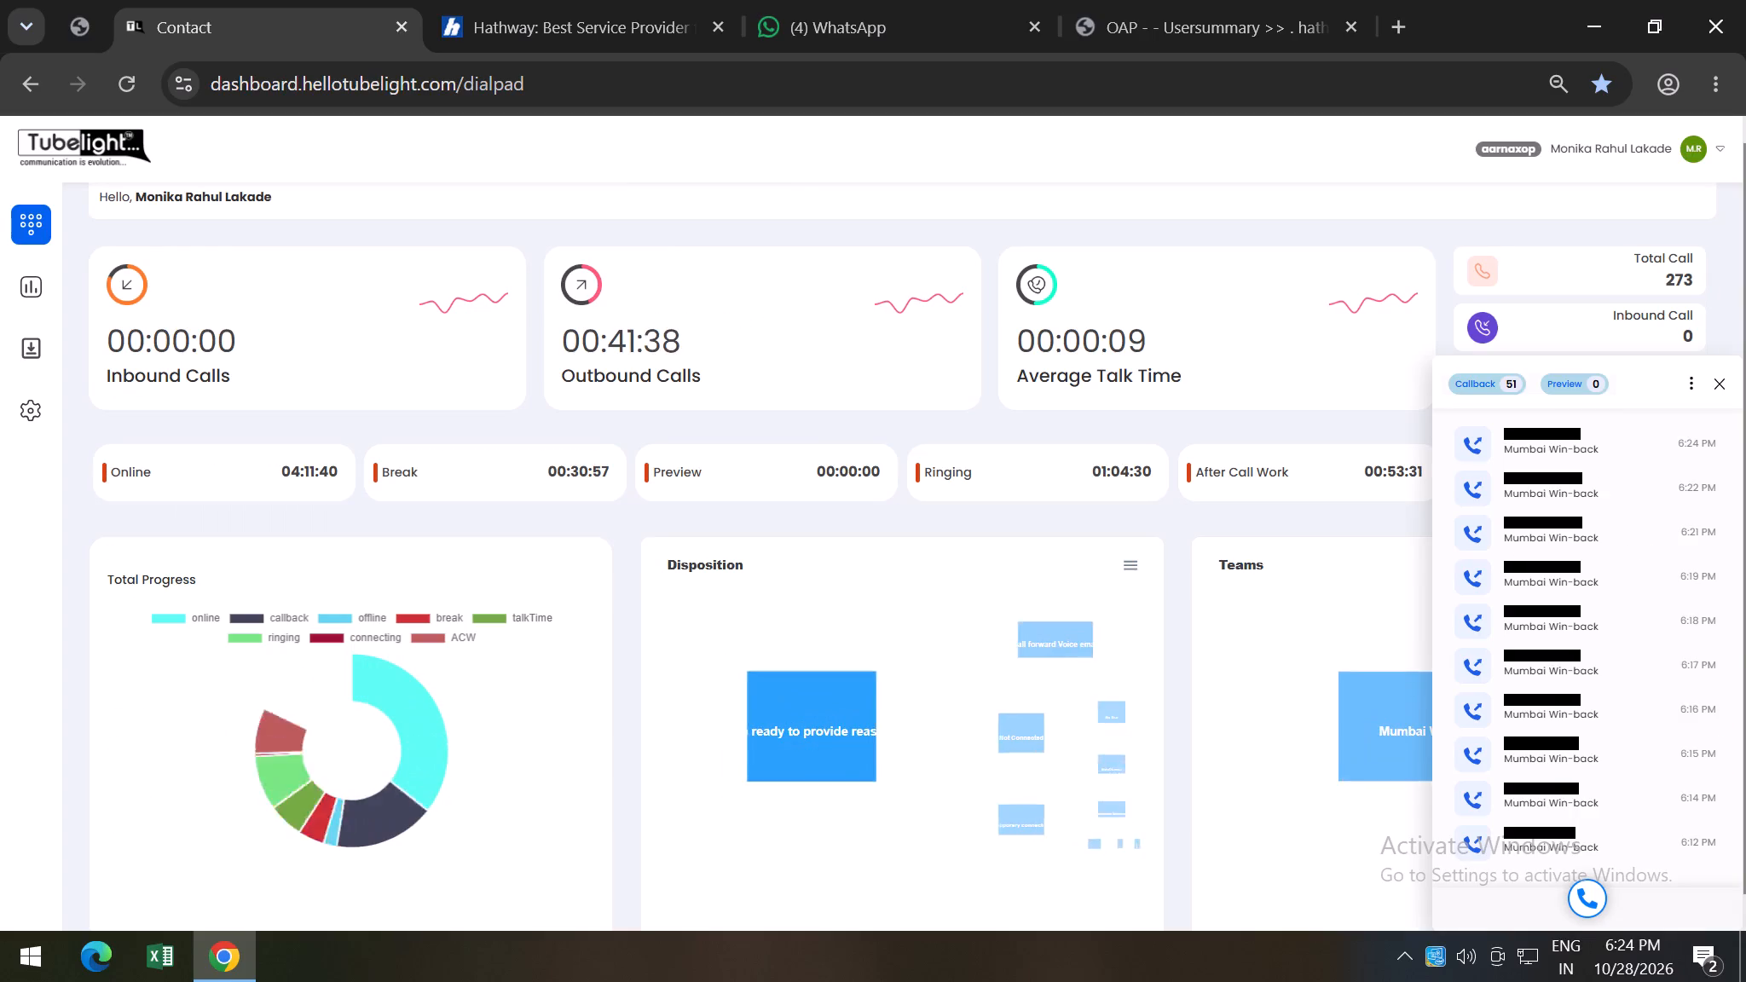
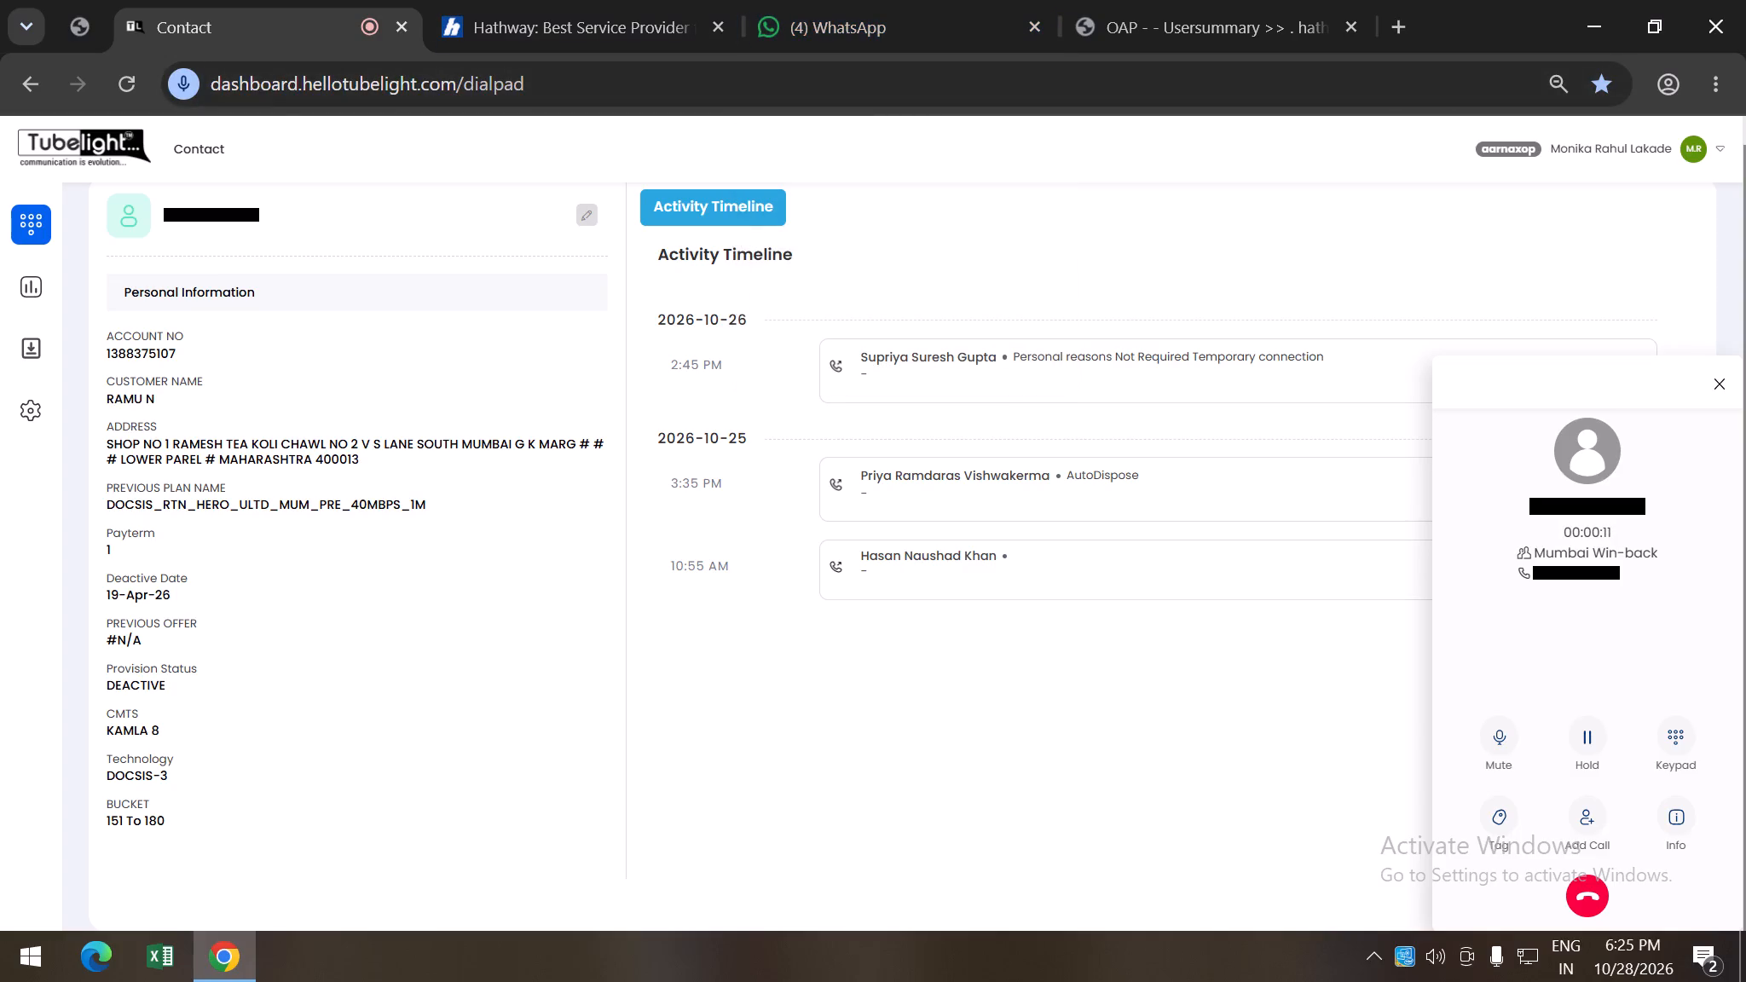
Select the customer's account number in the Personal Information of the active Mumbai Win-back call.
{"action": "double_click", "coordinate": [160, 354]}
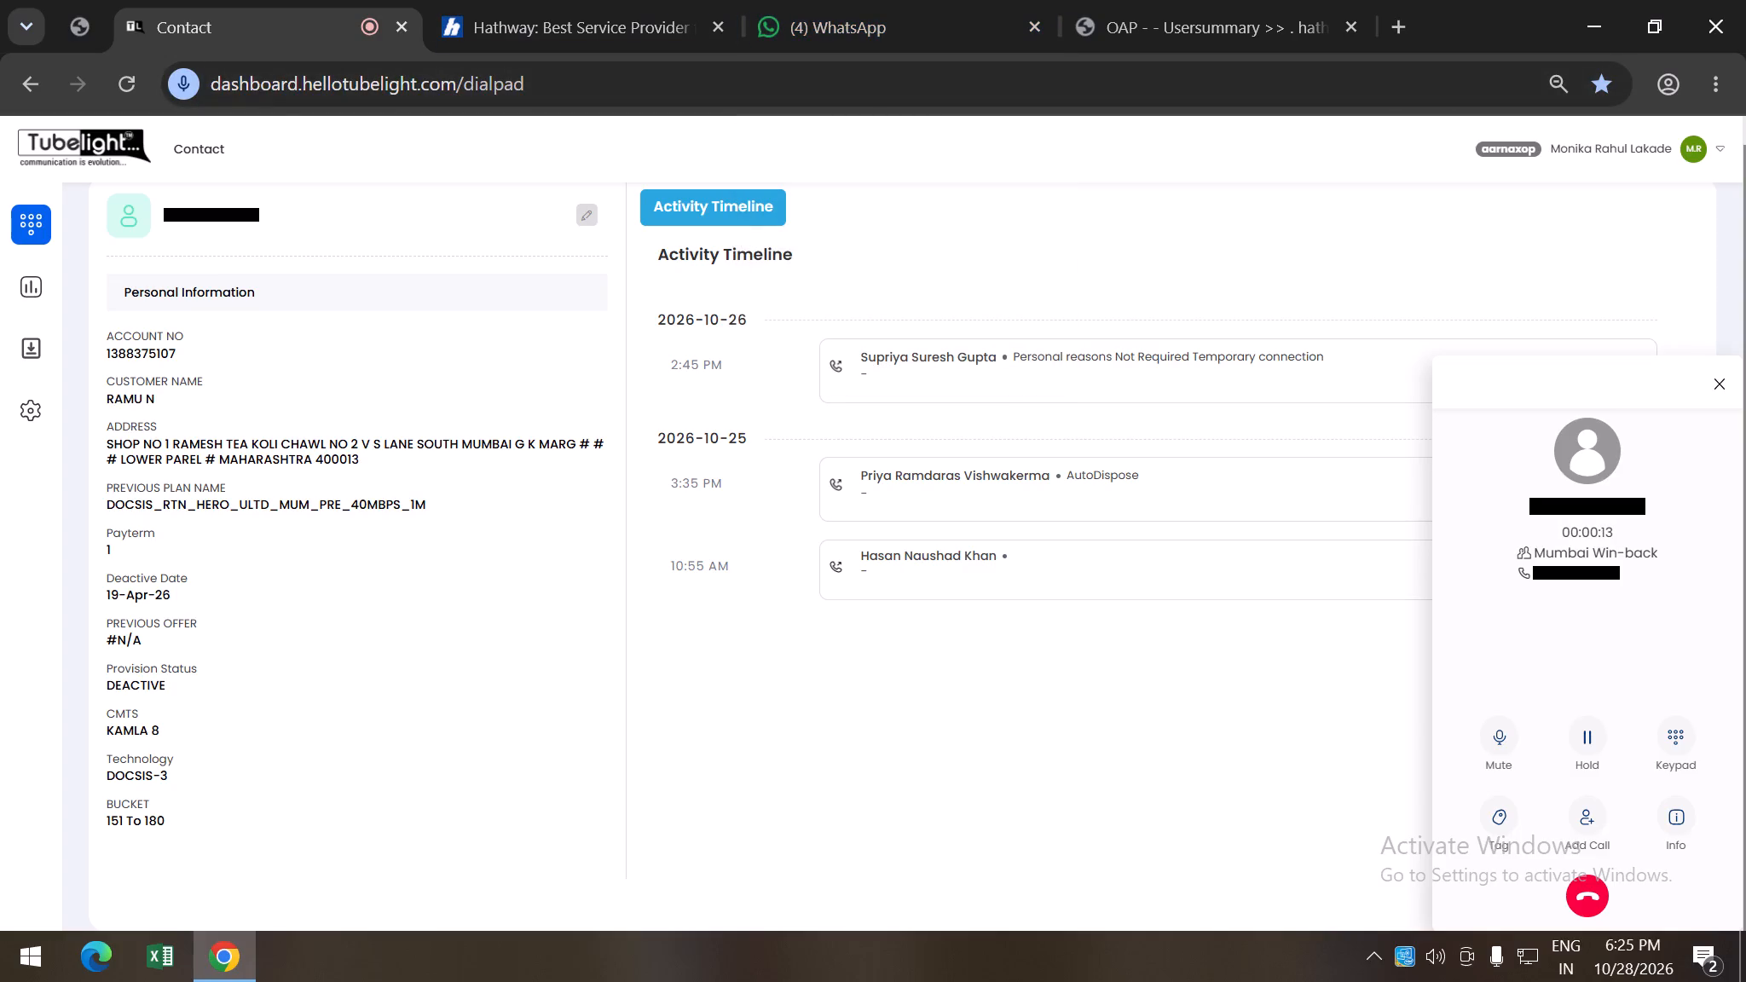
{"action": "double_click", "coordinate": [160, 354]}
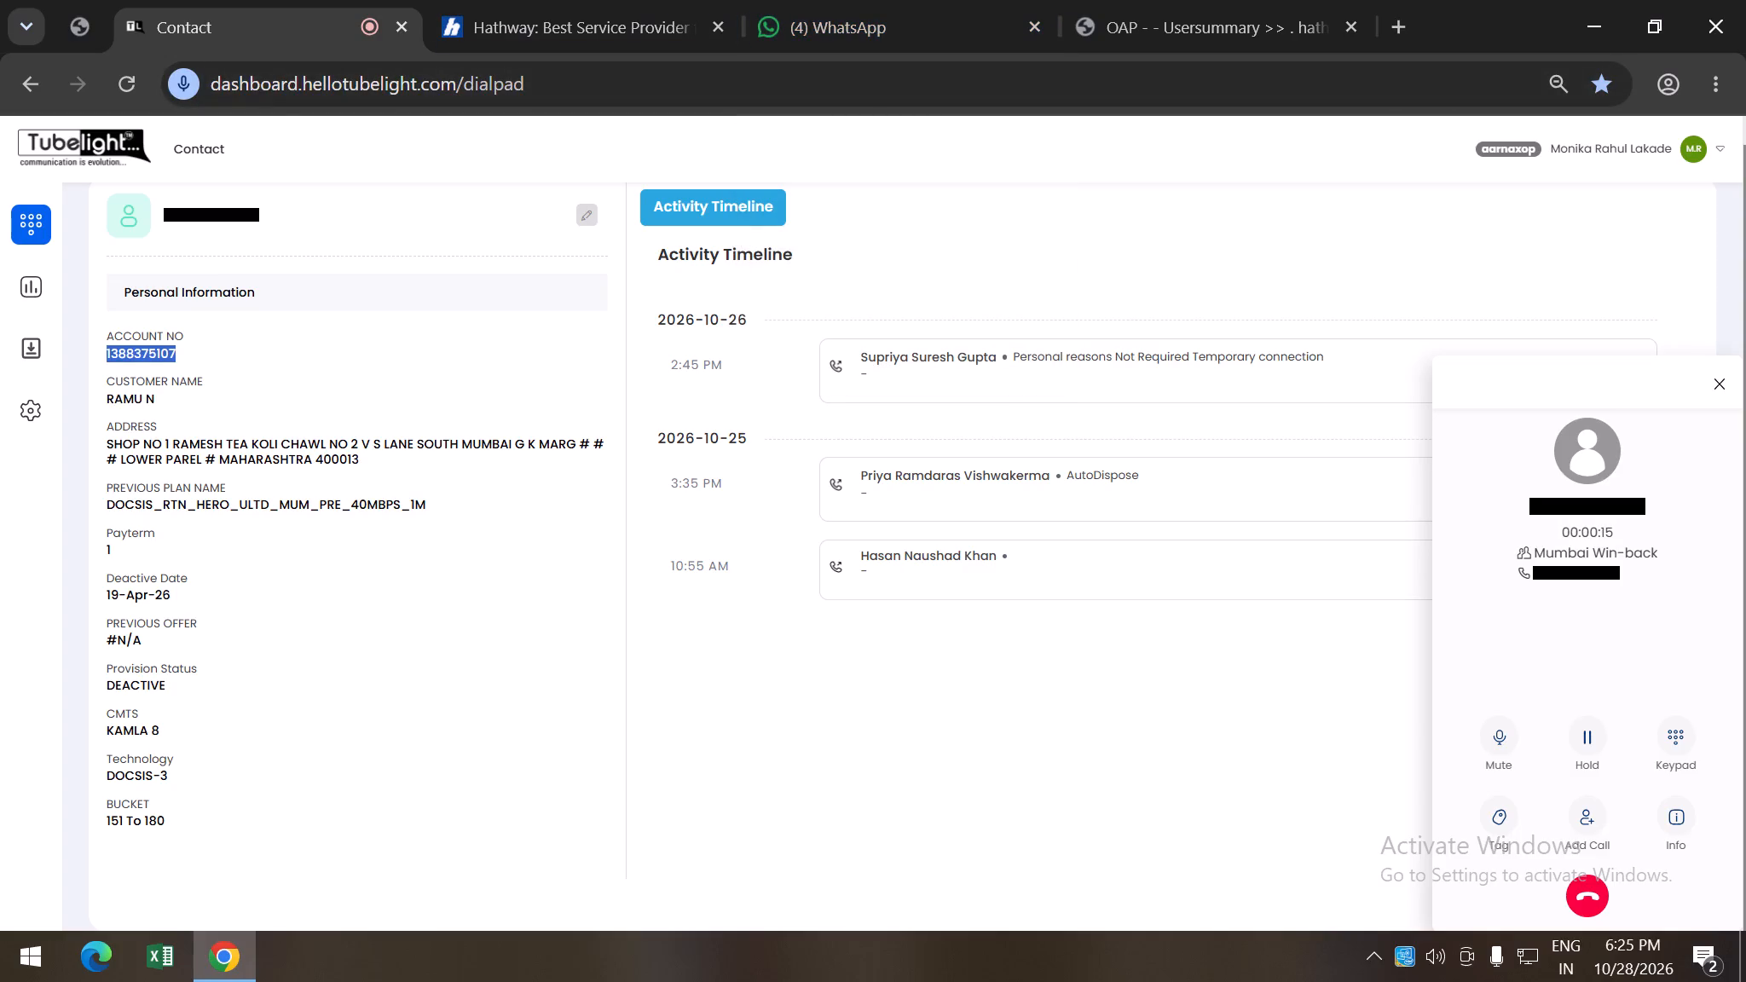
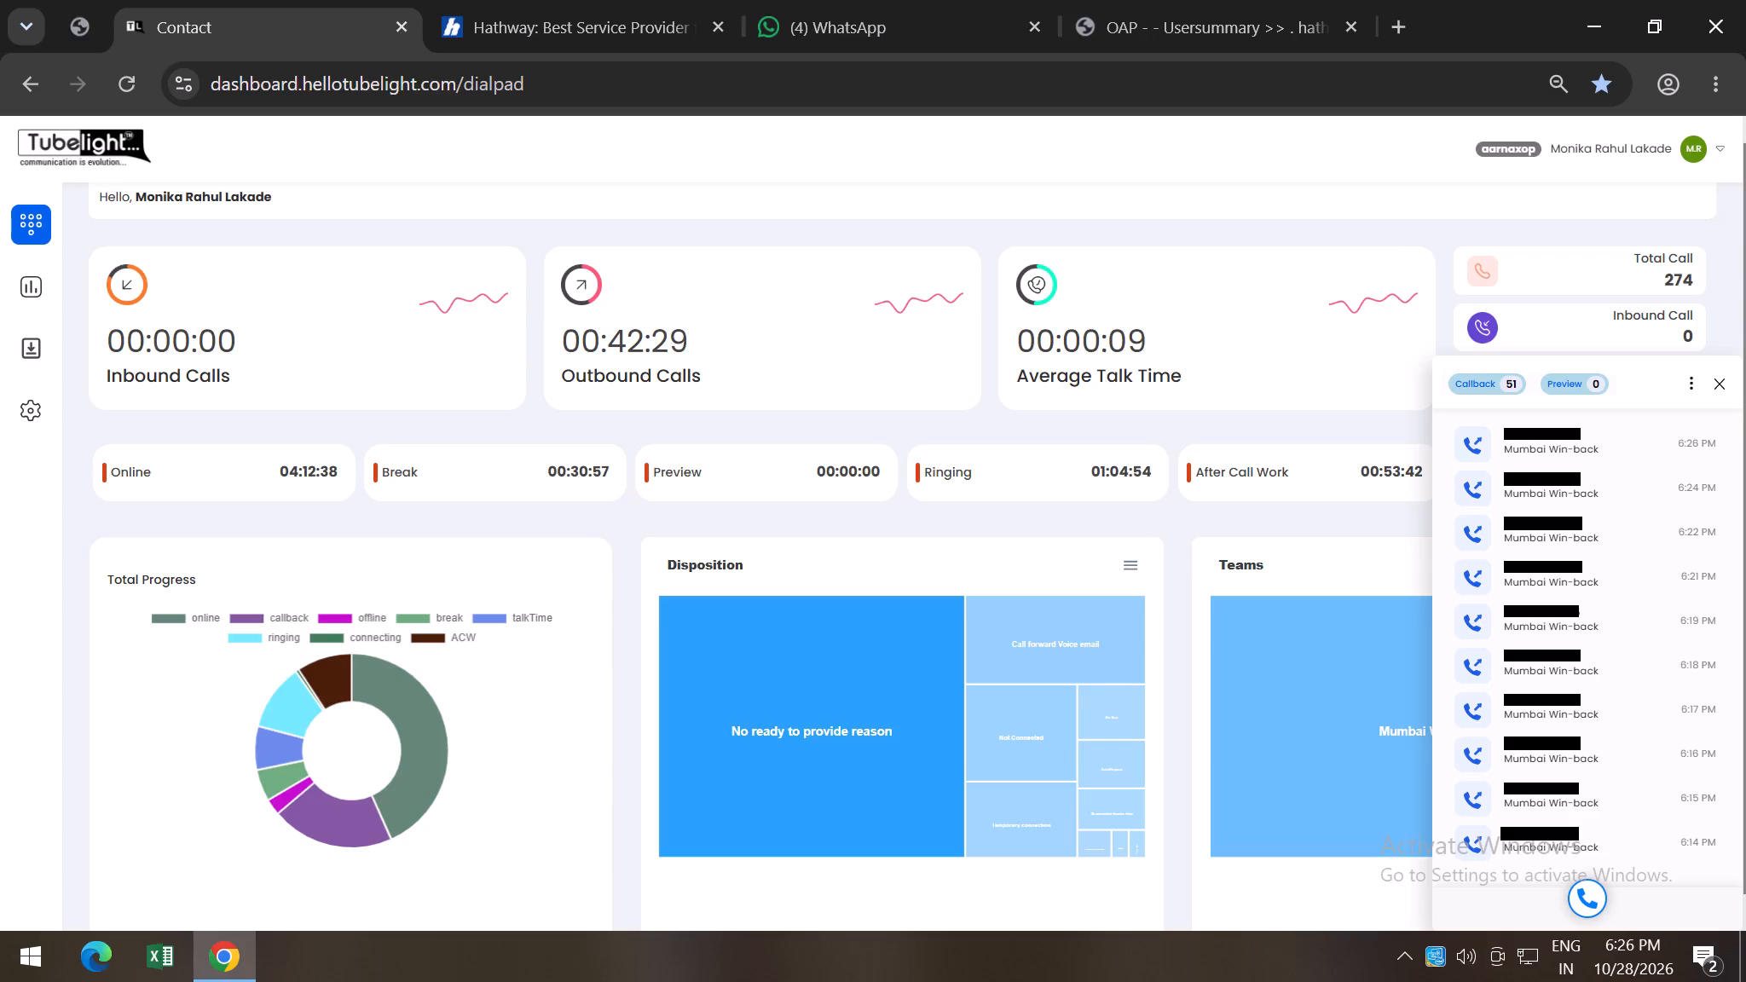
Switch to OAP and look over the open account's service, plan and Bill & Service Details.
{"action": "left_click", "coordinate": [1194, 0]}
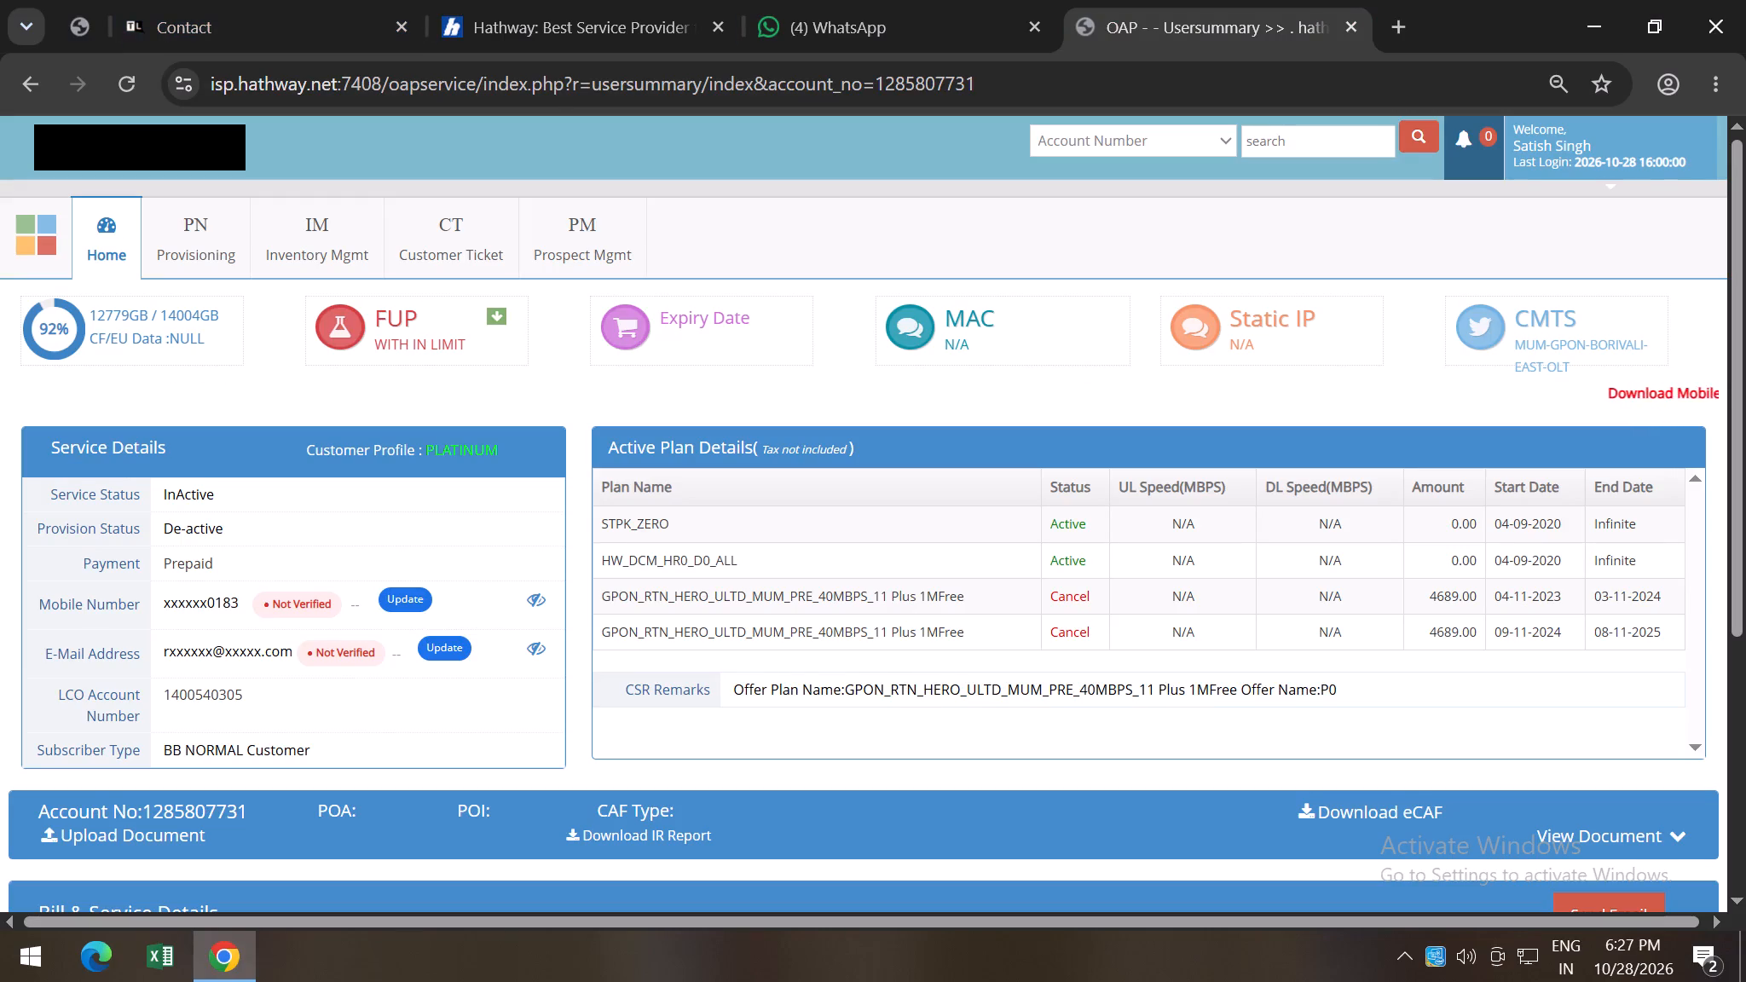
{"action": "scroll", "coordinate": [1241, 623], "scroll_direction": "down", "scroll_amount": 3}
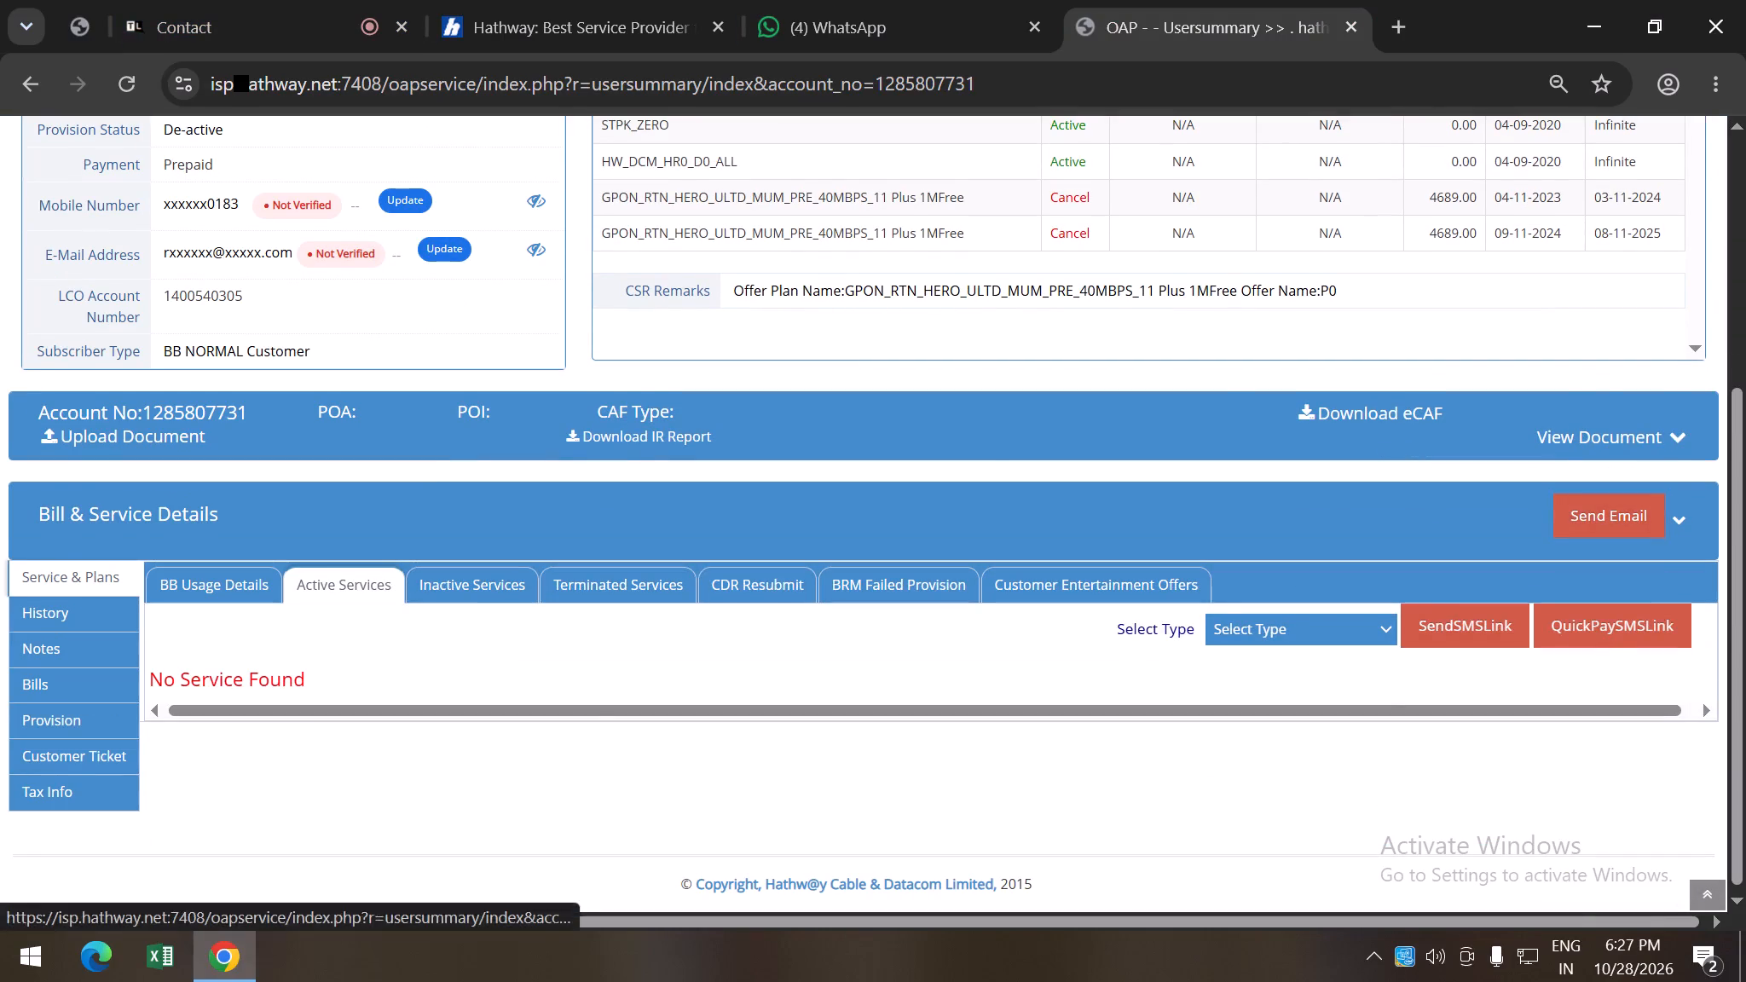
Return to the Tubelight dialpad and close the Mumbai Win-back call with tags Personal reasons, Not Required and No ready to provide reason.
{"action": "left_click", "coordinate": [313, 0]}
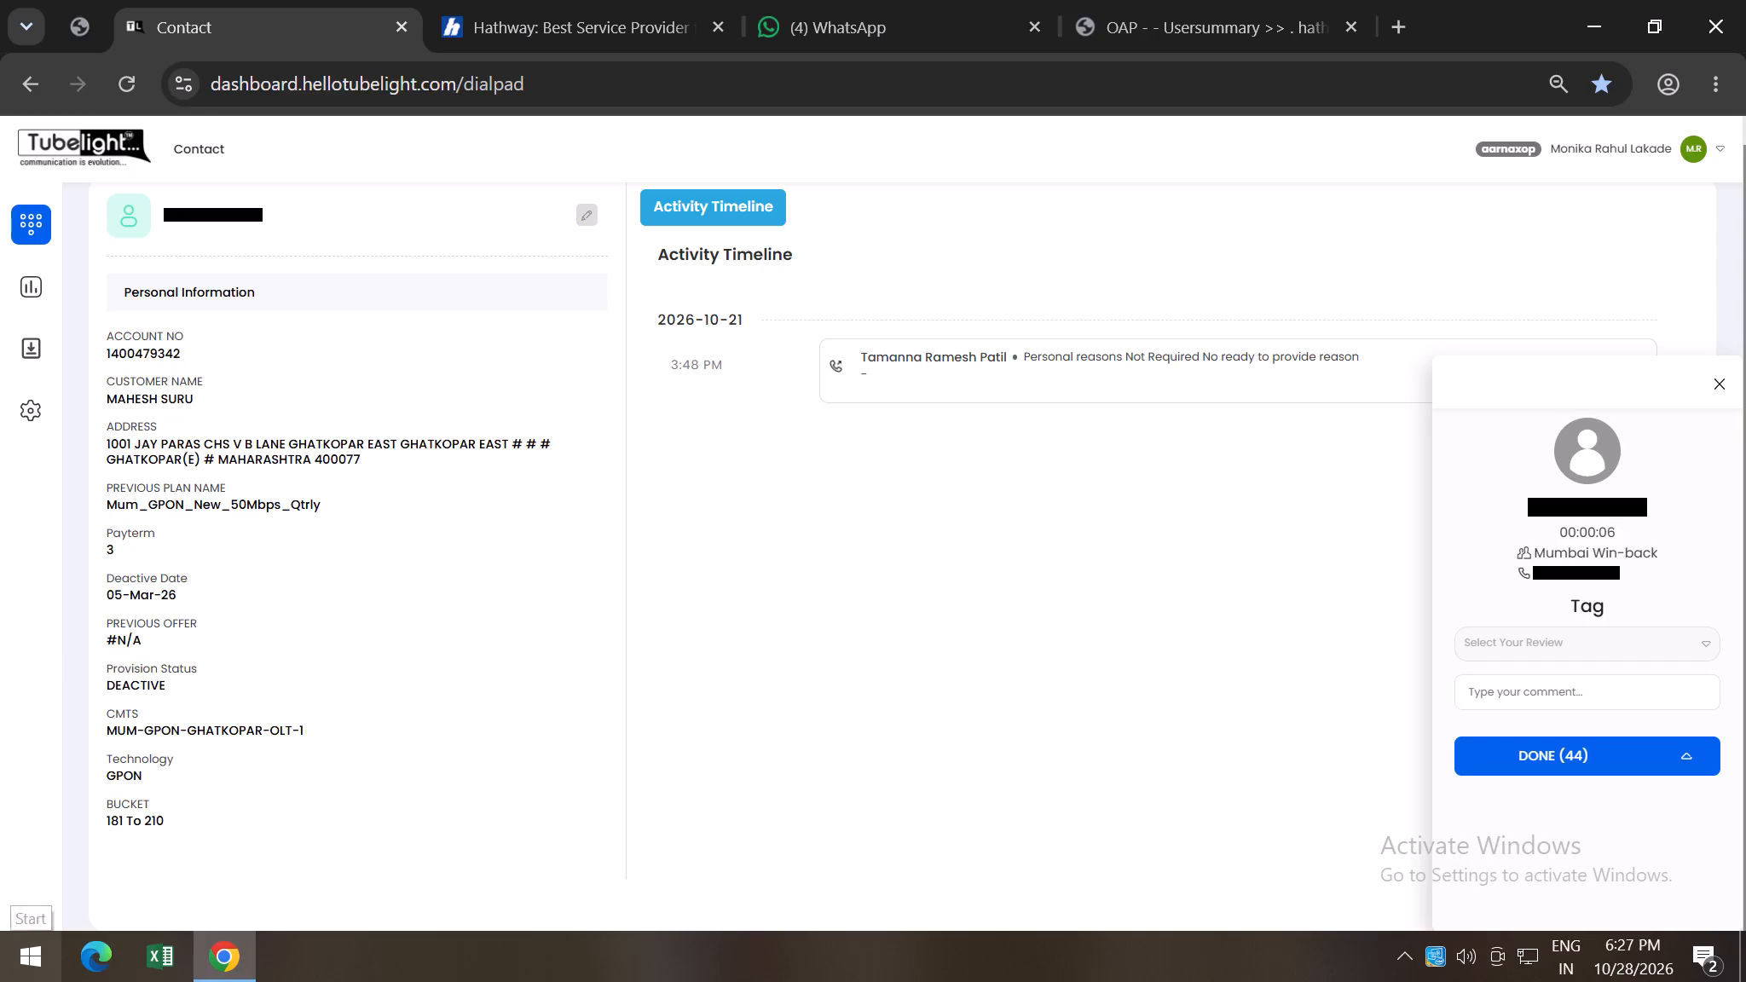
{"action": "left_click", "coordinate": [1526, 674]}
{"action": "left_click", "coordinate": [1527, 638]}
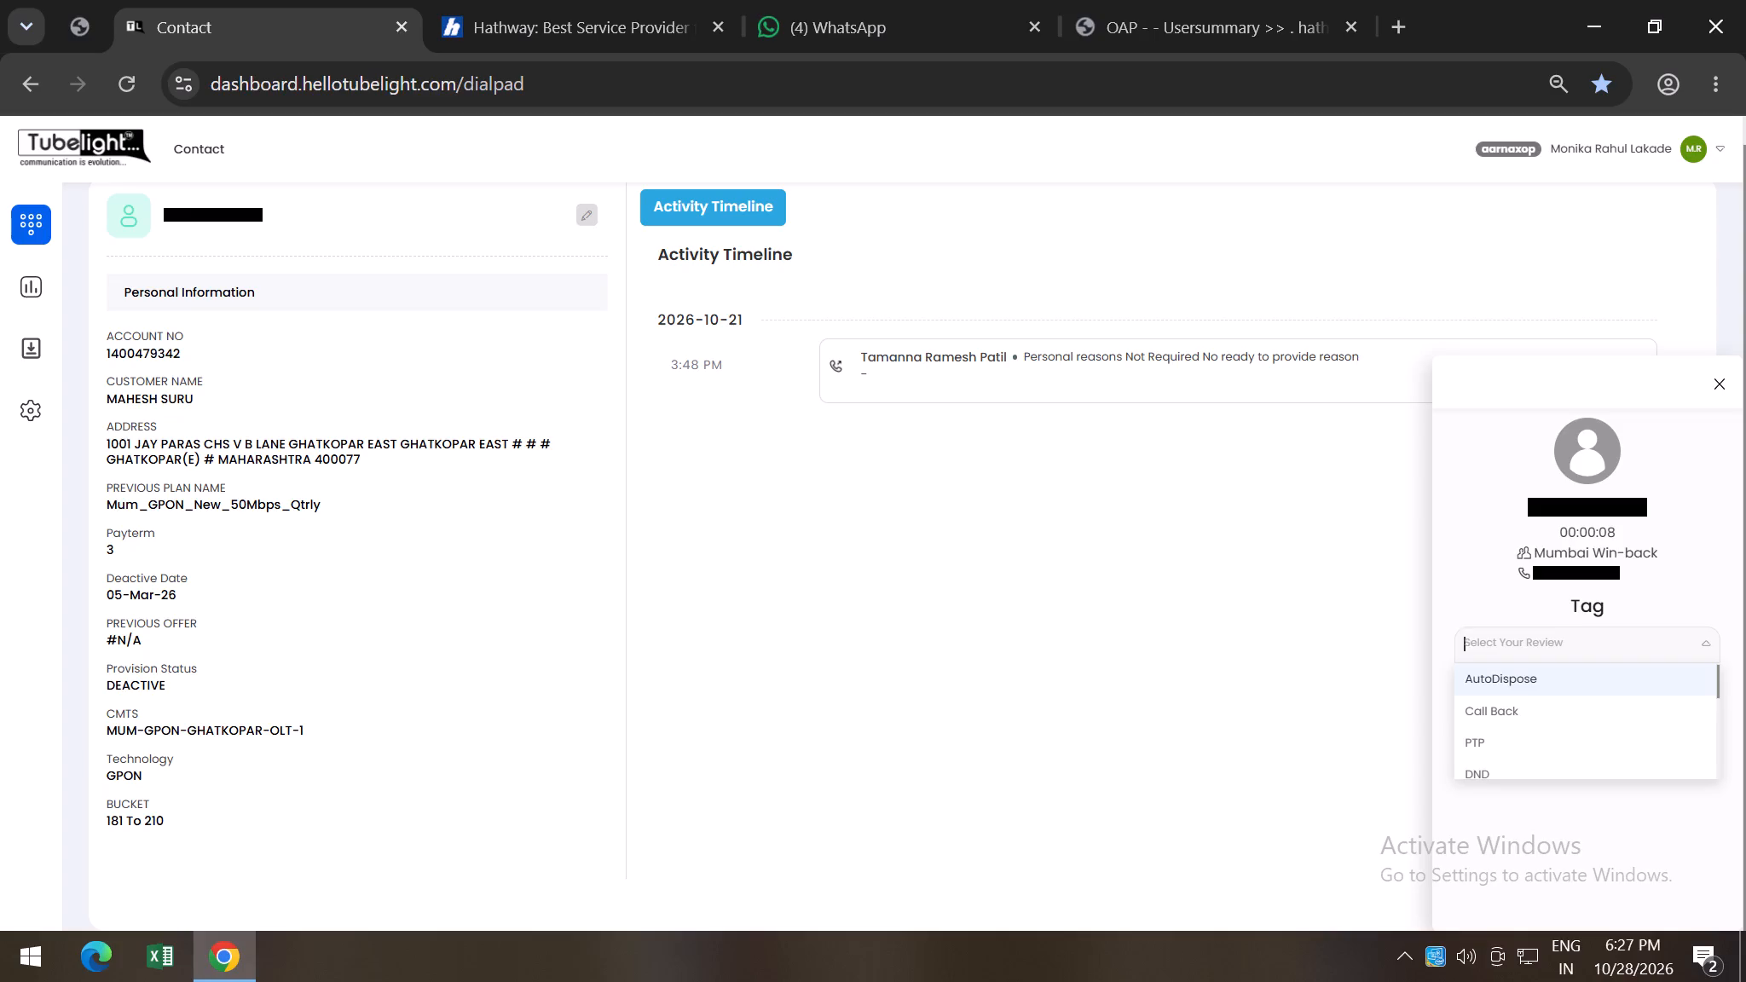
{"action": "scroll", "coordinate": [1525, 730], "scroll_direction": "down", "scroll_amount": 1}
{"action": "left_click", "coordinate": [1523, 737]}
{"action": "left_click", "coordinate": [1620, 656]}
{"action": "left_click", "coordinate": [1534, 738]}
{"action": "left_click_drag", "start_coordinate": [1619, 645], "coordinate": [1616, 661]}
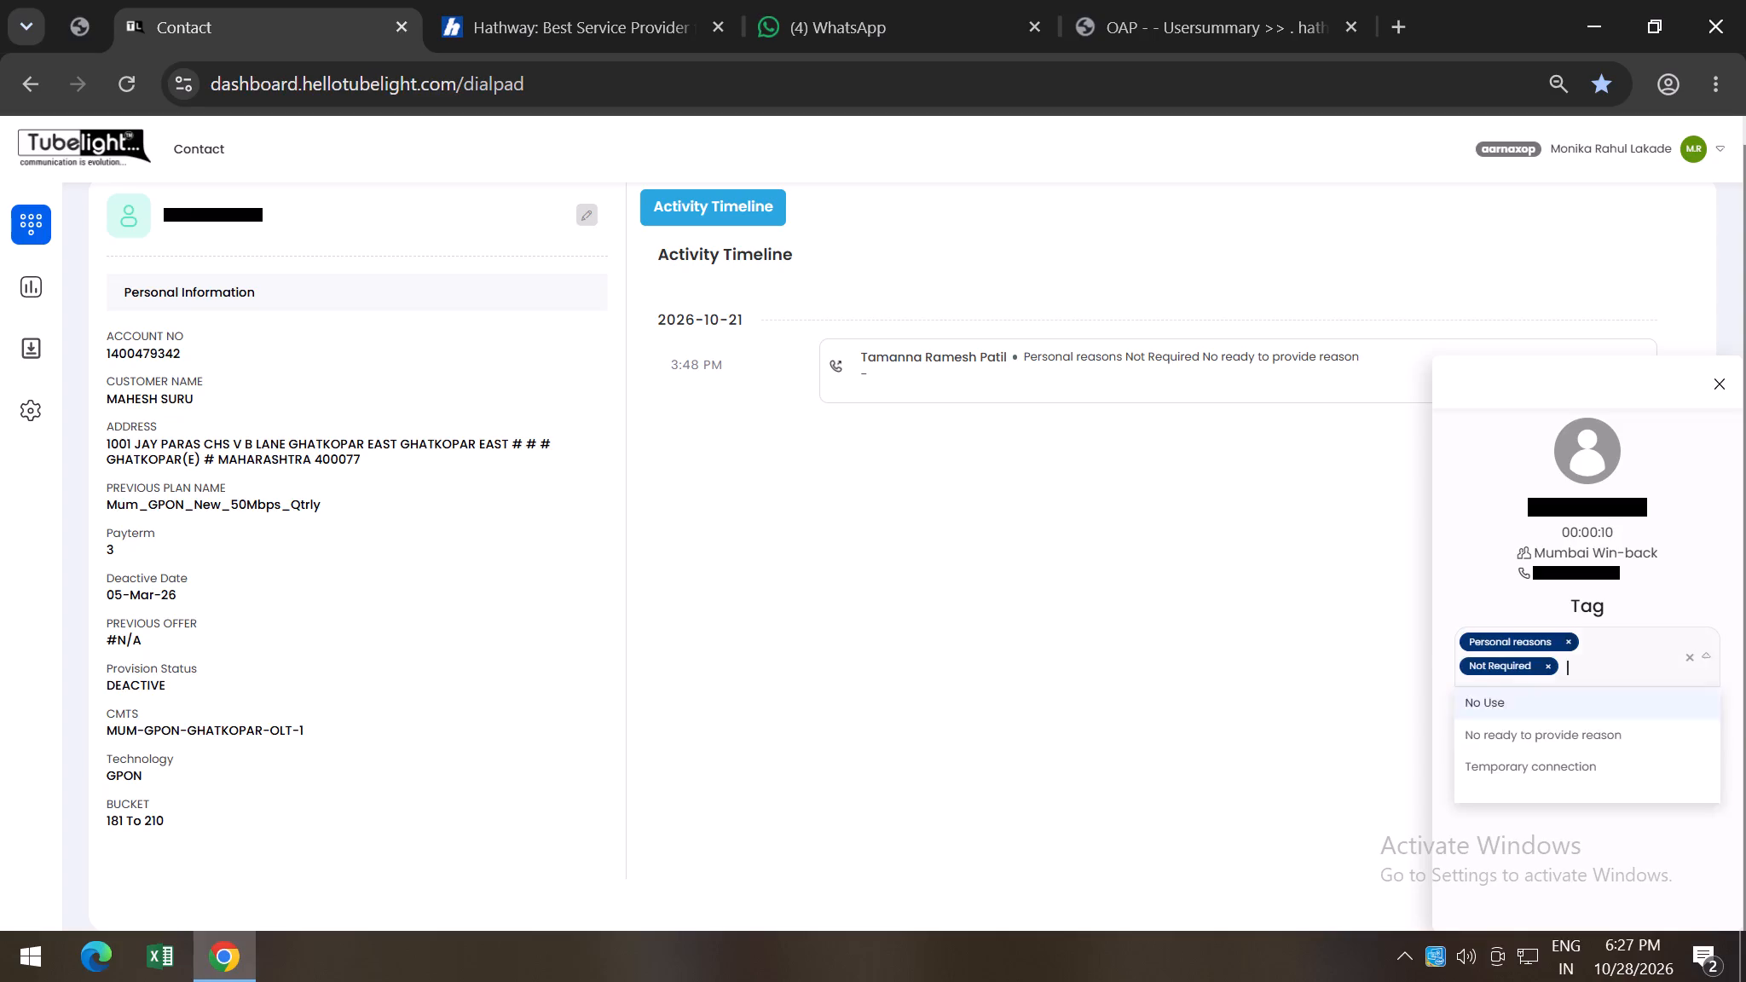
{"action": "left_click_drag", "start_coordinate": [1616, 661], "coordinate": [1604, 707]}
{"action": "left_click_drag", "start_coordinate": [1586, 737], "coordinate": [1582, 749]}
{"action": "left_click", "coordinate": [1550, 807]}
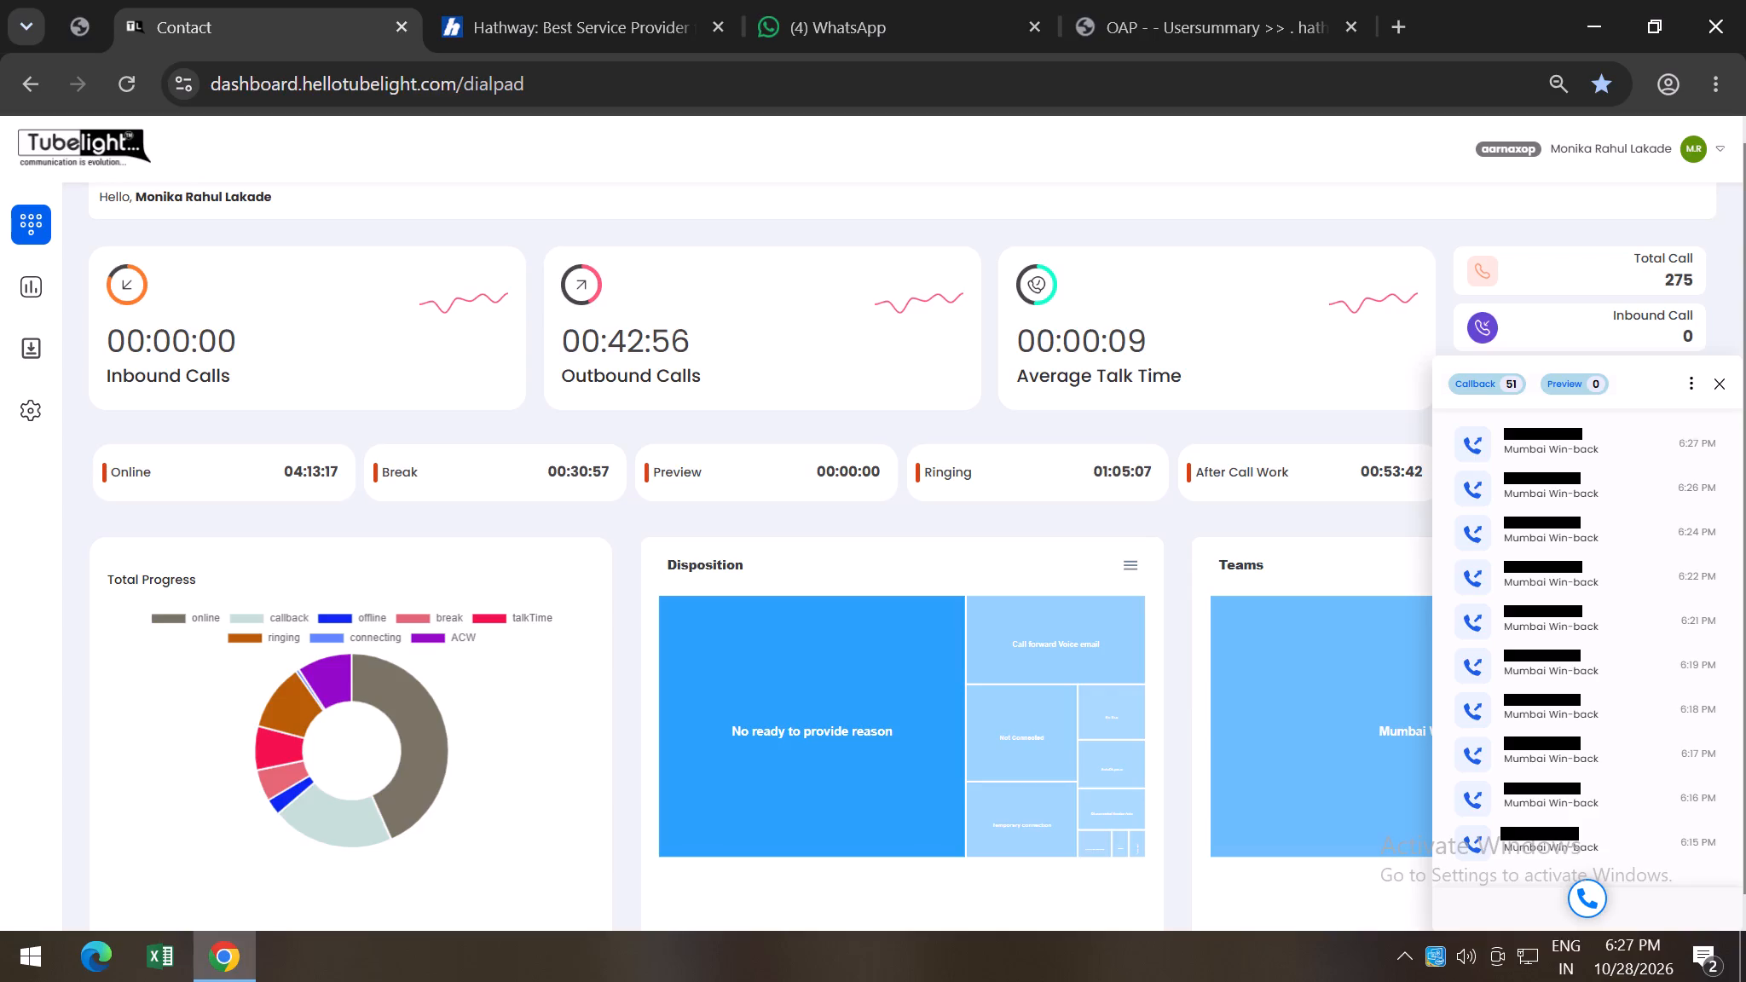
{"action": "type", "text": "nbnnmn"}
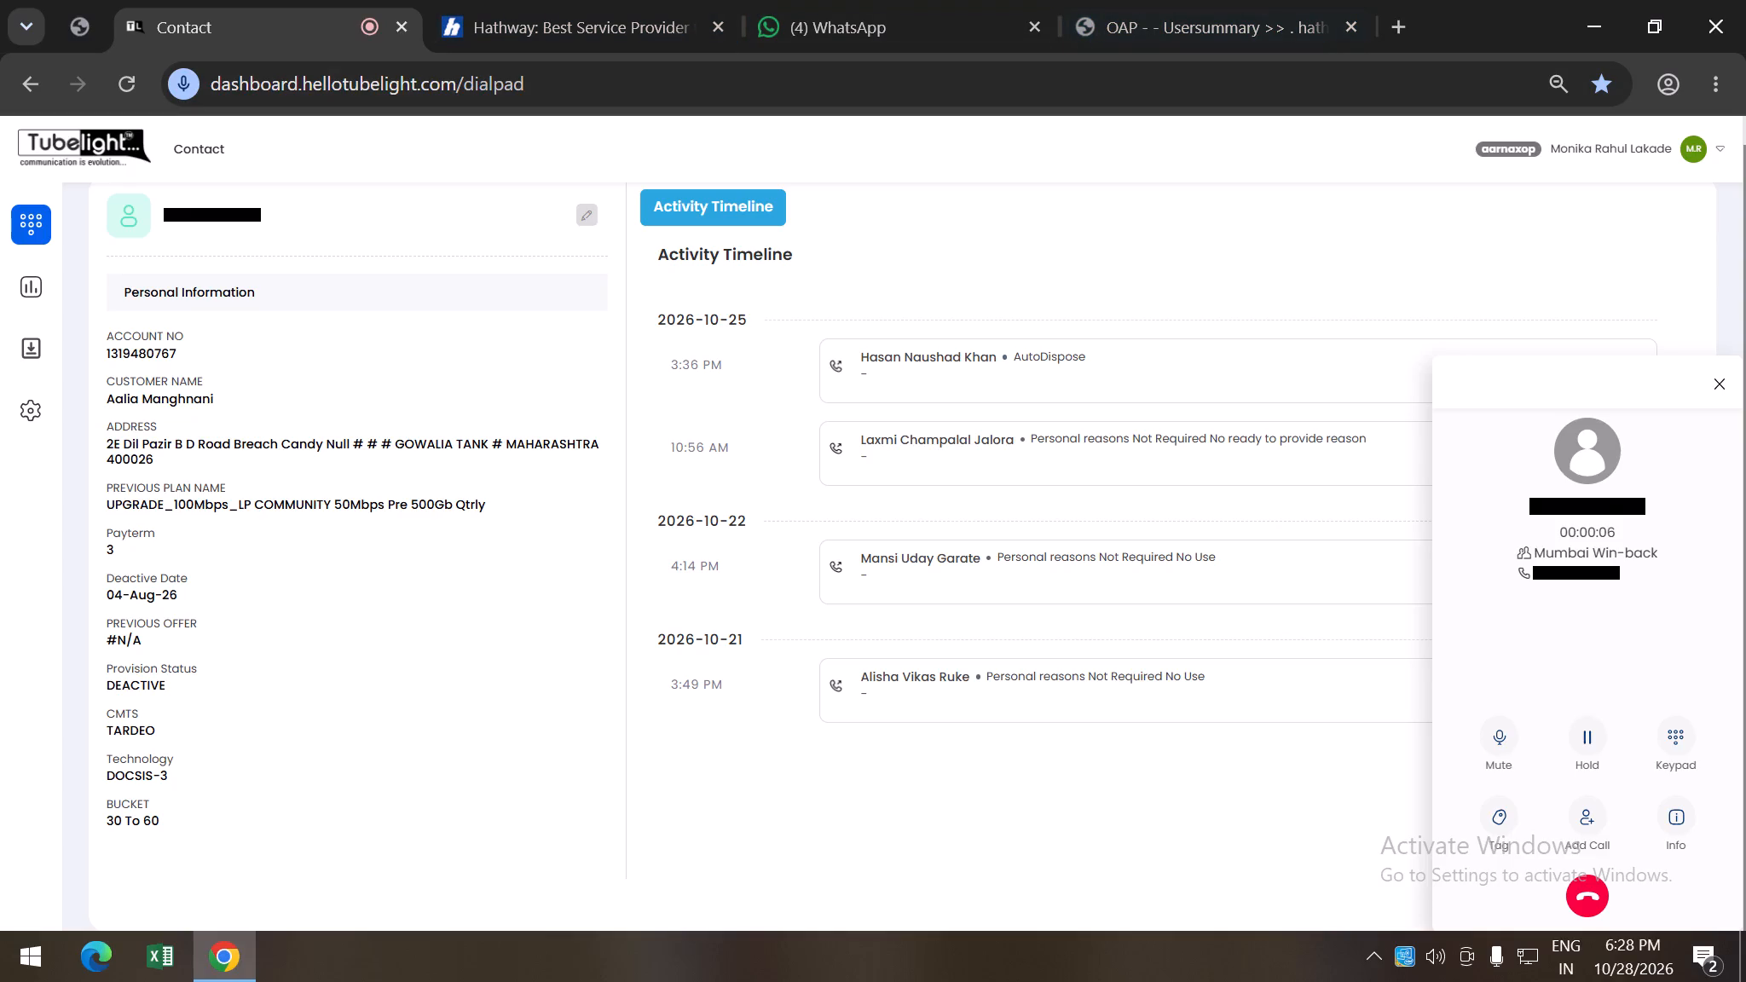
End the active Mumbai Win-back call and submit it with tags Not Connect, Not Contactable and Call forward Voice email.
{"action": "left_click", "coordinate": [1600, 898]}
{"action": "left_click", "coordinate": [1540, 656]}
{"action": "scroll", "coordinate": [1529, 717], "scroll_direction": "down", "scroll_amount": 2}
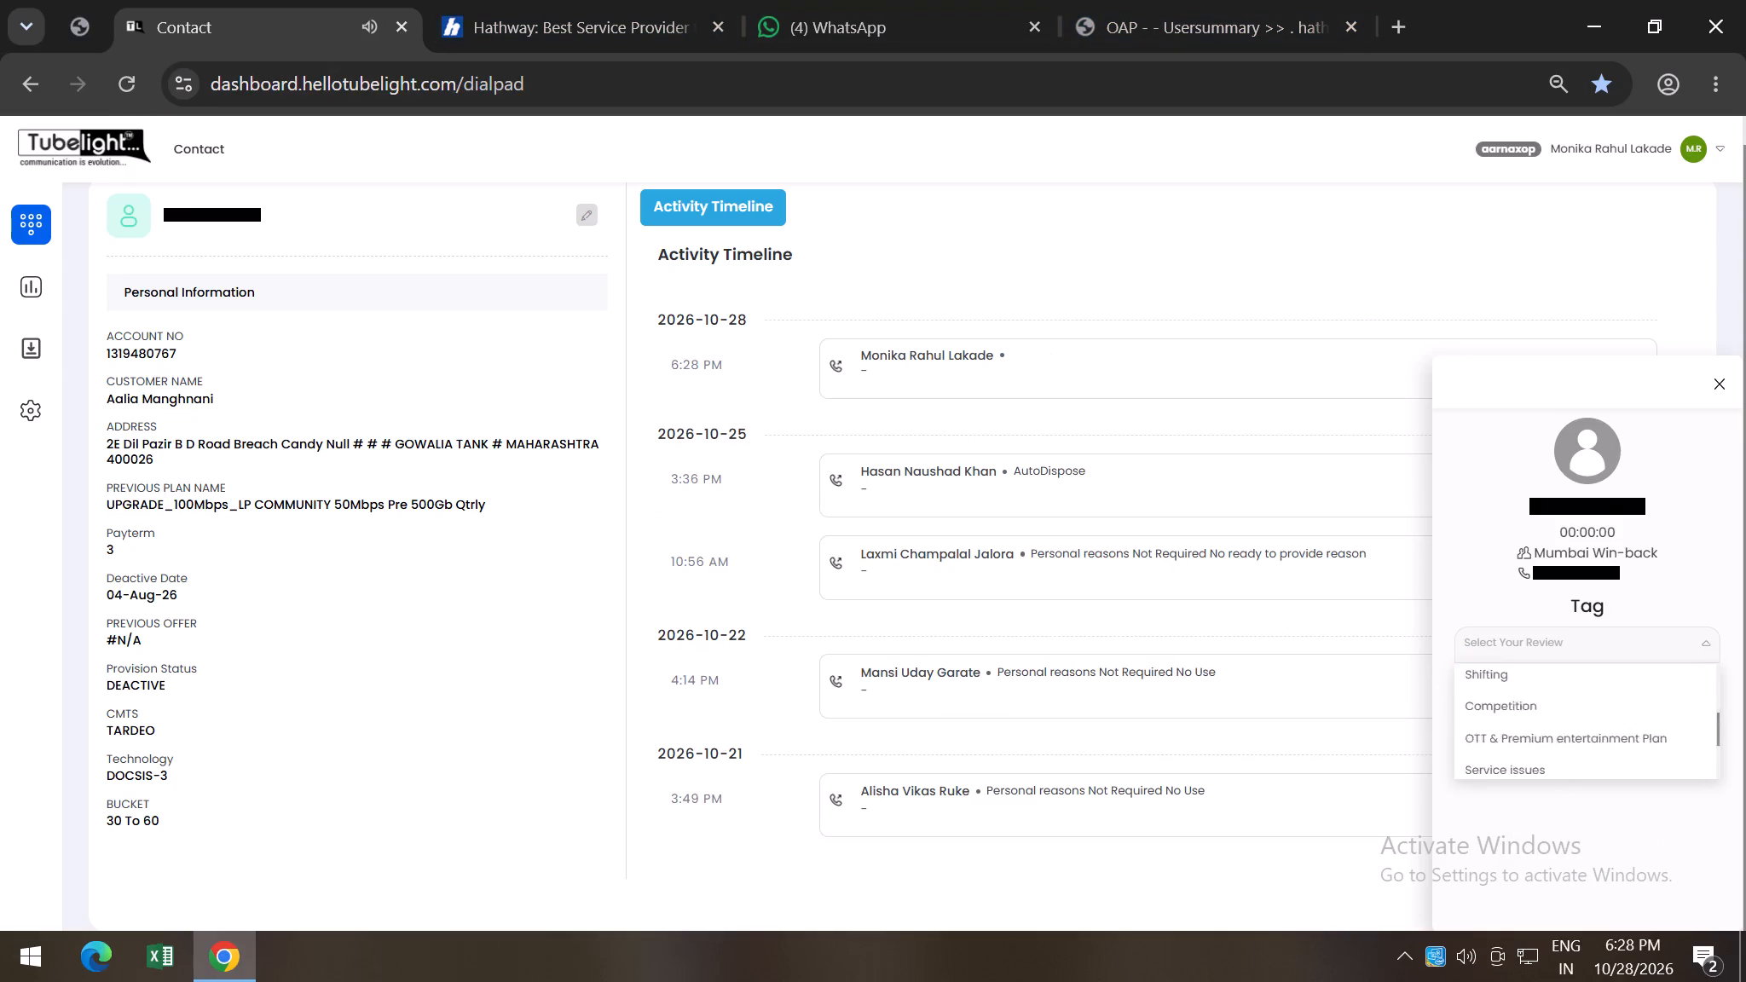
{"action": "left_click", "coordinate": [1523, 749]}
{"action": "left_click", "coordinate": [1571, 670]}
{"action": "left_click_drag", "start_coordinate": [1571, 652], "coordinate": [1565, 667]}
{"action": "left_click", "coordinate": [1546, 719]}
{"action": "left_click_drag", "start_coordinate": [1604, 657], "coordinate": [1597, 671]}
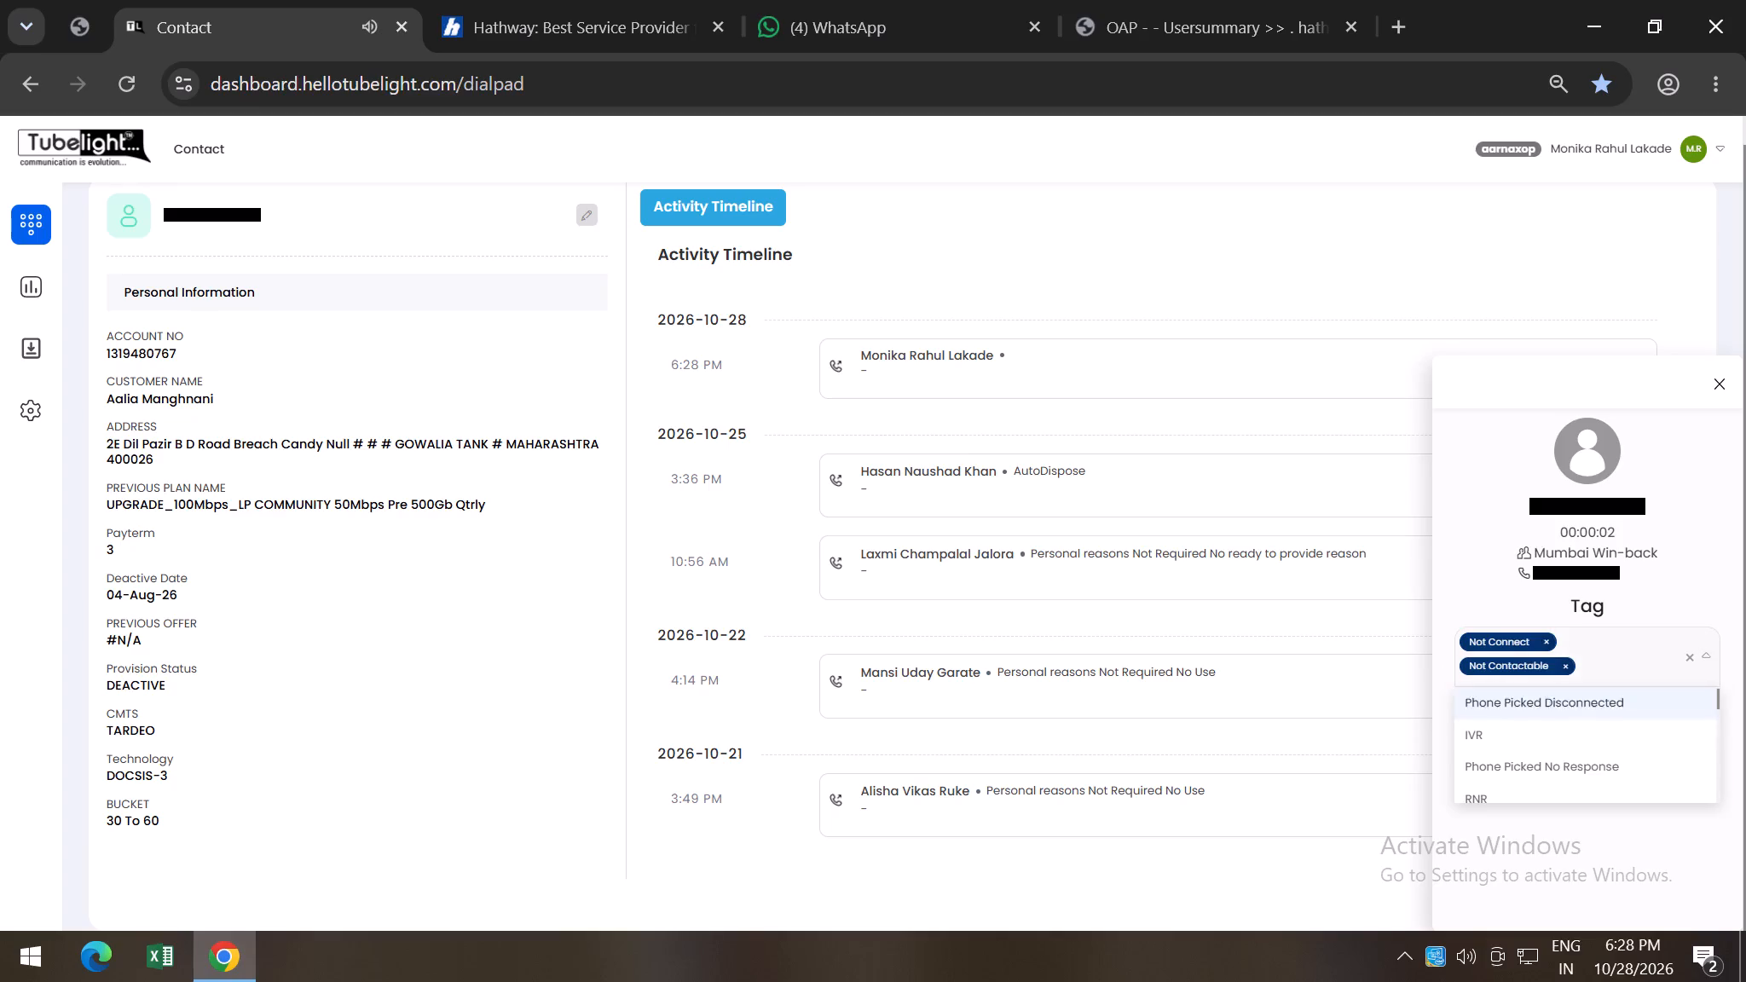
{"action": "left_click_drag", "start_coordinate": [1597, 671], "coordinate": [1589, 686]}
{"action": "scroll", "coordinate": [1542, 746], "scroll_direction": "down", "scroll_amount": 2}
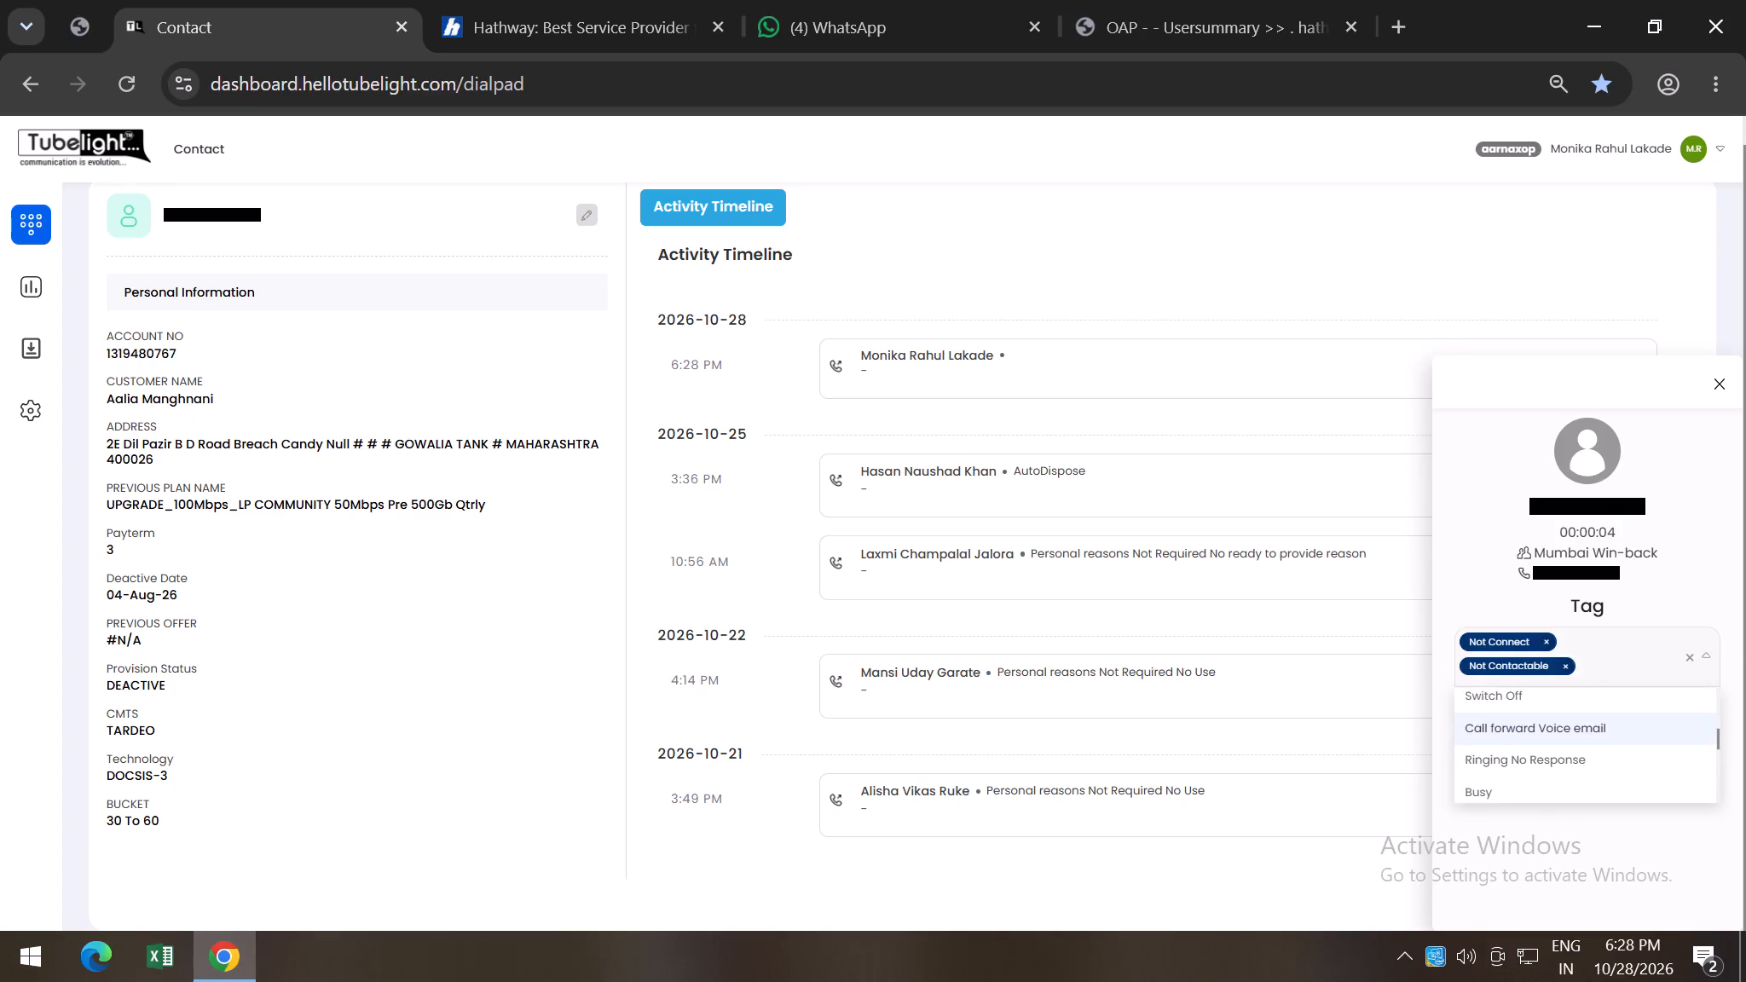
{"action": "left_click", "coordinate": [1562, 725]}
{"action": "left_click", "coordinate": [1636, 666]}
{"action": "left_click", "coordinate": [1529, 797]}
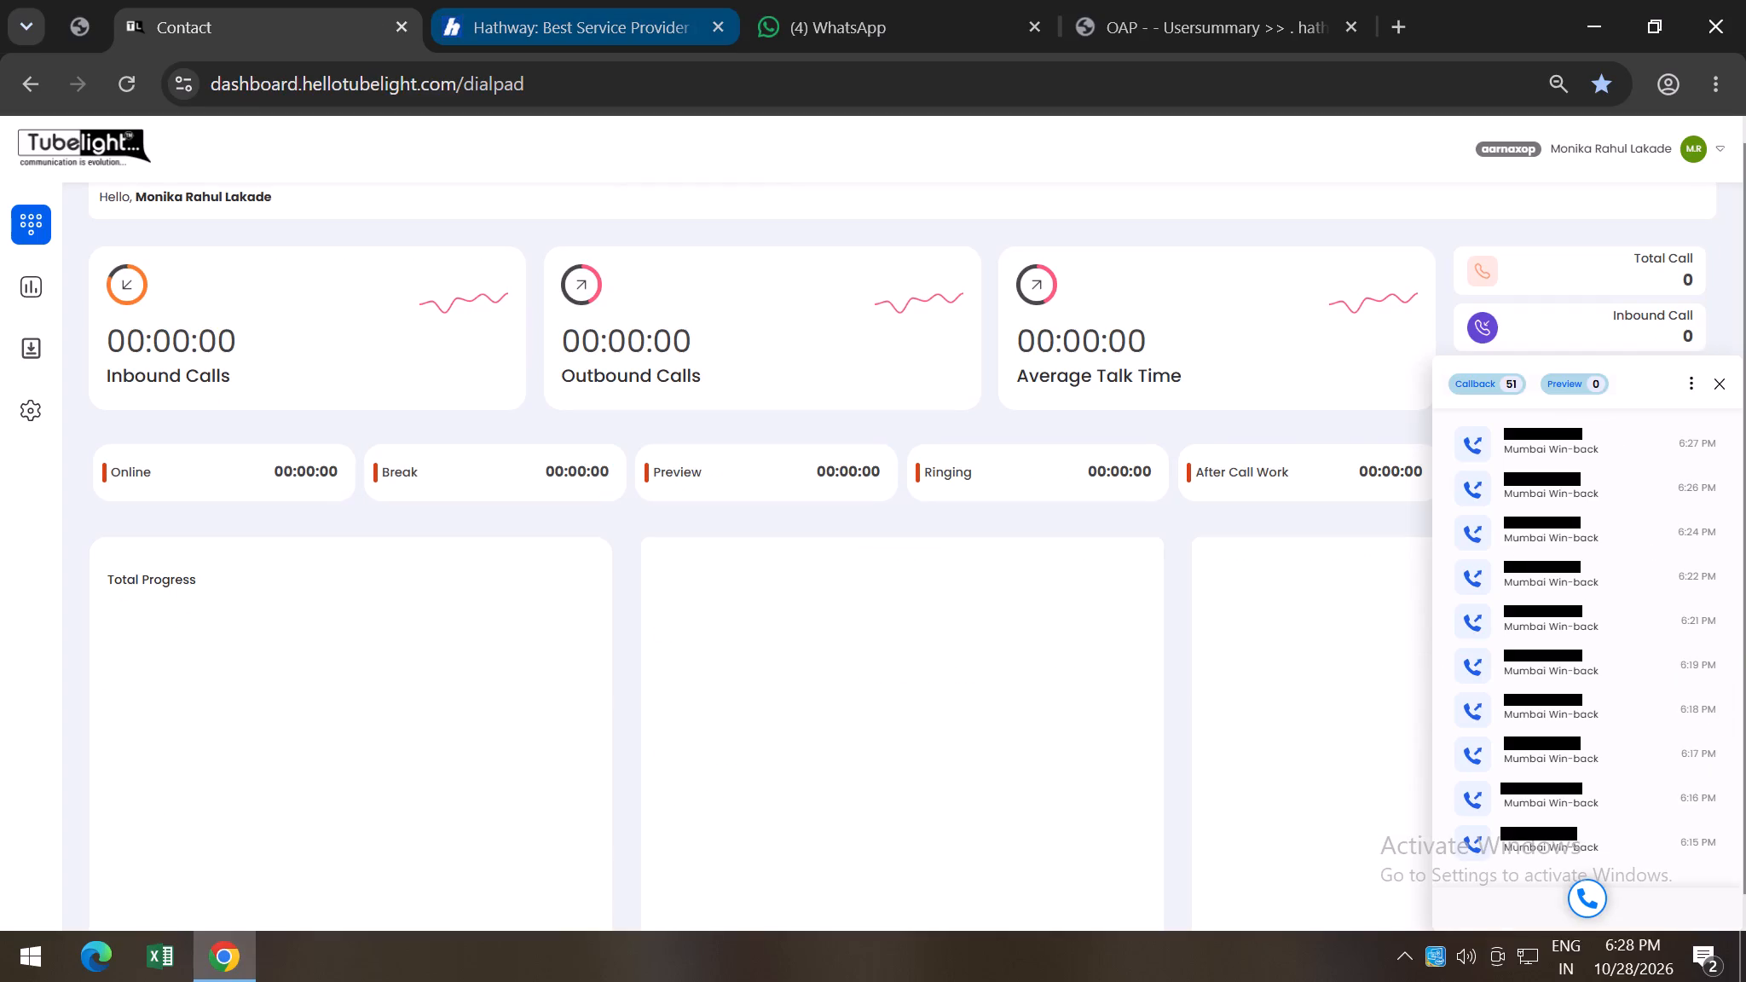
Switch to OAP to view the open account's user summary.
{"action": "left_click", "coordinate": [1255, 1]}
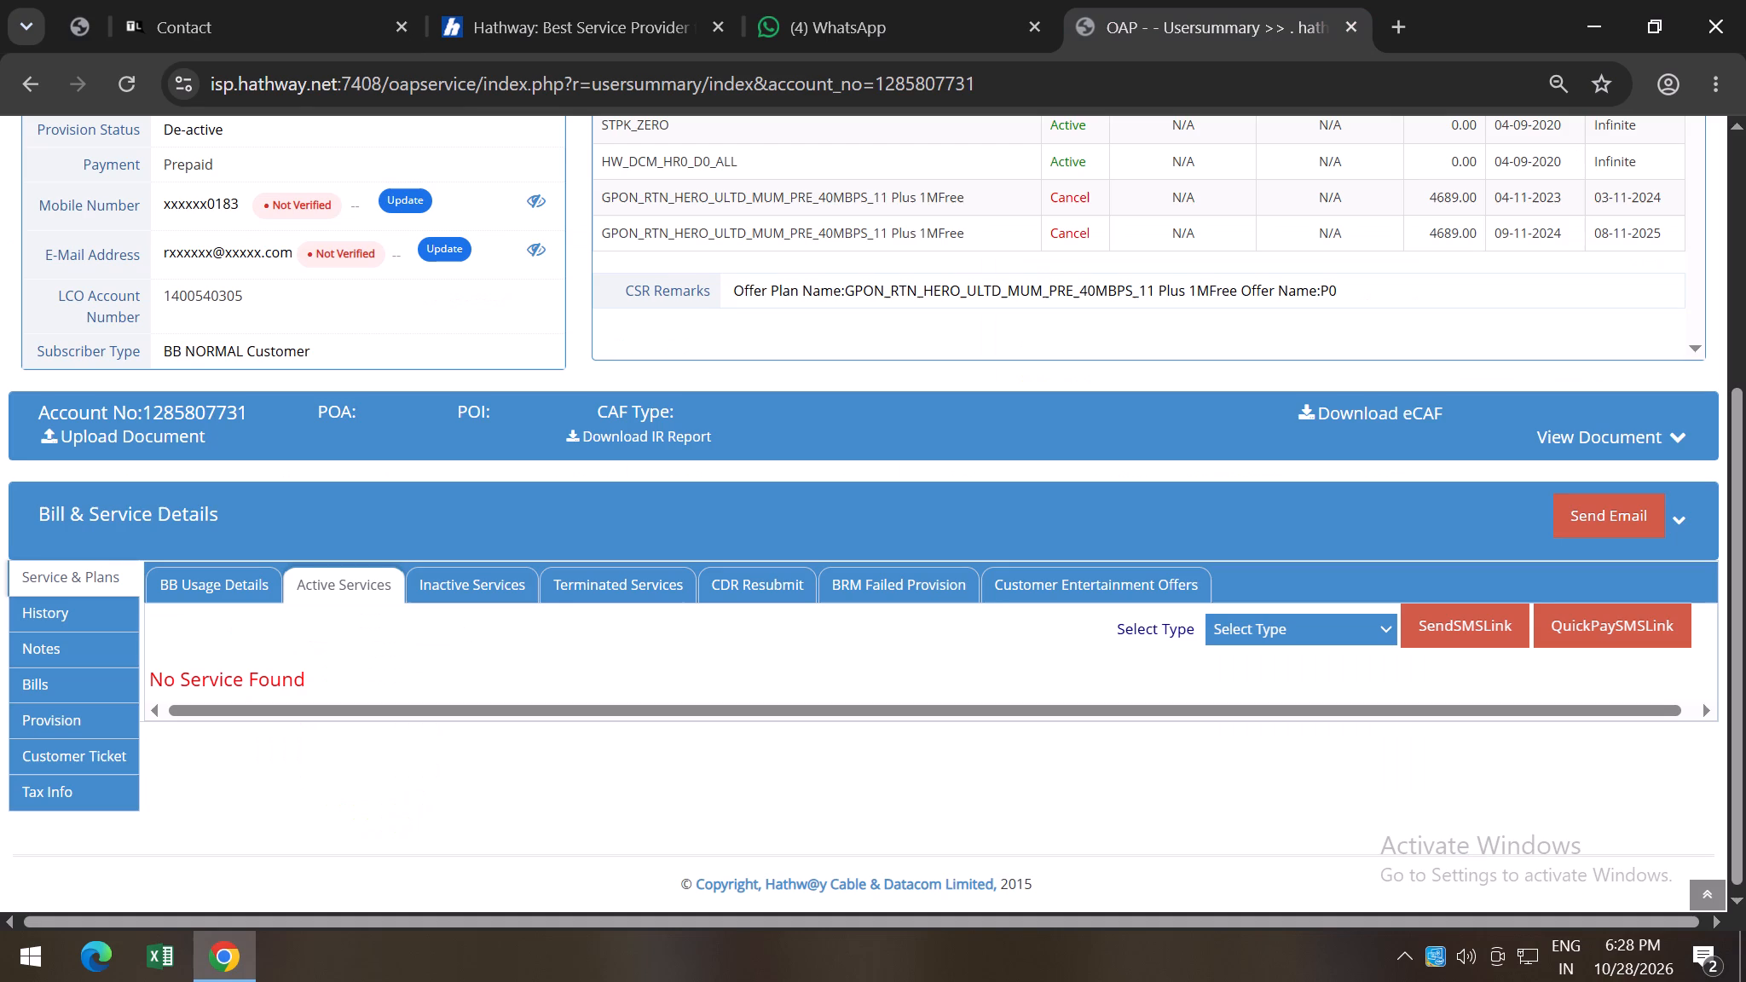
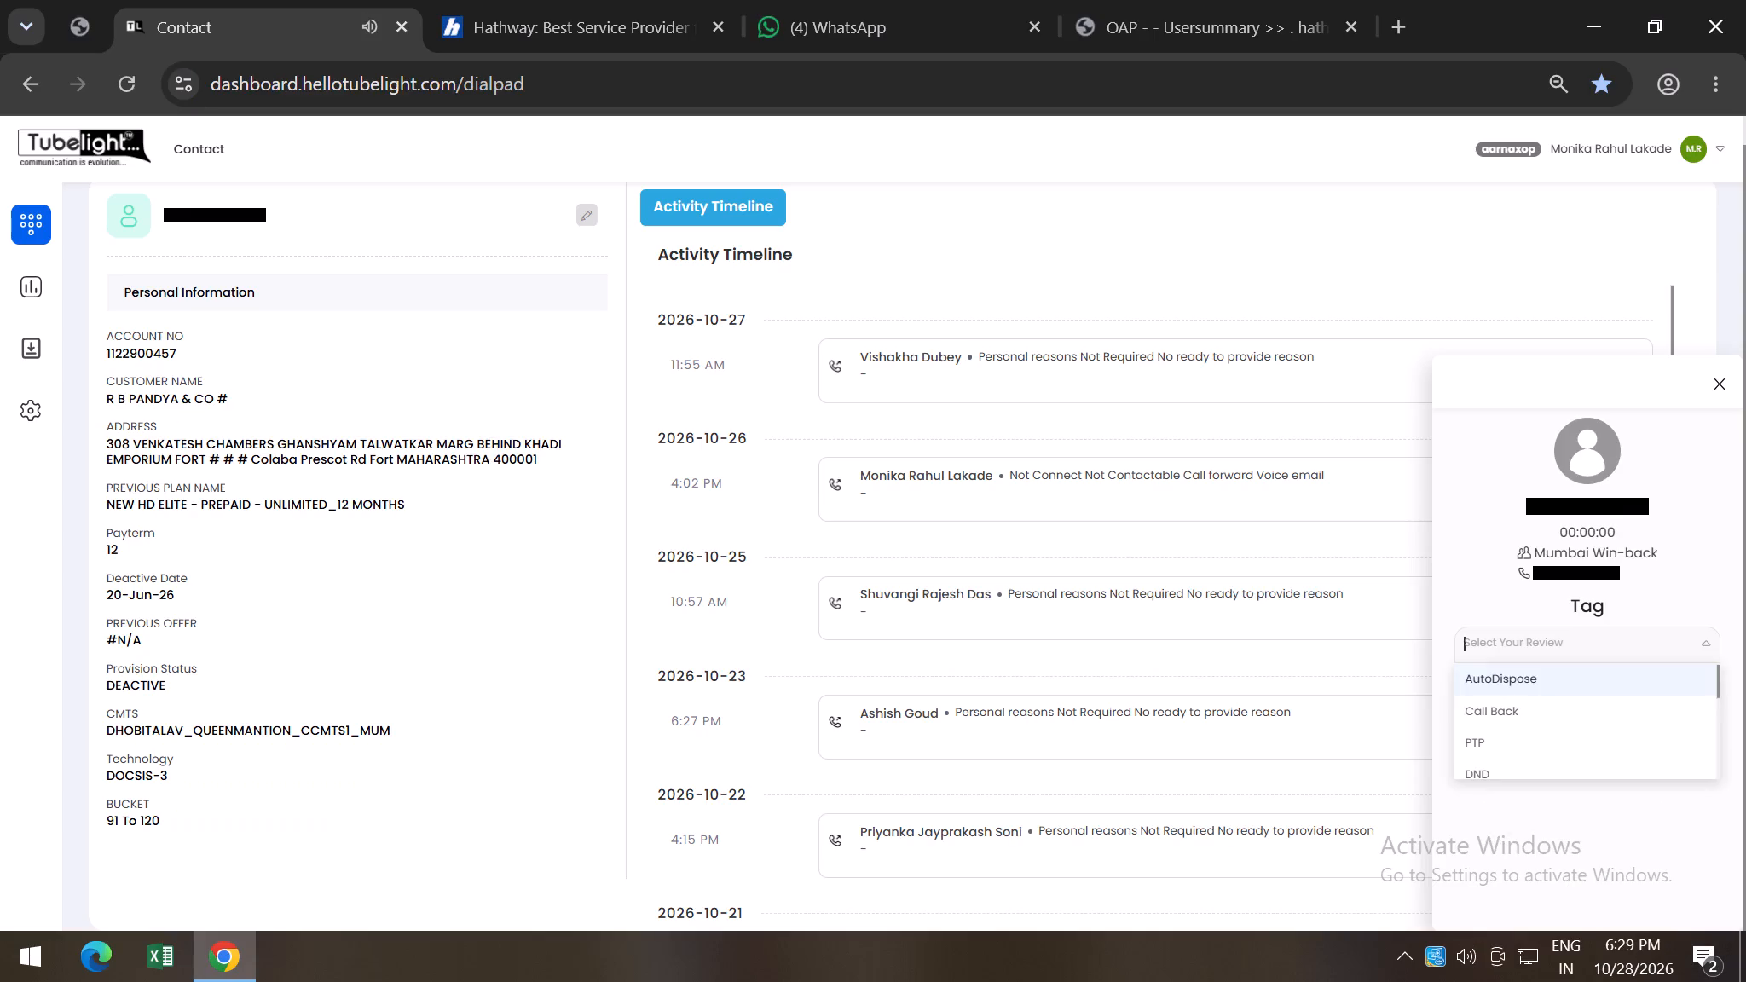
Tag the ended Mumbai Win-back call with Personal reasons and Not Required.
{"action": "scroll", "coordinate": [1626, 737], "scroll_direction": "down", "scroll_amount": 2}
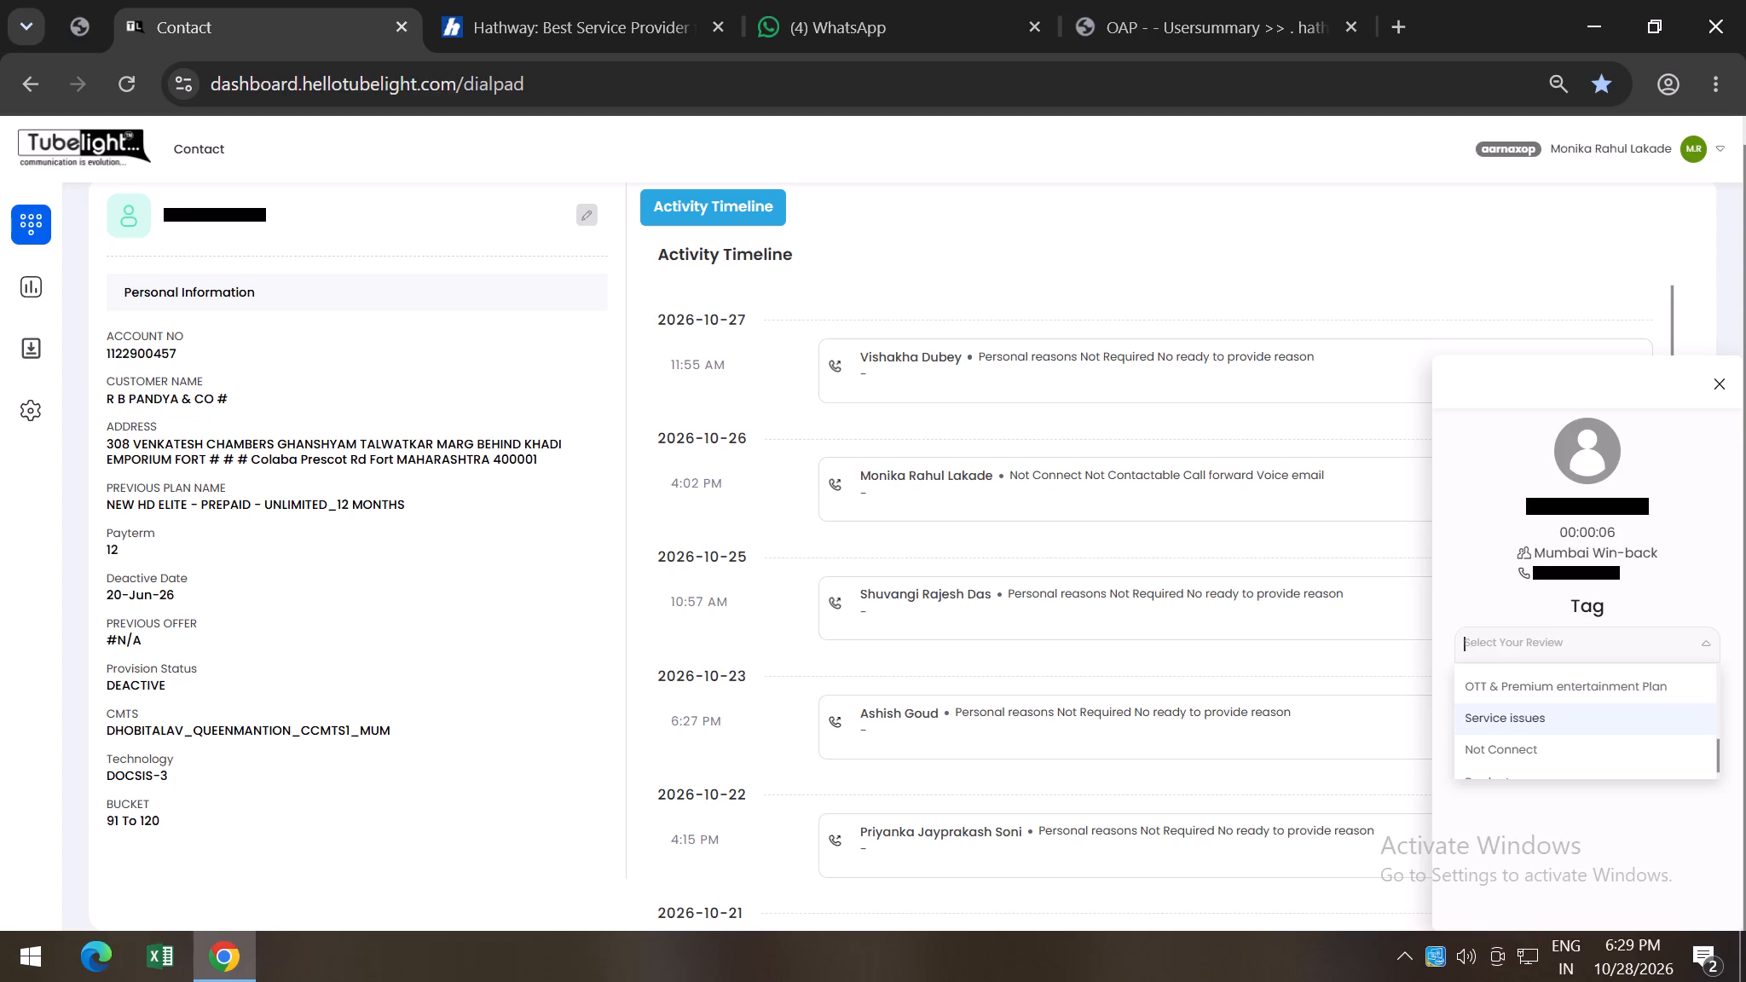
{"action": "scroll", "coordinate": [1533, 714], "scroll_direction": "down", "scroll_amount": 1}
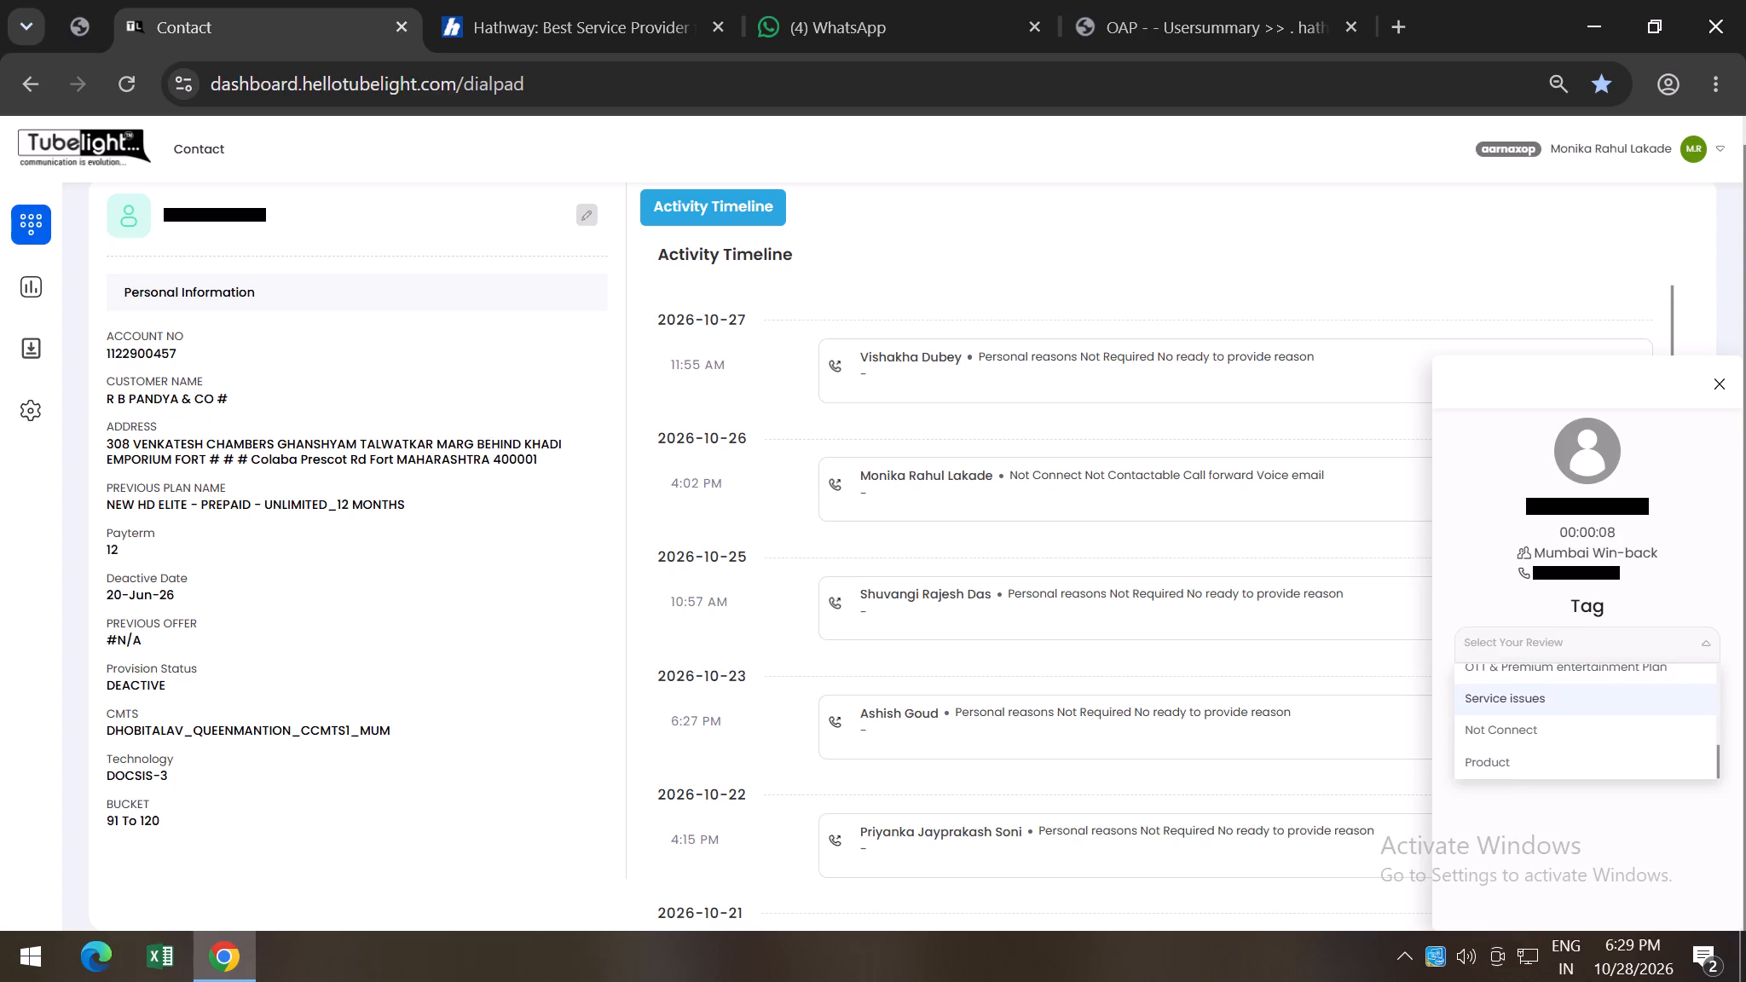
{"action": "scroll", "coordinate": [1532, 719], "scroll_direction": "up", "scroll_amount": 1}
{"action": "left_click", "coordinate": [1530, 696]}
{"action": "left_click", "coordinate": [1596, 644]}
{"action": "left_click", "coordinate": [1545, 737]}
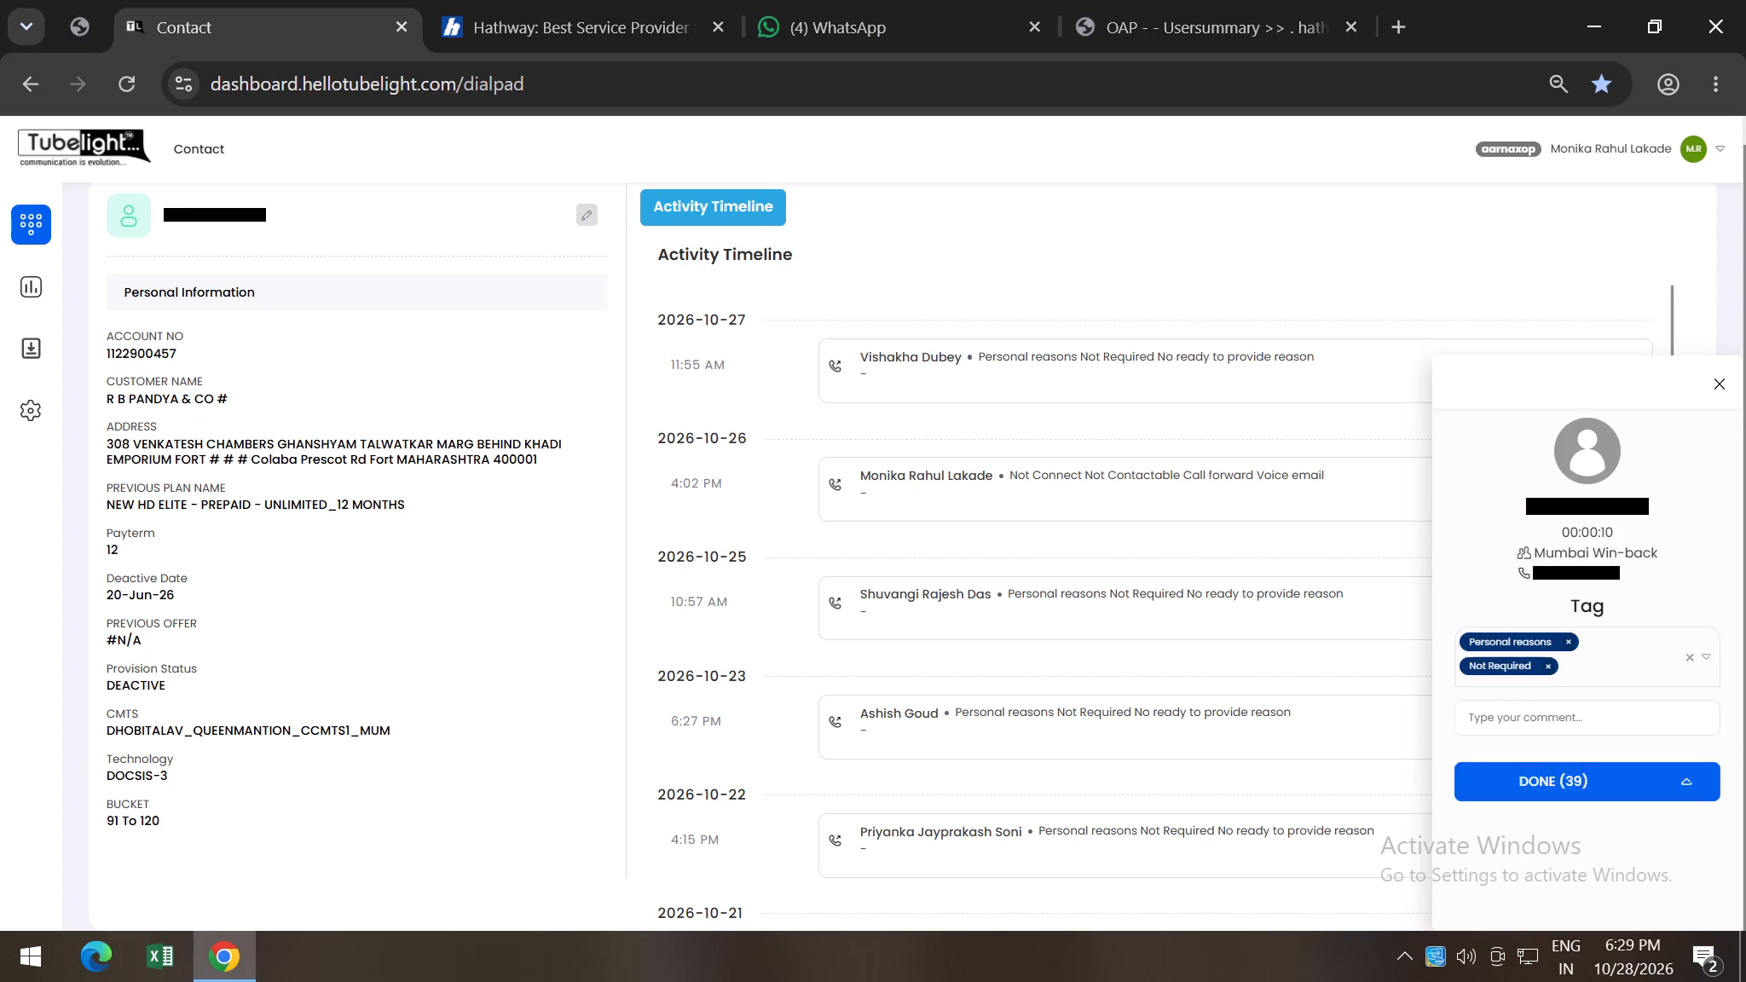
Add the third-level tag No ready to provide reason to the ended Mumbai Win-back call and submit its outcome.
{"action": "left_click_drag", "start_coordinate": [1584, 676], "coordinate": [1582, 690]}
{"action": "left_click", "coordinate": [1564, 740]}
{"action": "left_click", "coordinate": [1564, 800]}
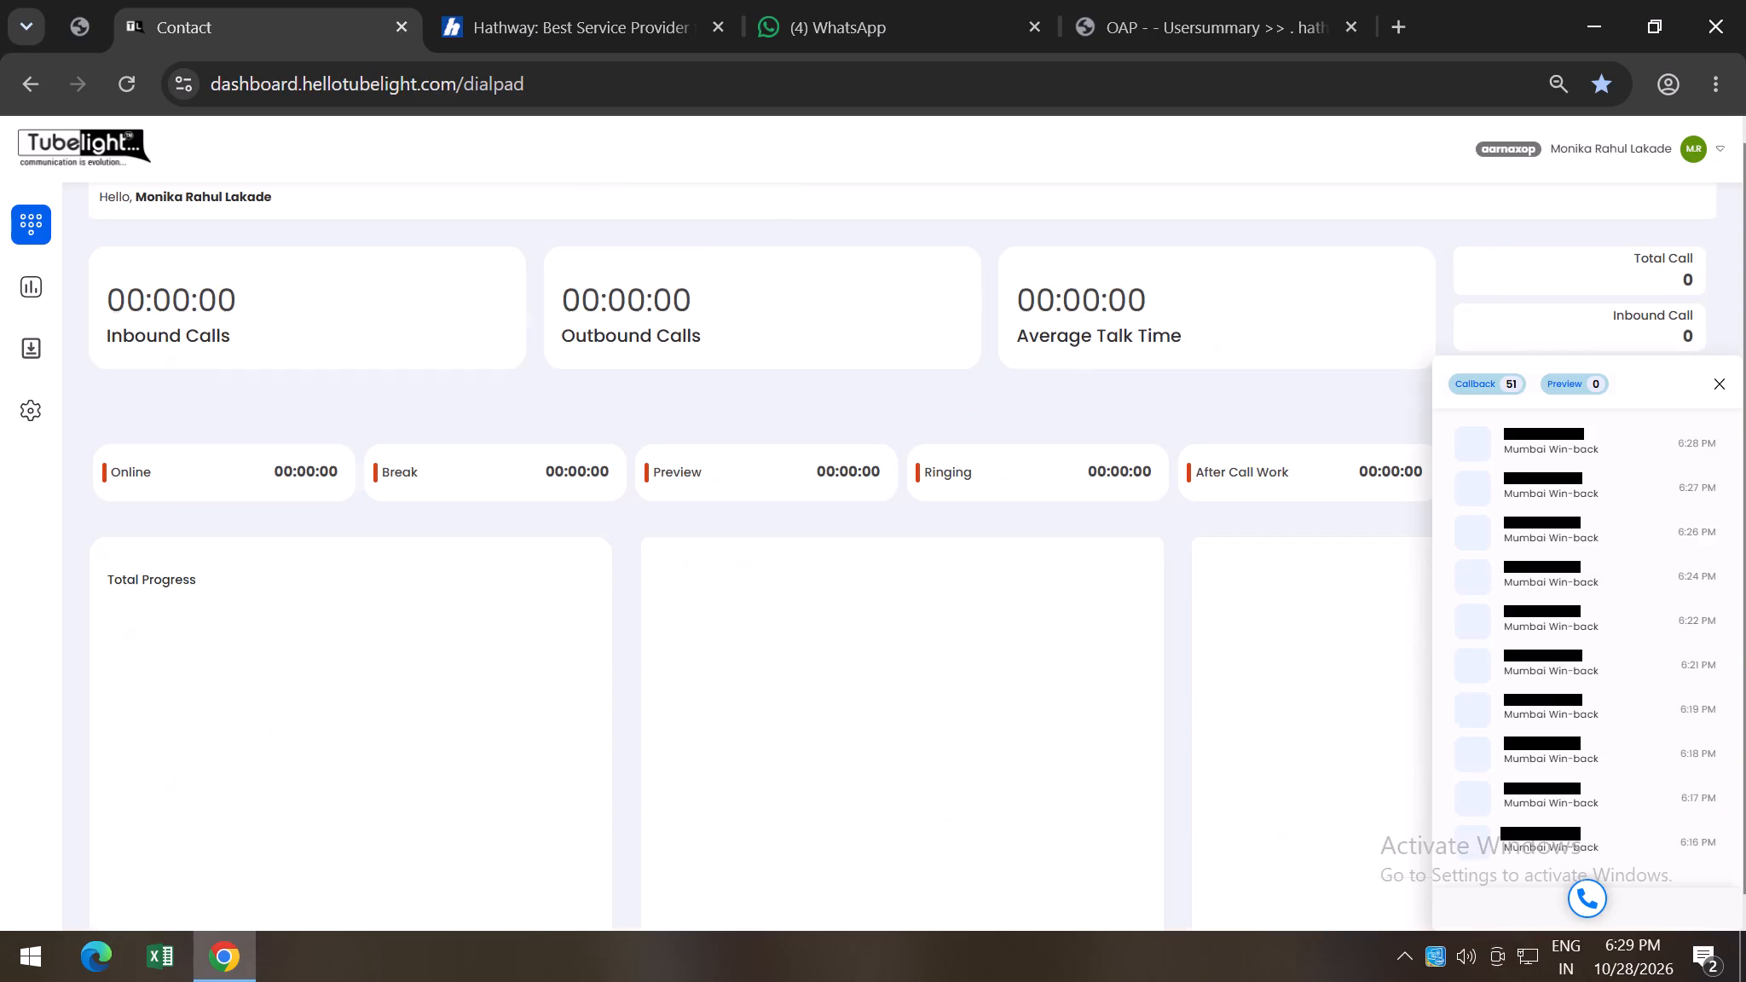
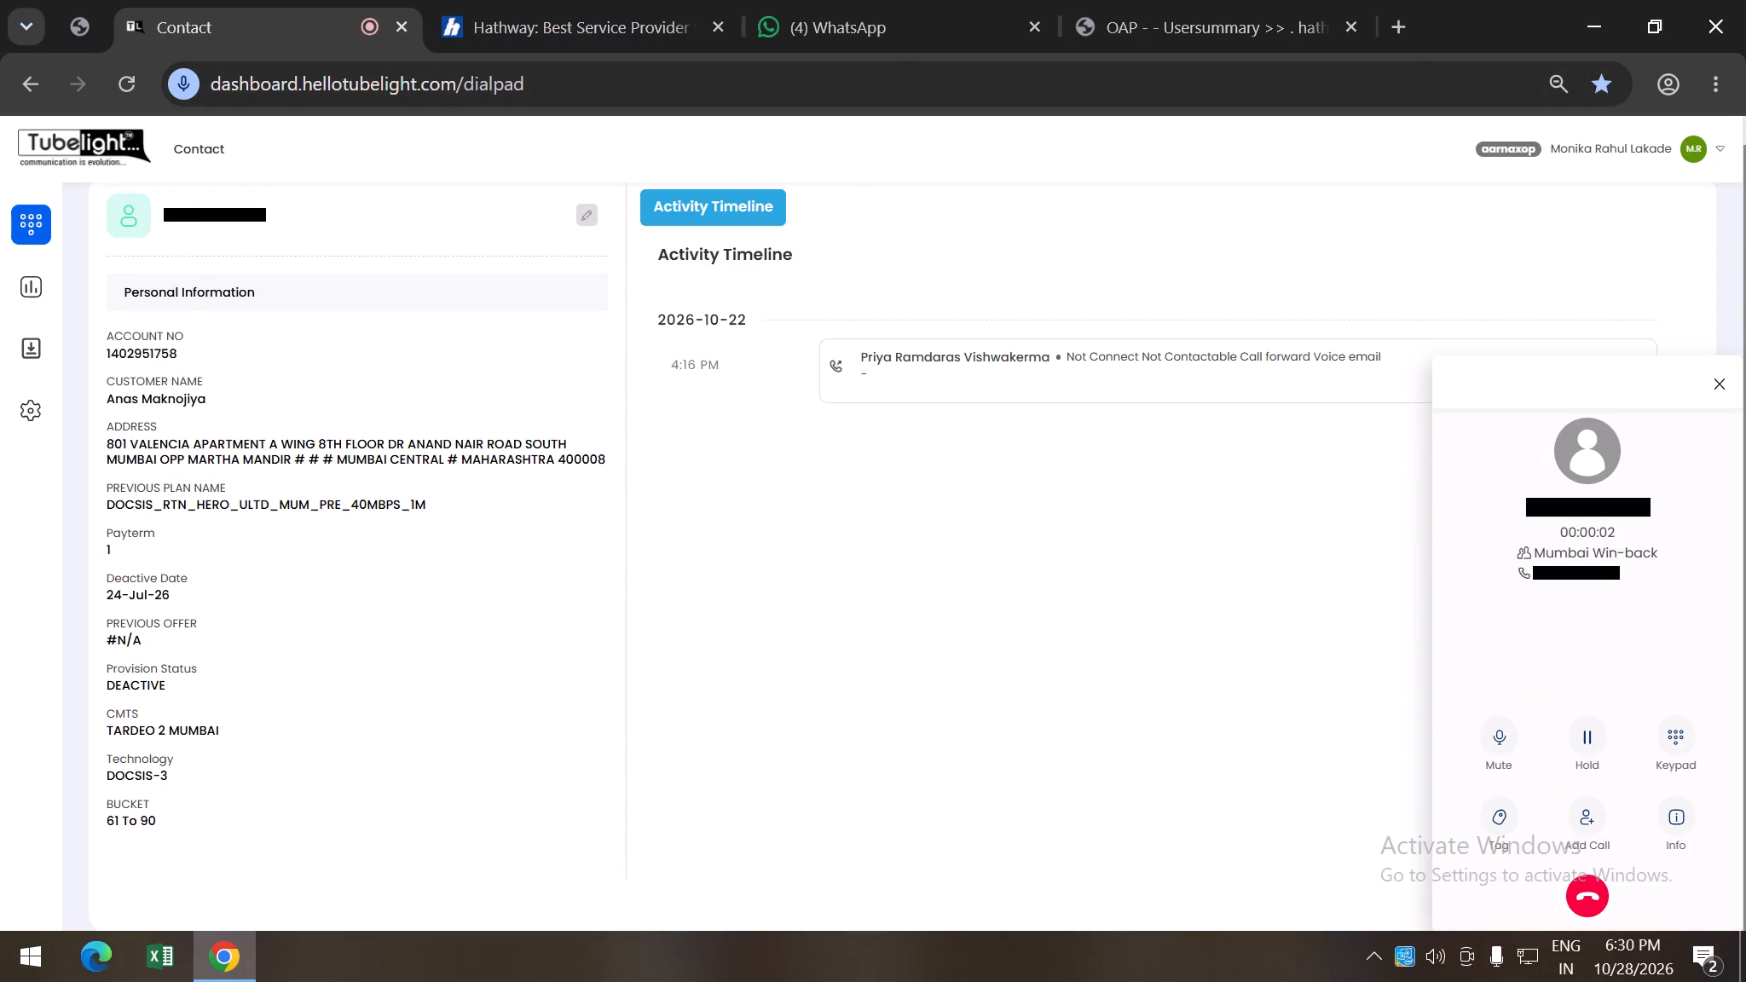
End the current Mumbai Win-back call and submit it tagged with Personal reasons, Not Required and Temporary connection.
{"action": "left_click", "coordinate": [1584, 887]}
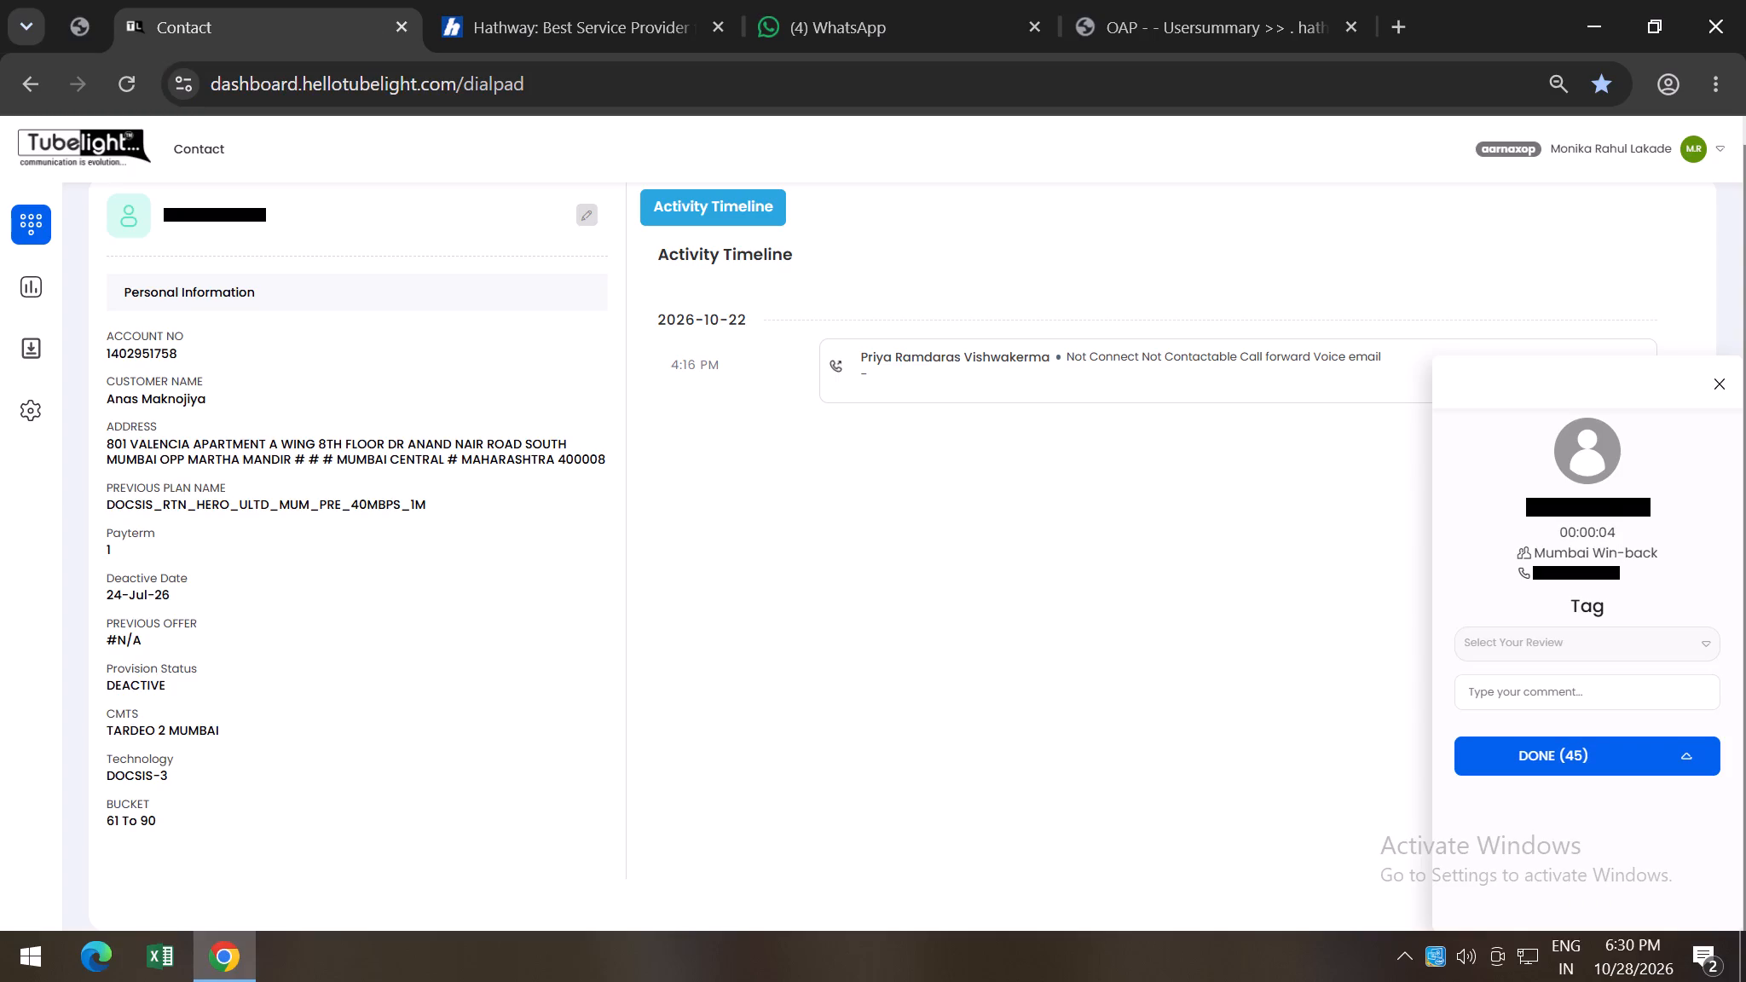
{"action": "left_click", "coordinate": [1557, 663]}
{"action": "left_click", "coordinate": [1557, 650]}
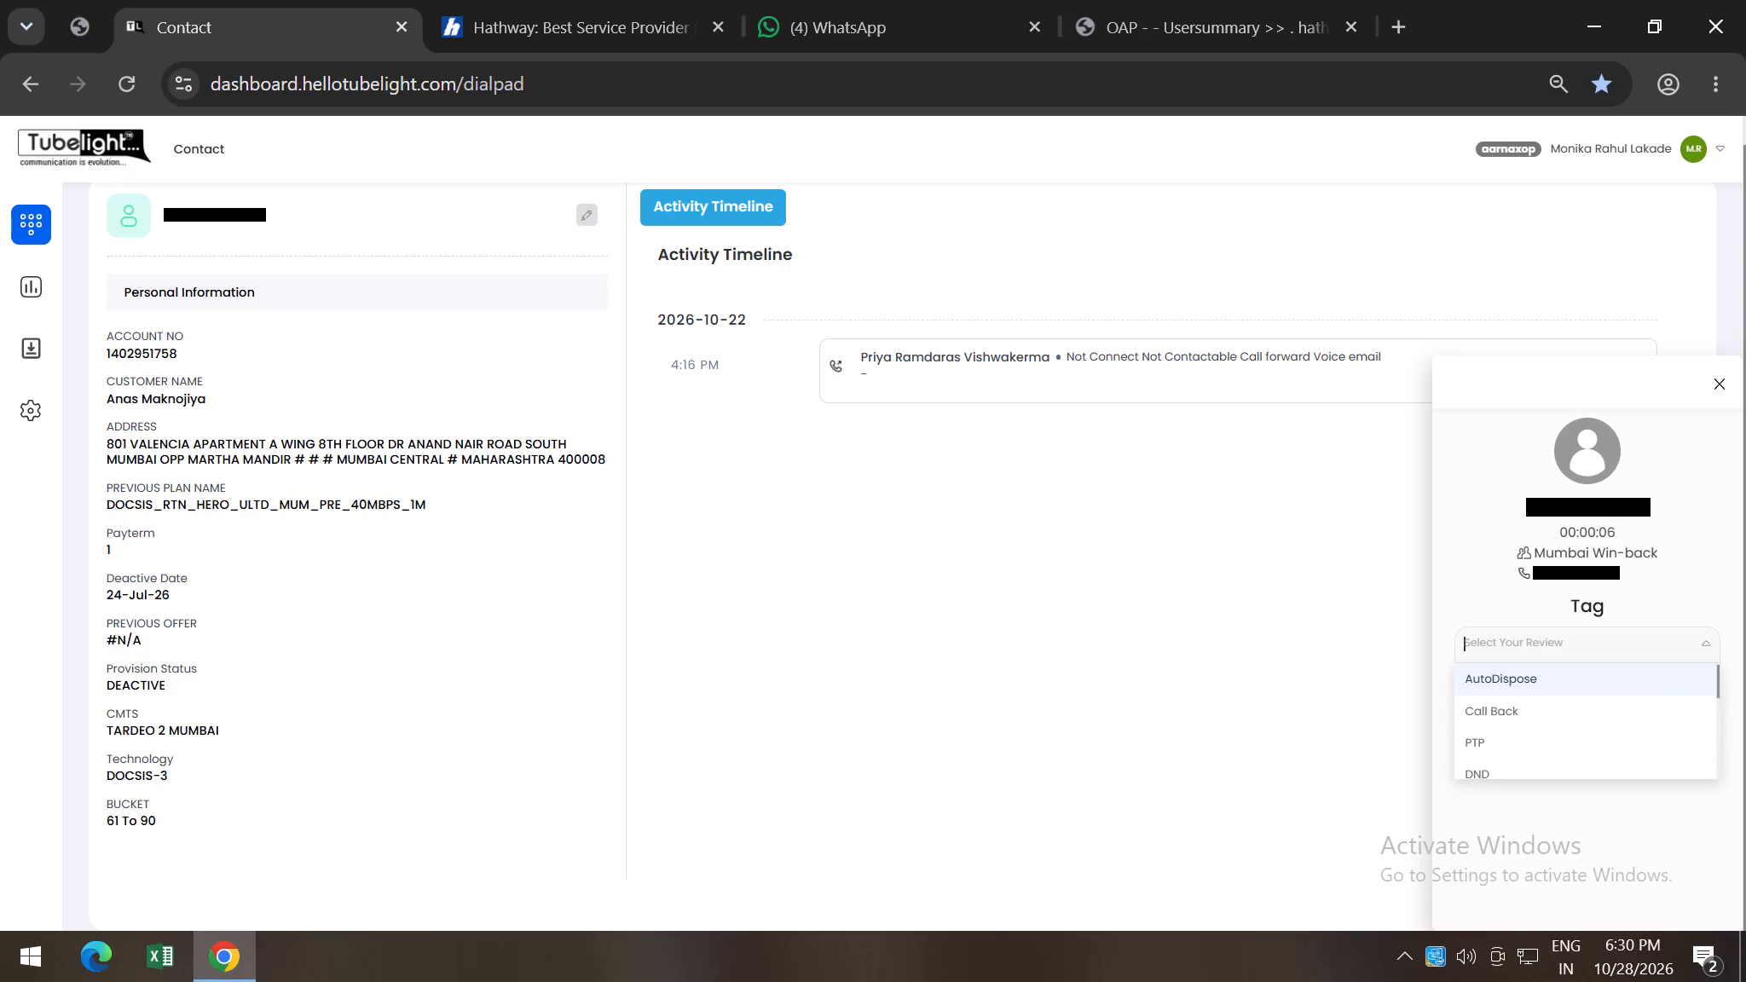
{"action": "scroll", "coordinate": [1541, 717], "scroll_direction": "down", "scroll_amount": 1}
{"action": "left_click", "coordinate": [1541, 717]}
{"action": "left_click", "coordinate": [1589, 650]}
{"action": "left_click", "coordinate": [1552, 743]}
{"action": "left_click", "coordinate": [1614, 670]}
{"action": "left_click", "coordinate": [1592, 751]}
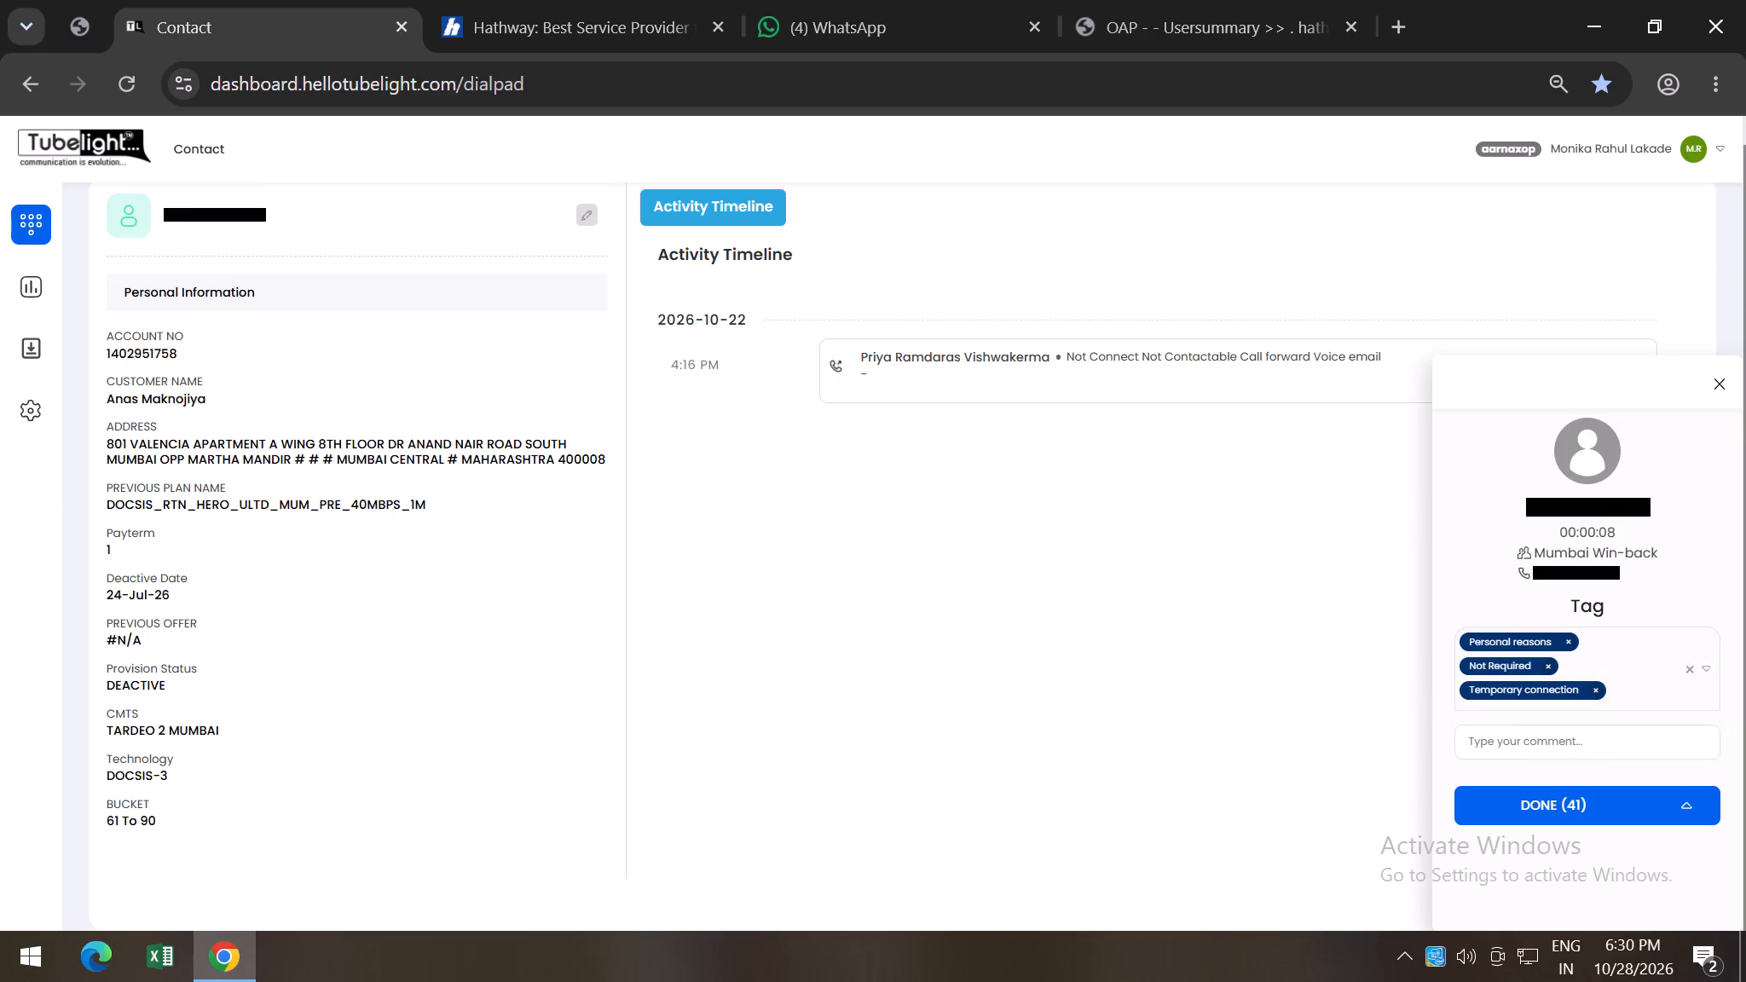
{"action": "left_click", "coordinate": [1581, 800]}
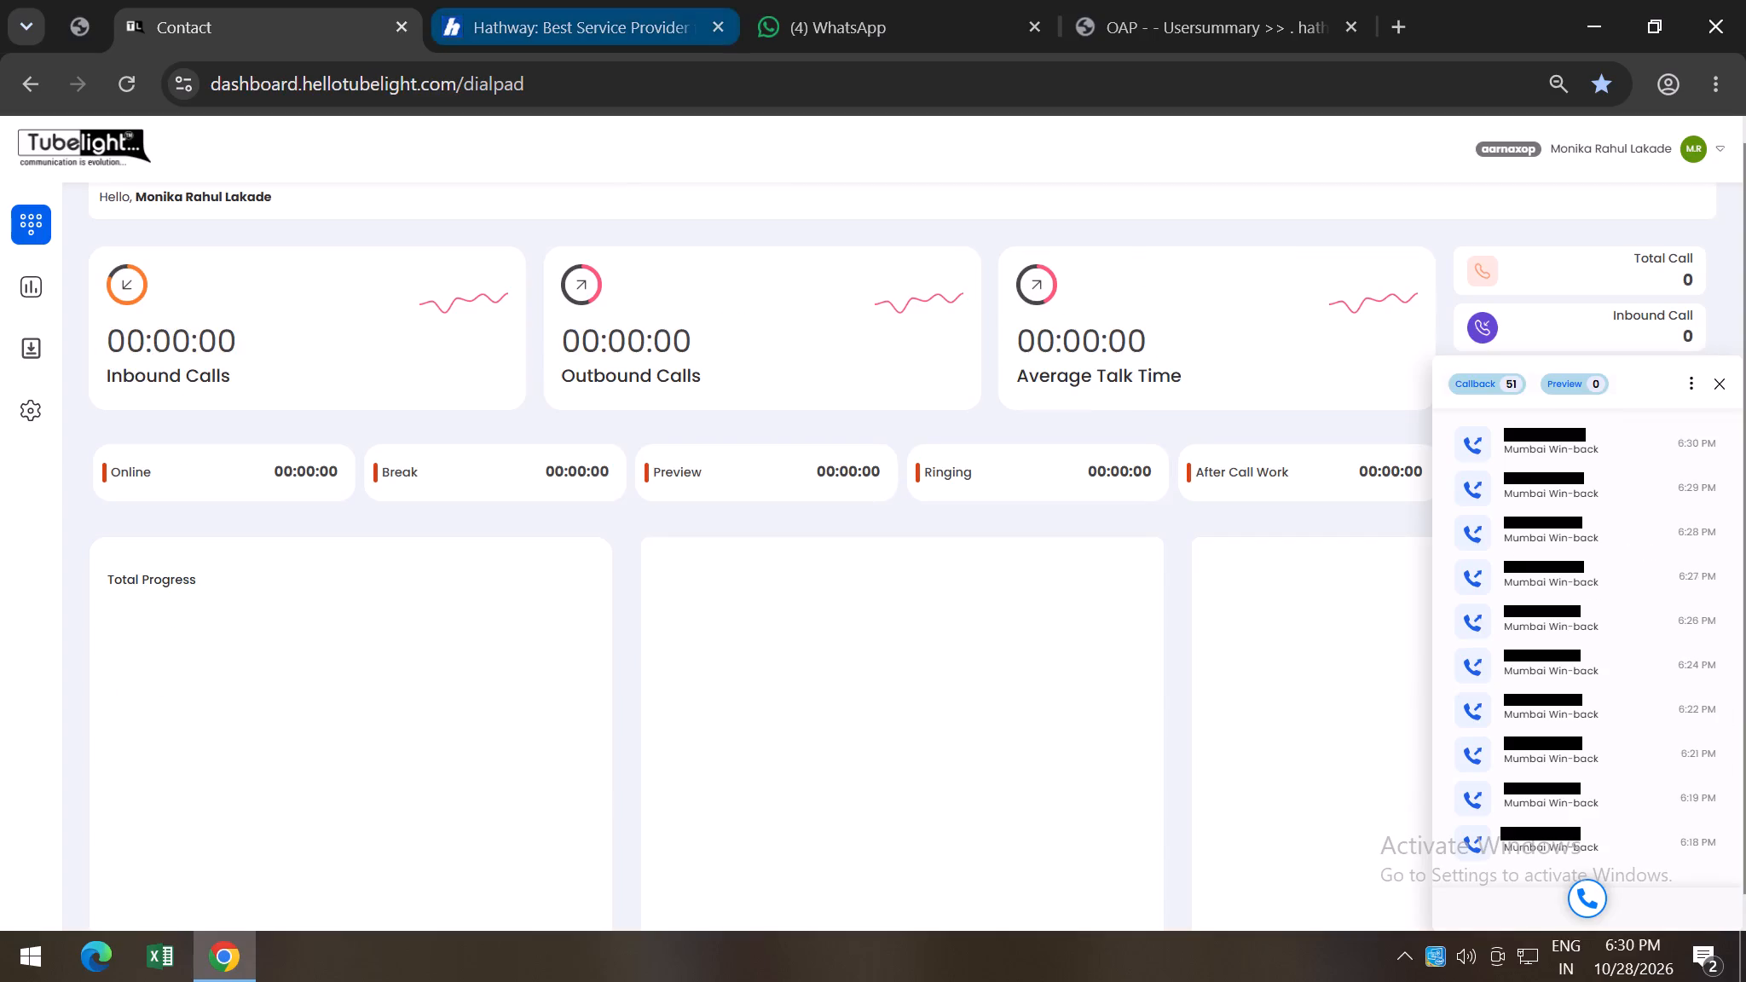
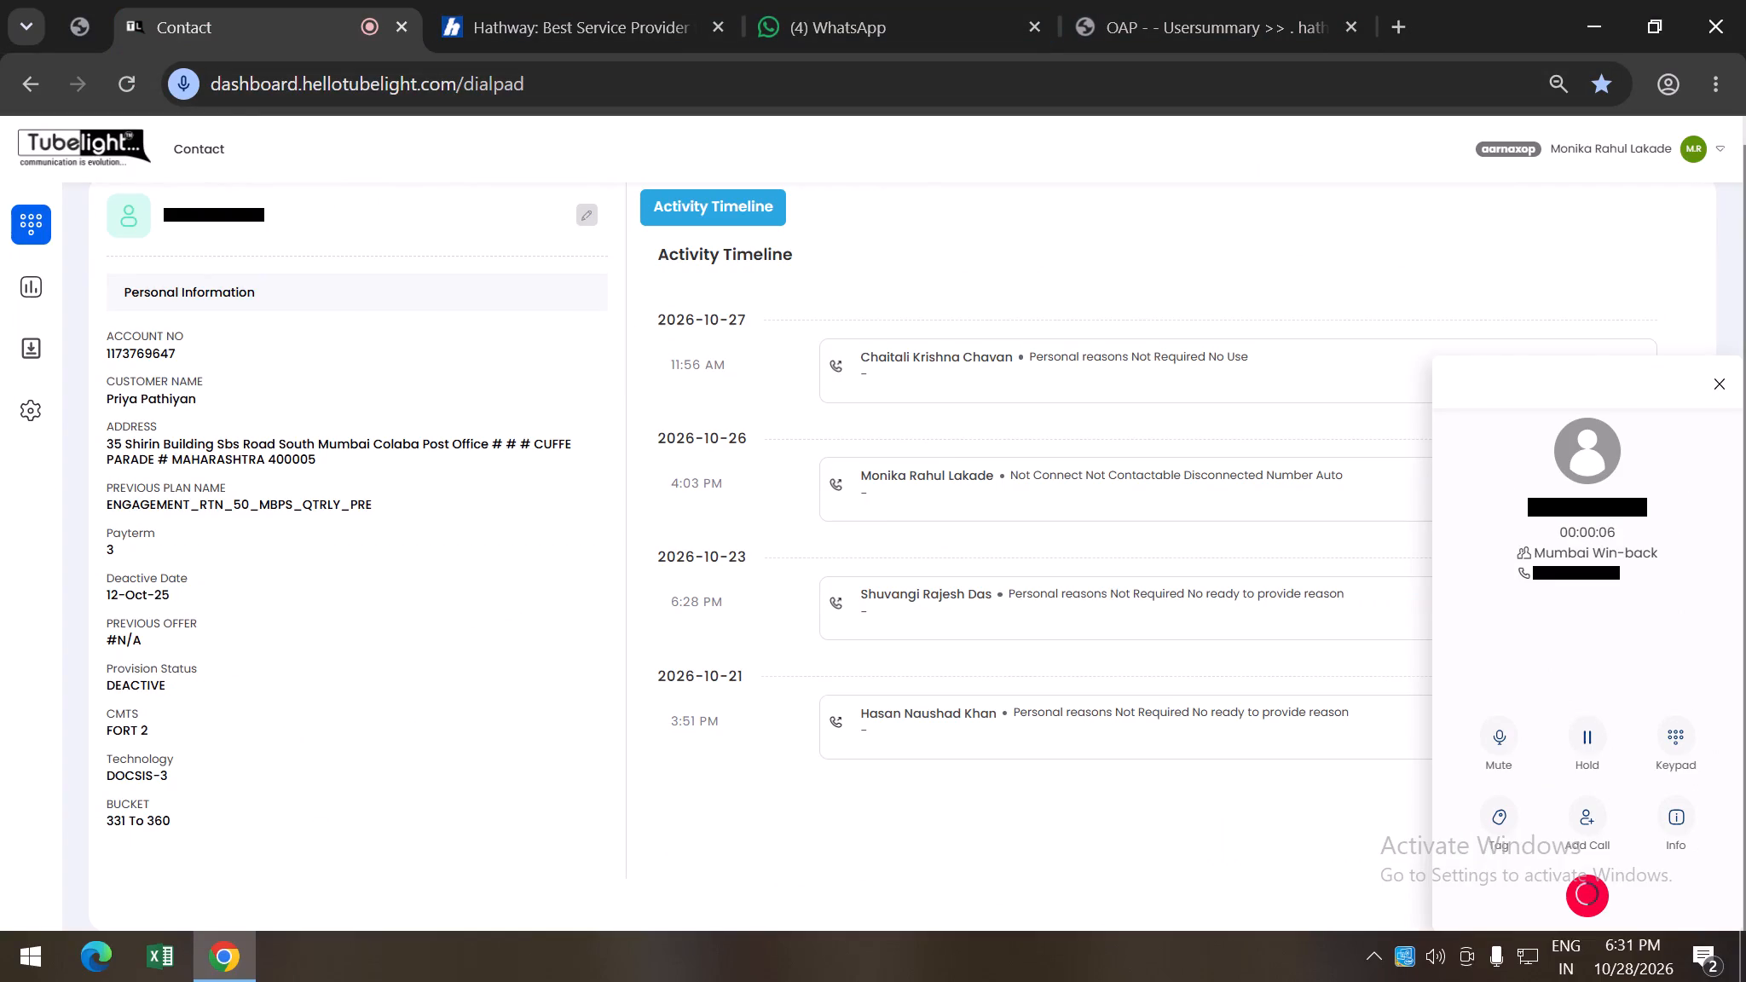
Tag the ended Mumbai Win-back call with Not Connect, Not Contactable and a non-contact reason, and submit it.
{"action": "left_click", "coordinate": [1532, 644]}
{"action": "scroll", "coordinate": [1533, 711], "scroll_direction": "down", "scroll_amount": 5}
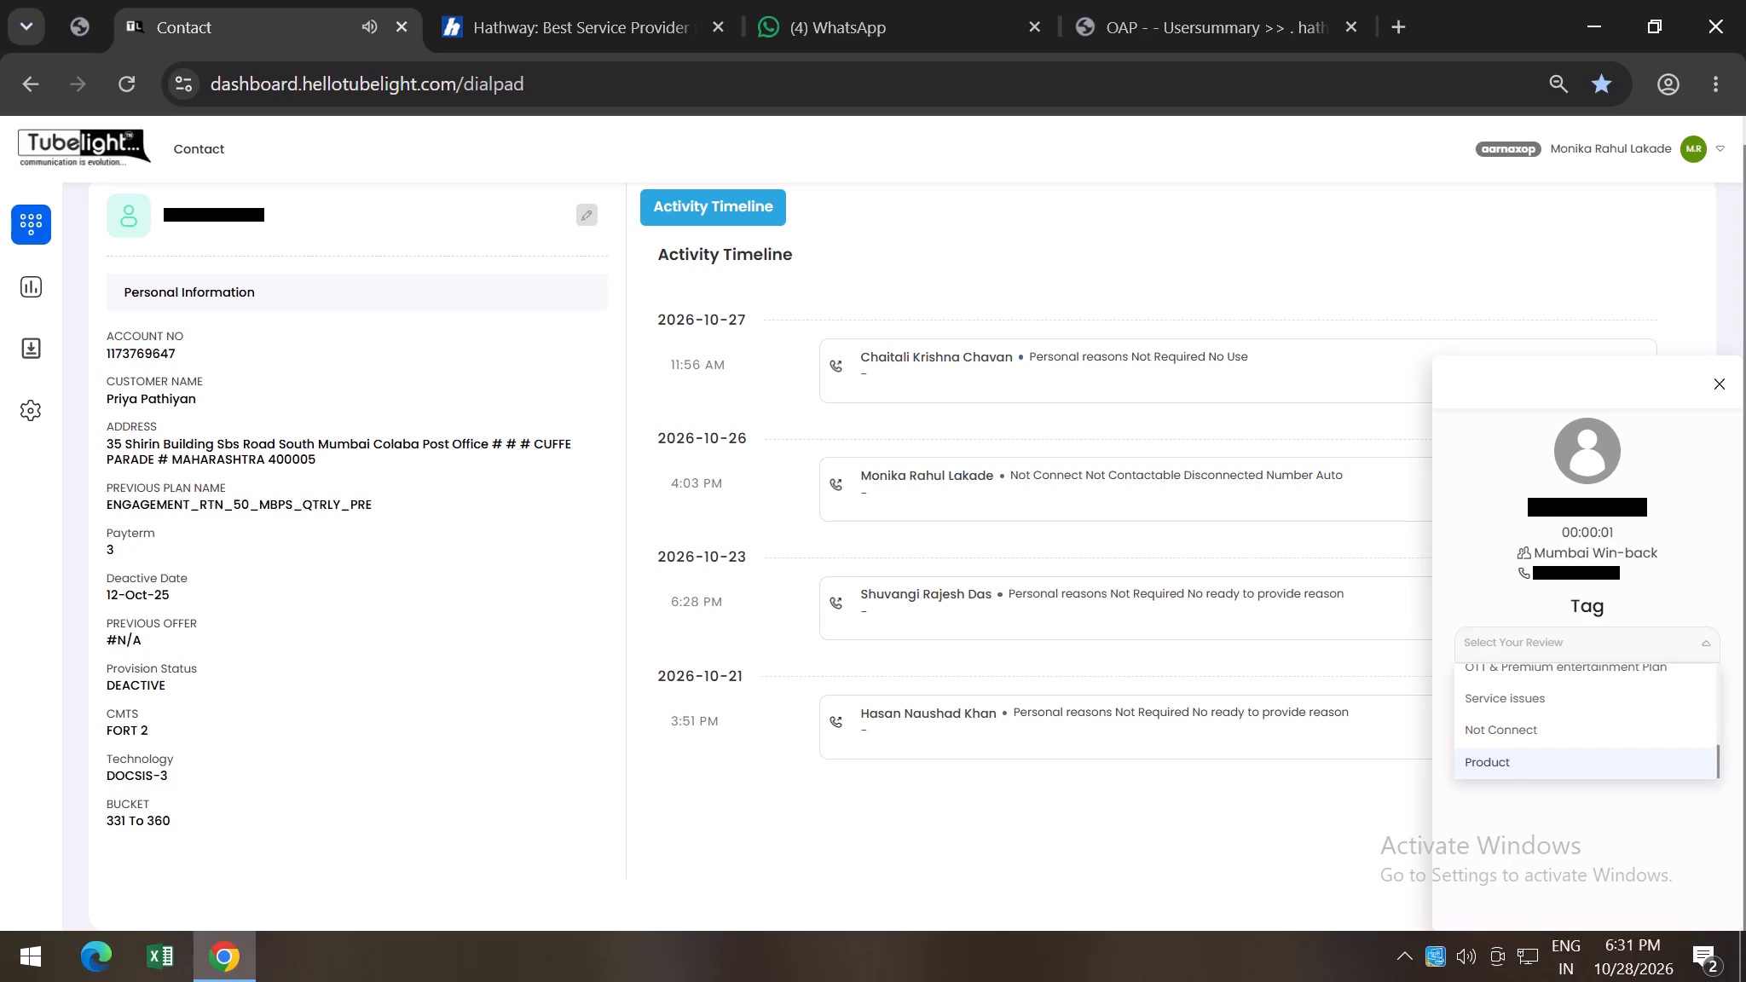
{"action": "scroll", "coordinate": [1526, 766], "scroll_direction": "down", "scroll_amount": 1}
{"action": "left_click", "coordinate": [1535, 727]}
{"action": "left_click", "coordinate": [1582, 660]}
{"action": "left_click", "coordinate": [1567, 704]}
{"action": "left_click", "coordinate": [1633, 656]}
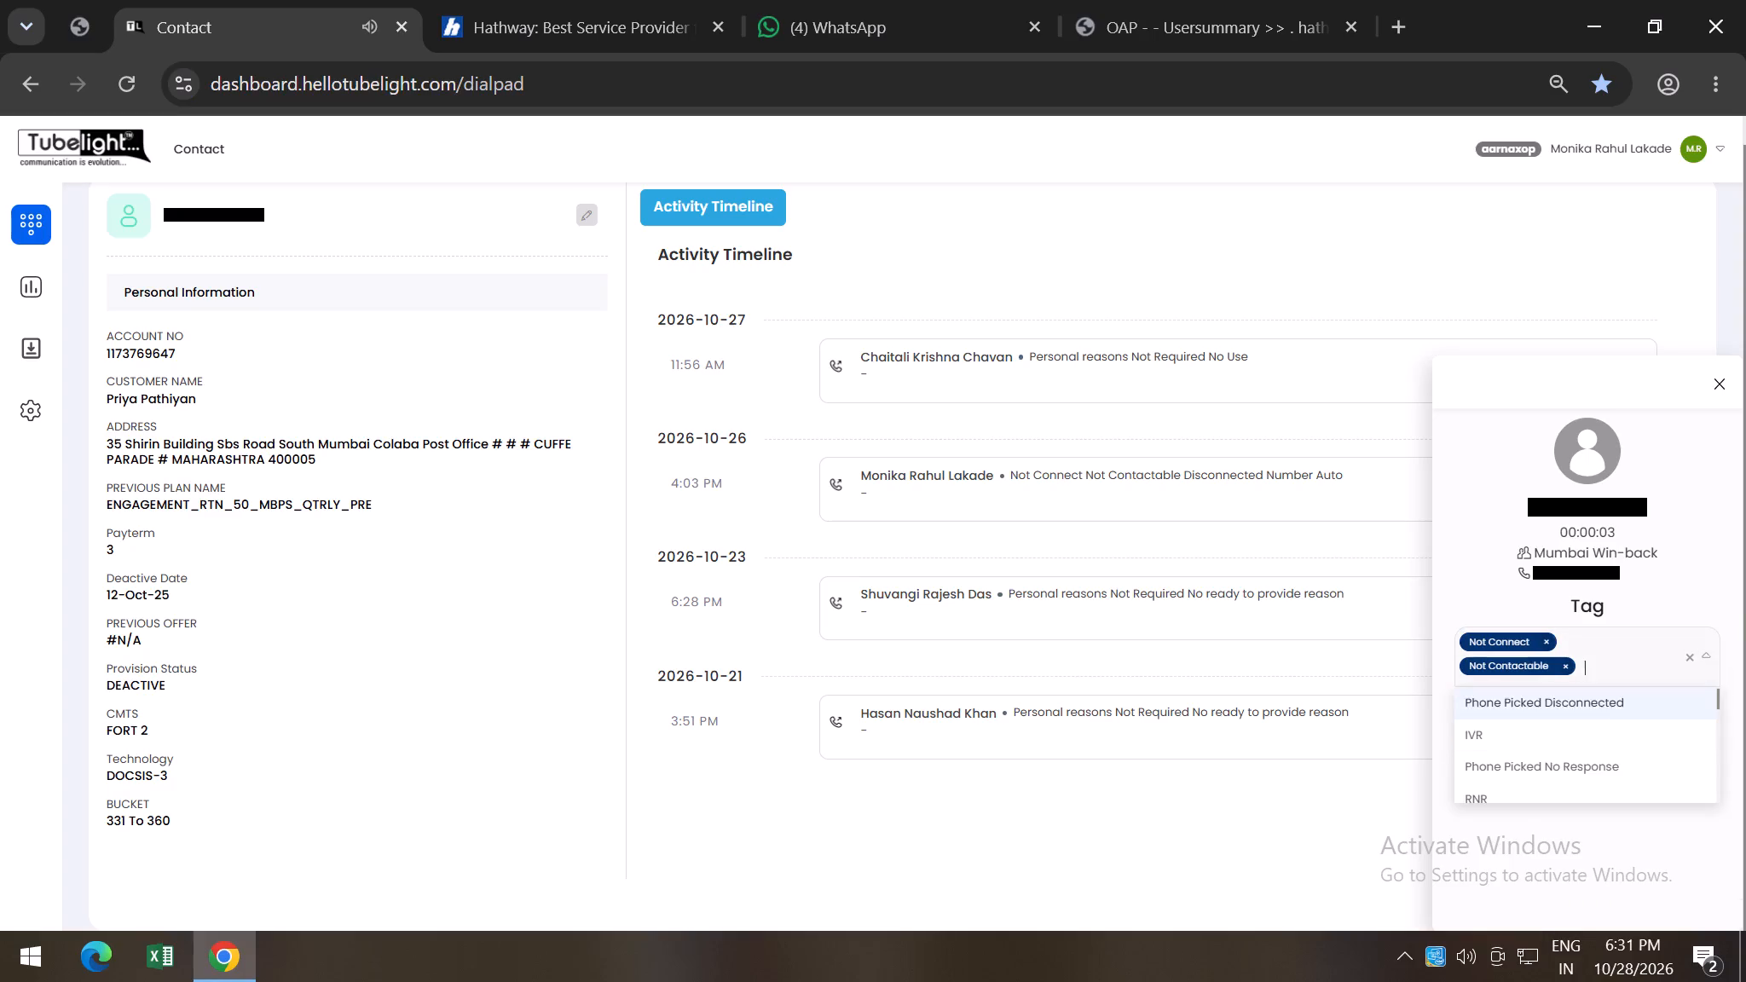
{"action": "scroll", "coordinate": [1515, 731], "scroll_direction": "down", "scroll_amount": 2}
{"action": "left_click", "coordinate": [1535, 713]}
{"action": "left_click", "coordinate": [1558, 795]}
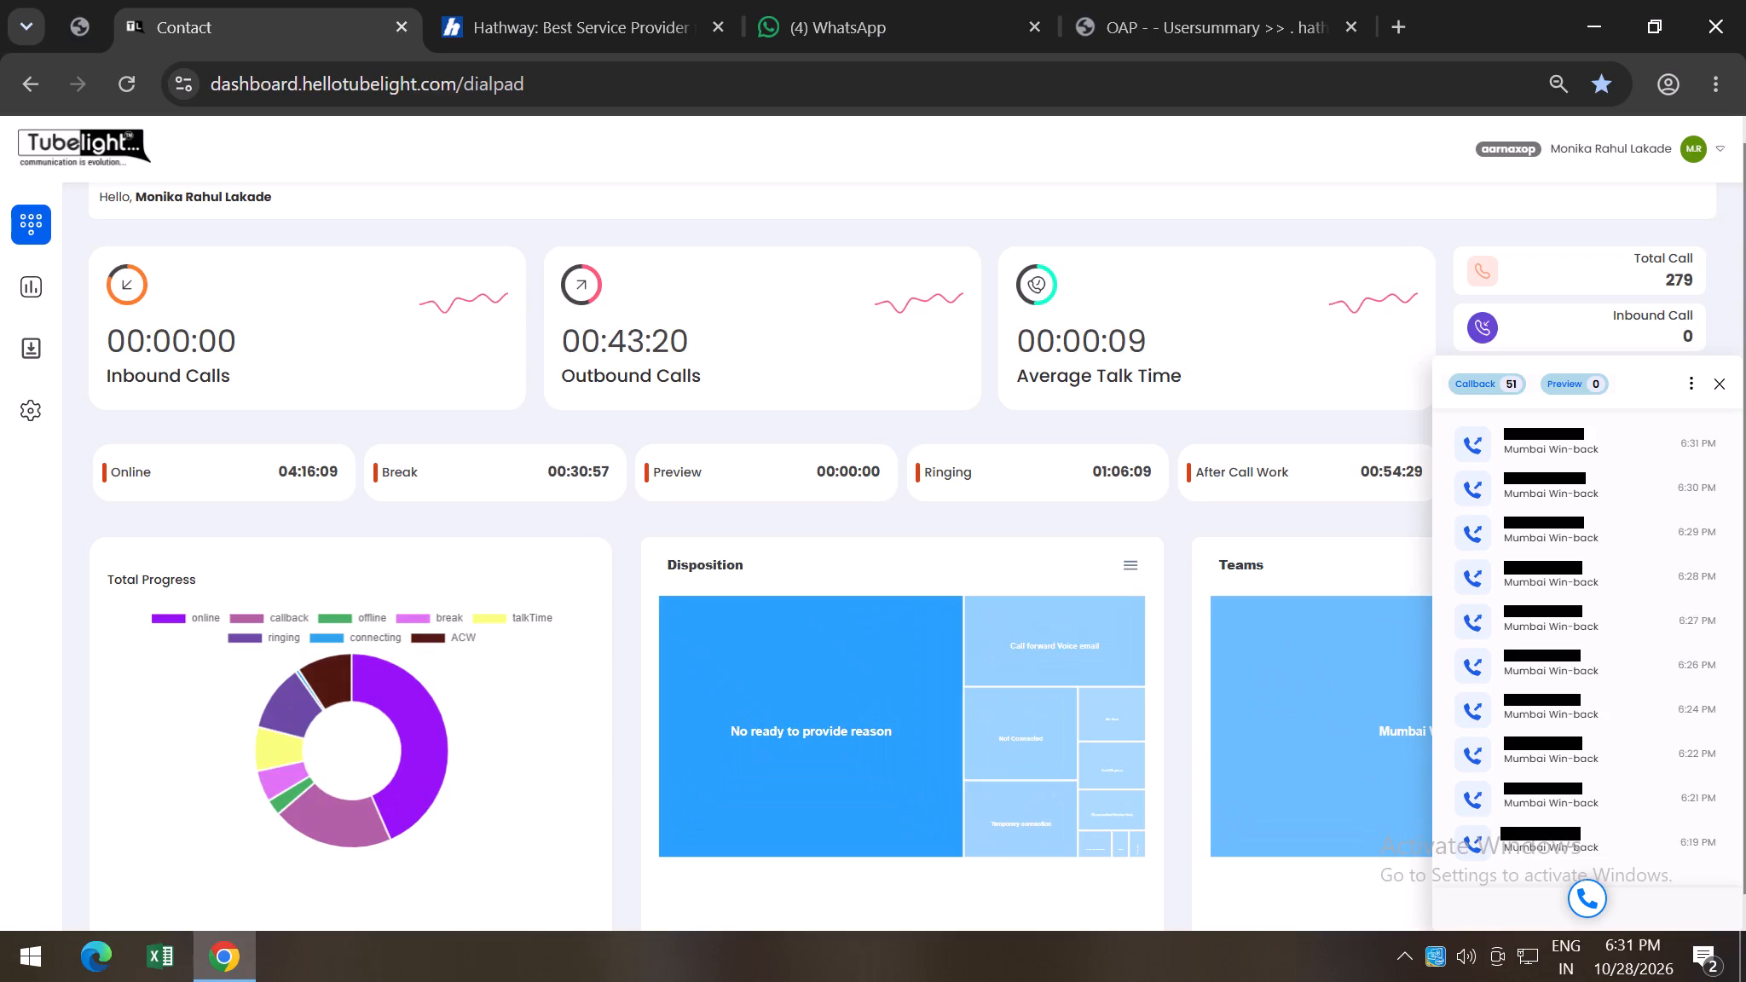
Switch to OAP to view the open account's user summary.
{"action": "left_click", "coordinate": [1190, 0]}
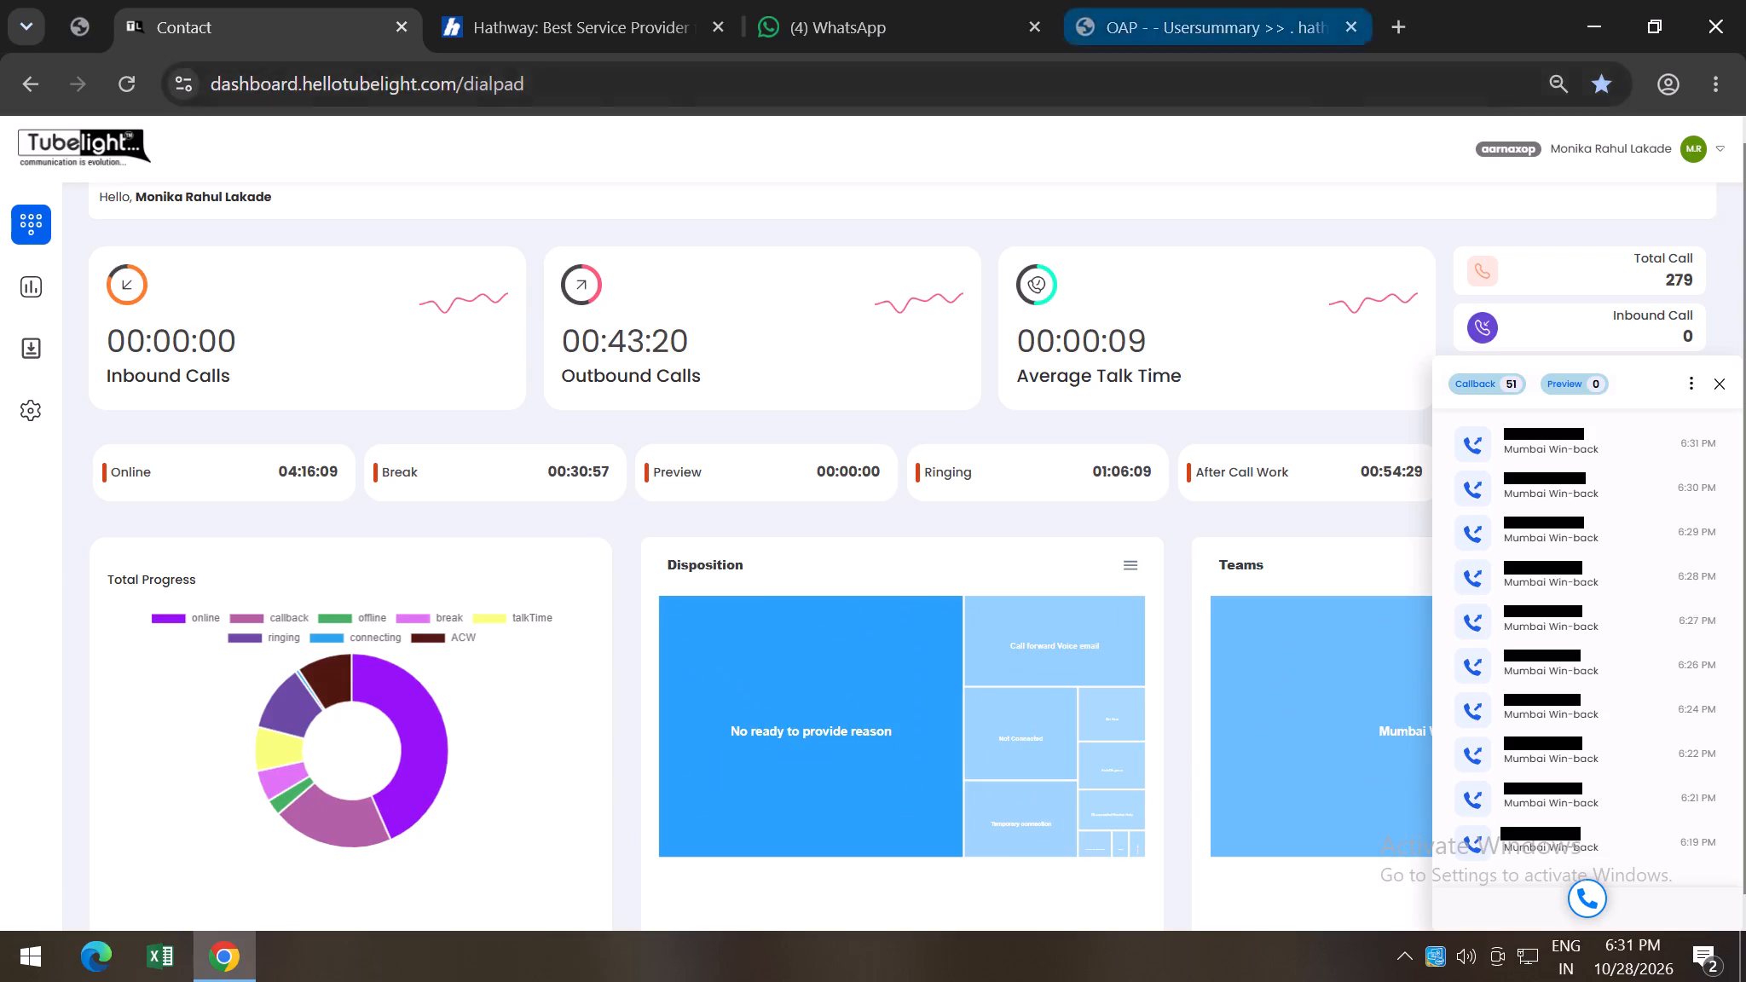
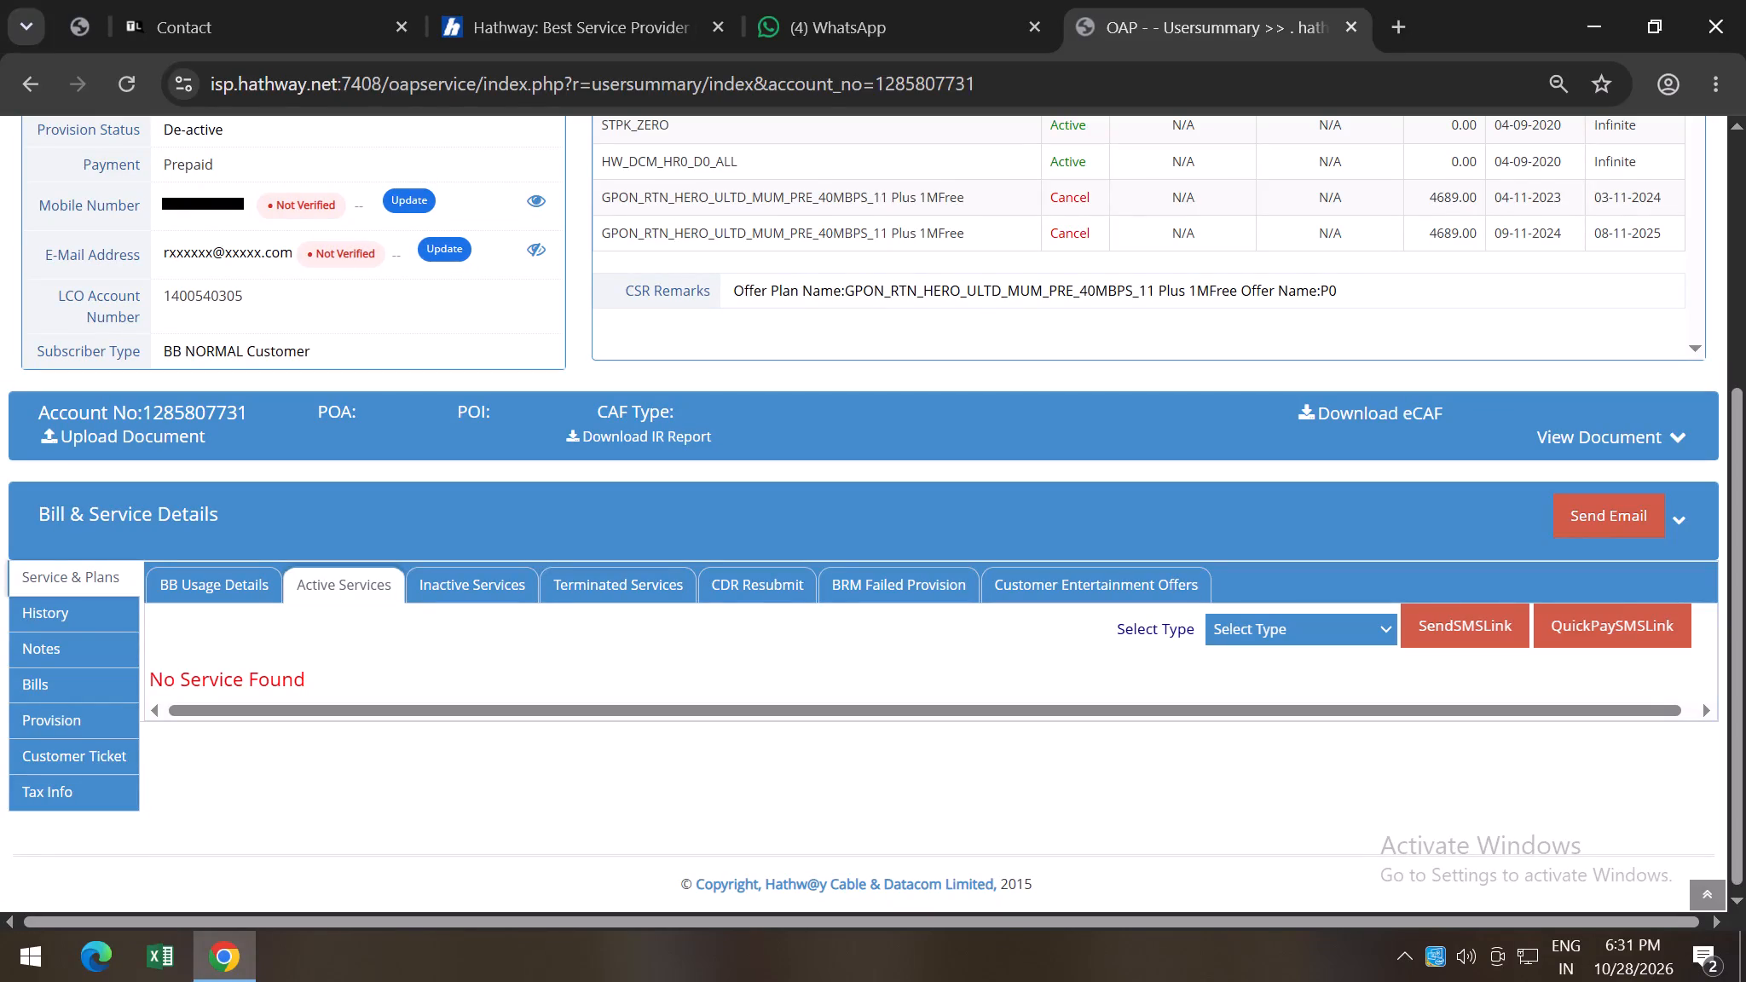
Search the account's payment history from 23-June-2020 to 28-October-2026.
{"action": "left_click", "coordinate": [546, 200]}
{"action": "left_click", "coordinate": [99, 618]}
{"action": "scroll", "coordinate": [102, 621], "scroll_direction": "down", "scroll_amount": 4}
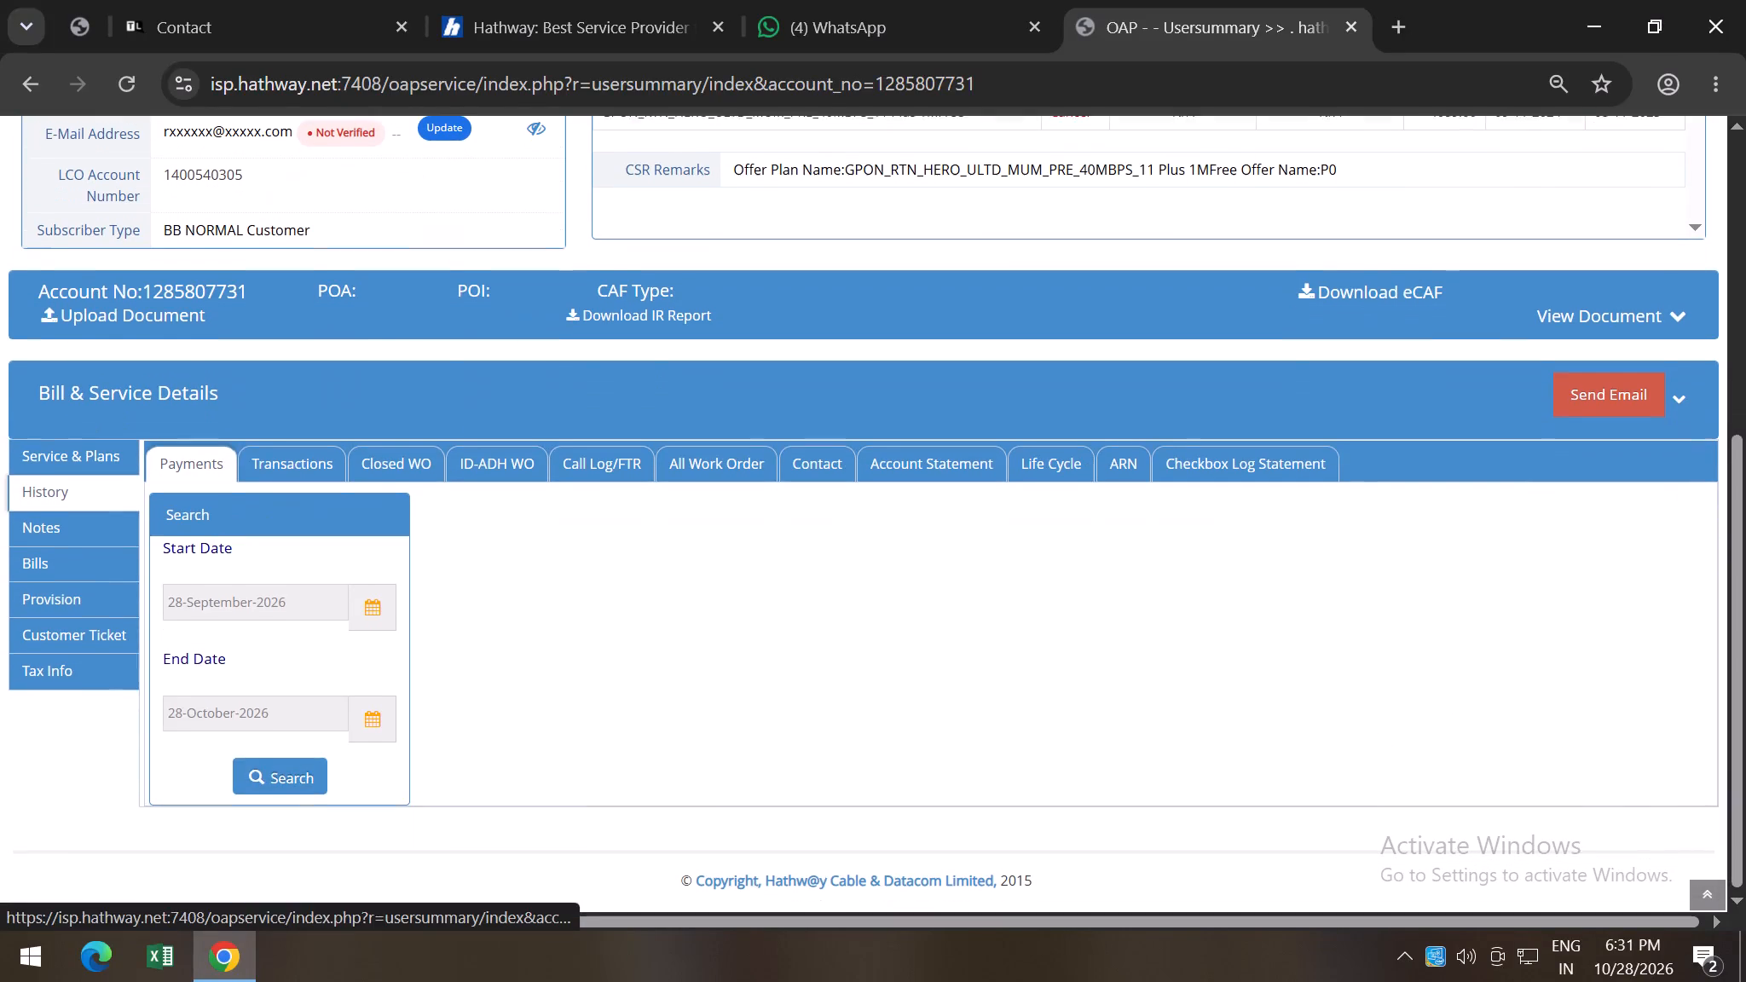
{"action": "left_click", "coordinate": [377, 601]}
{"action": "double_click", "coordinate": [244, 612]}
{"action": "left_click", "coordinate": [249, 661]}
{"action": "left_click", "coordinate": [257, 725]}
{"action": "triple_click", "coordinate": [246, 775]}
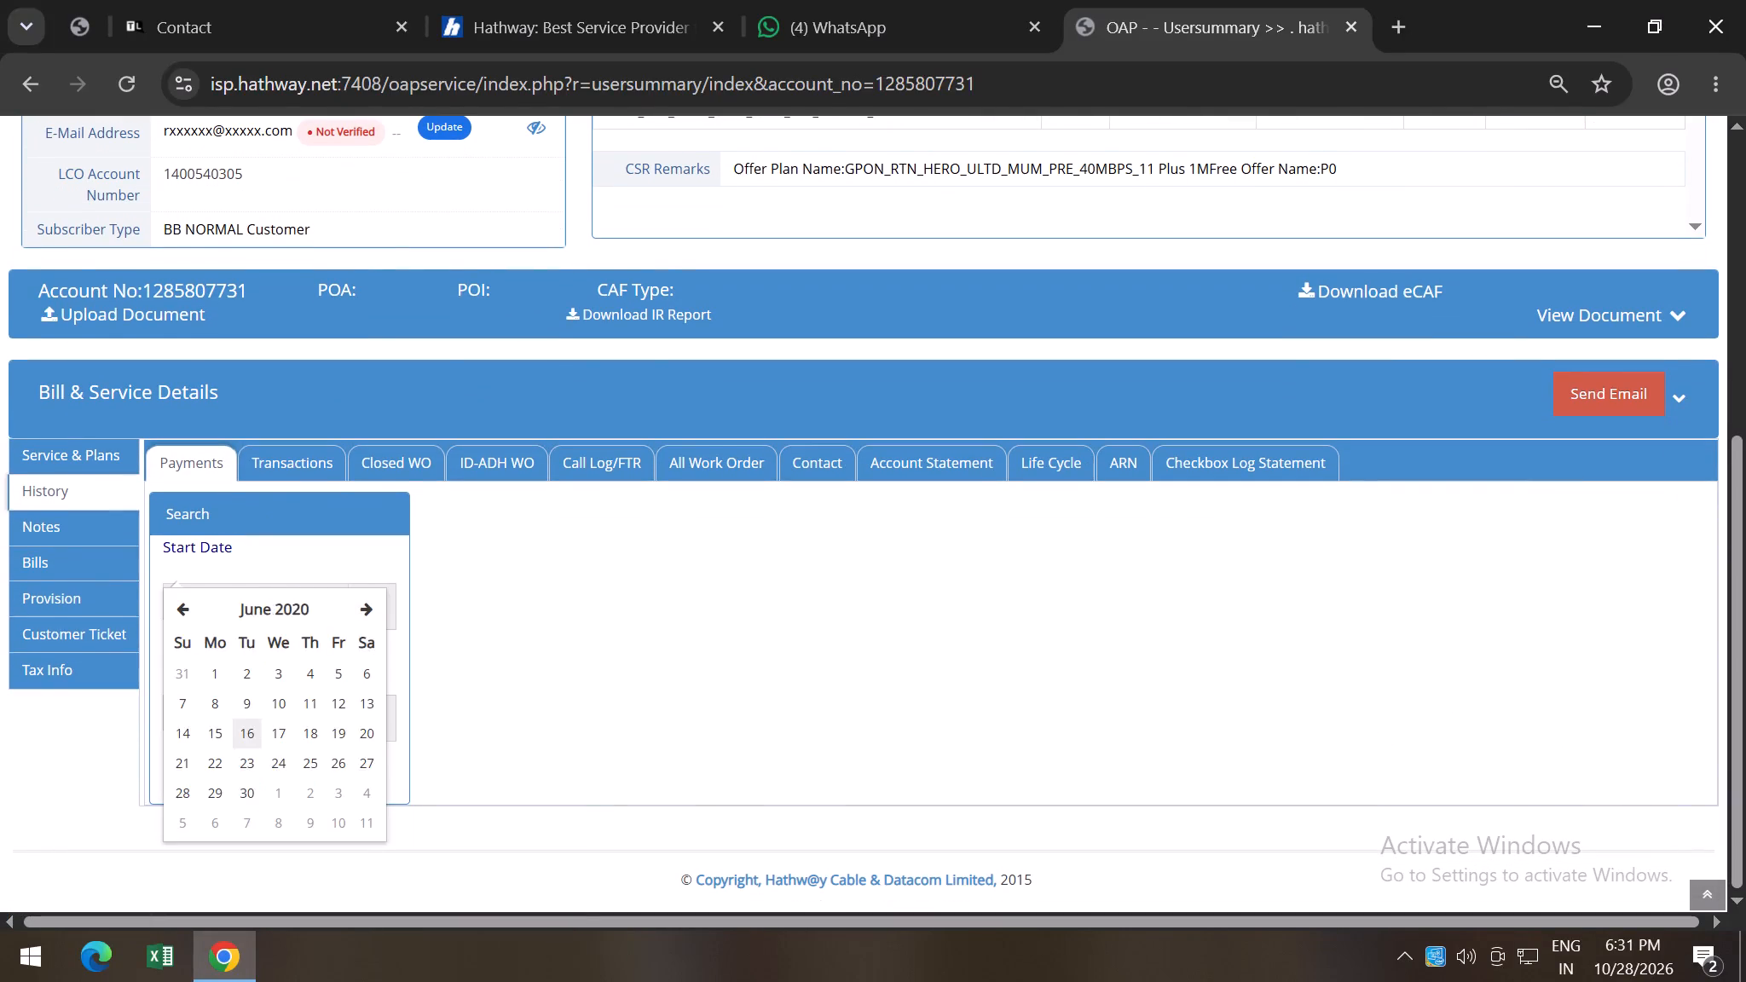
{"action": "scroll", "coordinate": [523, 773], "scroll_direction": "down", "scroll_amount": 10}
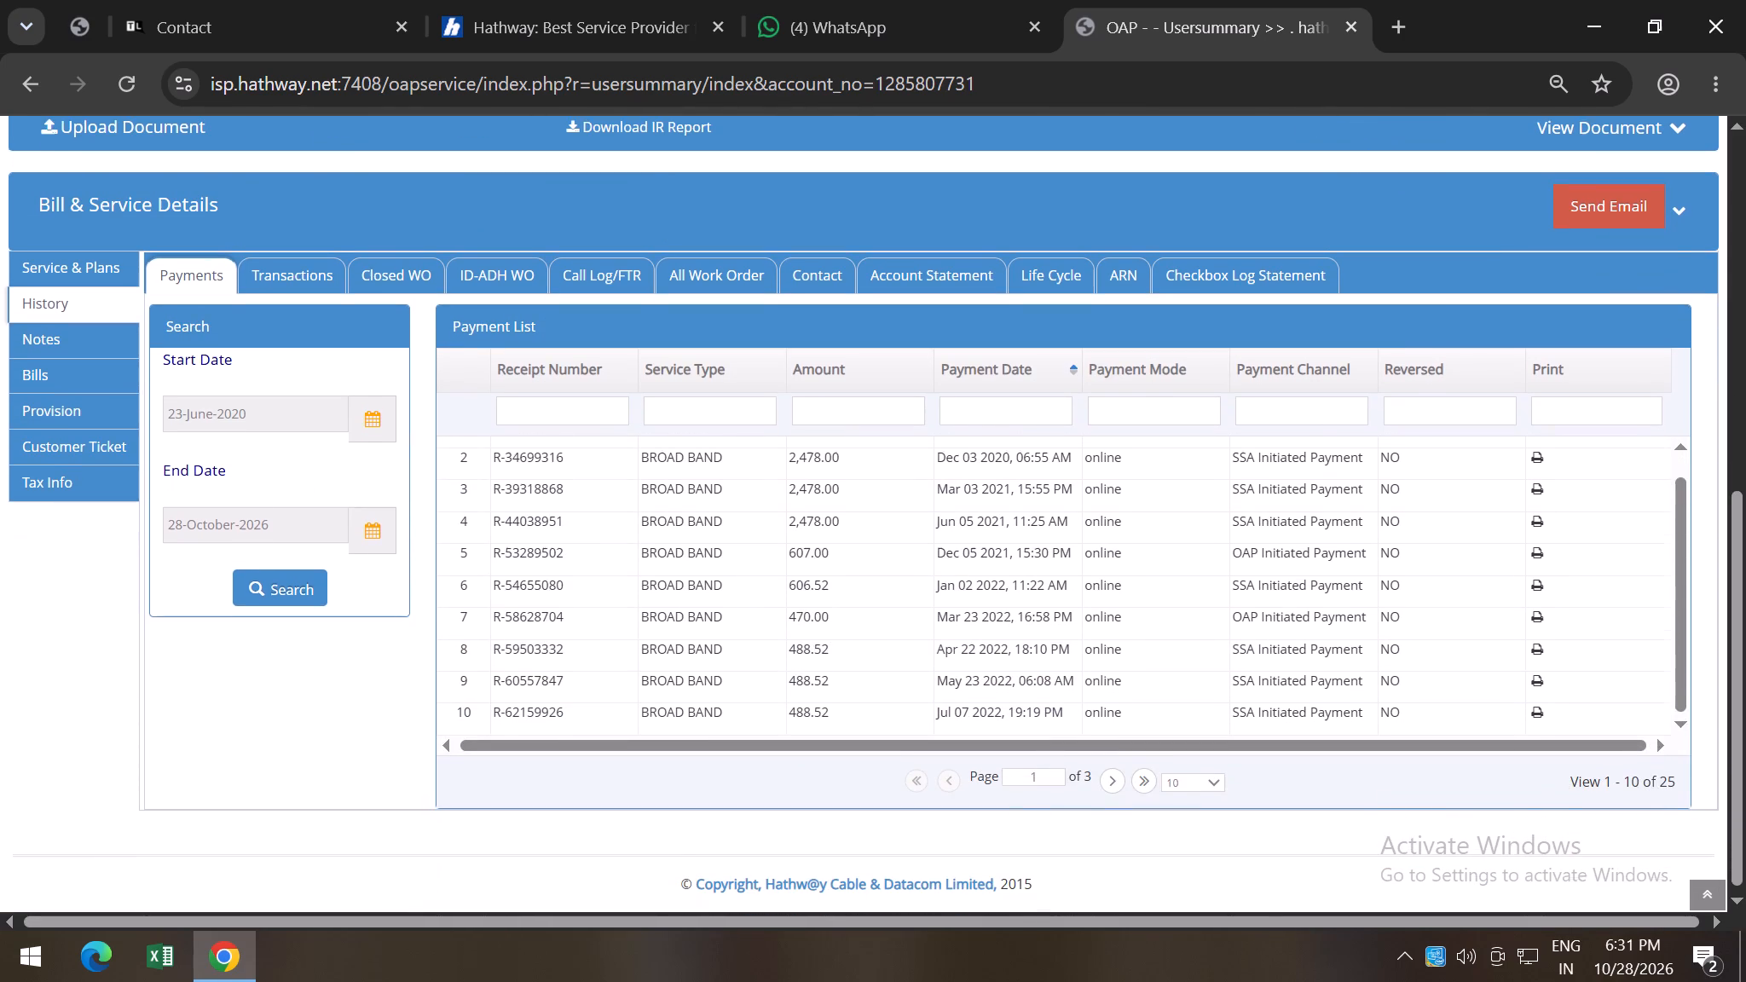
Go to the last page of the payment list to check the most recent broadband payments.
{"action": "triple_click", "coordinate": [1137, 776]}
{"action": "scroll", "coordinate": [867, 602], "scroll_direction": "down", "scroll_amount": 2}
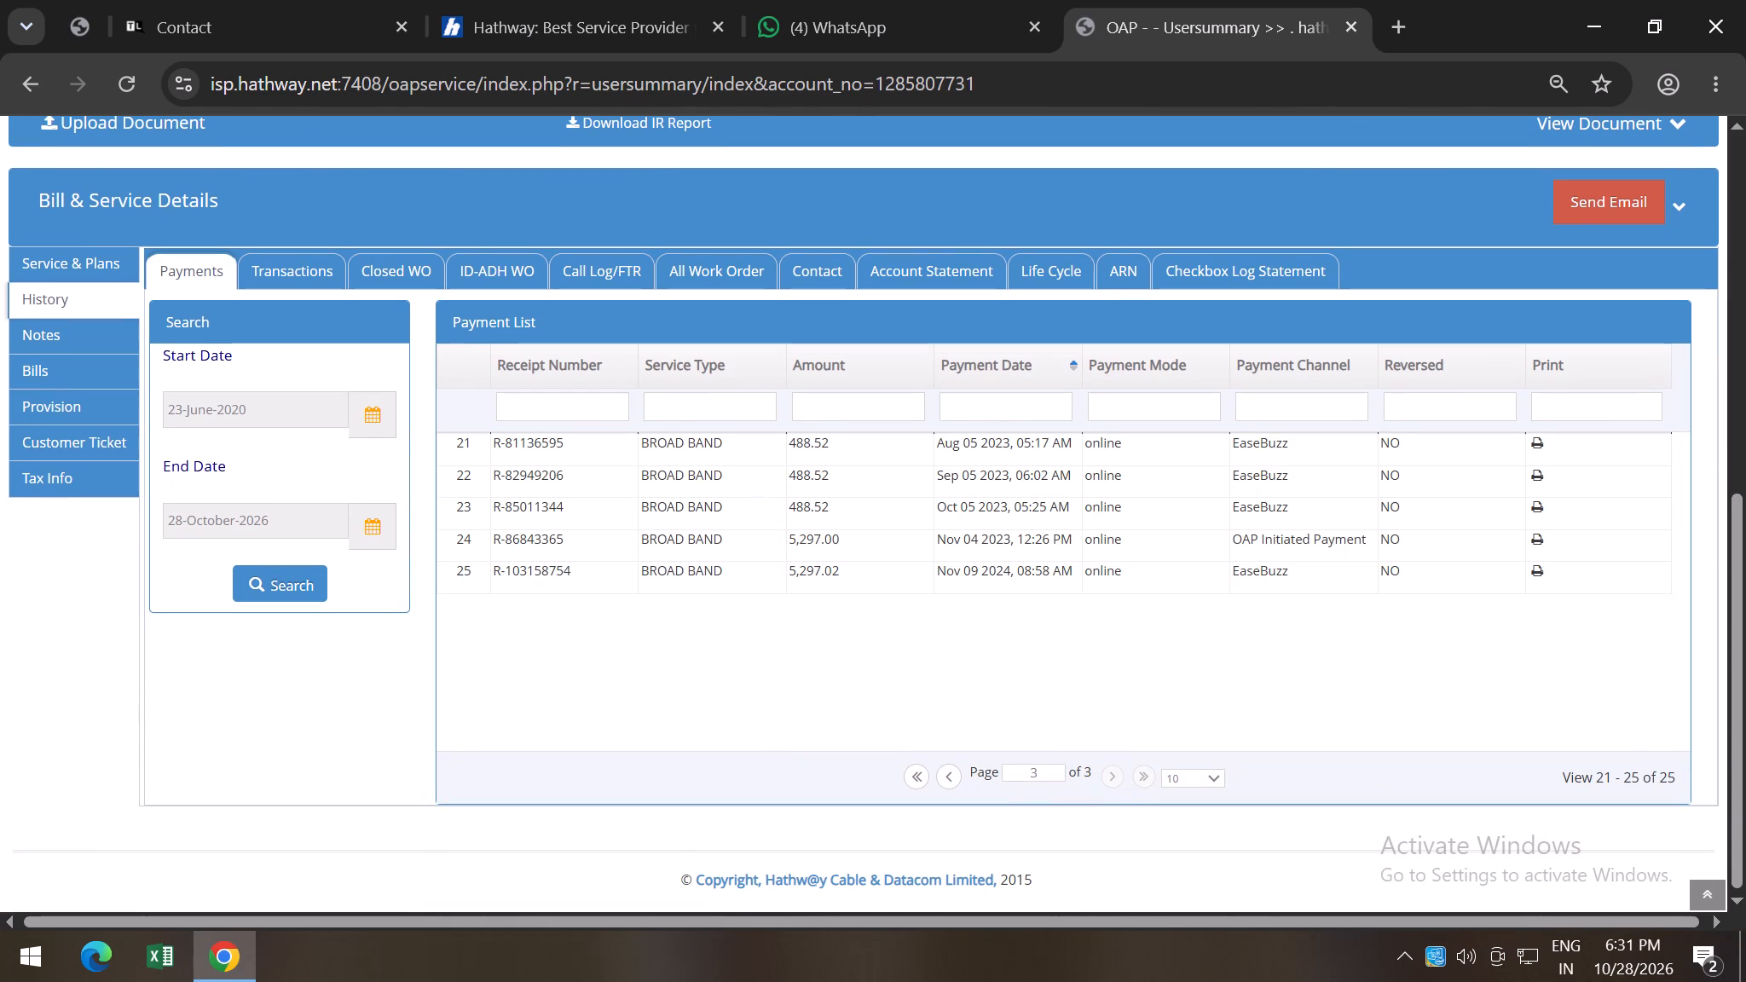
{"action": "left_click", "coordinate": [1152, 769]}
{"action": "double_click", "coordinate": [1143, 770]}
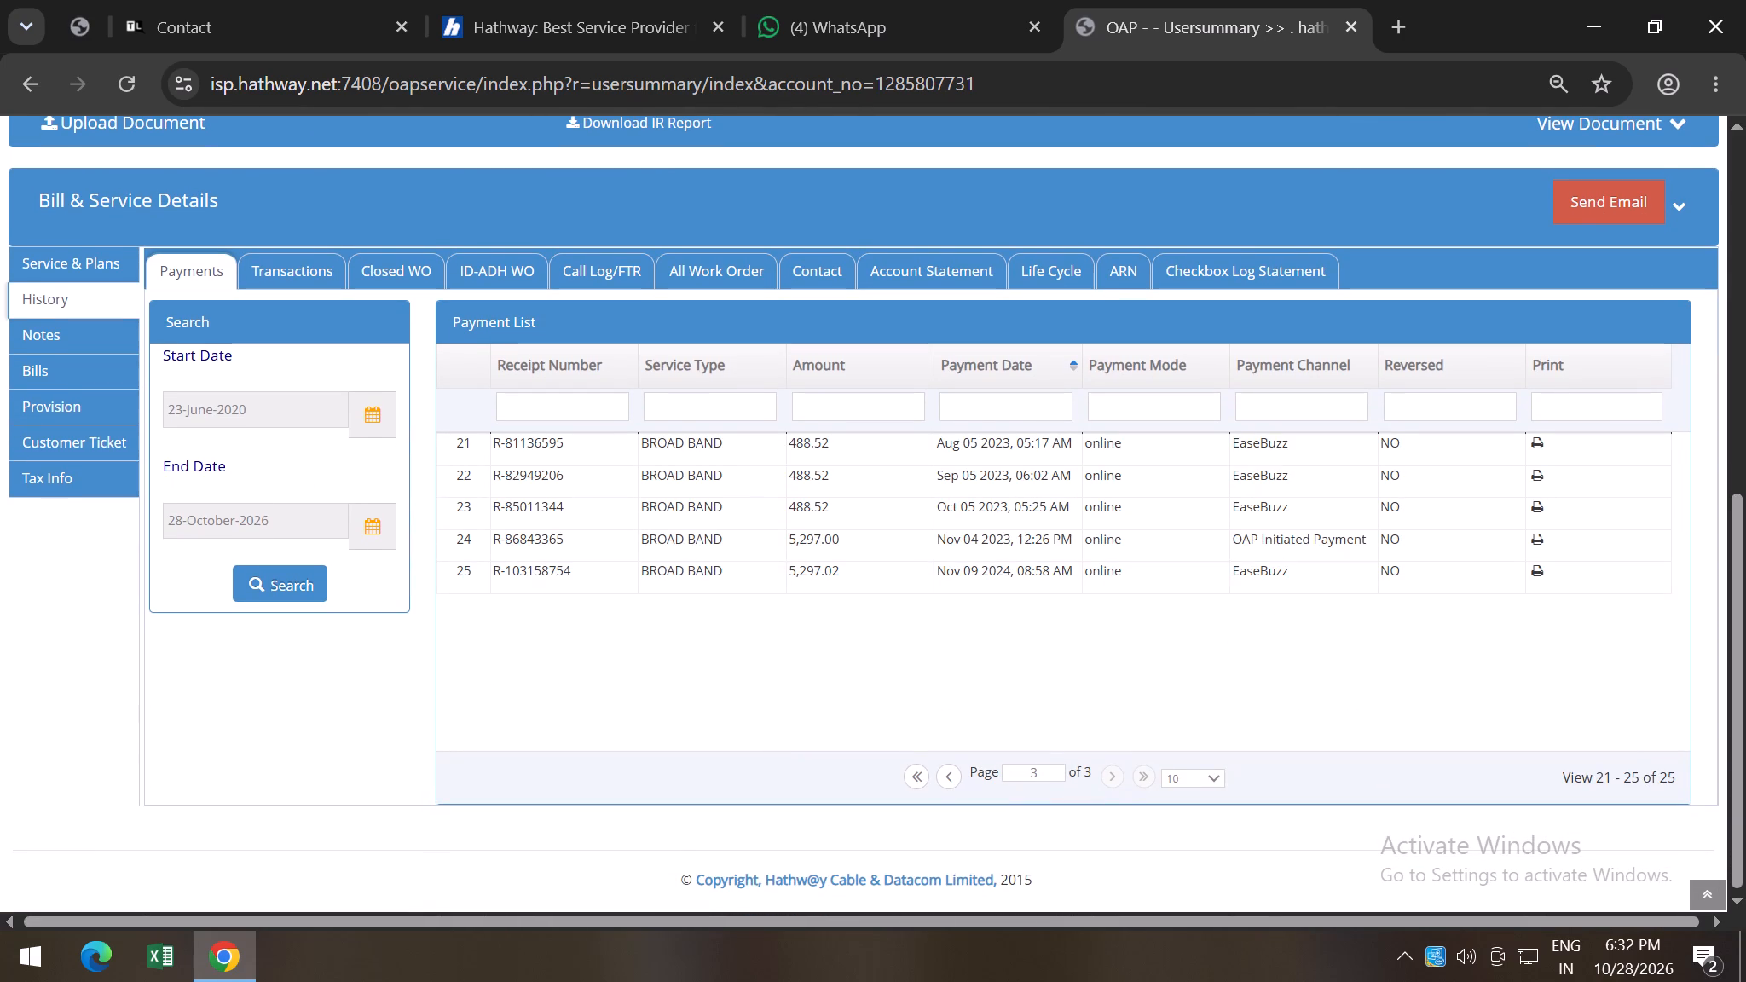
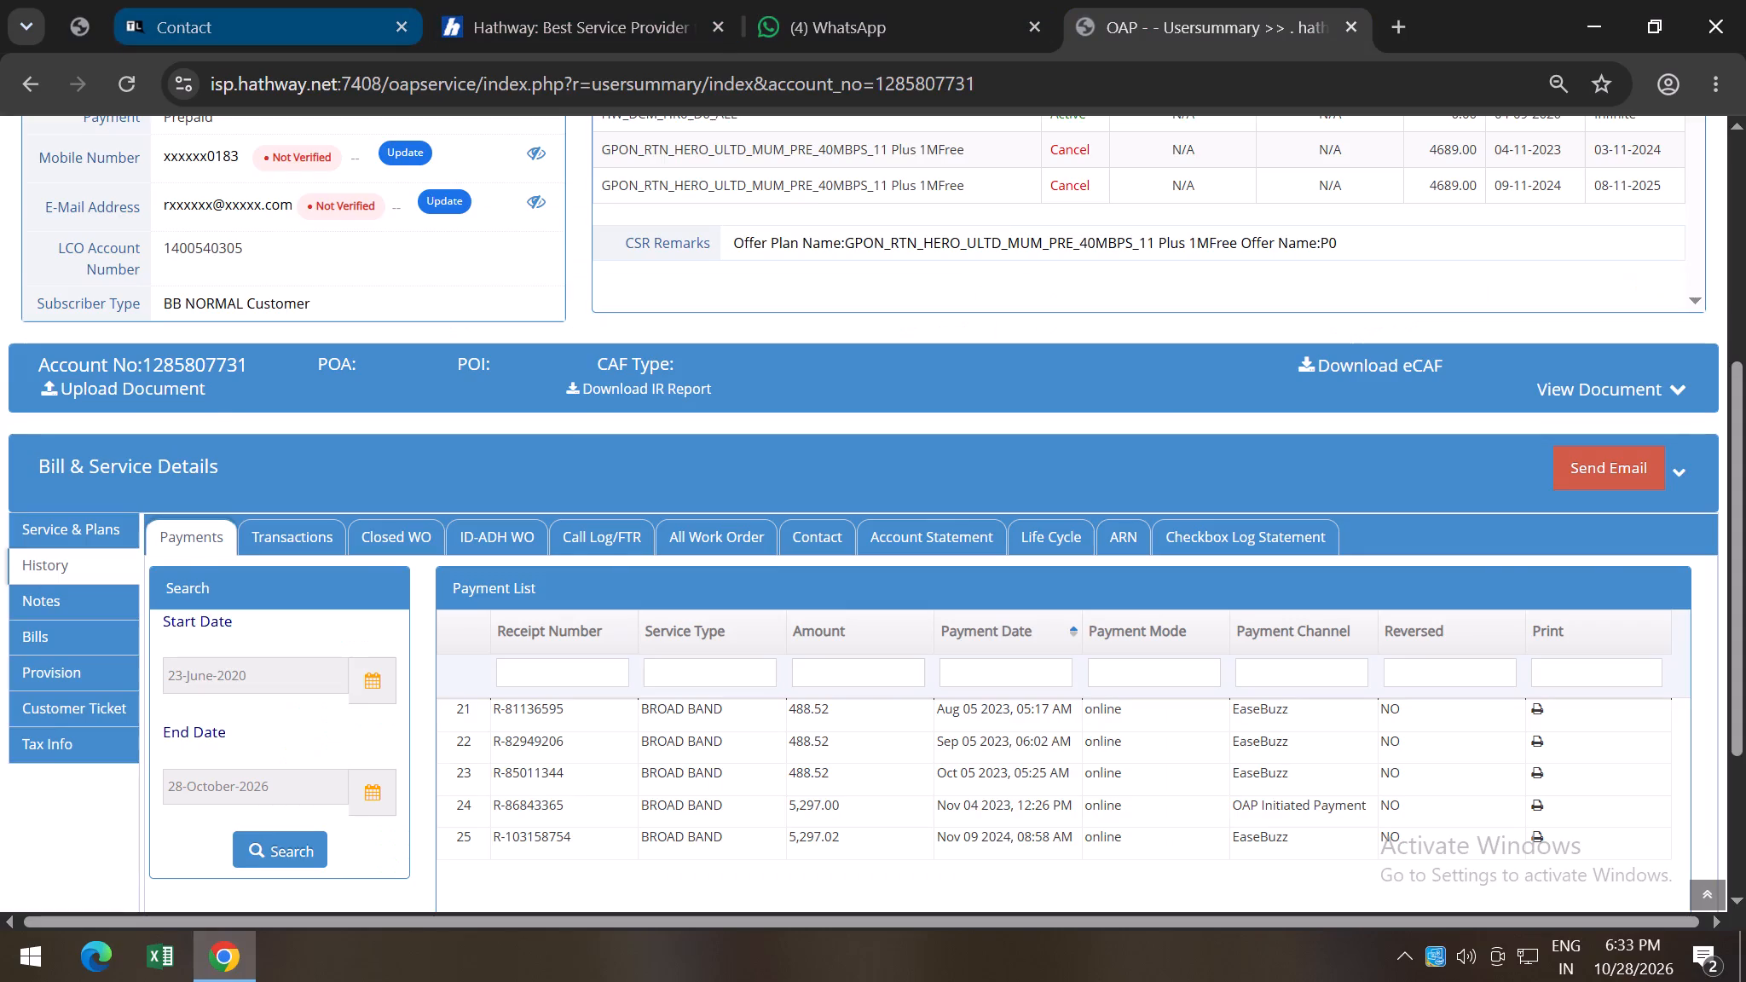
Switch to the Tubelight dialpad, end the current Mumbai Win-back call and open the review choices for tagging it.
{"action": "left_click", "coordinate": [217, 11]}
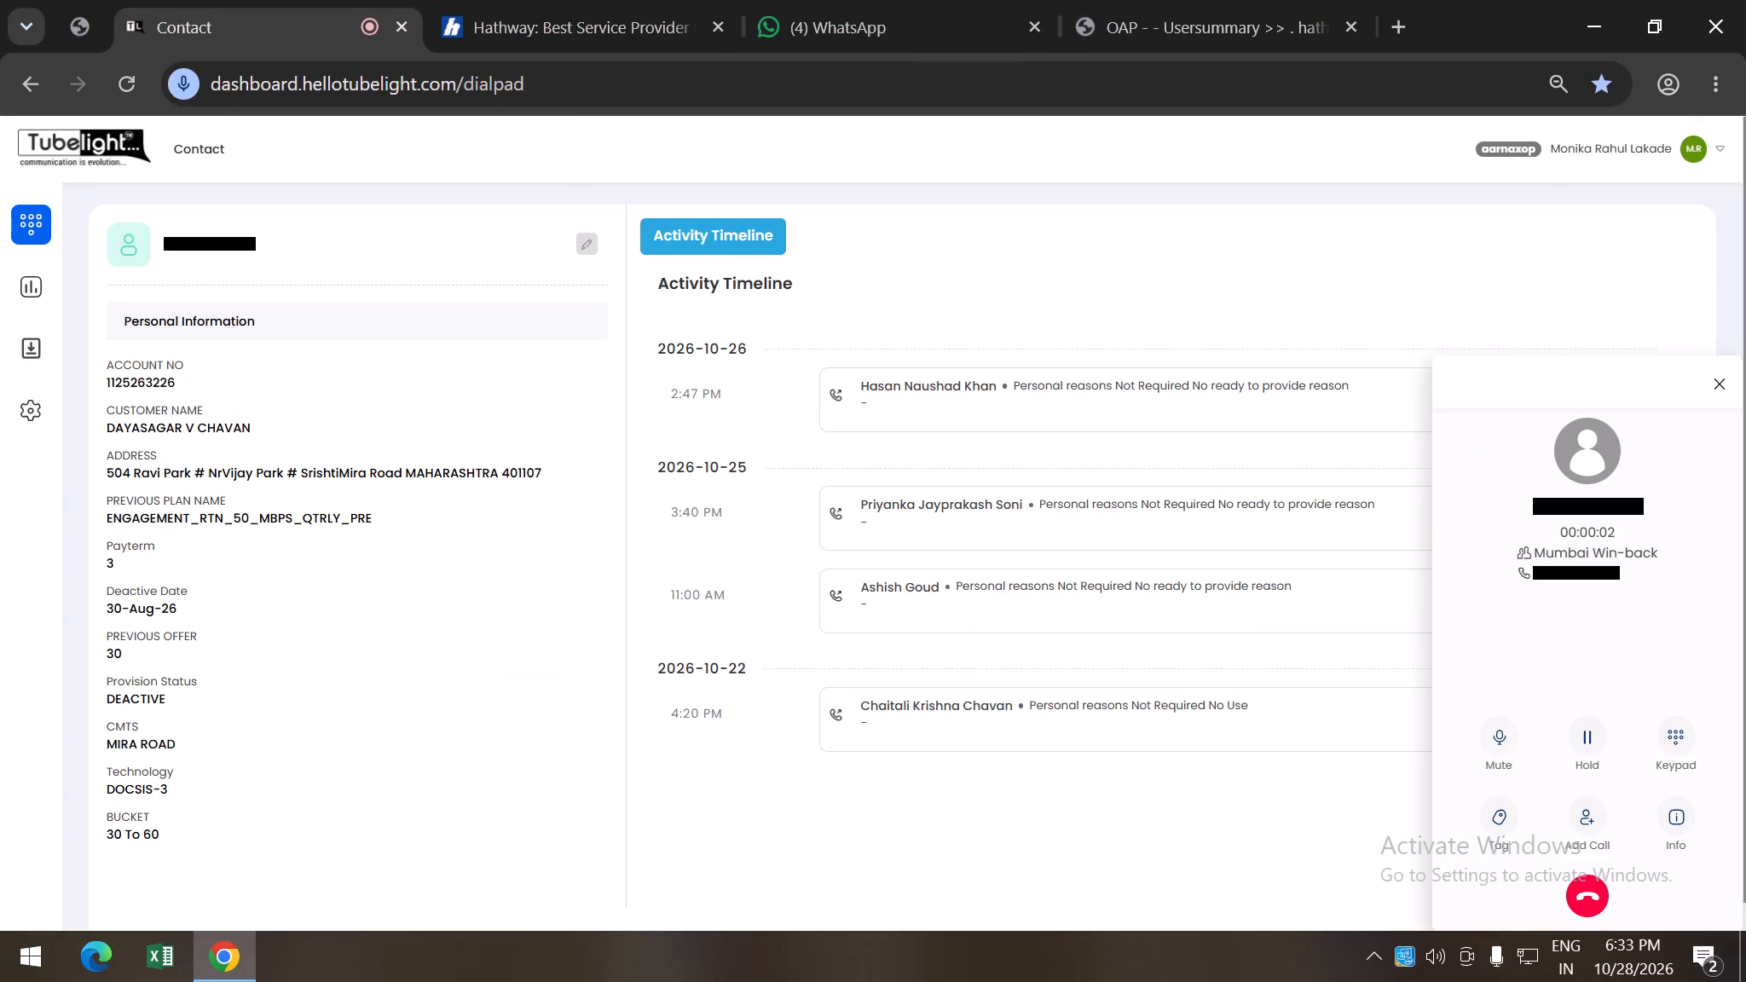
{"action": "left_click", "coordinate": [1589, 897]}
{"action": "left_click", "coordinate": [1547, 656]}
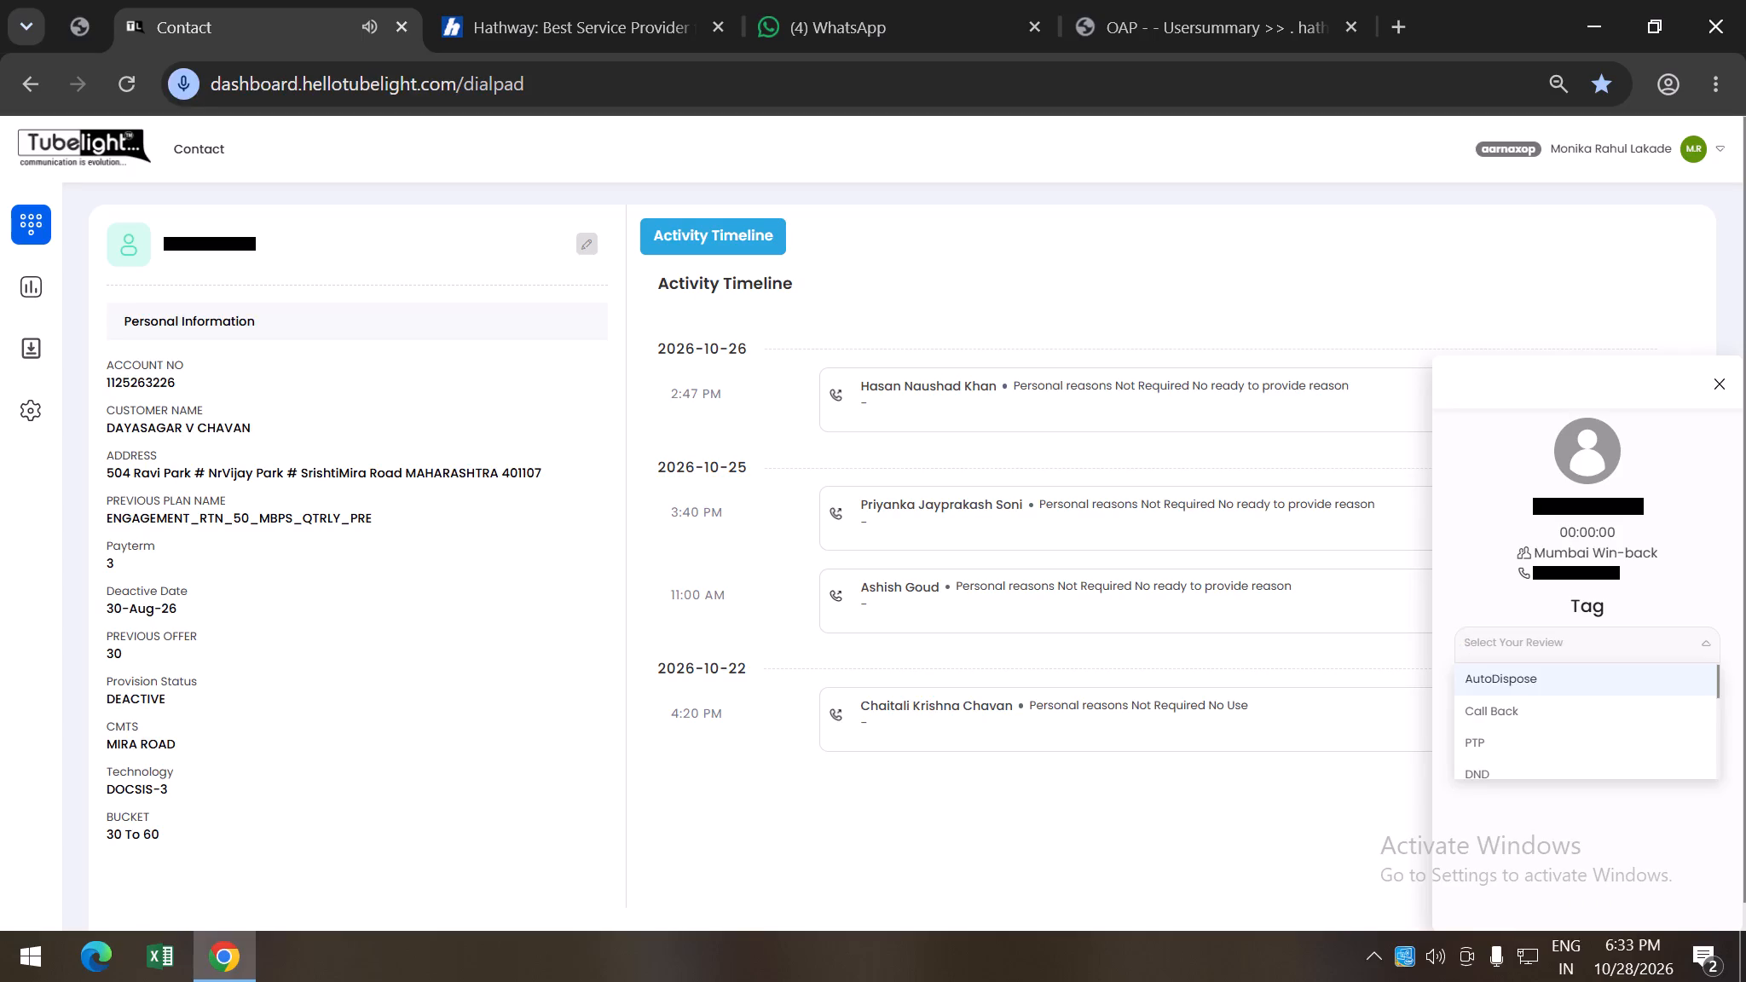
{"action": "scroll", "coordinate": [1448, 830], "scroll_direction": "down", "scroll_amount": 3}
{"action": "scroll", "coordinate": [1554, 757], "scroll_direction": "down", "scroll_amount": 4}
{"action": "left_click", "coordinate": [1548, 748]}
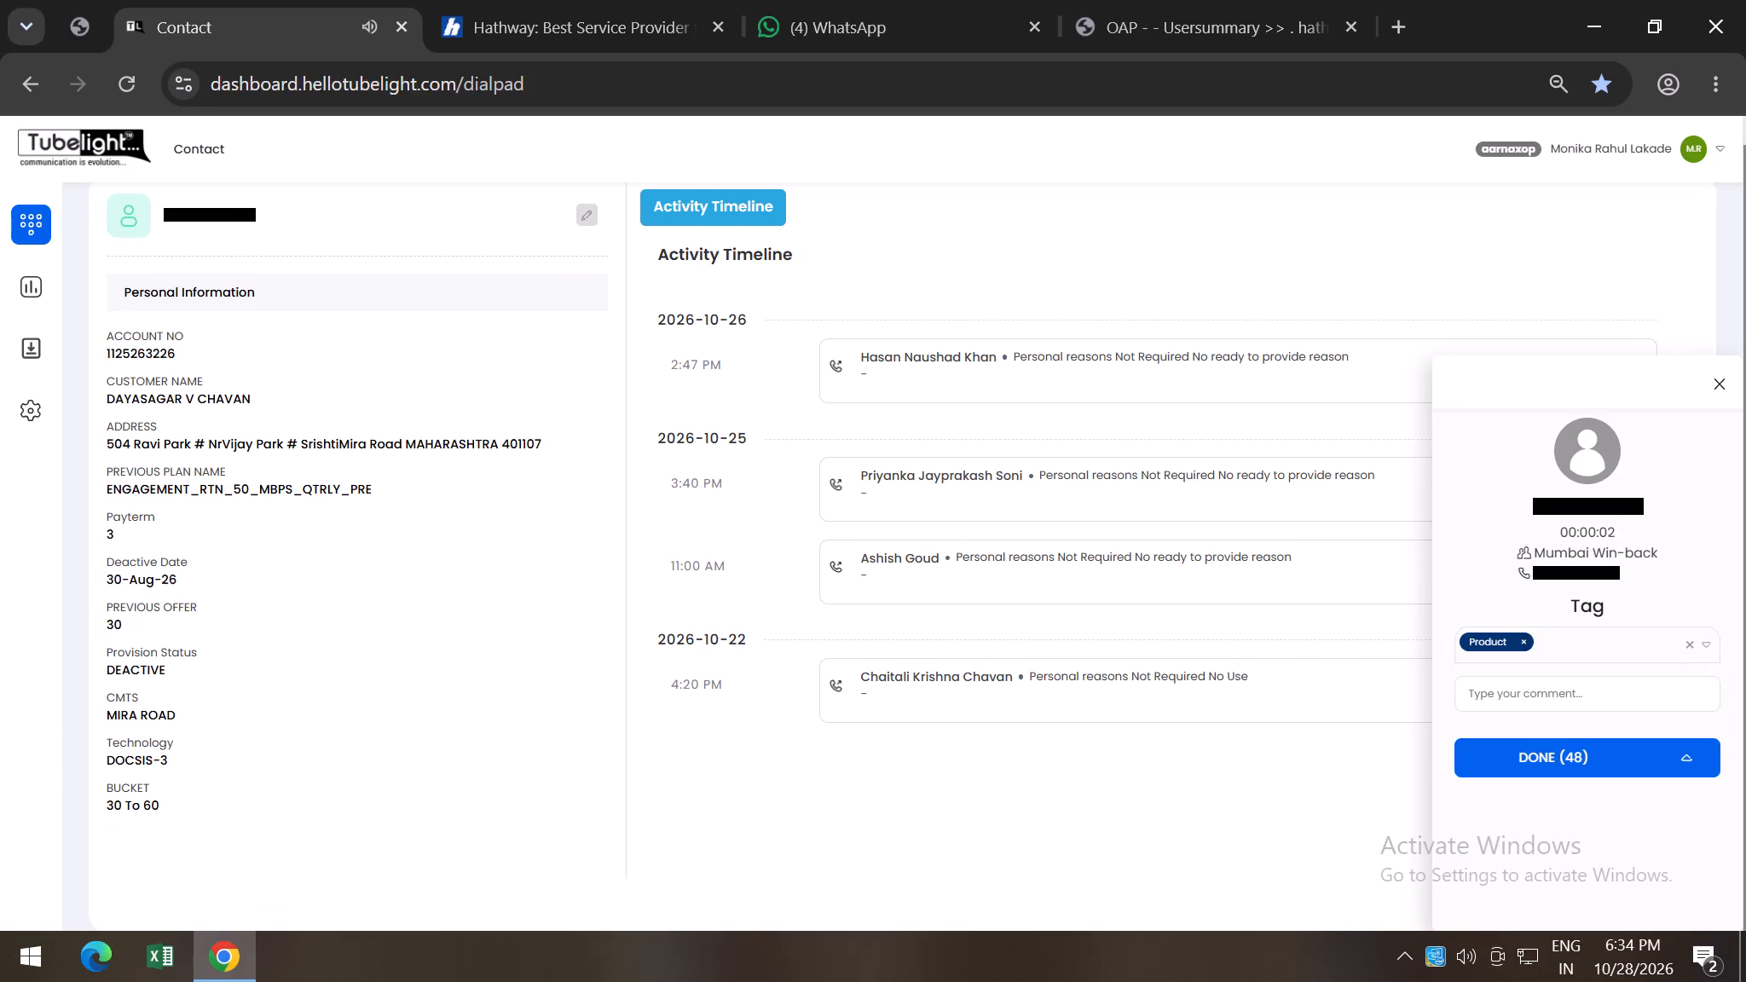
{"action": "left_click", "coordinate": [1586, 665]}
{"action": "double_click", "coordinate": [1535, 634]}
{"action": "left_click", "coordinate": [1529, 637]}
Tag the ended Mumbai Win-back call with Not Connect, Not Contactable and Call forward Voice email.
{"action": "scroll", "coordinate": [1510, 704], "scroll_direction": "down", "scroll_amount": 2}
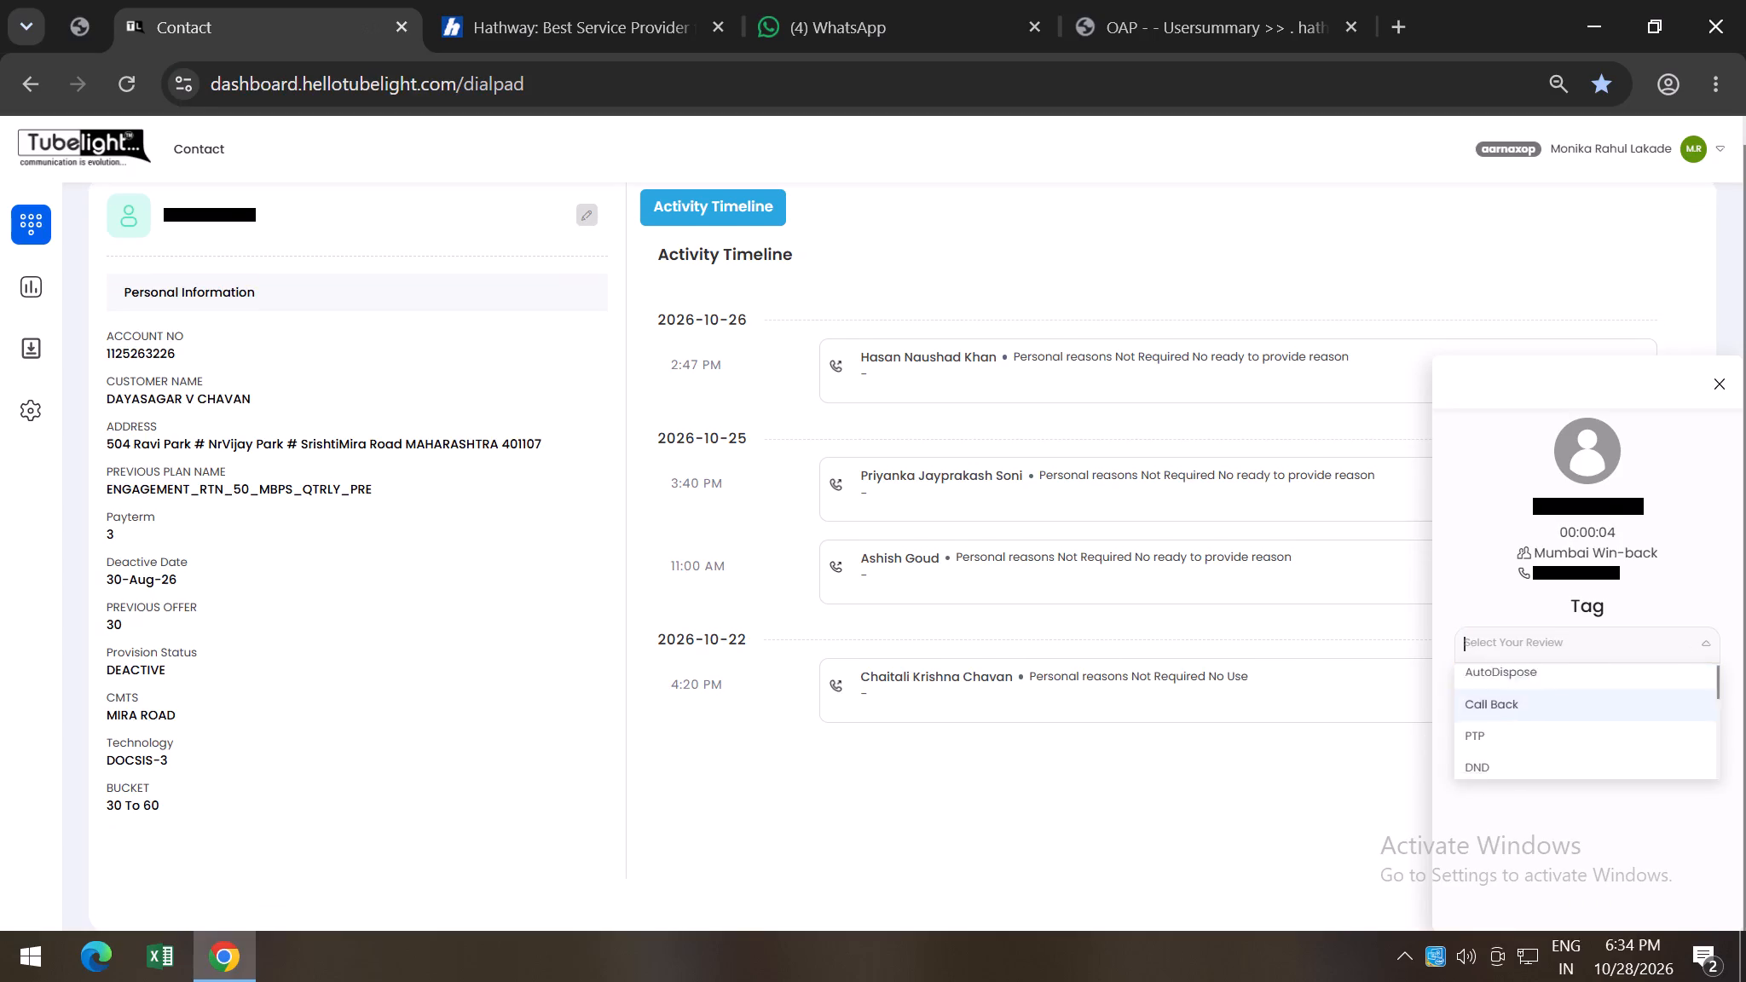
{"action": "scroll", "coordinate": [1510, 711], "scroll_direction": "down", "scroll_amount": 1}
{"action": "left_click", "coordinate": [1512, 730]}
{"action": "left_click", "coordinate": [1591, 647]}
{"action": "left_click", "coordinate": [1557, 702]}
{"action": "double_click", "coordinate": [1599, 690]}
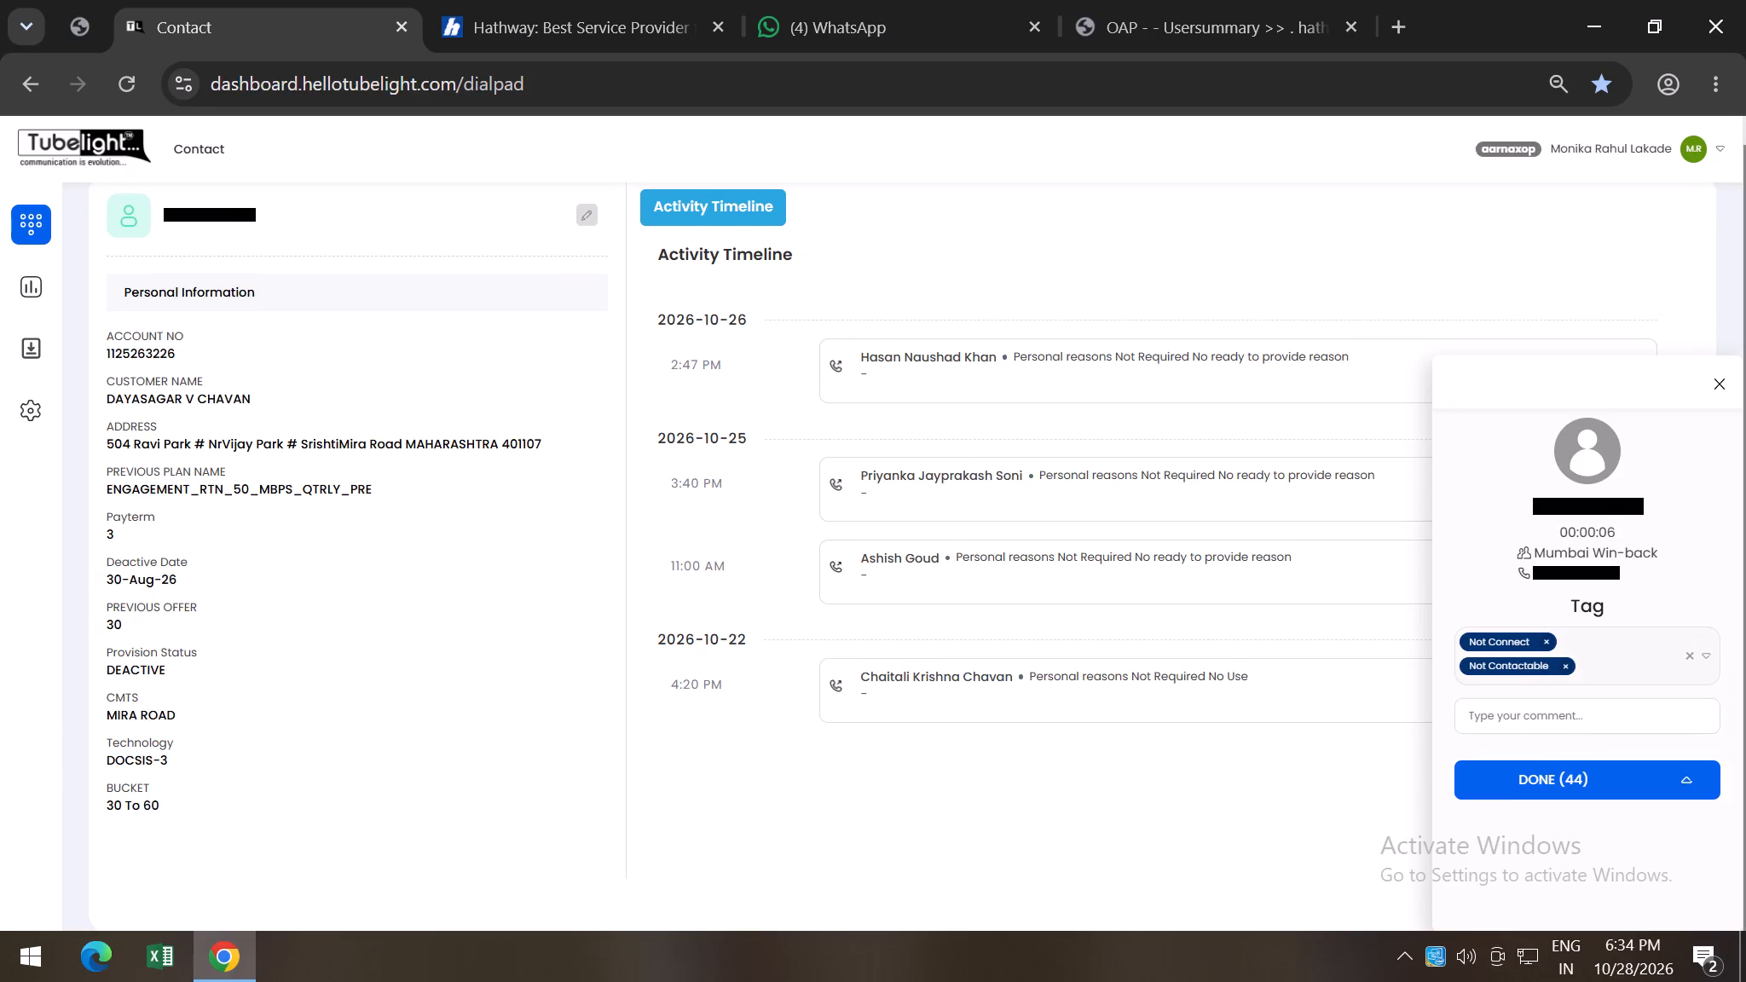
{"action": "left_click", "coordinate": [1598, 668]}
{"action": "scroll", "coordinate": [1549, 743], "scroll_direction": "down", "scroll_amount": 2}
{"action": "left_click", "coordinate": [1543, 712]}
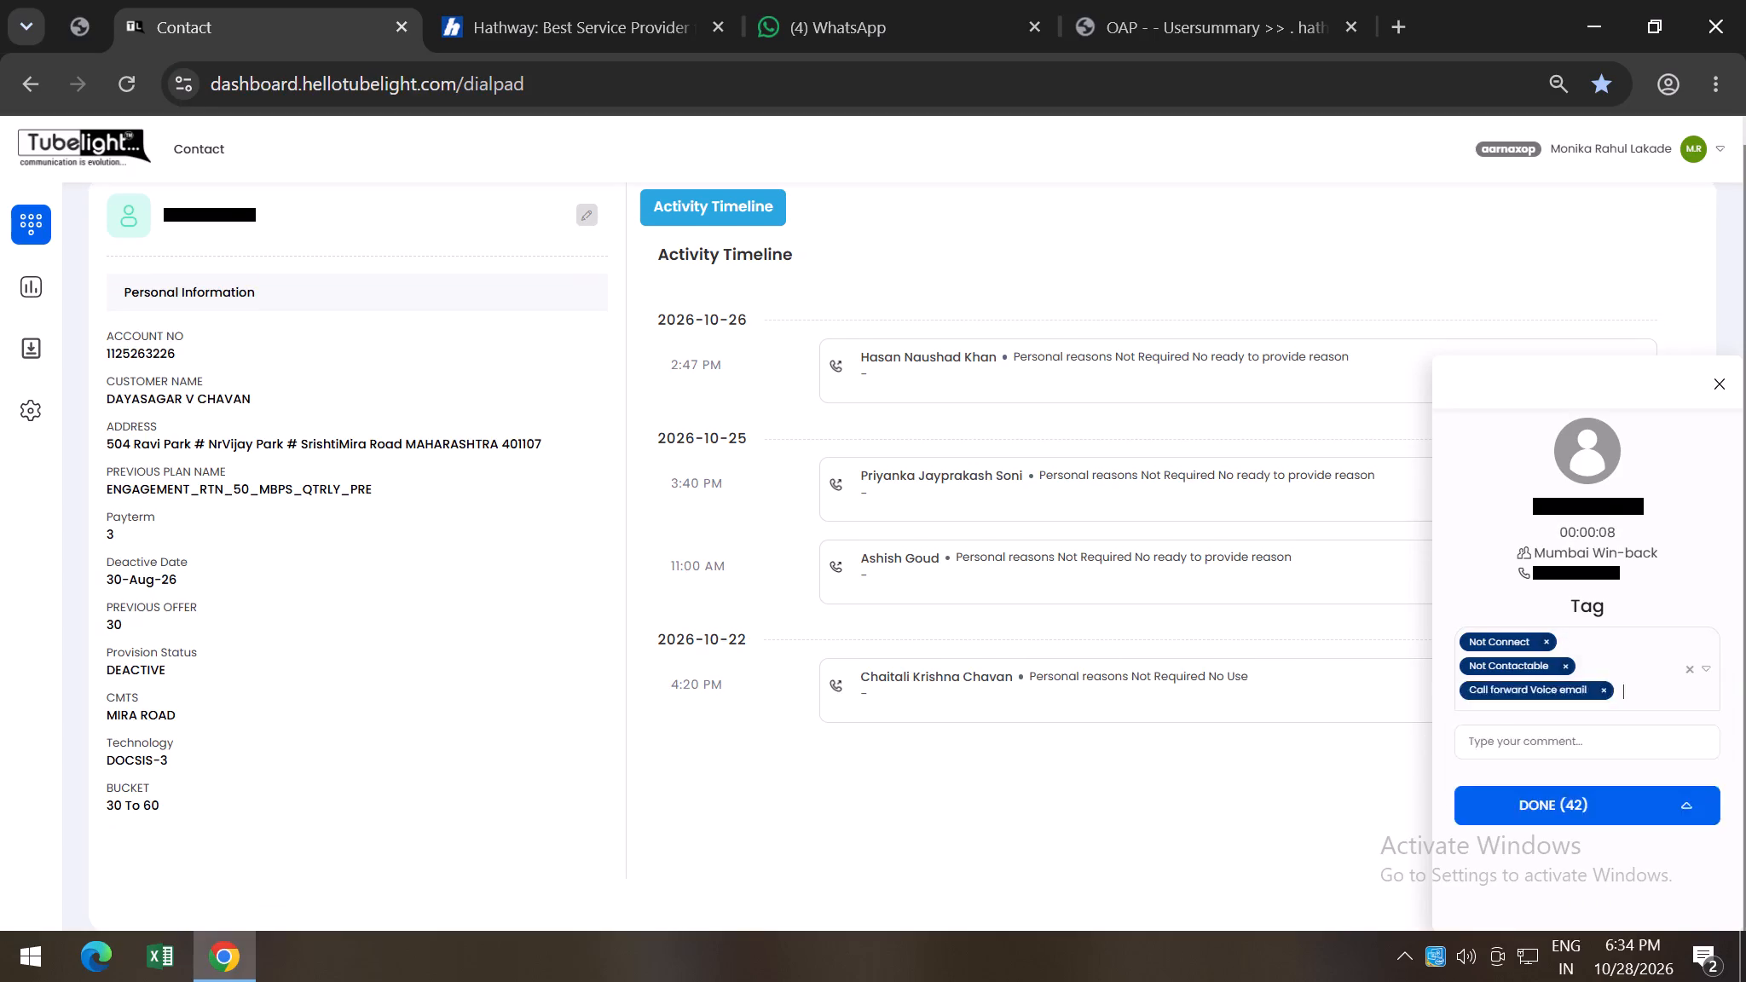
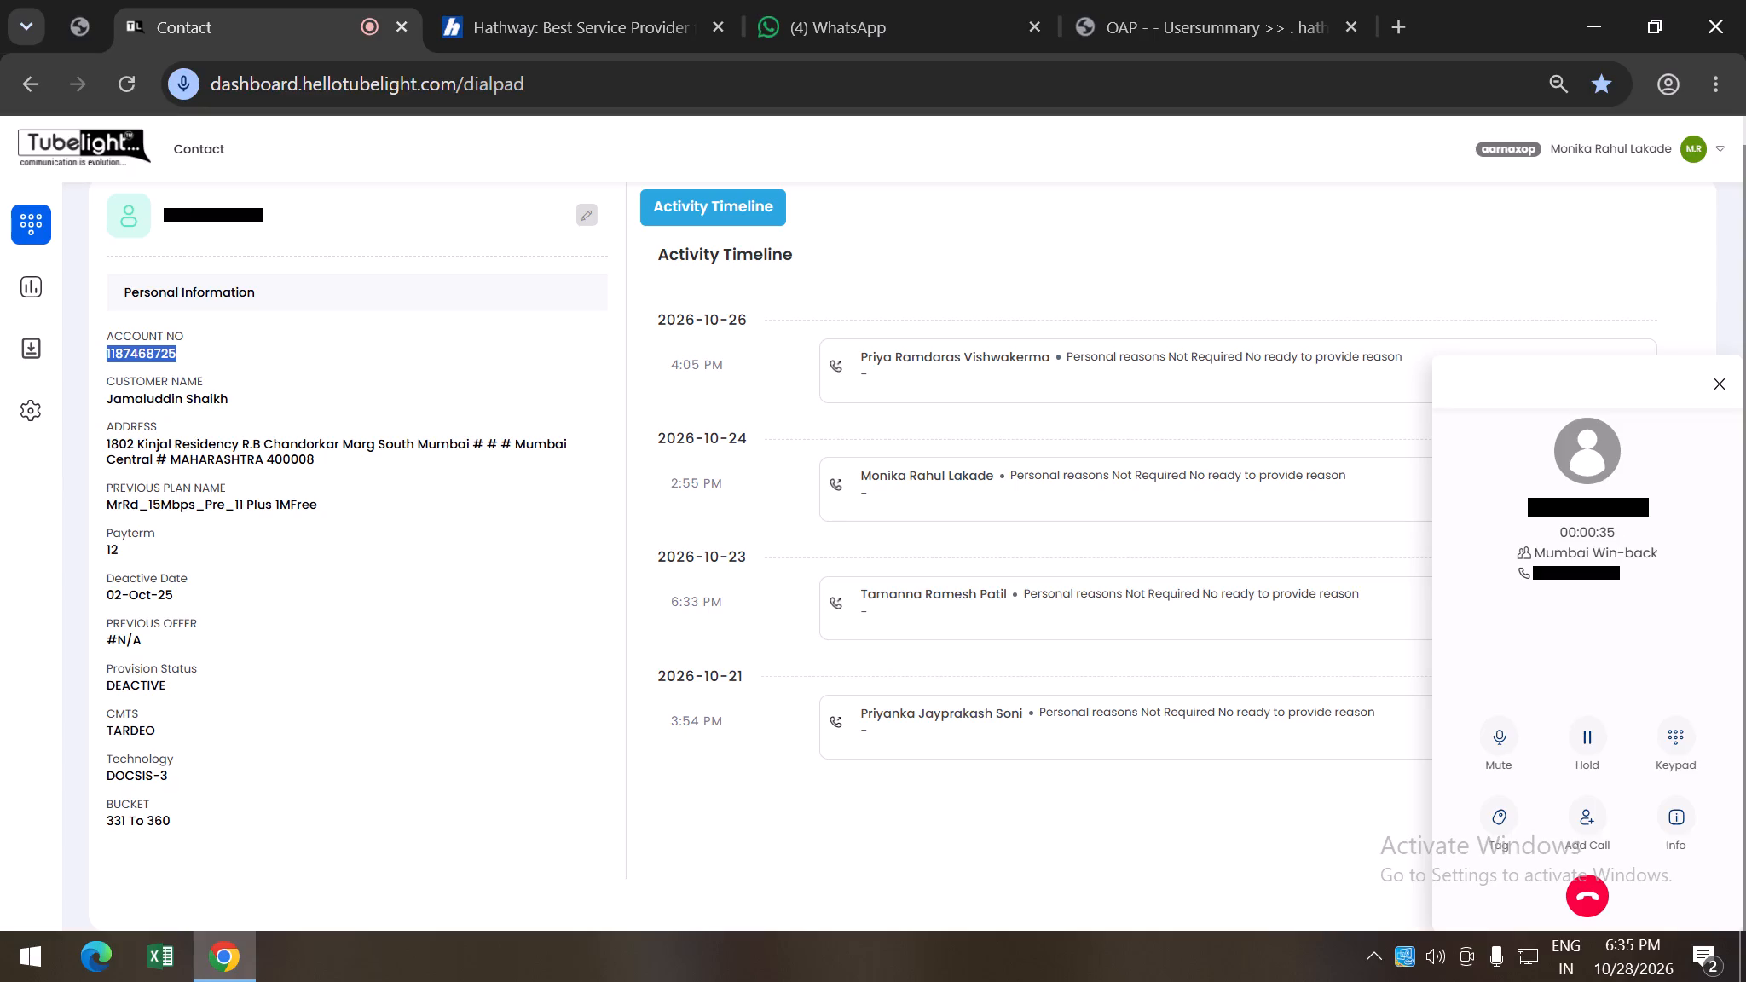
Tag the ended Mumbai Win-back call with Personal reasons, Not Required and No ready to provide reason, and submit it.
{"action": "left_click", "coordinate": [170, 352]}
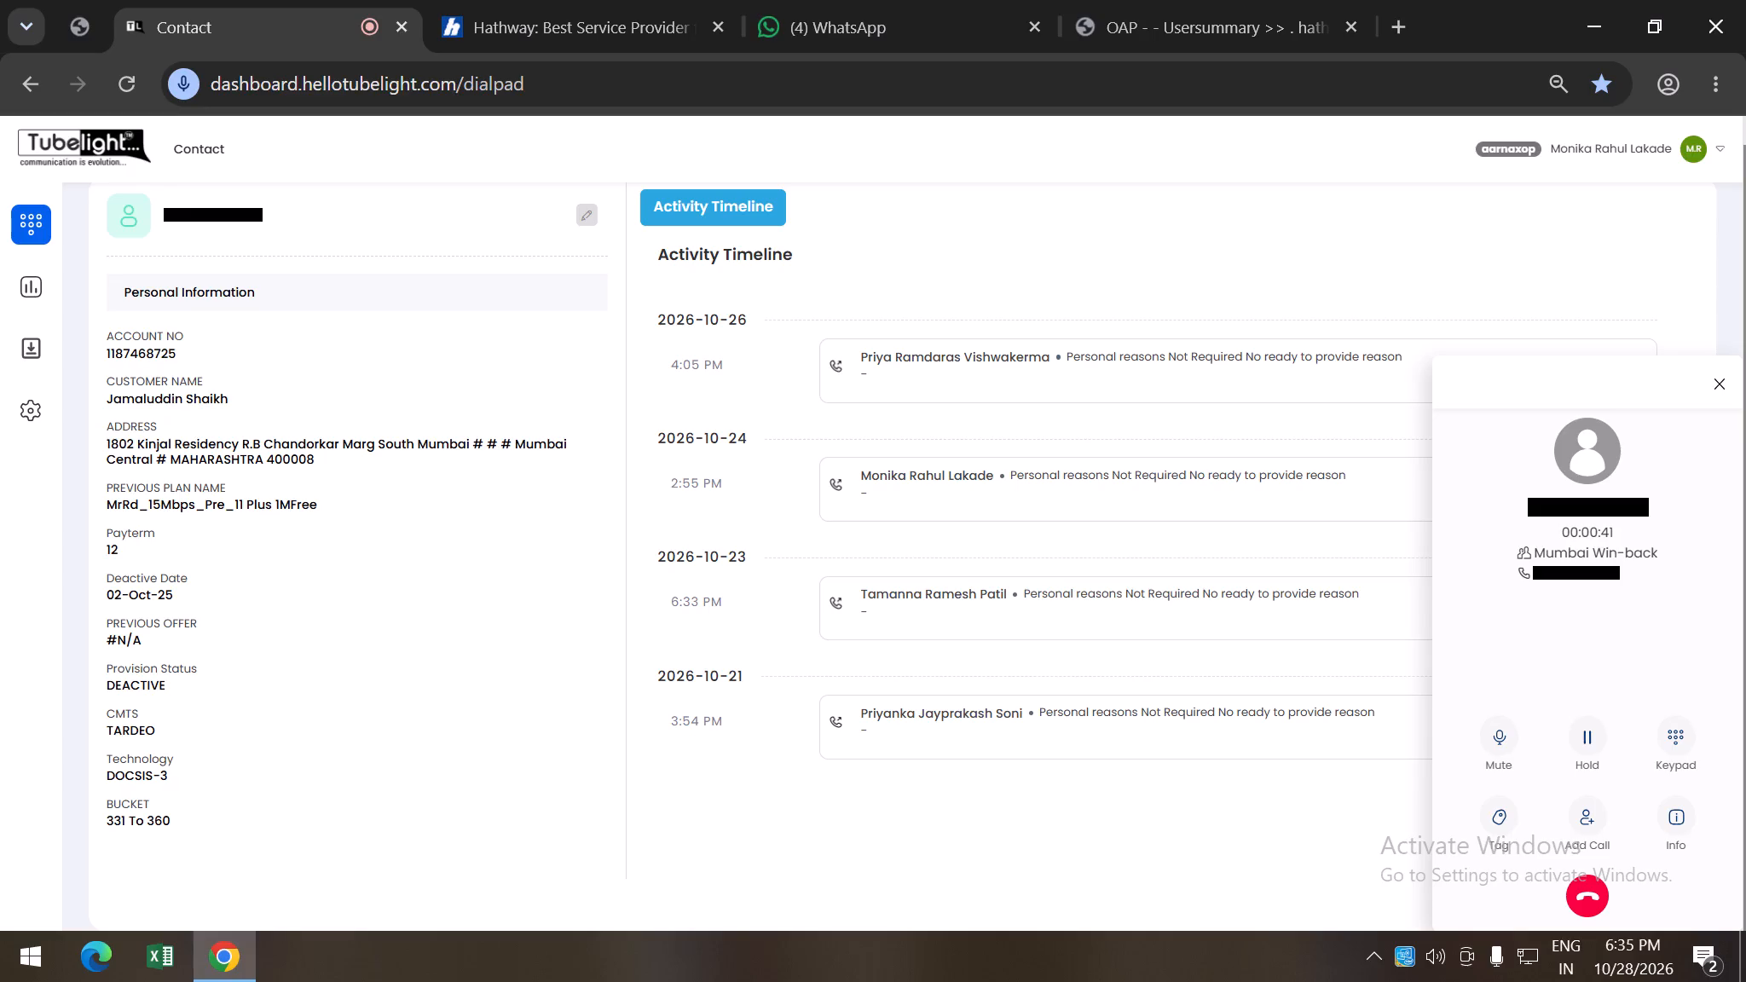
{"action": "left_click", "coordinate": [1523, 640]}
{"action": "scroll", "coordinate": [1532, 723], "scroll_direction": "down", "scroll_amount": 1}
{"action": "left_click_drag", "start_coordinate": [1532, 723], "coordinate": [1541, 718]}
{"action": "left_click", "coordinate": [1607, 638]}
{"action": "left_click", "coordinate": [1522, 755]}
{"action": "left_click_drag", "start_coordinate": [1603, 667], "coordinate": [1600, 677]}
{"action": "left_click", "coordinate": [1584, 739]}
{"action": "left_click", "coordinate": [1581, 802]}
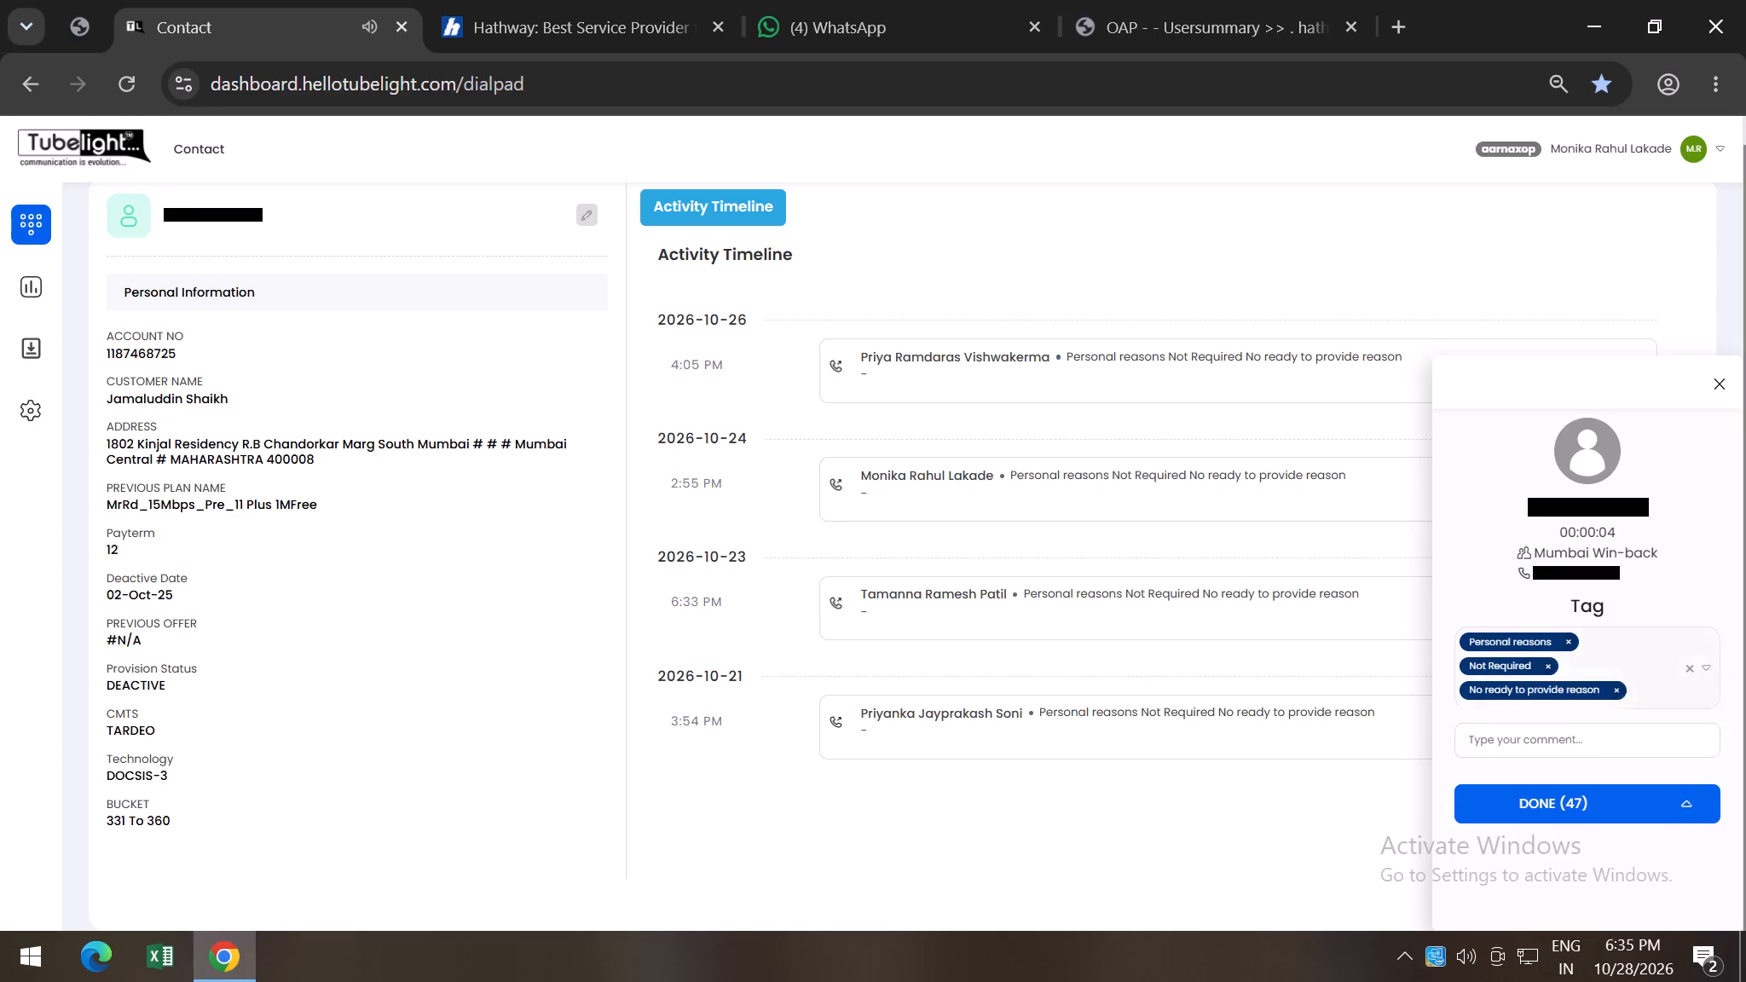
Switch to the Hathway website's home page.
{"action": "left_click", "coordinate": [509, 0]}
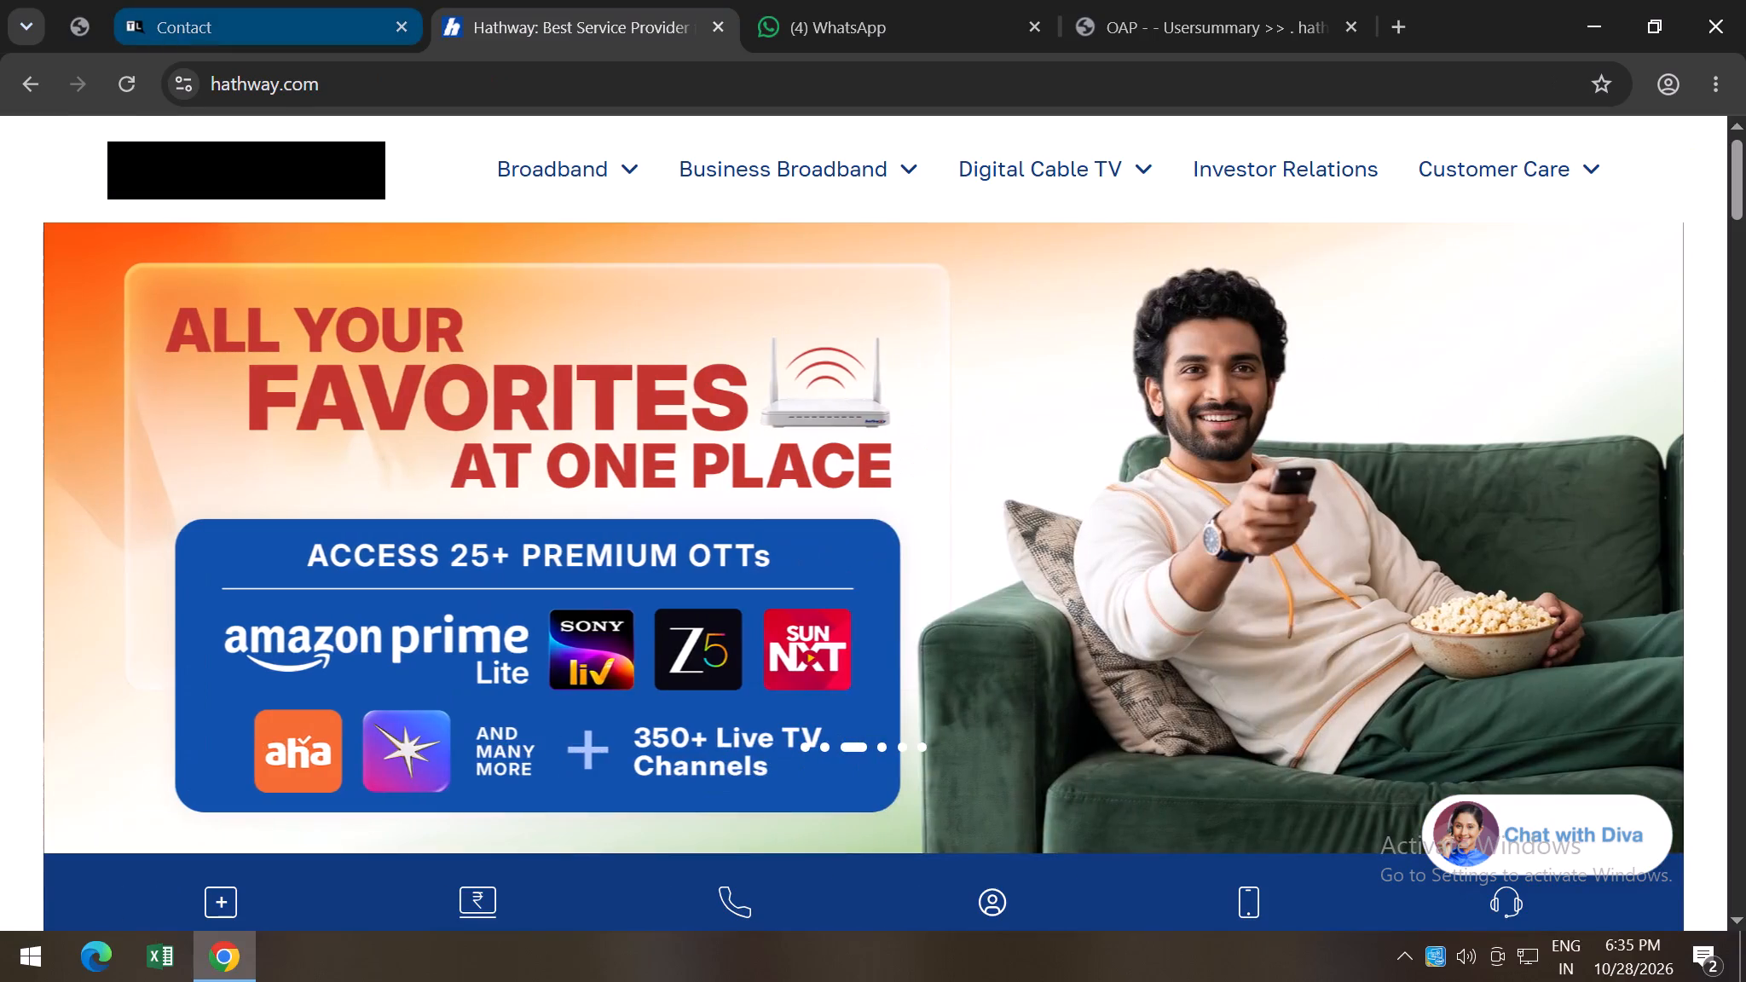
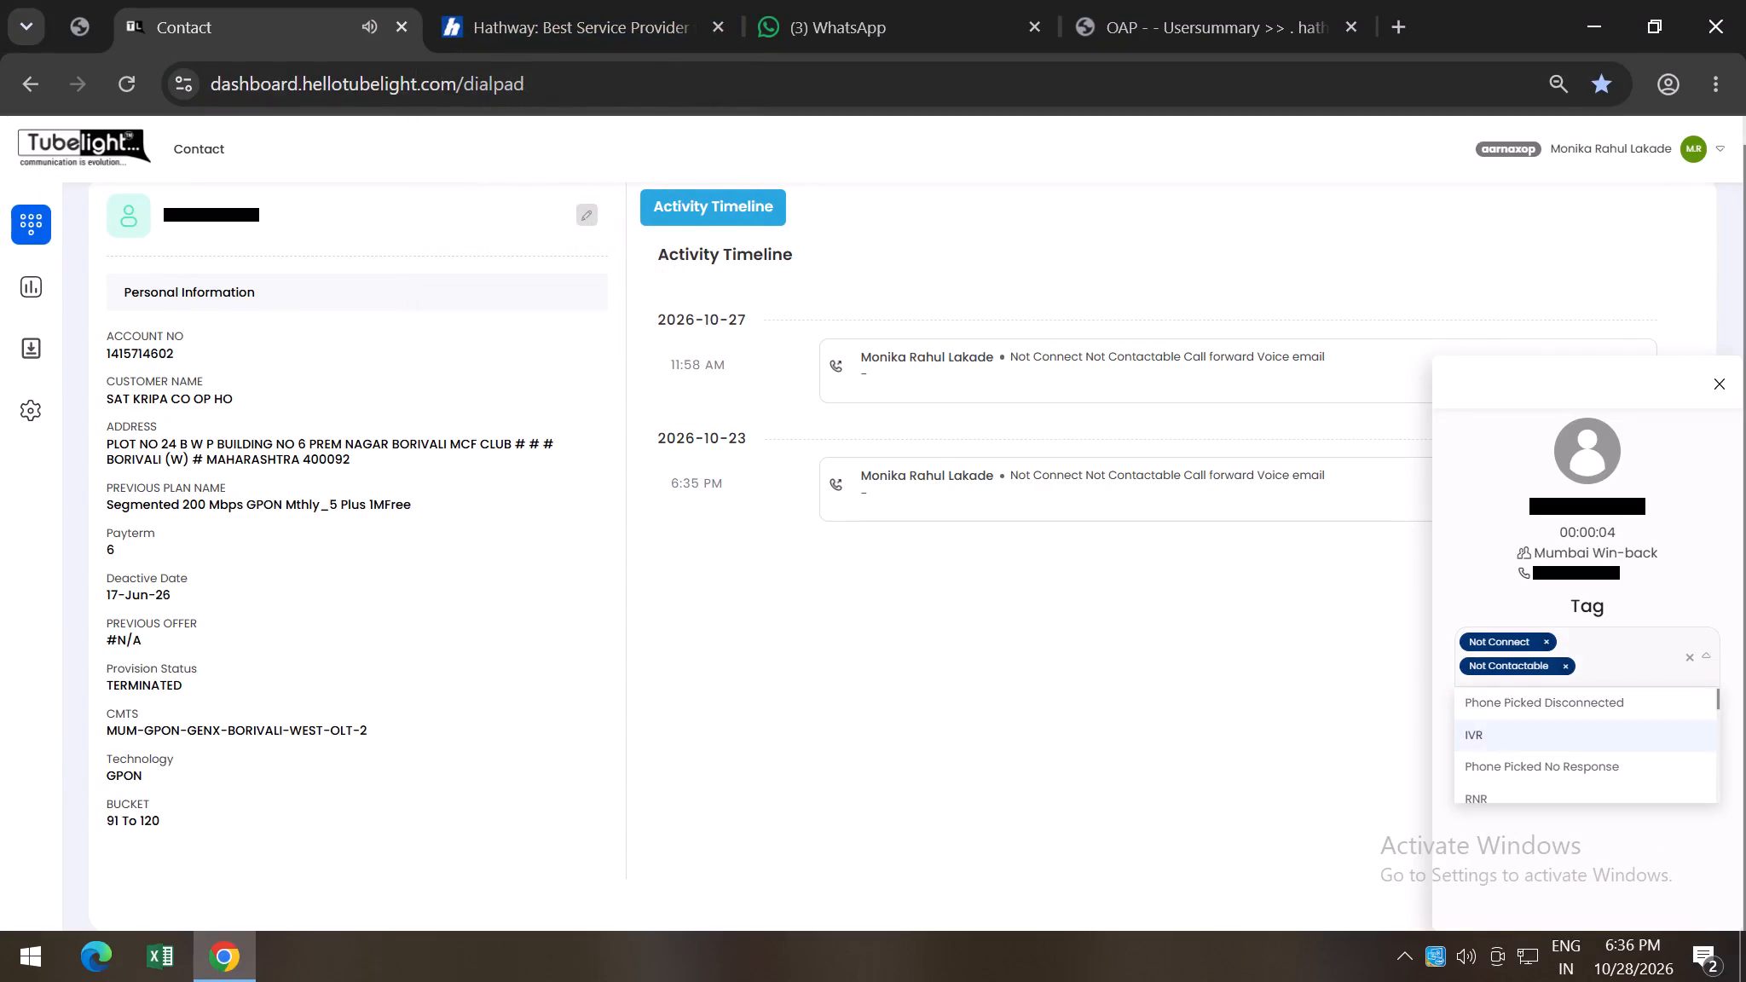
Find a further outcome tag for the Mumbai Win-back call already tagged Not Connect and Not Contactable.
{"action": "scroll", "coordinate": [1534, 754], "scroll_direction": "down", "scroll_amount": 4}
{"action": "scroll", "coordinate": [1558, 702], "scroll_direction": "up", "scroll_amount": 1}
{"action": "scroll", "coordinate": [1552, 764], "scroll_direction": "down", "scroll_amount": 1}
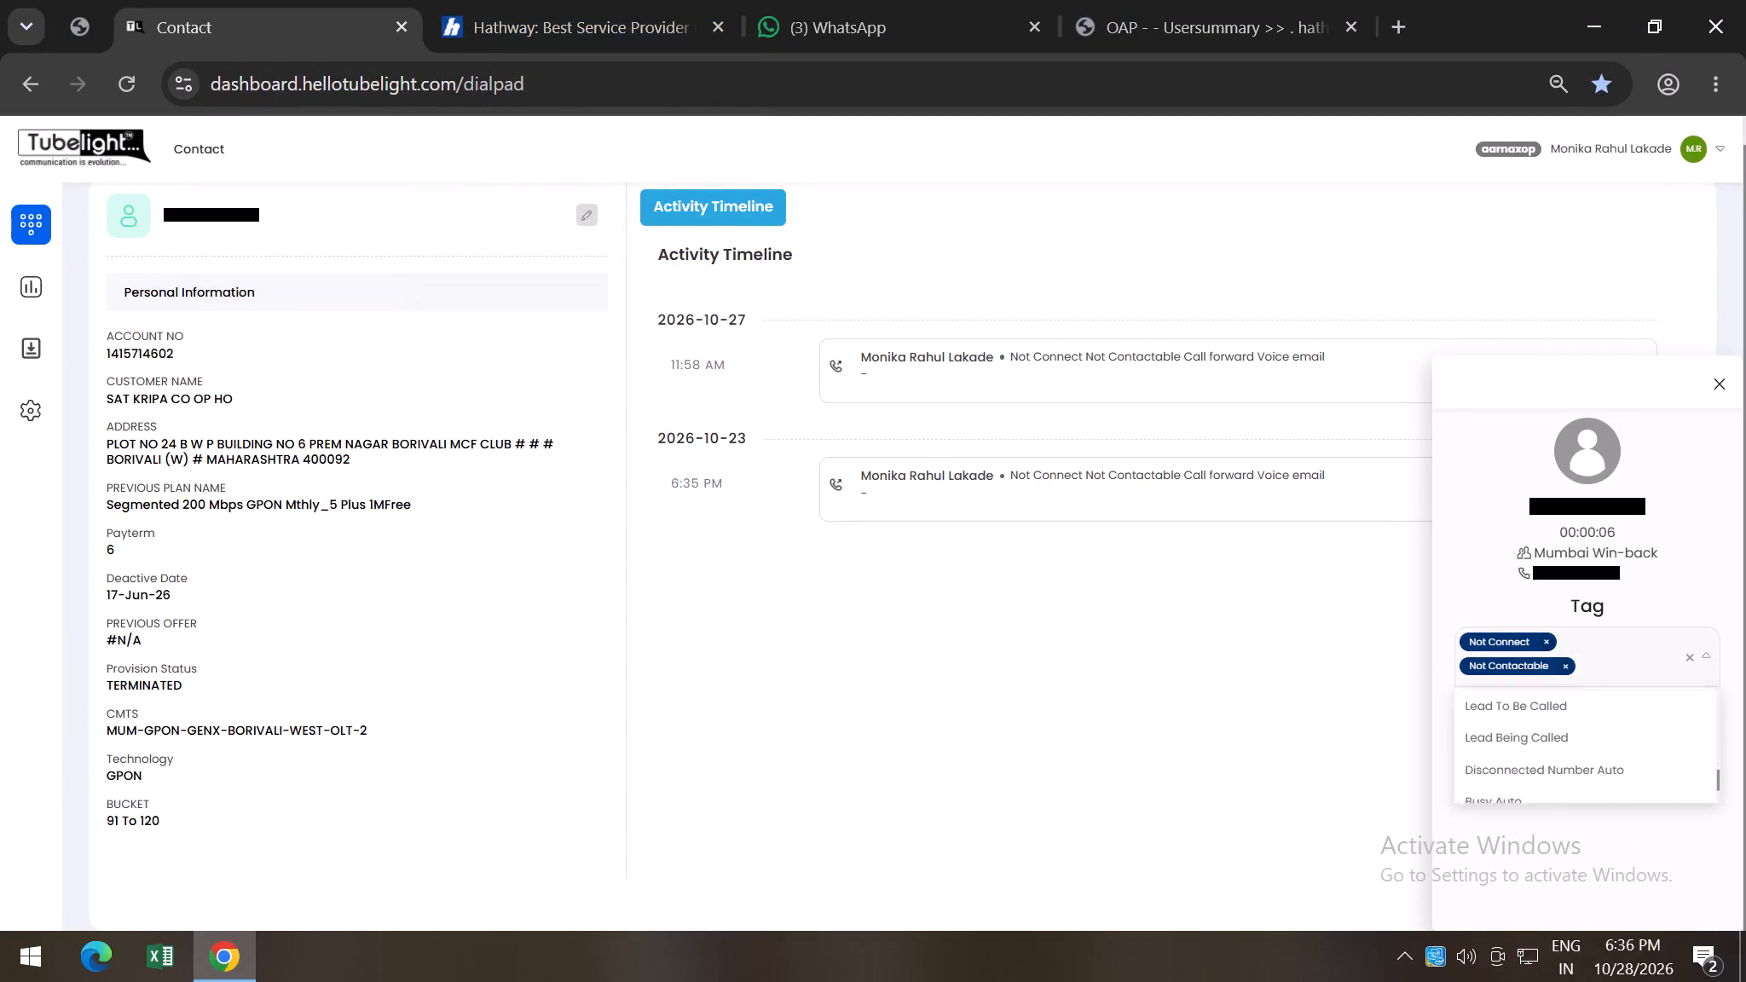
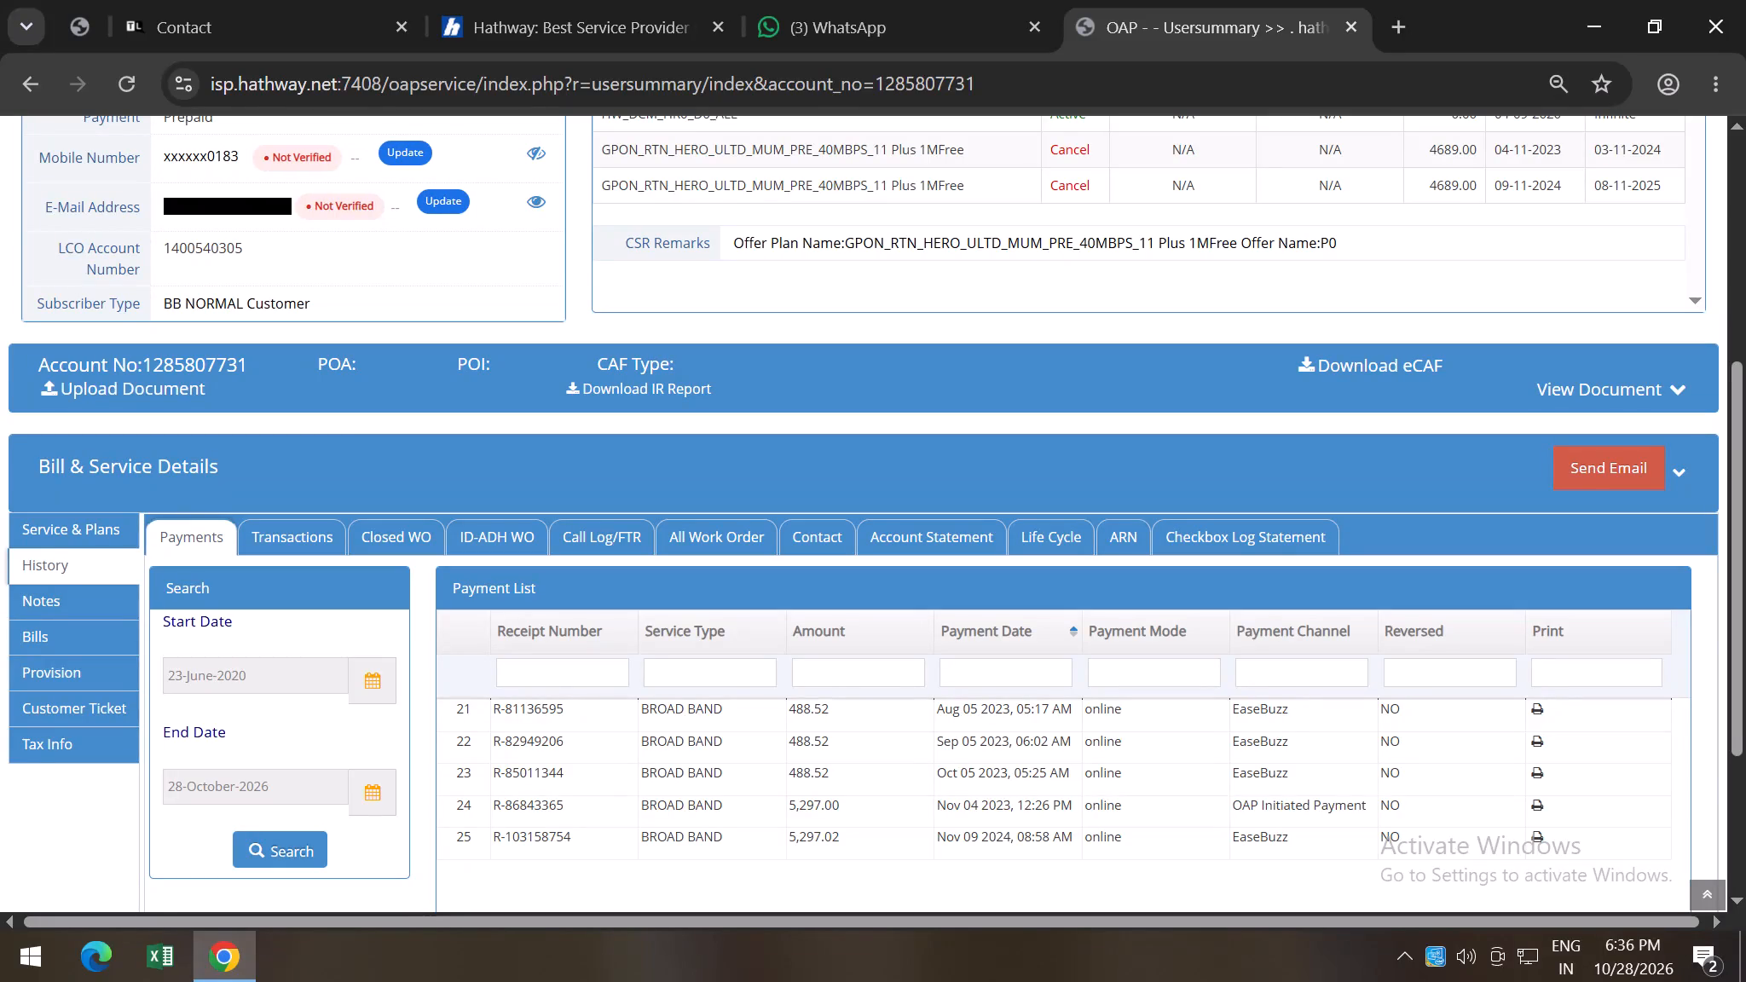
Toggle the visibility of the e-mail address in the open account's customer details.
{"action": "left_click", "coordinate": [530, 208]}
{"action": "double_click", "coordinate": [530, 208]}
Rerun the account's payment history search for 23-June-2020 to 28-October-2026.
{"action": "scroll", "coordinate": [292, 604], "scroll_direction": "down", "scroll_amount": 6}
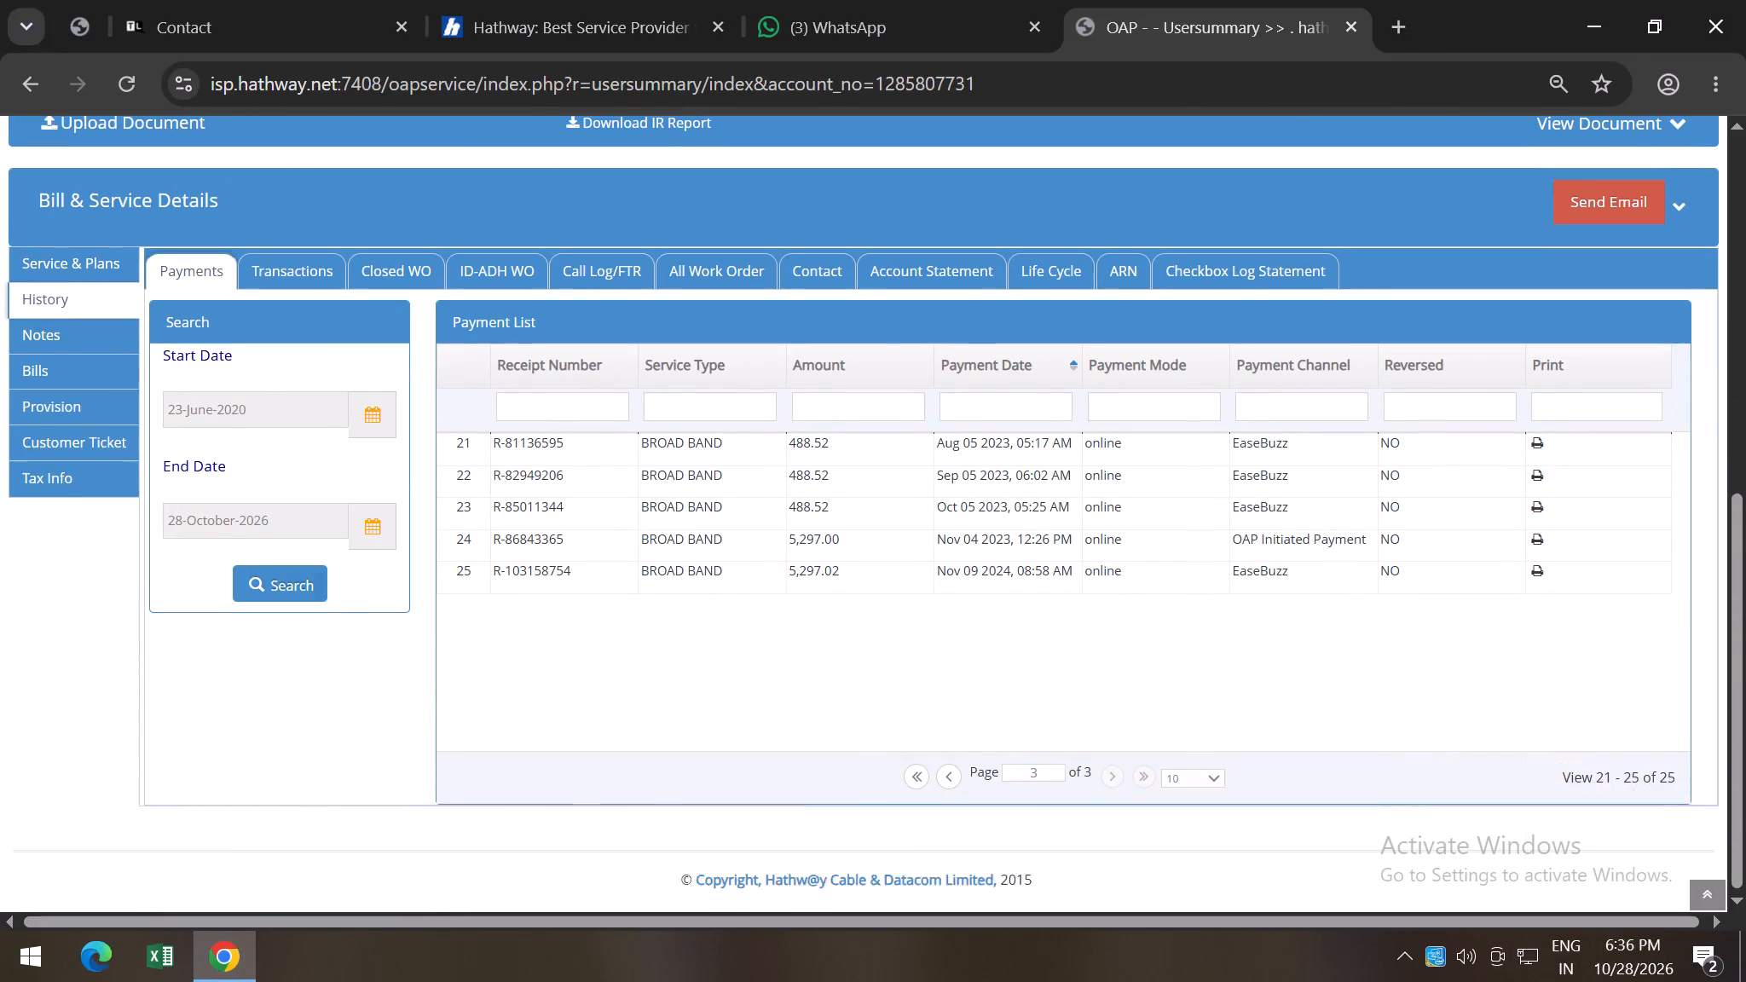
{"action": "scroll", "coordinate": [337, 585], "scroll_direction": "down", "scroll_amount": 3}
{"action": "left_click", "coordinate": [303, 588]}
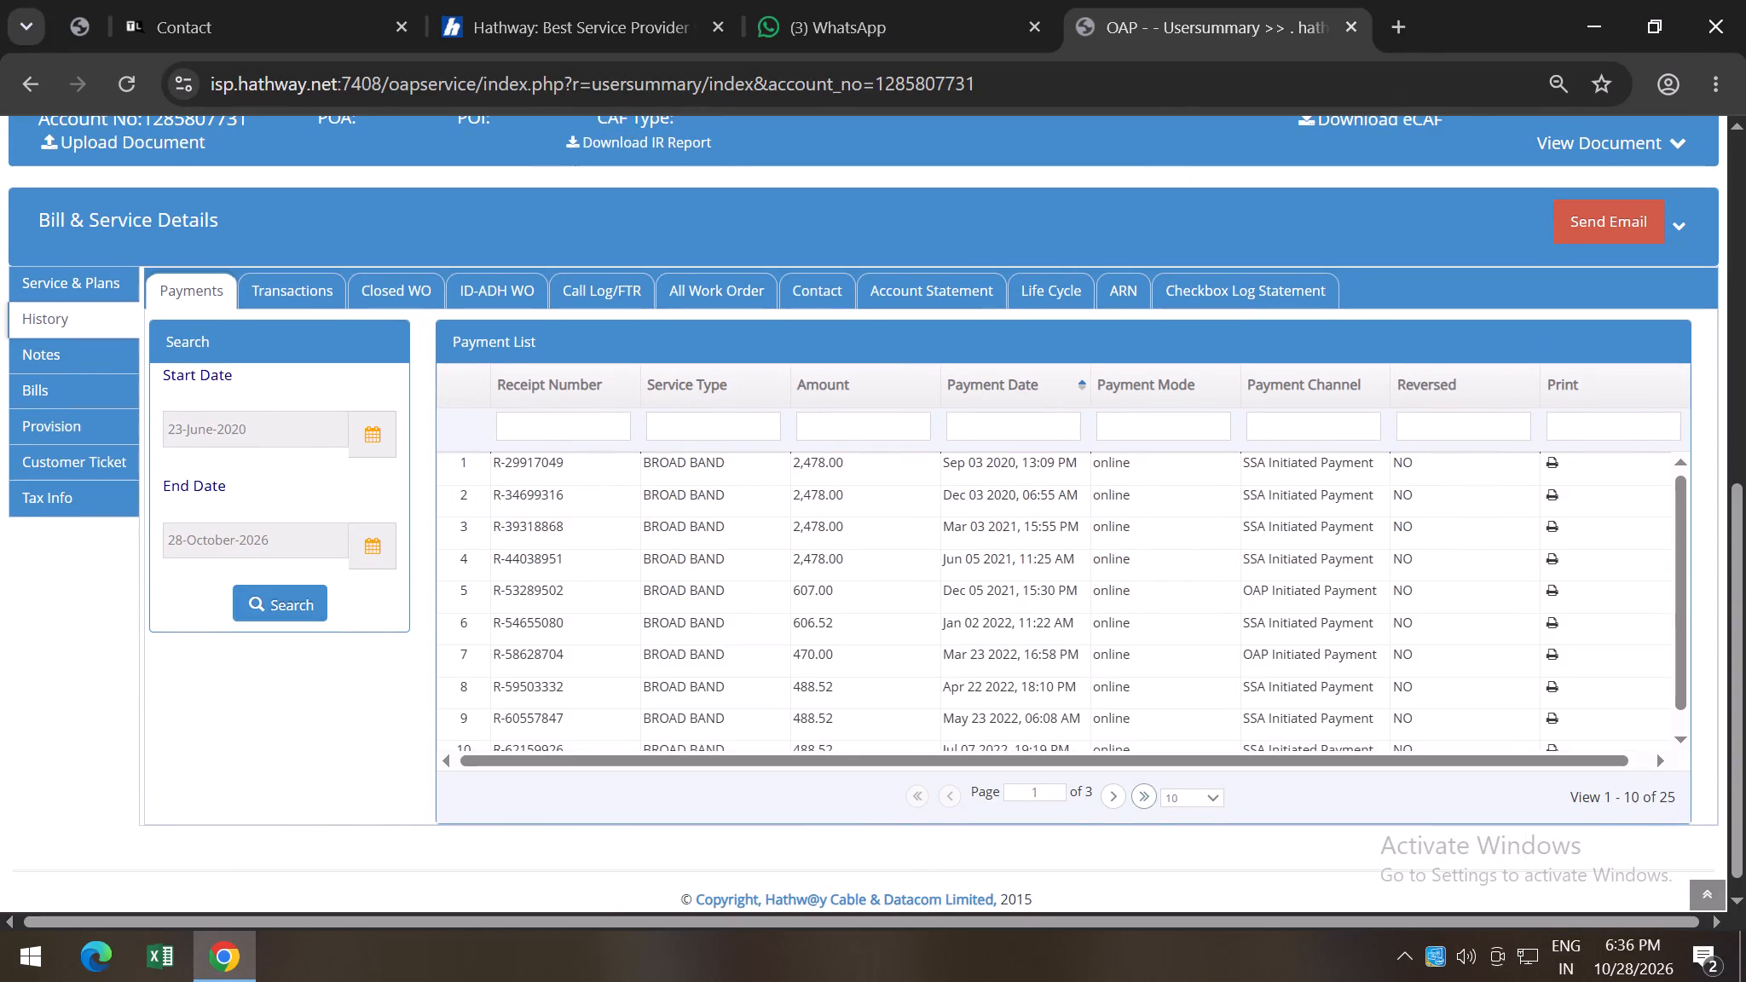
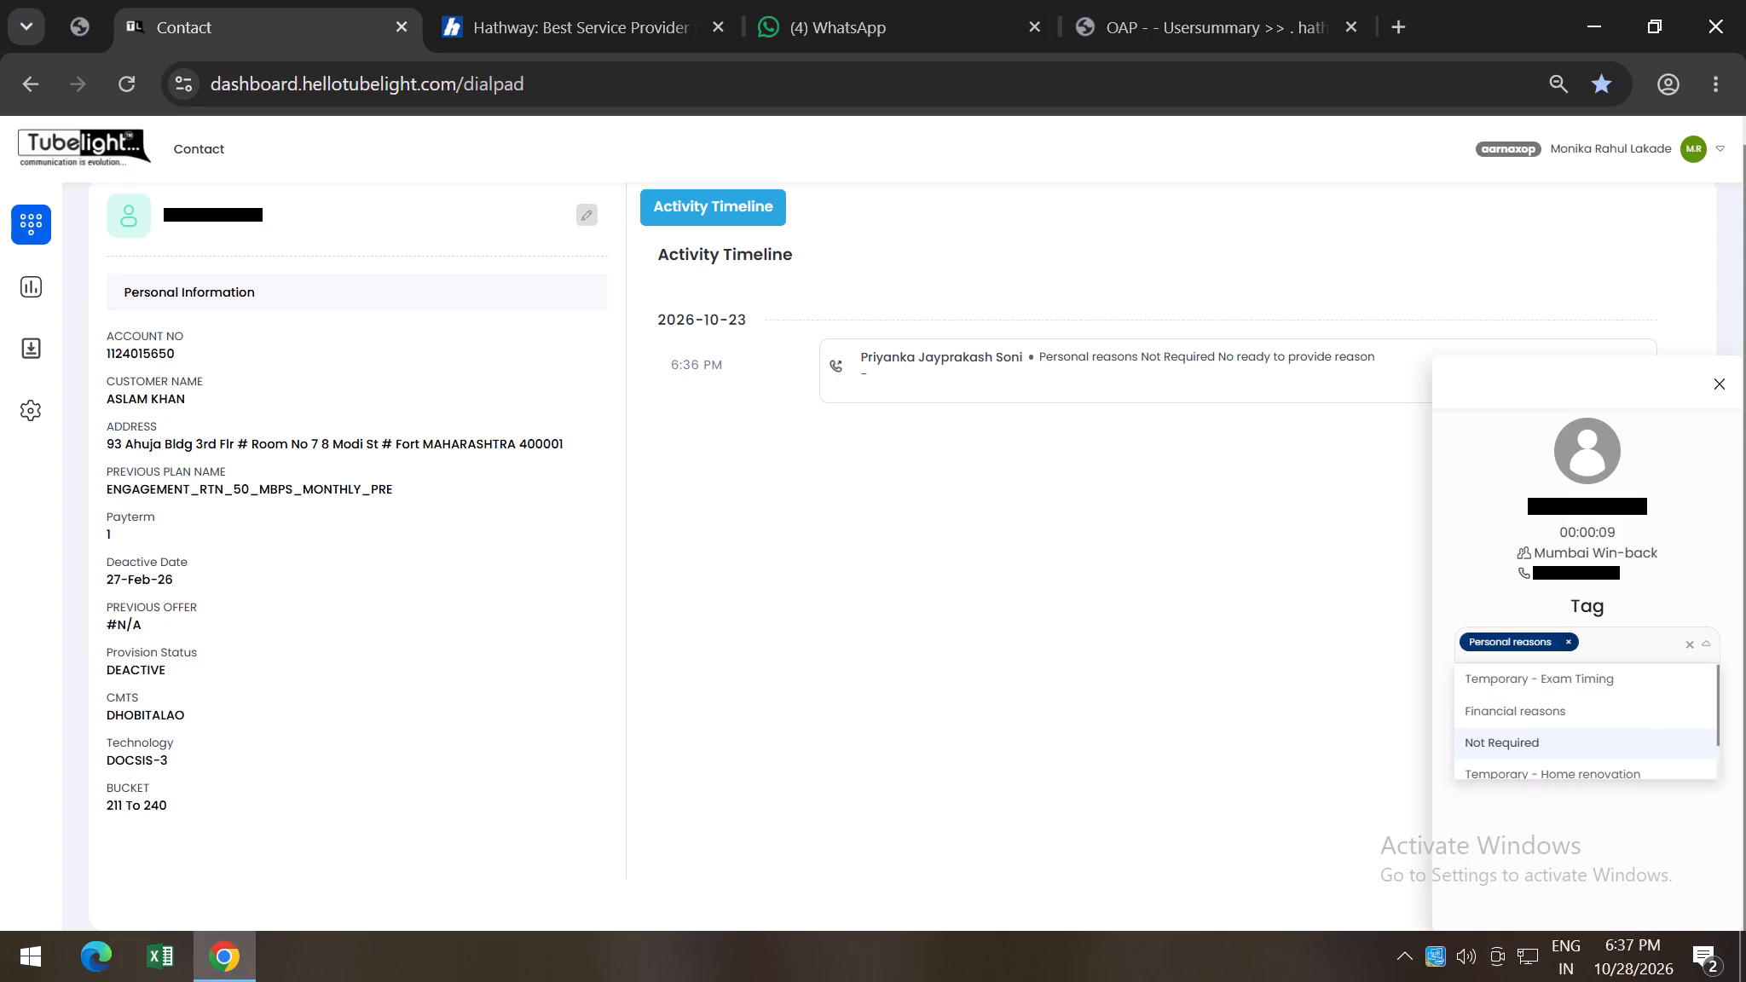
Add the Not Required tag under Personal reasons to the ended Mumbai Win-back call.
{"action": "left_click", "coordinate": [1549, 741]}
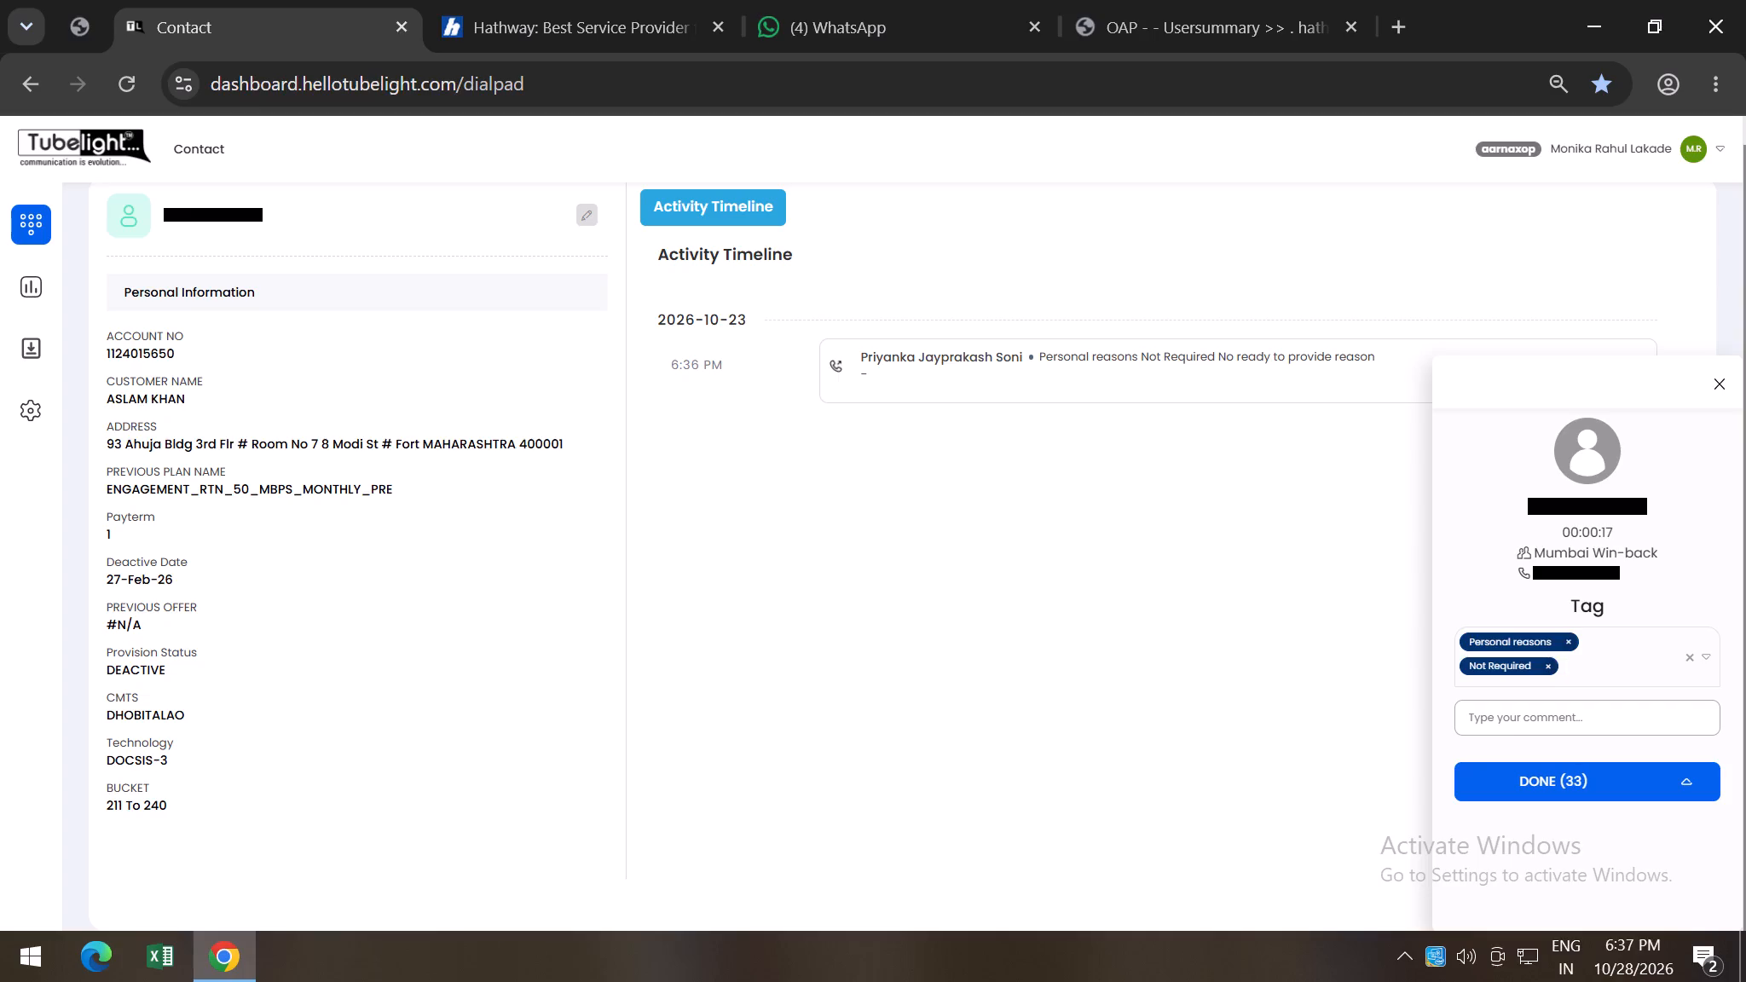
{"action": "left_click", "coordinate": [1585, 688]}
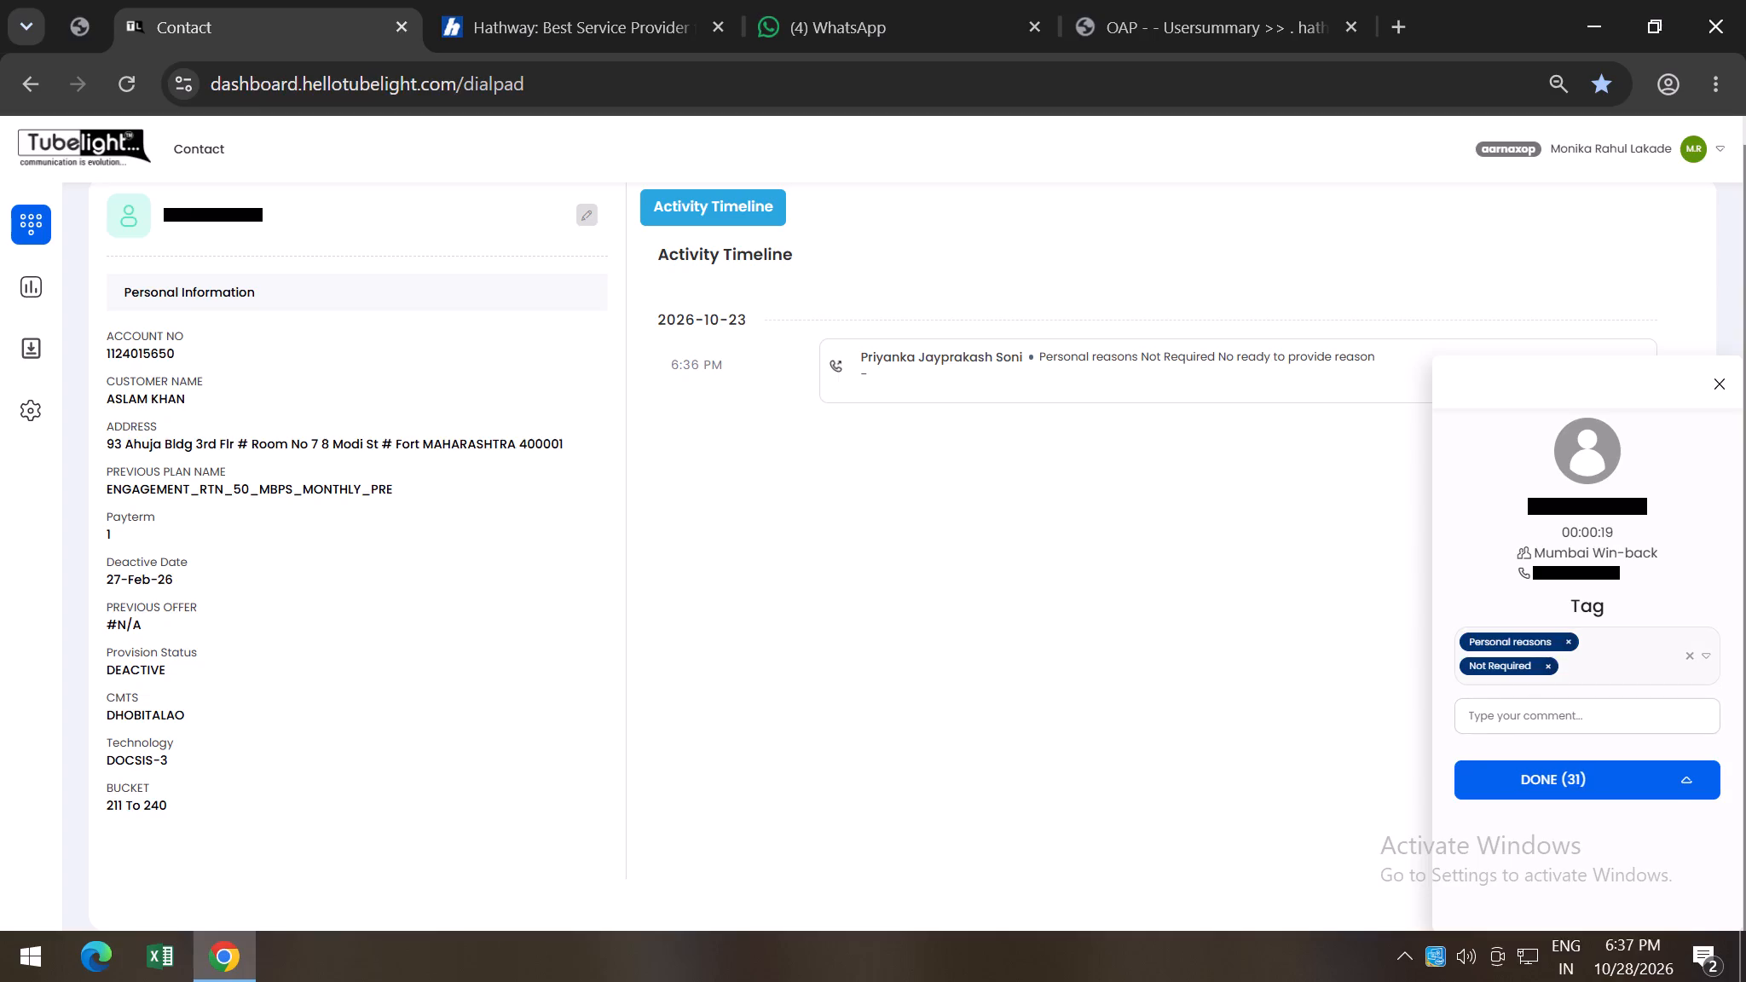
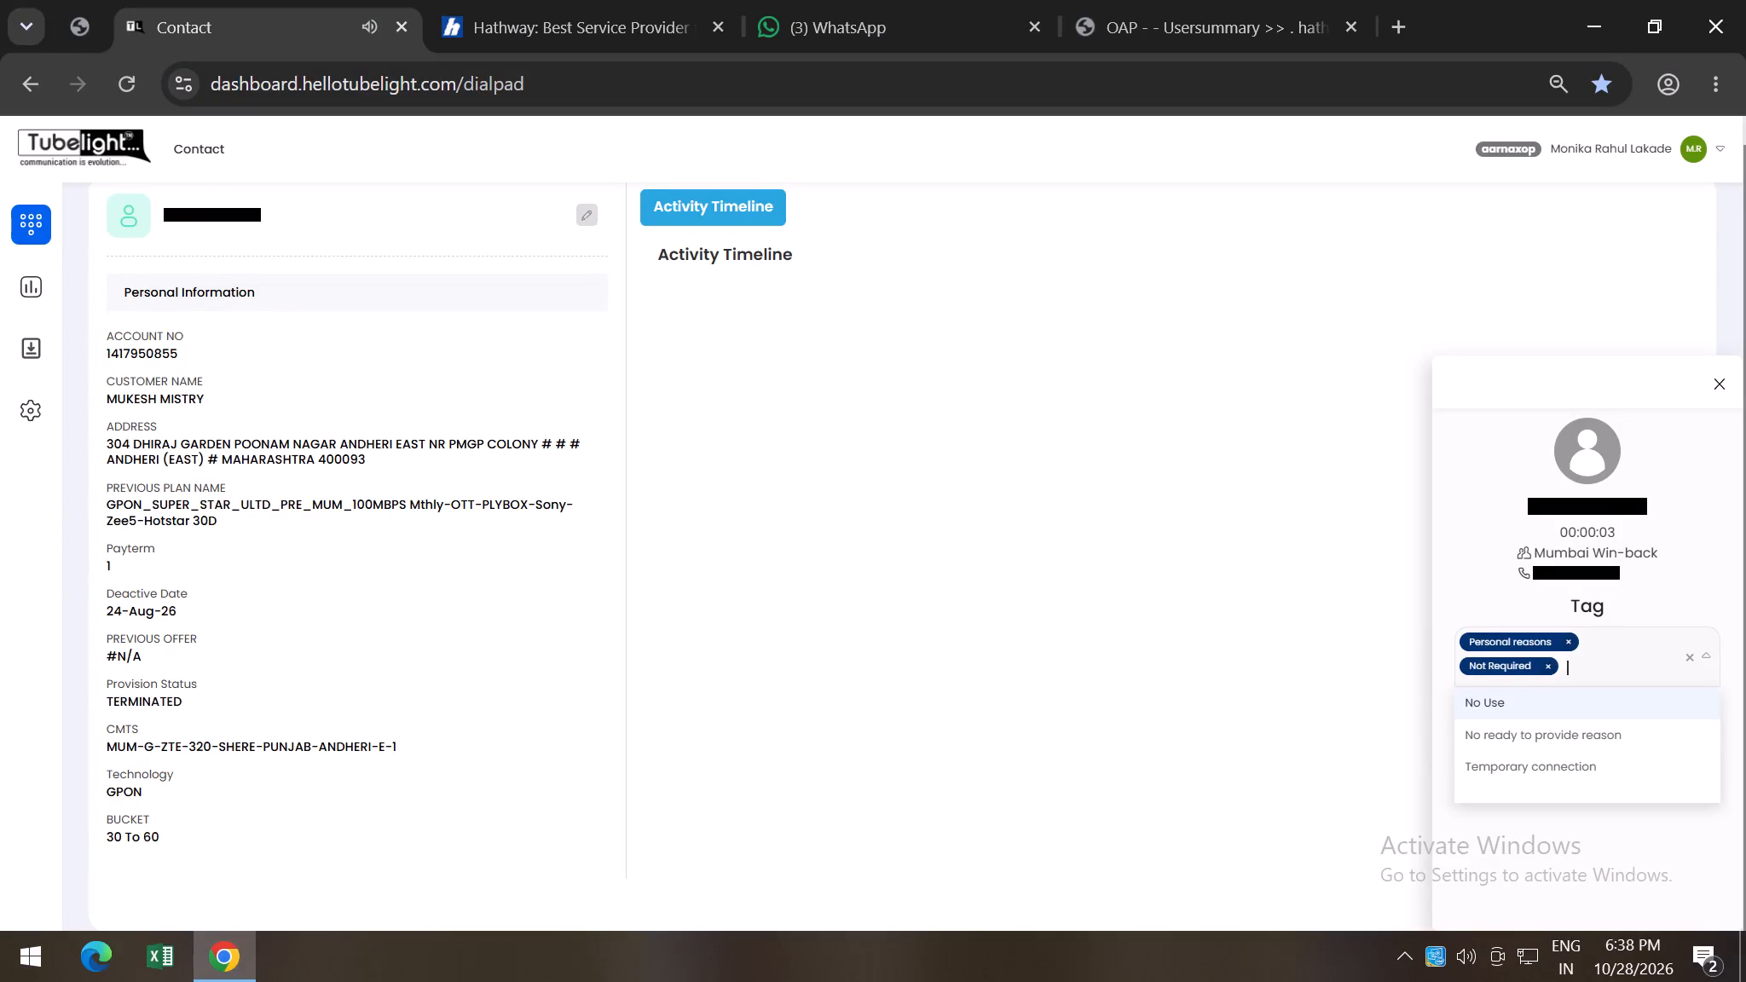
Add the No ready to provide reason tag to the ended Mumbai Win-back call and submit the call's tags.
{"action": "left_click", "coordinate": [1592, 738]}
{"action": "left_click", "coordinate": [1558, 792]}
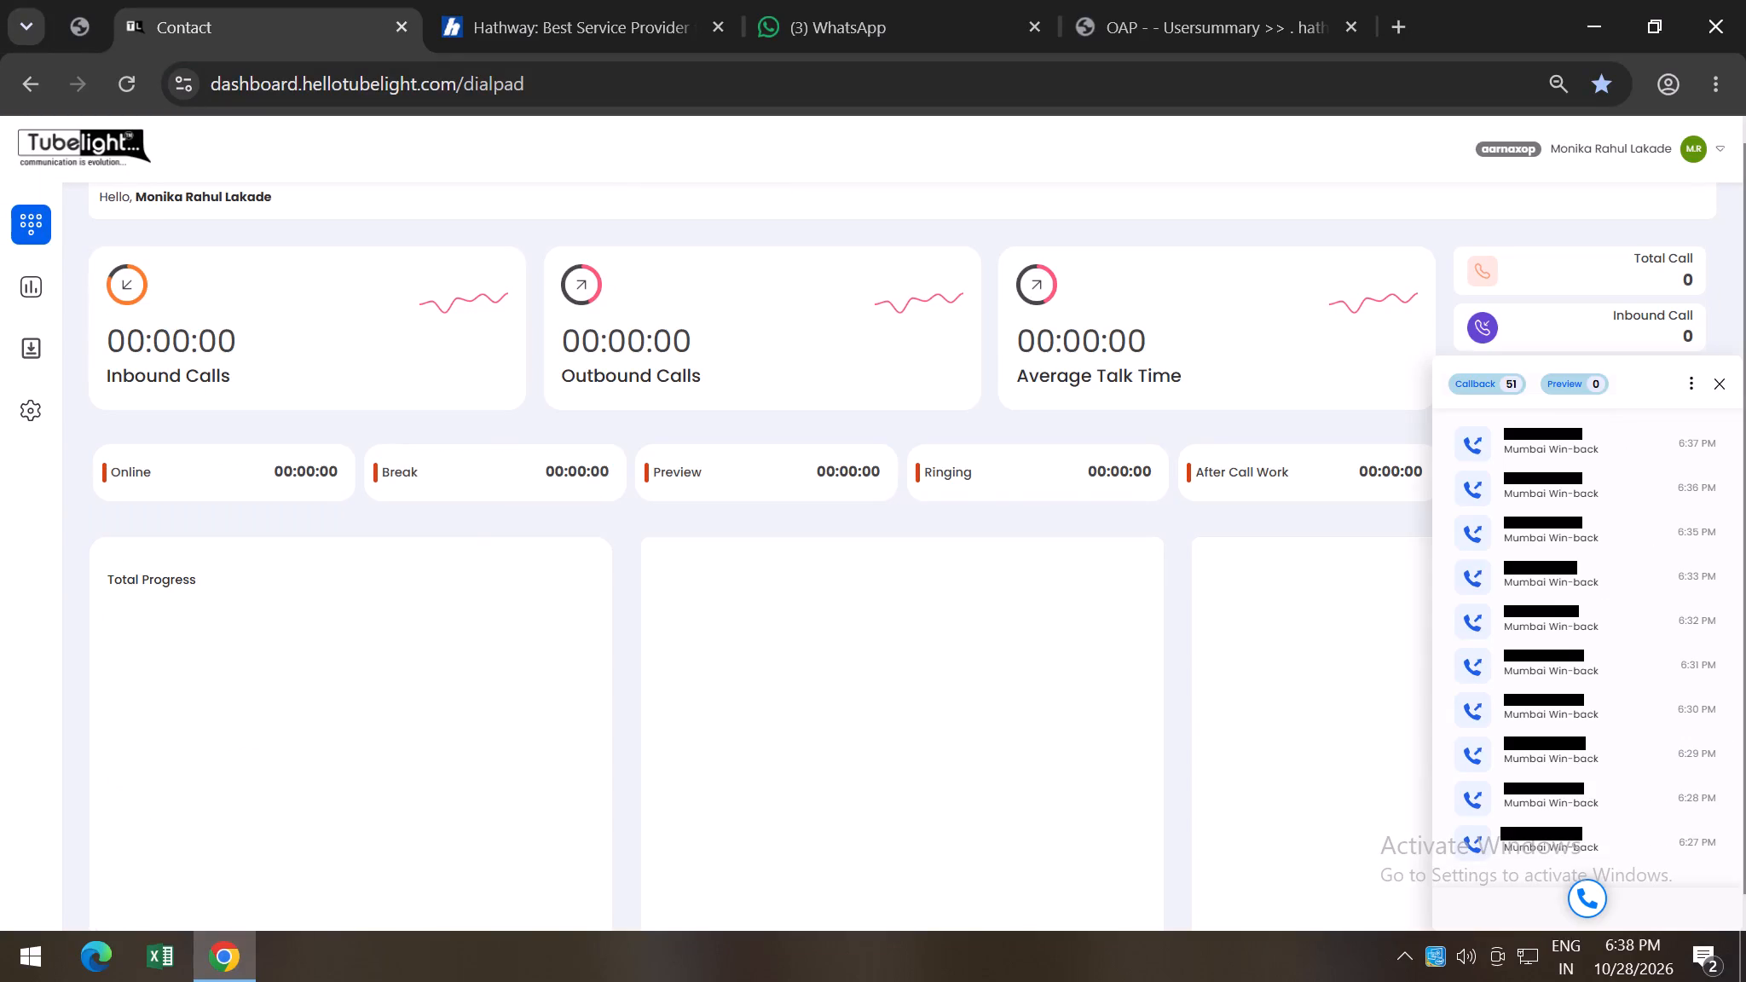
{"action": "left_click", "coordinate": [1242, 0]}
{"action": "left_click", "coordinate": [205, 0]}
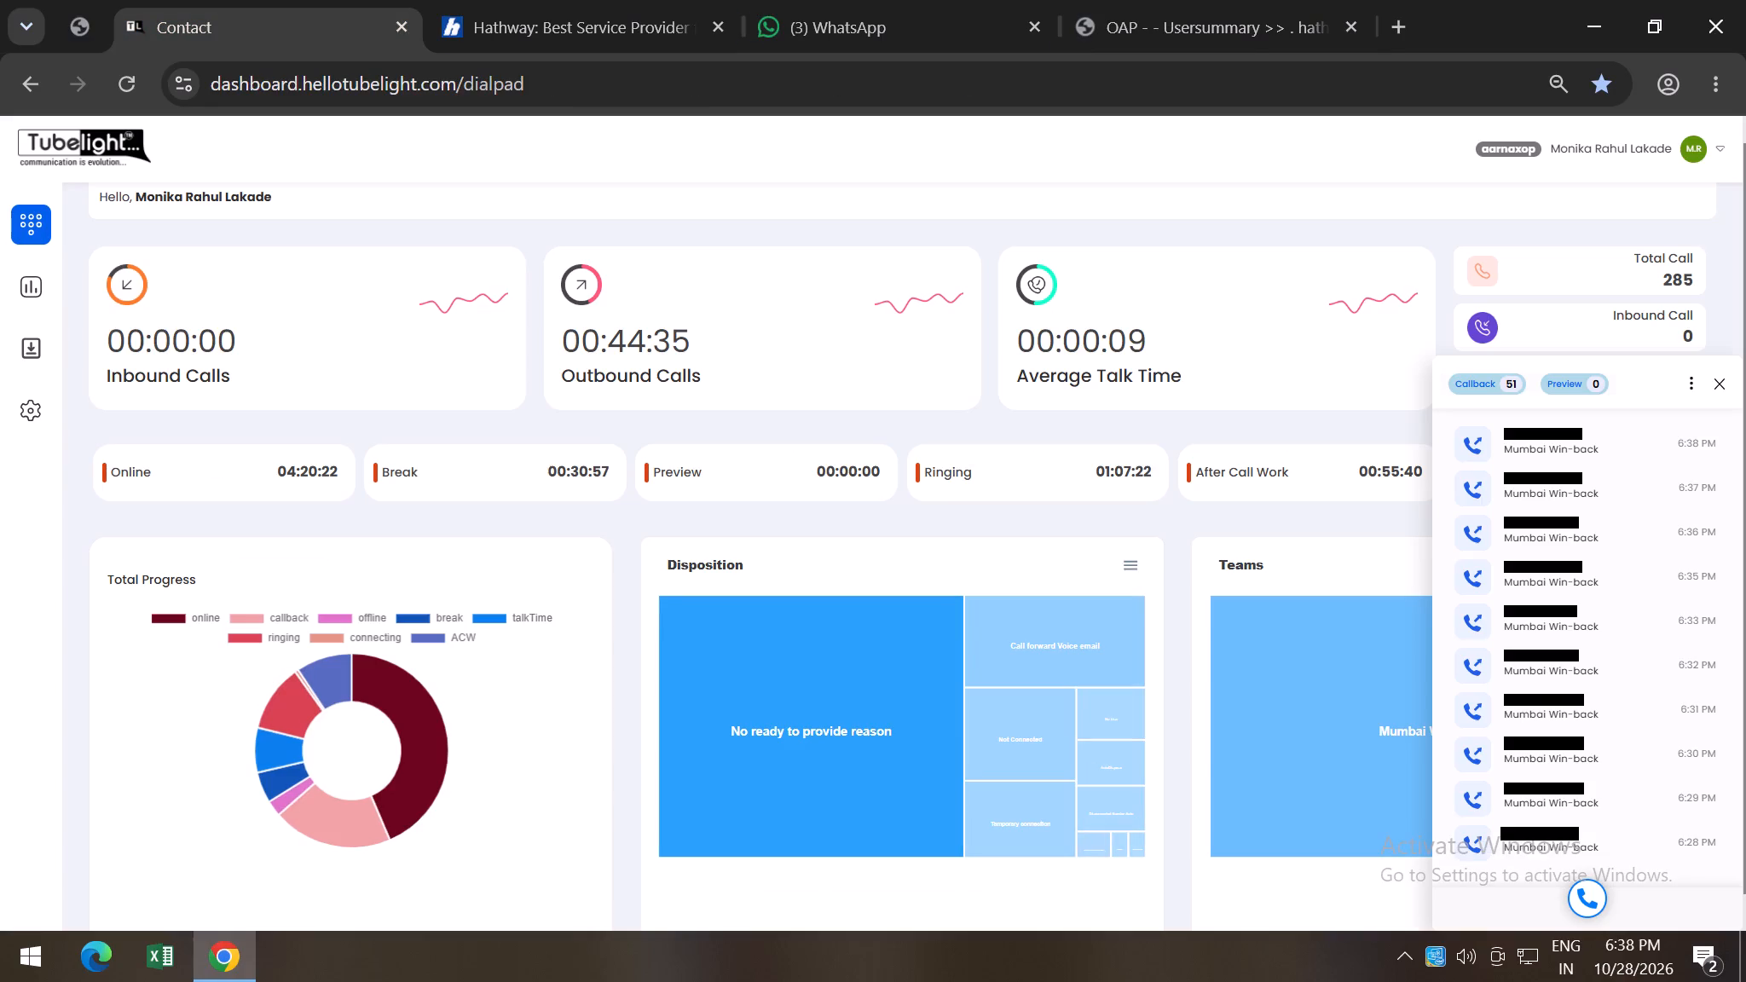
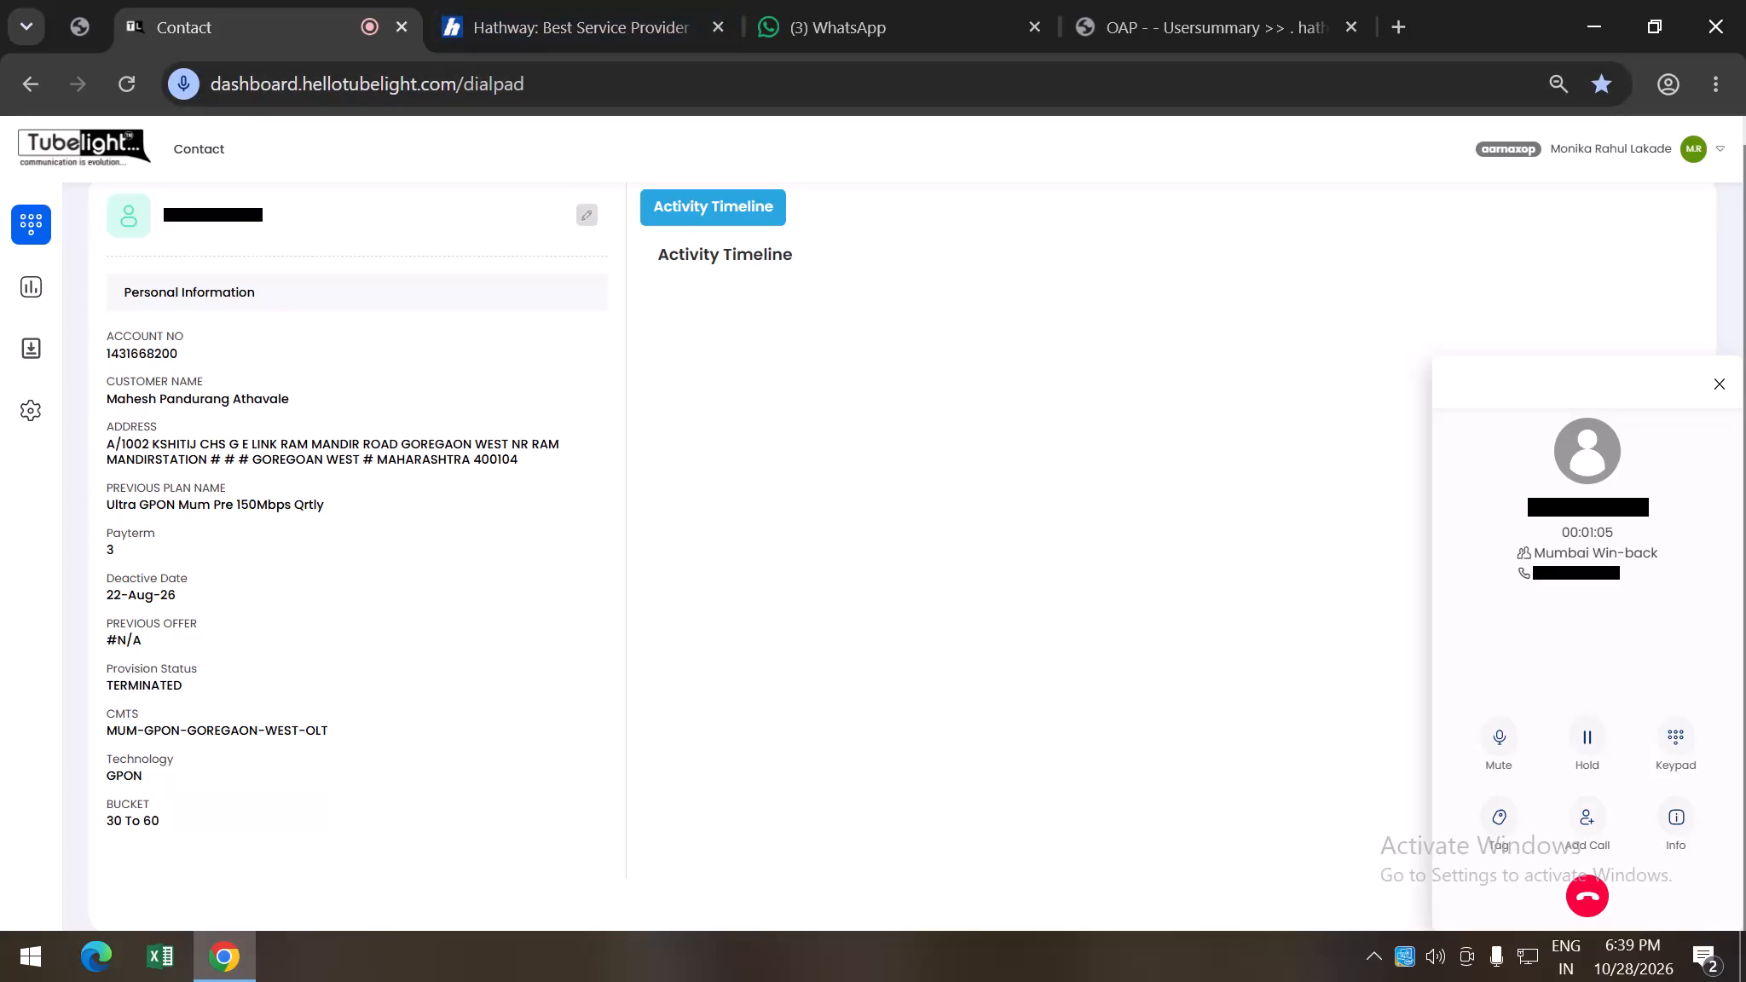
End the current Mumbai Win-back call and tag it with Personal reasons, Not Required and No ready to provide reason.
{"action": "left_click", "coordinate": [1594, 880]}
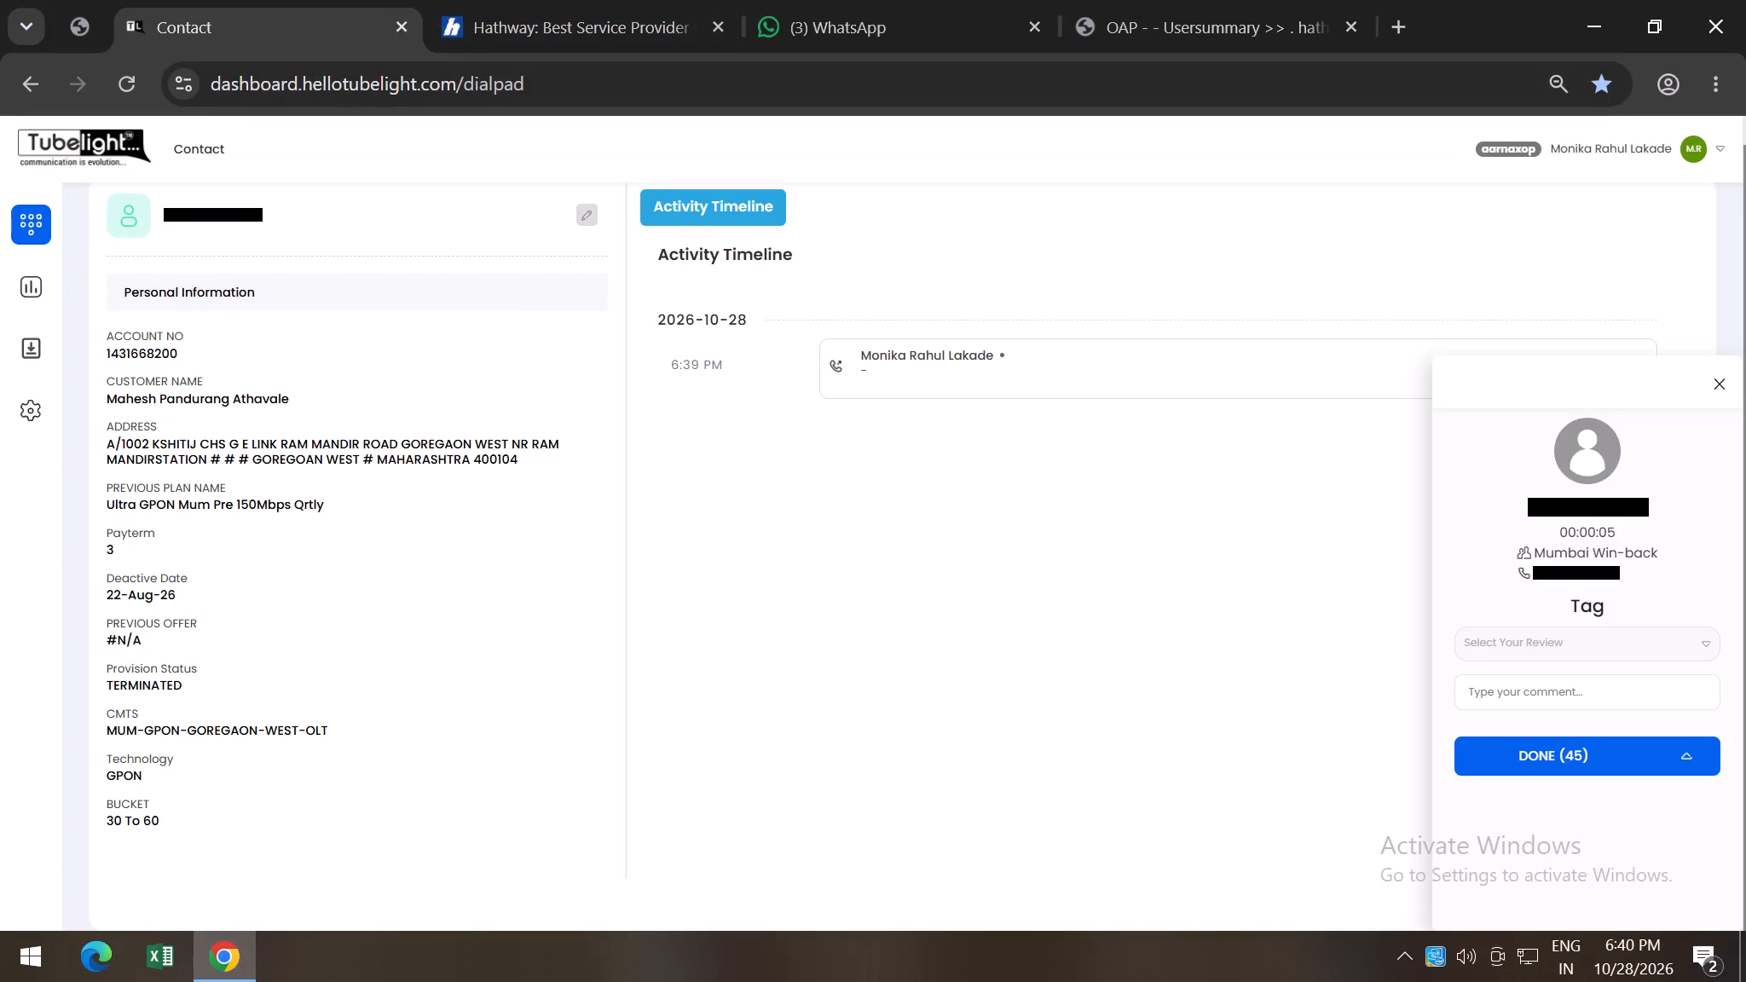
{"action": "left_click", "coordinate": [1532, 649]}
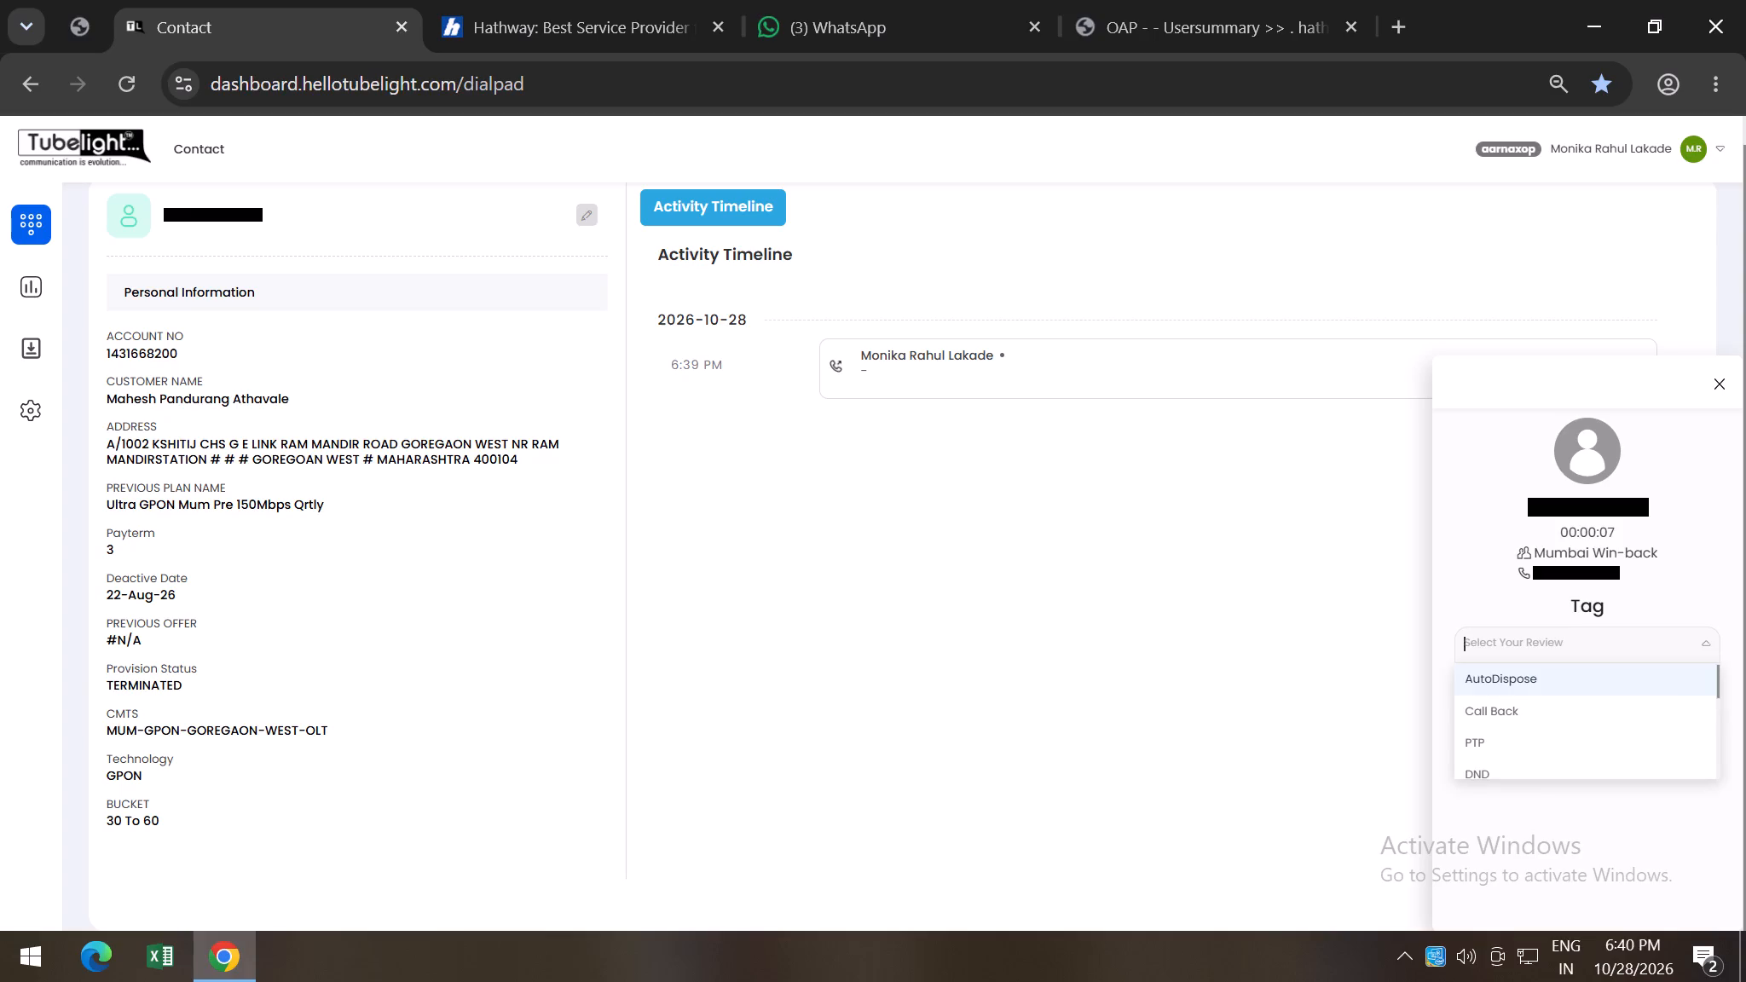
{"action": "scroll", "coordinate": [1533, 696], "scroll_direction": "down", "scroll_amount": 1}
{"action": "left_click", "coordinate": [1525, 718]}
{"action": "left_click_drag", "start_coordinate": [1615, 666], "coordinate": [1612, 644]}
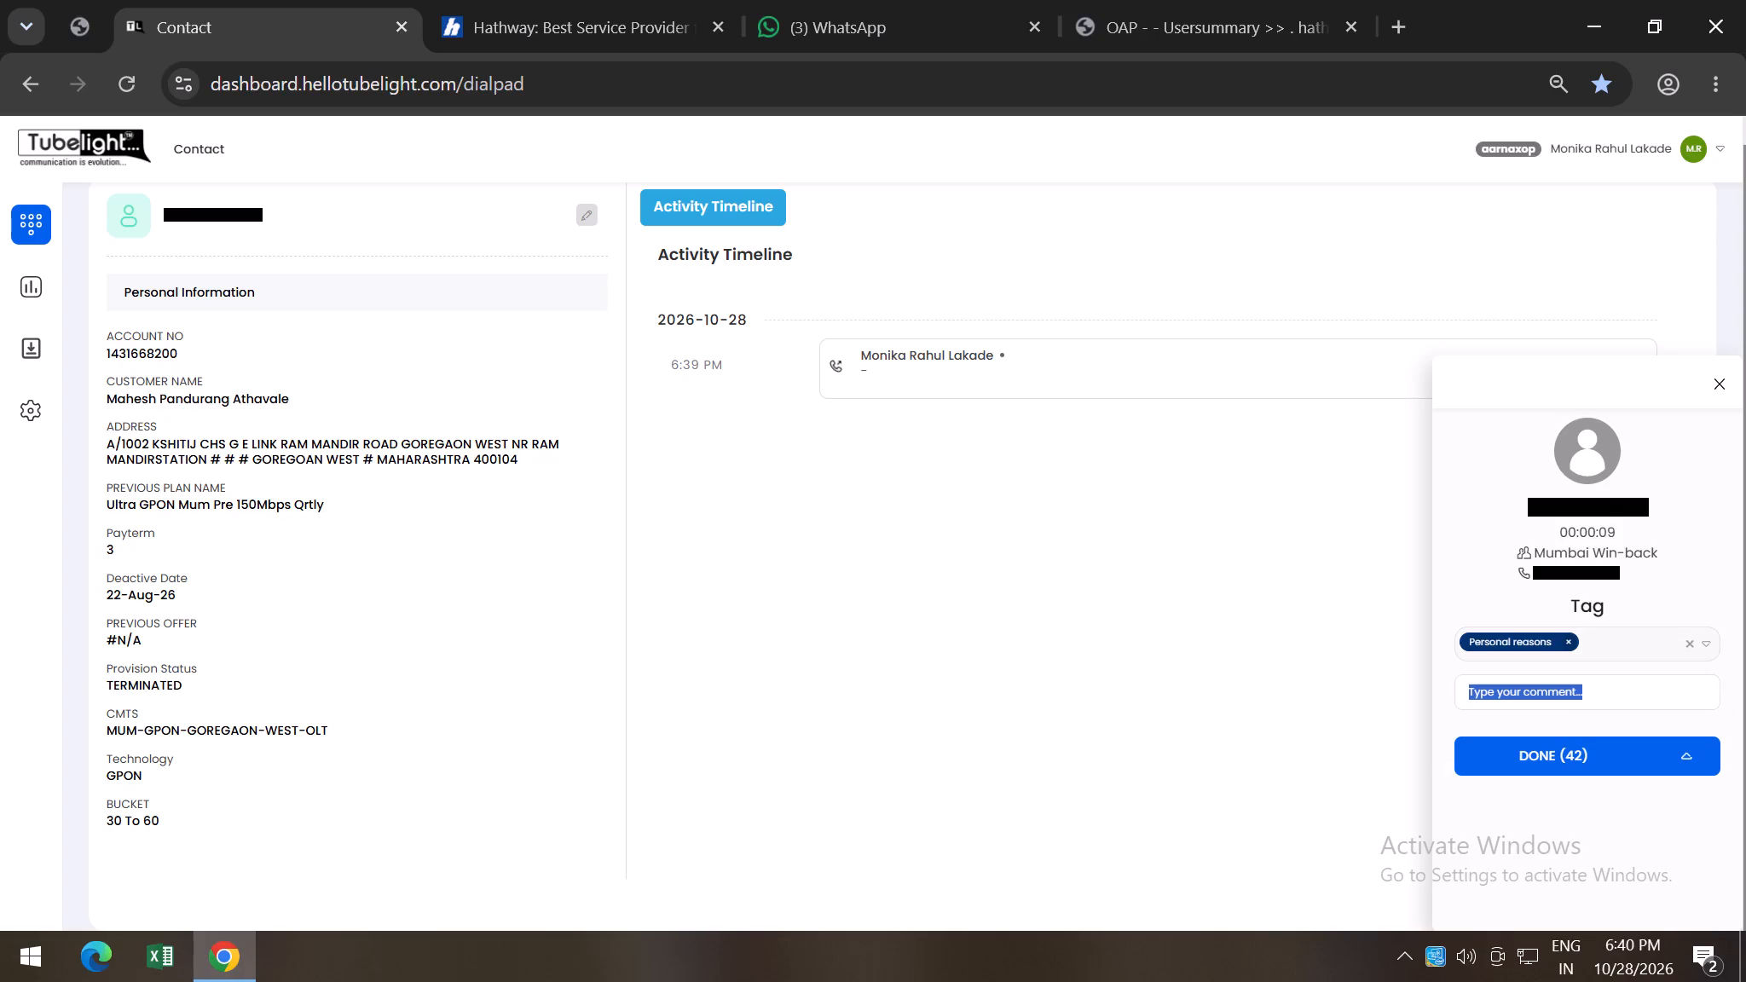
{"action": "left_click_drag", "start_coordinate": [1612, 644], "coordinate": [1610, 642]}
{"action": "left_click", "coordinate": [1620, 640]}
{"action": "left_click", "coordinate": [1562, 736]}
{"action": "left_click", "coordinate": [1593, 661]}
{"action": "left_click", "coordinate": [1586, 734]}
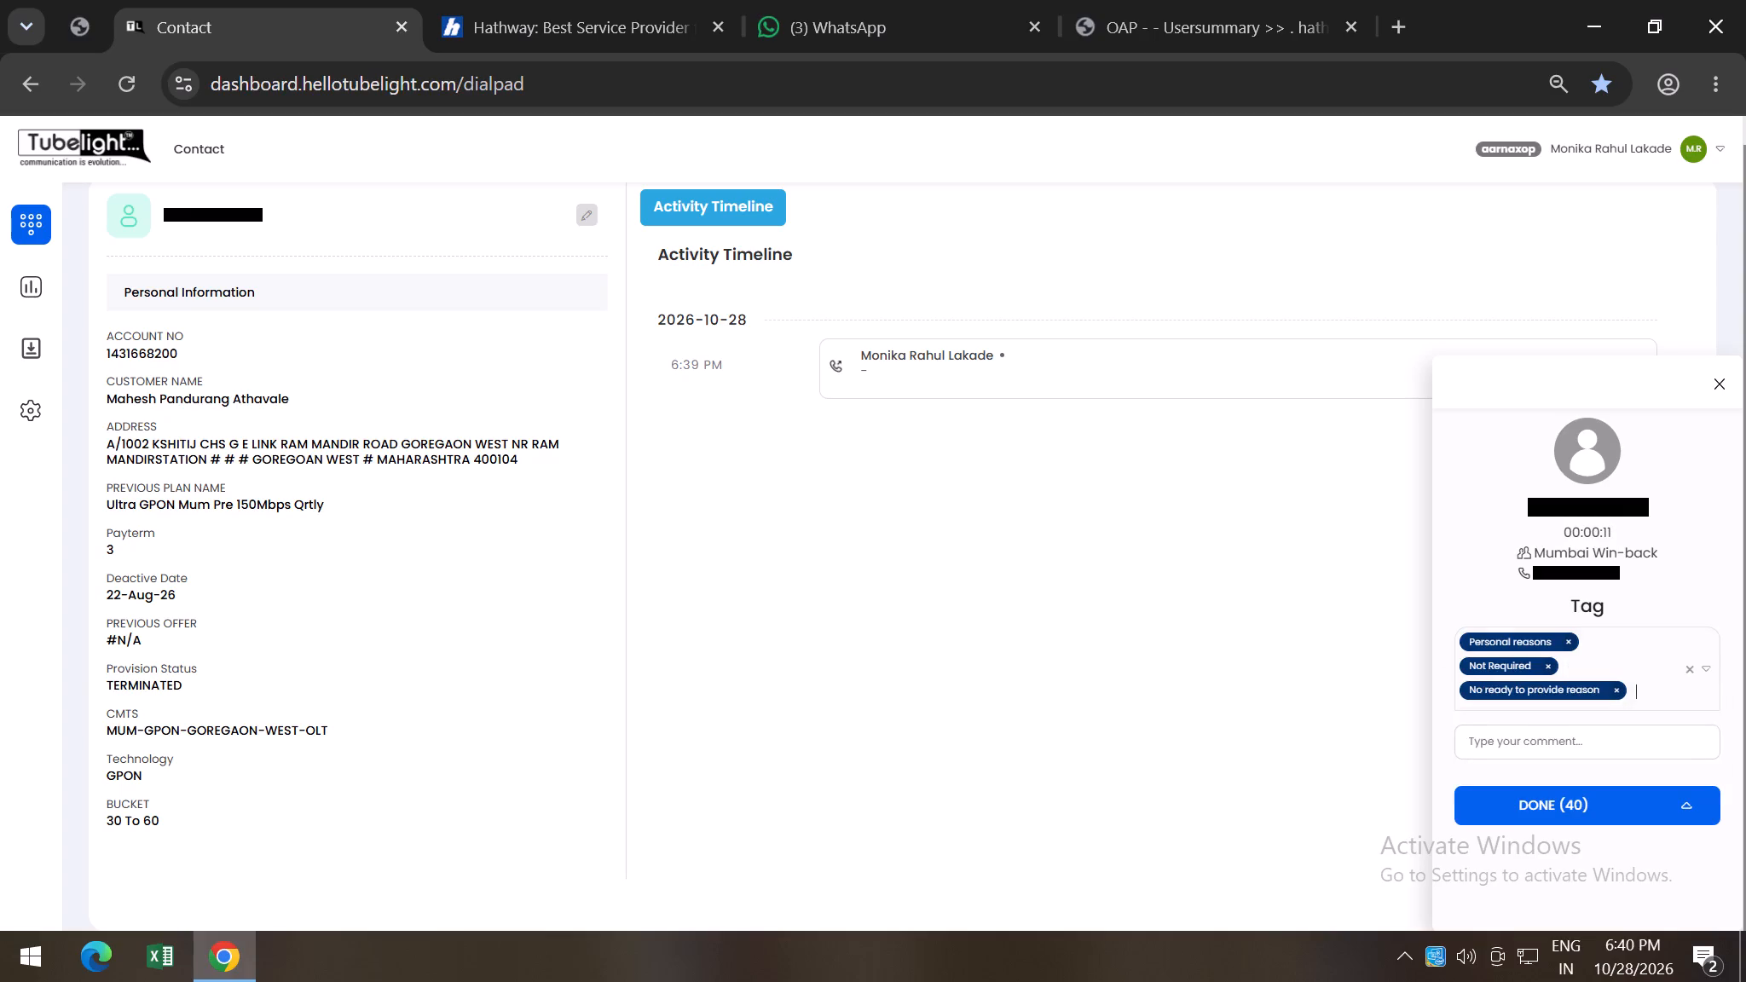
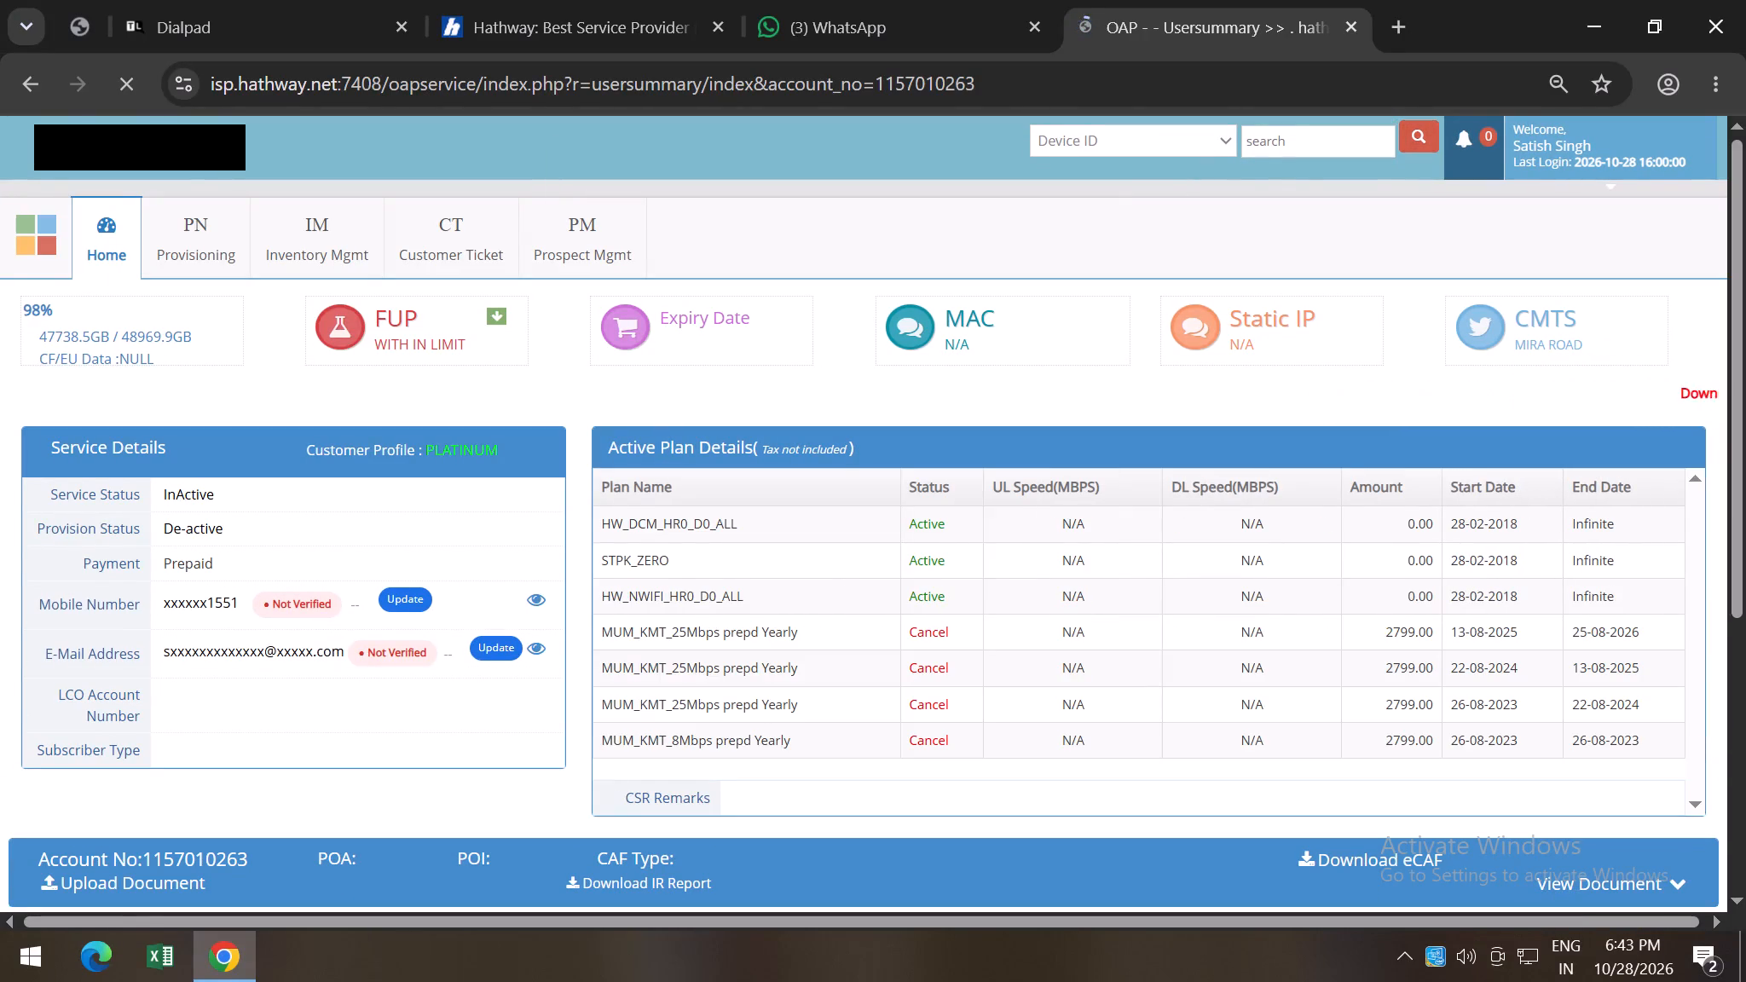
Search the deactivated customer's payment history for the period 28 September 2026 to 28 October 2026.
{"action": "scroll", "coordinate": [307, 680], "scroll_direction": "down", "scroll_amount": 3}
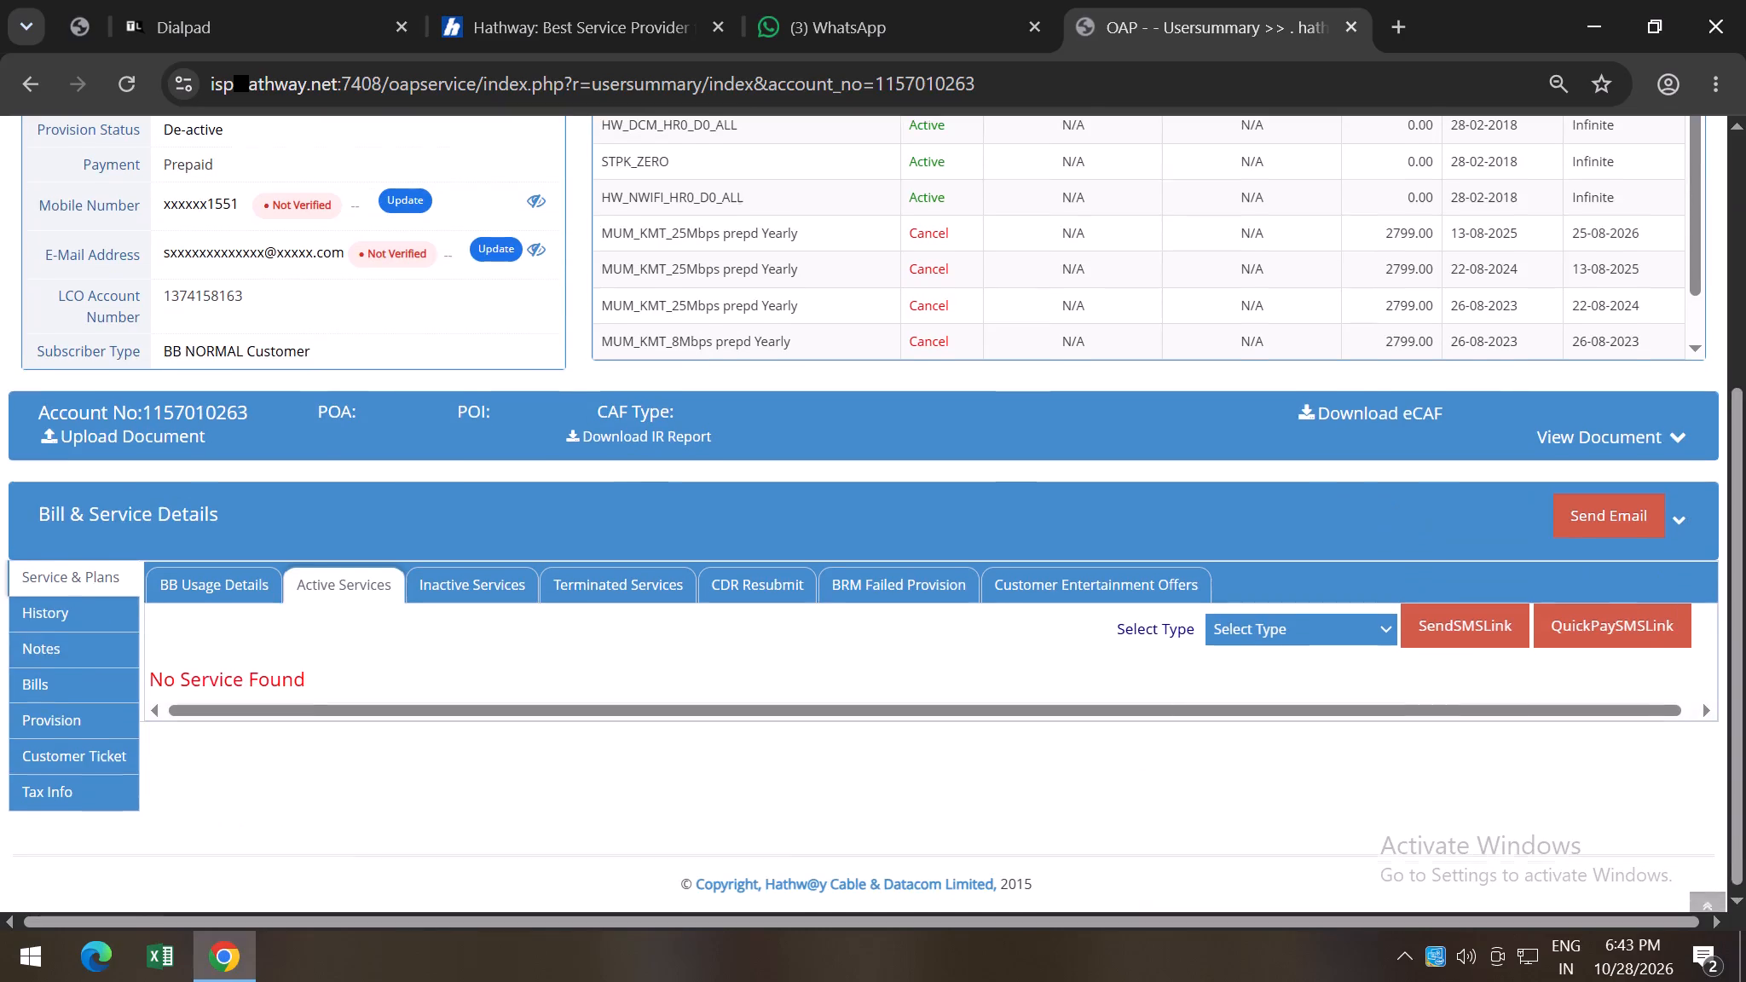
{"action": "scroll", "coordinate": [304, 669], "scroll_direction": "down", "scroll_amount": 2}
{"action": "left_click", "coordinate": [94, 616]}
{"action": "left_click", "coordinate": [268, 895]}
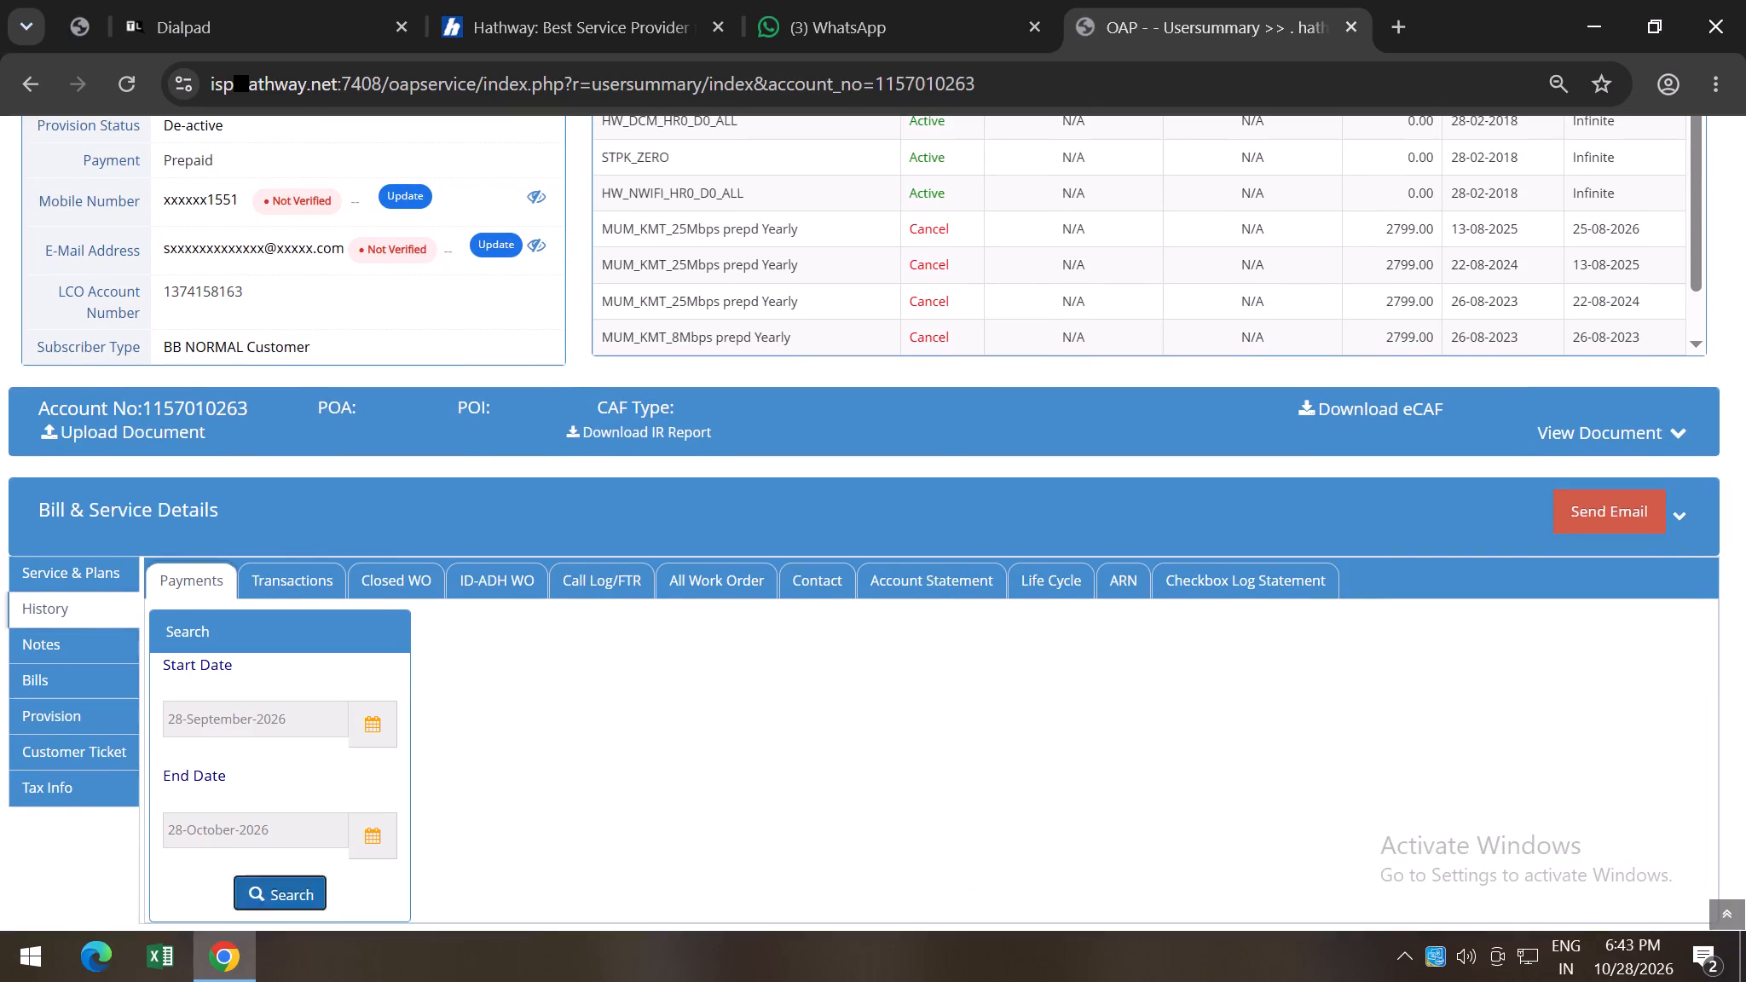
Examine the account's payment list in OAP for 28 September to 28 October 2026.
{"action": "scroll", "coordinate": [997, 670], "scroll_direction": "down", "scroll_amount": 2}
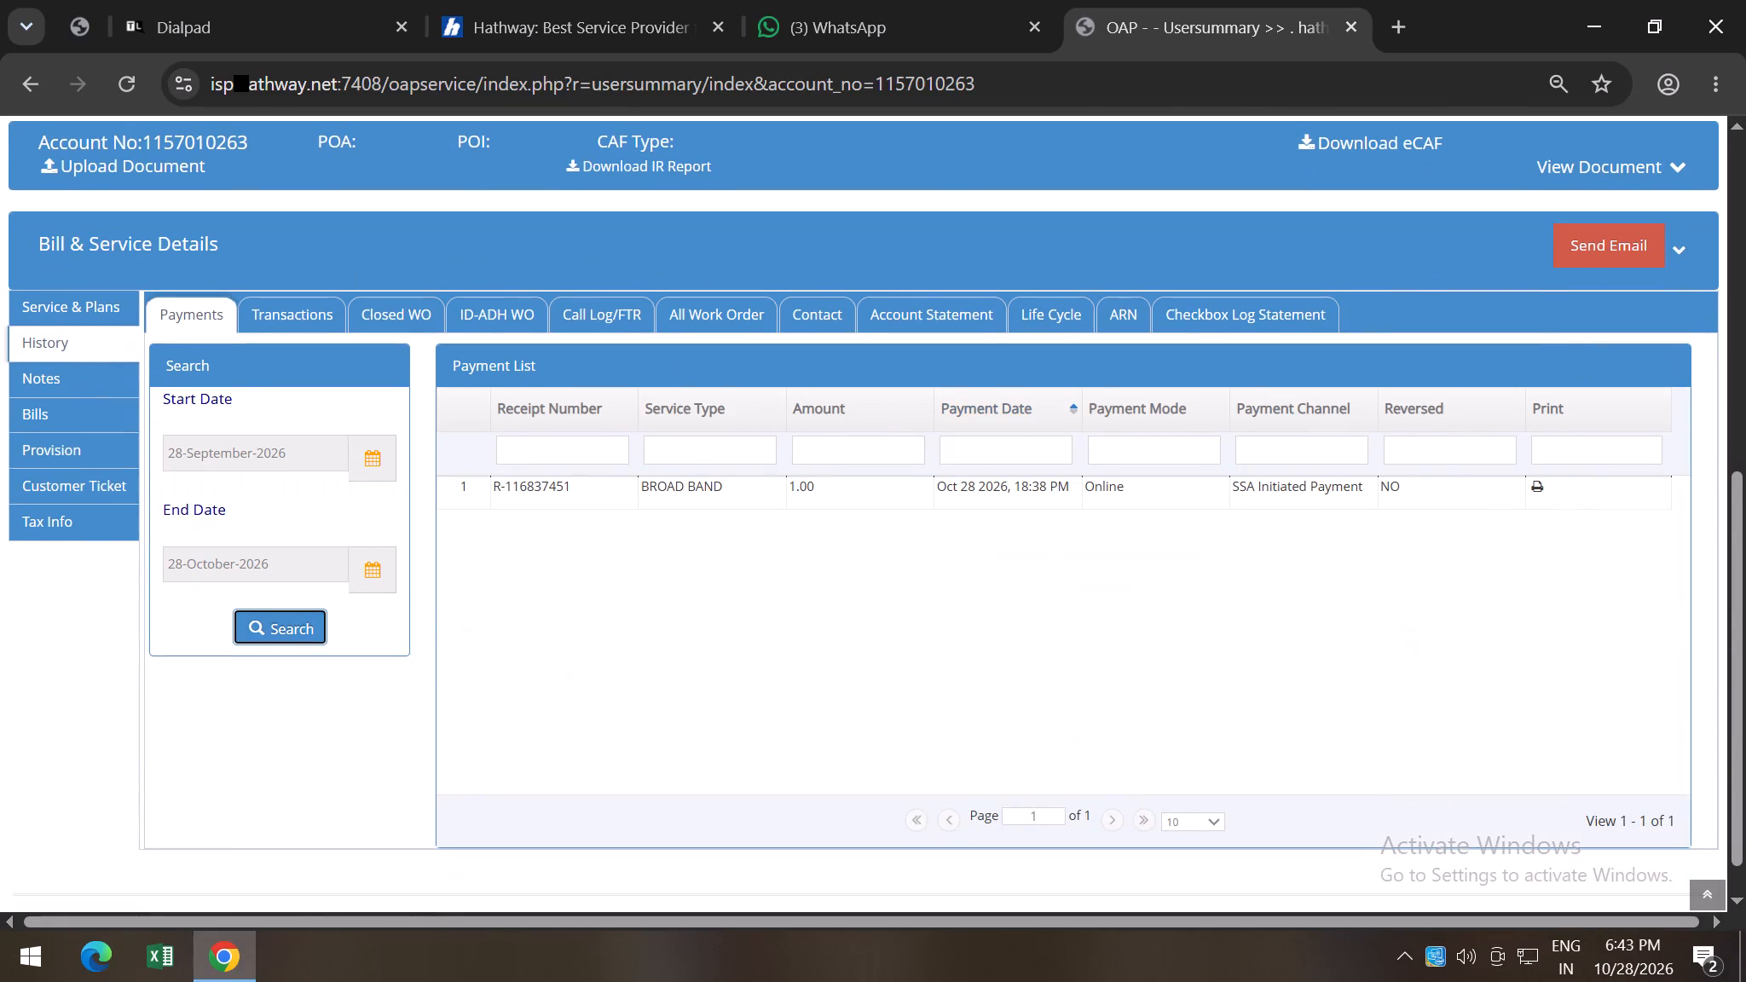
{"action": "scroll", "coordinate": [995, 662], "scroll_direction": "down", "scroll_amount": 2}
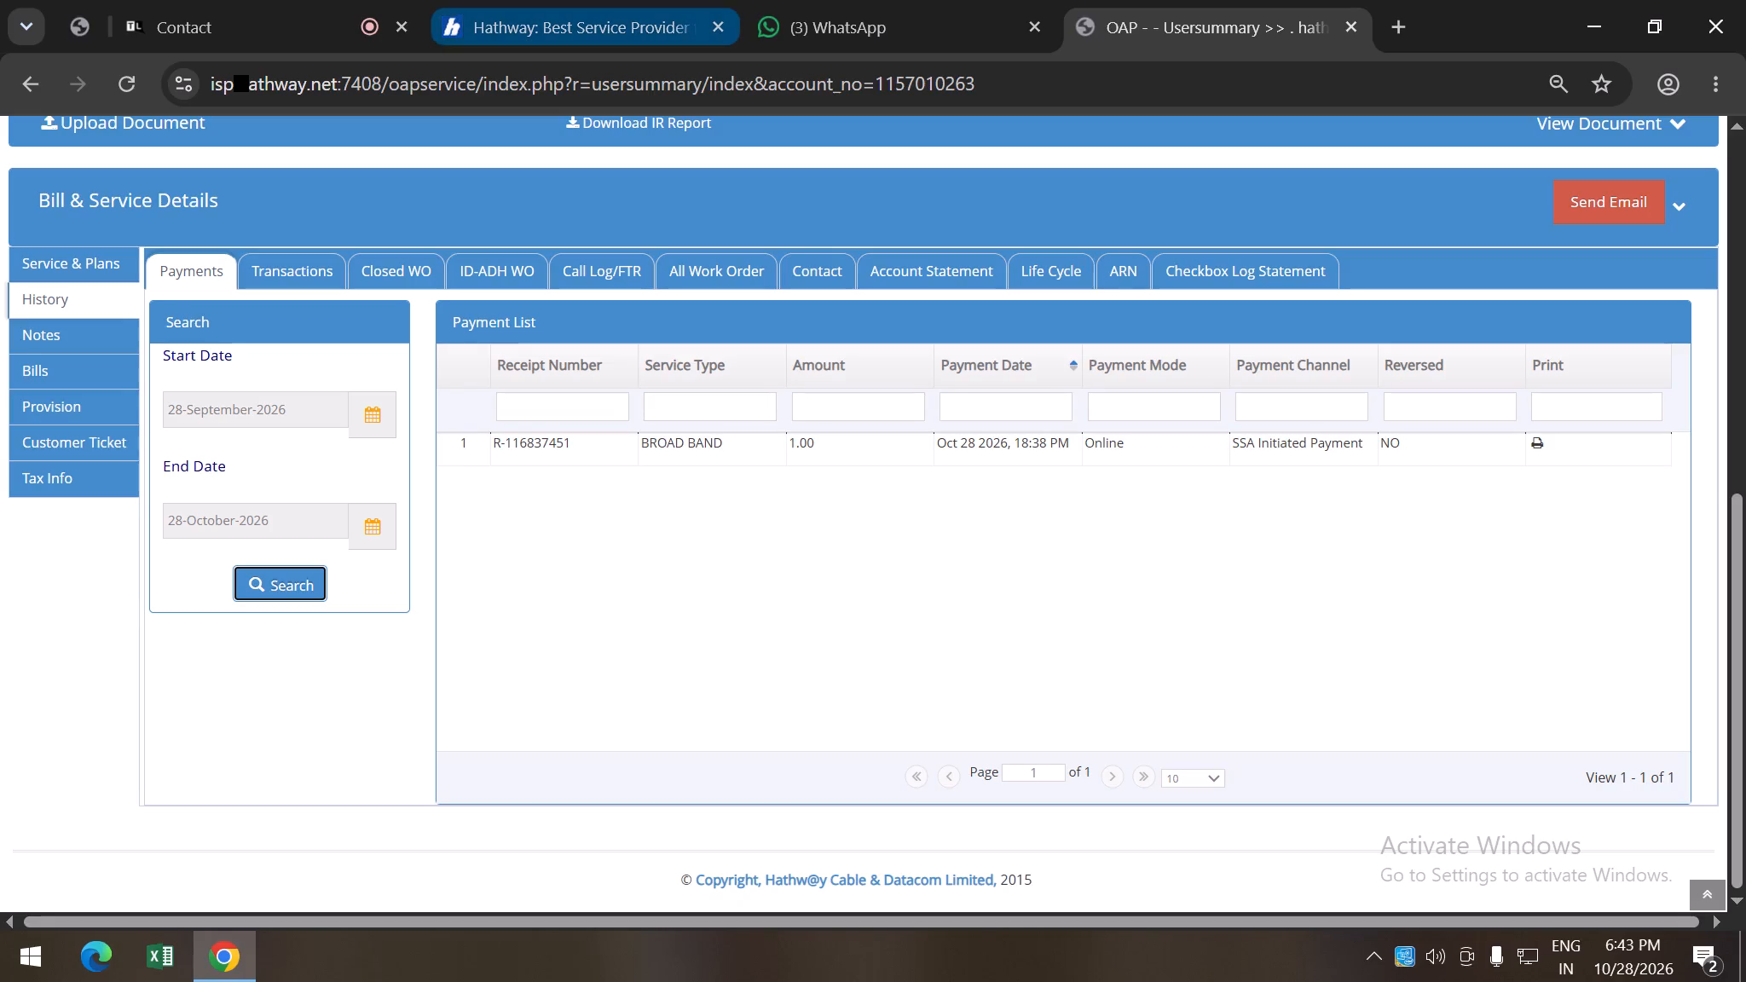
Switch to the dialpad and end the new Mumbai Win-back call.
{"action": "left_click", "coordinate": [316, 0]}
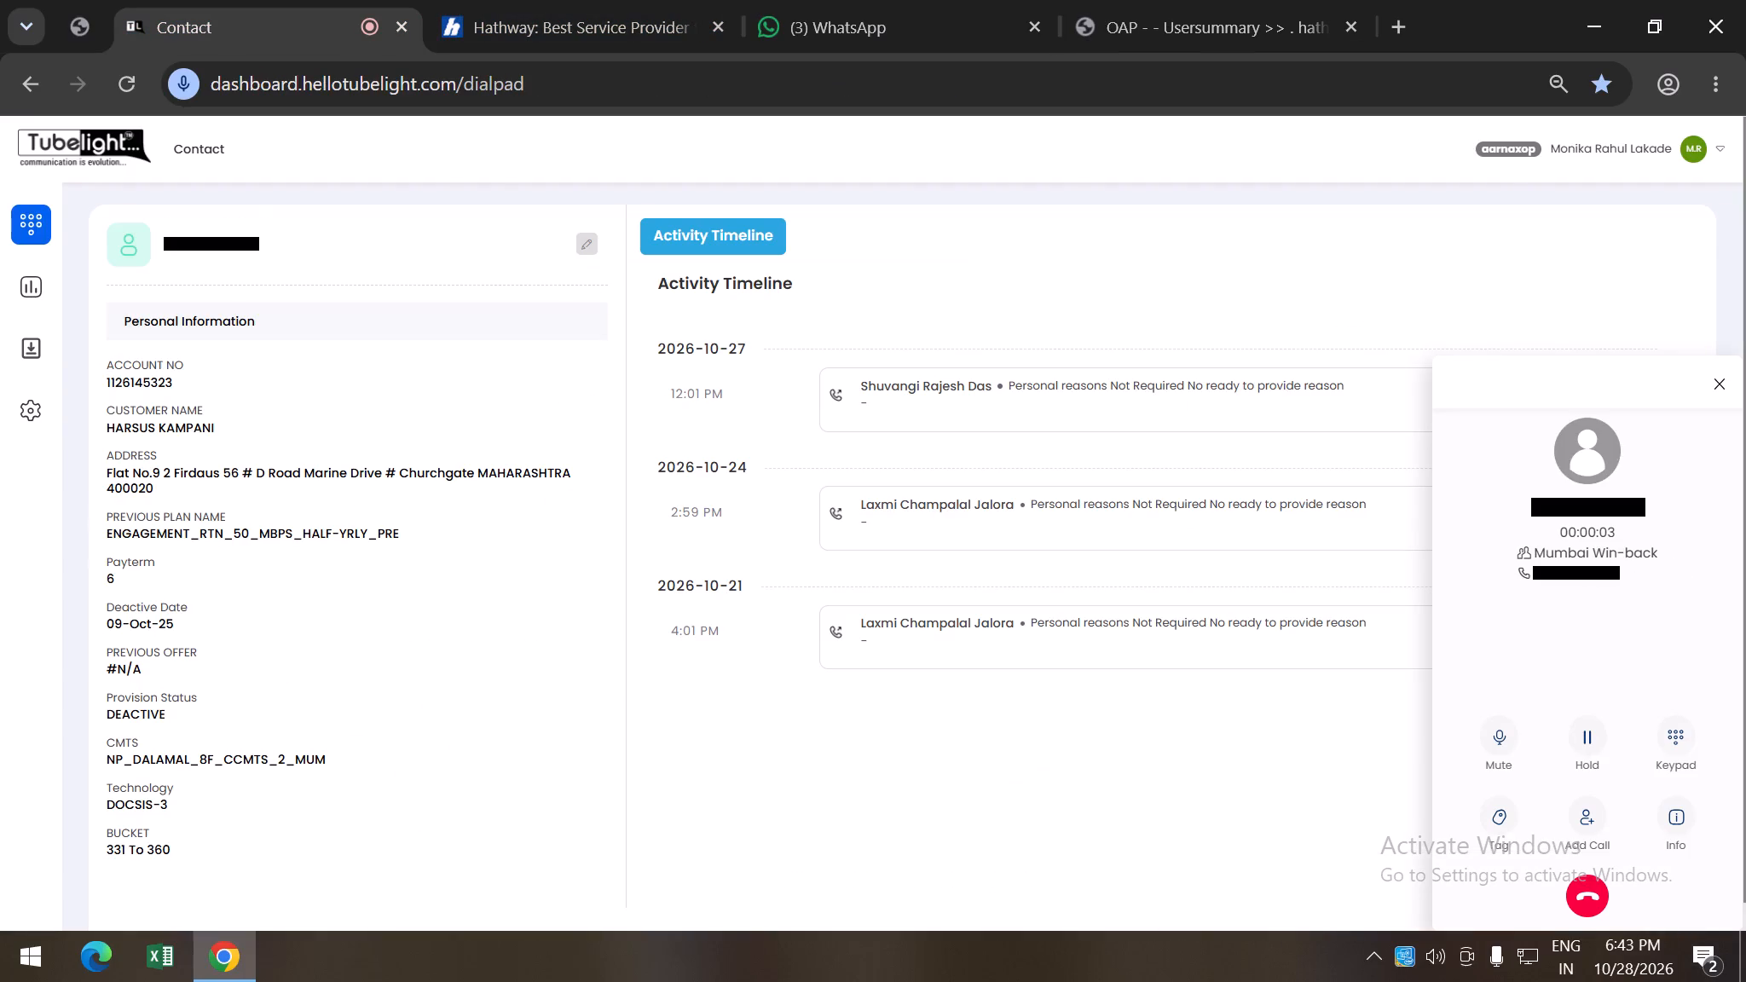
{"action": "left_click", "coordinate": [1581, 897]}
Tag the ended Mumbai Win-back call as Not Connect and Not Contactable, and bring up the reason choices for the third tag.
{"action": "left_click", "coordinate": [1593, 637]}
{"action": "scroll", "coordinate": [1502, 761], "scroll_direction": "down", "scroll_amount": 2}
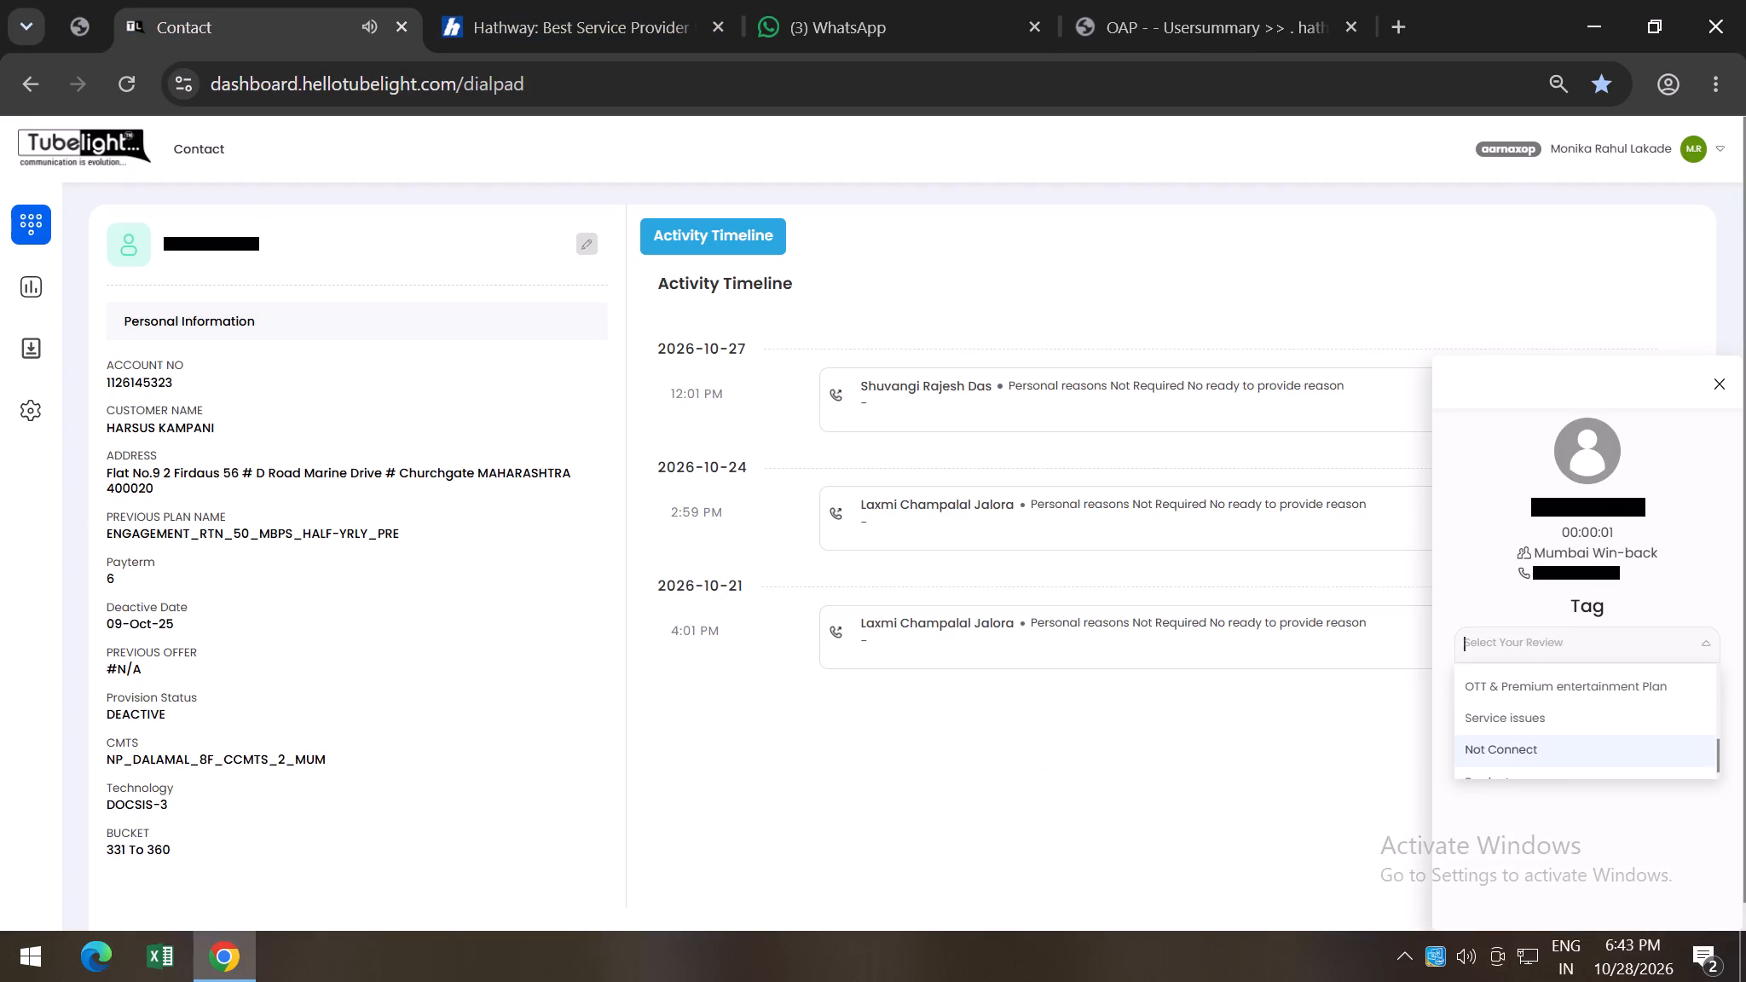
{"action": "left_click", "coordinate": [1515, 748]}
{"action": "left_click_drag", "start_coordinate": [1639, 633], "coordinate": [1610, 655]}
{"action": "left_click_drag", "start_coordinate": [1531, 708], "coordinate": [1575, 685]}
{"action": "left_click_drag", "start_coordinate": [1668, 645], "coordinate": [1648, 681]}
{"action": "scroll", "coordinate": [1582, 761], "scroll_direction": "down", "scroll_amount": 1}
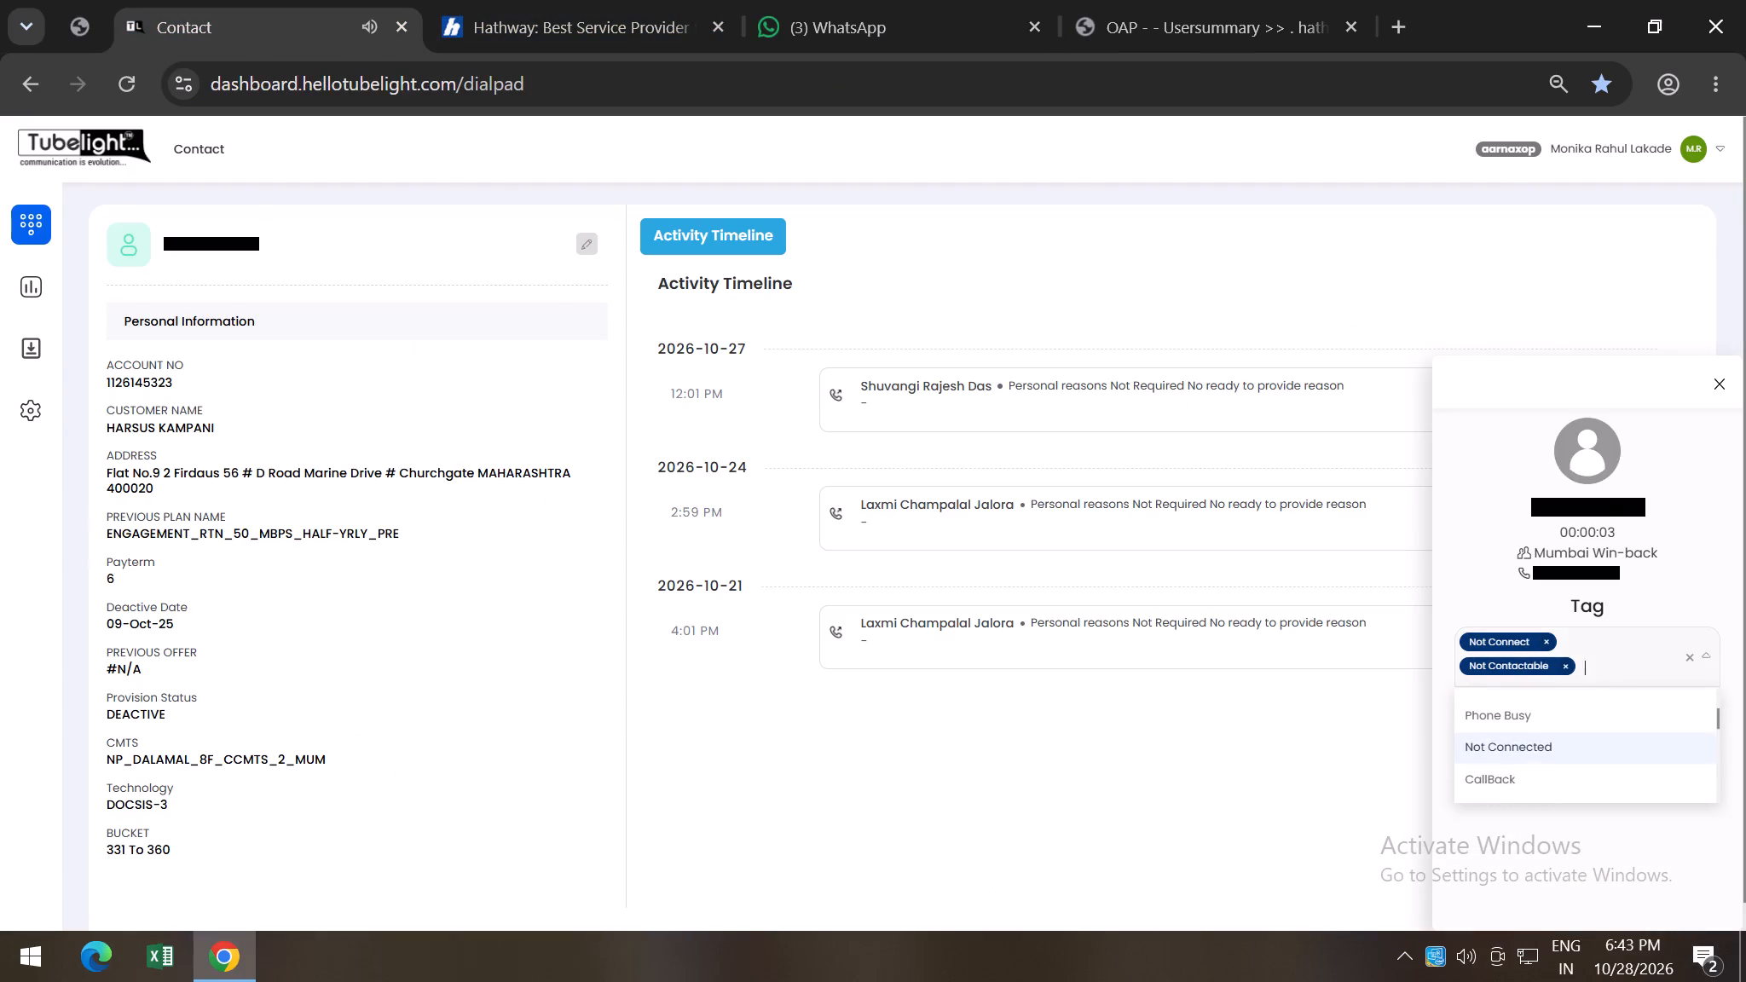
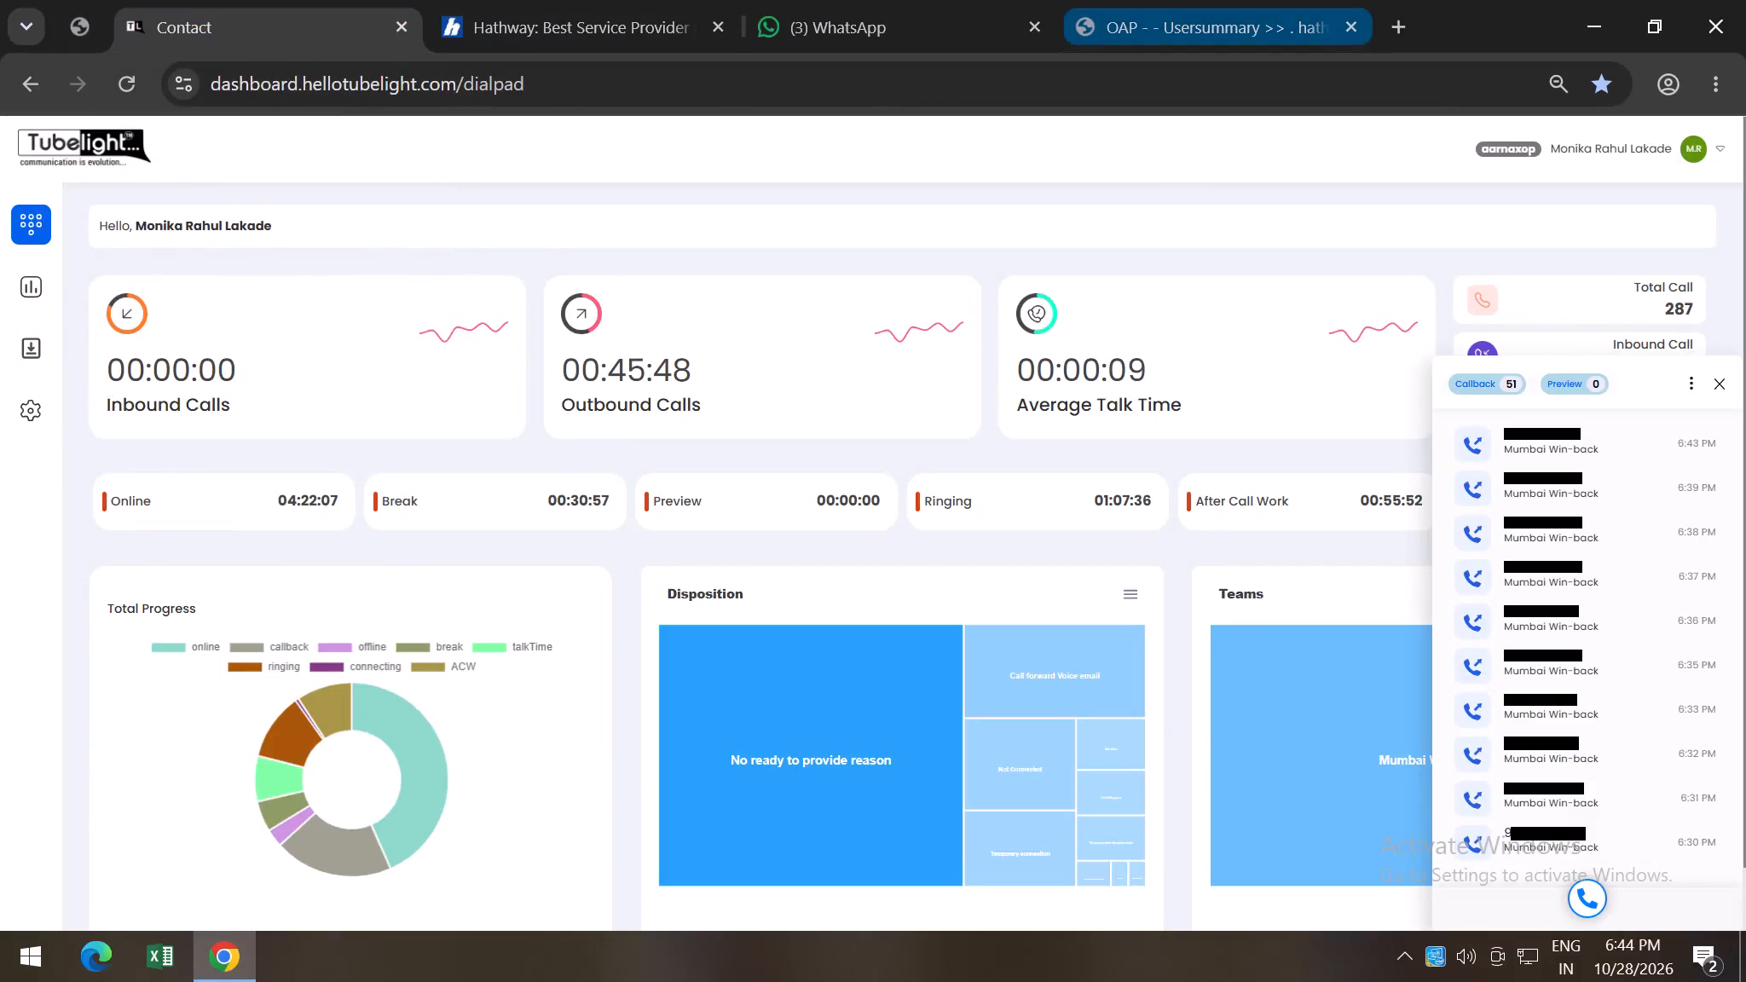
Reveal the customer's masked mobile number and e-mail address in the OAP service details.
{"action": "left_click", "coordinate": [541, 589]}
{"action": "left_click", "coordinate": [544, 630]}
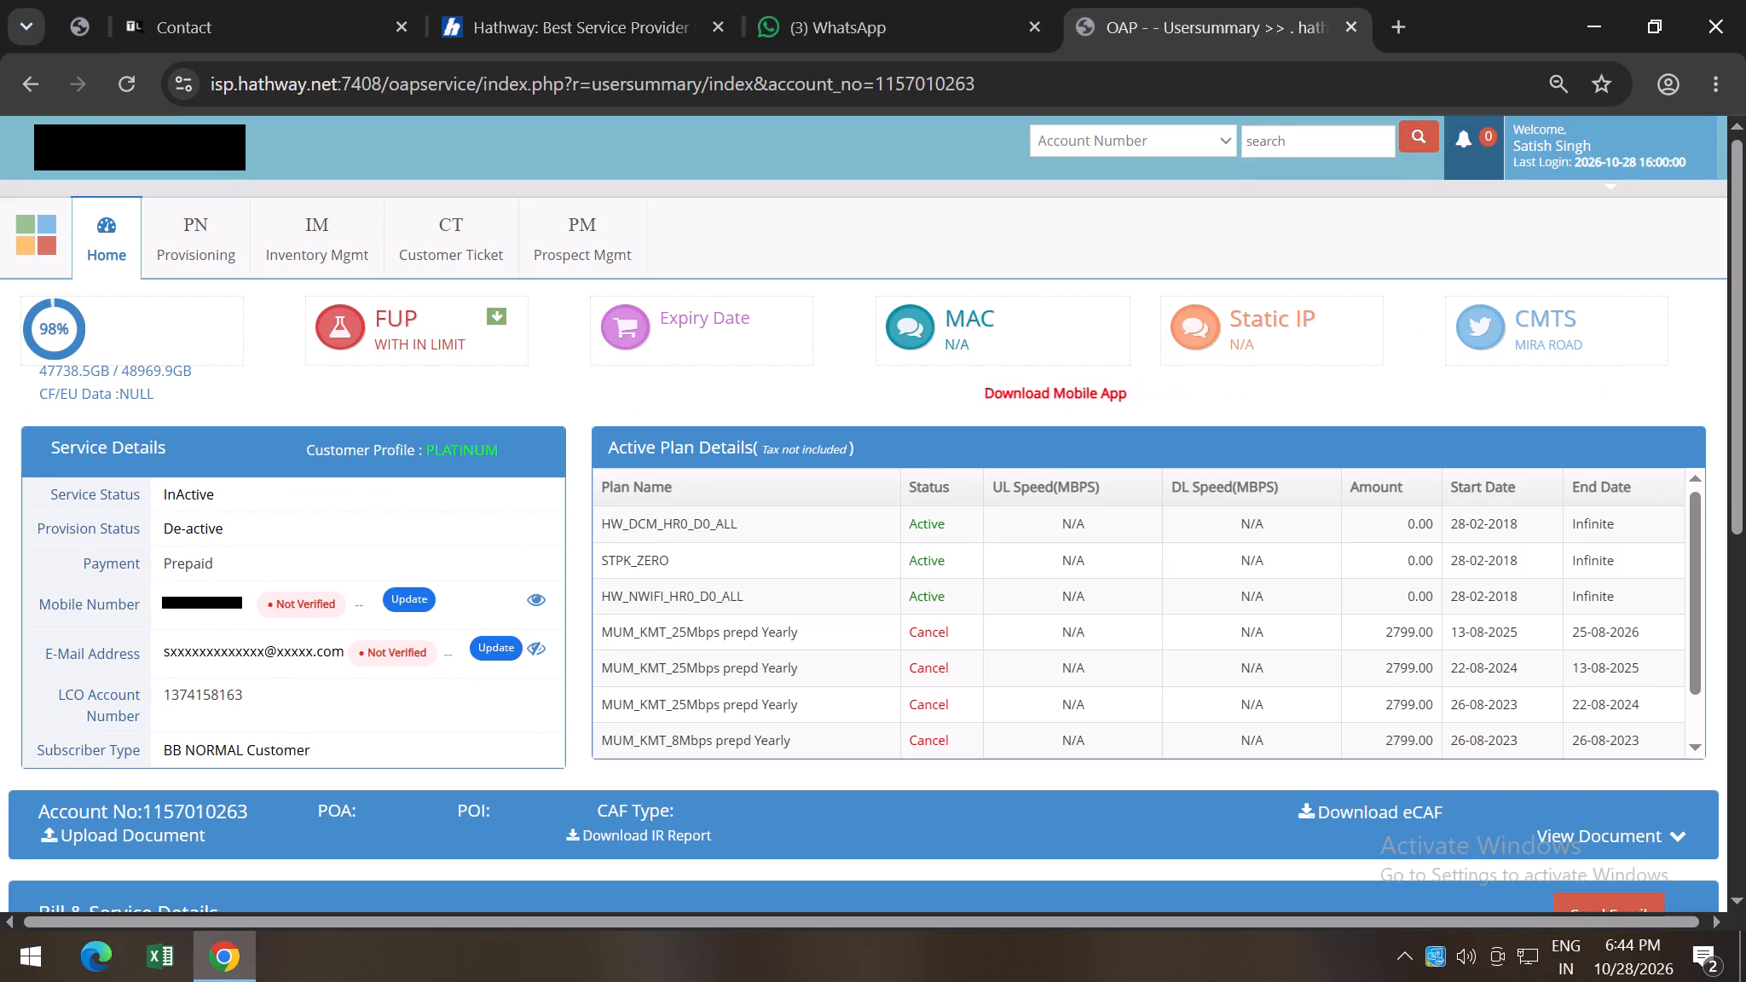
{"action": "left_click", "coordinate": [536, 648]}
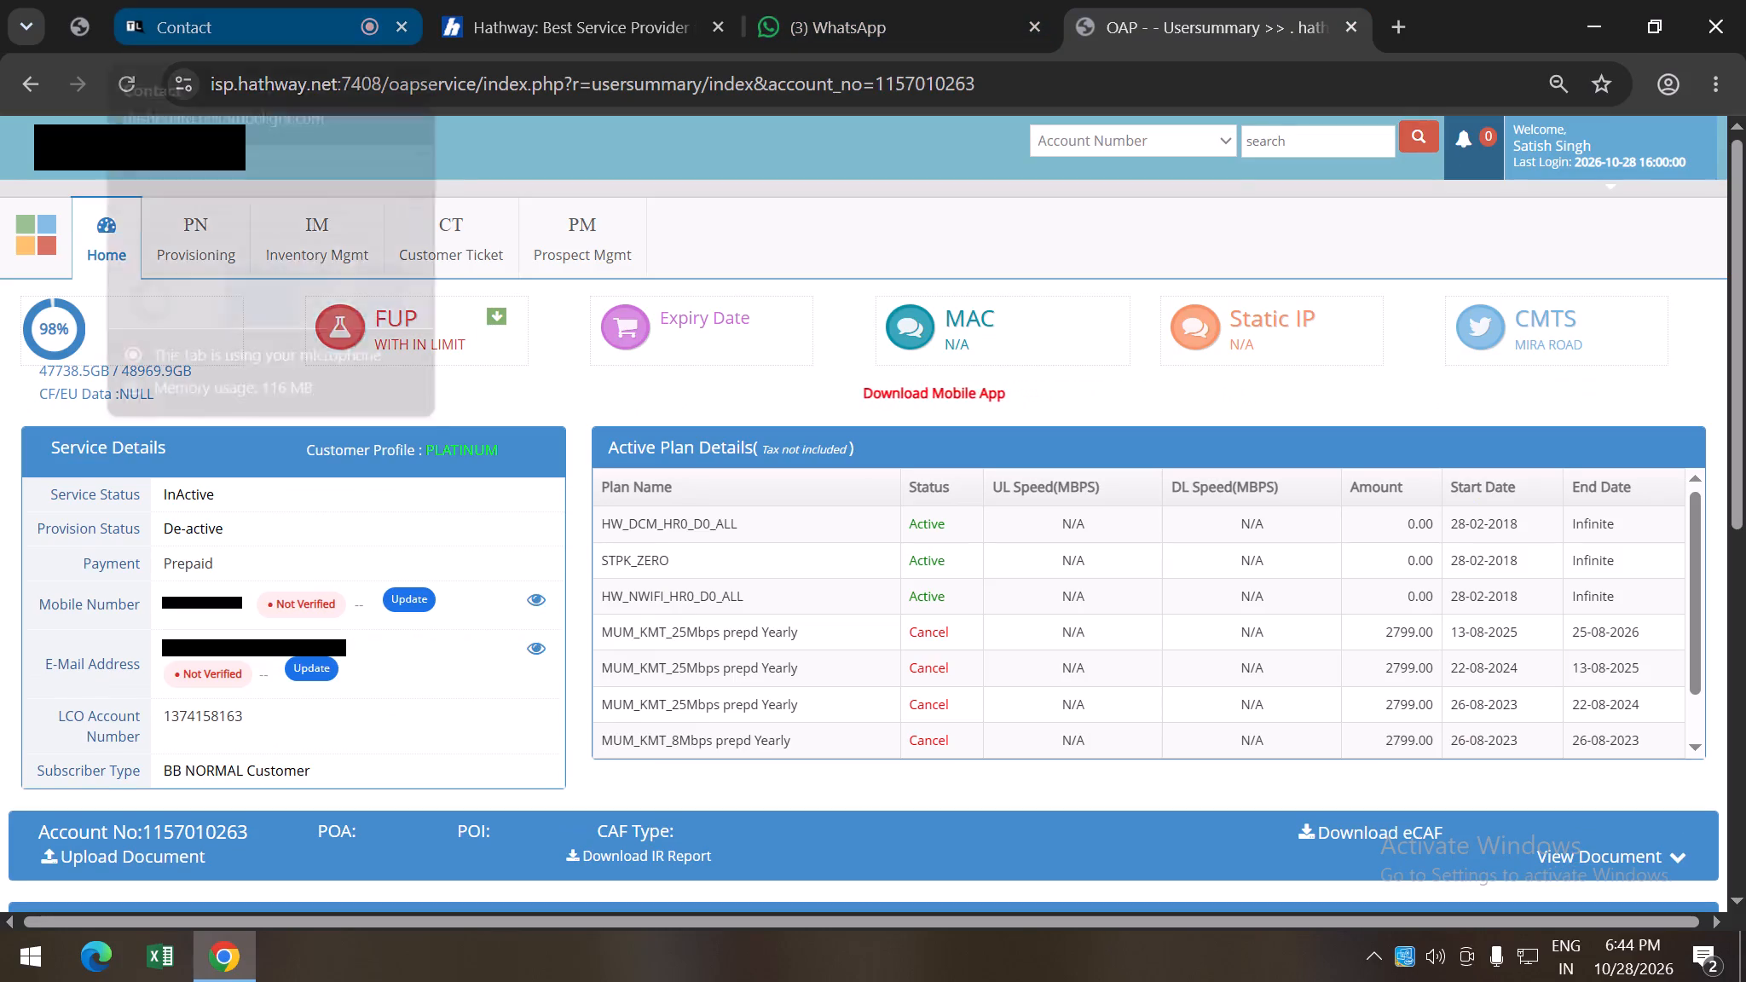
{"action": "left_click", "coordinate": [540, 607]}
{"action": "left_click", "coordinate": [540, 607]}
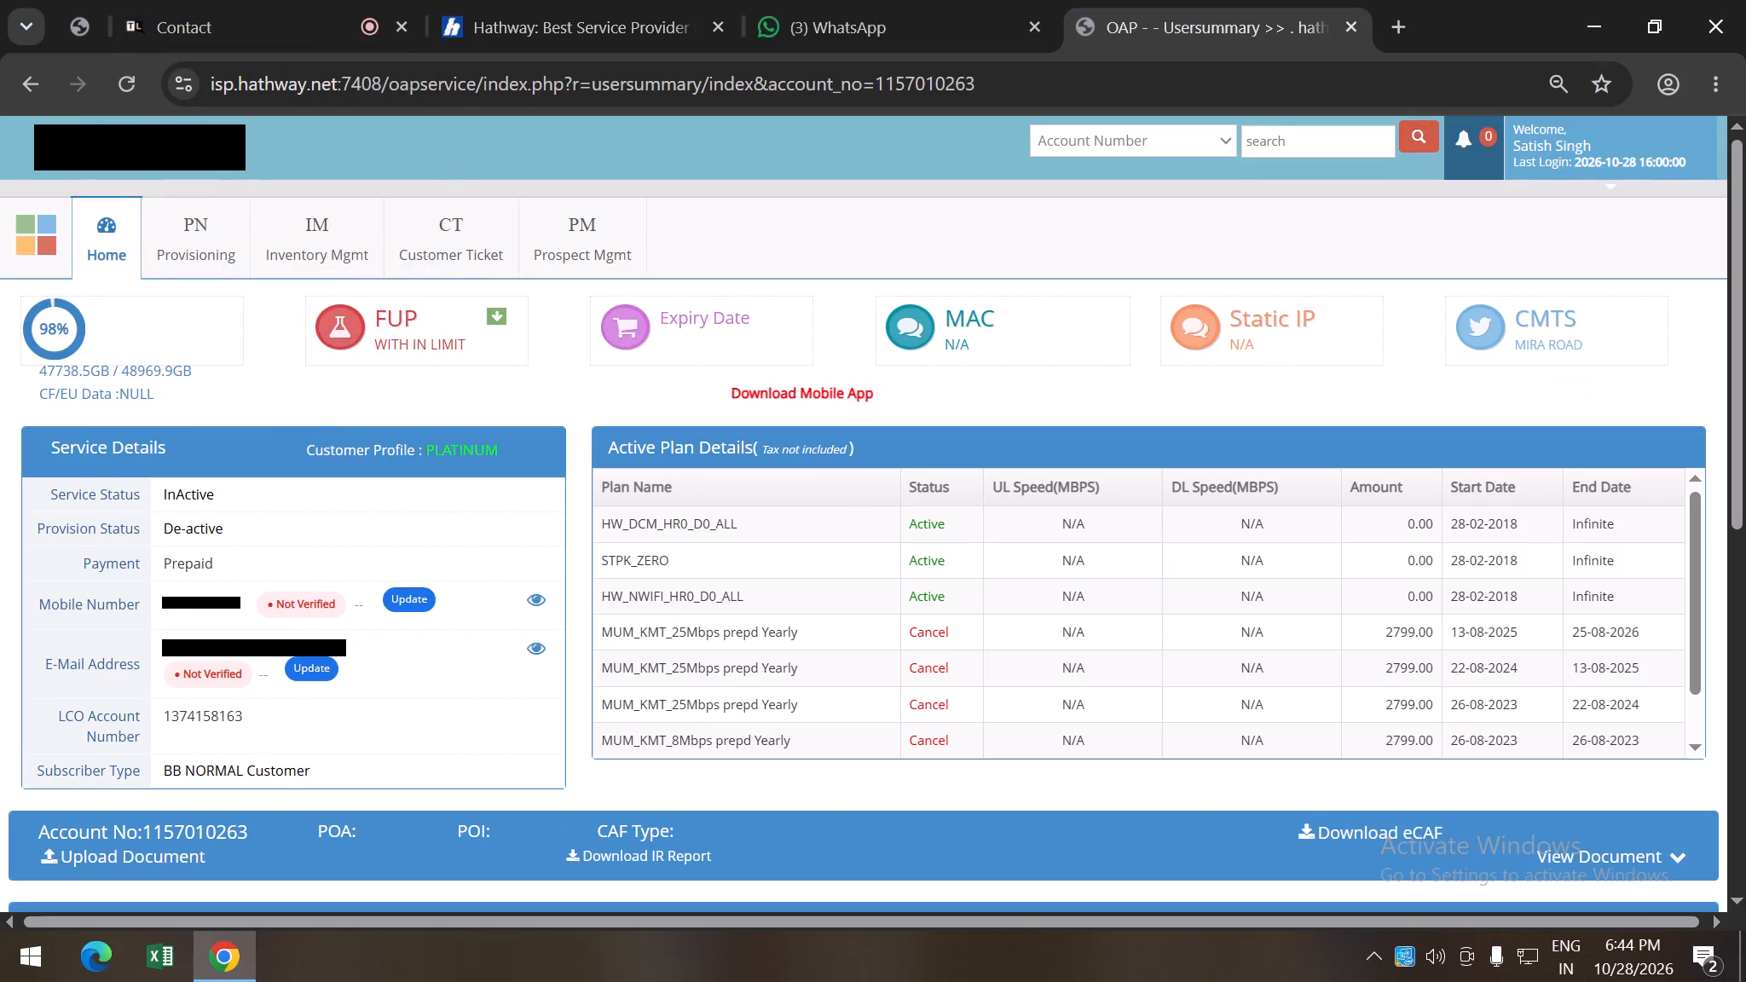
Expand the account's document details and reveal the installation address and area.
{"action": "scroll", "coordinate": [500, 690], "scroll_direction": "down", "scroll_amount": 5}
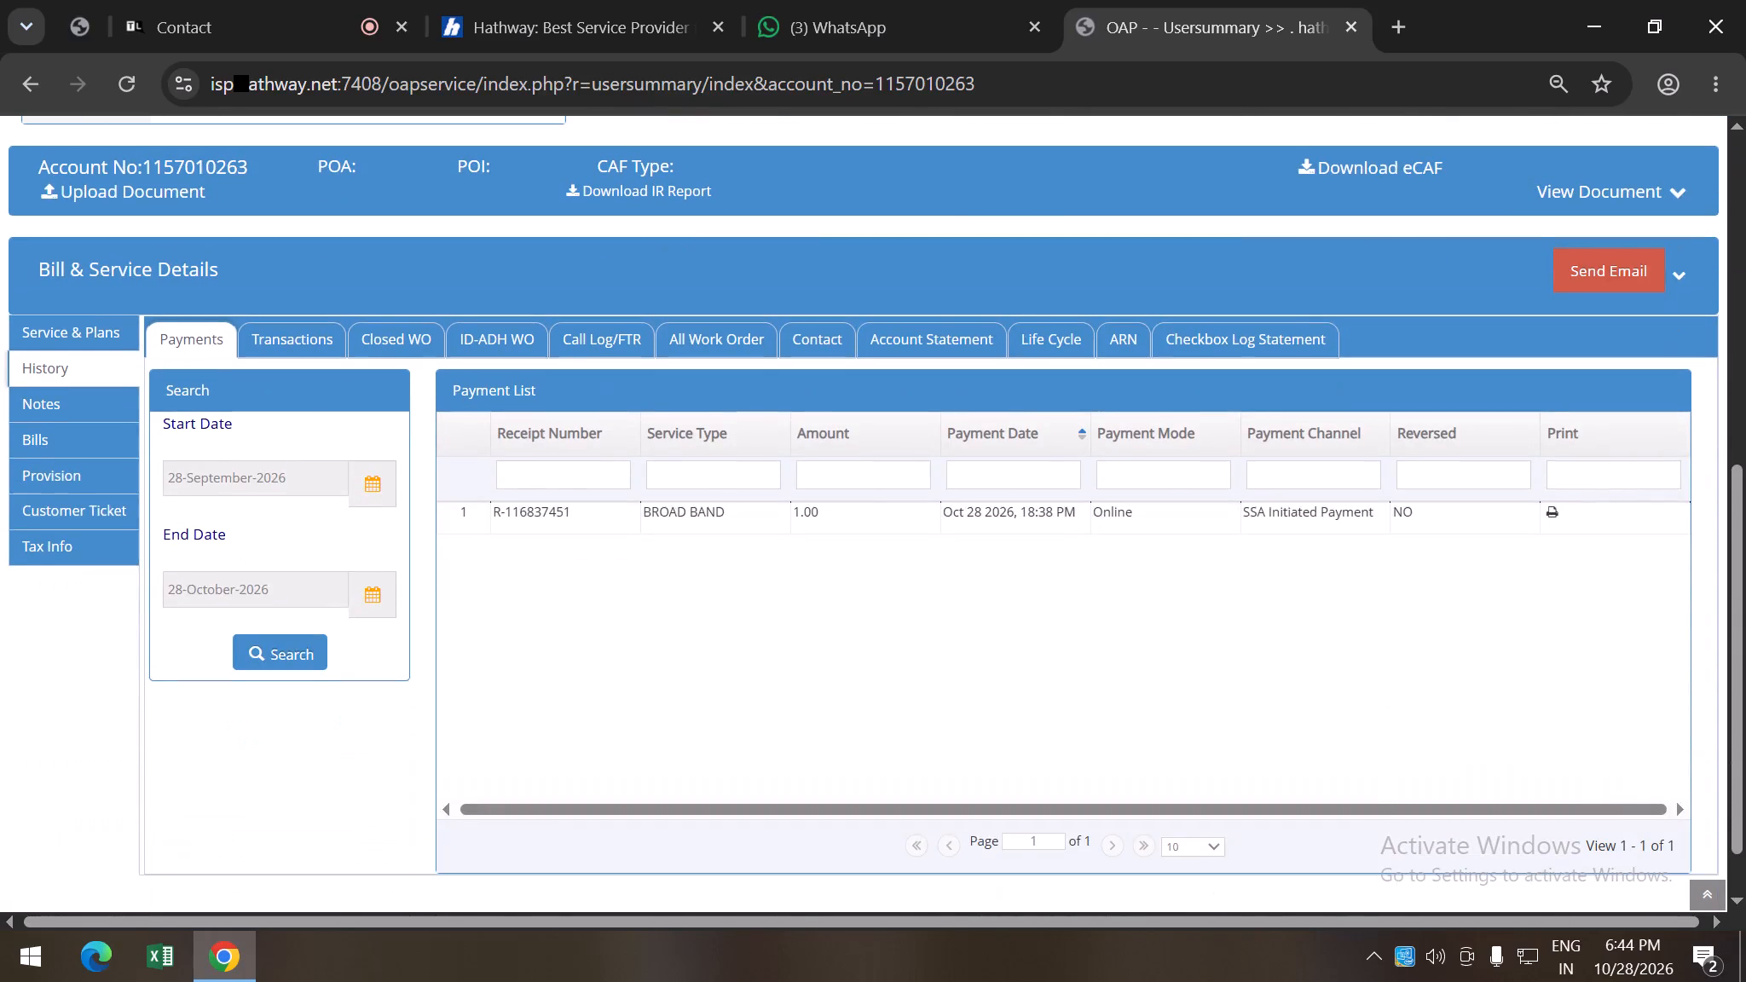
{"action": "scroll", "coordinate": [1556, 408], "scroll_direction": "up", "scroll_amount": 2}
{"action": "left_click", "coordinate": [1663, 459]}
{"action": "left_click", "coordinate": [1669, 460]}
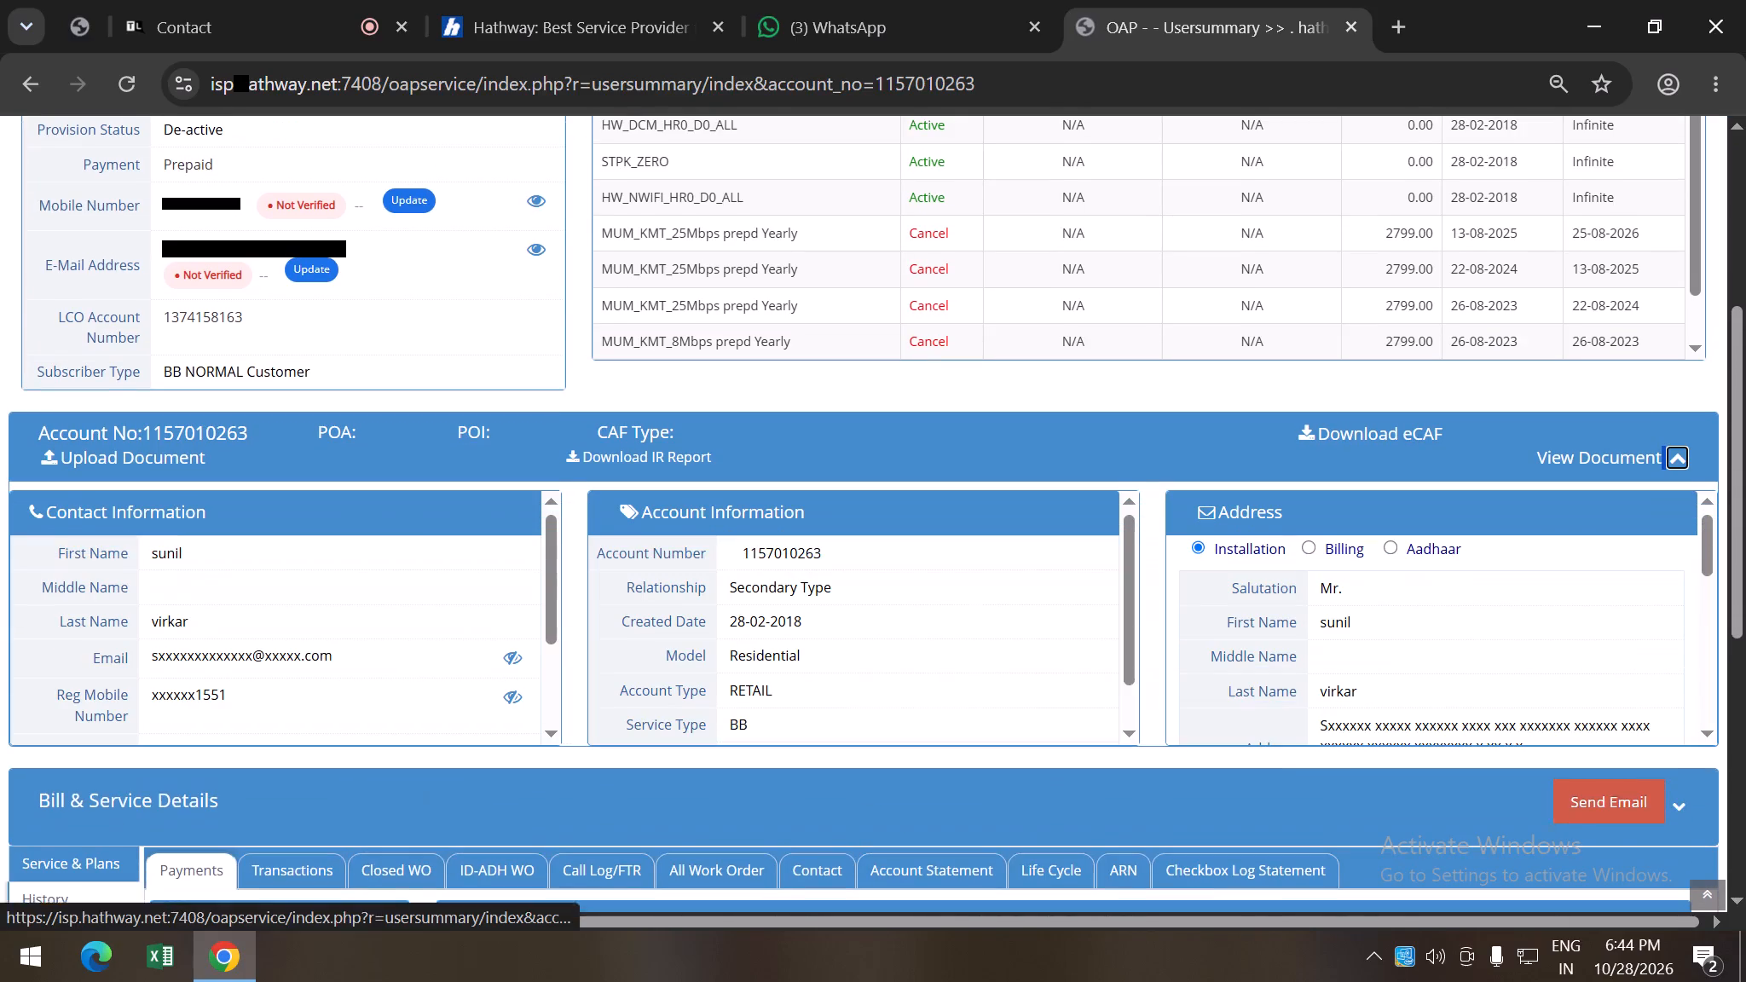
{"action": "scroll", "coordinate": [1533, 656], "scroll_direction": "down", "scroll_amount": 1}
{"action": "left_click", "coordinate": [1656, 628]}
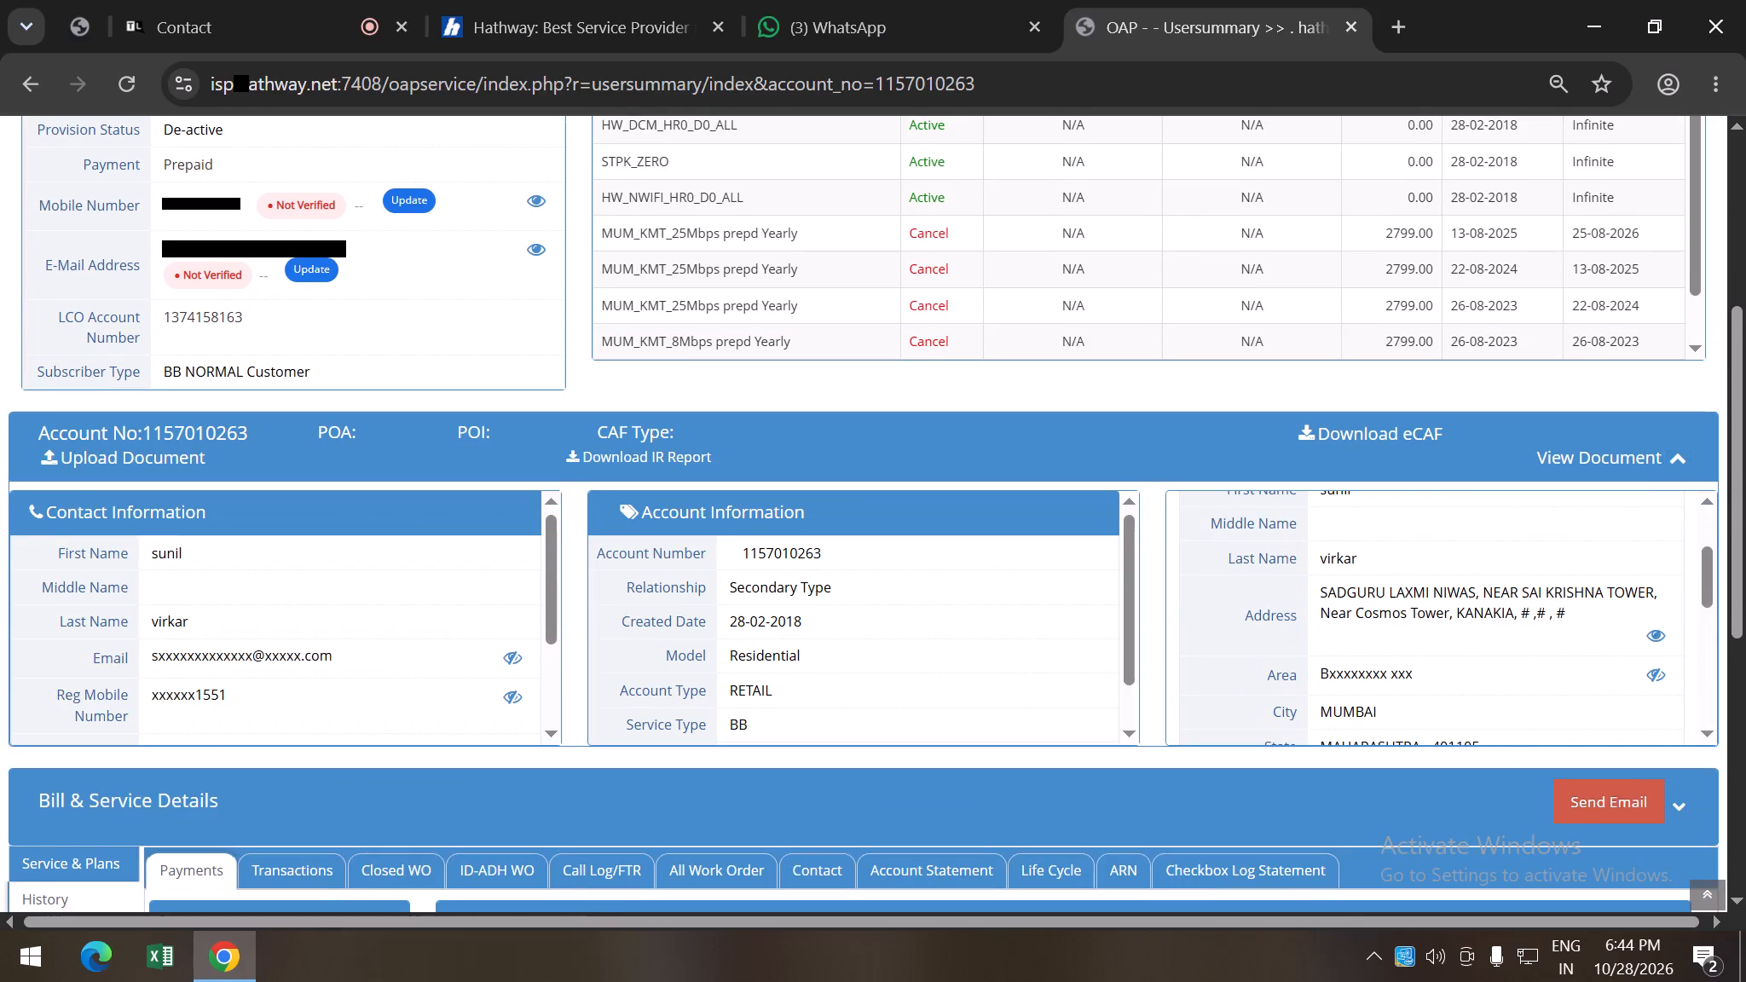
{"action": "left_click", "coordinate": [1644, 676]}
{"action": "left_click", "coordinate": [1694, 574]}
{"action": "left_click_drag", "start_coordinate": [1702, 586], "coordinate": [1703, 578]}
Copy the account number of the ongoing Mumbai Win-back call from the dialpad into OAP's account number search.
{"action": "left_click", "coordinate": [304, 0]}
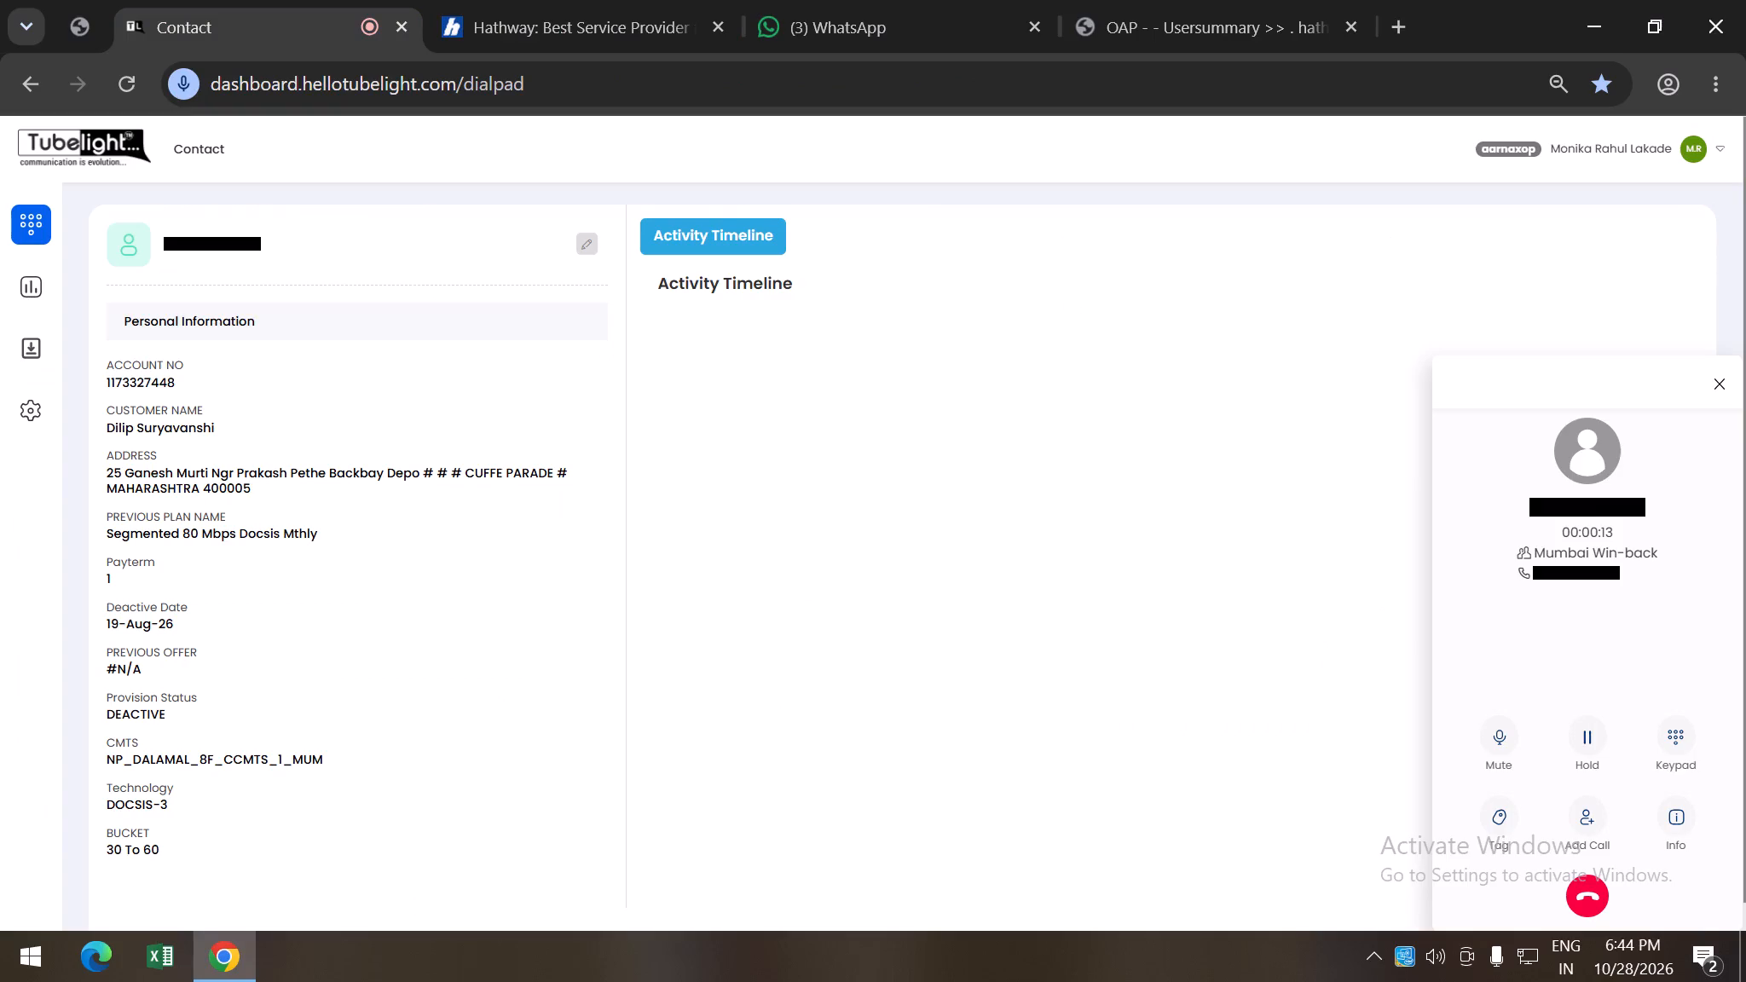
{"action": "left_click", "coordinate": [160, 385]}
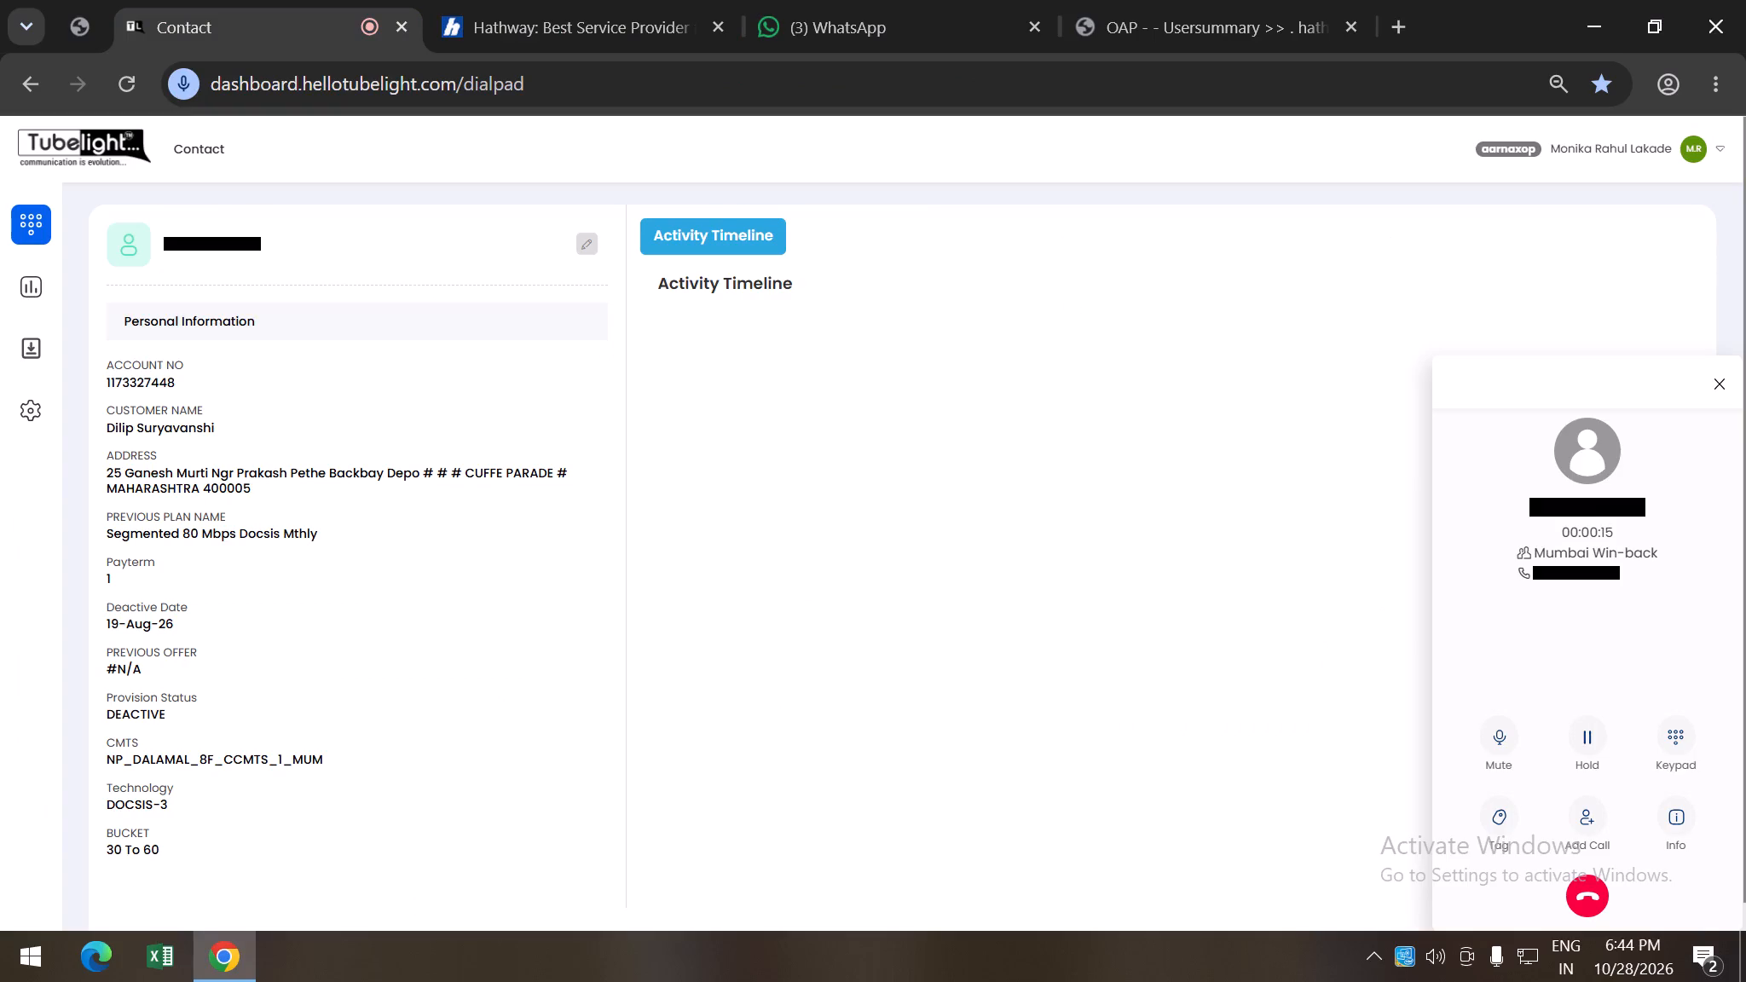
{"action": "double_click", "coordinate": [160, 385]}
{"action": "left_click", "coordinate": [163, 383]}
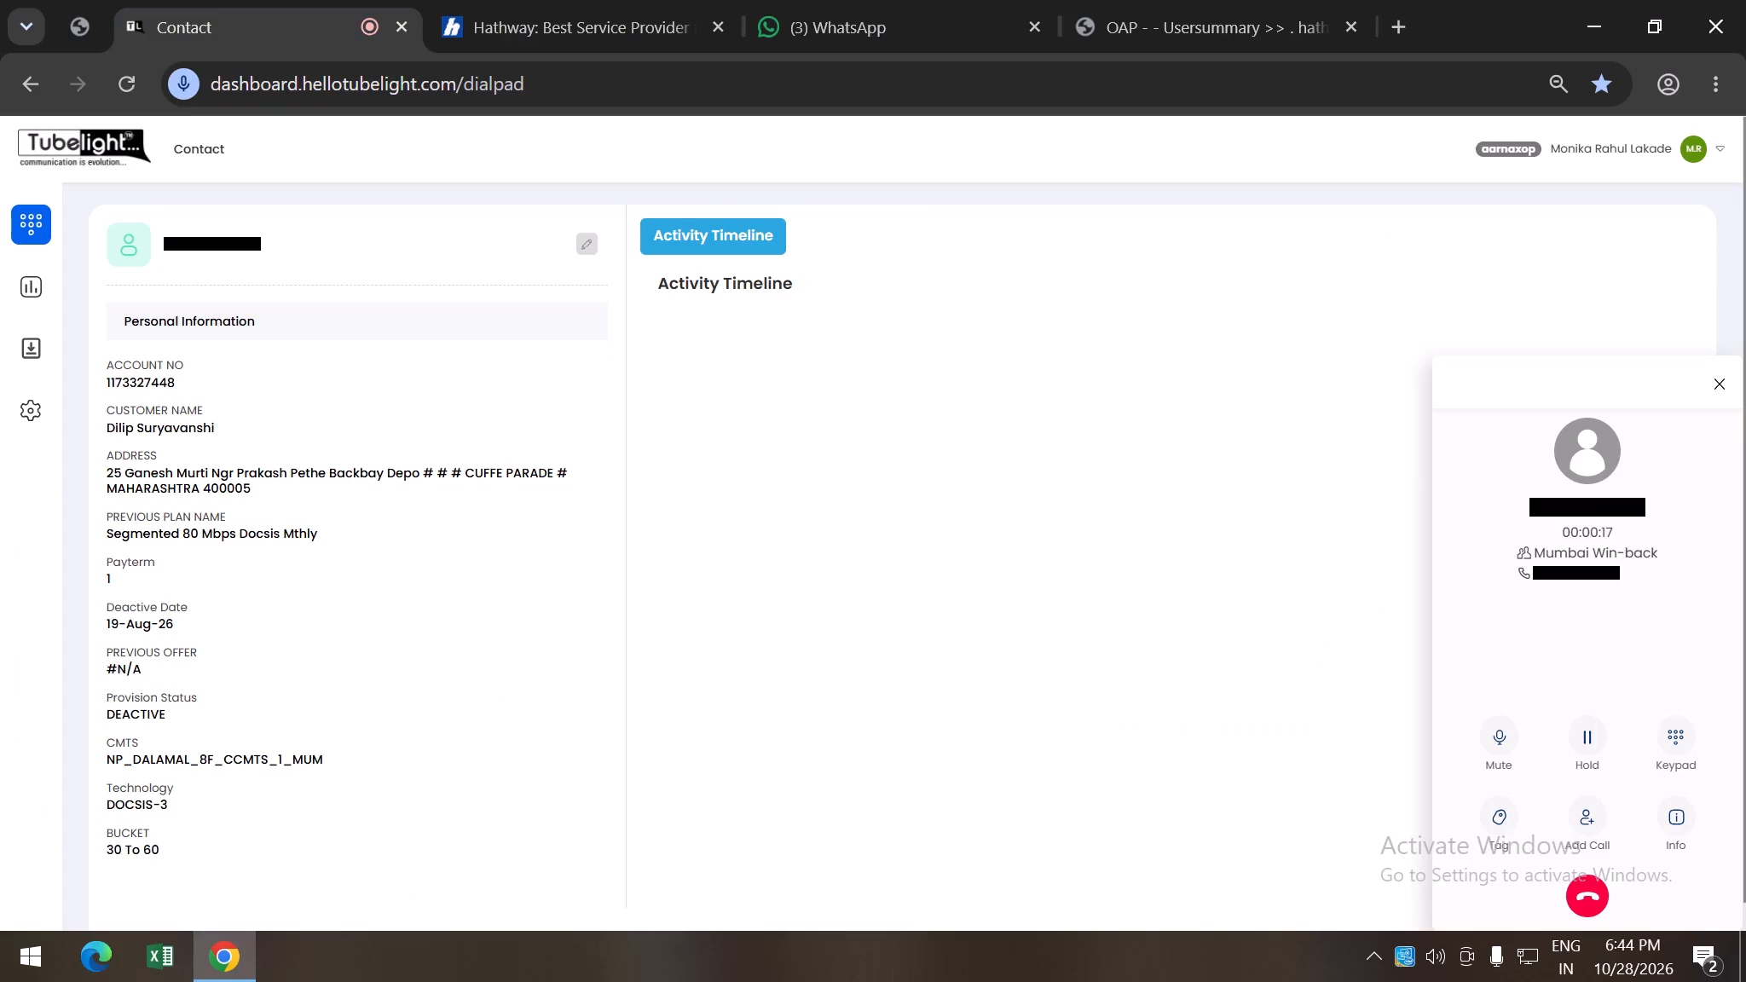
{"action": "left_click", "coordinate": [169, 380]}
{"action": "left_click", "coordinate": [175, 382]}
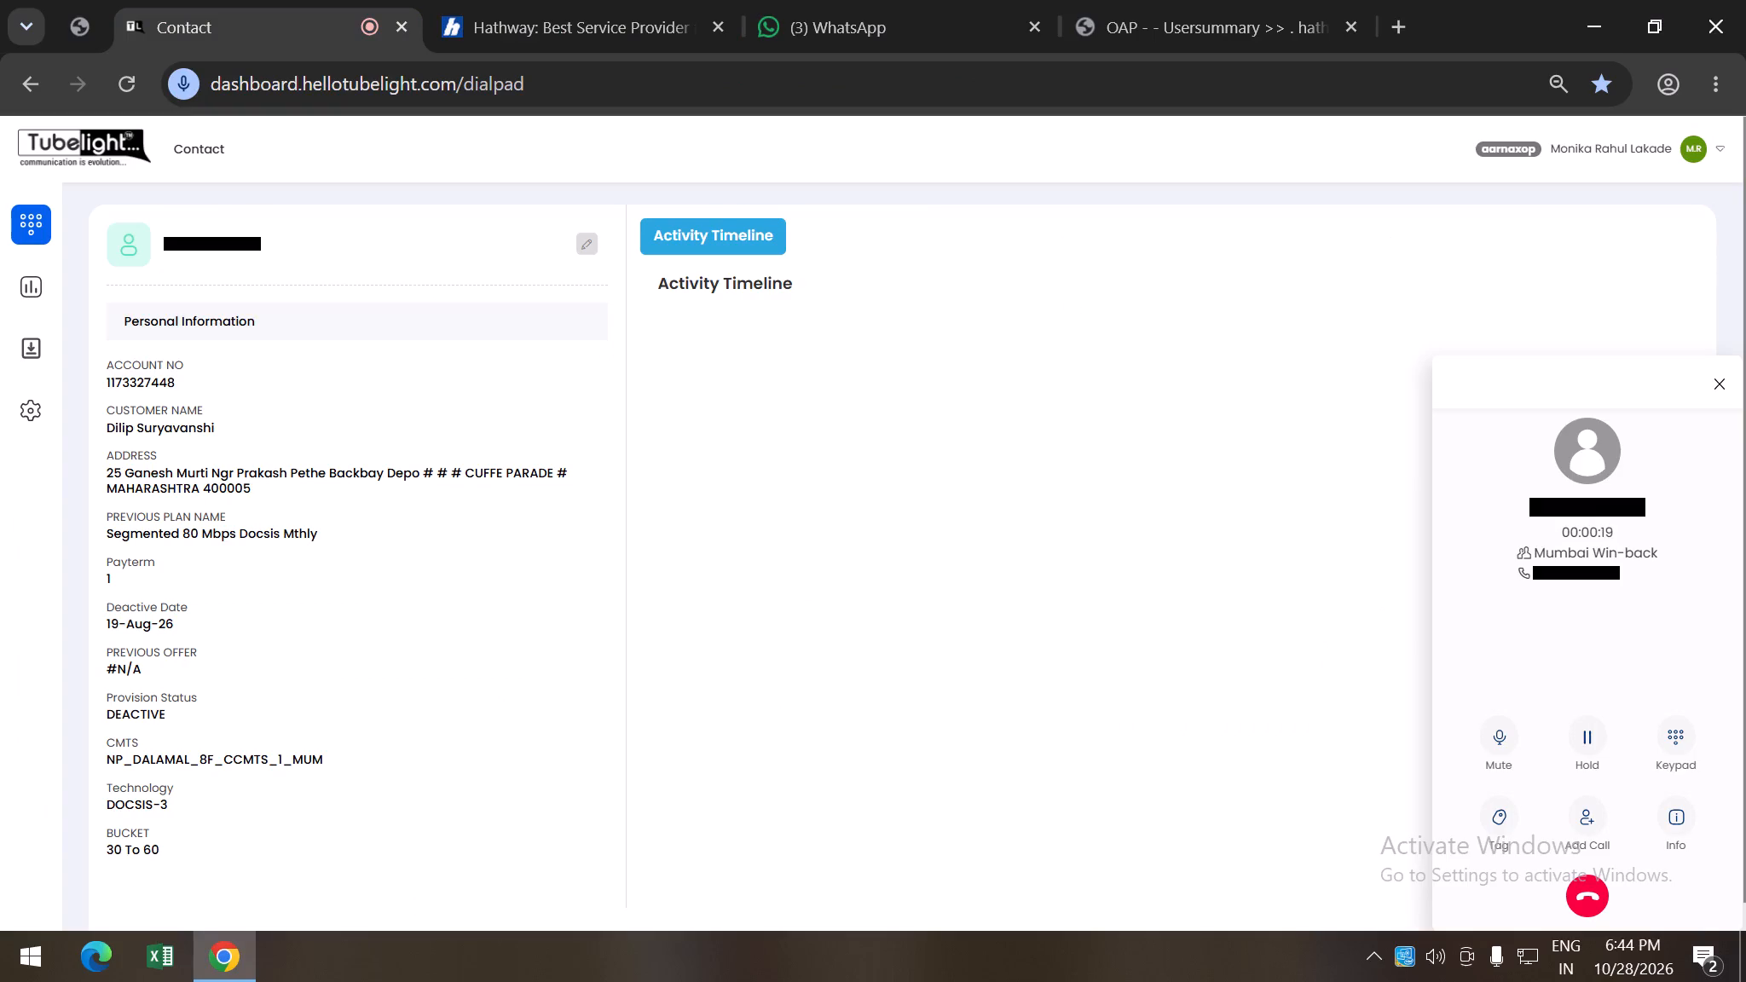
{"action": "double_click", "coordinate": [169, 384]}
{"action": "key", "text": "ctrl+c"}
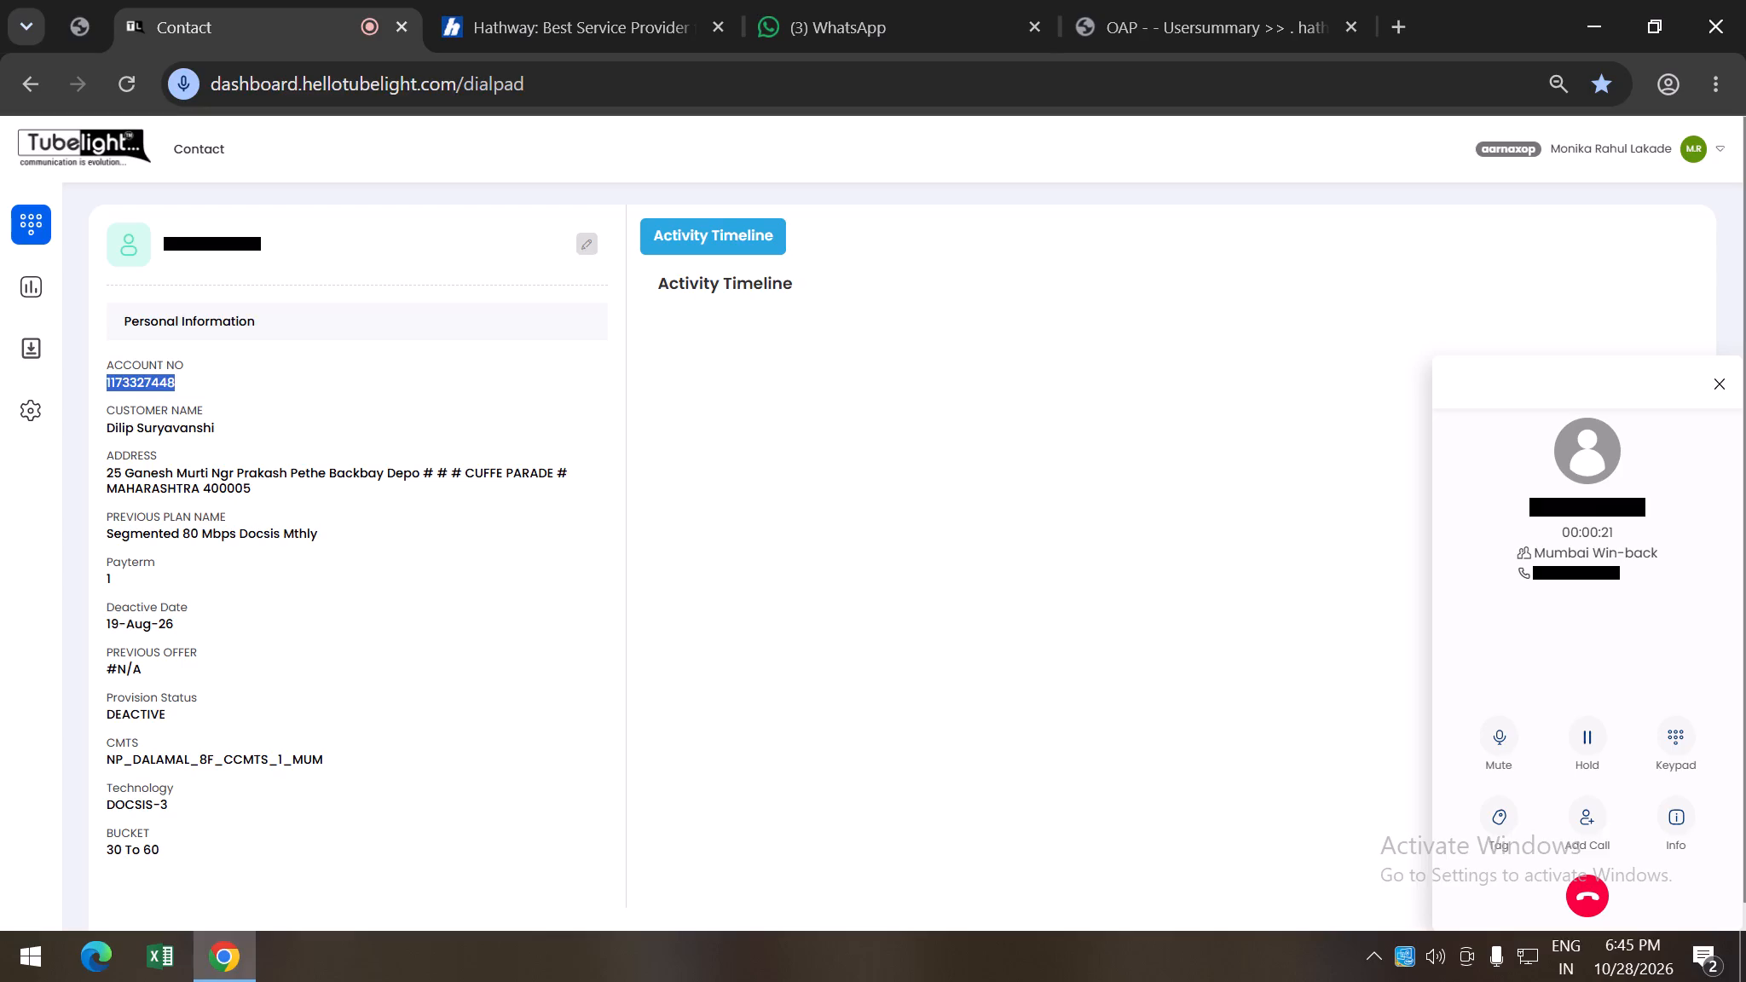
{"action": "left_click", "coordinate": [1145, 0]}
{"action": "scroll", "coordinate": [1206, 195], "scroll_direction": "up", "scroll_amount": 2}
{"action": "scroll", "coordinate": [1240, 87], "scroll_direction": "up", "scroll_amount": 1}
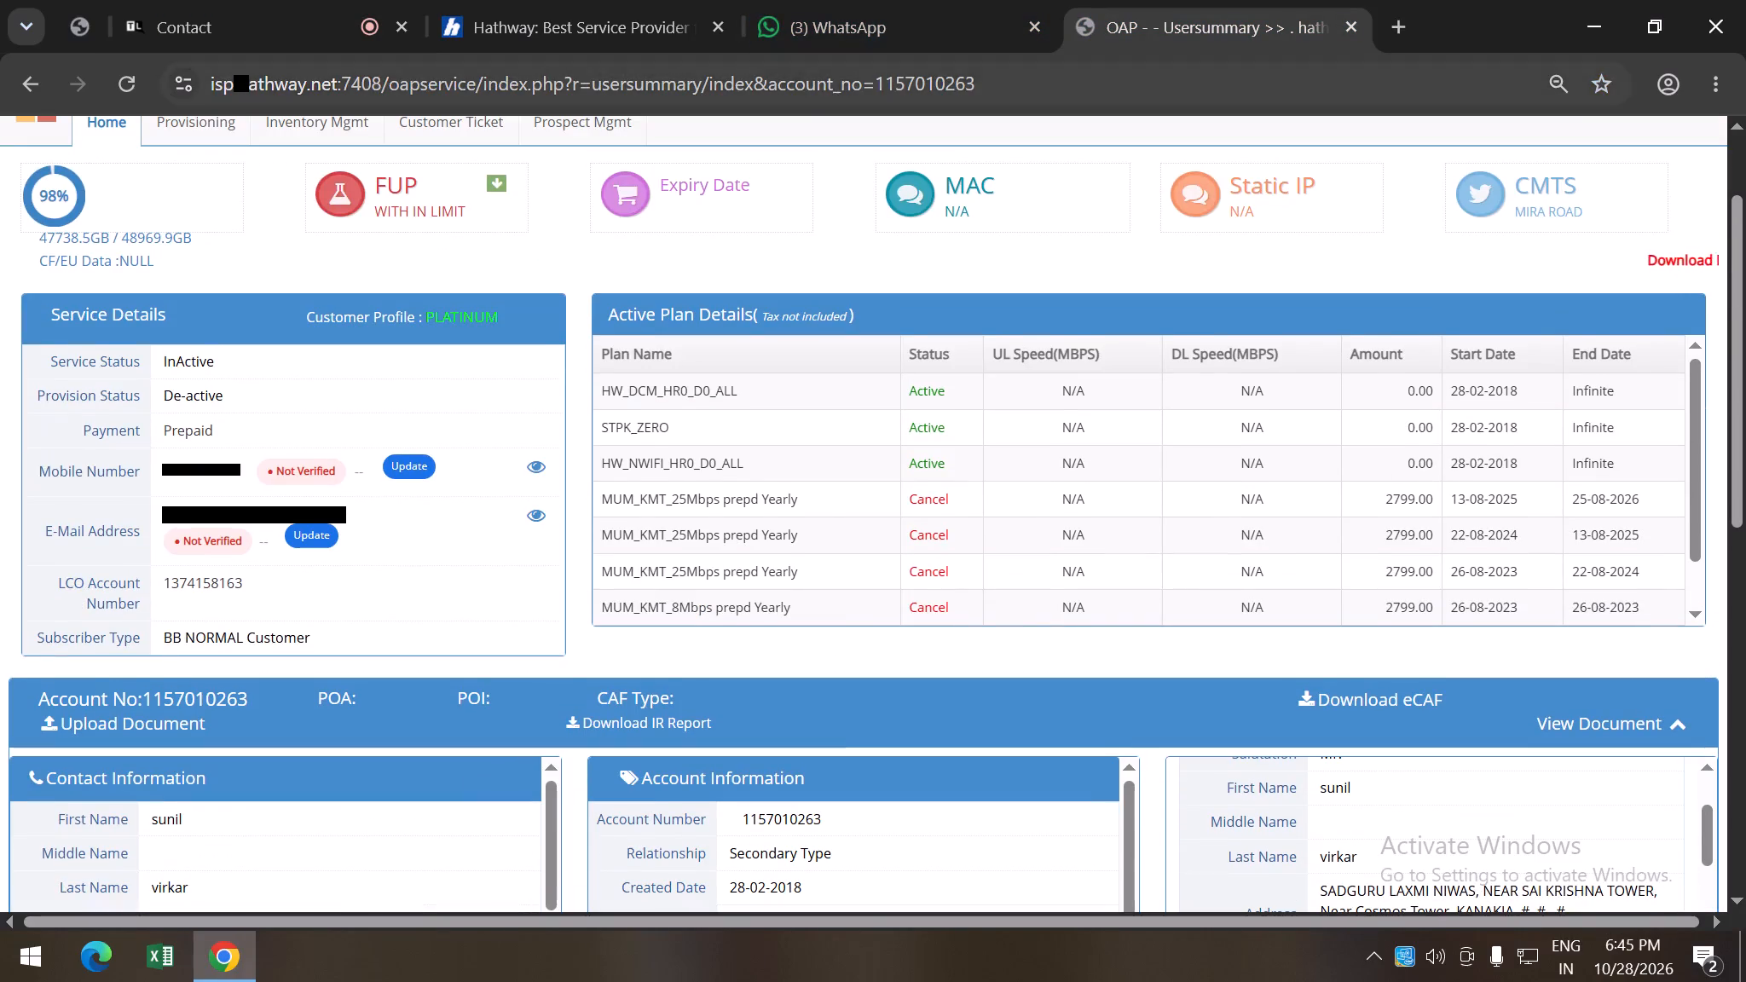
{"action": "scroll", "coordinate": [1240, 88], "scroll_direction": "up", "scroll_amount": 5}
{"action": "left_click", "coordinate": [1260, 142]}
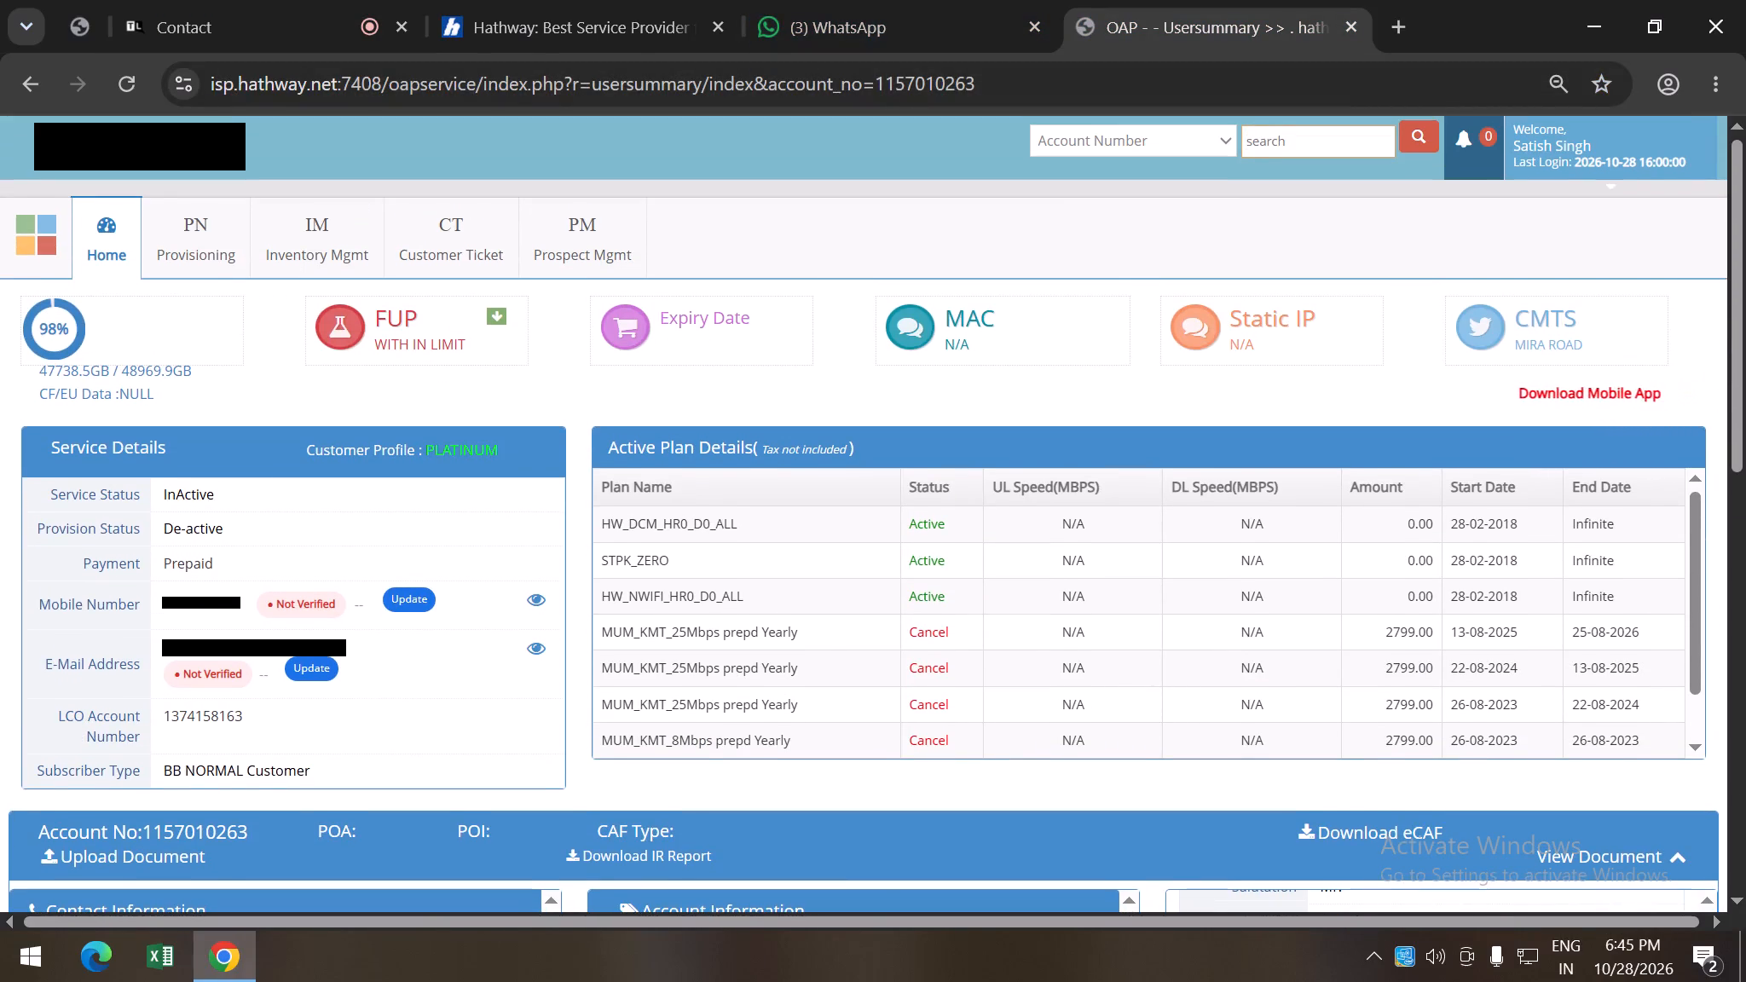
{"action": "key", "text": "ctrl+v"}
Switch back to the dialpad and end the ongoing Mumbai Win-back call.
{"action": "left_click", "coordinate": [326, 3]}
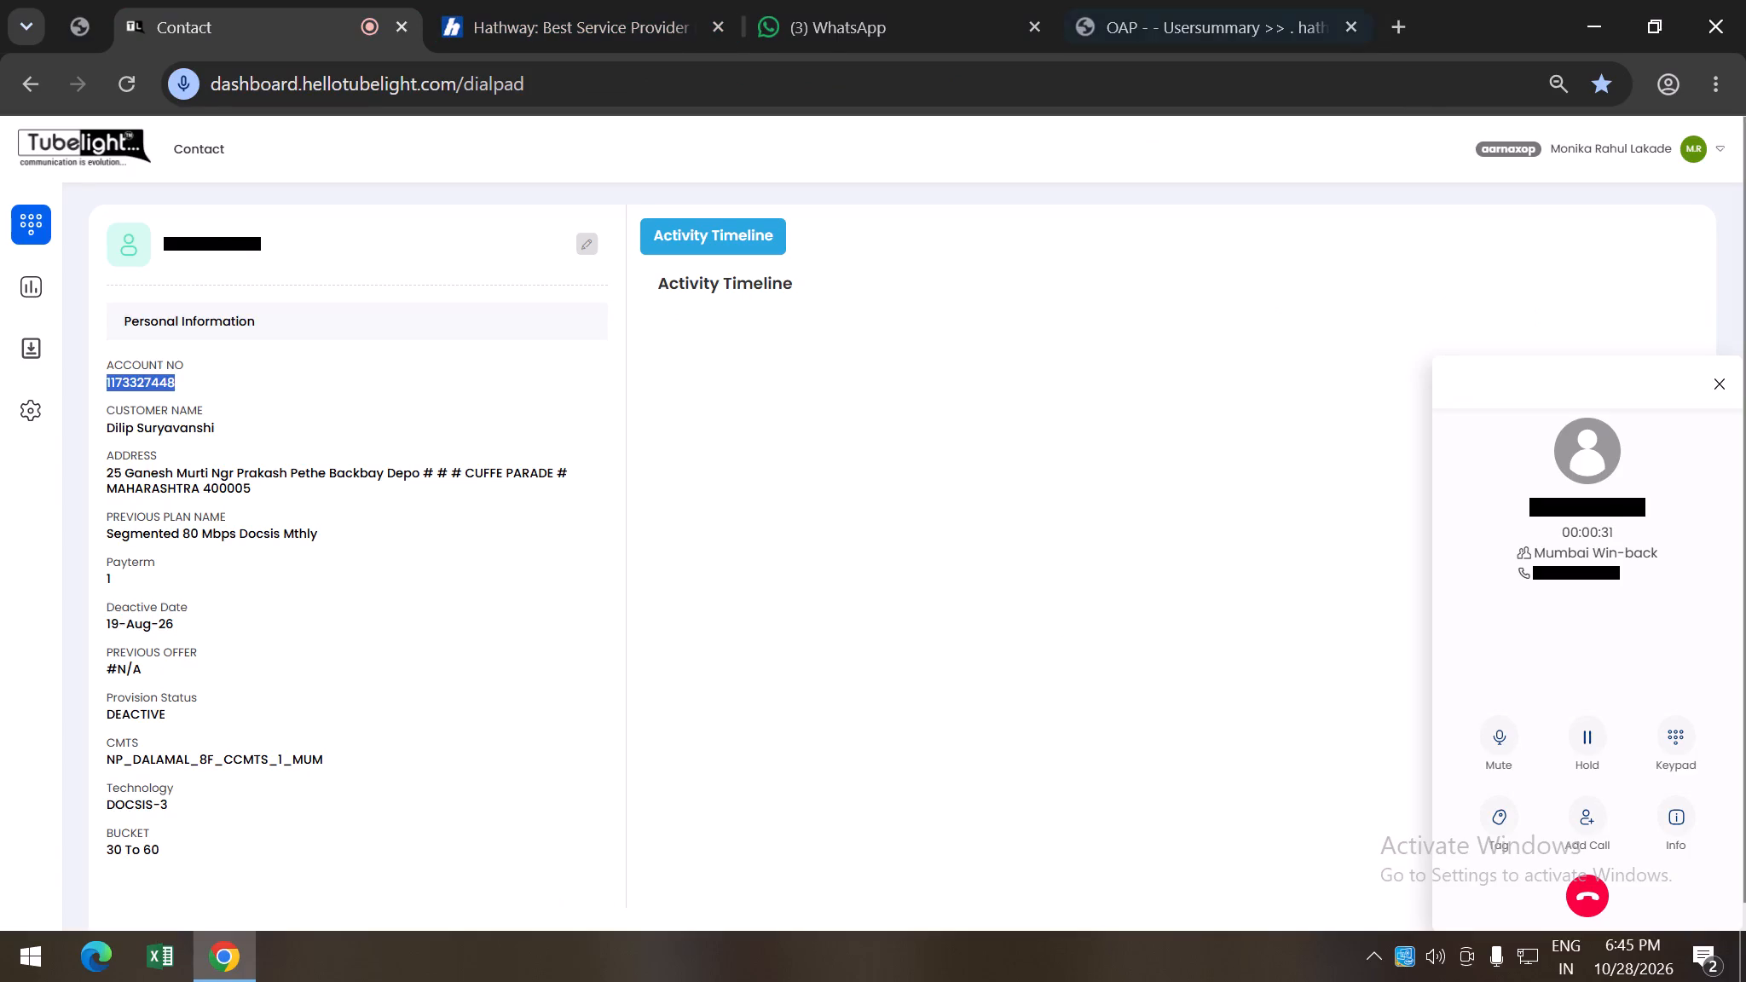
{"action": "left_click", "coordinate": [1573, 888]}
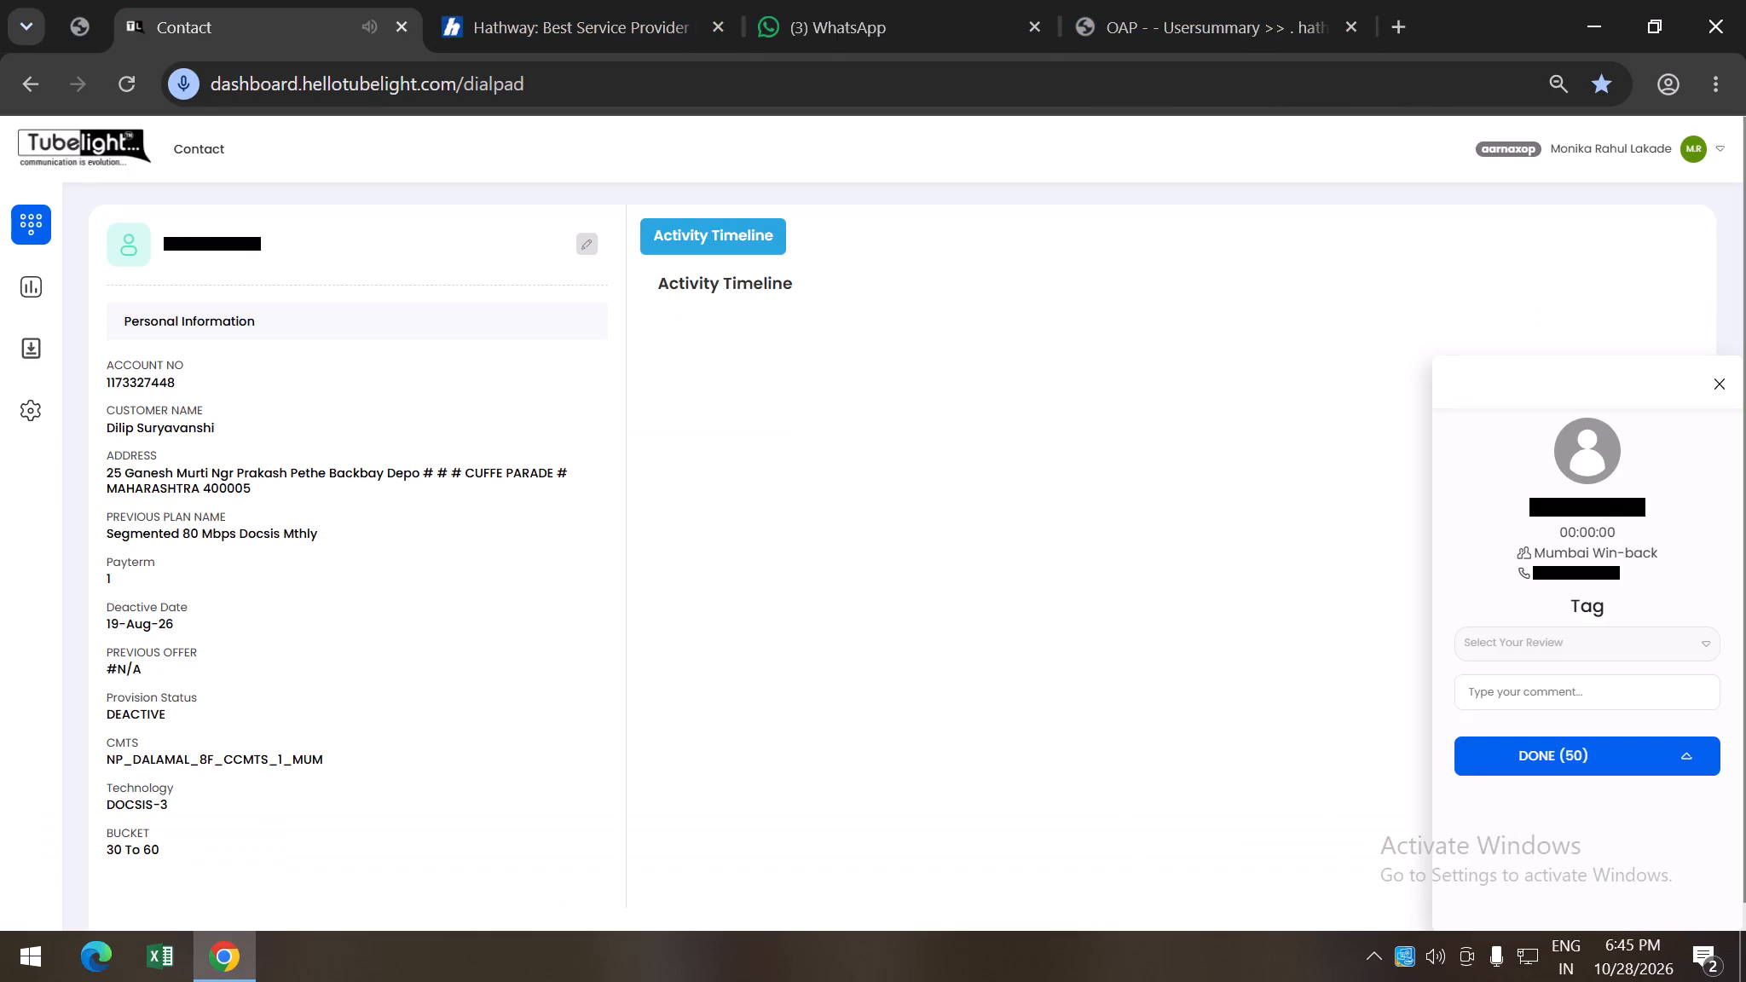
Tag the ended Mumbai Win-back call as Personal reasons and Not Required, complete the remaining tag, and submit it.
{"action": "left_click", "coordinate": [1549, 638]}
{"action": "scroll", "coordinate": [1531, 734], "scroll_direction": "down", "scroll_amount": 1}
{"action": "left_click", "coordinate": [1531, 734]}
{"action": "left_click_drag", "start_coordinate": [1608, 645], "coordinate": [1604, 653]}
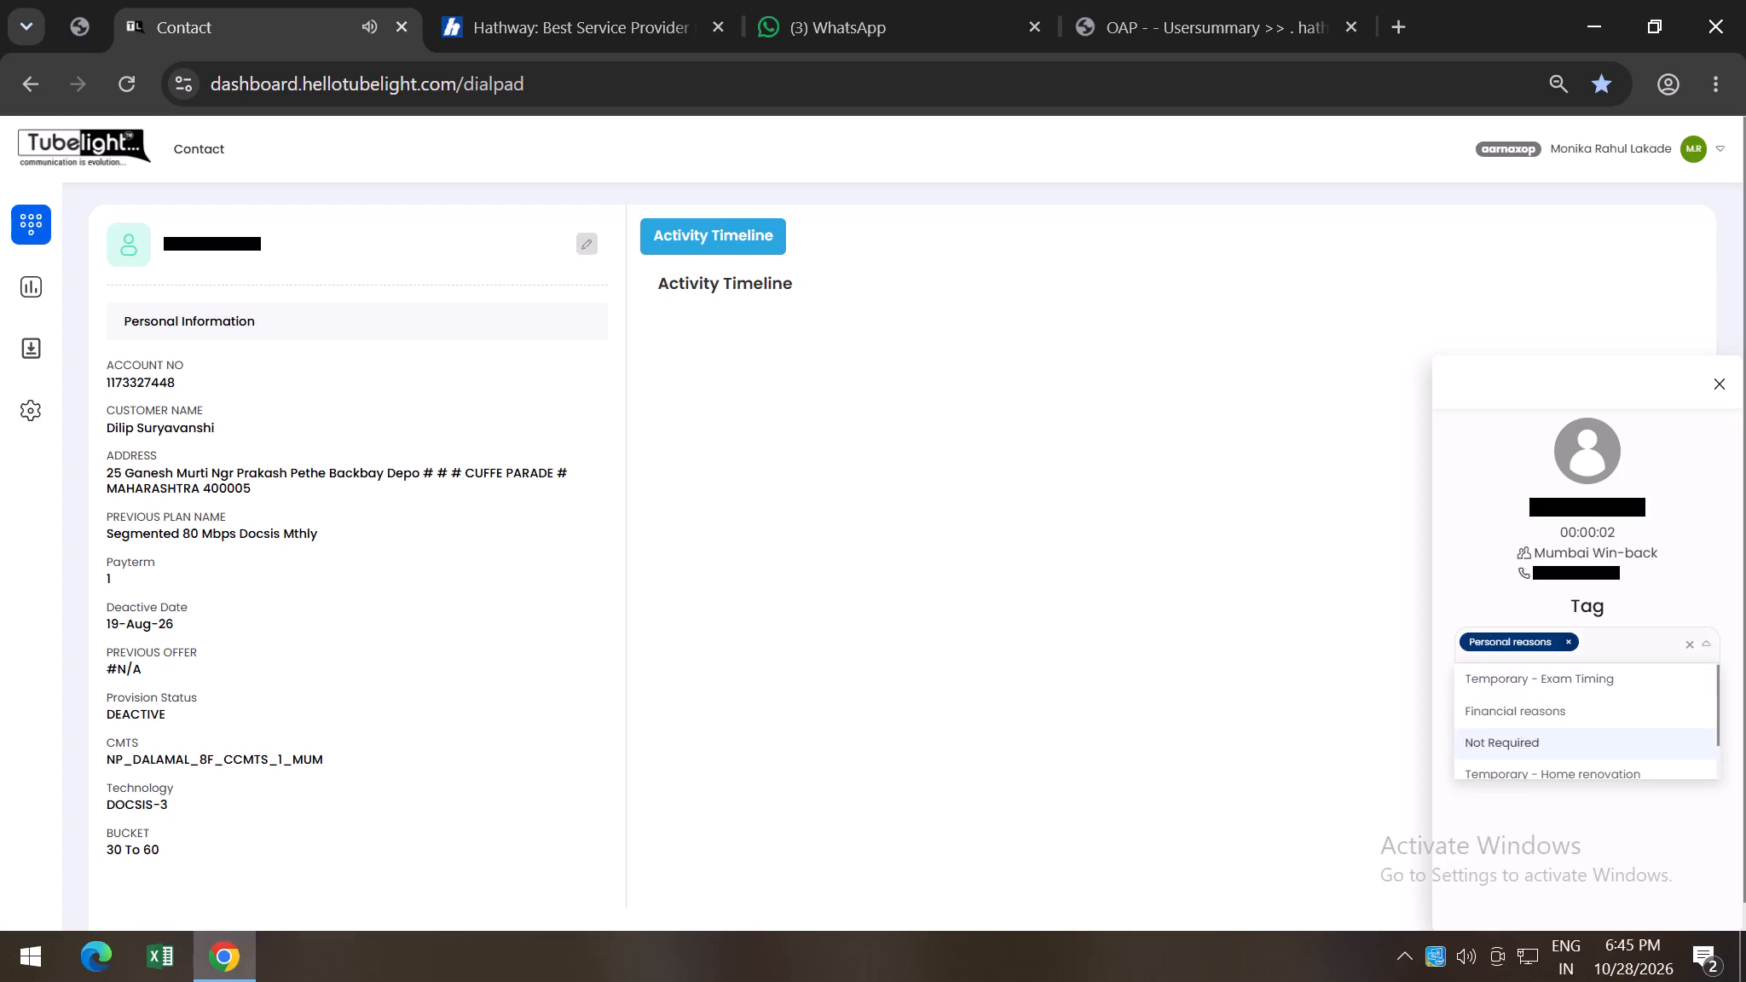
{"action": "left_click", "coordinate": [1558, 736]}
{"action": "left_click", "coordinate": [1595, 682]}
{"action": "left_click", "coordinate": [1578, 754]}
{"action": "left_click", "coordinate": [1572, 798]}
Switch to OAP and run the search for the entered account number.
{"action": "left_click", "coordinate": [1137, 0]}
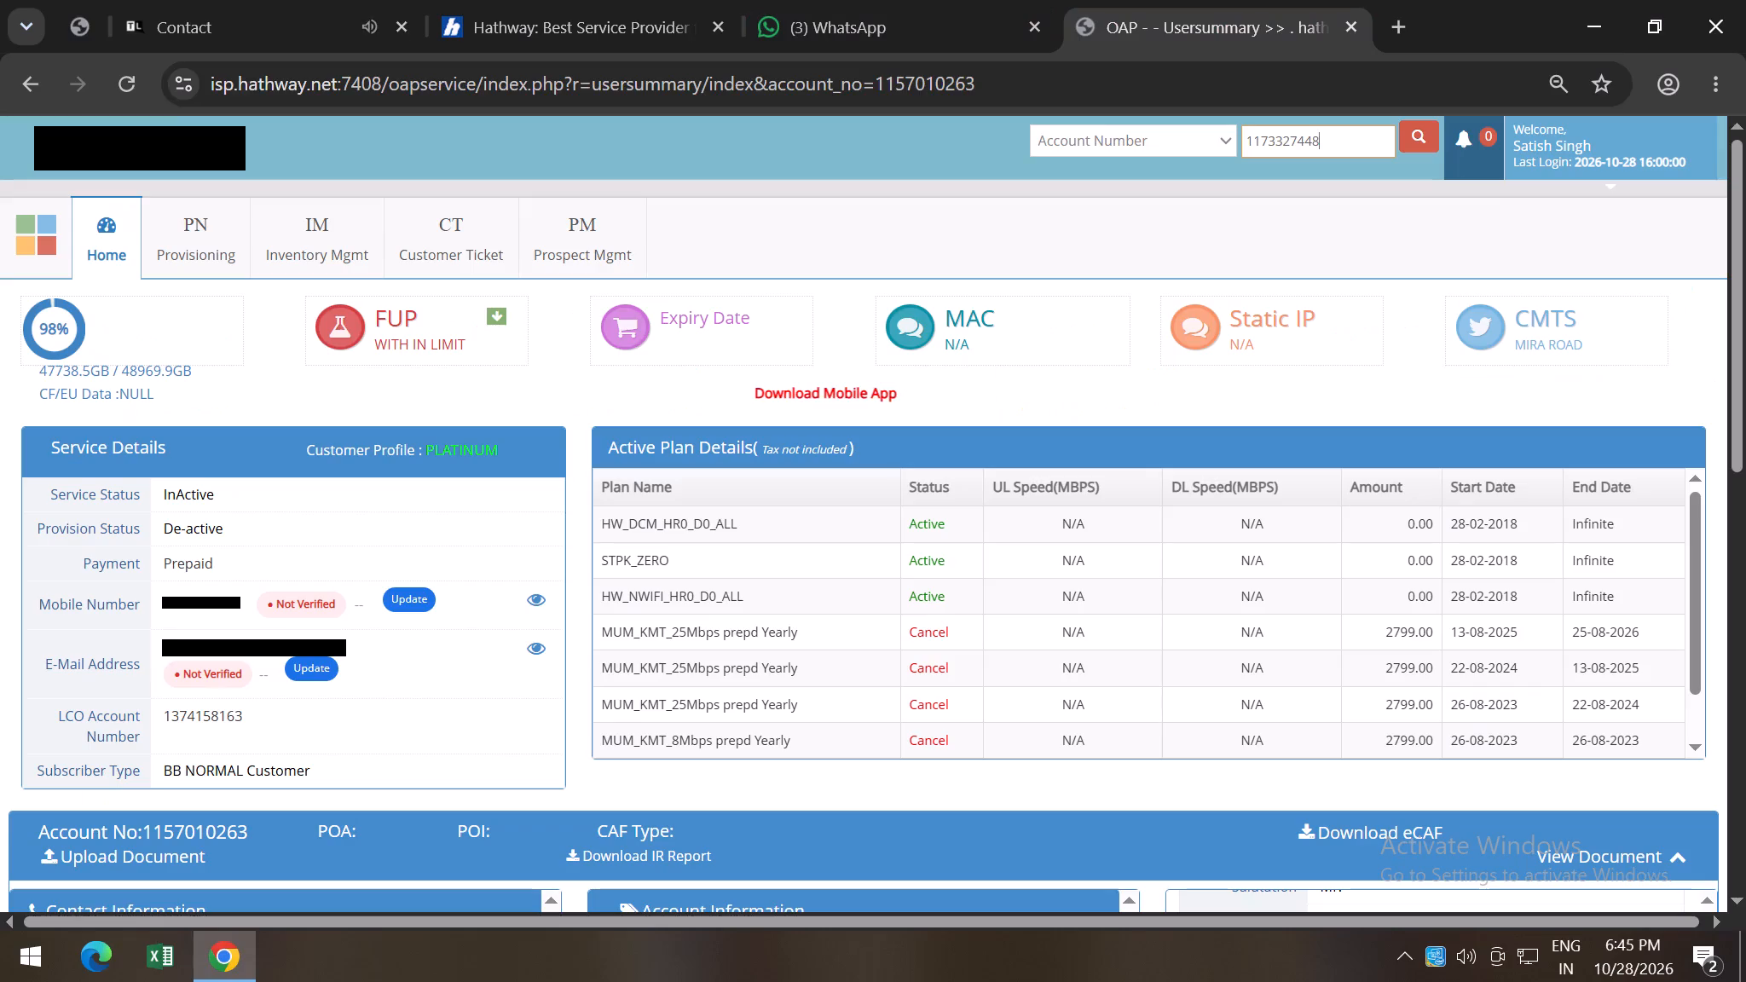
{"action": "left_click", "coordinate": [1404, 135]}
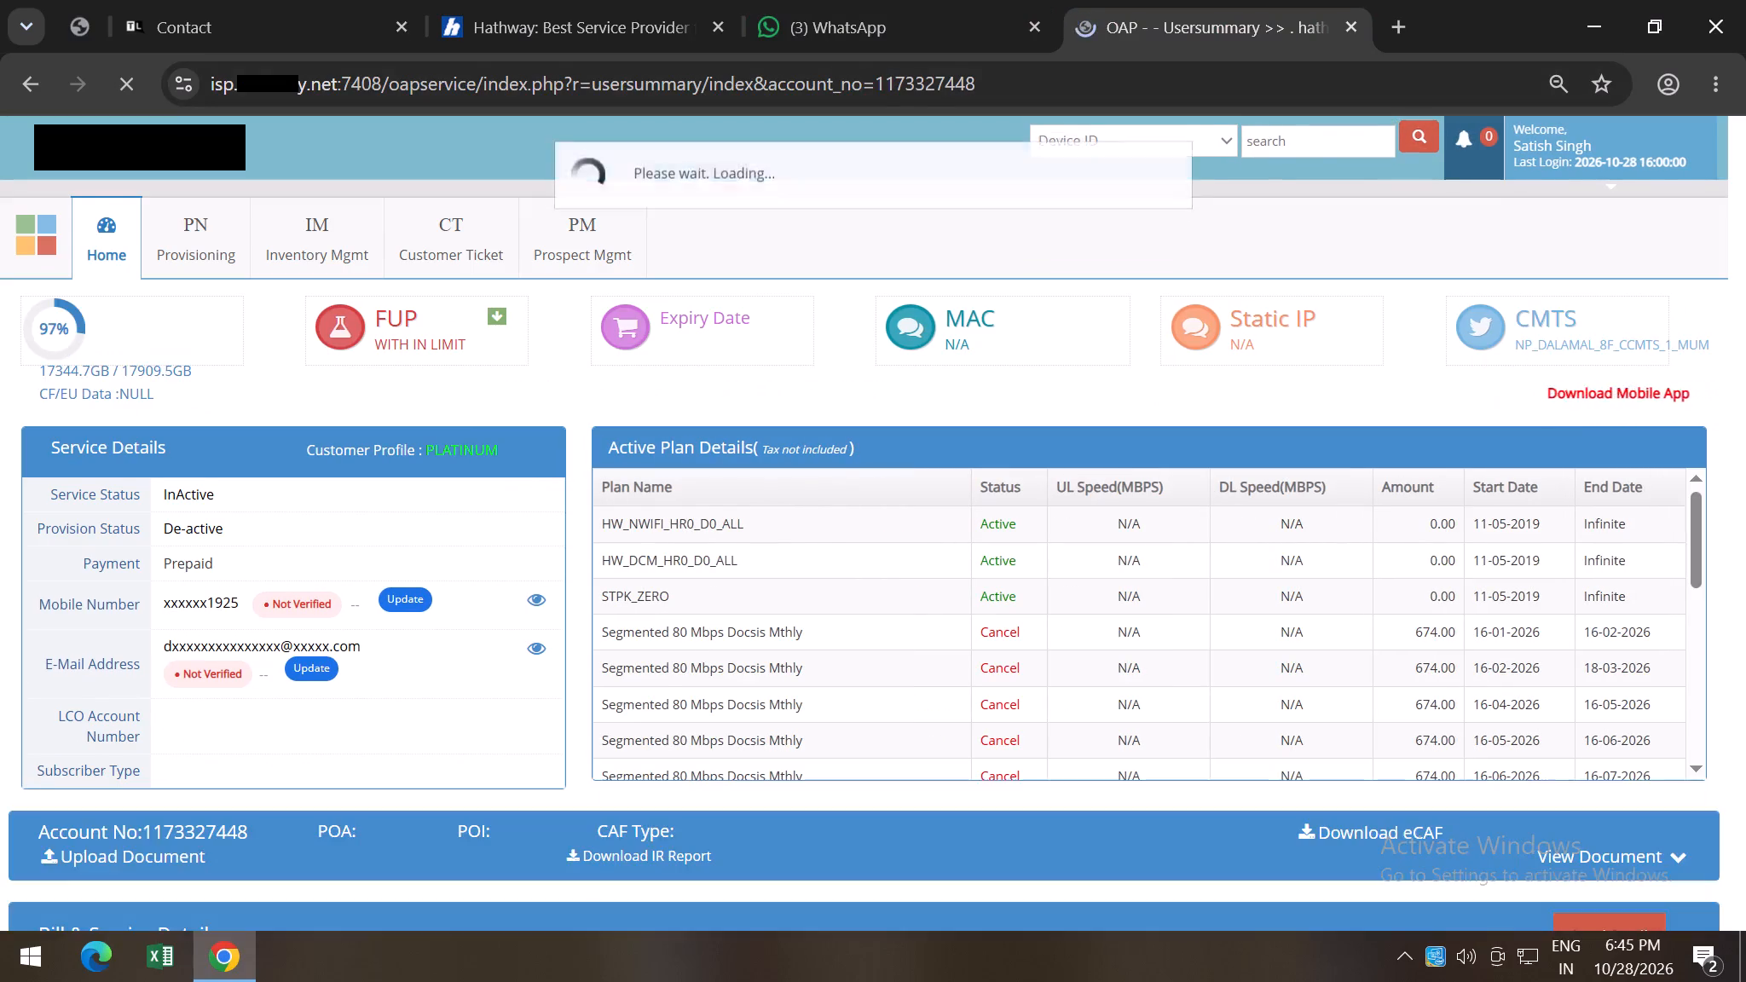
Search the account's payment history from 1 July 2020 to 28 October 2026.
{"action": "scroll", "coordinate": [98, 741], "scroll_direction": "down", "scroll_amount": 3}
{"action": "double_click", "coordinate": [122, 650]}
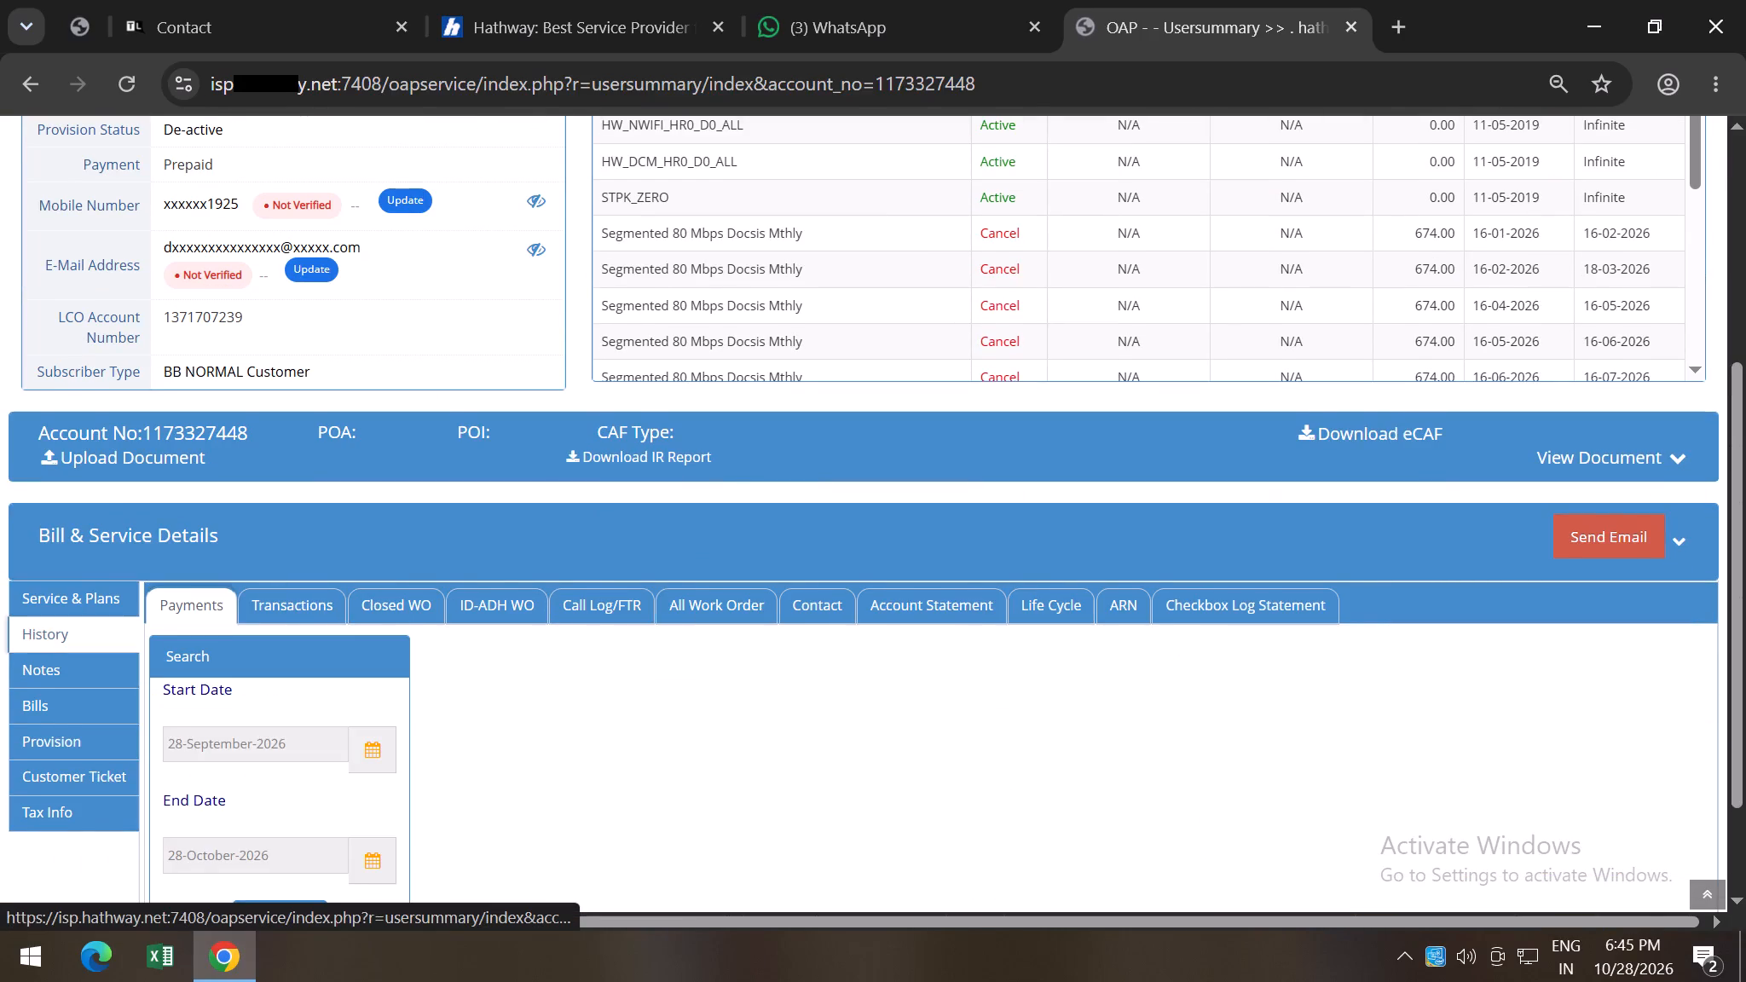
{"action": "scroll", "coordinate": [164, 682], "scroll_direction": "down", "scroll_amount": 4}
{"action": "left_click", "coordinate": [372, 610]}
{"action": "left_click", "coordinate": [199, 616]}
{"action": "left_click", "coordinate": [230, 614]}
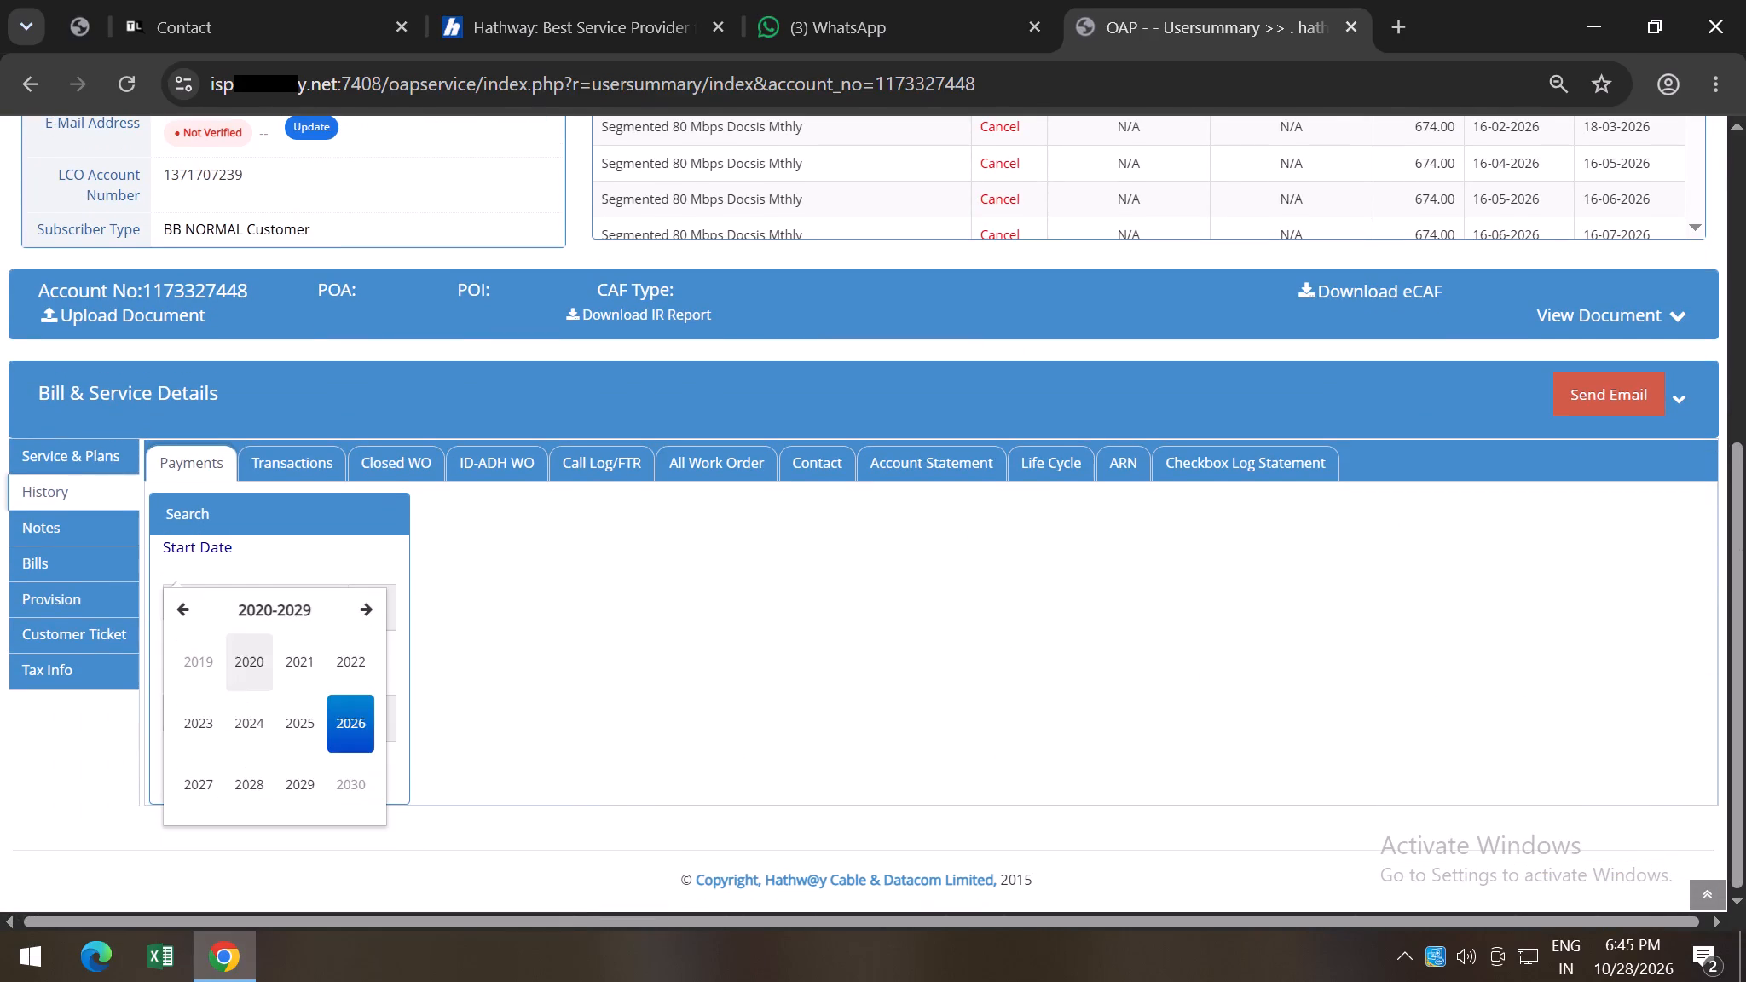
{"action": "left_click", "coordinate": [238, 668]}
{"action": "left_click_drag", "start_coordinate": [254, 737], "coordinate": [256, 748]}
{"action": "left_click", "coordinate": [260, 771]}
{"action": "left_click", "coordinate": [267, 799]}
{"action": "left_click", "coordinate": [300, 783]}
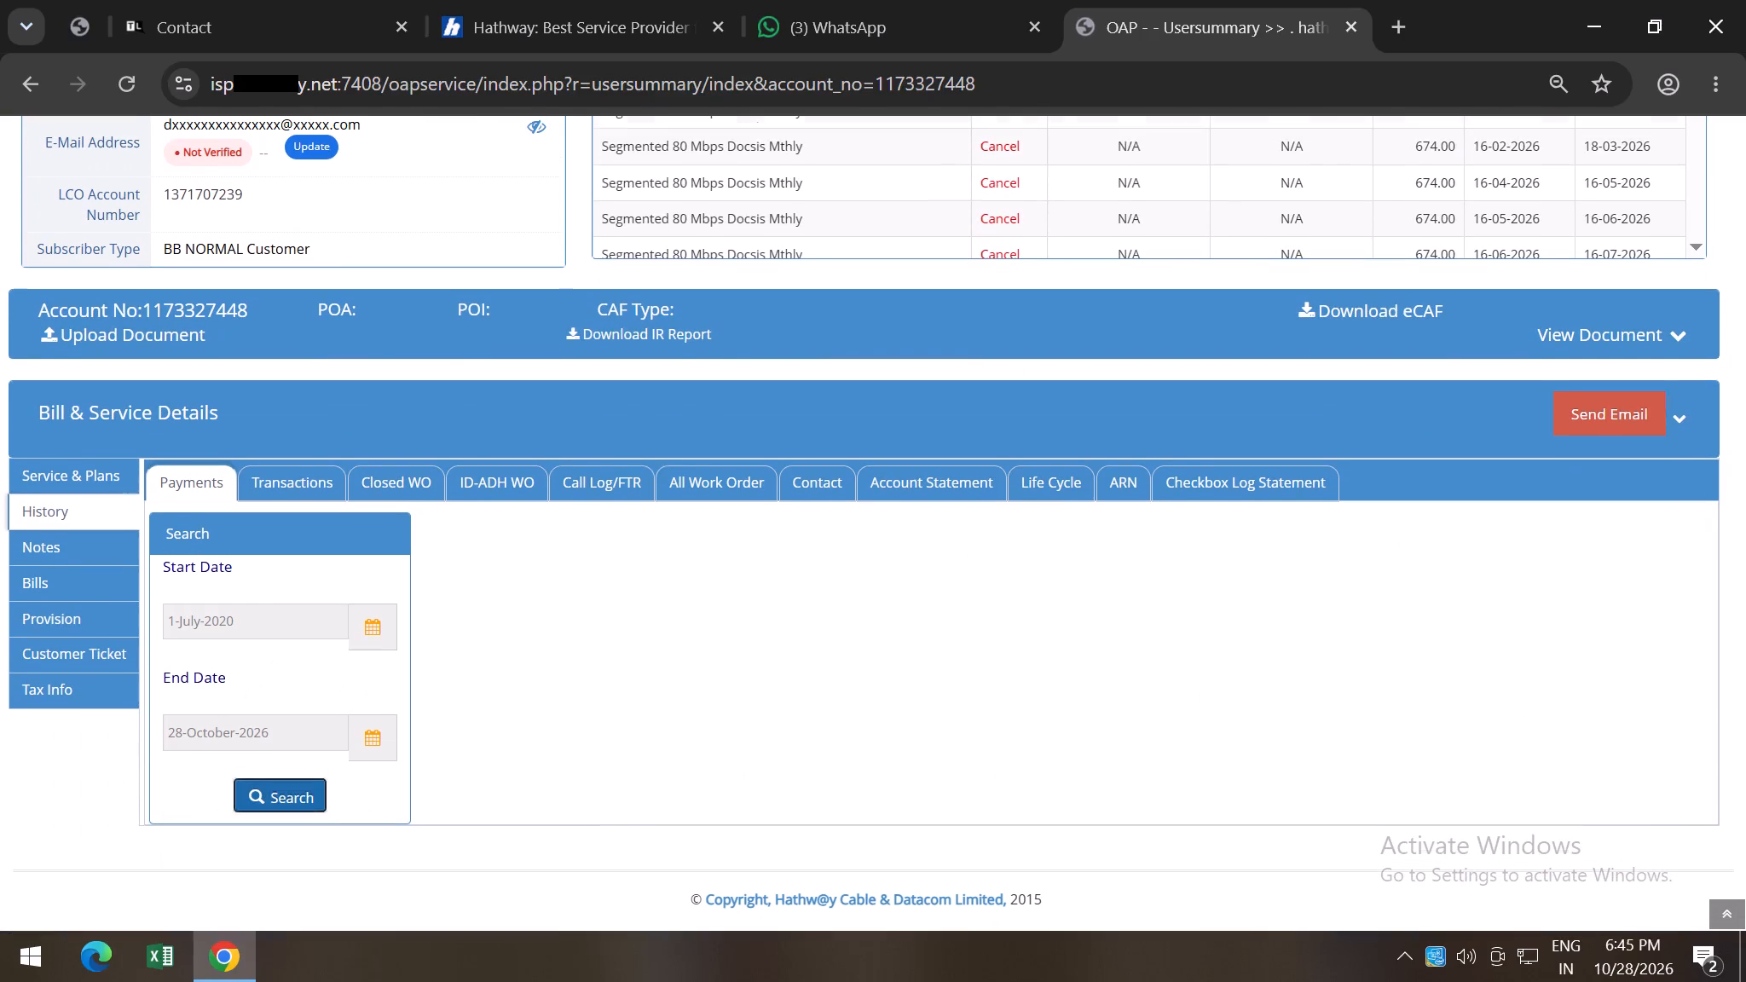
Go to the last page of the payment list to examine the account's most recent payments.
{"action": "scroll", "coordinate": [841, 609], "scroll_direction": "down", "scroll_amount": 10}
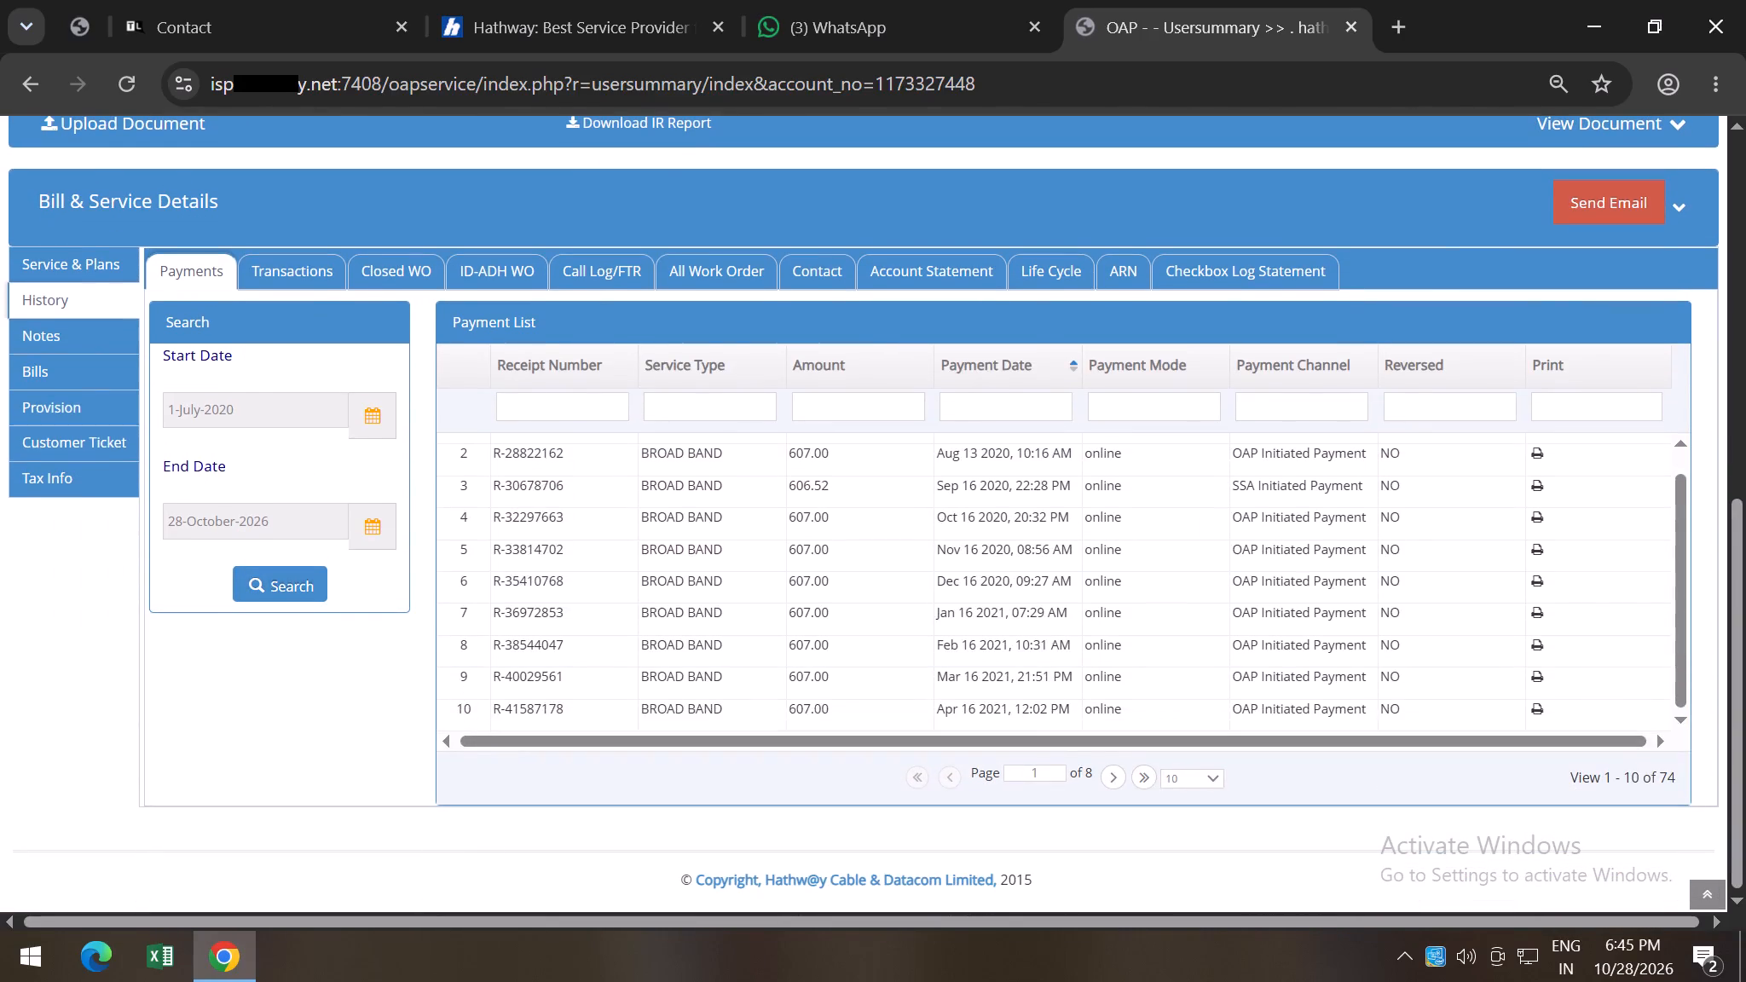
{"action": "triple_click", "coordinate": [1144, 771]}
{"action": "scroll", "coordinate": [895, 561], "scroll_direction": "down", "scroll_amount": 4}
Switch to the Hathway service provider website.
{"action": "left_click", "coordinate": [533, 0]}
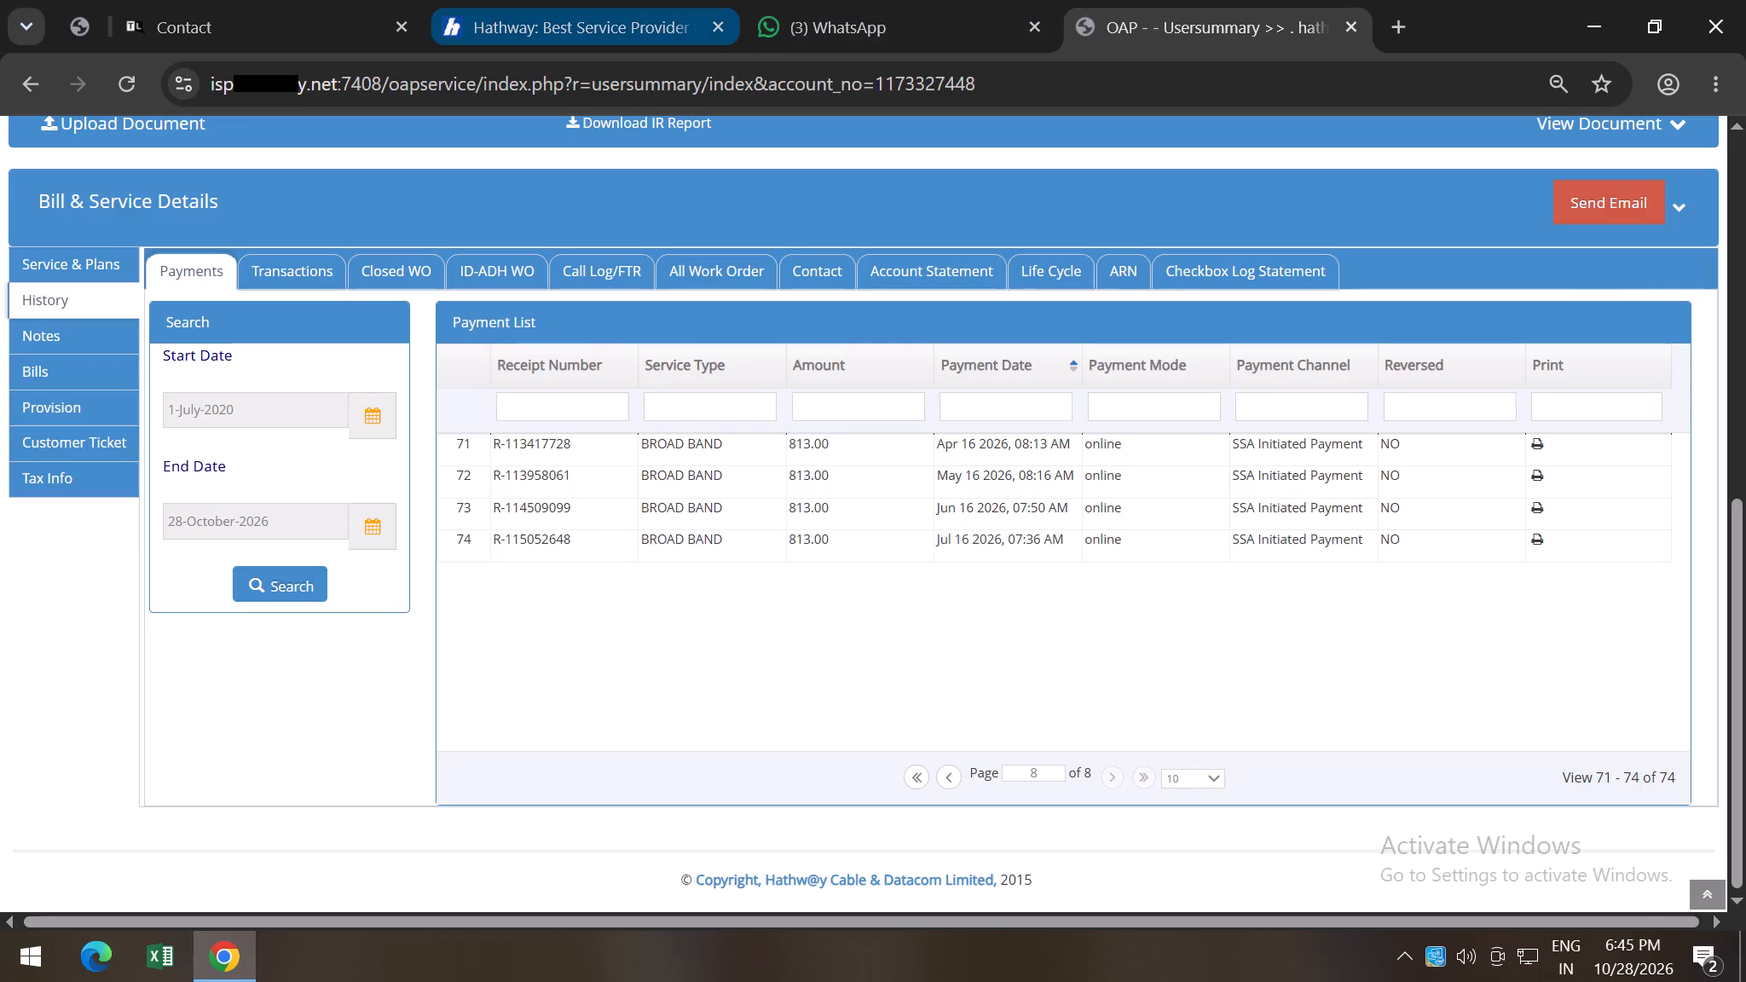
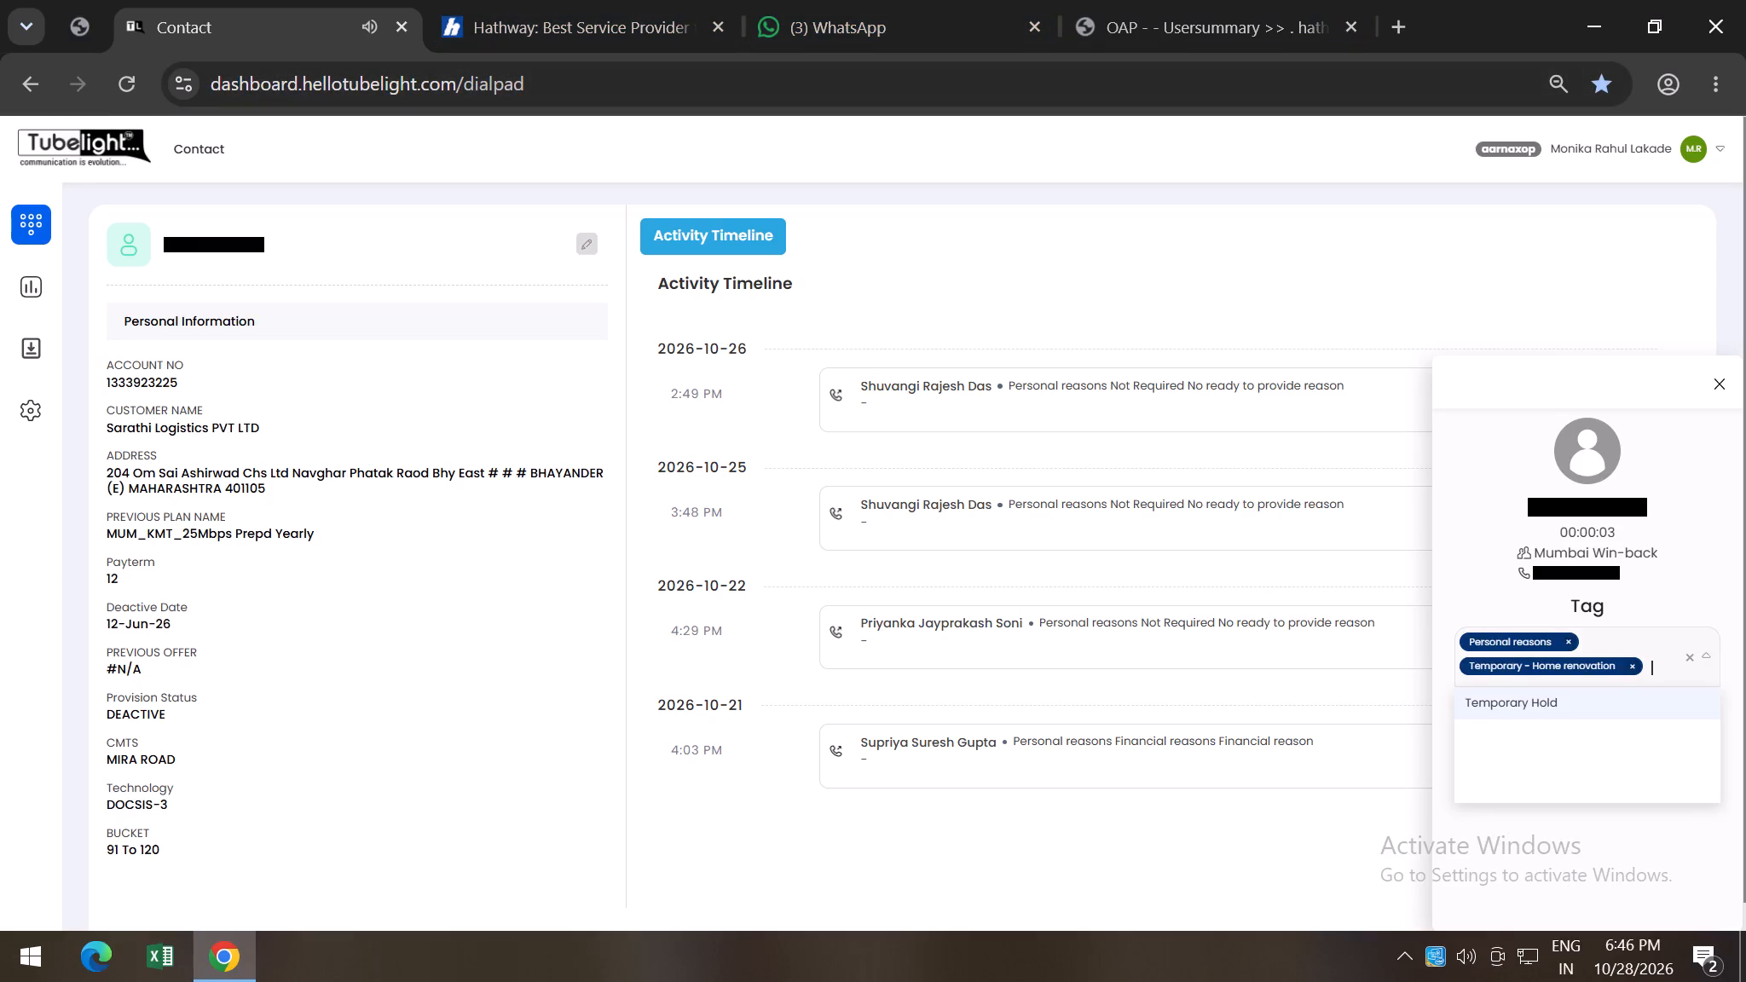
Change the call's sub-tags under Personal reasons to Not Required and No ready to provide reason, and submit the call outcome.
{"action": "left_click", "coordinate": [1631, 667]}
{"action": "left_click_drag", "start_coordinate": [1635, 632], "coordinate": [1630, 644]}
{"action": "left_click", "coordinate": [1529, 741]}
{"action": "left_click", "coordinate": [1593, 675]}
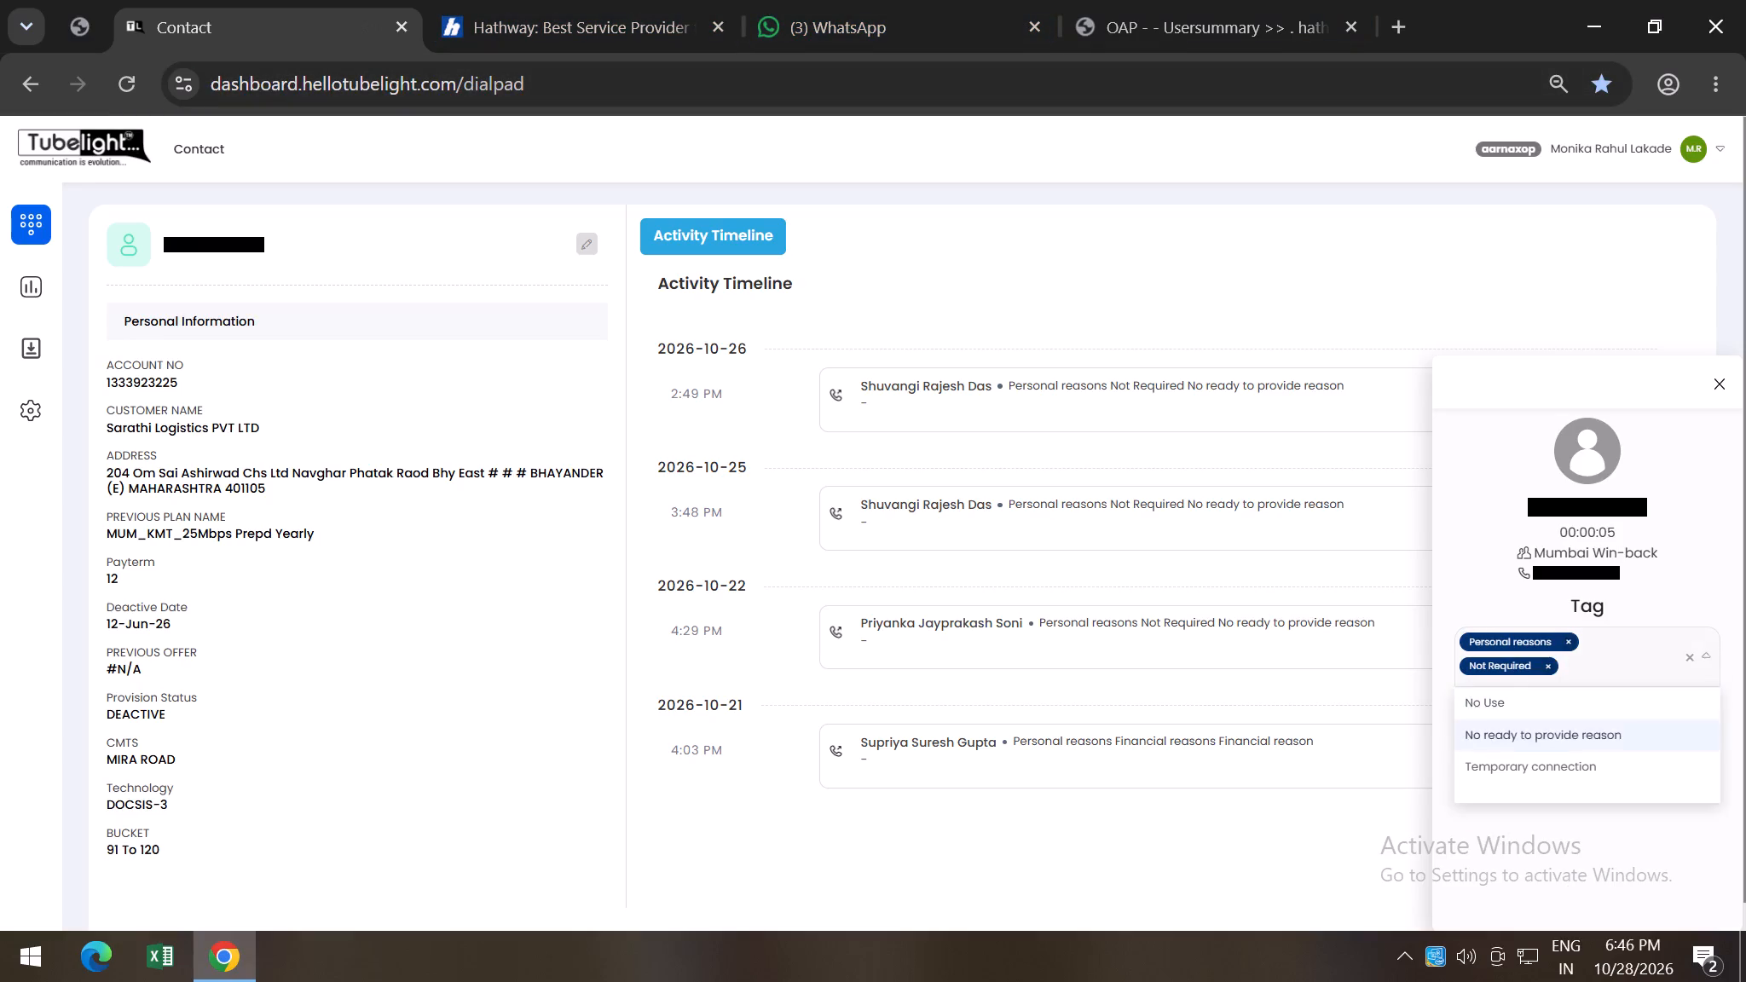
{"action": "left_click", "coordinate": [1566, 745]}
{"action": "left_click", "coordinate": [1571, 792]}
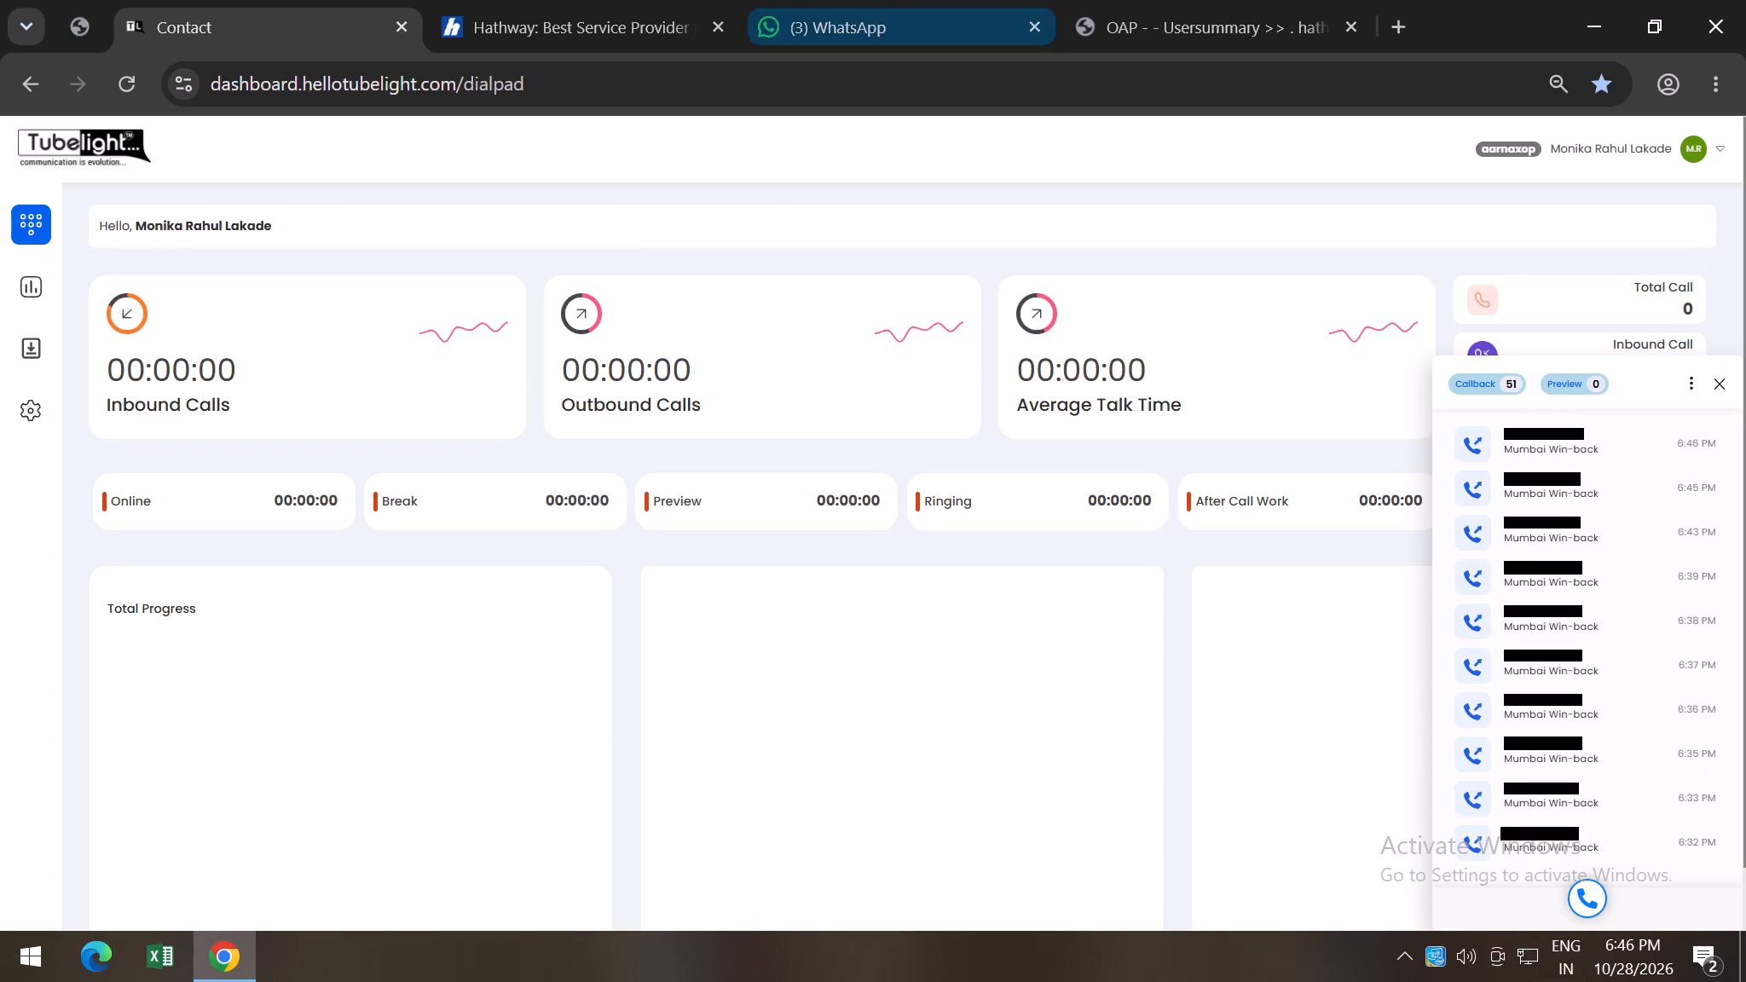
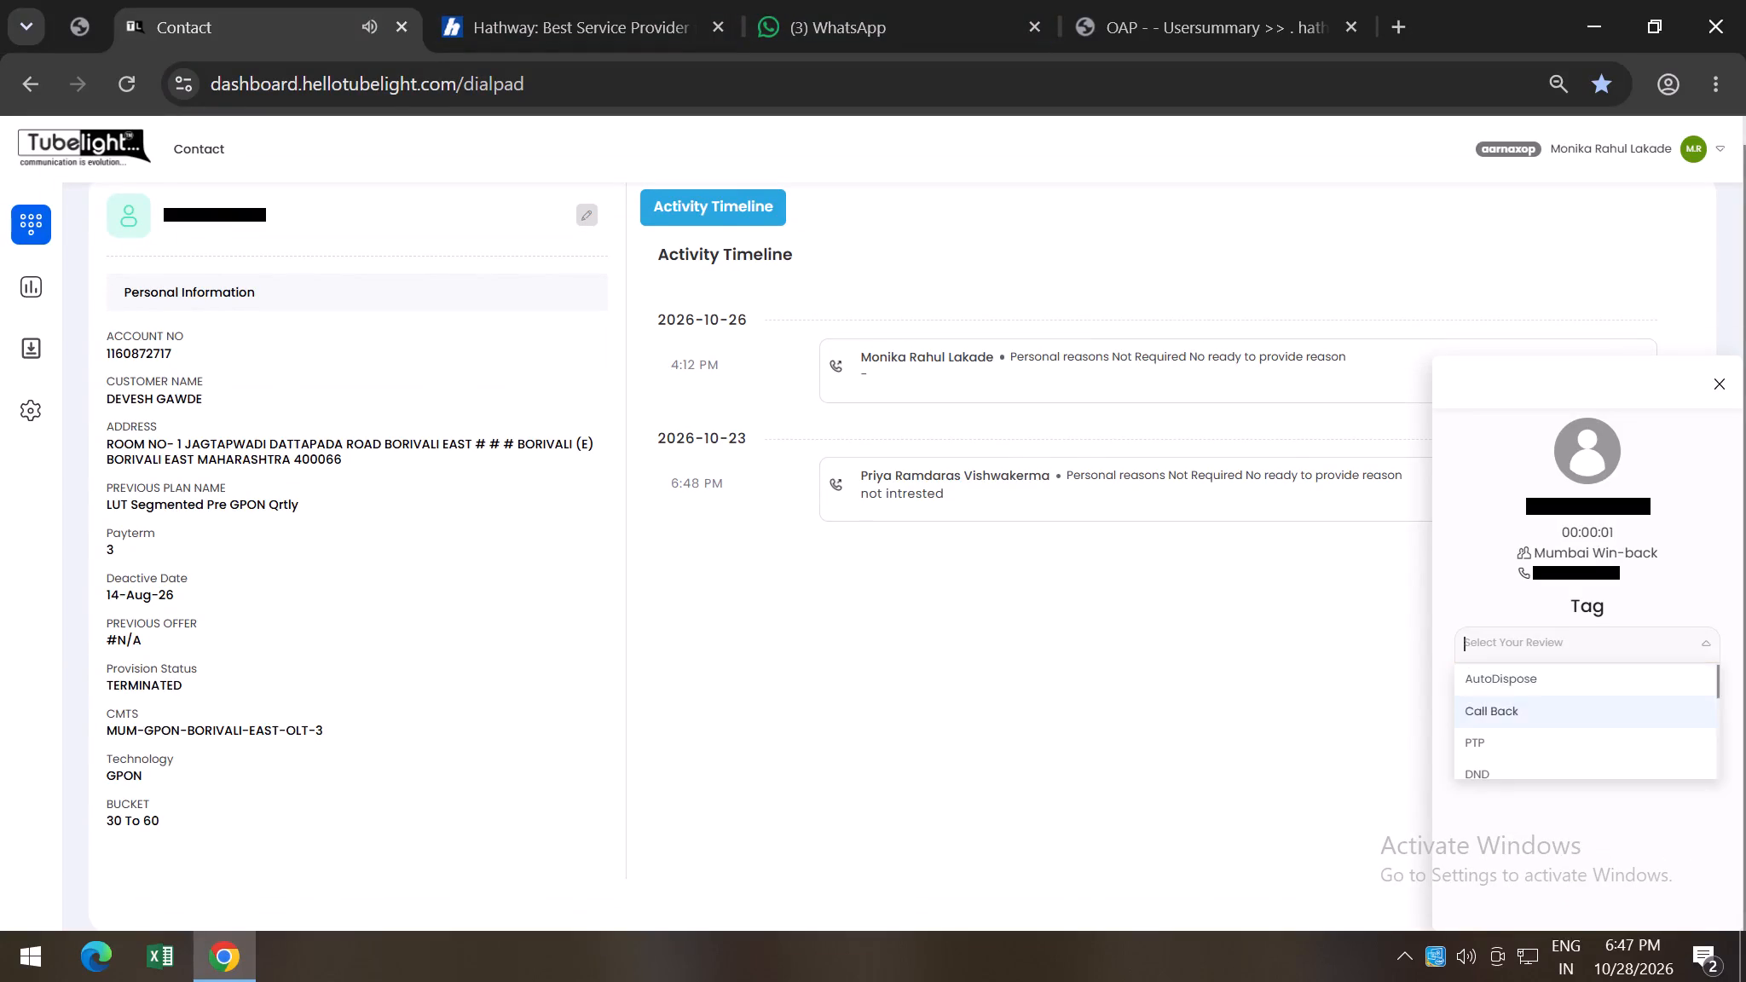
Tag the Mumbai Win-back call as Personal reasons, Not Required, add the final sub-reason, and submit the call outcome.
{"action": "scroll", "coordinate": [1514, 720], "scroll_direction": "down", "scroll_amount": 1}
{"action": "left_click", "coordinate": [1518, 738]}
{"action": "left_click", "coordinate": [1622, 660]}
{"action": "left_click", "coordinate": [1545, 751]}
{"action": "left_click", "coordinate": [1590, 694]}
{"action": "left_click", "coordinate": [1587, 689]}
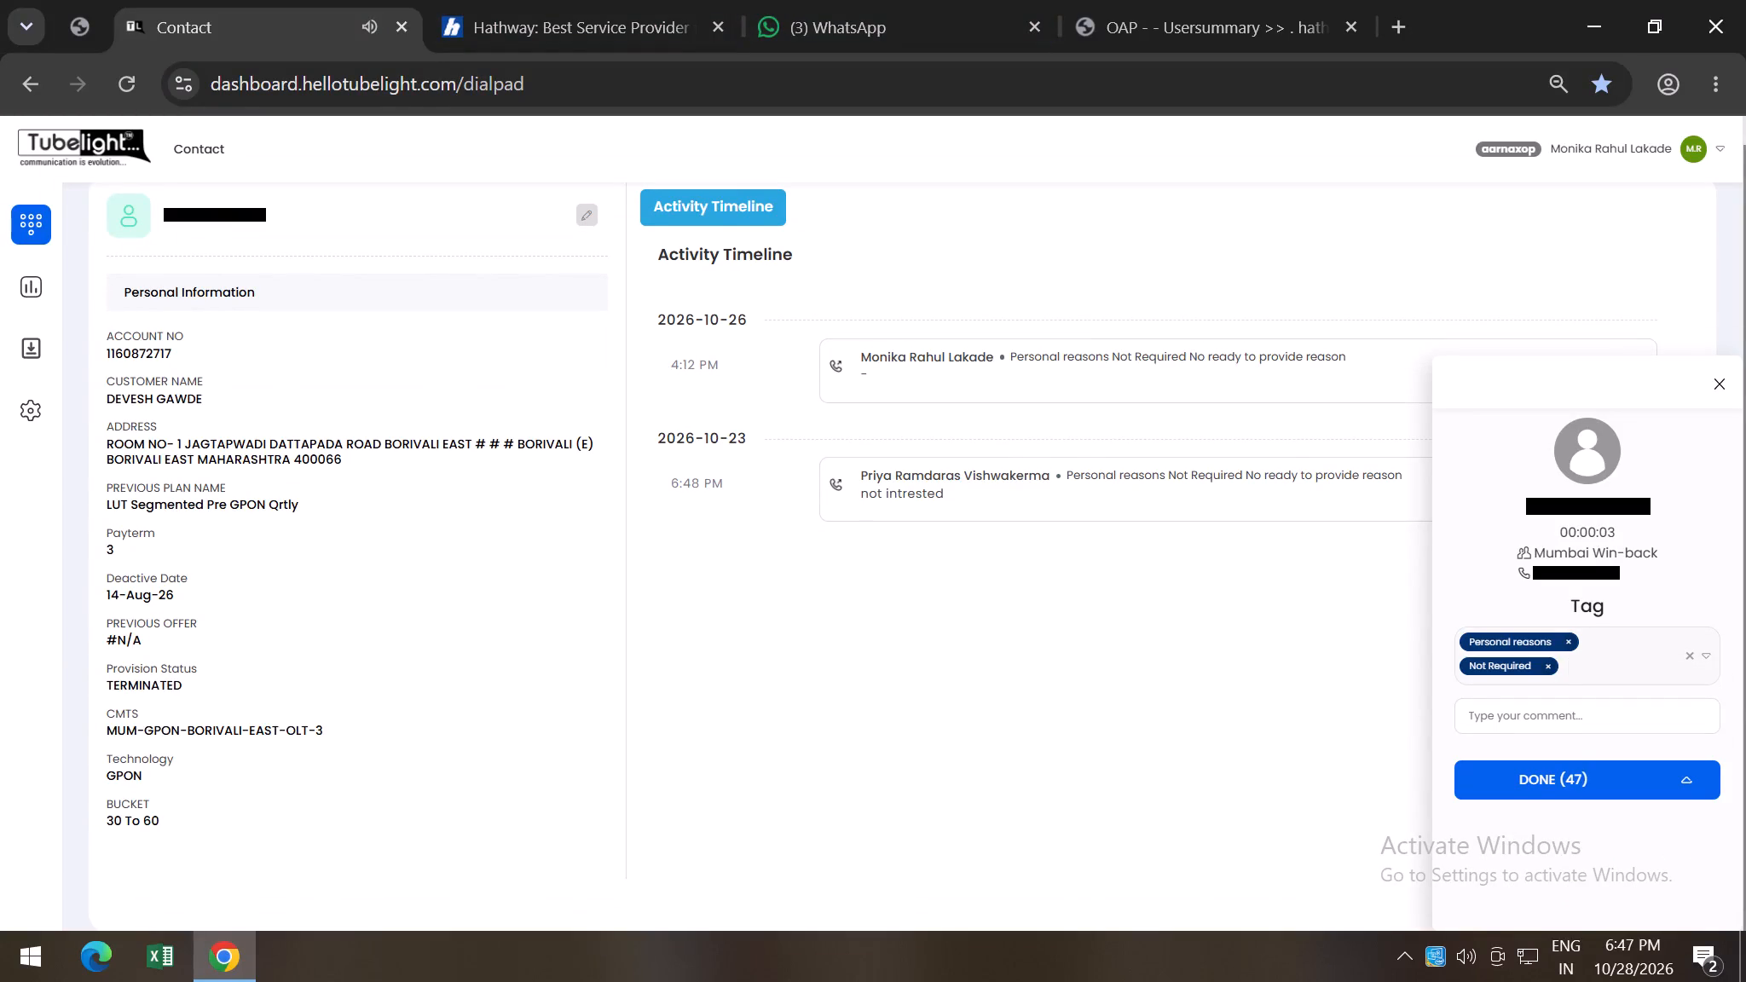
{"action": "left_click", "coordinate": [1574, 750]}
{"action": "left_click", "coordinate": [1604, 661]}
{"action": "left_click", "coordinate": [1574, 731]}
{"action": "left_click", "coordinate": [1577, 807]}
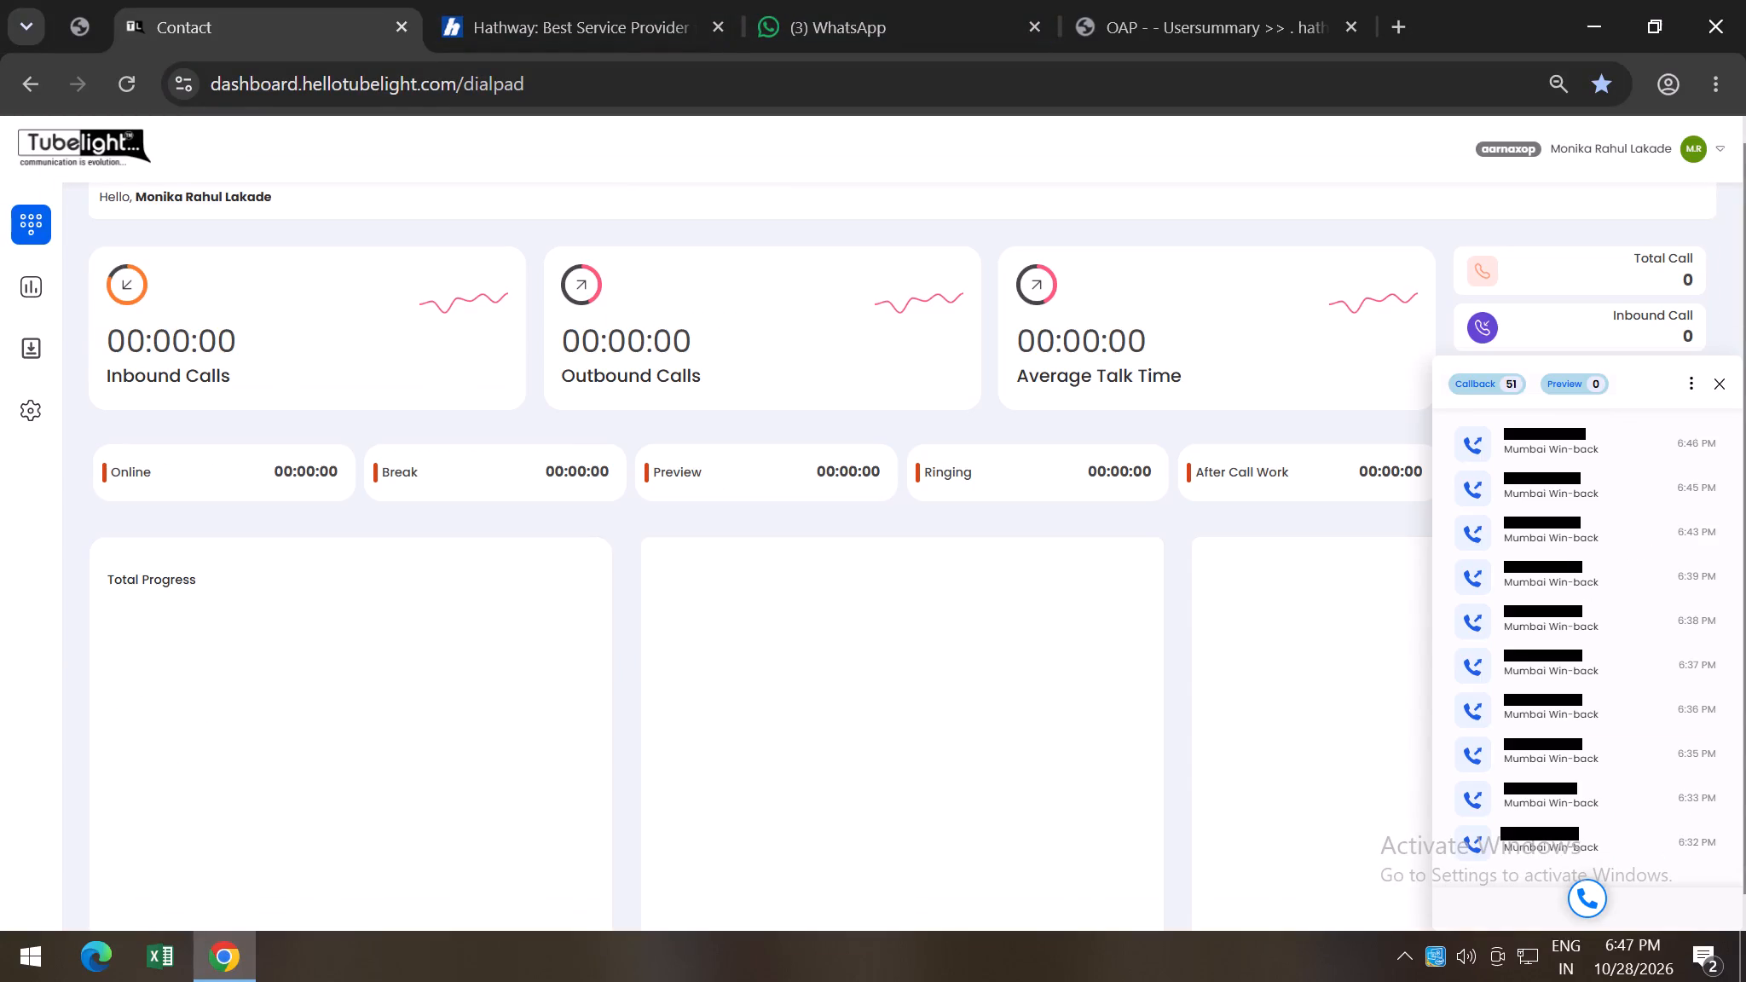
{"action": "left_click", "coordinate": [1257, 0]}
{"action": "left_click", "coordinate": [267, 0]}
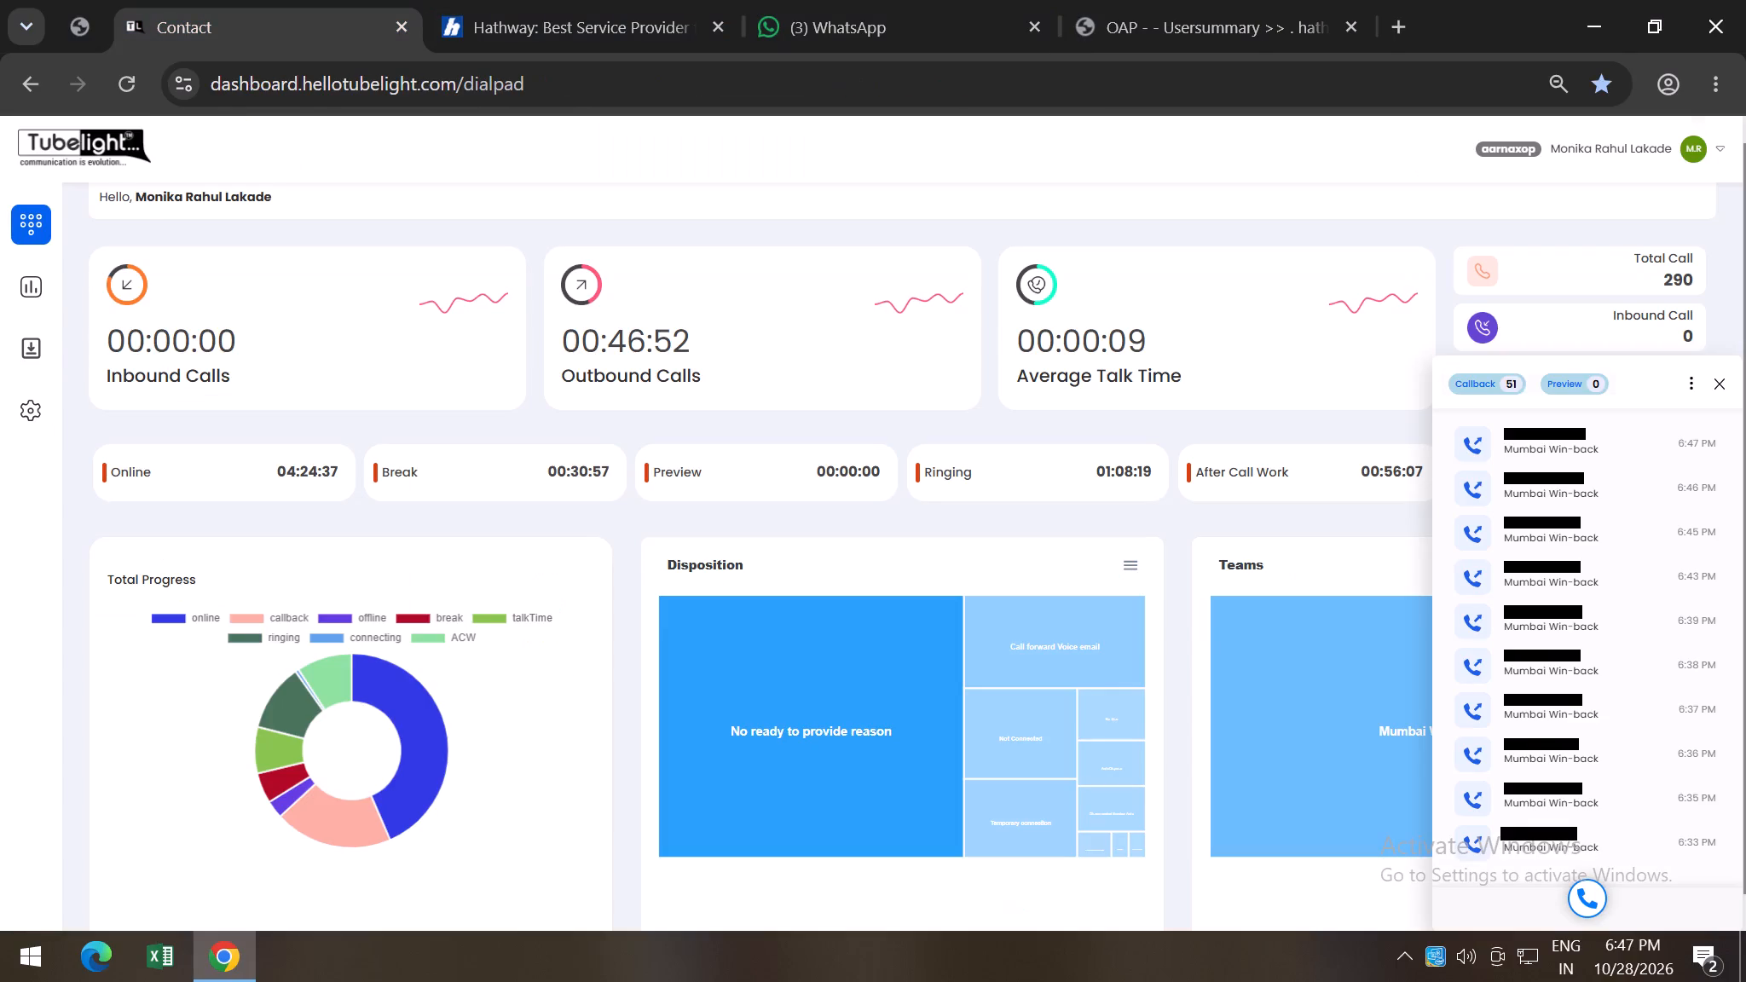
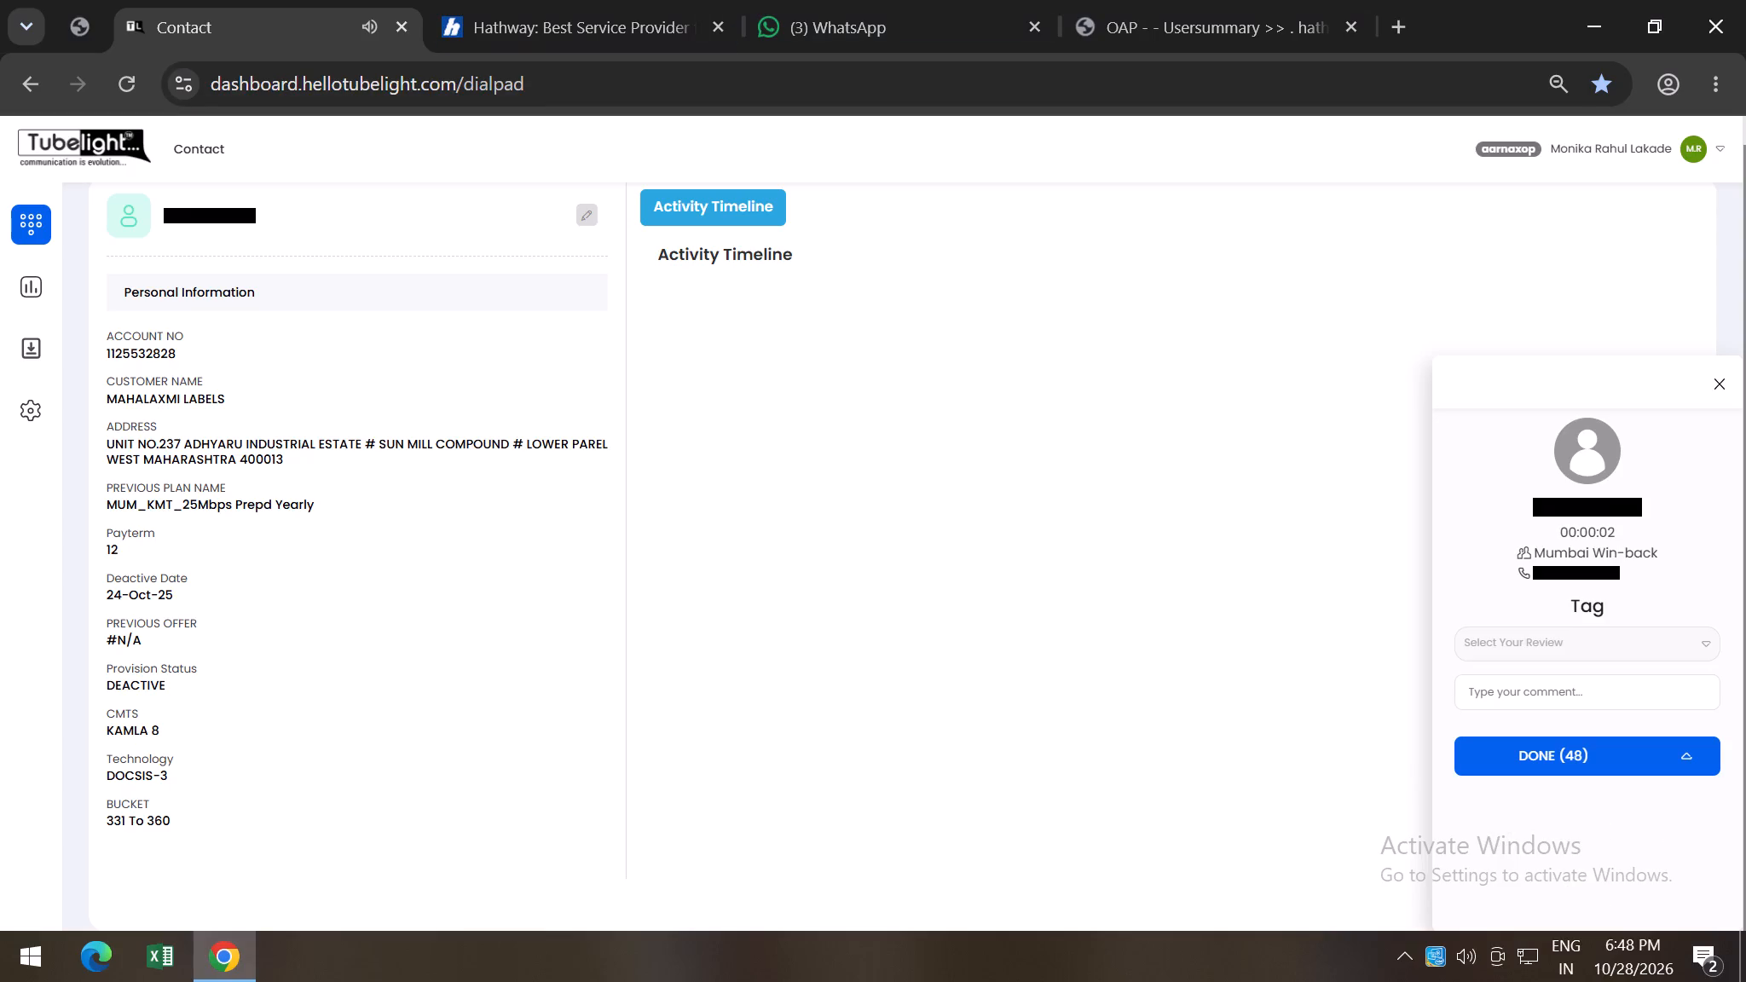
Tag the ended Mahalaxmi Labels call as Personal reasons with Not Required, choose the remaining sub-reason, and submit the call review.
{"action": "left_click", "coordinate": [1515, 638]}
{"action": "scroll", "coordinate": [1522, 731], "scroll_direction": "down", "scroll_amount": 1}
{"action": "left_click", "coordinate": [1536, 725]}
{"action": "left_click", "coordinate": [1616, 644]}
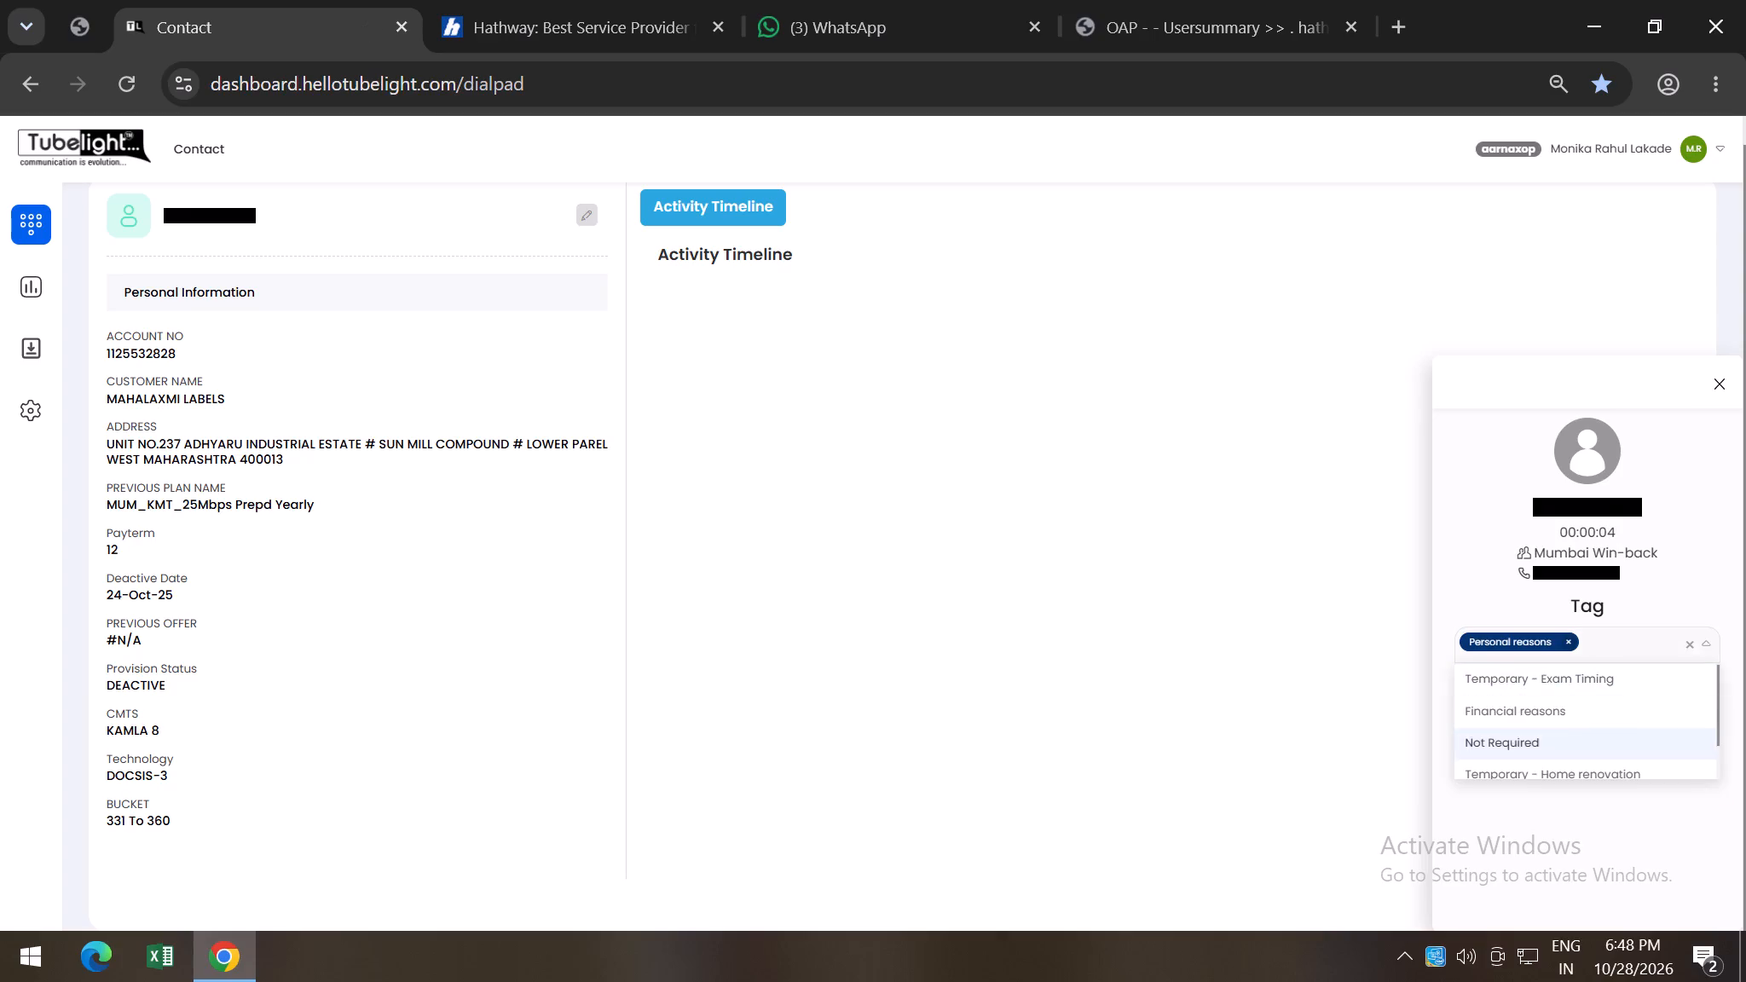
{"action": "left_click", "coordinate": [1567, 731]}
{"action": "left_click", "coordinate": [1615, 647]}
{"action": "left_click", "coordinate": [1575, 735]}
{"action": "left_click", "coordinate": [1597, 805]}
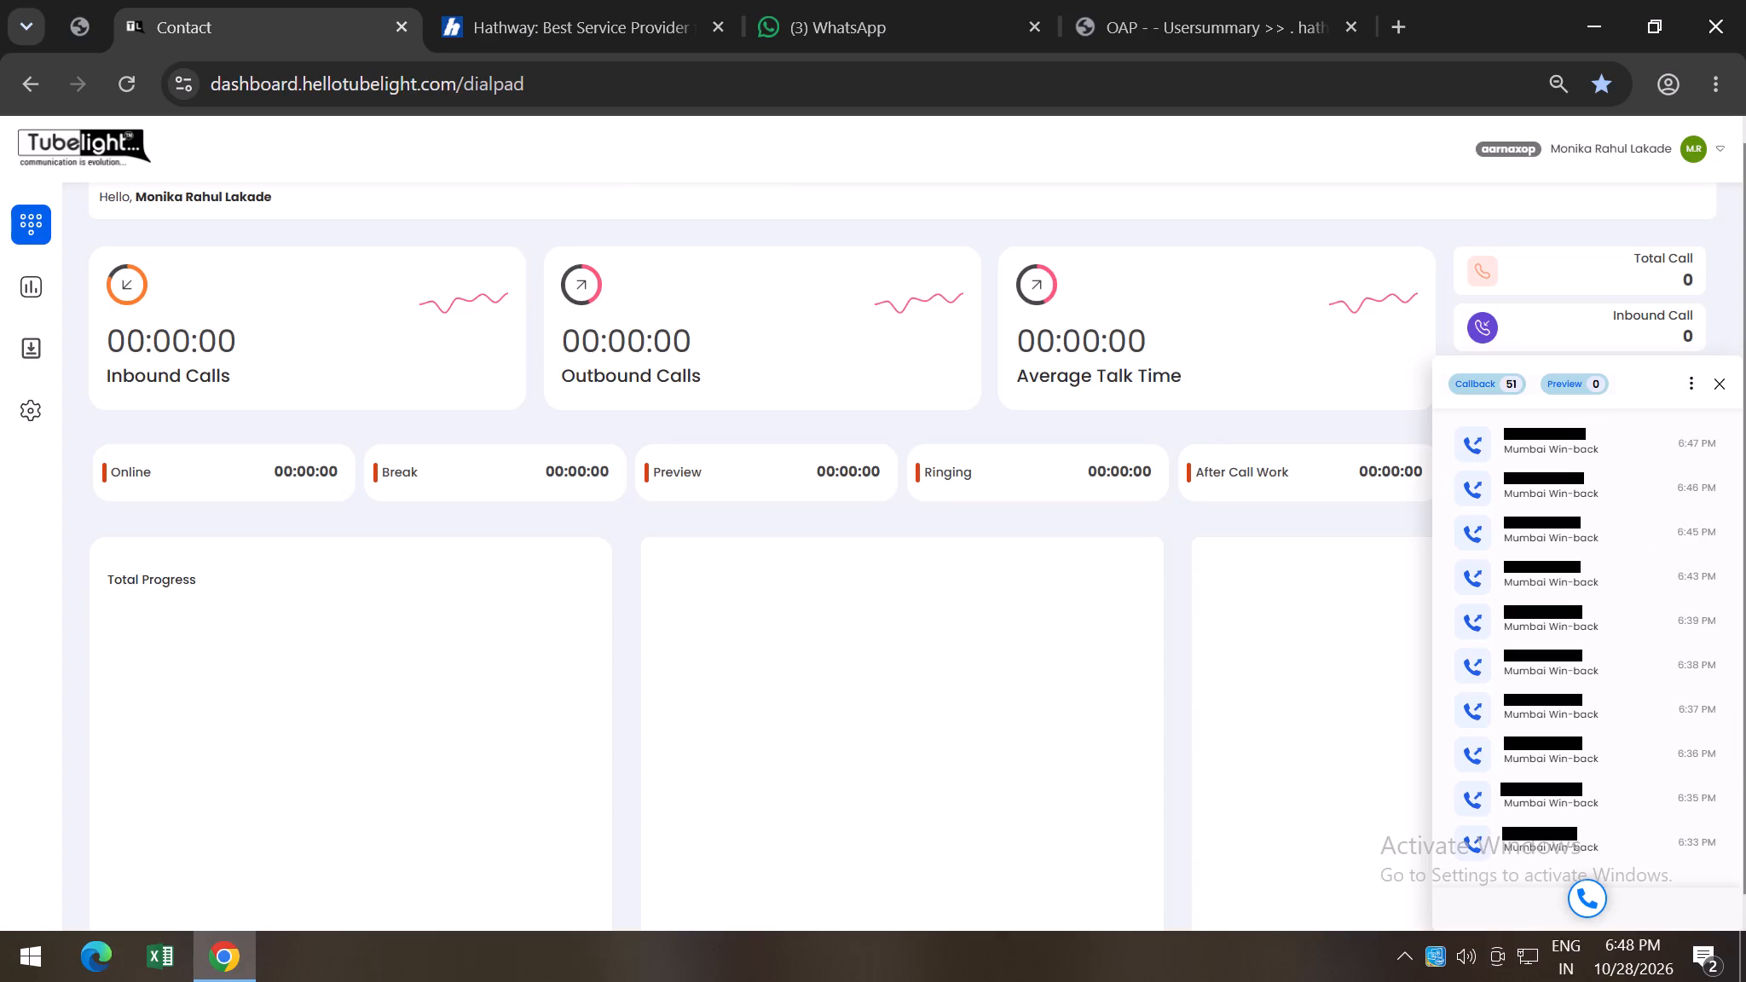
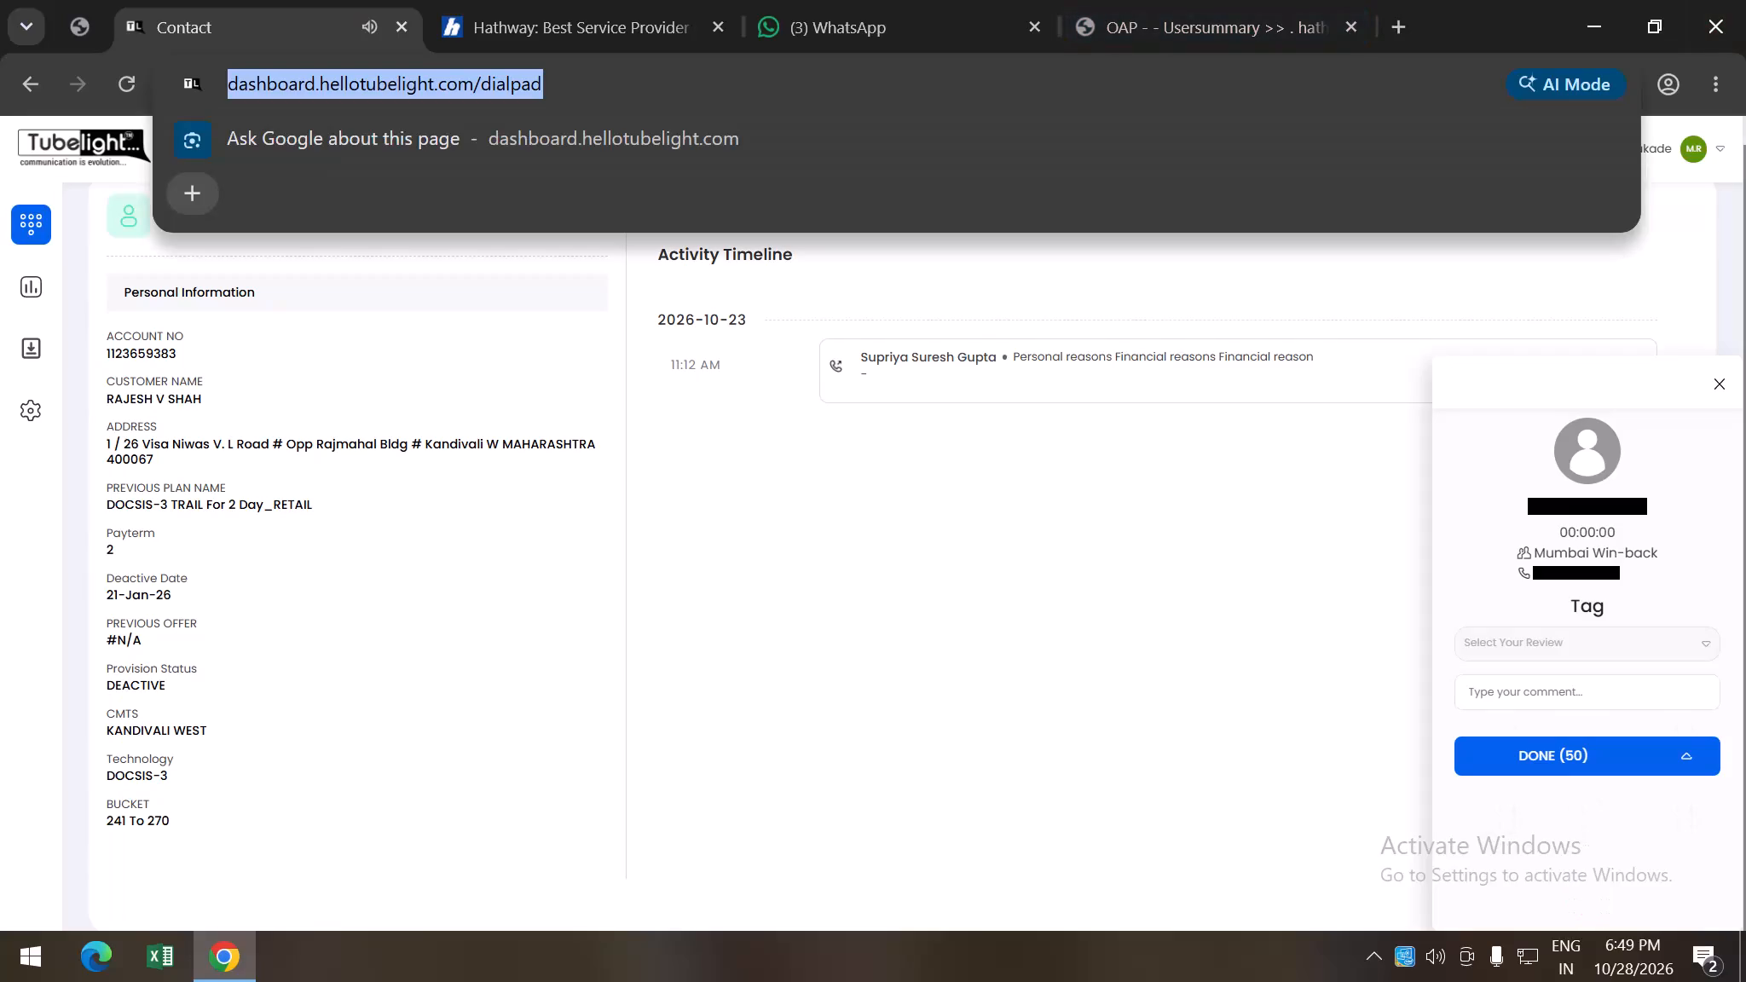
Open the review tag choices for the current Kandivali West customer's Mumbai Win-back call and look through the available reasons.
{"action": "left_click", "coordinate": [1483, 628]}
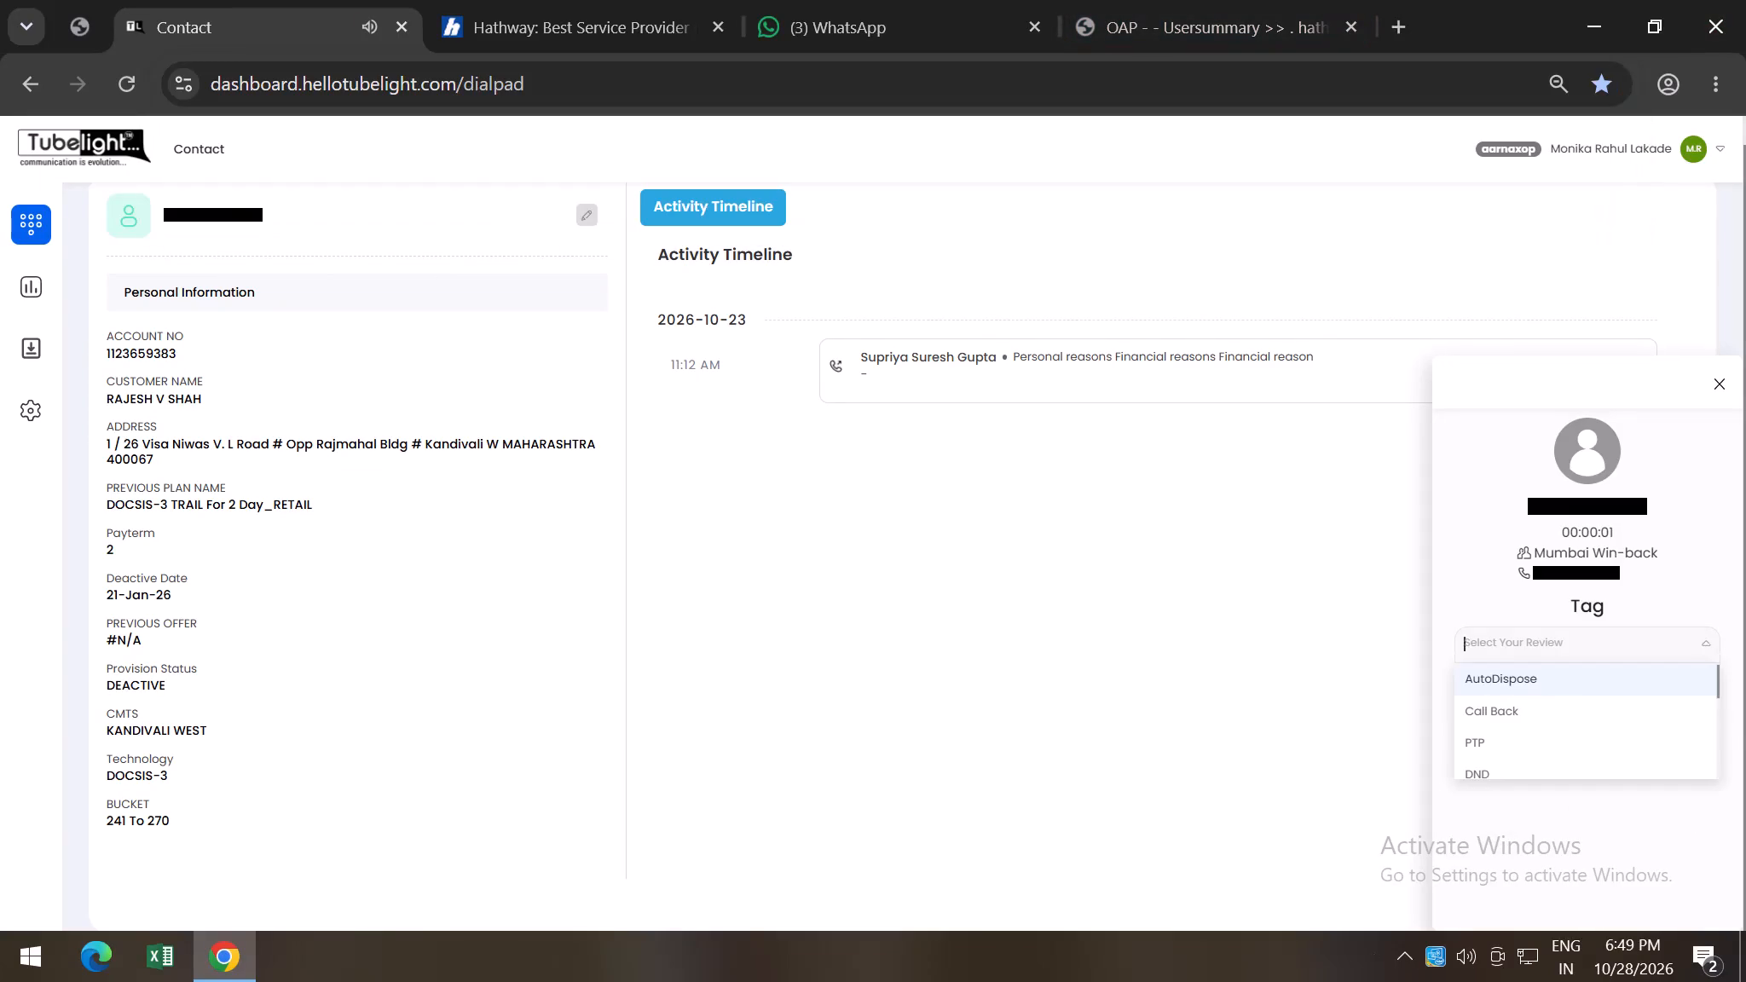
{"action": "scroll", "coordinate": [1540, 725], "scroll_direction": "down", "scroll_amount": 1}
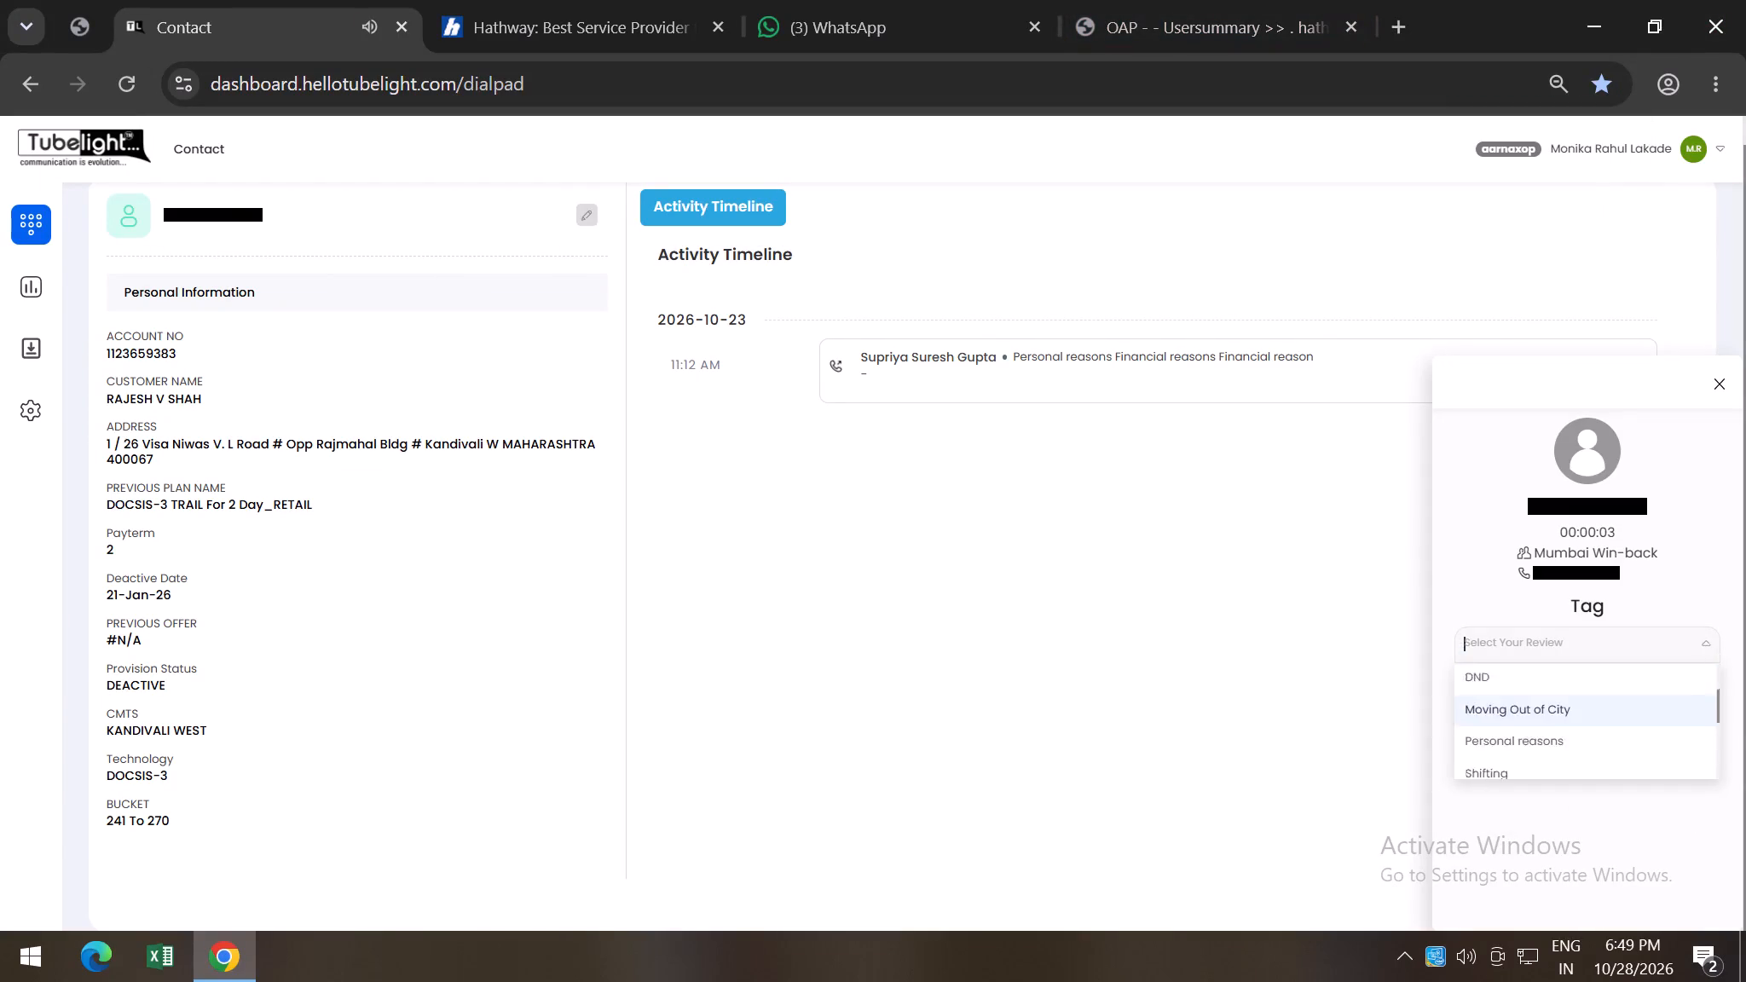
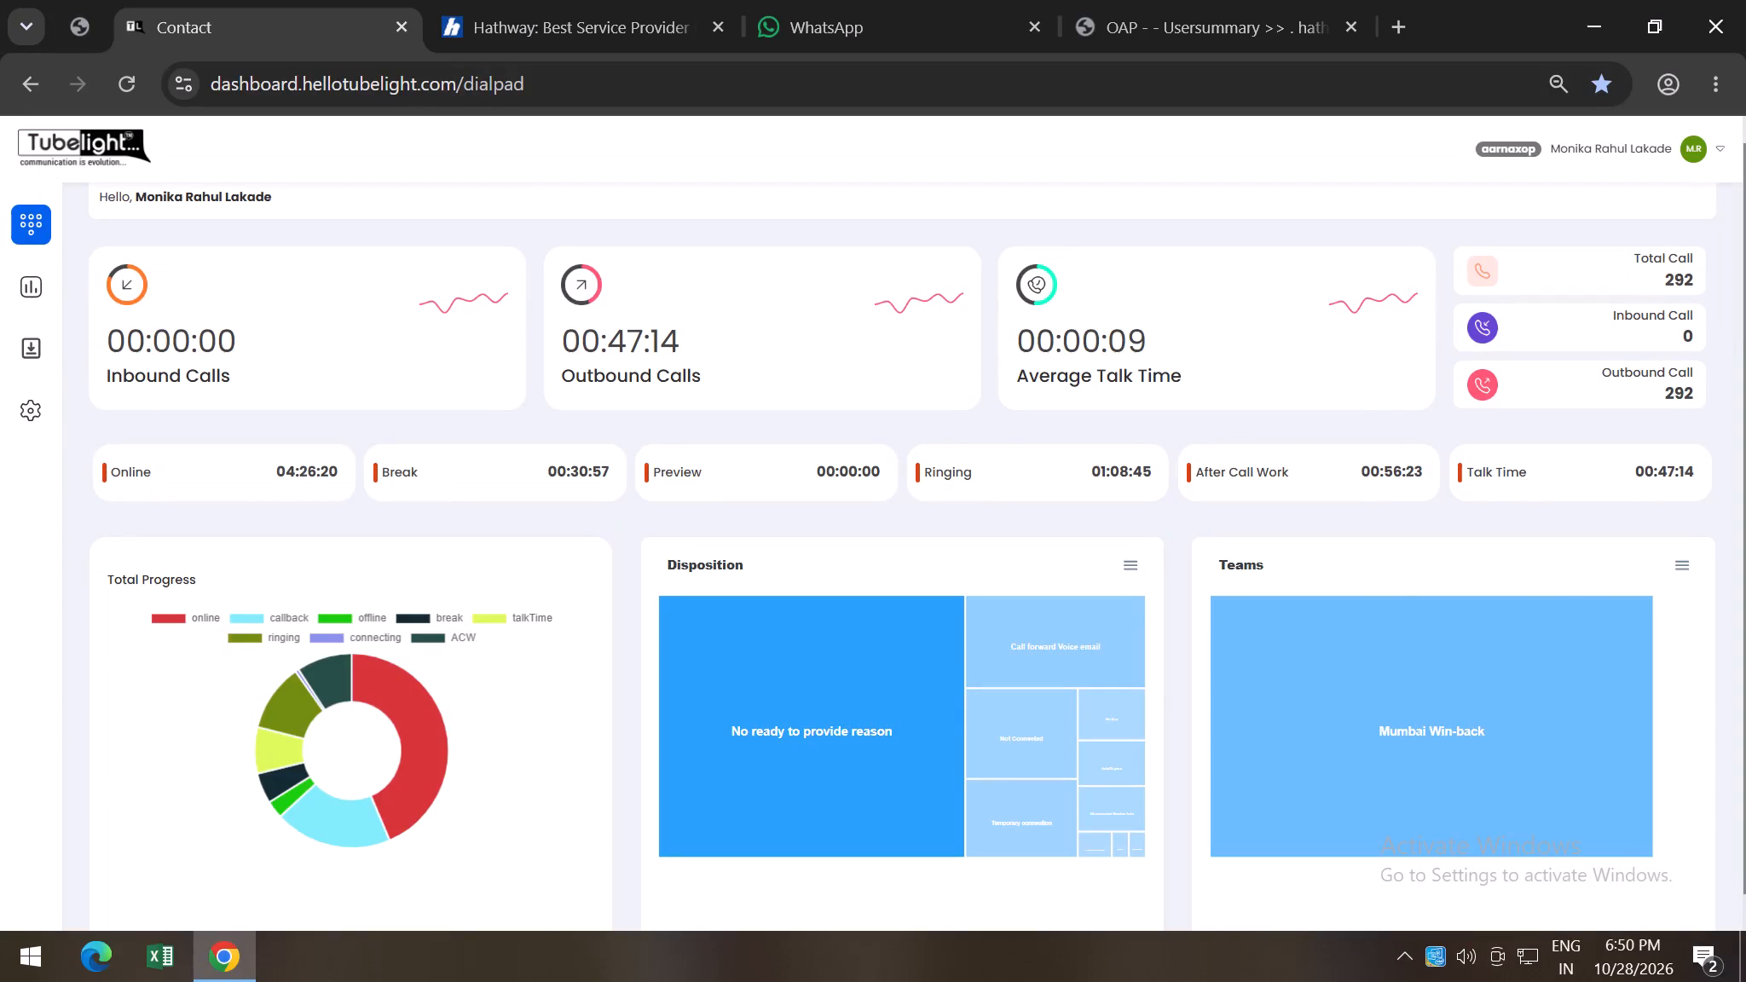
End the Mazgaon customer's Mumbai Win-back call and submit it with the tags Not Connect, Not Contactable and Call forward Voice email.
{"action": "left_click", "coordinate": [1705, 887]}
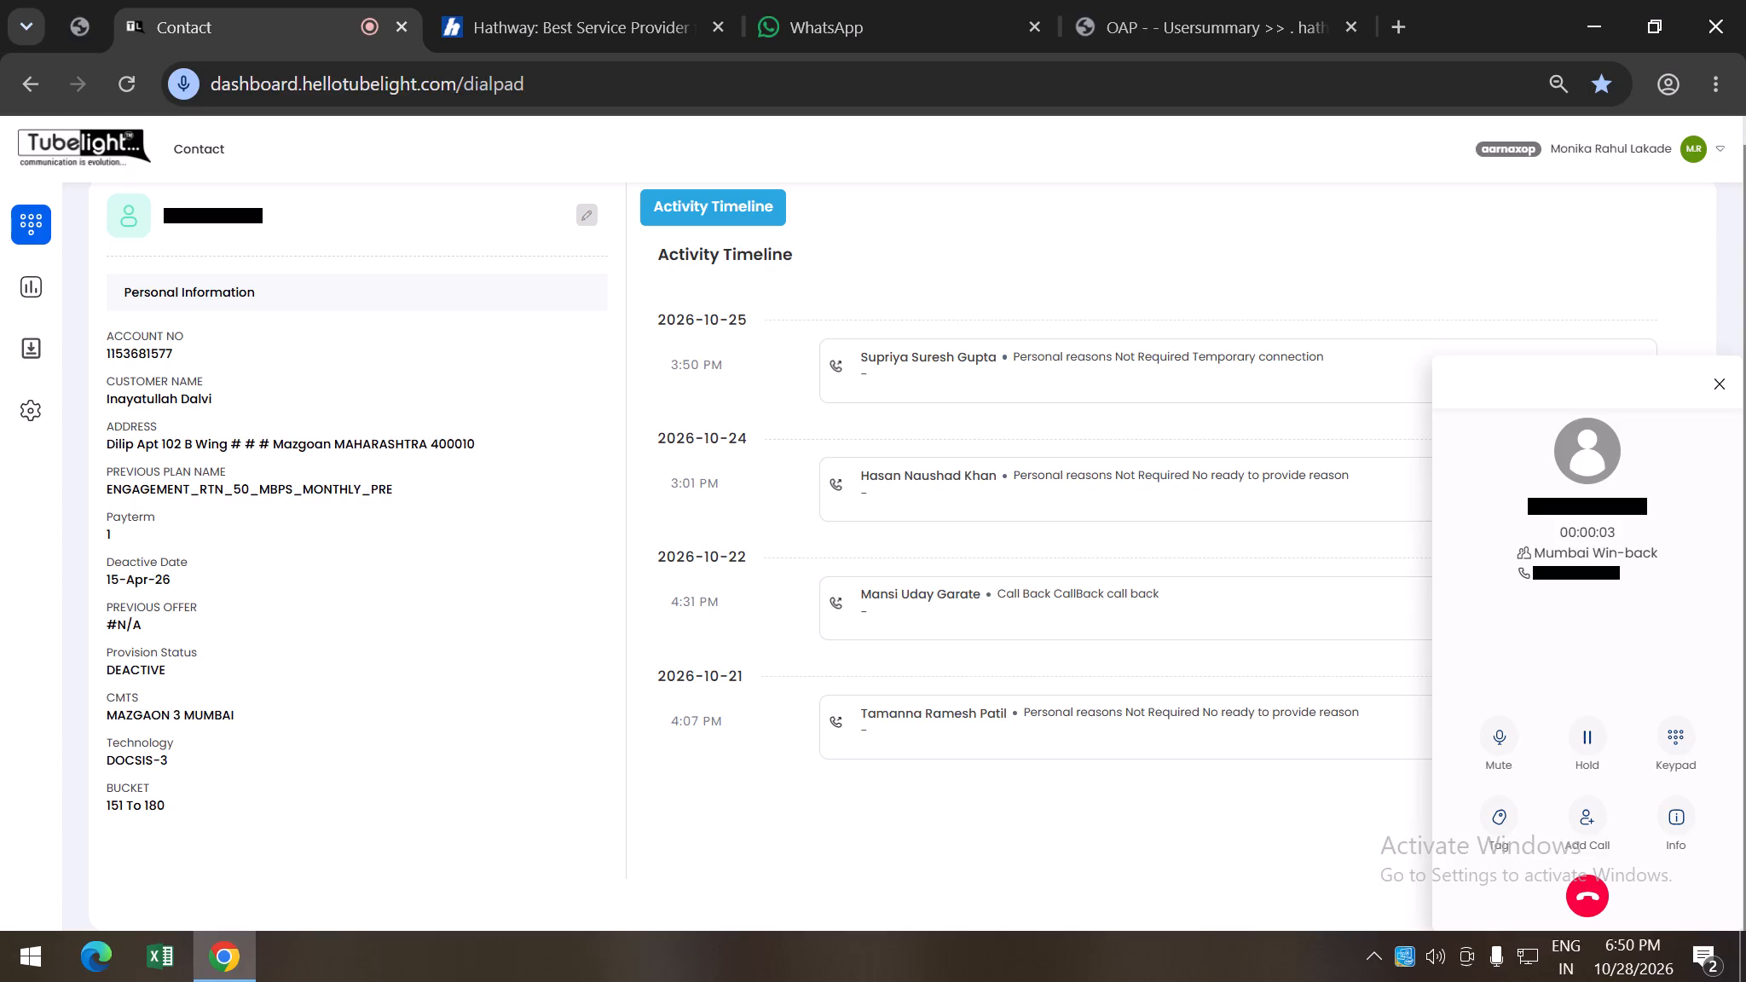
{"action": "left_click", "coordinate": [1575, 898]}
{"action": "left_click", "coordinate": [1592, 635]}
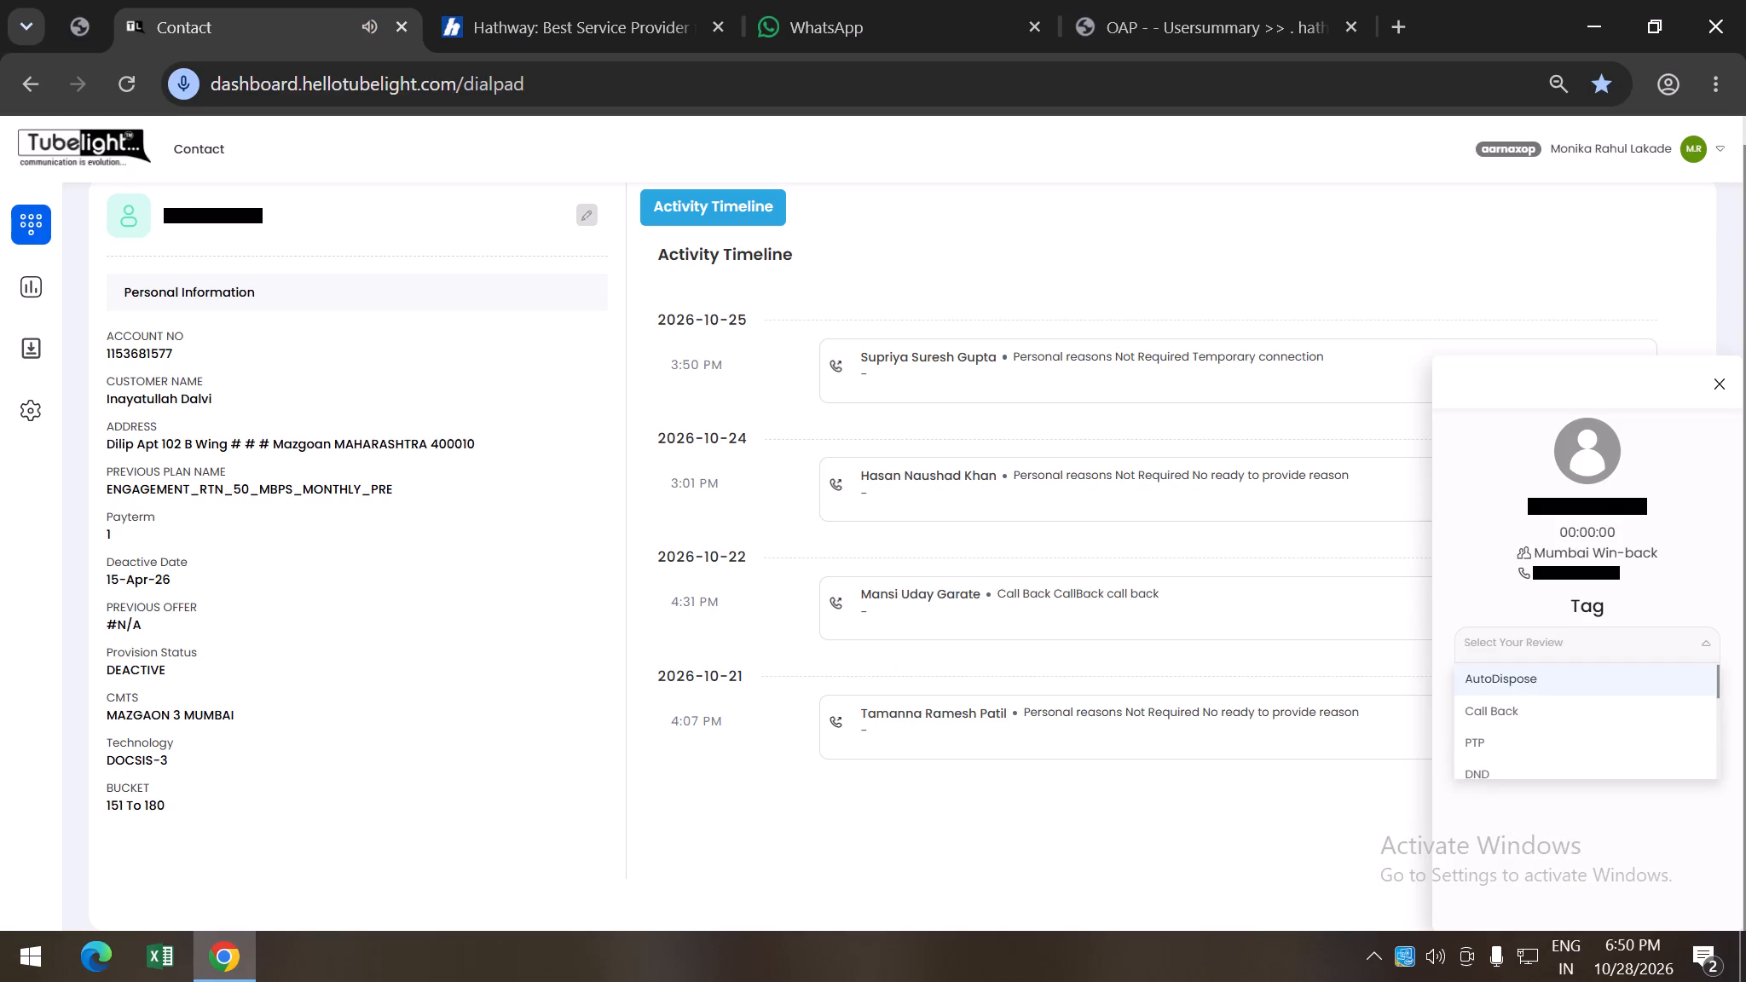
{"action": "scroll", "coordinate": [1546, 715], "scroll_direction": "down", "scroll_amount": 3}
{"action": "left_click", "coordinate": [1542, 721]}
{"action": "left_click_drag", "start_coordinate": [1595, 641], "coordinate": [1588, 665]}
{"action": "left_click", "coordinate": [1573, 711]}
{"action": "left_click", "coordinate": [1587, 669]}
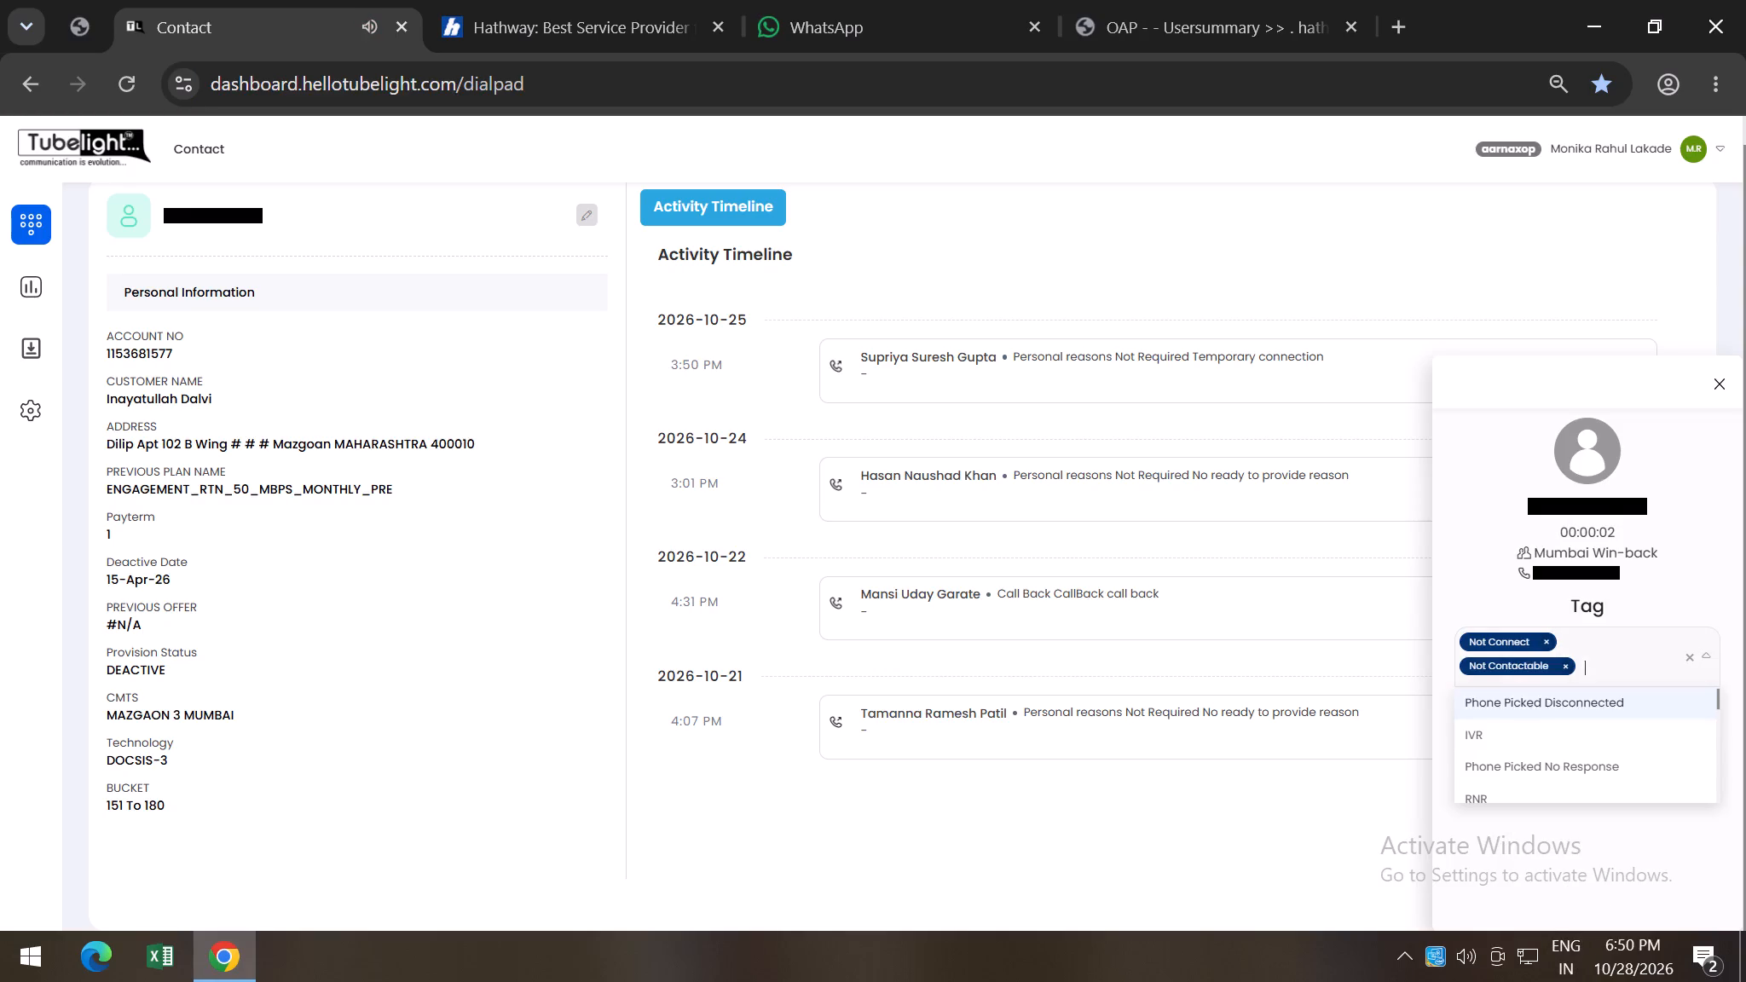
{"action": "scroll", "coordinate": [1554, 753], "scroll_direction": "down", "scroll_amount": 2}
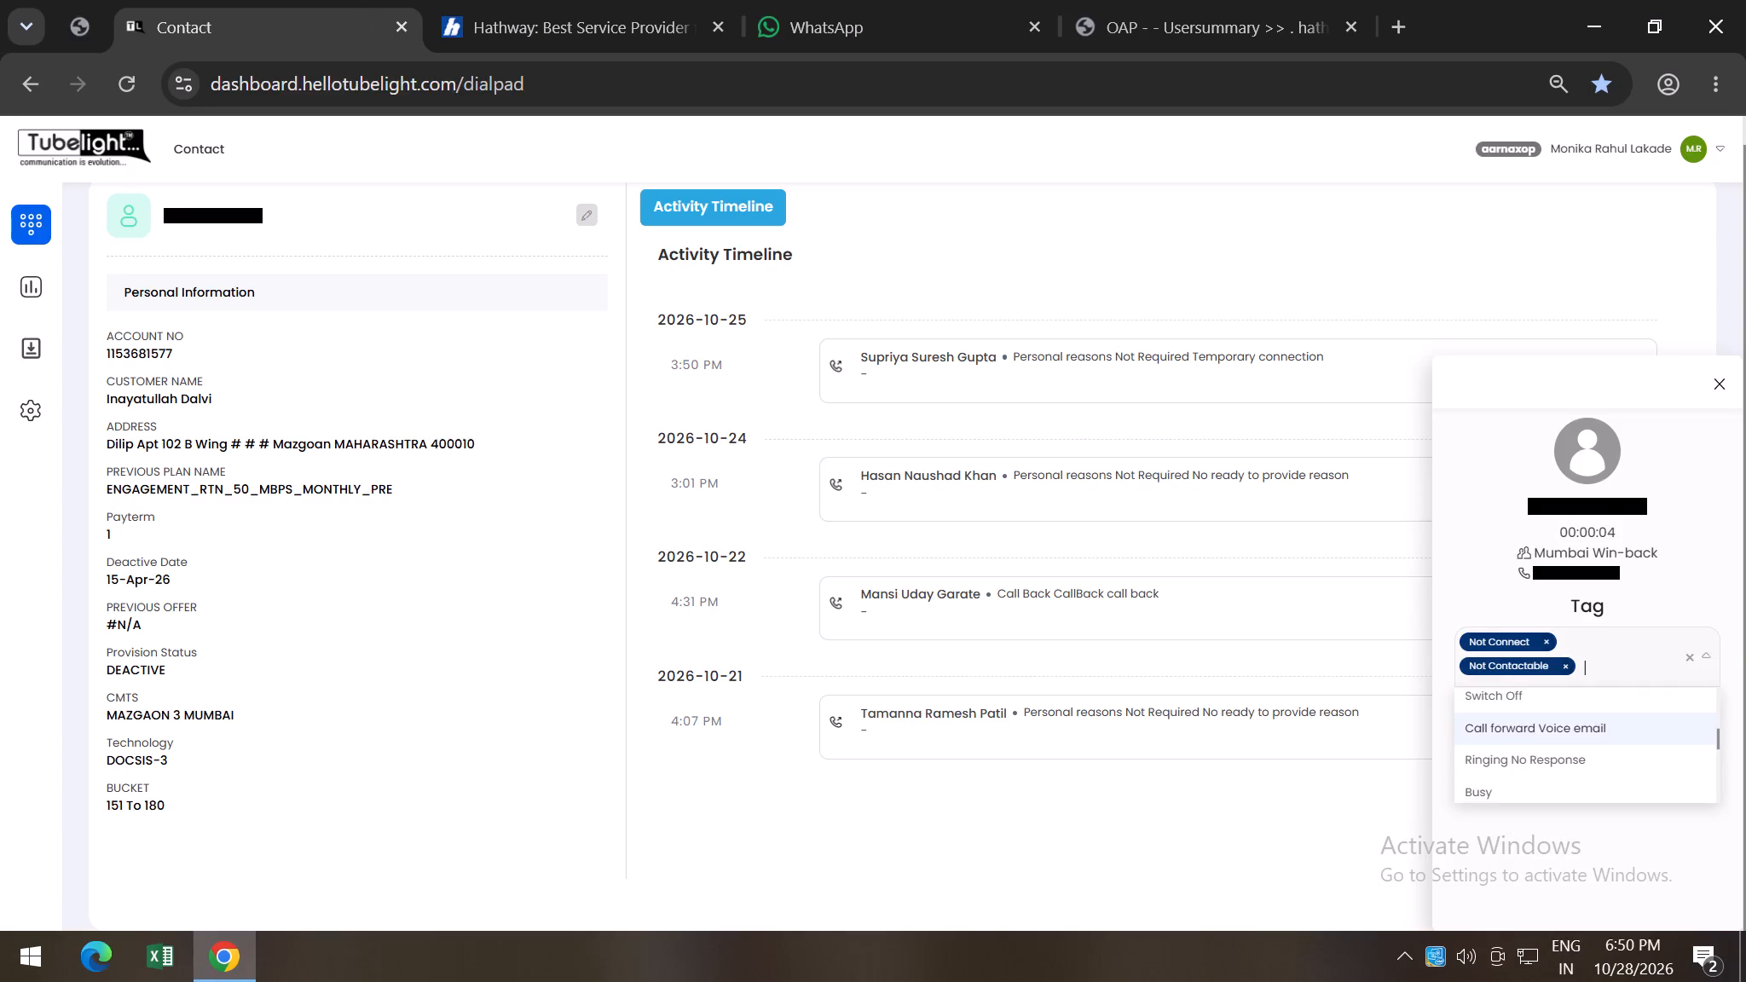
{"action": "left_click", "coordinate": [1540, 740]}
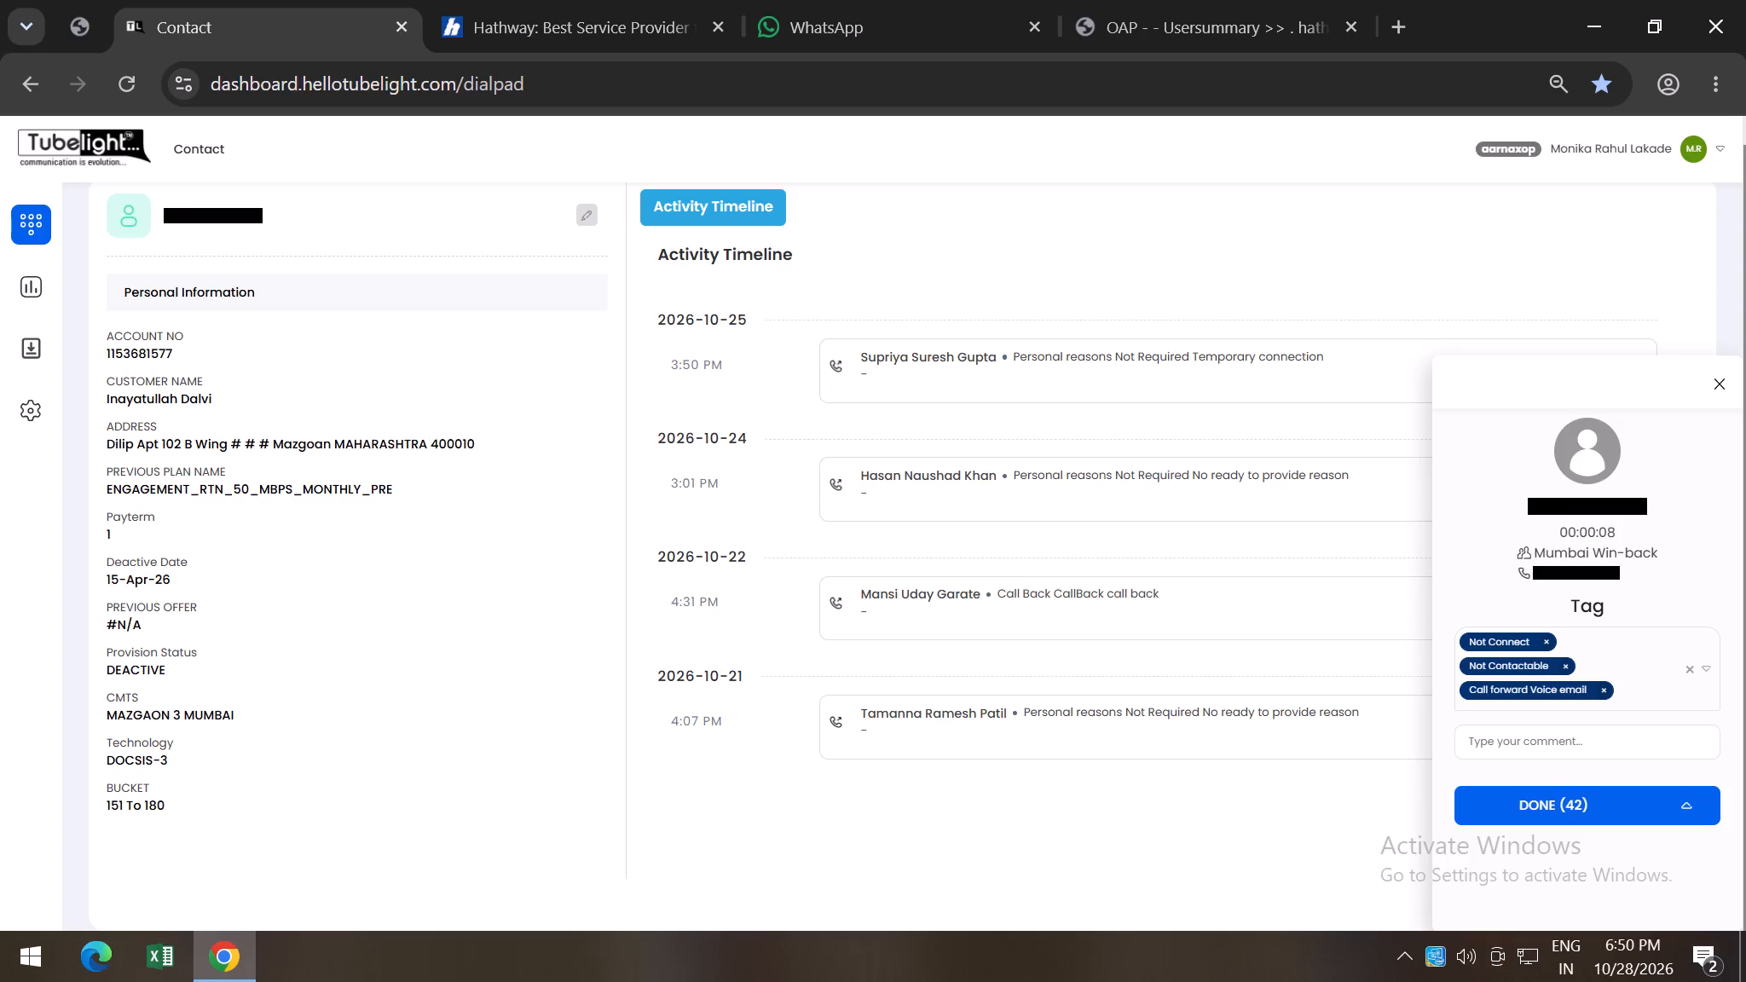
{"action": "left_click", "coordinate": [1523, 805]}
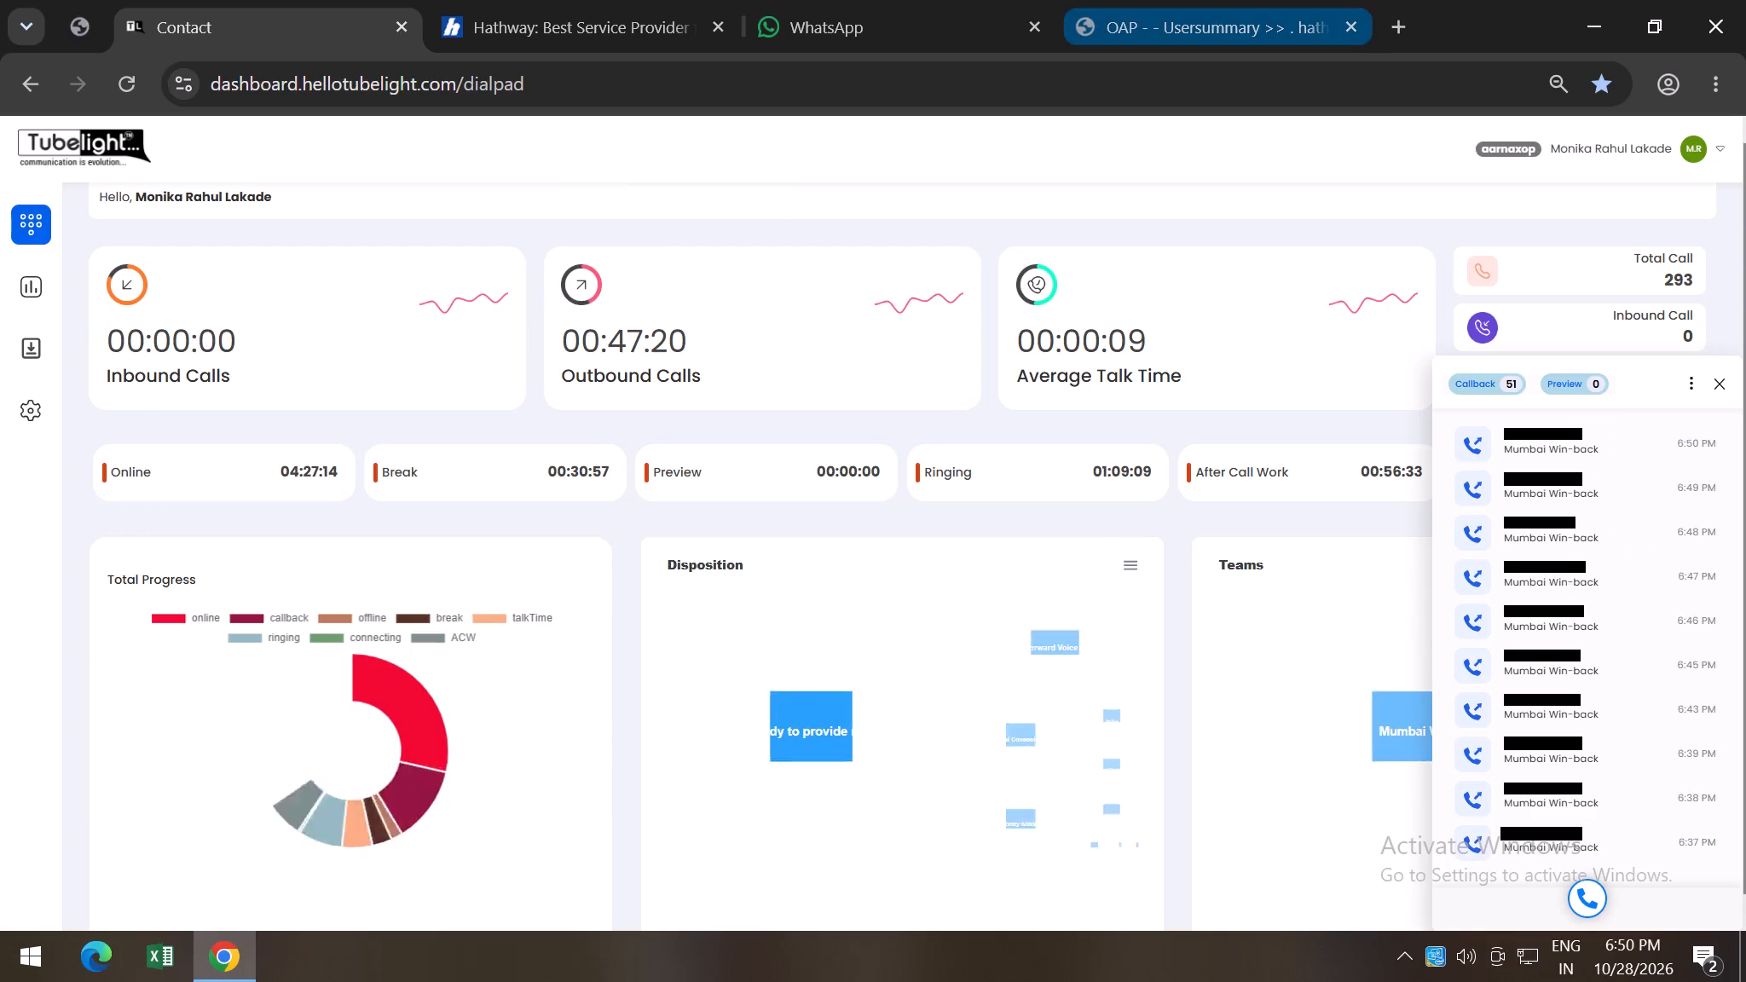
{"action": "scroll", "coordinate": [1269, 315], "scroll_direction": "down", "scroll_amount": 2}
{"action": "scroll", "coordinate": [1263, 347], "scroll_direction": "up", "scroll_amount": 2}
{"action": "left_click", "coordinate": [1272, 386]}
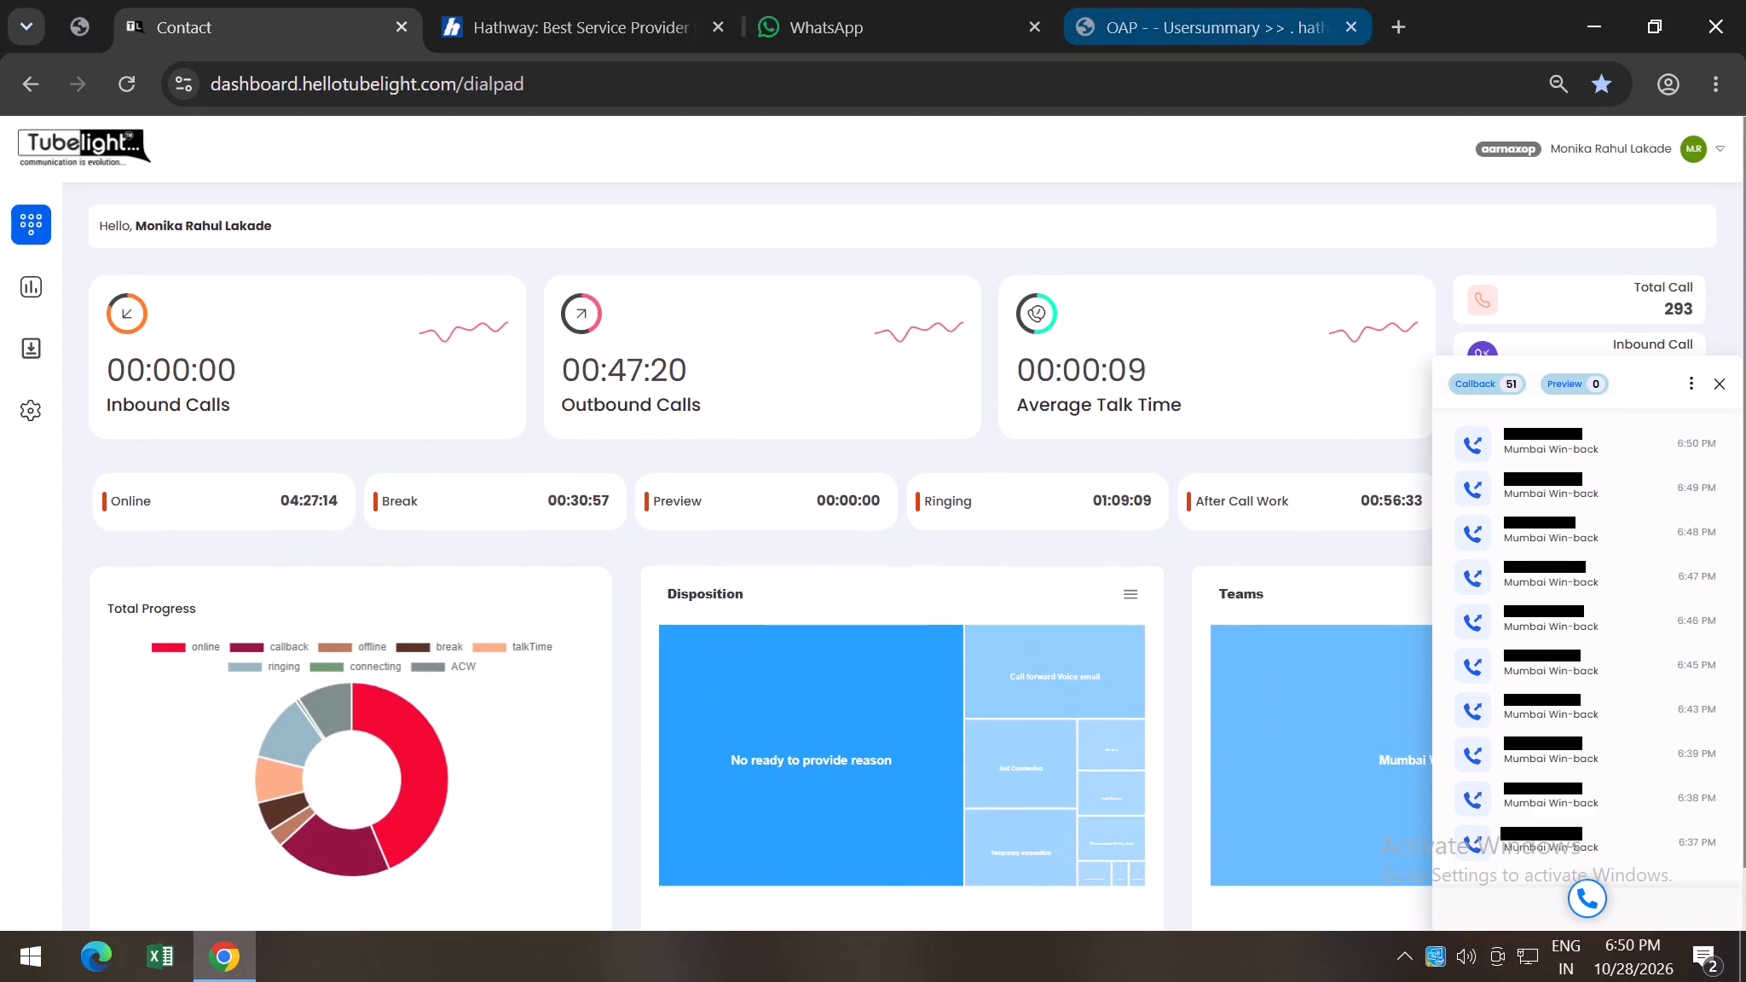
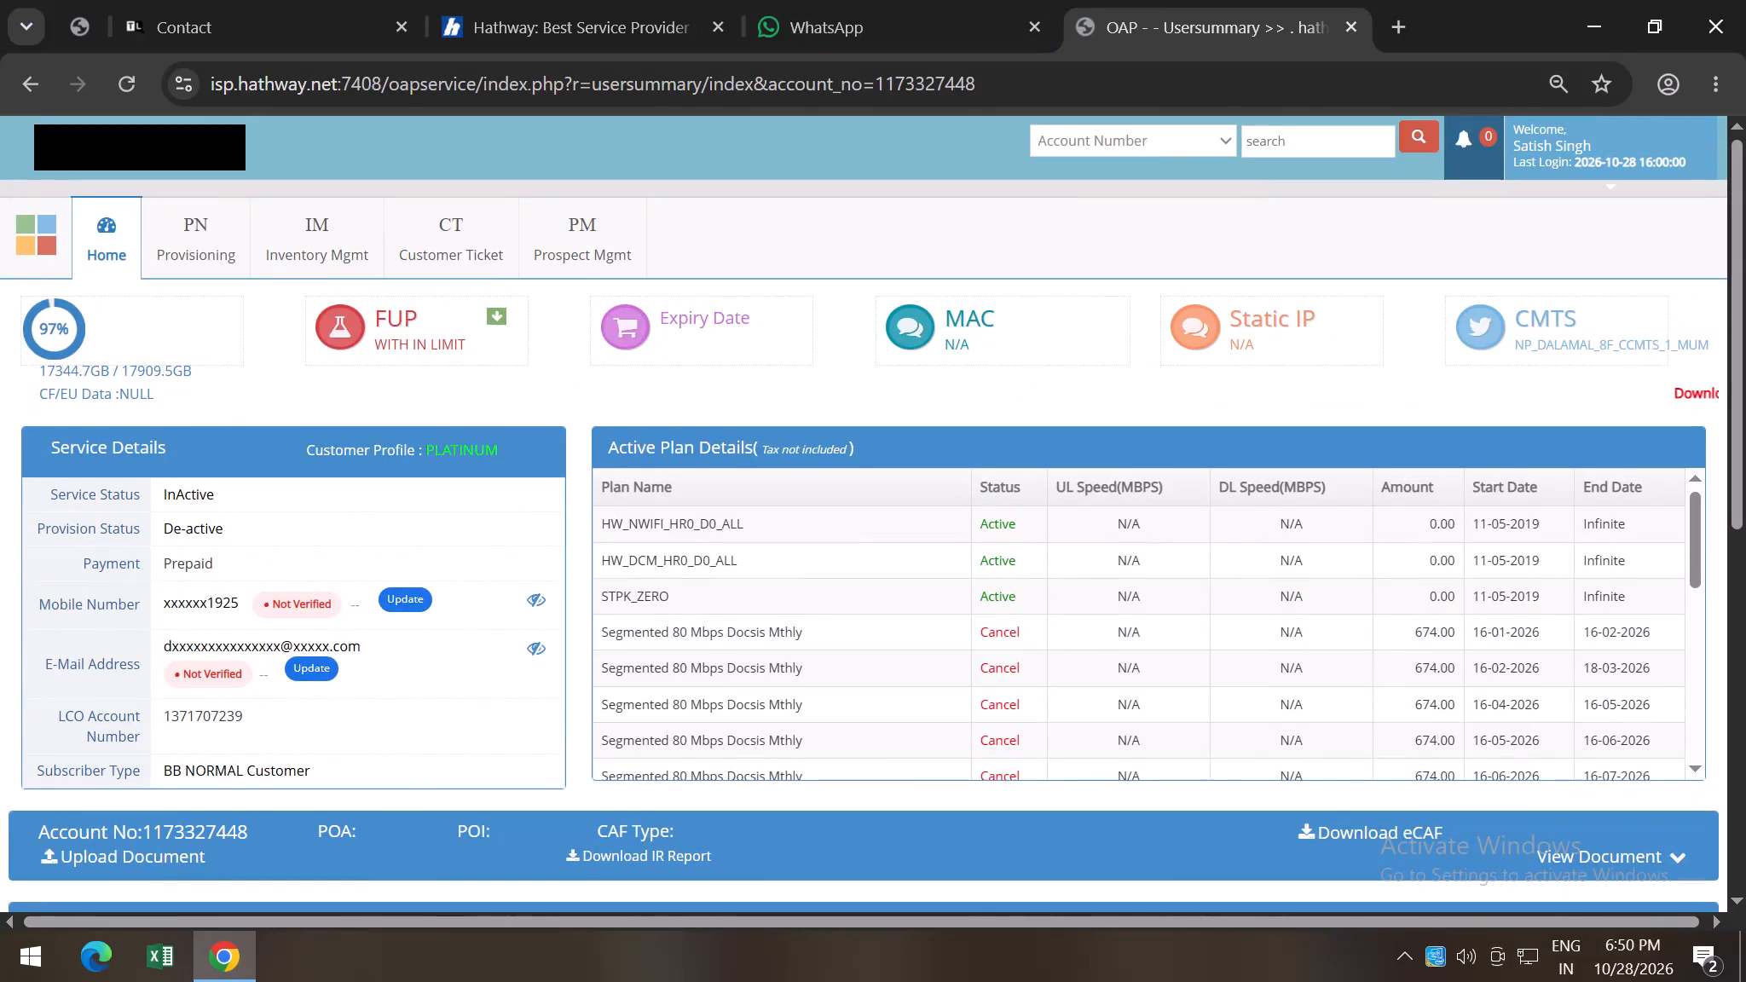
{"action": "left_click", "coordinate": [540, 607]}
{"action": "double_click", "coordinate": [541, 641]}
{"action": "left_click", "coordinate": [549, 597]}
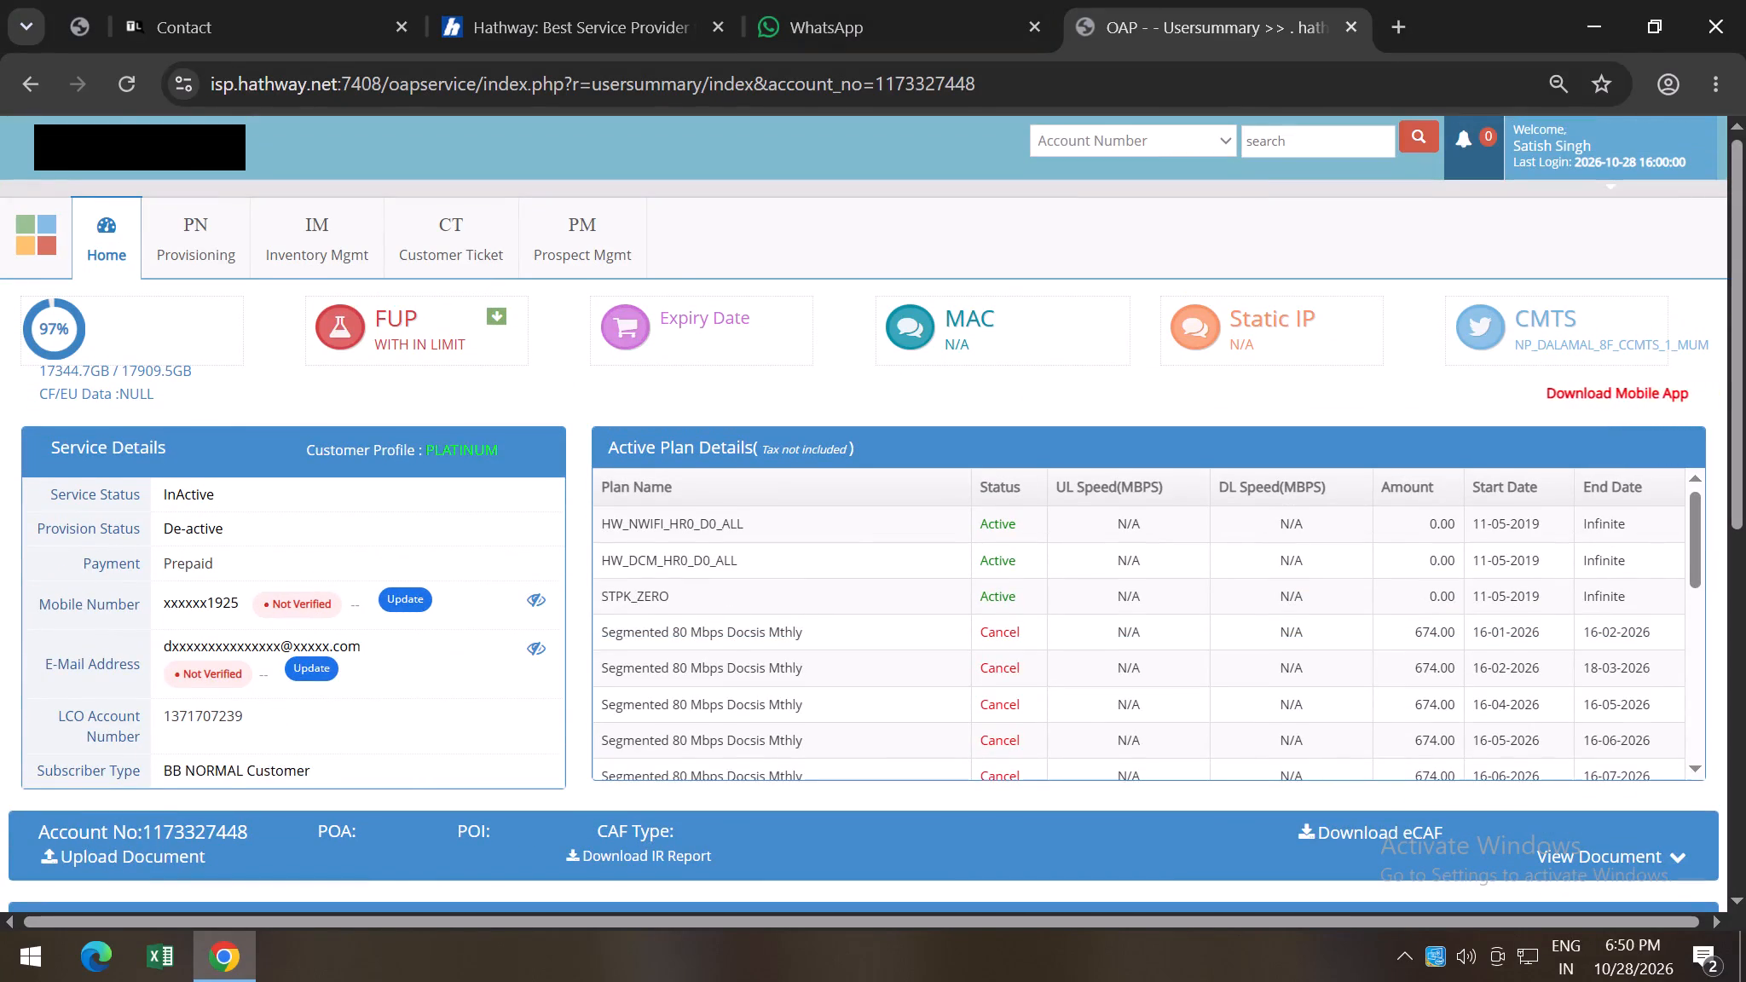
Return to the dialpad and submit the Innovative Solutions Mumbai Win-back call with the tags Personal reasons and Not Required.
{"action": "left_click", "coordinate": [244, 0]}
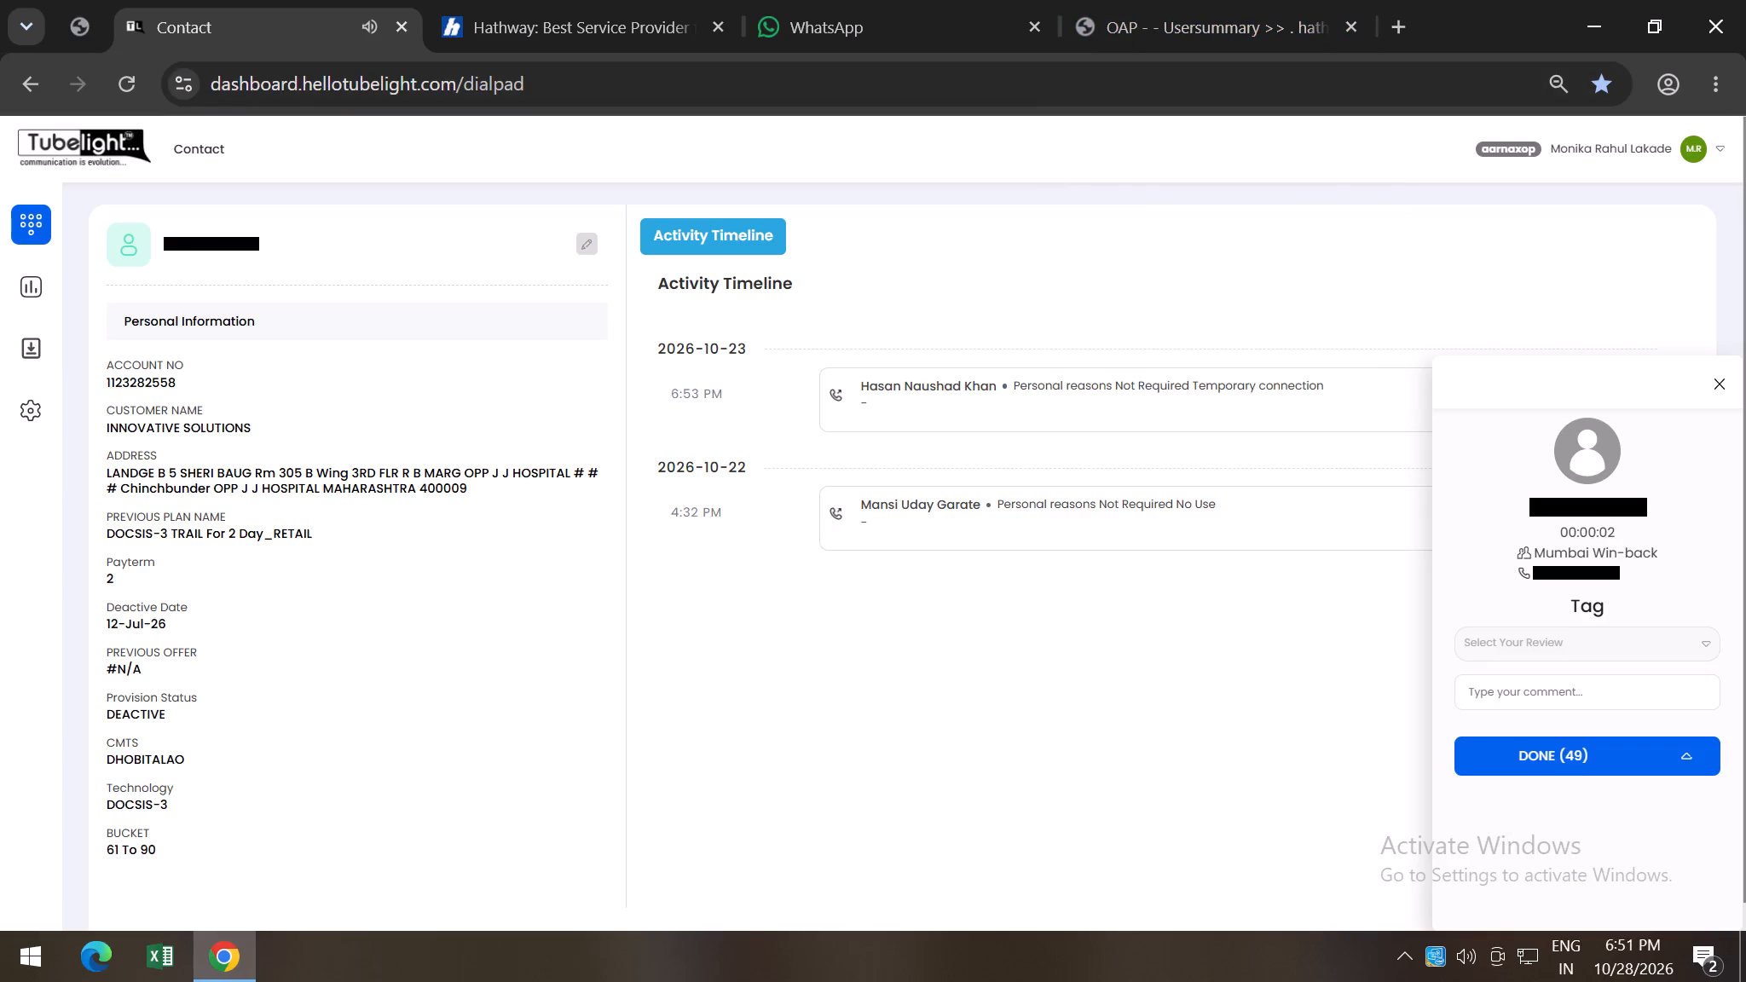
{"action": "left_click", "coordinate": [1584, 637]}
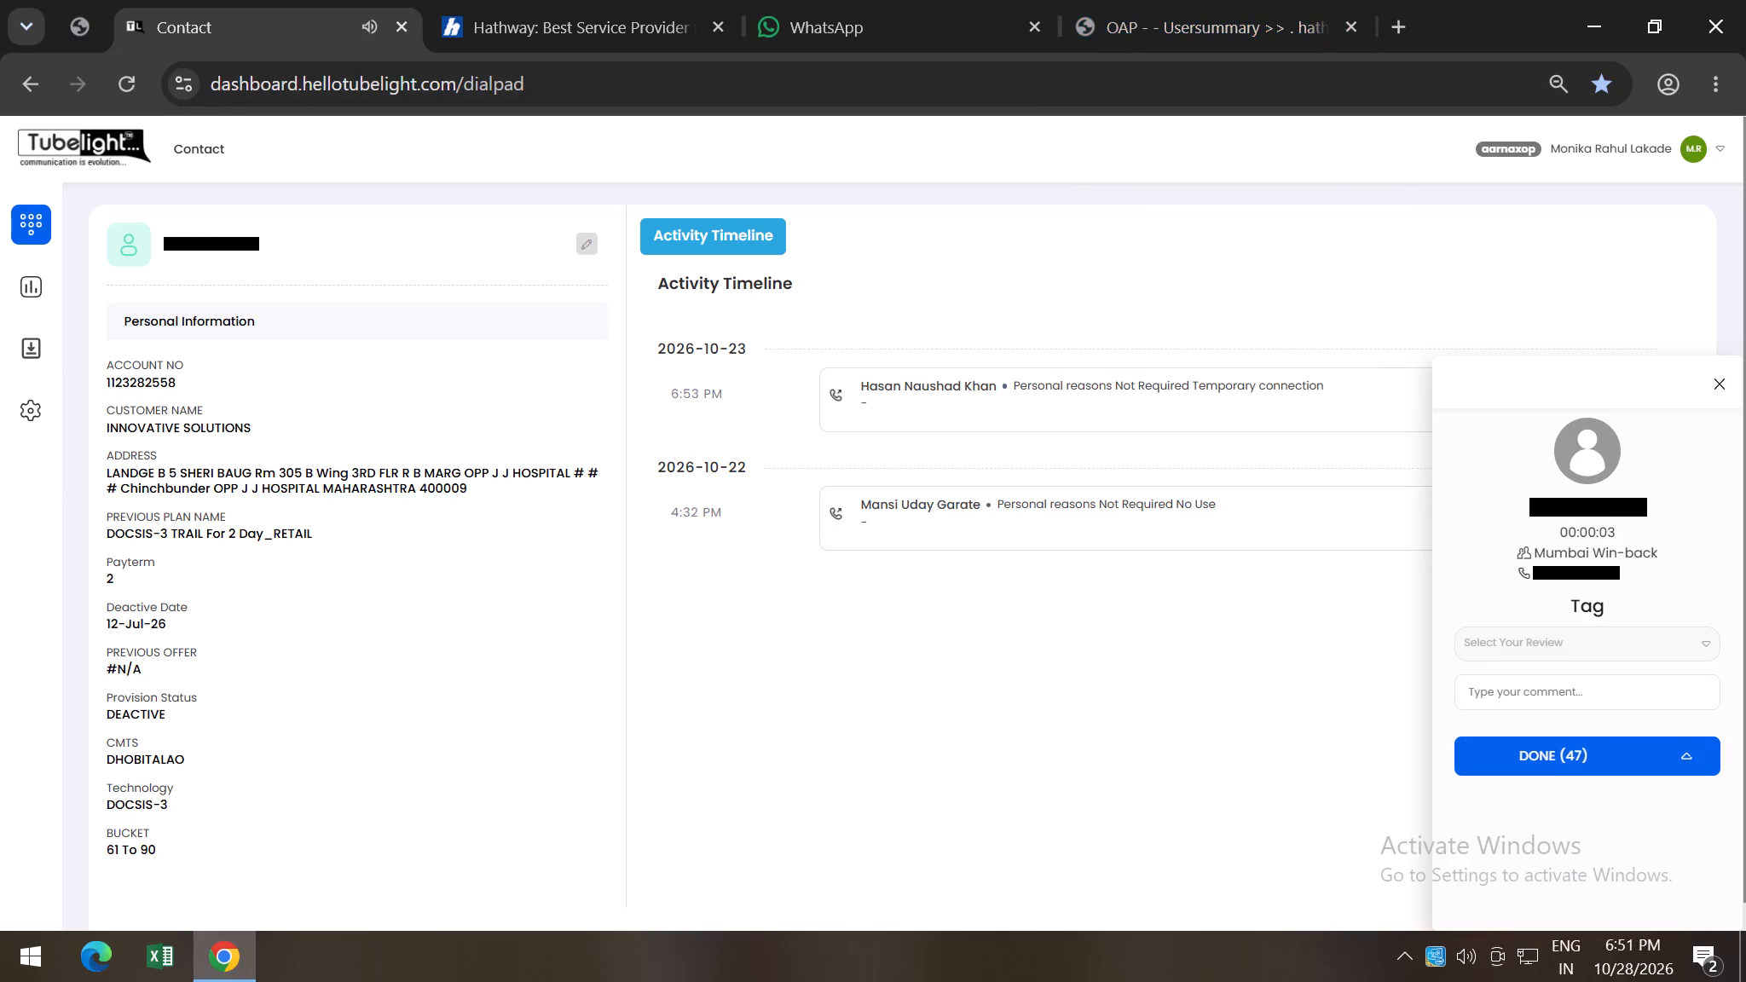
{"action": "scroll", "coordinate": [1515, 762], "scroll_direction": "down", "scroll_amount": 1}
{"action": "left_click", "coordinate": [1537, 721]}
{"action": "left_click", "coordinate": [1596, 649]}
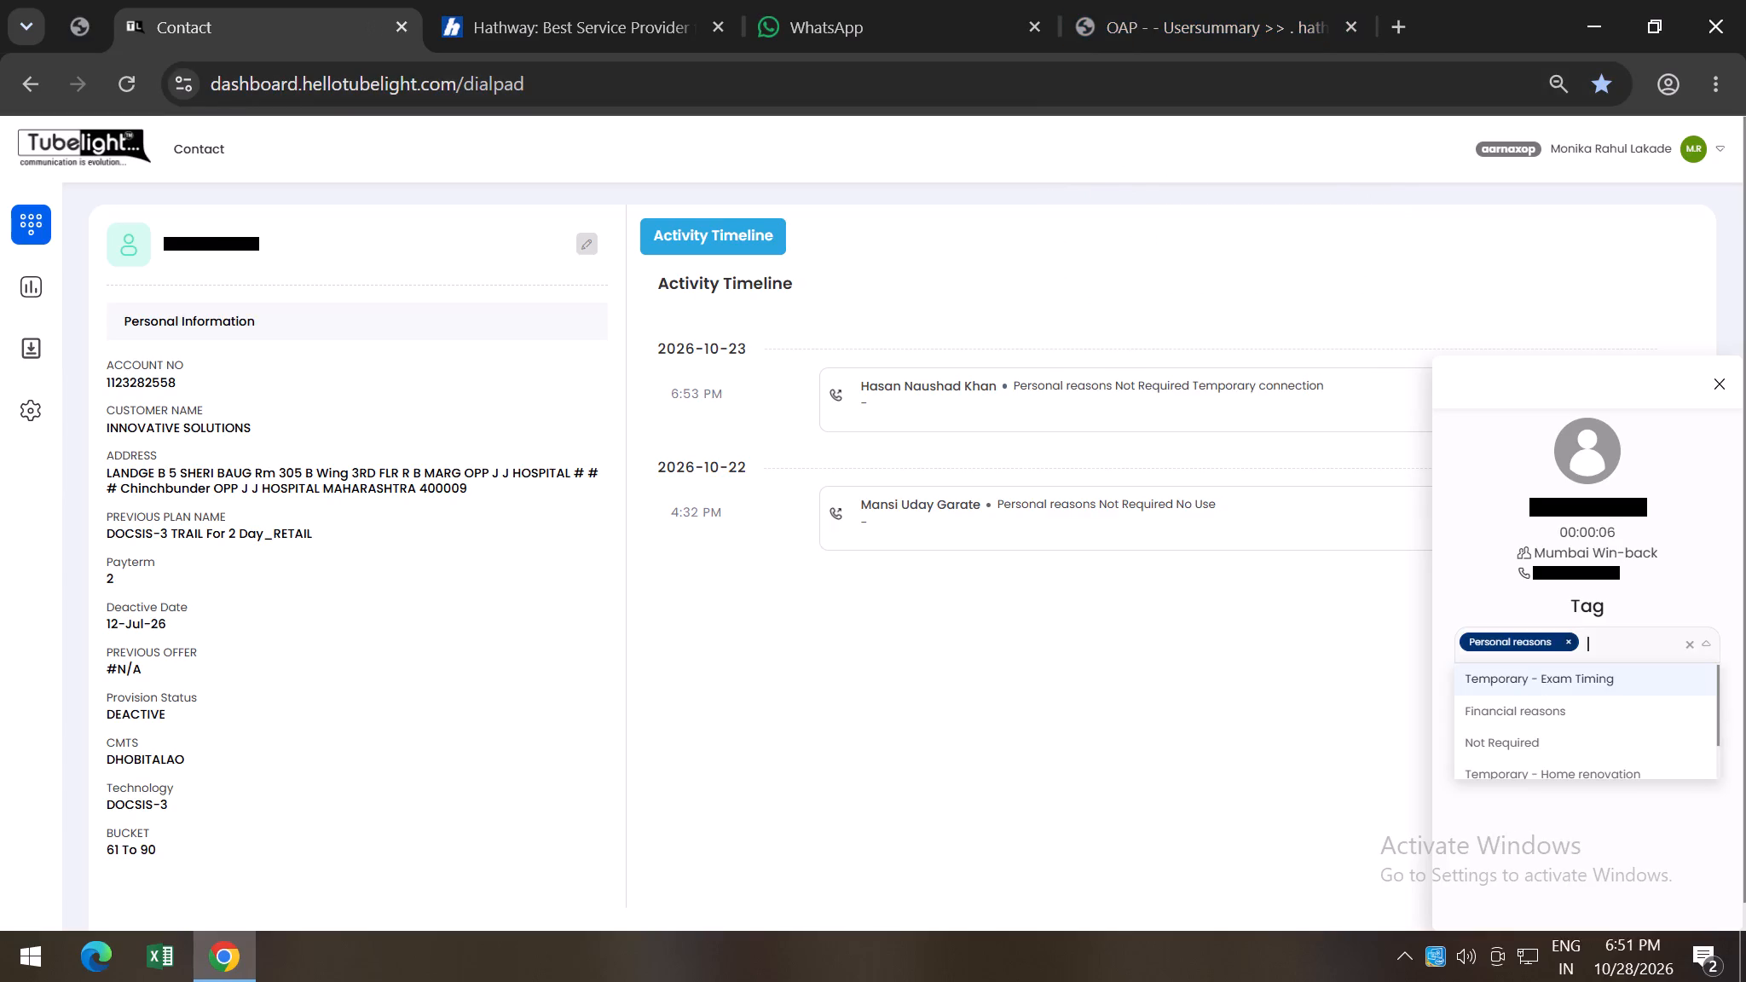
{"action": "left_click_drag", "start_coordinate": [1531, 736], "coordinate": [1539, 720]}
{"action": "left_click_drag", "start_coordinate": [1604, 653], "coordinate": [1596, 685]}
{"action": "left_click", "coordinate": [1571, 746]}
{"action": "left_click", "coordinate": [1579, 808]}
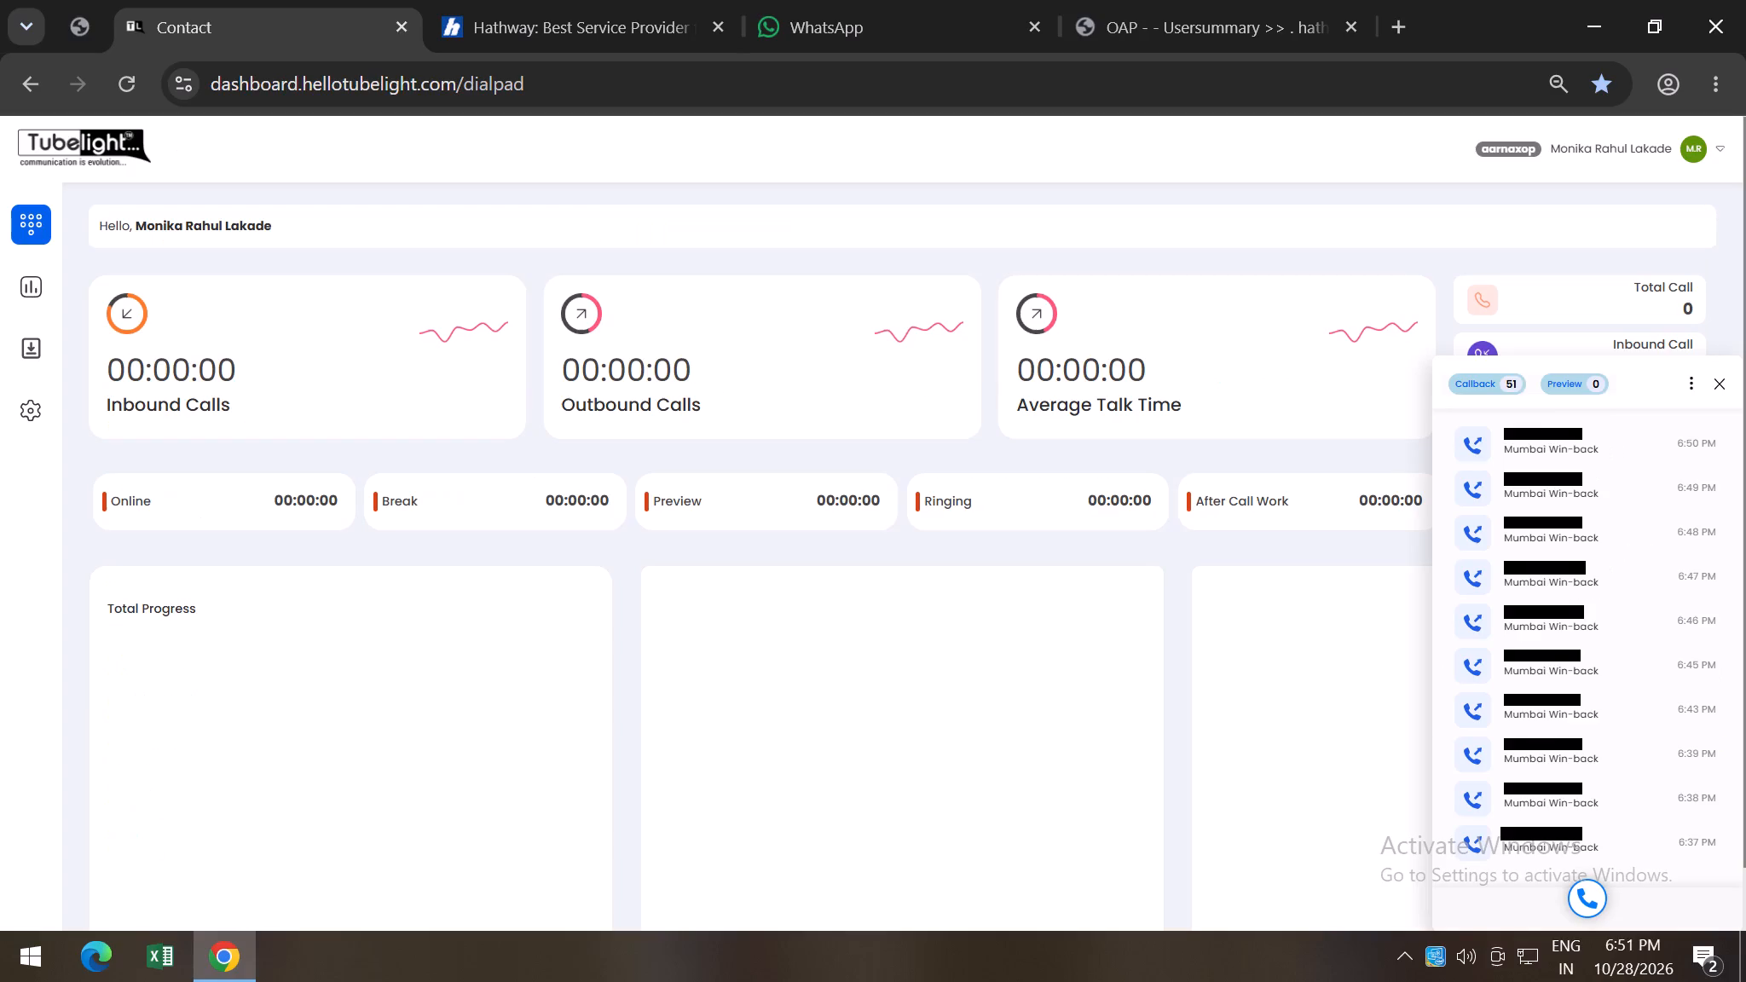
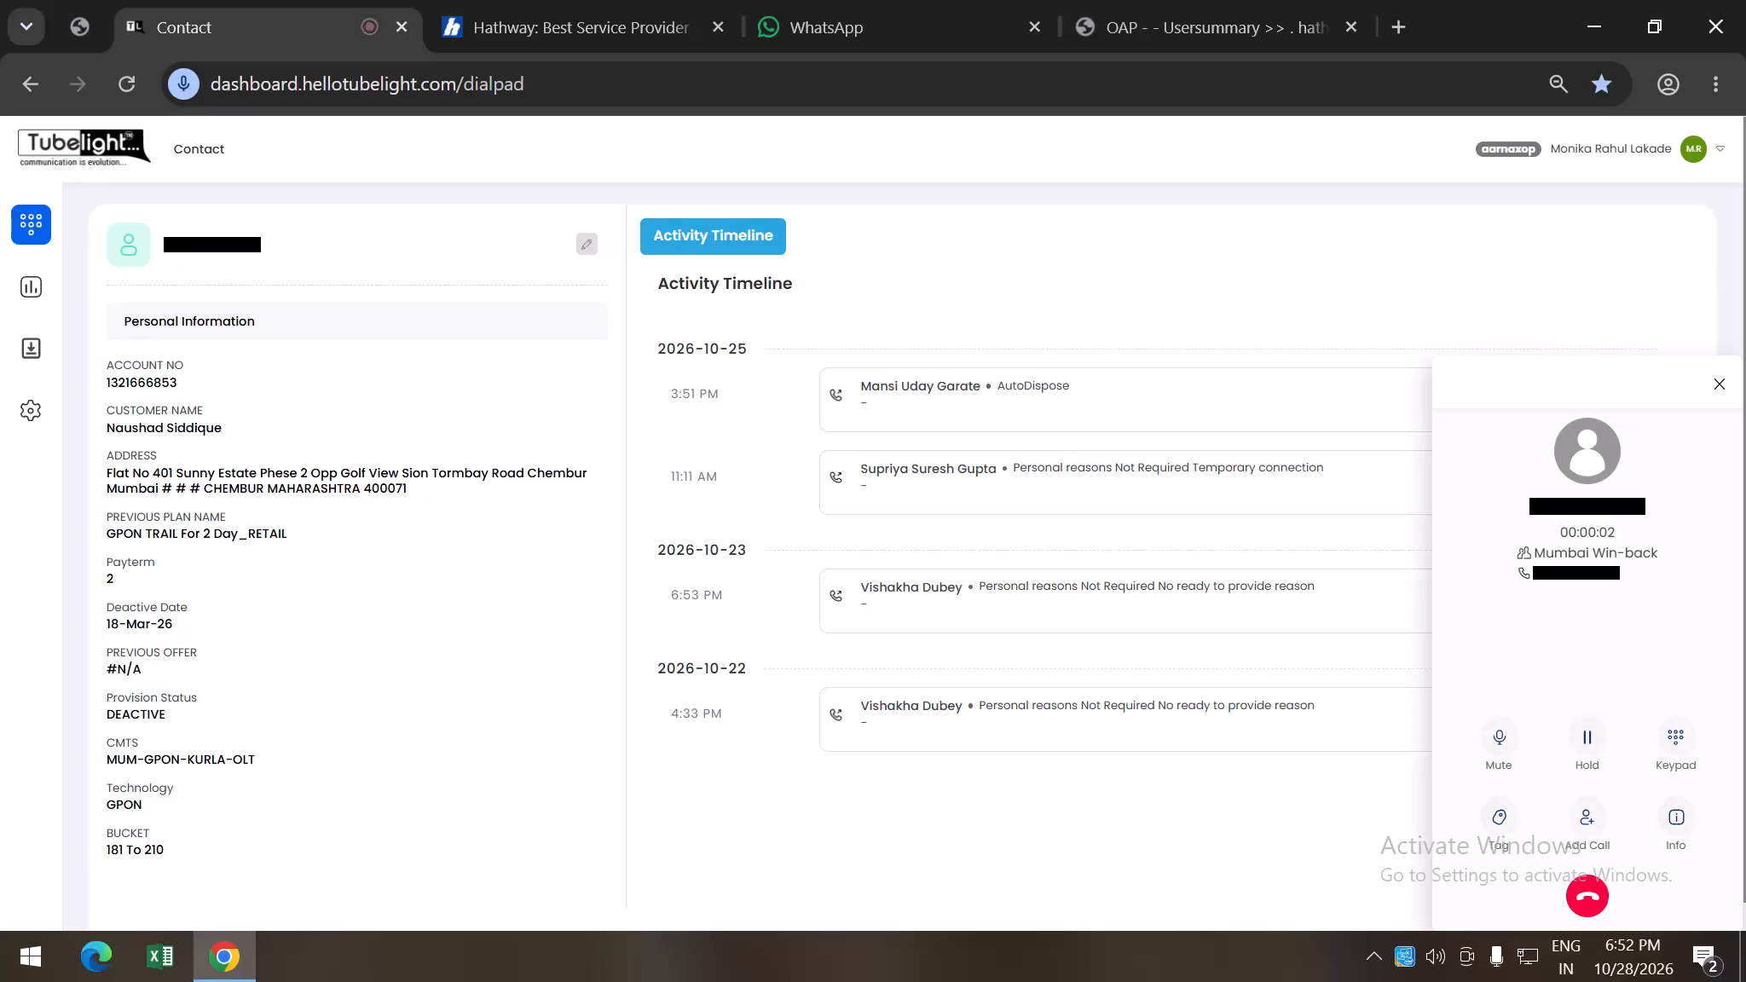
End the current Mumbai Win-back call and submit it with the tags Not Connect, Not Contactable and Call forward Voice email.
{"action": "left_click", "coordinate": [1588, 880]}
{"action": "left_click", "coordinate": [1569, 633]}
{"action": "scroll", "coordinate": [1573, 696], "scroll_direction": "down", "scroll_amount": 5}
{"action": "scroll", "coordinate": [1548, 793], "scroll_direction": "down", "scroll_amount": 4}
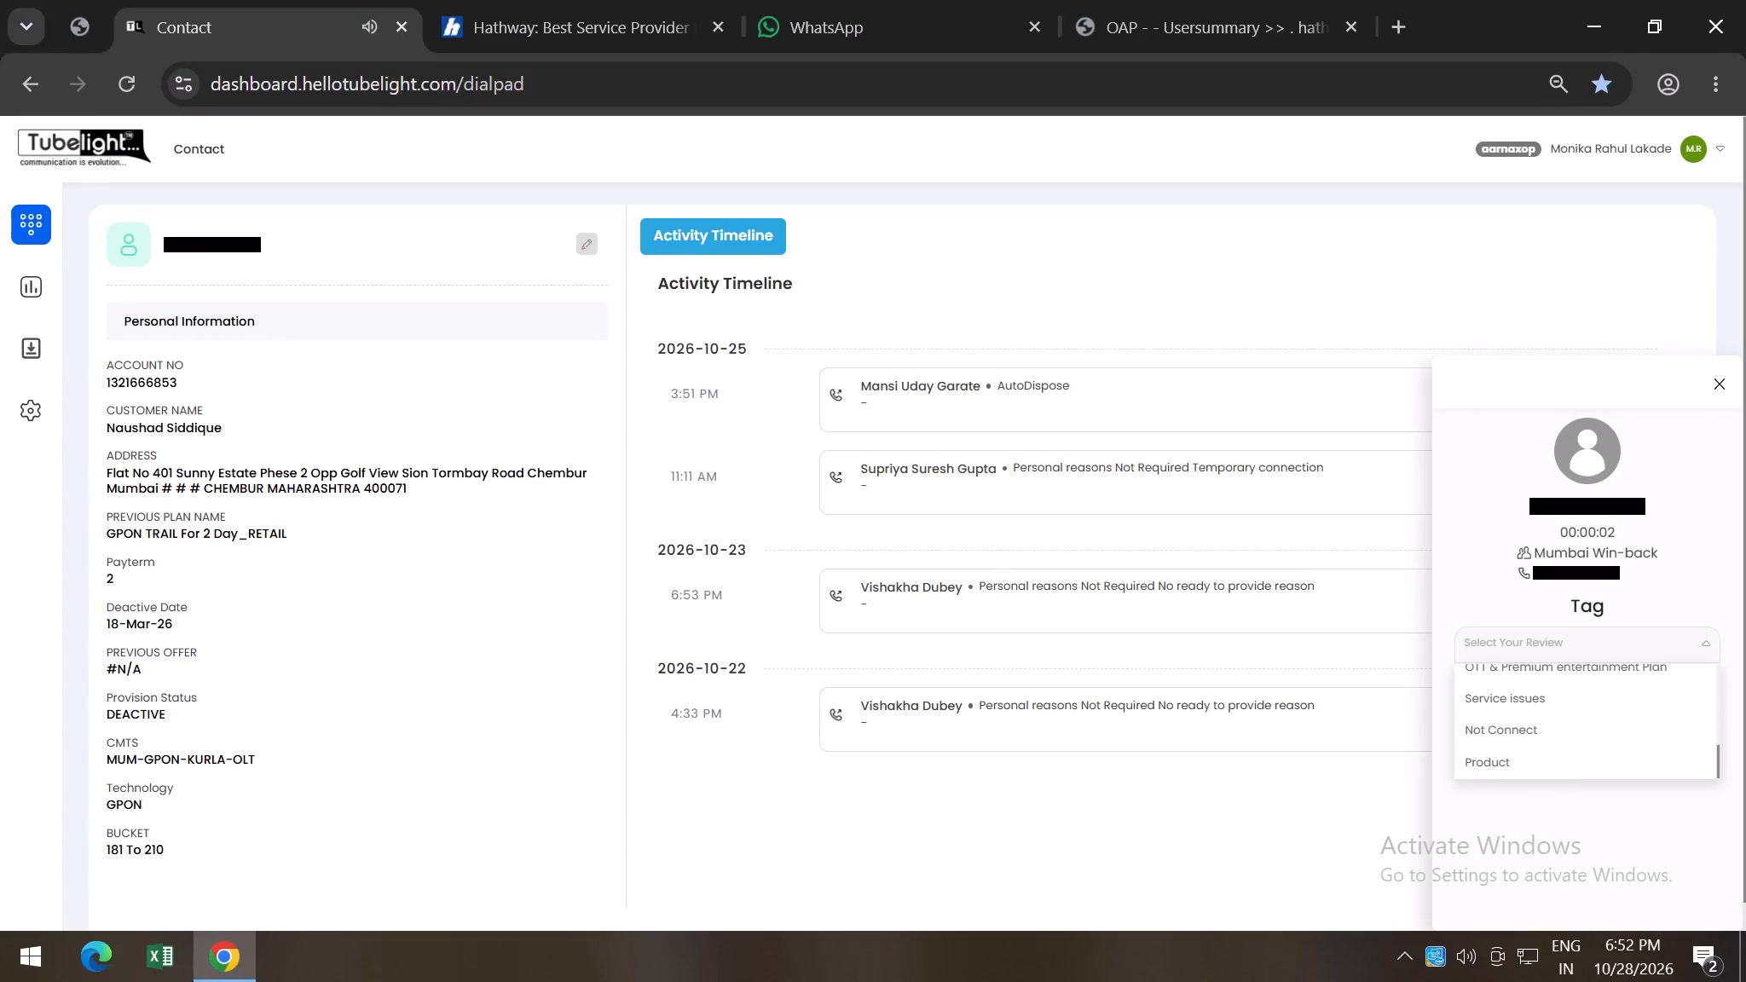
{"action": "left_click", "coordinate": [1557, 720]}
{"action": "left_click", "coordinate": [1564, 625]}
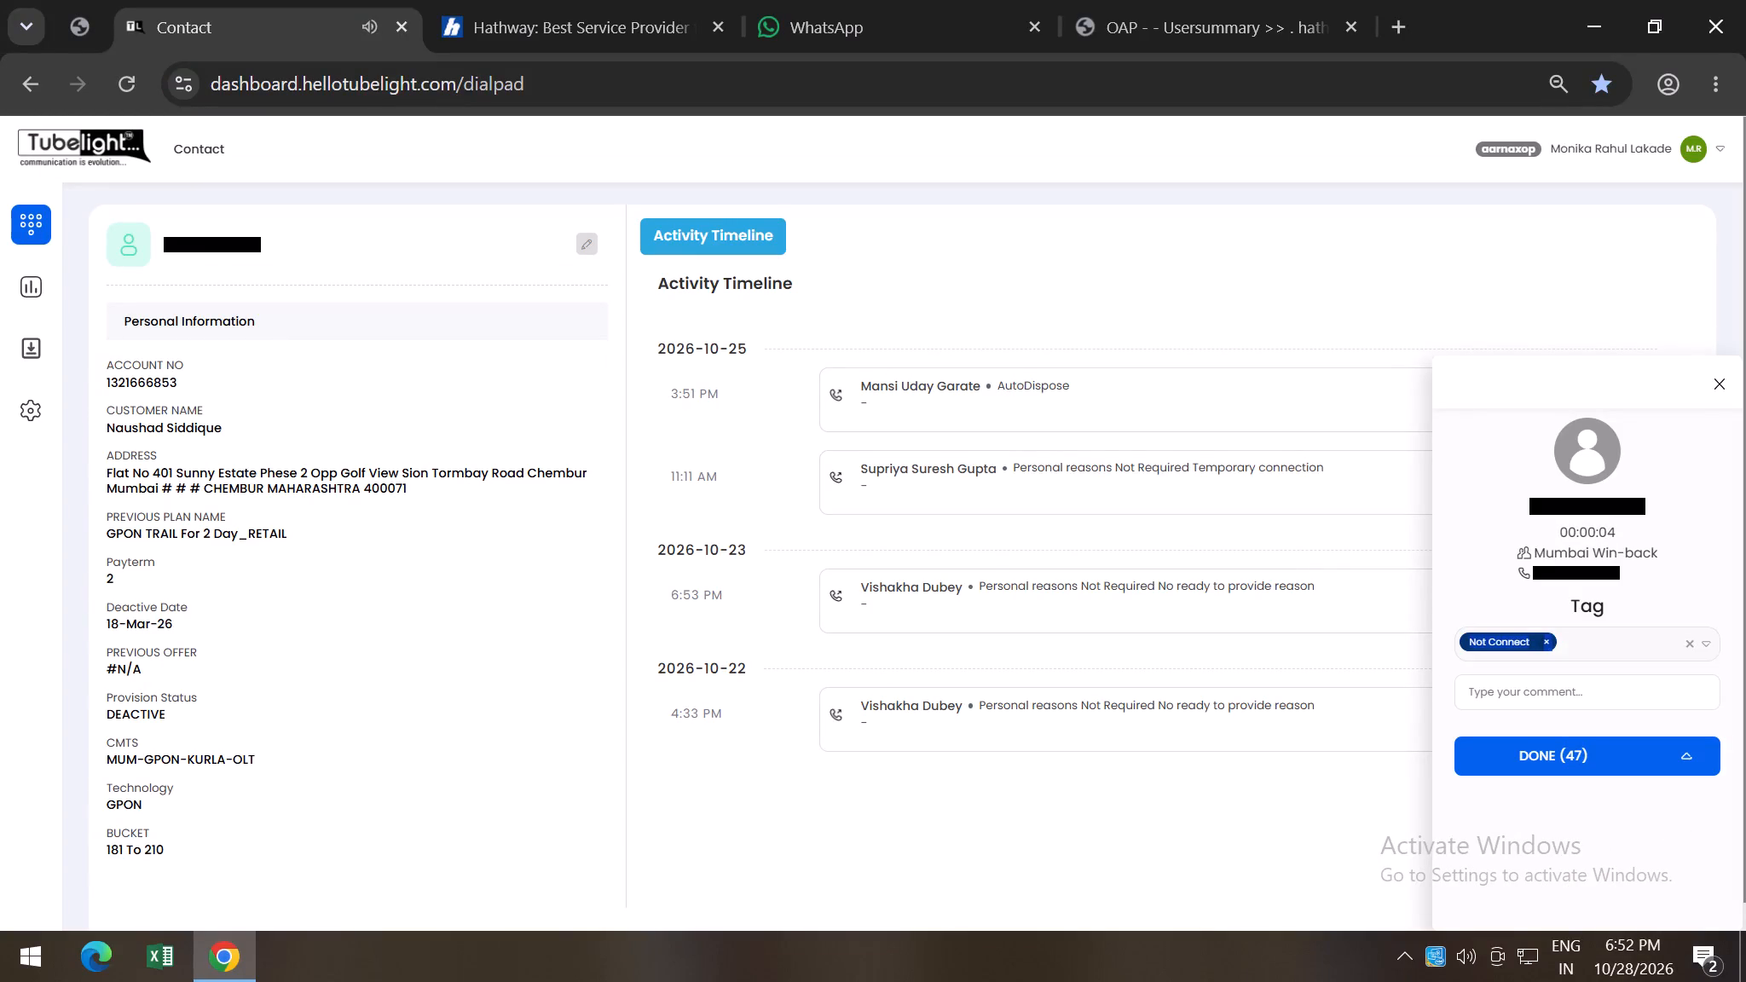
{"action": "left_click", "coordinate": [1588, 642]}
{"action": "left_click", "coordinate": [1526, 712]}
{"action": "left_click", "coordinate": [1620, 642]}
{"action": "scroll", "coordinate": [1528, 736], "scroll_direction": "down", "scroll_amount": 2}
{"action": "left_click", "coordinate": [1540, 716]}
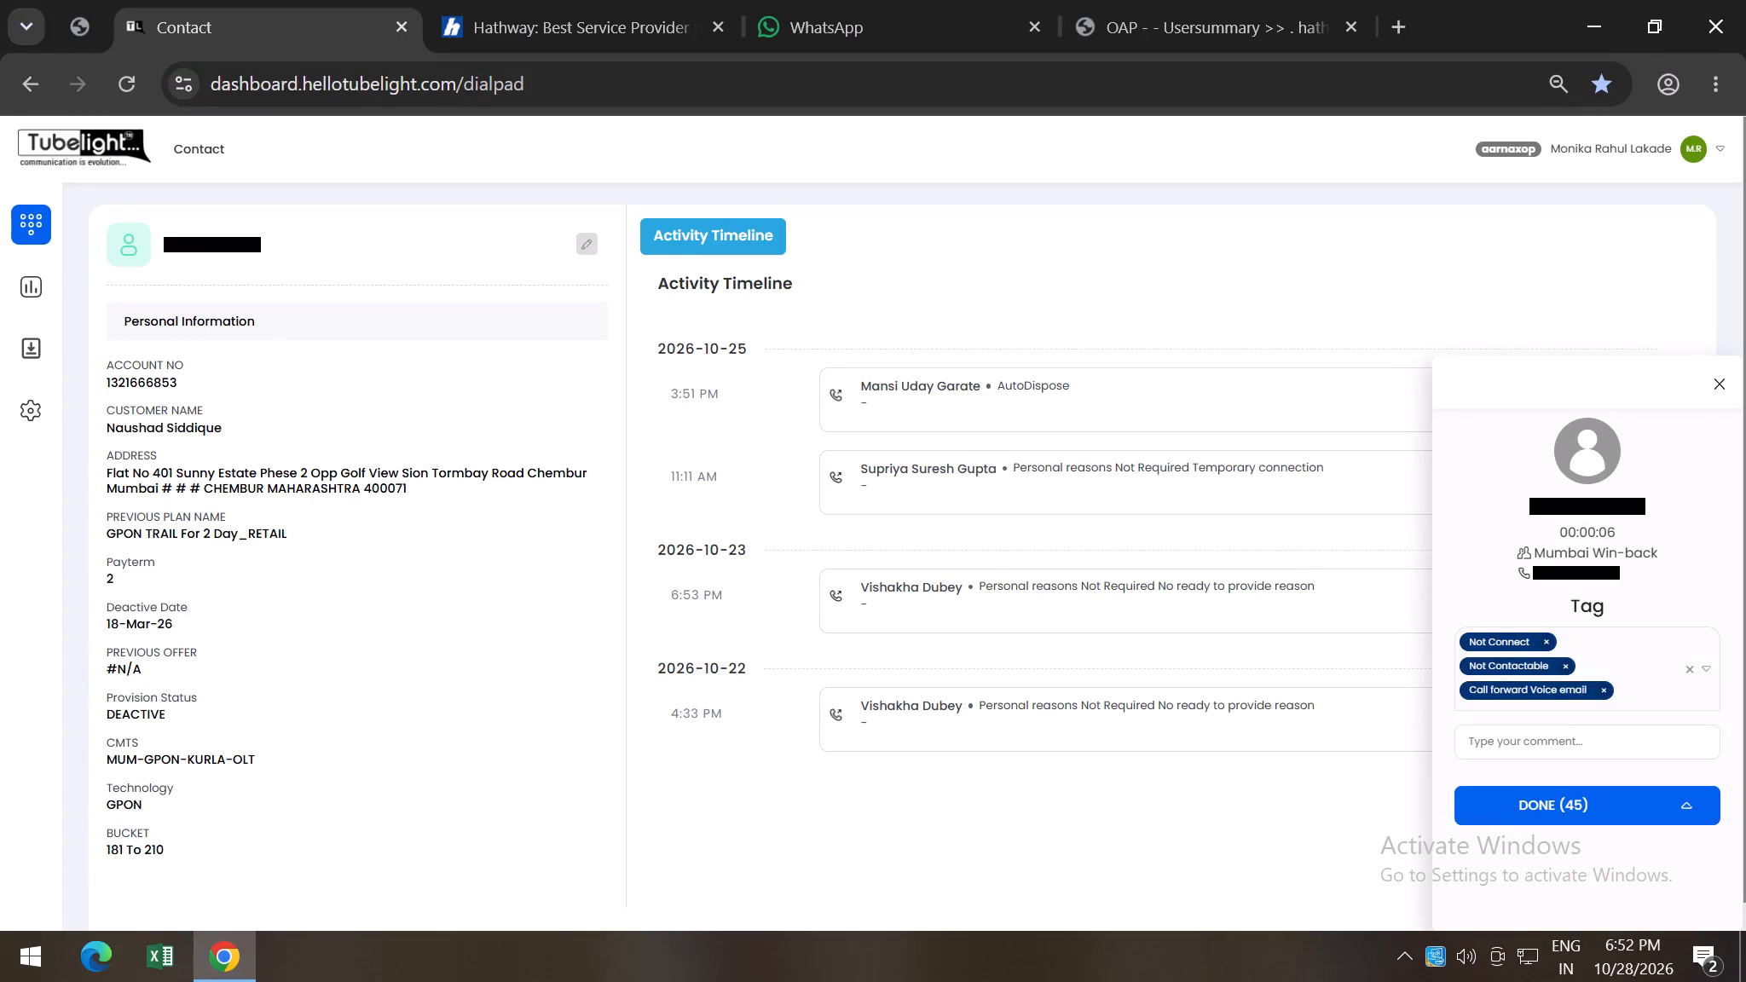
{"action": "left_click", "coordinate": [1550, 804]}
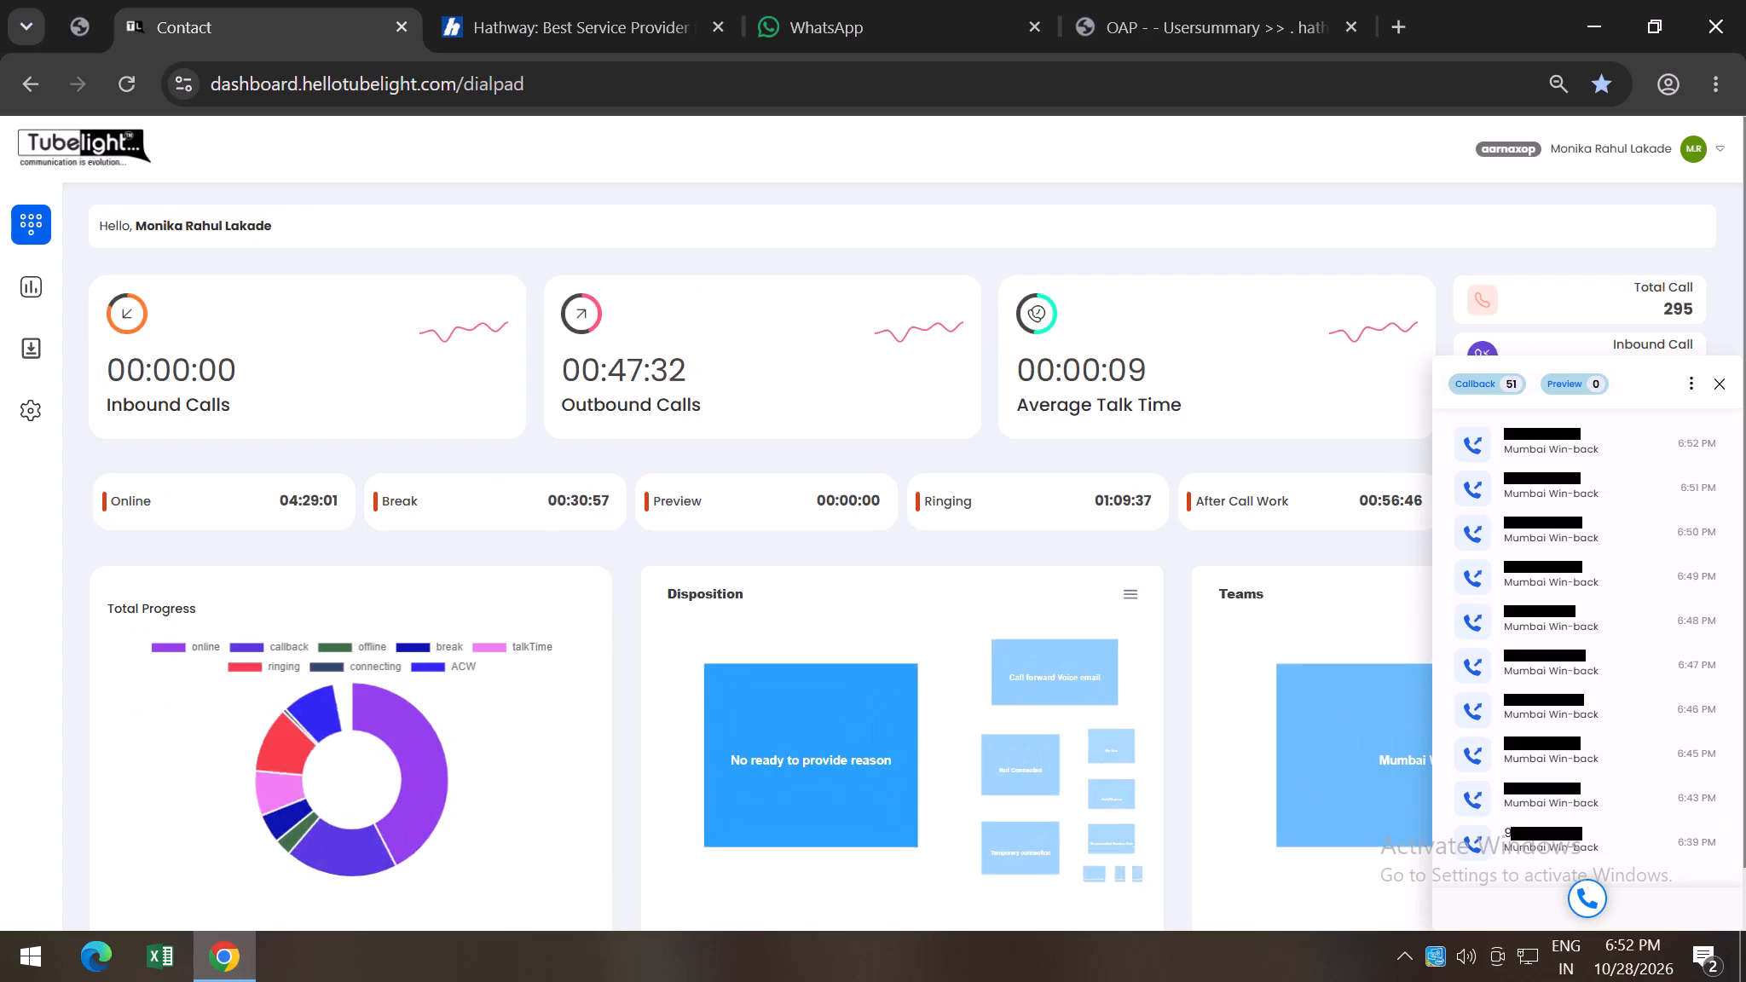
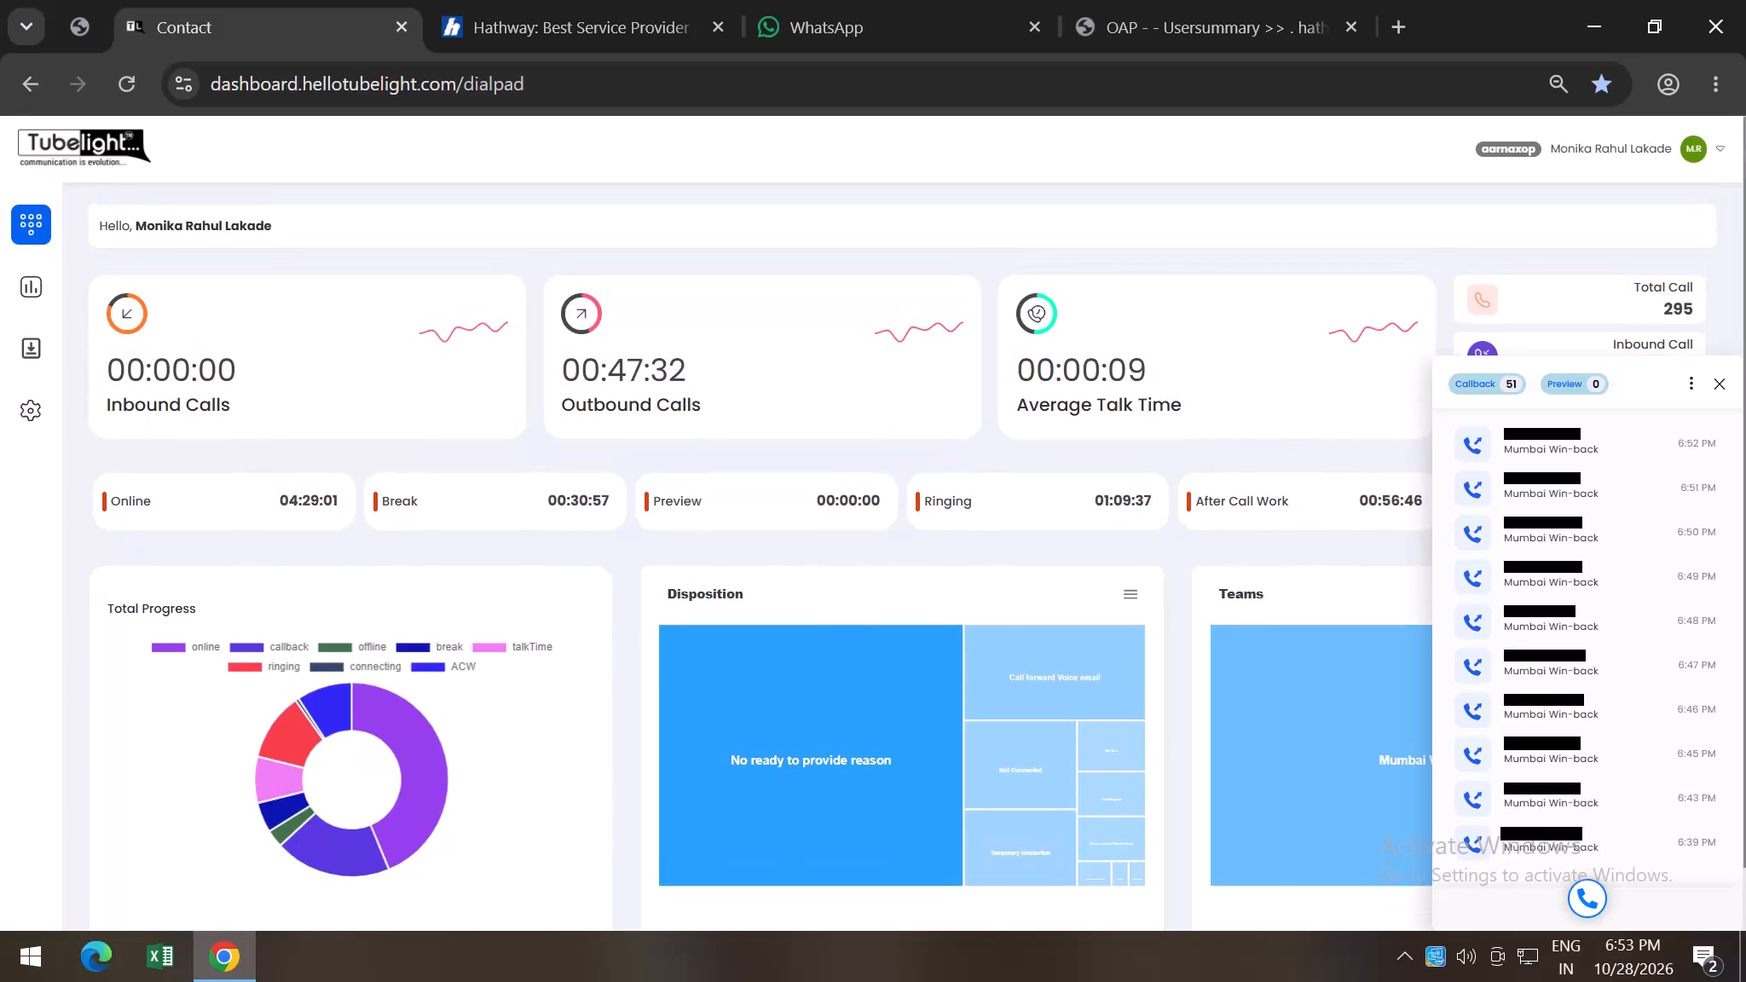
Switch from the dialer dashboard to the open customer summary page in OAP.
{"action": "left_click", "coordinate": [409, 420]}
{"action": "left_click", "coordinate": [1211, 9]}
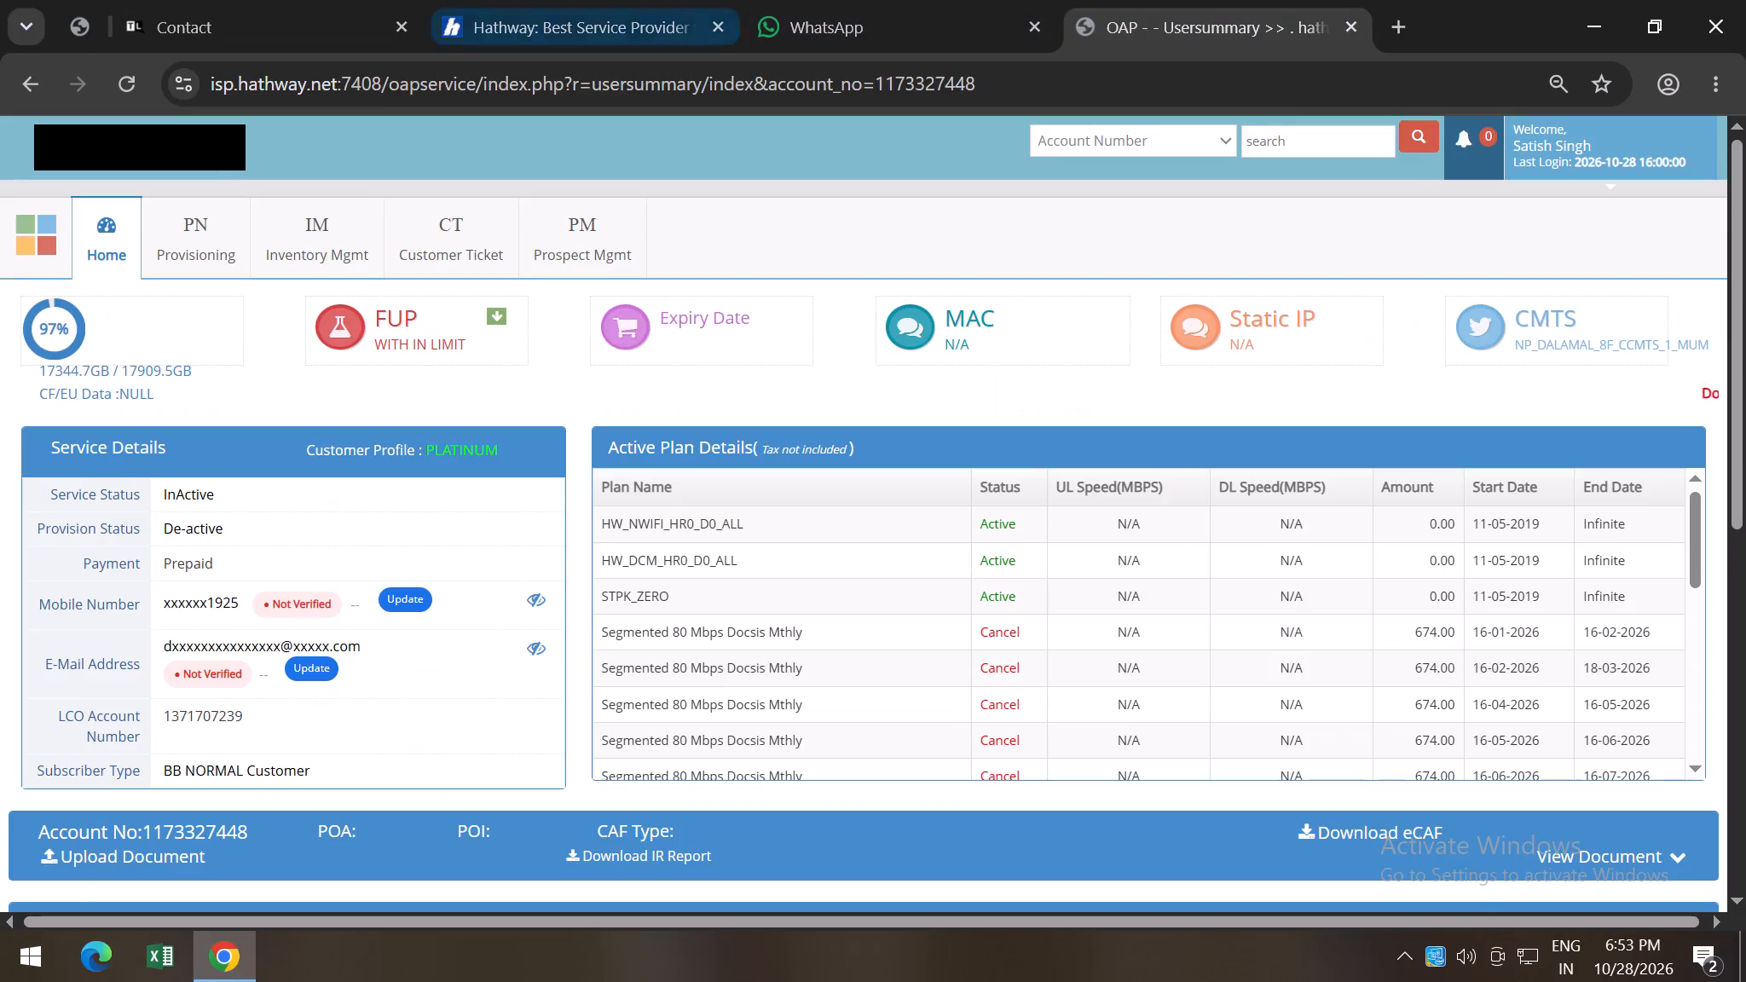
Return to the dialpad, end the Kandivali East customer's Mumbai Win-back call and start tagging its outcome with Not Connect.
{"action": "left_click", "coordinate": [259, 11]}
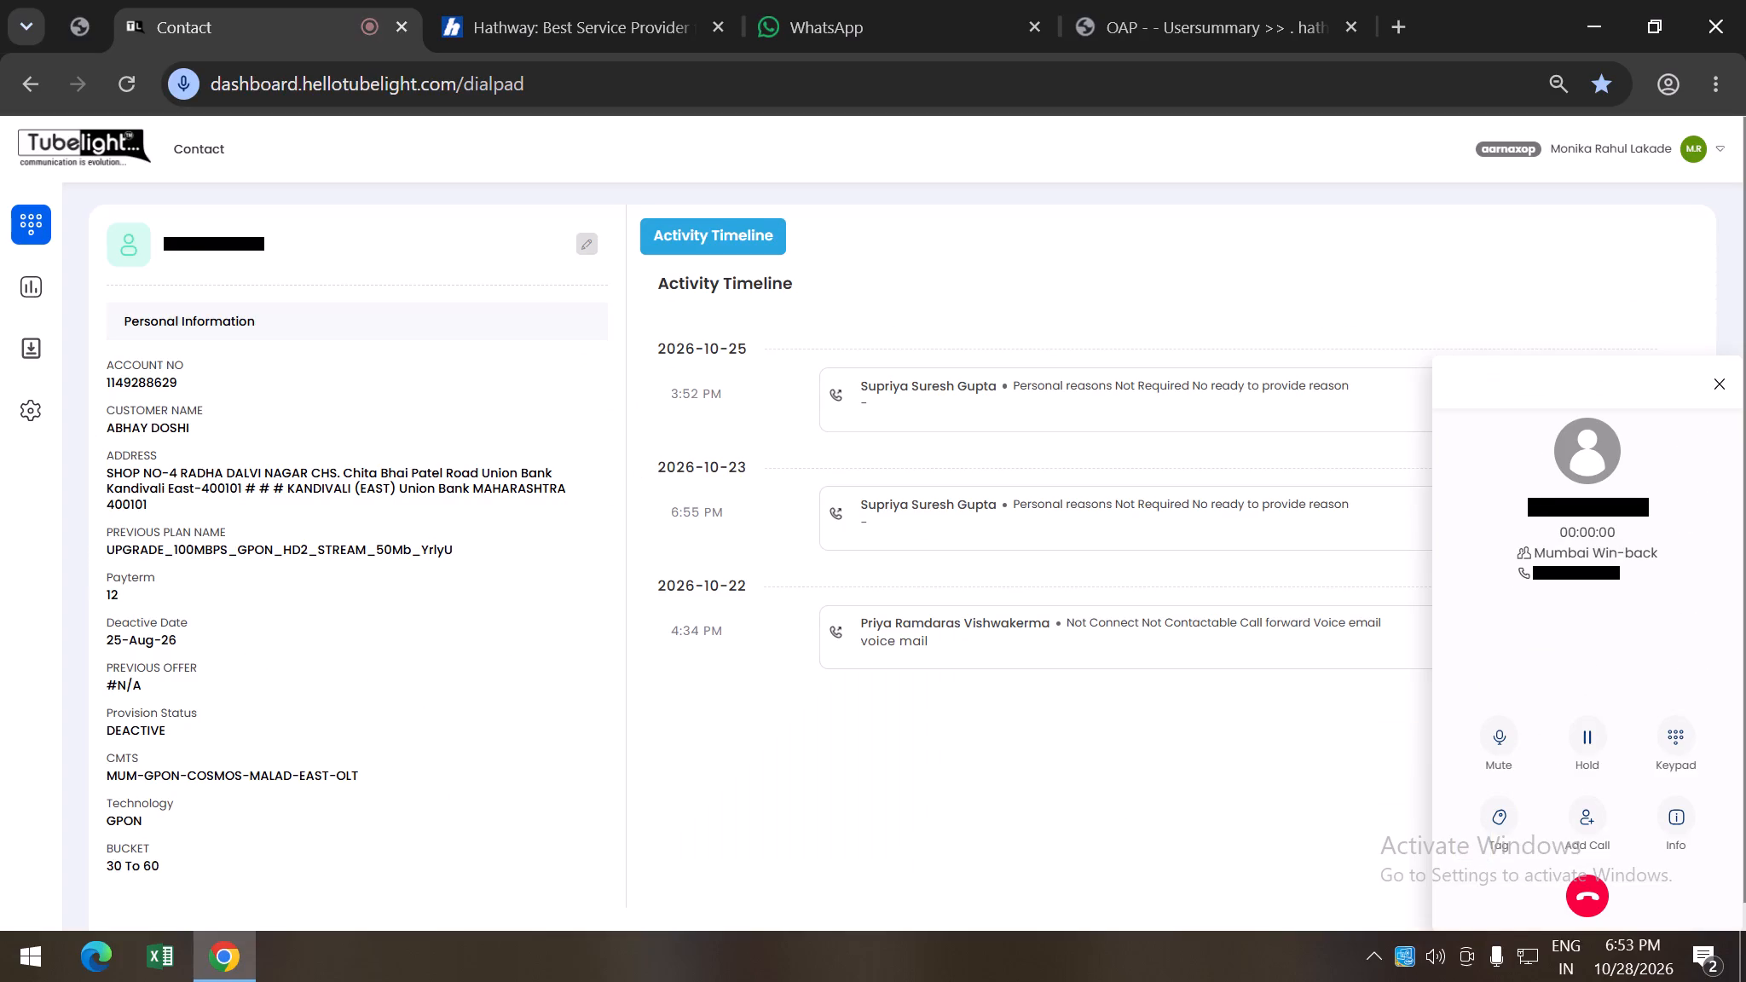
{"action": "left_click", "coordinate": [1586, 894]}
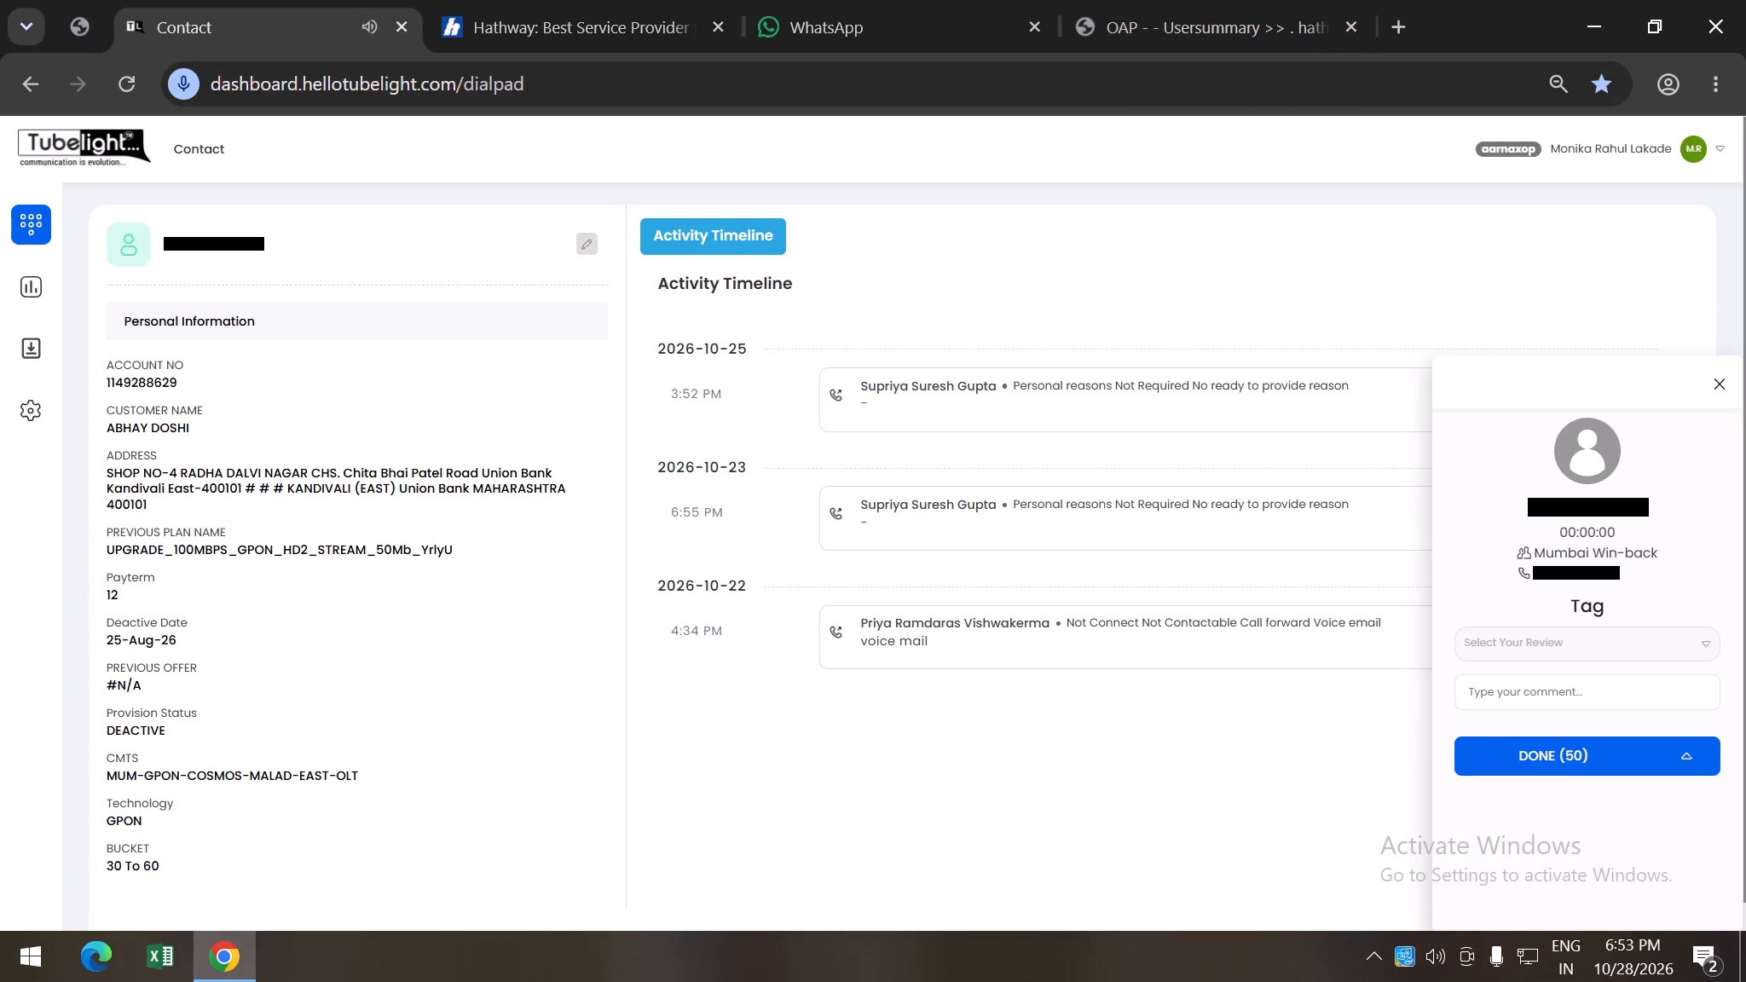
{"action": "left_click", "coordinate": [1586, 638]}
{"action": "scroll", "coordinate": [1532, 729], "scroll_direction": "down", "scroll_amount": 5}
{"action": "left_click", "coordinate": [1530, 731]}
{"action": "left_click", "coordinate": [1577, 644]}
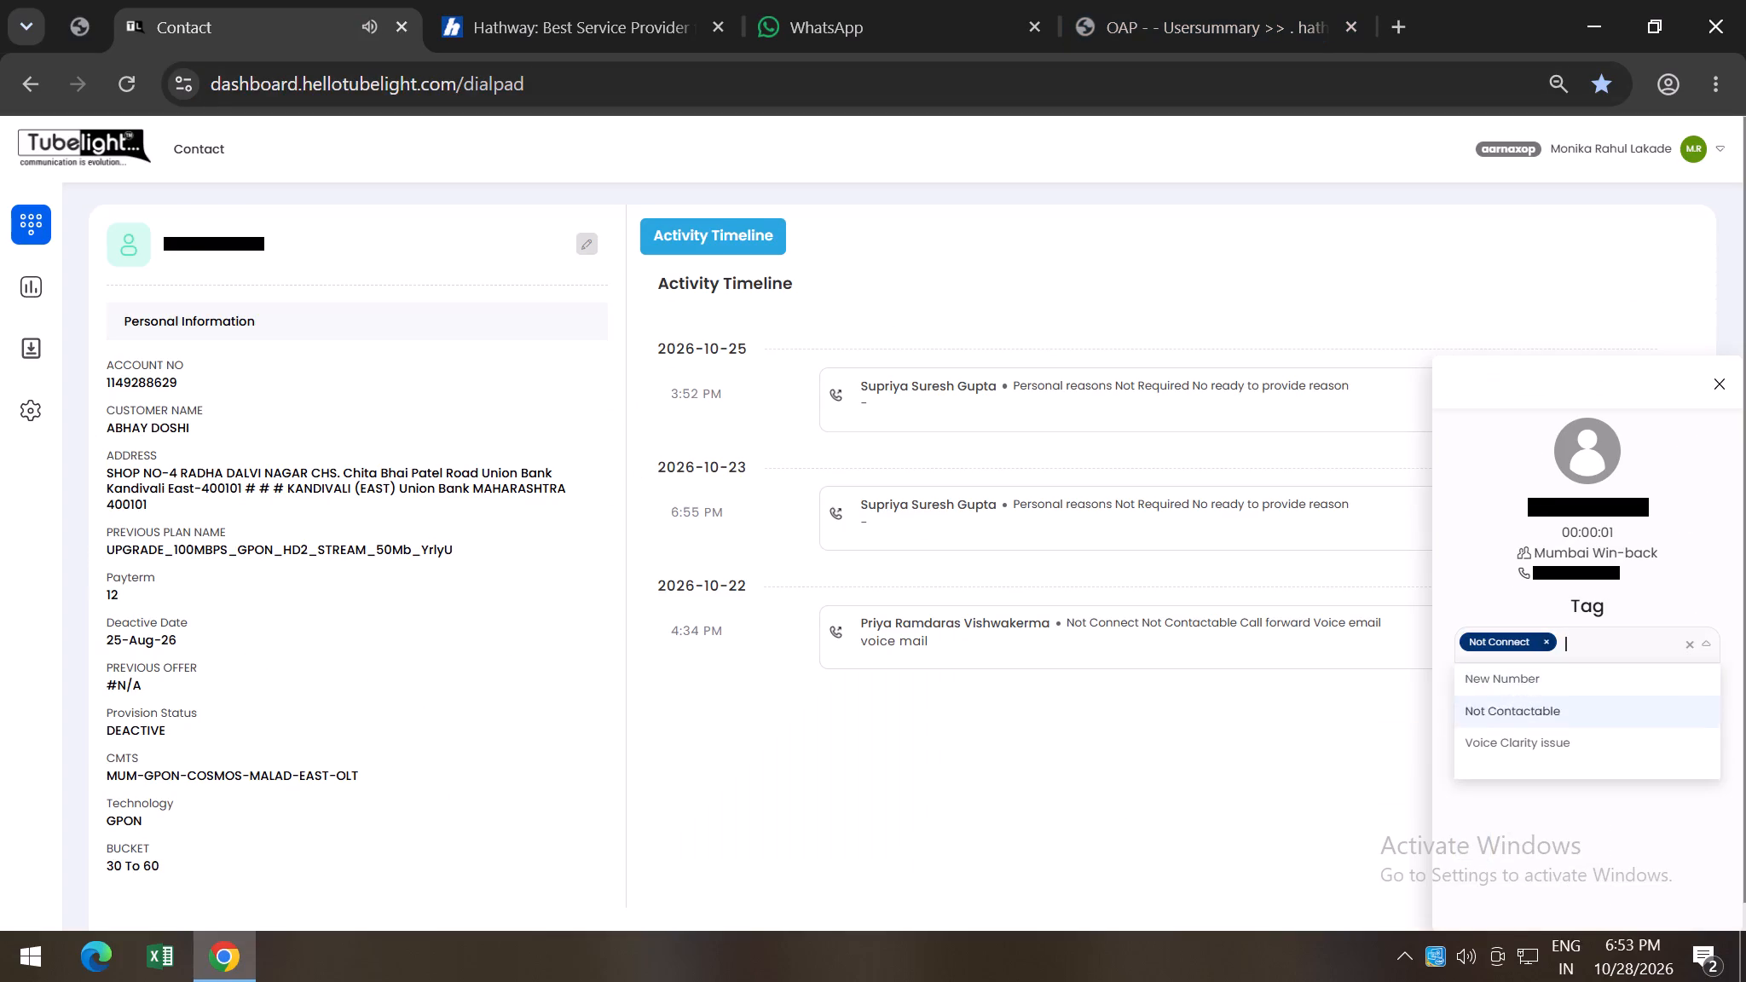
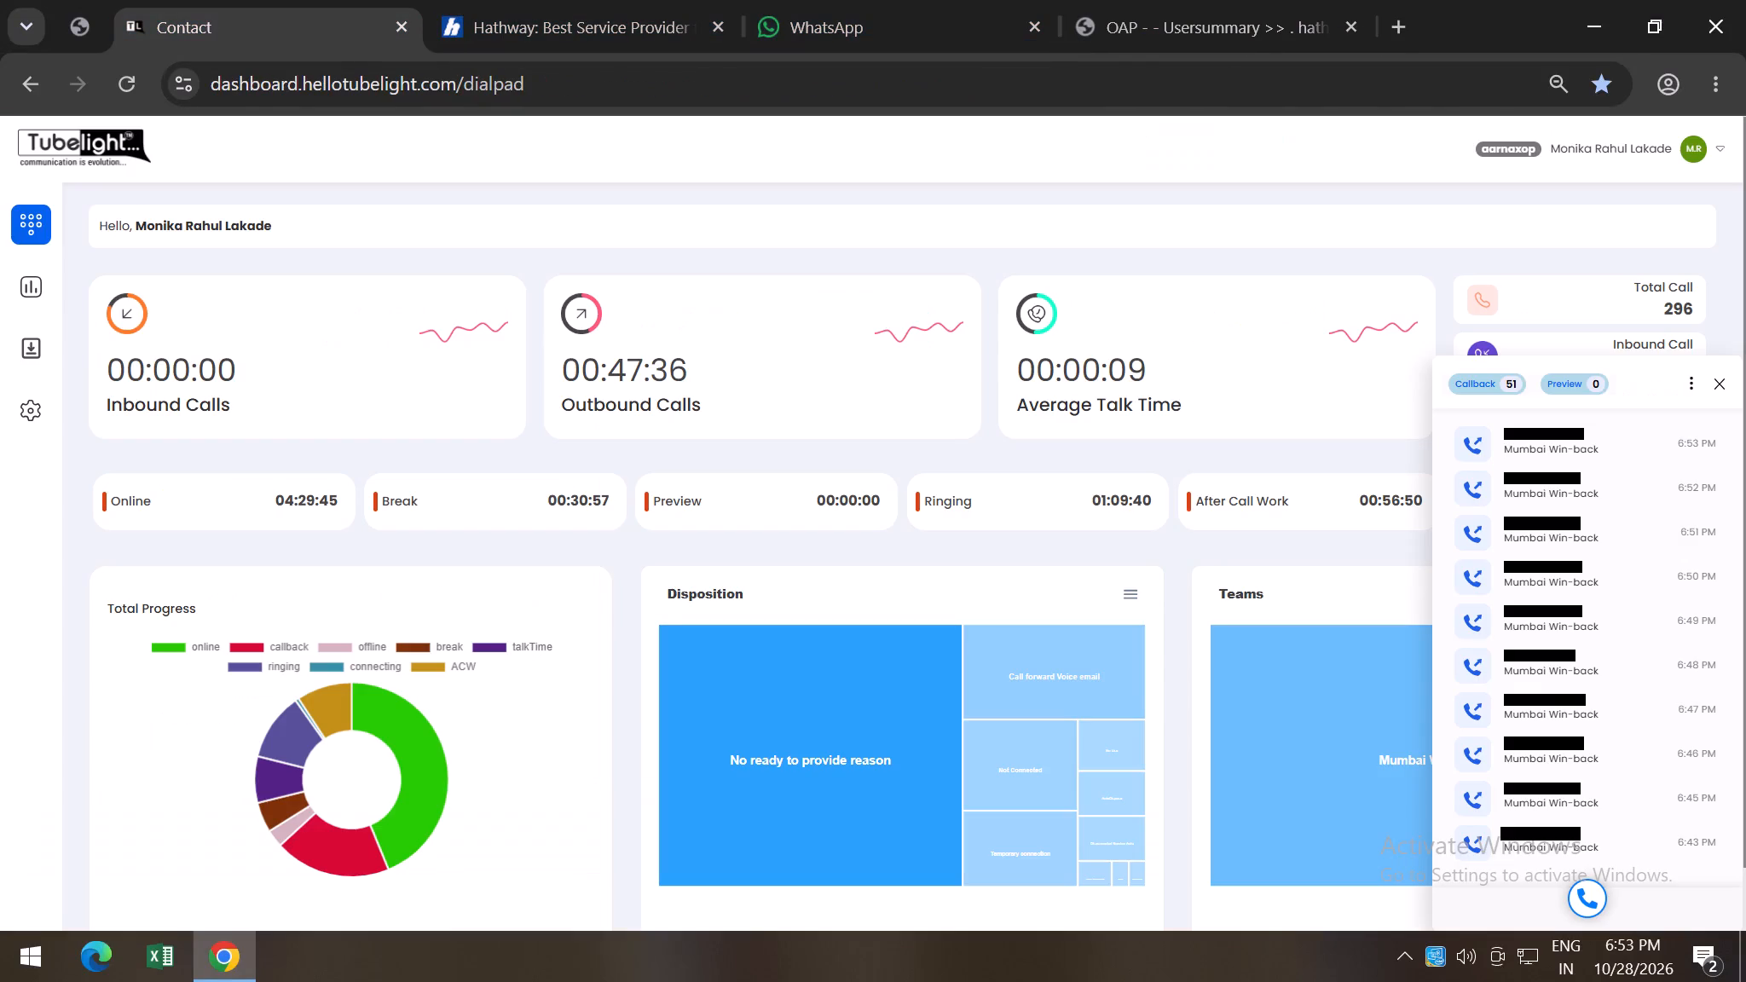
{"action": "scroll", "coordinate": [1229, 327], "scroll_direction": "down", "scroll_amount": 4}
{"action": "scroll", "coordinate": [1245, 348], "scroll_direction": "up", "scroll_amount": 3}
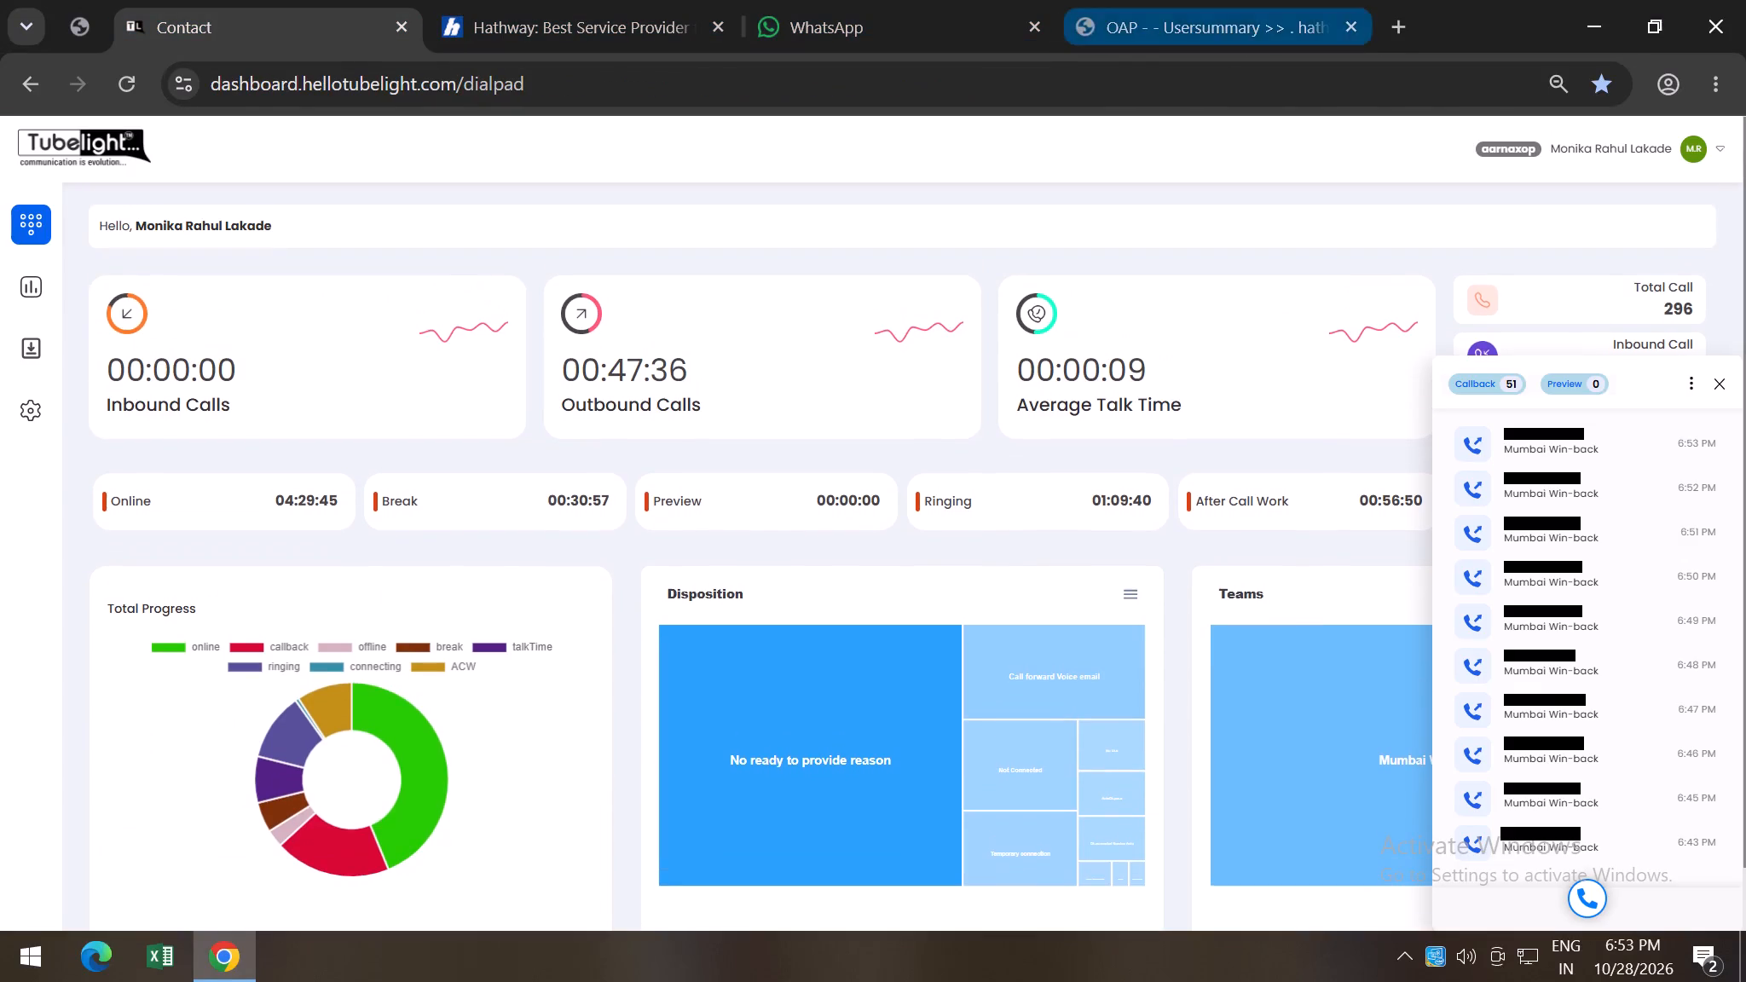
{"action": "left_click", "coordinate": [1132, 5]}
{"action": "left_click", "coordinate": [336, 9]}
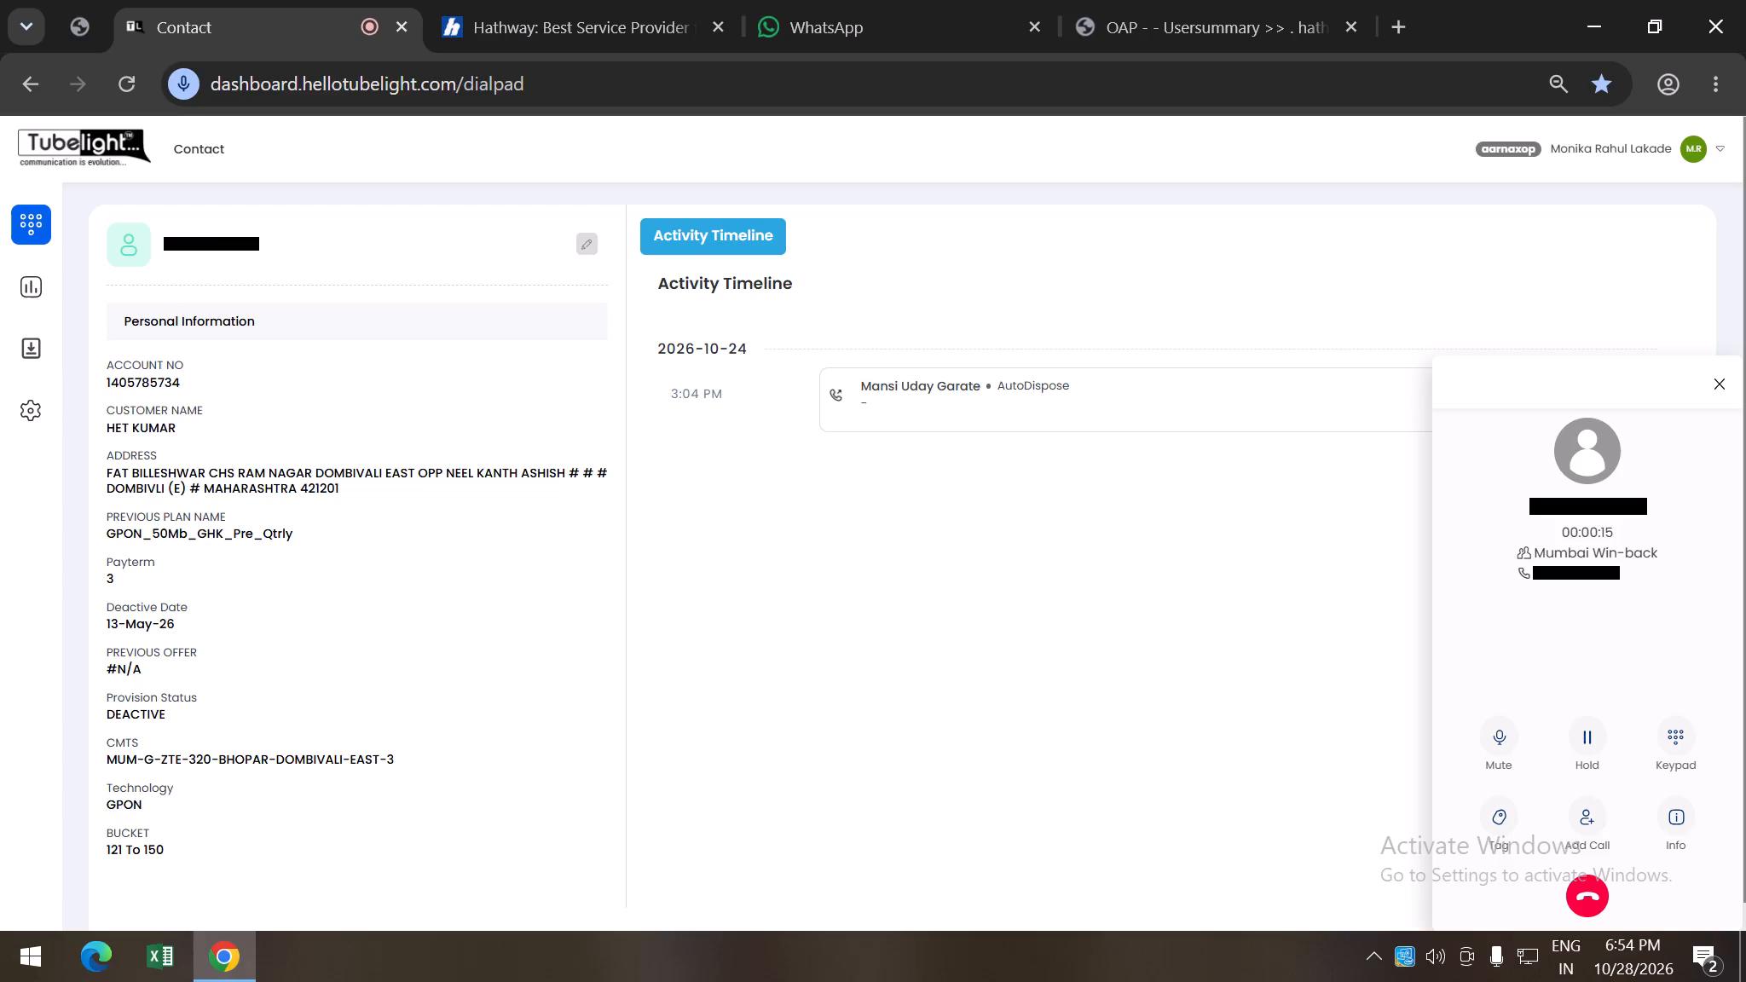
End the current Mumbai Win-back call and submit it tagged Not Connect, Not Contactable and Ringing No Response.
{"action": "left_click", "coordinate": [1578, 887]}
{"action": "left_click", "coordinate": [1588, 638]}
{"action": "scroll", "coordinate": [1566, 692], "scroll_direction": "down", "scroll_amount": 4}
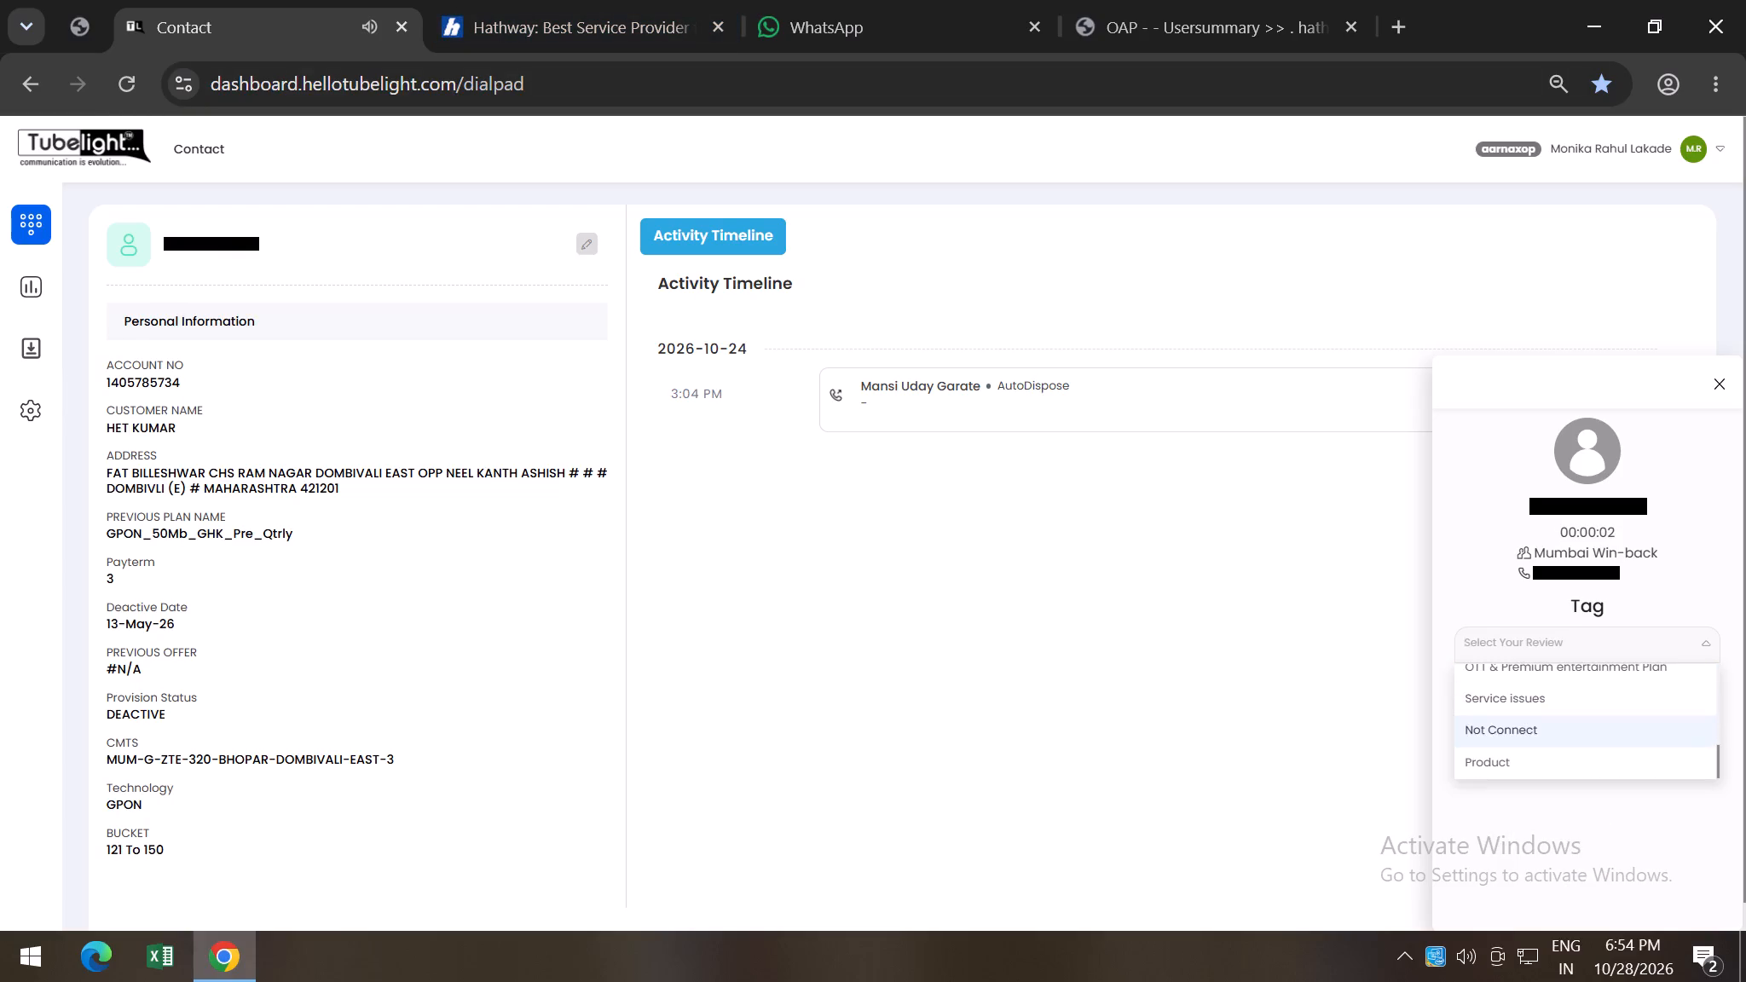
{"action": "left_click", "coordinate": [1523, 736]}
{"action": "left_click", "coordinate": [1593, 653]}
{"action": "left_click", "coordinate": [1557, 723]}
{"action": "left_click_drag", "start_coordinate": [1605, 679], "coordinate": [1604, 687]}
{"action": "scroll", "coordinate": [1557, 742], "scroll_direction": "down", "scroll_amount": 2}
{"action": "left_click", "coordinate": [1554, 739]}
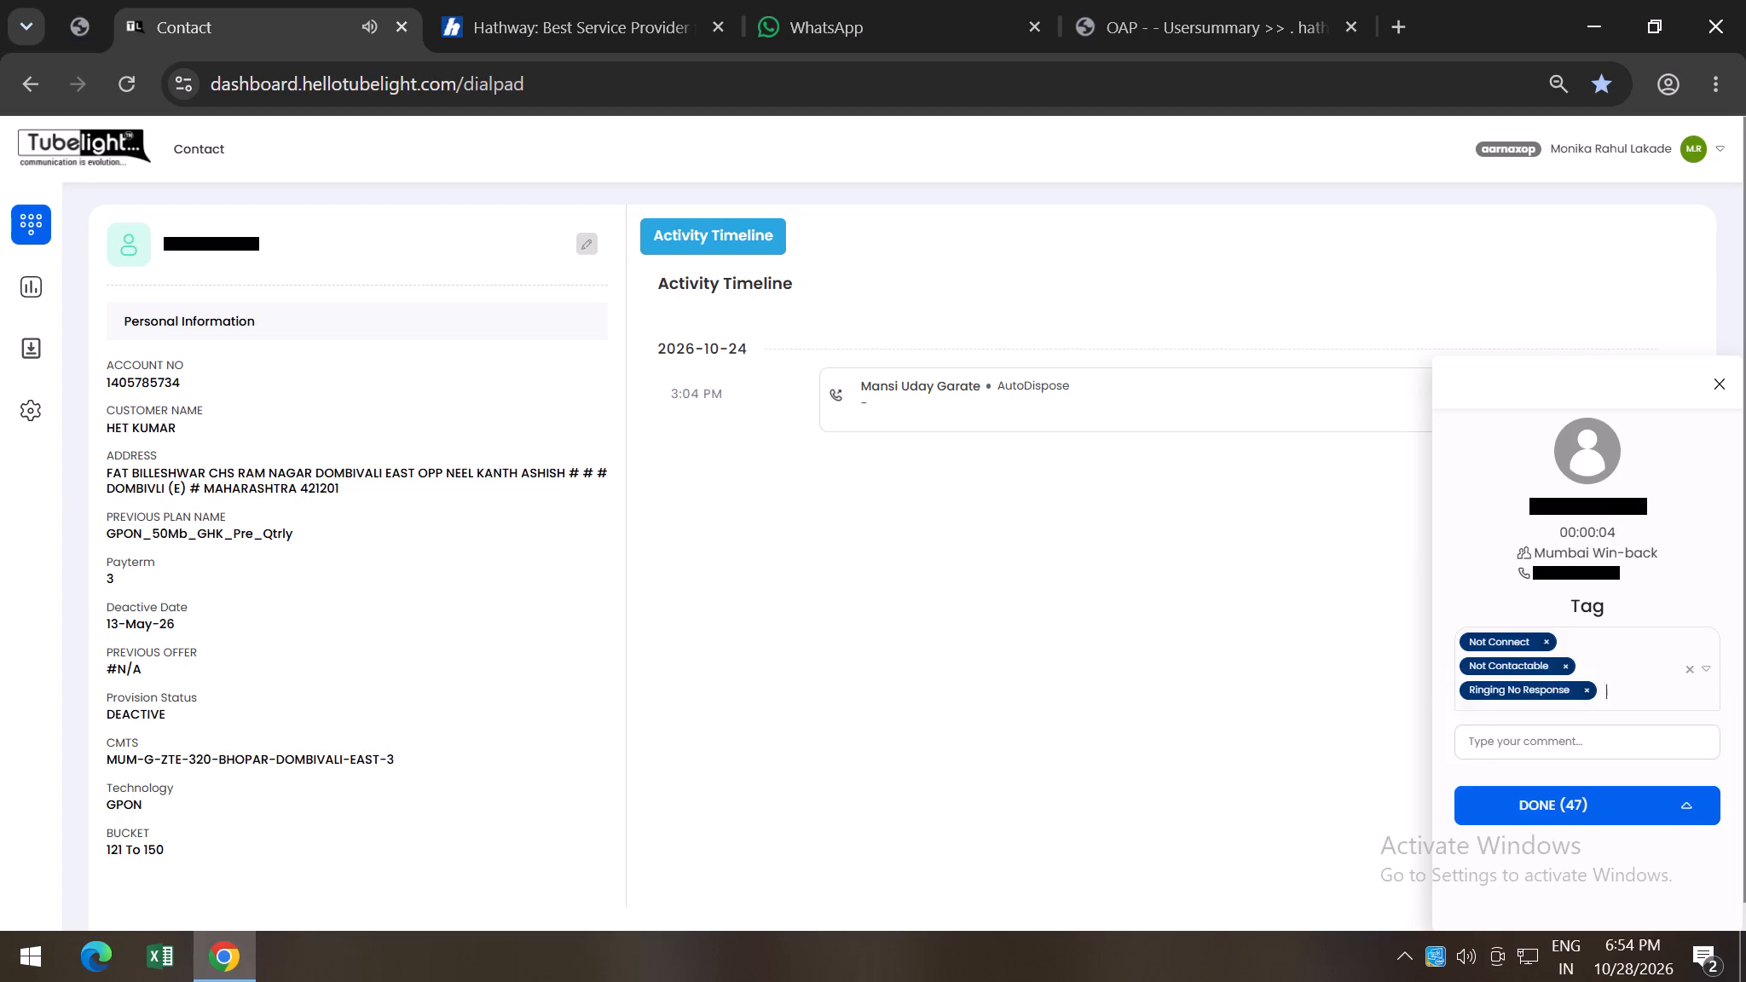
{"action": "left_click", "coordinate": [1548, 792]}
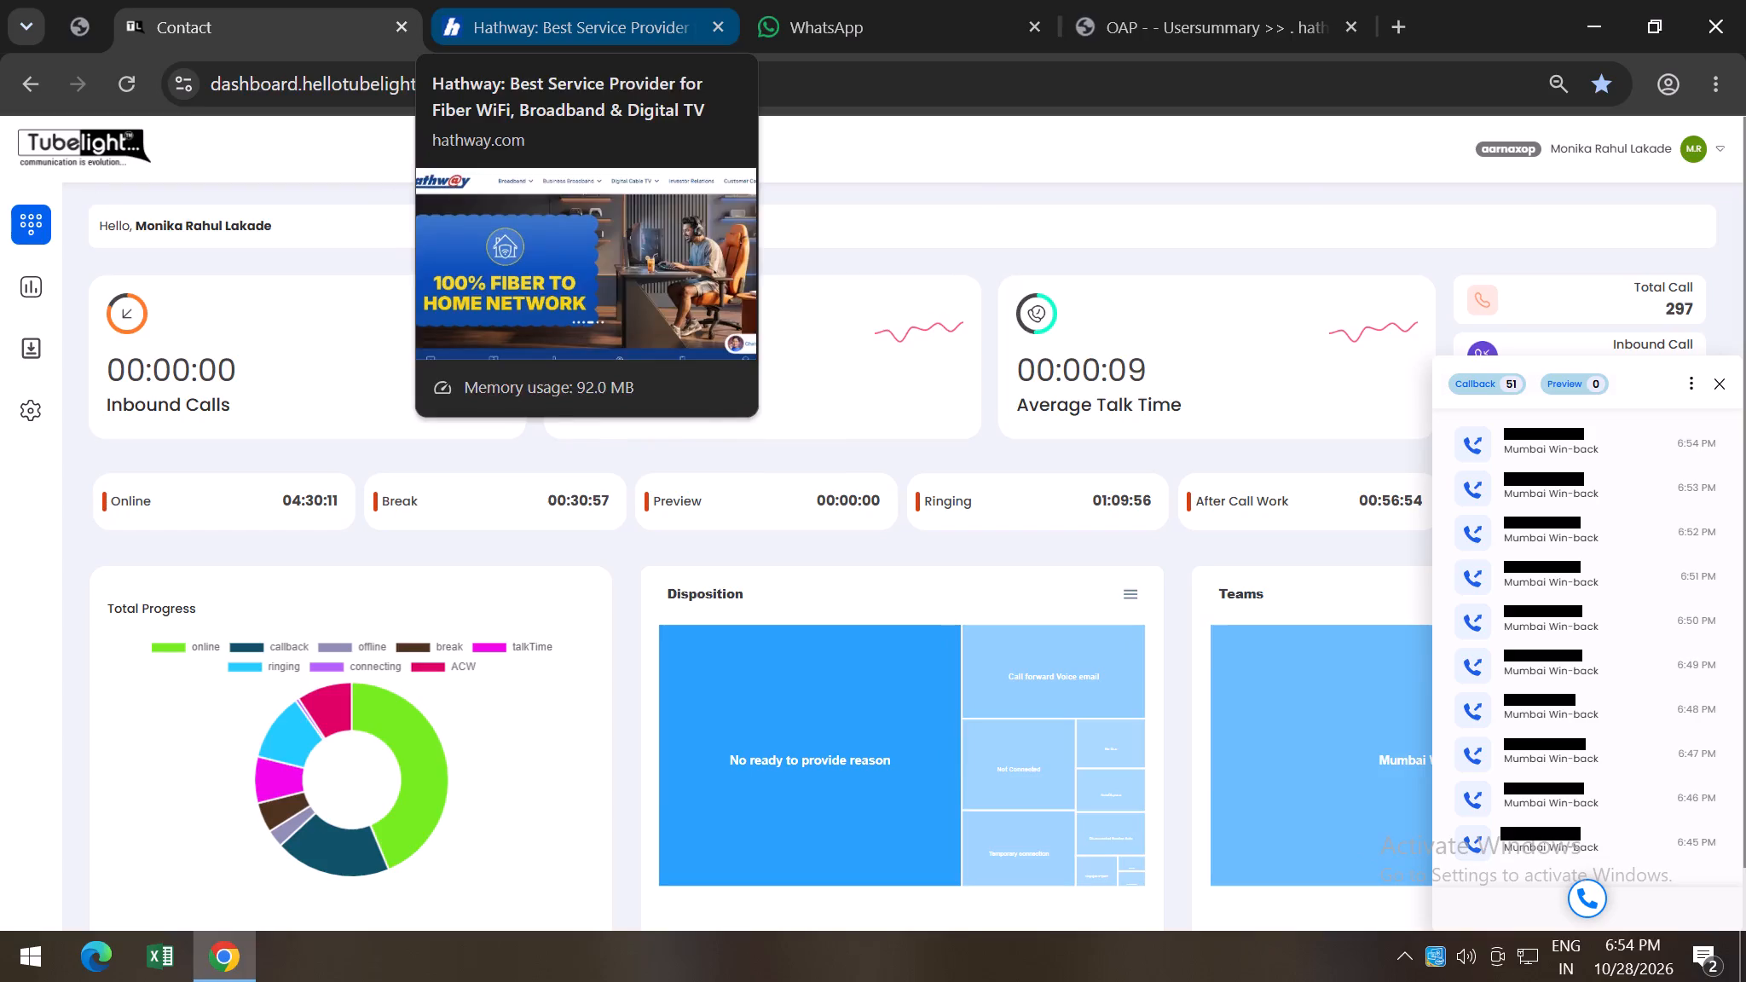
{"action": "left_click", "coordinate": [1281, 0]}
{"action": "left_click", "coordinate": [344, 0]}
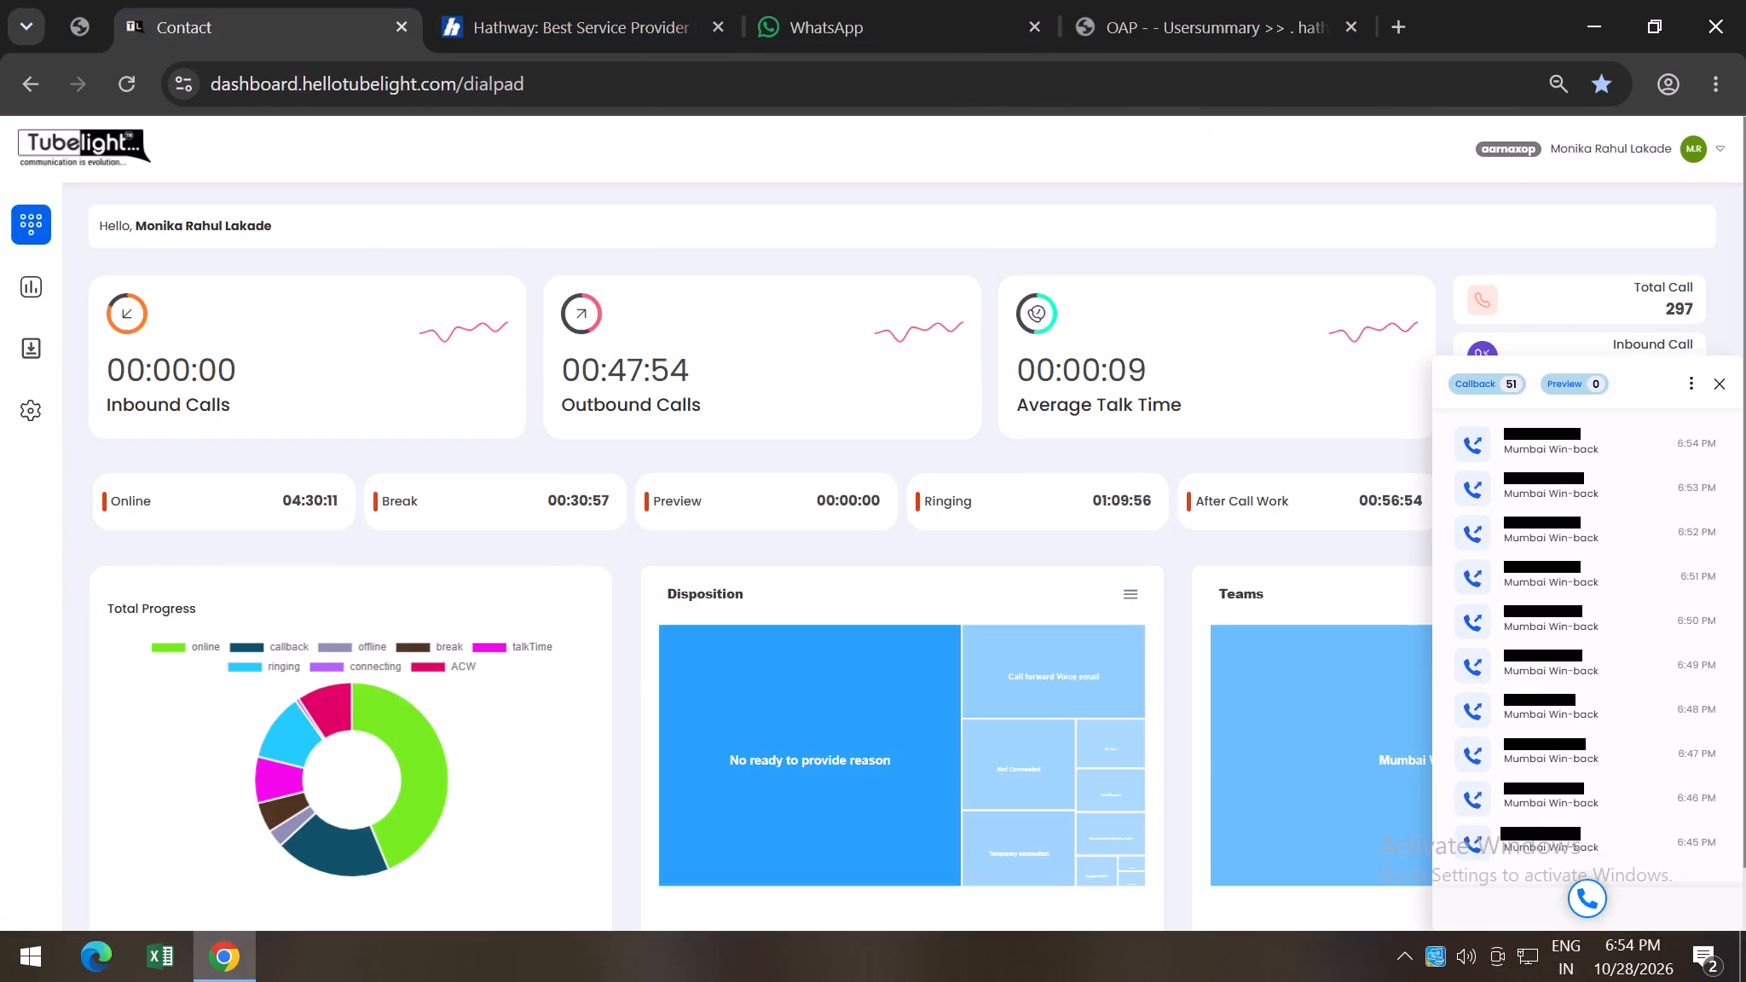
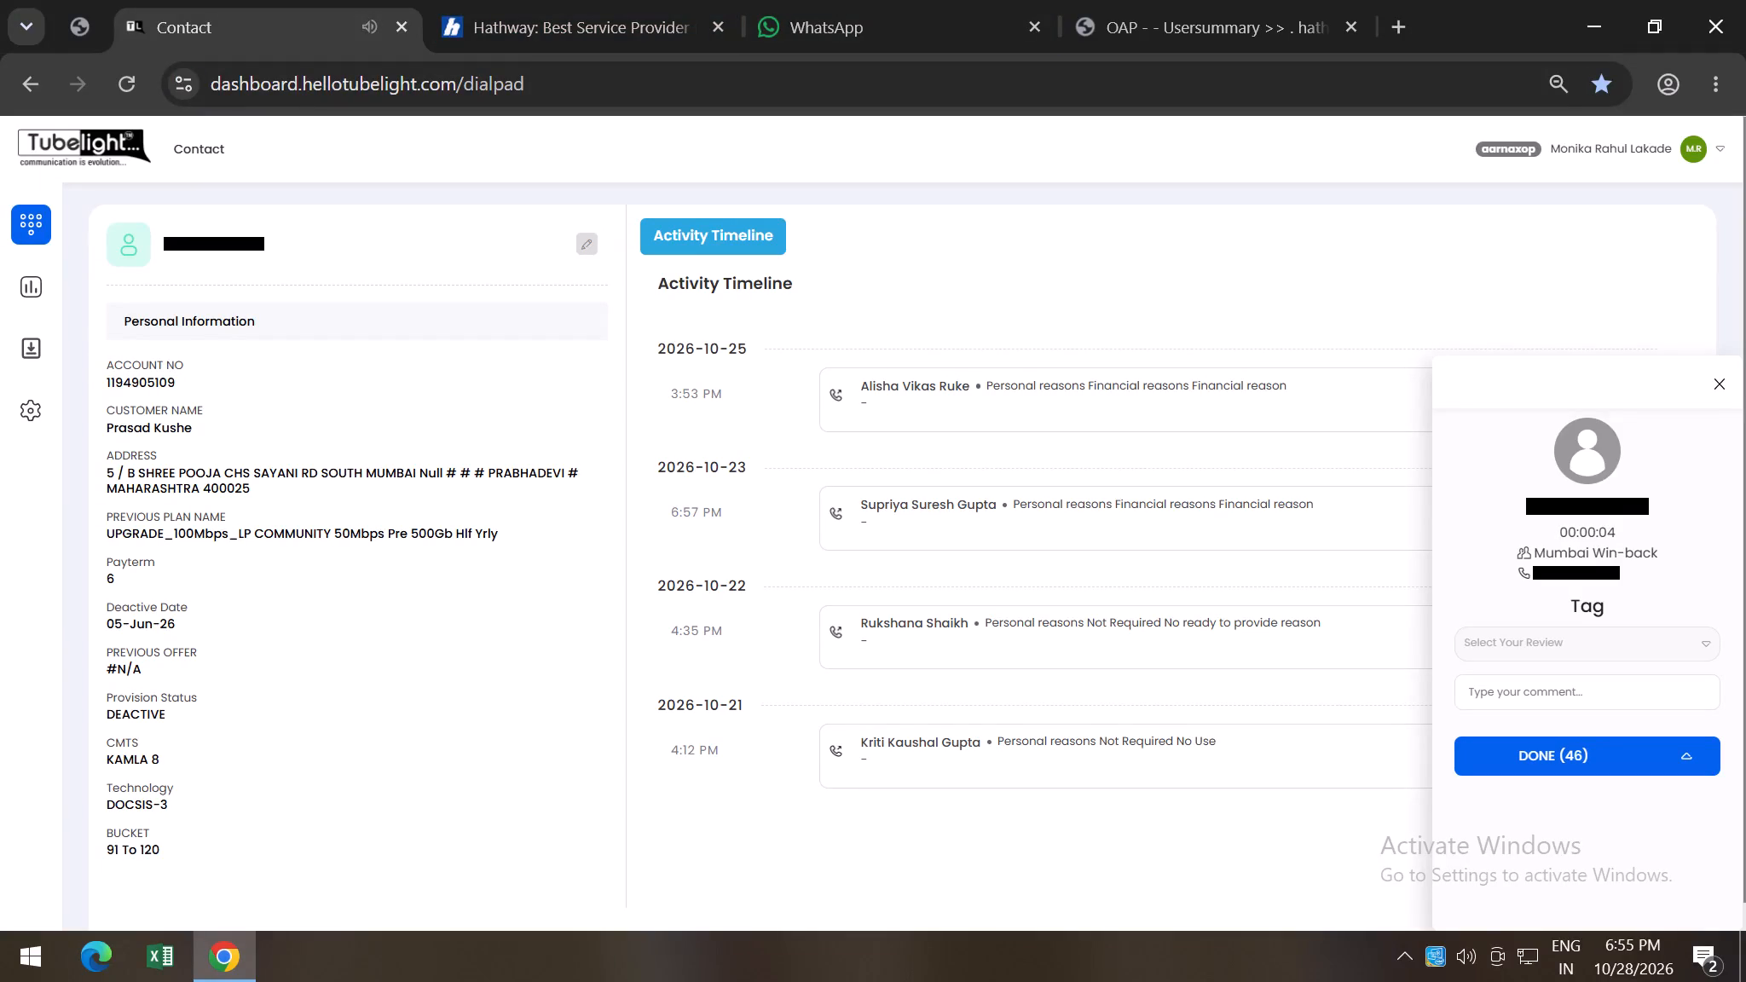
Tag the ended Mumbai Win-back call as Personal reasons, Not Required and No ready to provide reason, and submit it.
{"action": "left_click", "coordinate": [1581, 638]}
{"action": "scroll", "coordinate": [1529, 736], "scroll_direction": "down", "scroll_amount": 1}
{"action": "left_click", "coordinate": [1552, 729]}
{"action": "left_click_drag", "start_coordinate": [1617, 641], "coordinate": [1608, 660]}
{"action": "left_click", "coordinate": [1530, 751]}
{"action": "left_click_drag", "start_coordinate": [1617, 661], "coordinate": [1608, 698]}
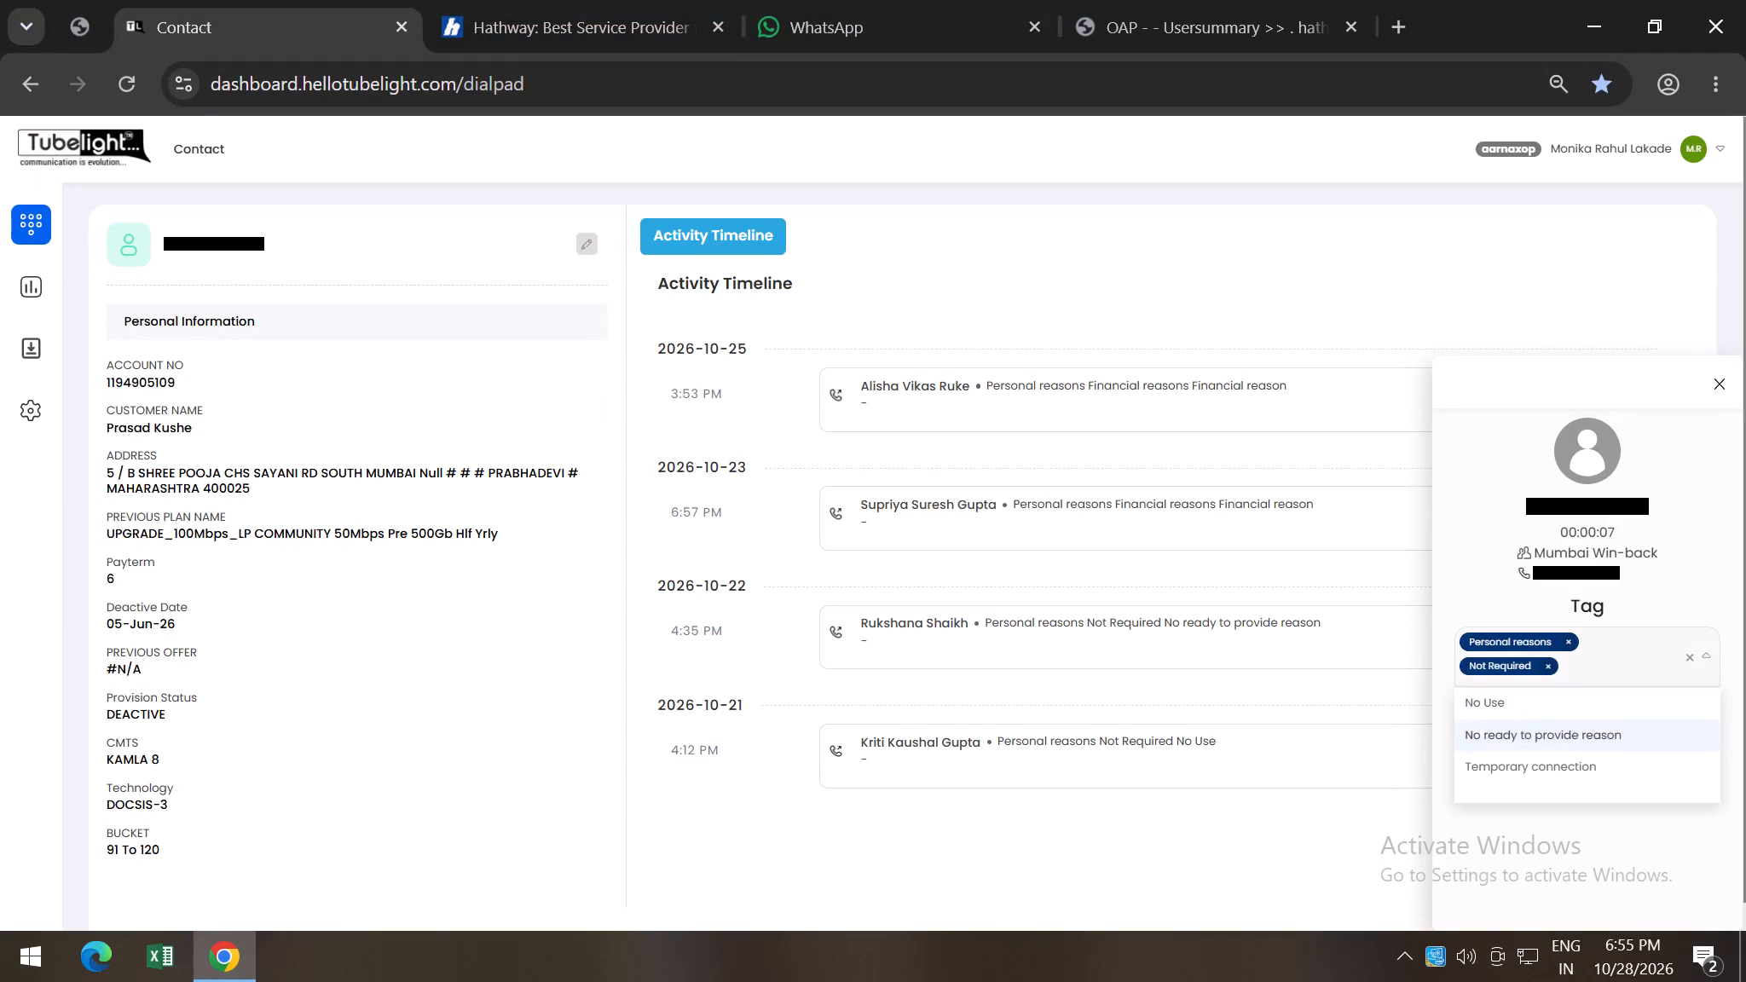
{"action": "left_click", "coordinate": [1595, 735]}
{"action": "left_click", "coordinate": [1579, 792]}
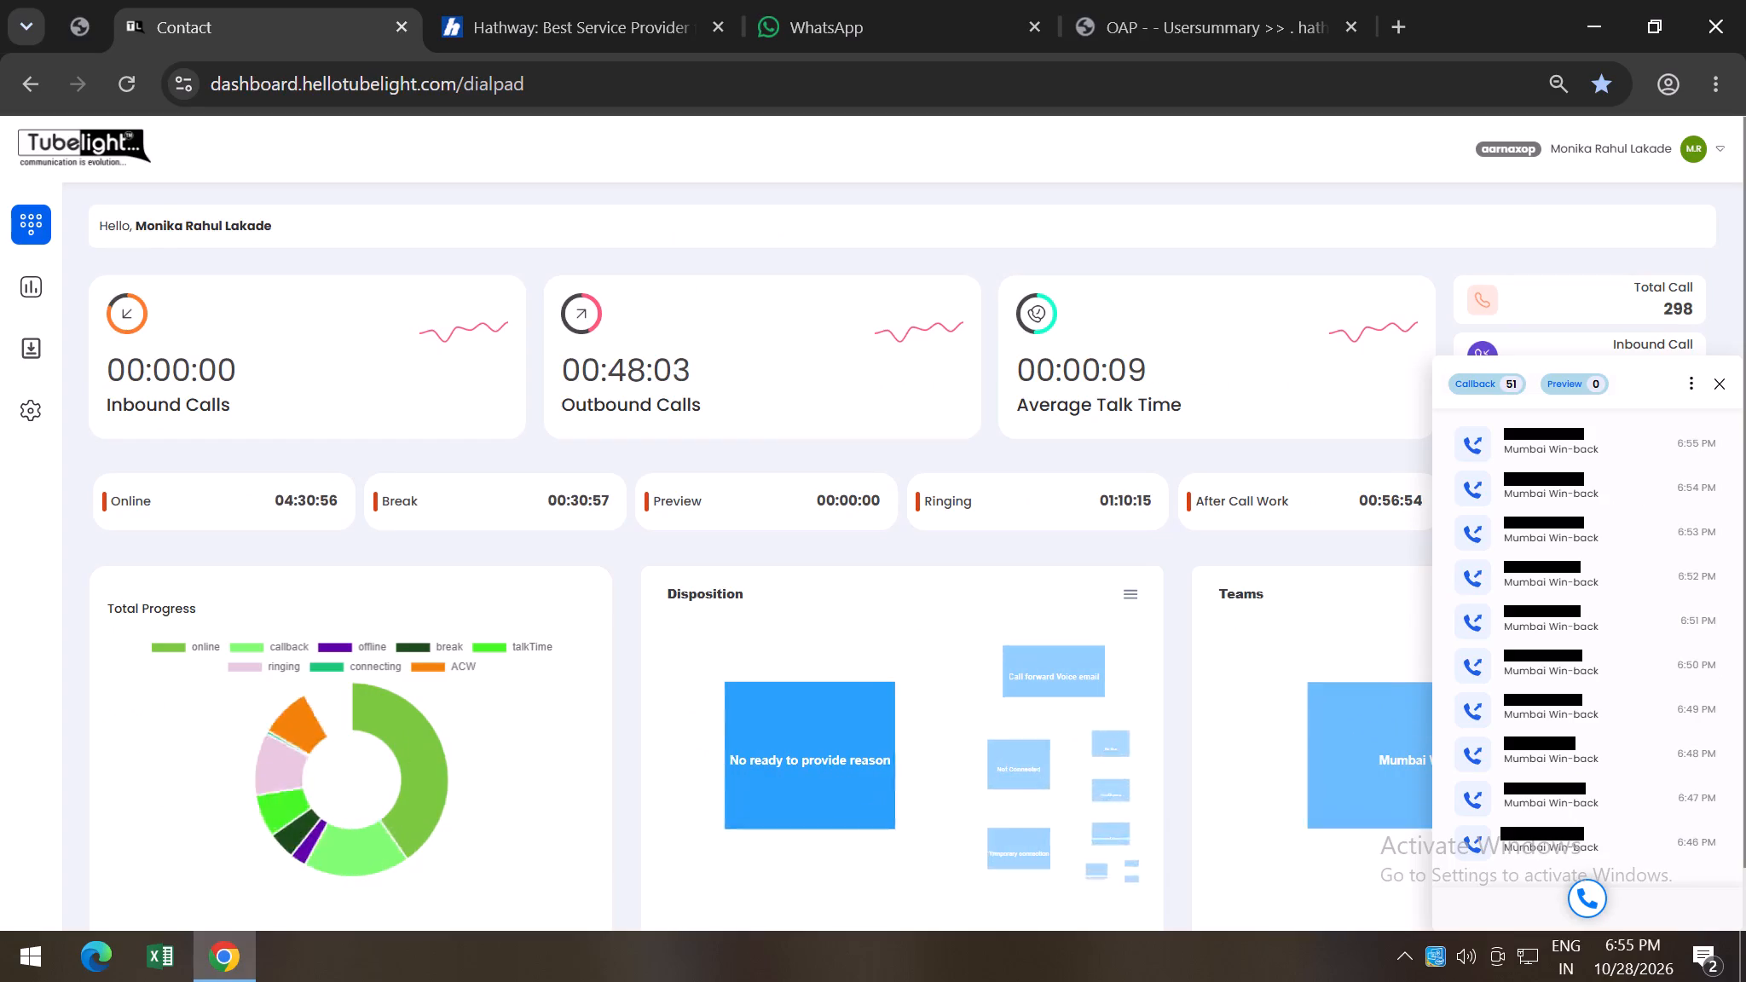
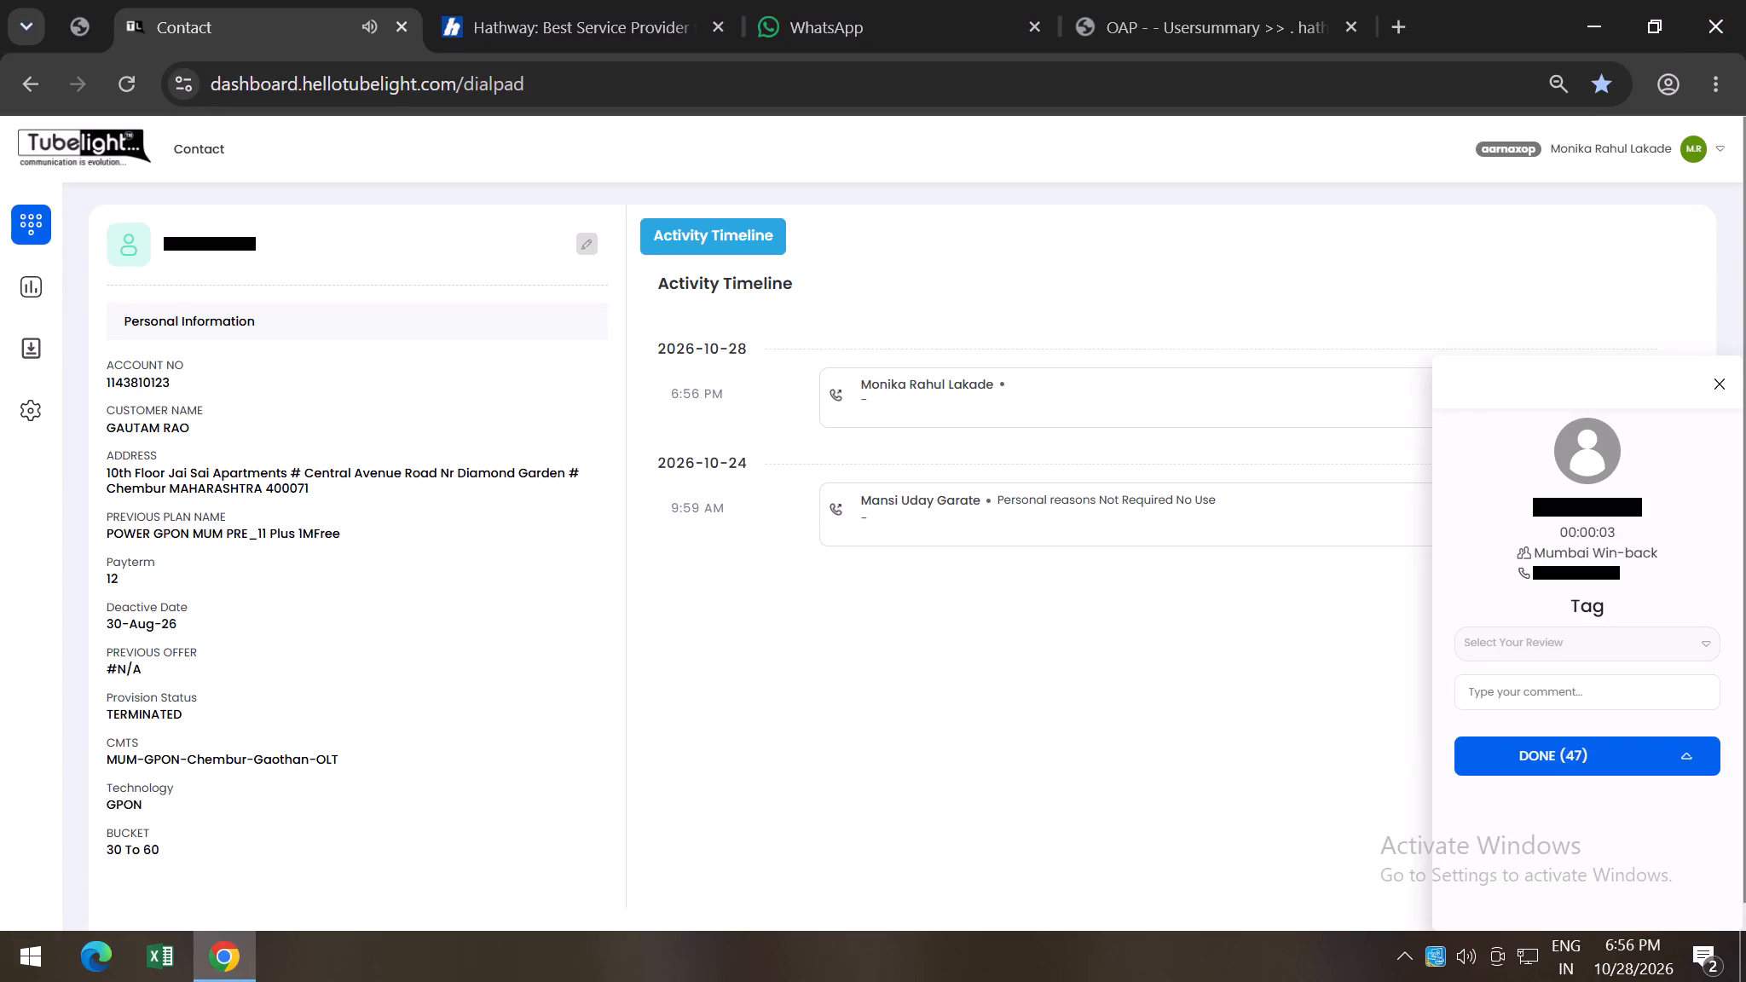
Tag the ended Mumbai Win-back call as Personal reasons with its two follow-on reasons, and submit it.
{"action": "left_click", "coordinate": [1575, 669]}
{"action": "left_click", "coordinate": [1569, 651]}
{"action": "scroll", "coordinate": [1502, 730], "scroll_direction": "down", "scroll_amount": 1}
{"action": "left_click_drag", "start_coordinate": [1502, 730], "coordinate": [1528, 732]}
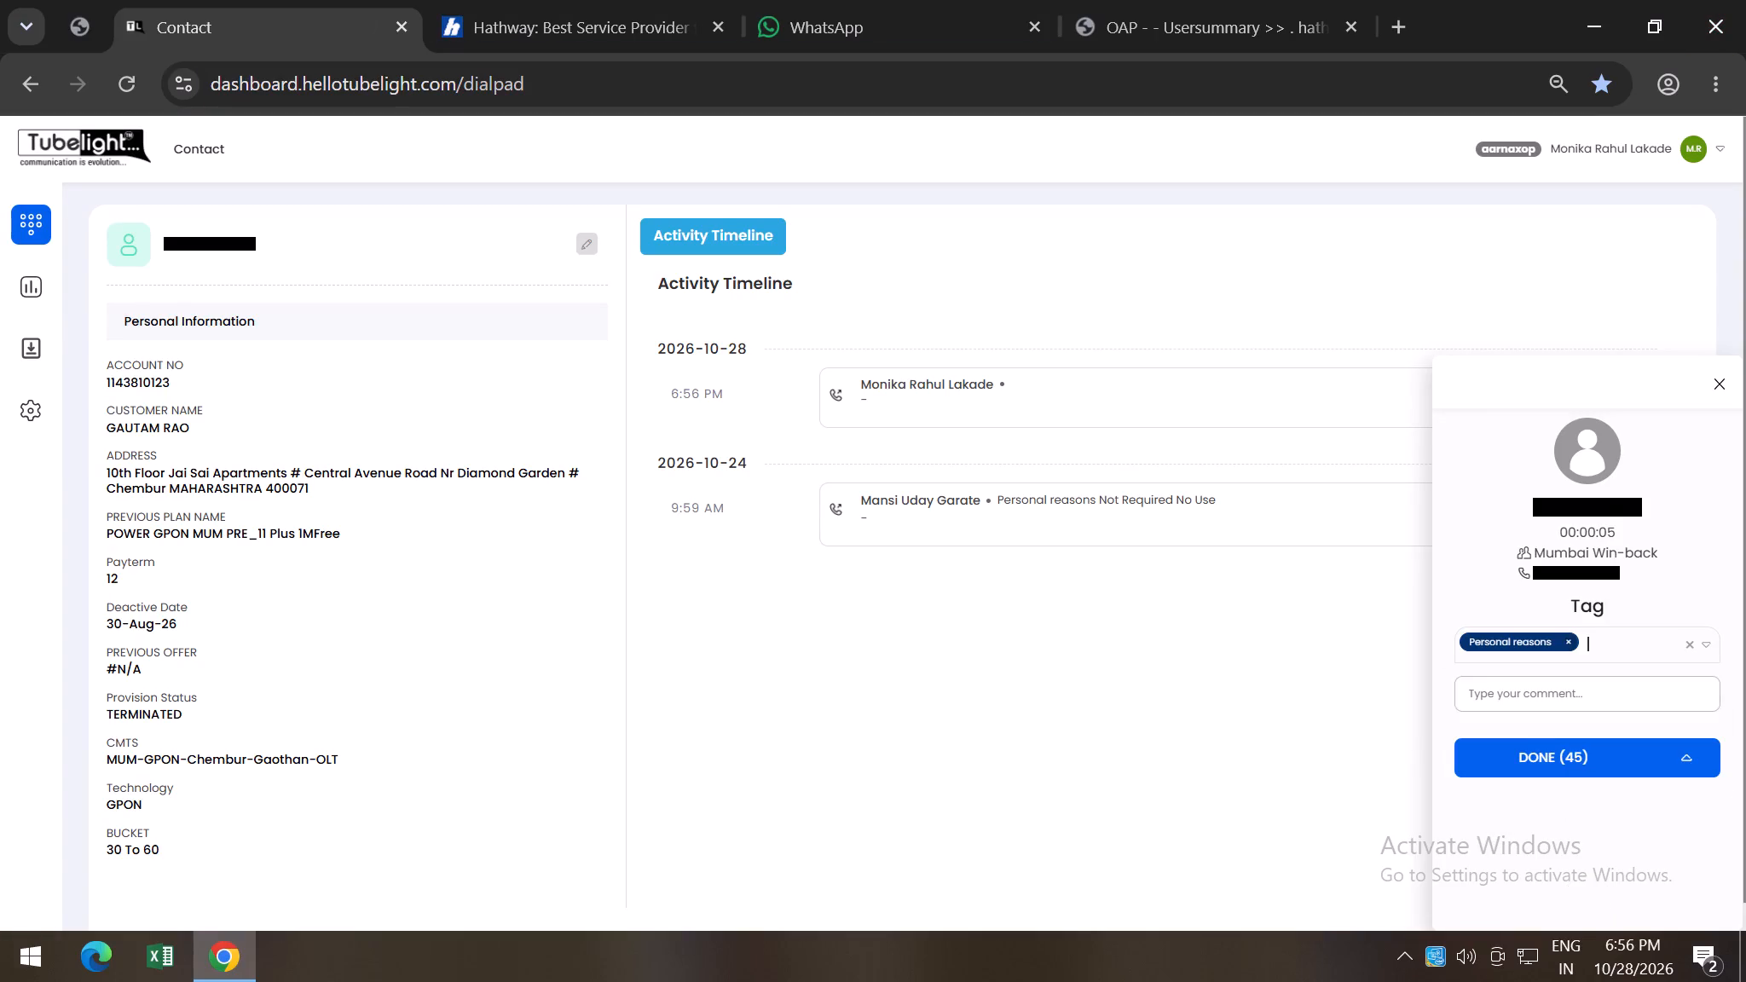
{"action": "left_click_drag", "start_coordinate": [1594, 653], "coordinate": [1584, 667]}
{"action": "left_click_drag", "start_coordinate": [1518, 742], "coordinate": [1536, 731]}
{"action": "left_click", "coordinate": [1607, 675]}
{"action": "left_click", "coordinate": [1579, 735]}
{"action": "left_click", "coordinate": [1576, 800]}
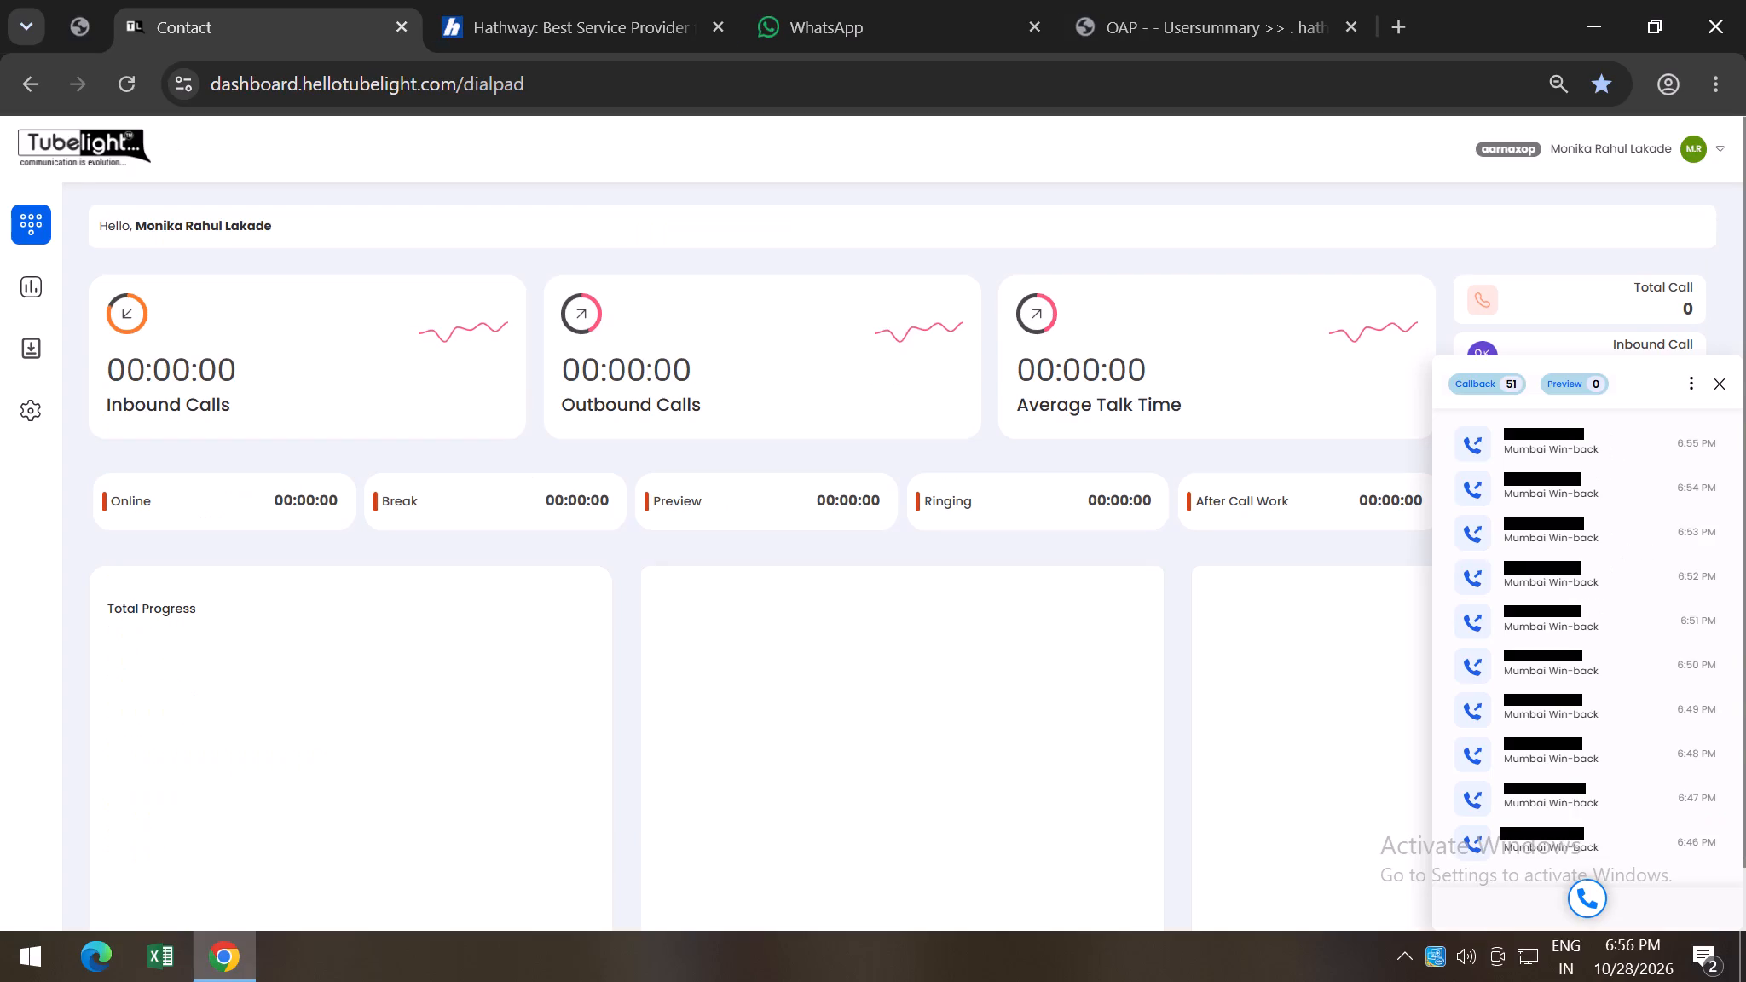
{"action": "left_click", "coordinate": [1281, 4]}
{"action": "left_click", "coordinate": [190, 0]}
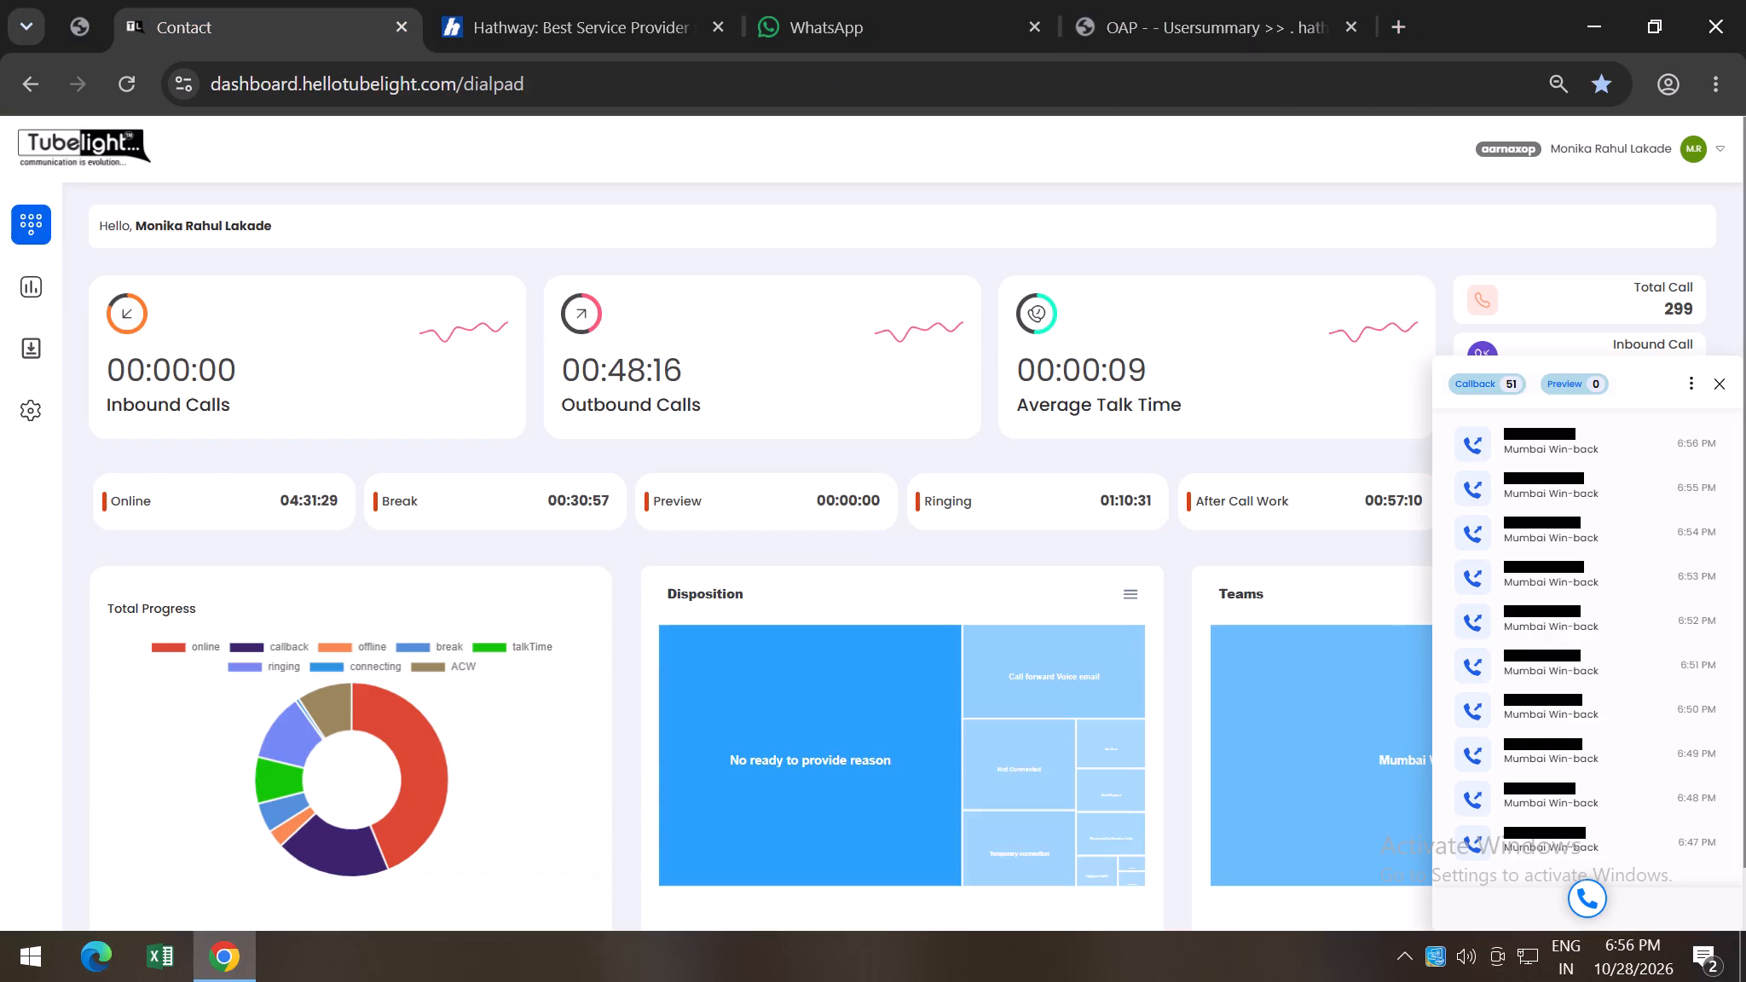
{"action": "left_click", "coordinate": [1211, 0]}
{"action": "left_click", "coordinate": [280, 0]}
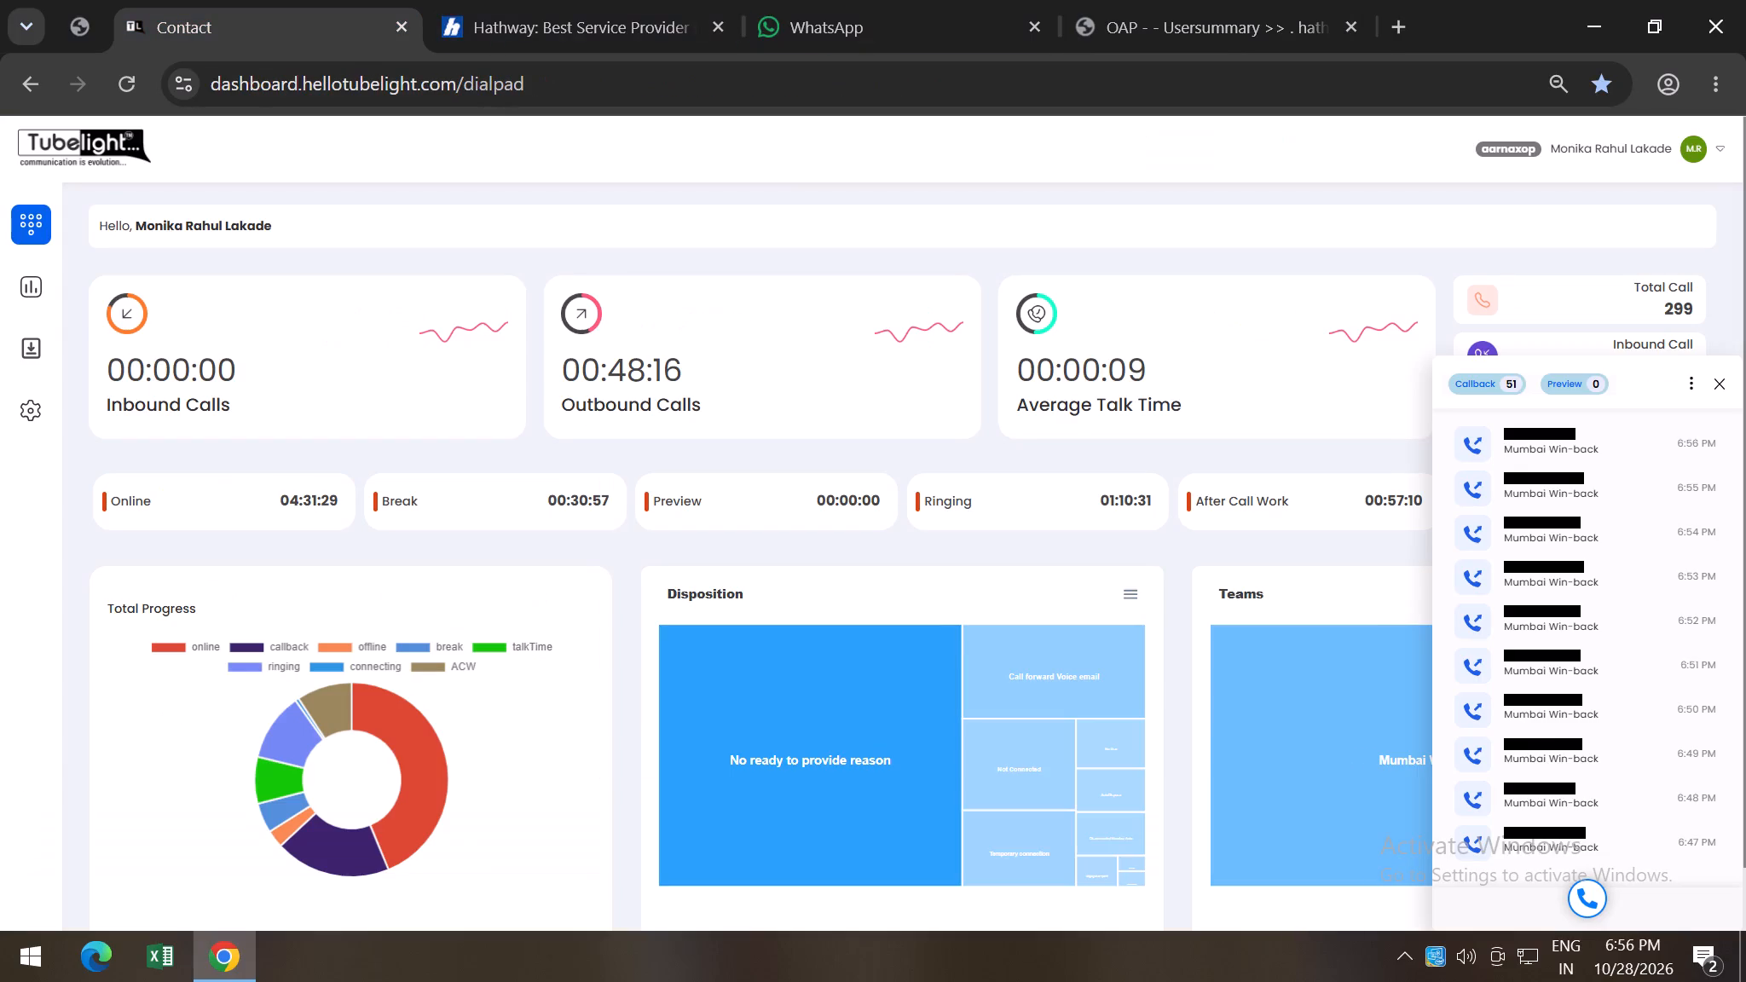
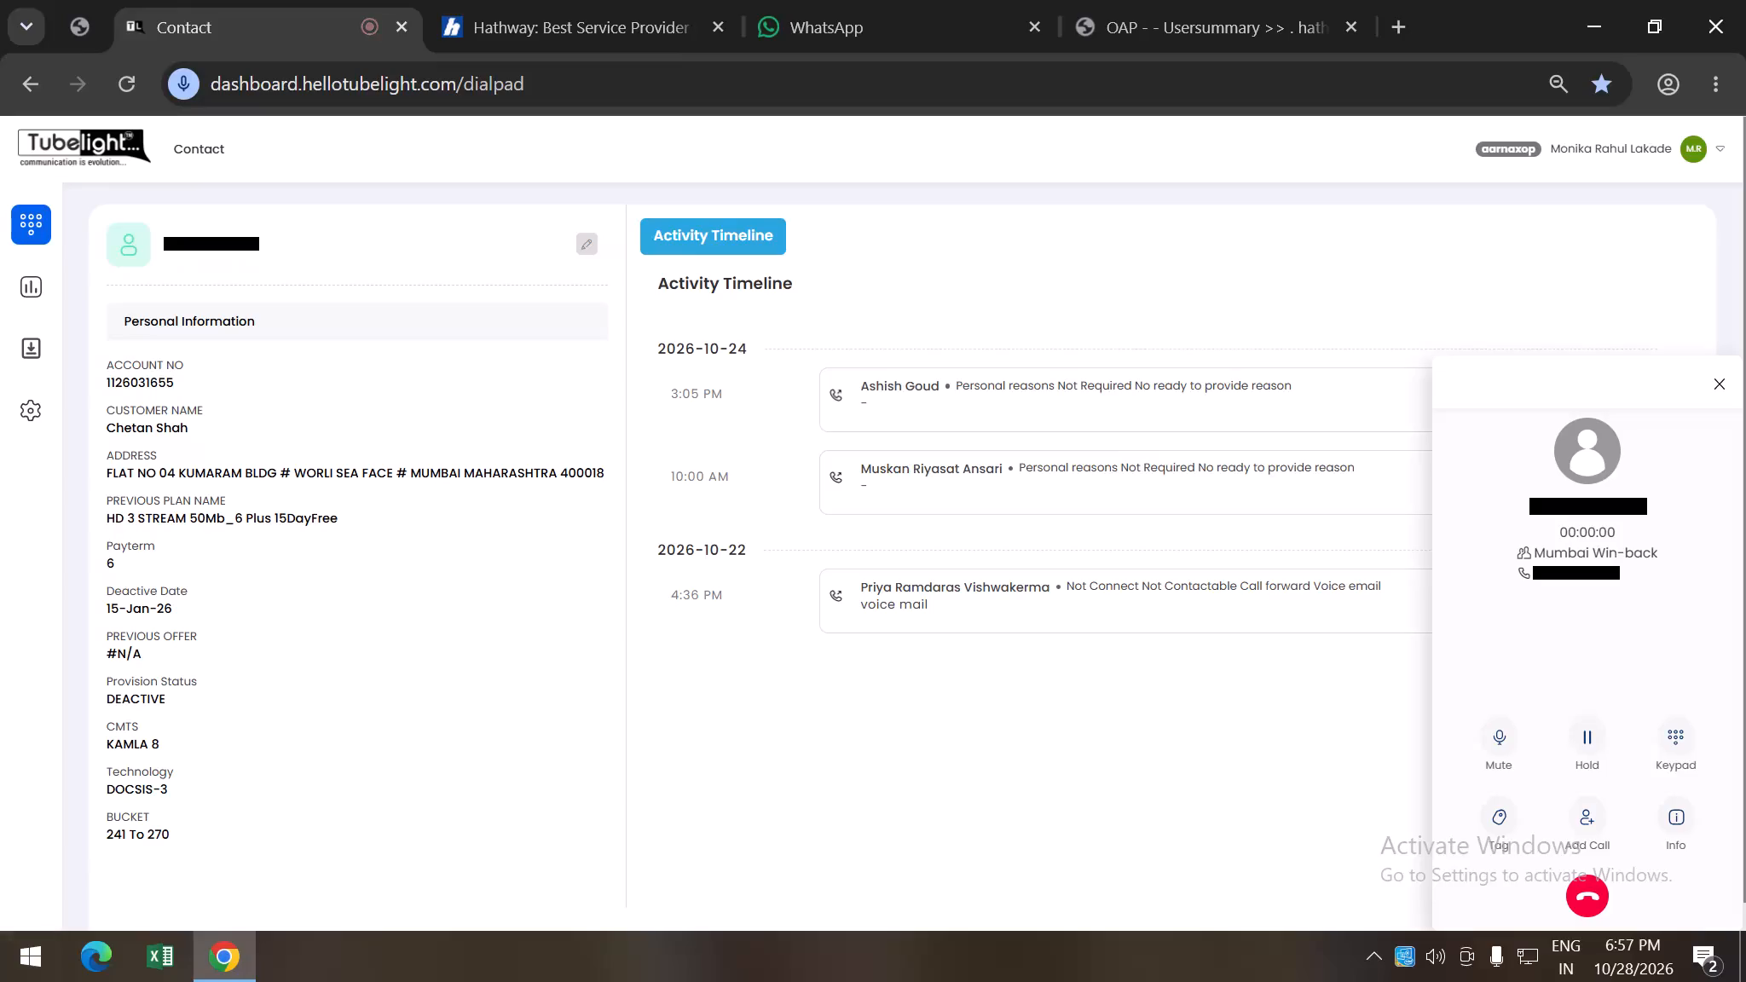
End the current Mumbai Win-back call and tag it as Personal reasons, Not Required, No ready to provide reason.
{"action": "left_click", "coordinate": [1599, 899]}
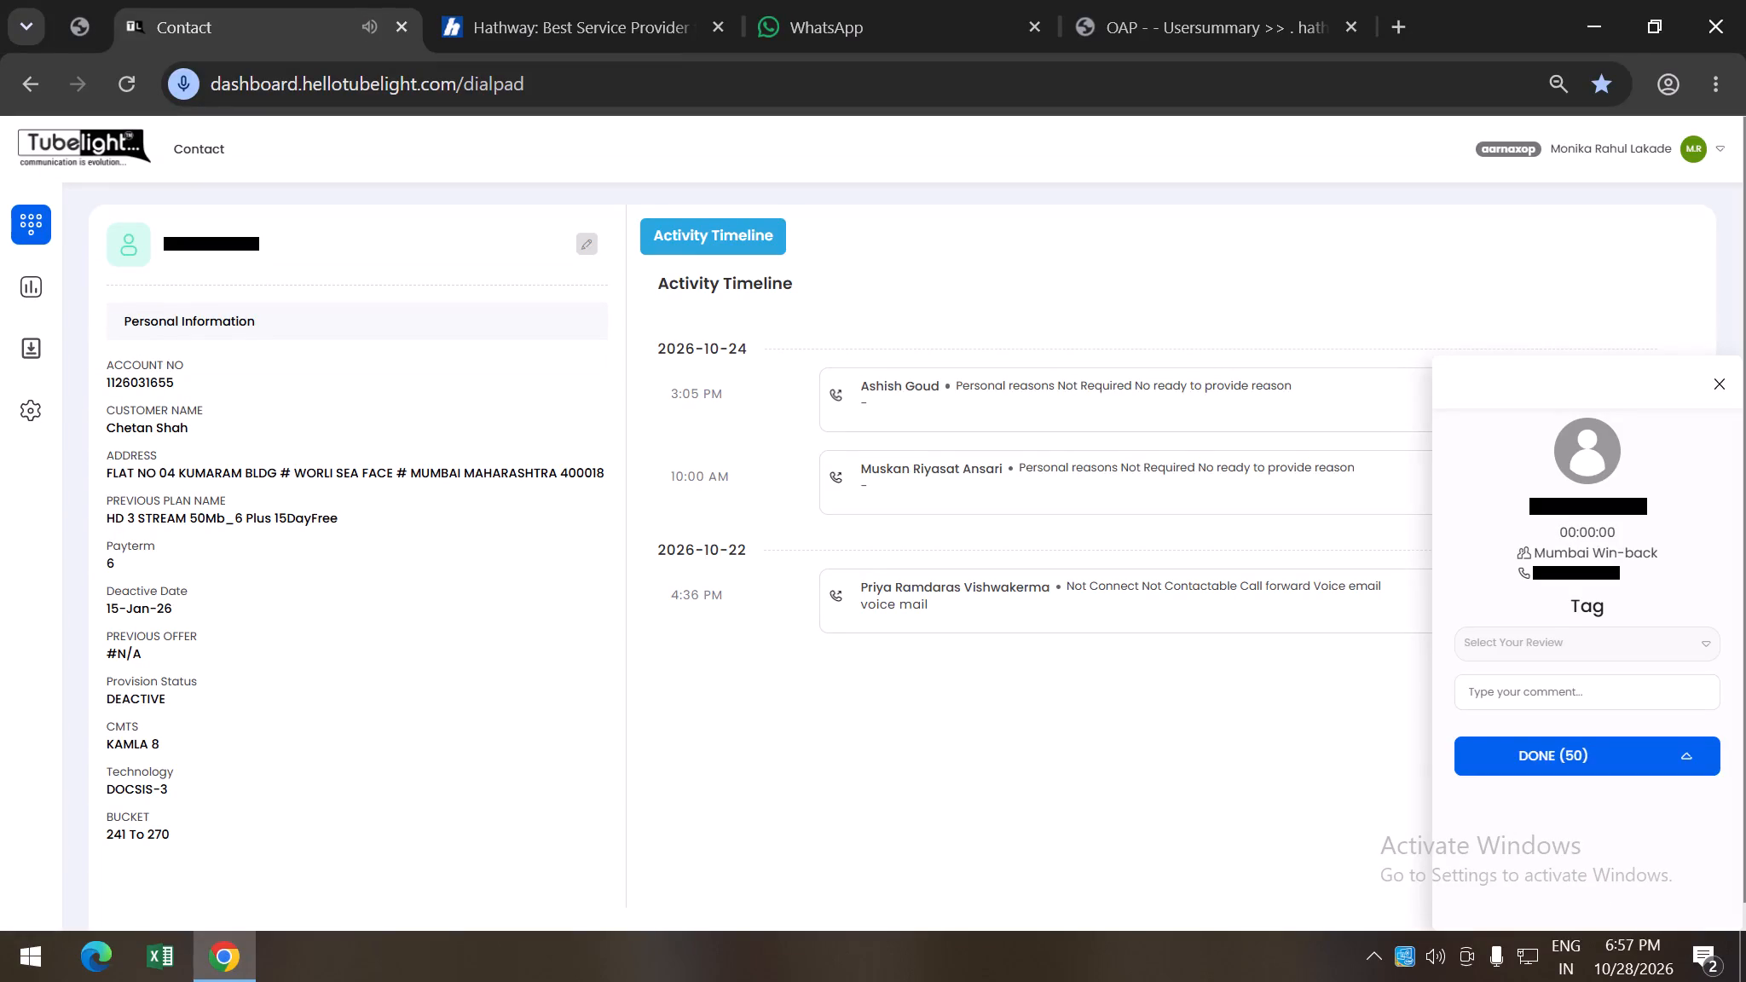
{"action": "left_click", "coordinate": [1515, 644]}
{"action": "scroll", "coordinate": [1507, 725], "scroll_direction": "down", "scroll_amount": 2}
{"action": "scroll", "coordinate": [1539, 705], "scroll_direction": "up", "scroll_amount": 2}
{"action": "scroll", "coordinate": [1541, 720], "scroll_direction": "down", "scroll_amount": 1}
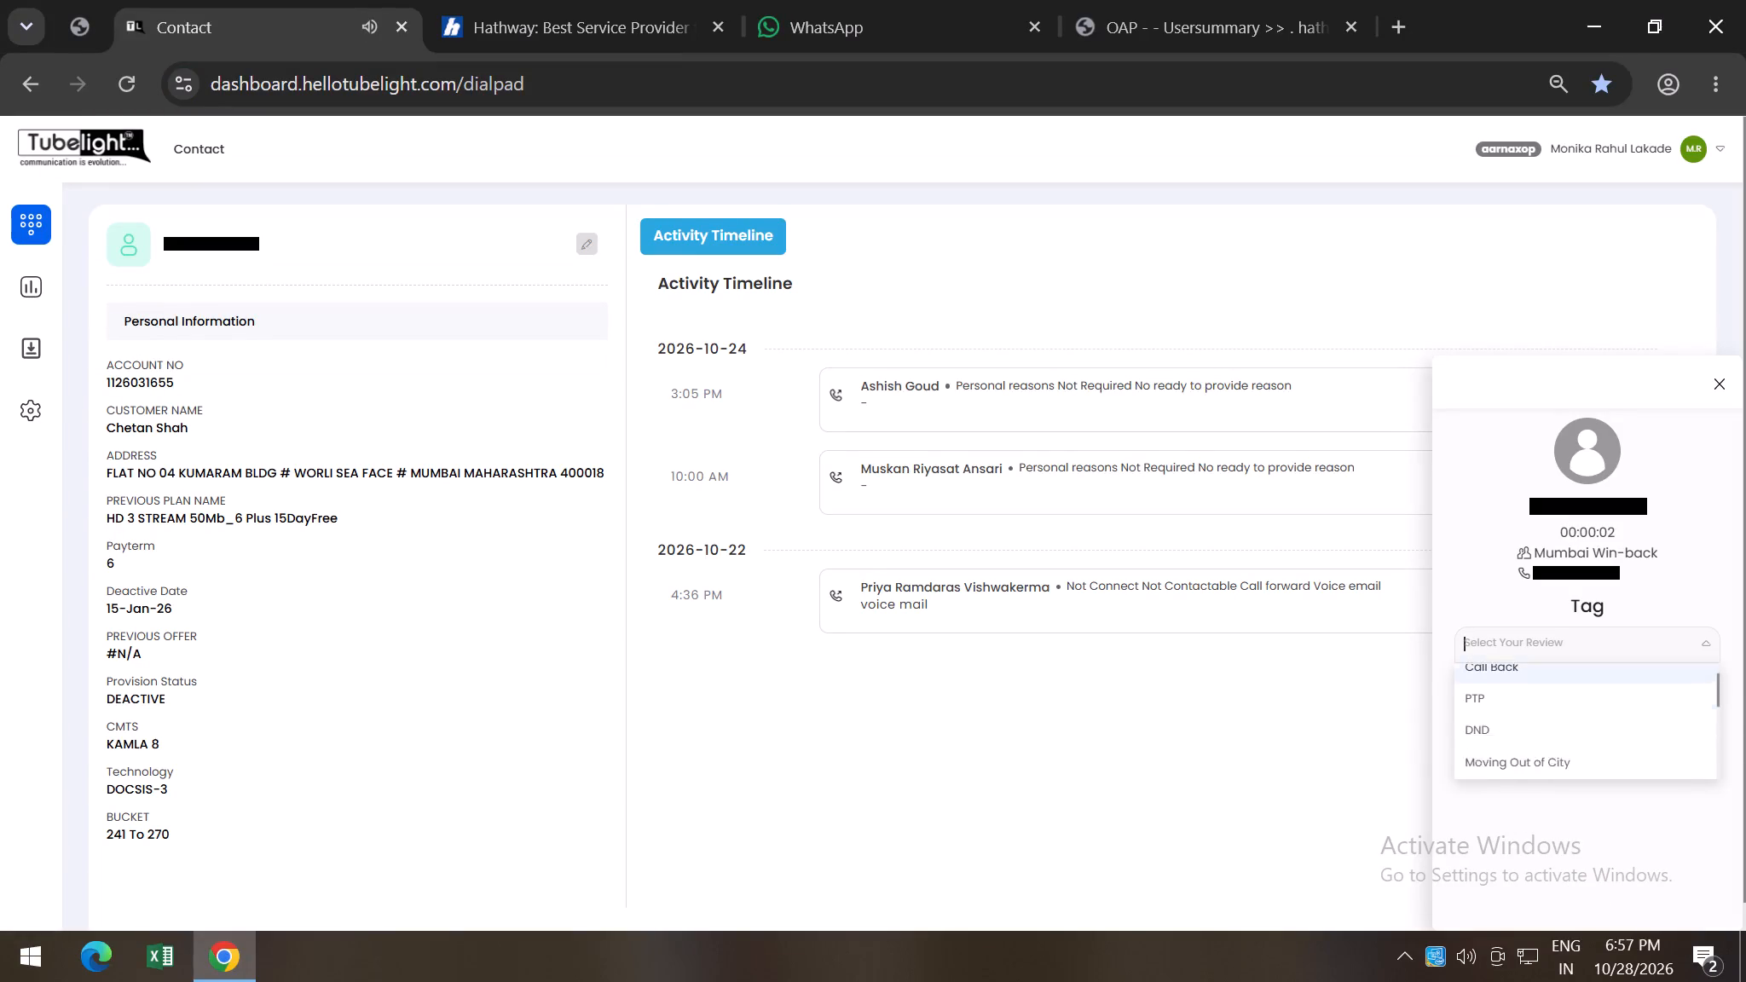
{"action": "left_click", "coordinate": [1541, 720]}
{"action": "left_click", "coordinate": [1587, 653]}
{"action": "left_click_drag", "start_coordinate": [1531, 736], "coordinate": [1541, 720]}
{"action": "left_click", "coordinate": [1584, 672]}
{"action": "left_click_drag", "start_coordinate": [1569, 728], "coordinate": [1569, 747]}
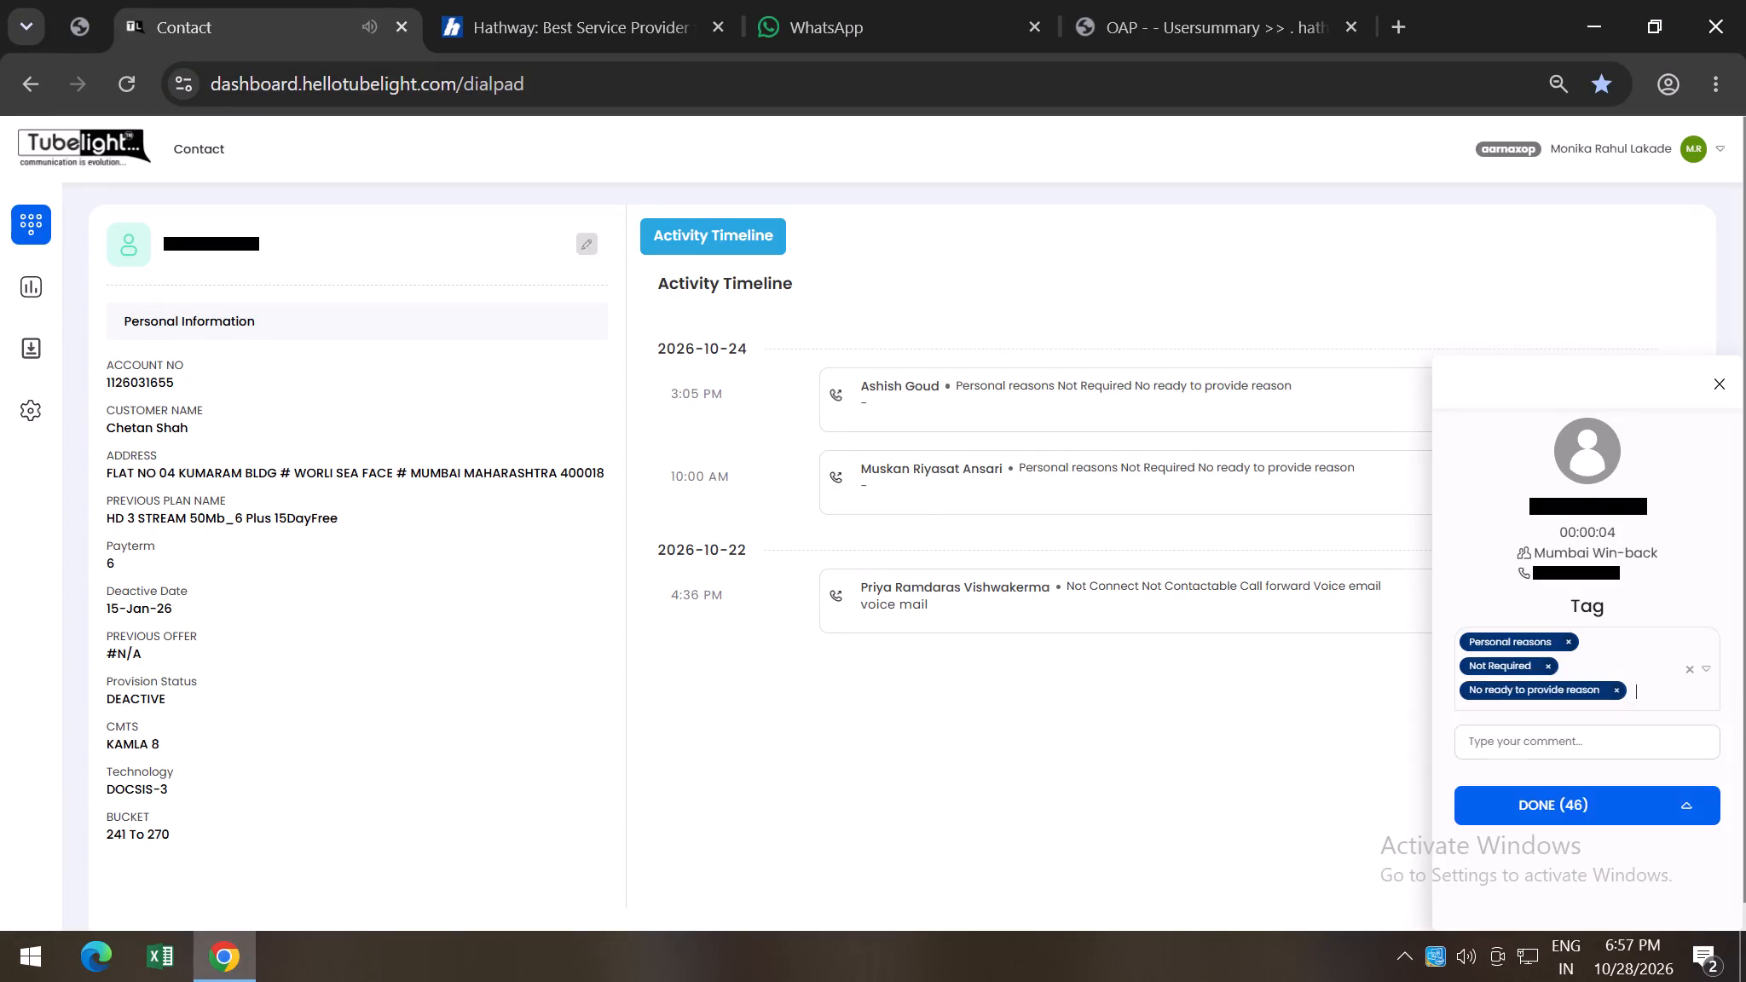
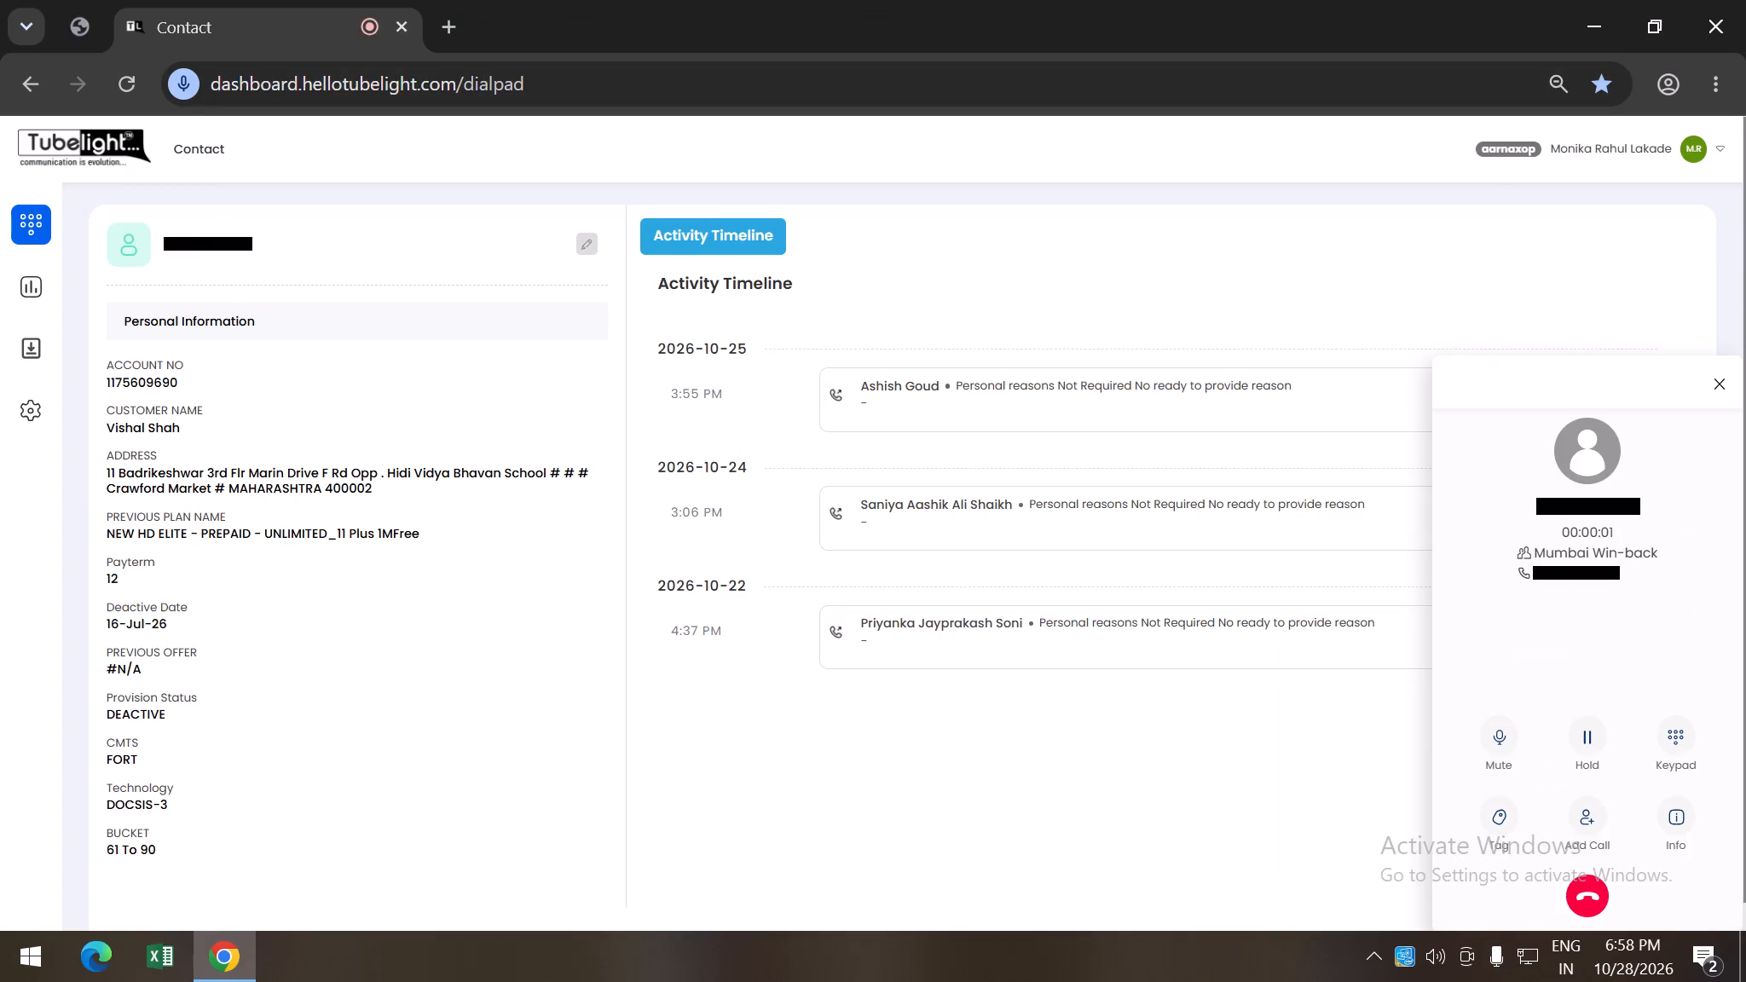
End the current Mumbai Win-back call and tag it as Not Connect, Not Contactable, Call forward Voice email.
{"action": "left_click", "coordinate": [1591, 904]}
{"action": "left_click", "coordinate": [1528, 654]}
{"action": "scroll", "coordinate": [1535, 699], "scroll_direction": "down", "scroll_amount": 5}
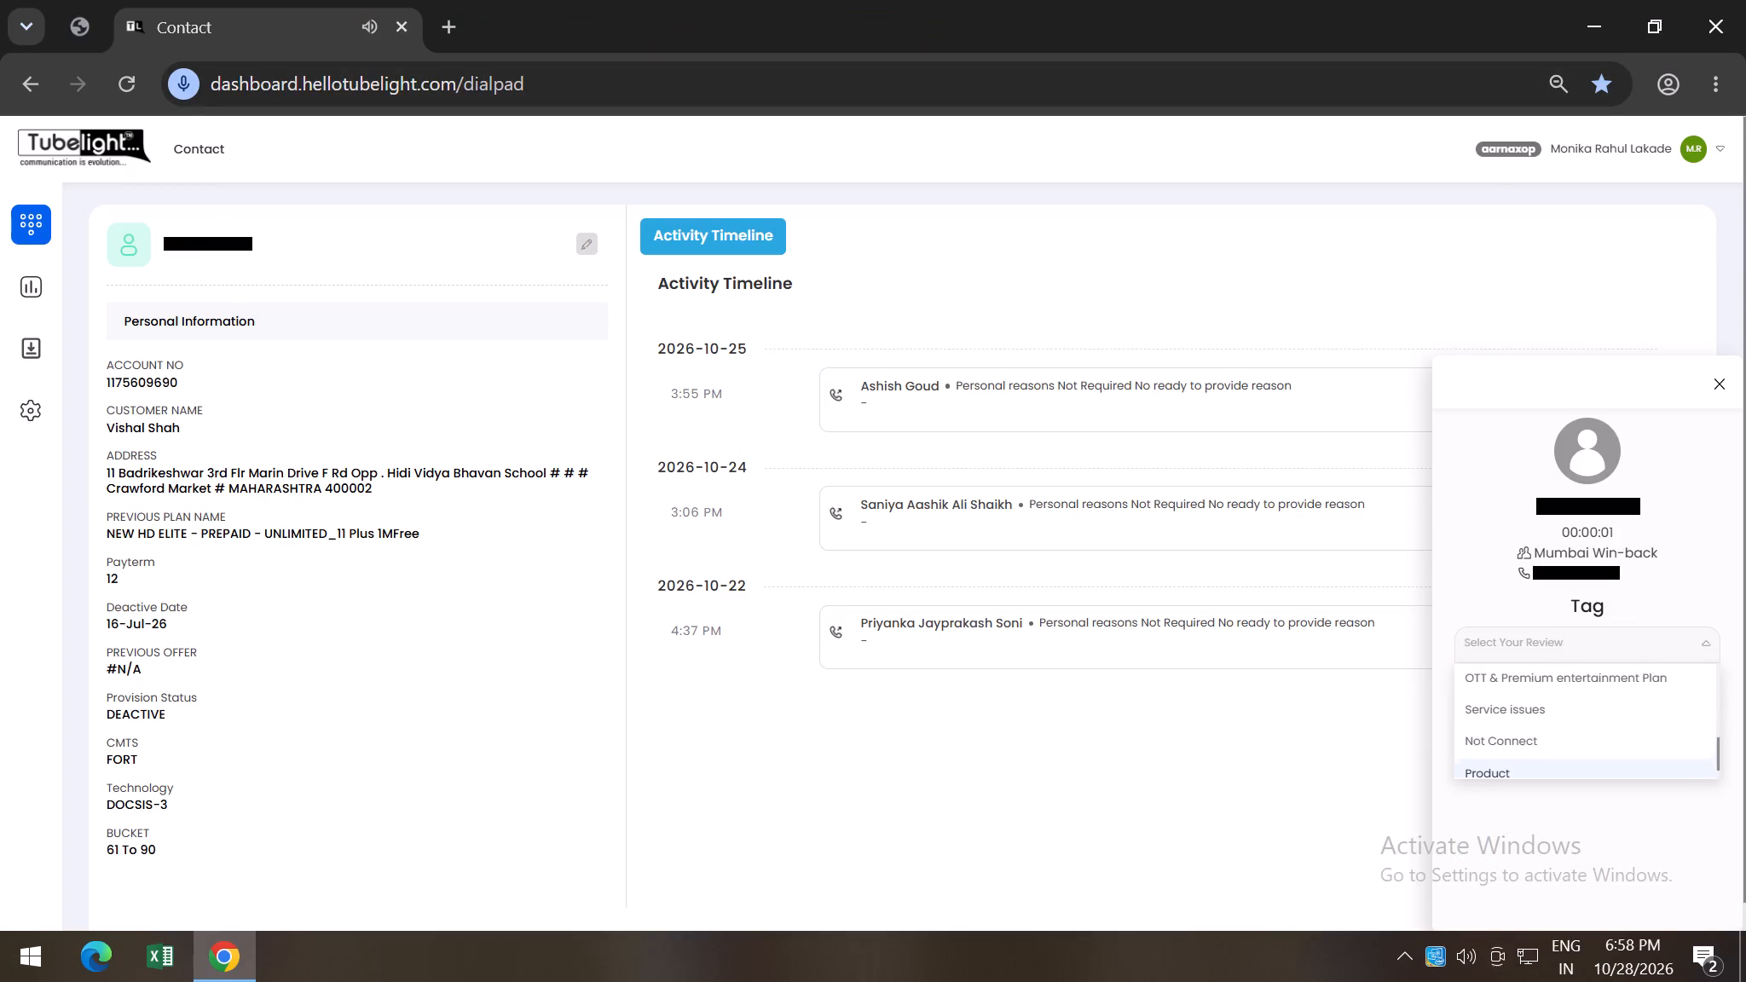
{"action": "left_click", "coordinate": [1539, 726]}
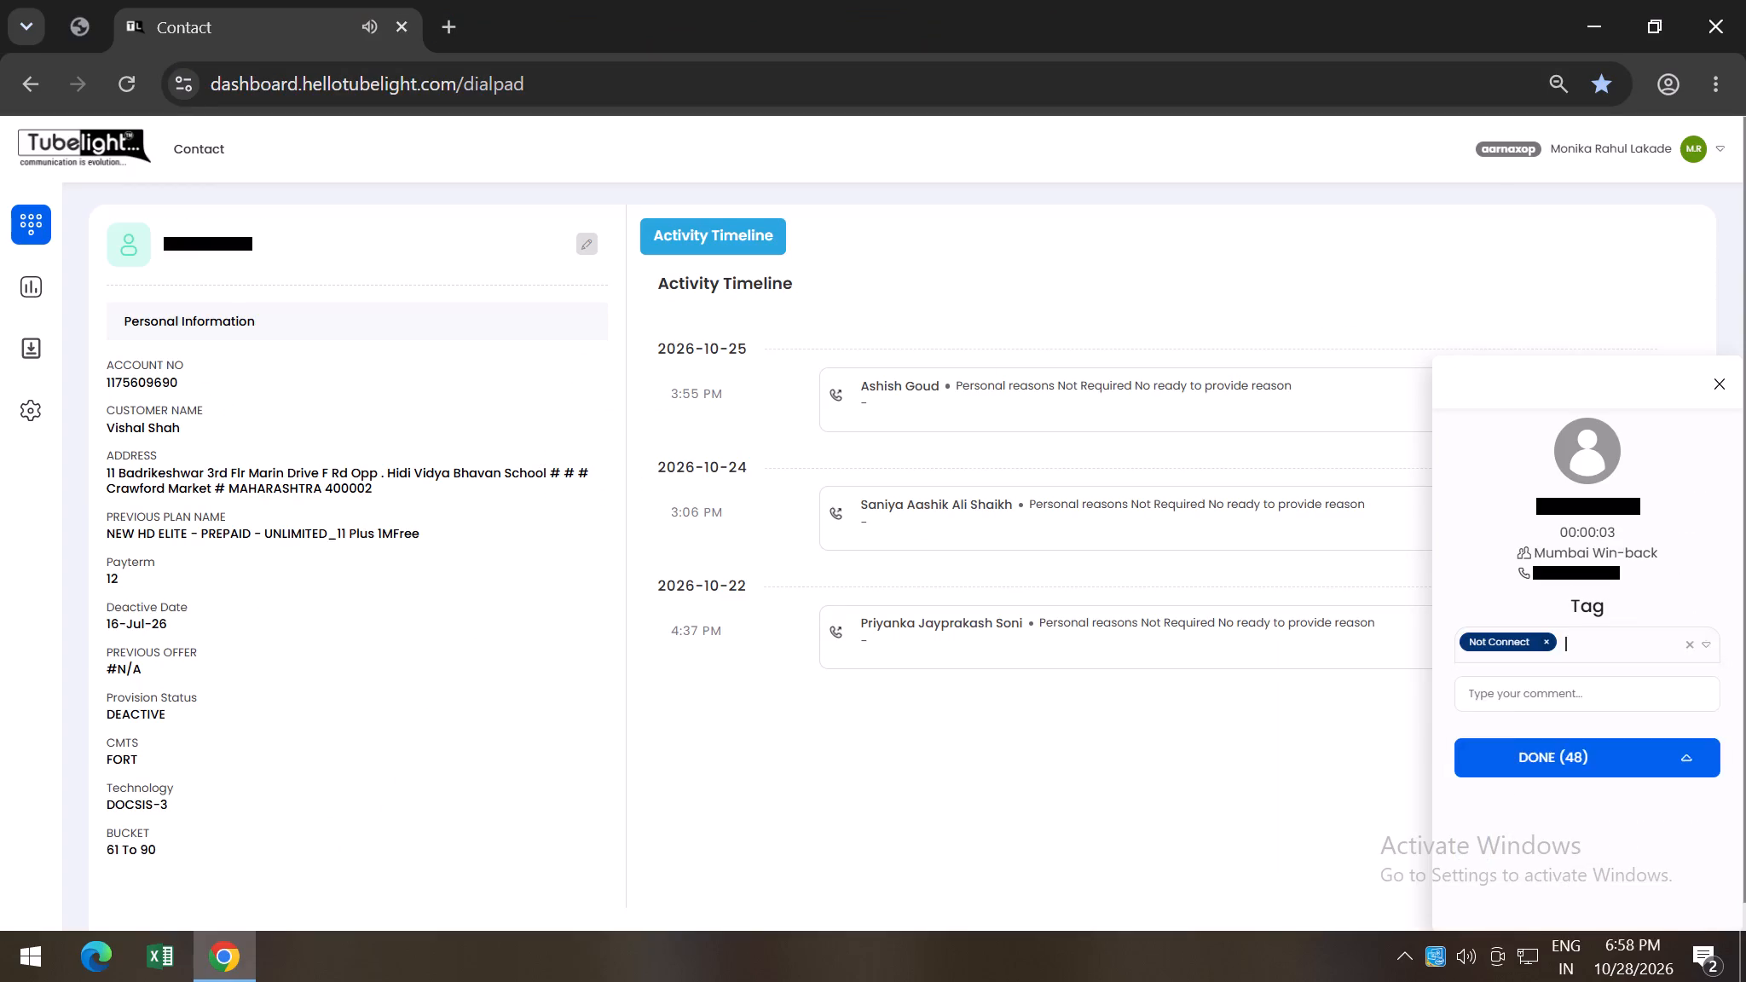
{"action": "left_click", "coordinate": [1581, 650]}
{"action": "left_click", "coordinate": [1529, 731]}
{"action": "left_click", "coordinate": [1587, 665]}
{"action": "left_click", "coordinate": [1572, 668]}
{"action": "left_click_drag", "start_coordinate": [1586, 644], "coordinate": [1569, 668]}
{"action": "left_click", "coordinate": [1531, 712]}
{"action": "left_click", "coordinate": [1604, 657]}
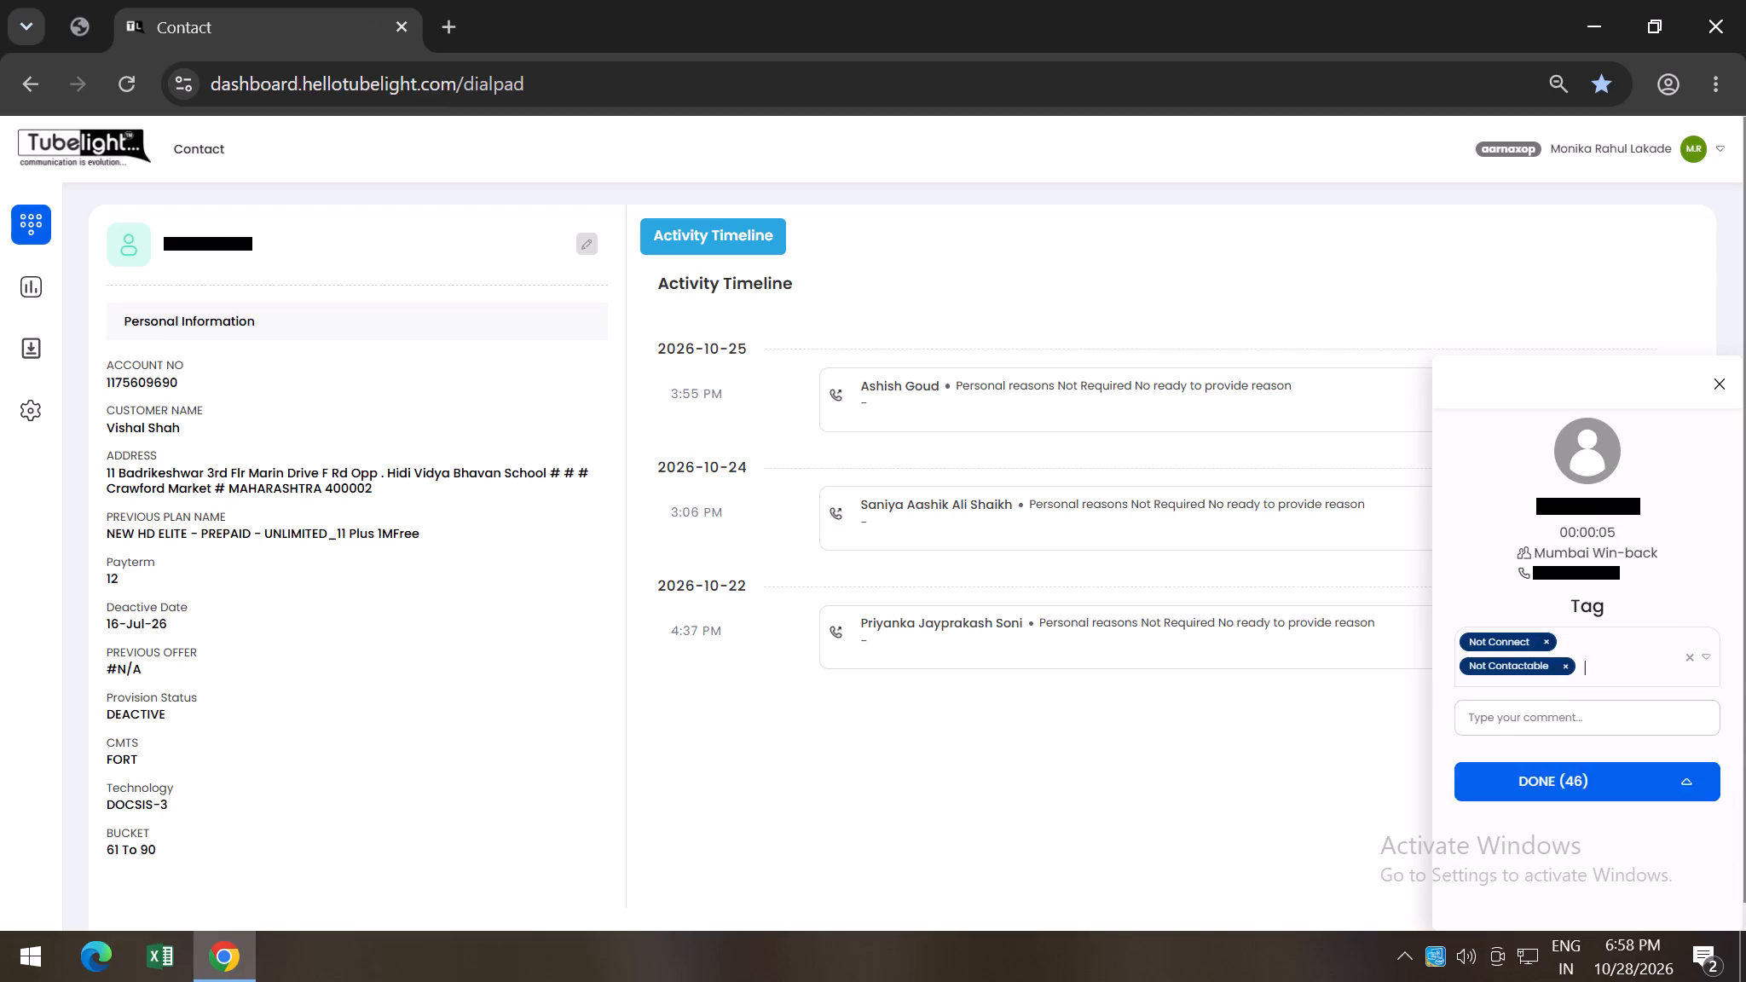
{"action": "scroll", "coordinate": [1538, 712], "scroll_direction": "down", "scroll_amount": 2}
{"action": "left_click", "coordinate": [1538, 712]}
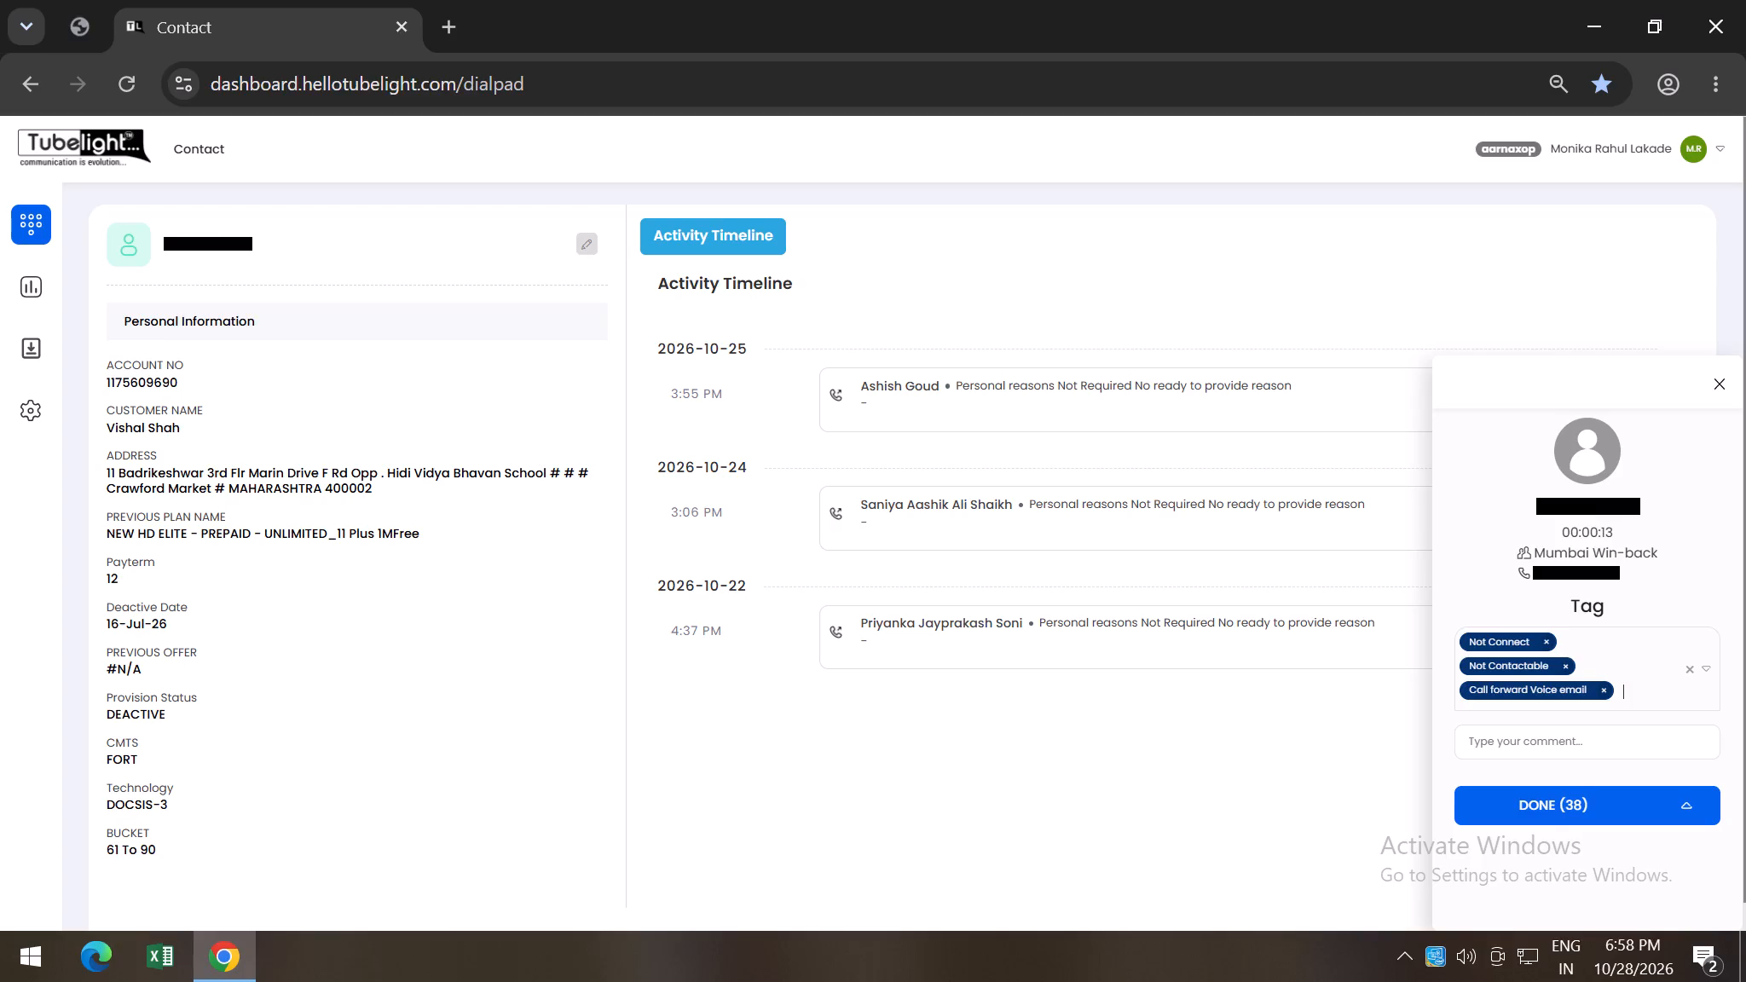
{"action": "left_click", "coordinate": [1512, 791]}
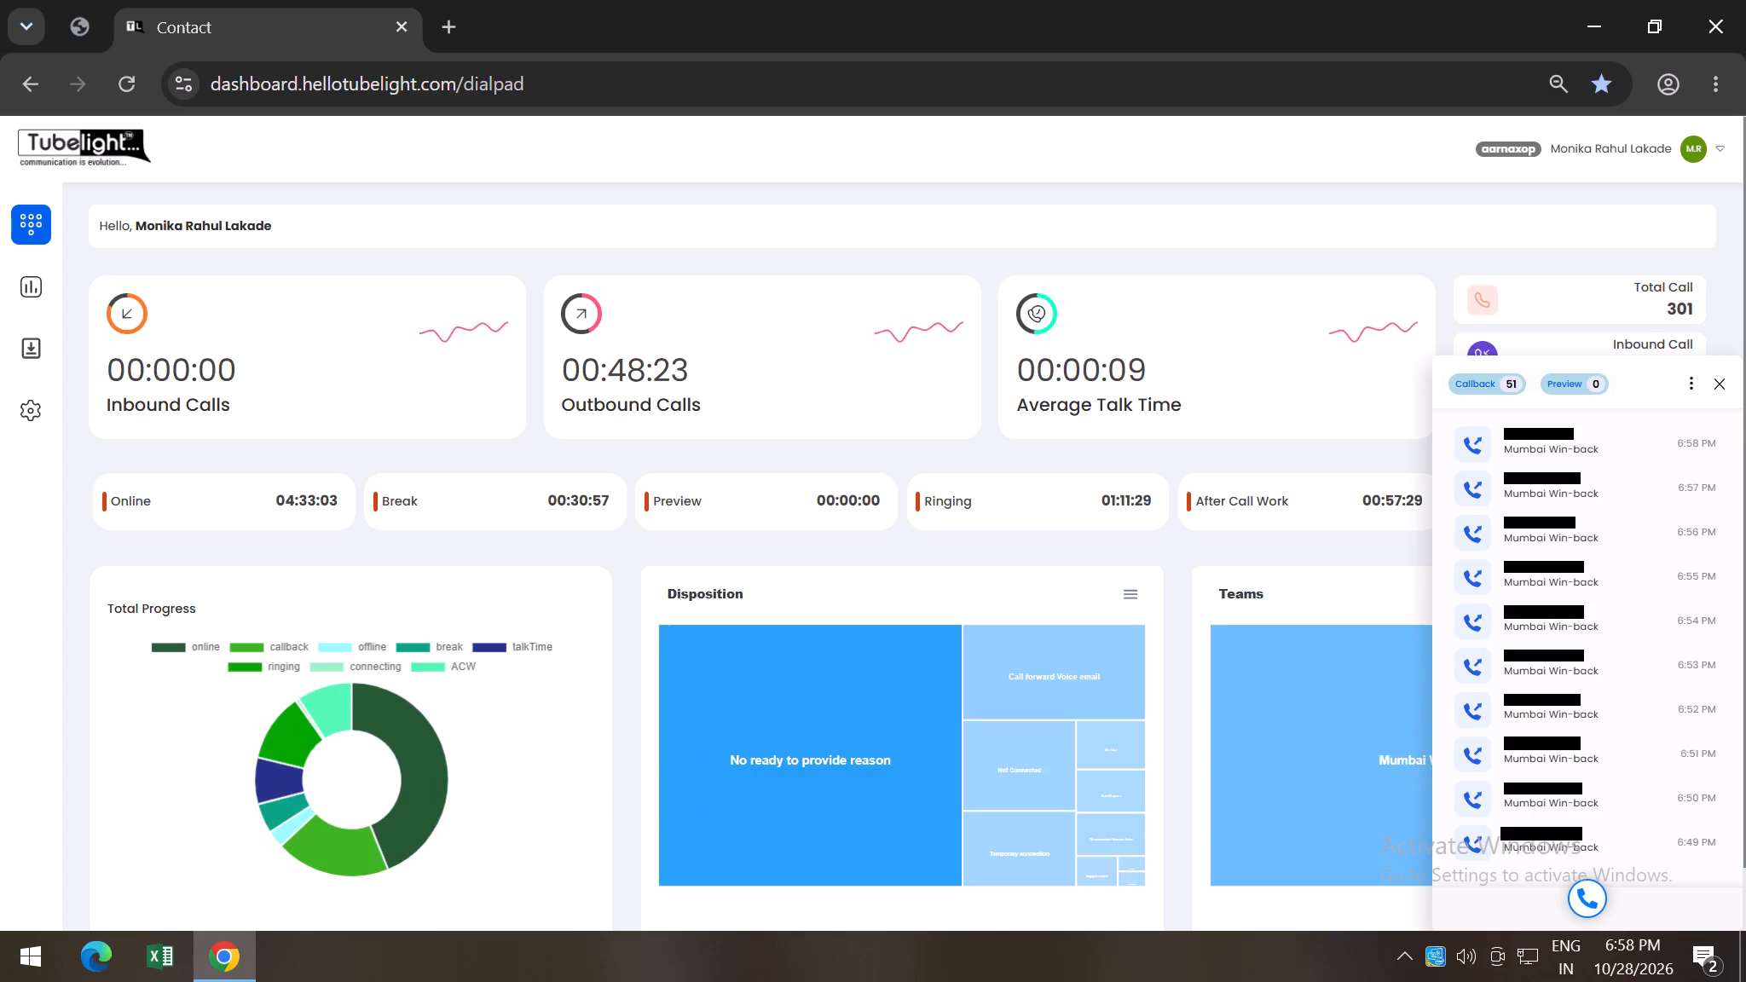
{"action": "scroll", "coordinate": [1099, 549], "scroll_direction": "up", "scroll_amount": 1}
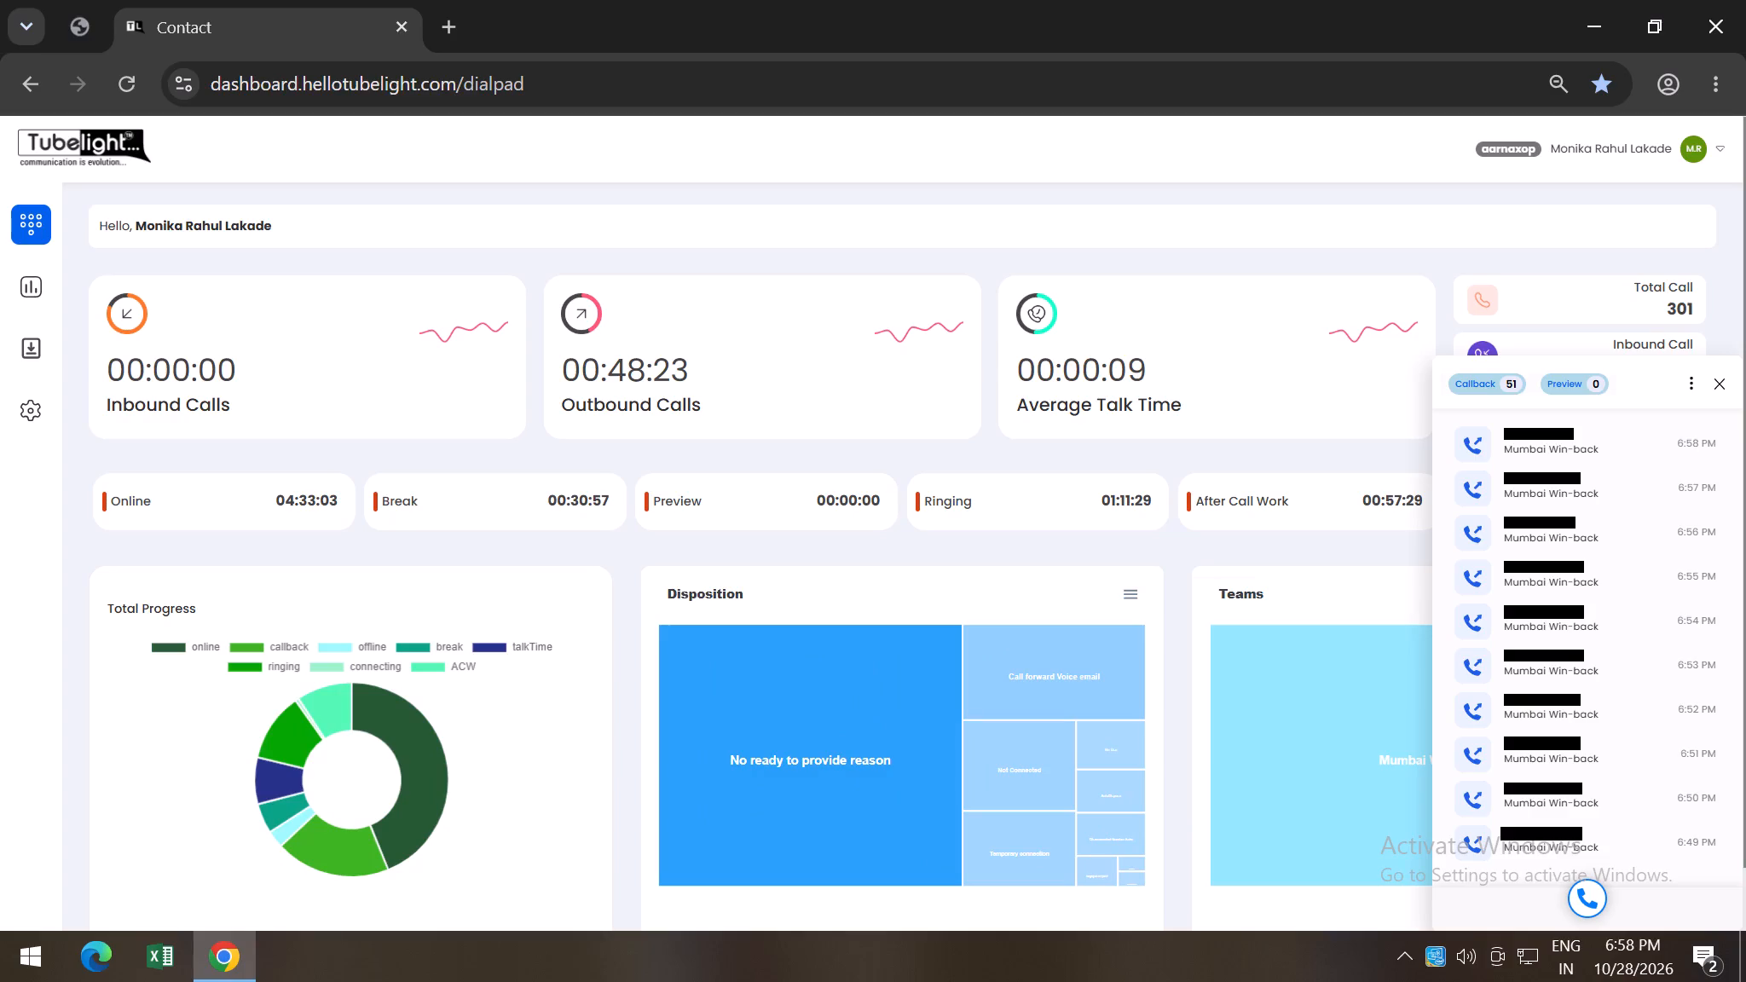
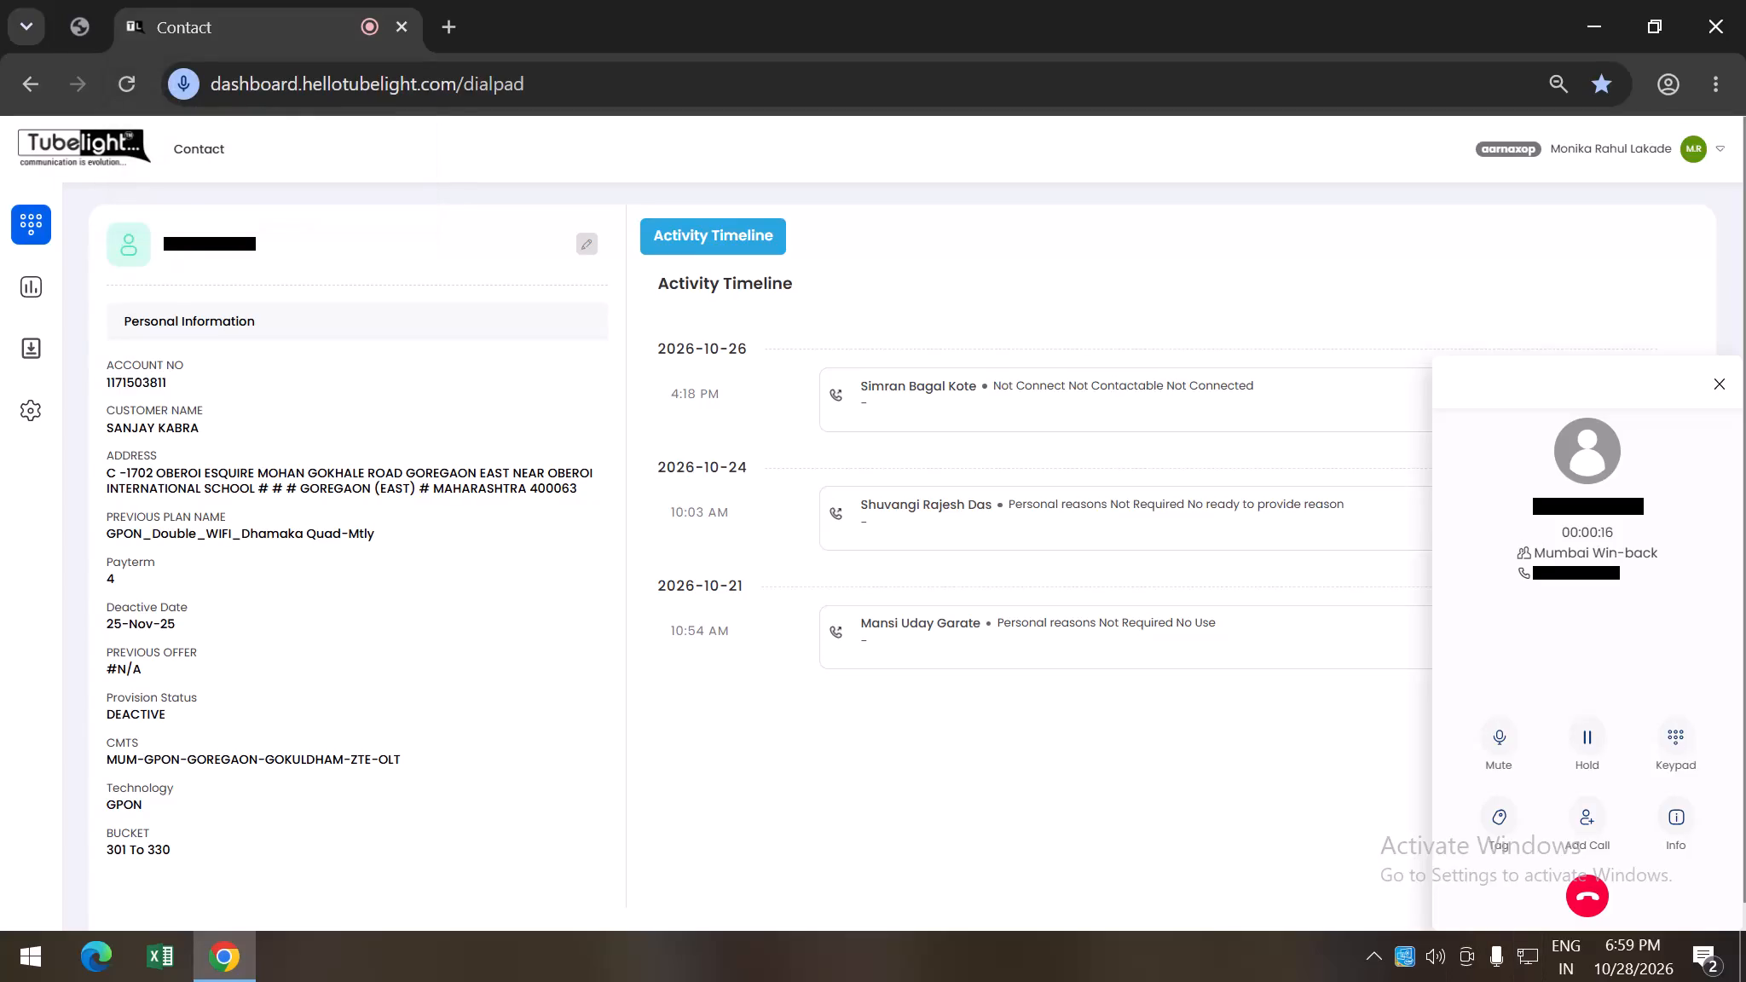
End the current Mumbai Win-back call and tag it as Not Connect, Not Contactable, Not Connected.
{"action": "left_click", "coordinate": [1586, 905]}
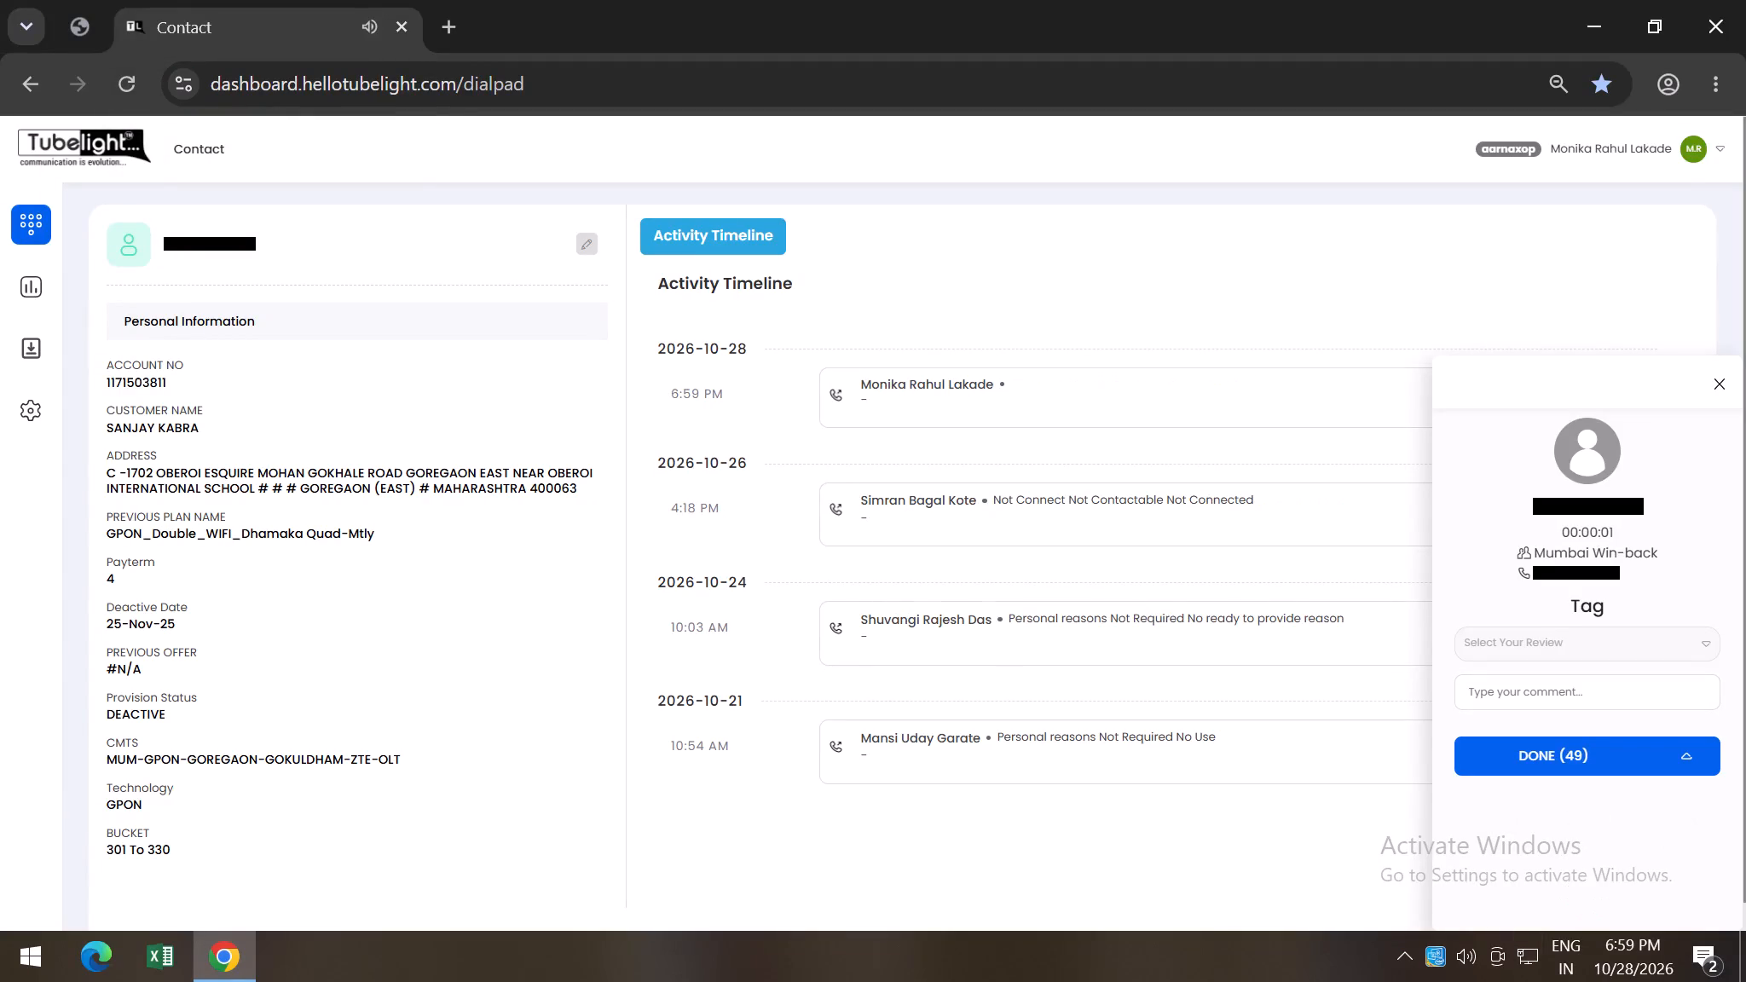
{"action": "left_click", "coordinate": [1558, 655]}
{"action": "scroll", "coordinate": [1487, 742], "scroll_direction": "down", "scroll_amount": 1}
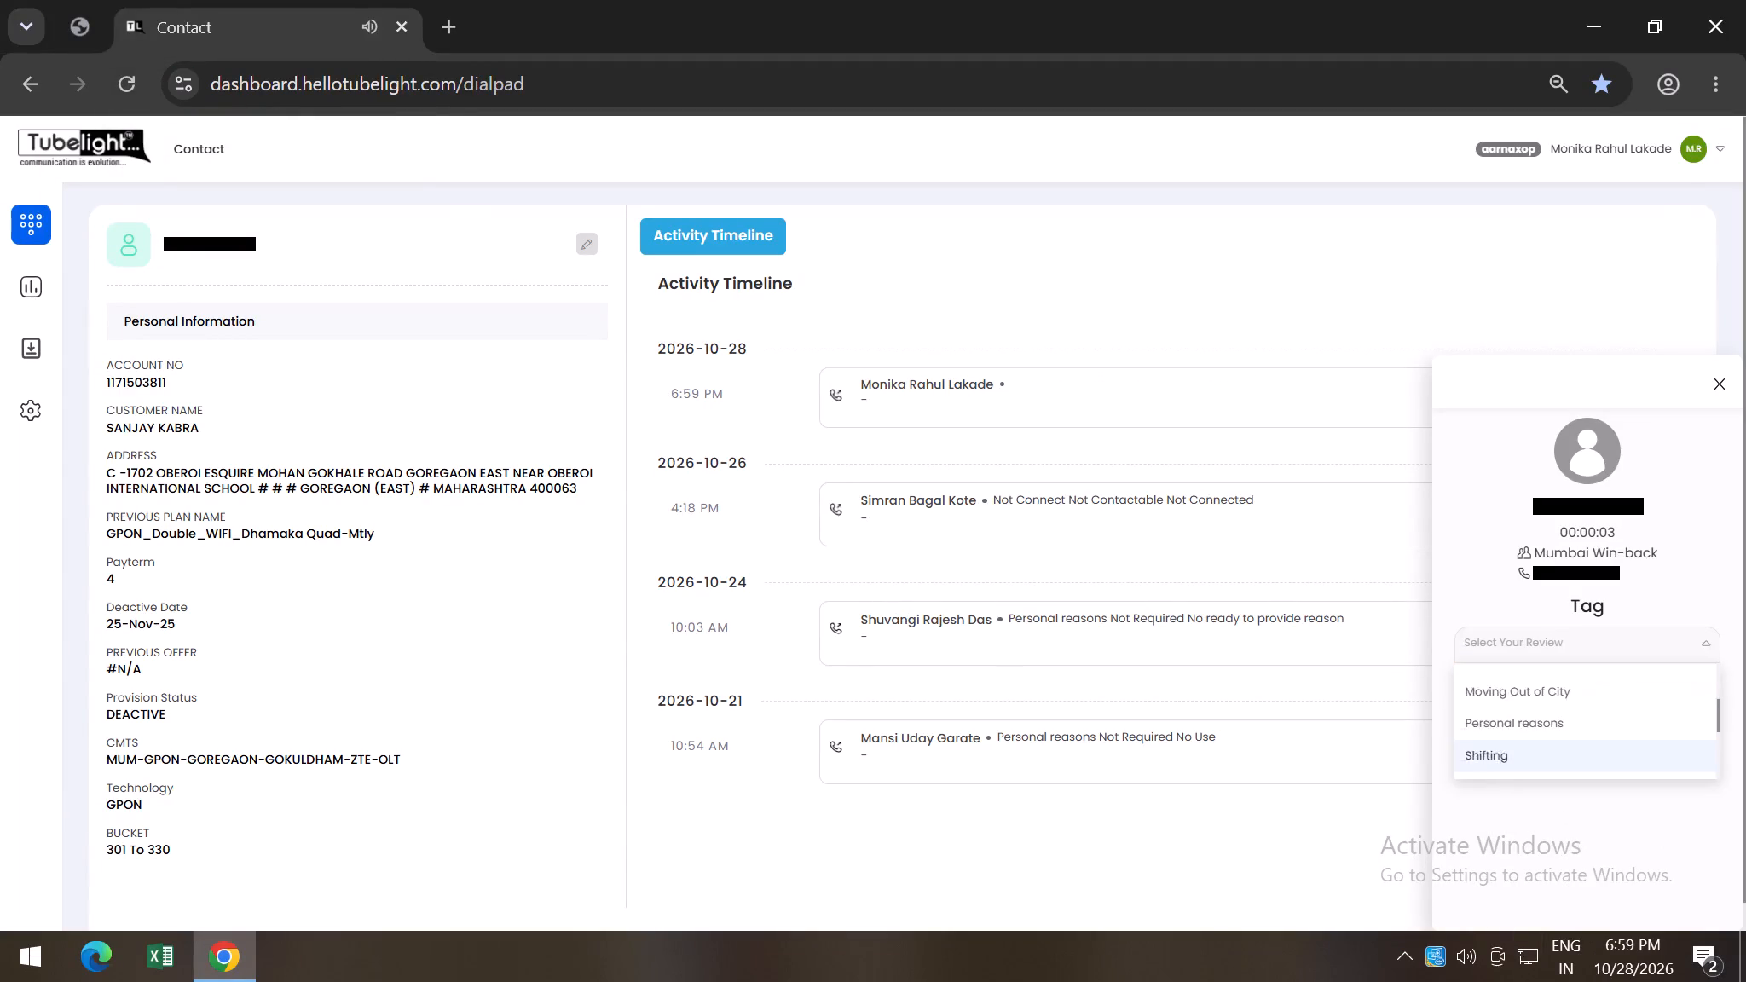
{"action": "scroll", "coordinate": [1487, 742], "scroll_direction": "down", "scroll_amount": 1}
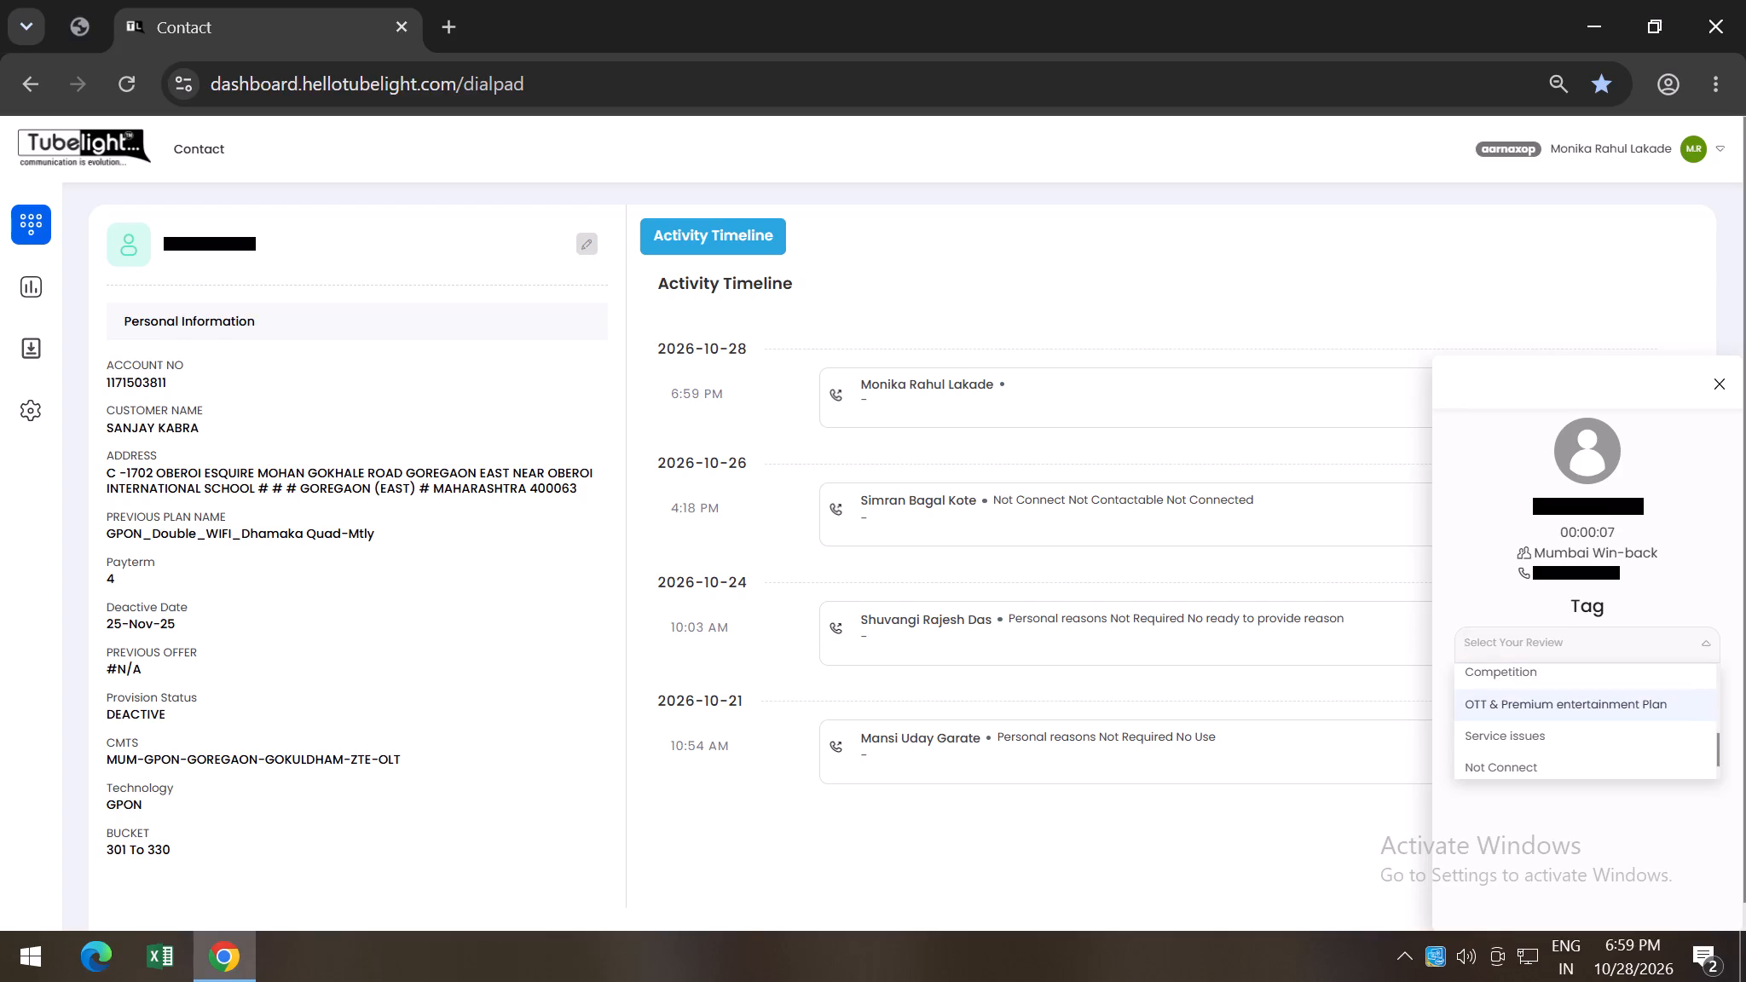
{"action": "left_click", "coordinate": [1523, 761]}
{"action": "left_click", "coordinate": [1578, 649]}
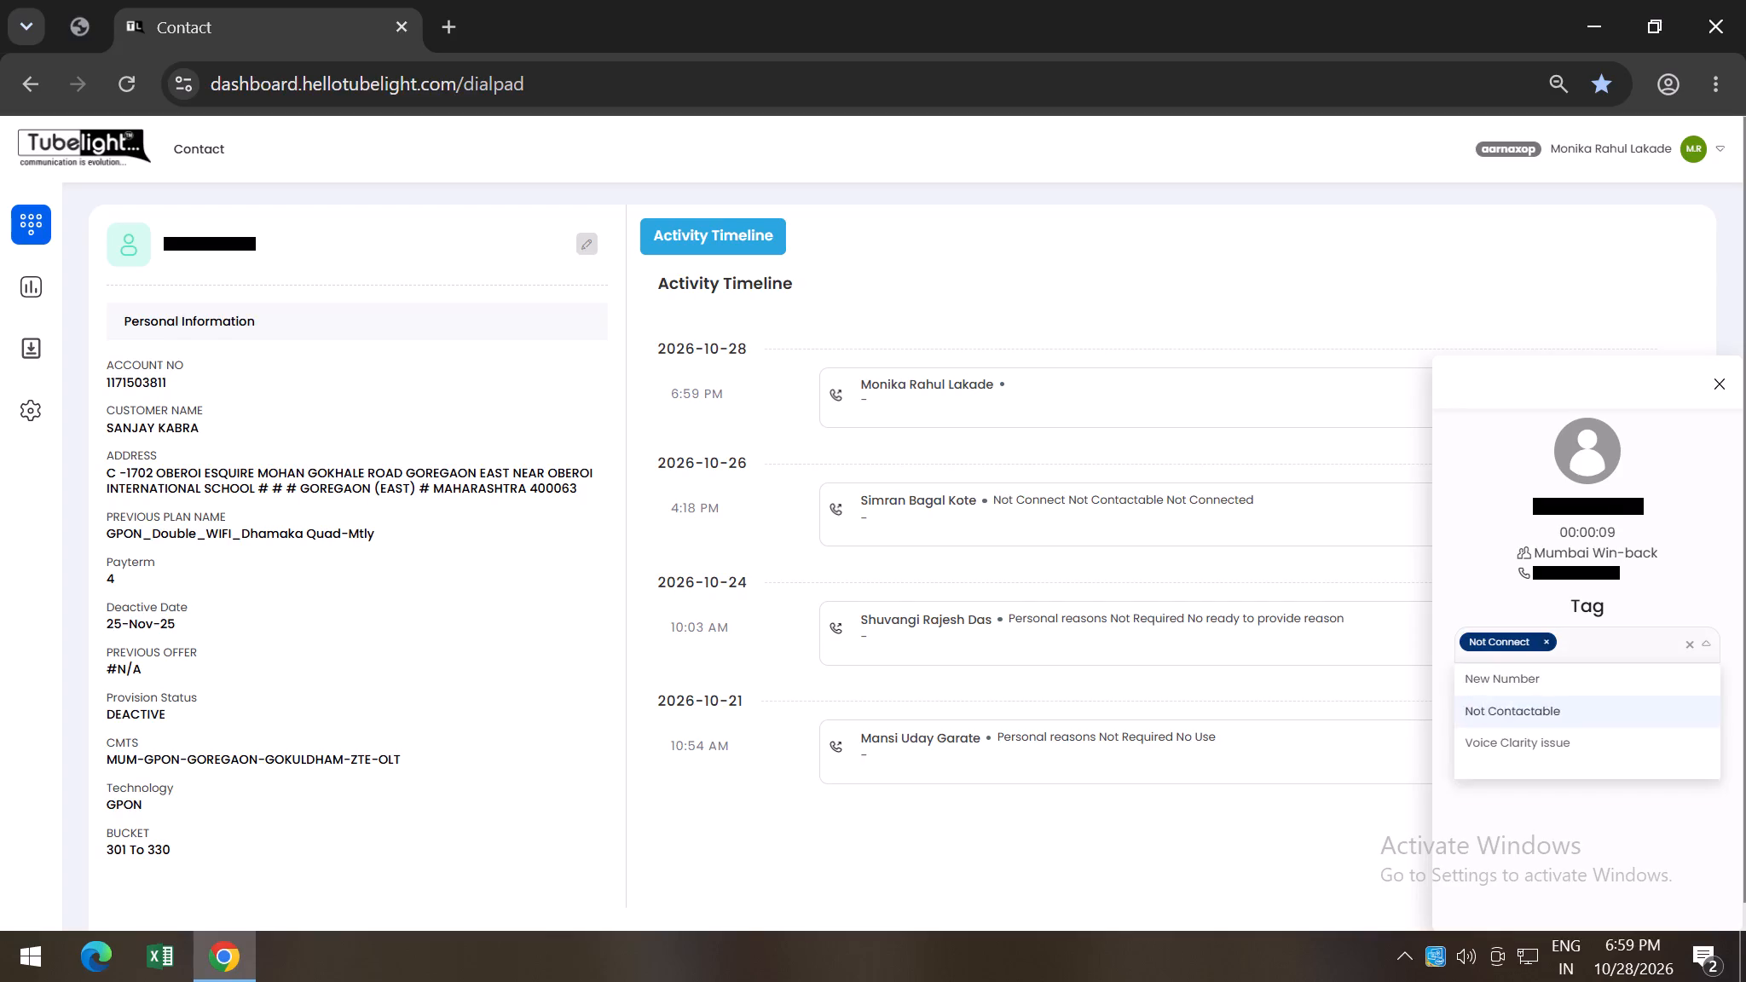
{"action": "left_click", "coordinate": [1529, 702]}
{"action": "left_click", "coordinate": [1622, 667]}
{"action": "scroll", "coordinate": [1538, 745], "scroll_direction": "down", "scroll_amount": 1}
{"action": "left_click", "coordinate": [1538, 745]}
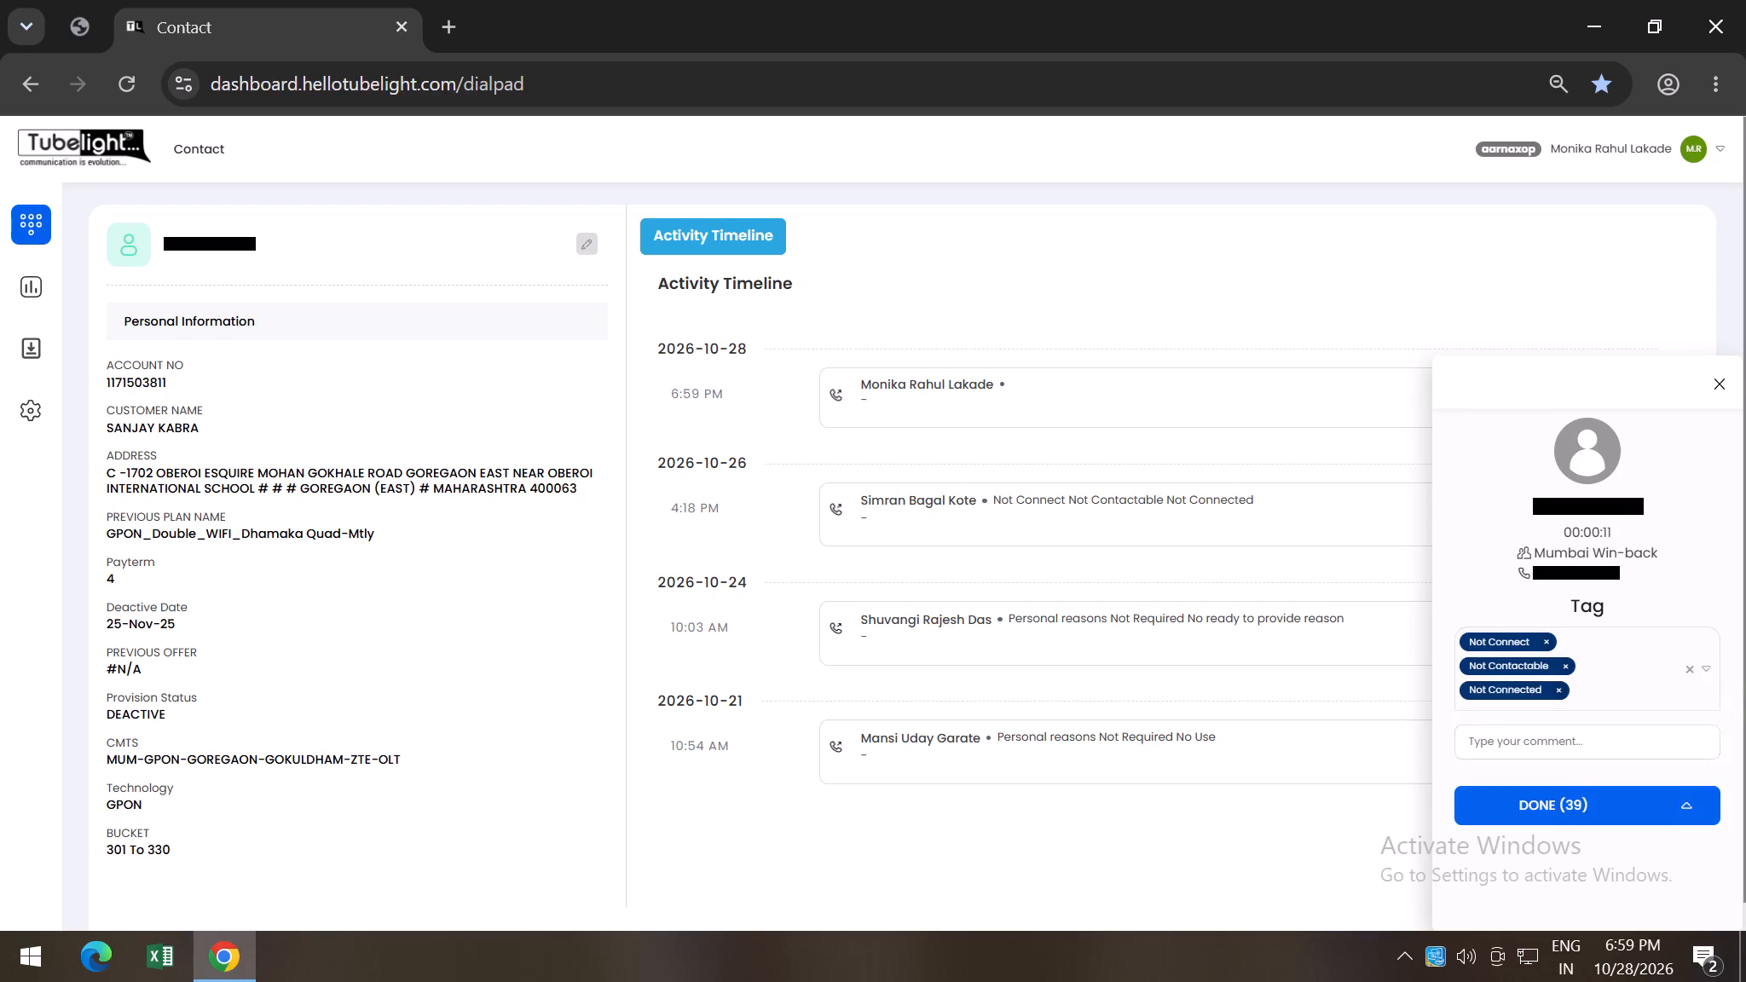
{"action": "left_click", "coordinate": [1552, 797]}
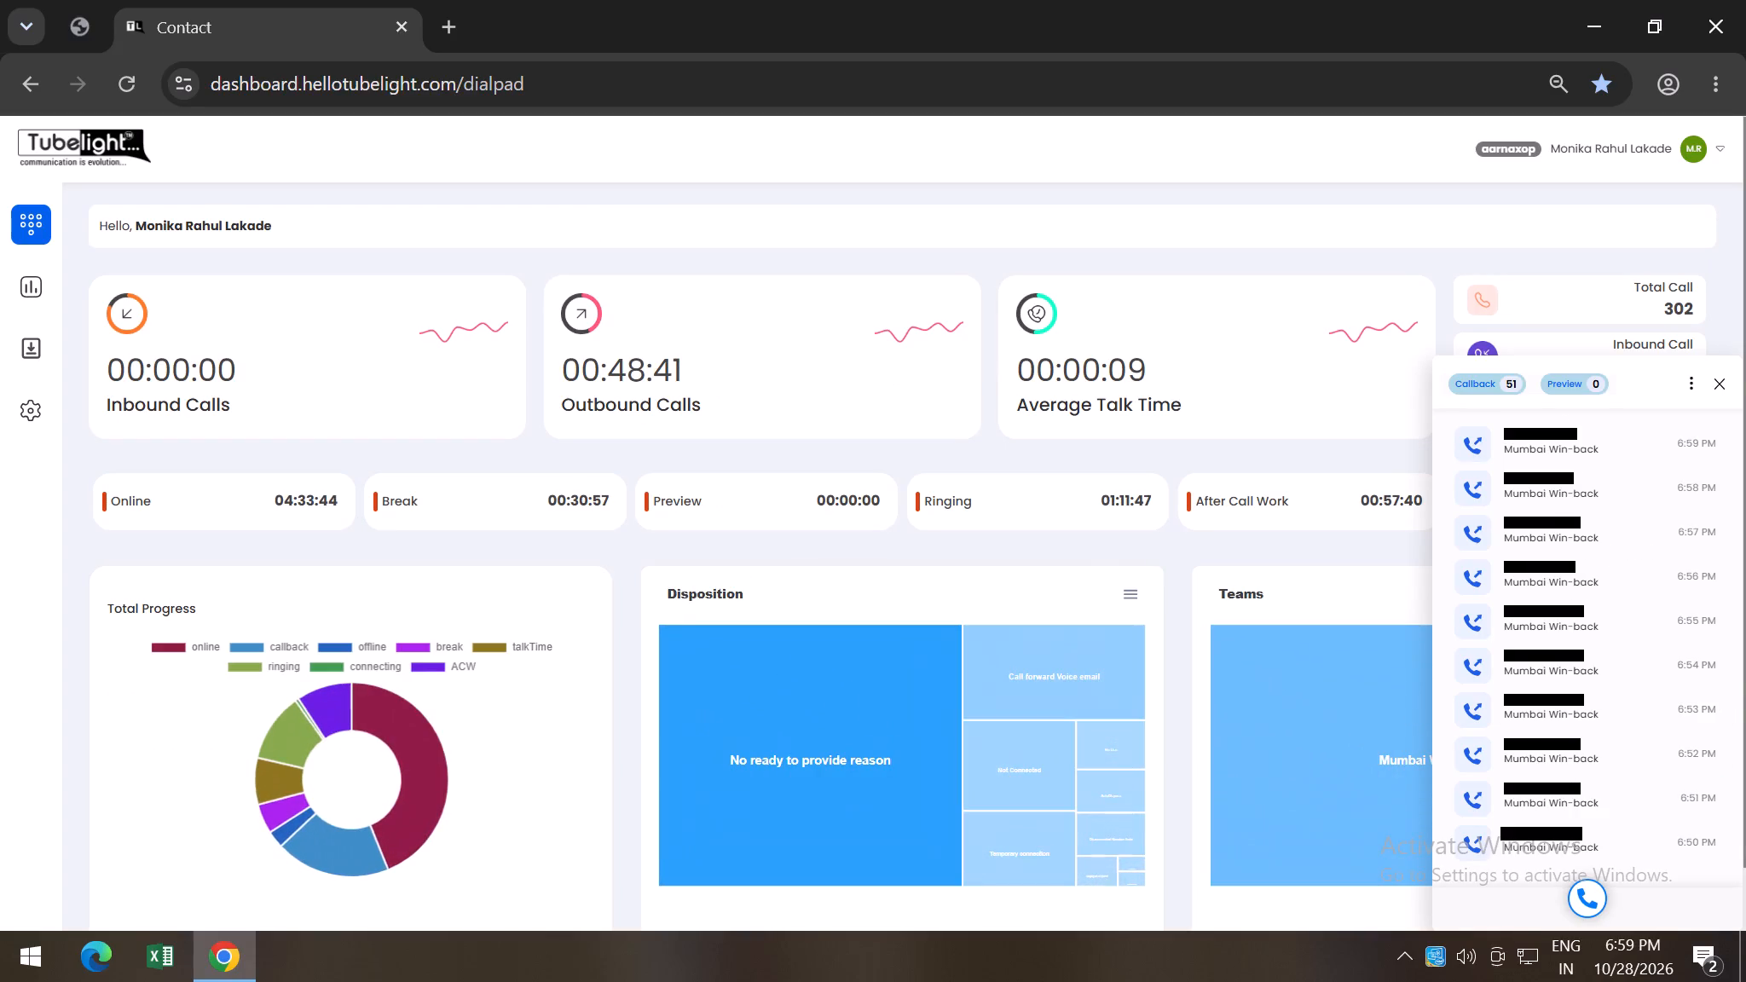
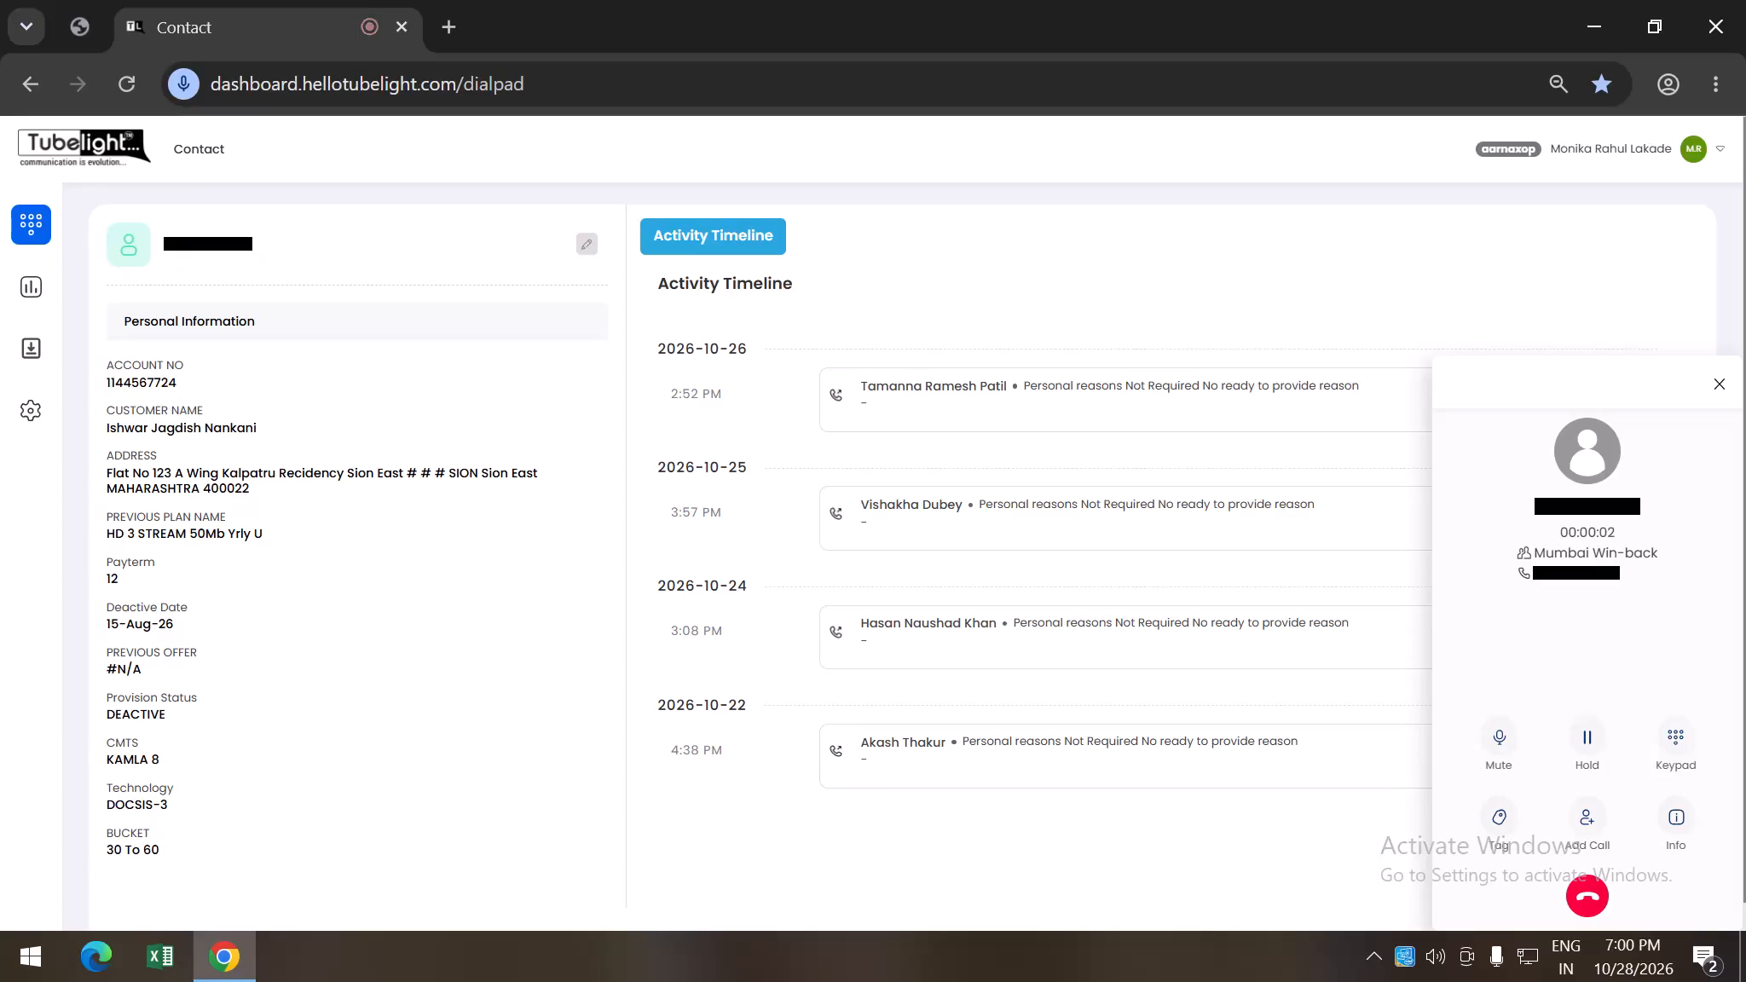
End the current Mumbai Win-back call and tag it as Not Connect, Not Contactable, Call forward Voice email.
{"action": "left_click", "coordinate": [1599, 904]}
{"action": "left_click", "coordinate": [1543, 652]}
{"action": "scroll", "coordinate": [1550, 713], "scroll_direction": "down", "scroll_amount": 4}
{"action": "left_click_drag", "start_coordinate": [1554, 731], "coordinate": [1554, 720]}
{"action": "left_click_drag", "start_coordinate": [1555, 643], "coordinate": [1563, 642]}
{"action": "left_click", "coordinate": [1569, 653]}
{"action": "scroll", "coordinate": [1509, 712], "scroll_direction": "down", "scroll_amount": 4}
{"action": "left_click", "coordinate": [1509, 725]}
{"action": "left_click_drag", "start_coordinate": [1578, 657], "coordinate": [1575, 671]}
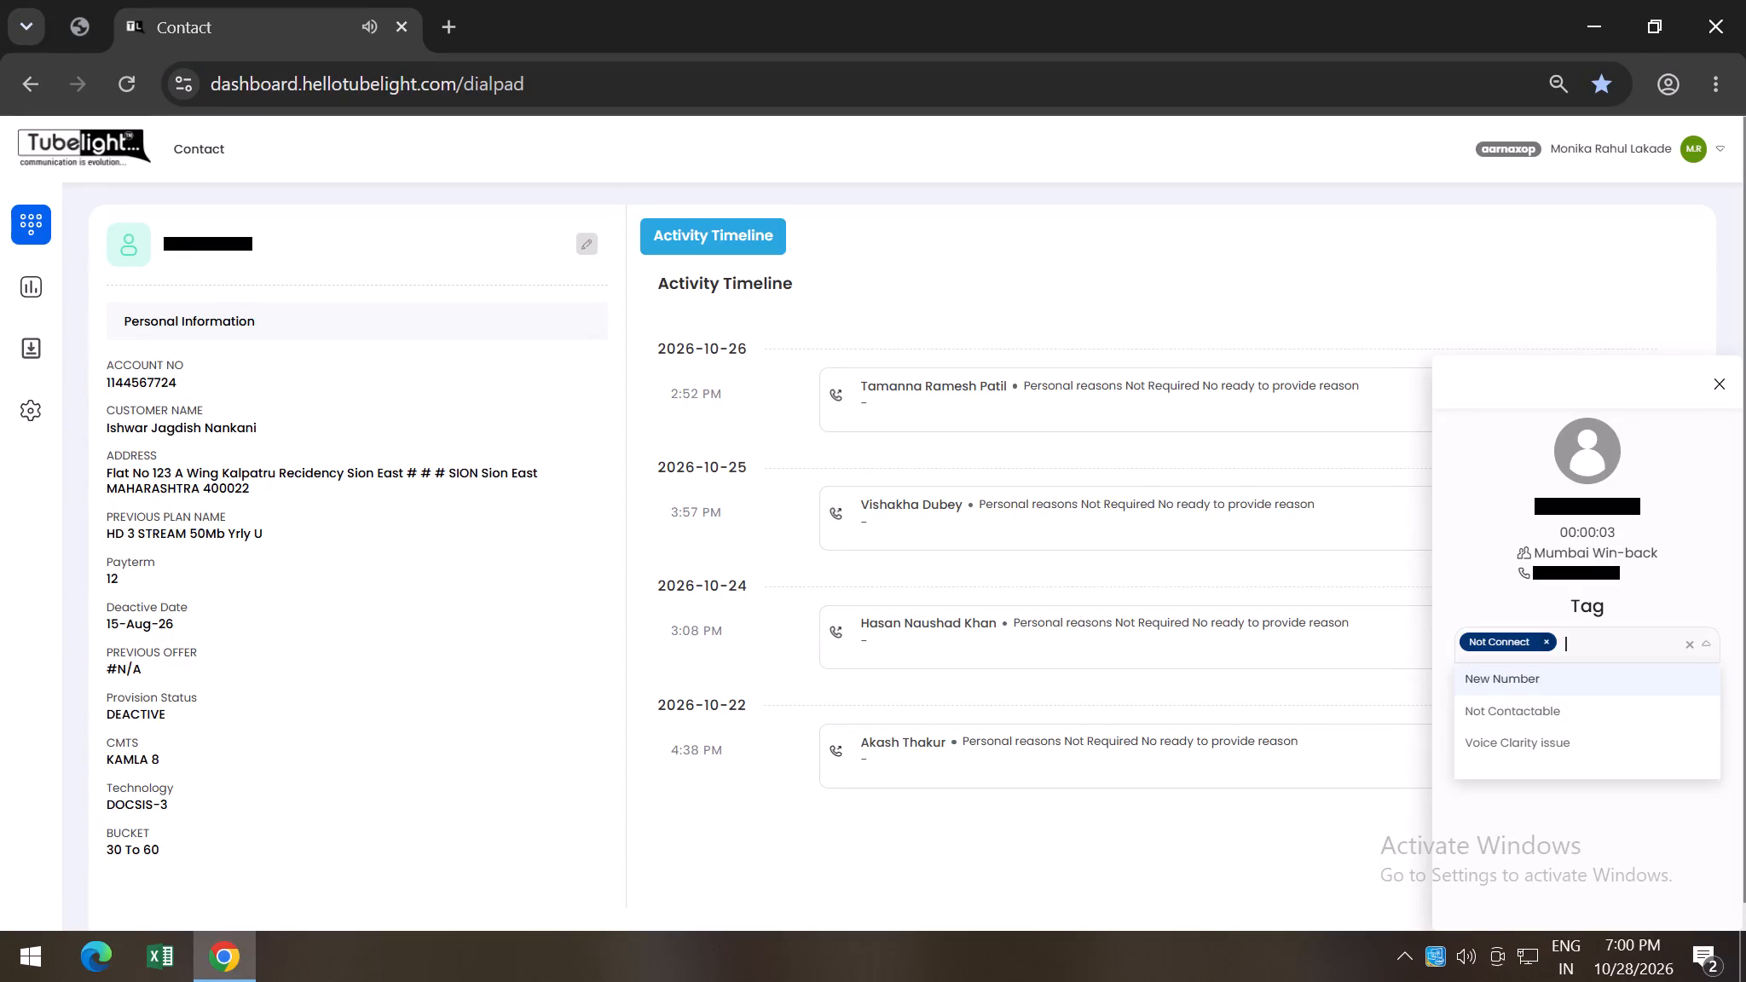
{"action": "left_click_drag", "start_coordinate": [1575, 671], "coordinate": [1569, 685]}
{"action": "left_click", "coordinate": [1537, 722]}
{"action": "left_click", "coordinate": [1585, 680]}
{"action": "scroll", "coordinate": [1497, 765], "scroll_direction": "down", "scroll_amount": 2}
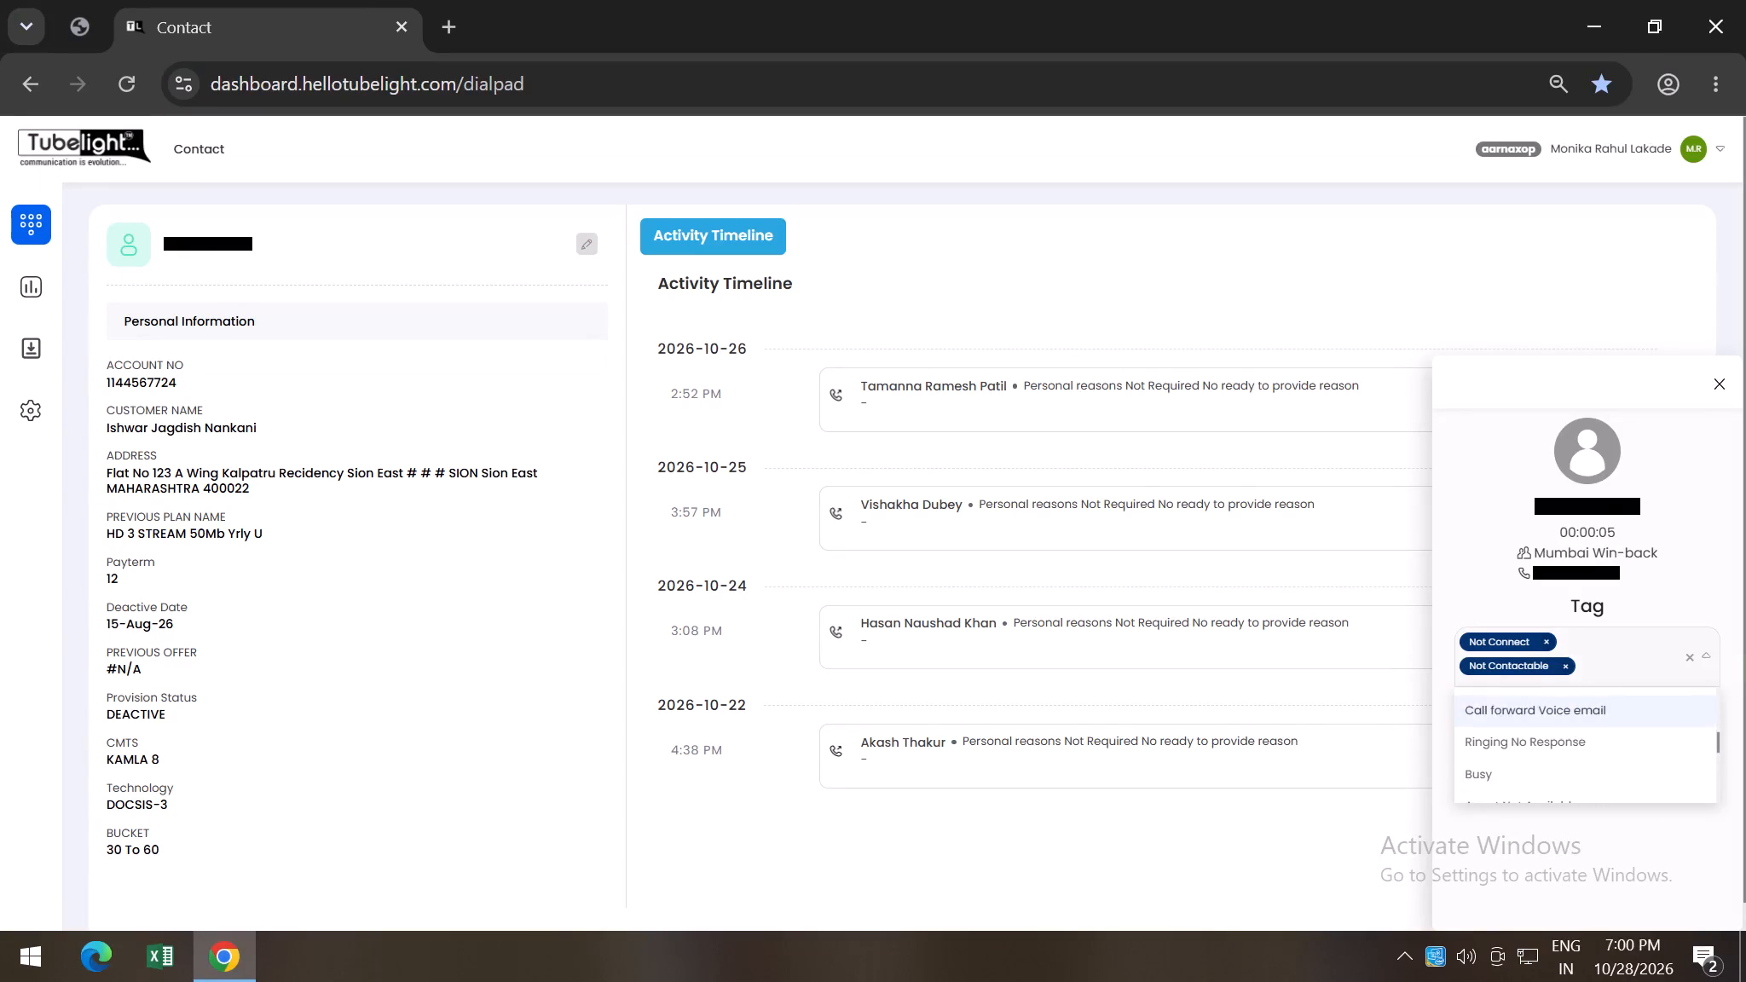
{"action": "left_click", "coordinate": [1544, 715]}
{"action": "left_click", "coordinate": [1519, 796]}
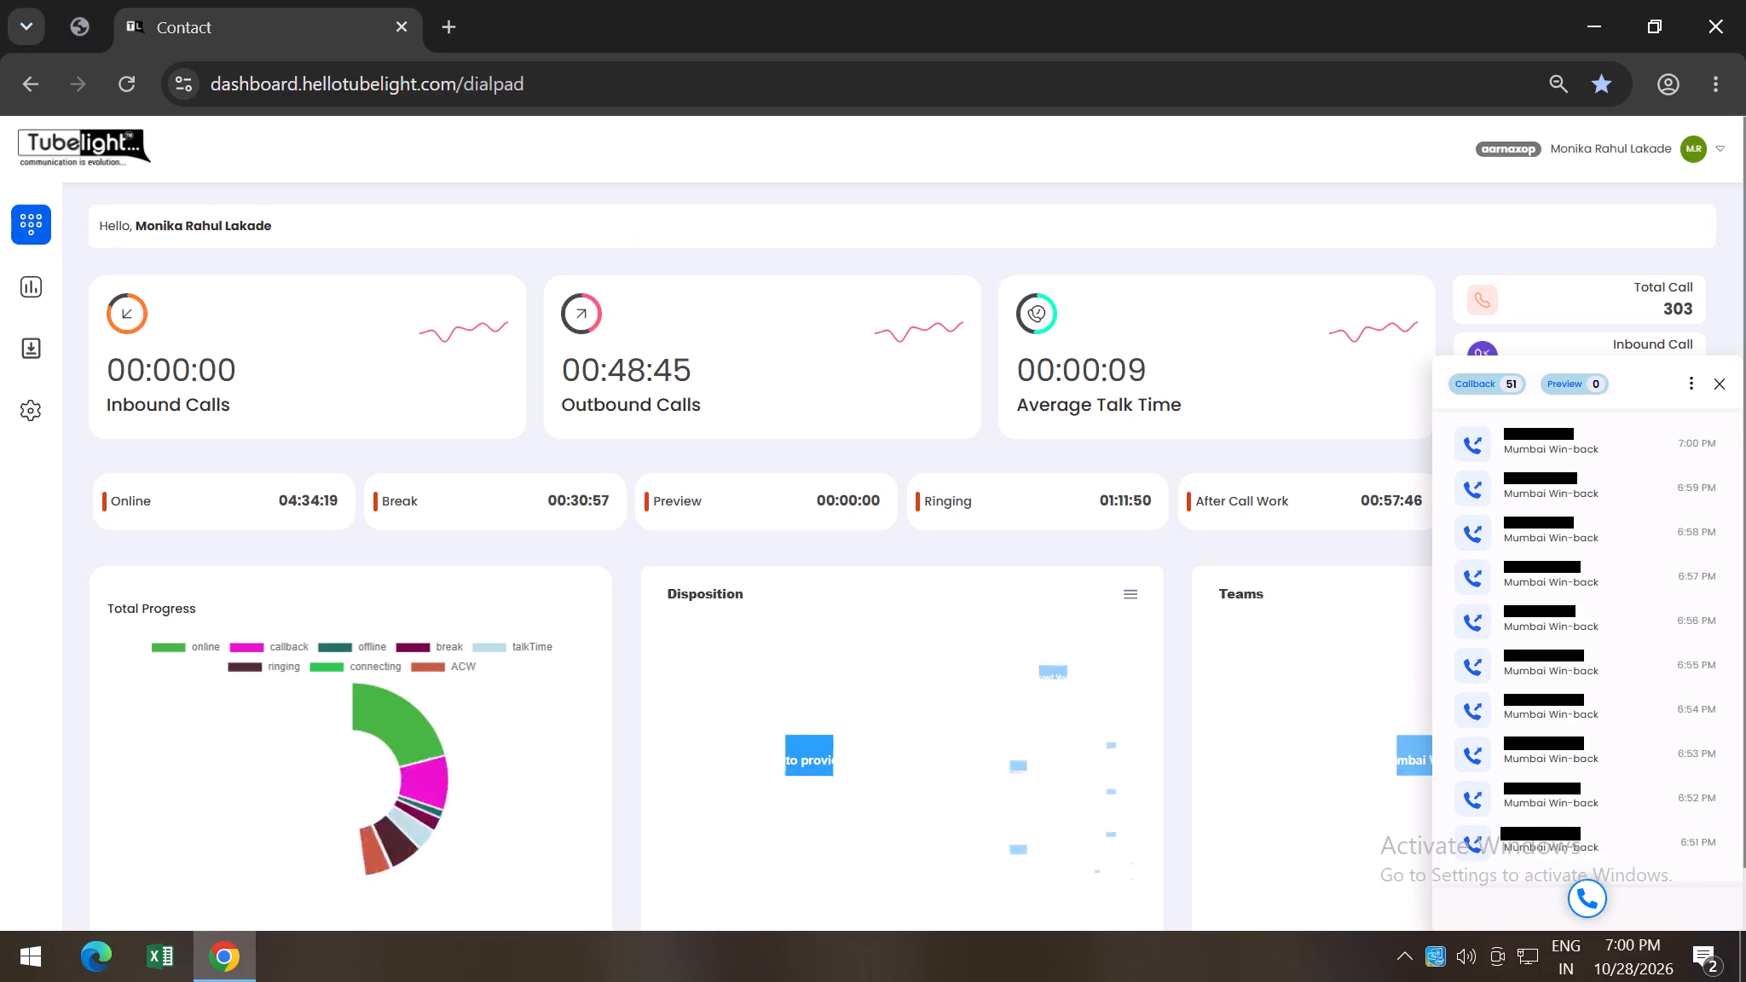
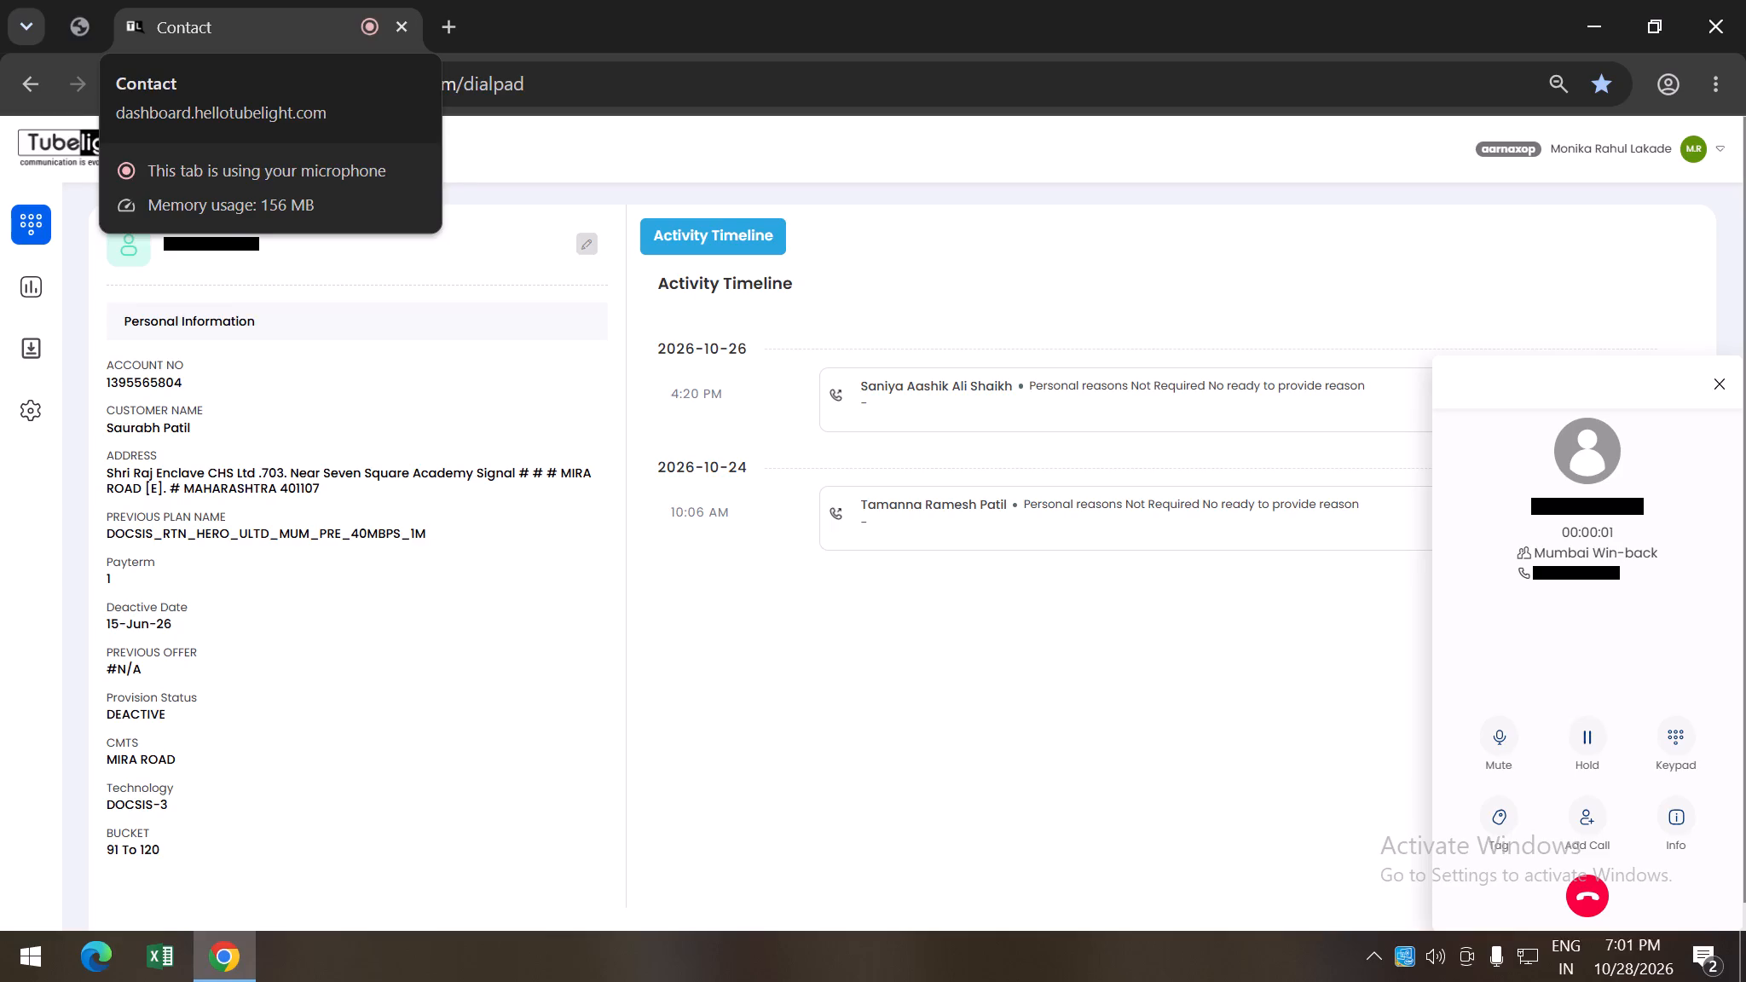
End the current Mumbai Win-back call and tag it as Personal reasons, Not Required, No ready to provide reason.
{"action": "left_click", "coordinate": [1595, 903]}
{"action": "left_click", "coordinate": [1512, 628]}
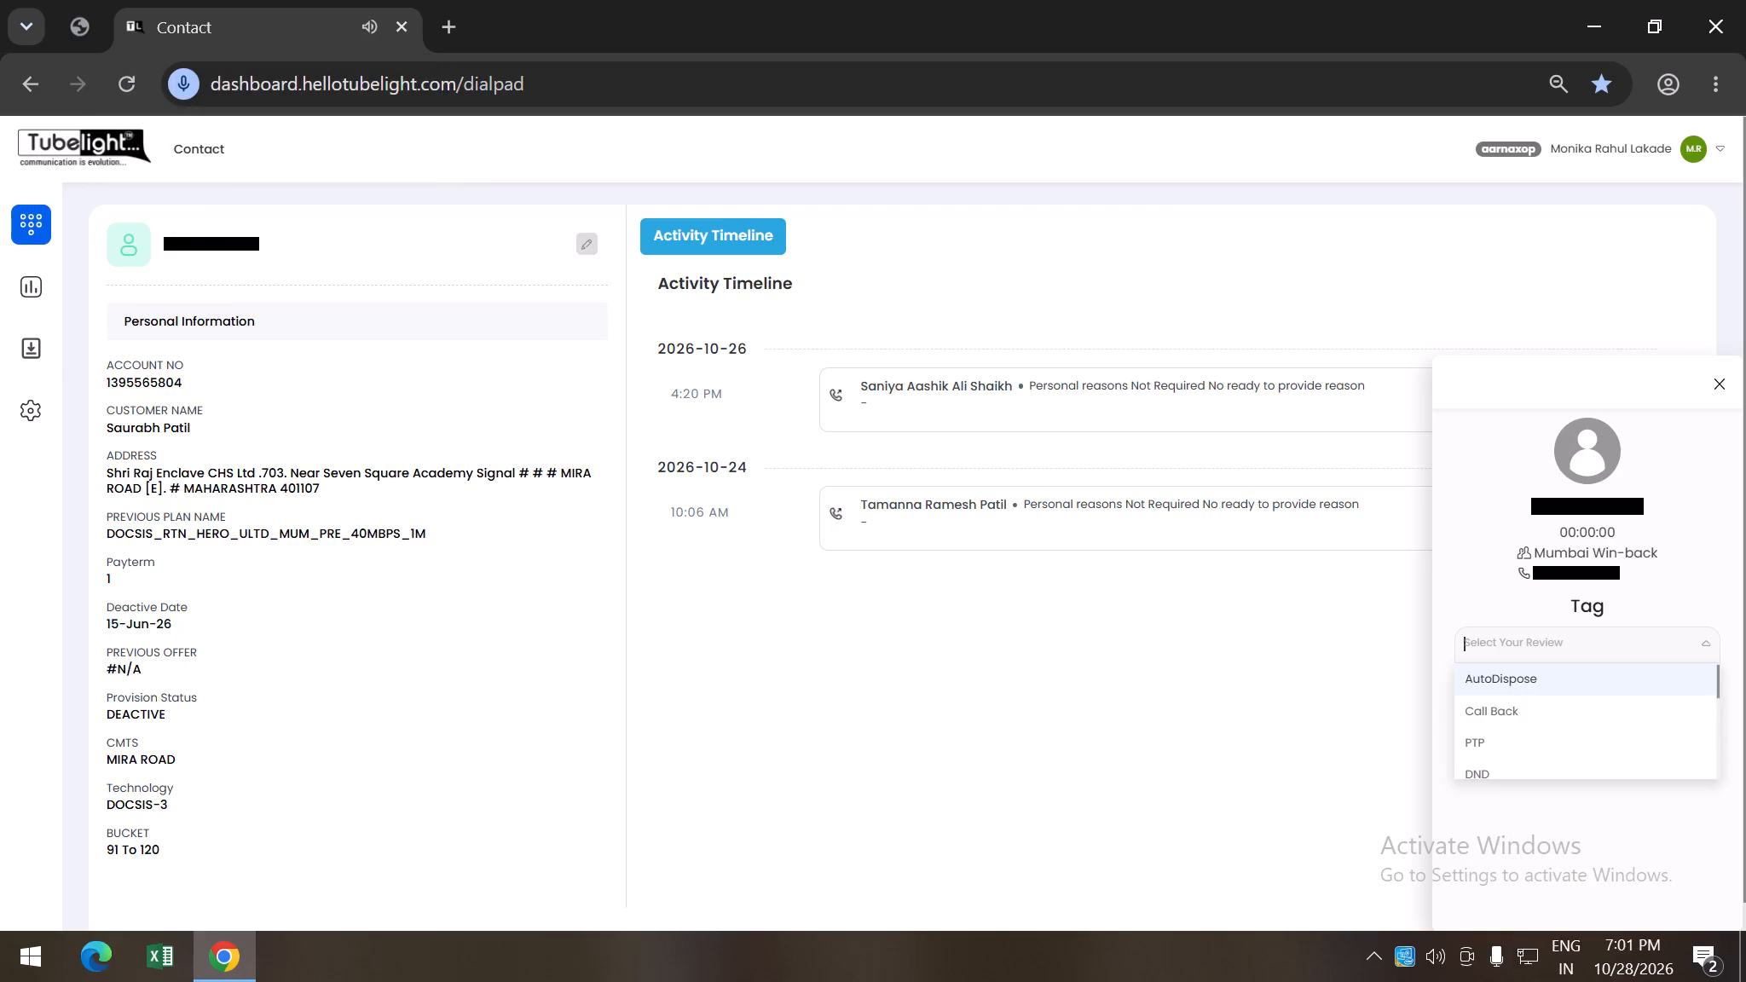
{"action": "scroll", "coordinate": [1537, 704], "scroll_direction": "down", "scroll_amount": 1}
{"action": "left_click", "coordinate": [1540, 715]}
{"action": "left_click", "coordinate": [1578, 644]}
{"action": "left_click", "coordinate": [1542, 753]}
{"action": "left_click_drag", "start_coordinate": [1592, 661], "coordinate": [1593, 672]}
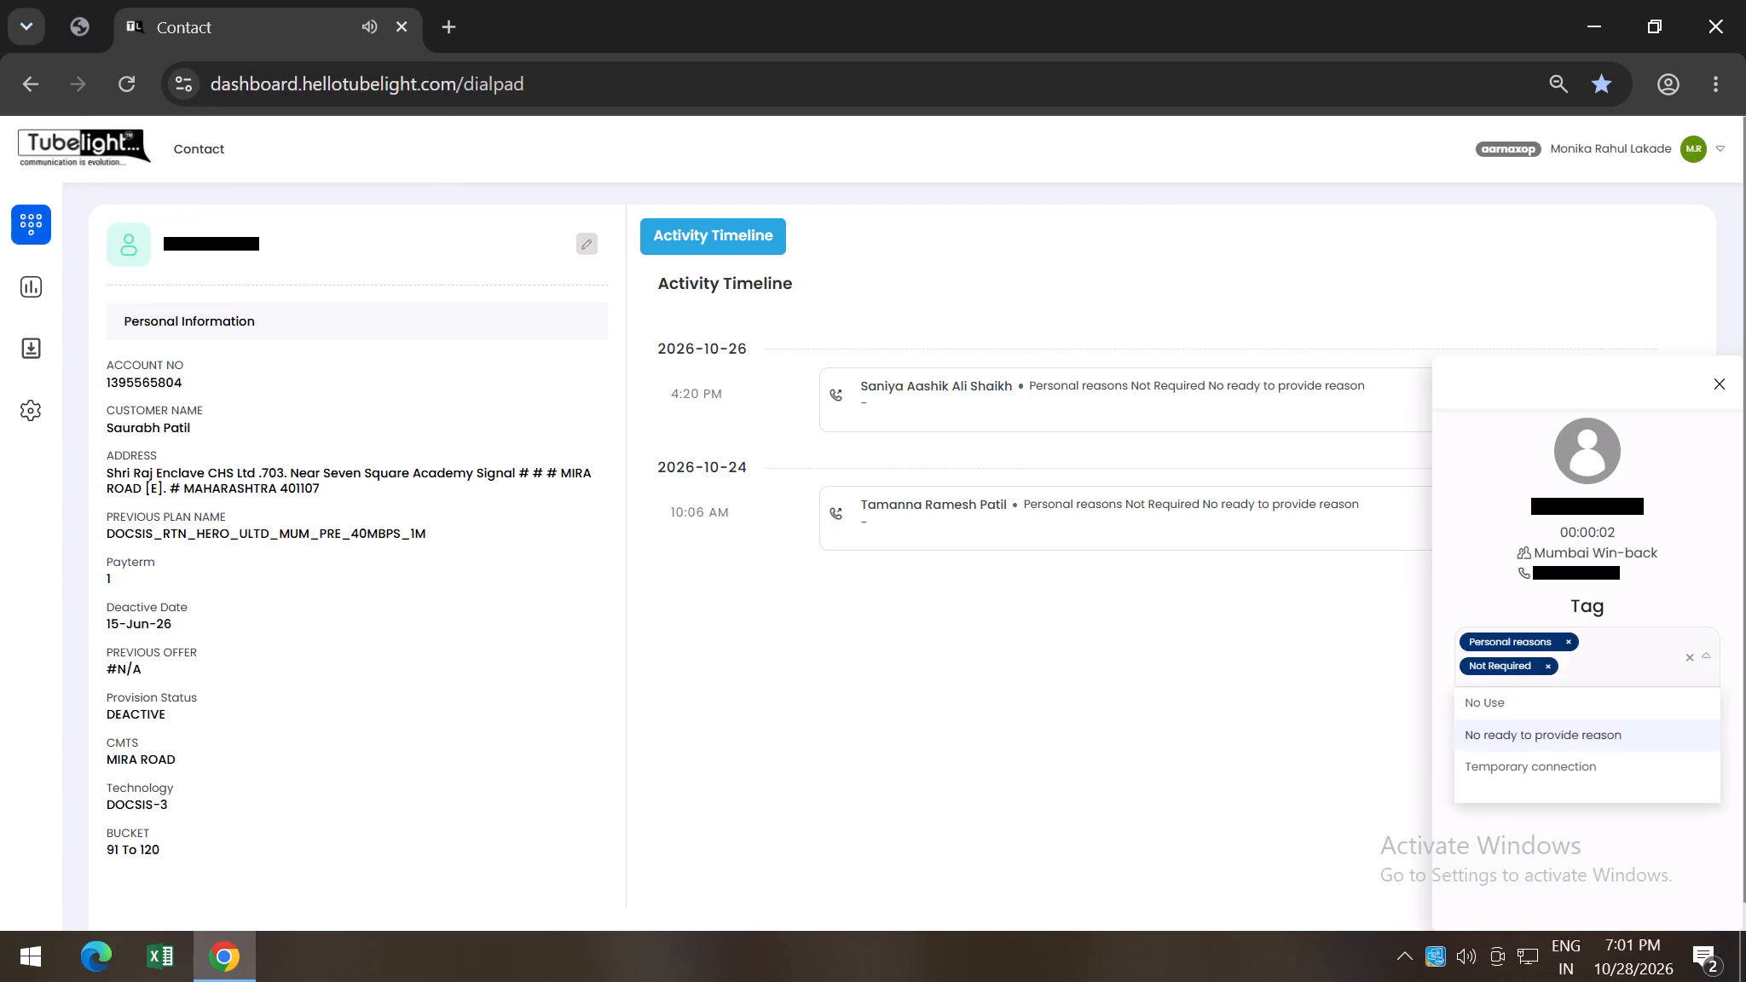
{"action": "left_click", "coordinate": [1579, 729]}
{"action": "double_click", "coordinate": [1641, 696]}
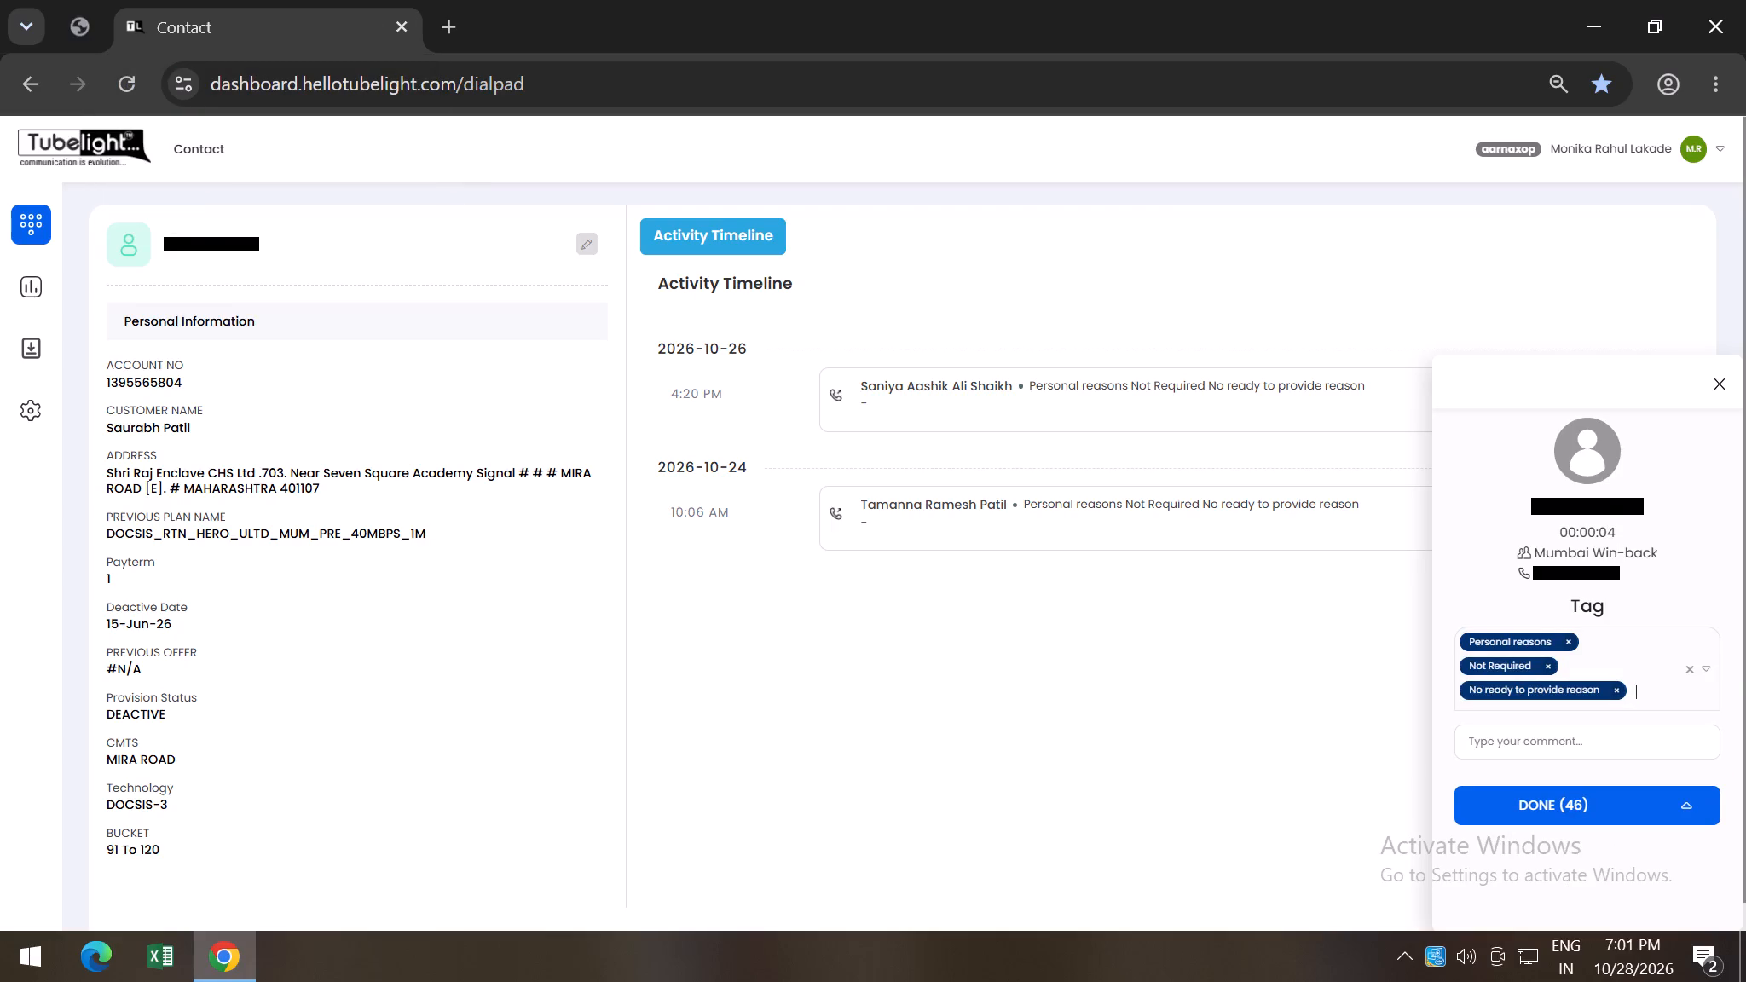
{"action": "left_click", "coordinate": [1633, 684]}
{"action": "left_click", "coordinate": [1633, 690]}
{"action": "left_click", "coordinate": [1648, 685]}
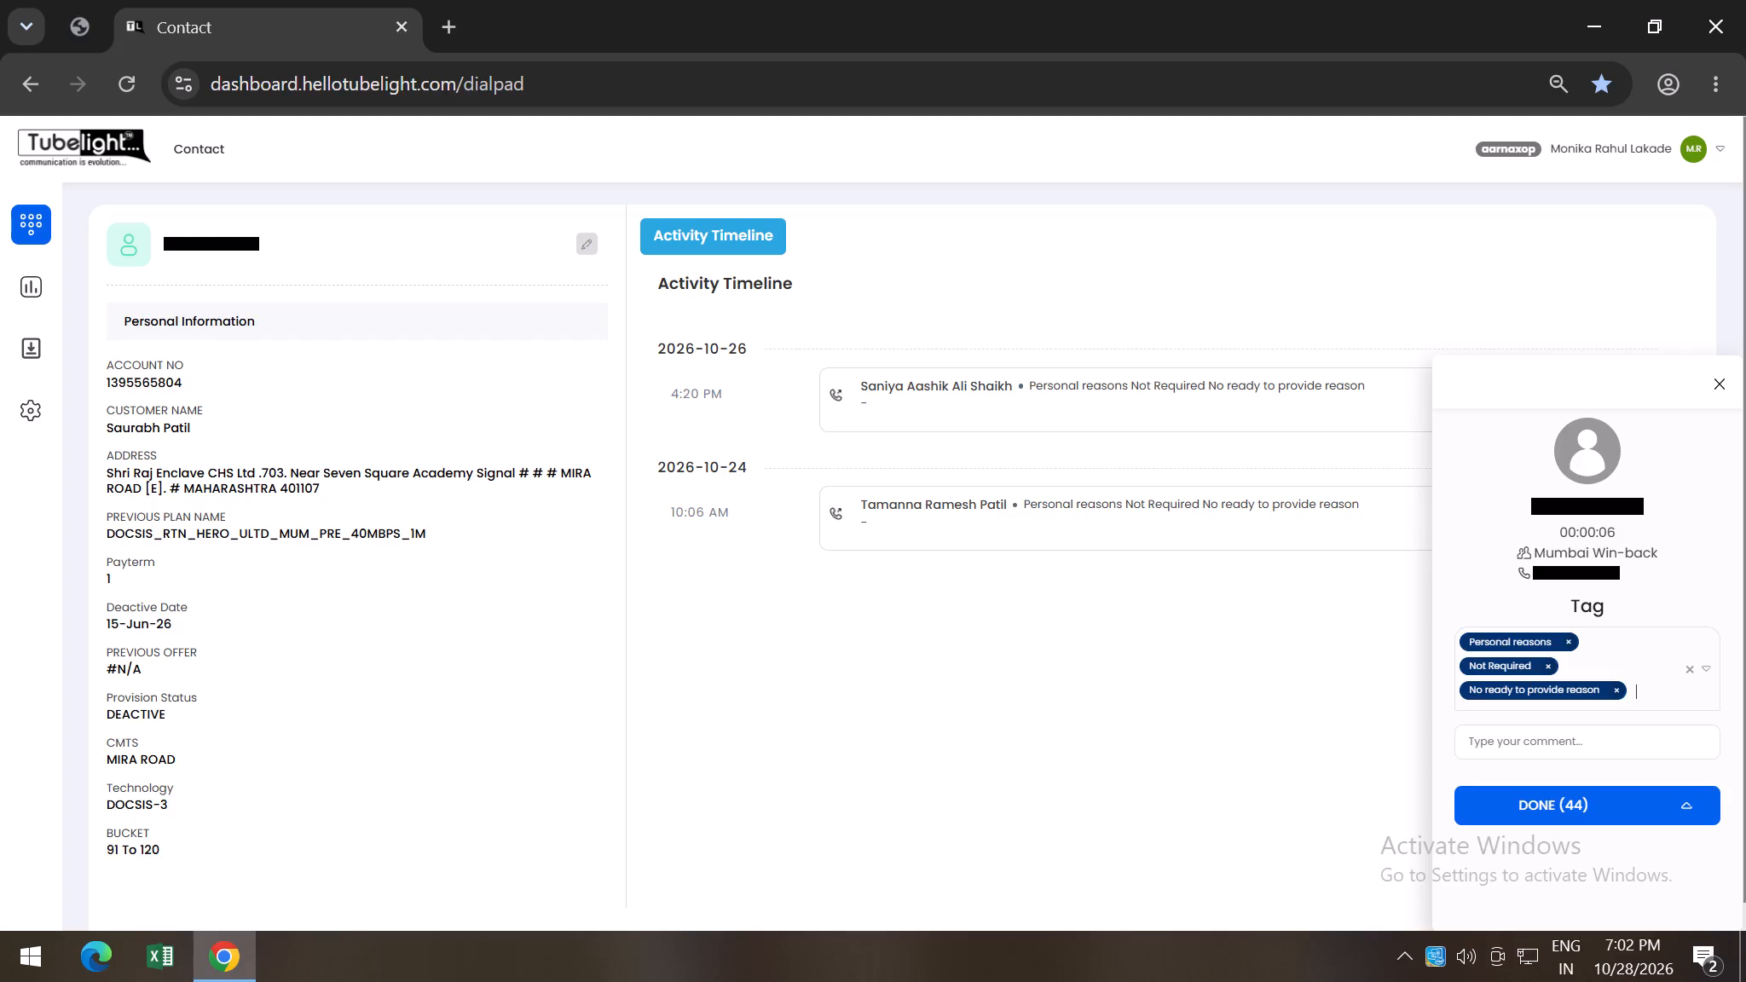
{"action": "left_click", "coordinate": [1582, 809]}
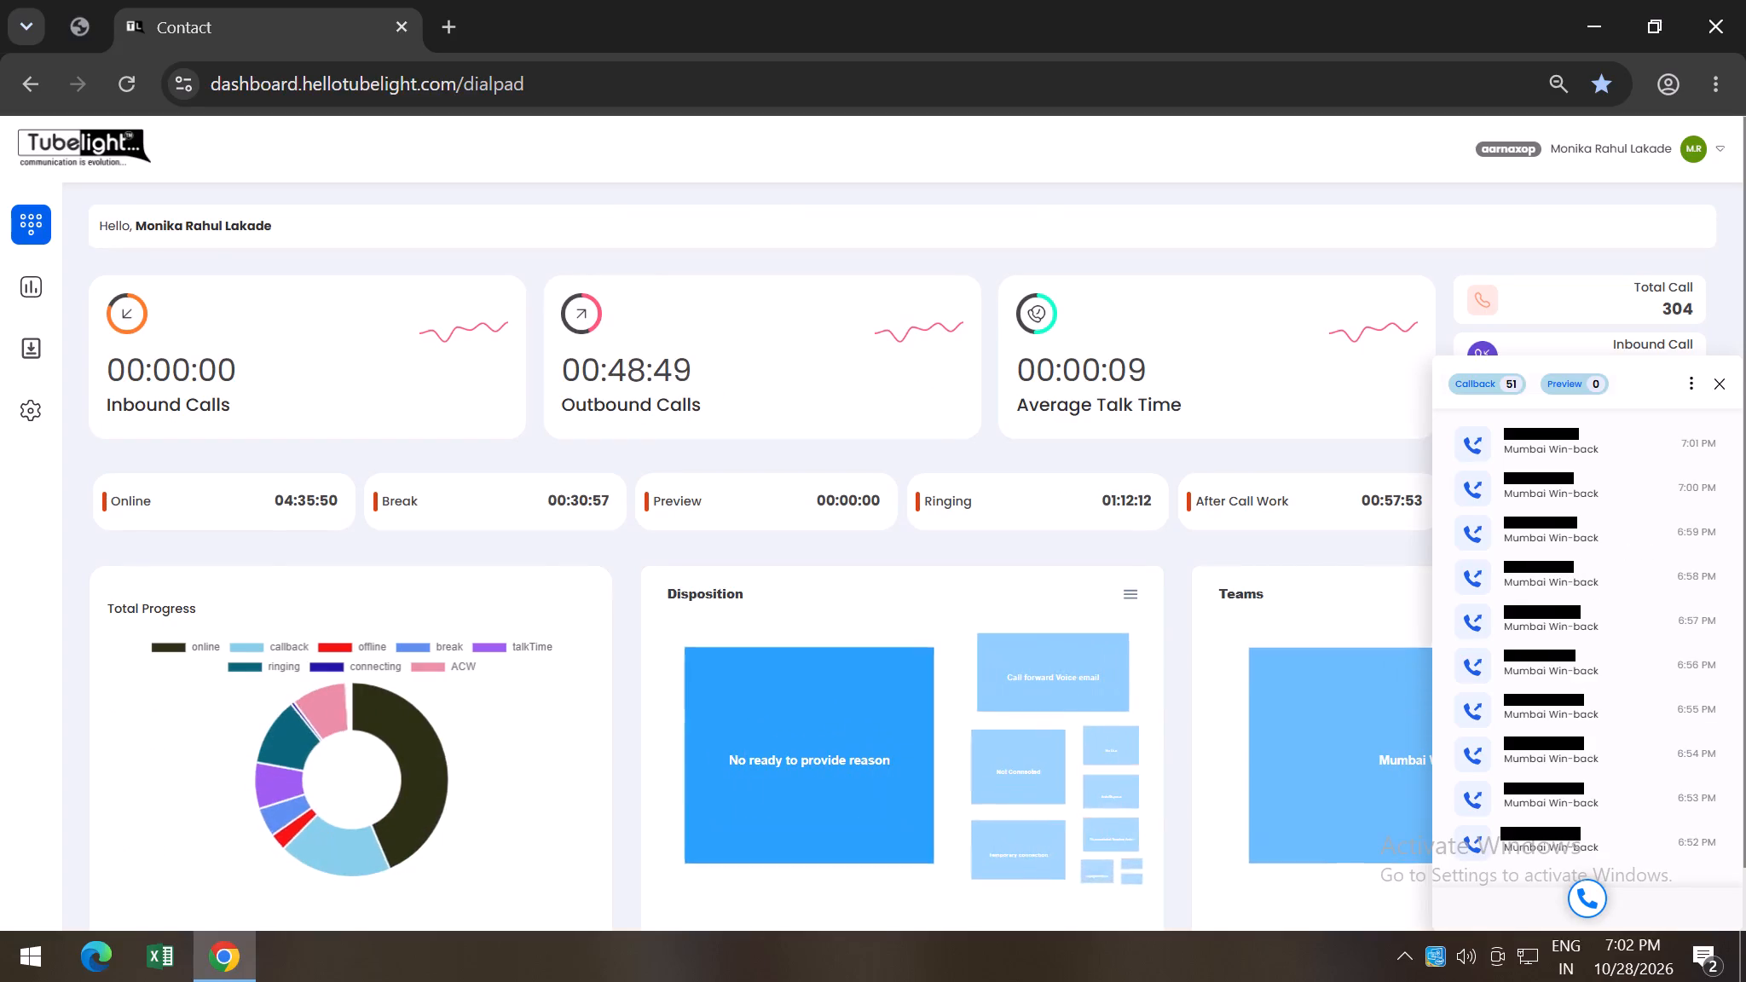
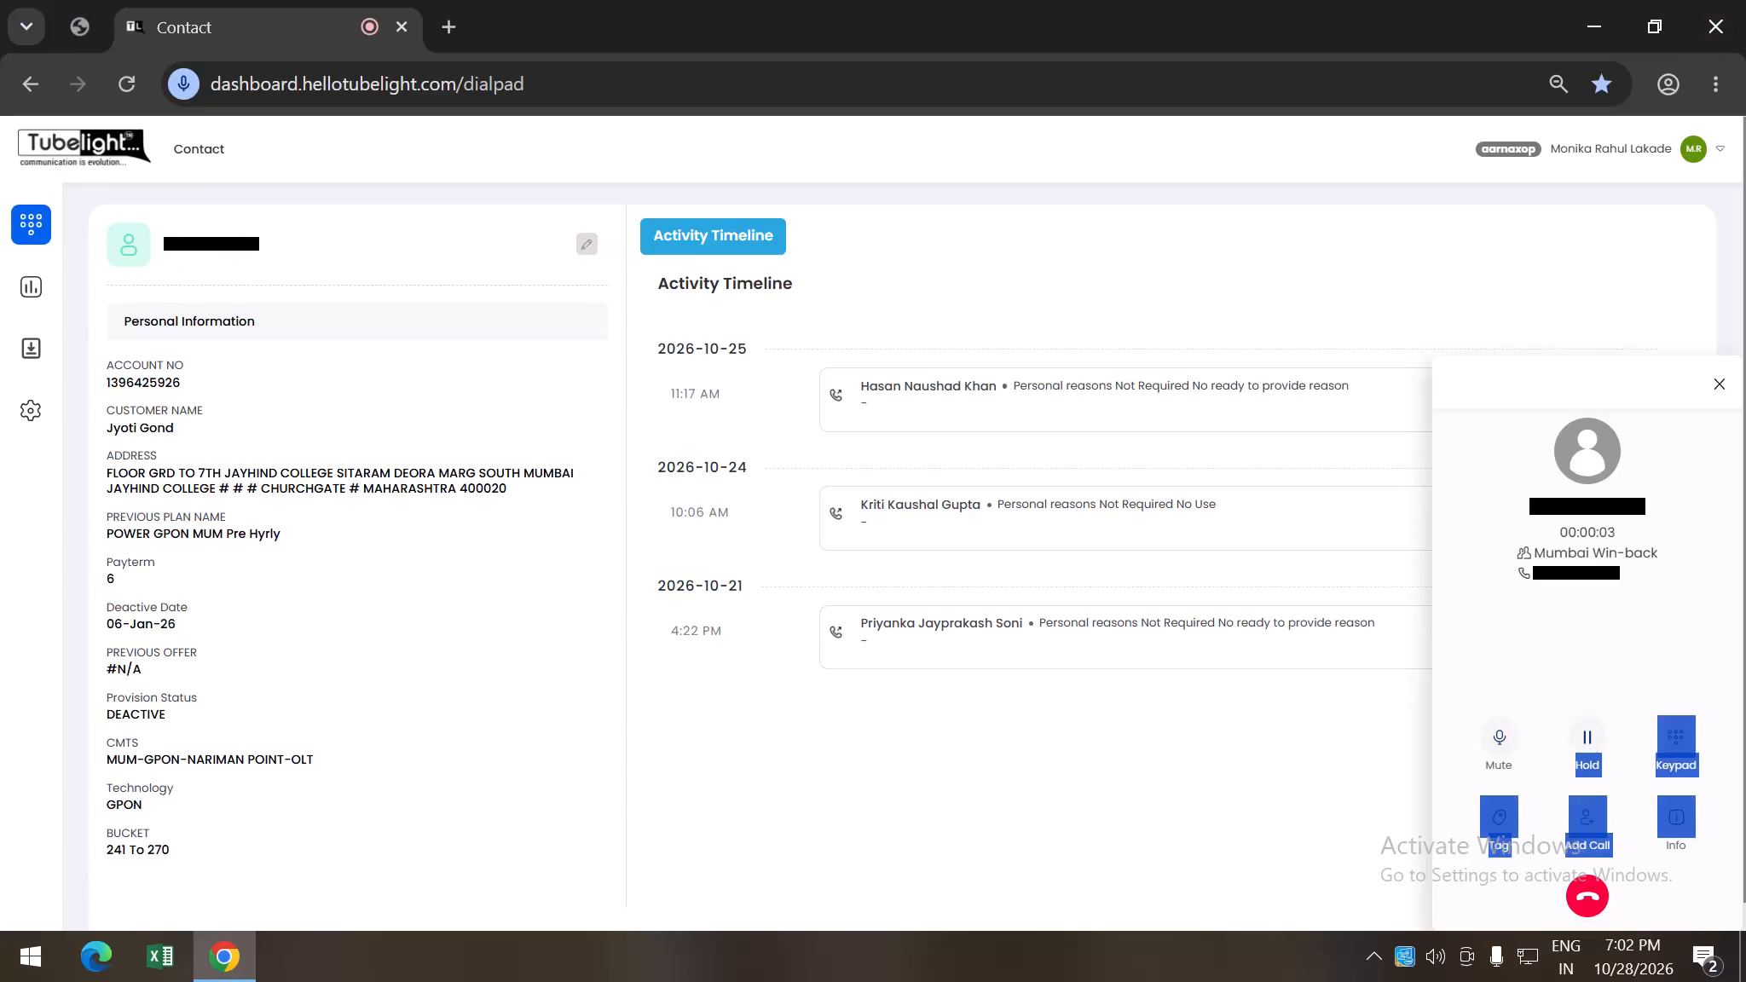
End the current Mumbai Win-back call and submit its tag under Not Connect, Not Contactable.
{"action": "left_click", "coordinate": [1608, 897]}
{"action": "left_click", "coordinate": [1504, 627]}
{"action": "scroll", "coordinate": [1512, 755], "scroll_direction": "down", "scroll_amount": 5}
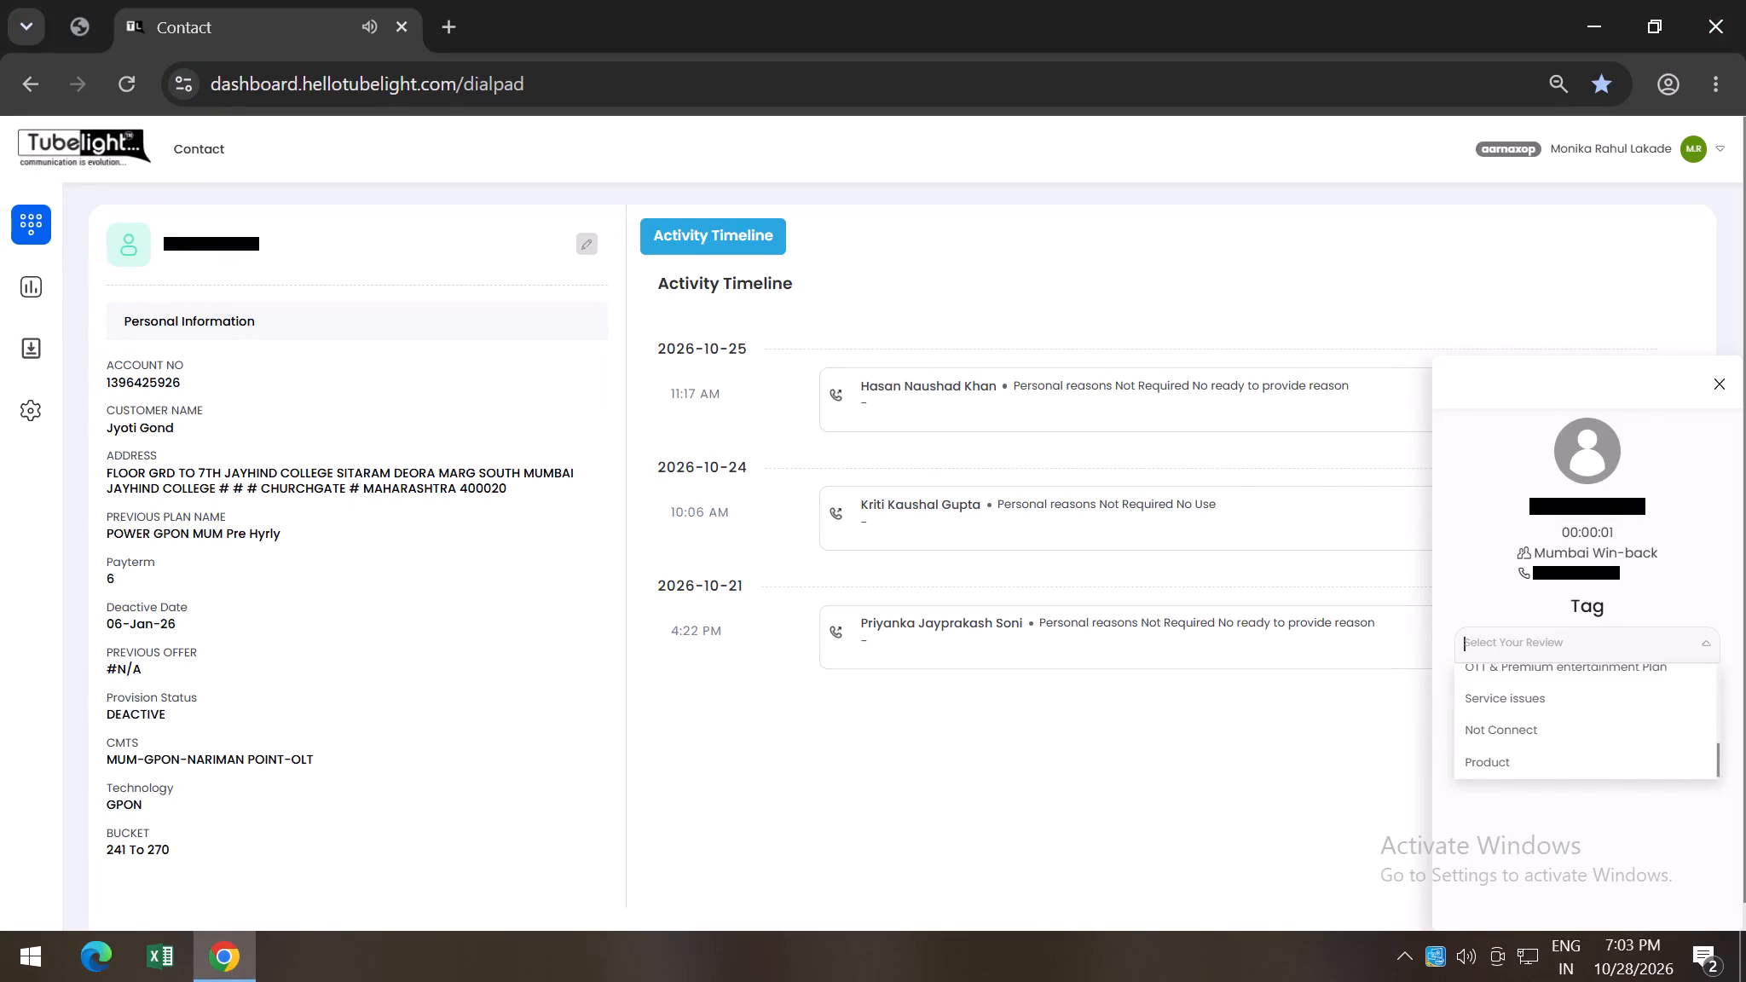
{"action": "left_click", "coordinate": [1535, 736]}
{"action": "left_click", "coordinate": [1593, 615]}
{"action": "left_click", "coordinate": [1583, 642]}
{"action": "left_click", "coordinate": [1512, 731]}
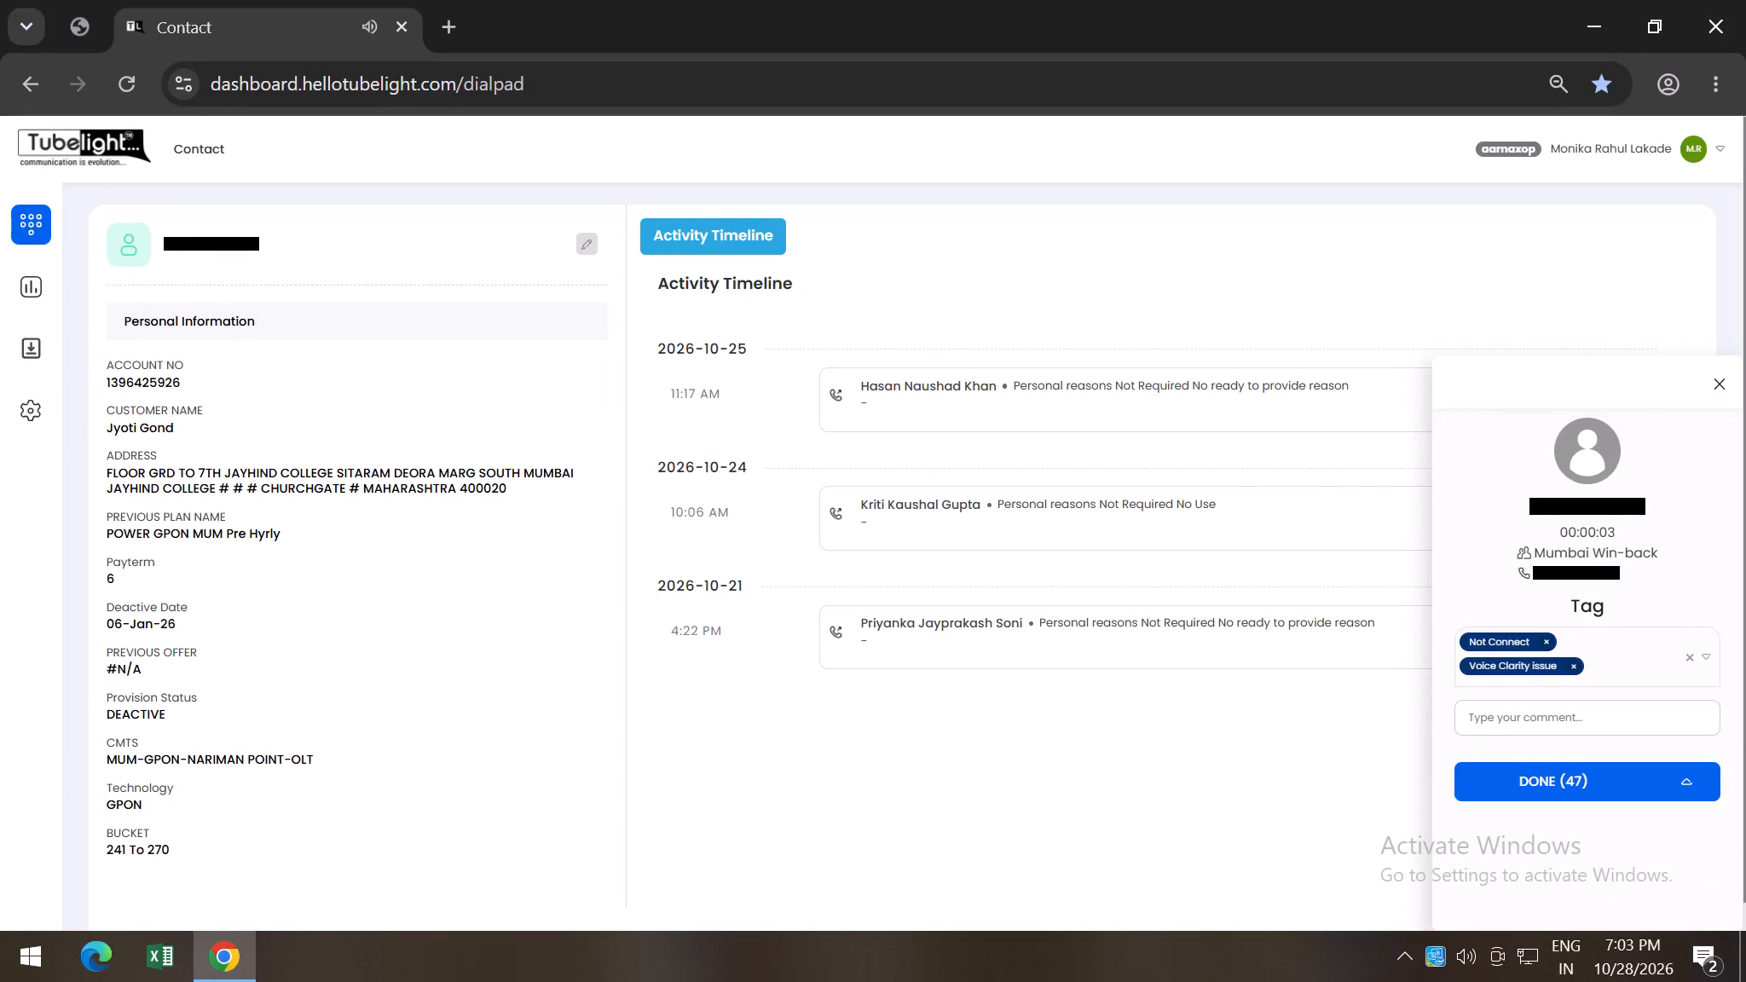
{"action": "left_click", "coordinate": [1575, 673]}
{"action": "left_click_drag", "start_coordinate": [1596, 636], "coordinate": [1590, 650]}
{"action": "left_click", "coordinate": [1533, 712]}
{"action": "left_click", "coordinate": [1605, 657]}
{"action": "scroll", "coordinate": [1520, 749], "scroll_direction": "down", "scroll_amount": 2}
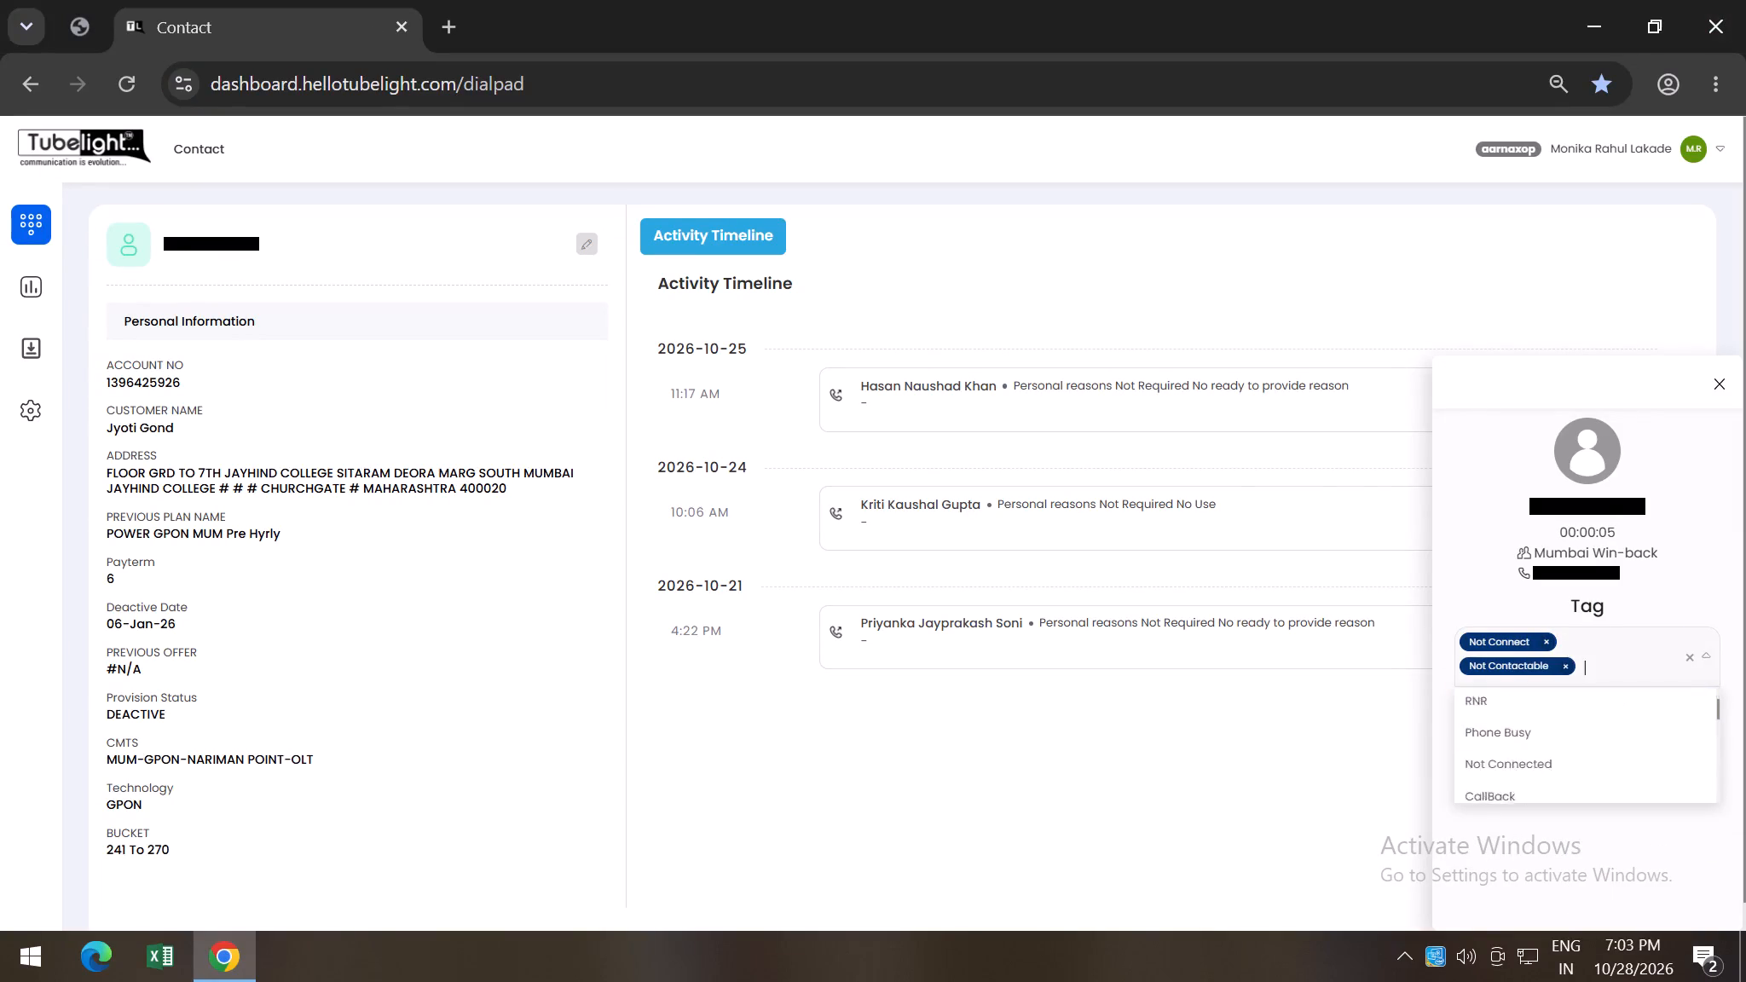
{"action": "left_click", "coordinate": [1532, 706]}
{"action": "left_click", "coordinate": [1531, 800]}
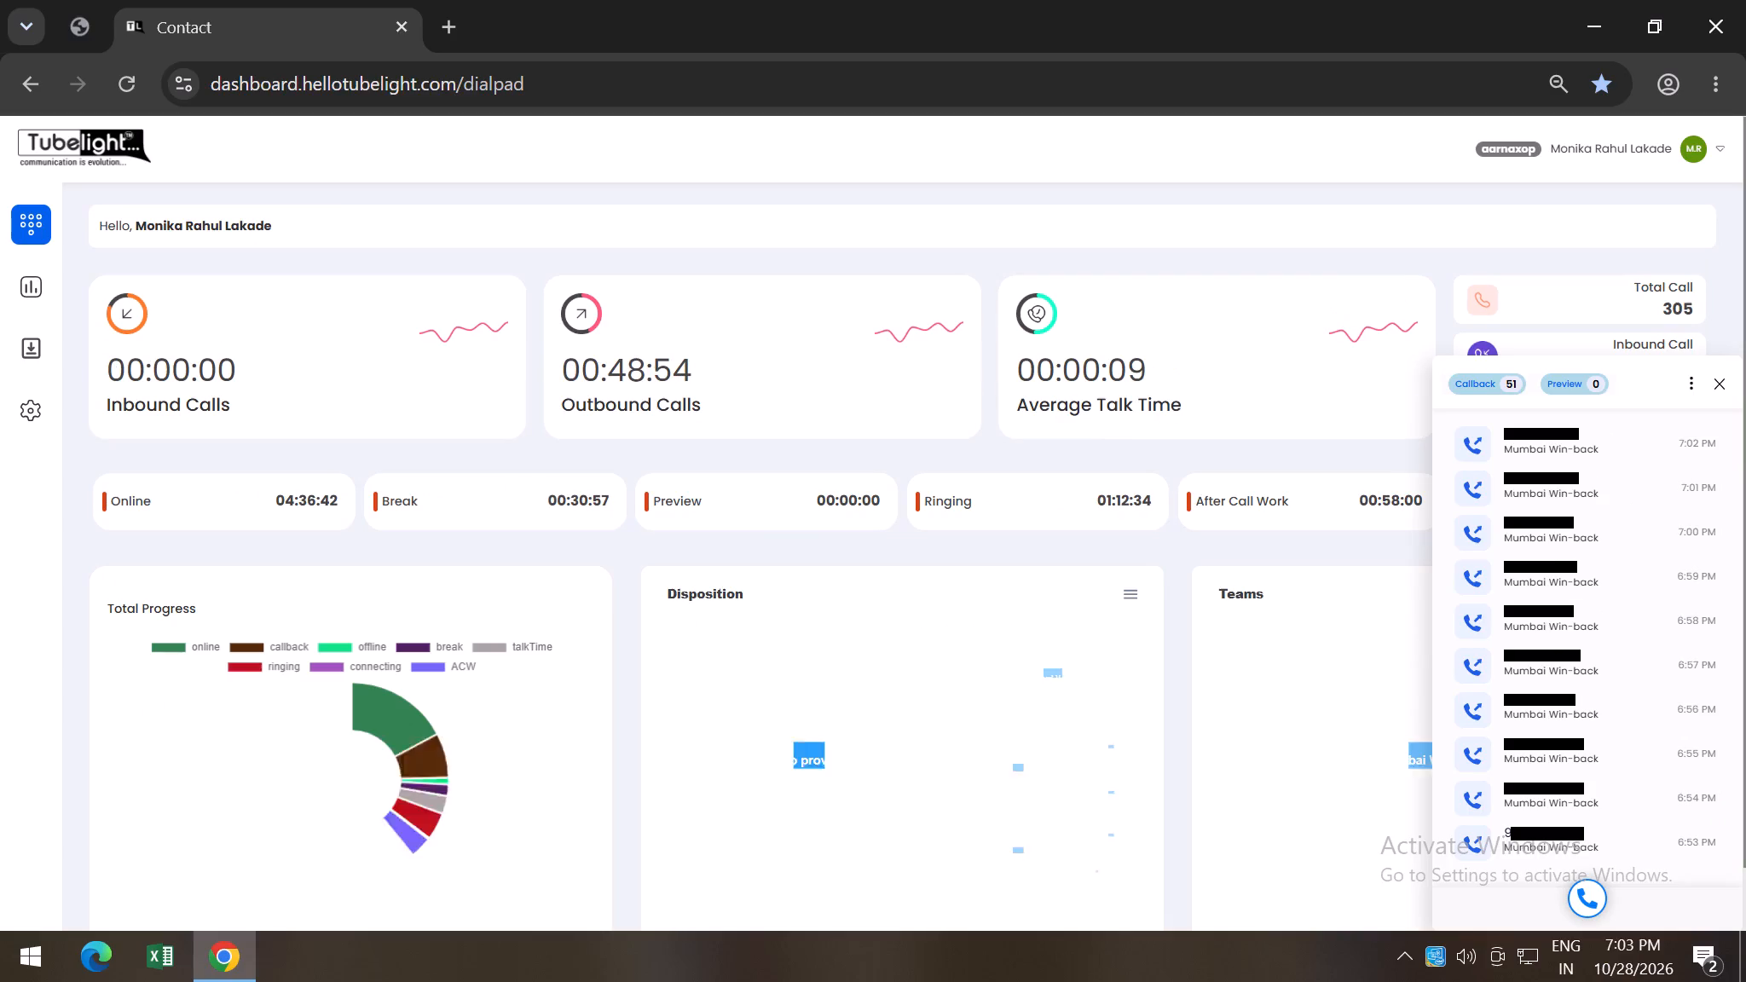
Close the dialer and sign out of the Tubelight account.
{"action": "left_click", "coordinate": [1714, 376]}
{"action": "left_click", "coordinate": [1721, 384]}
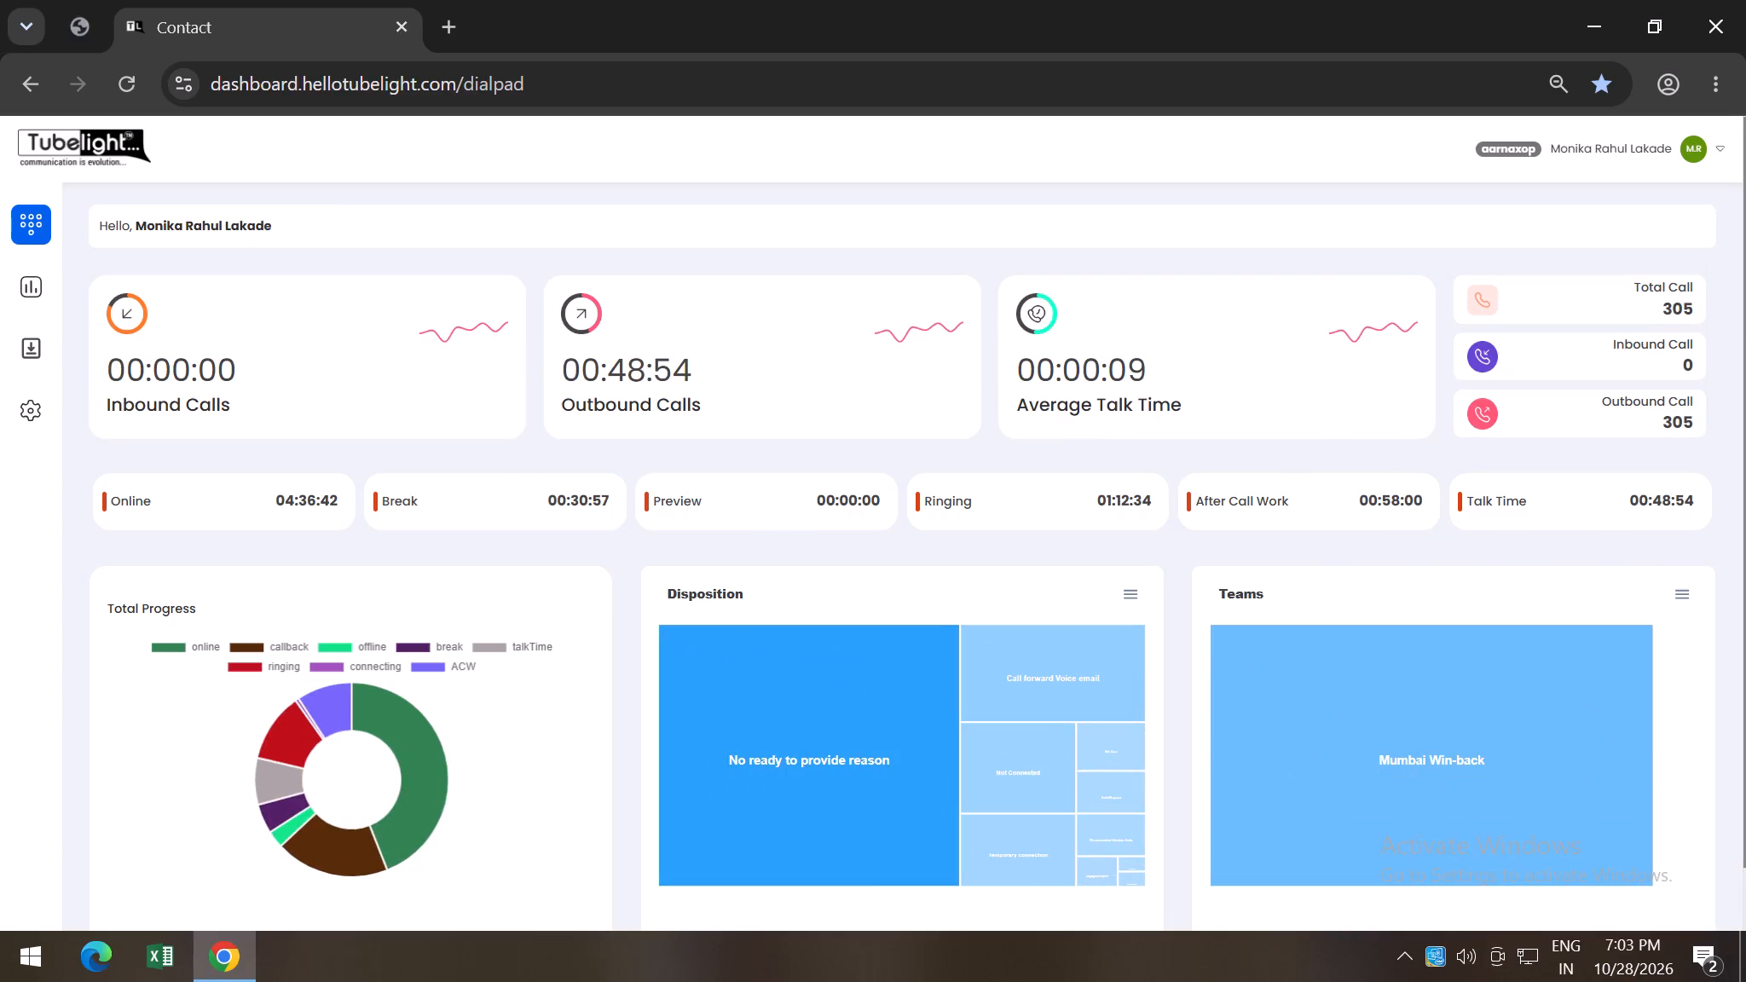
{"action": "left_click", "coordinate": [1723, 149]}
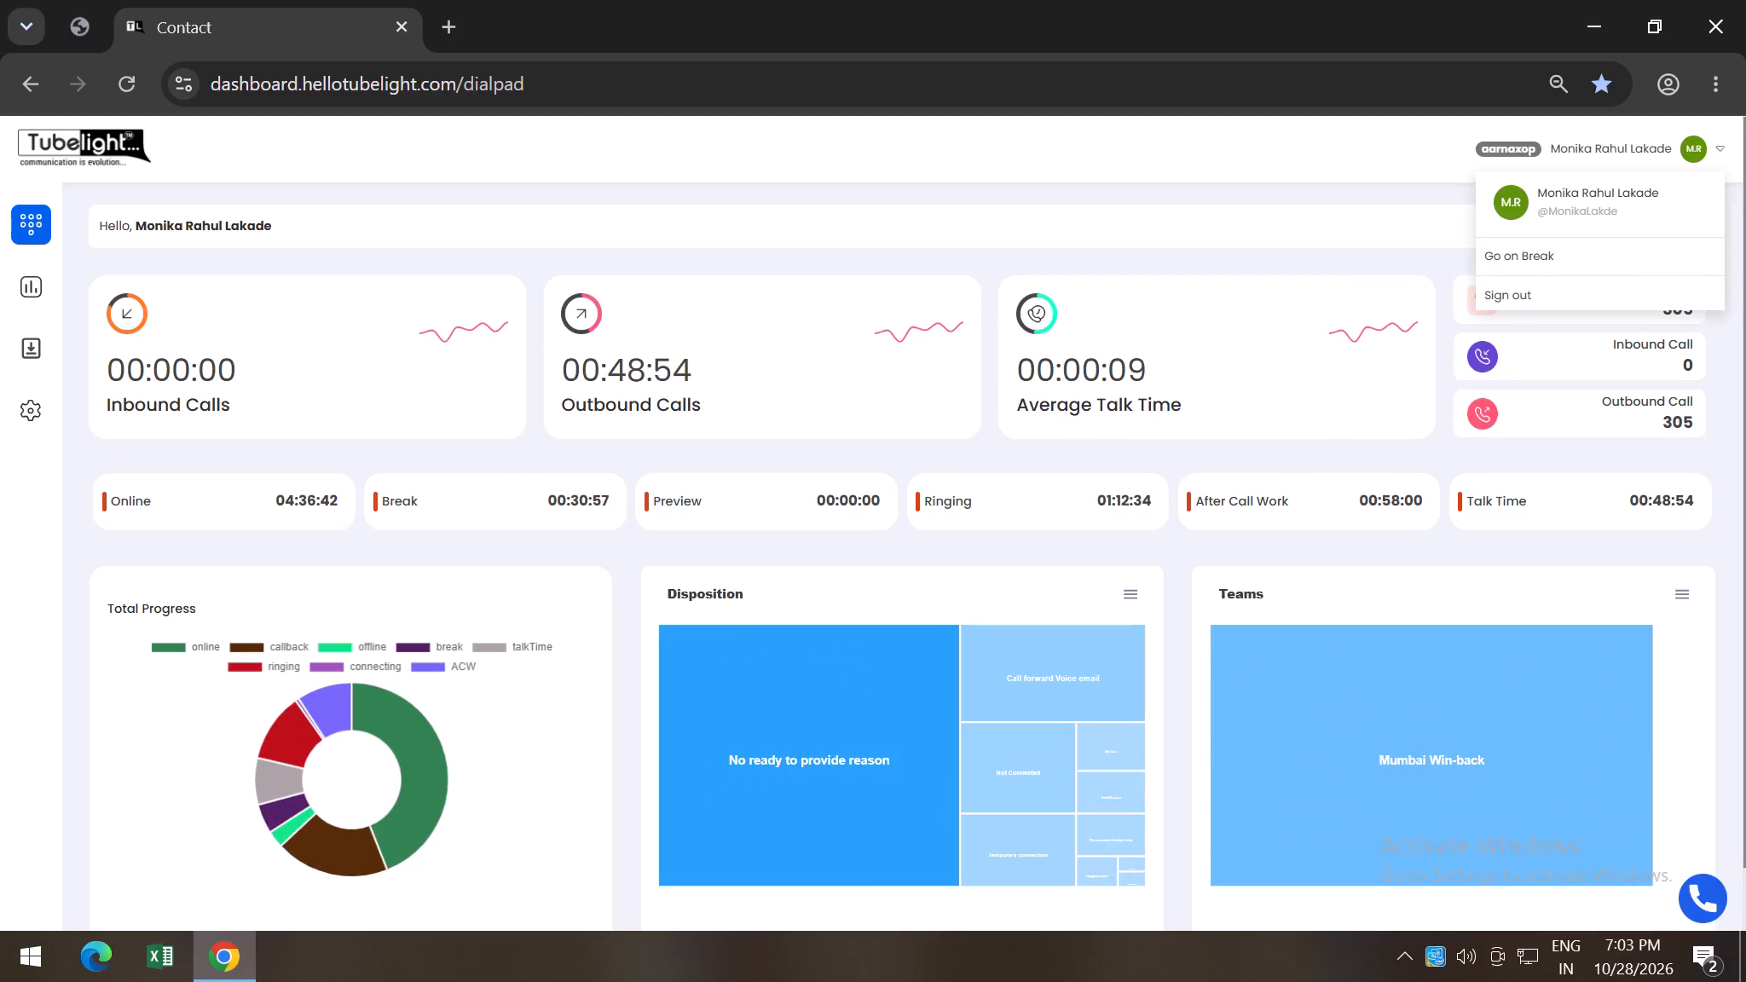
{"action": "left_click", "coordinate": [1579, 299]}
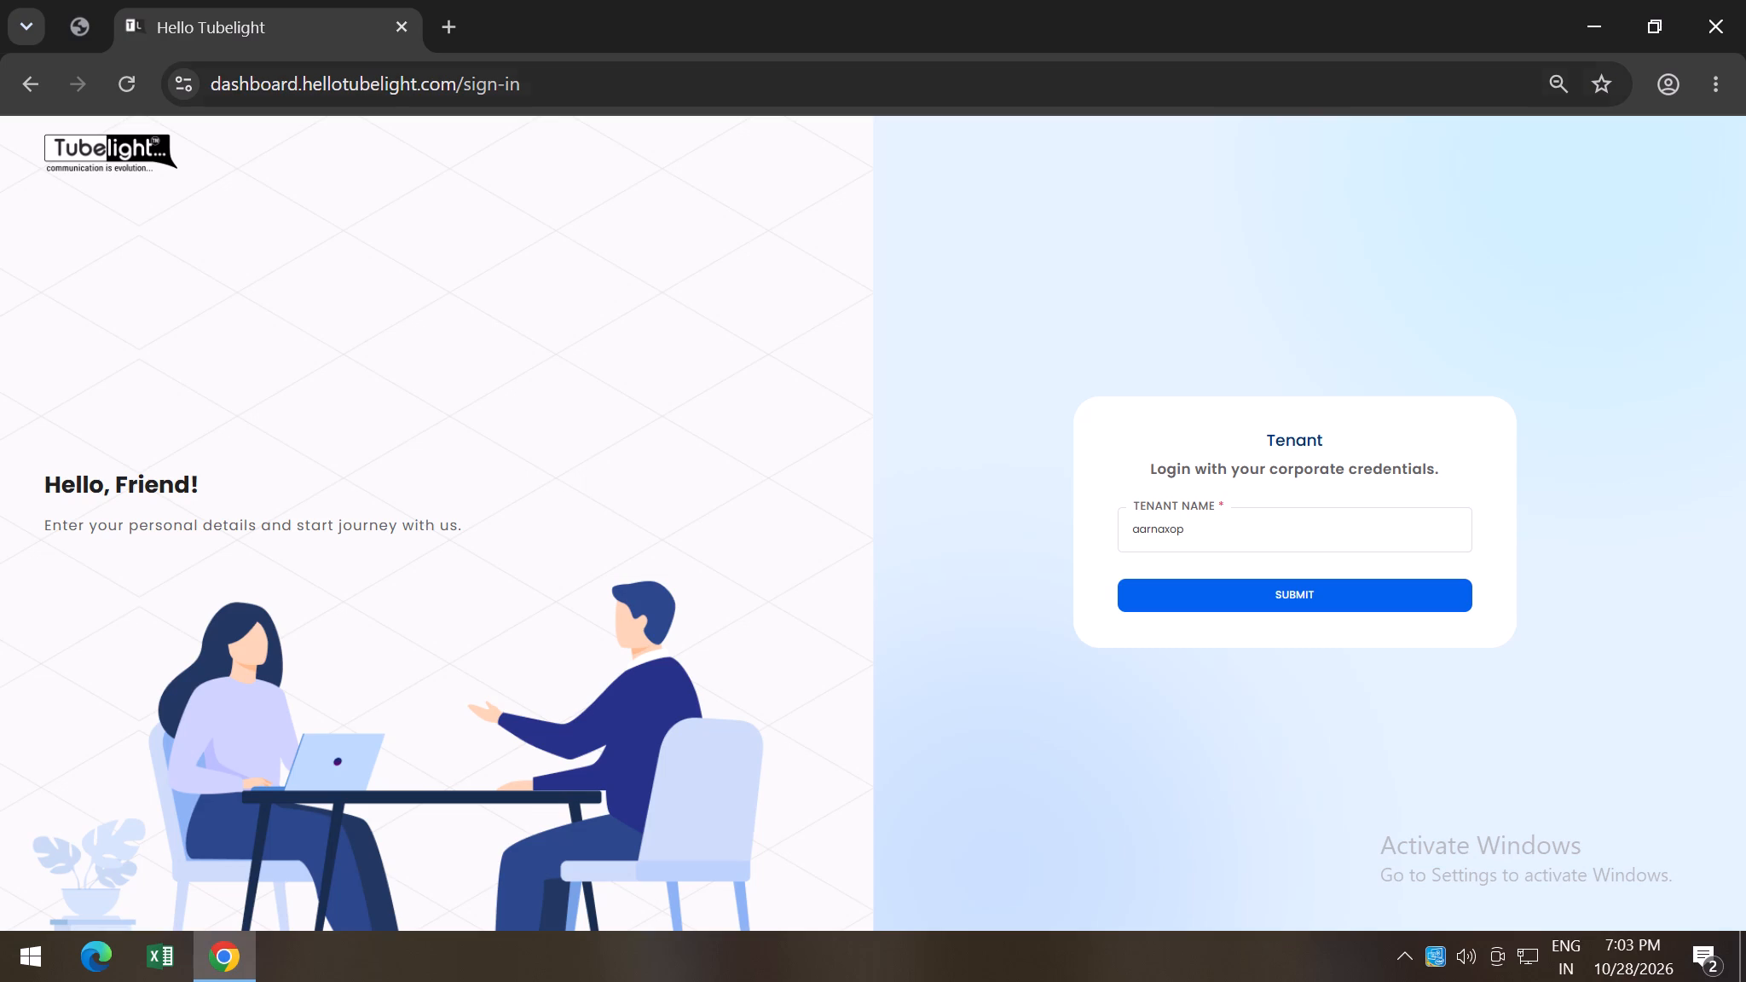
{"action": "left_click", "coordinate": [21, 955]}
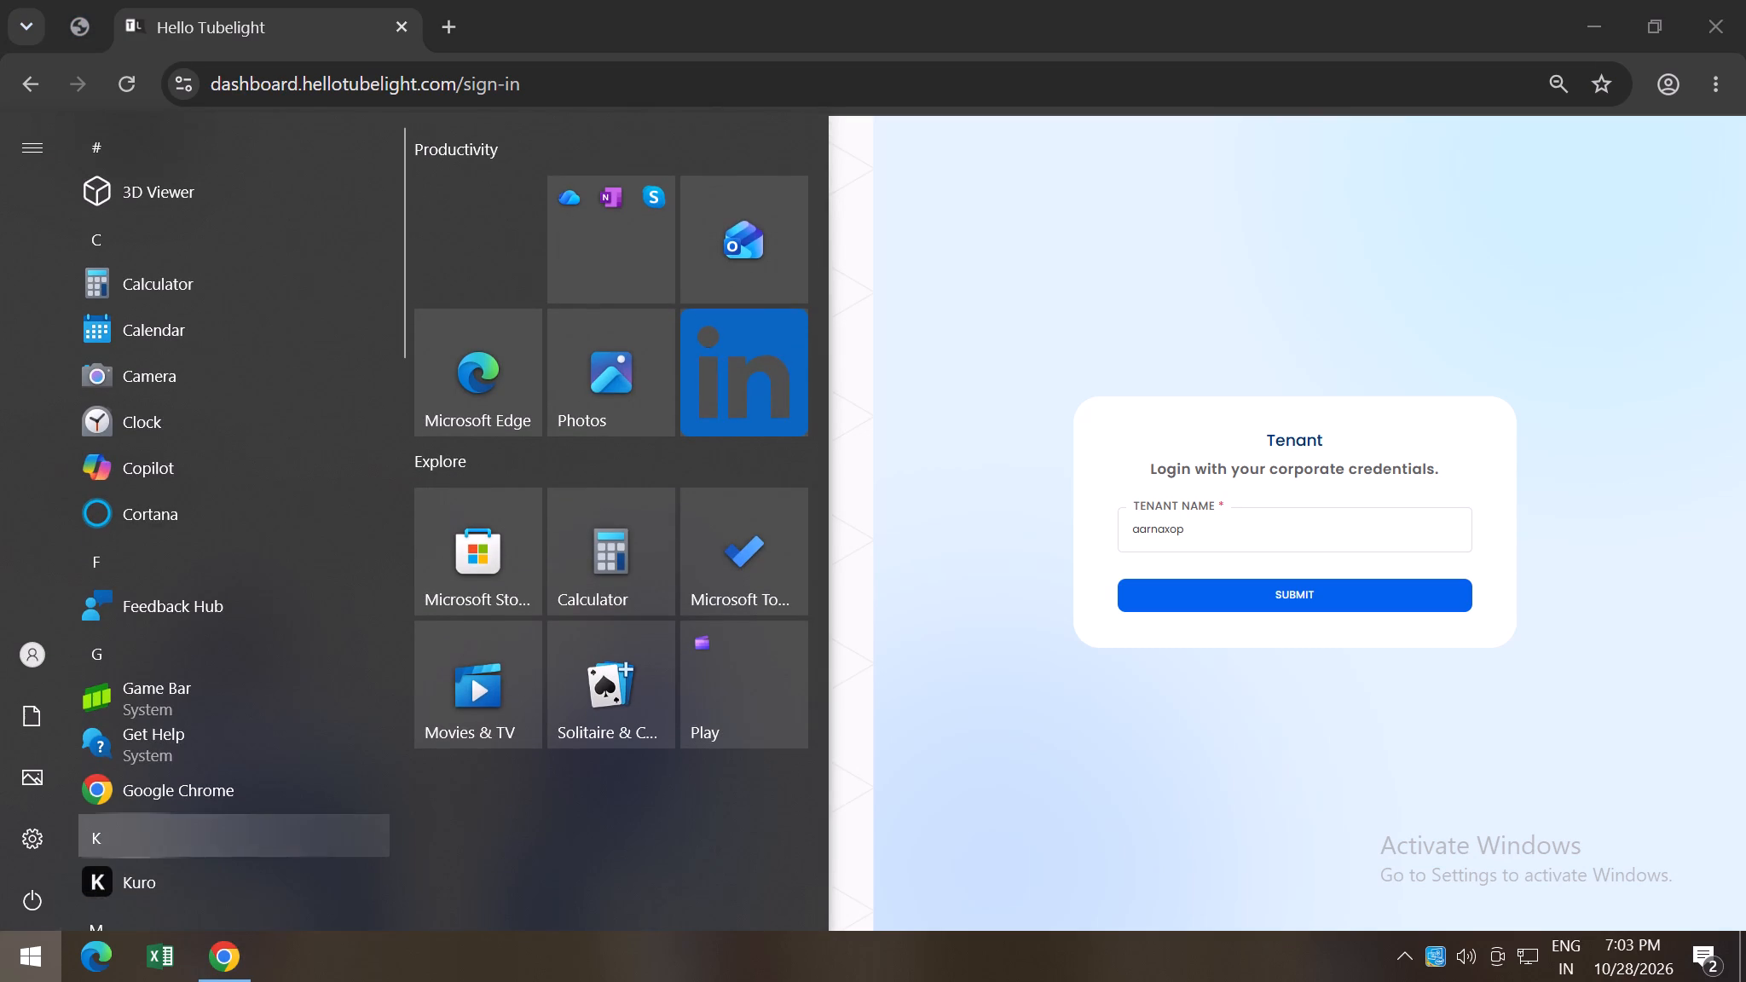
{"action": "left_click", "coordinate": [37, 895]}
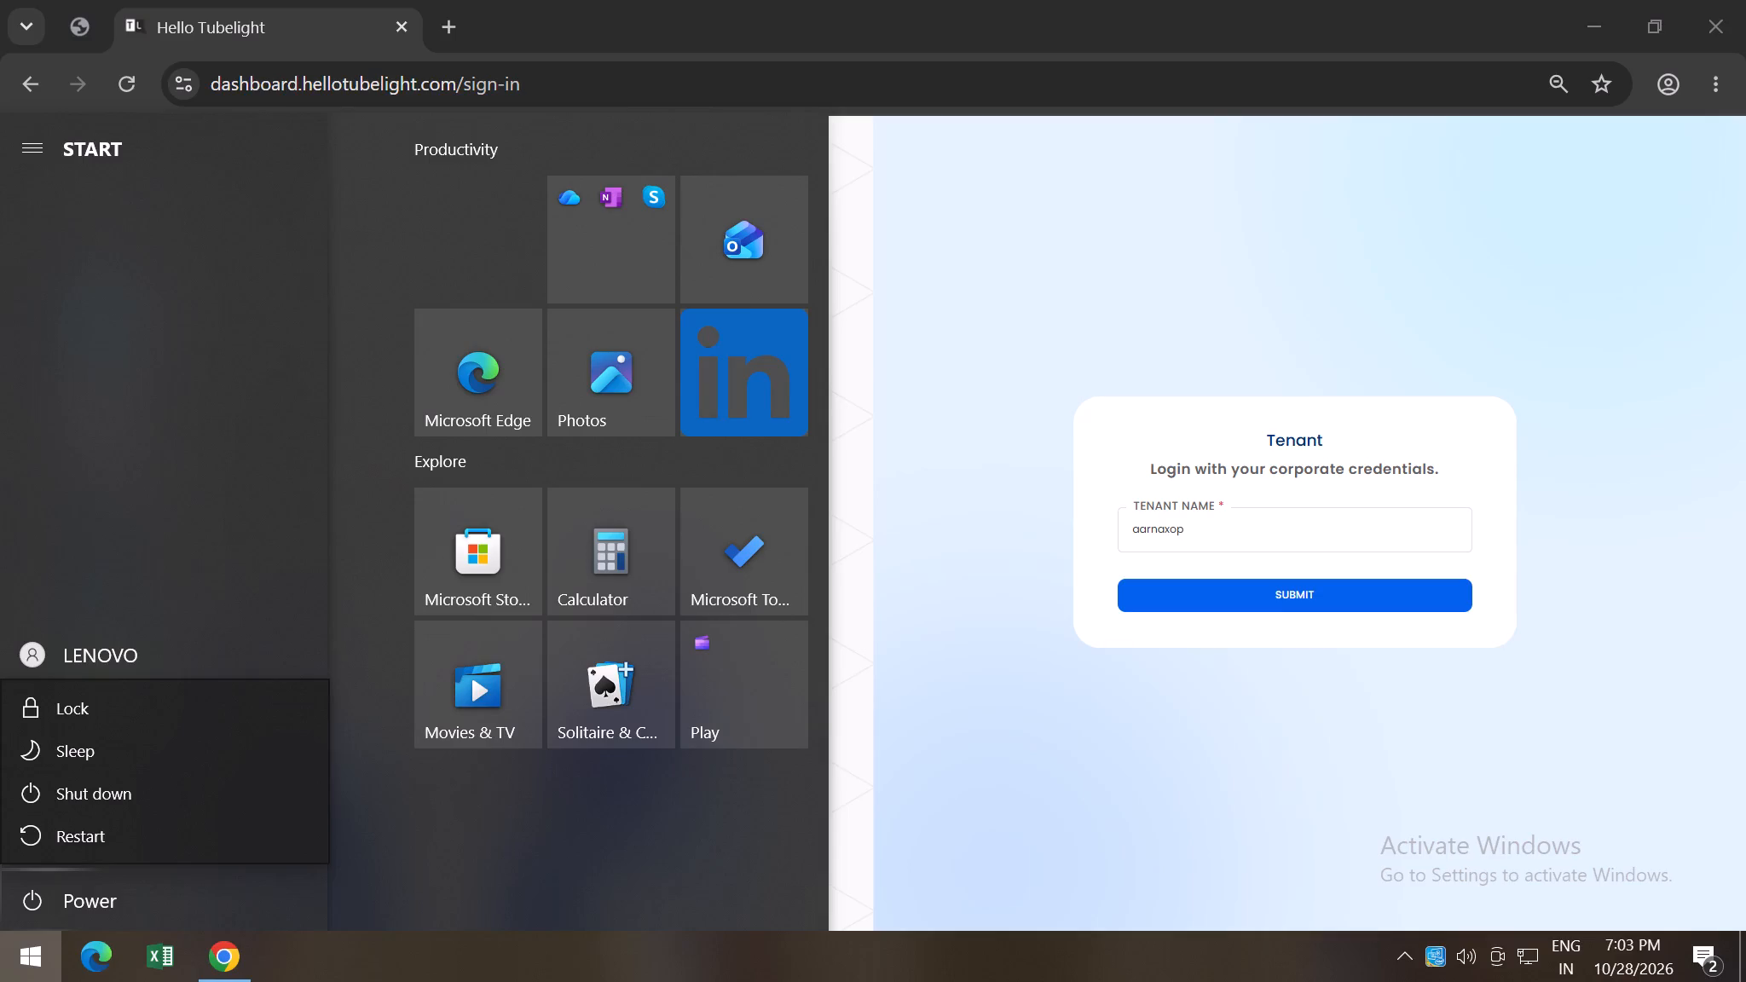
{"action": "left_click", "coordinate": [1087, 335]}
Sign back in to the aarnaxop tenant with the prefilled account credentials.
{"action": "left_click", "coordinate": [1249, 600]}
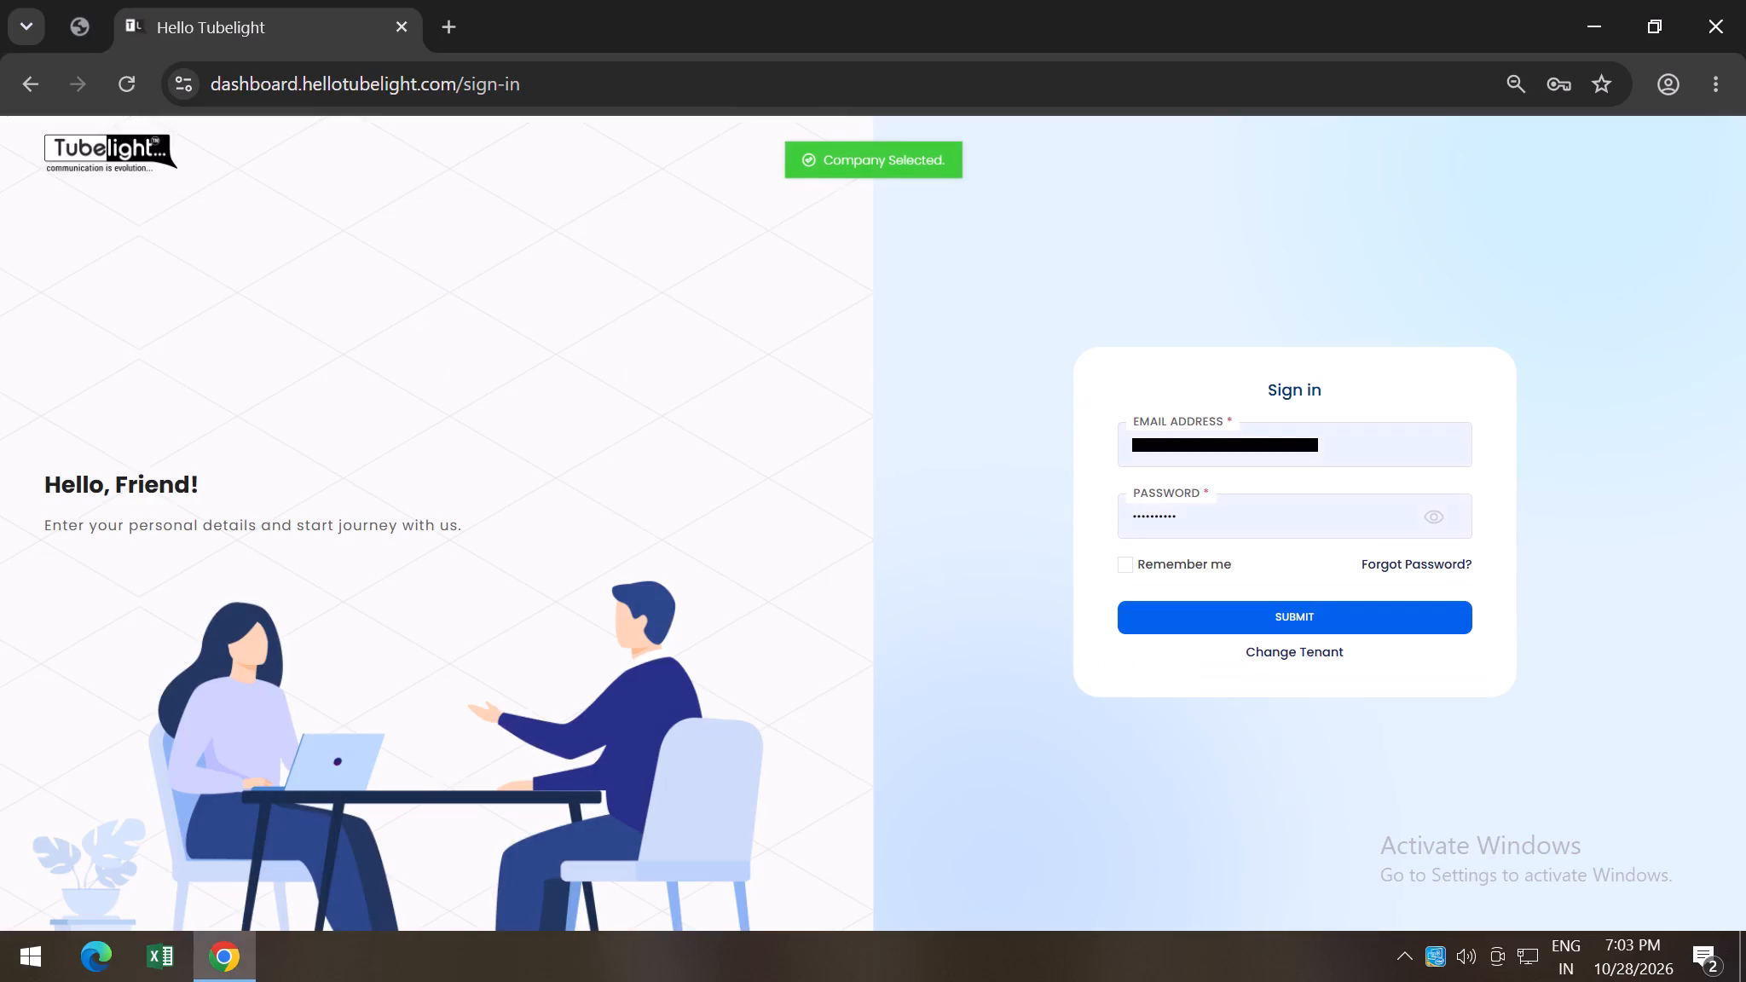
{"action": "left_click", "coordinate": [1367, 627]}
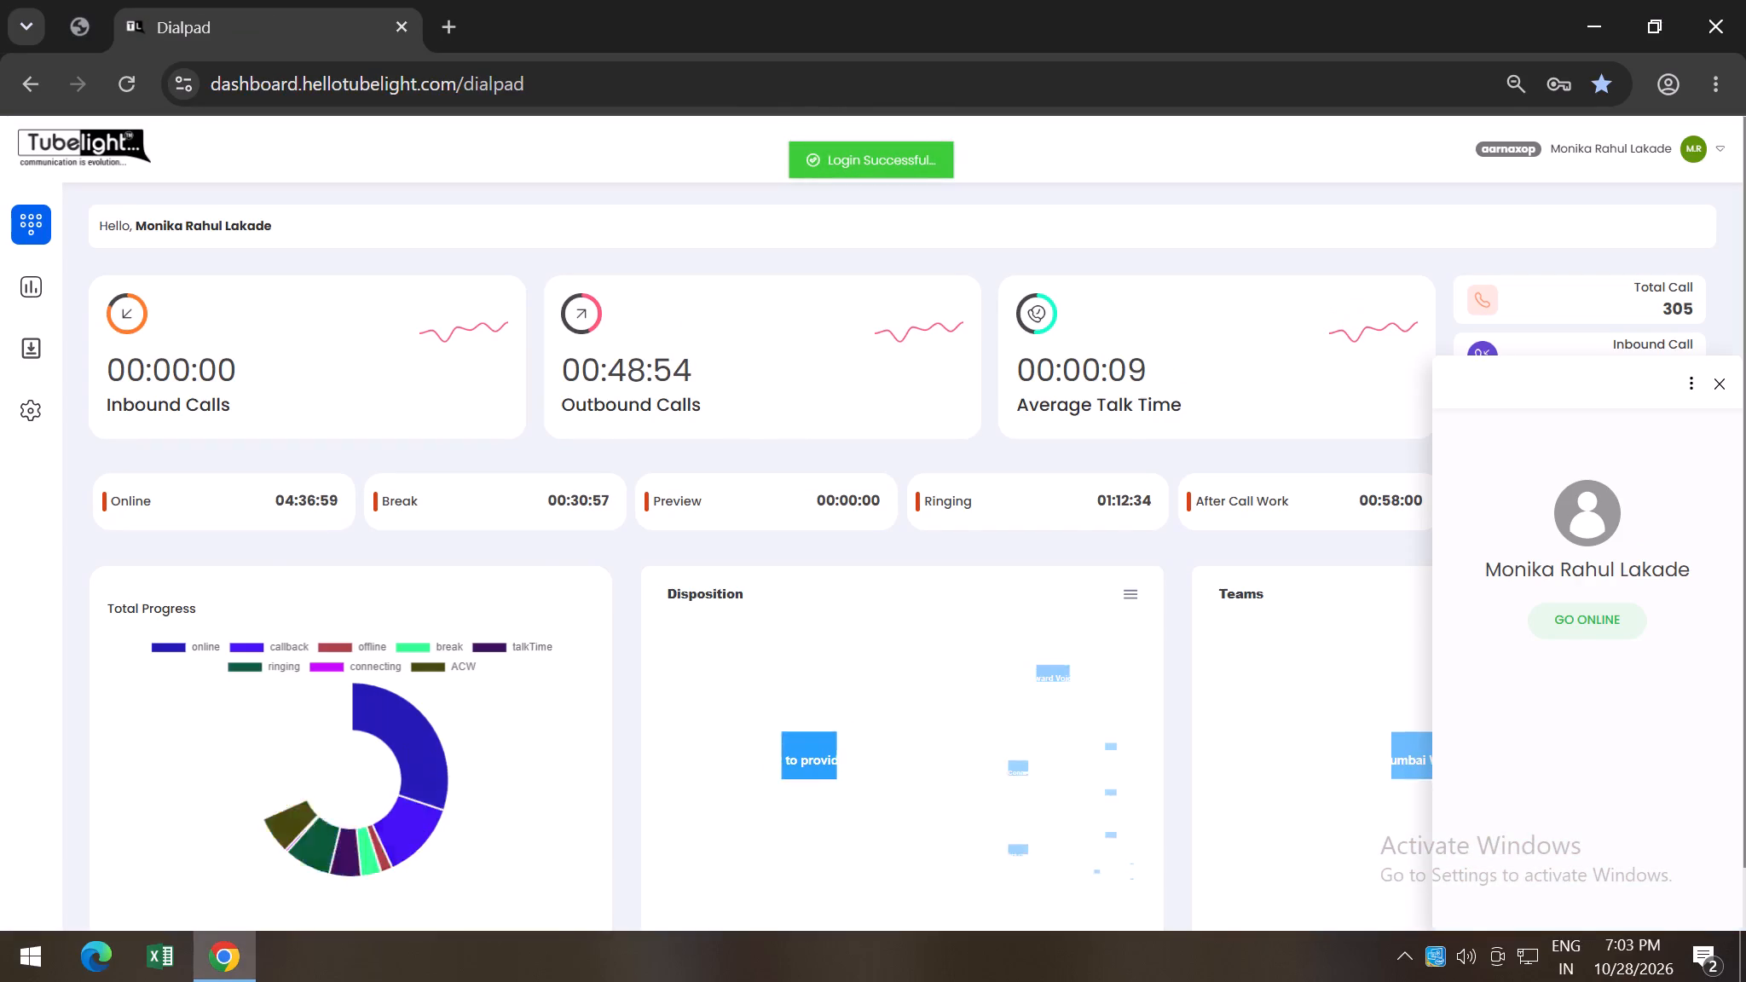
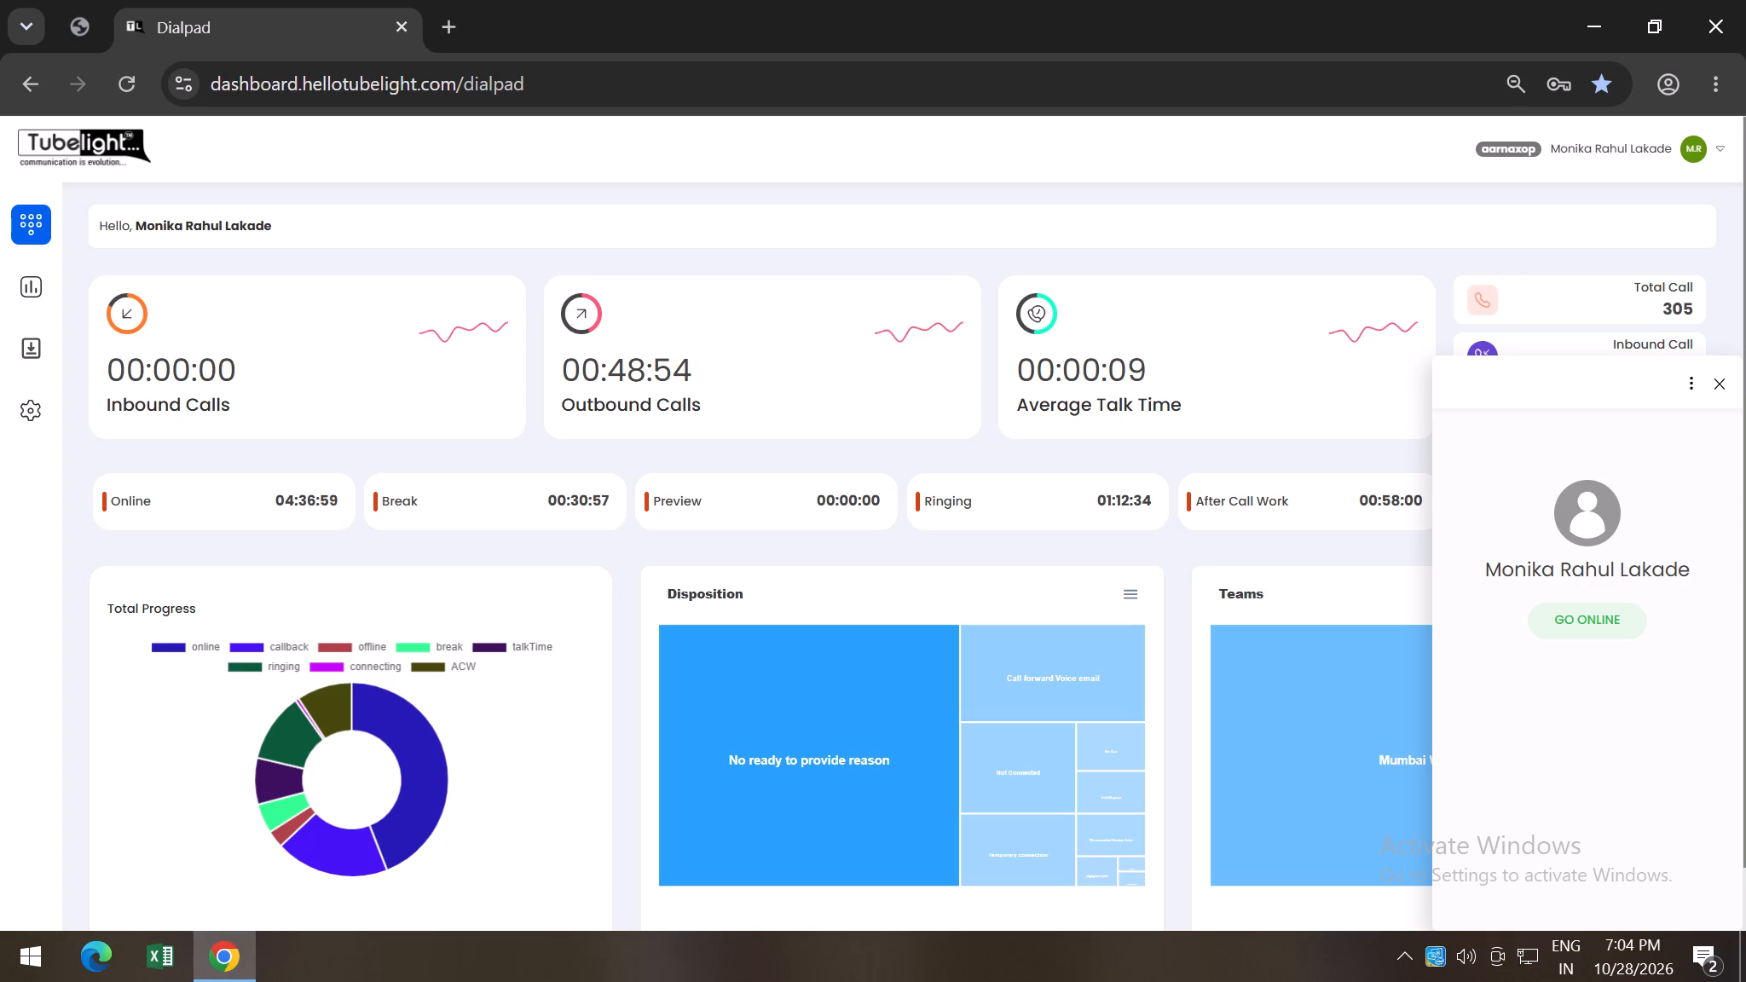
Close the dialer and sign out of the Tubelight account.
{"action": "left_click", "coordinate": [1580, 615]}
{"action": "left_click", "coordinate": [1730, 388]}
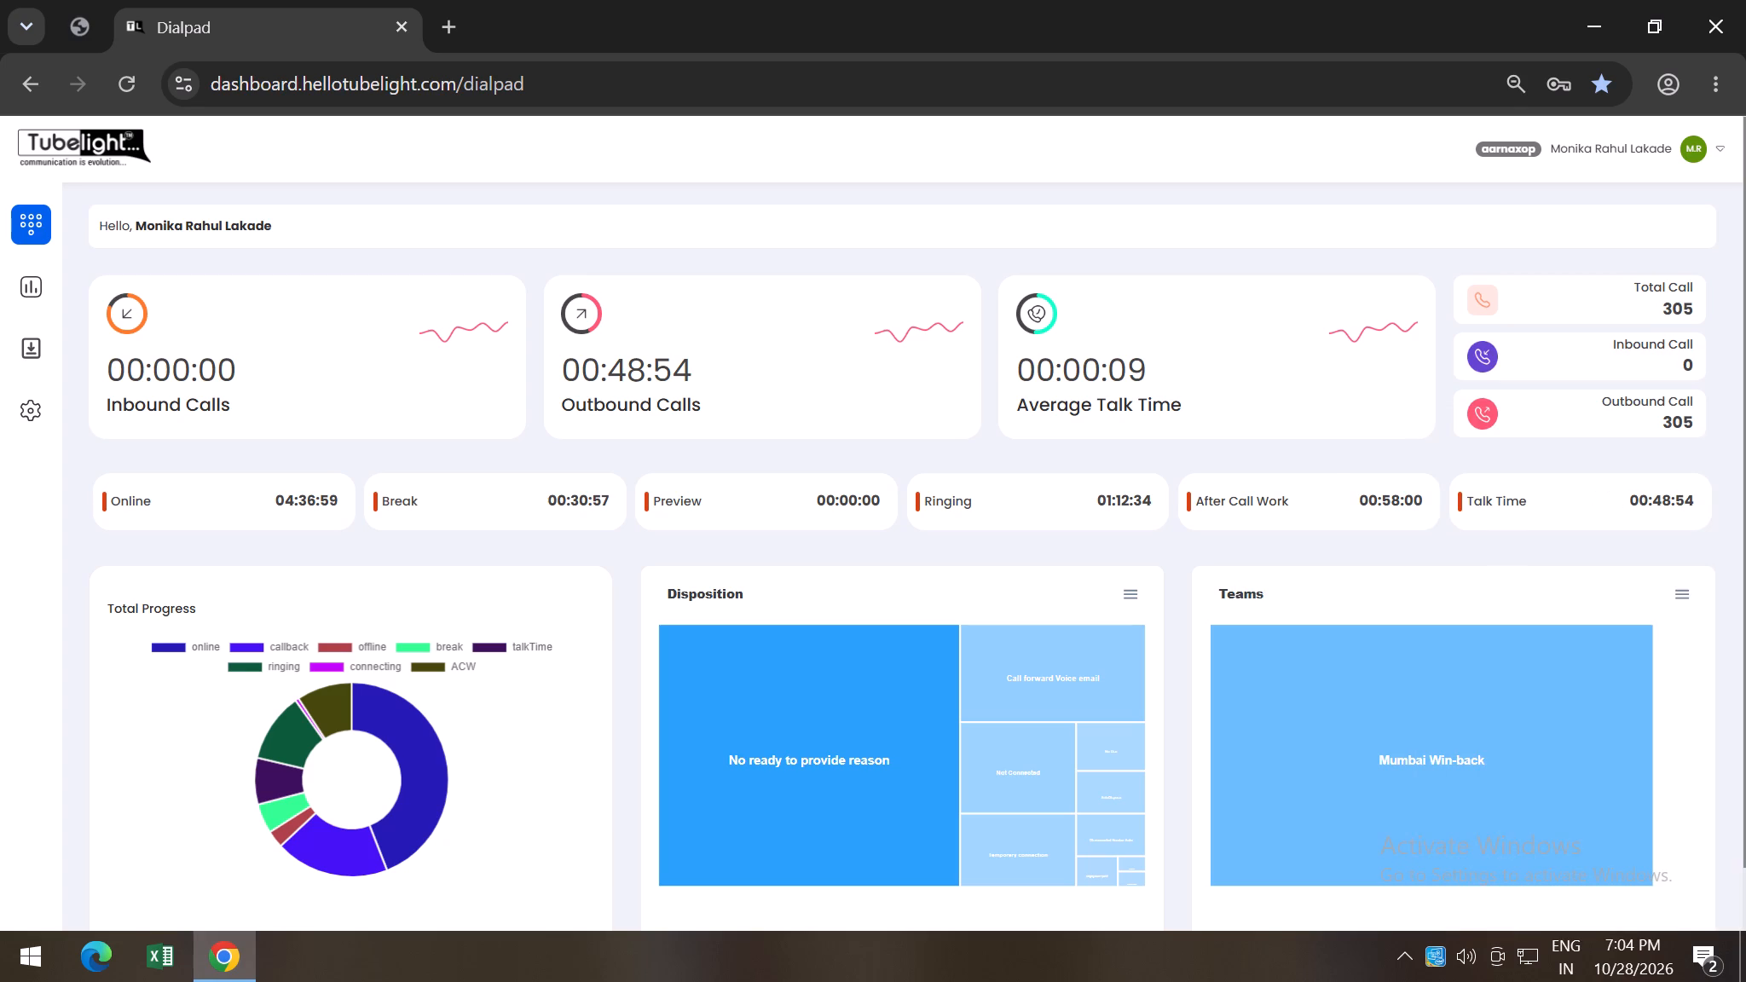
{"action": "left_click", "coordinate": [1720, 143]}
{"action": "left_click", "coordinate": [1577, 298]}
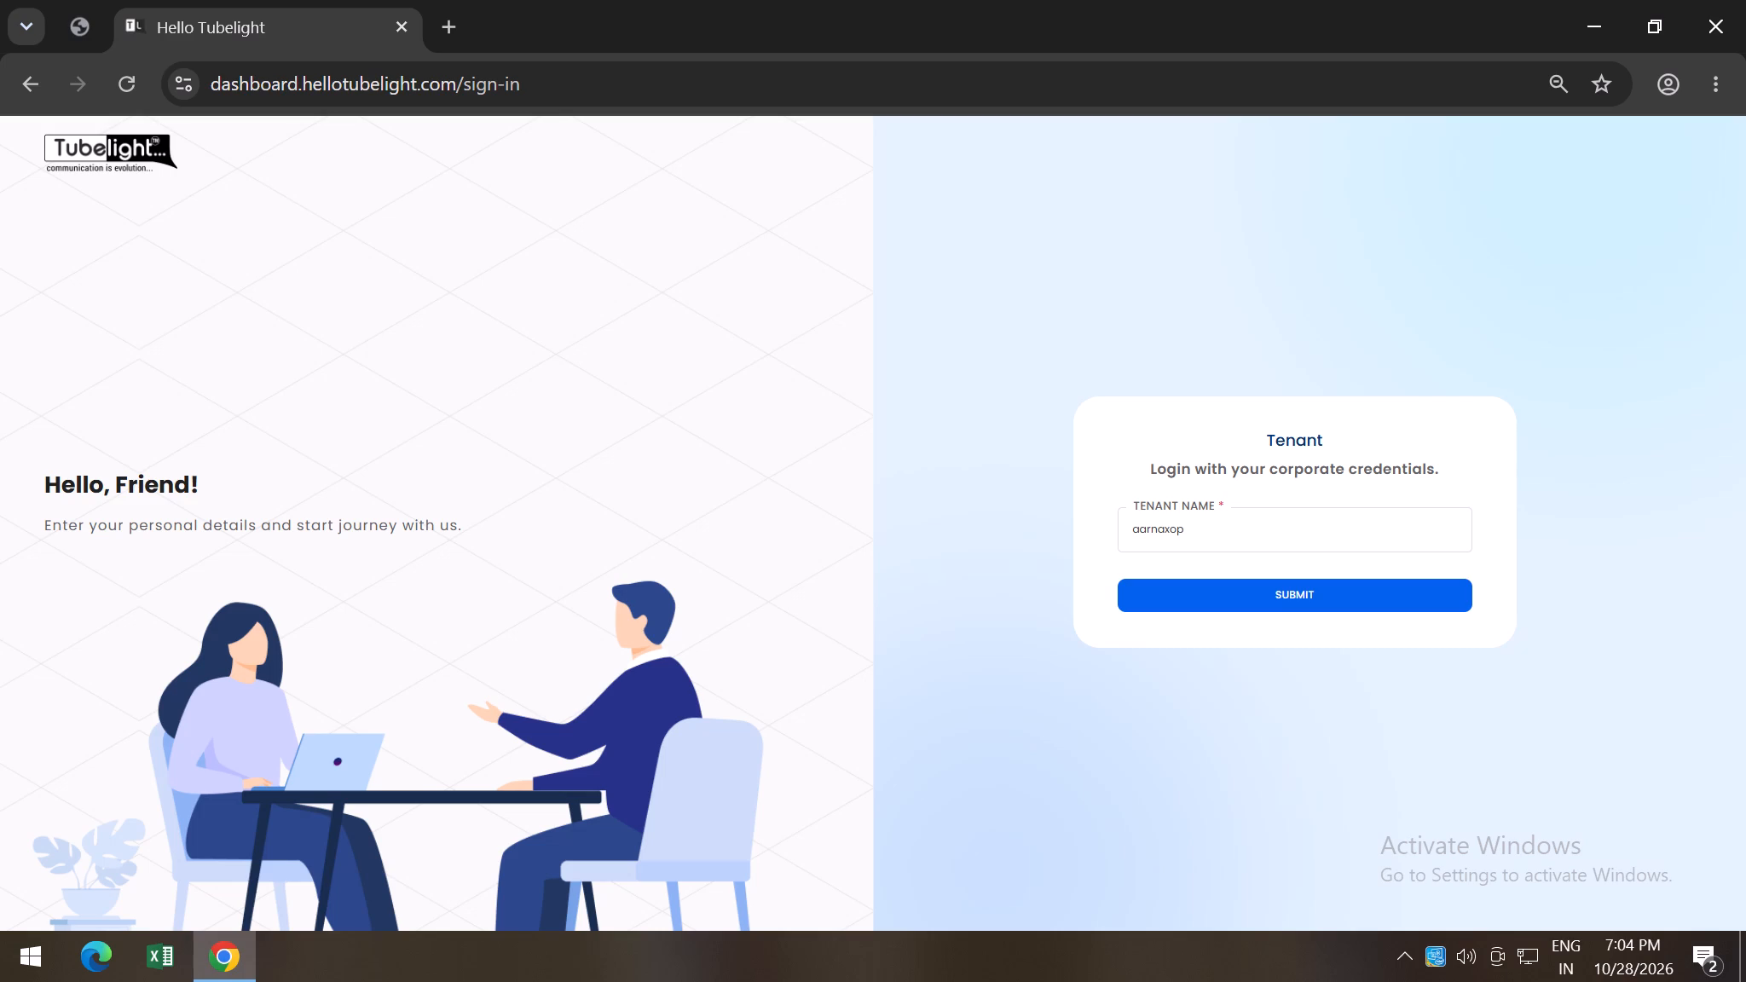
Bring up the Windows power options for the computer.
{"action": "left_click", "coordinate": [28, 954]}
{"action": "left_click", "coordinate": [32, 902]}
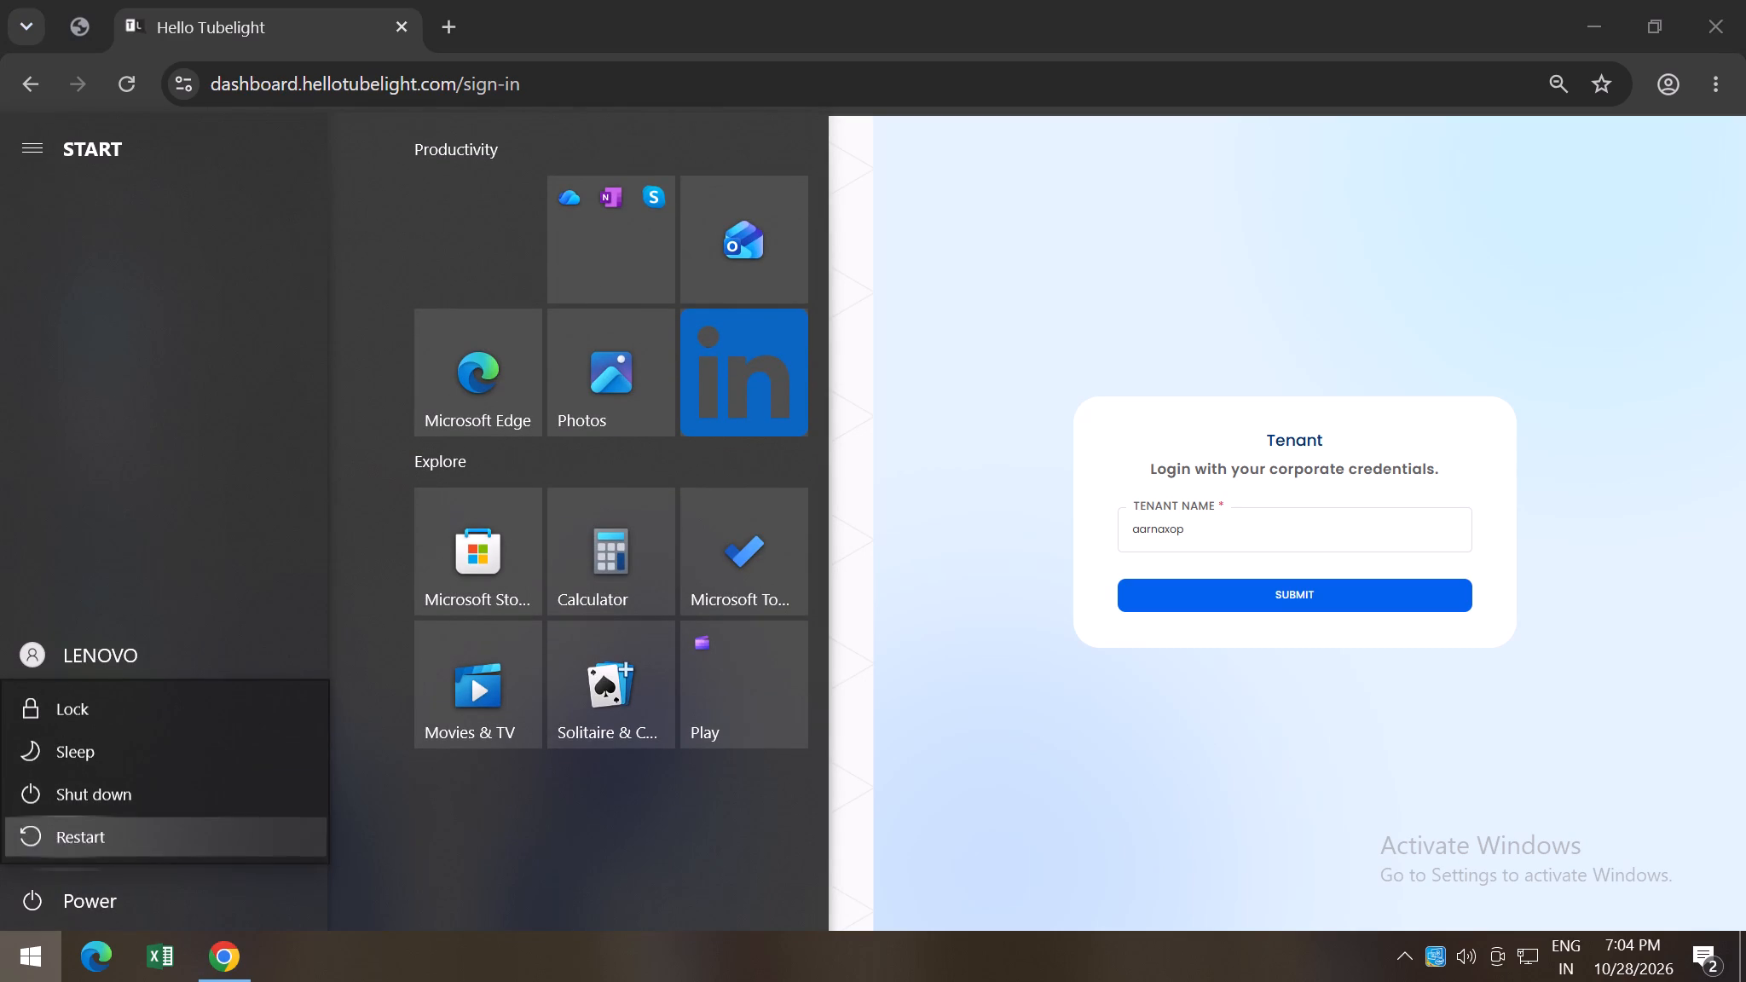